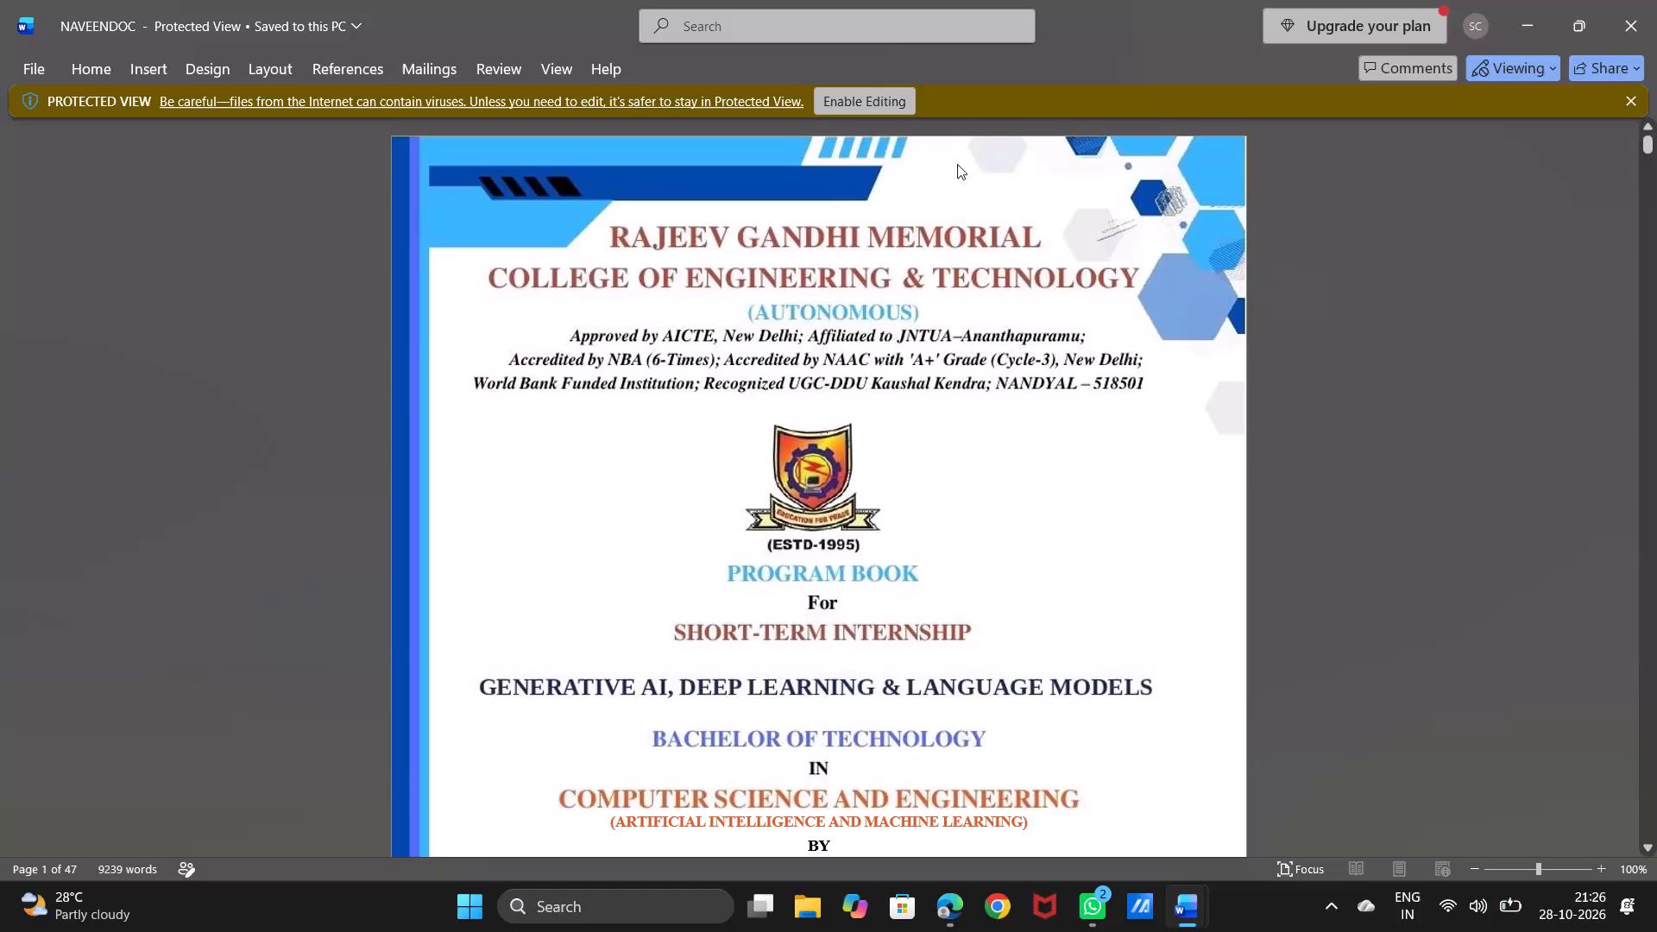
Enable editing for the protected internship program book document.
click(871, 100)
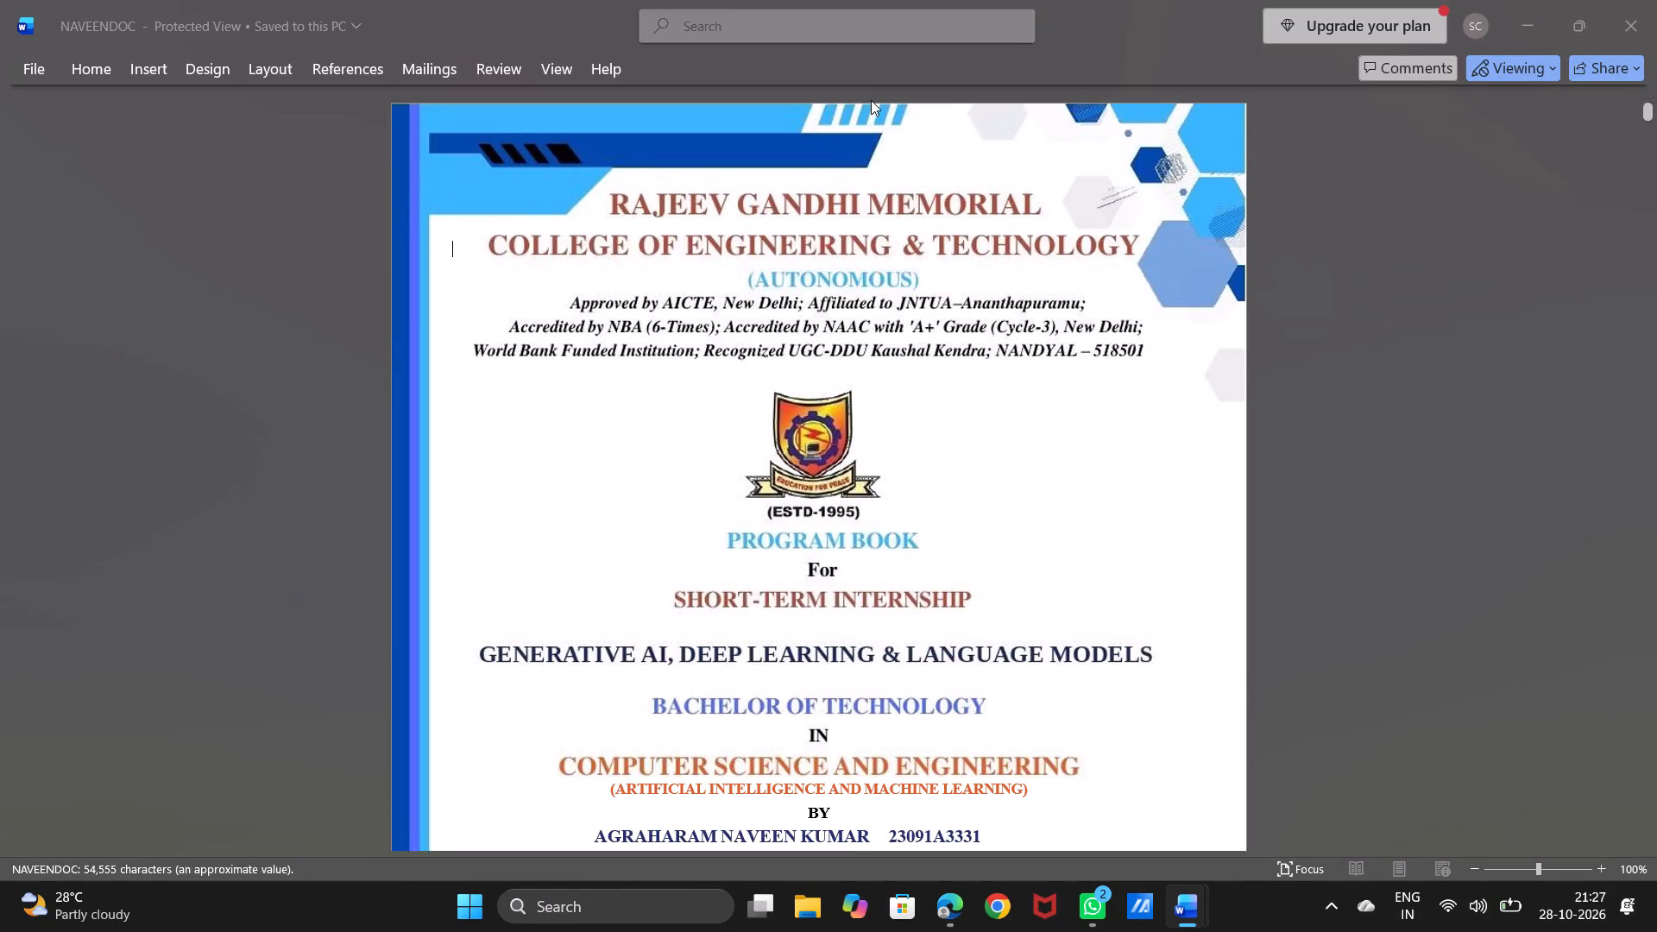
Replace the student's name under "BY" on the cover page with the new student's name.
scroll(903, 487, down, 1)
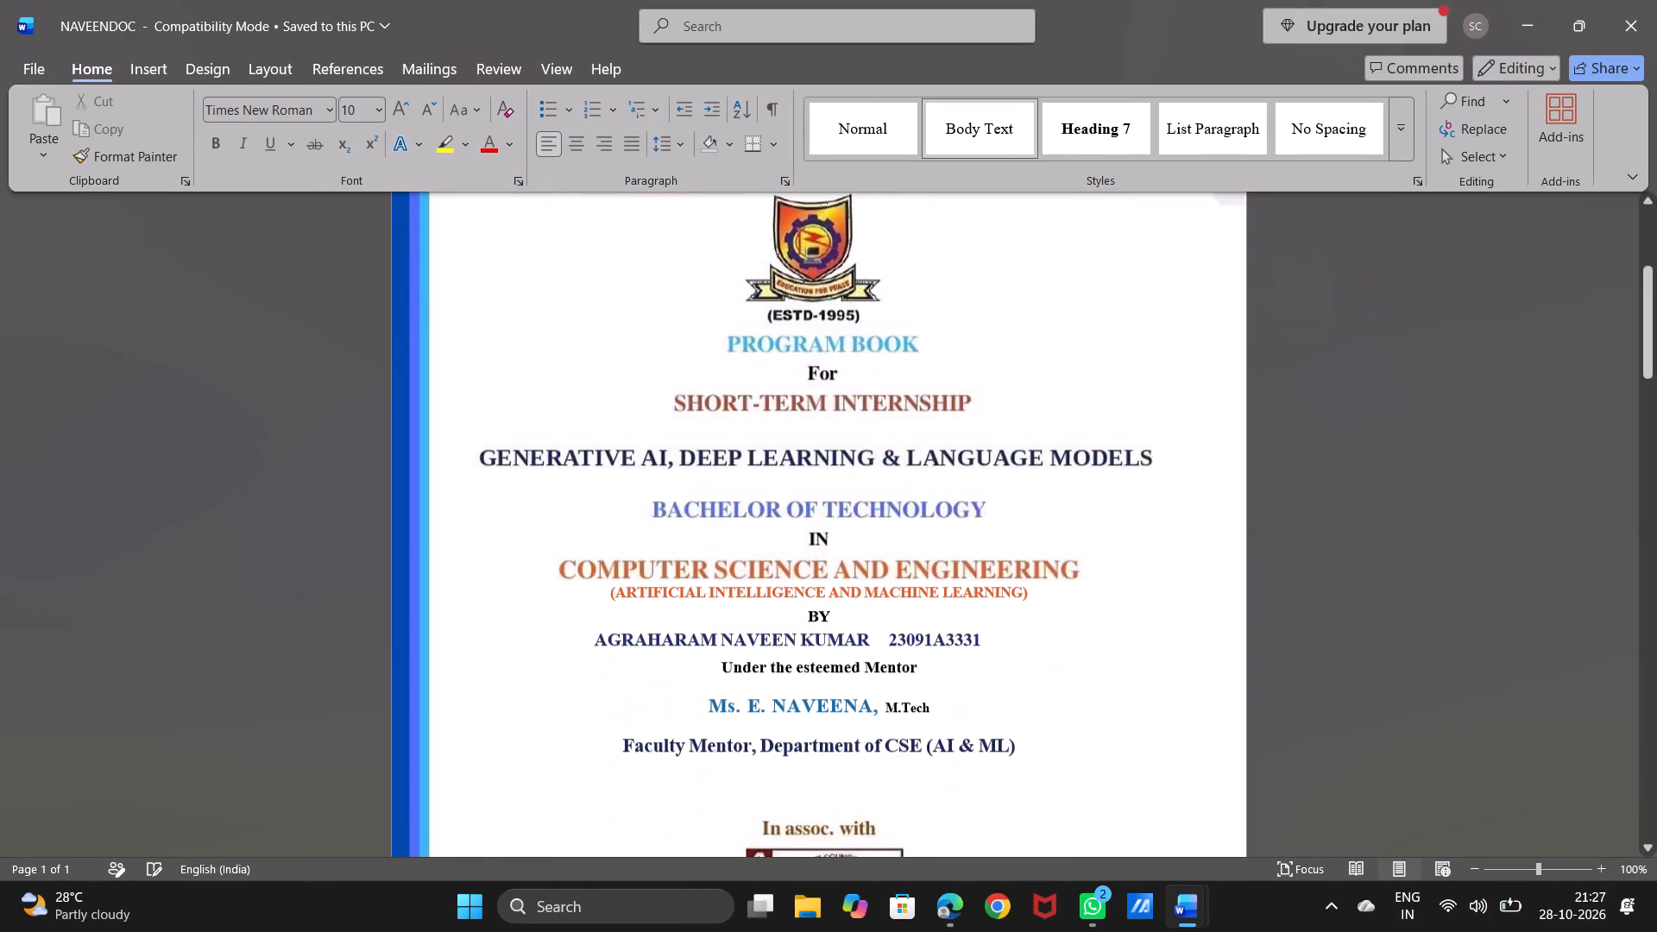
scroll(903, 487, down, 1)
click(821, 453)
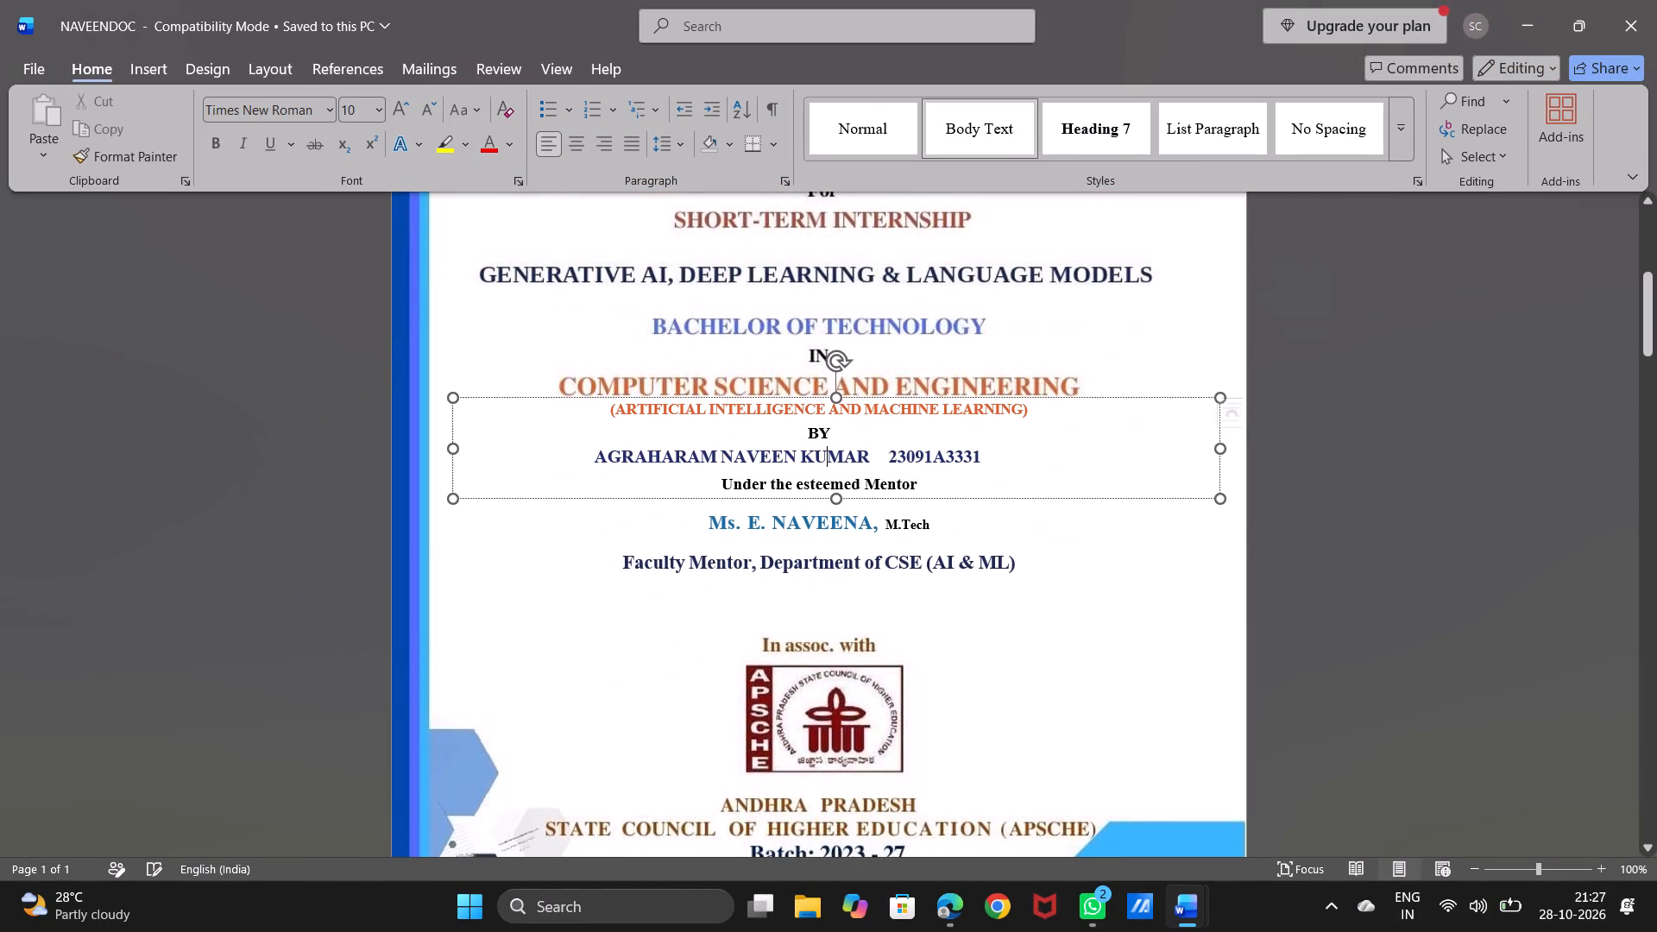
click(866, 456)
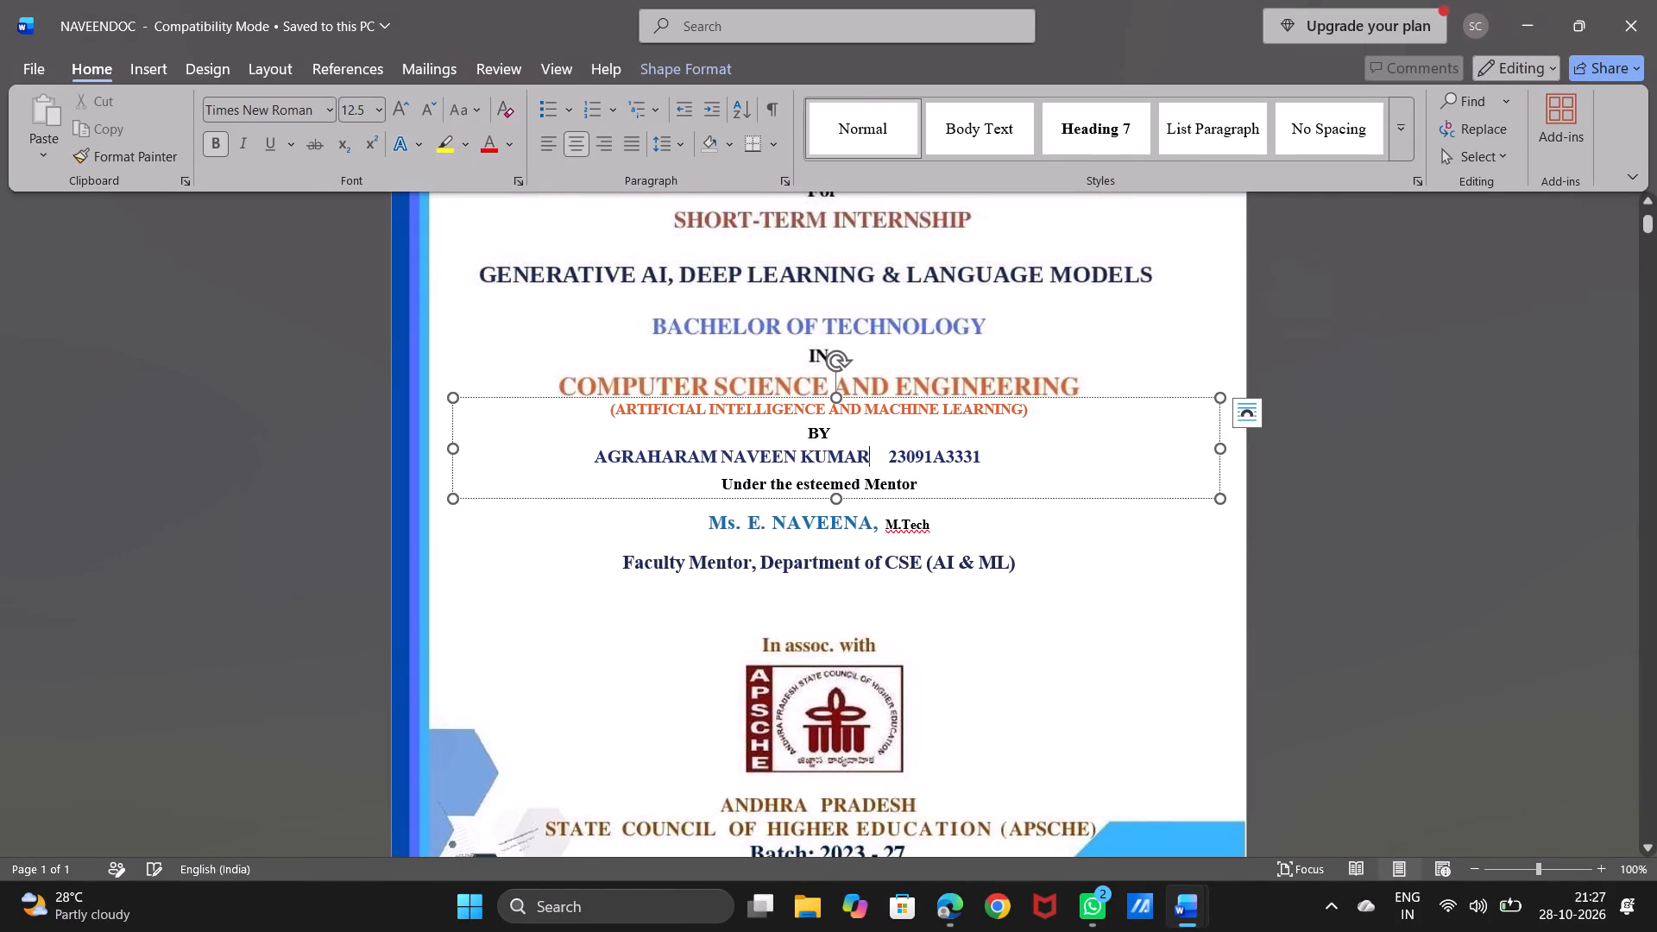
key(BackSpace)
key(BackSpace)
key(BackSpace)
key(BackSpace)
key(BackSpace)
key(BackSpace)
key(BackSpace)
key(BackSpace)
key(BackSpace)
key(BackSpace)
key(BackSpace)
key(BackSpace)
key(BackSpace)
key(BackSpace)
key(BackSpace)
key(BackSpace)
key(BackSpace)
key(BackSpace)
key(BackSpace)
key(BackSpace)
key(BackSpace)
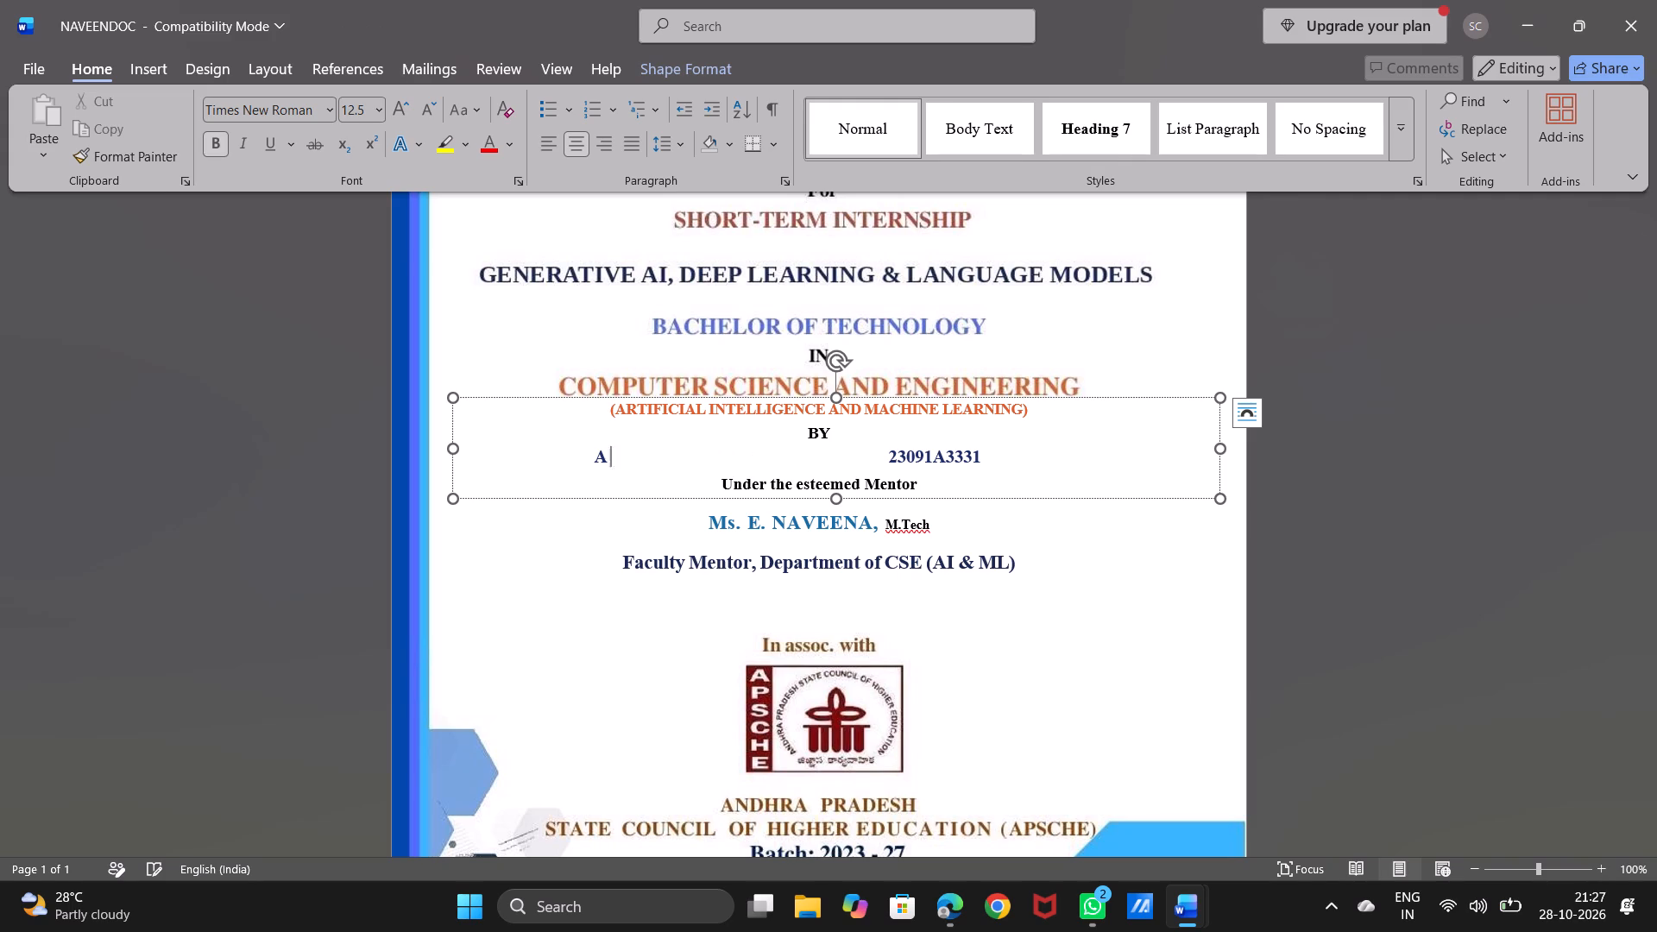
key(BackSpace)
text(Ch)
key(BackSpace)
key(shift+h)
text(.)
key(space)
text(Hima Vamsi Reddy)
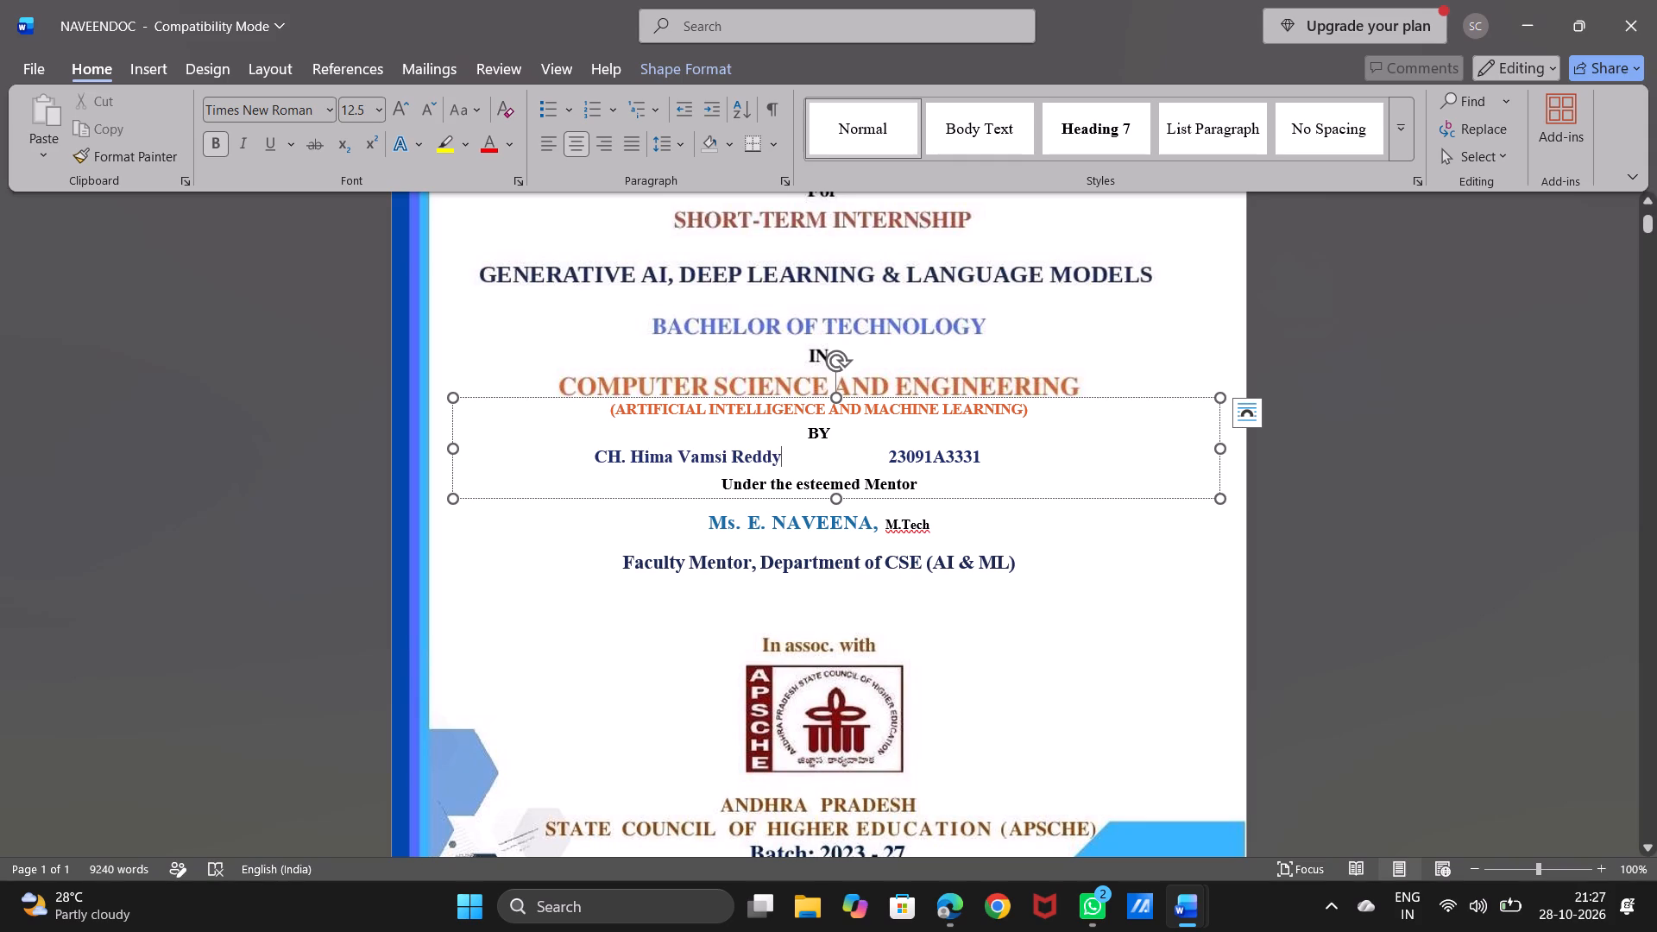
Change the last two digits of the register number beside the cover page student name to match the new student.
click(986, 455)
key(BackSpace)
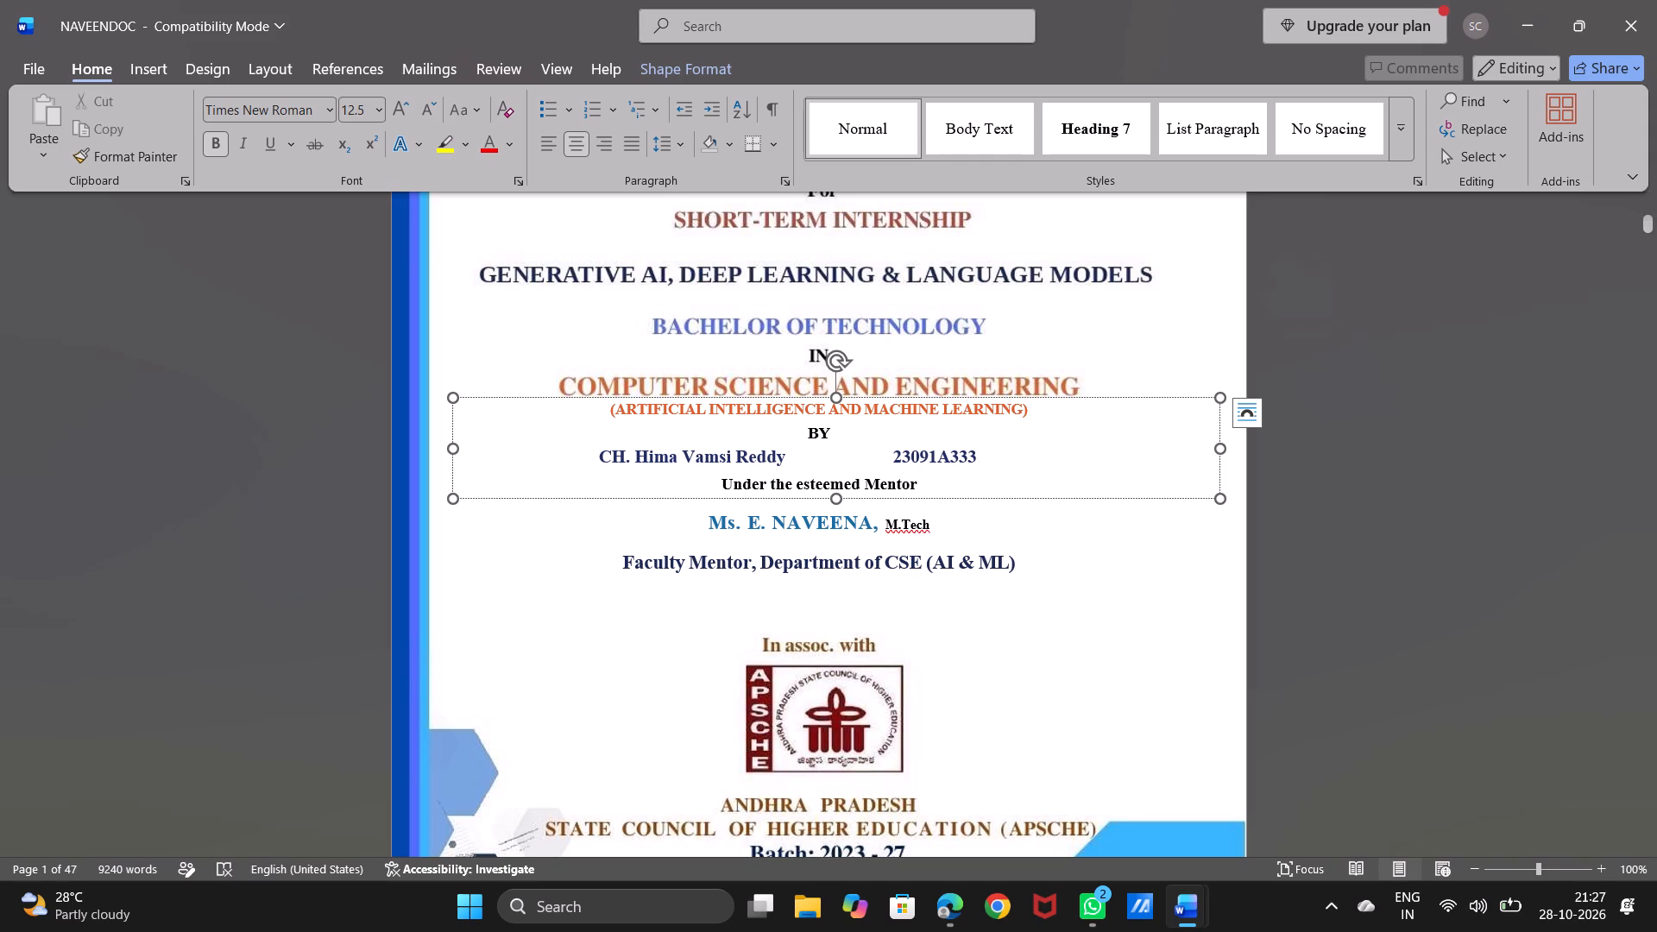
key(BackSpace)
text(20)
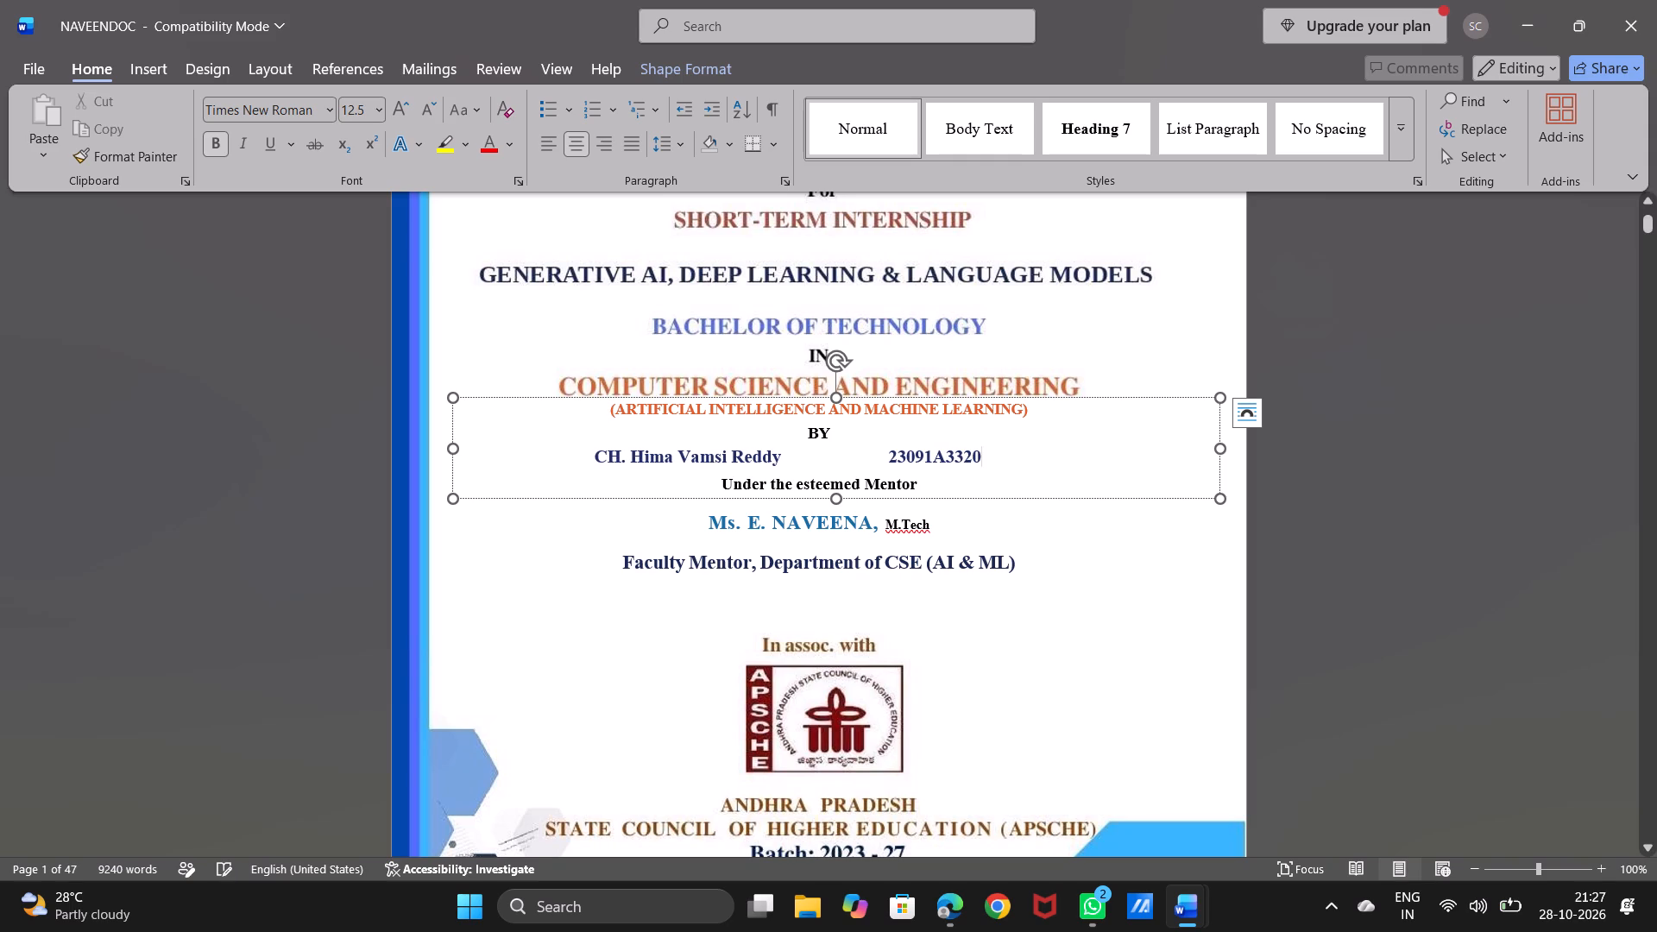
Insert five spaces before the student's name on the cover page.
click(887, 463)
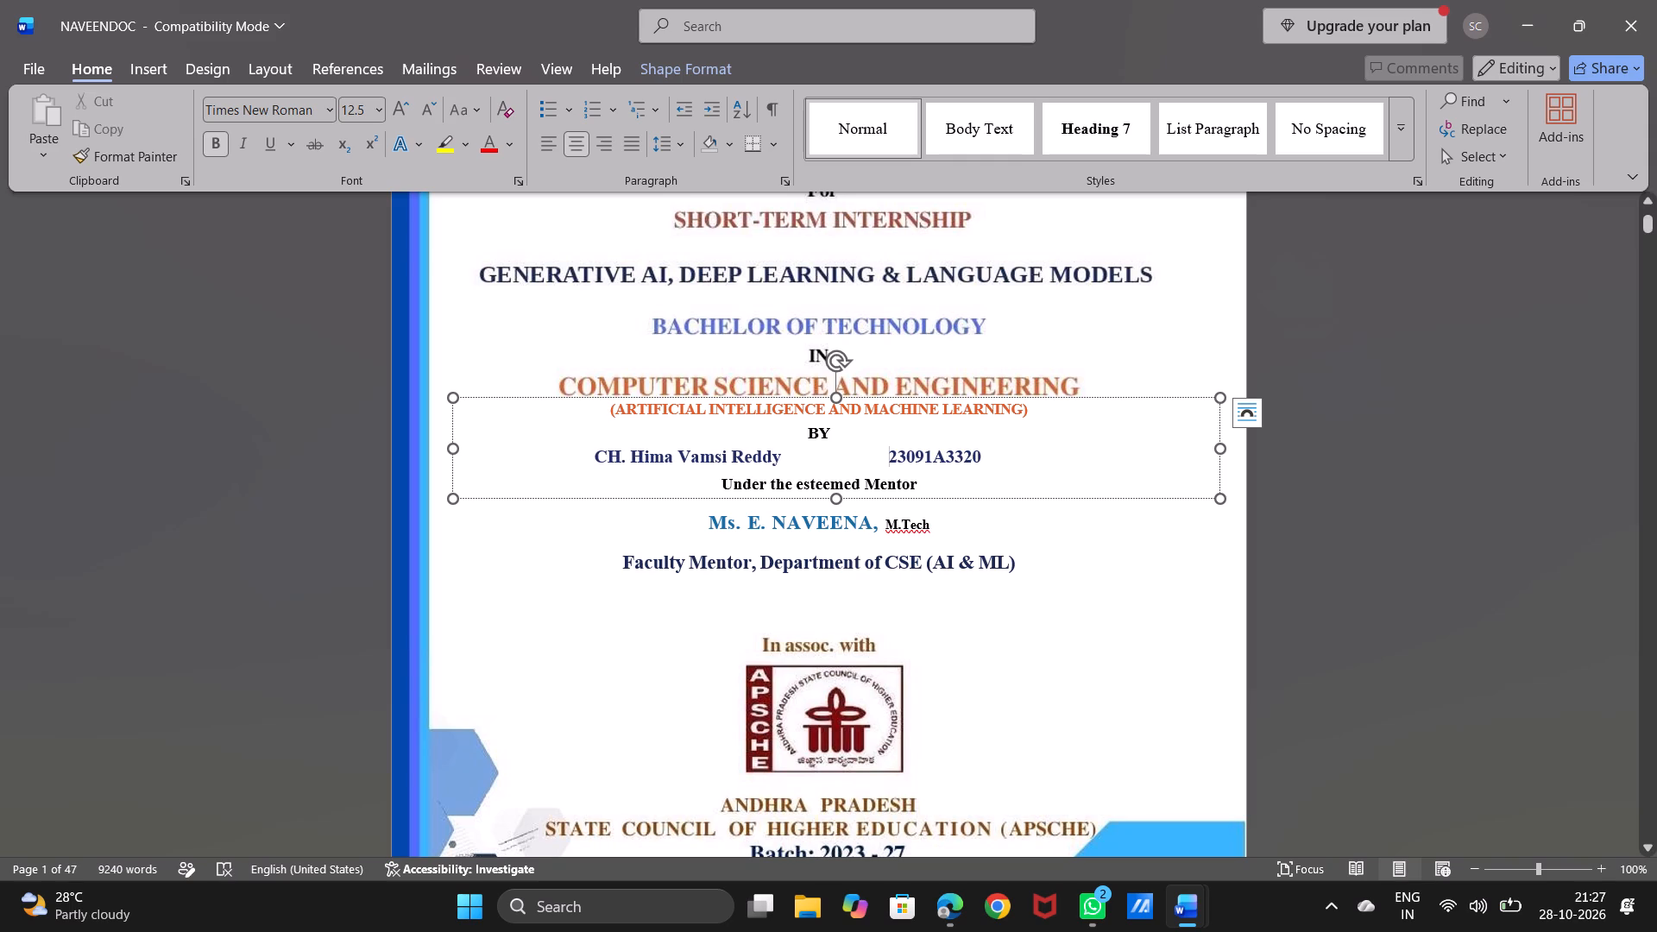
click(601, 453)
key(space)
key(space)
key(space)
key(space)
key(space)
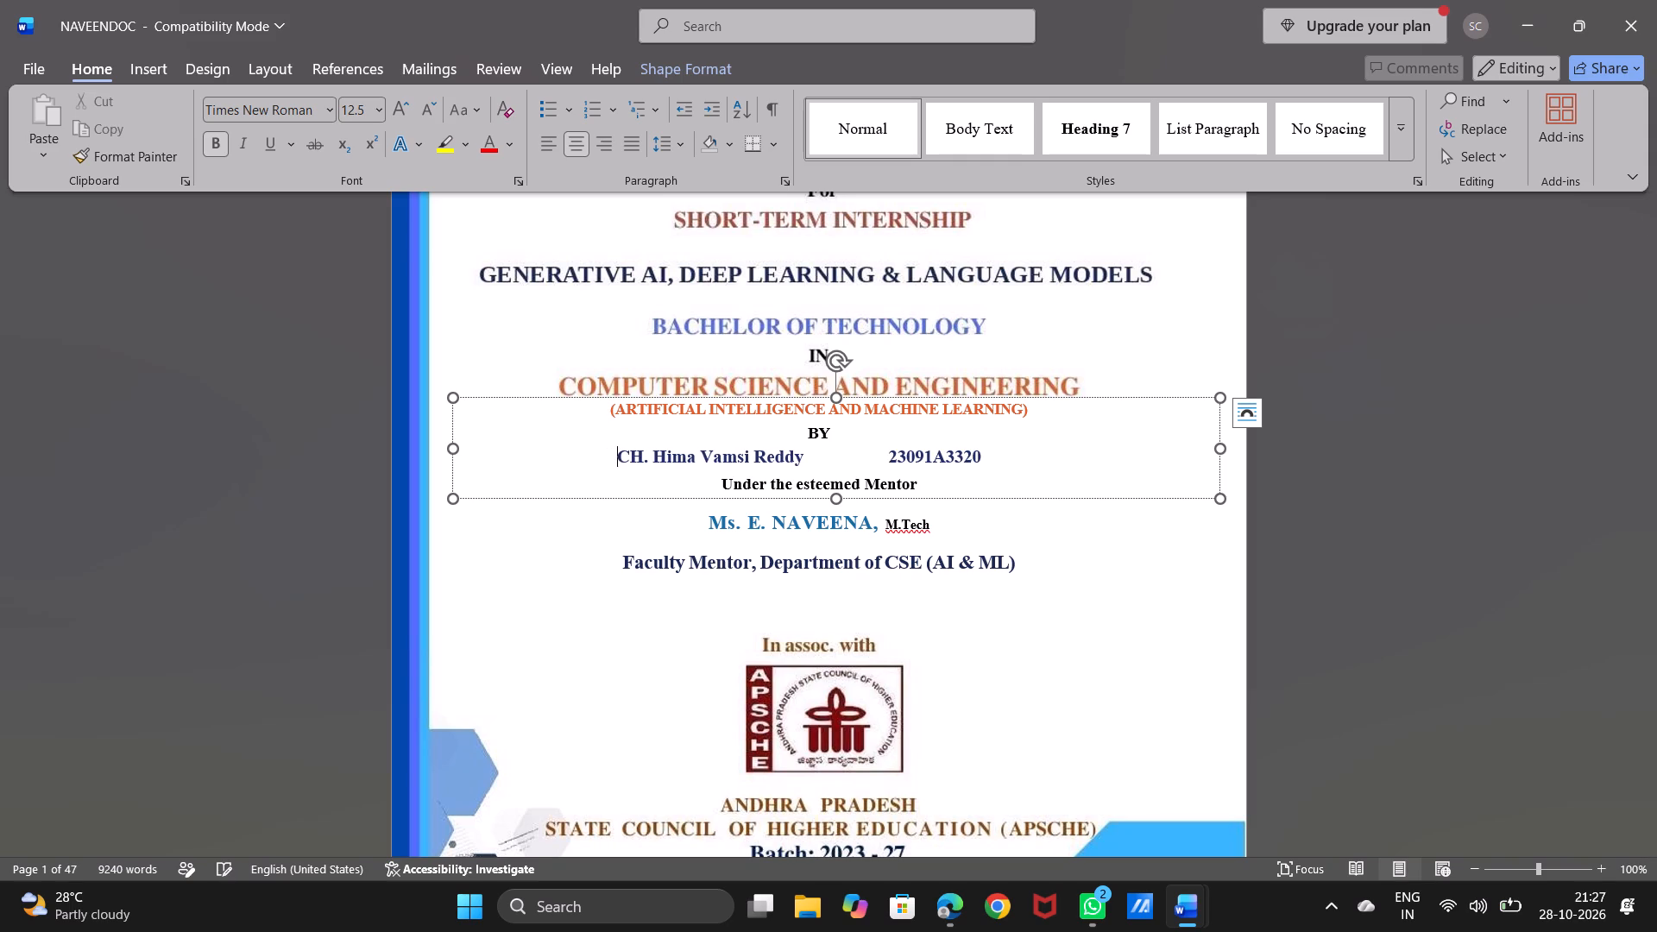
Replace the wide gap between the student's name and register number on the cover page with six spaces.
click(889, 461)
key(BackSpace)
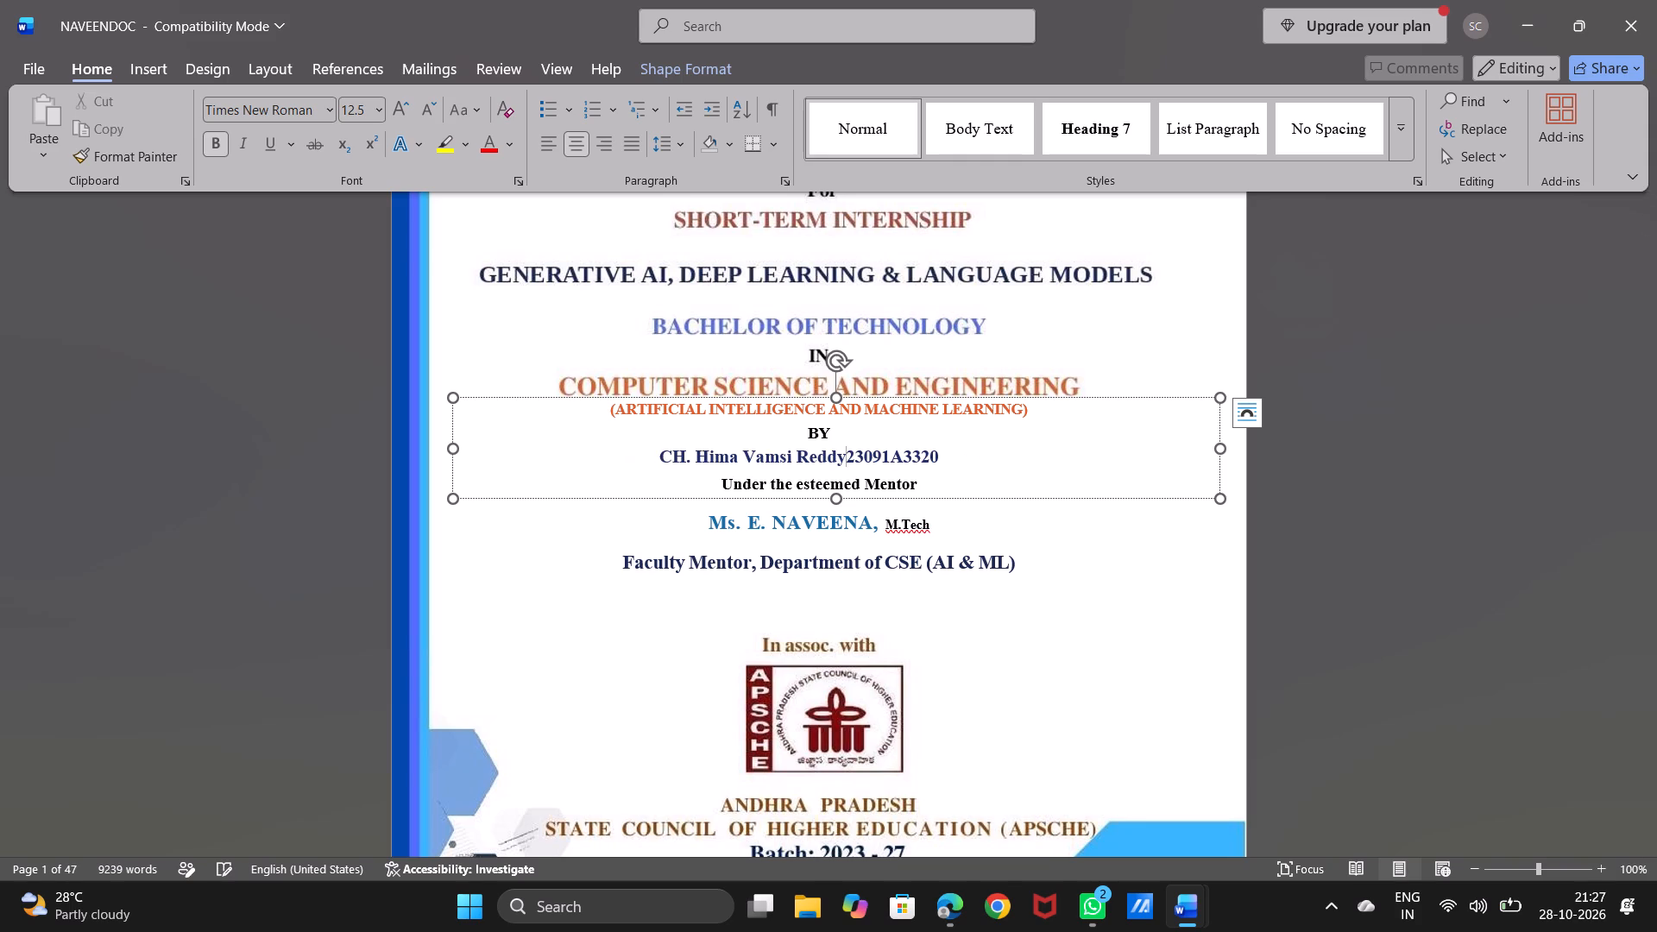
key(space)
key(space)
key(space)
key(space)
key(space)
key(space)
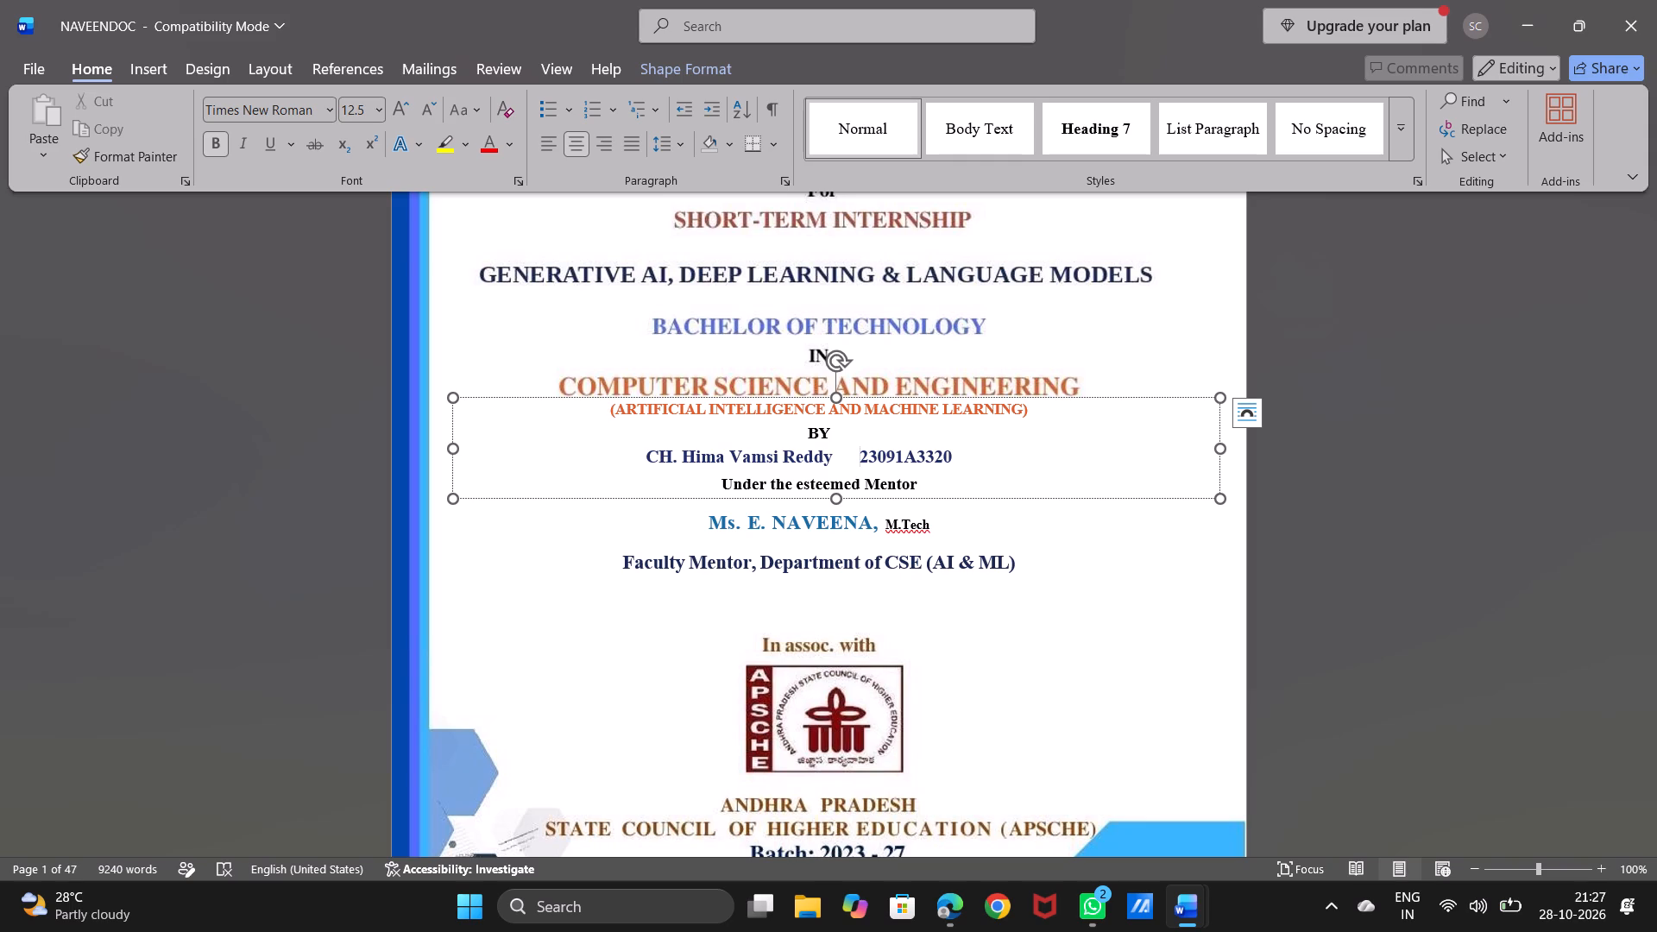
Replace the faculty mentor's title and name before "M.Tech" on the cover page with "Mr." and the new mentor's name.
scroll(889, 461, down, 2)
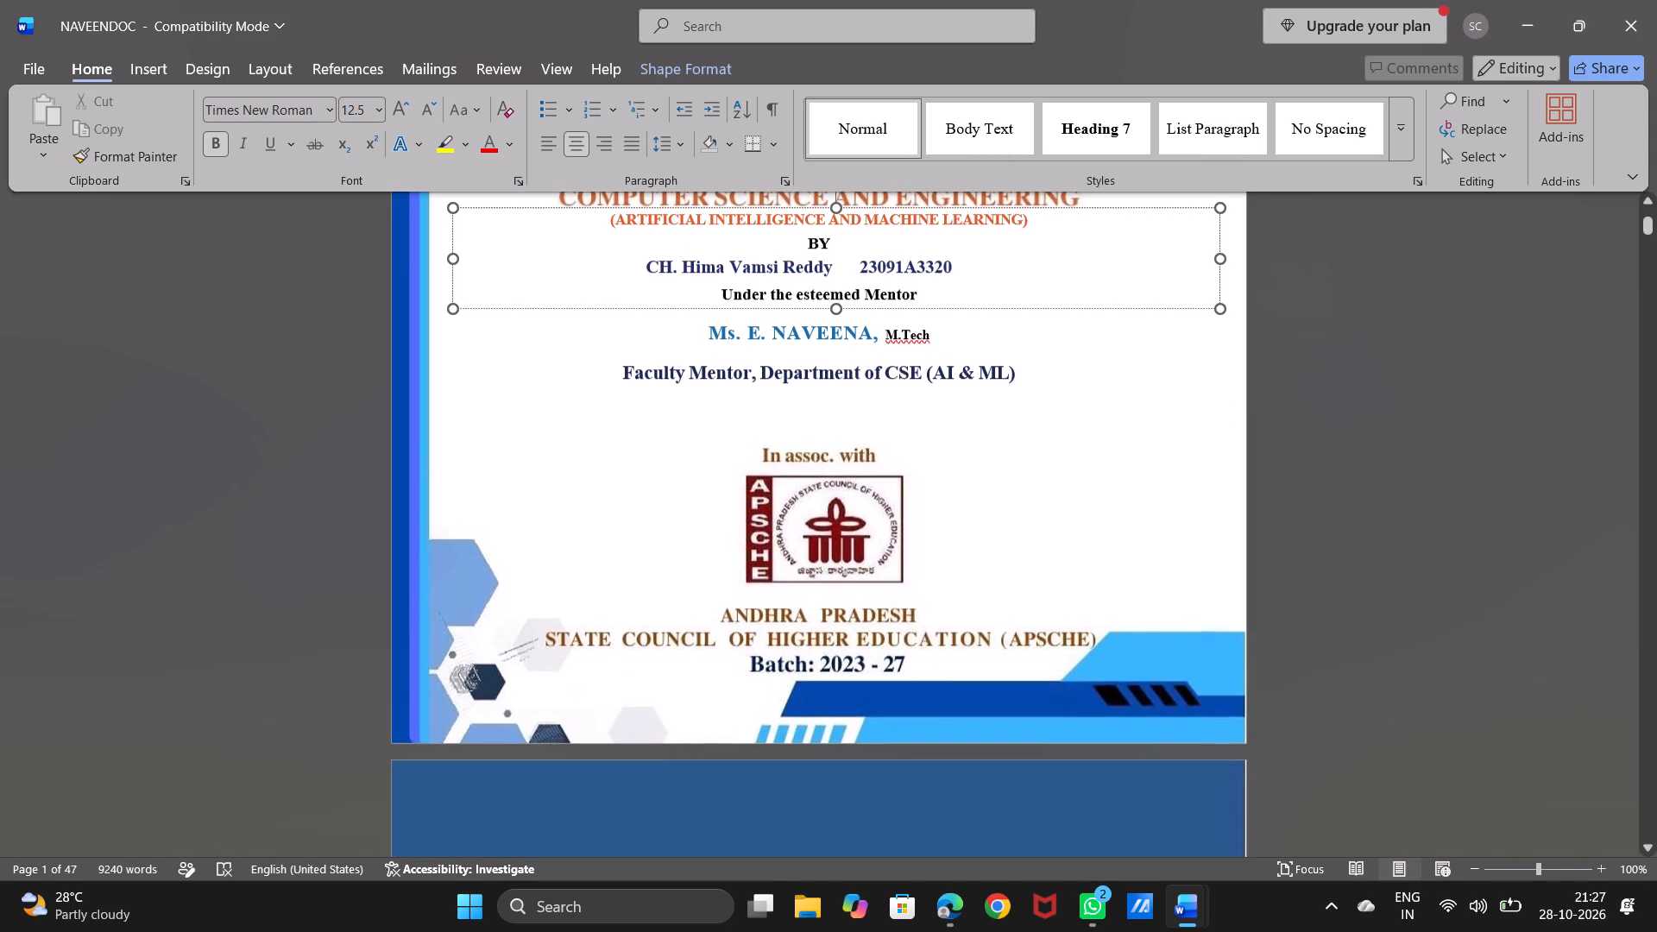
click(873, 325)
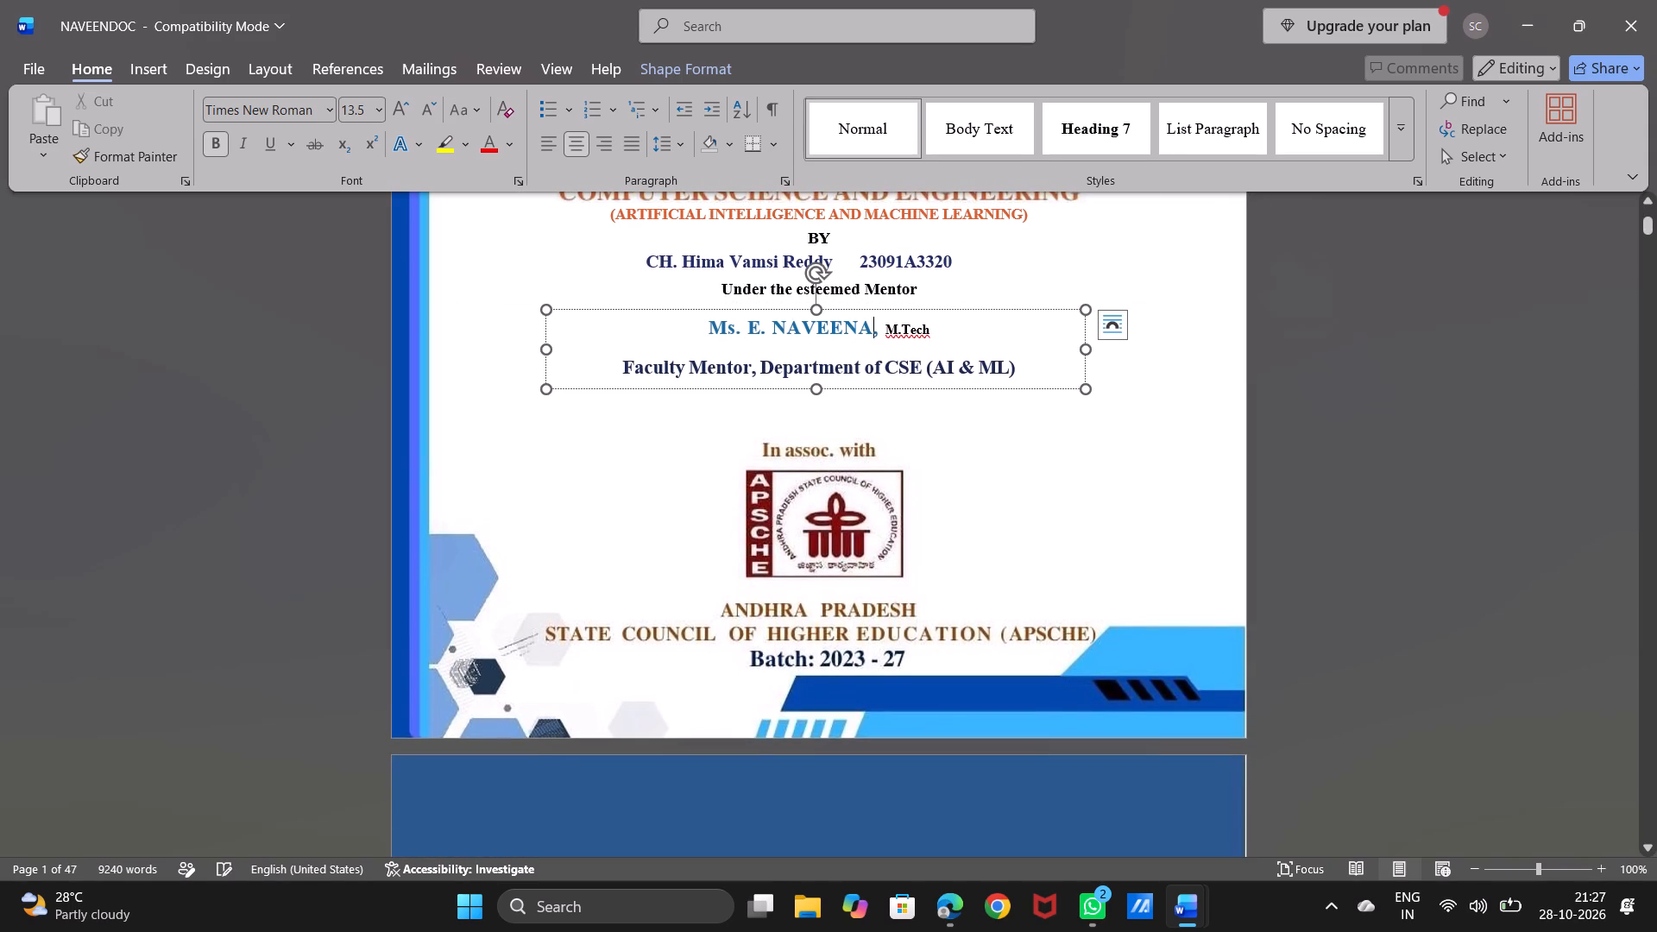
key(BackSpace)
key(BackSpace)
key(BackSpace)
key(BackSpace)
key(BackSpace)
key(BackSpace)
key(BackSpace)
key(BackSpace)
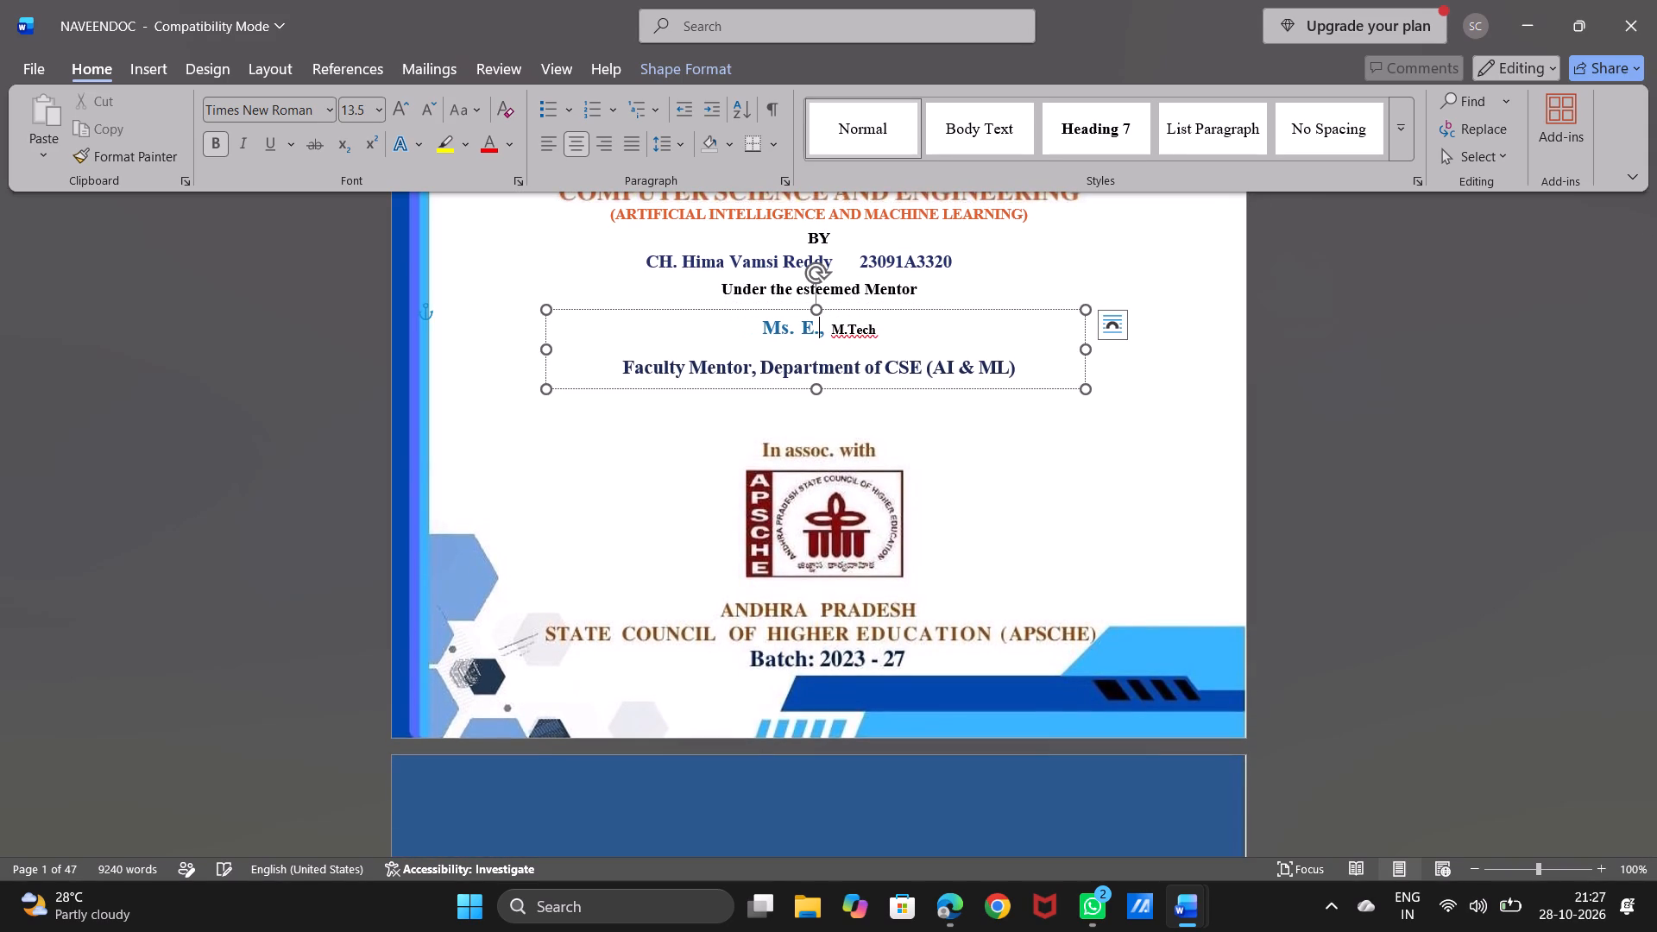
key(BackSpace)
key(BackSpace)
key(BackSpace)
key(BackSpace)
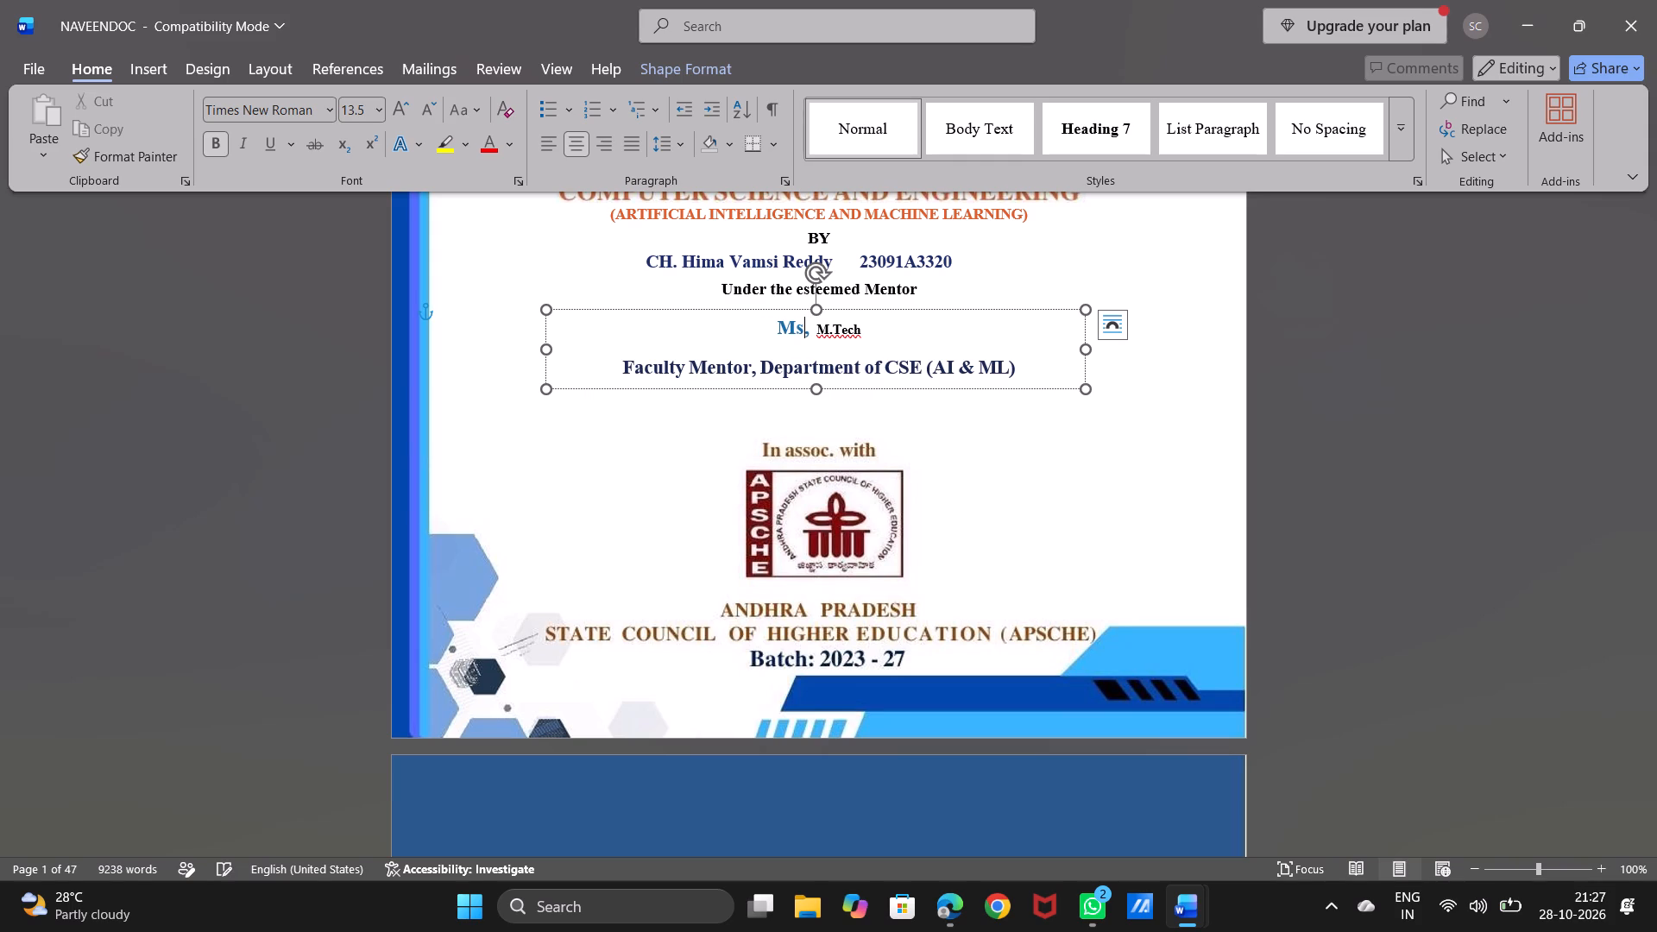
key(BackSpace)
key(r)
key(Right)
key(BackSpace)
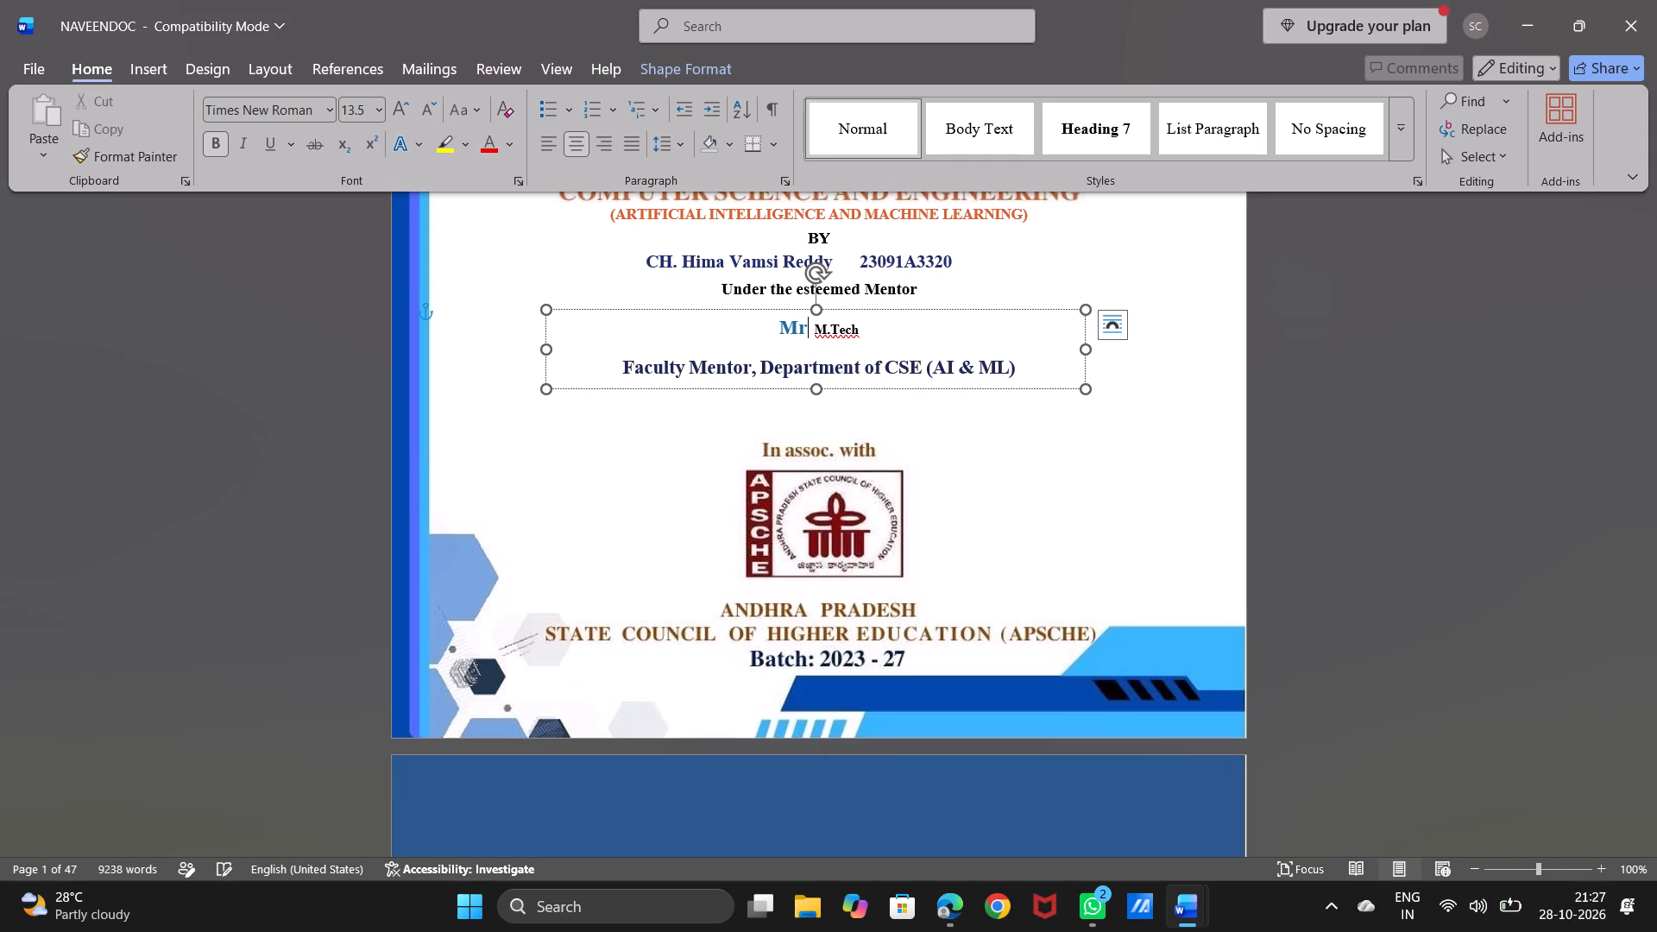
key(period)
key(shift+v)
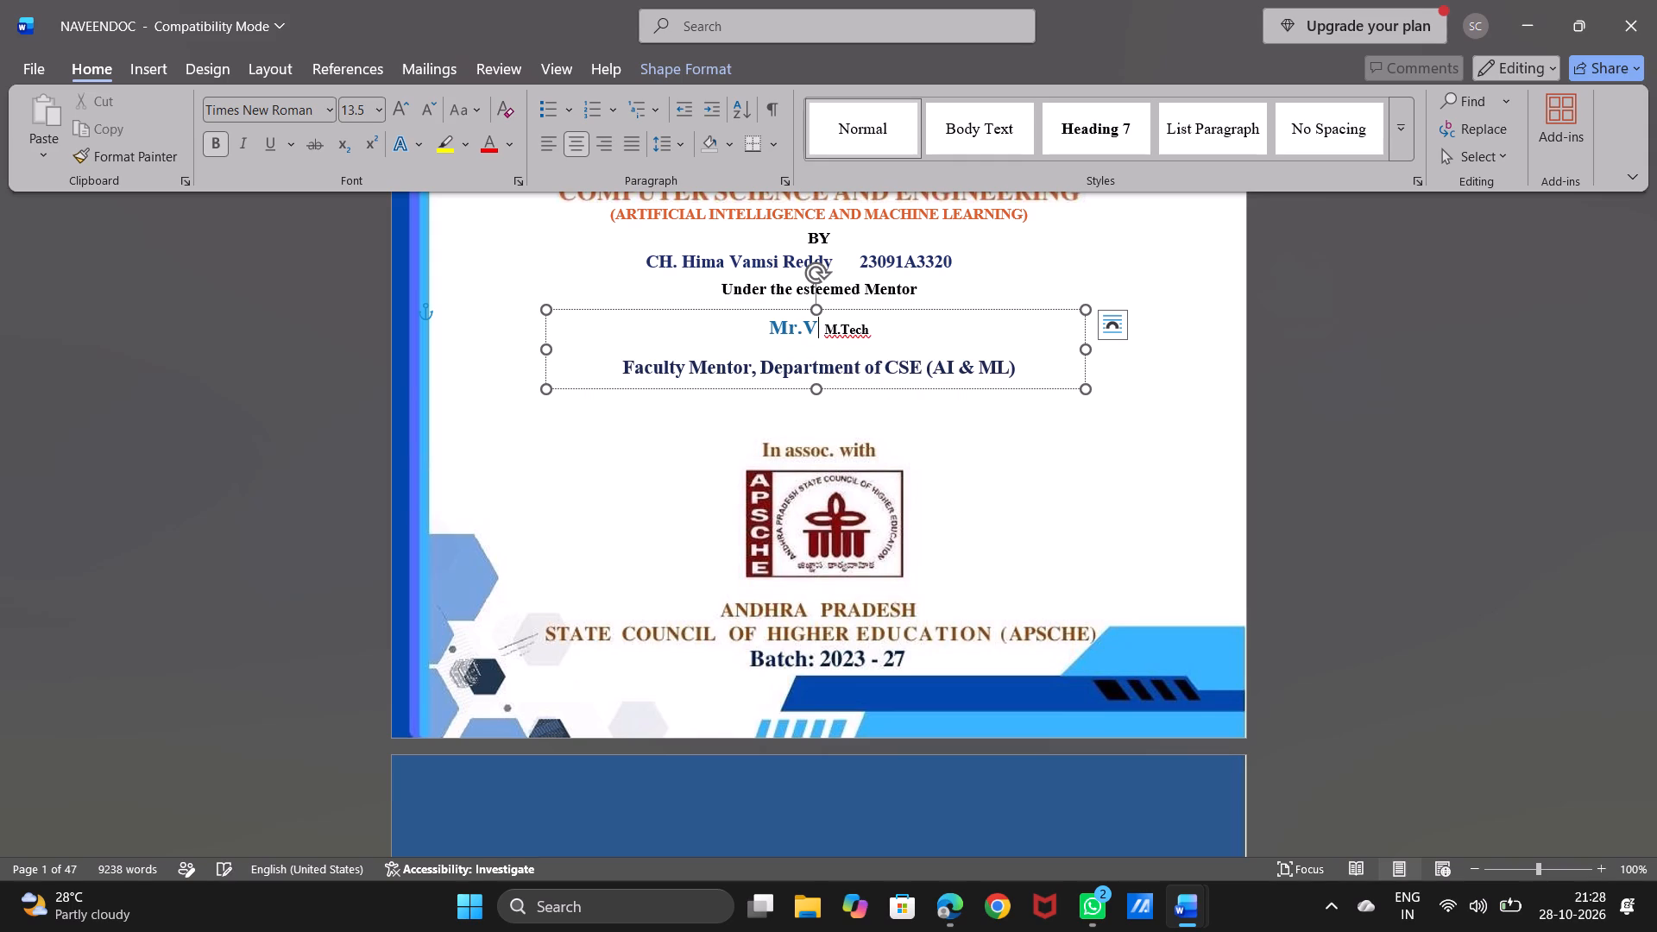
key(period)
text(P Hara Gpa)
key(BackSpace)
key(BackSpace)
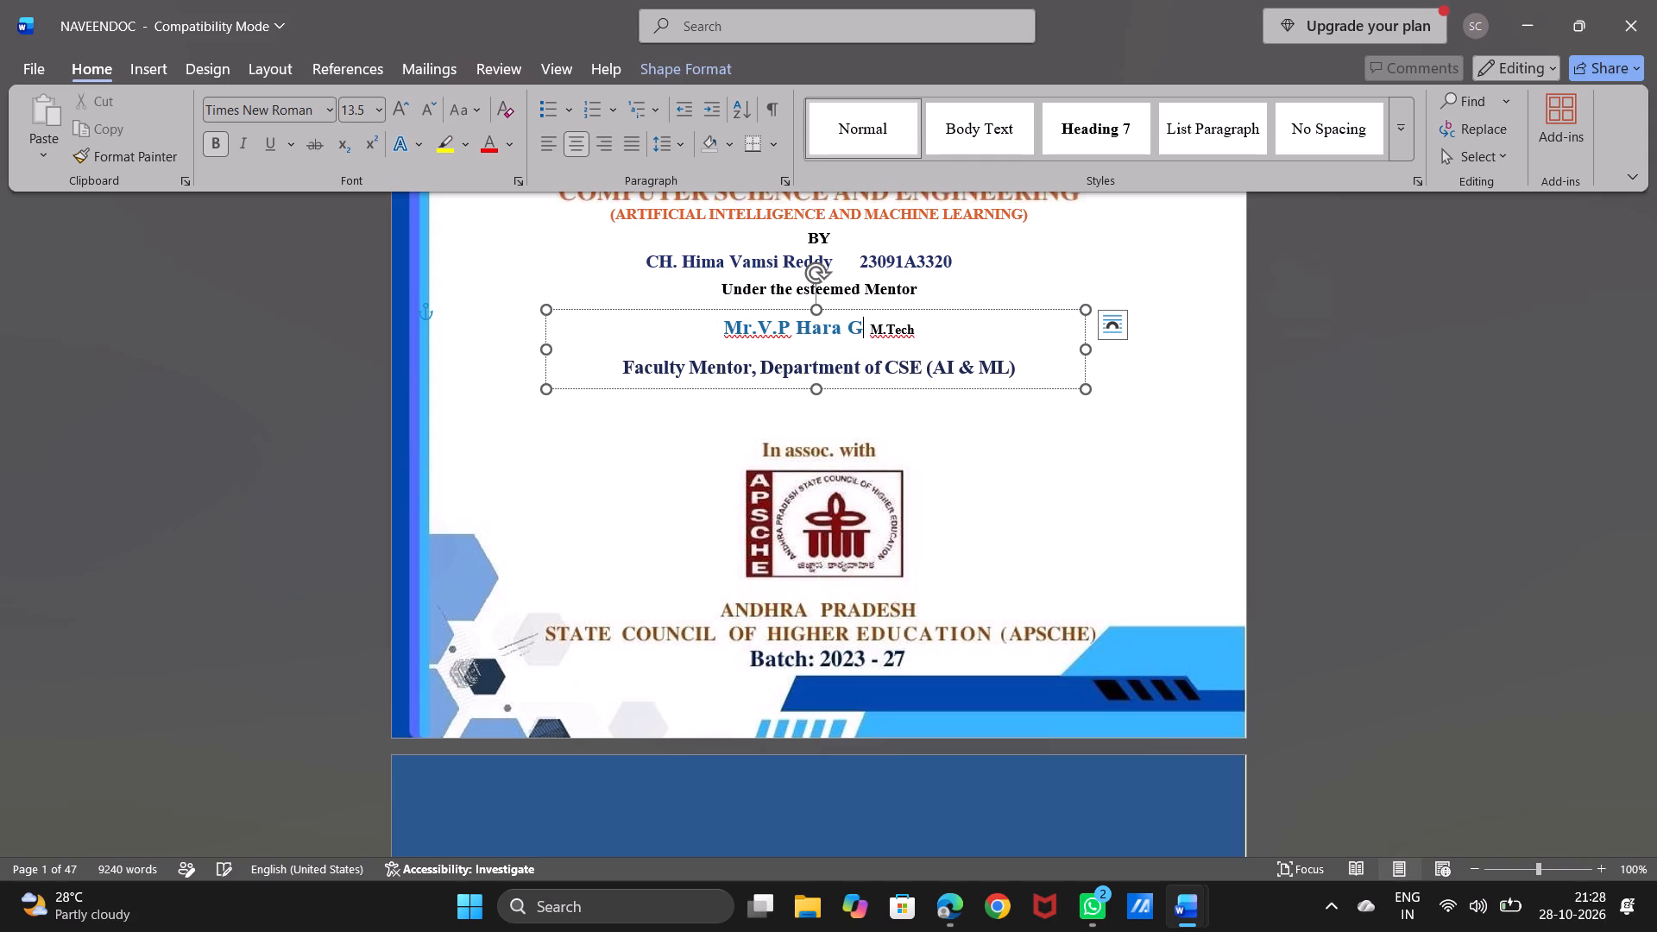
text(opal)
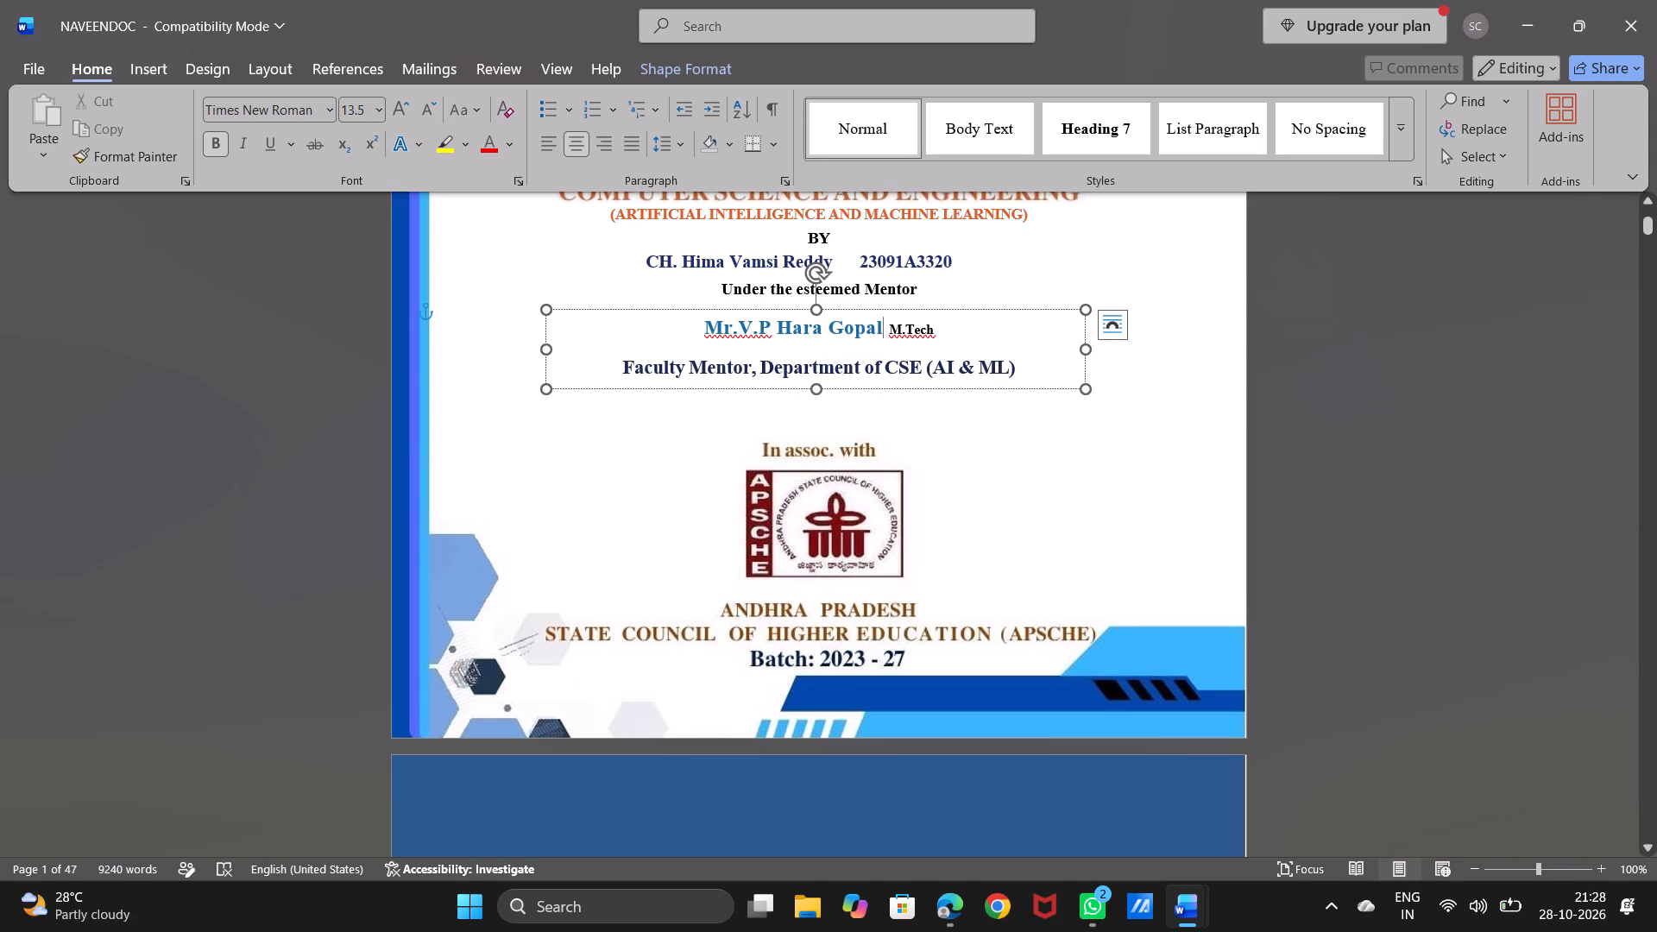
Replace the space after the initials in the cover page mentor's name with a period.
click(737, 334)
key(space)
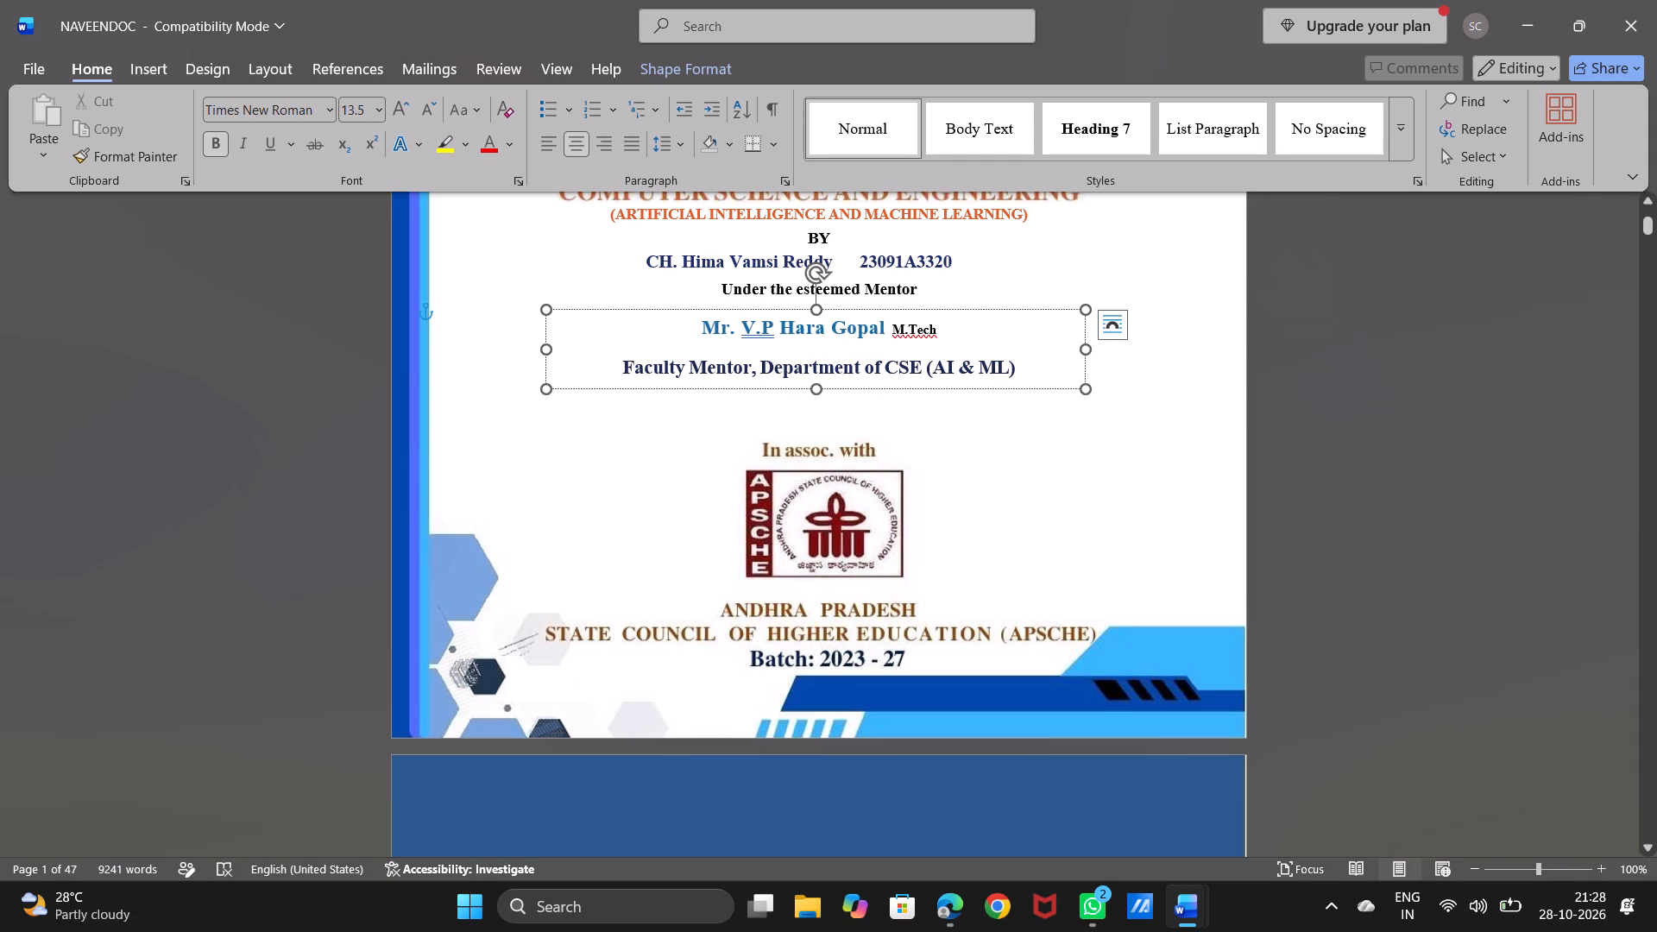
key(BackSpace)
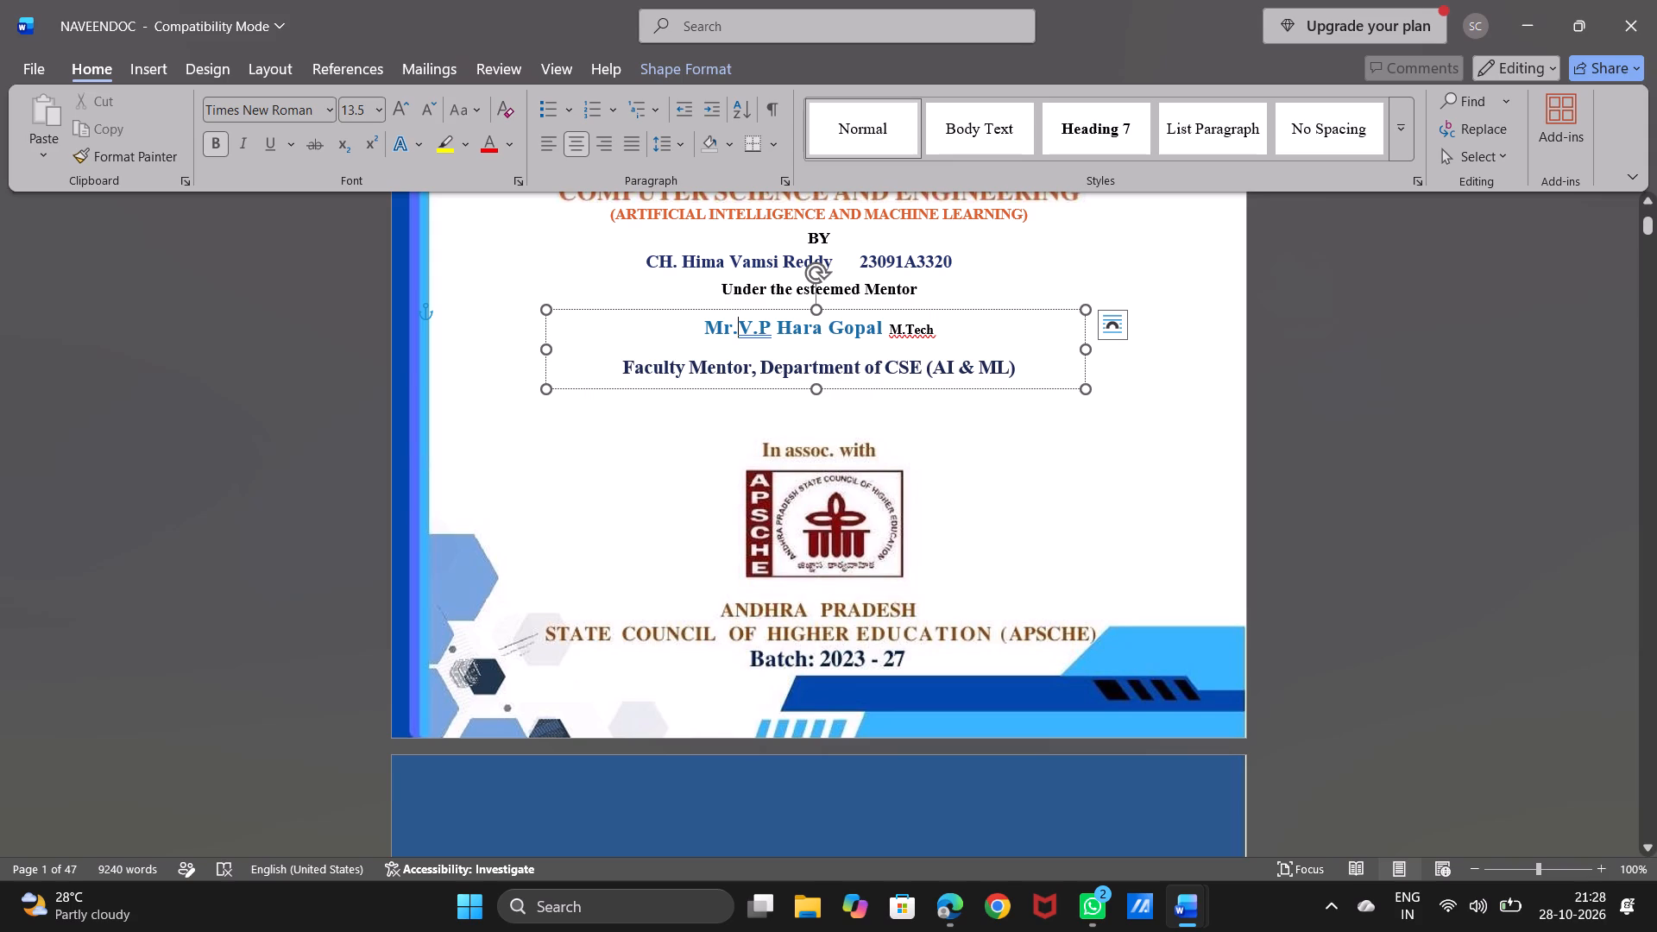
click(784, 315)
key(BackSpace)
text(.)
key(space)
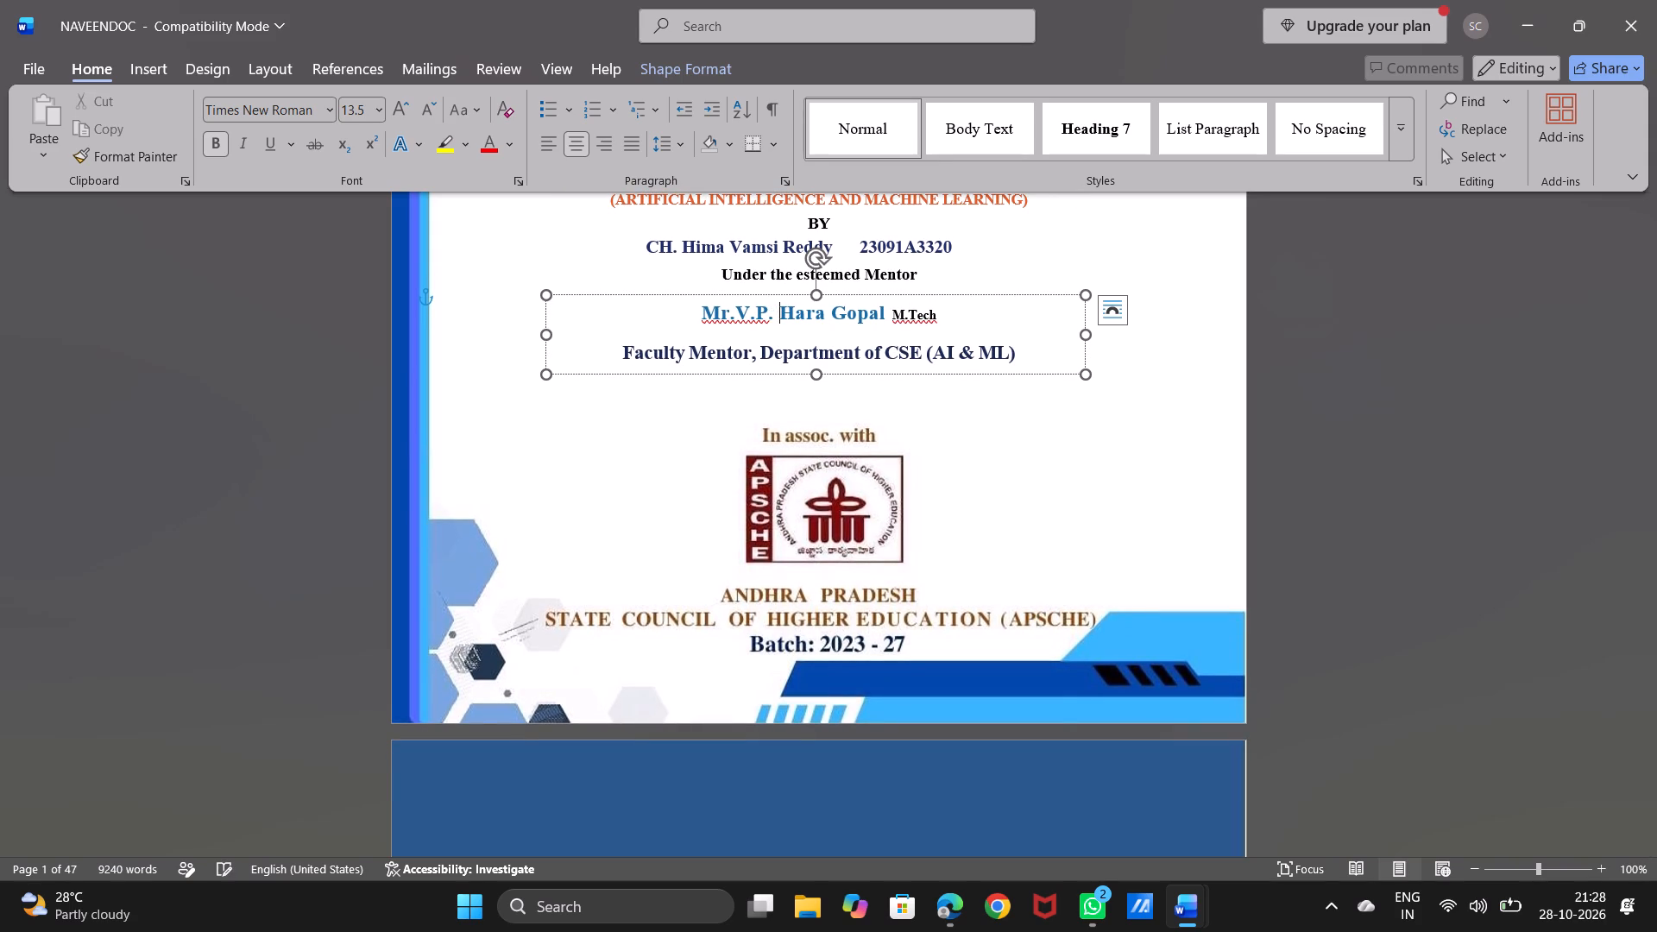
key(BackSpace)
Look through the pages after the cover for the previous student's details.
scroll(784, 315, down, 1)
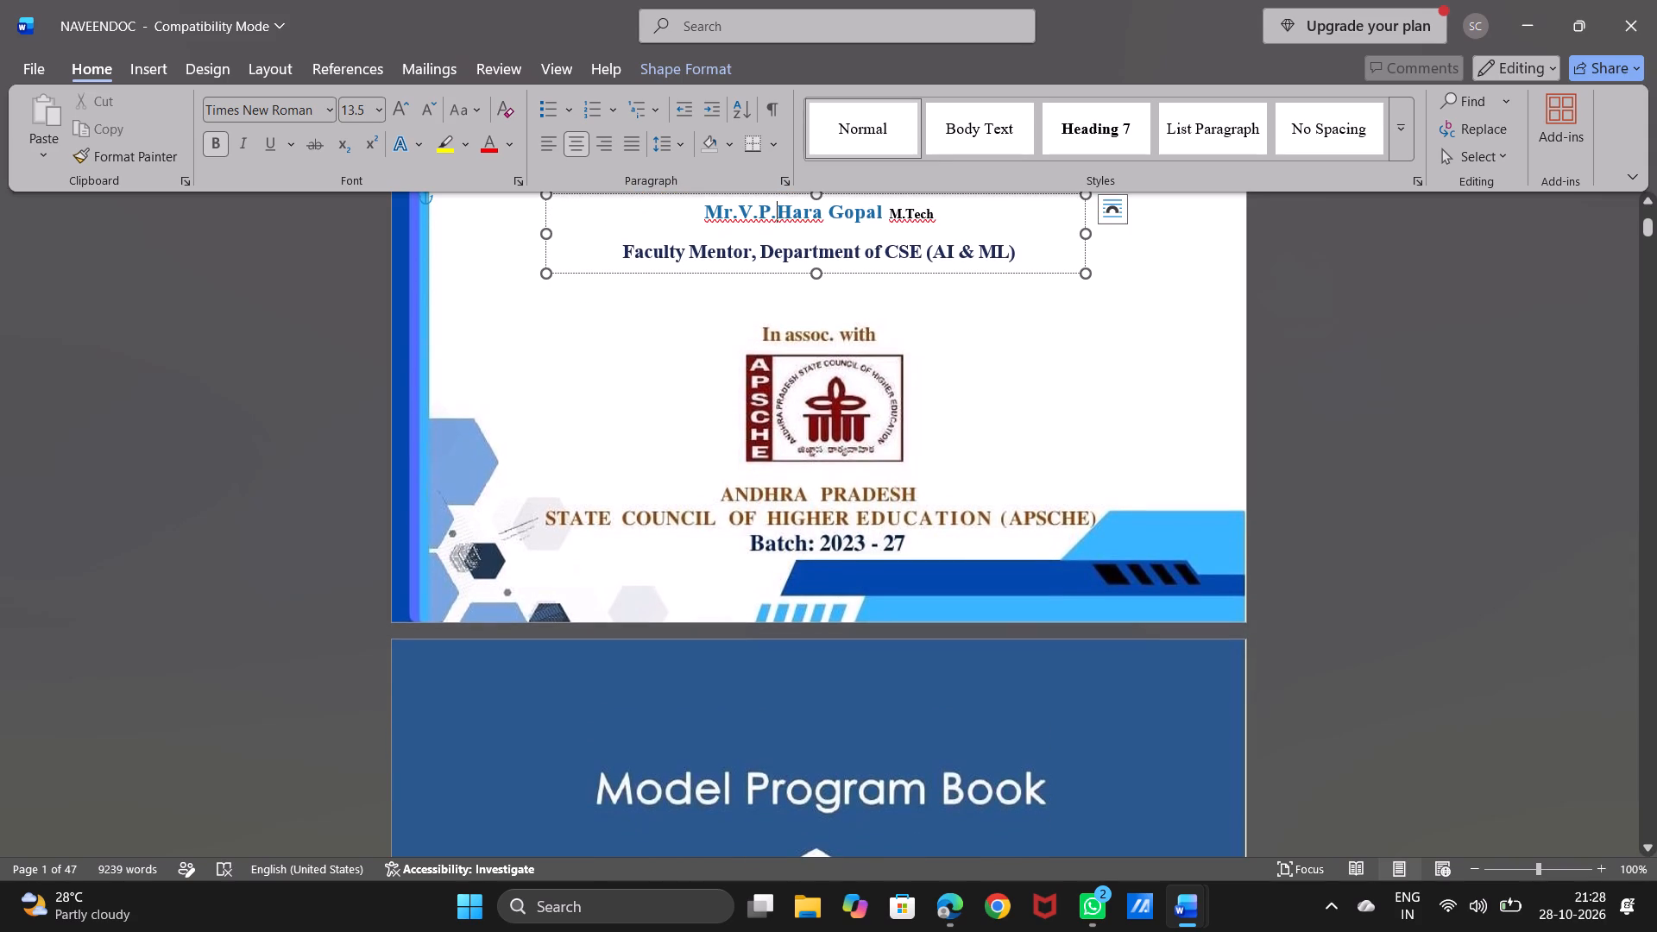
click(951, 218)
scroll(870, 341, down, 2)
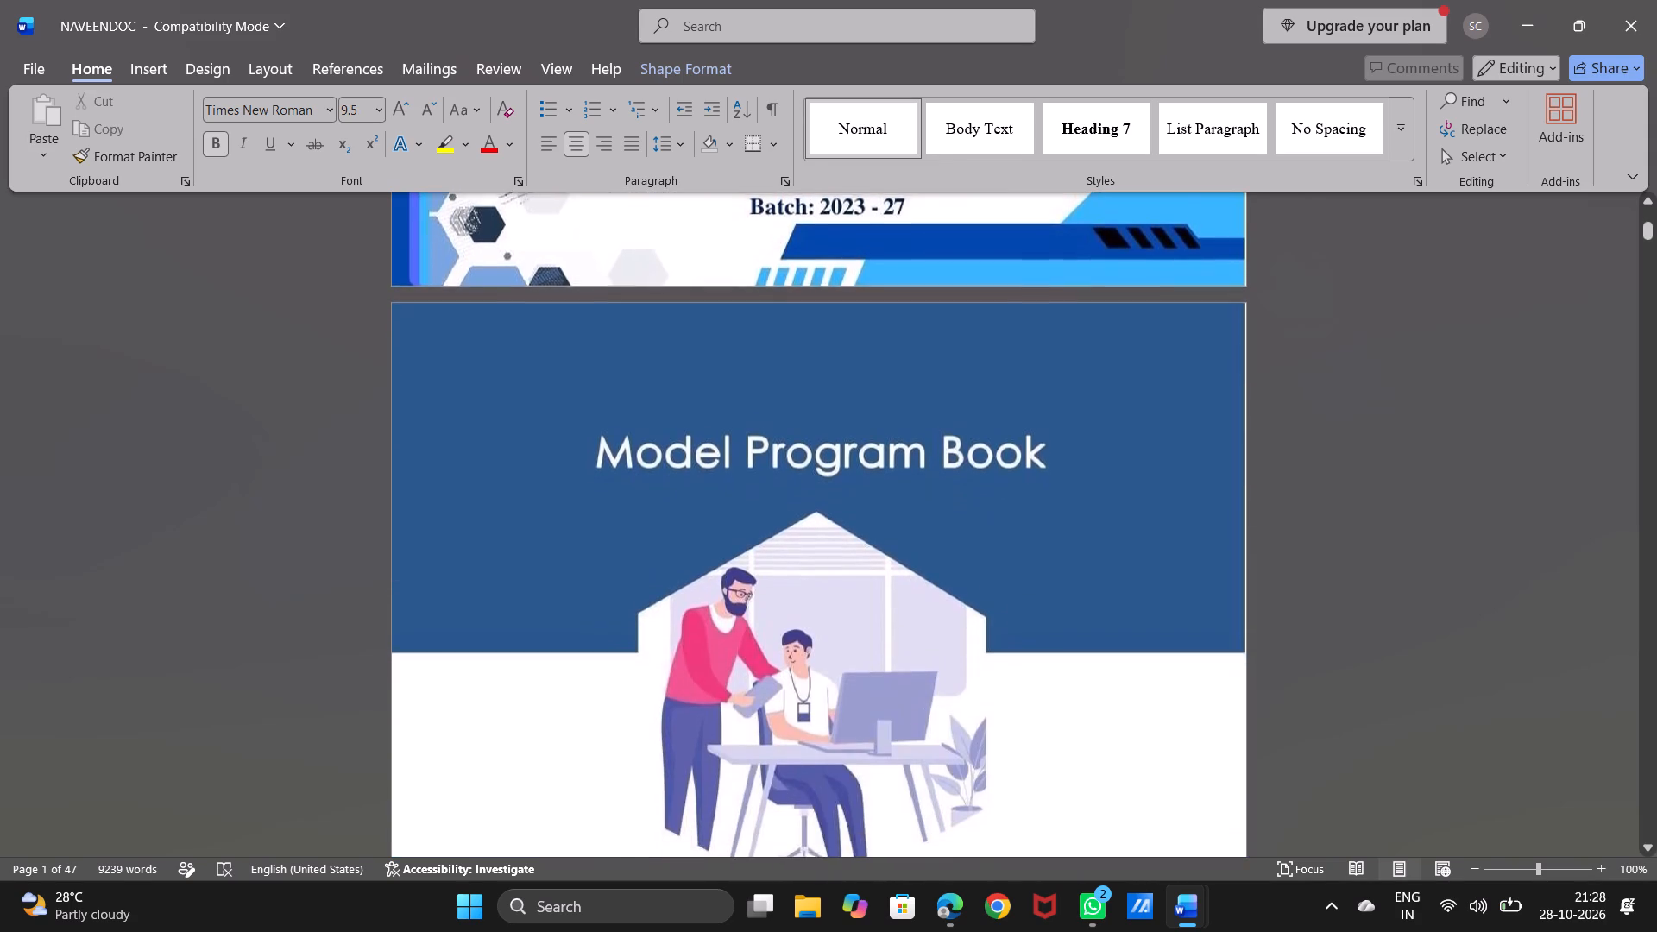
scroll(870, 341, down, 3)
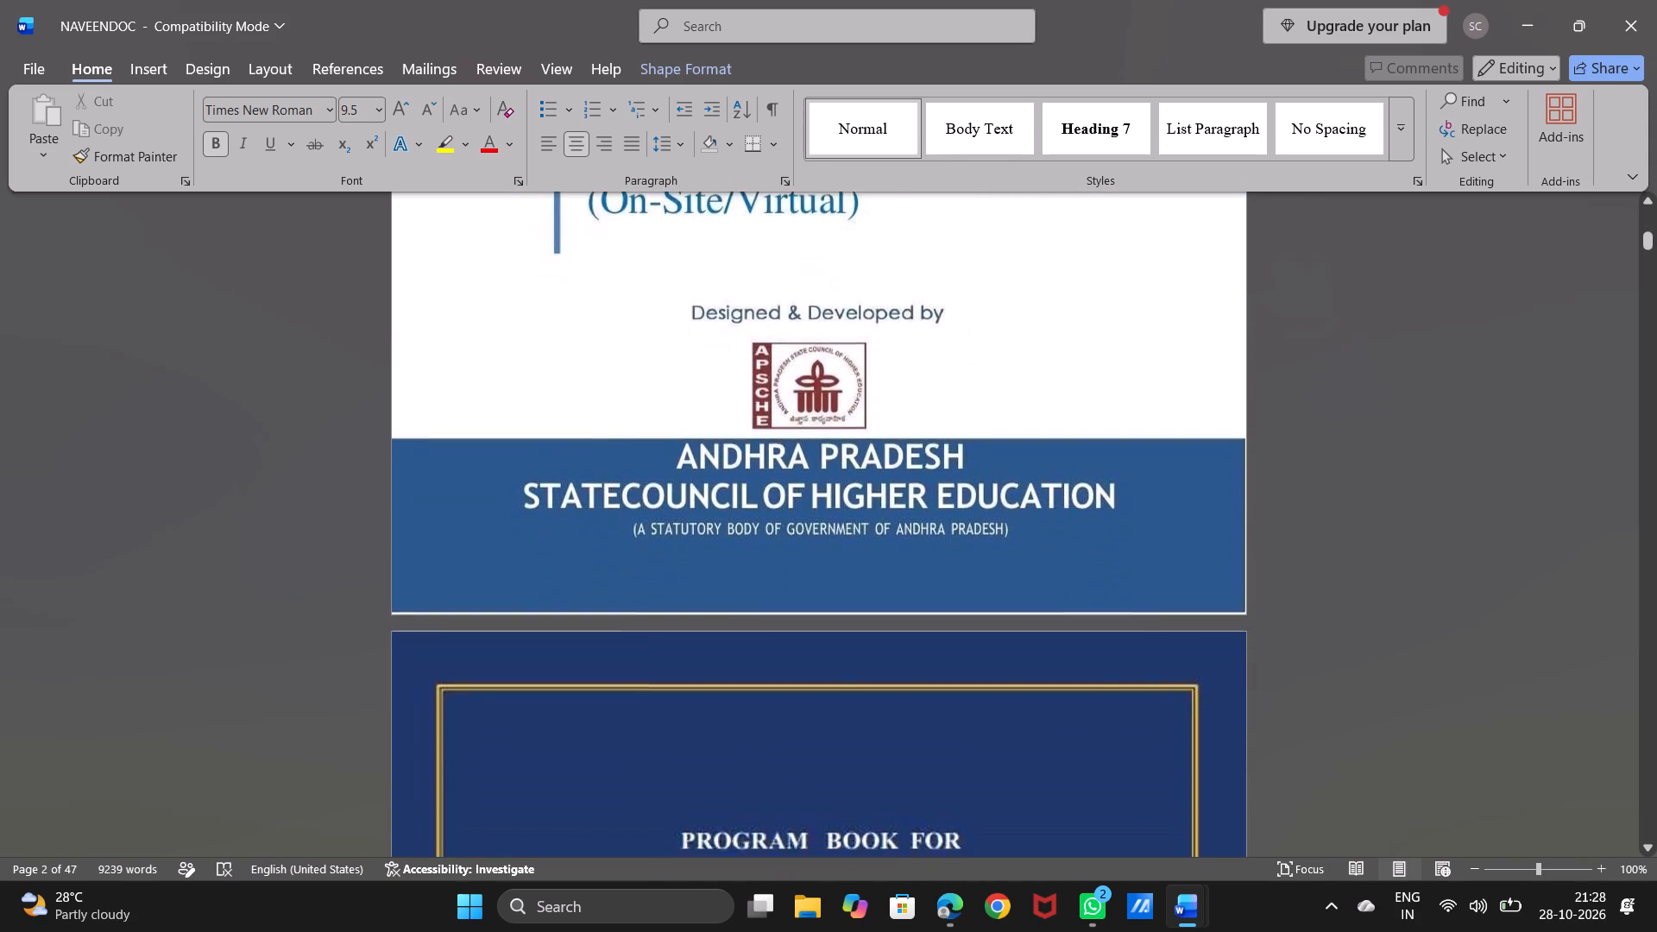
scroll(870, 341, down, 1)
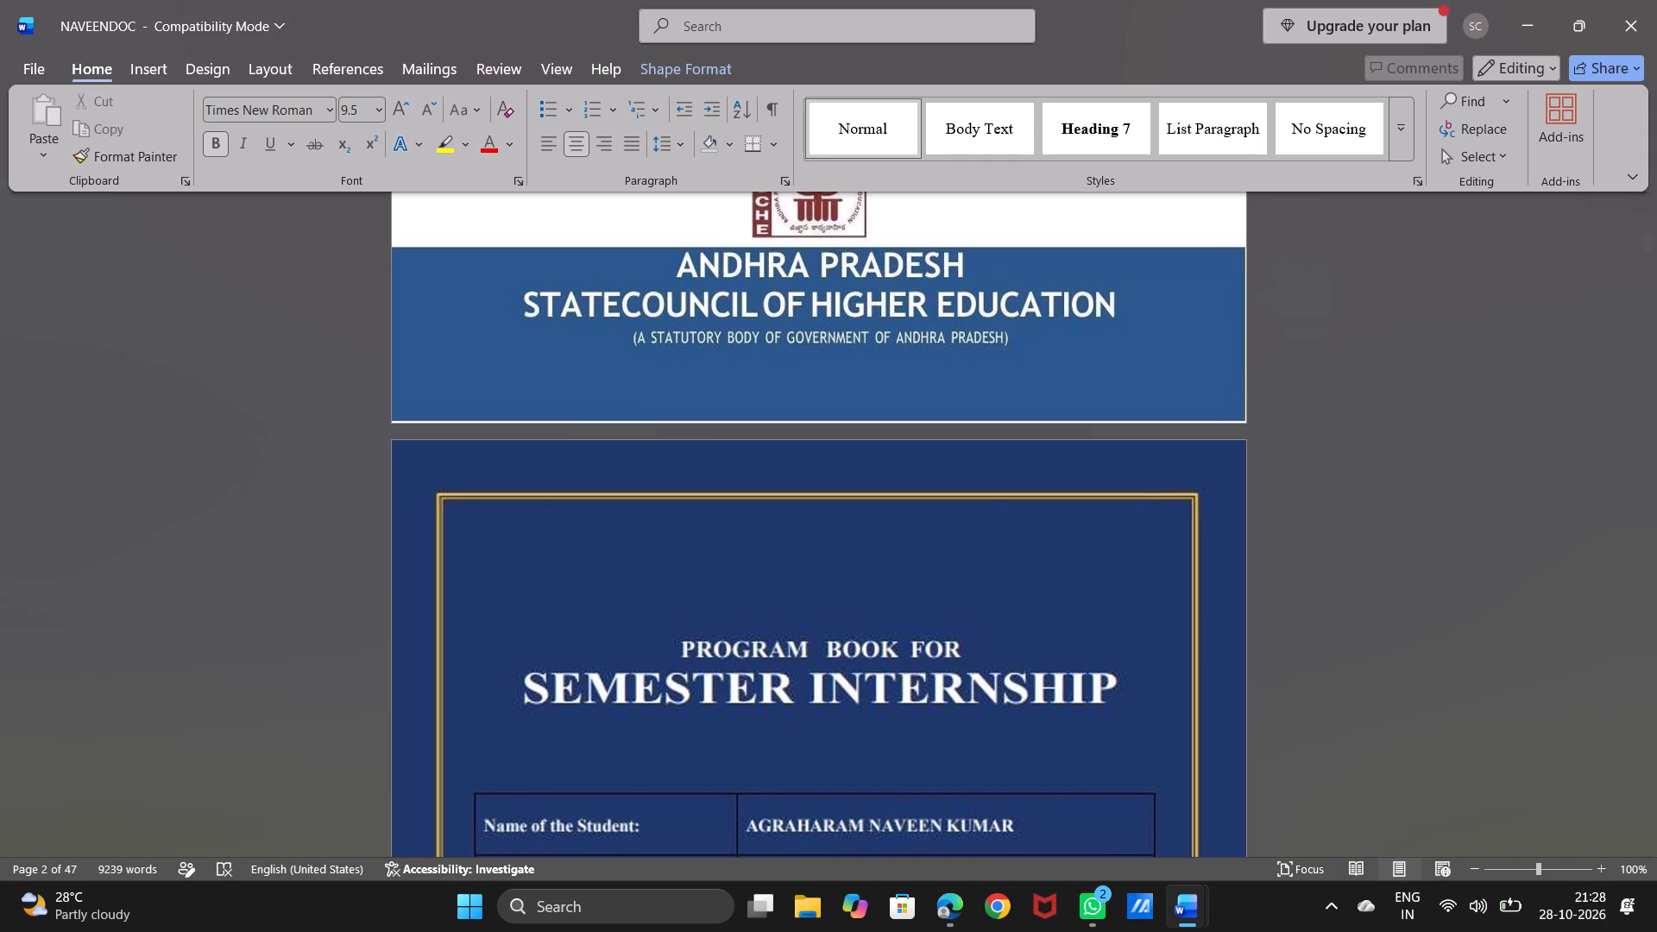
scroll(870, 341, down, 2)
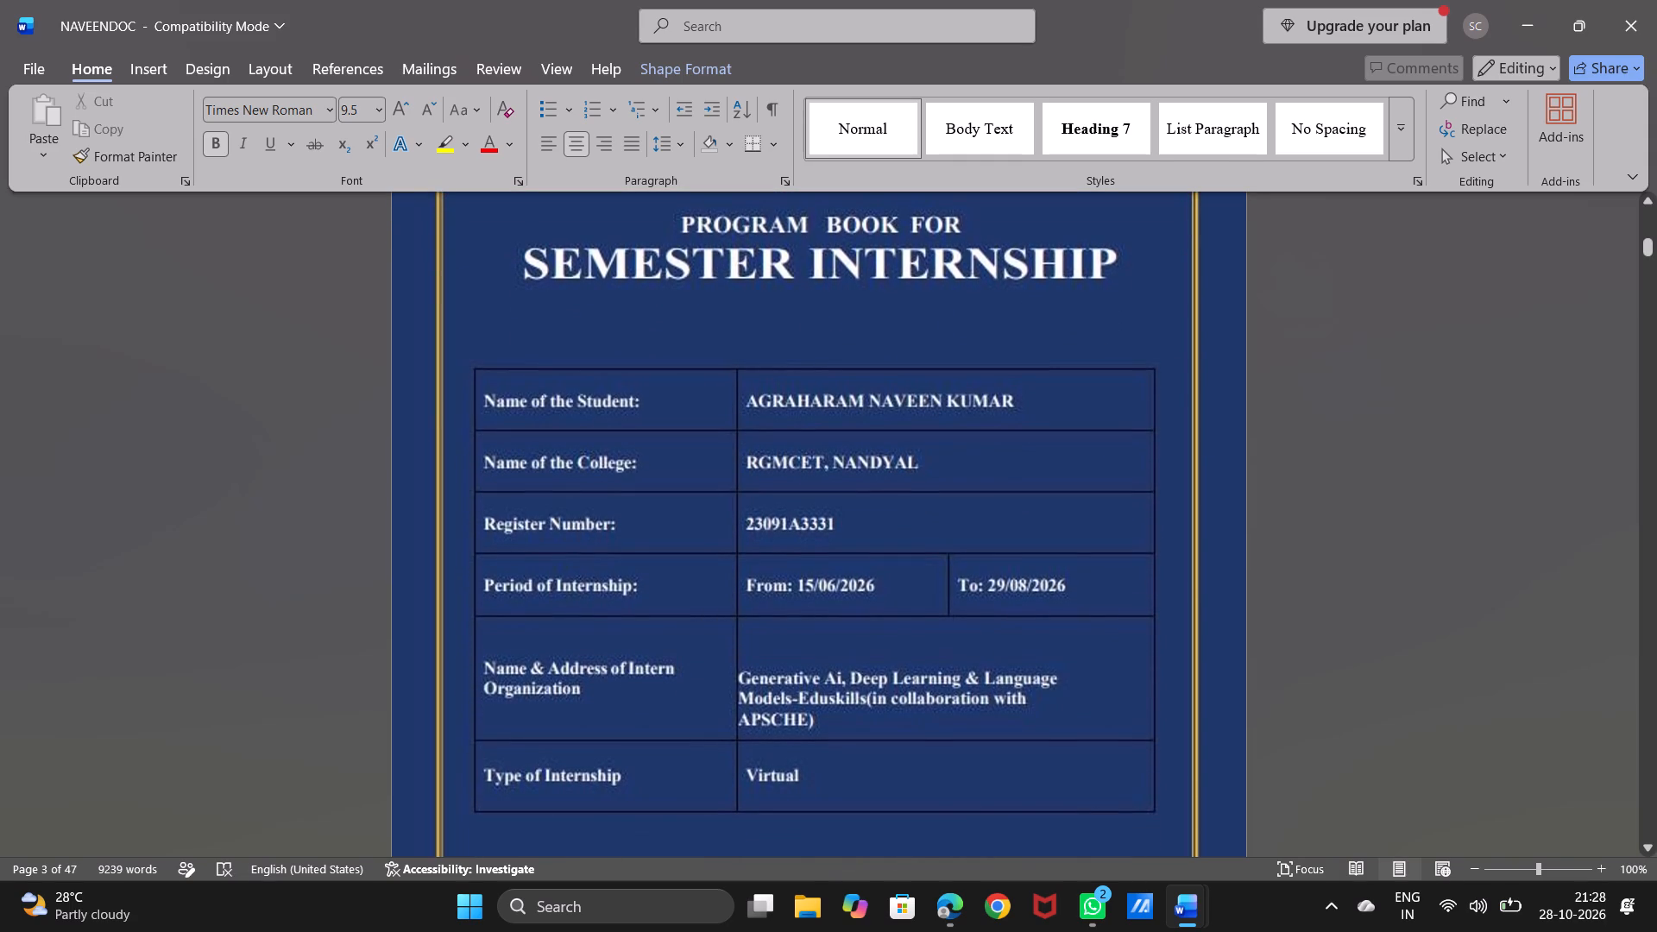
Examine the student details table on the "Semester Internship" page and the editing options available for it.
click(873, 391)
scroll(897, 431, down, 3)
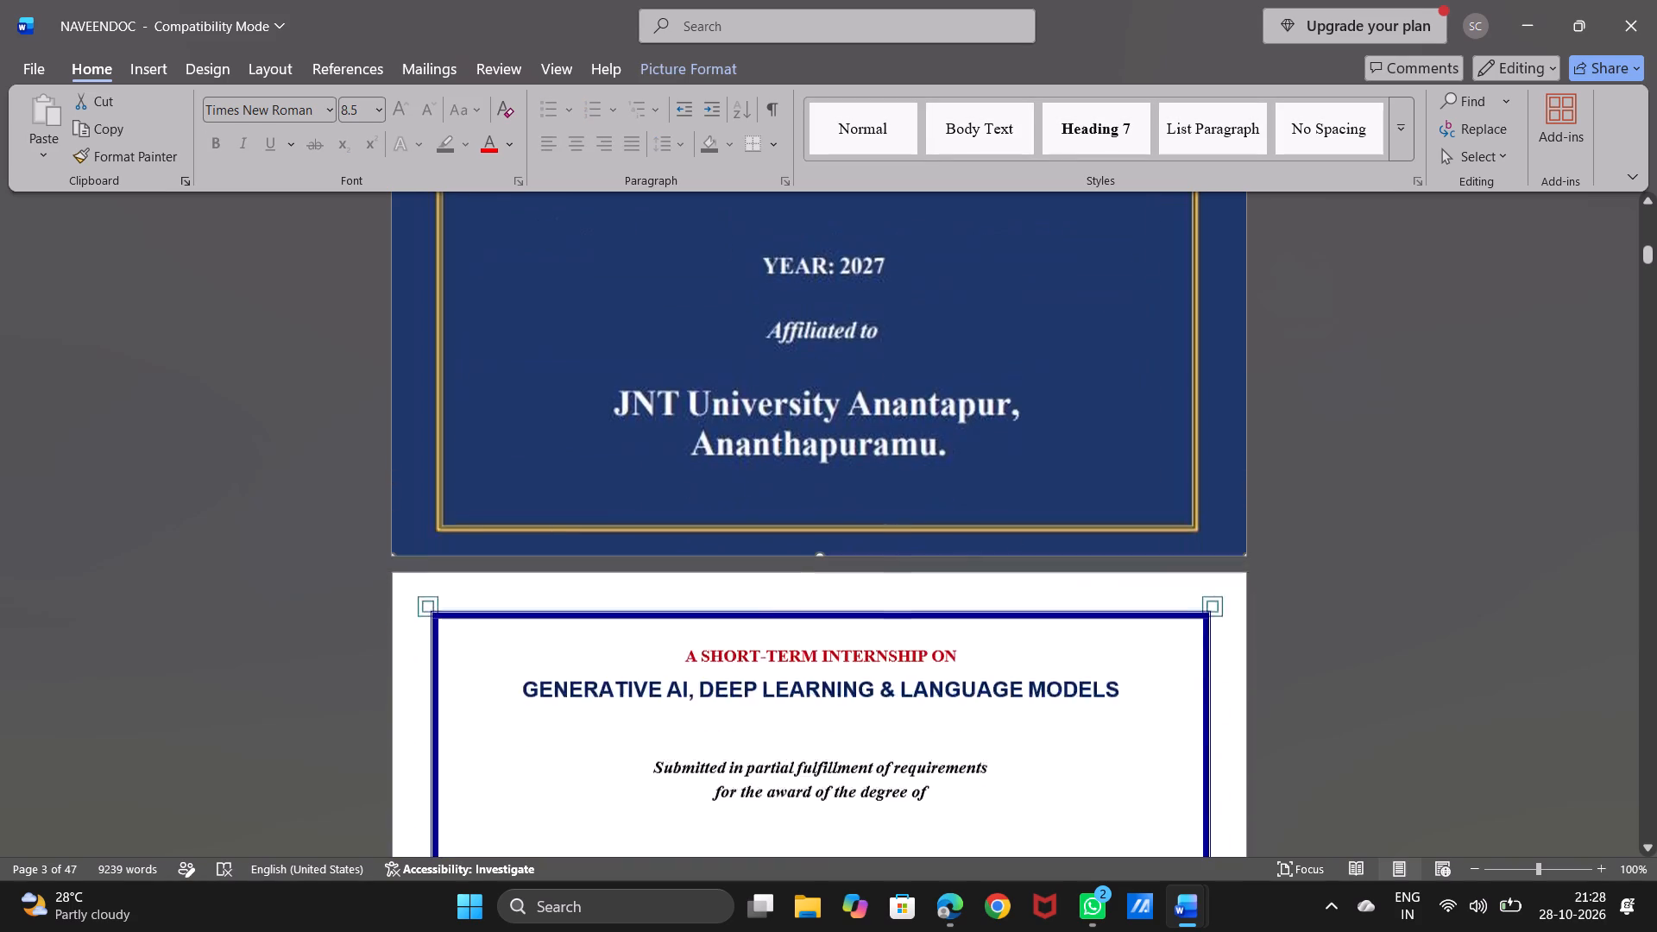
scroll(897, 431, down, 1)
scroll(897, 431, up, 3)
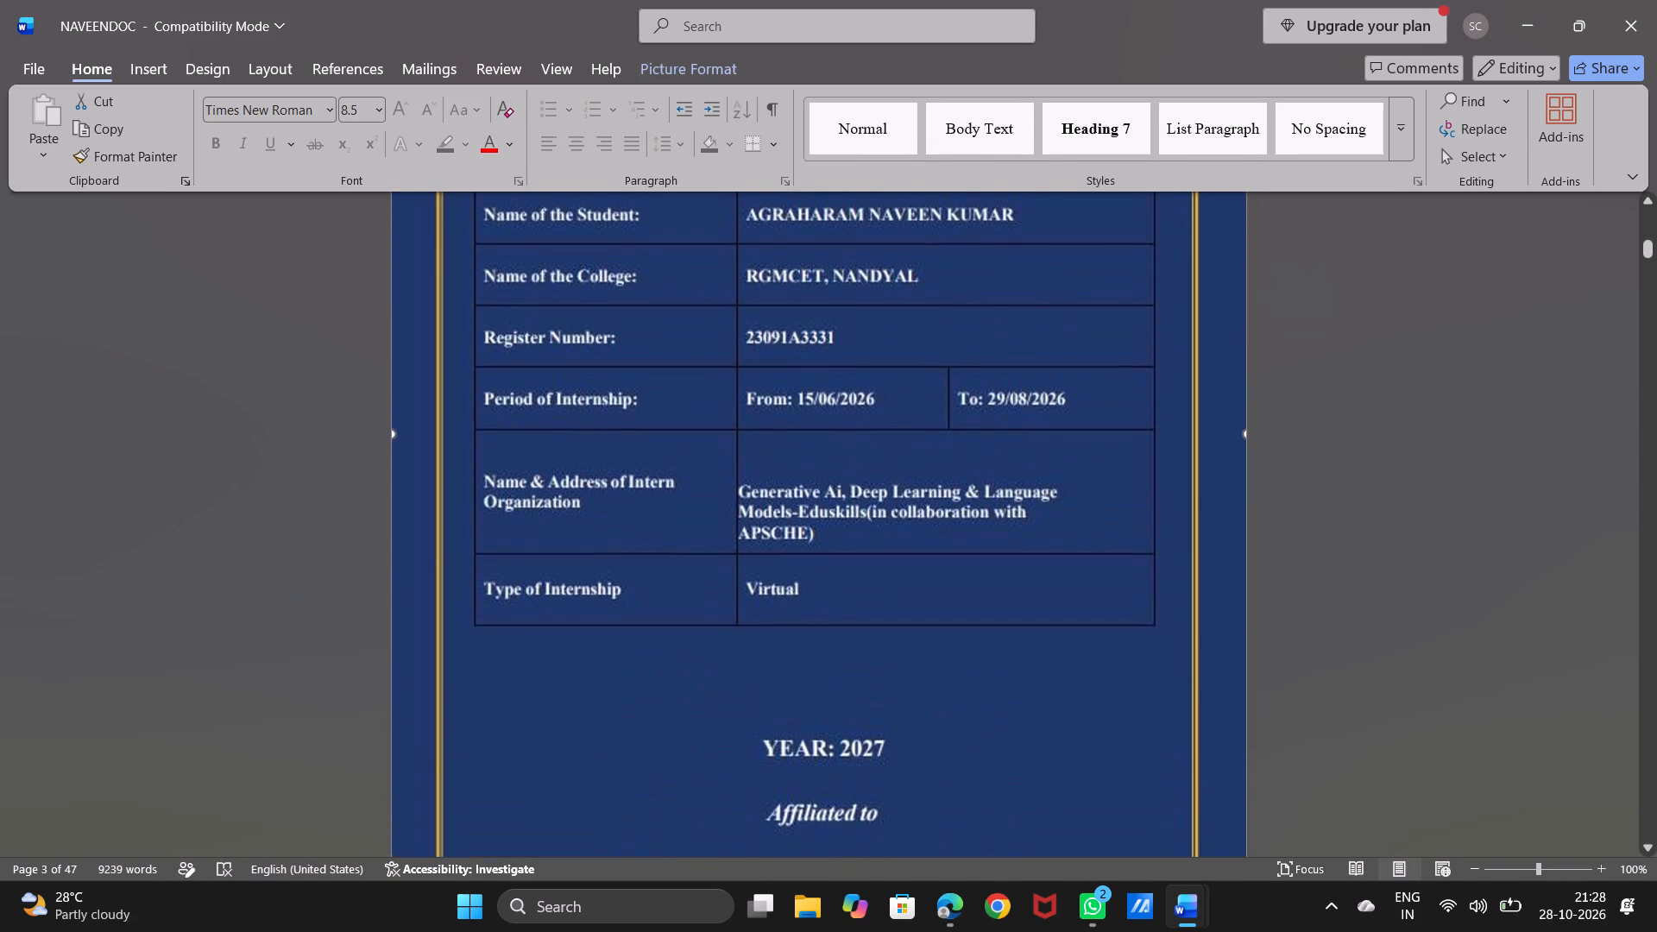
ctrl+scroll(897, 431, up, 10)
scroll(897, 431, up, 1)
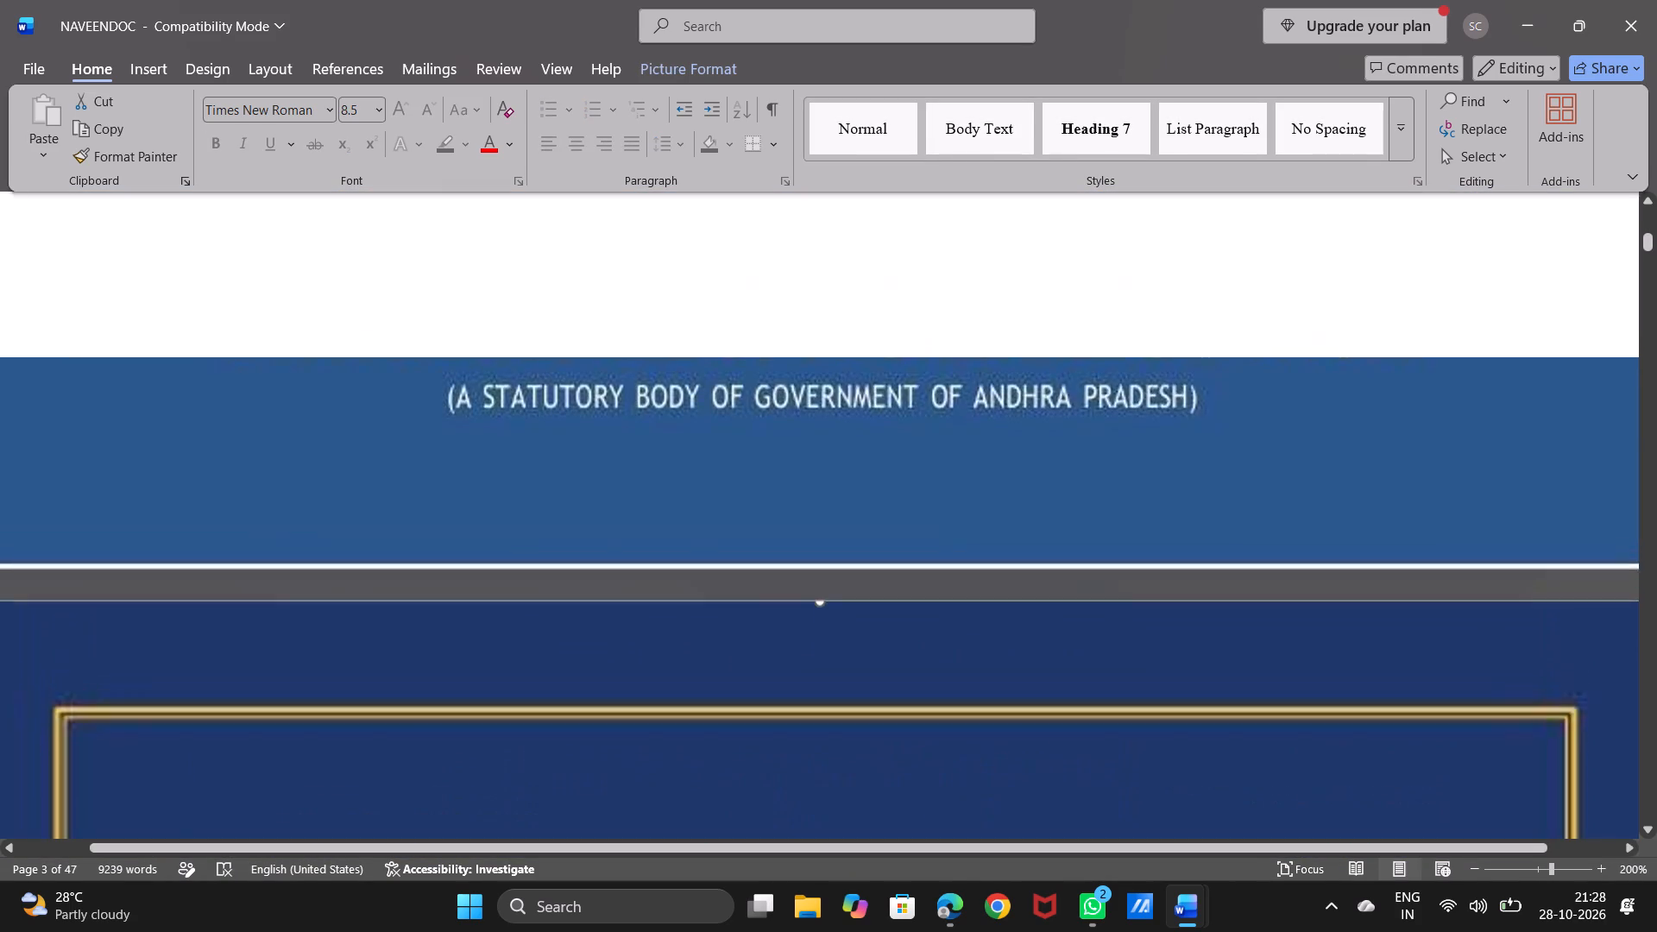
ctrl+scroll(897, 431, down, 9)
scroll(897, 431, down, 2)
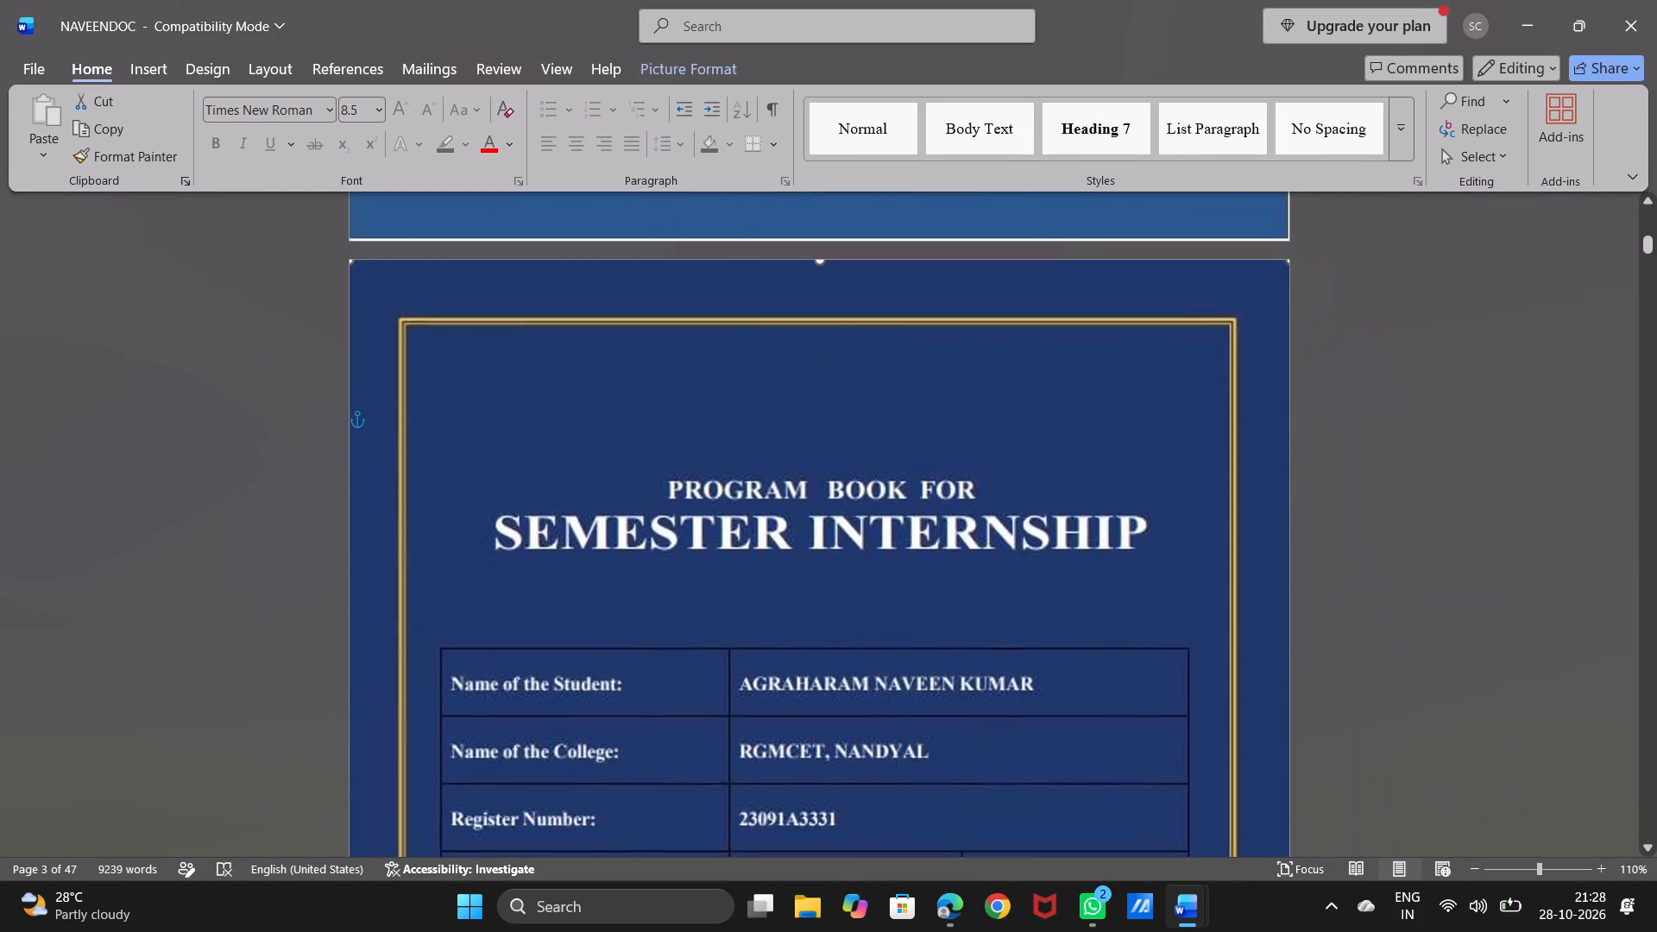
scroll(897, 431, down, 2)
ctrl+scroll(897, 431, down, 1)
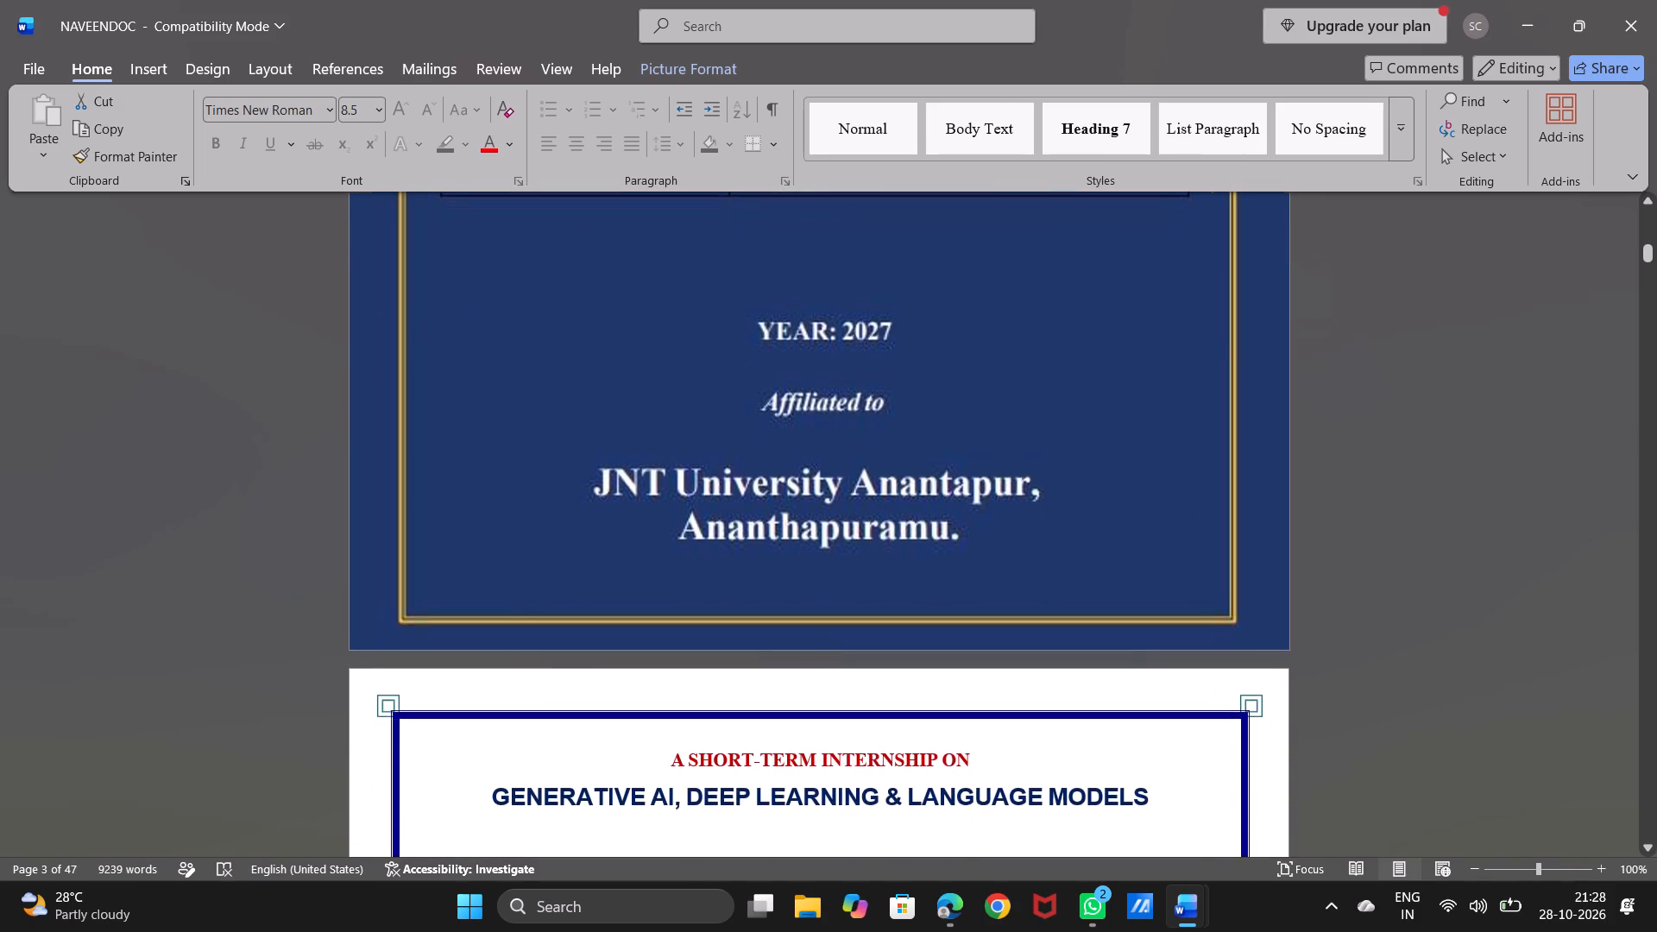
ctrl+scroll(897, 431, down, 3)
scroll(897, 431, down, 4)
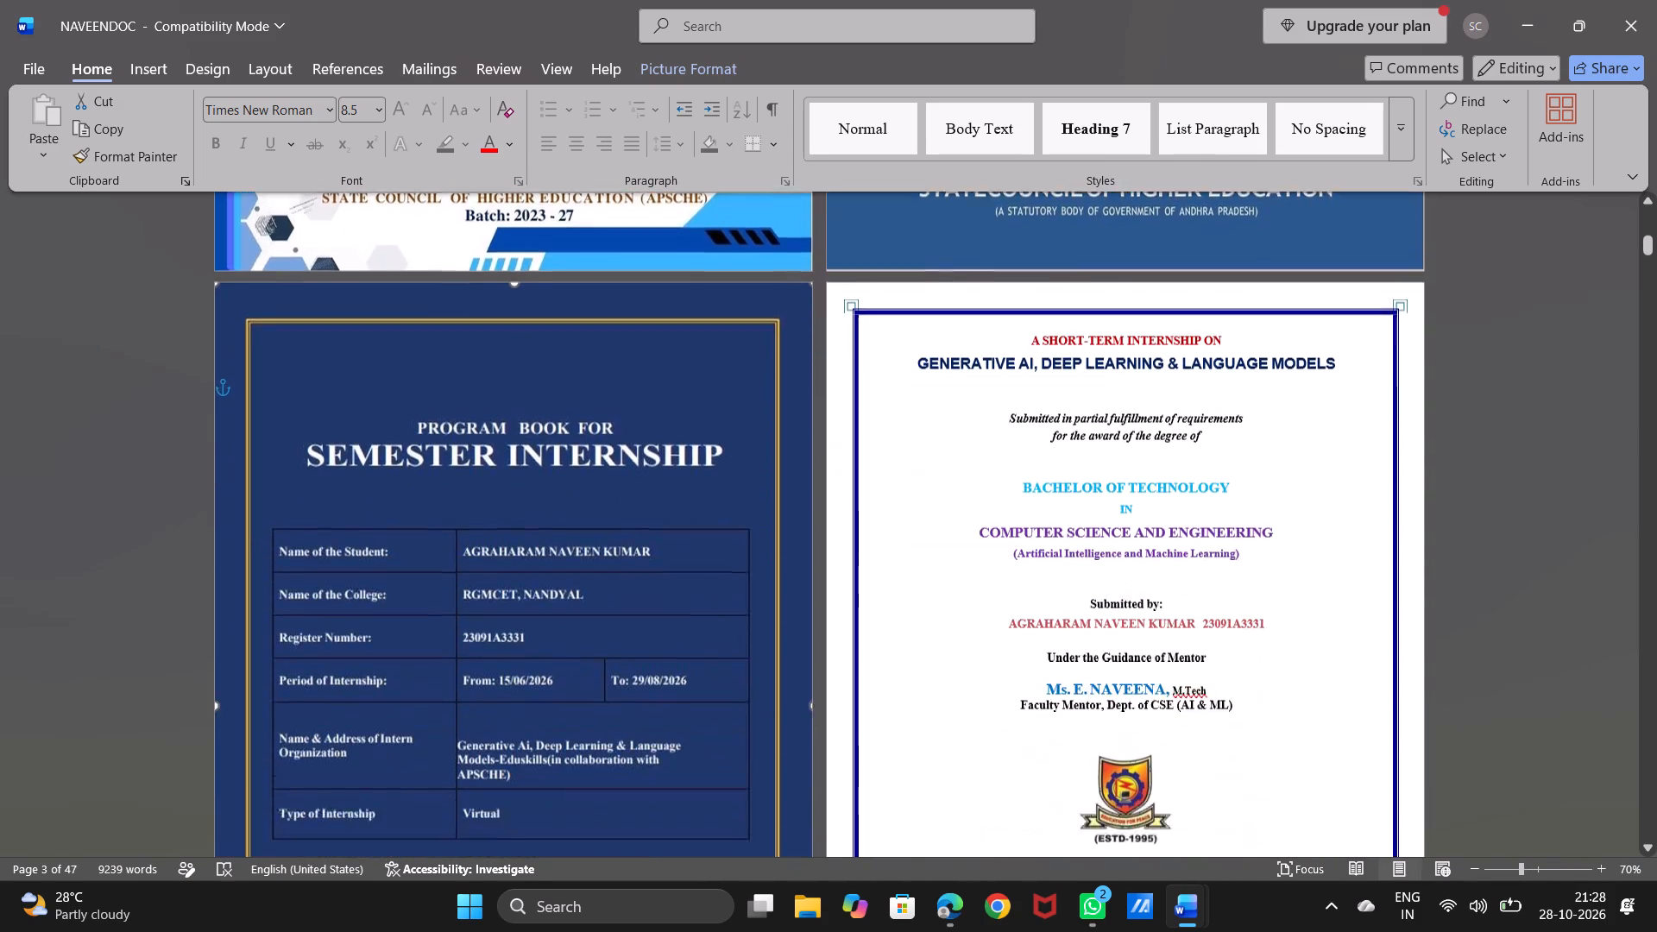
scroll(897, 431, down, 1)
click(491, 419)
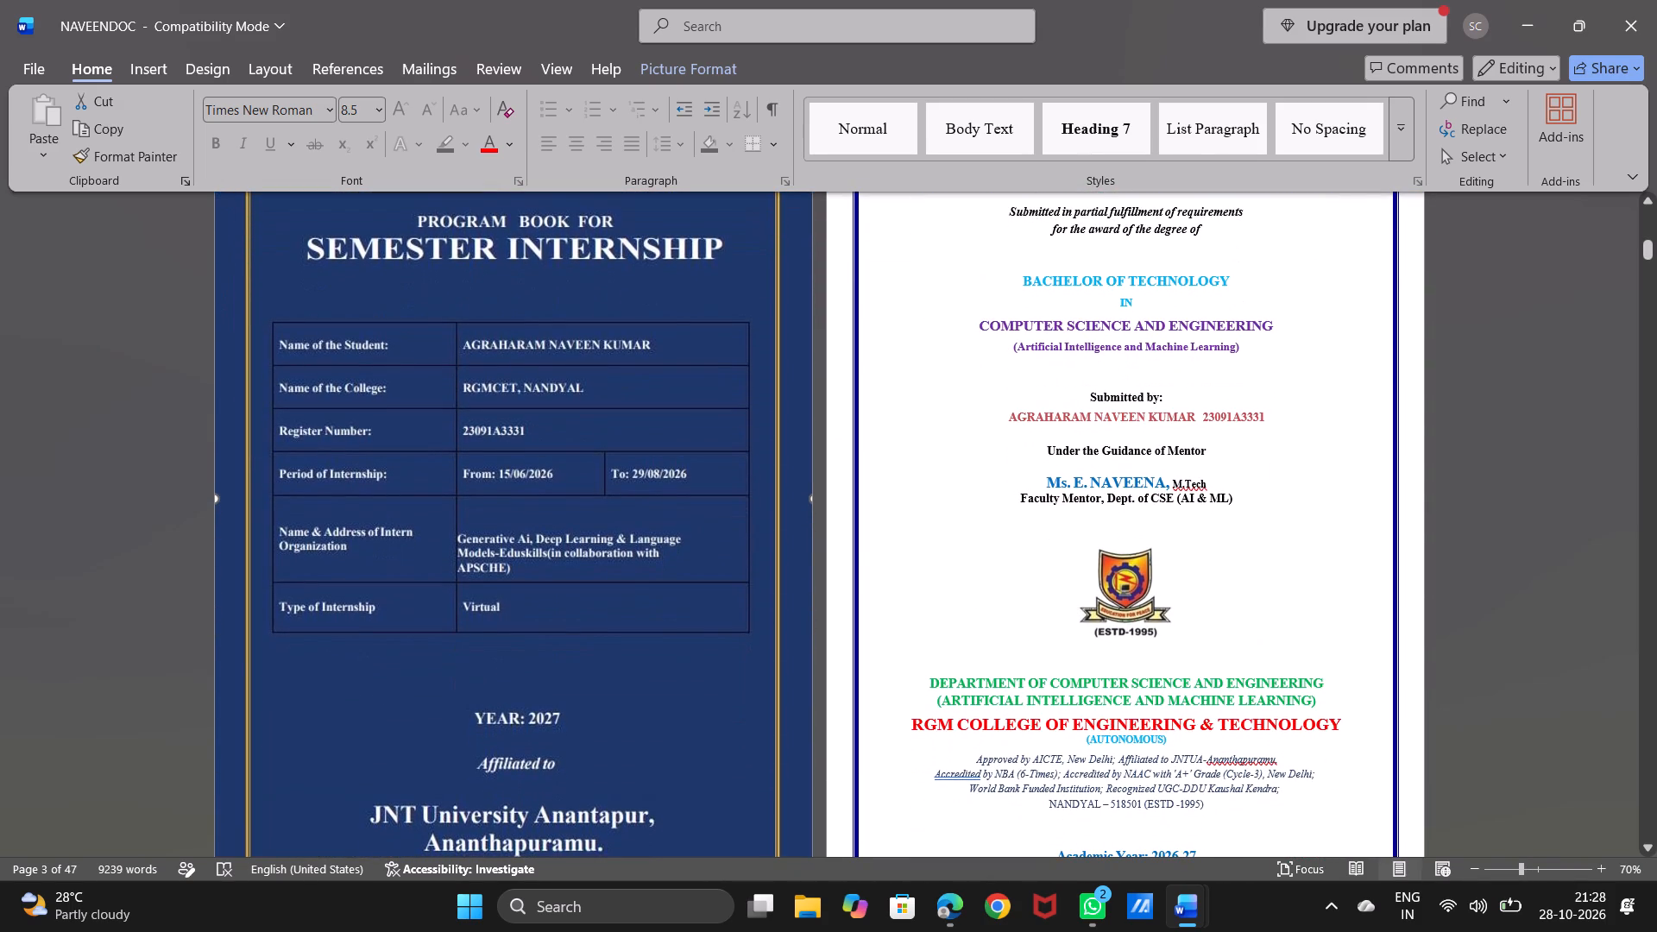
ctrl+scroll(491, 419, up, 4)
scroll(491, 419, right, 2)
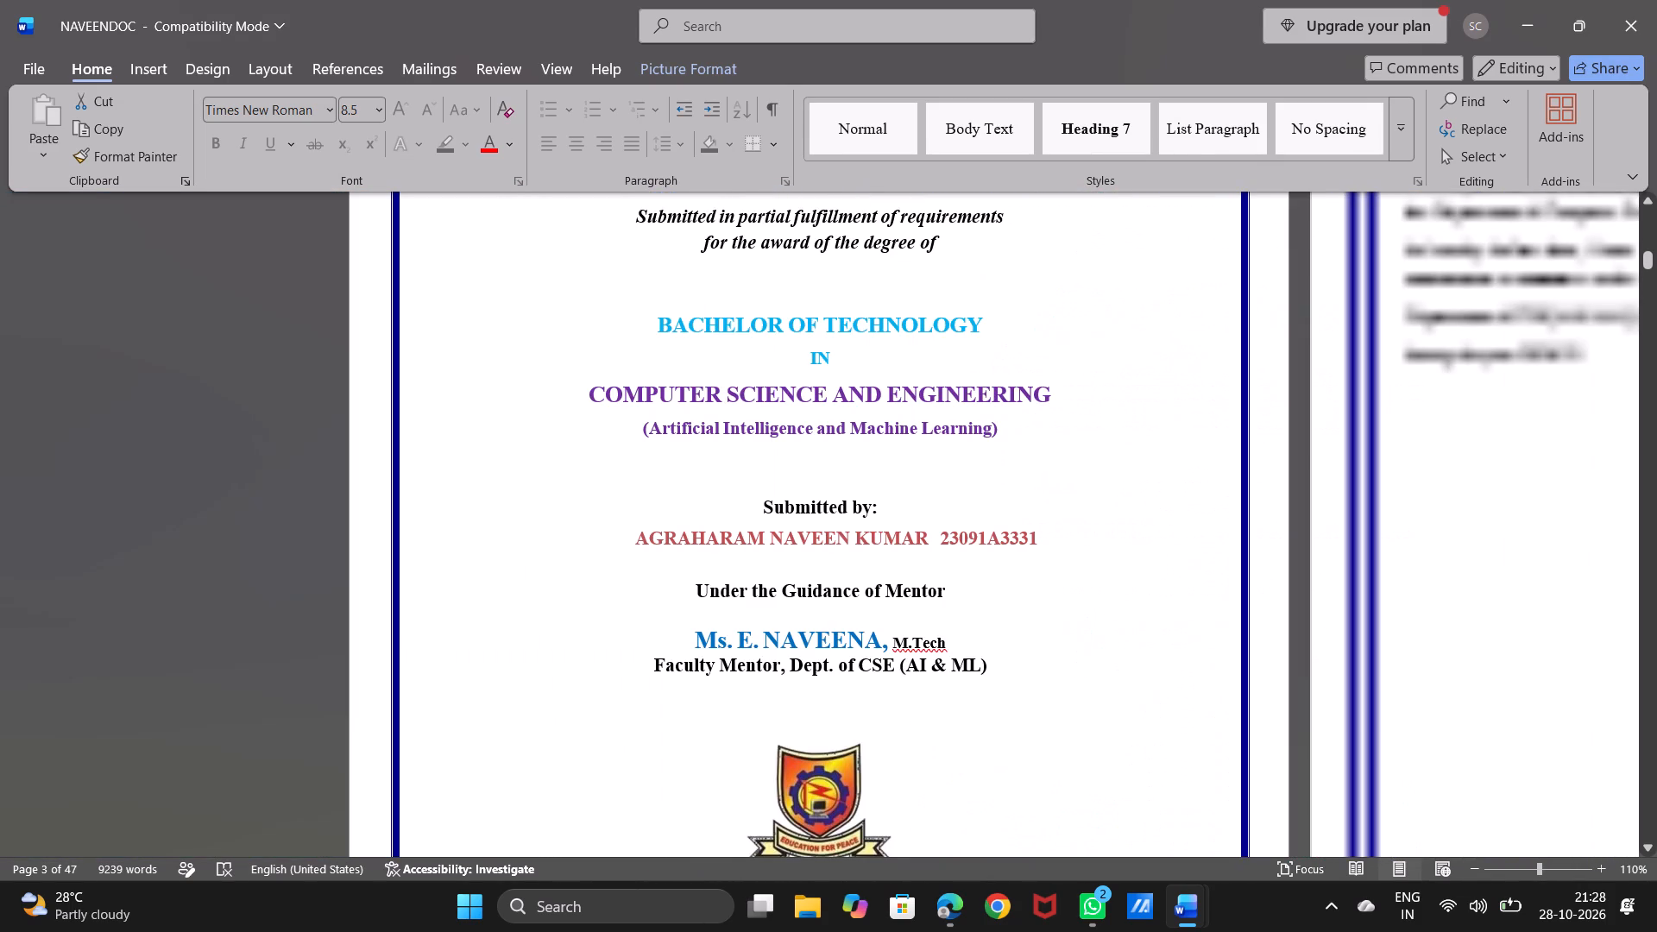
scroll(491, 419, left, 1)
scroll(491, 419, up, 2)
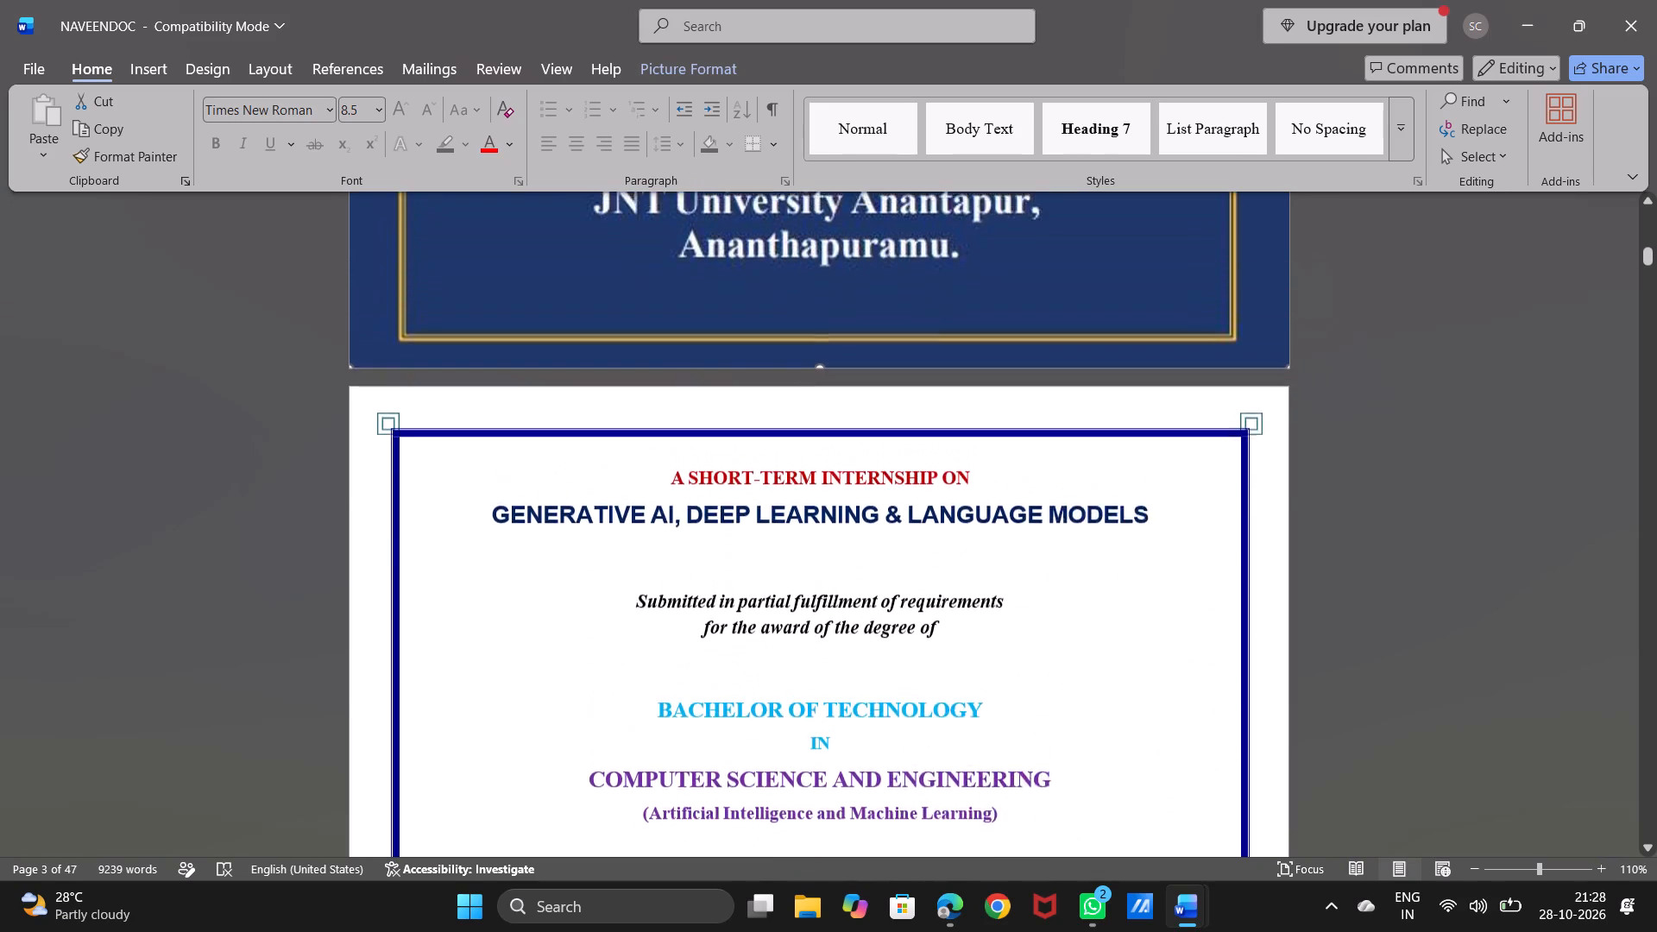
scroll(491, 419, up, 2)
right_click(491, 419)
scroll(491, 419, down, 2)
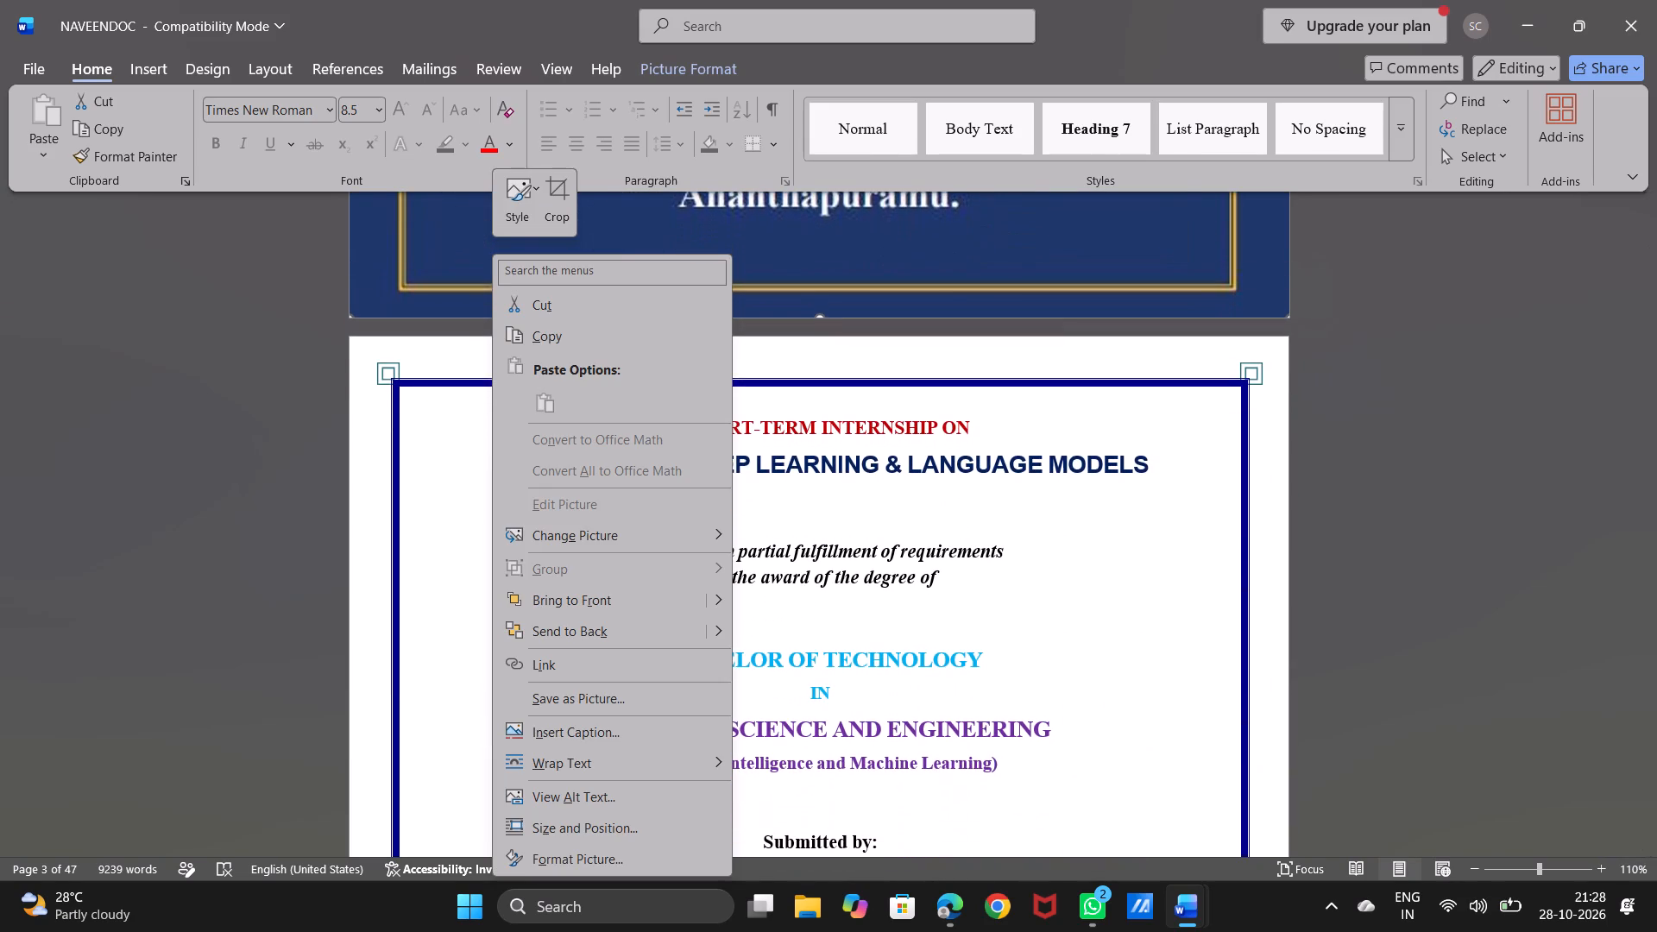
click(419, 557)
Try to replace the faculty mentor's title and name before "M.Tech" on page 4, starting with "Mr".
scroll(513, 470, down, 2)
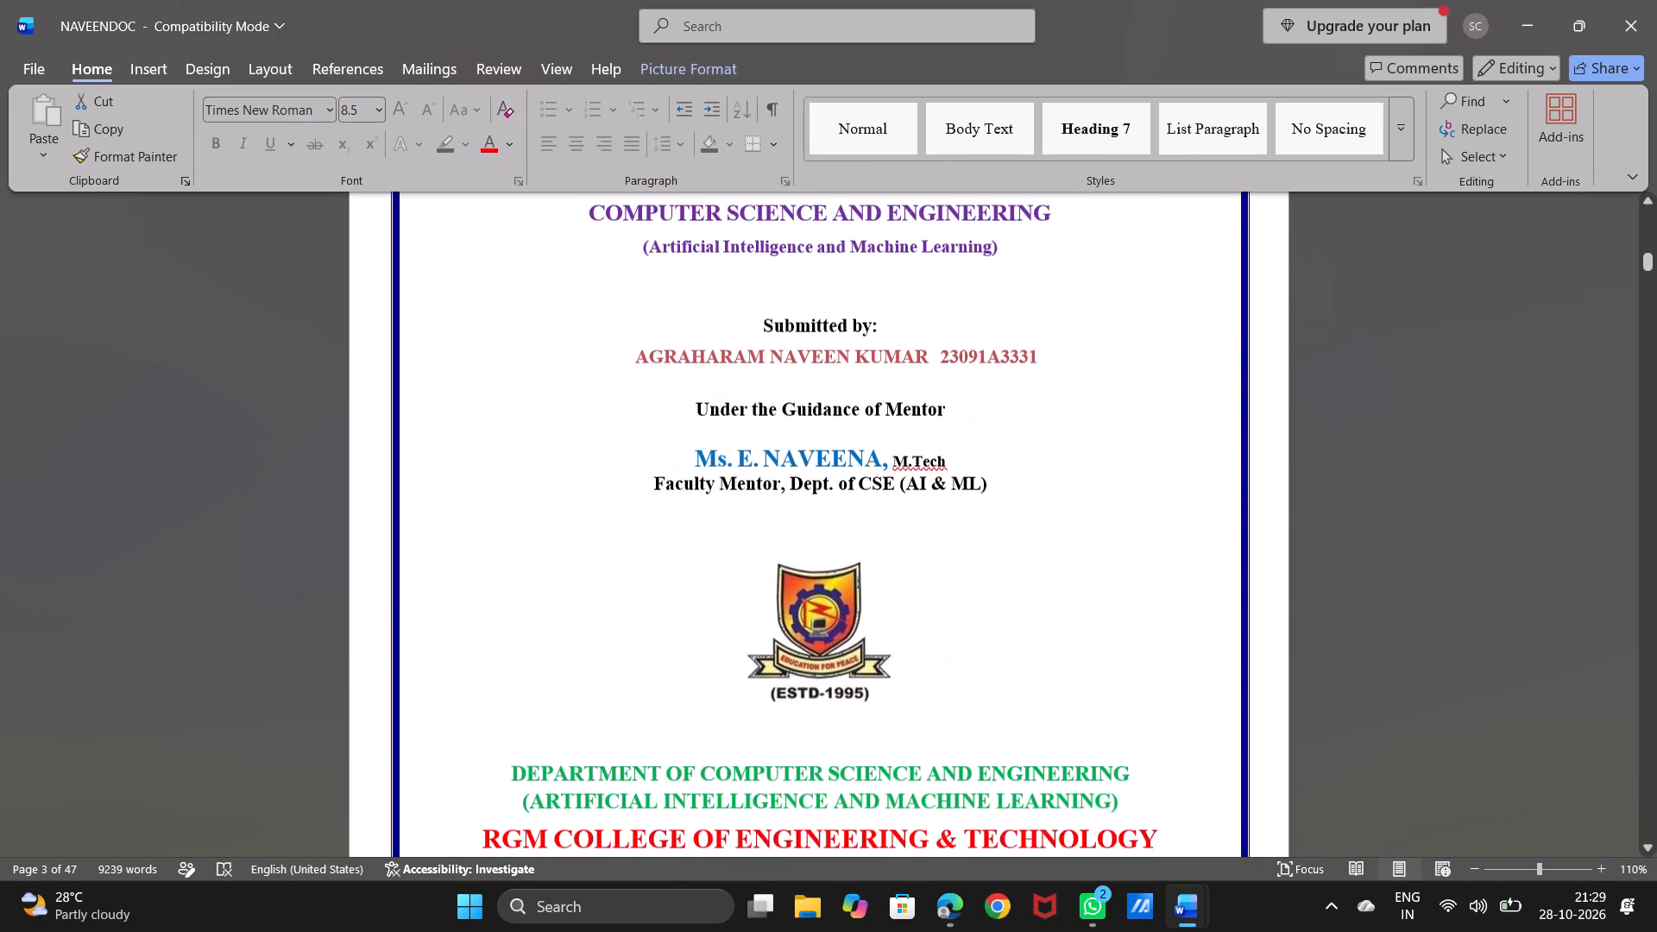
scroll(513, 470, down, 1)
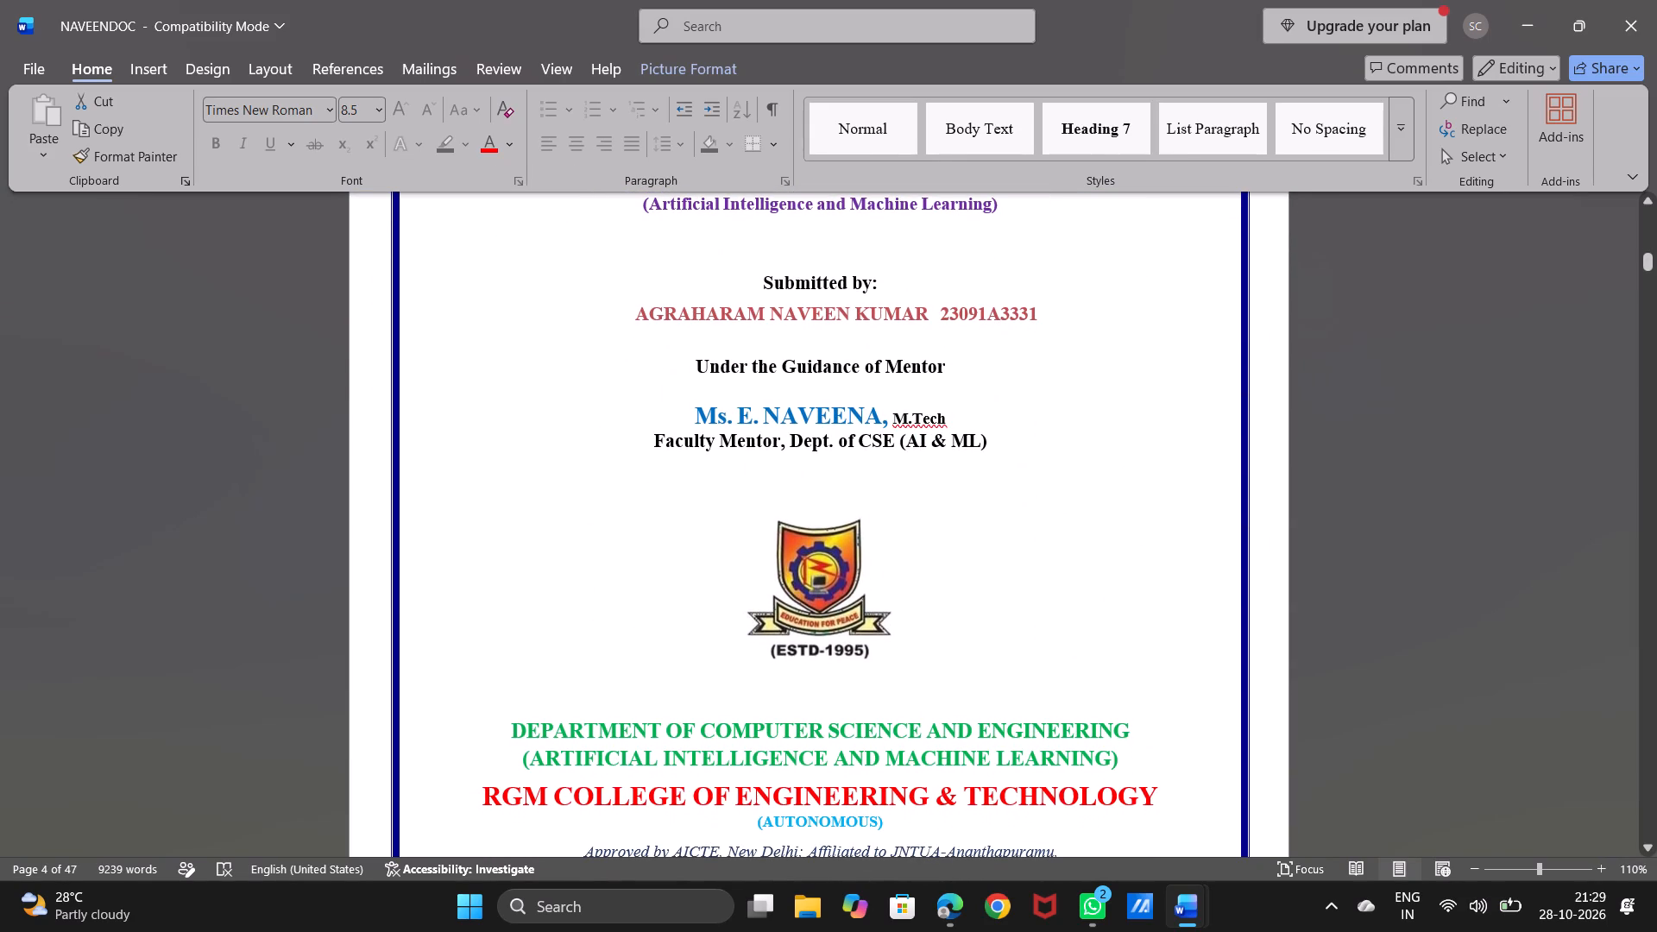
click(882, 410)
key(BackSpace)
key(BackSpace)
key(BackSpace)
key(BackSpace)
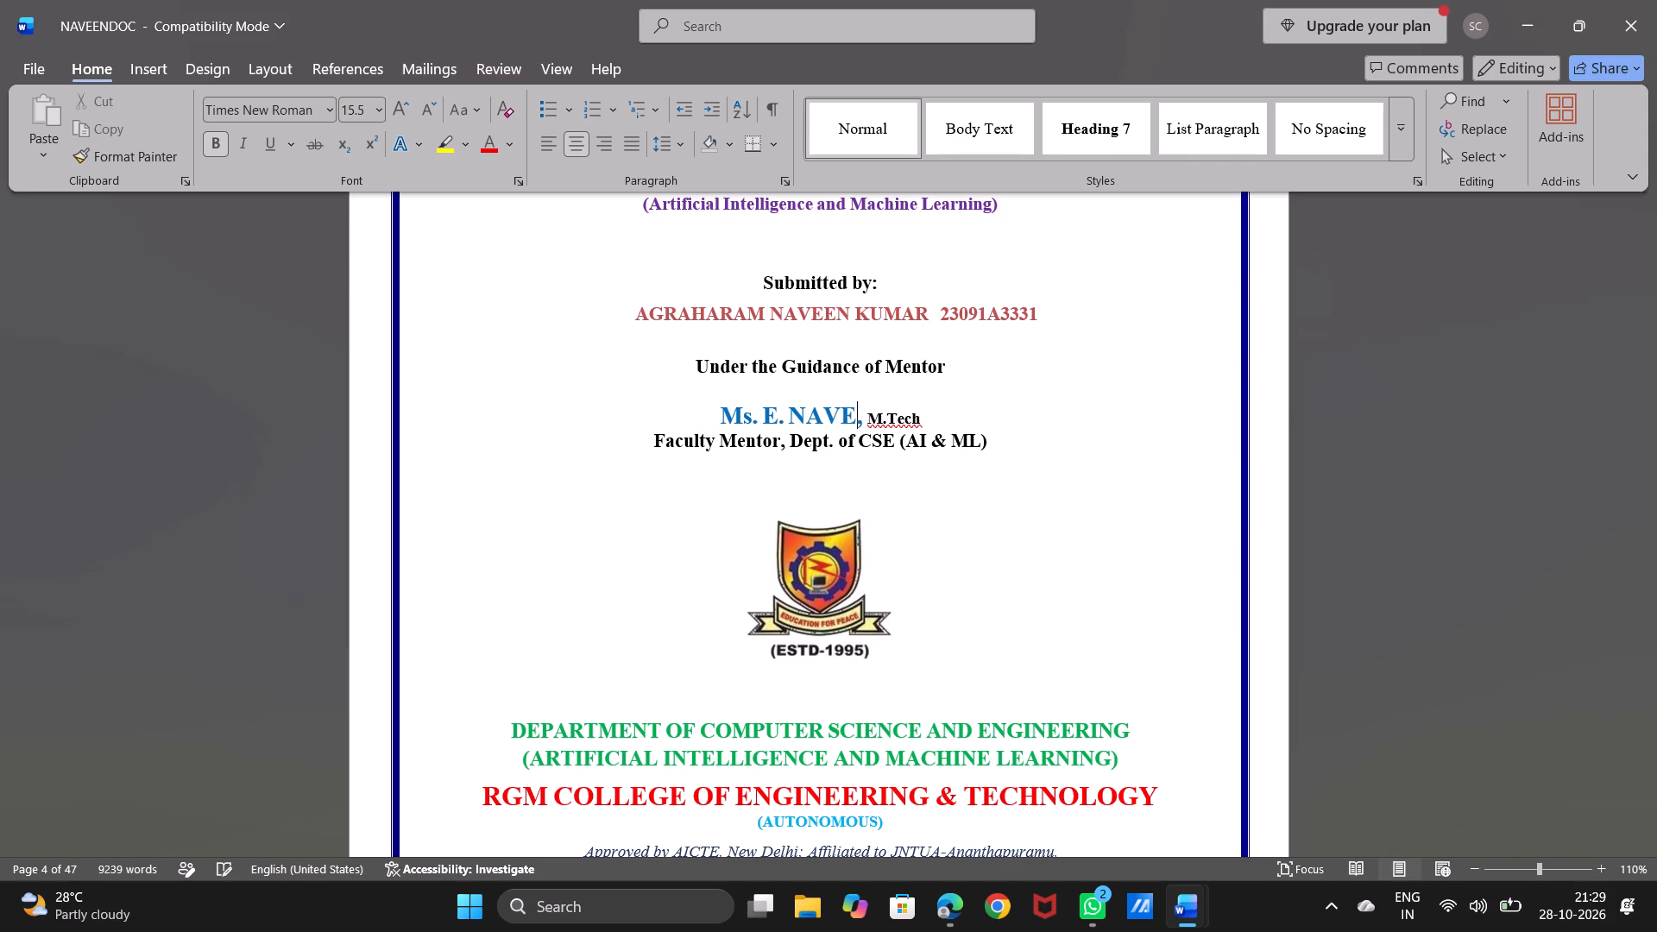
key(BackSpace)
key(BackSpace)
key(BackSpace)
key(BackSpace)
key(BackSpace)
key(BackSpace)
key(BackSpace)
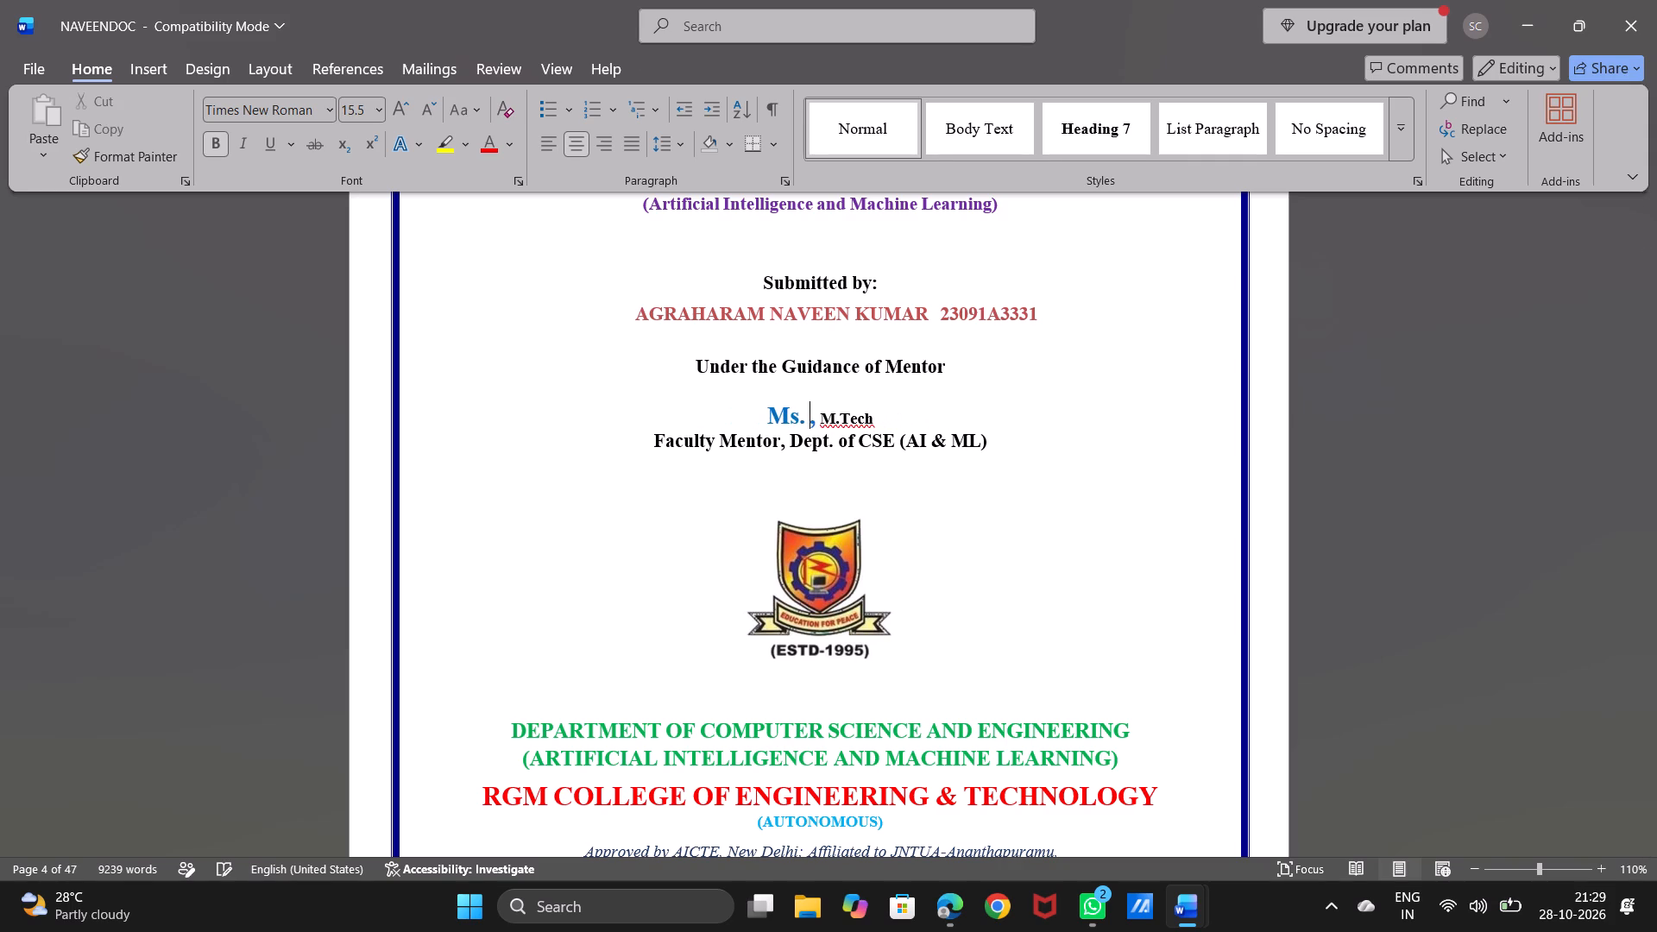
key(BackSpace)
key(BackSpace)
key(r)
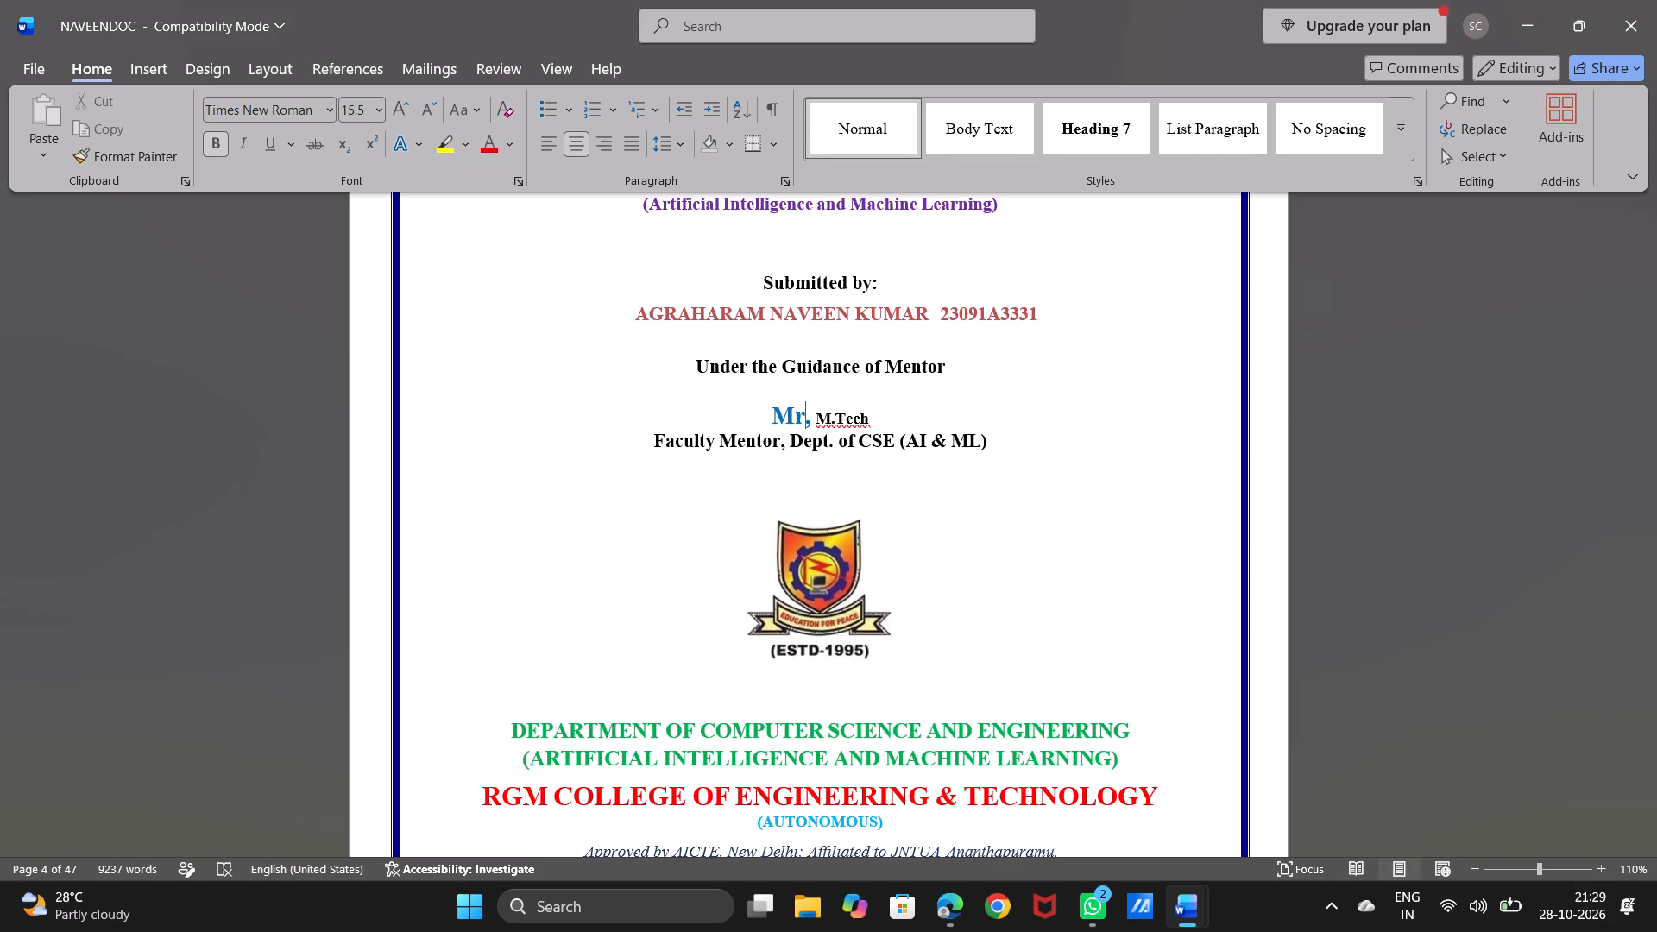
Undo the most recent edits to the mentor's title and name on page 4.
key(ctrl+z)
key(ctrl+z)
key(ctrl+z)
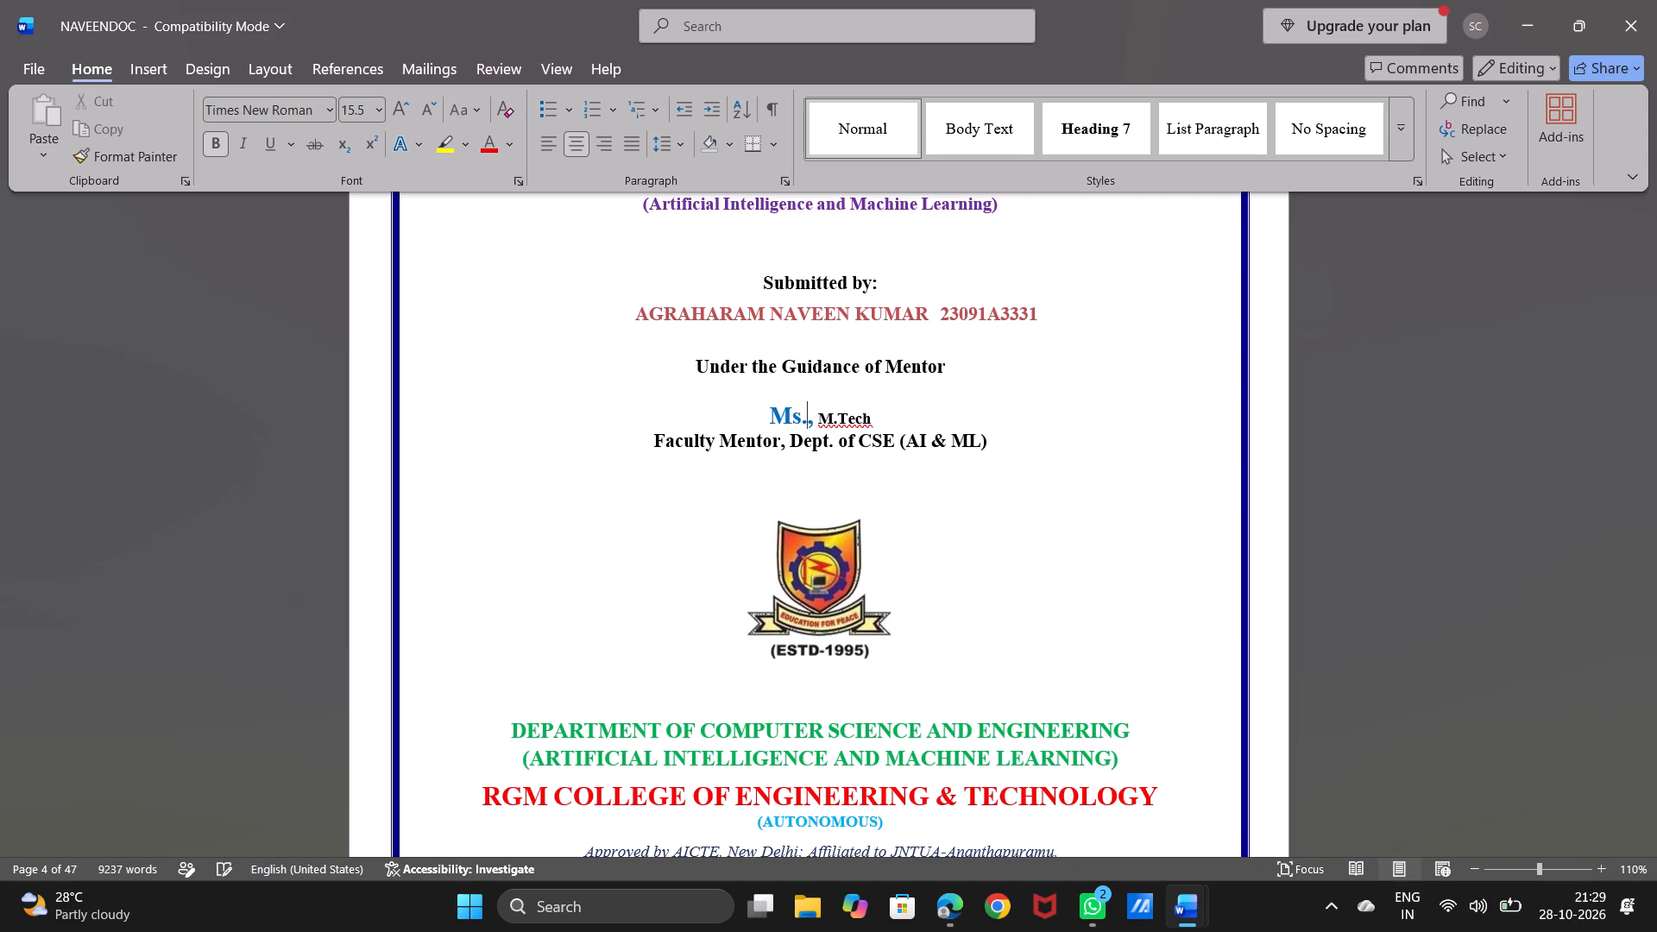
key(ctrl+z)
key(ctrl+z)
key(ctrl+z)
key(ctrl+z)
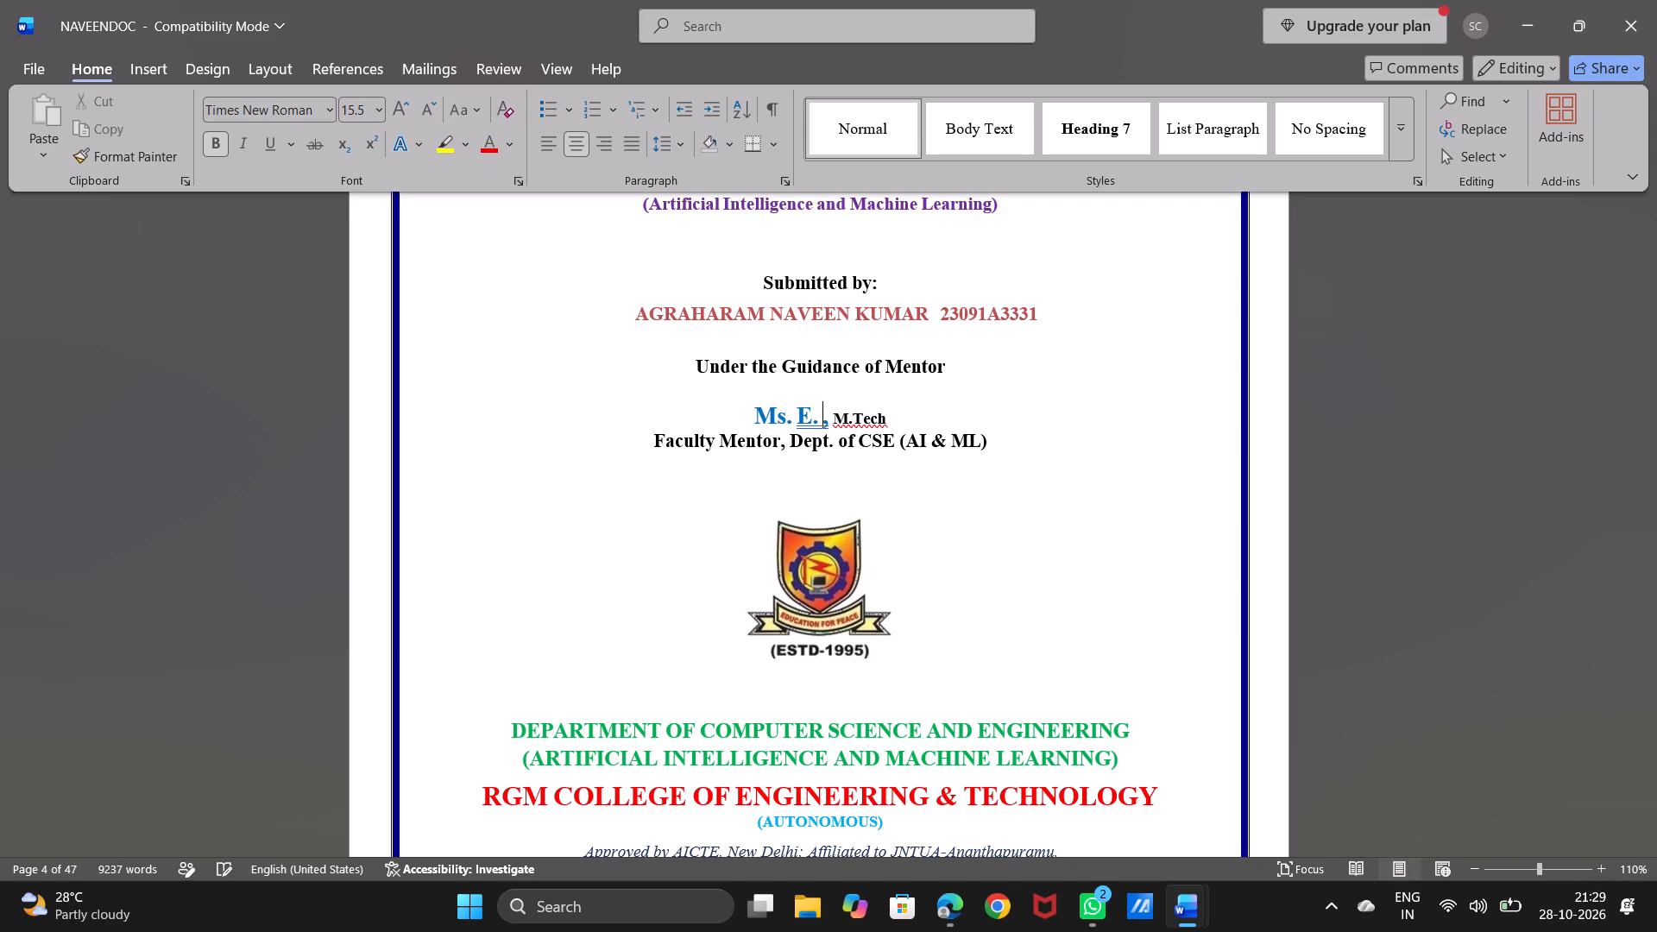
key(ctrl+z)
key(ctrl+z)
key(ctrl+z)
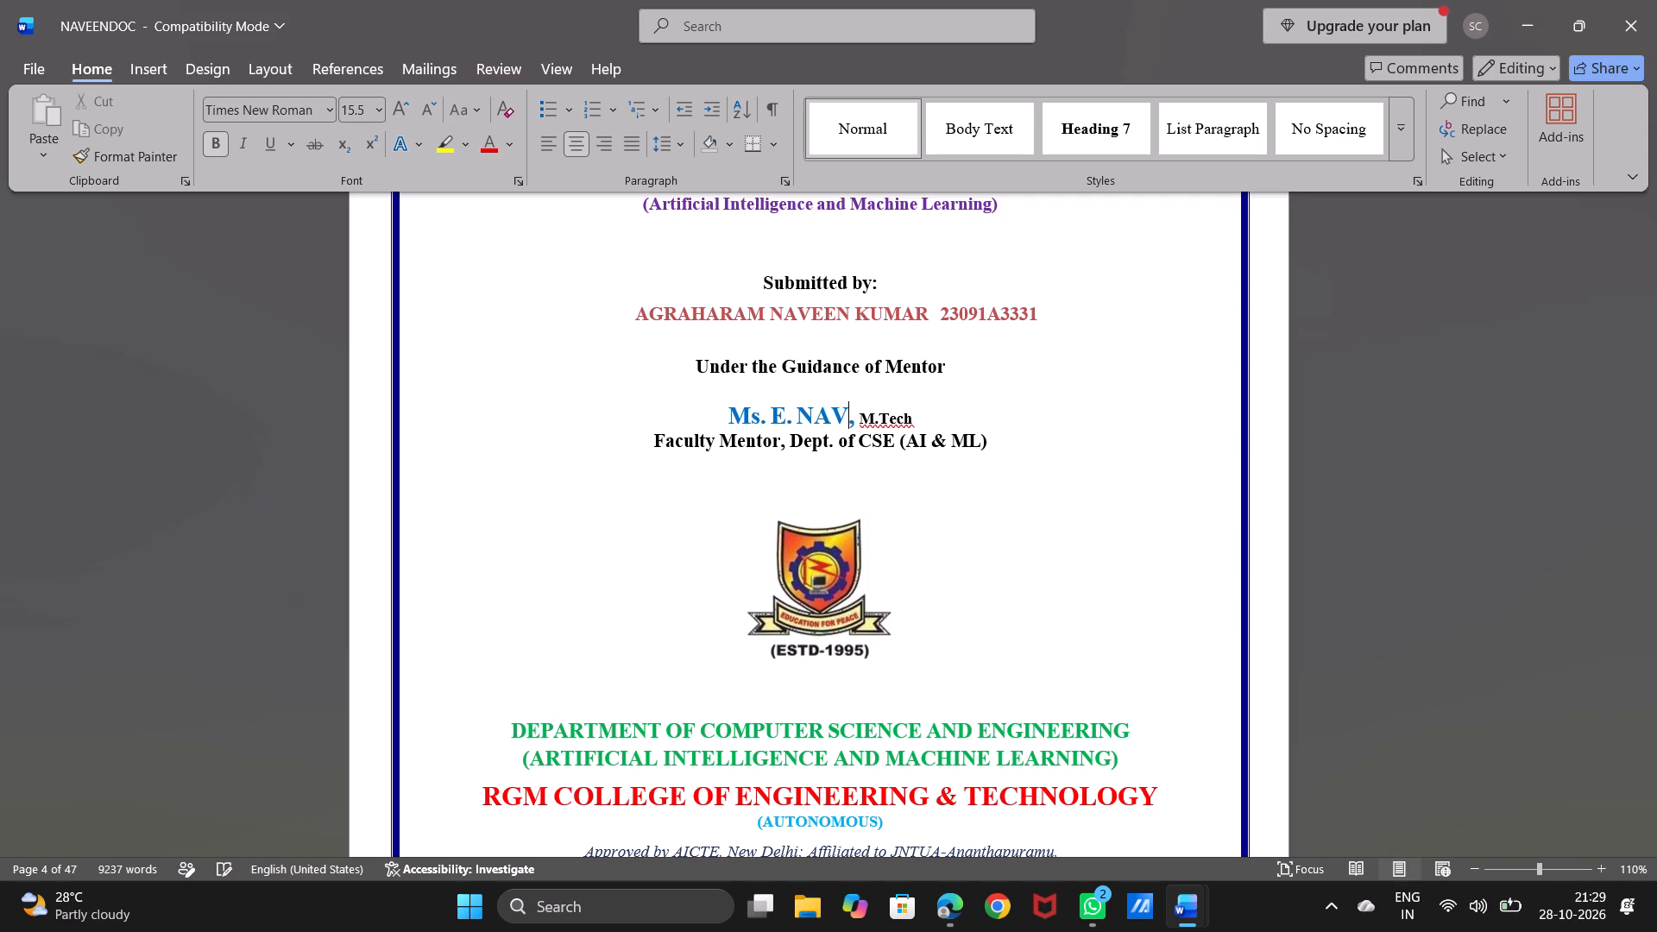
Replace the space between the mentor's name and "M.Tech" on the cover page with a comma and a space.
scroll(882, 410, up, 5)
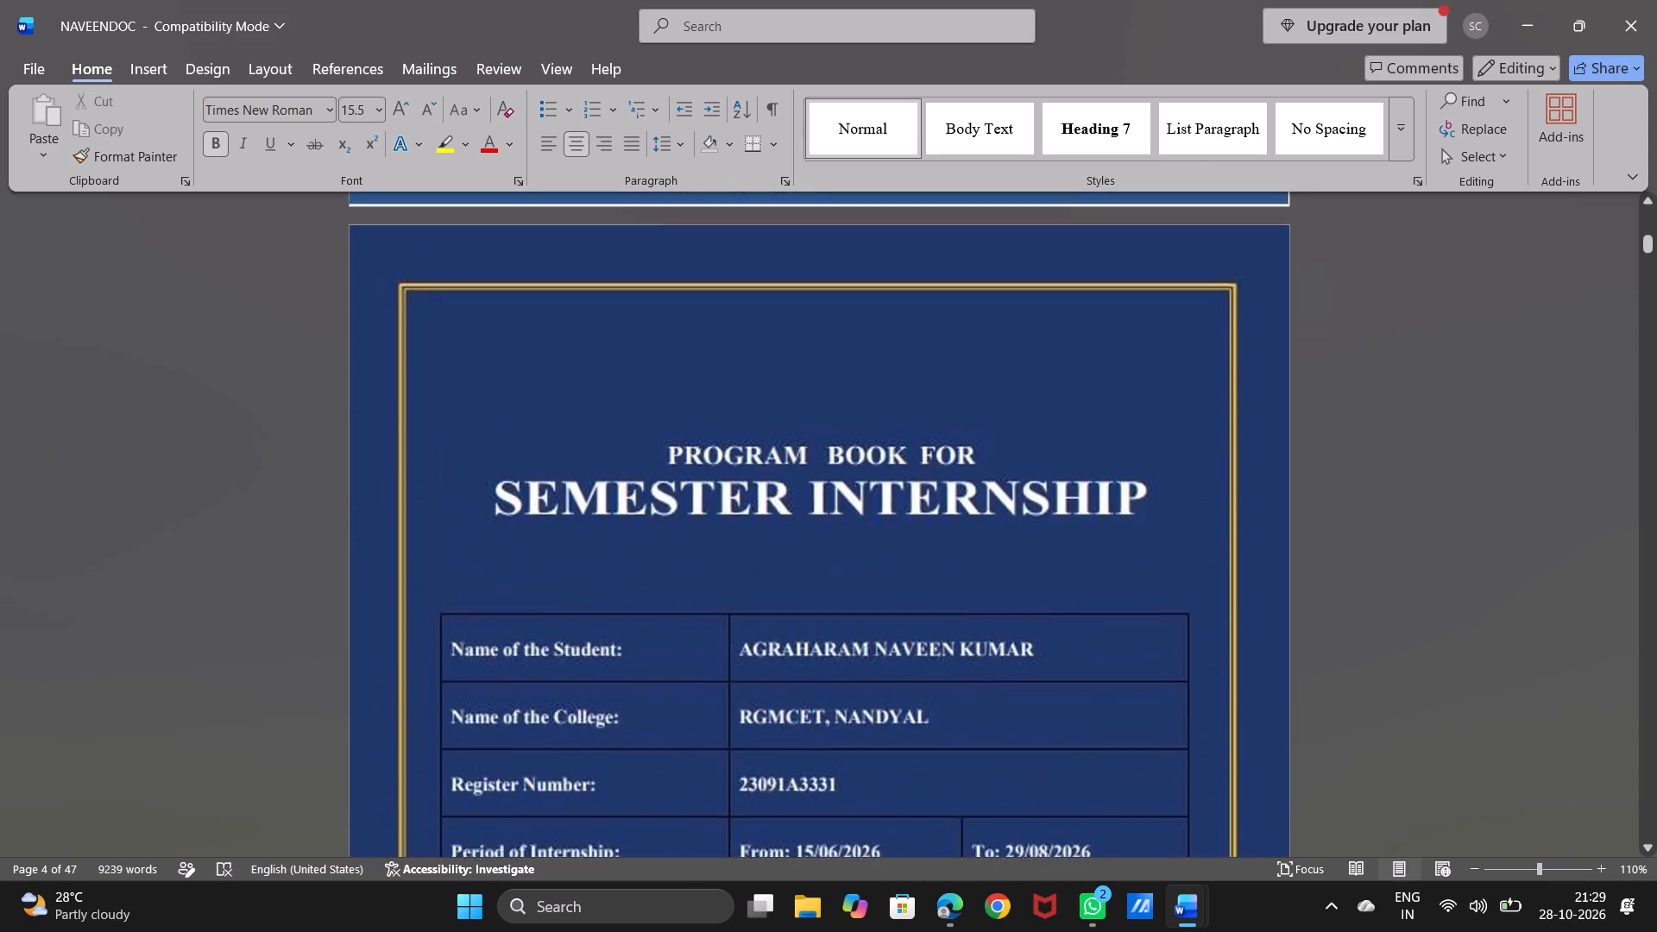
scroll(882, 410, up, 5)
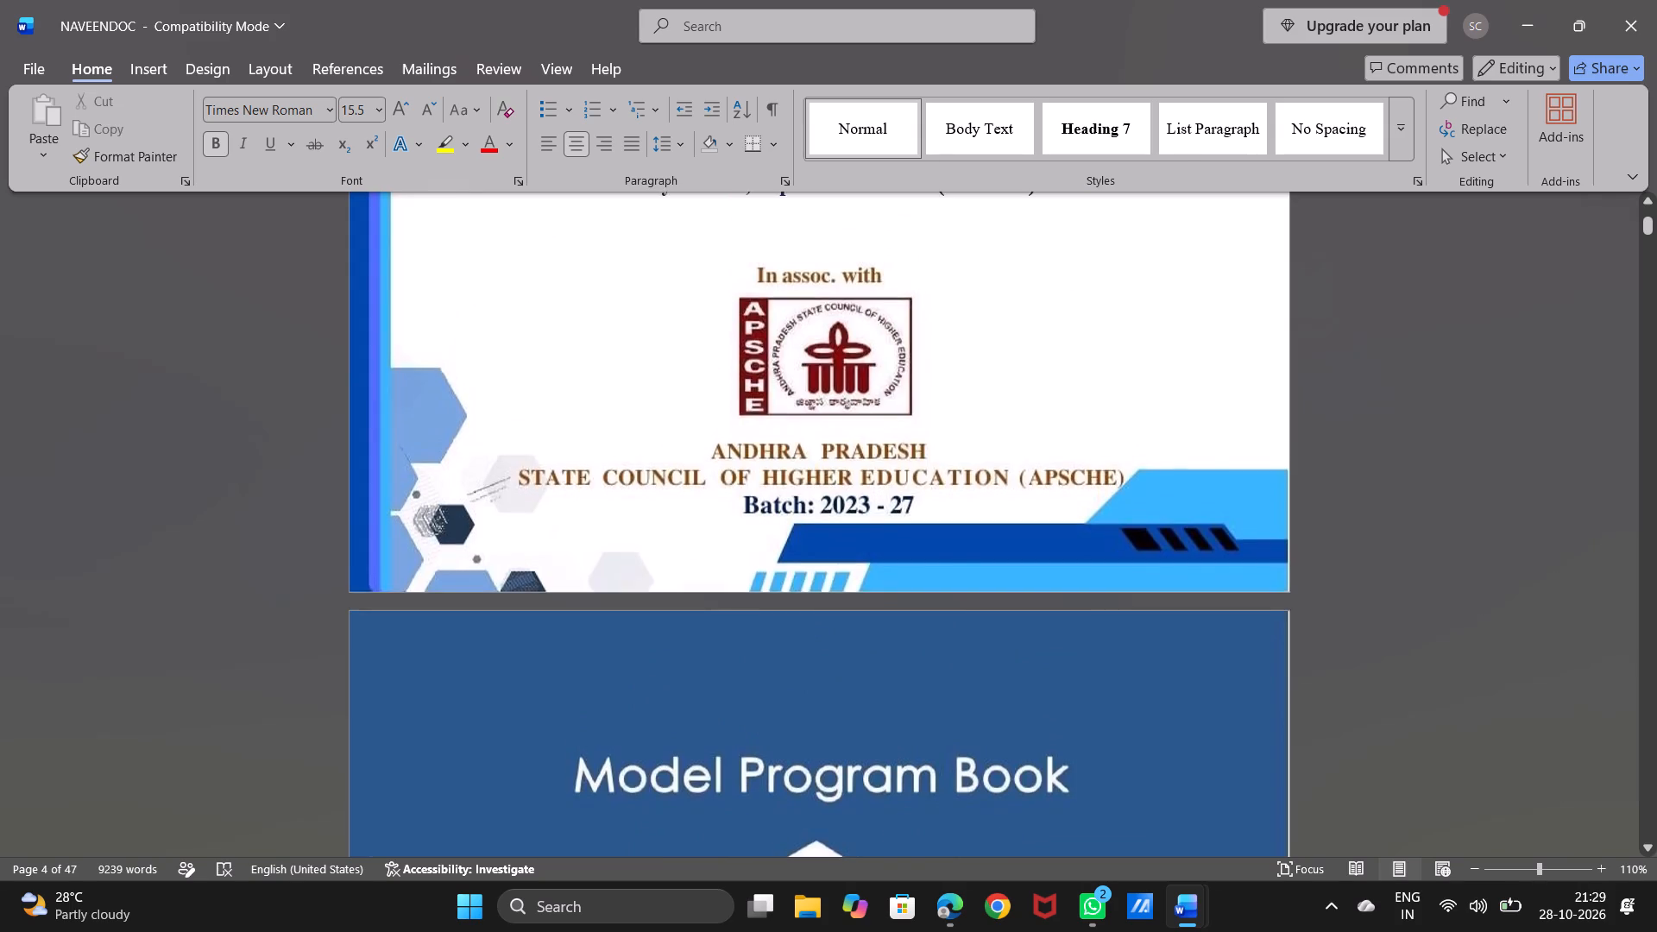
scroll(882, 410, up, 2)
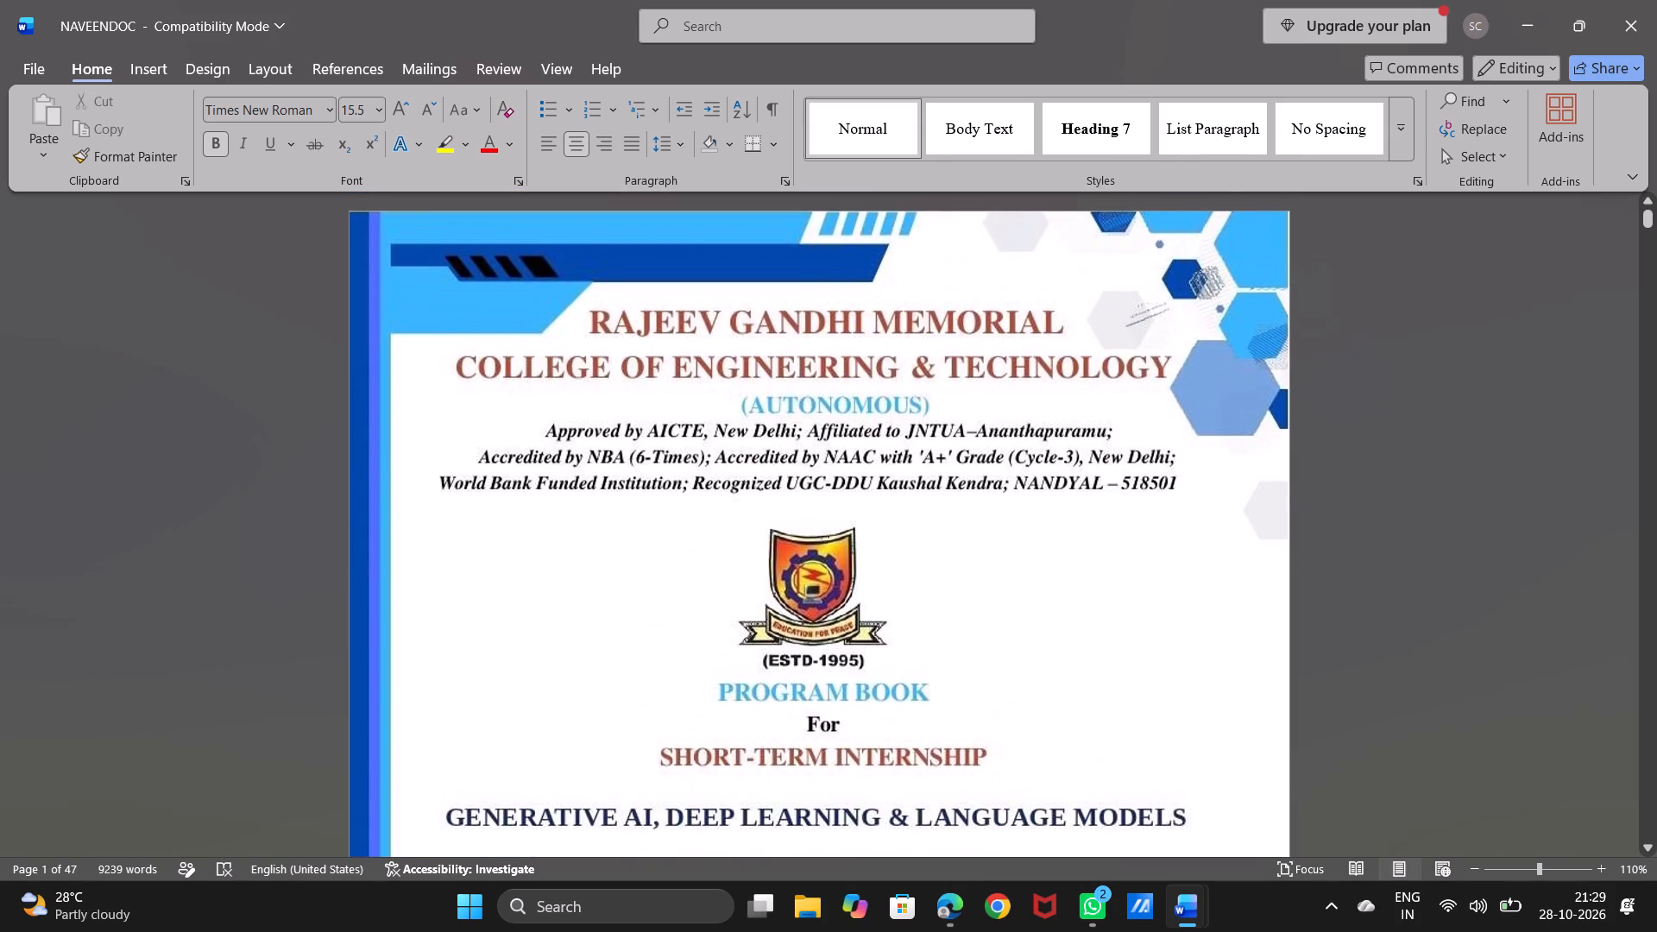
scroll(976, 521, down, 1)
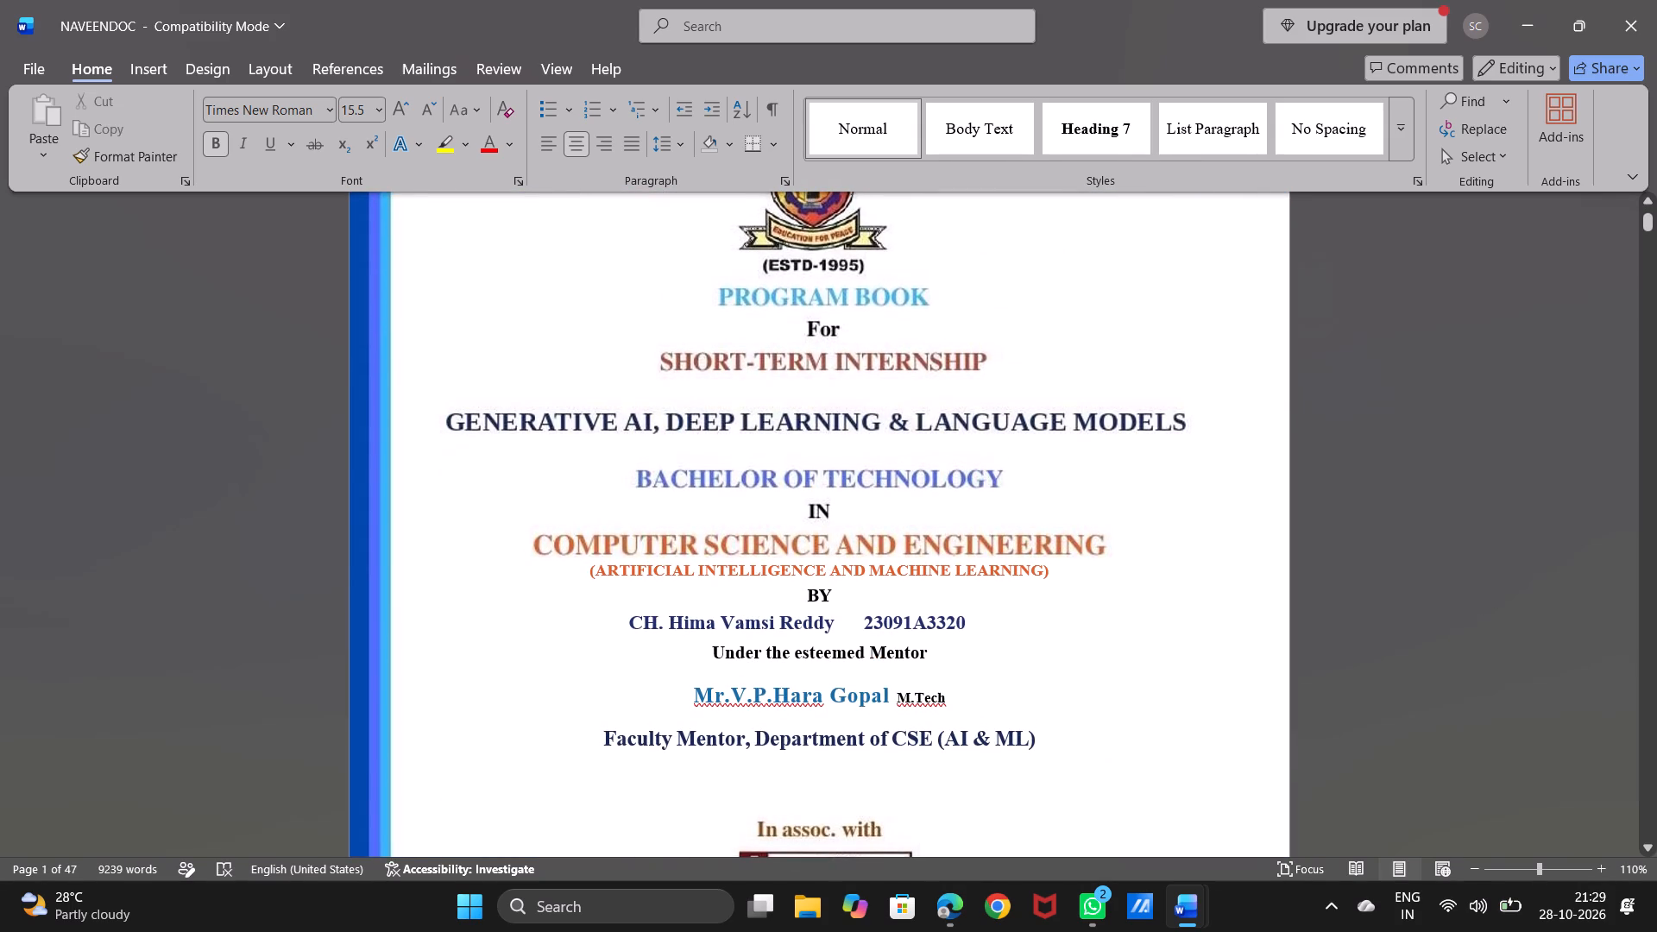
click(893, 697)
key(BackSpace)
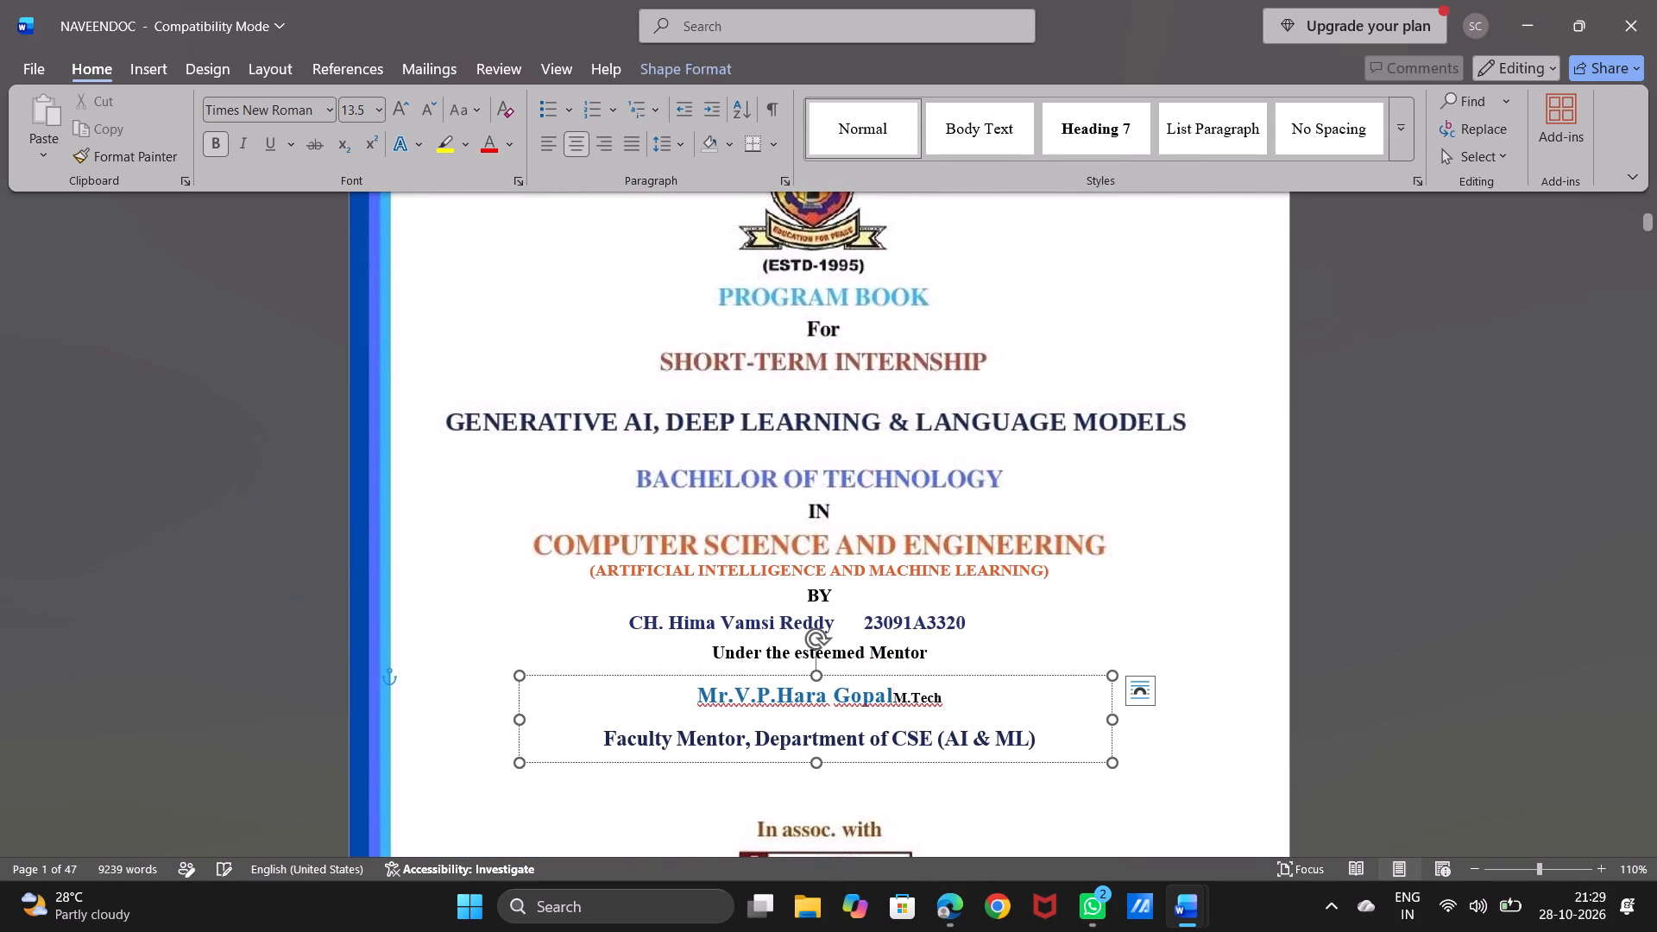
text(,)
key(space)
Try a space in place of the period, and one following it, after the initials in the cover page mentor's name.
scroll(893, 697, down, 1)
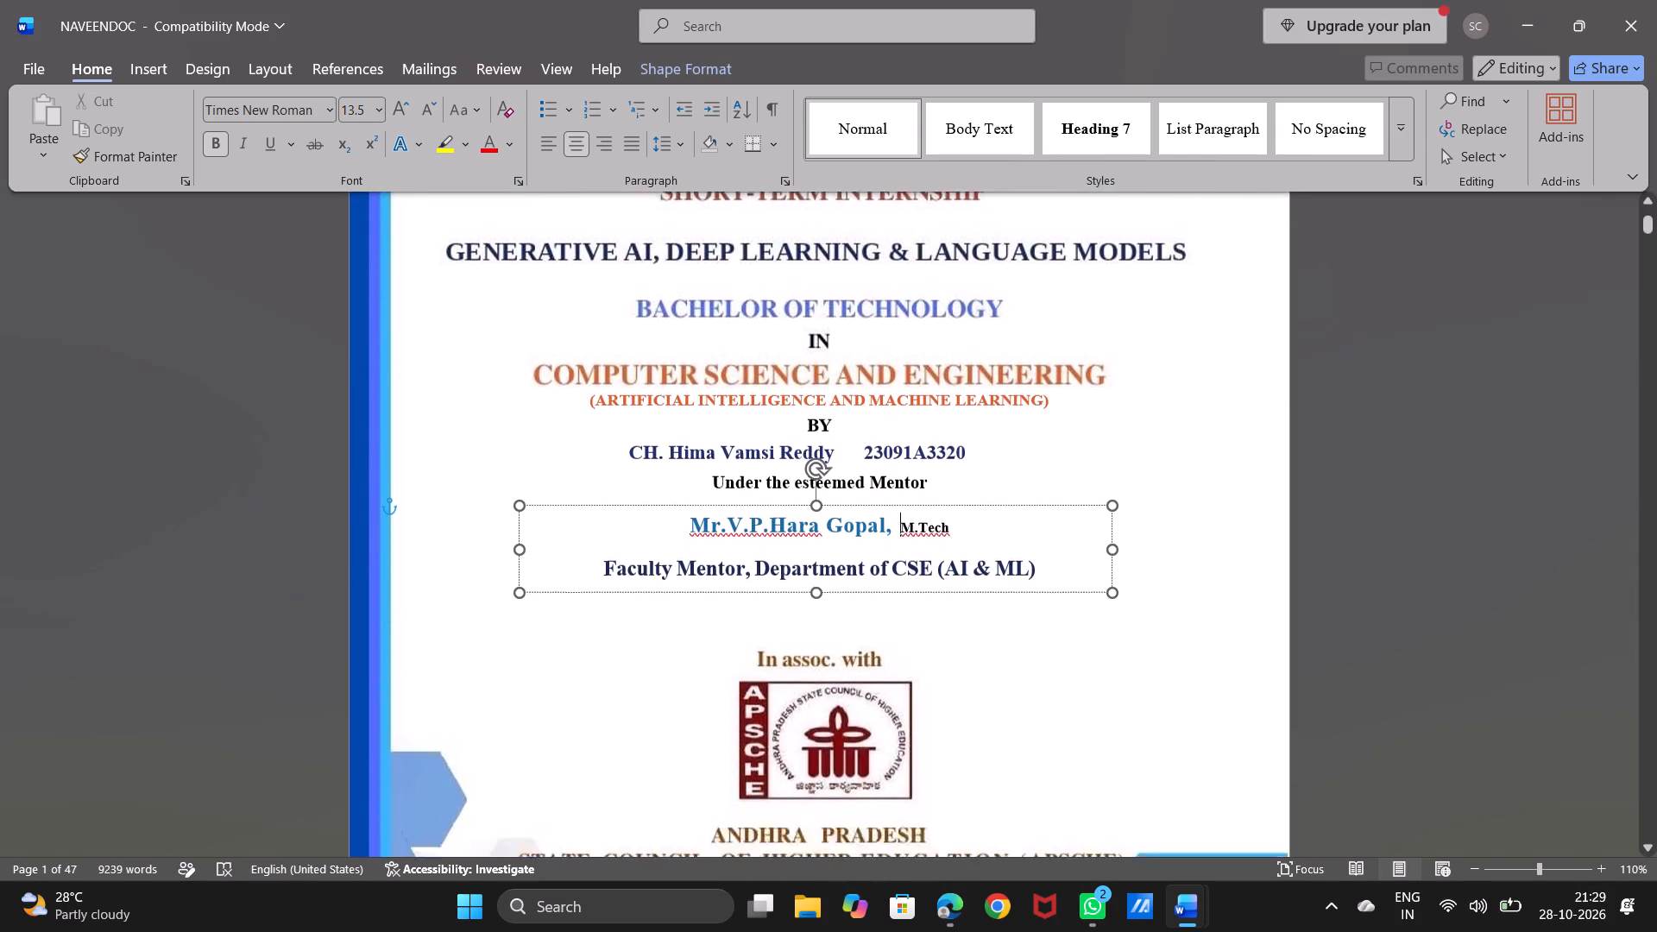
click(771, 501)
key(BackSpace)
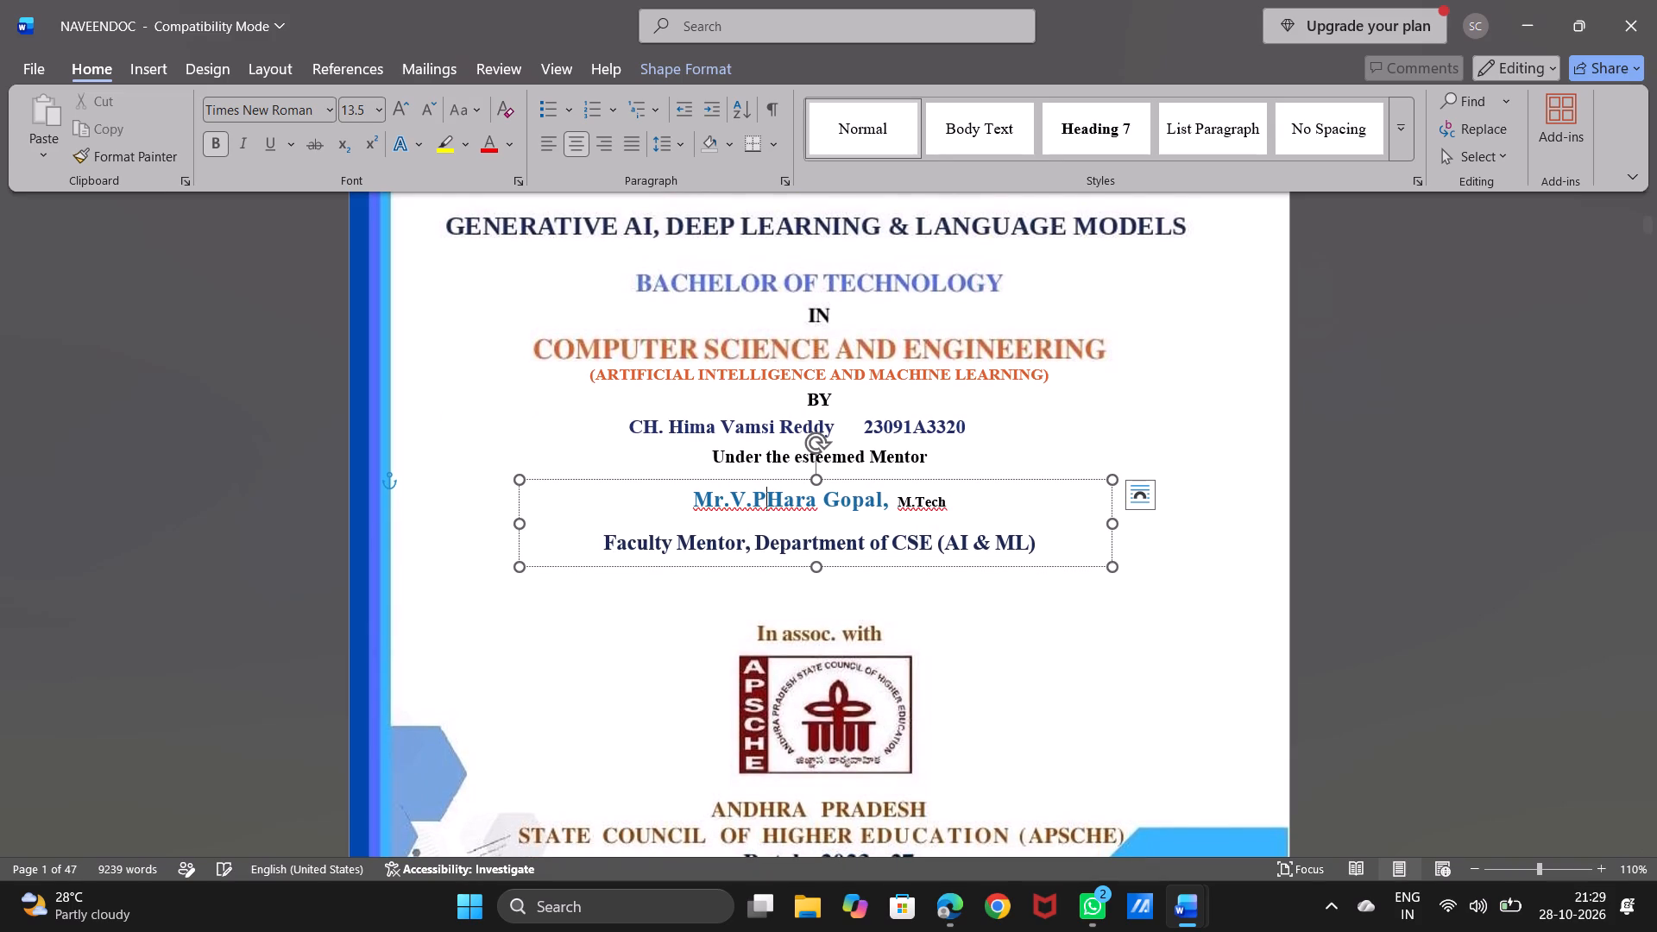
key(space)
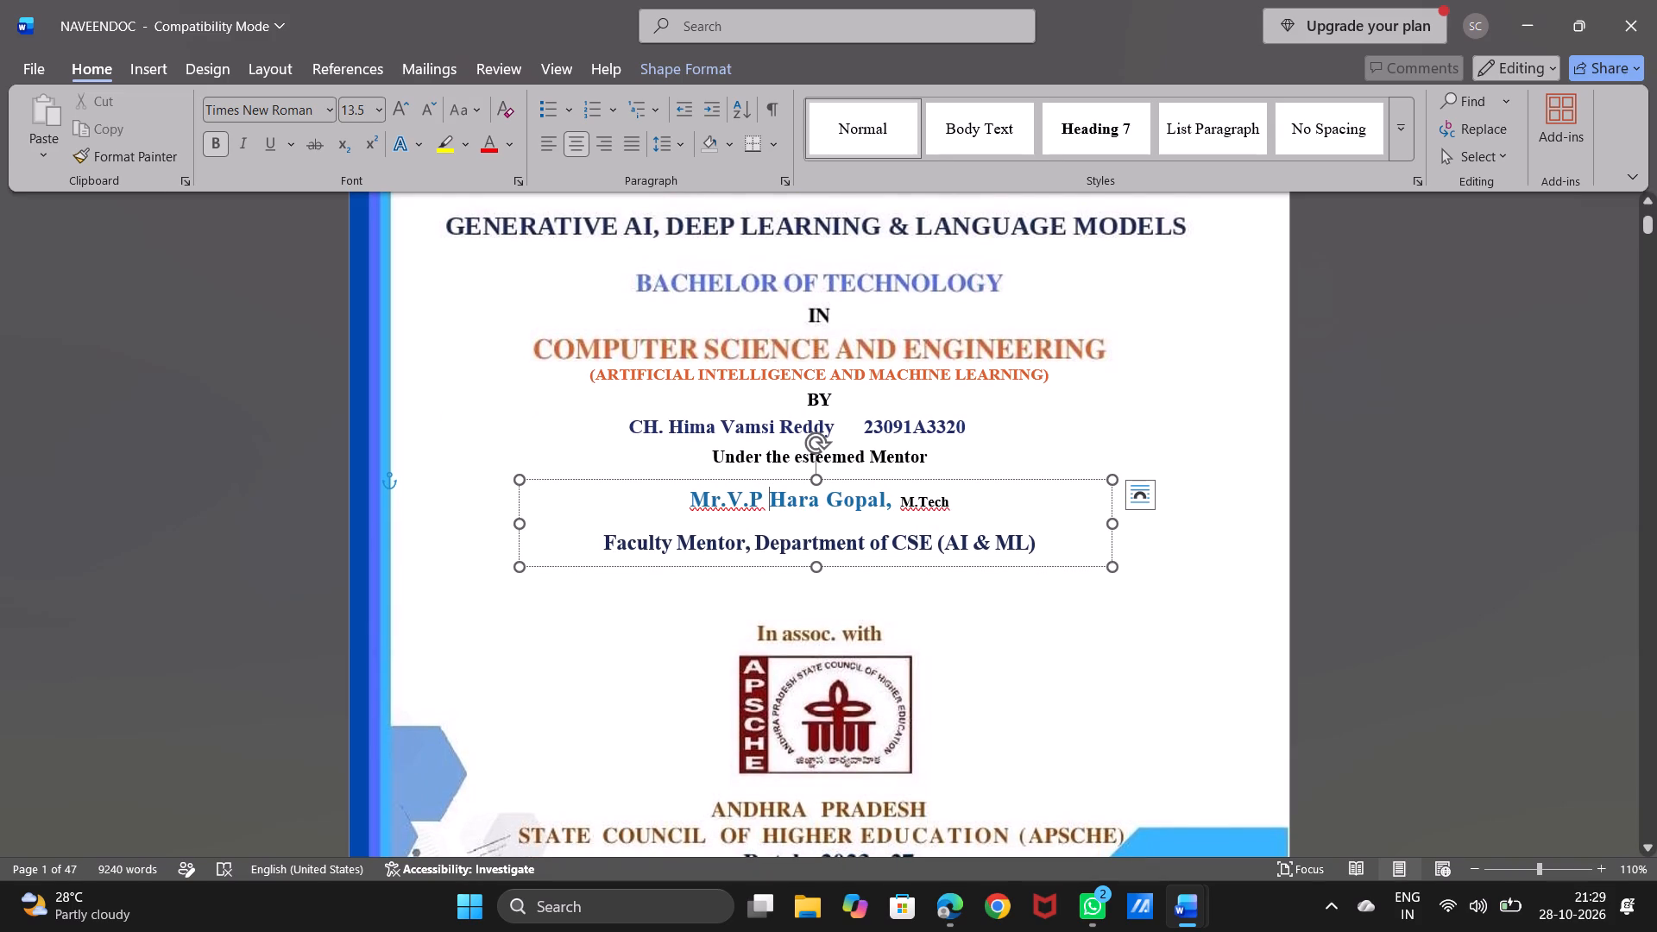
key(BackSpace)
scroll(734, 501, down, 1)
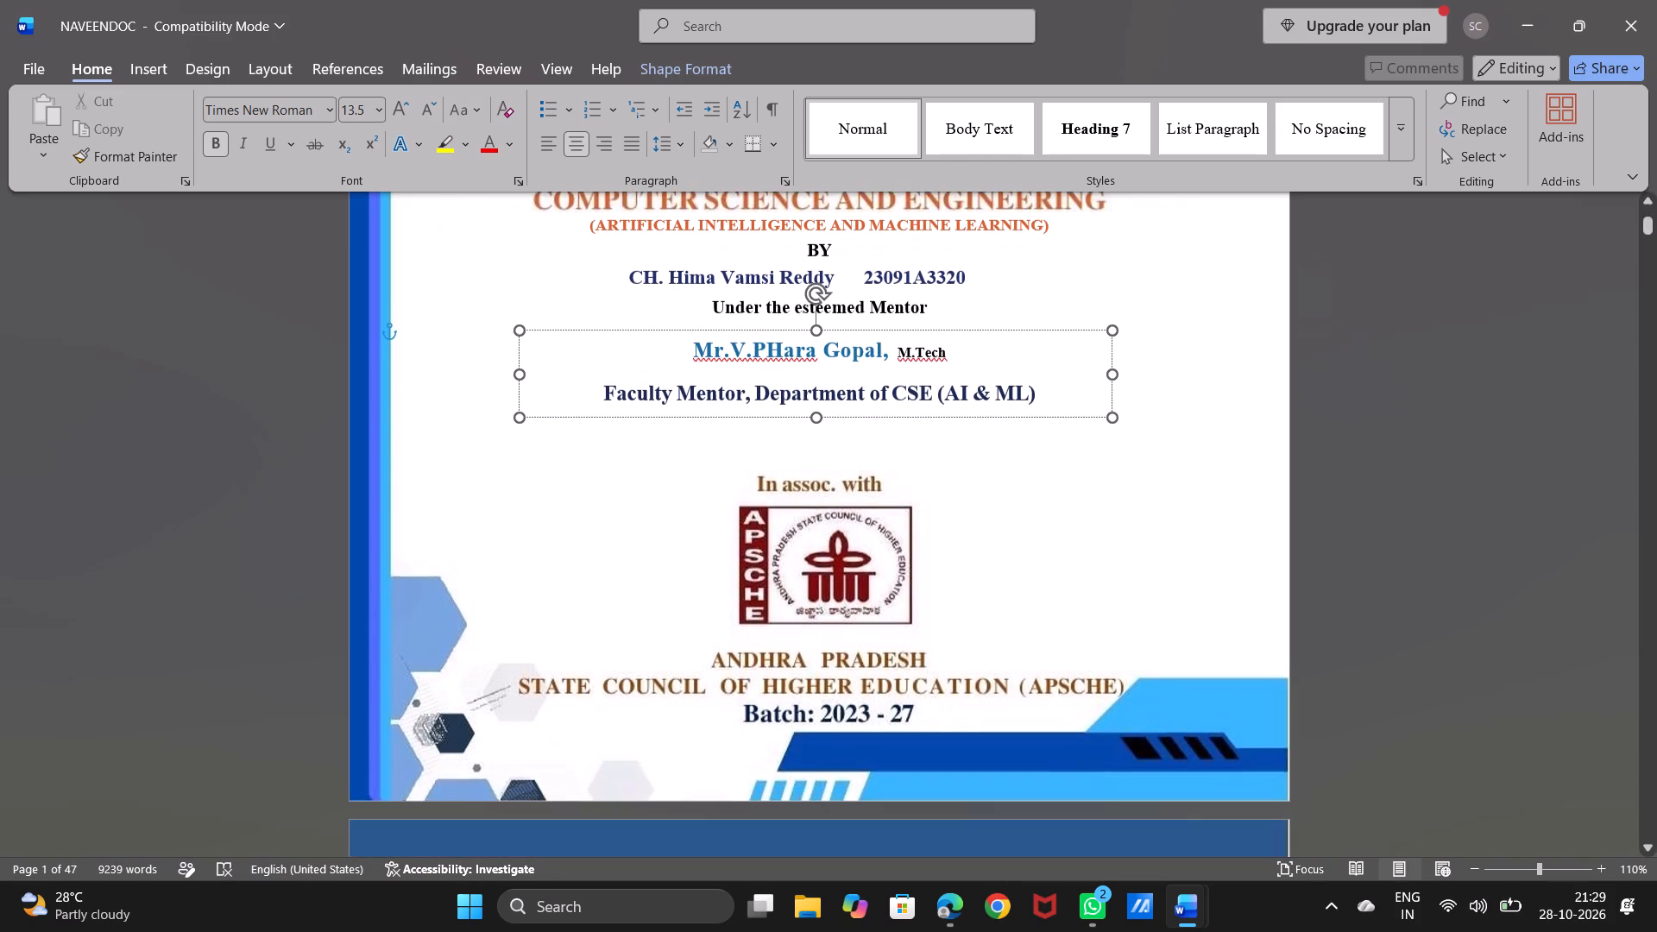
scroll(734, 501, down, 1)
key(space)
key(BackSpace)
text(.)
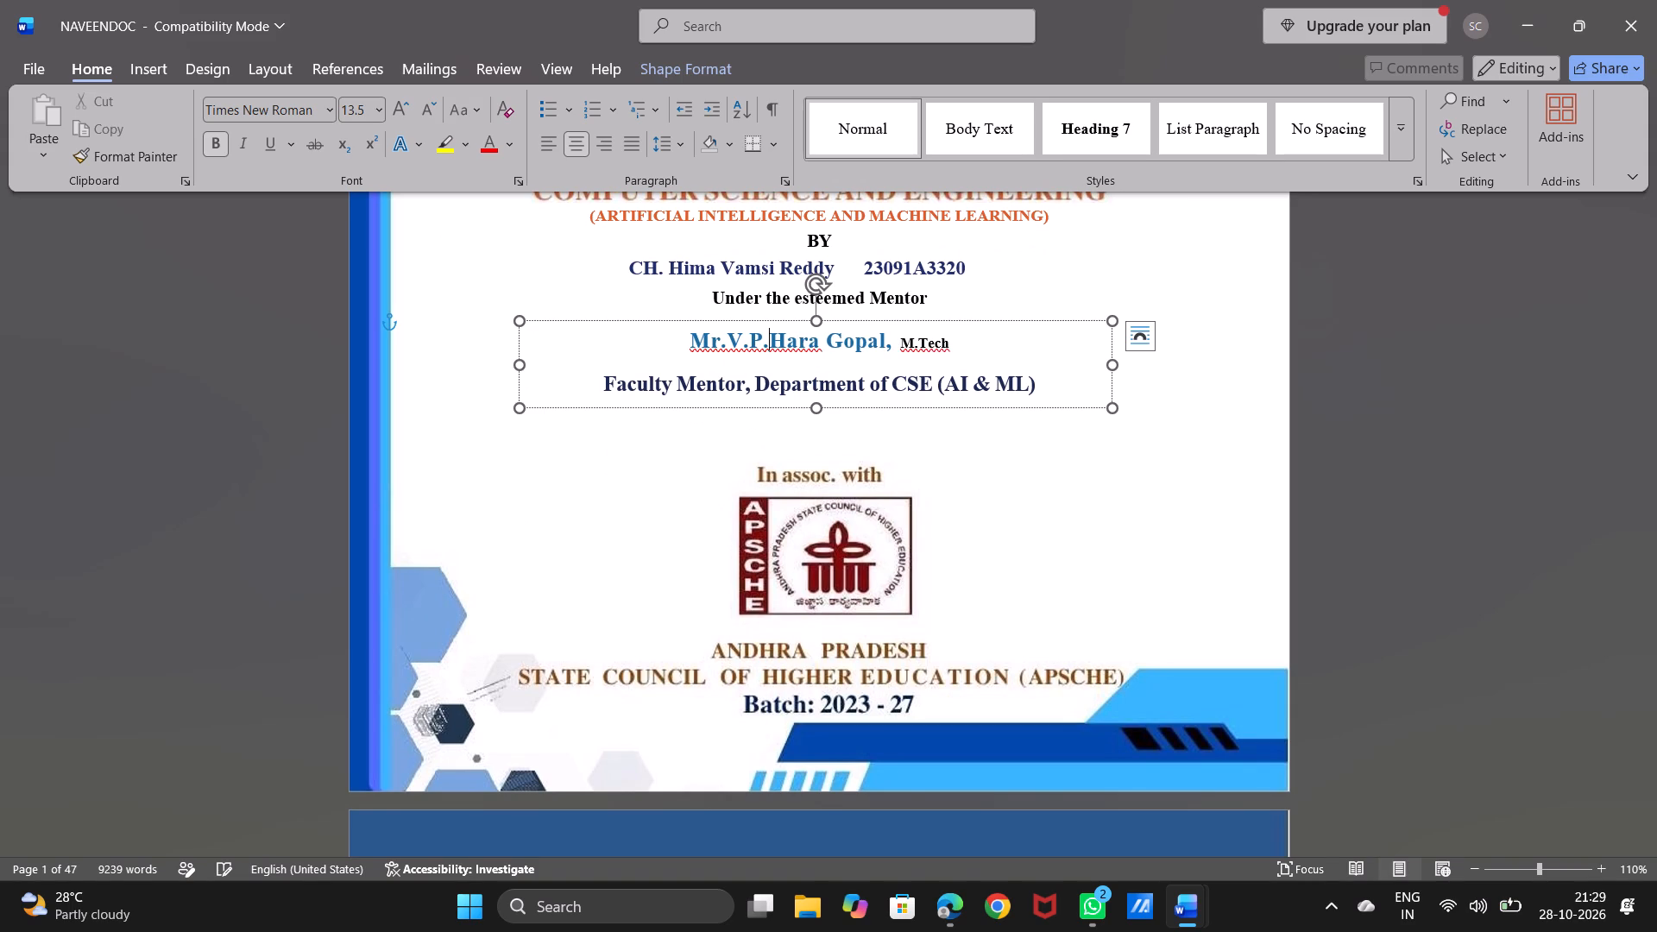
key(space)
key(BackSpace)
Insert a space after the initials in the mentor's name on the cover page.
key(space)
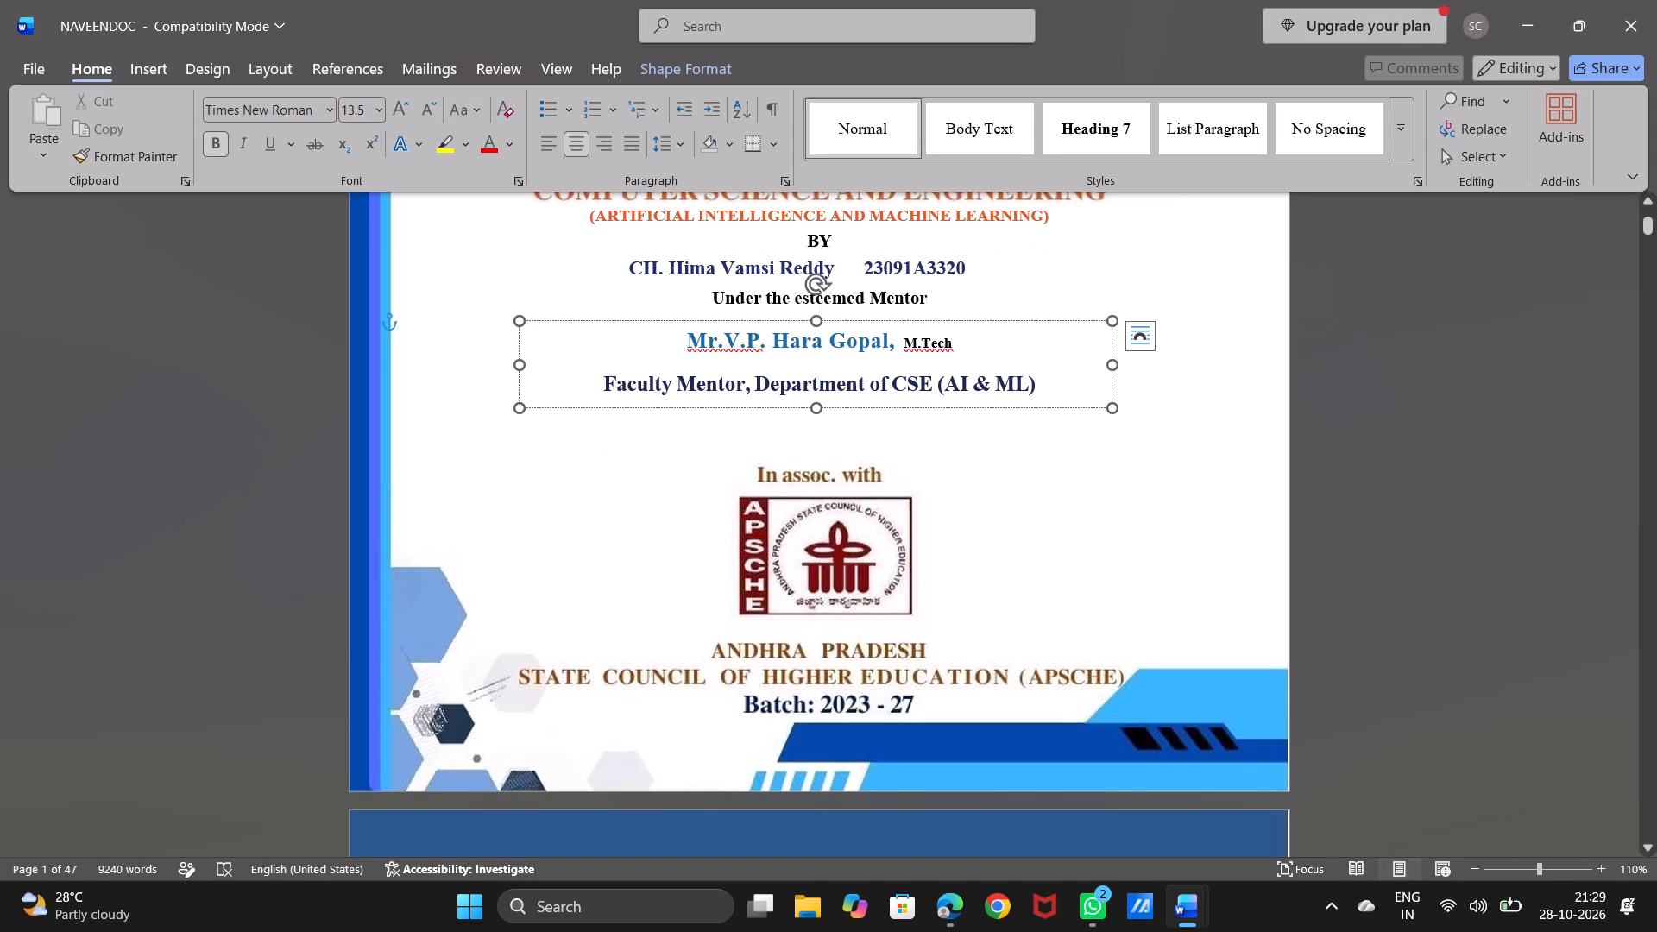
Compare the student and mentor lines on page 4 with those on the cover page.
scroll(787, 471, down, 4)
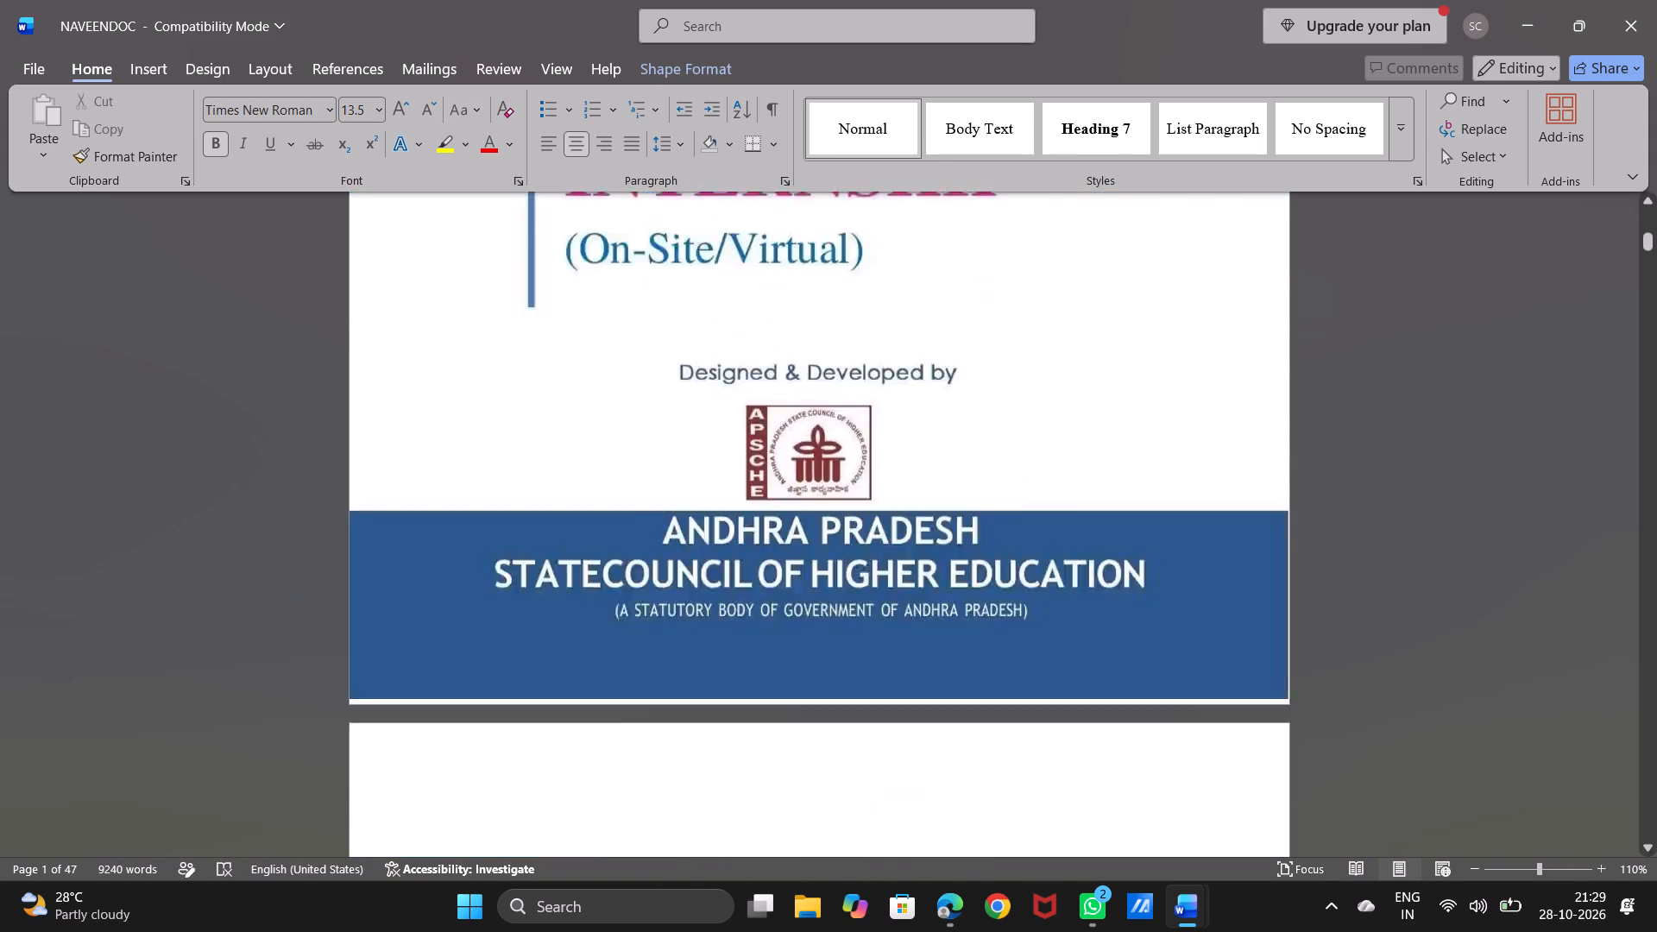
scroll(787, 471, down, 7)
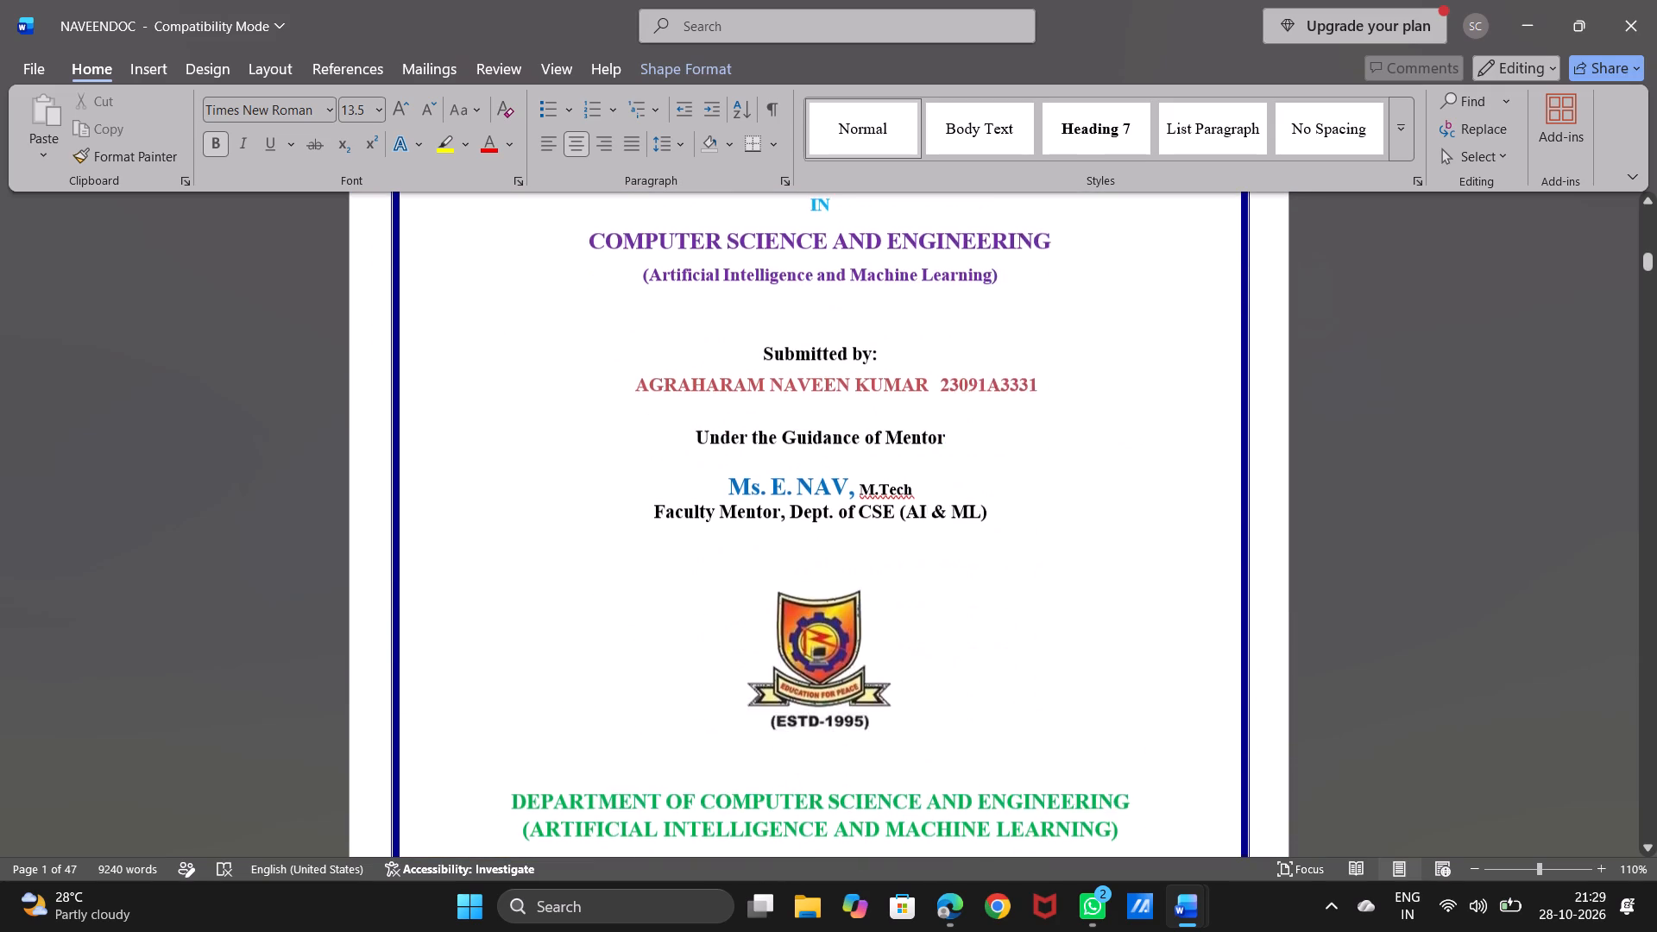
scroll(787, 471, down, 1)
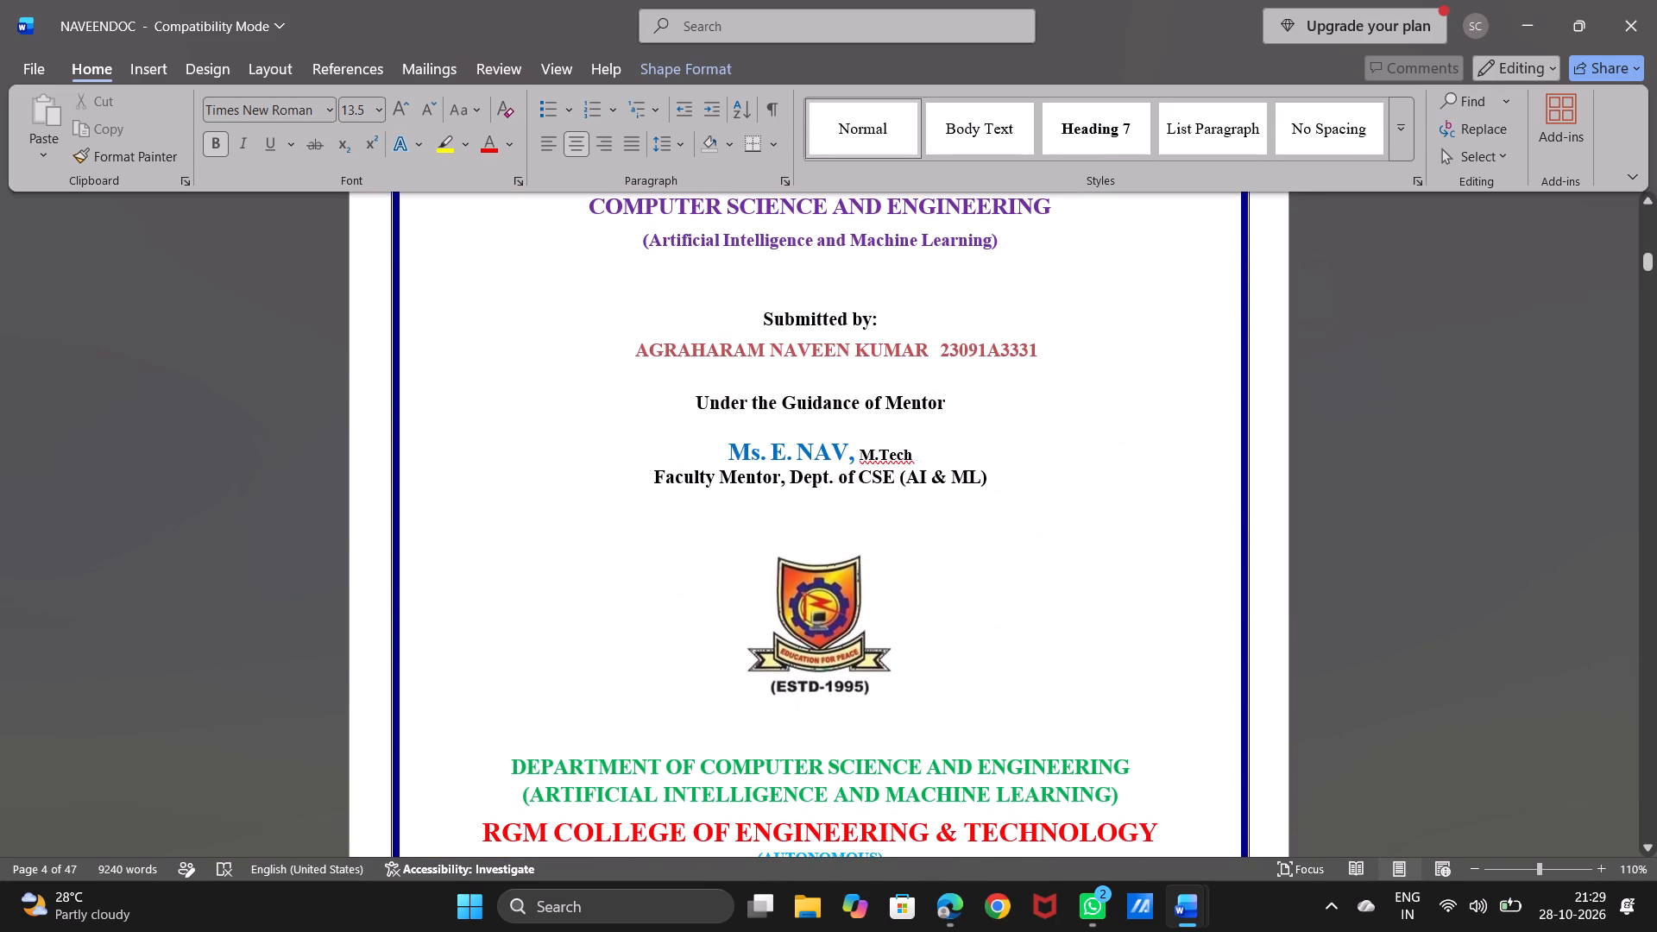
drag(825, 442, 996, 533)
scroll(996, 533, up, 4)
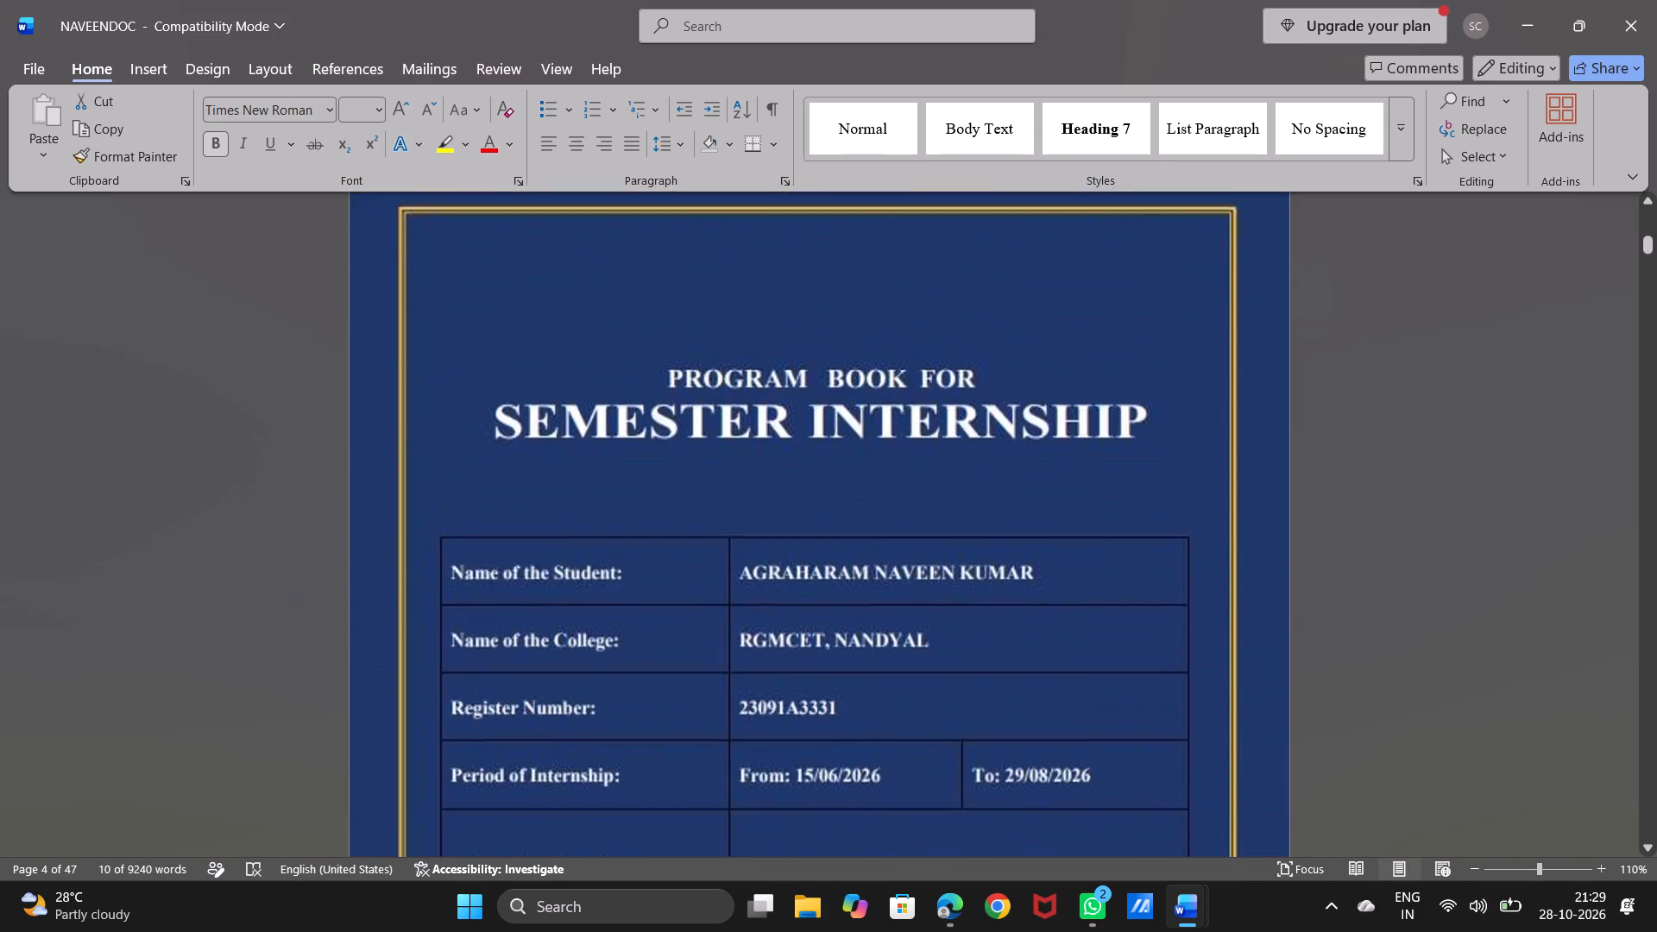
scroll(996, 533, up, 4)
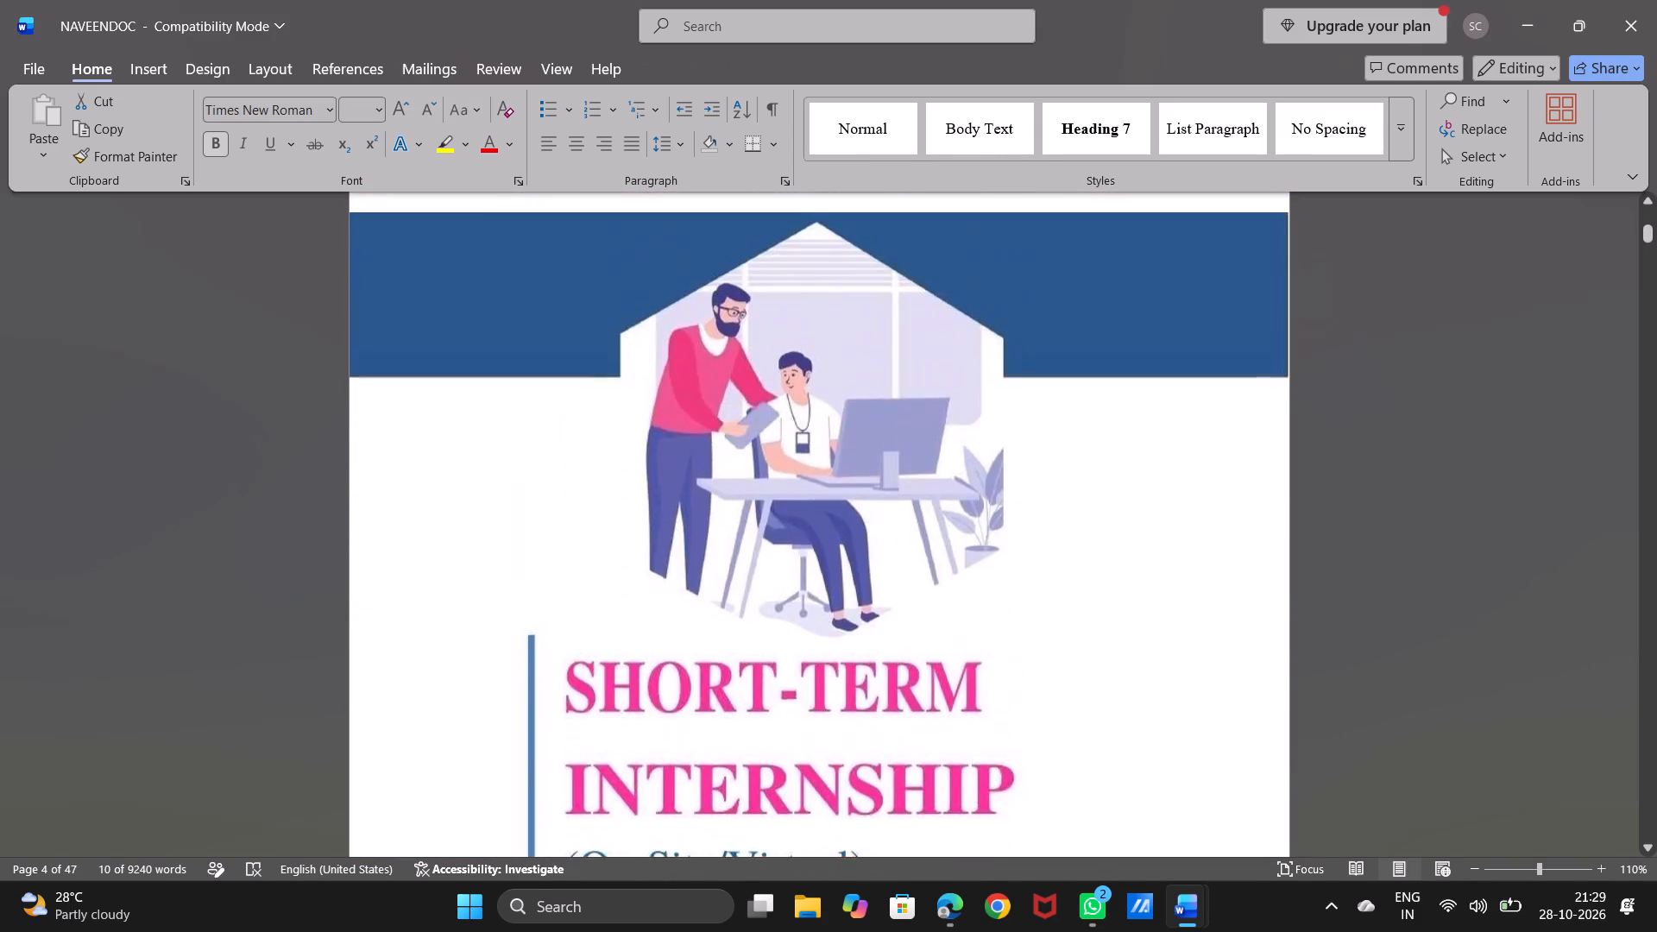
scroll(996, 533, up, 4)
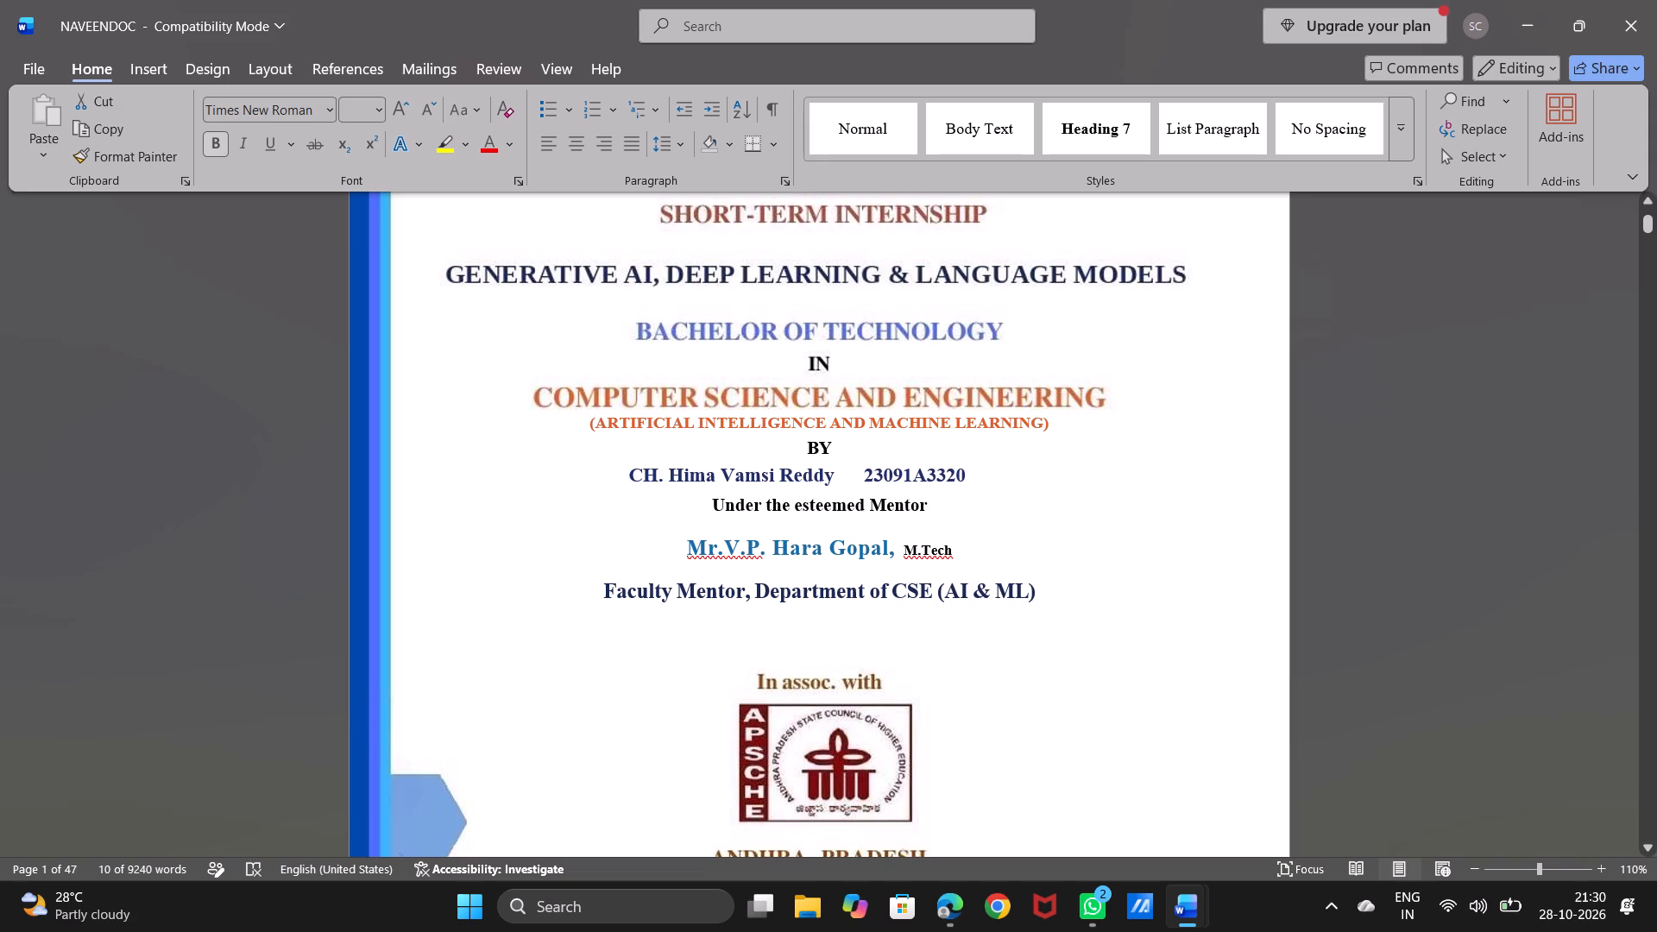
scroll(777, 592, down, 2)
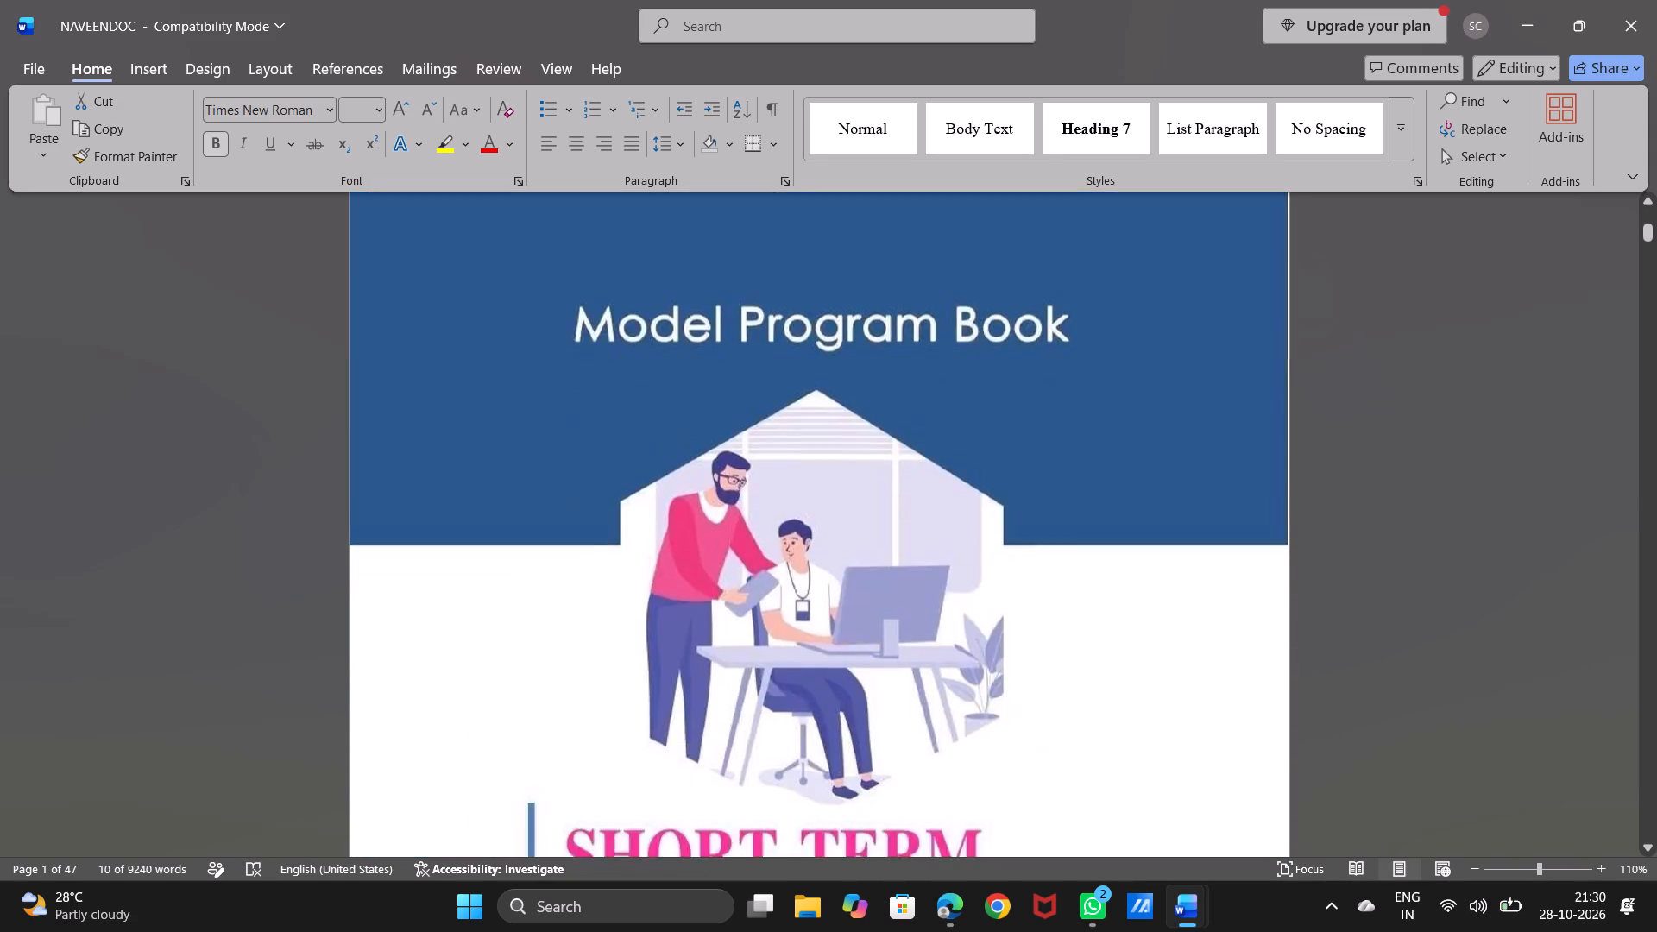
scroll(777, 592, down, 5)
scroll(777, 592, up, 1)
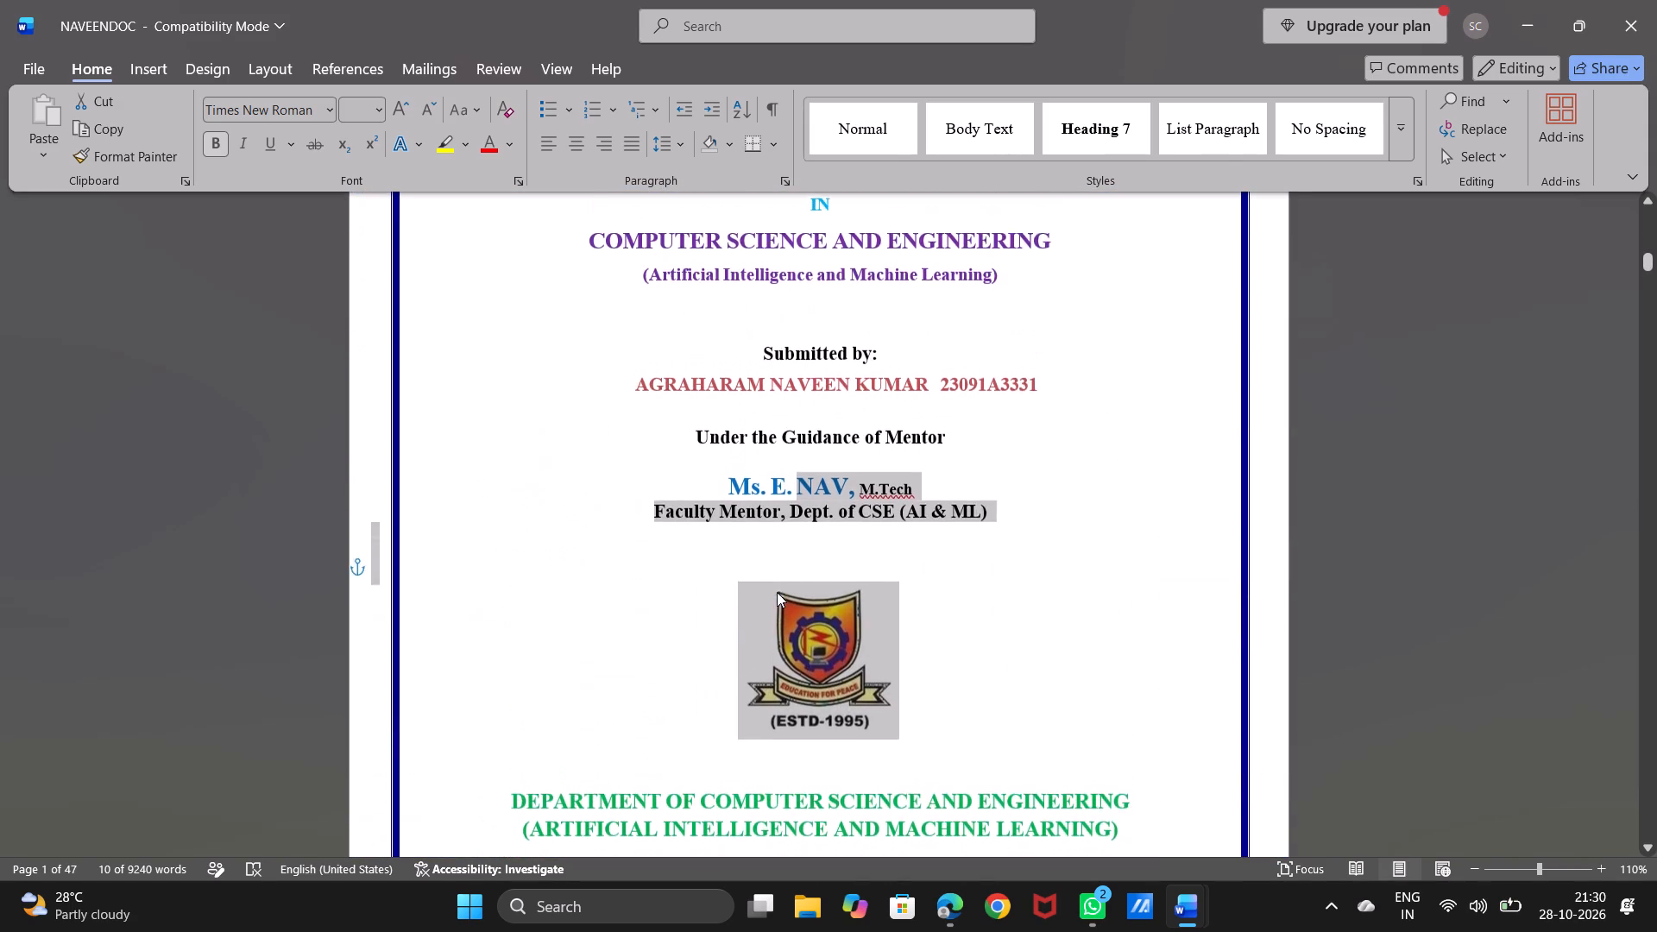
scroll(777, 592, up, 2)
scroll(893, 722, down, 1)
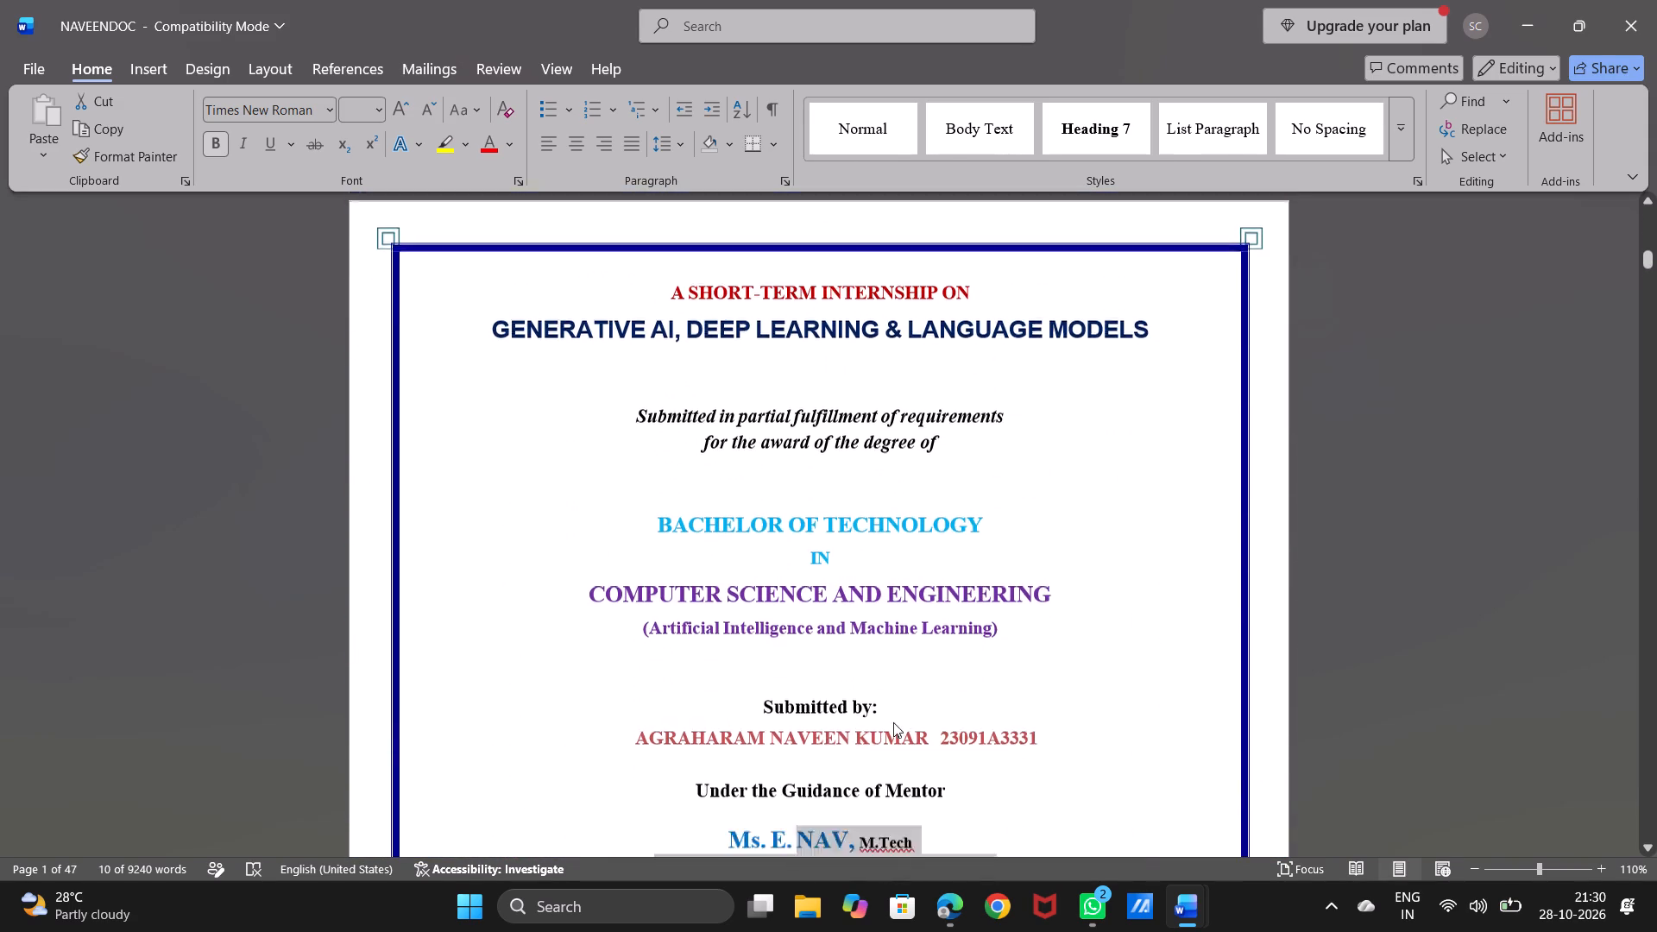
scroll(893, 722, down, 1)
click(863, 574)
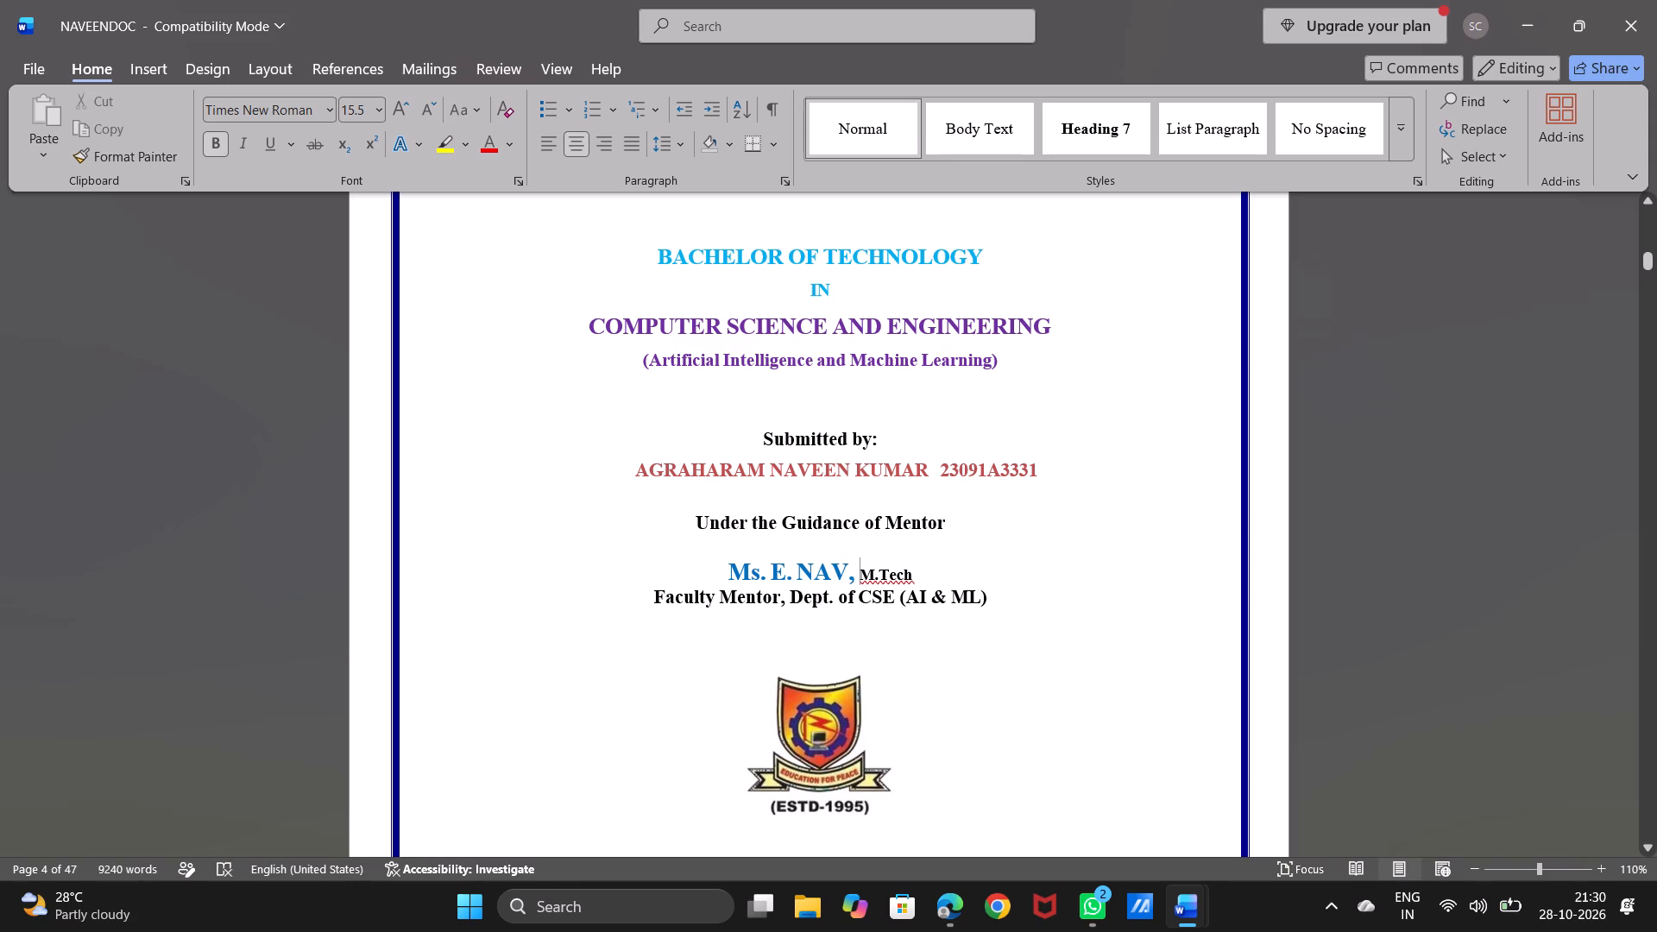
Copy the mentor's title and name from the cover page, without the comma that follows.
scroll(836, 424, up, 3)
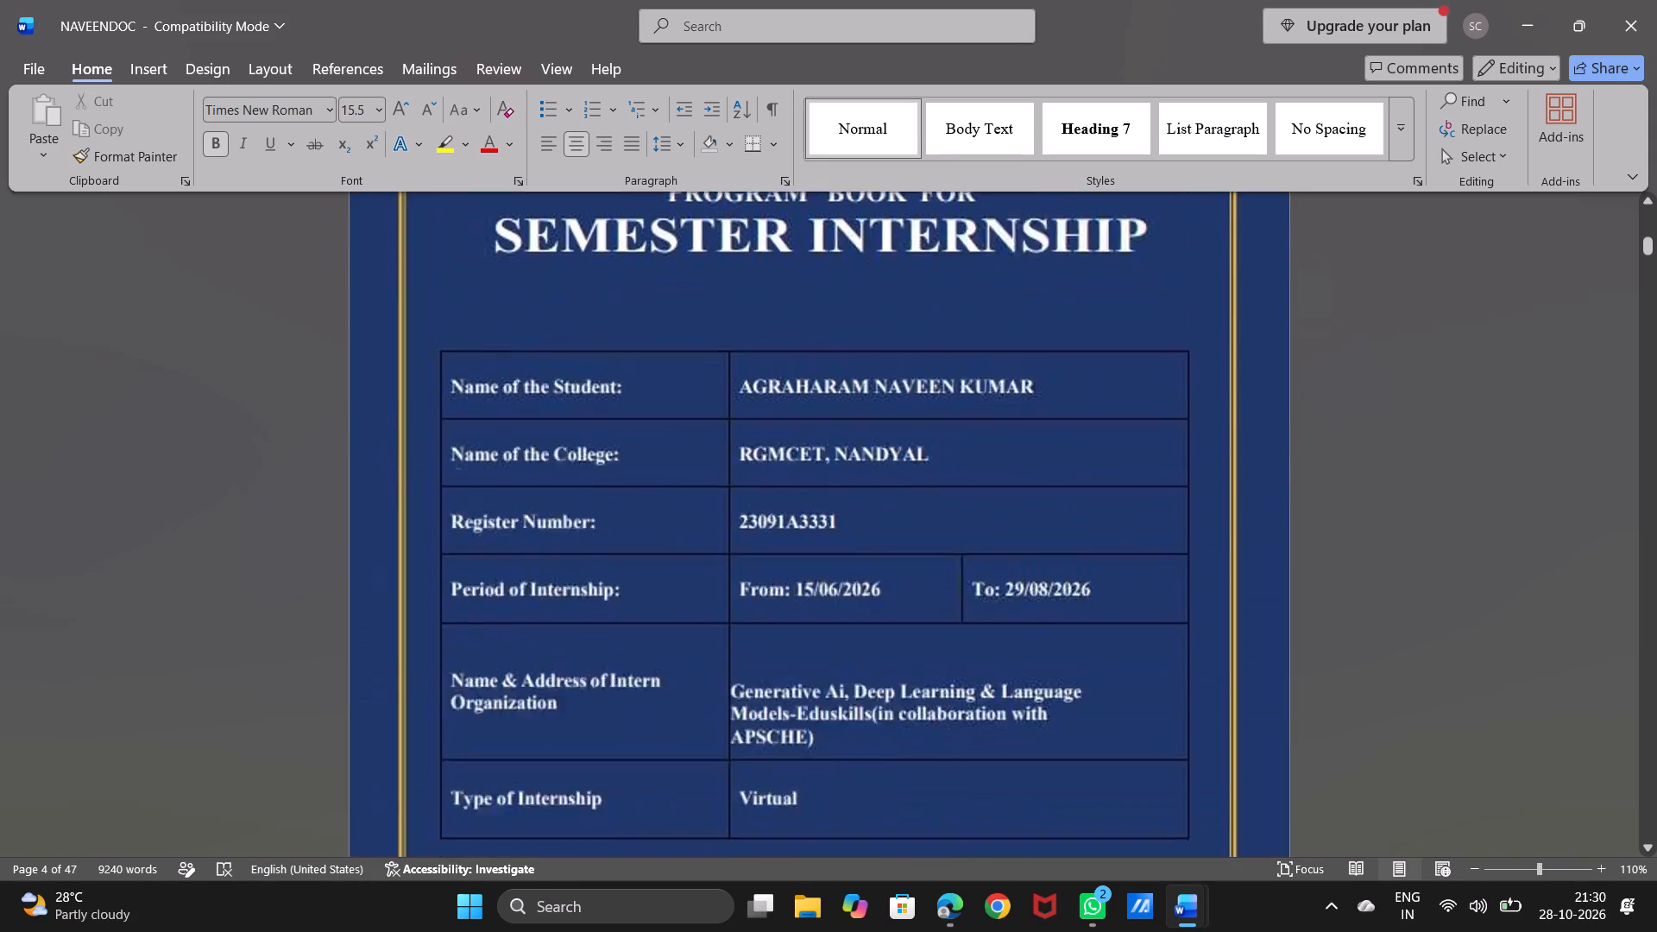
scroll(836, 424, up, 6)
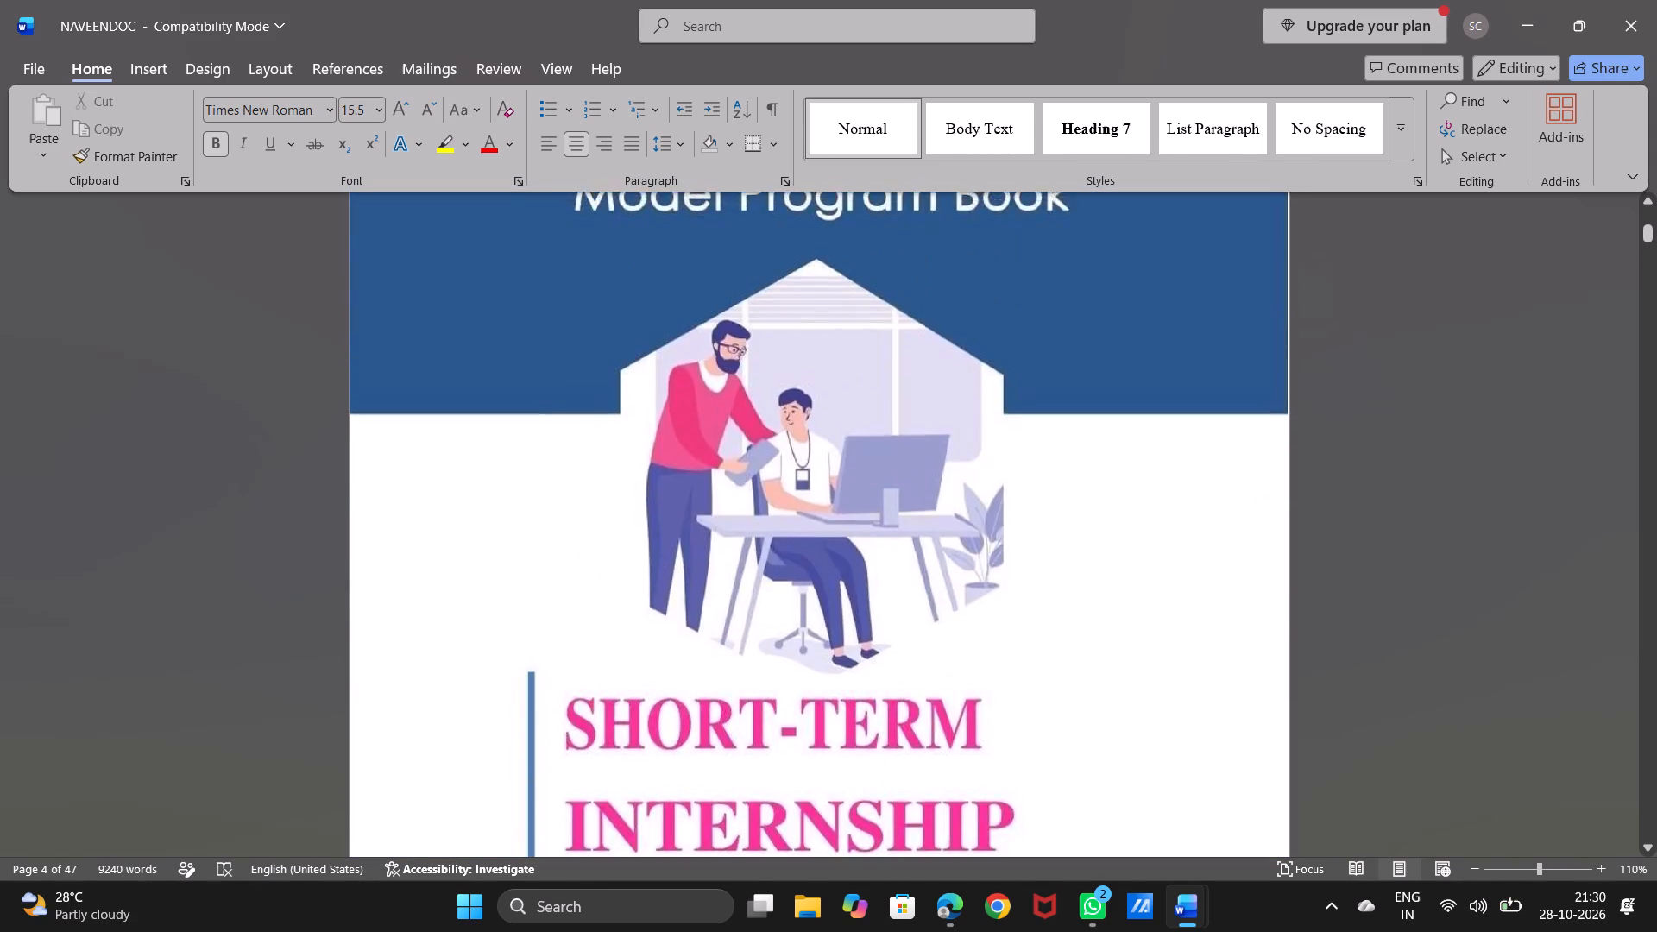
scroll(836, 424, up, 3)
scroll(836, 424, down, 1)
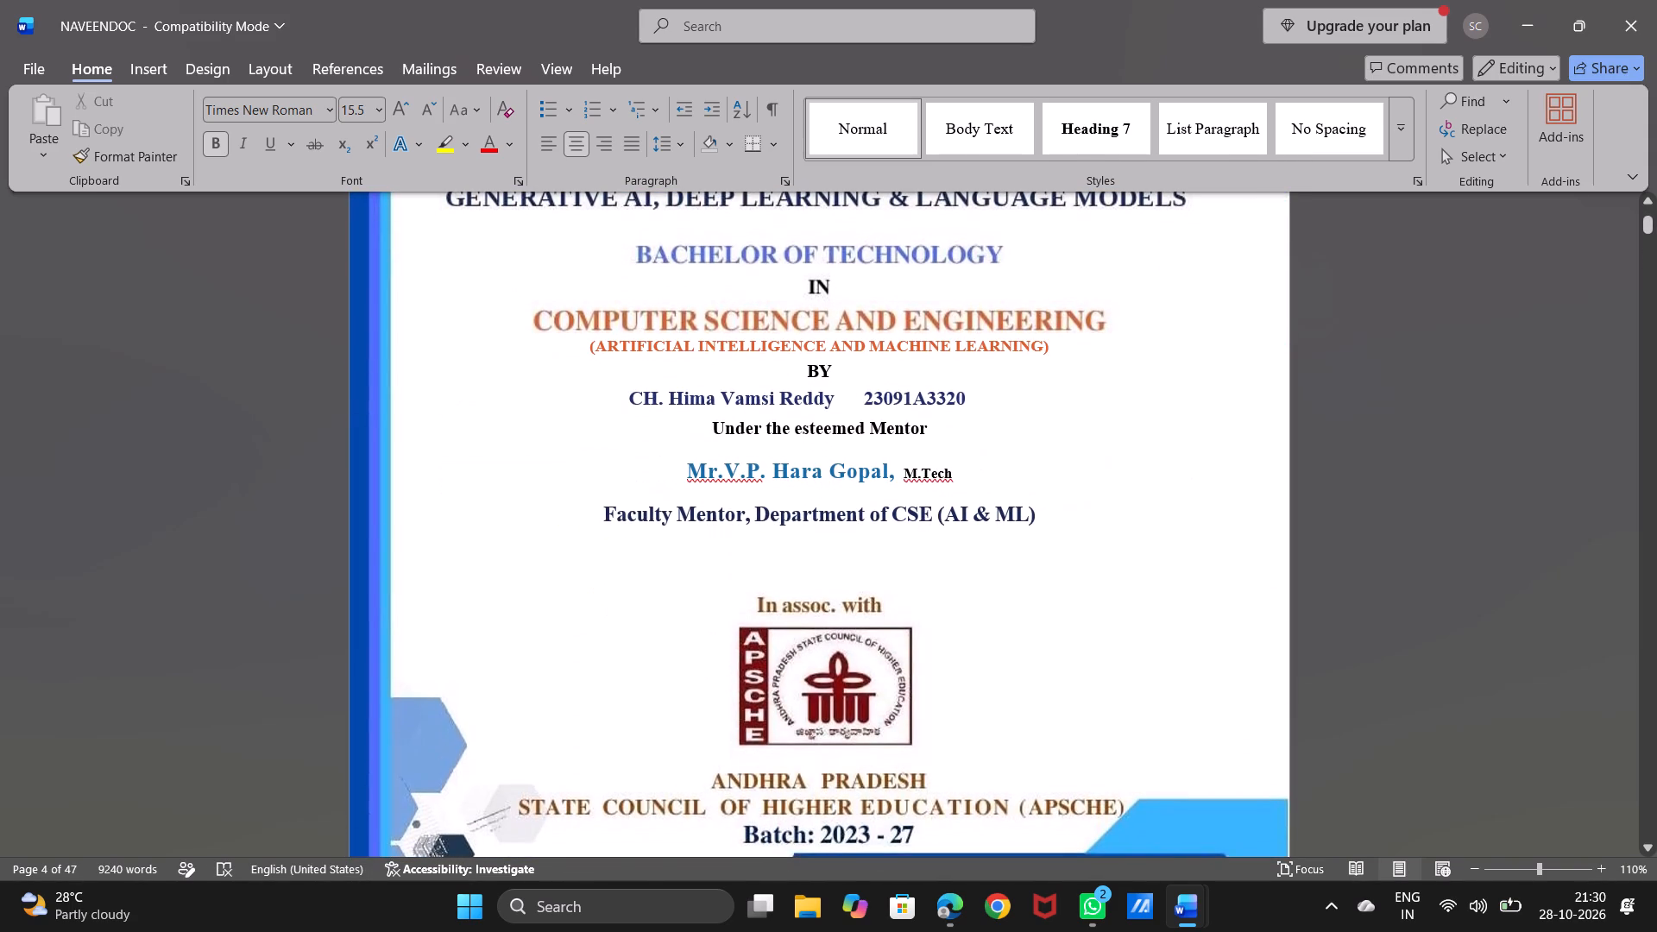
drag(892, 475, 694, 476)
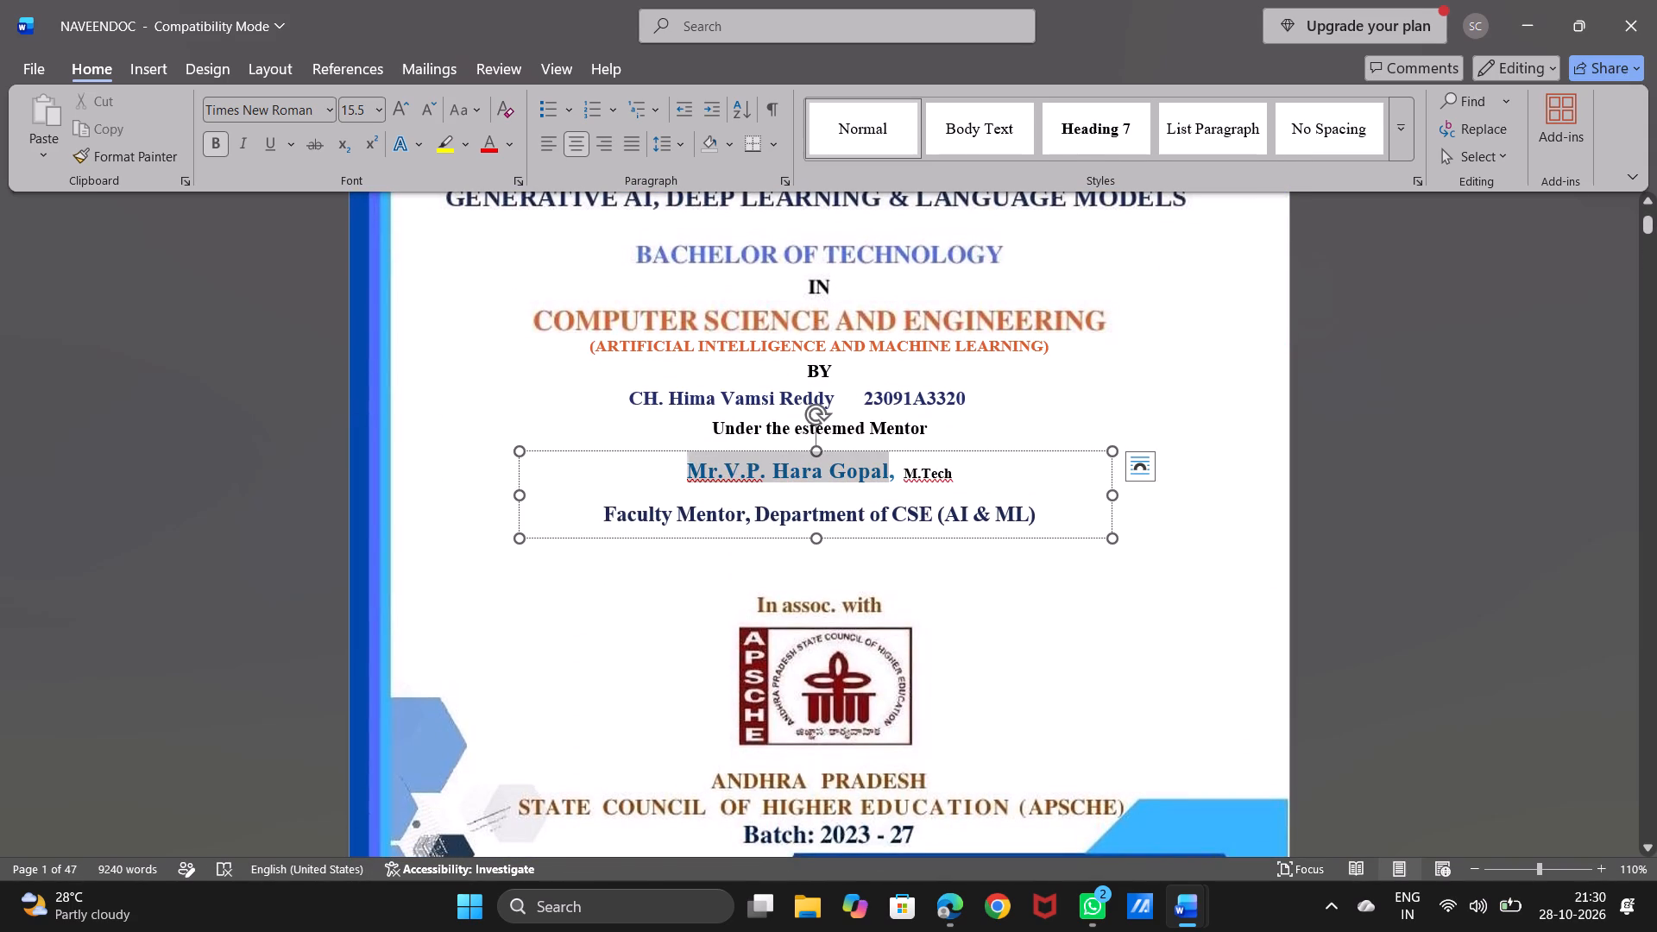
drag(694, 476, 684, 479)
key(ctrl+c)
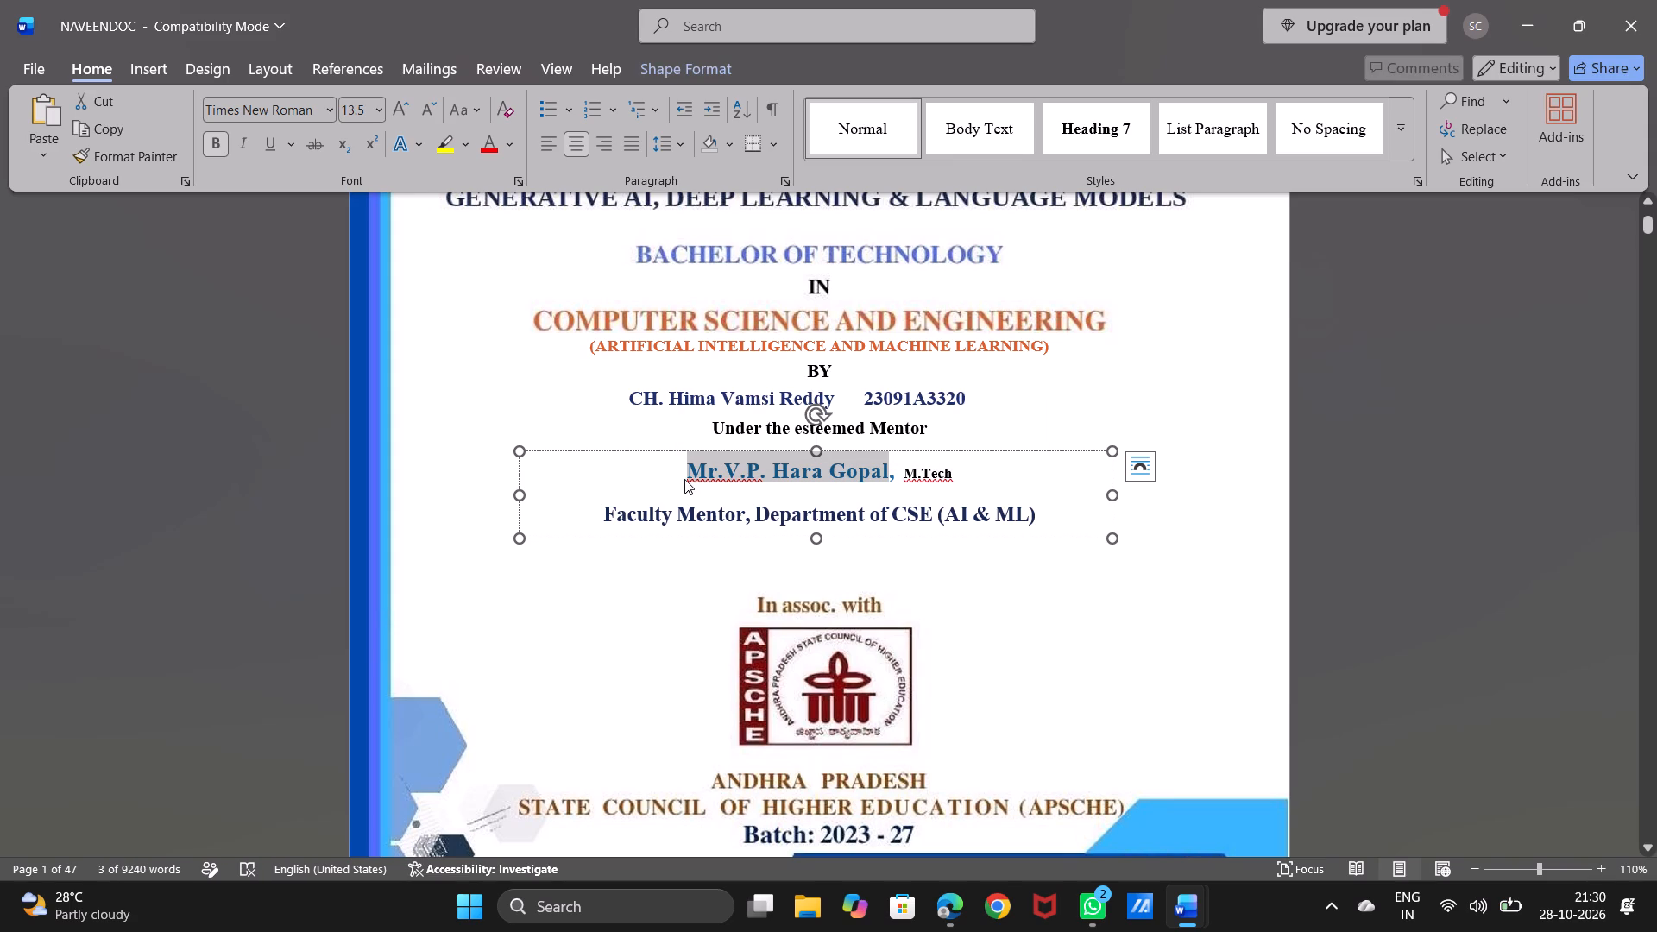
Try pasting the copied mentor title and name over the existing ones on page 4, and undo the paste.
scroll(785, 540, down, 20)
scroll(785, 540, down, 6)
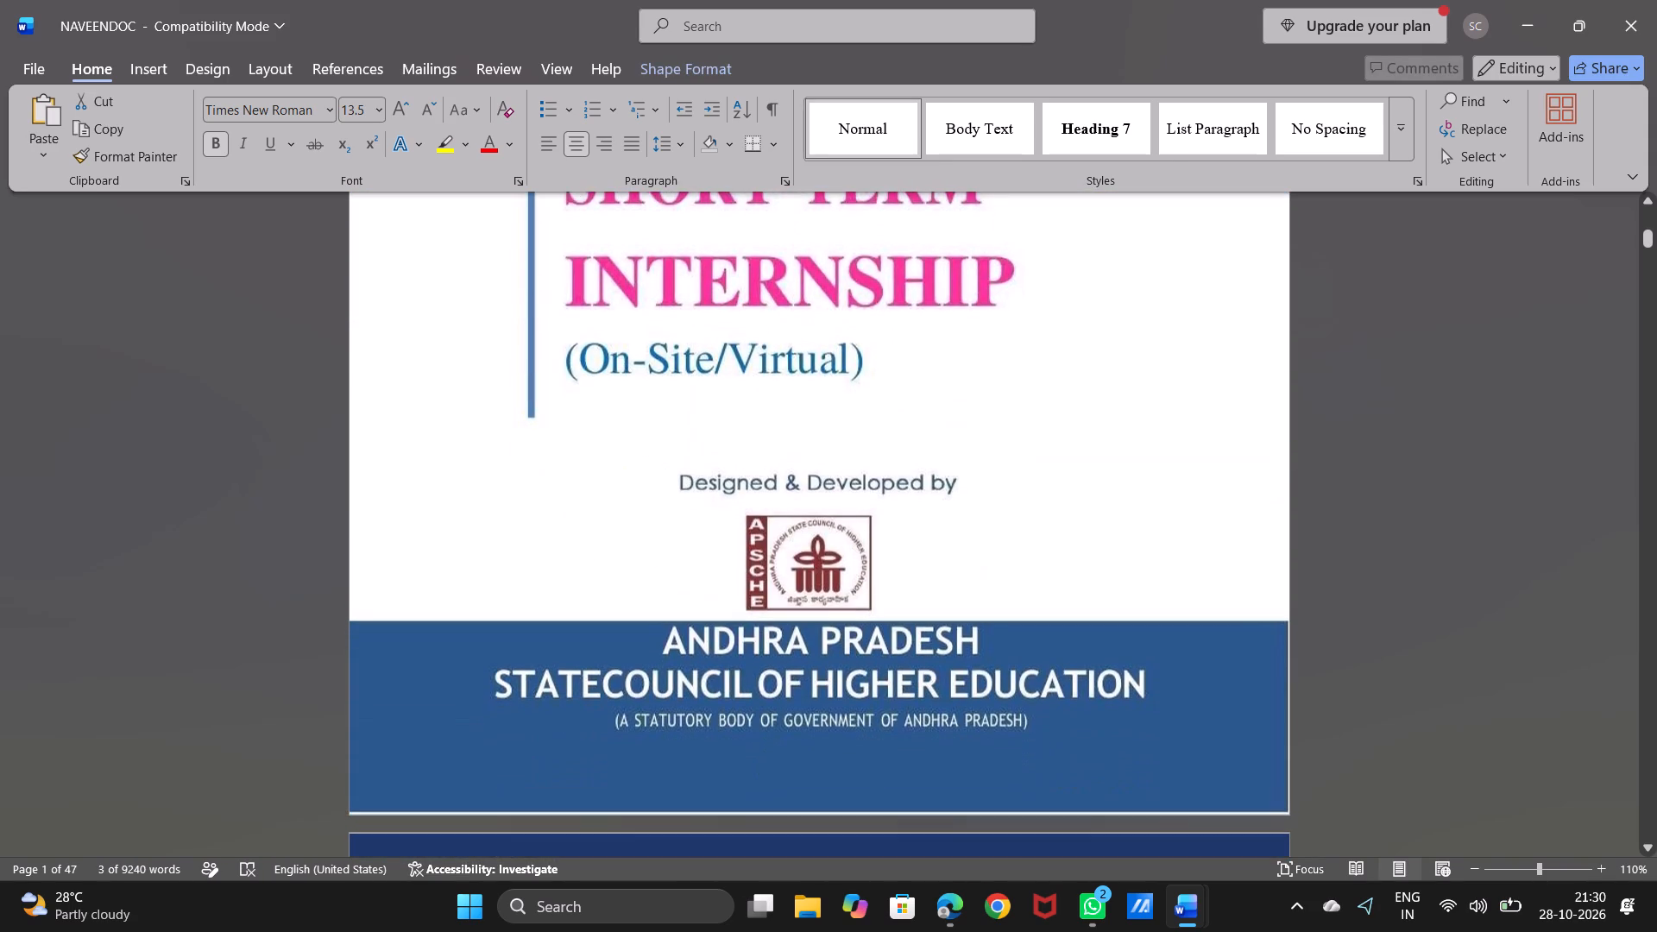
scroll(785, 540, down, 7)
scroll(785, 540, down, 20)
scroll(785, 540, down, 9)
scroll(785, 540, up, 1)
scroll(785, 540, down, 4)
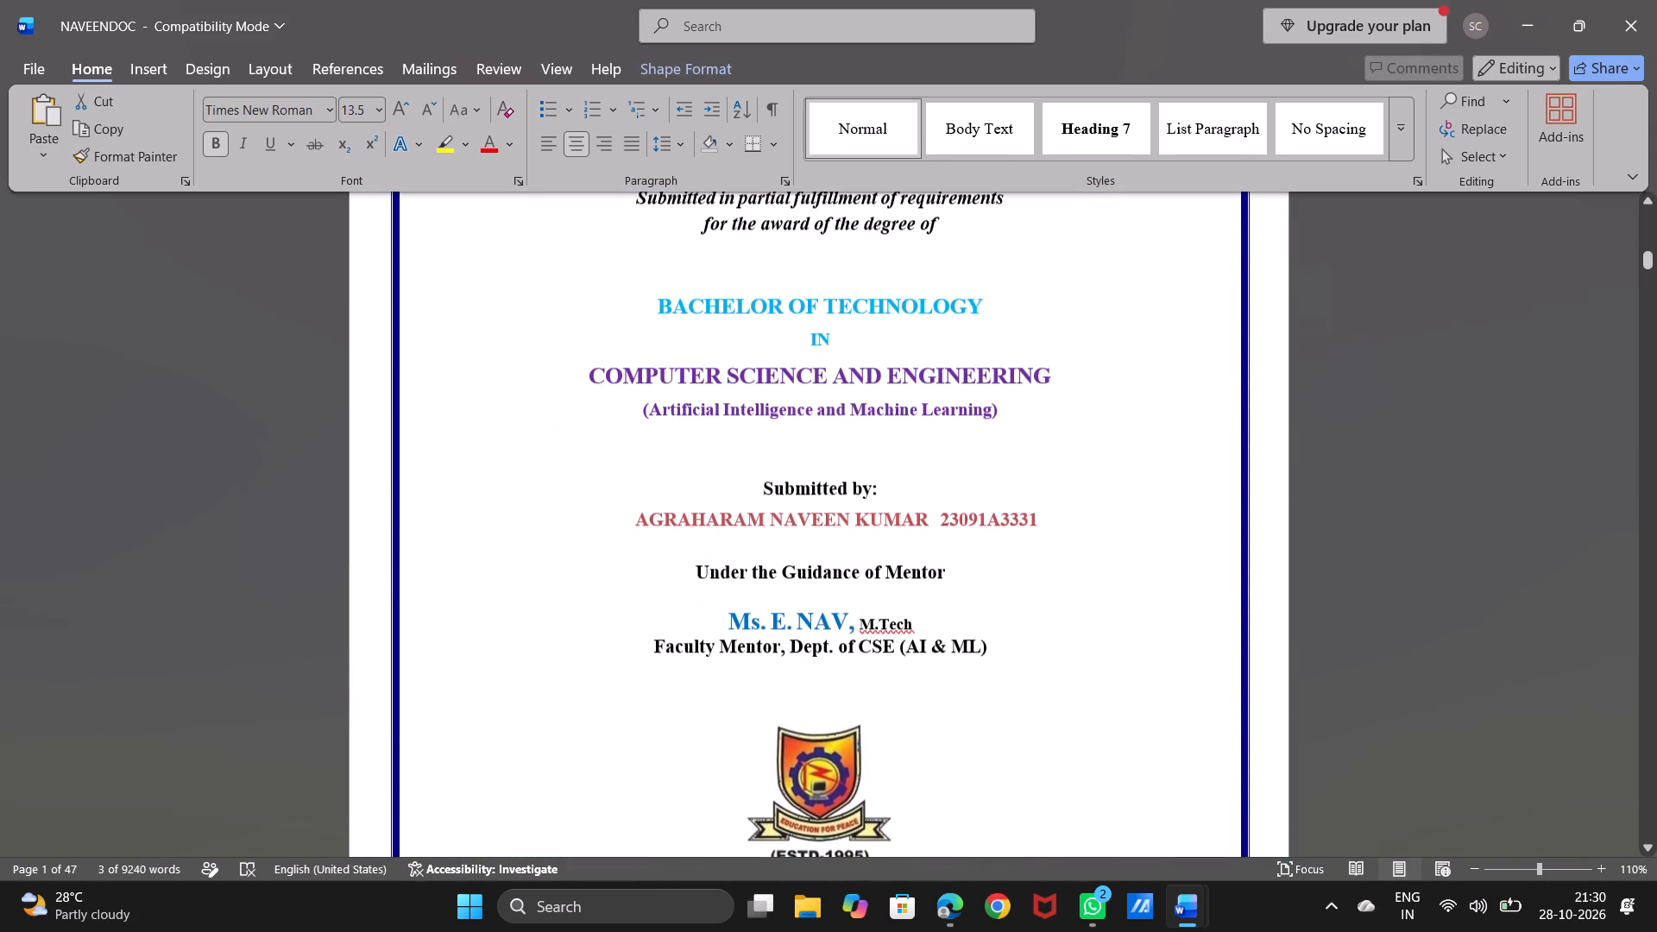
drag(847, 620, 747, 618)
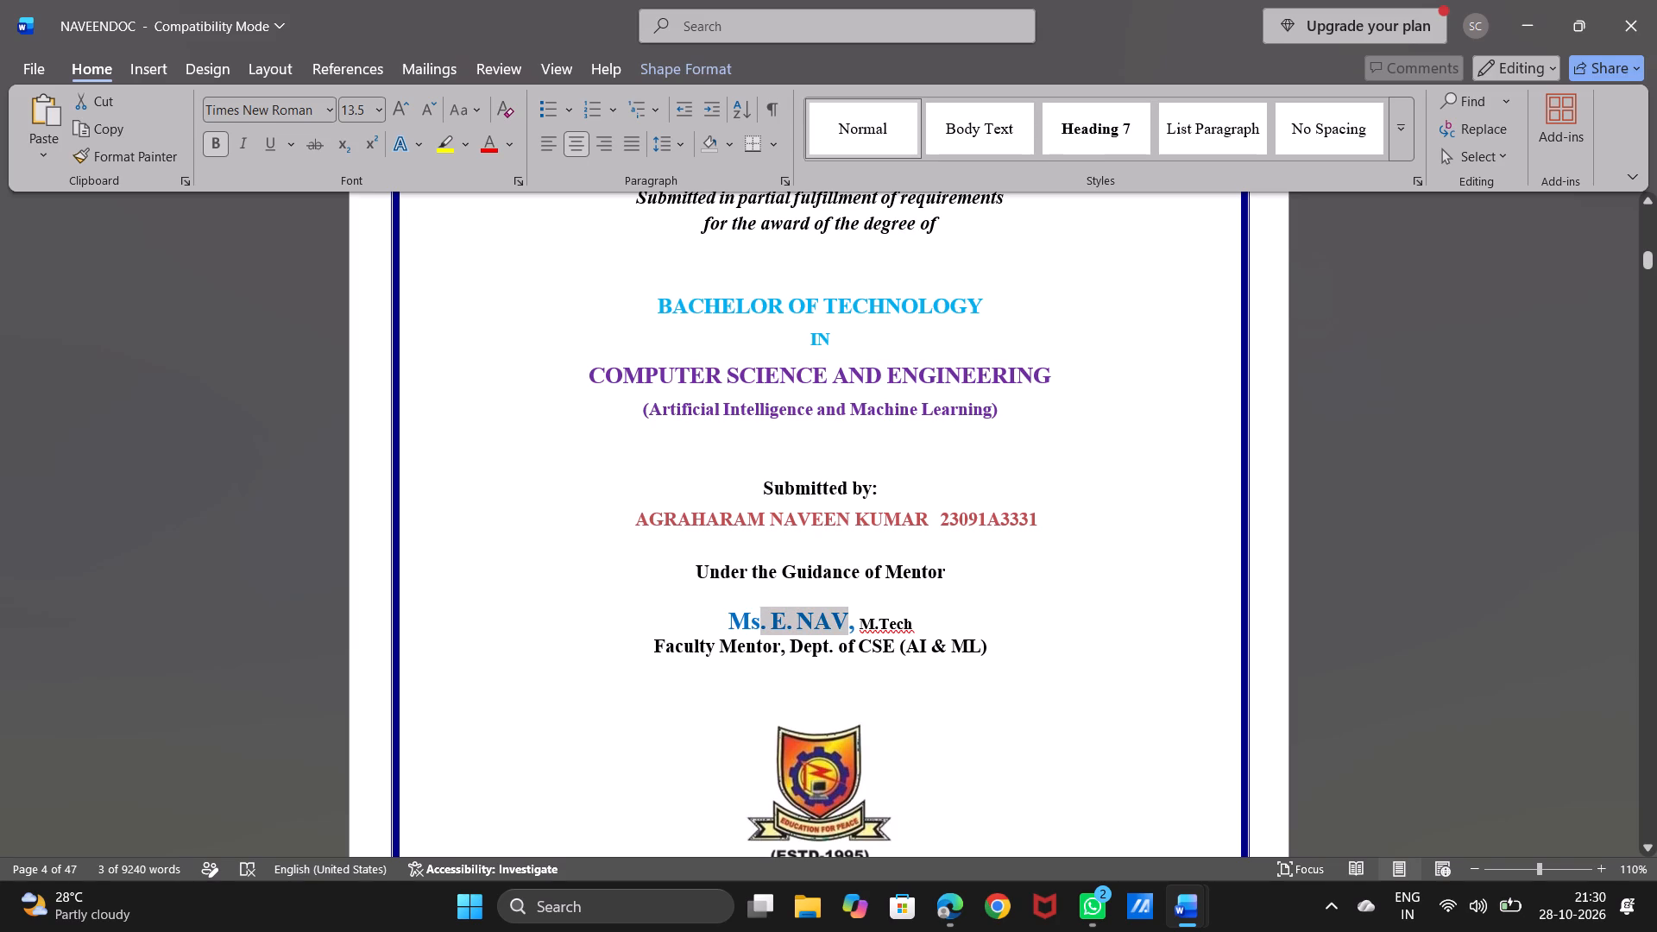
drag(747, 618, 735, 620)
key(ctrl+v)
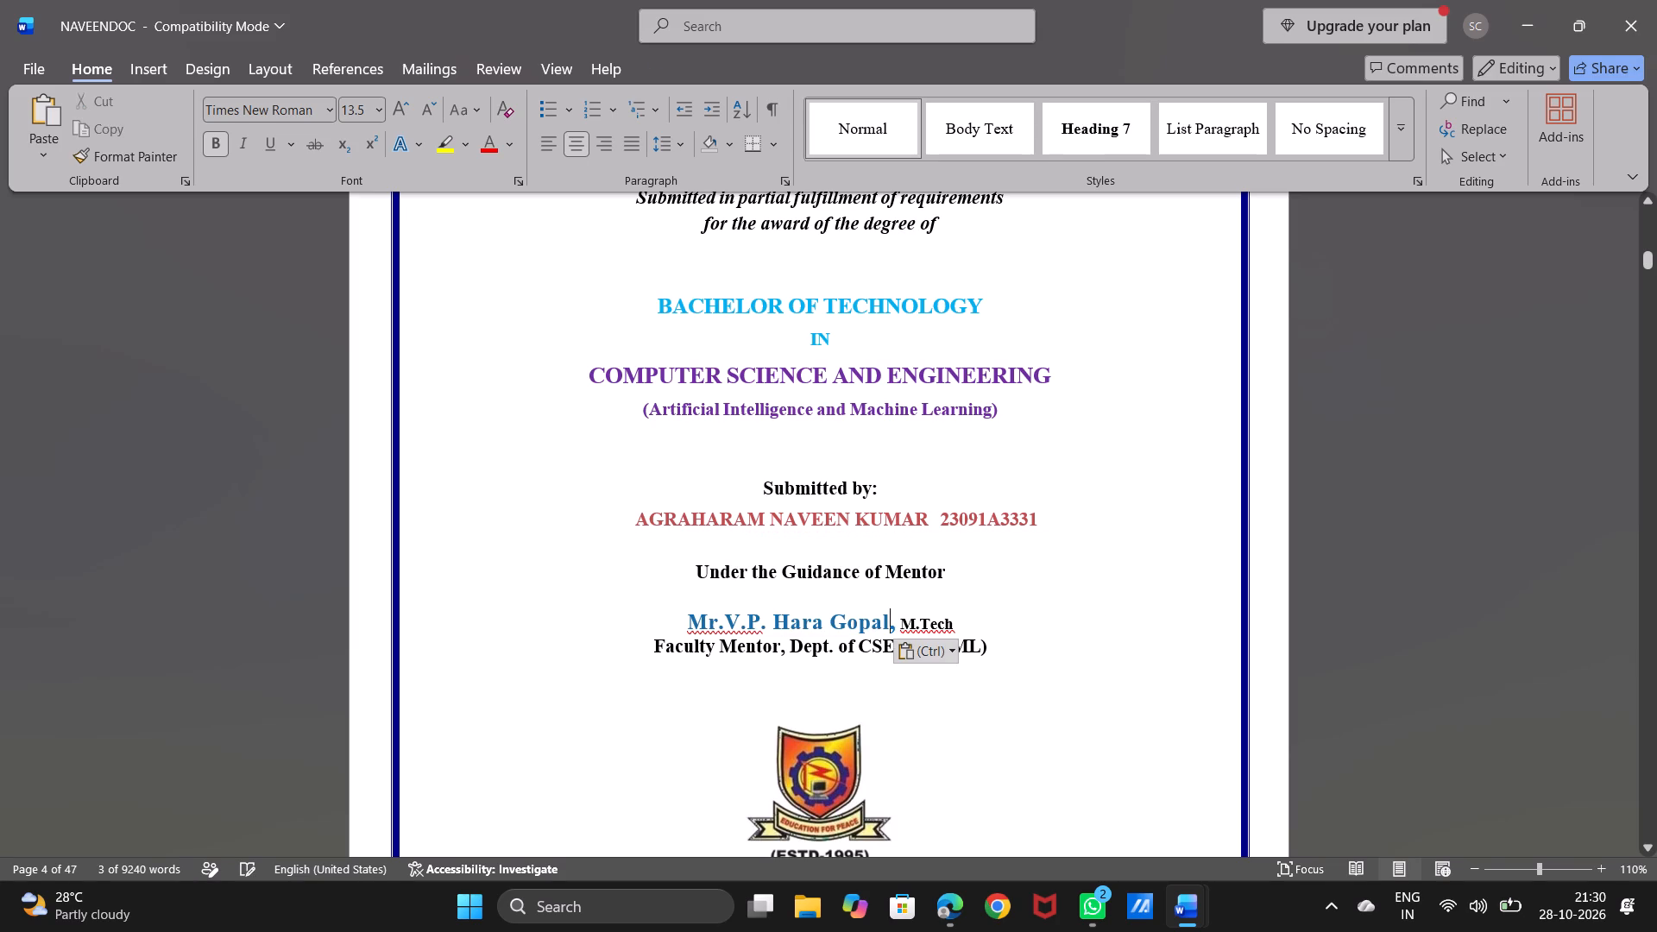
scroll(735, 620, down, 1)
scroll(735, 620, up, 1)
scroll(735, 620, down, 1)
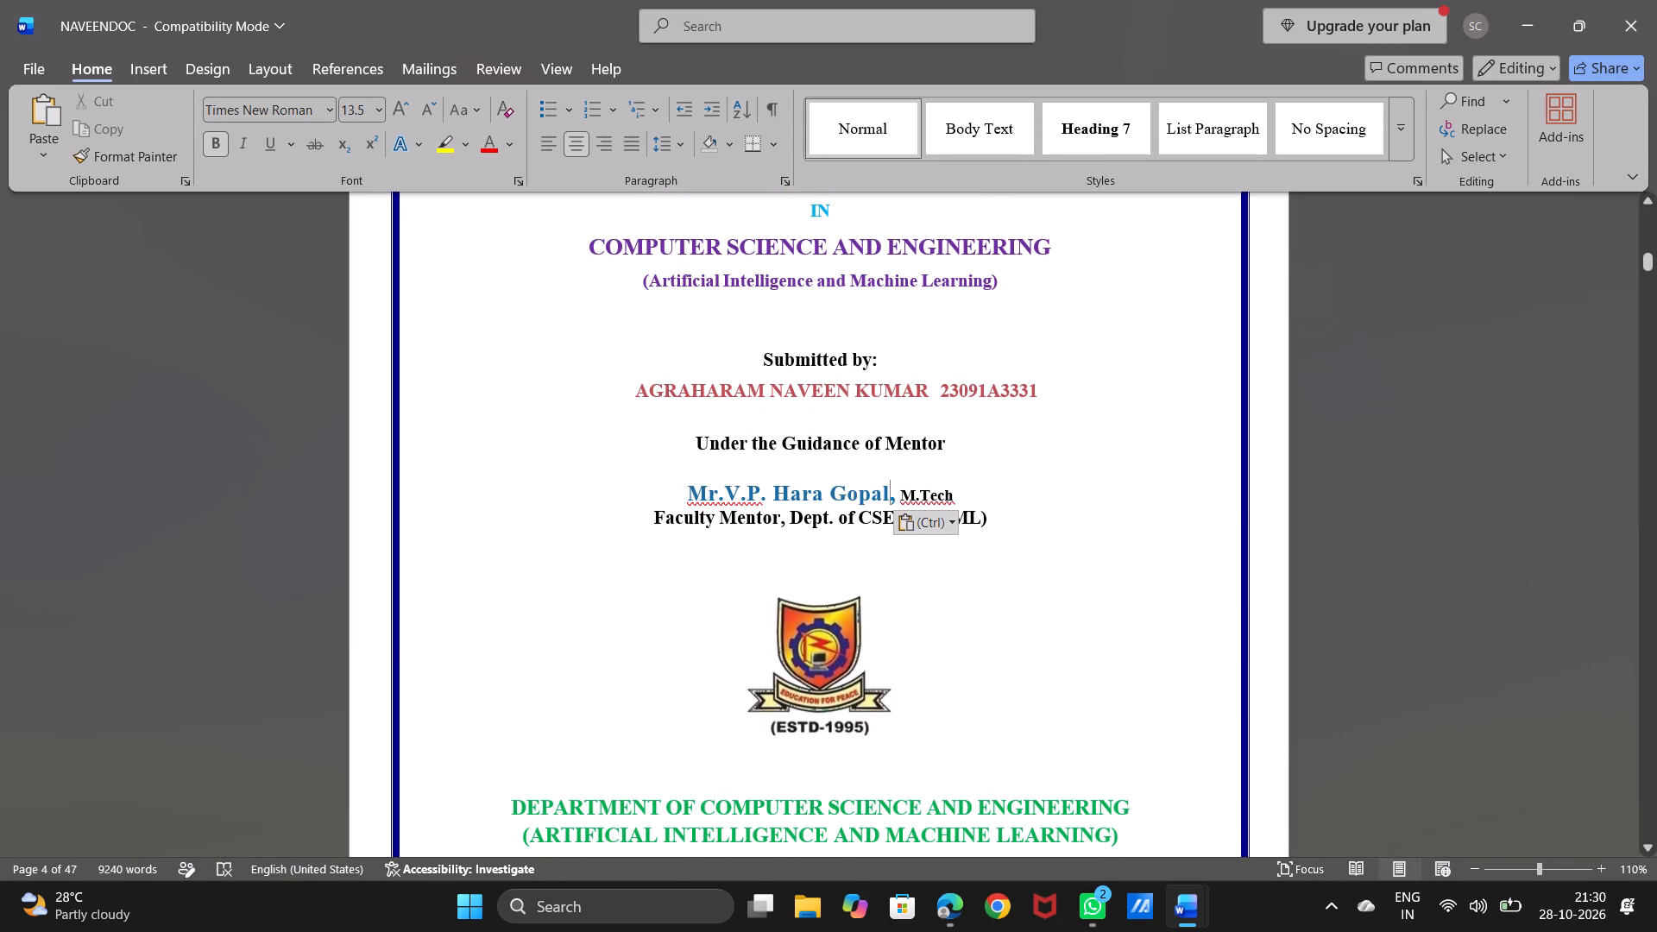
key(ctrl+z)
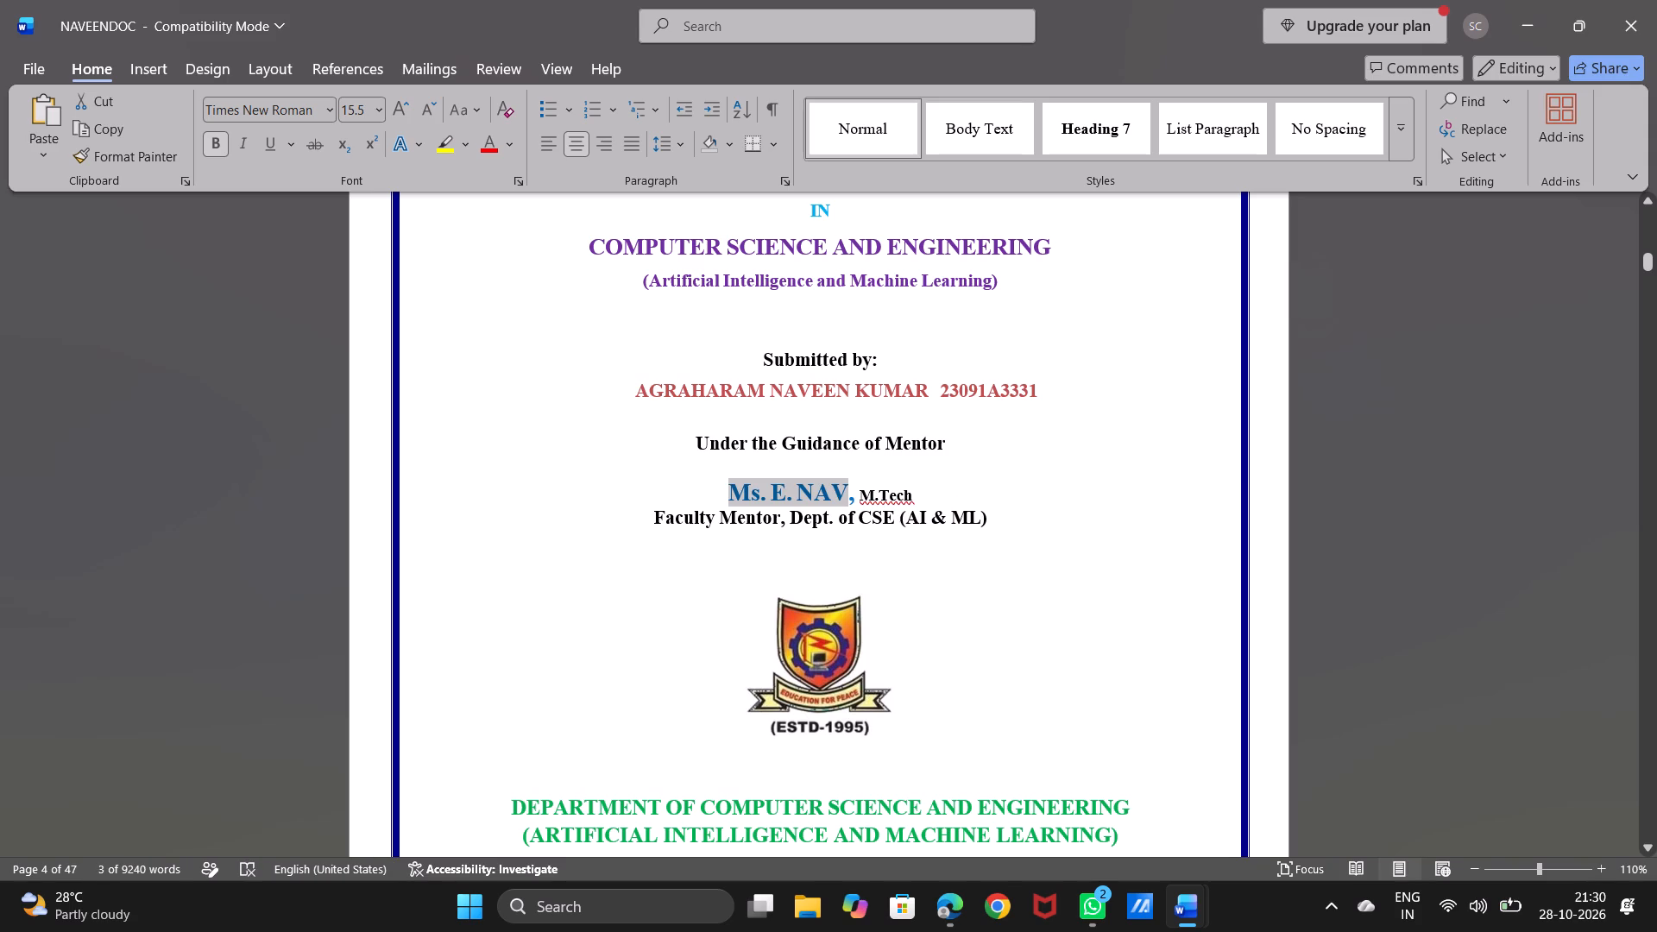
Delete the old mentor's title and name before the comma on page 4 and paste the copied ones in their place.
key(BackSpace)
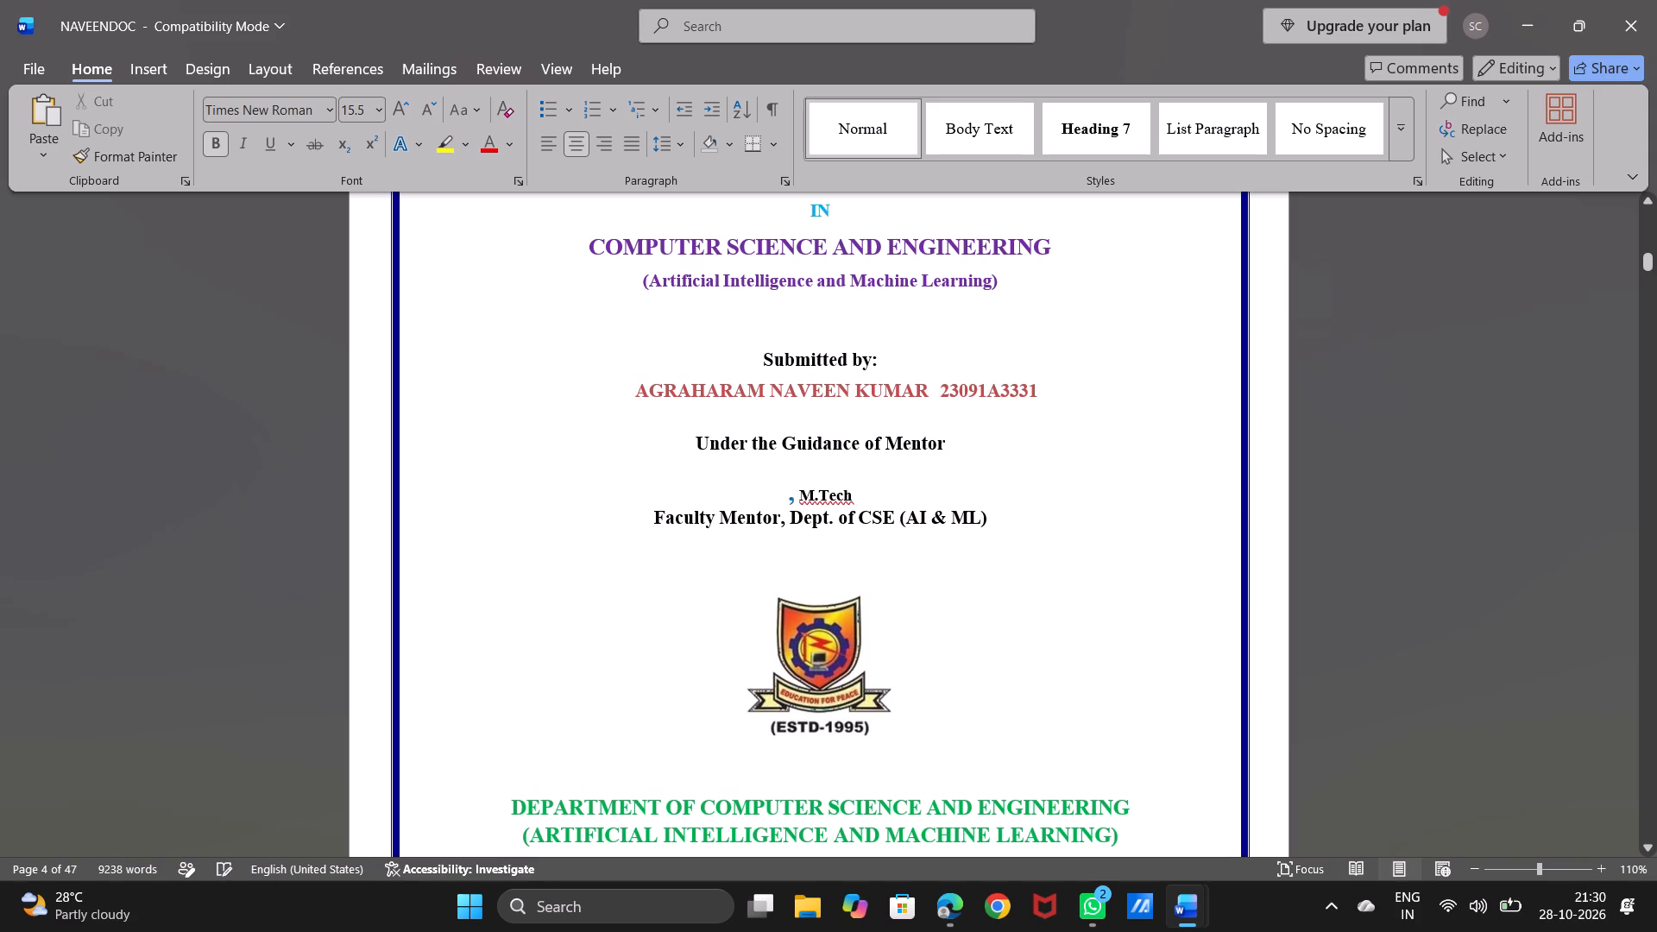
key(ctrl+v)
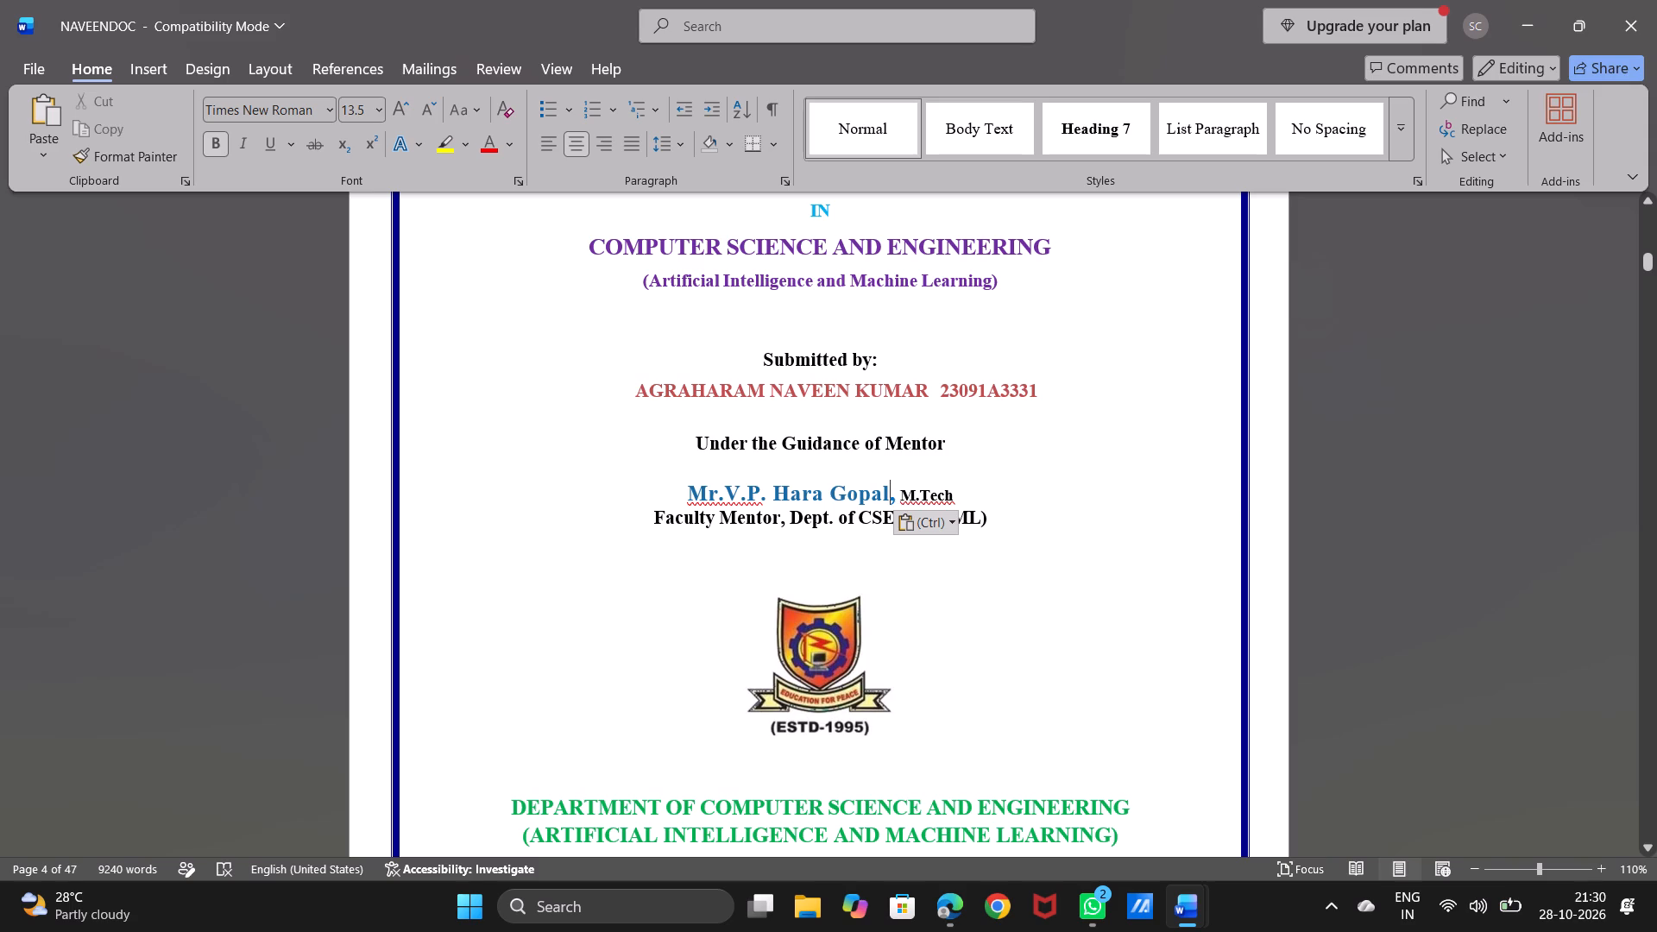
Set the font size of the pasted mentor title and name on page 4 to 15.5.
drag(887, 487, 711, 484)
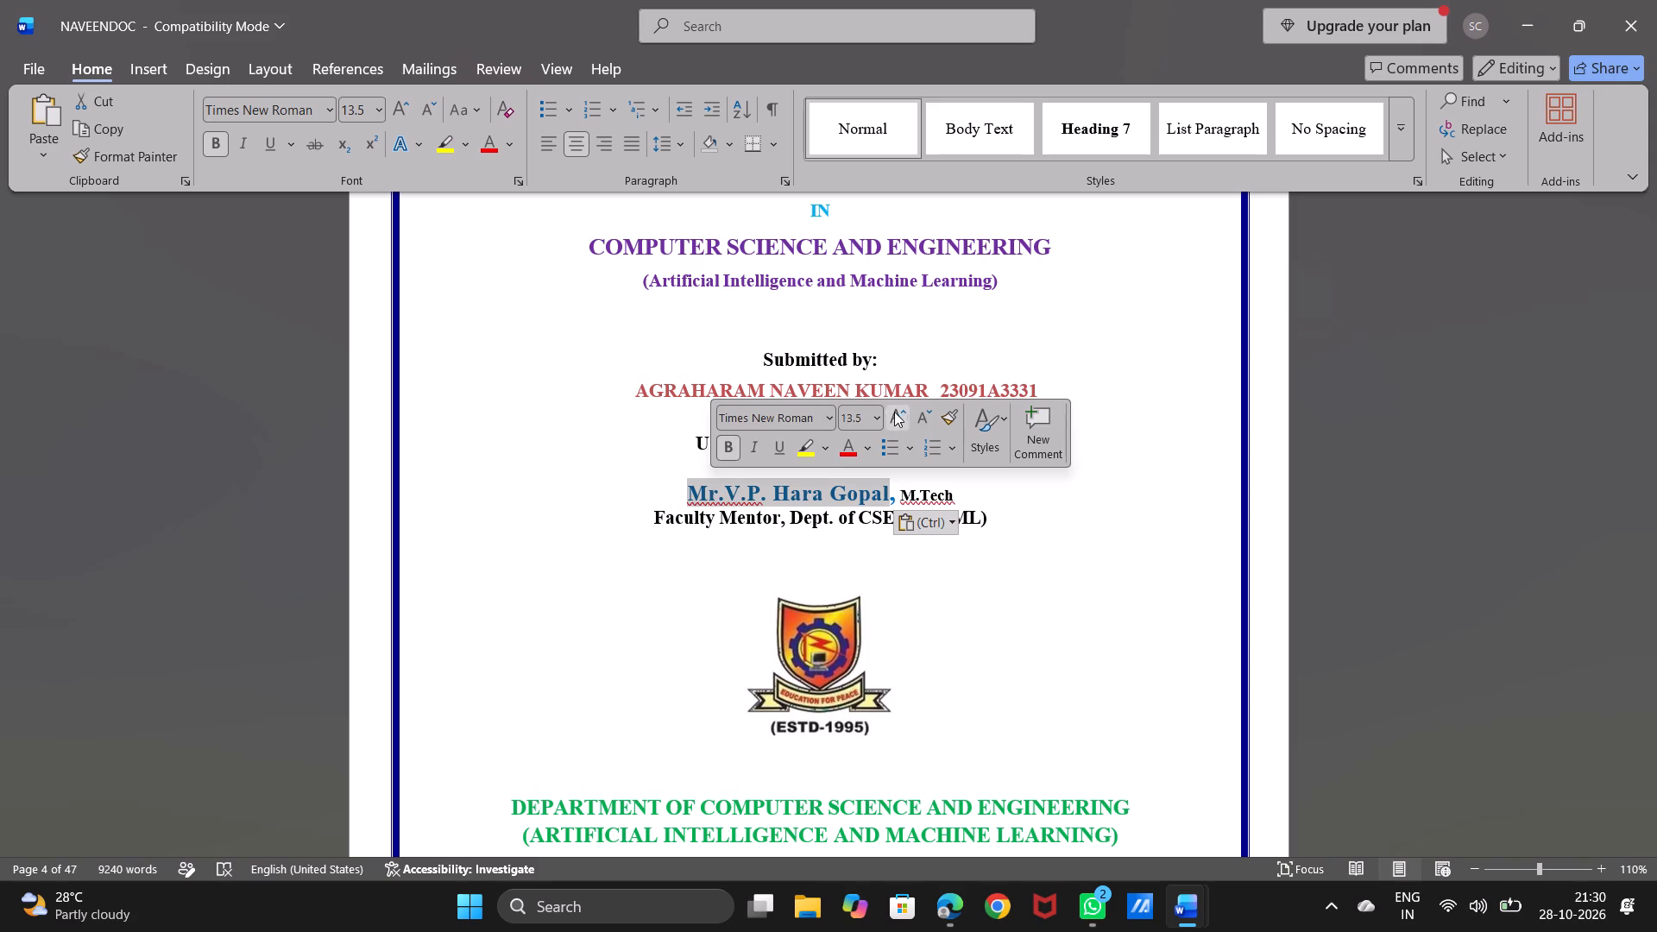
click(879, 413)
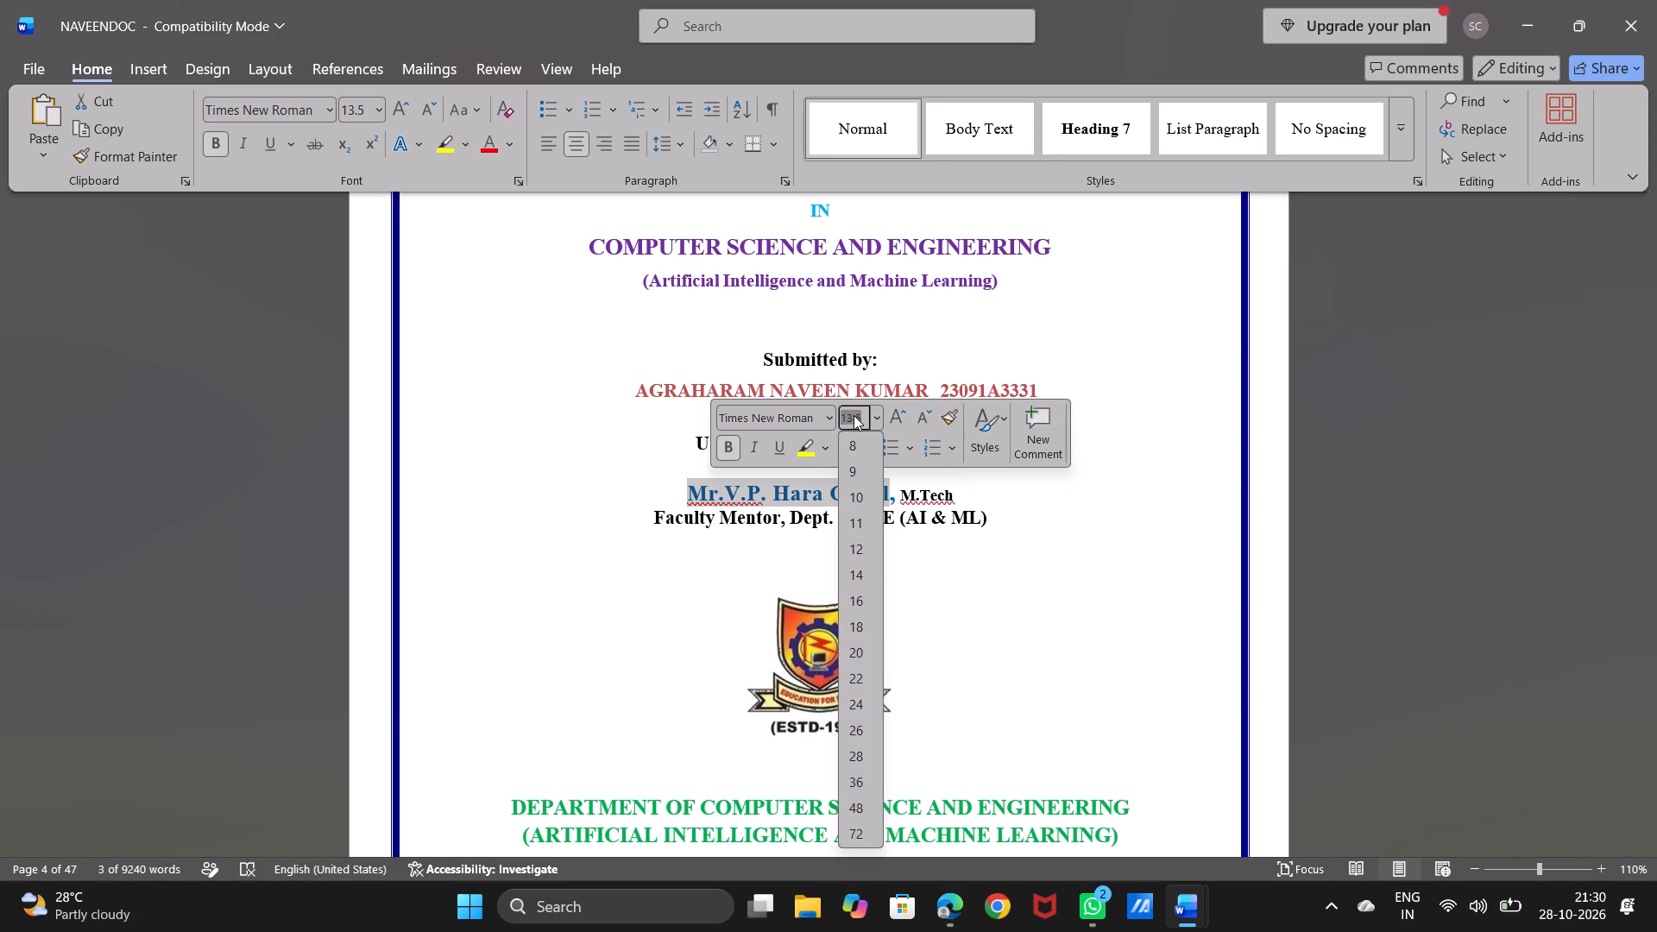
key(BackSpace)
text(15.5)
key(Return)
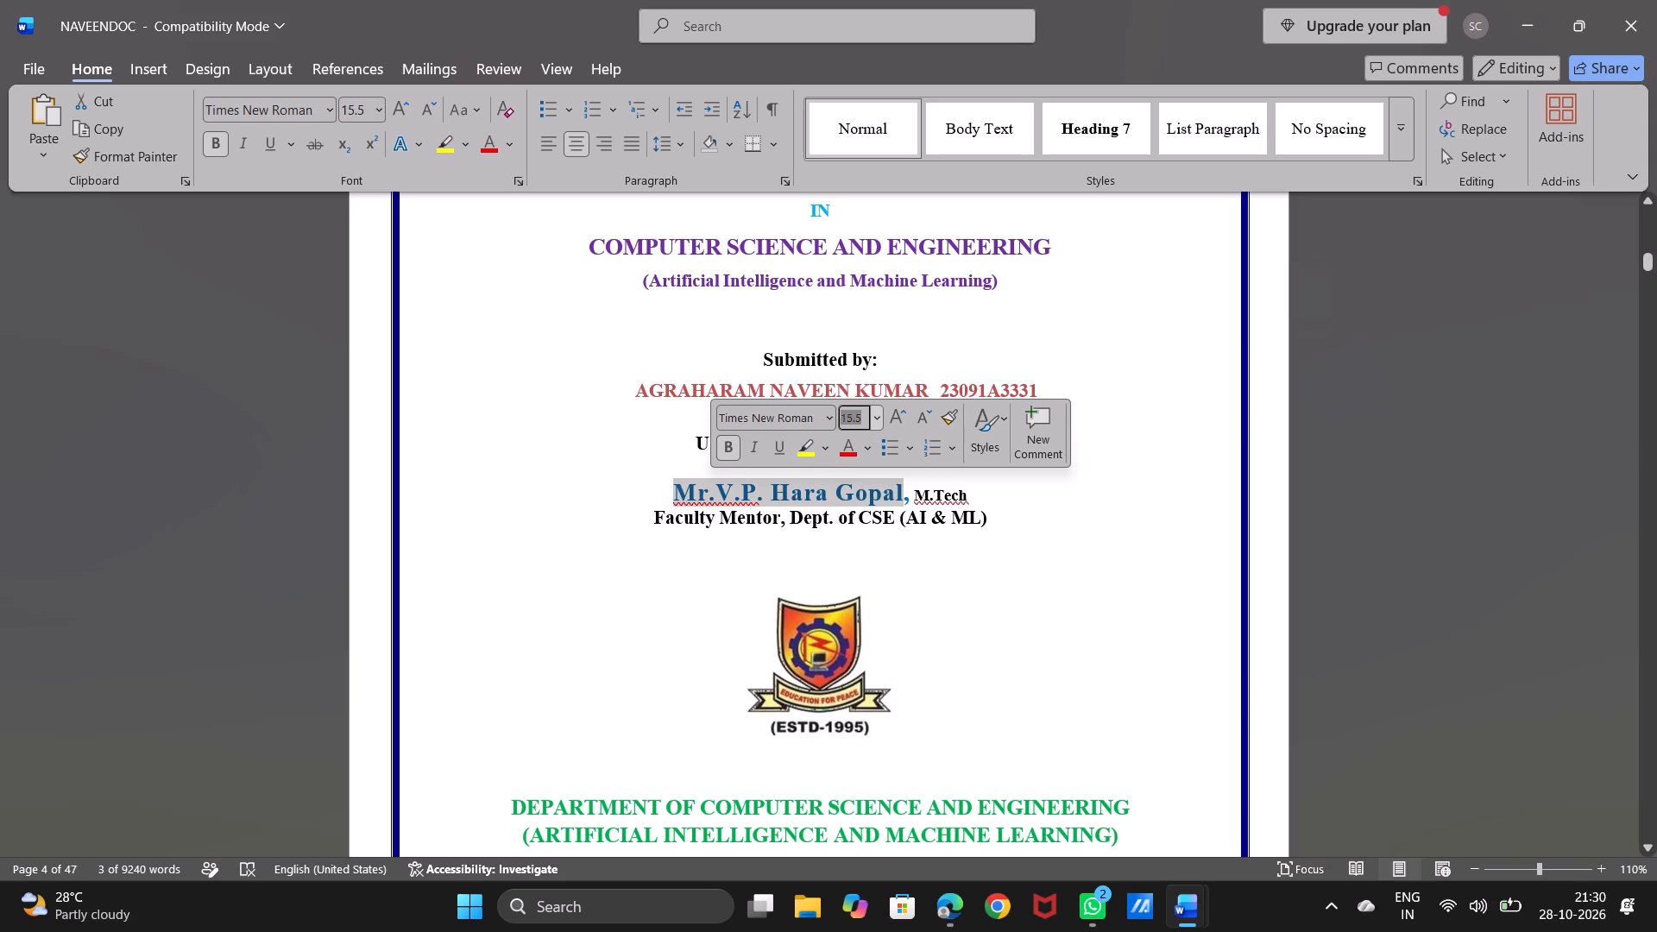
click(1034, 557)
Set the font size of the mentor's title and name on the cover page to 14.
scroll(941, 488, up, 8)
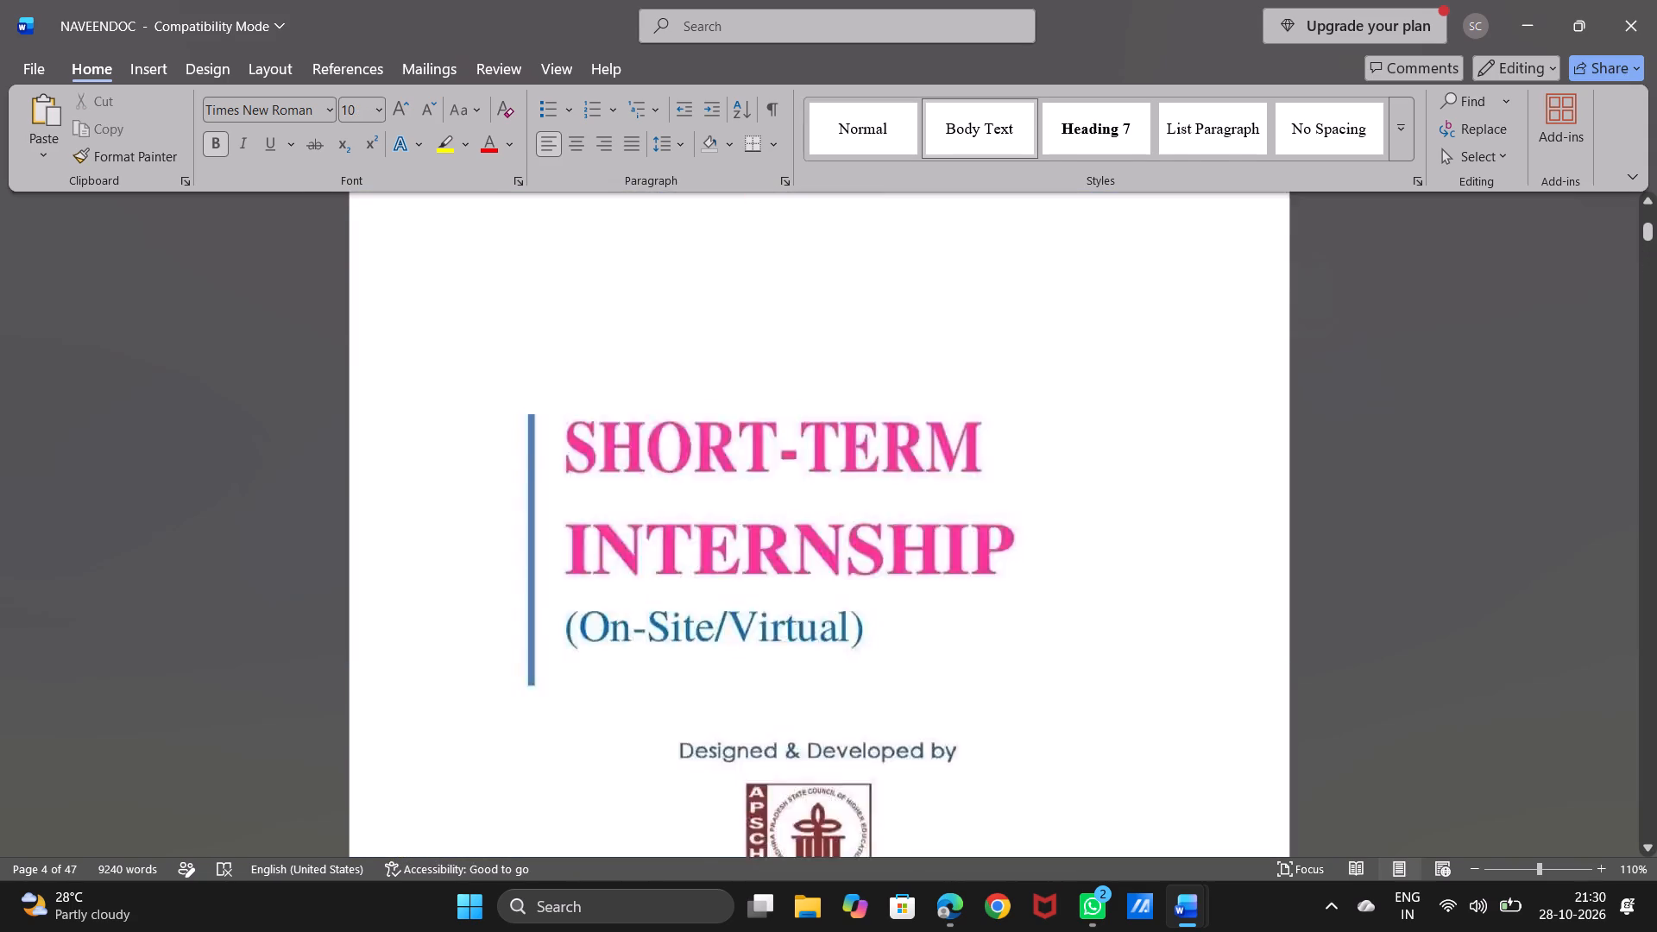
scroll(941, 488, up, 3)
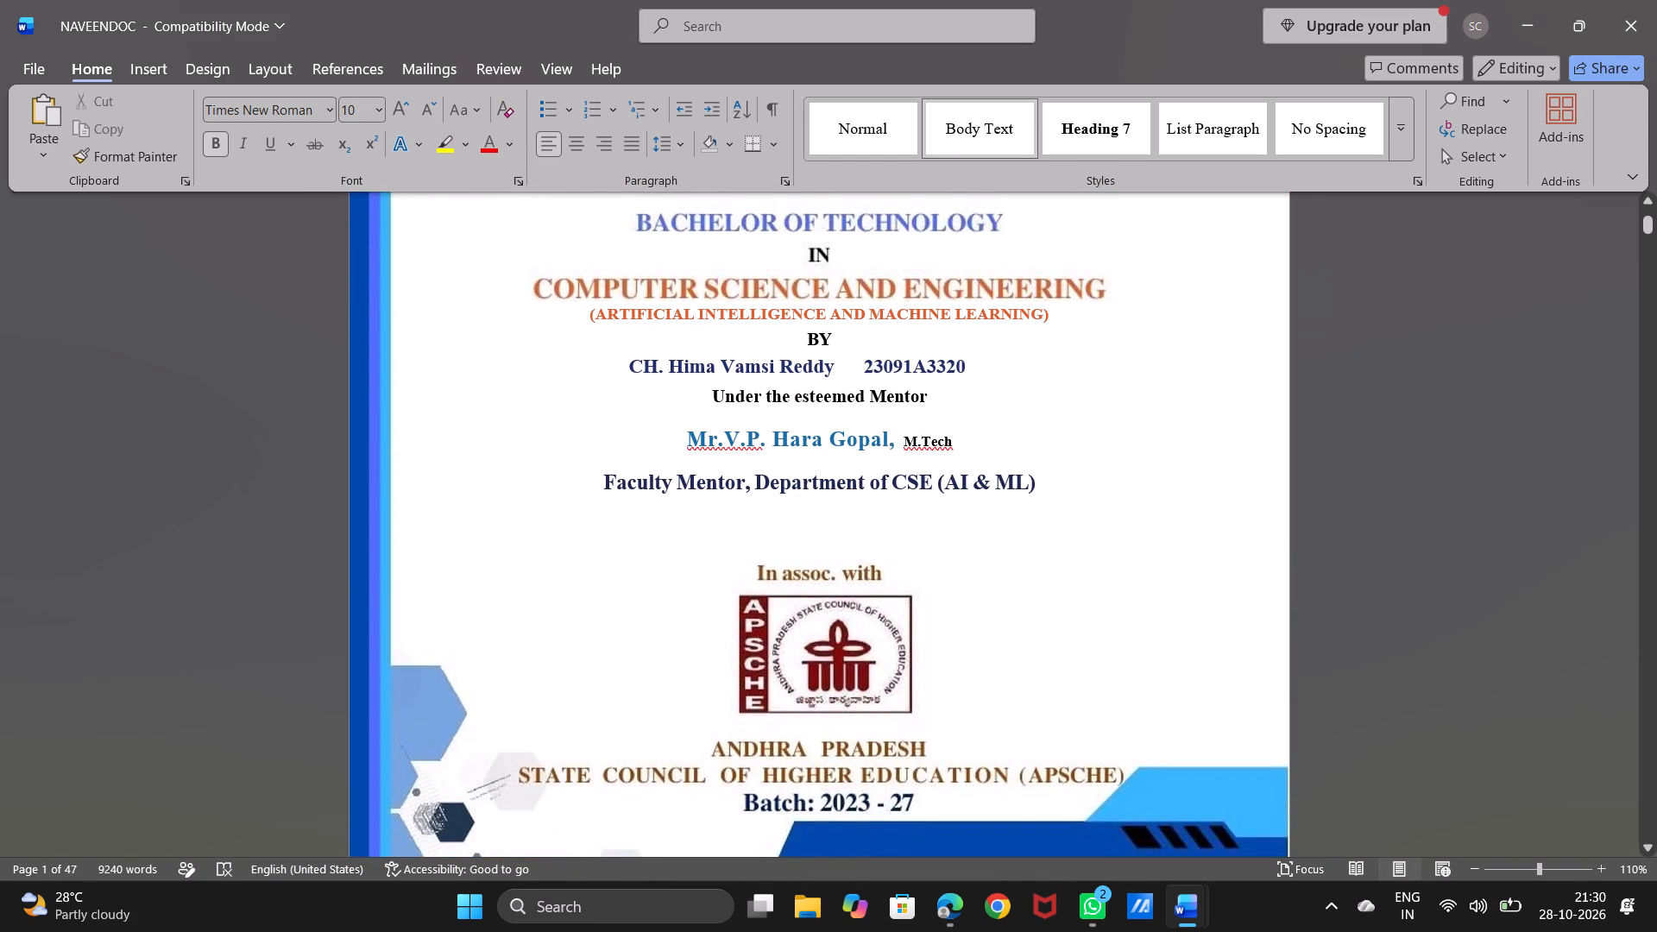
drag(886, 439, 704, 431)
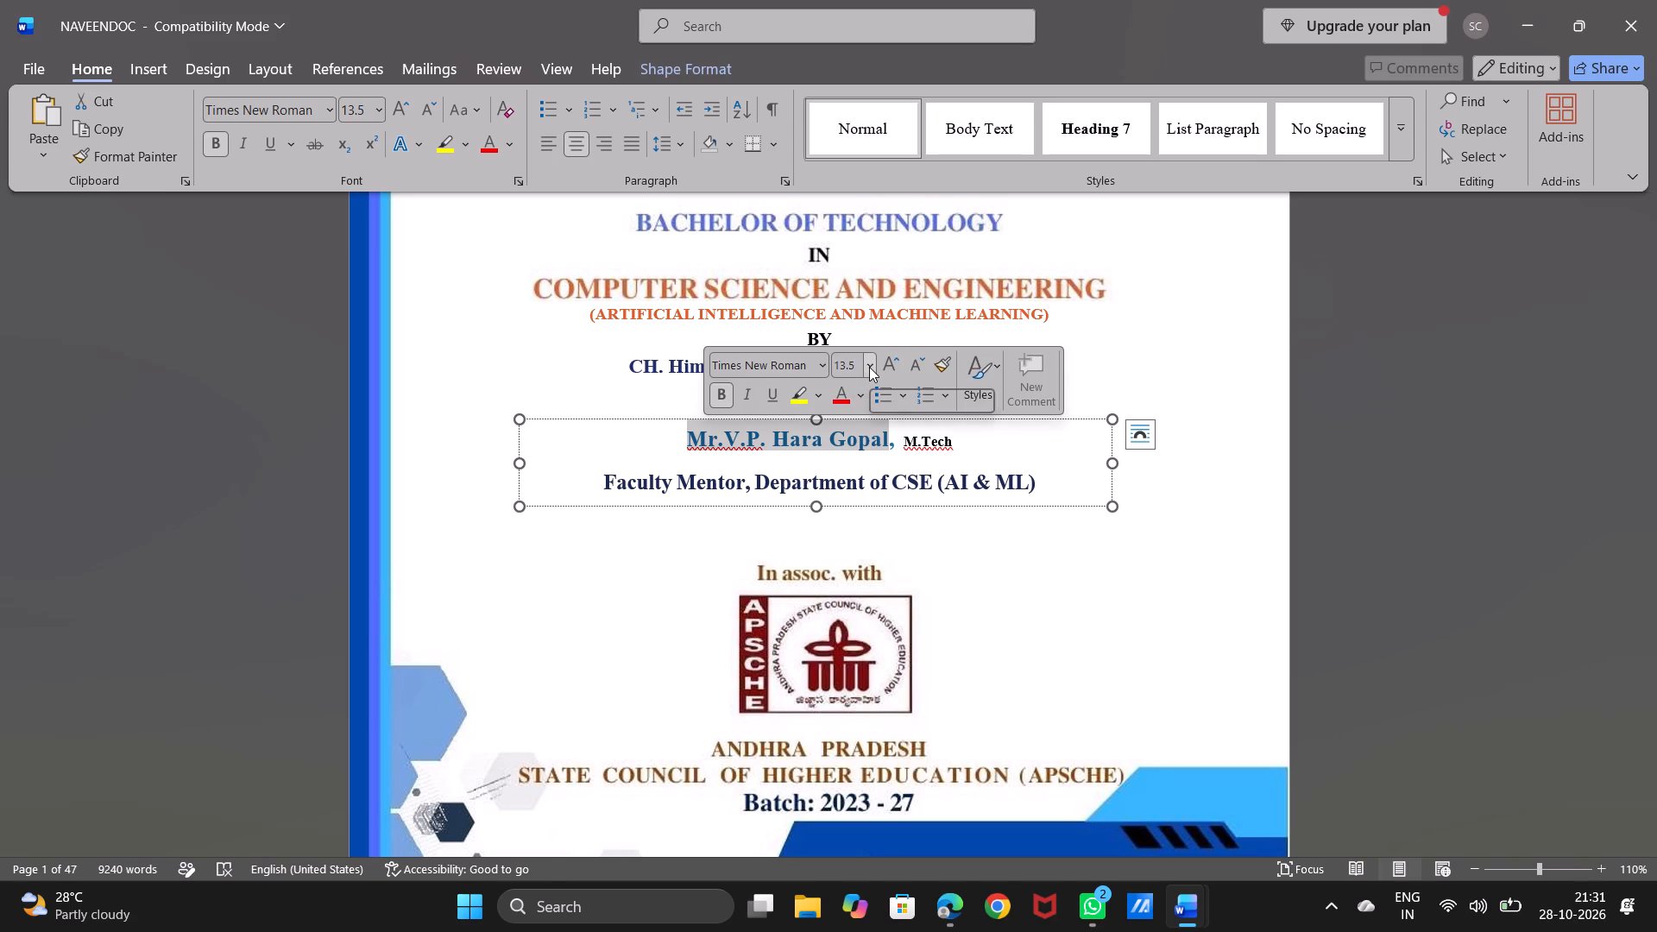
click(869, 367)
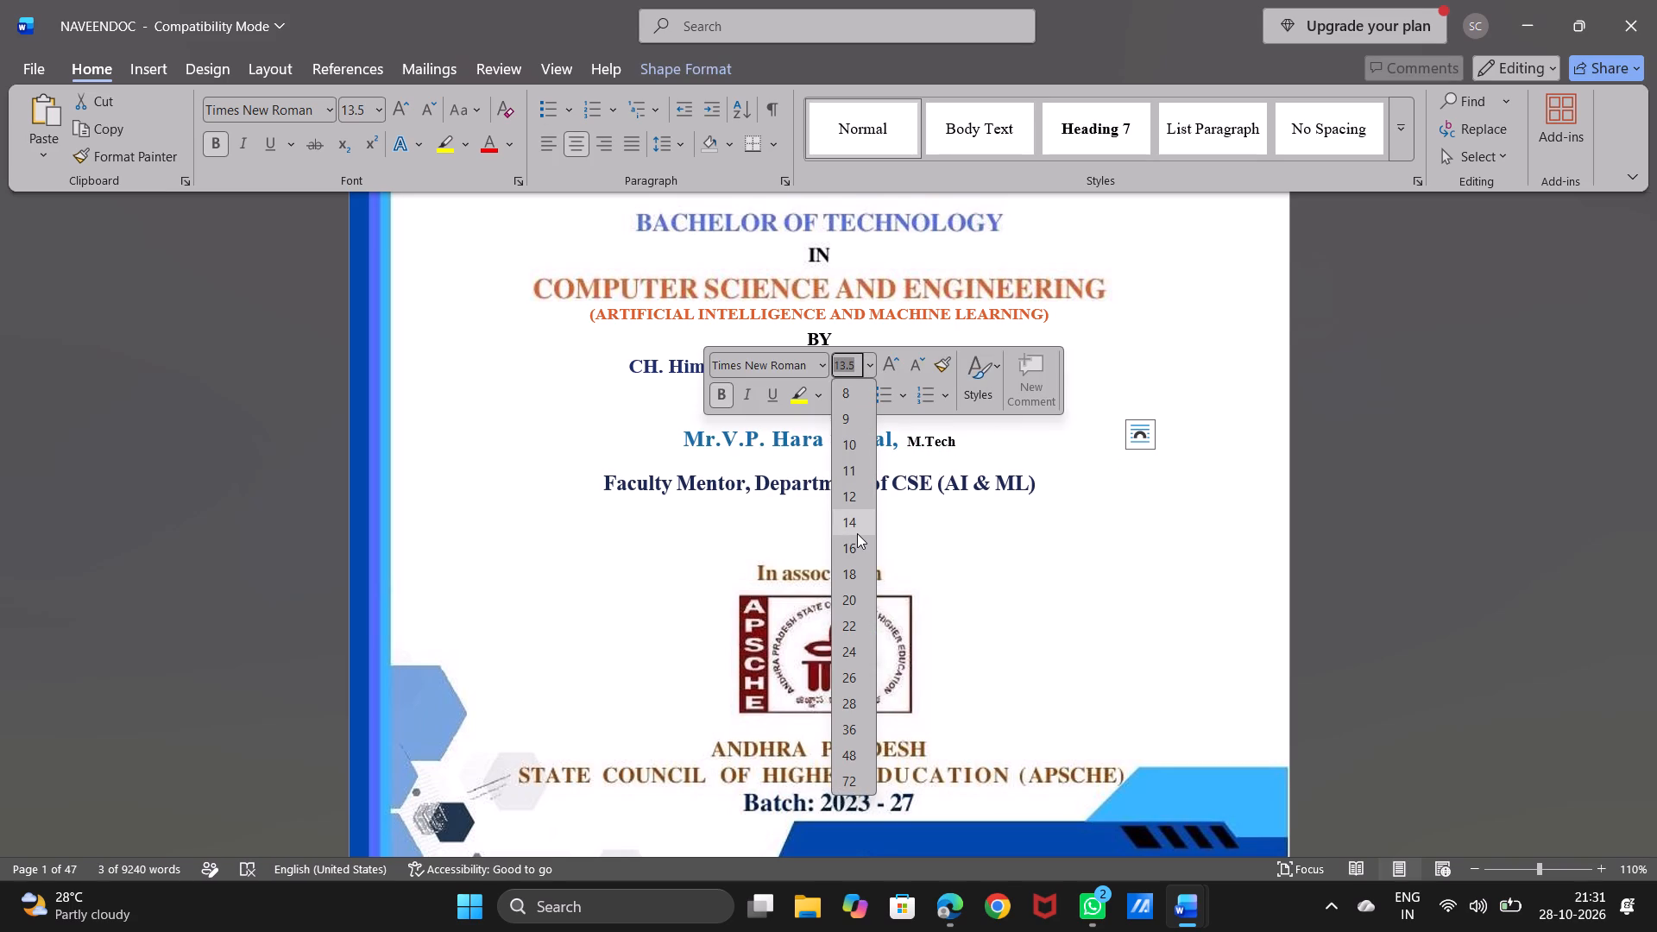
click(857, 533)
click(960, 549)
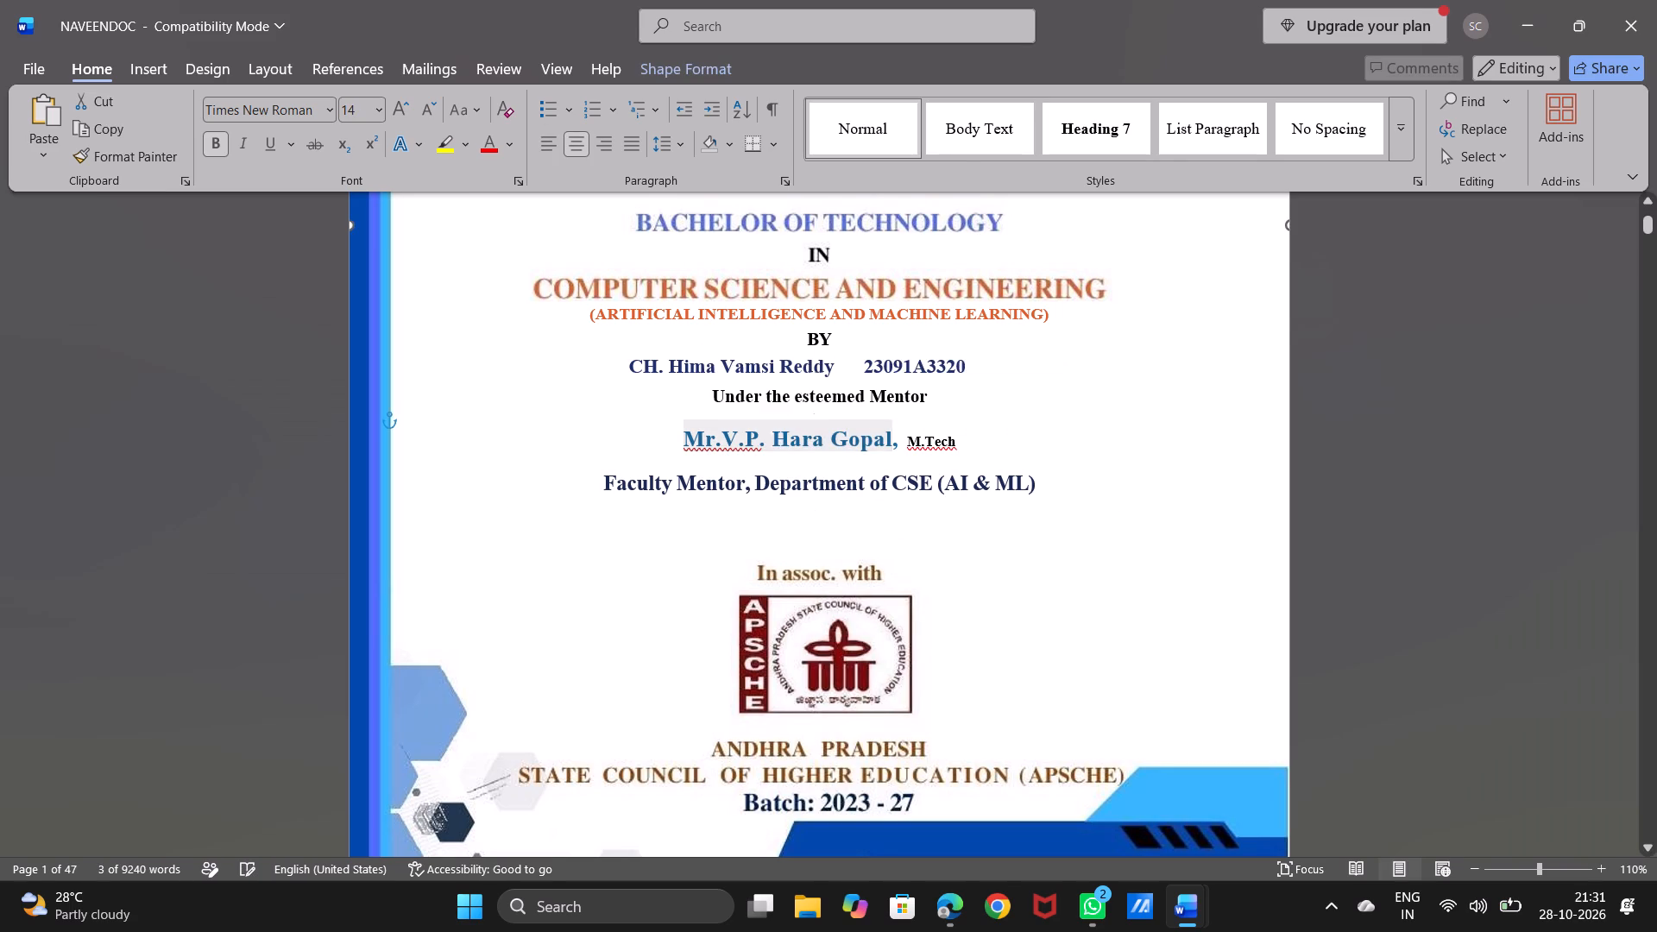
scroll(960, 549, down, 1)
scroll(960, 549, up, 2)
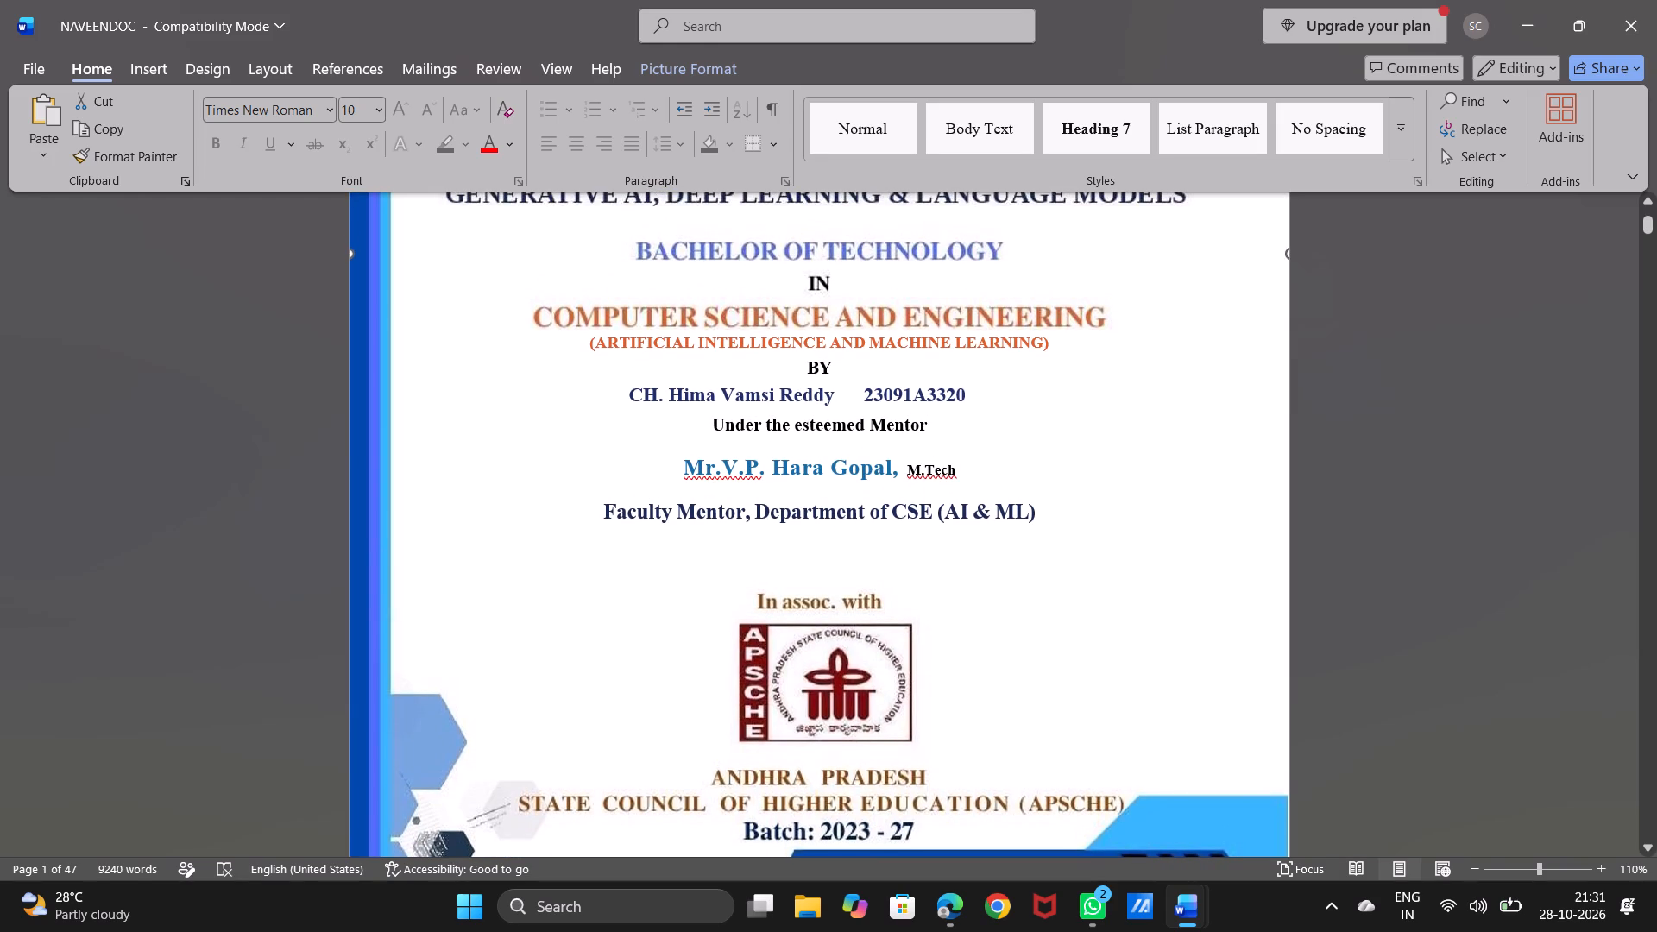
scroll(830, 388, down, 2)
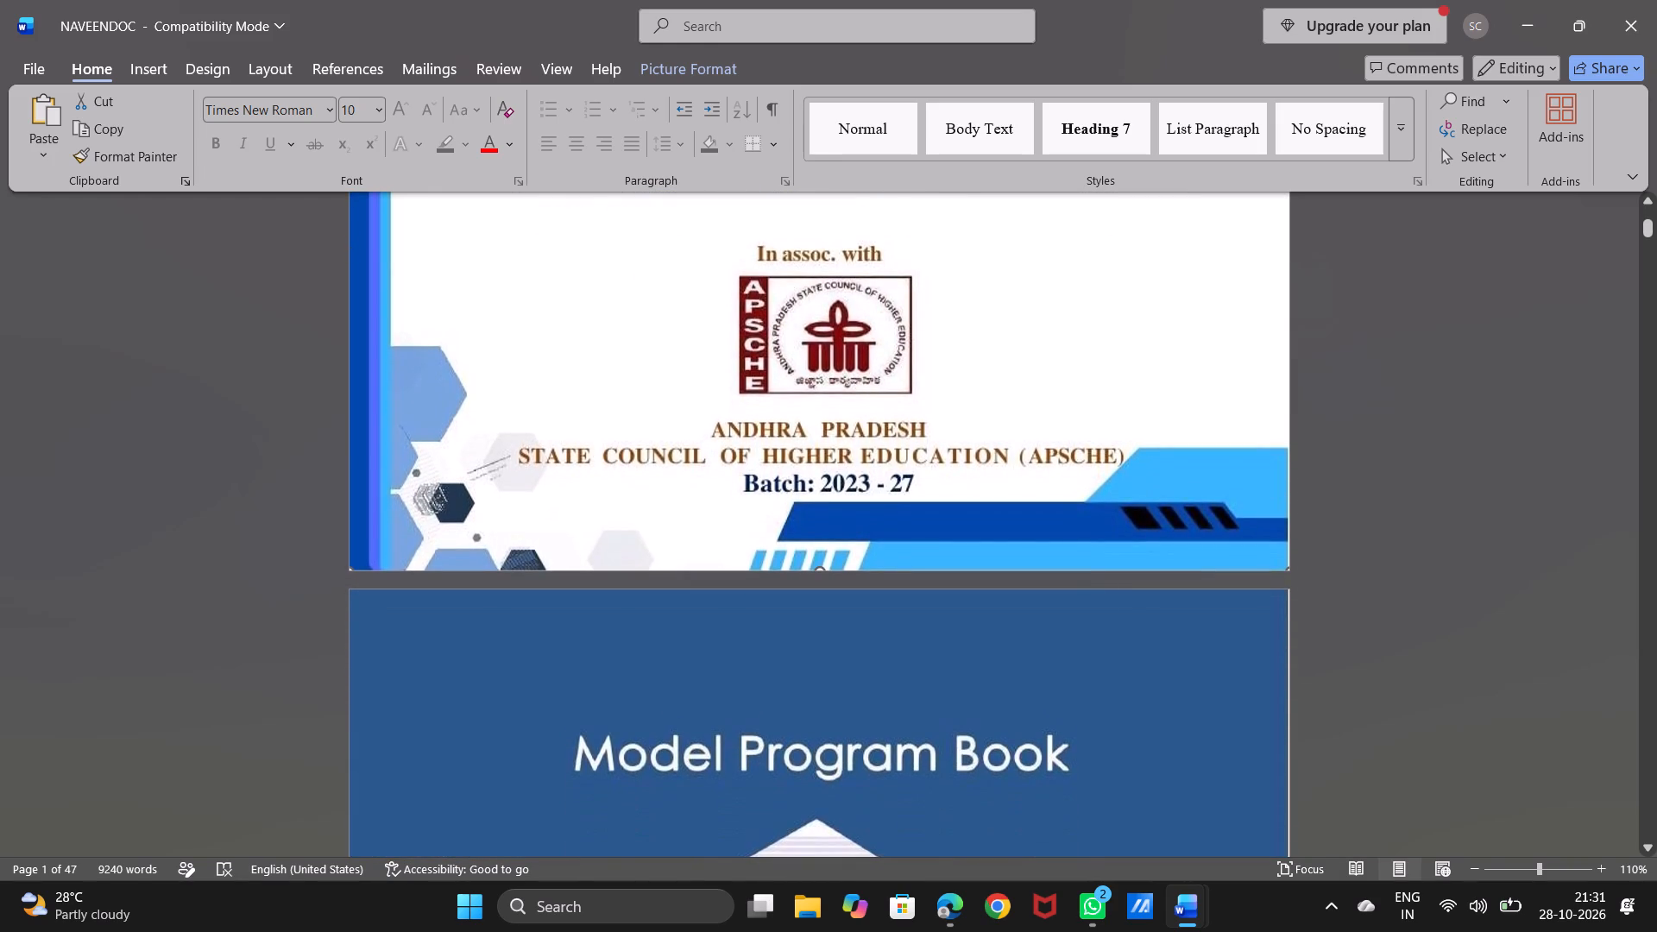
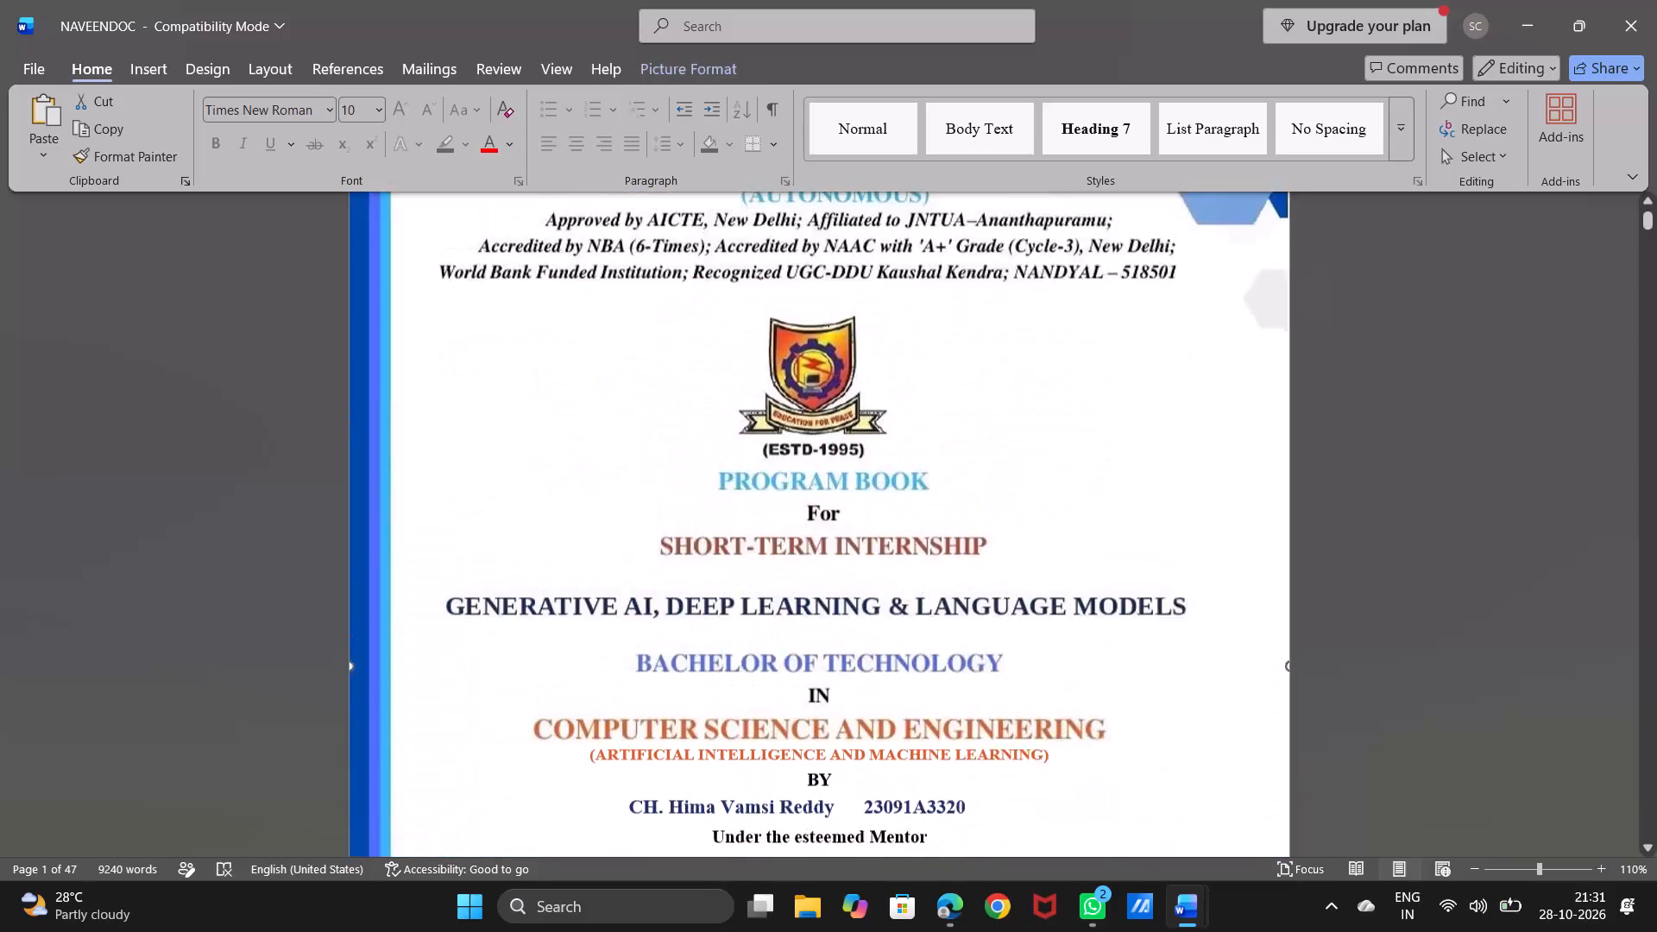
Review the student and mentor details on the cover page.
scroll(830, 388, down, 1)
scroll(830, 388, up, 1)
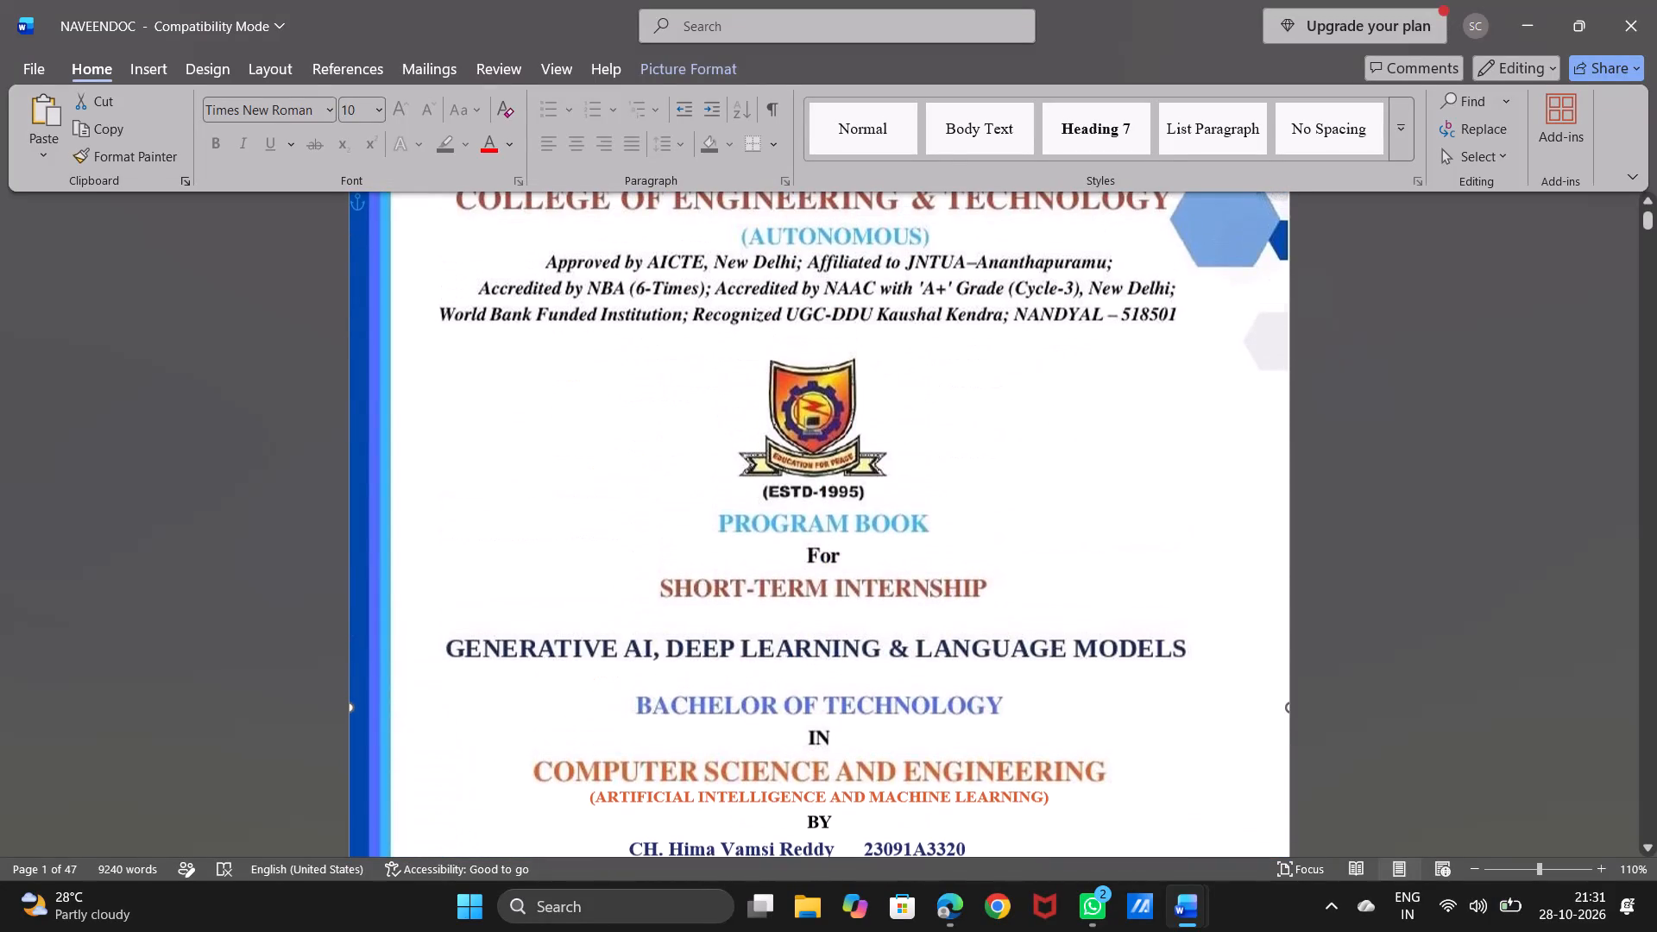
click(777, 513)
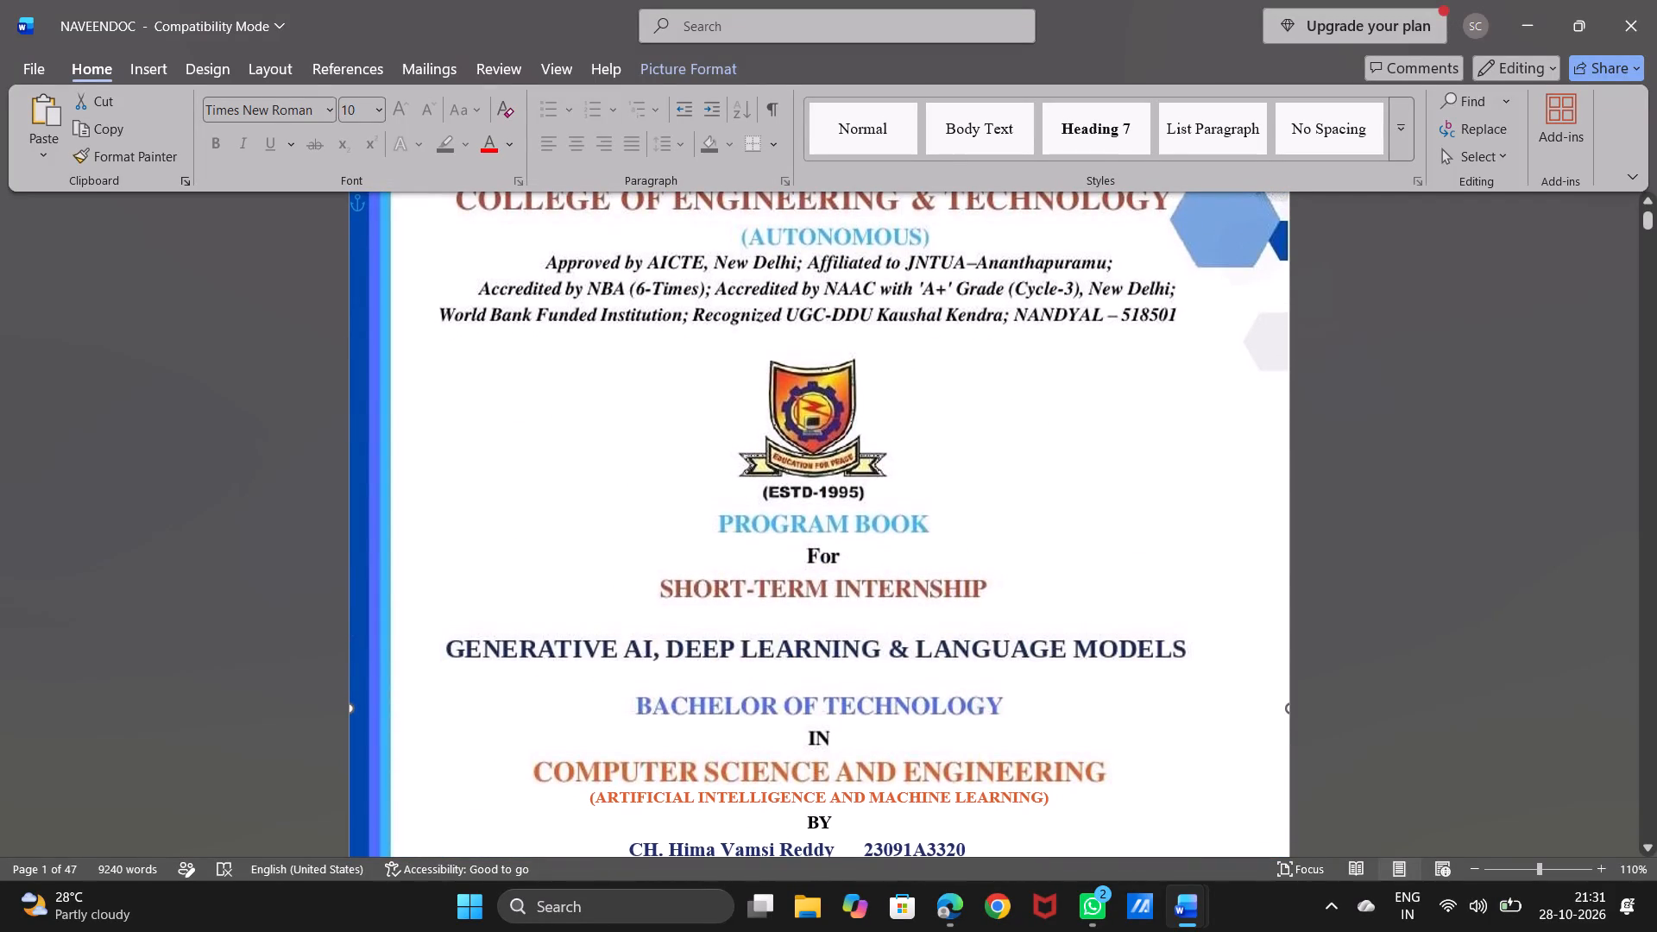
scroll(695, 453, up, 1)
scroll(695, 453, down, 2)
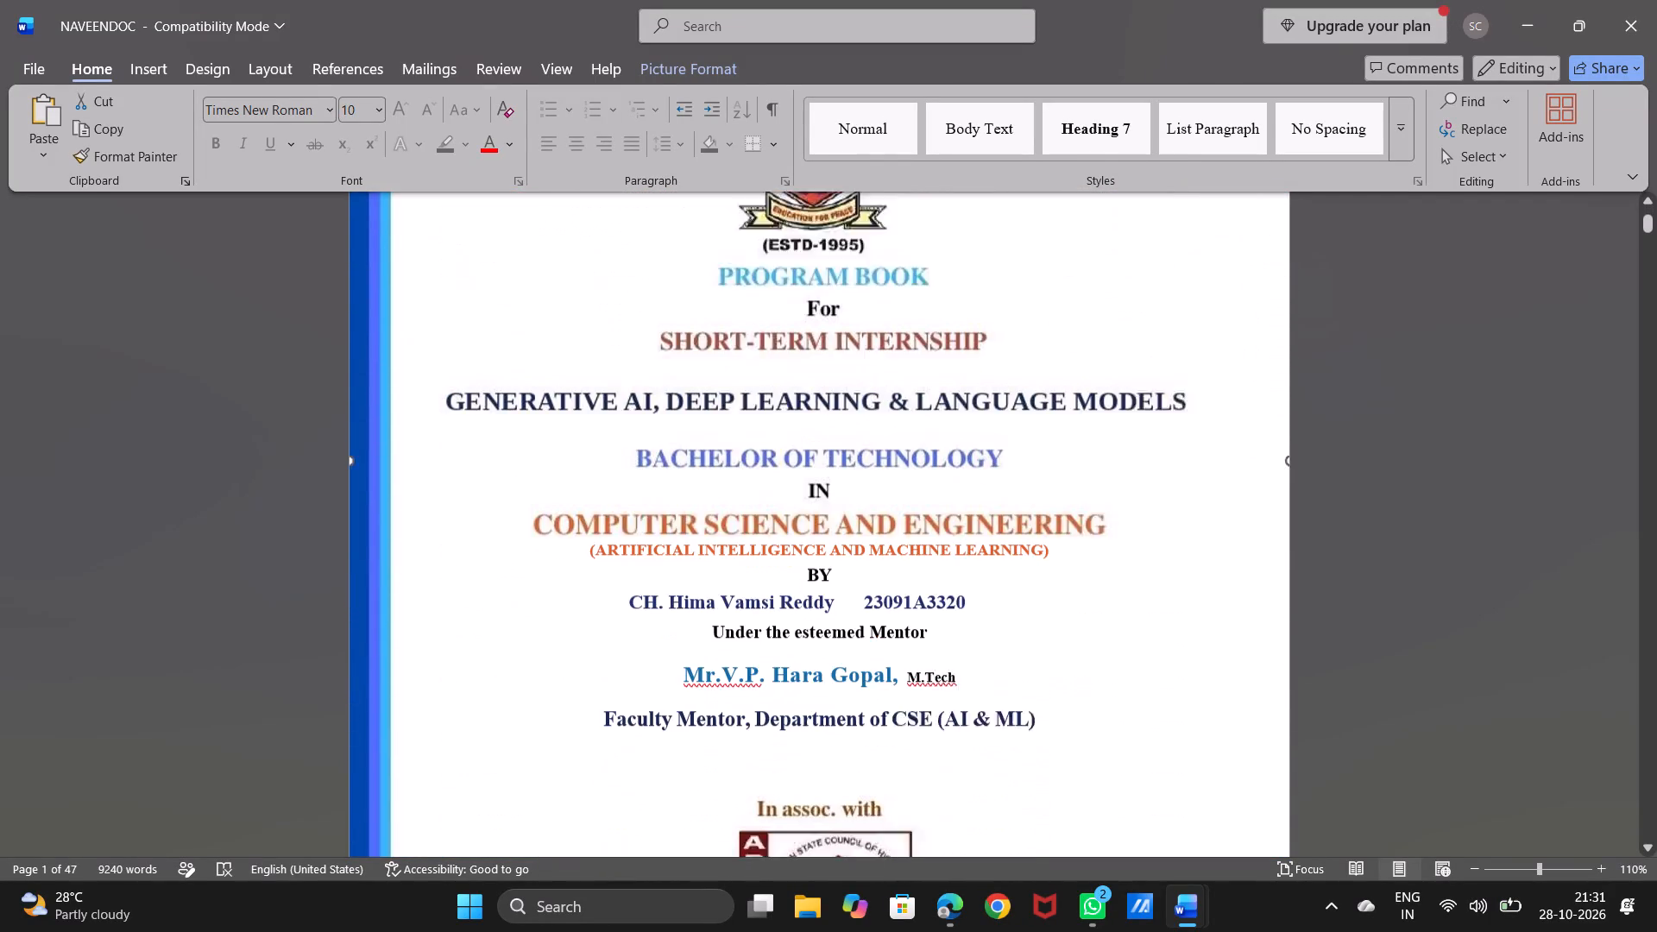
scroll(695, 453, down, 3)
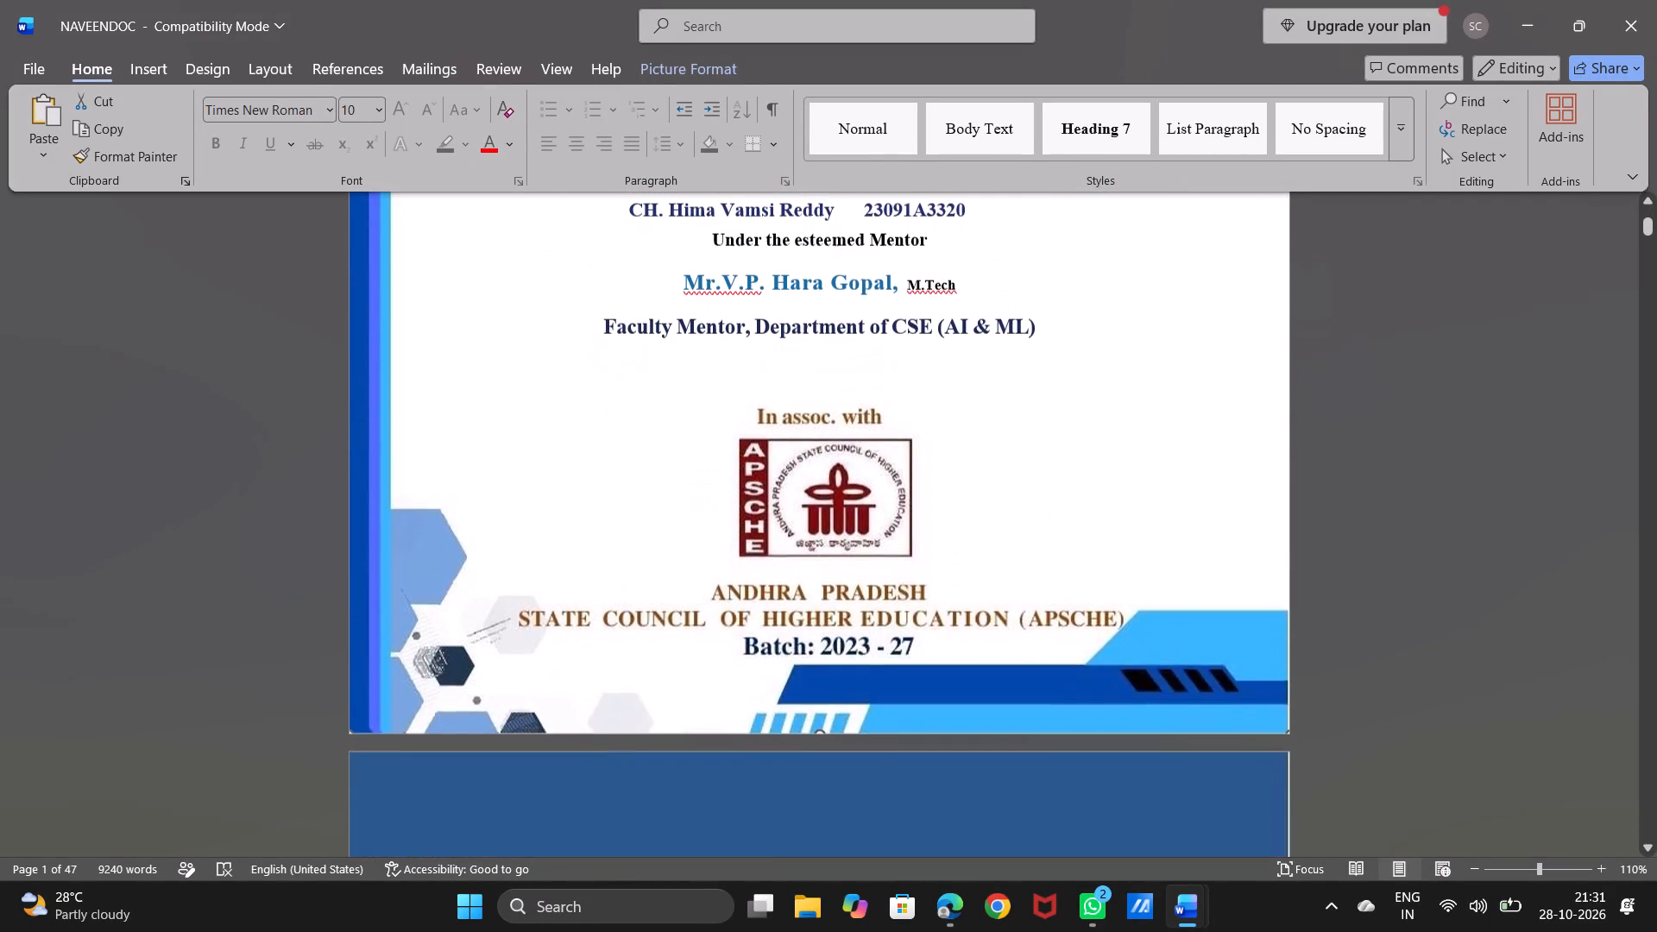
Replace the old student's name under "Submitted by:" on page 4 with the new student's full name in capitals, followed by several spaces.
scroll(695, 453, down, 3)
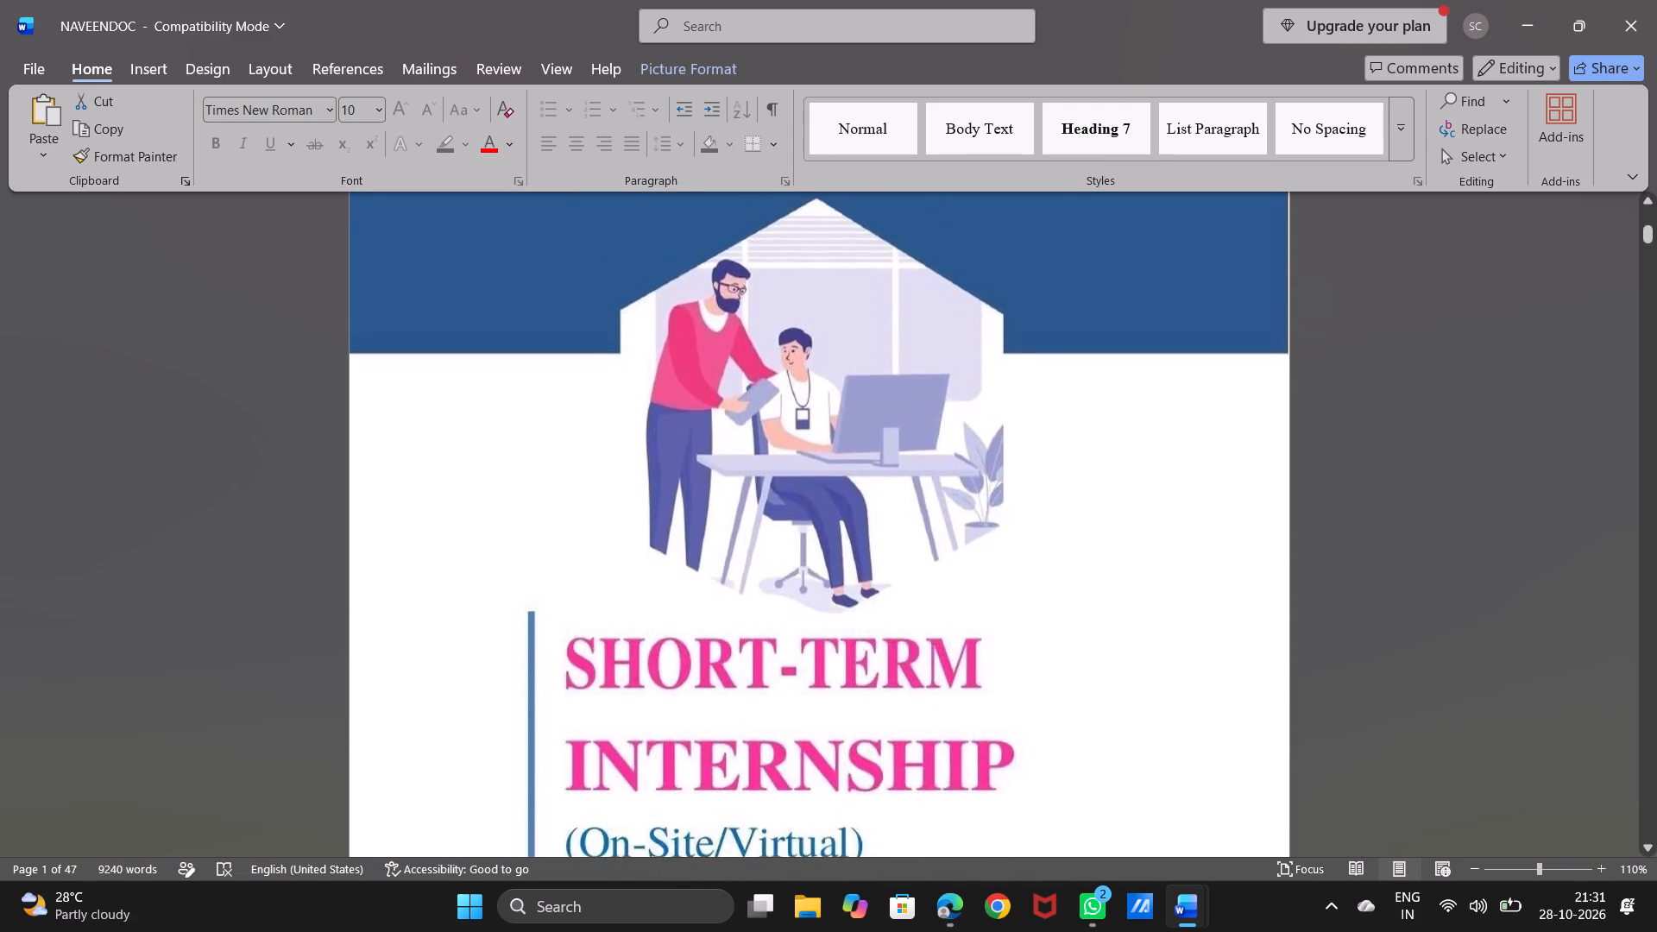
scroll(695, 453, down, 6)
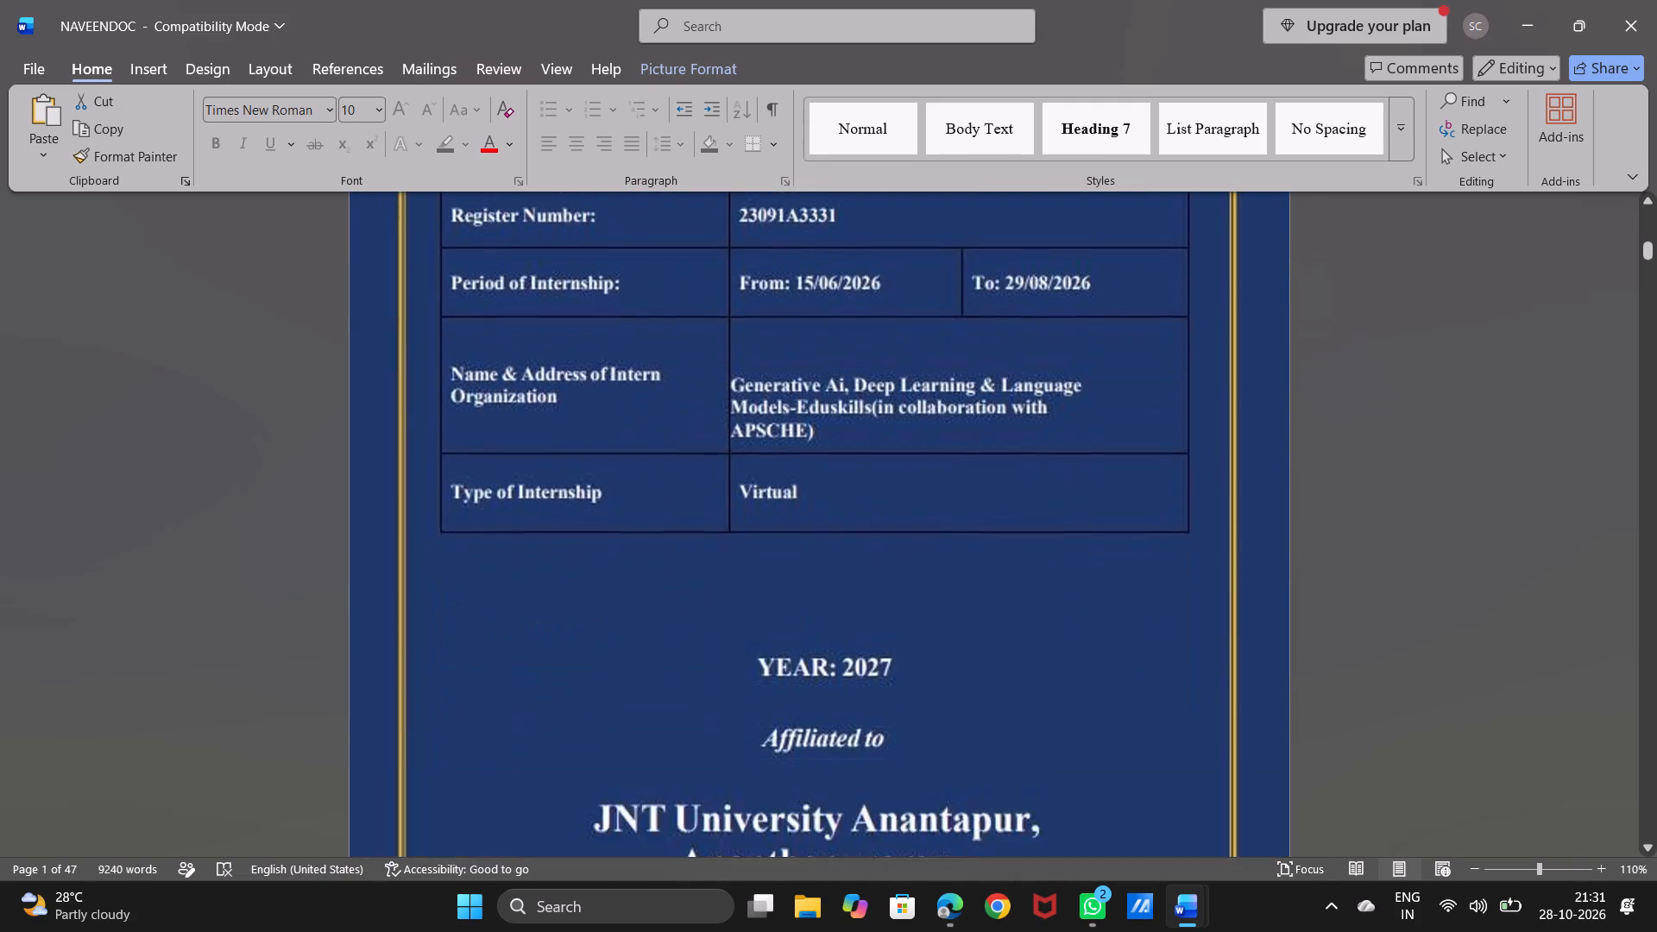
scroll(695, 453, down, 4)
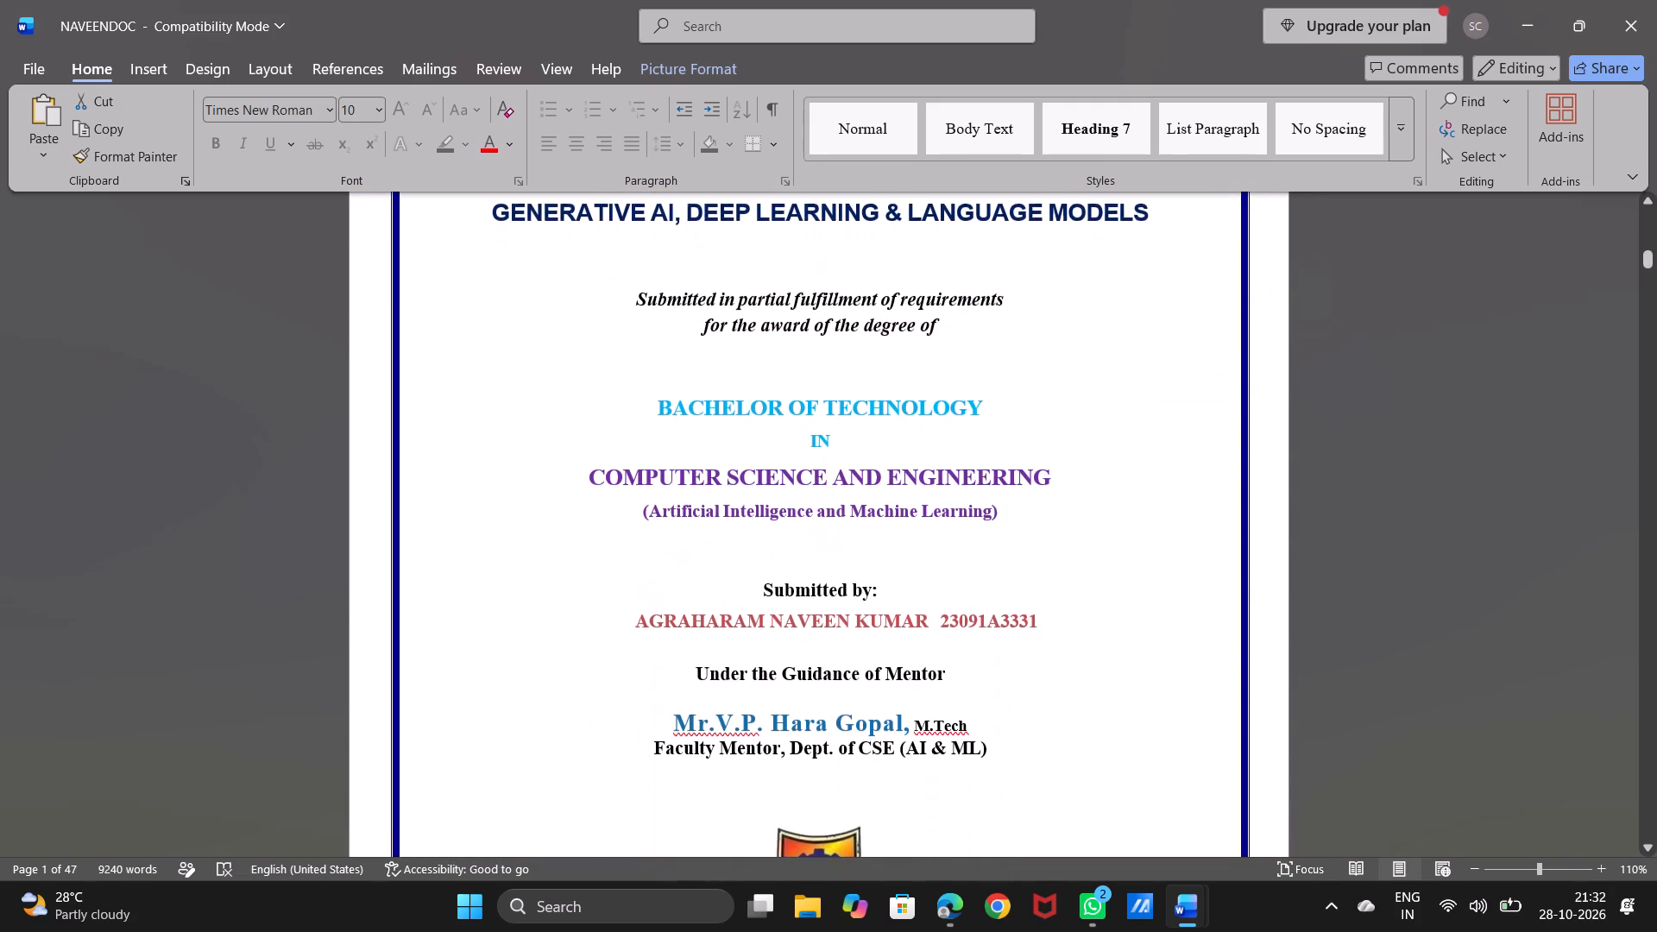
scroll(695, 453, down, 3)
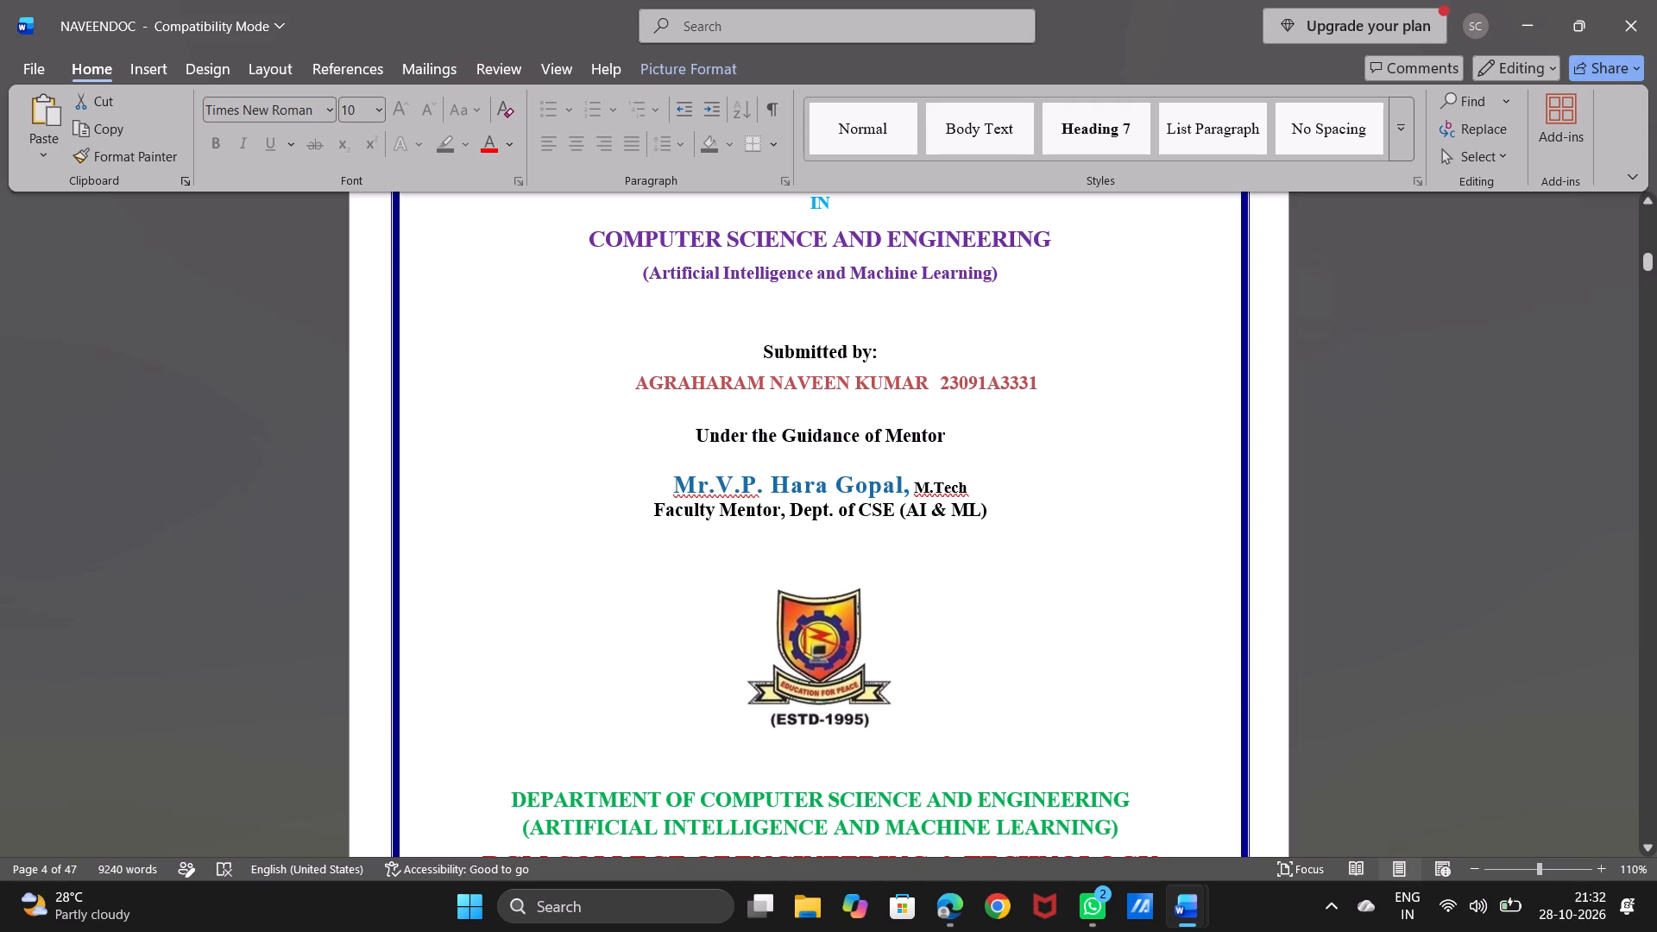
drag(925, 381, 646, 376)
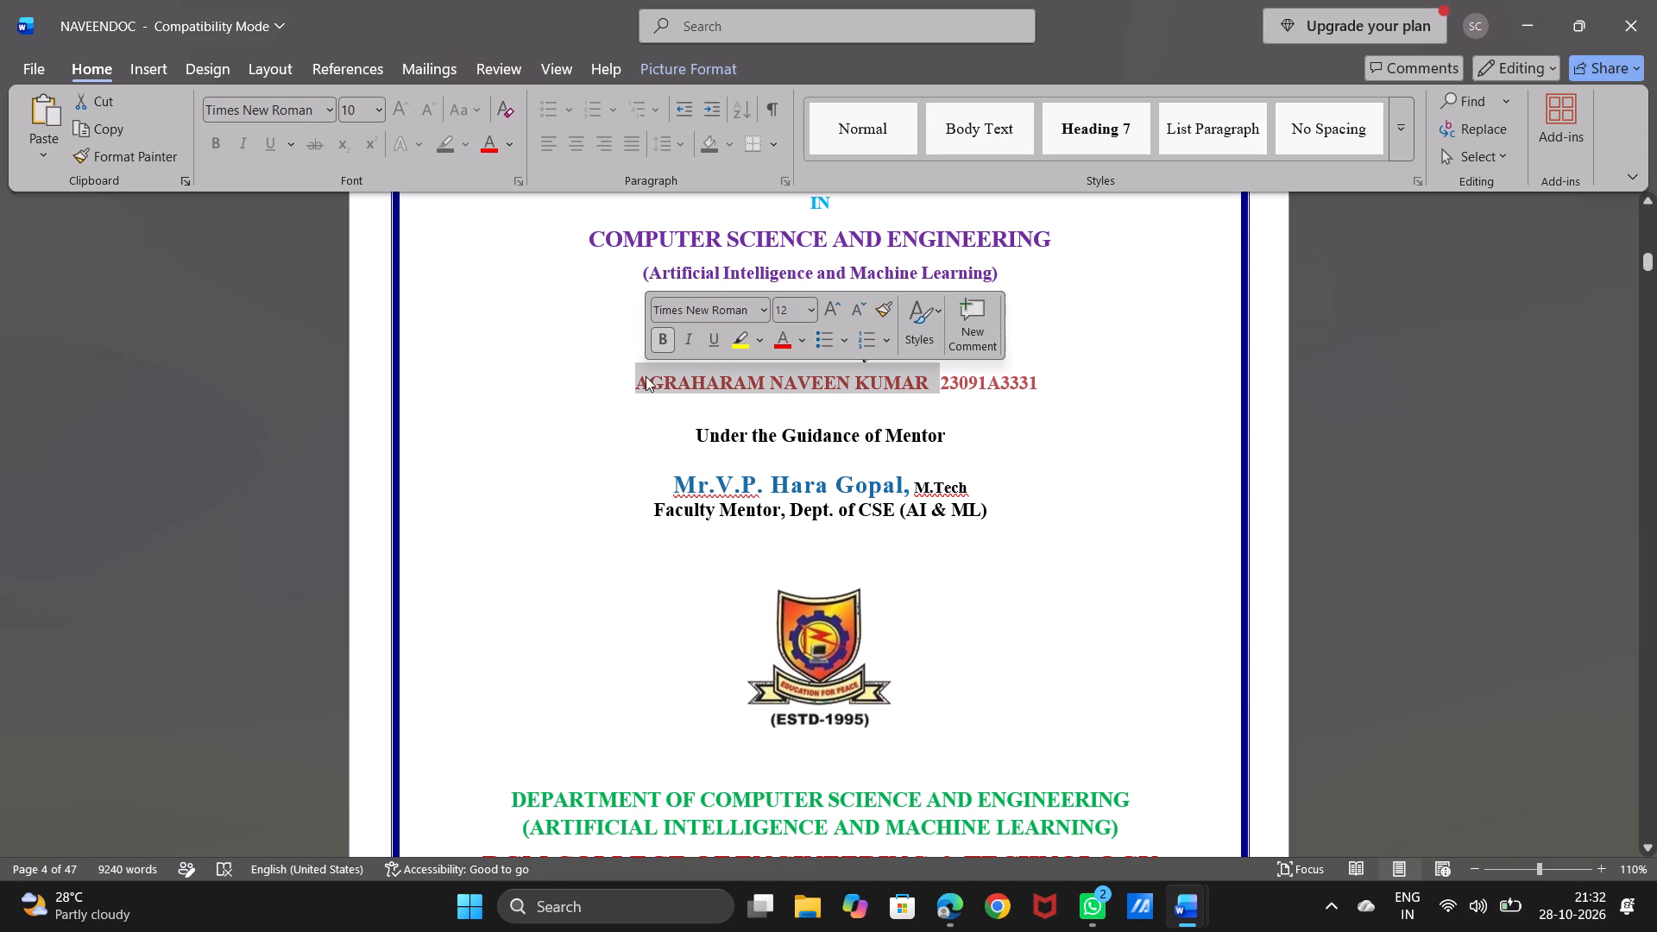
key(BackSpace)
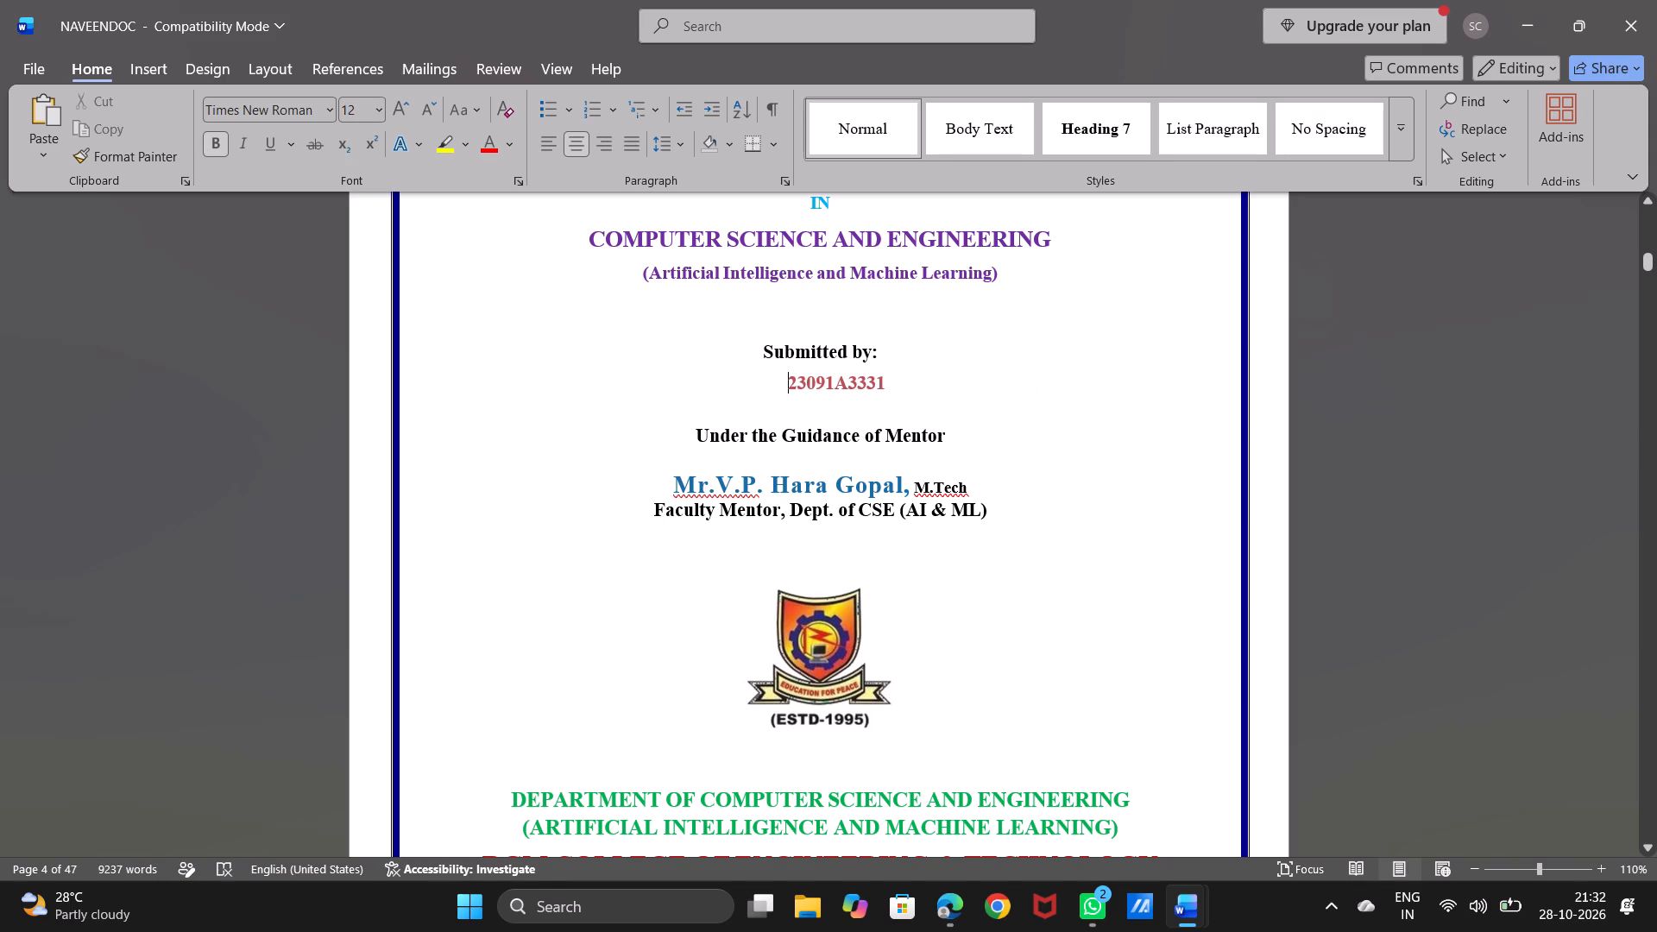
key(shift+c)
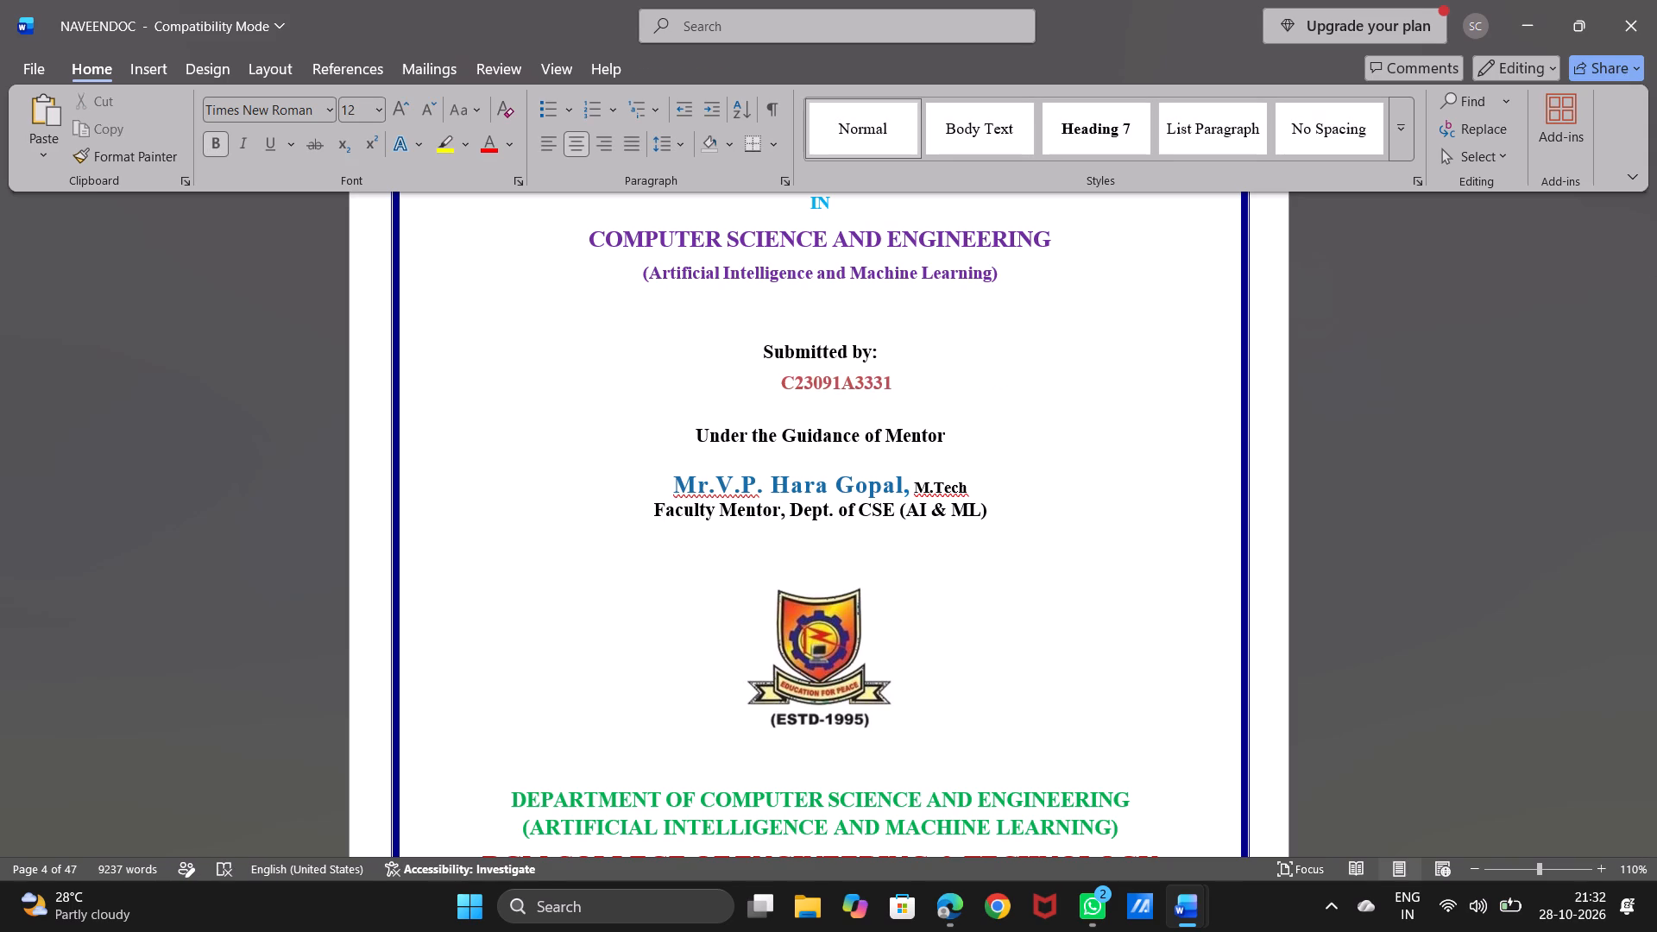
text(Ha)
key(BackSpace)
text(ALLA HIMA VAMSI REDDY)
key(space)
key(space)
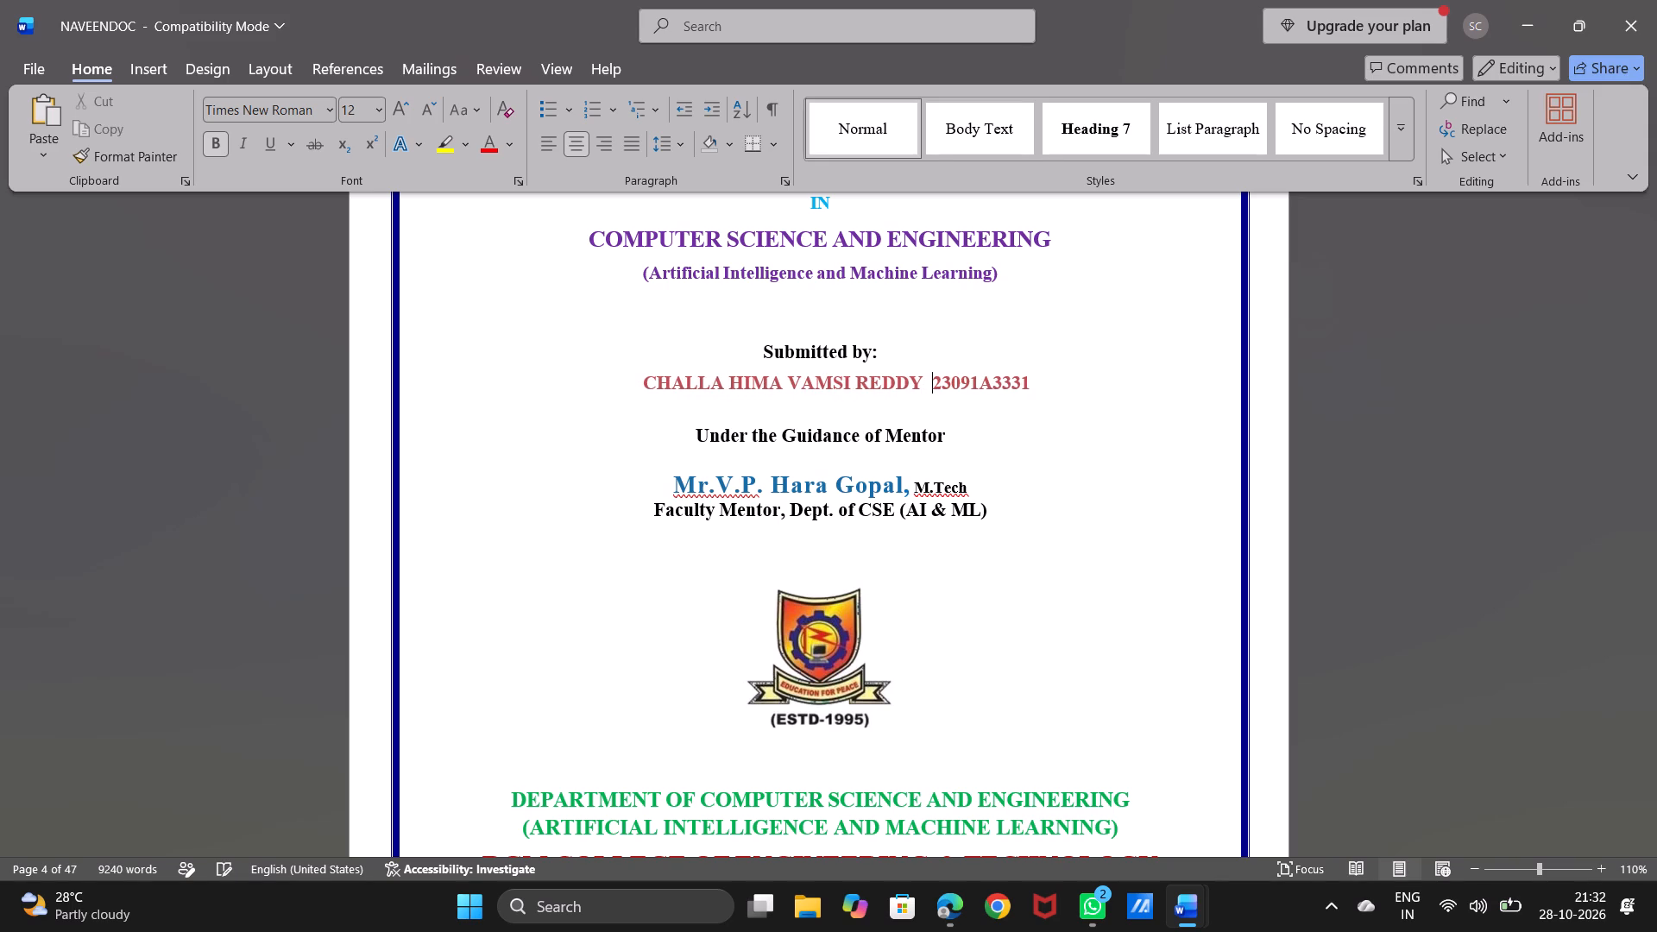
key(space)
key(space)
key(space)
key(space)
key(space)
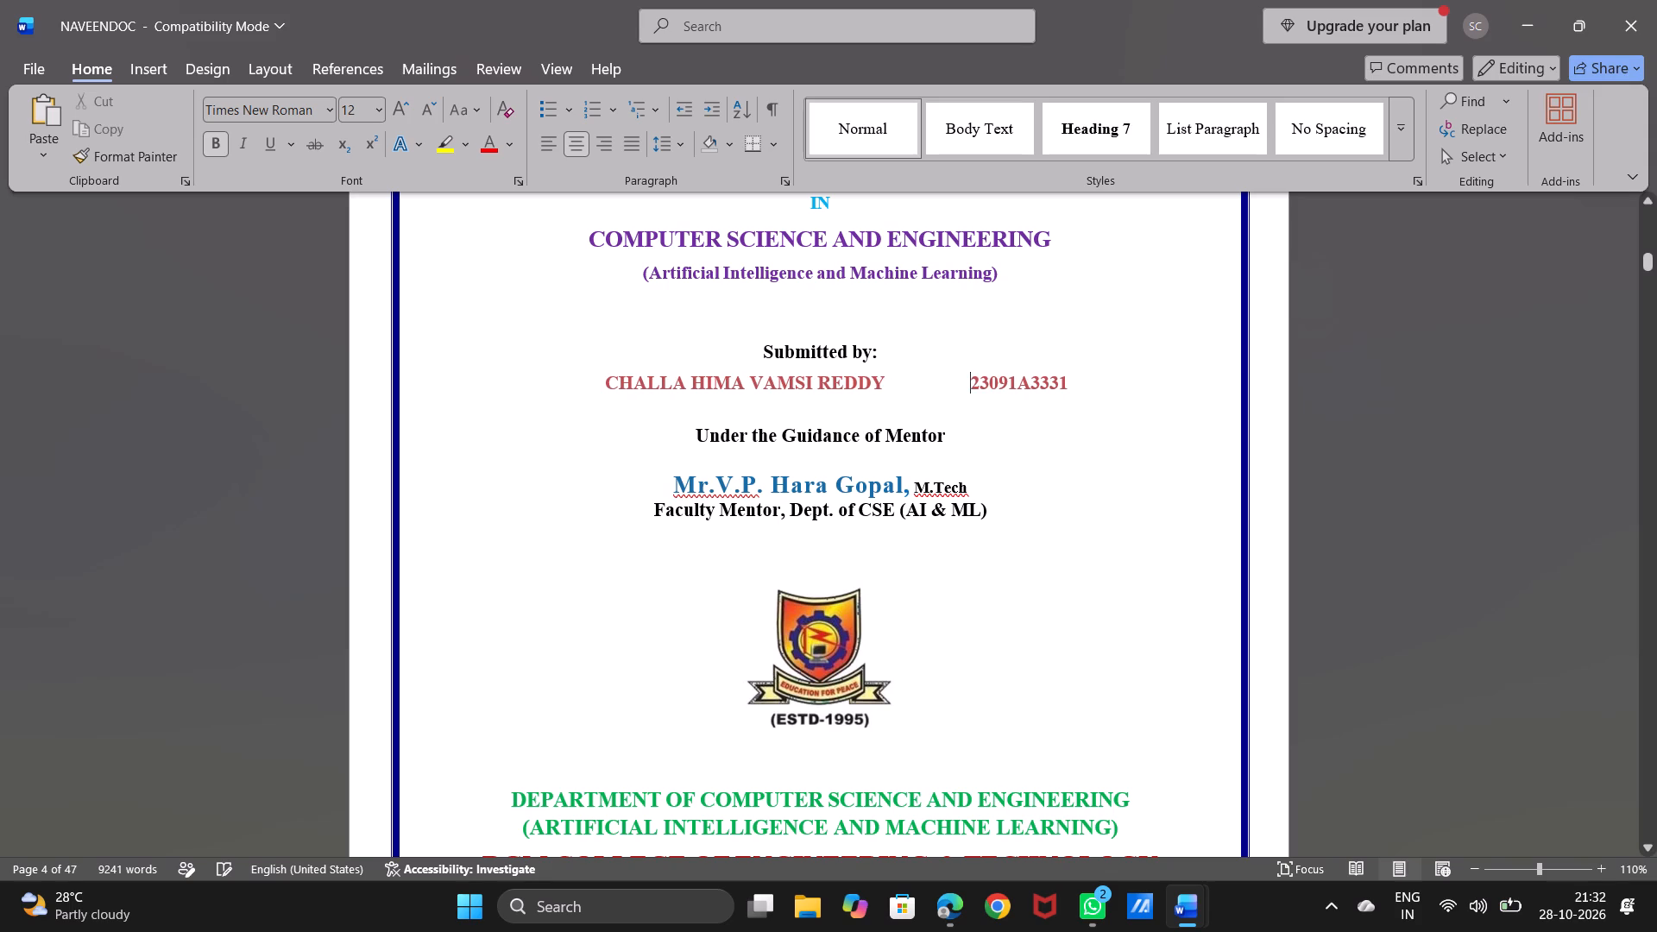
Replace the last two digits of the register number under "Submitted by:" on page 4 with the new student's digits.
click(1081, 376)
key(BackSpace)
key(BackSpace)
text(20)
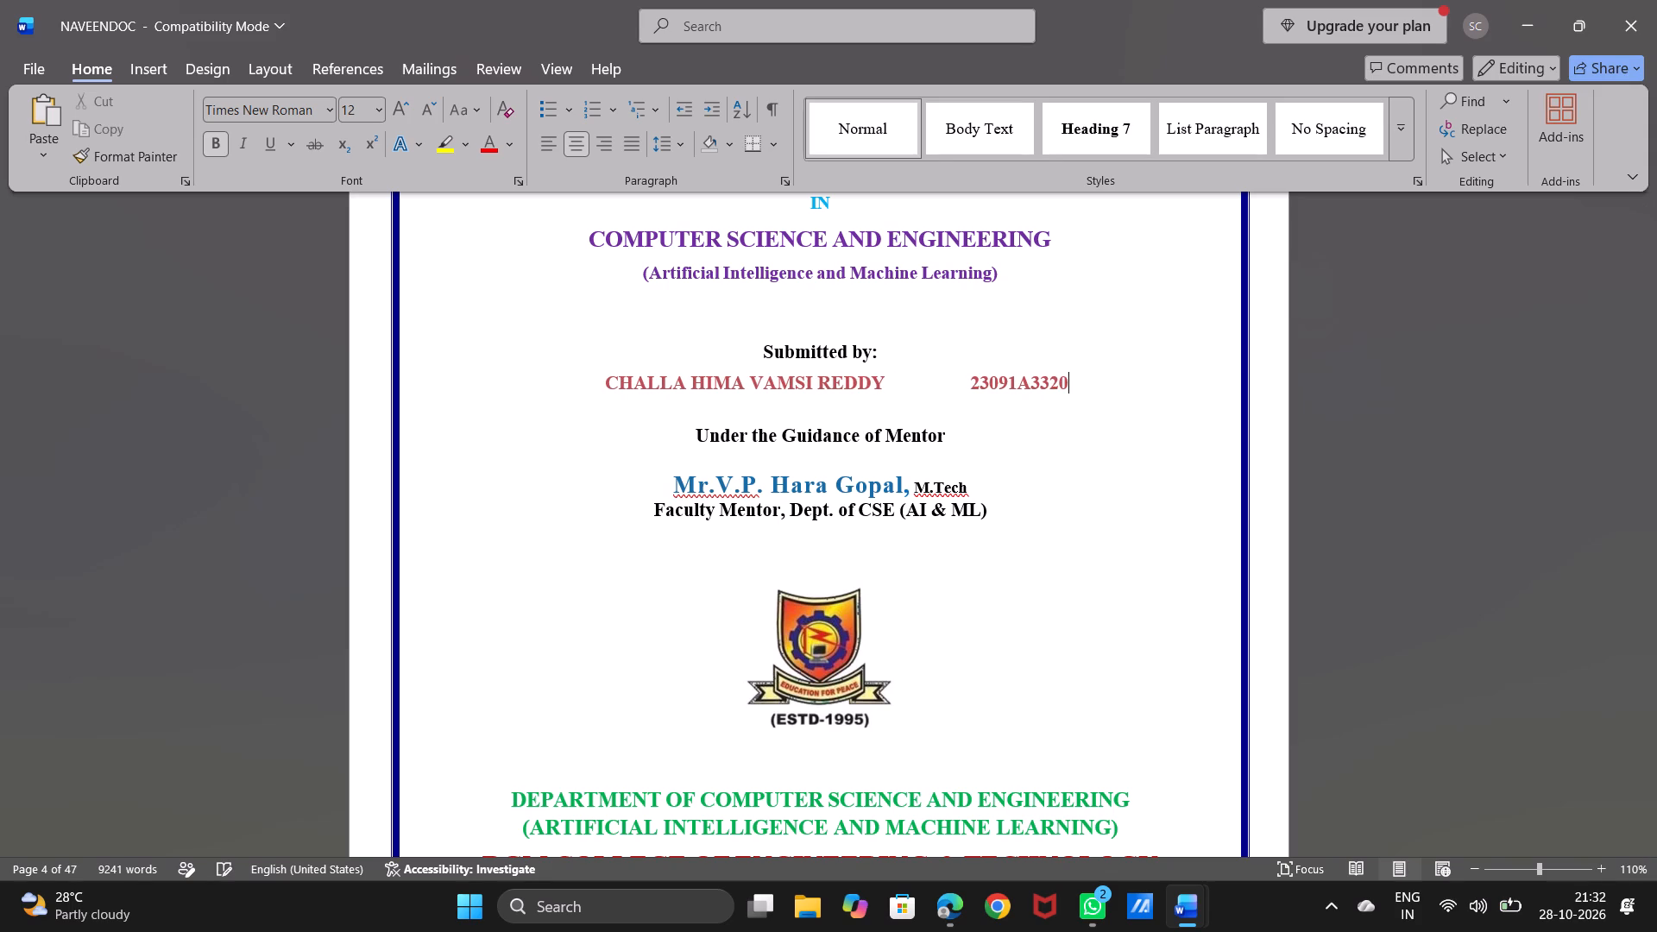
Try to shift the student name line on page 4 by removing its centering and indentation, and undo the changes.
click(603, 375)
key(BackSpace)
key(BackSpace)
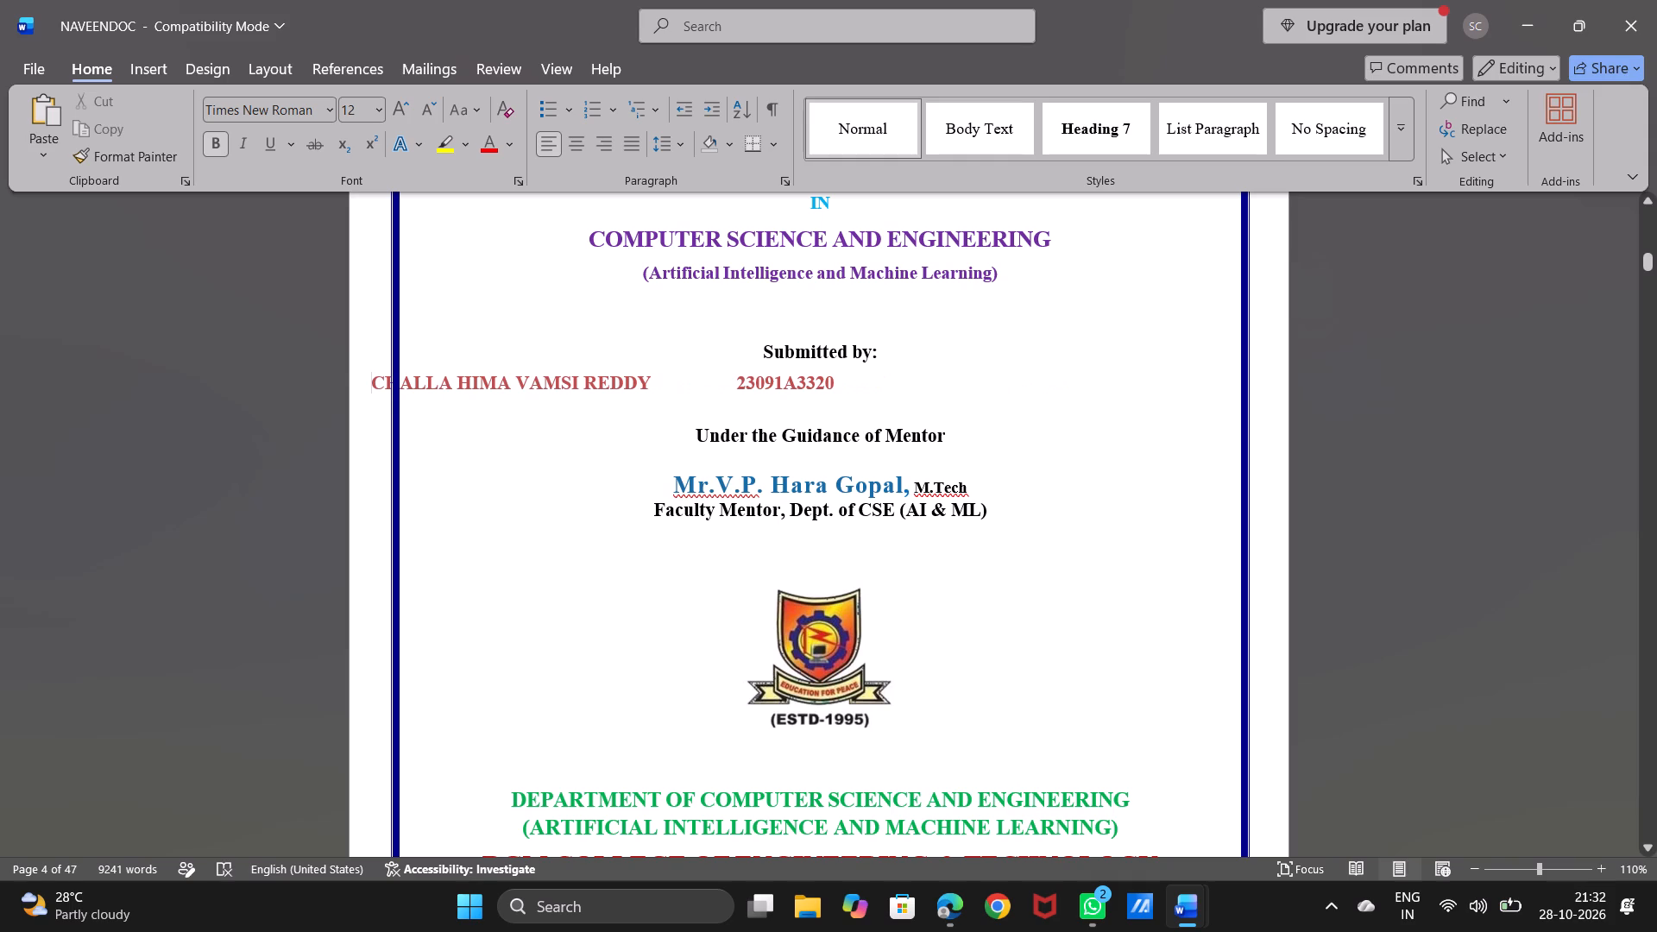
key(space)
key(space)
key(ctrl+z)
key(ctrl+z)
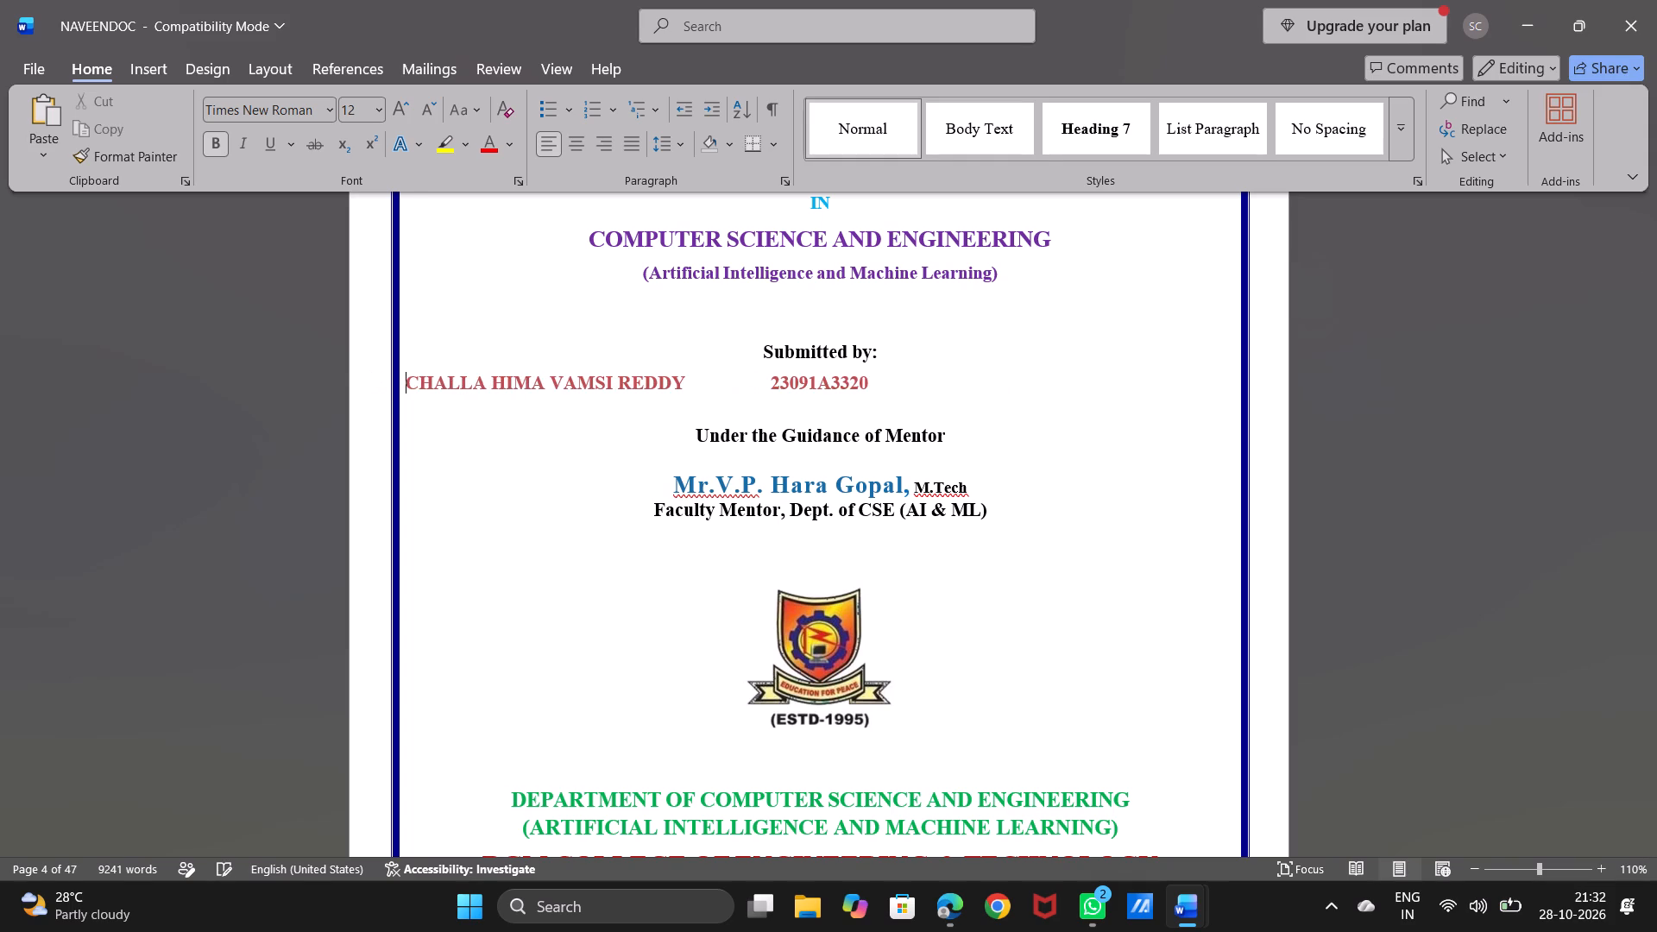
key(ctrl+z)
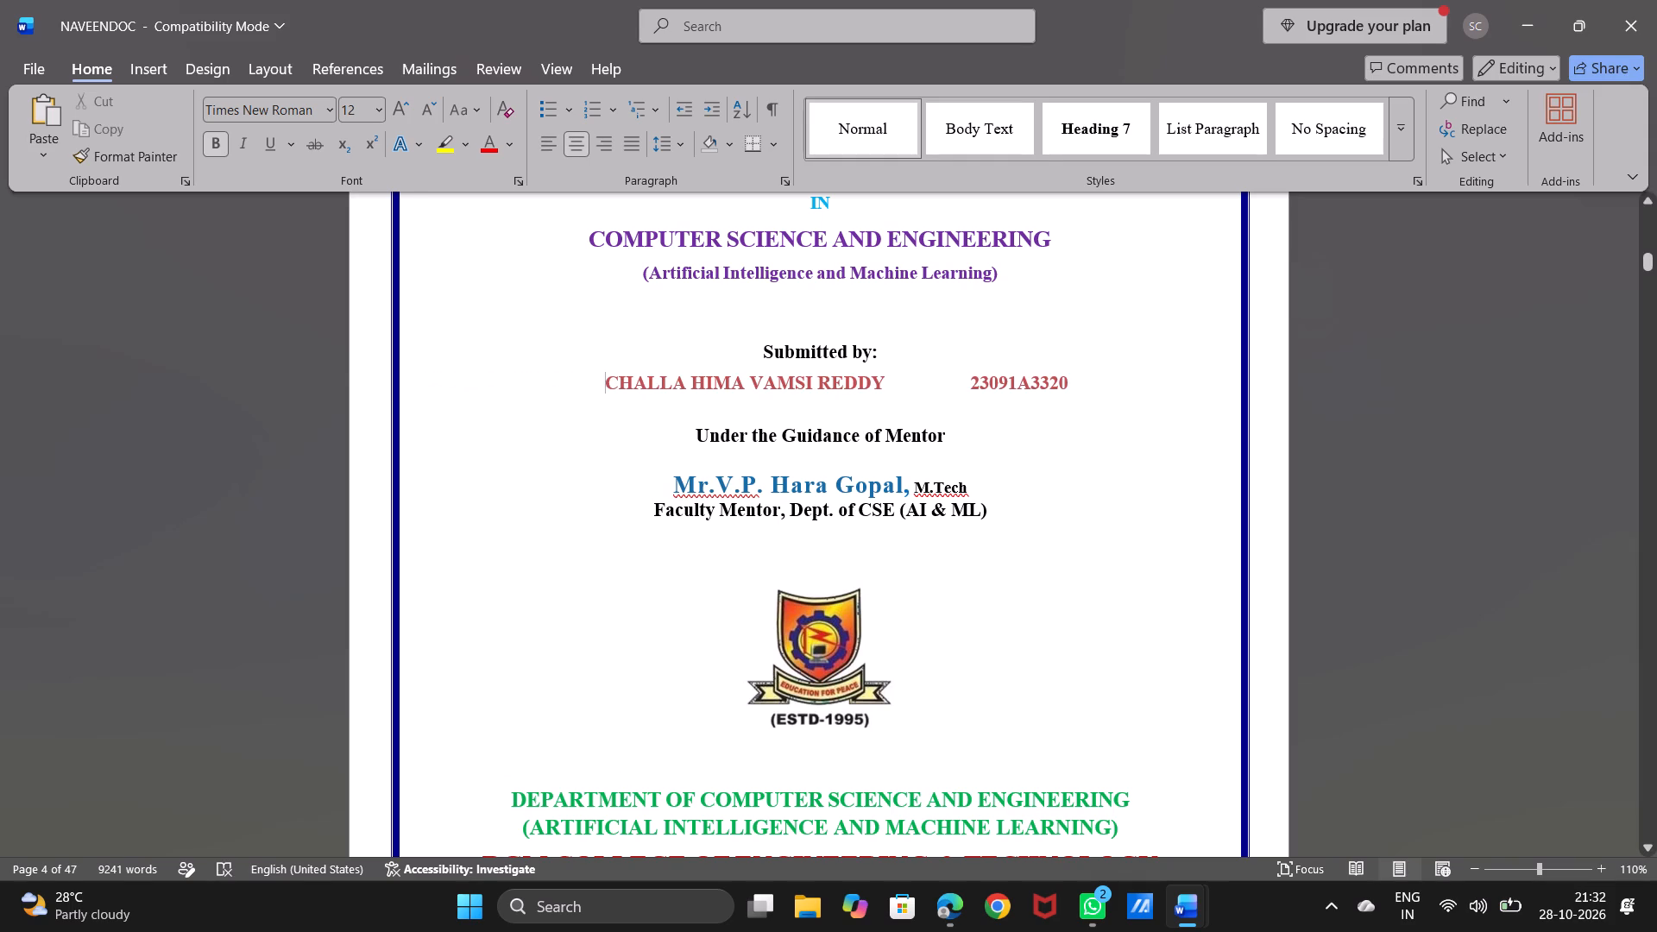
Narrow the gap between the student name and register number on page 4 by deleting the extra spaces.
click(967, 381)
key(BackSpace)
key(BackSpace)
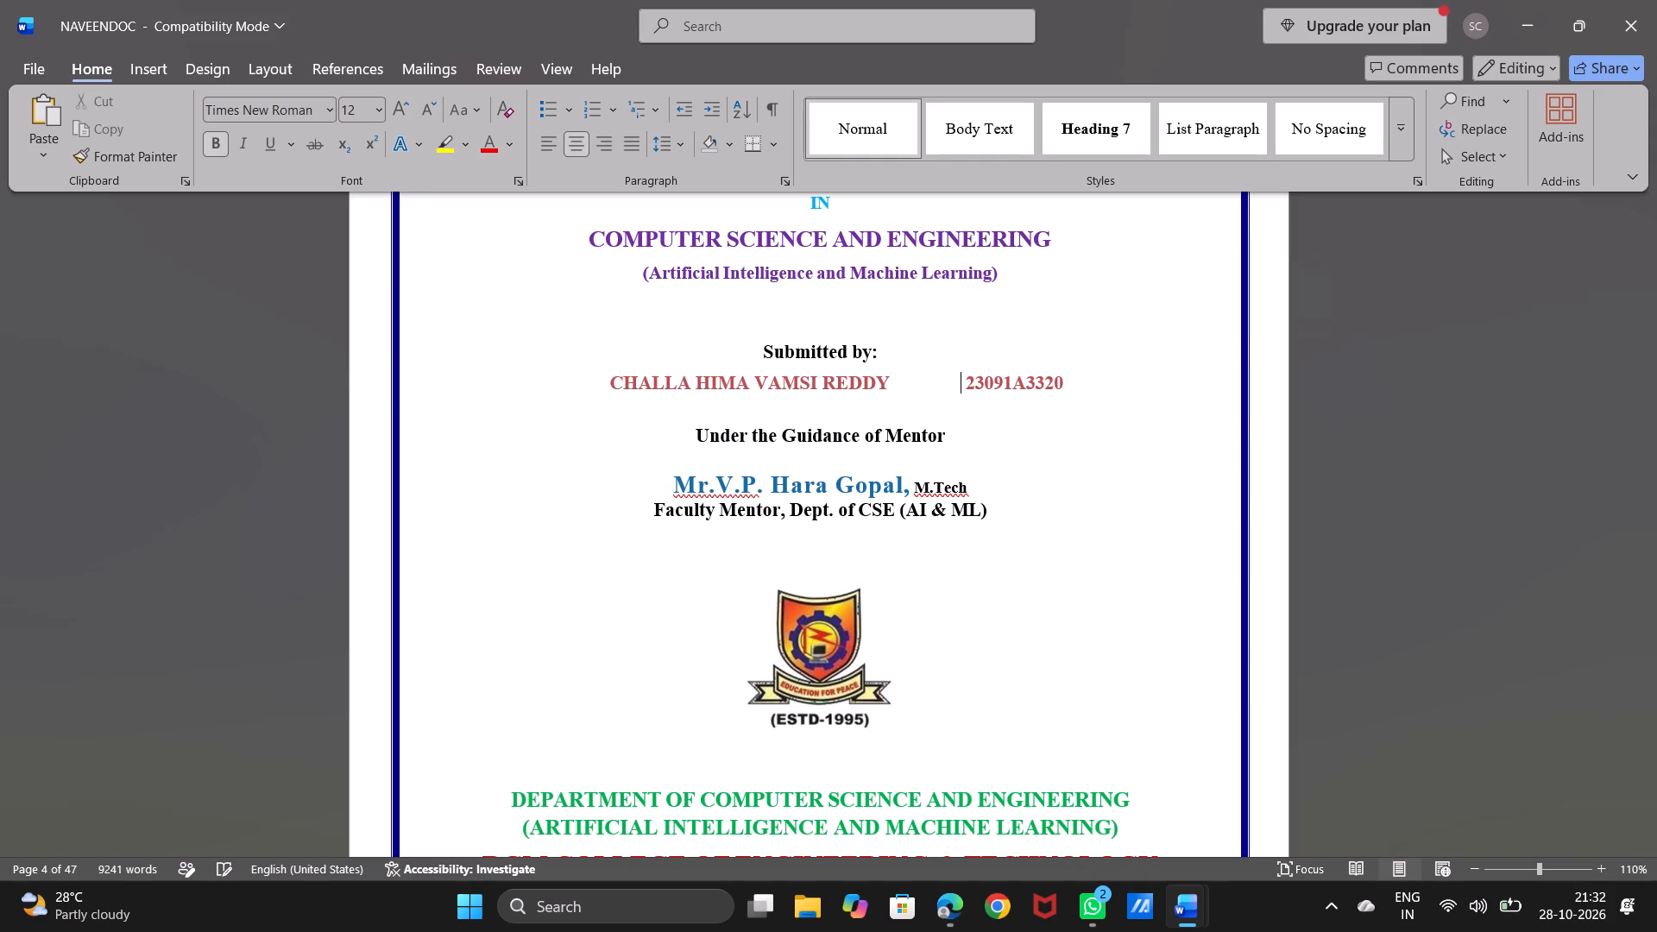
key(BackSpace)
key(BackSpace)
key(BackSpace)
key(BackSpace)
key(BackSpace)
key(BackSpace)
key(BackSpace)
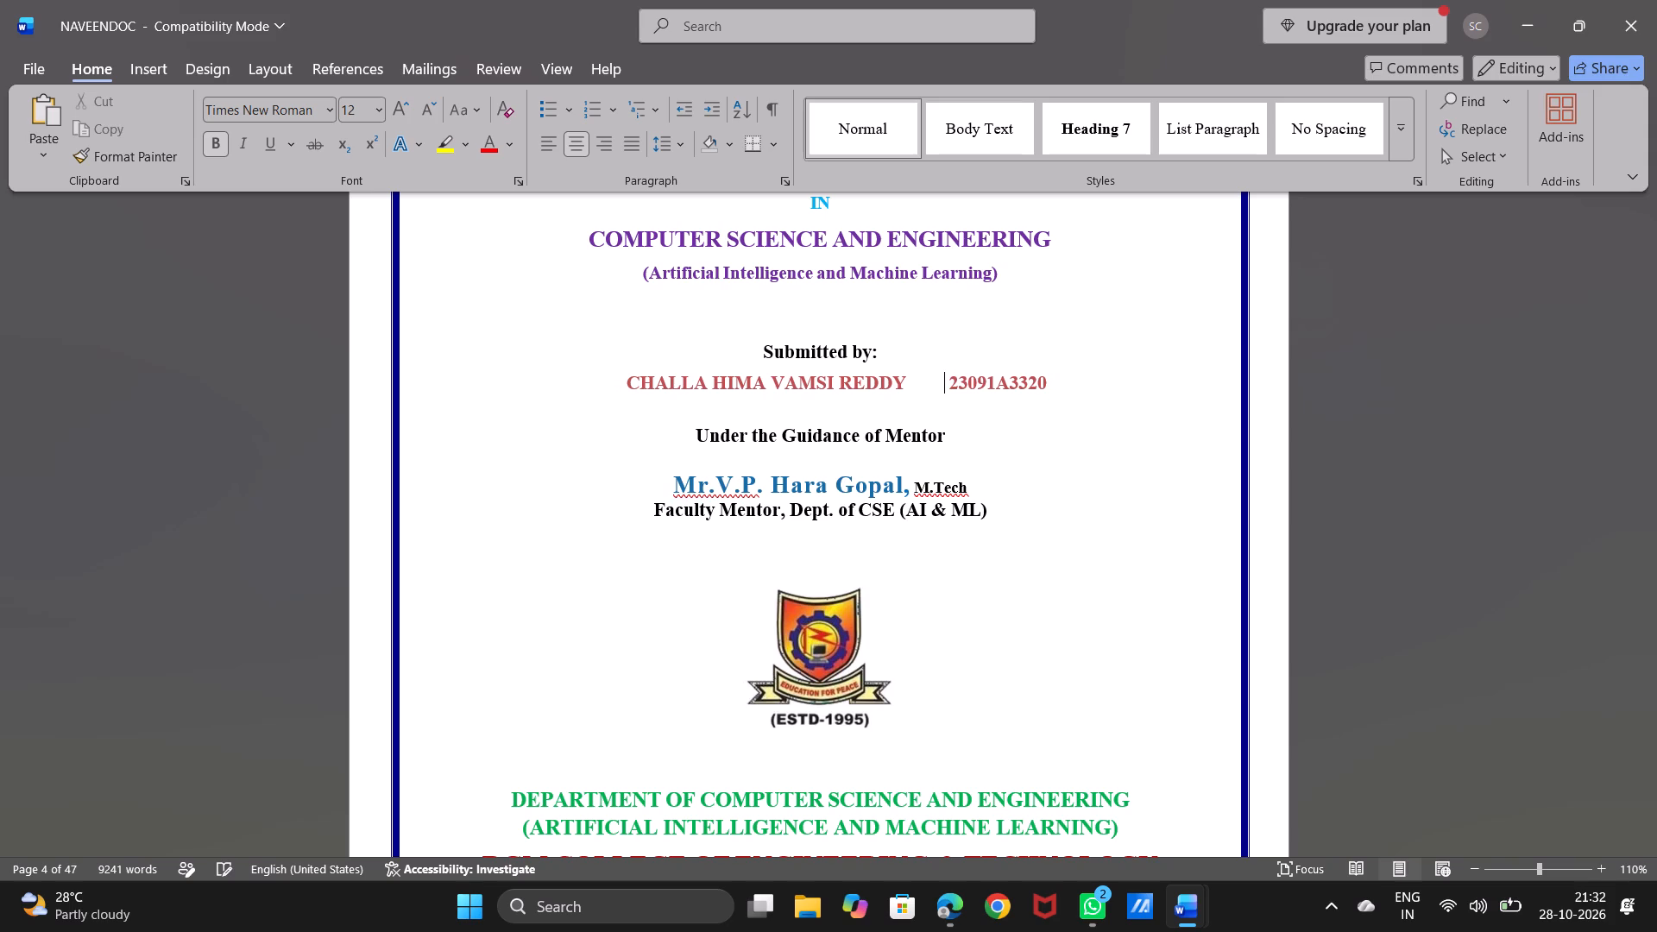
Insert a space between the comma after the mentor's name and "M.Tech" on page 4.
scroll(967, 381, down, 2)
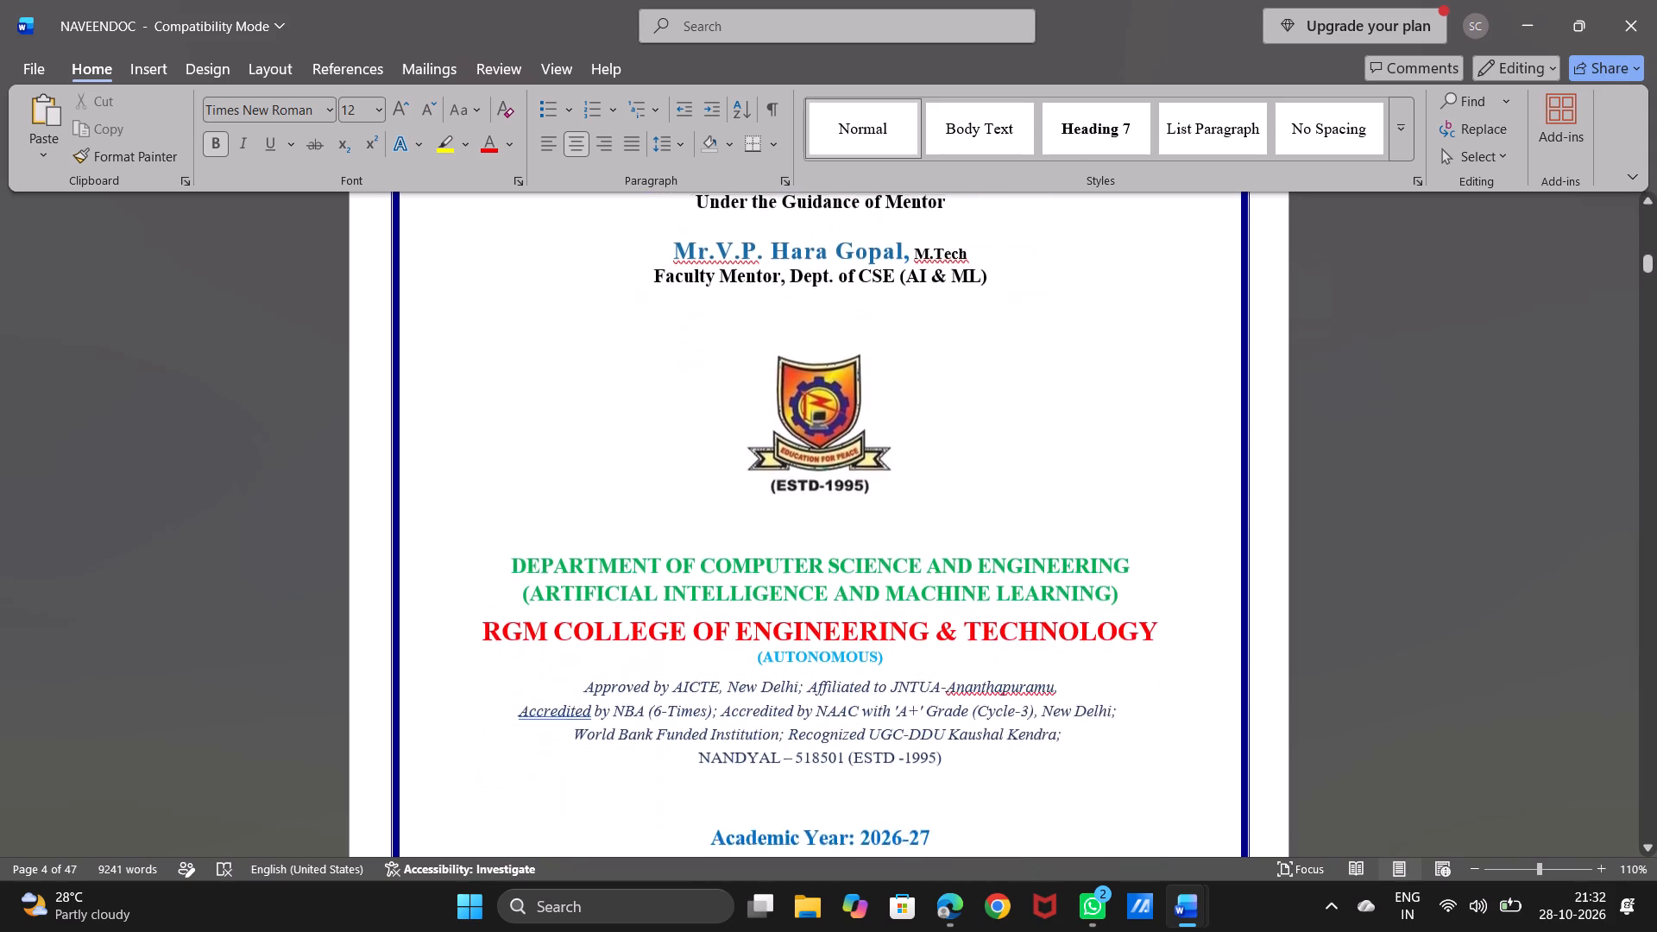
scroll(932, 417, down, 1)
scroll(932, 417, up, 1)
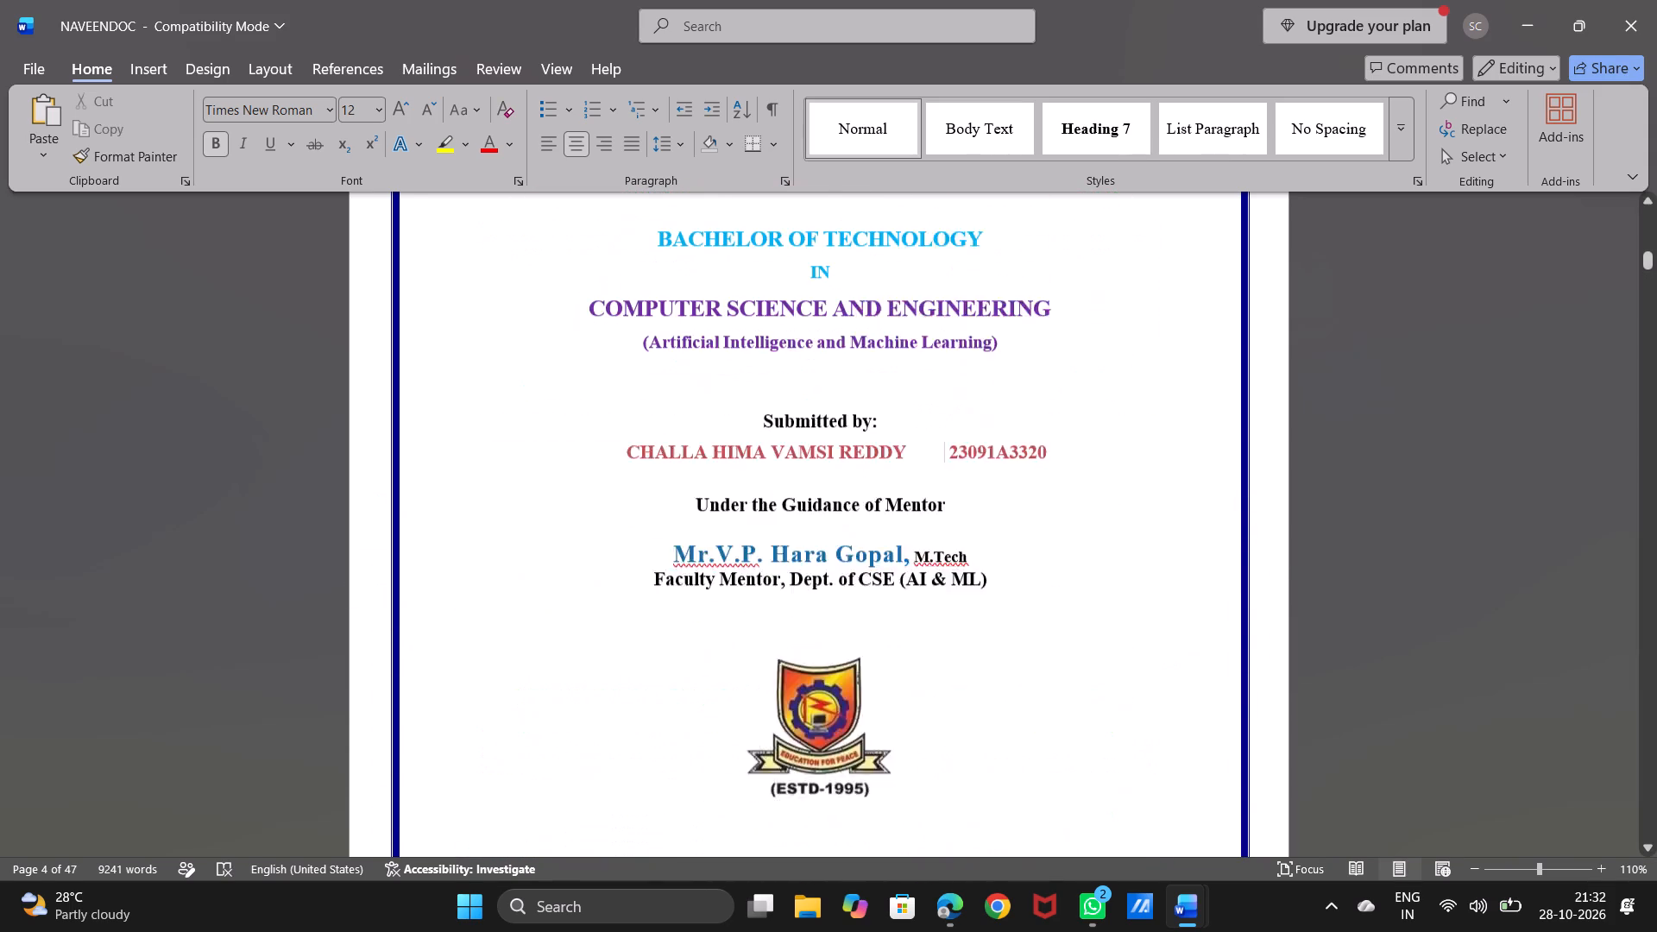
scroll(932, 417, up, 1)
scroll(932, 417, down, 1)
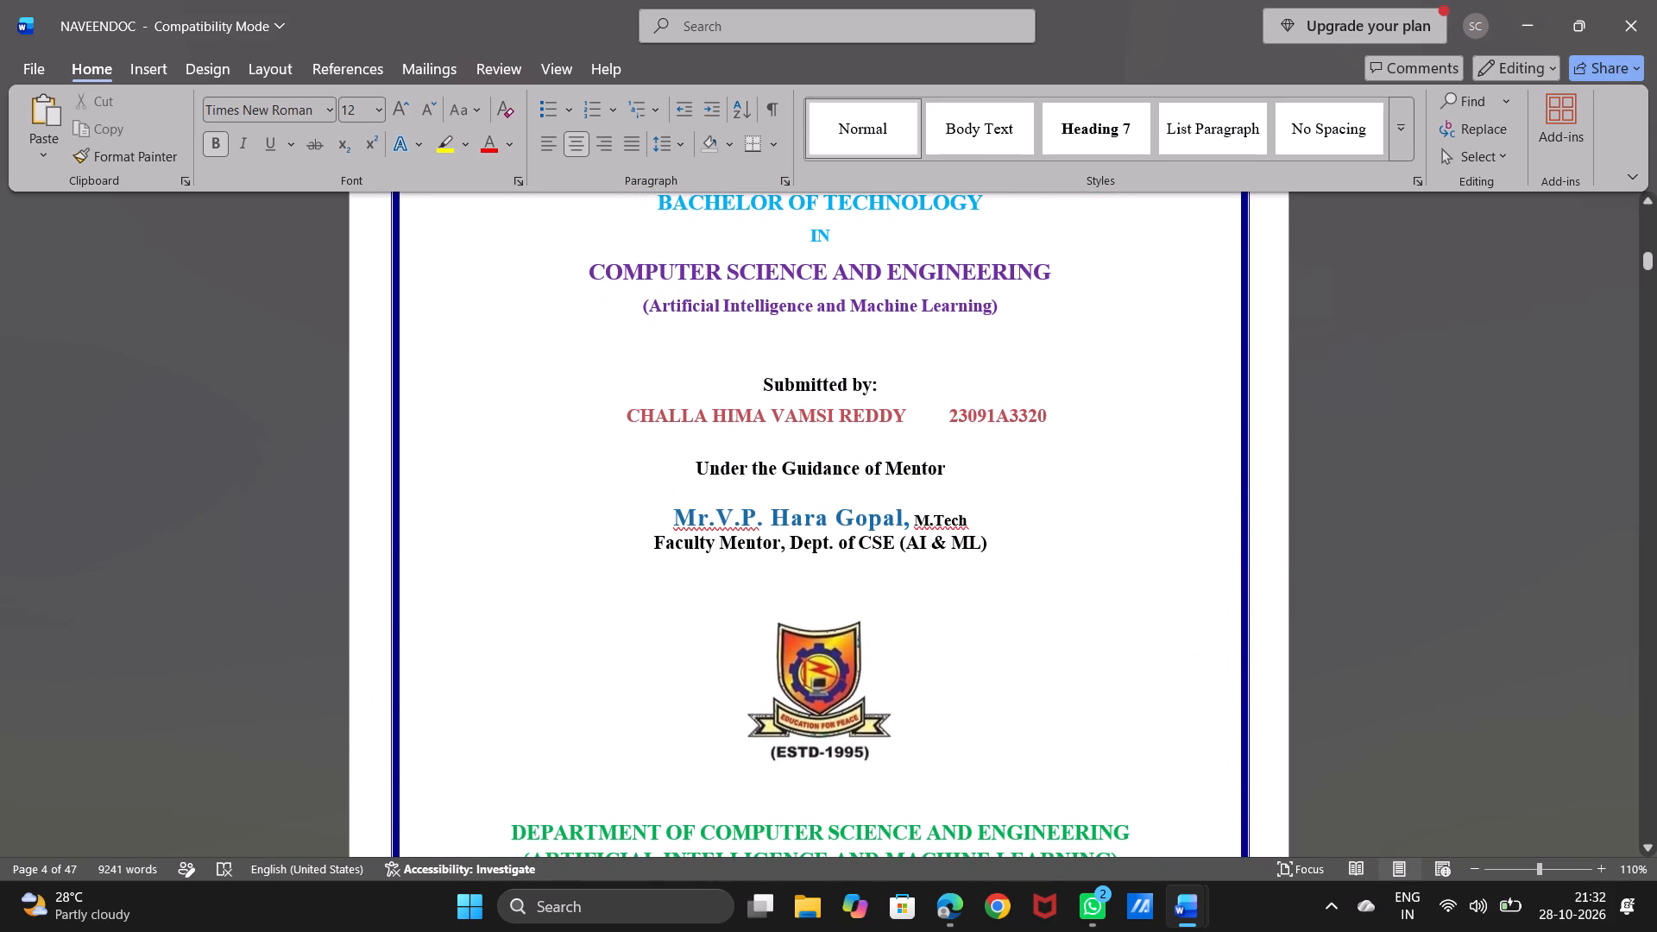
click(912, 530)
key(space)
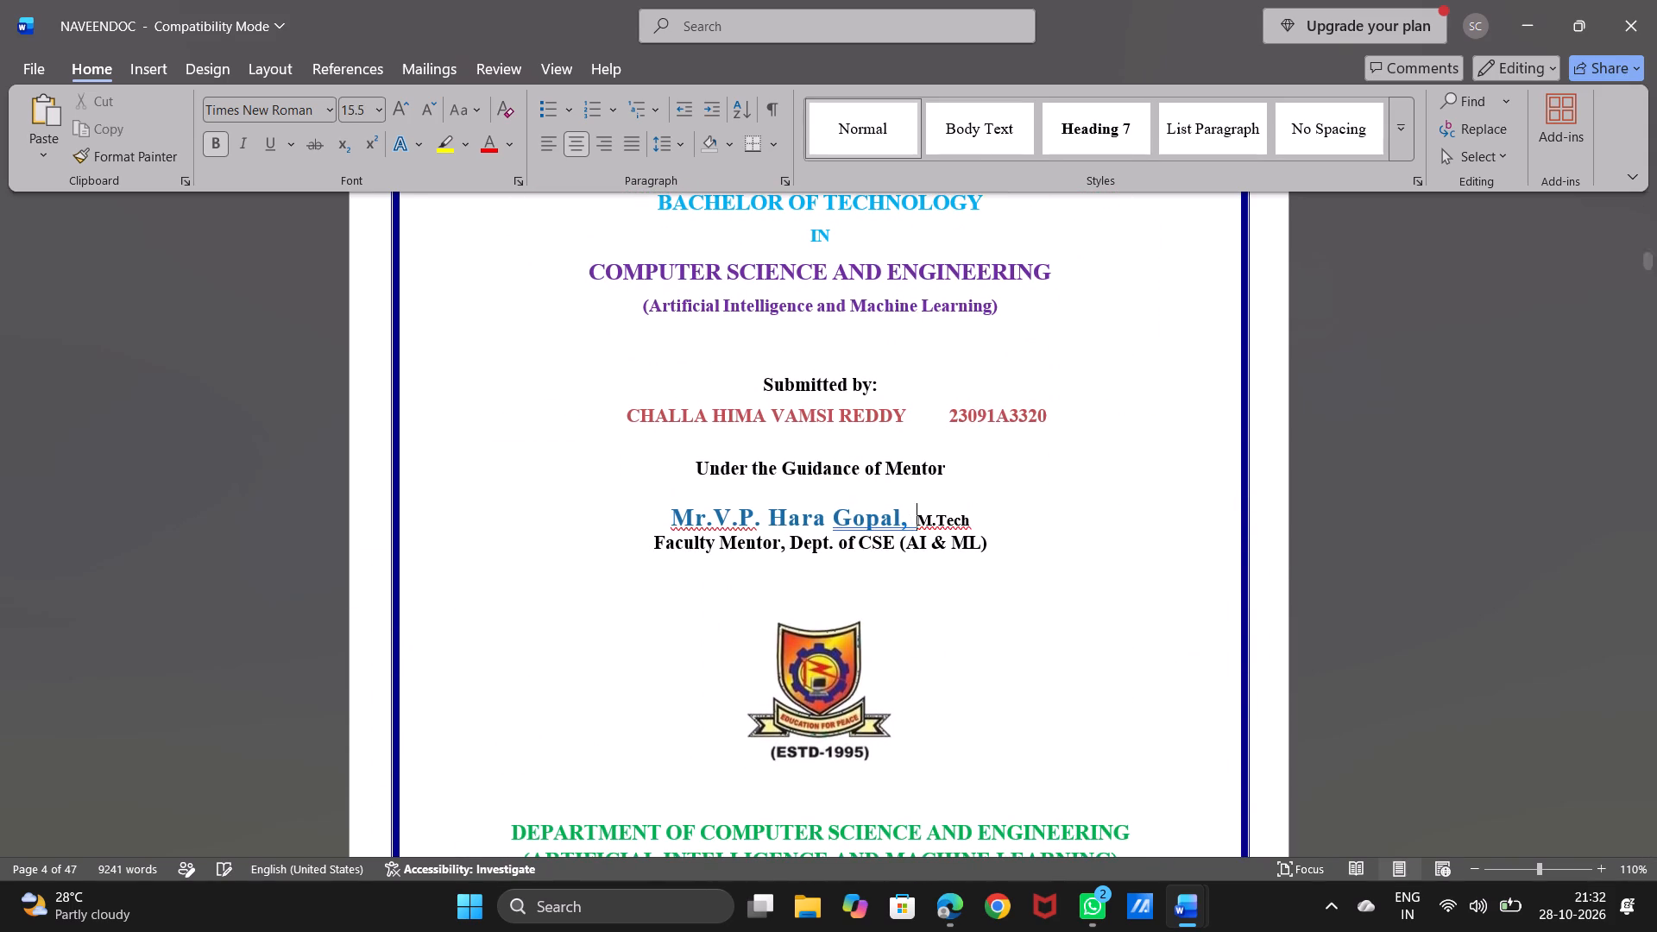
Replace the last two digits of the Student Regd. No. on the page 5 certificate with the new student's digits.
scroll(979, 586, down, 2)
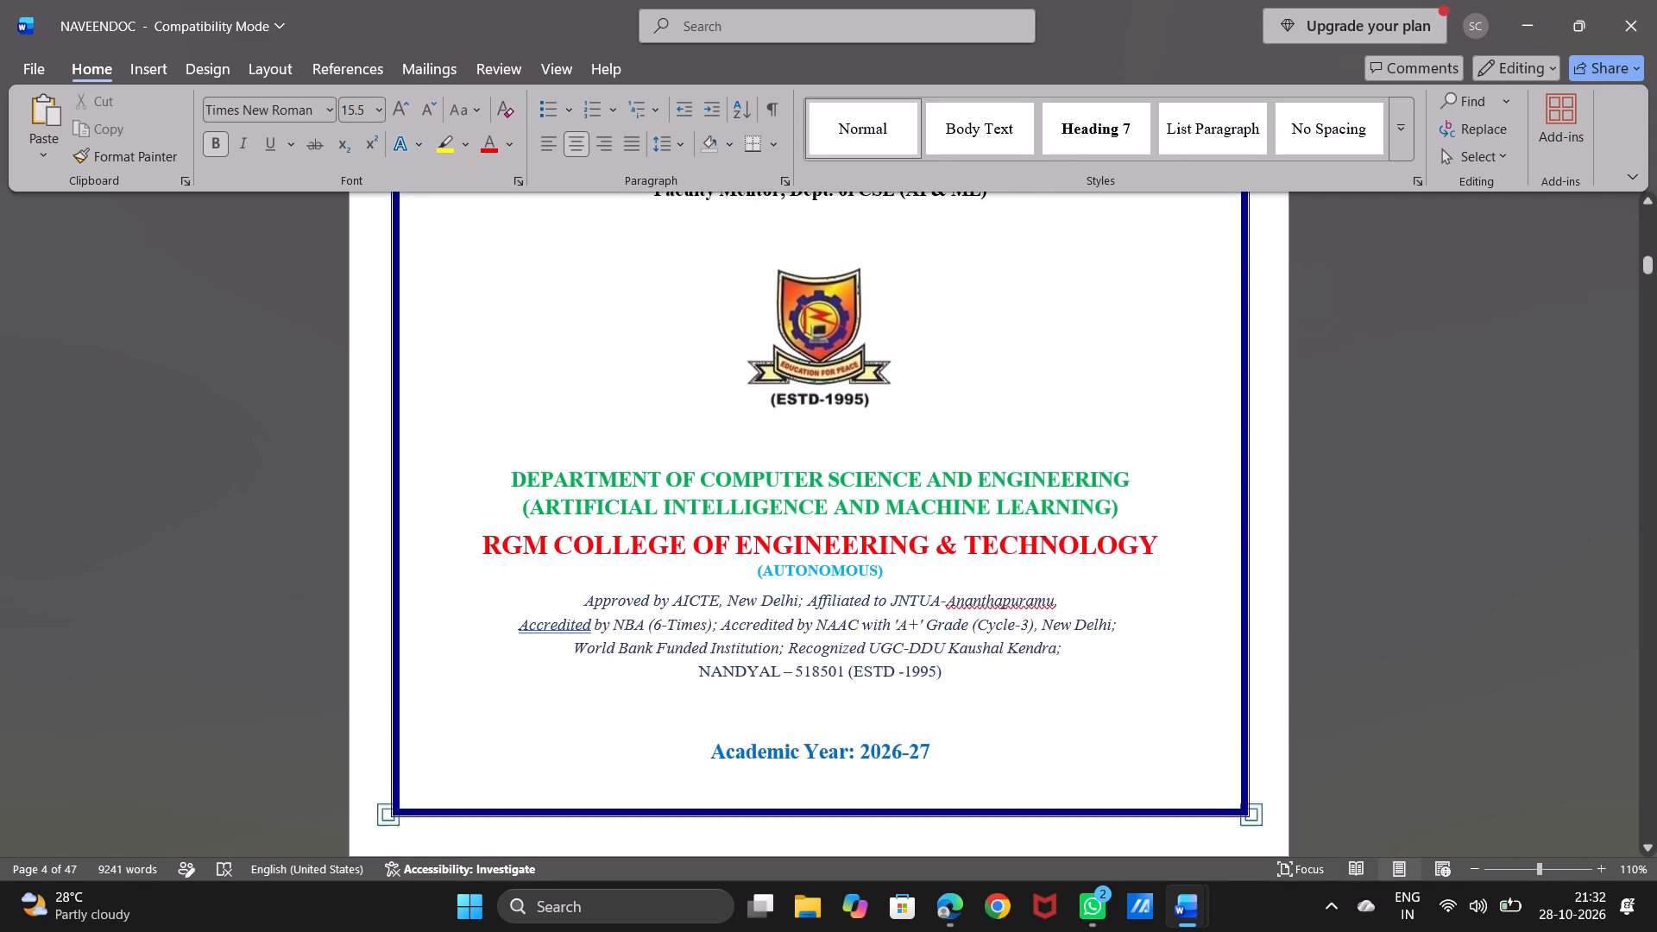
scroll(979, 586, down, 2)
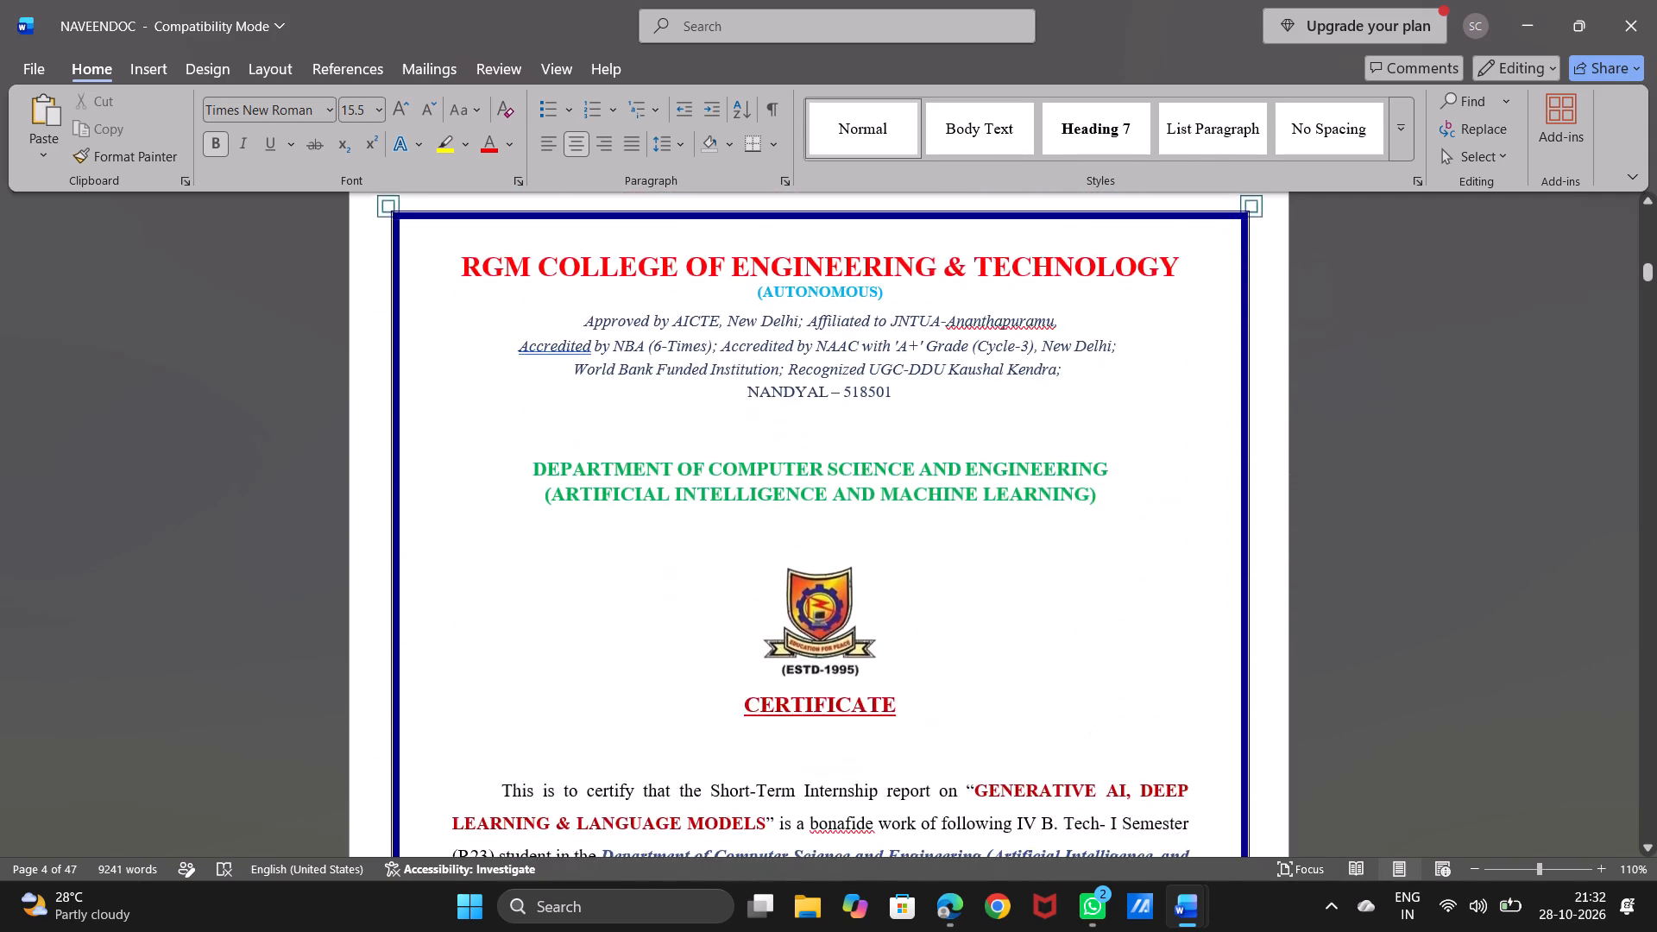
scroll(979, 586, down, 2)
scroll(973, 508, down, 1)
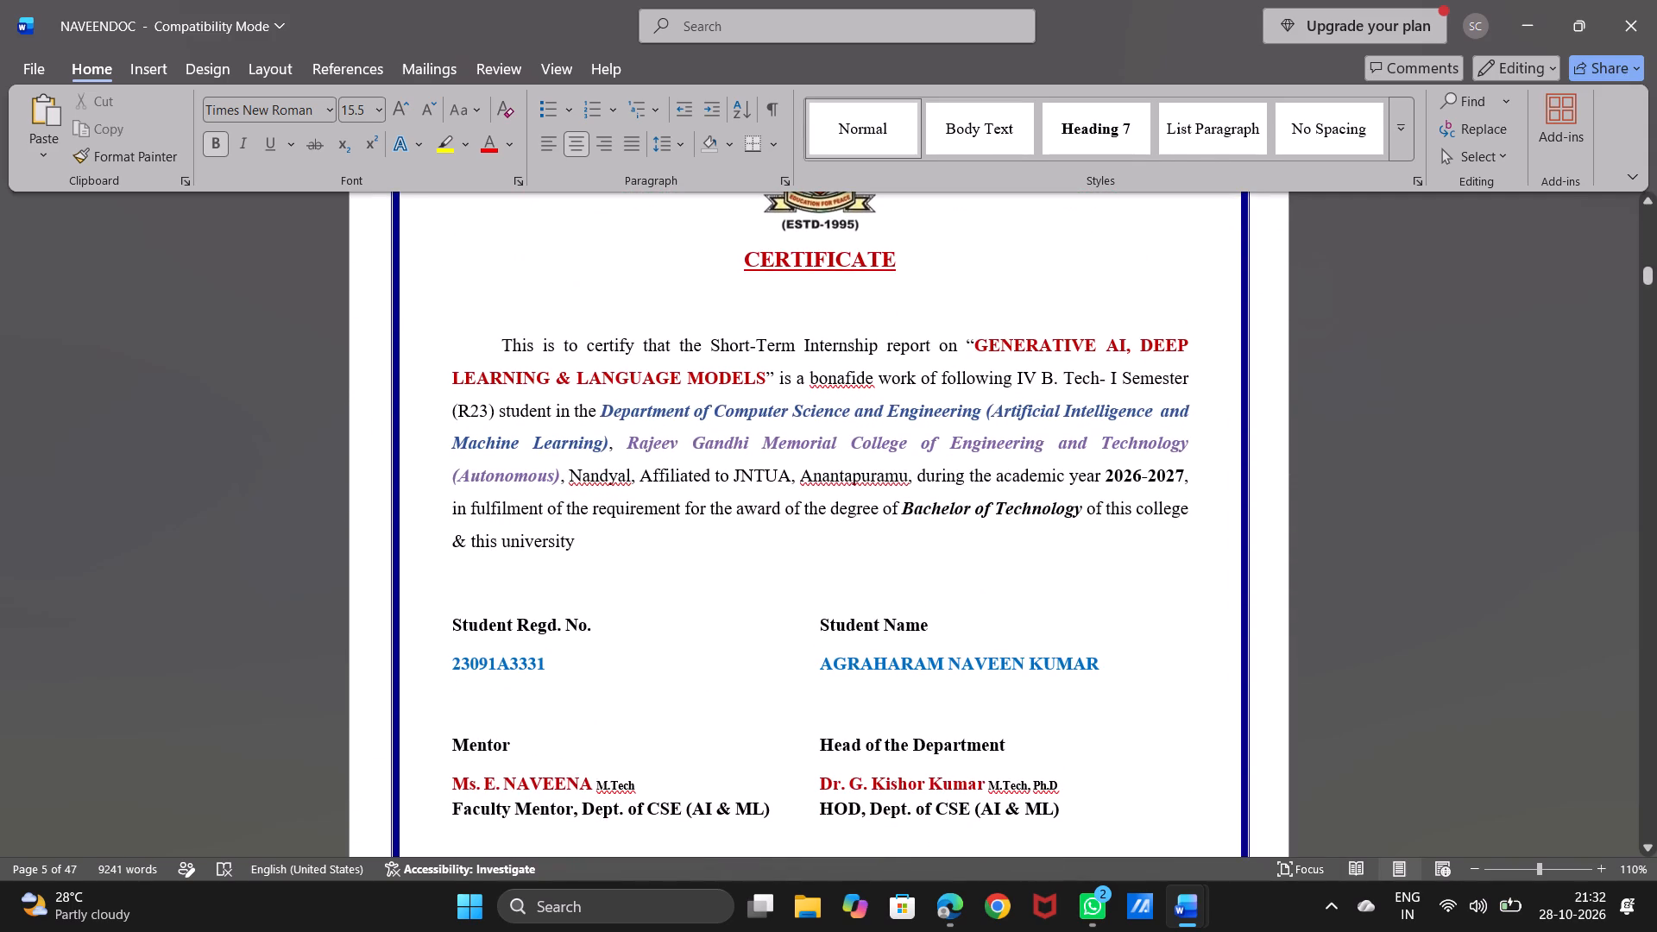
scroll(869, 526, down, 1)
click(548, 482)
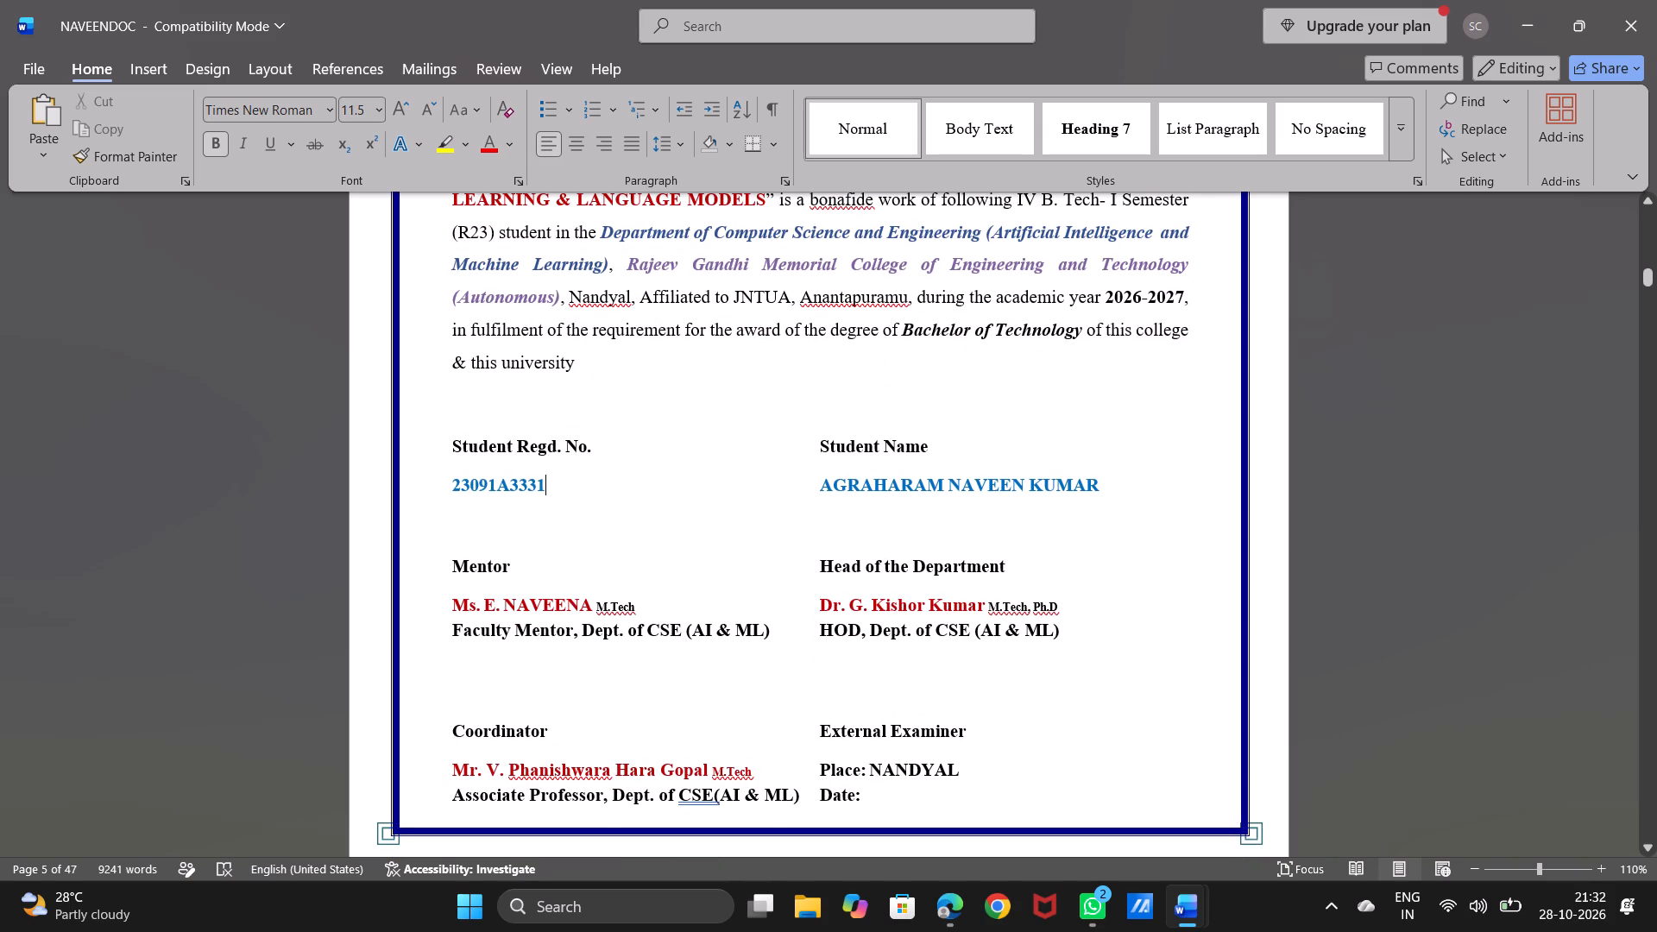
key(BackSpace)
key(BackSpace)
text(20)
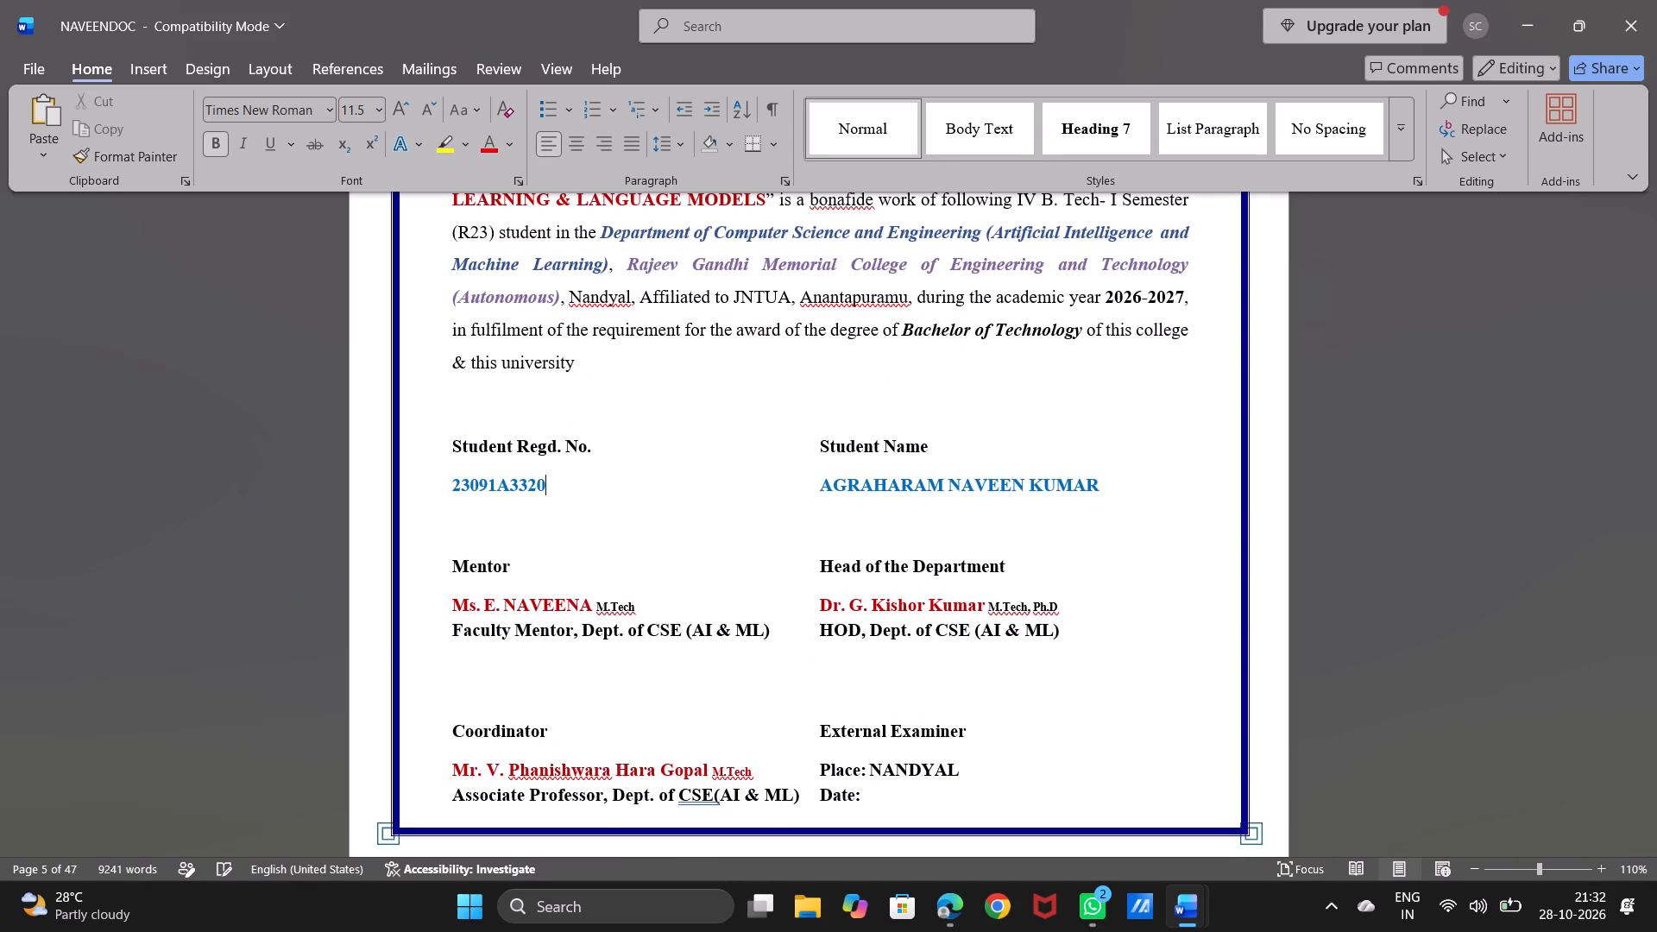
Replace the old name under Student Name on the page 5 certificate with the new student's full name in capitals.
drag(822, 481, 1070, 487)
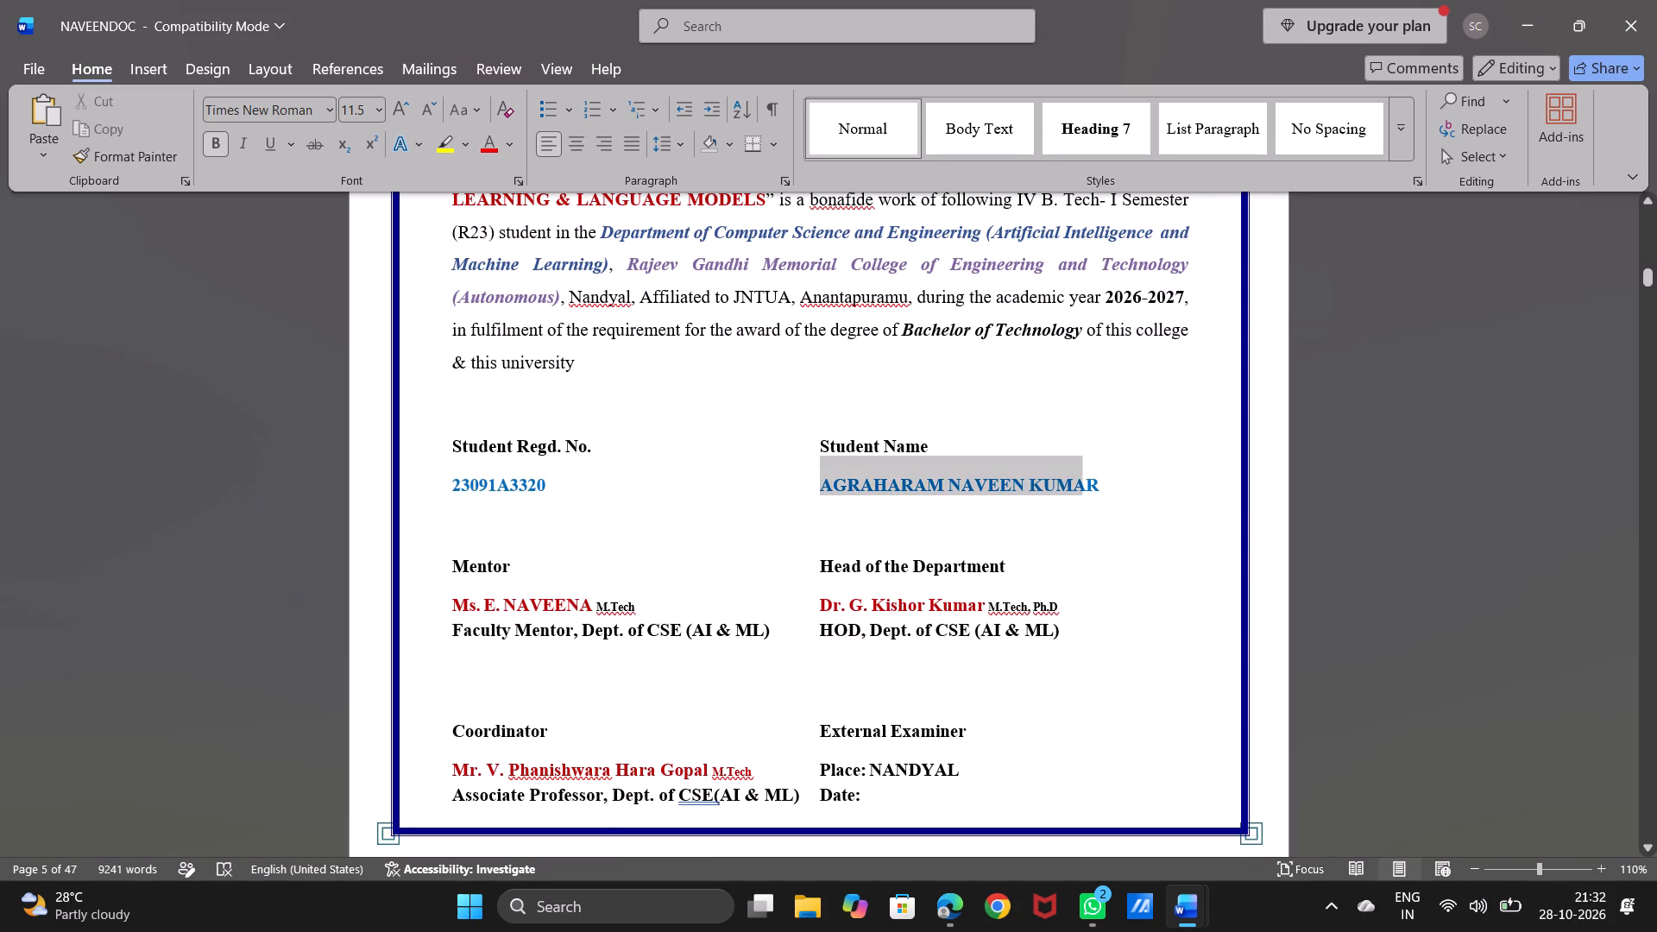
drag(1070, 487, 1090, 487)
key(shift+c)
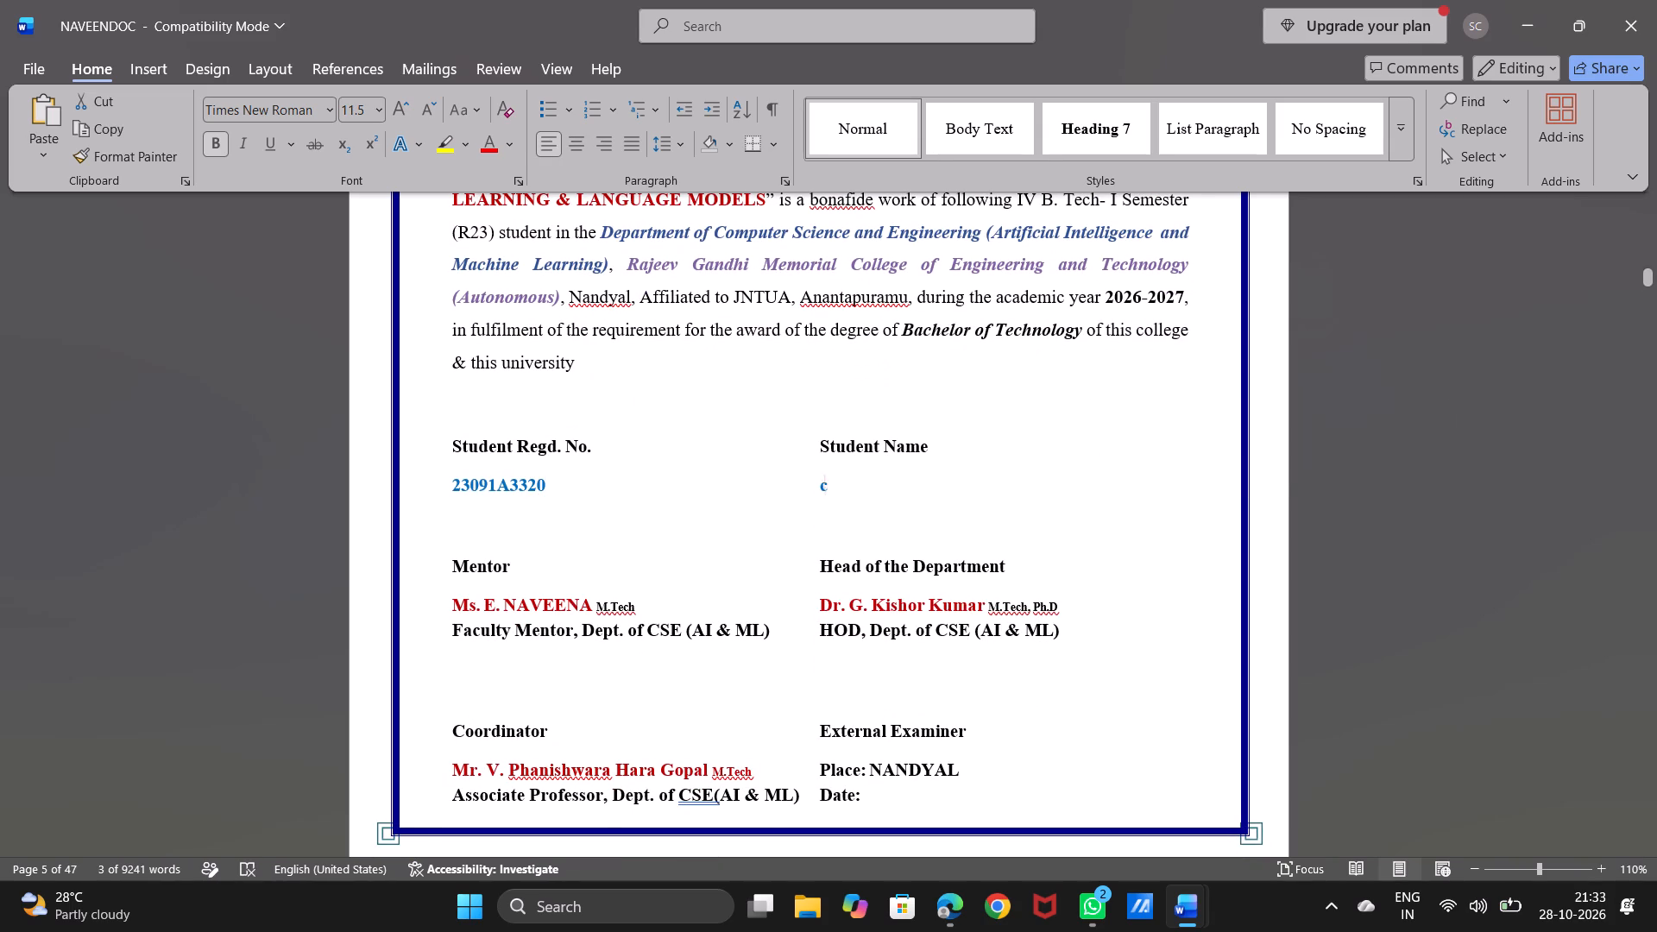
key(BackSpace)
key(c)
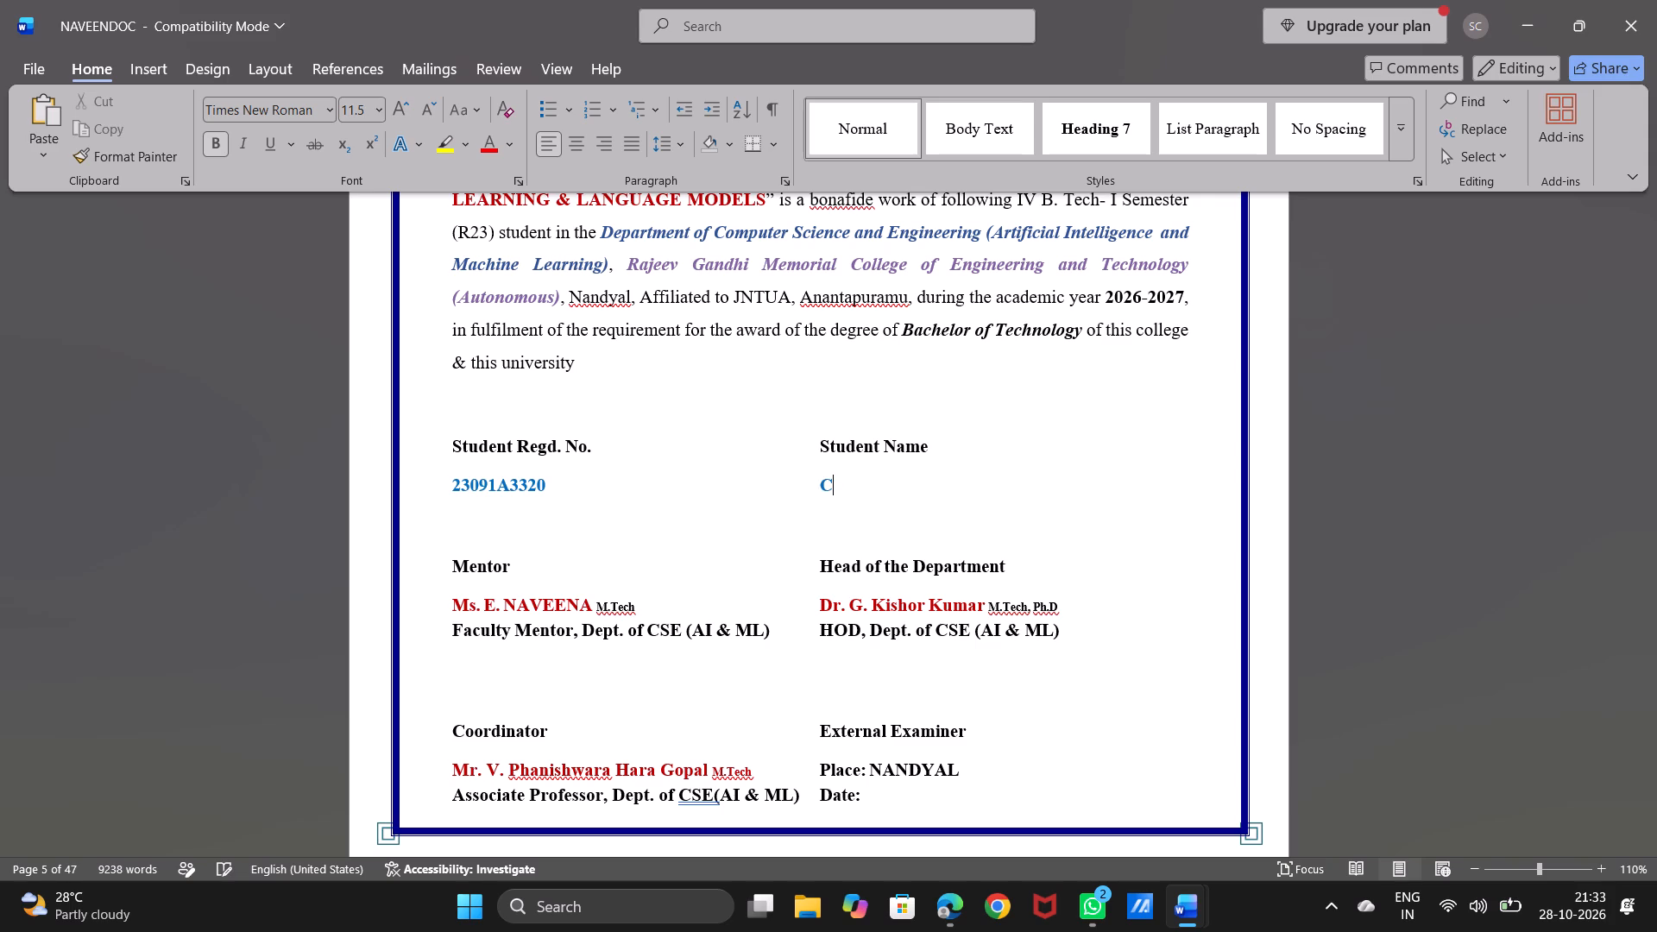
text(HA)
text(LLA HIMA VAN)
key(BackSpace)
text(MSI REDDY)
Replace the old mentor's title and name on the page 5 certificate with "Mr." and the new mentor's initials and name.
scroll(1090, 487, down, 1)
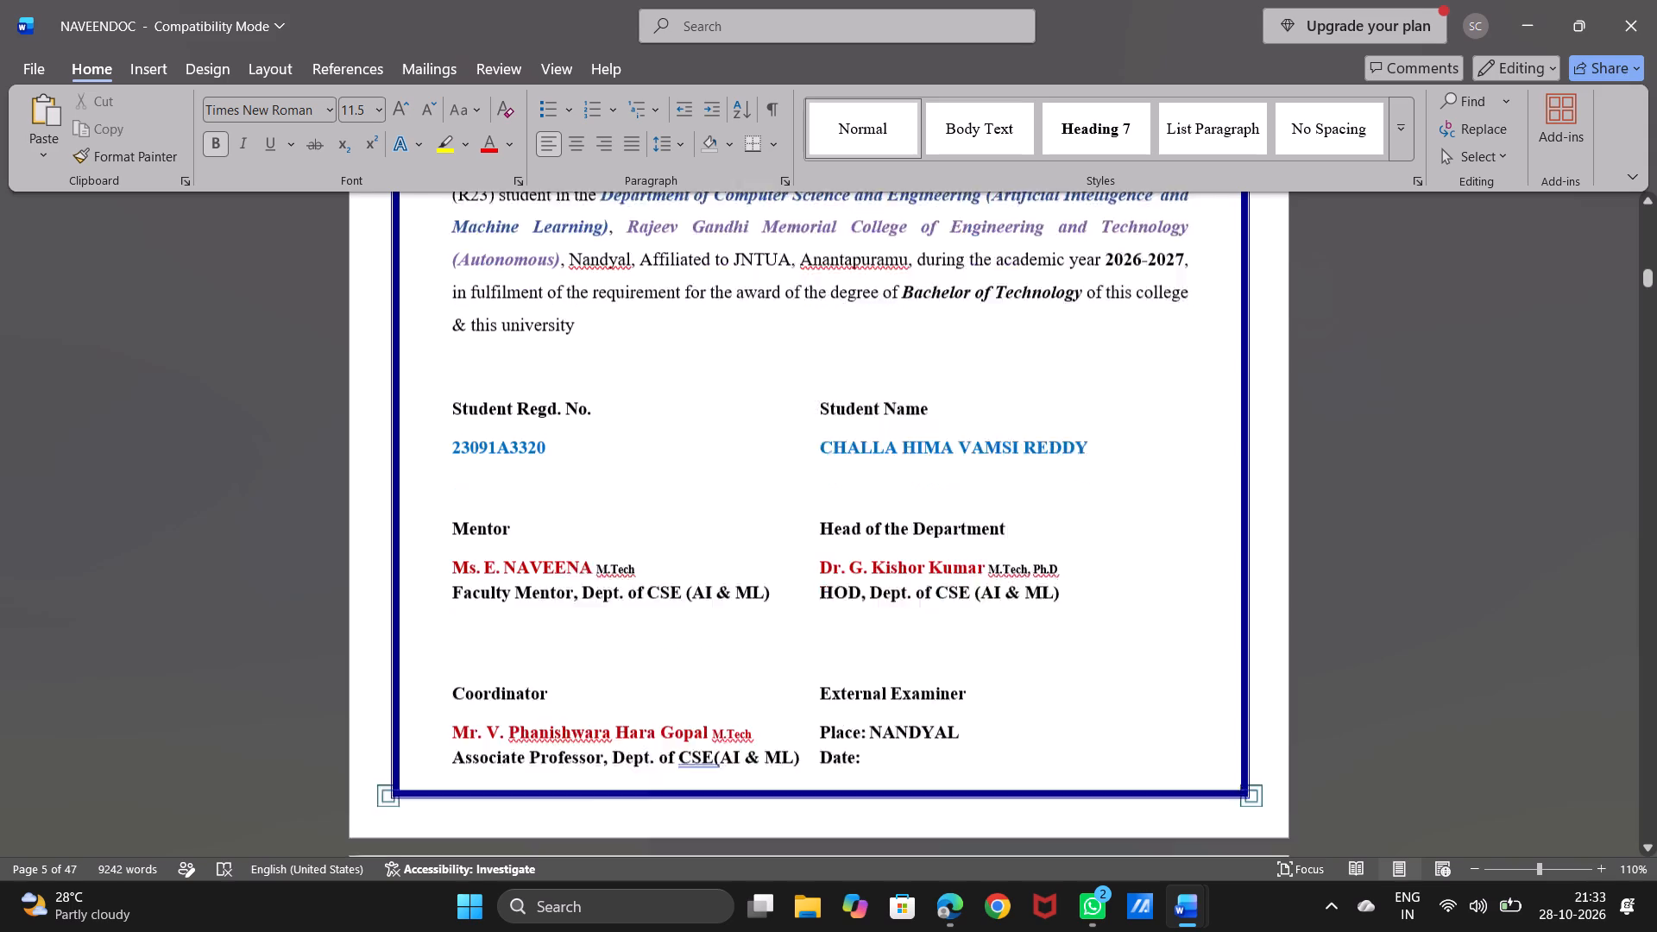
scroll(1090, 487, down, 1)
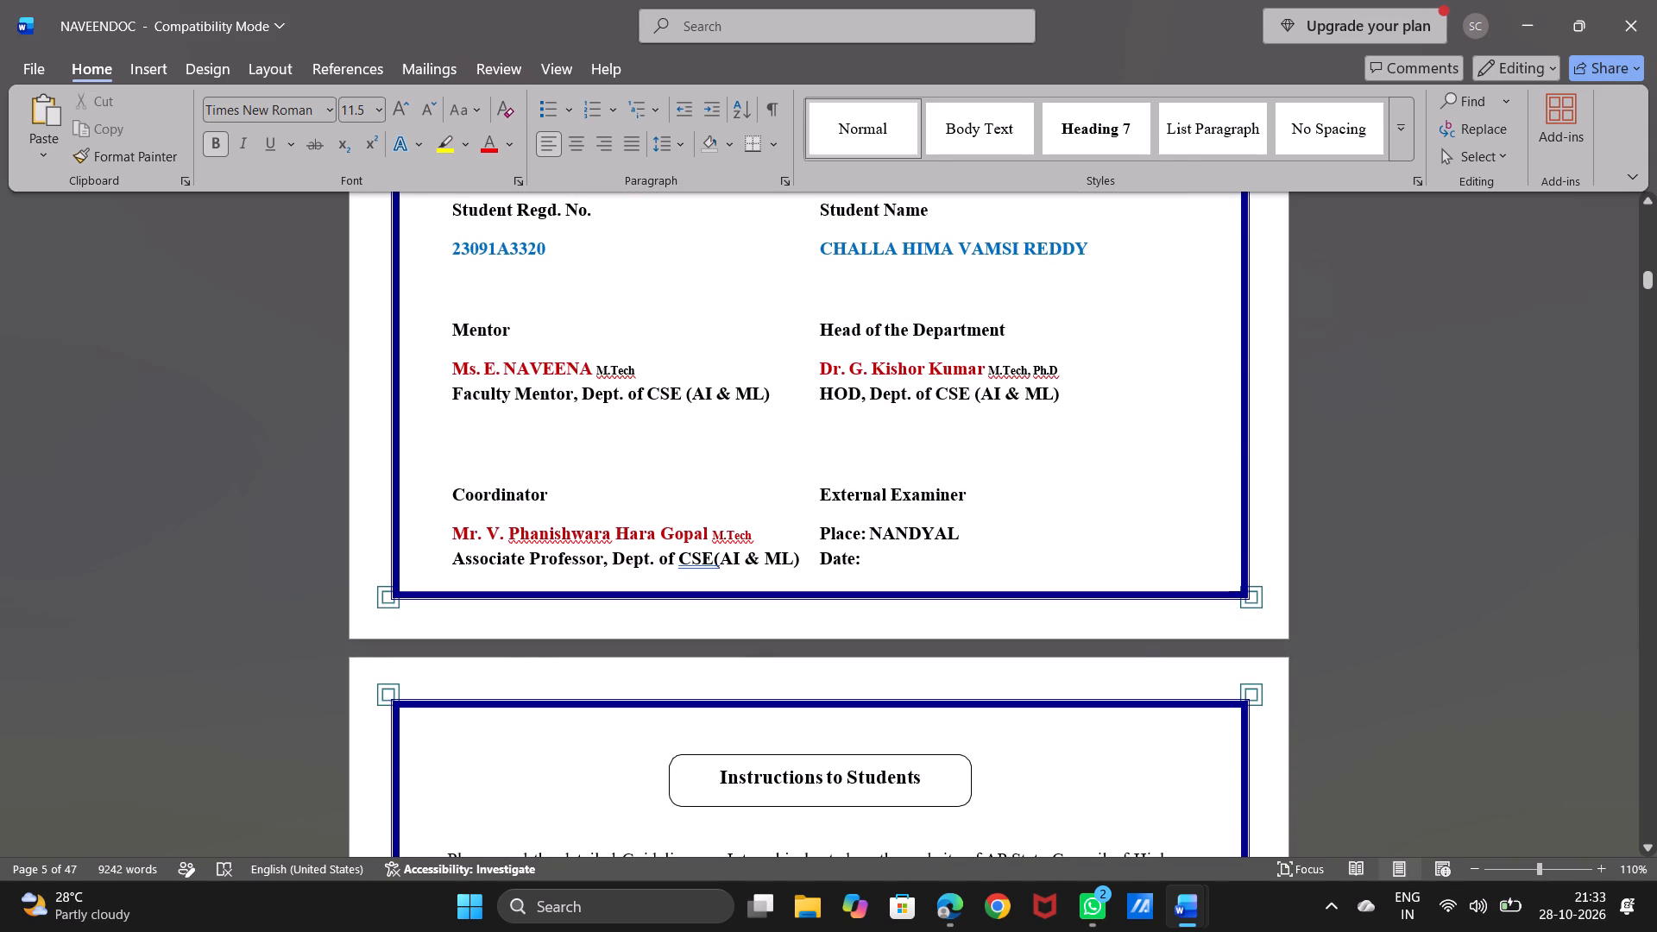
click(592, 368)
key(BackSpace)
key(BackSpace)
key(BackSpace)
key(BackSpace)
key(BackSpace)
key(BackSpace)
key(BackSpace)
key(BackSpace)
key(BackSpace)
key(BackSpace)
key(BackSpace)
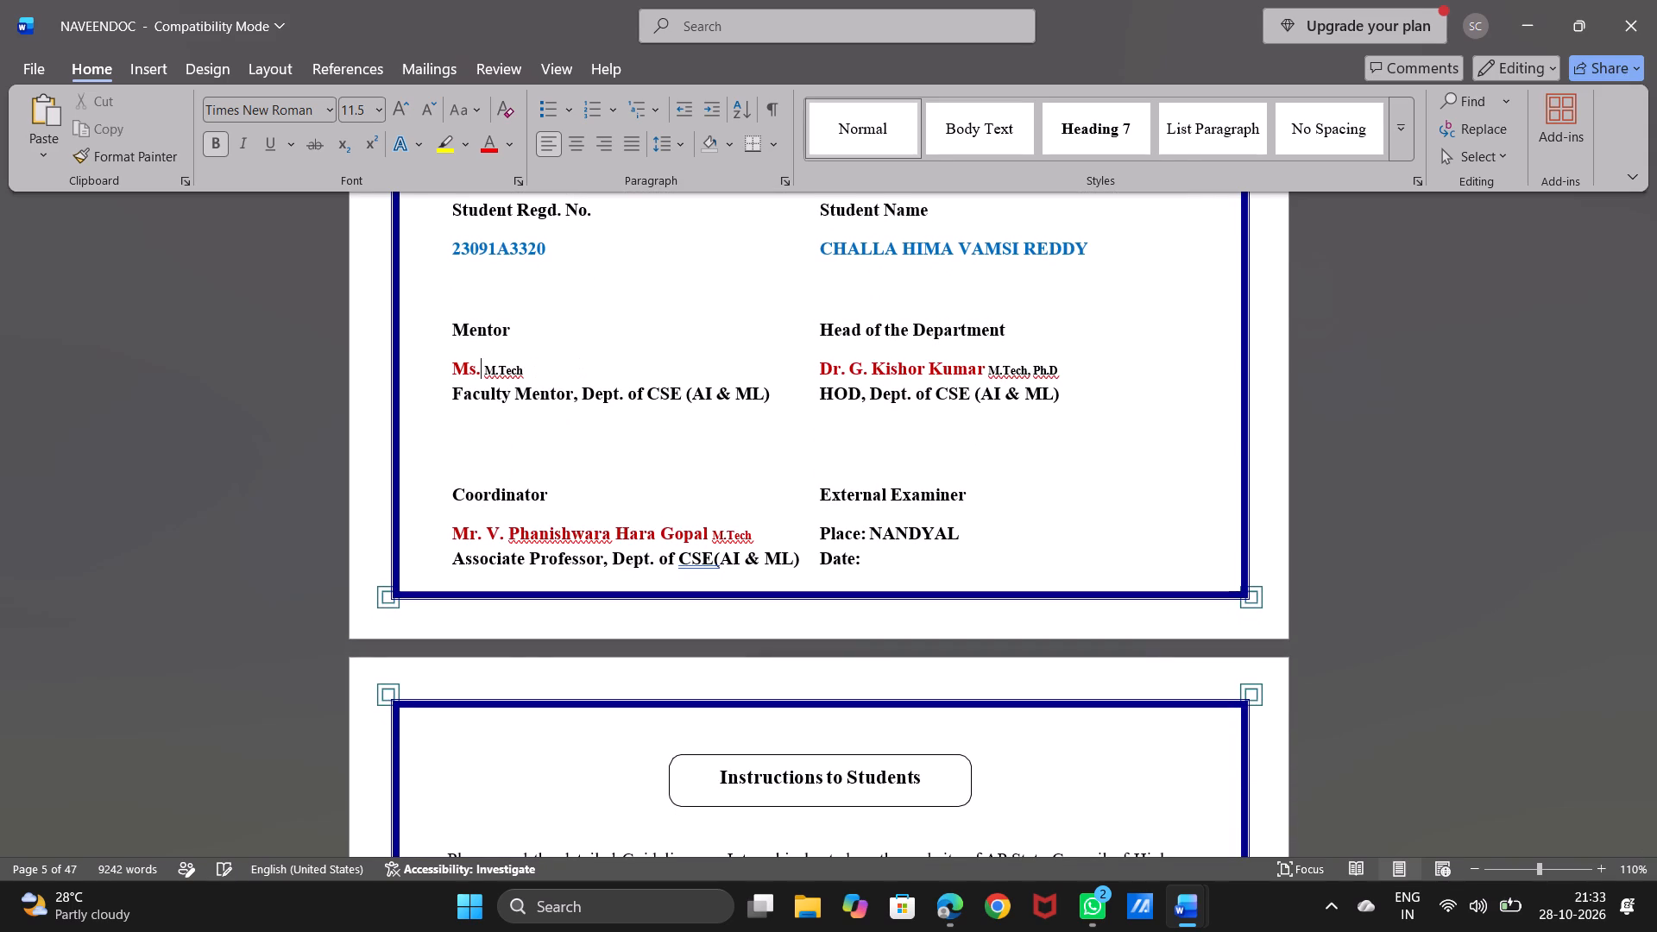
key(BackSpace)
key(BackSpace)
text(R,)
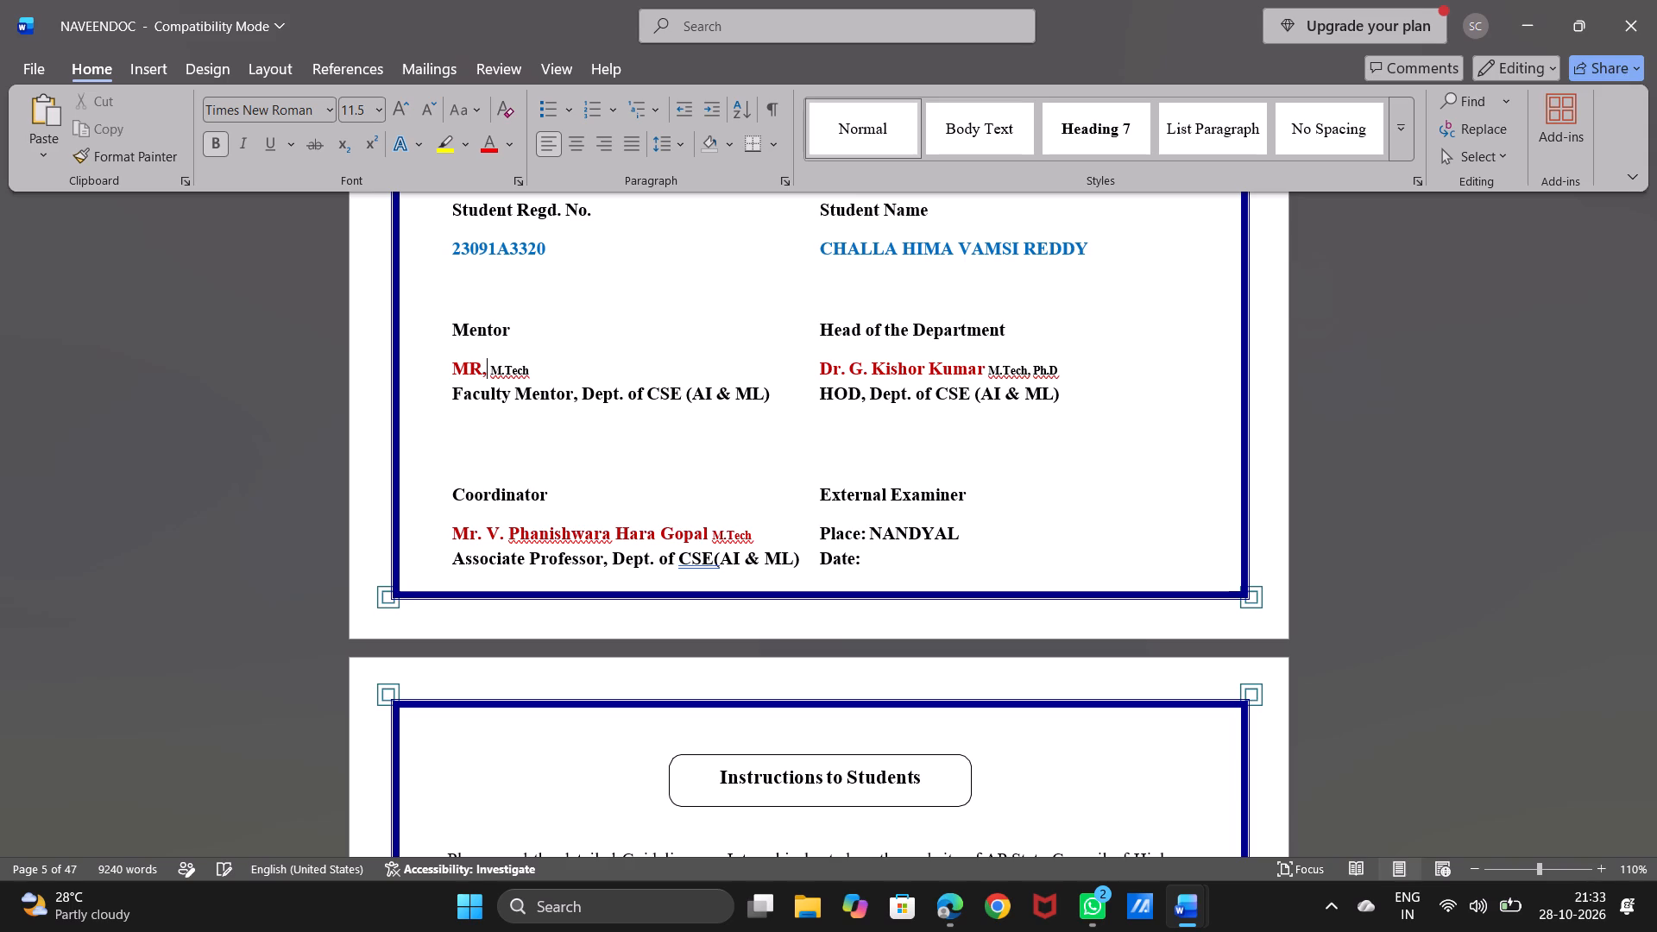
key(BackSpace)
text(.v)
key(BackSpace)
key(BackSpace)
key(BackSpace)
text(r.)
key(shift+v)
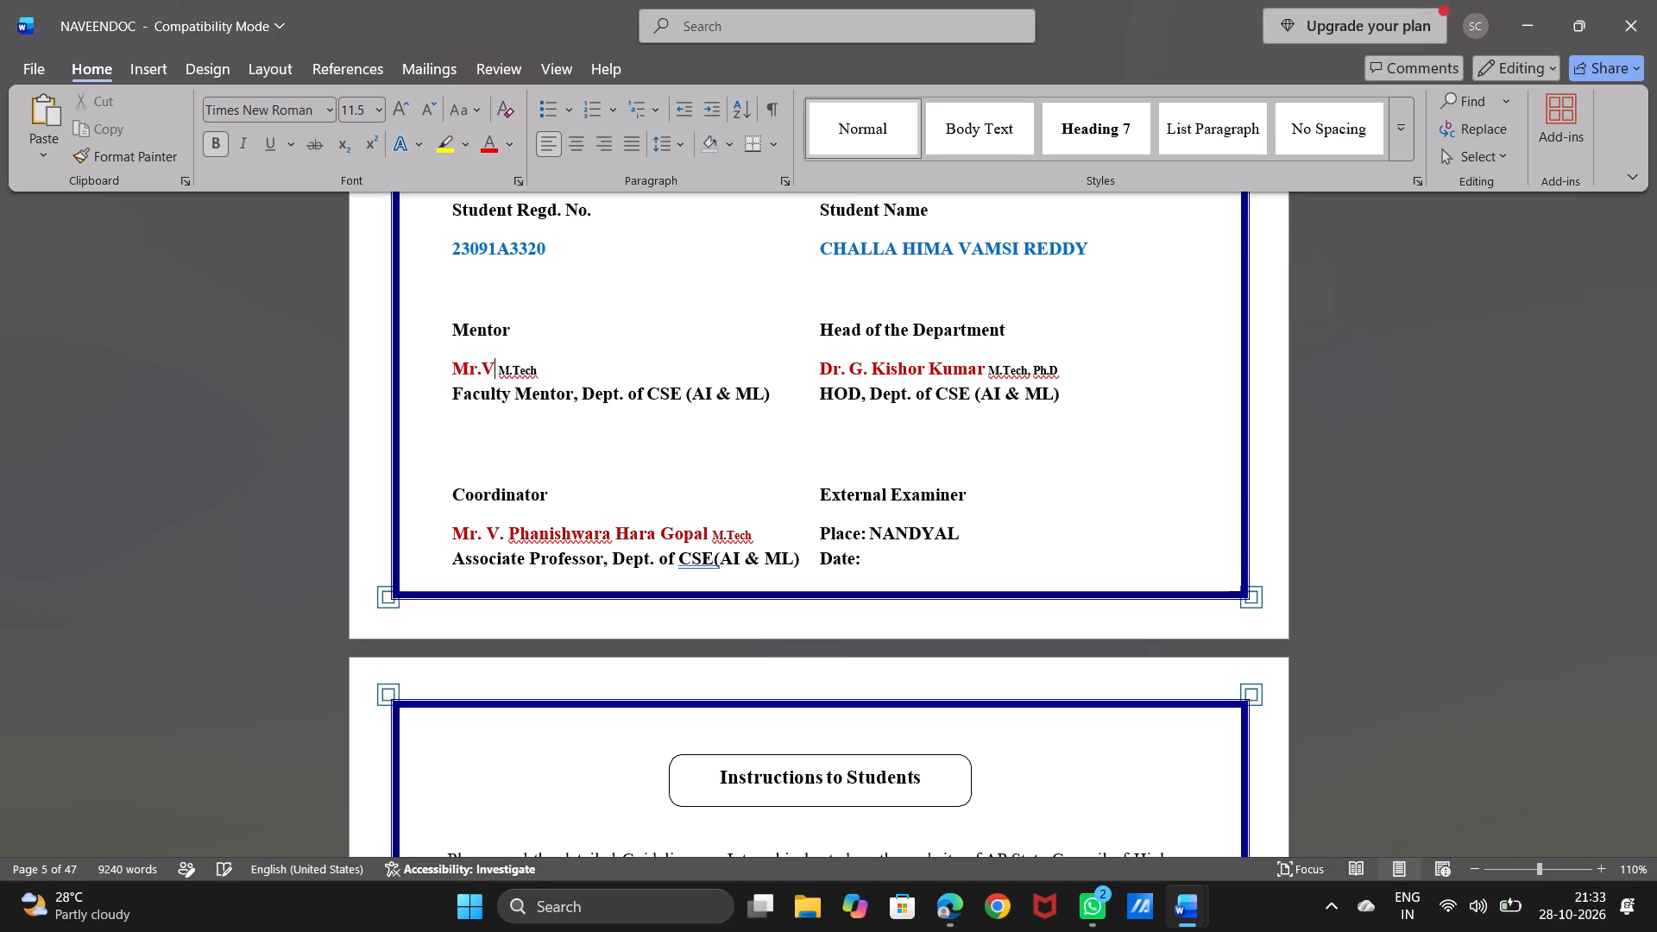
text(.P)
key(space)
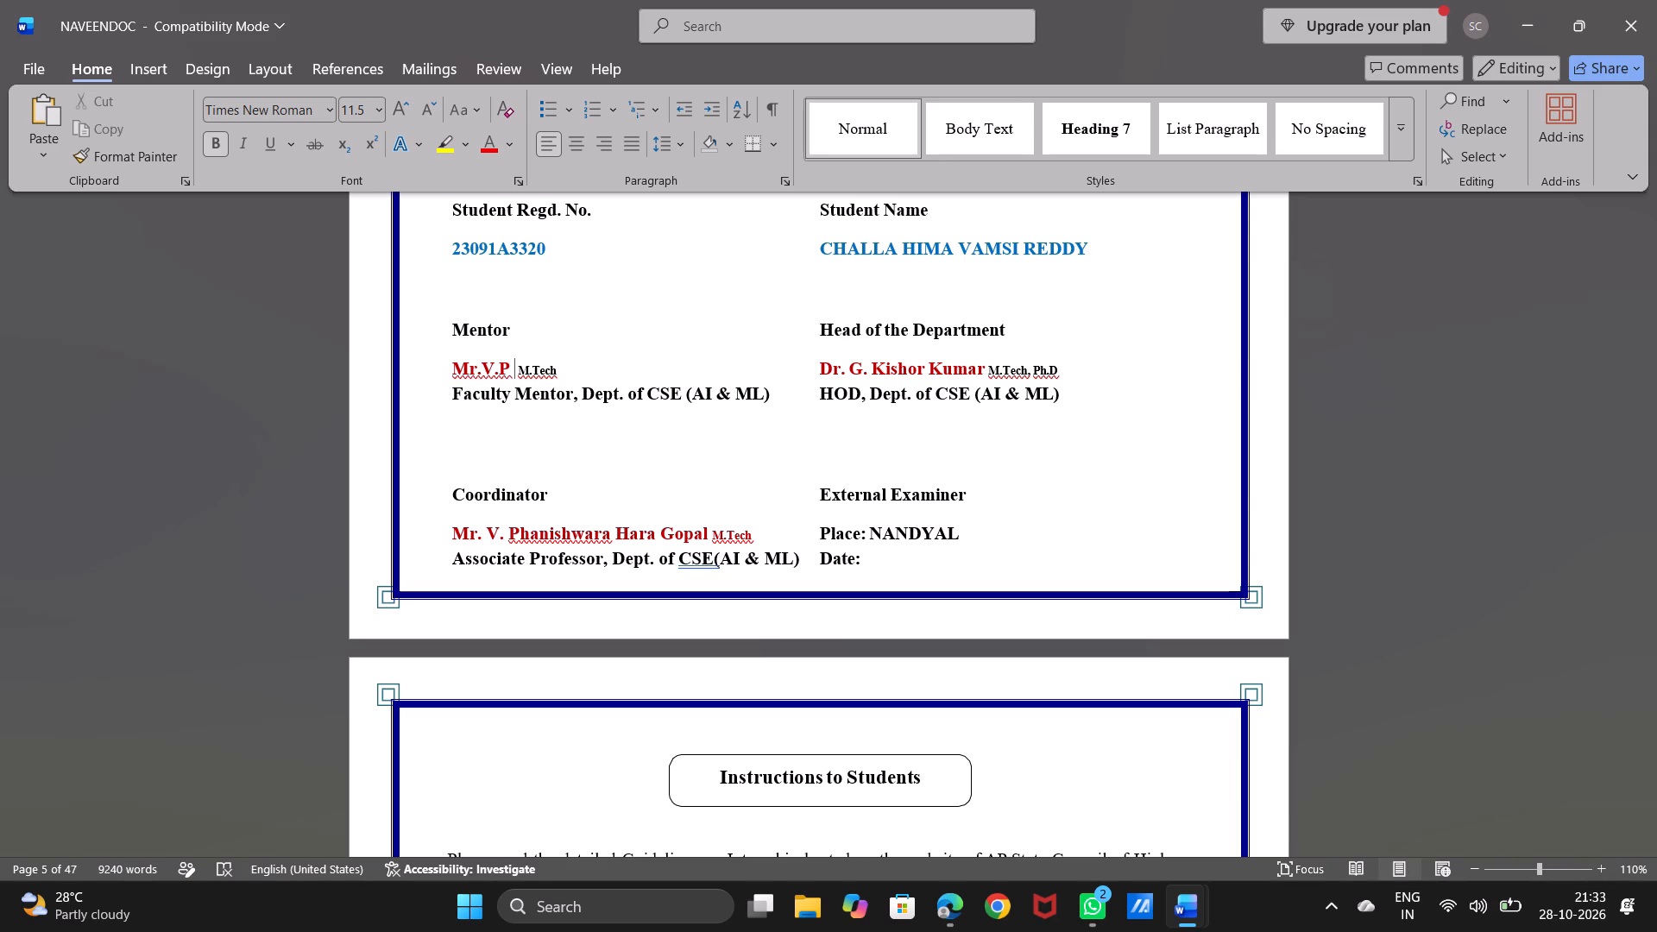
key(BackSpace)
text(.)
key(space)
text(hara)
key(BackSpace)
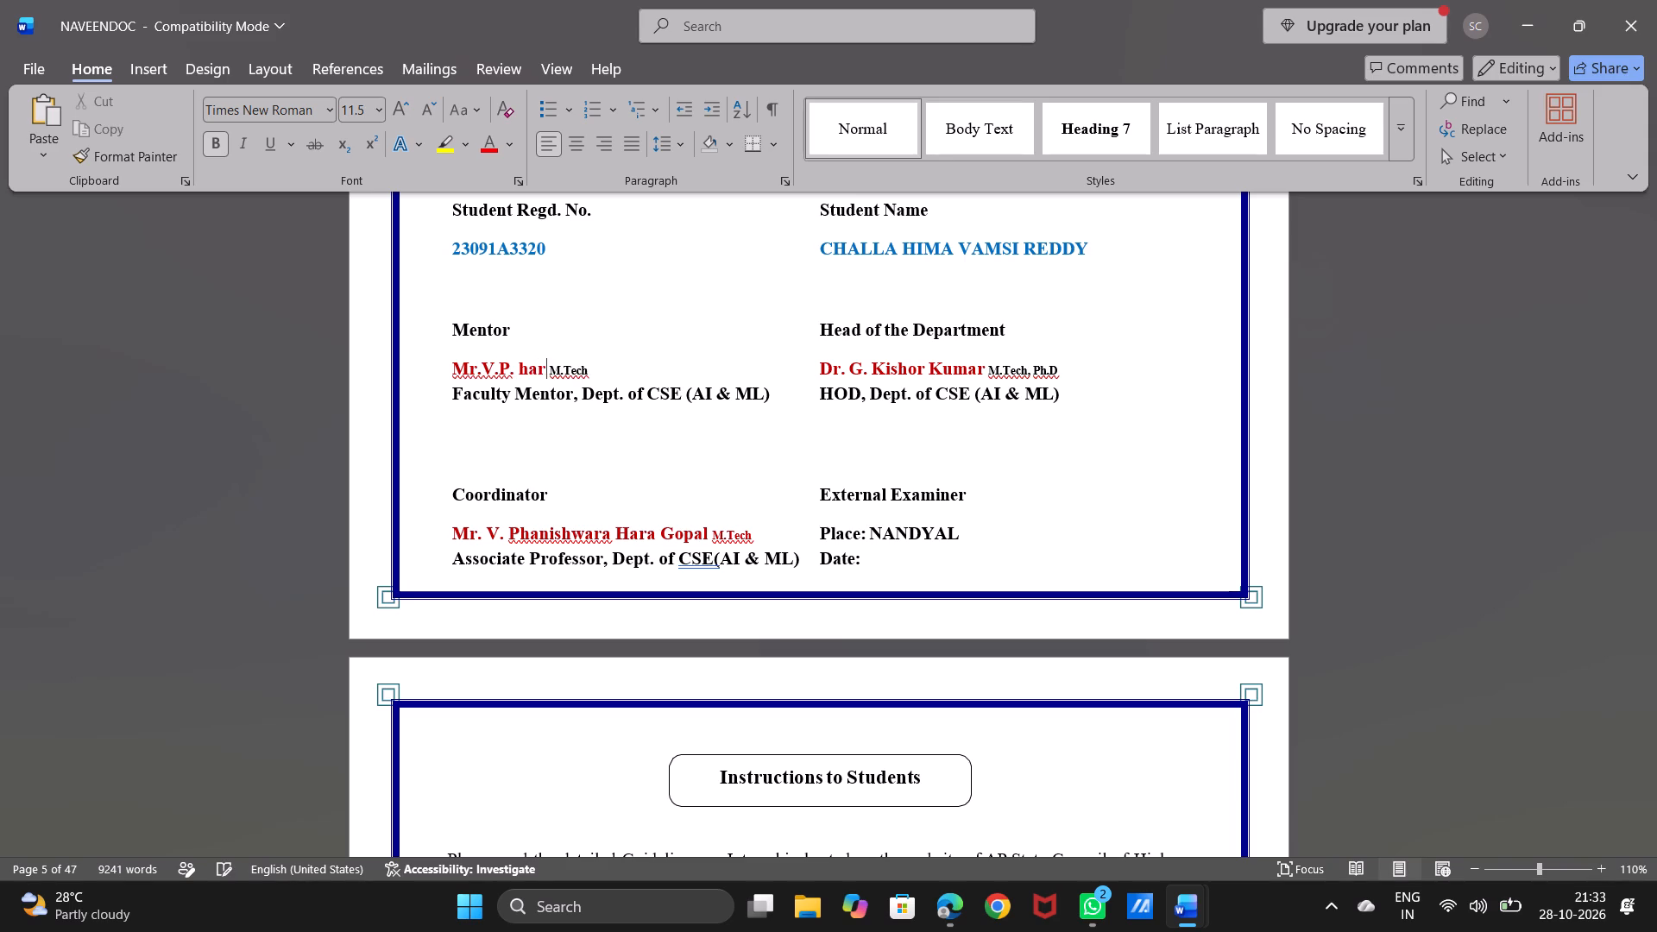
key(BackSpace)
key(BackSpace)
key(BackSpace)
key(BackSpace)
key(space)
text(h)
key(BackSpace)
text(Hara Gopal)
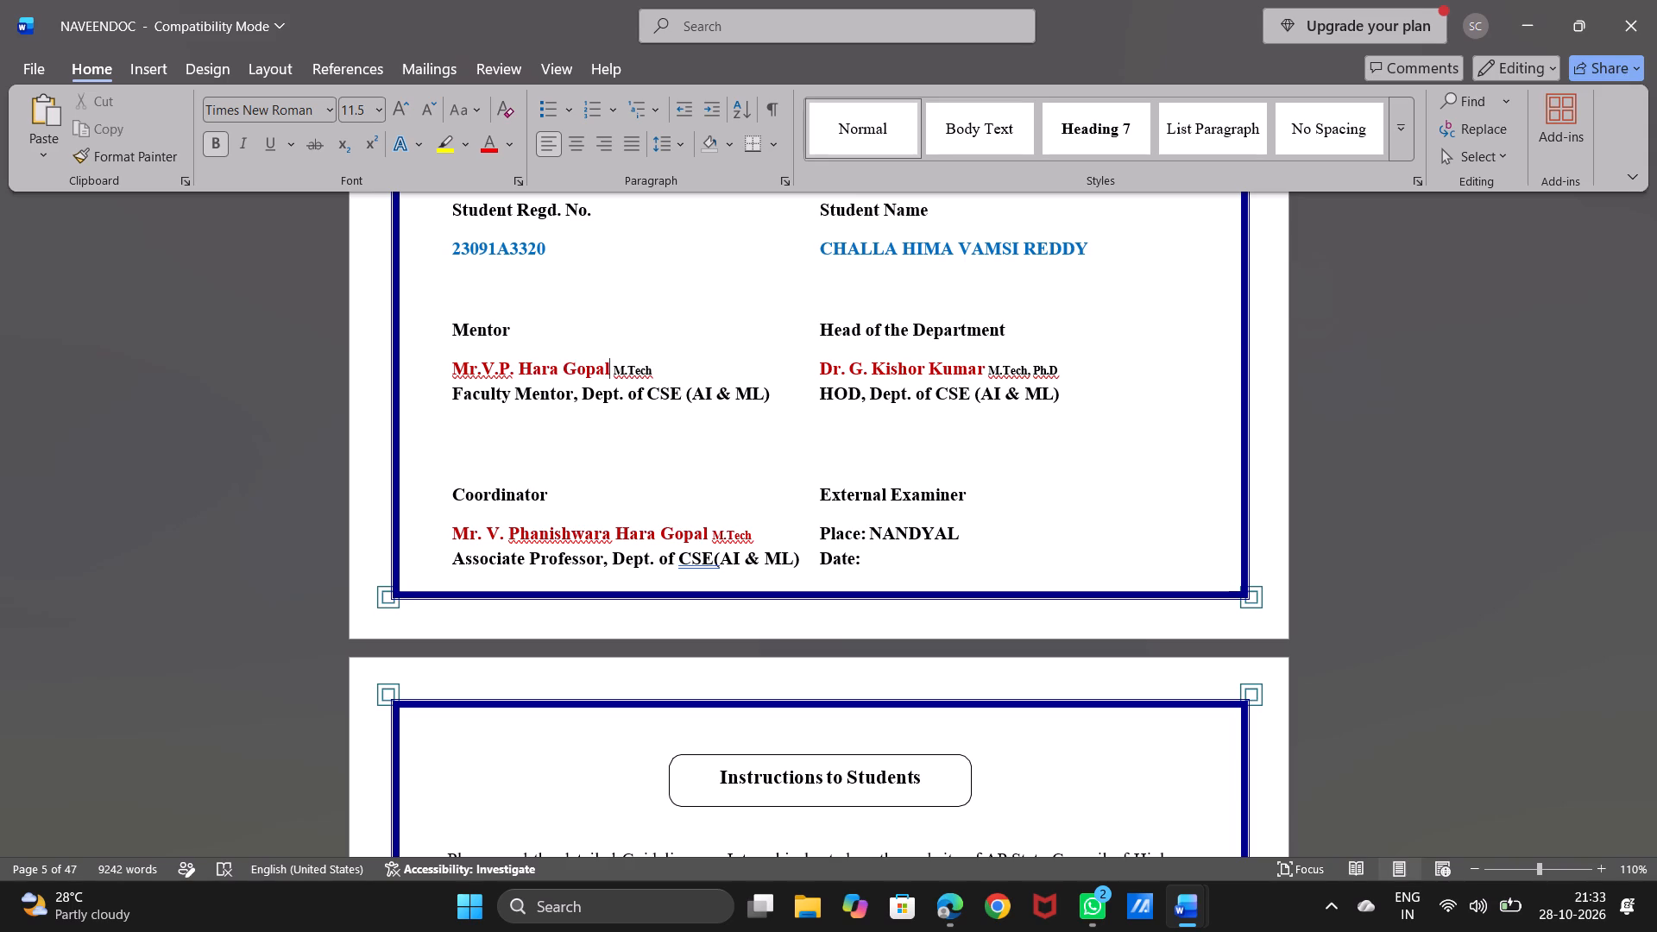
Add a comma and a space between the mentor's name and "M.Tech" on the page 5 certificate.
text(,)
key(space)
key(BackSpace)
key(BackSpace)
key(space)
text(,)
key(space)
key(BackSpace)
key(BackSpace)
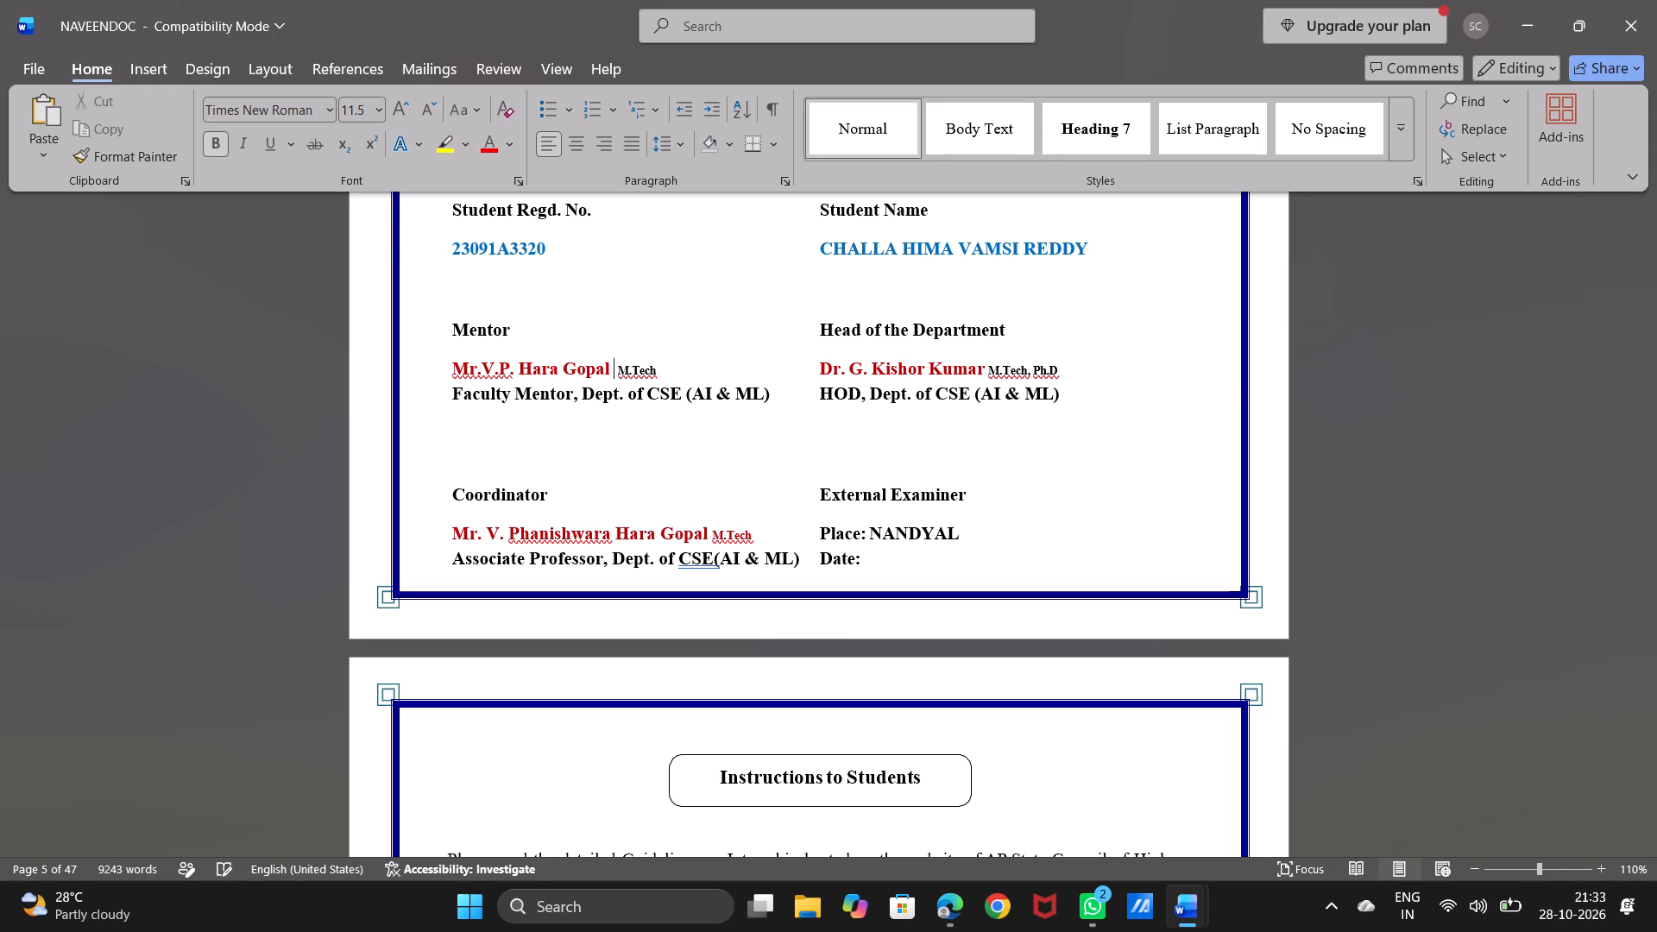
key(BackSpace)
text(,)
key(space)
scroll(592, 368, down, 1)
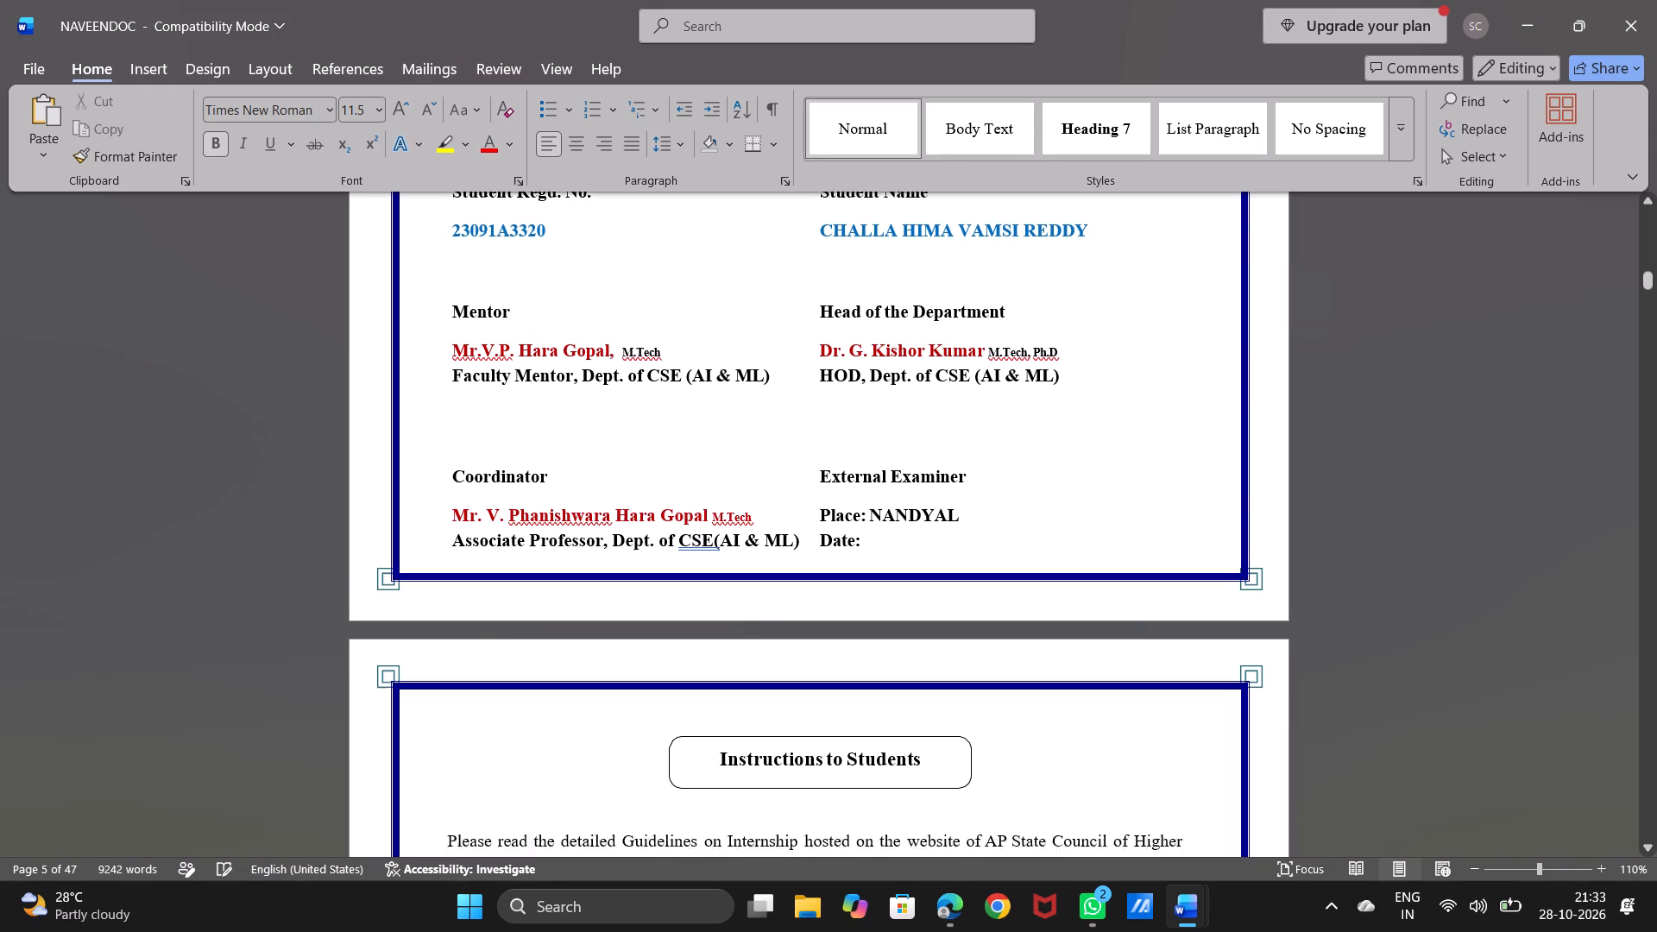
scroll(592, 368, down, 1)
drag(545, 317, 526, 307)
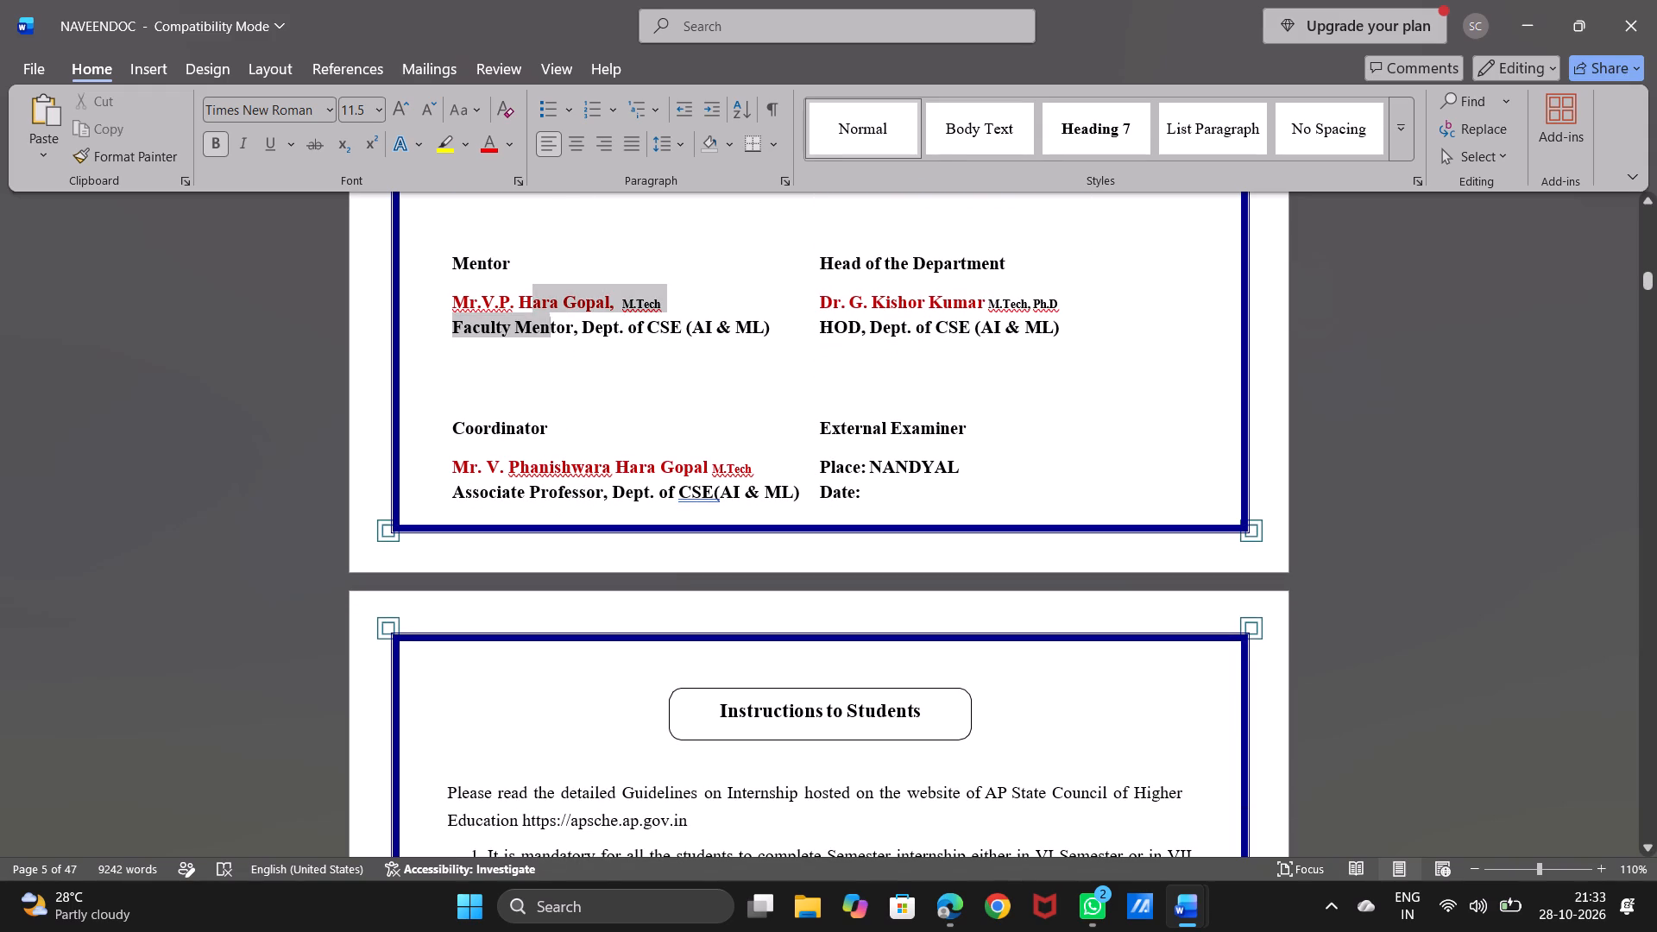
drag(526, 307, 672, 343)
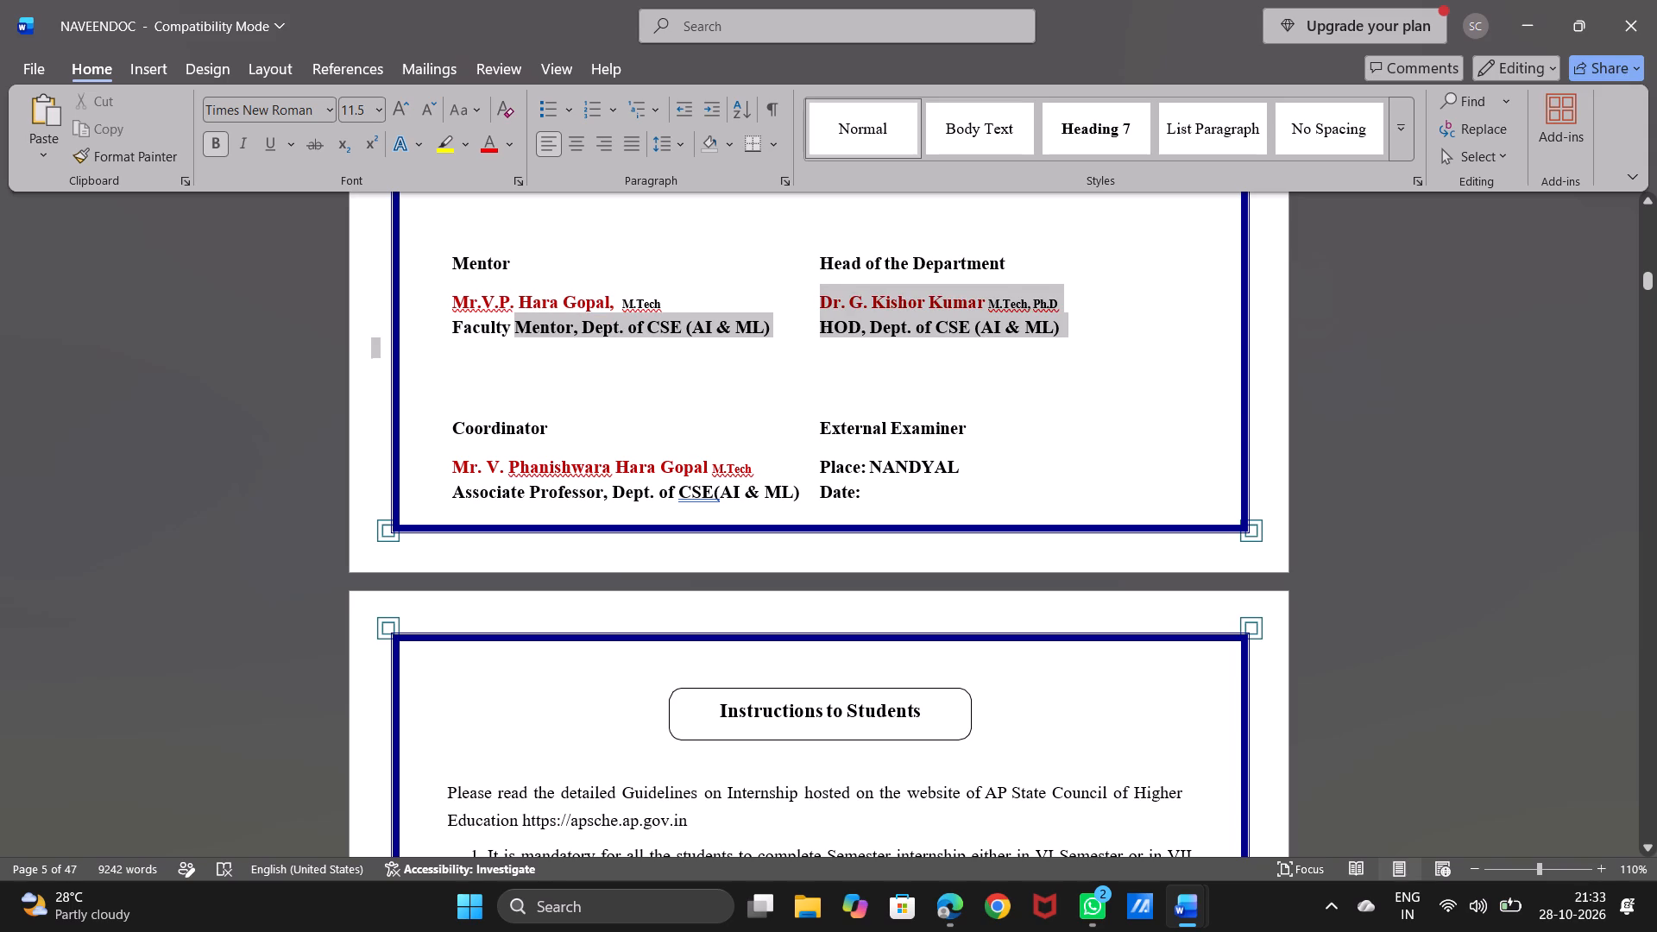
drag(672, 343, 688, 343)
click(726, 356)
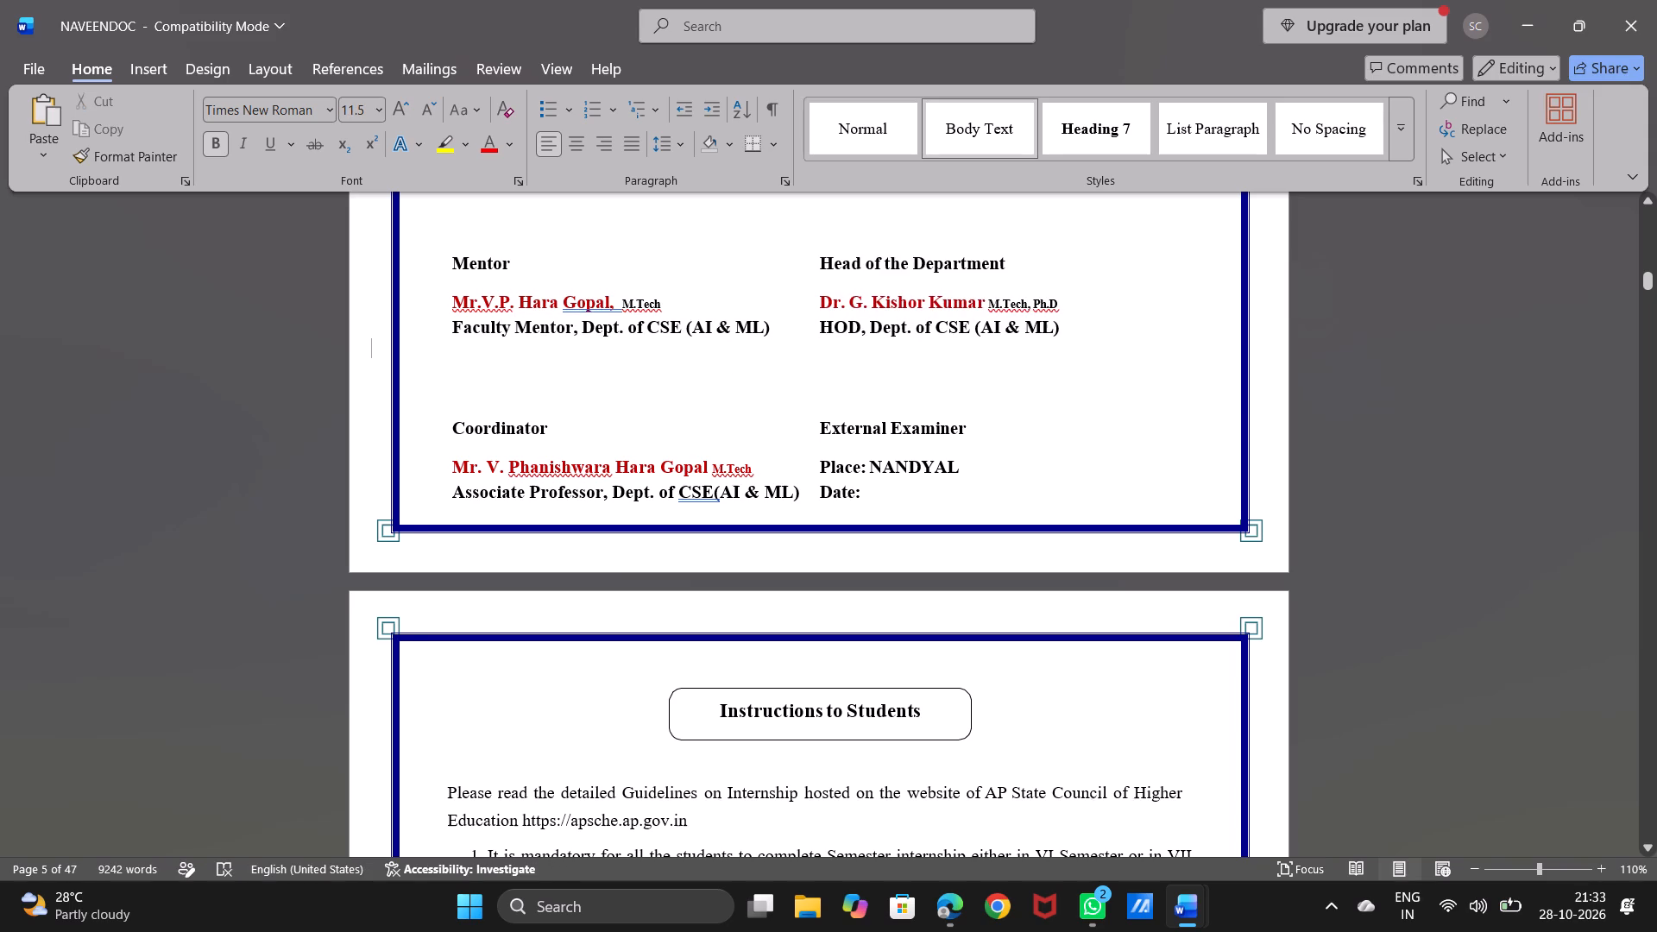
Insert a space after "Mr." and another between the mentor's two initials on the page 5 certificate.
click(479, 304)
key(Right)
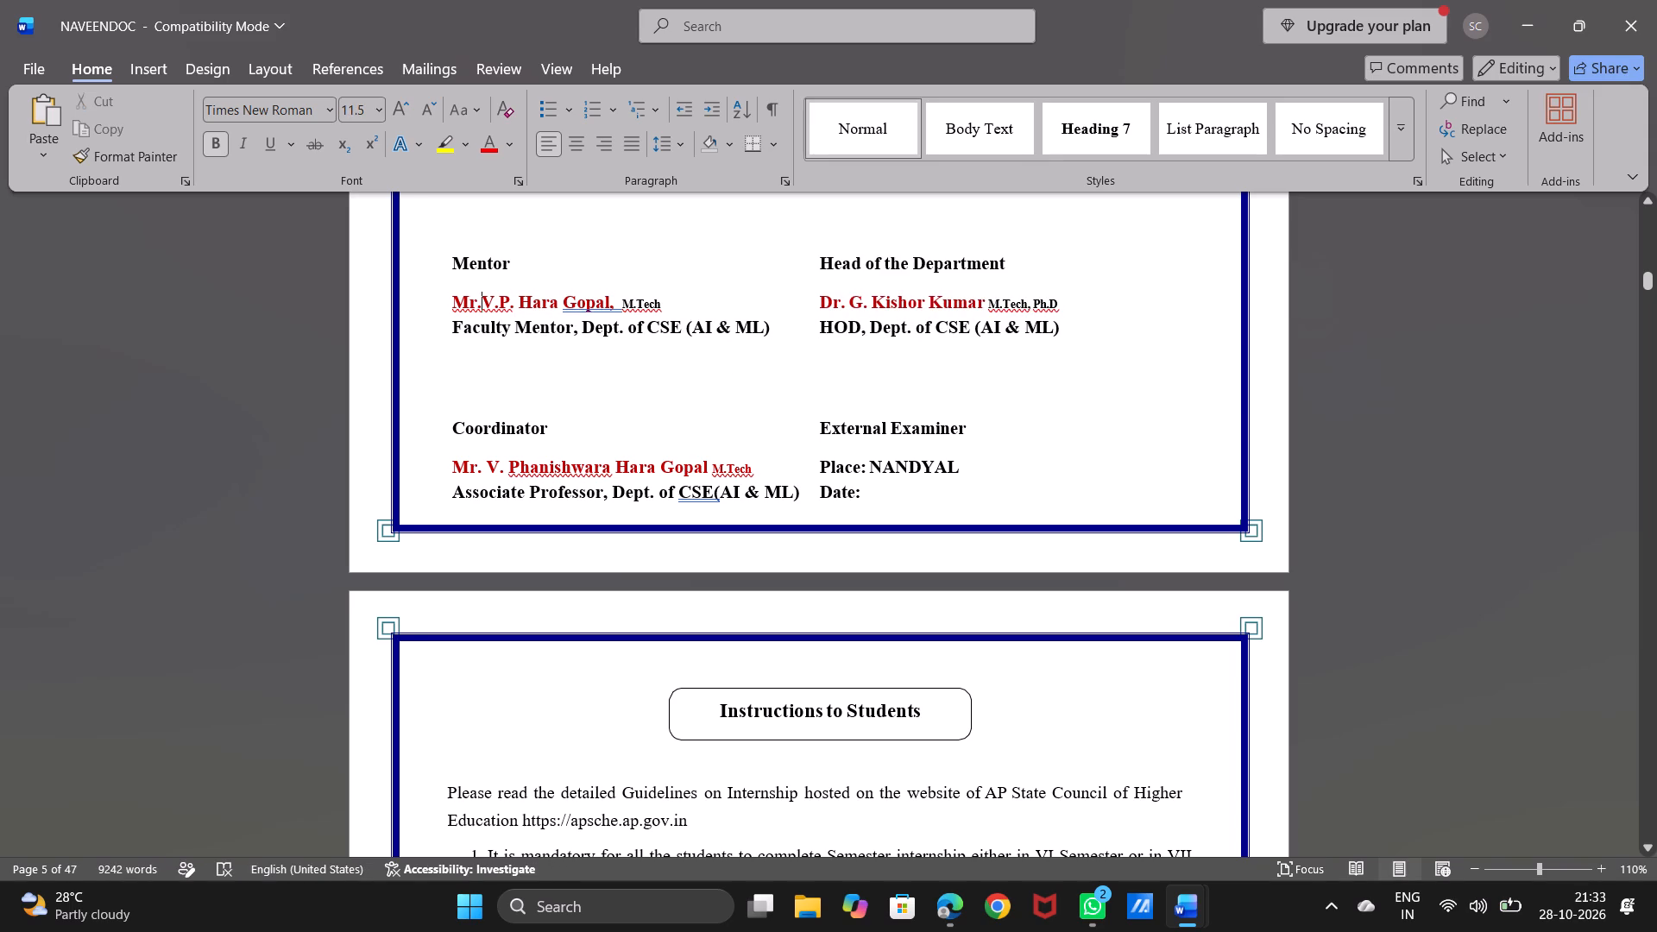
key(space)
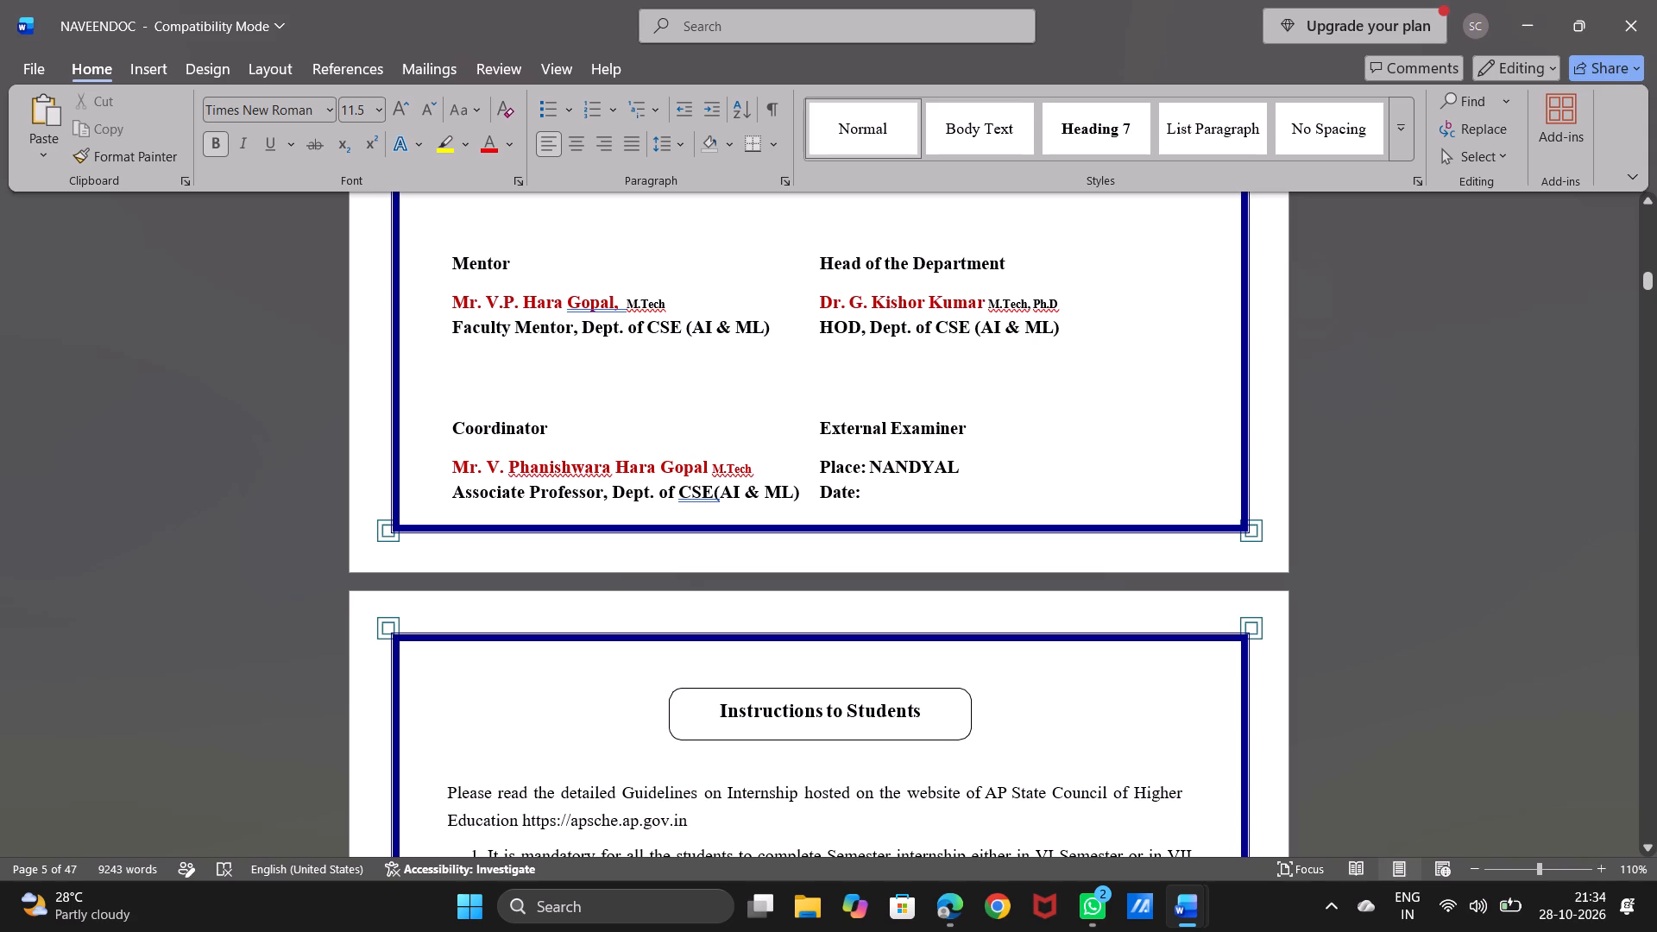
click(498, 300)
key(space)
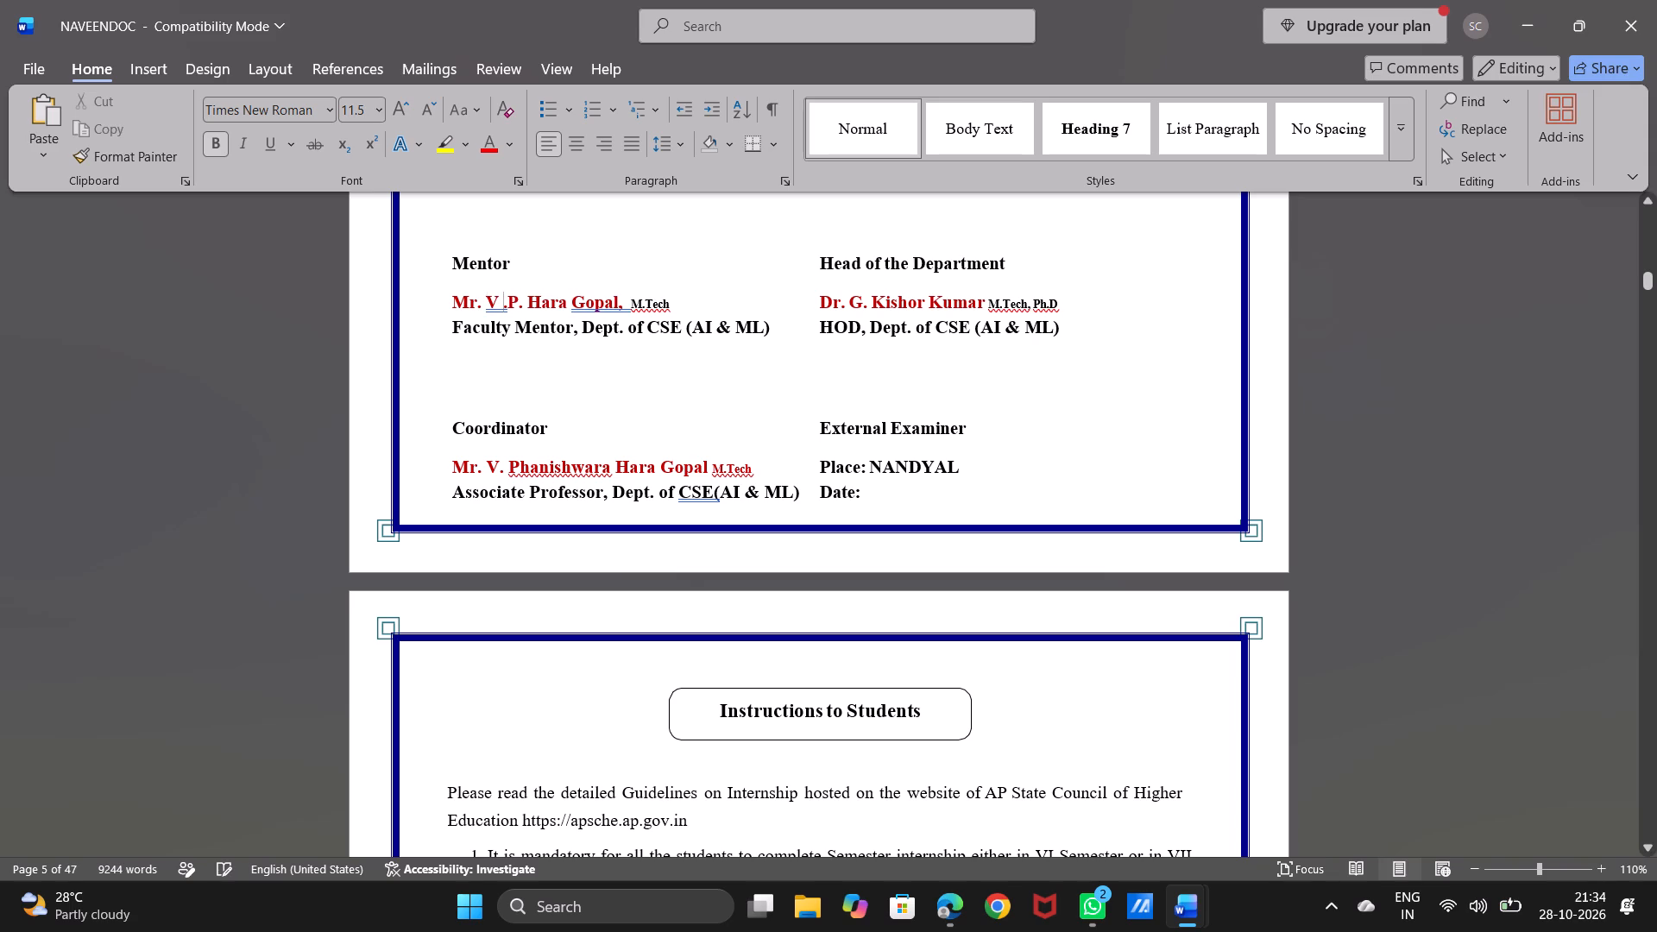
click(516, 300)
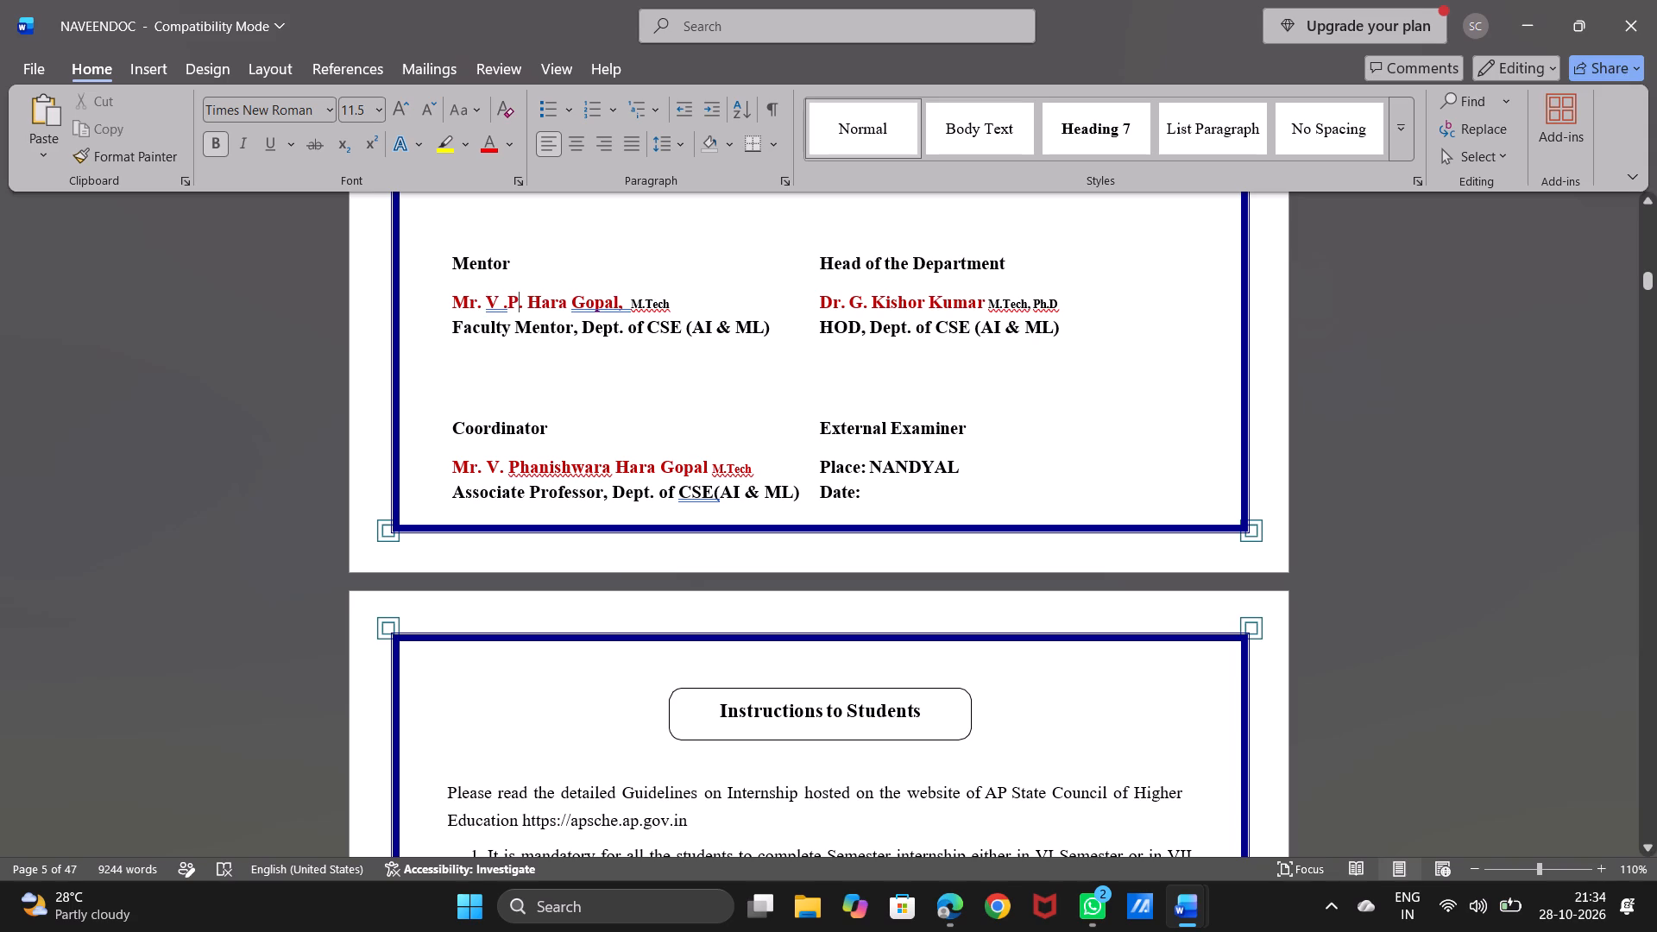
click(503, 306)
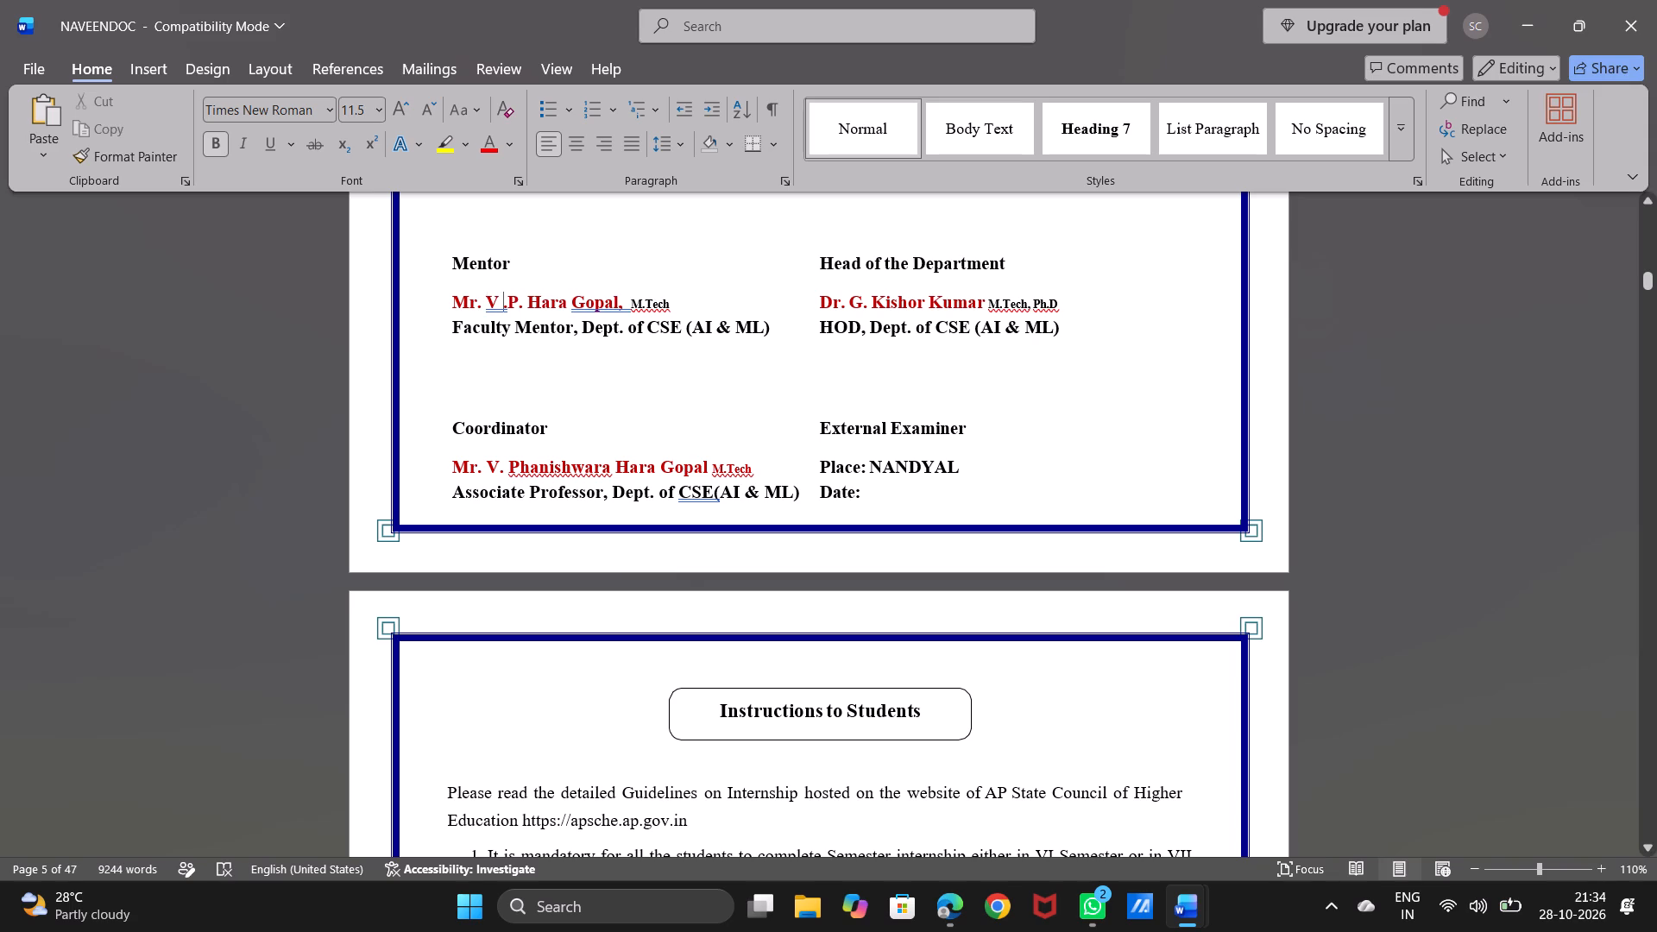
key(BackSpace)
click(504, 303)
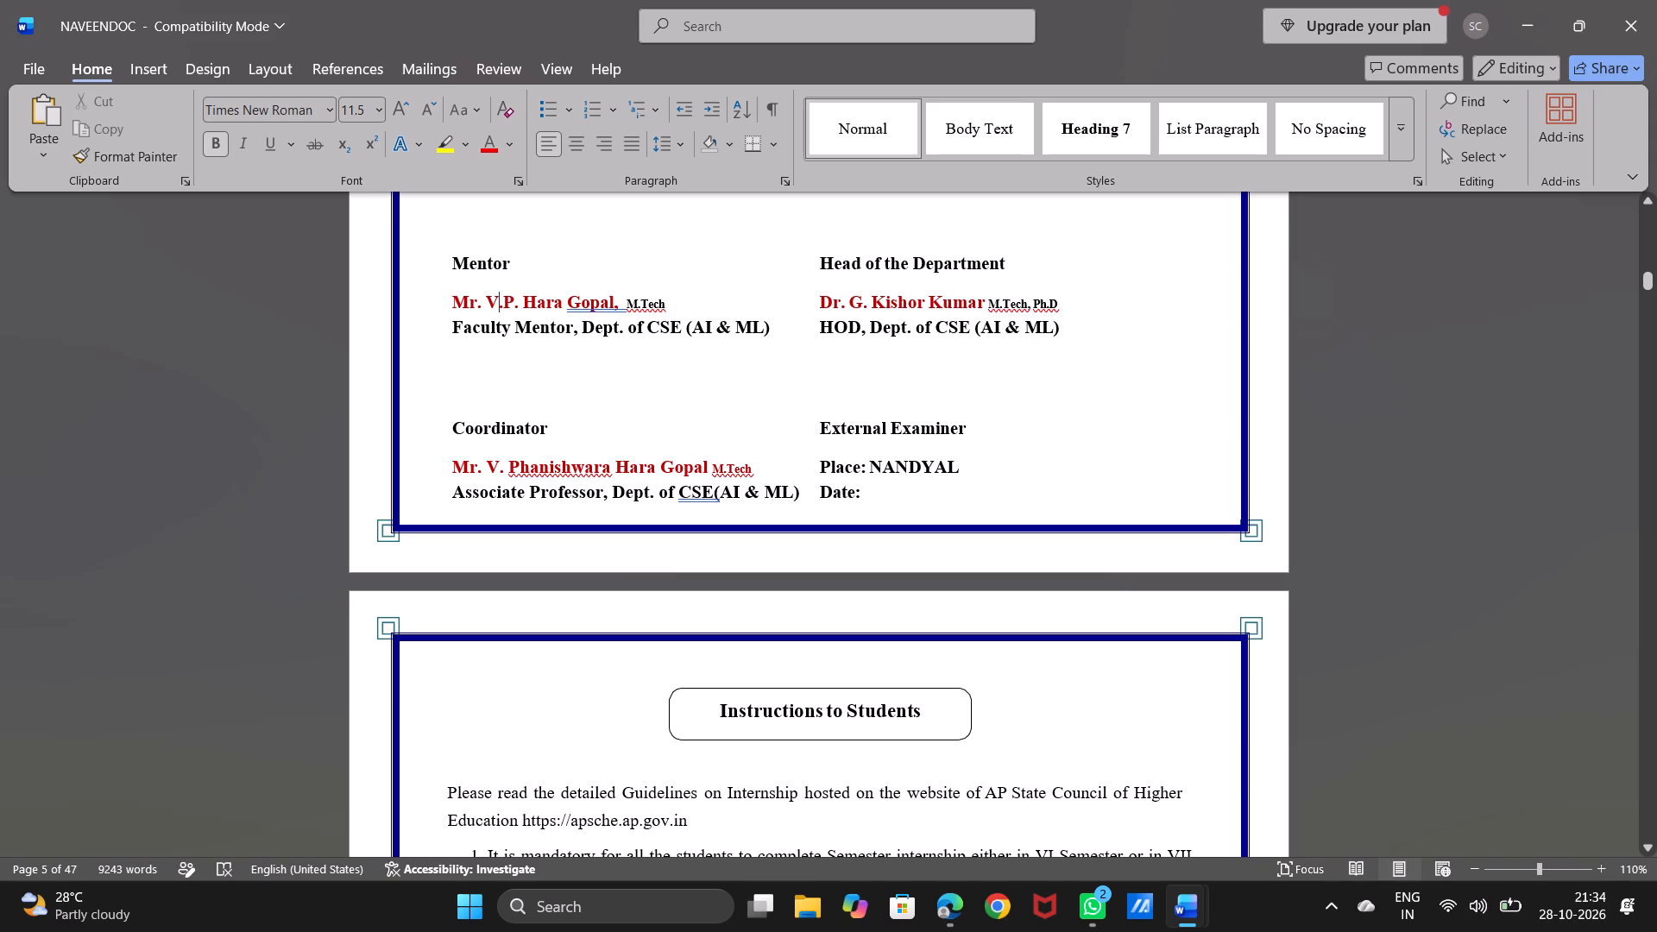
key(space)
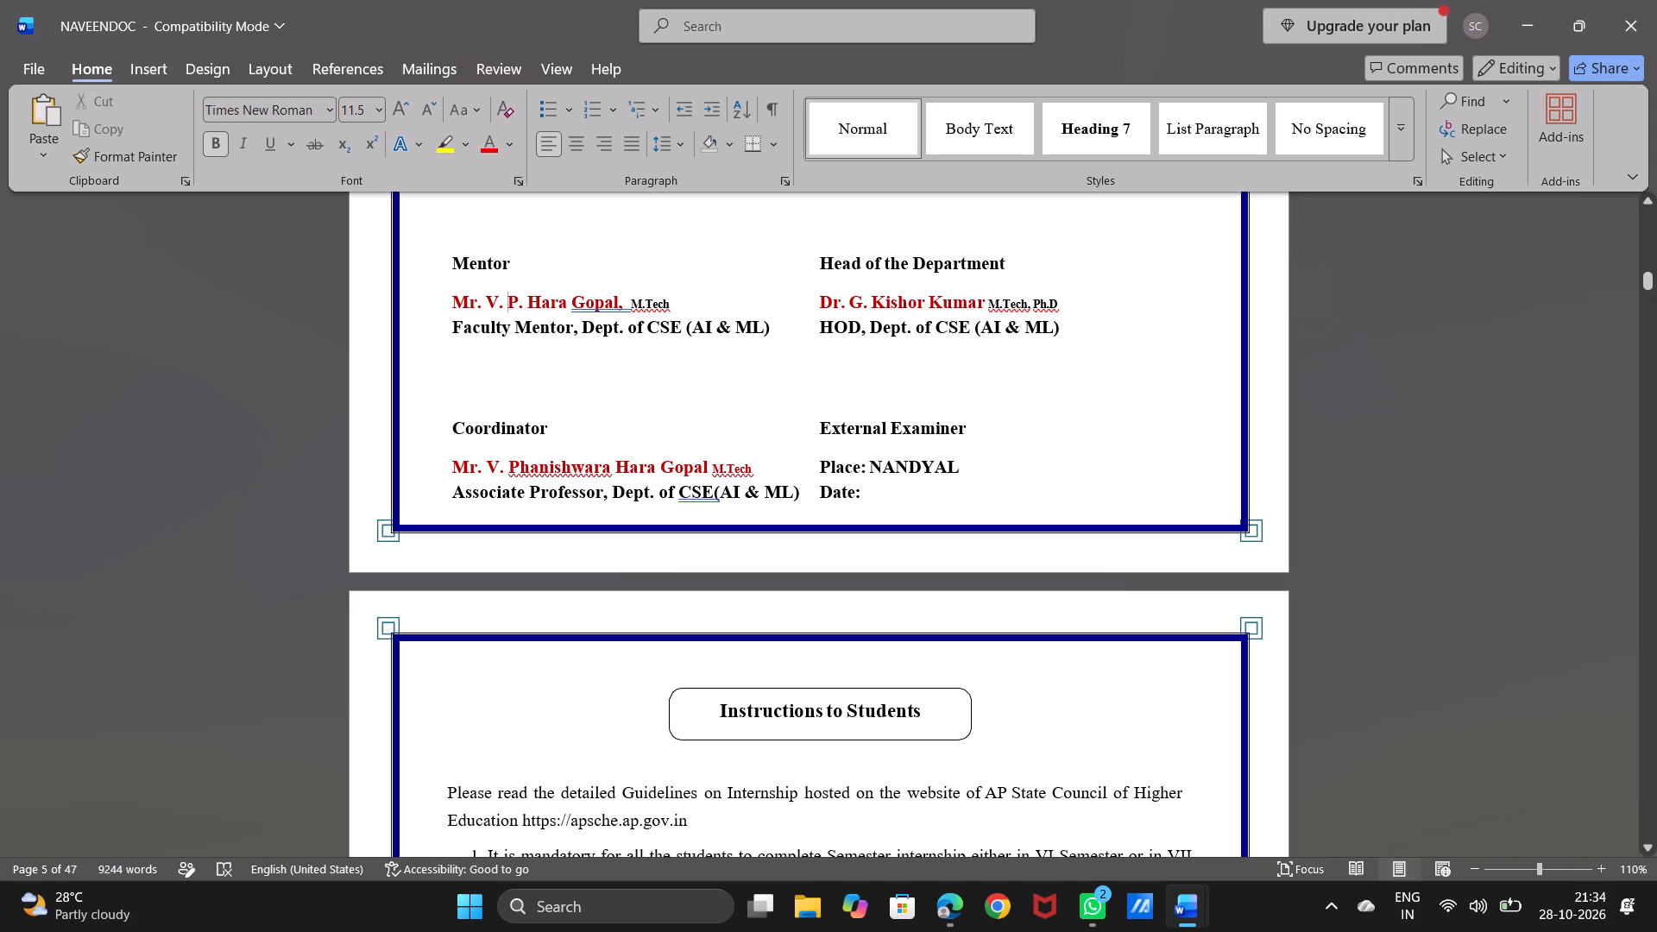
Review the mentor, coordinator and external examiner details on the page 5 certificate, then the start of the Instructions to Students page.
scroll(874, 401, down, 1)
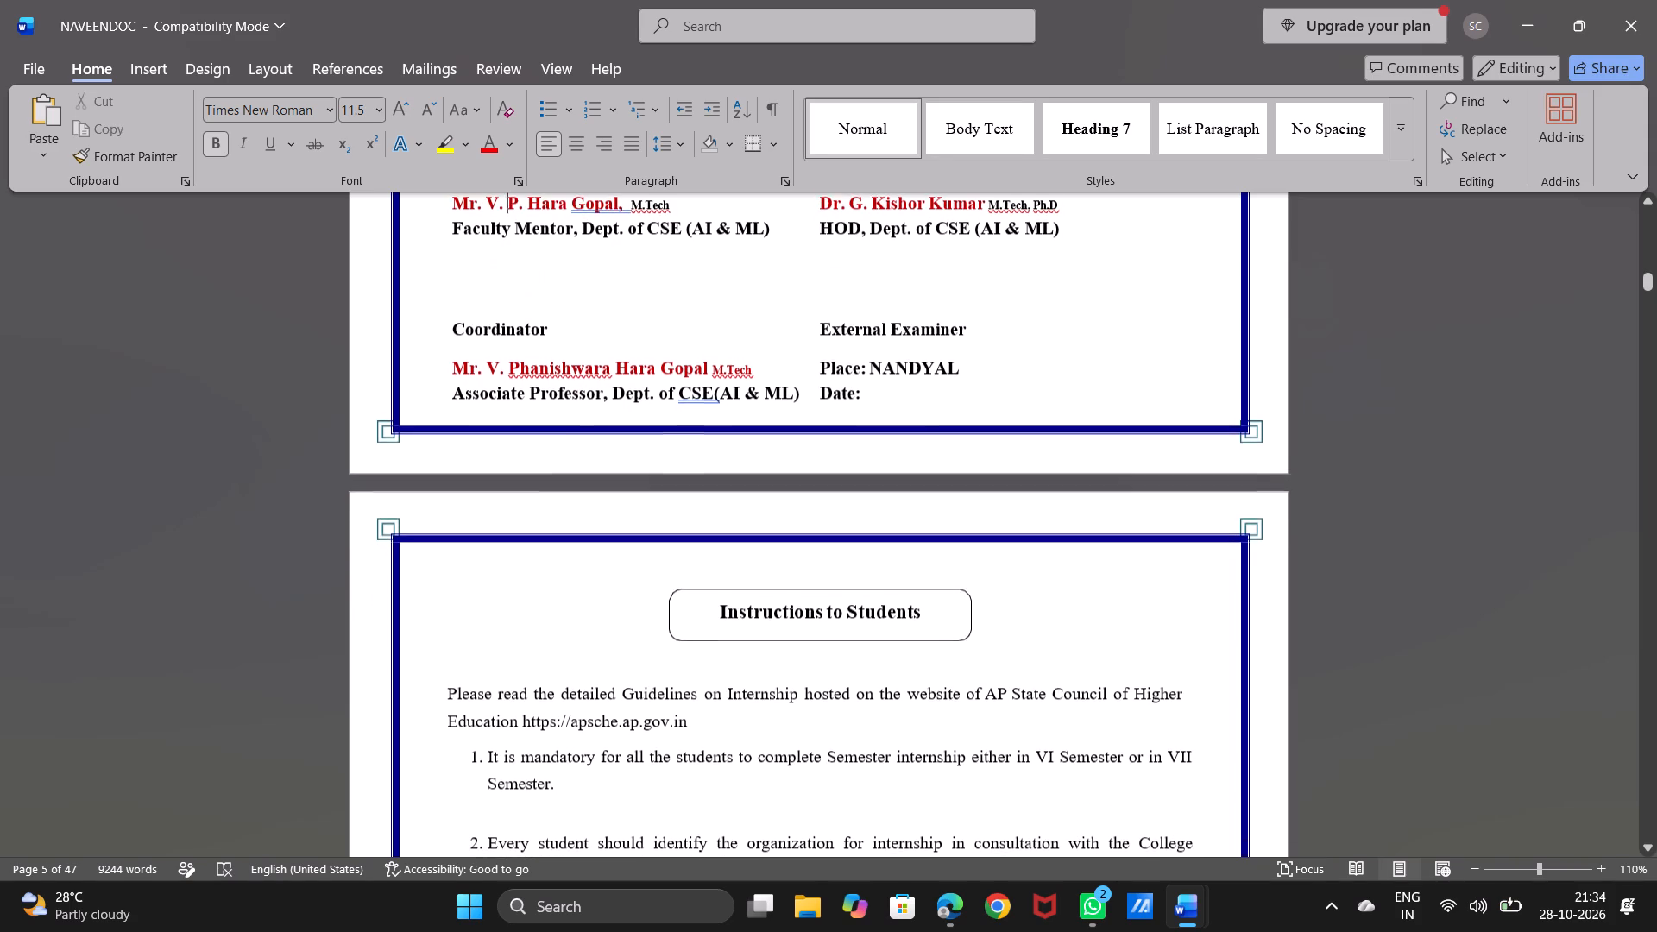
scroll(874, 401, up, 1)
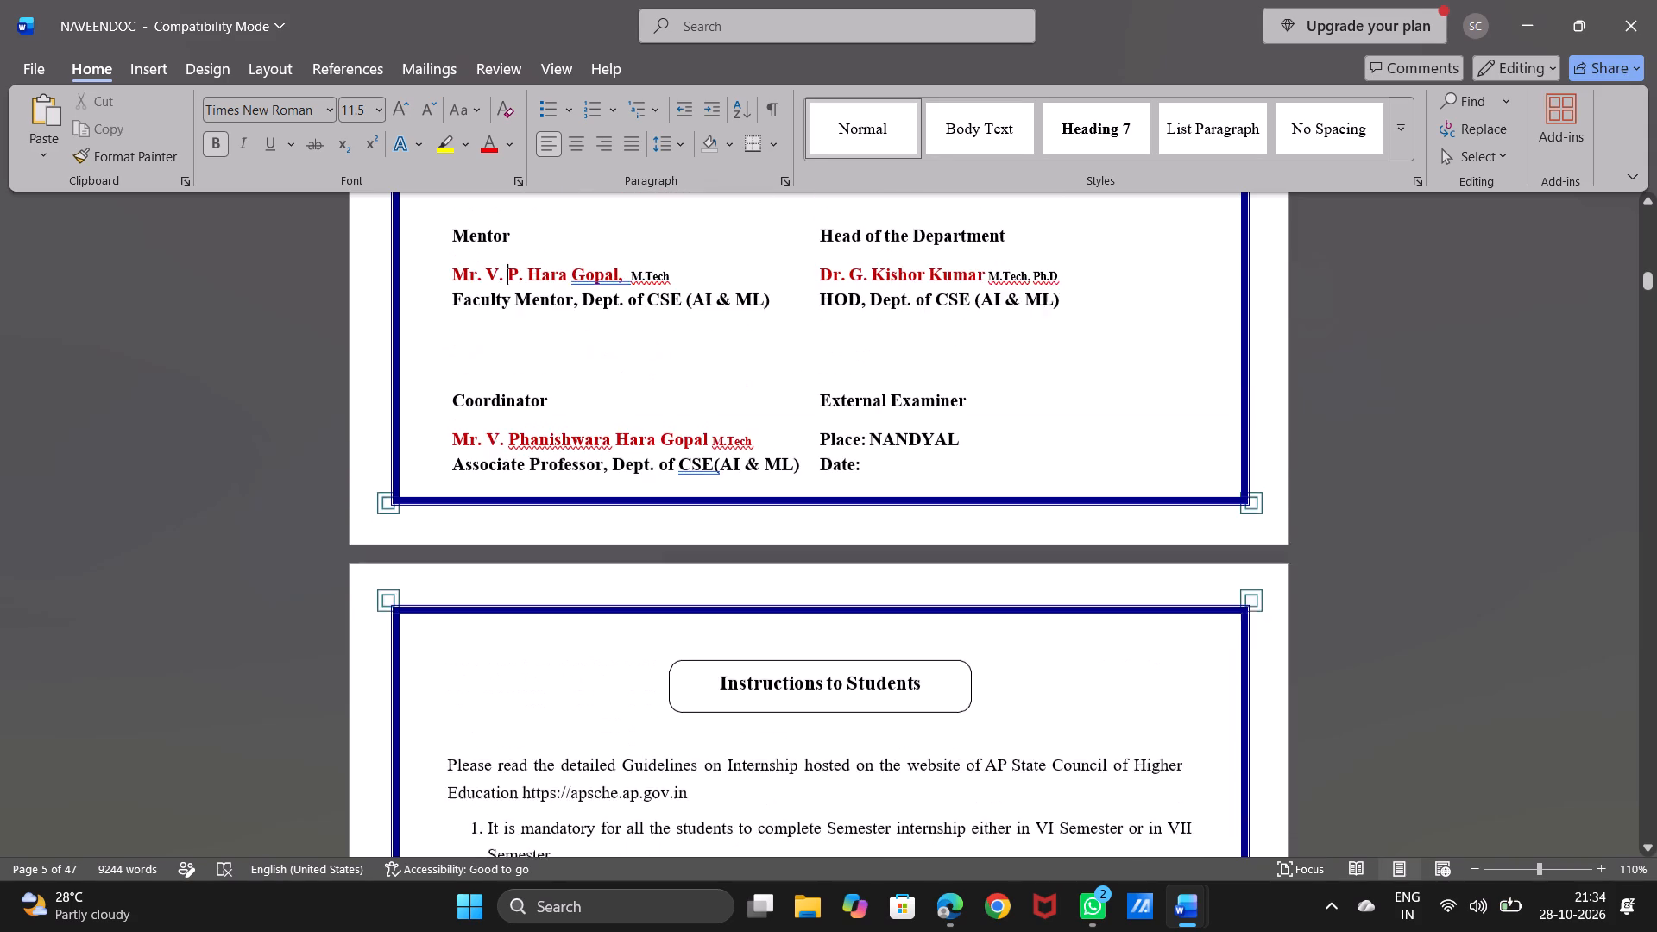
scroll(874, 401, up, 1)
scroll(666, 475, down, 1)
scroll(666, 475, up, 1)
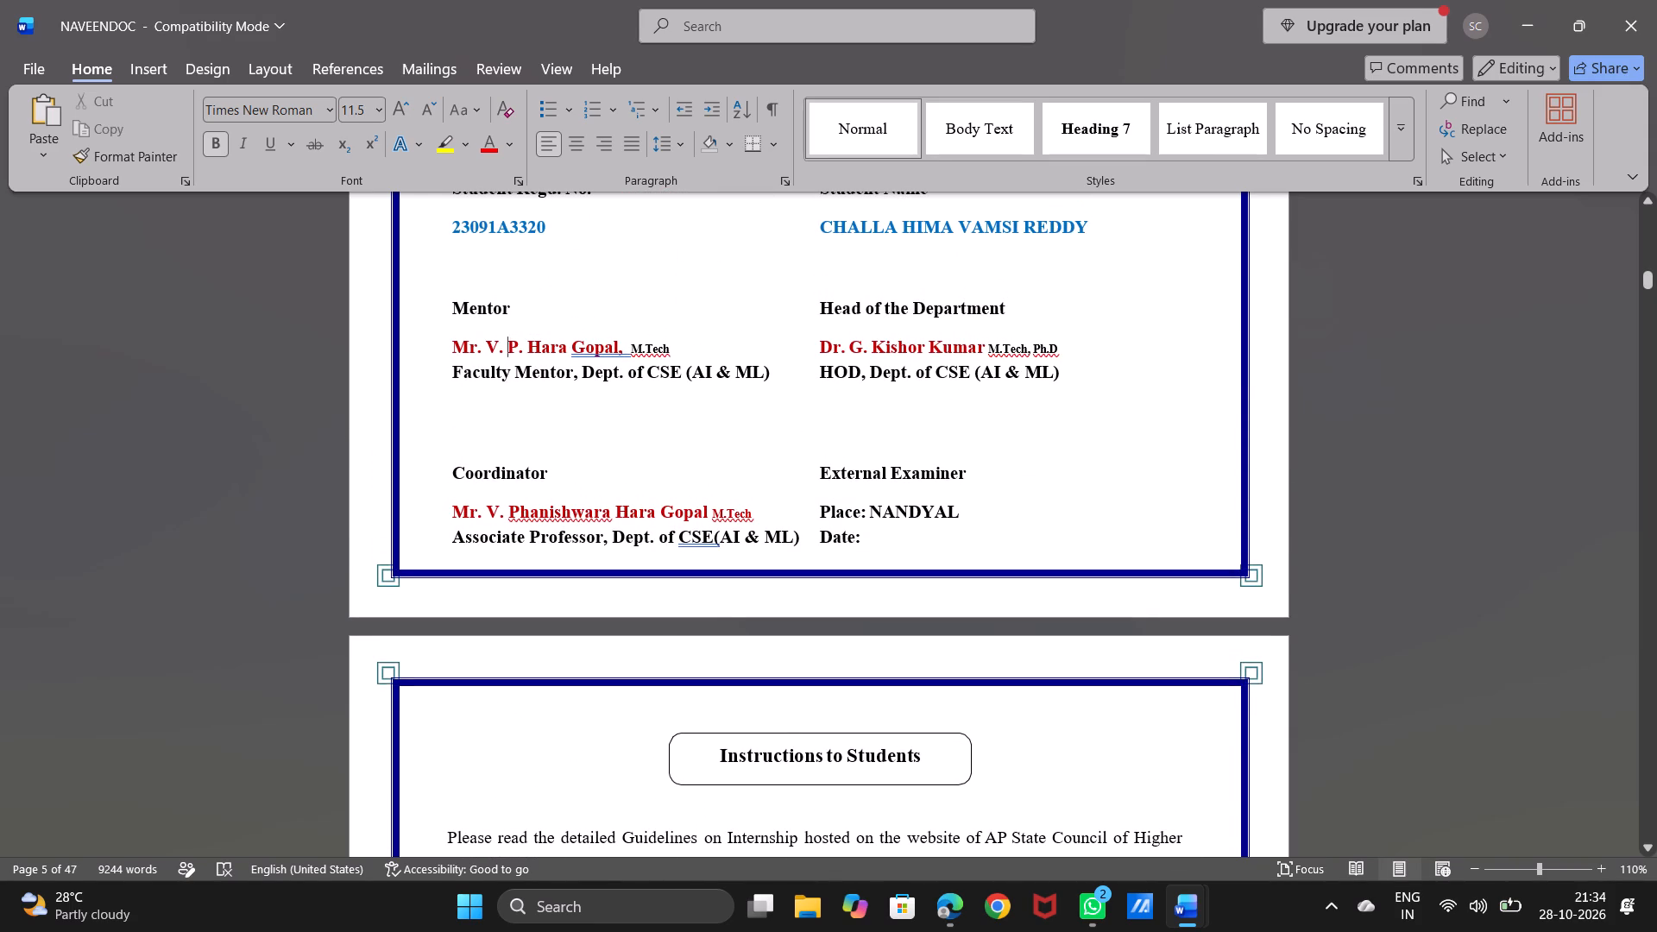
click(865, 536)
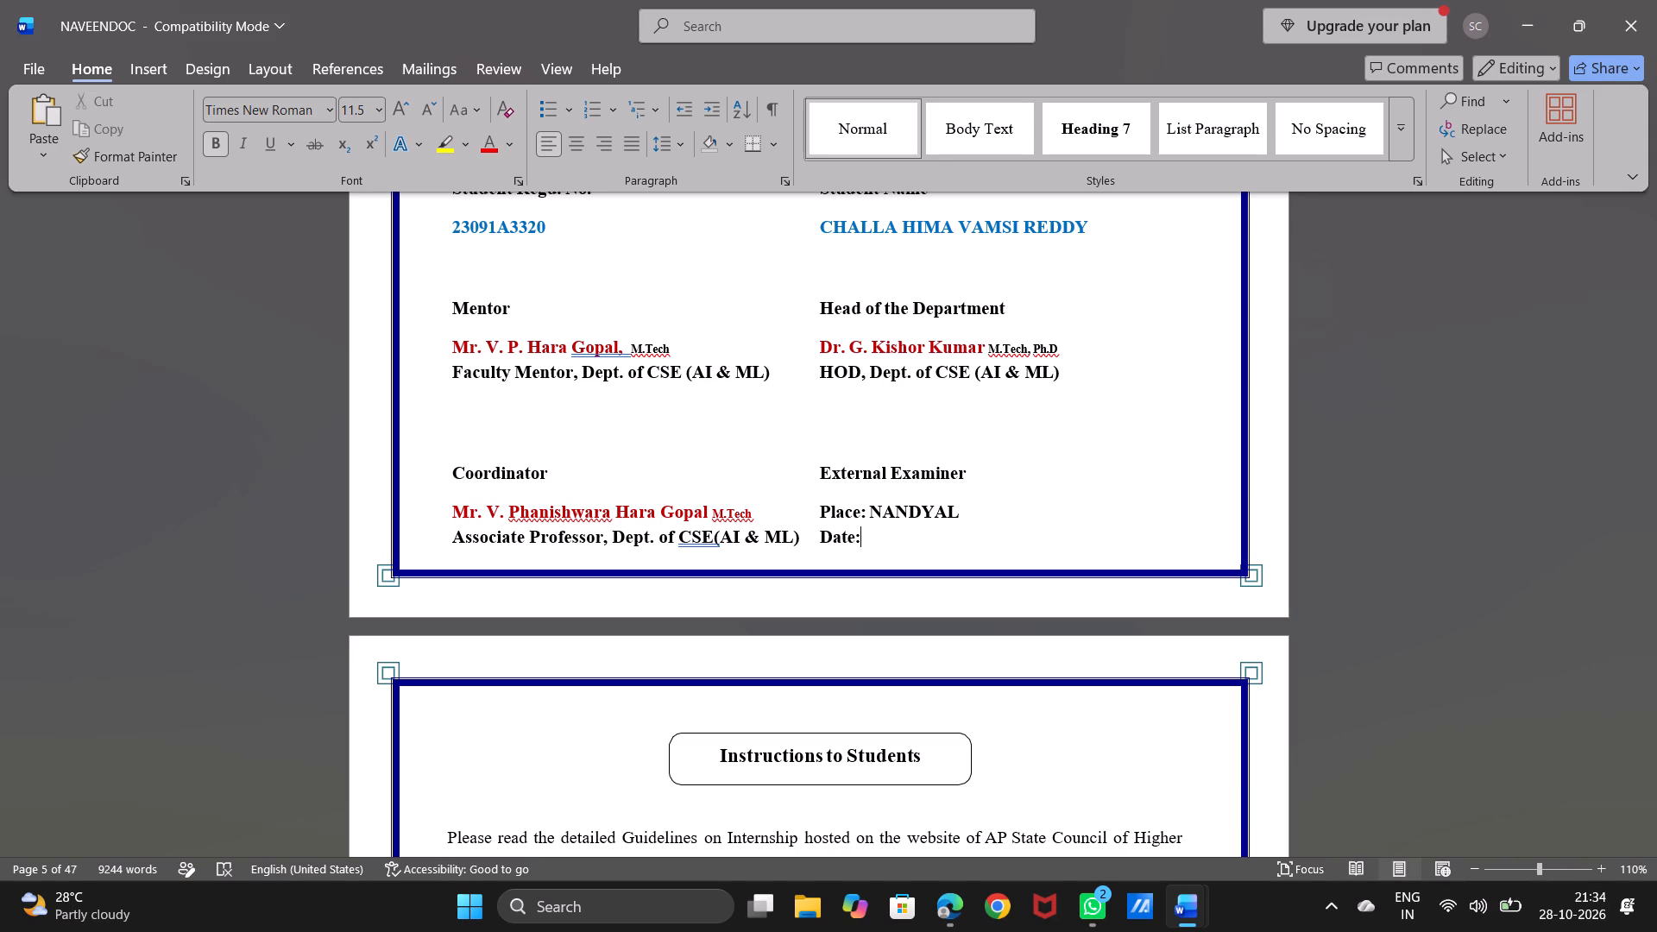
scroll(865, 536, down, 2)
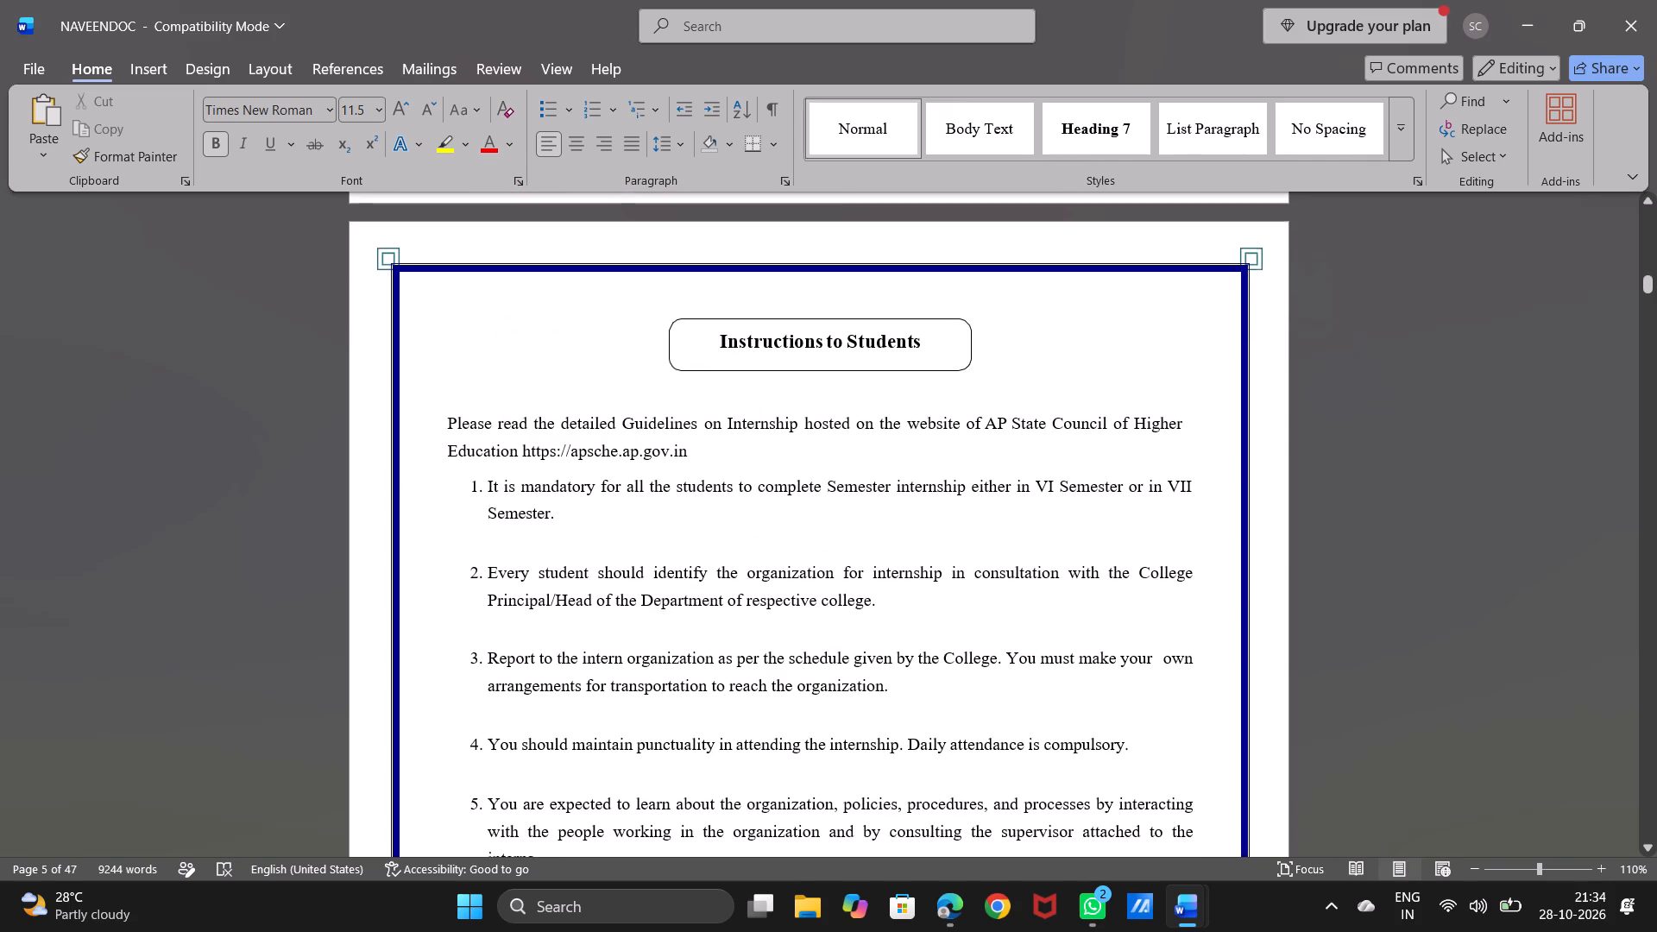
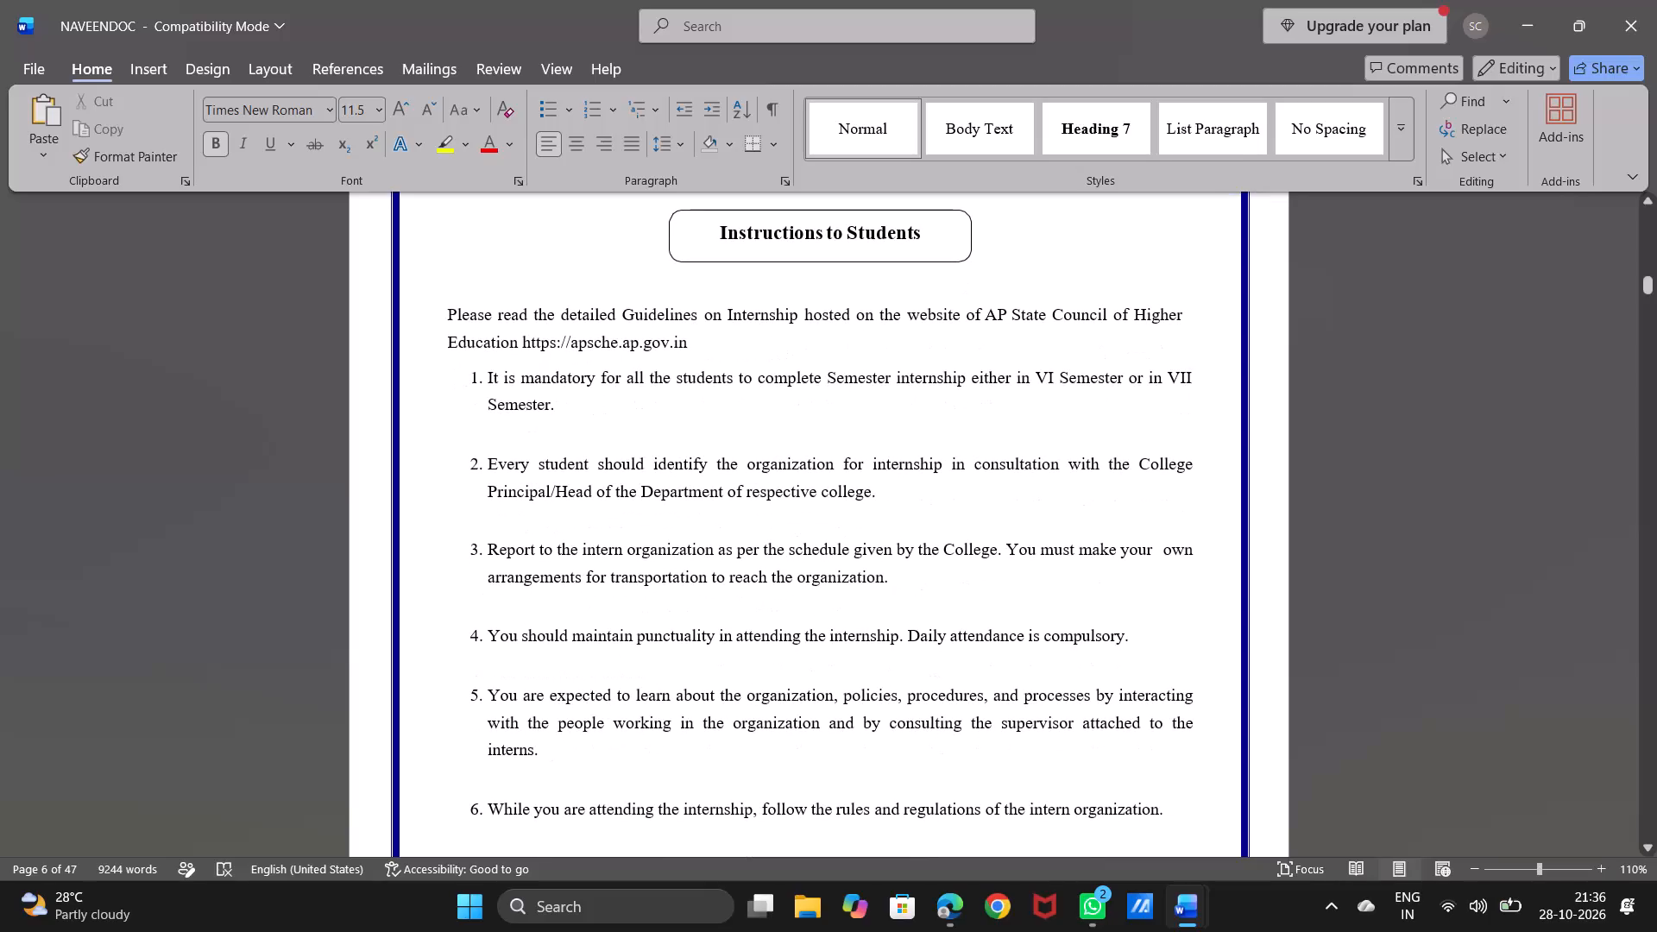
Replace the last two digits of the register number in the Student's Declaration on page 8 with the new student's digits.
scroll(865, 536, down, 2)
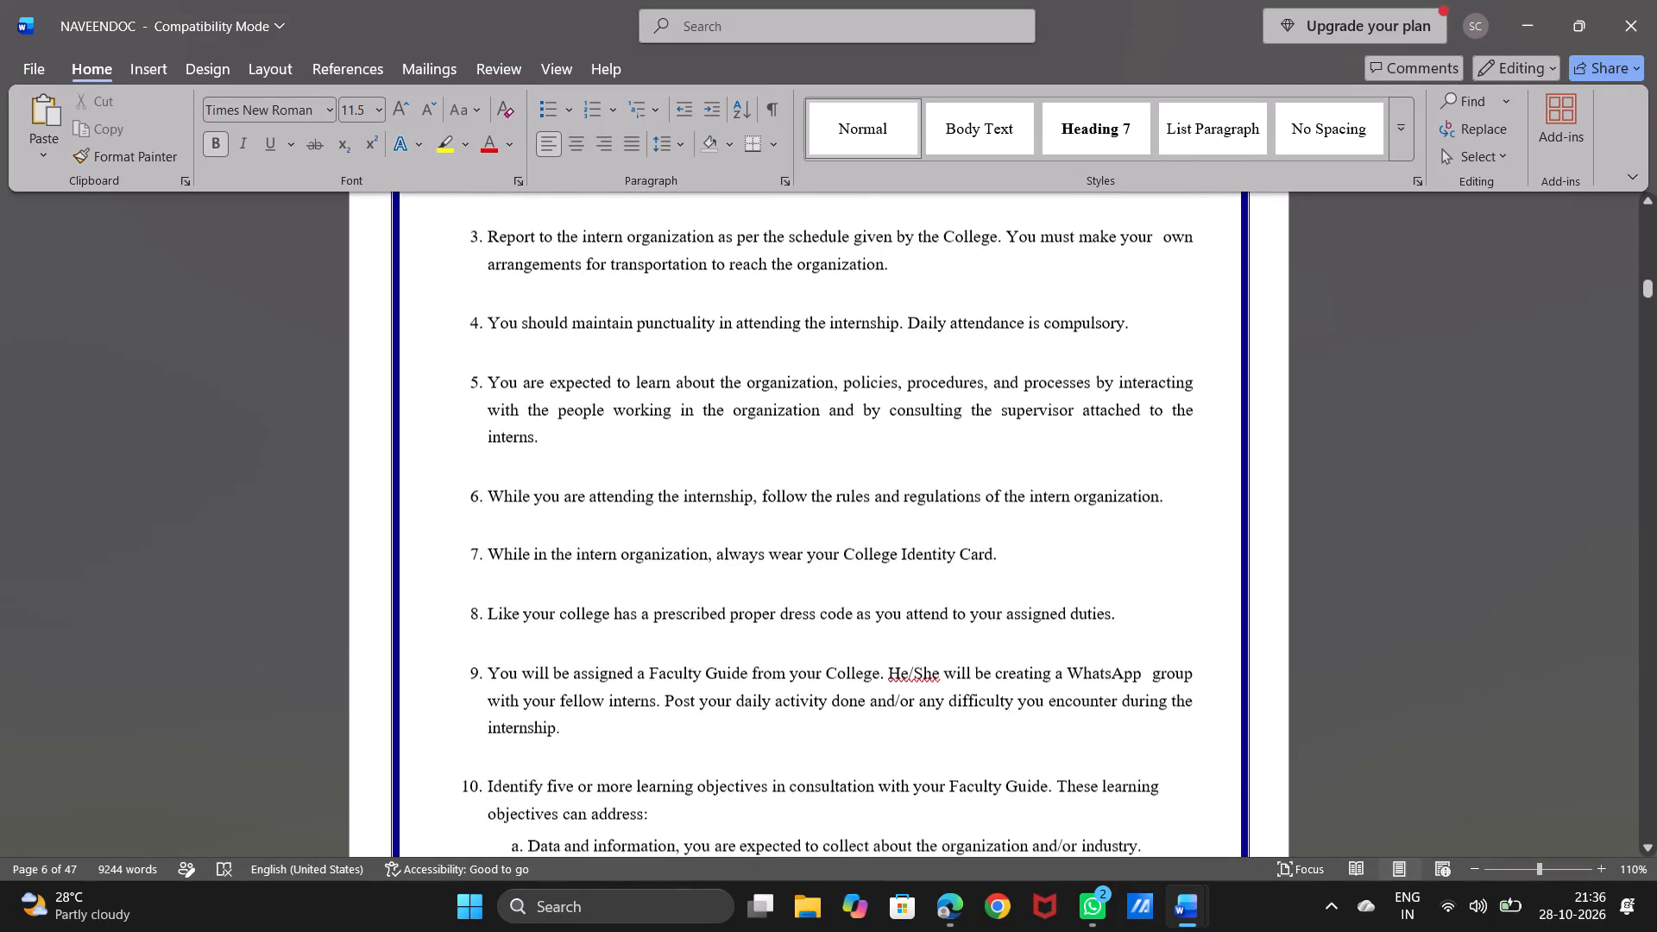
scroll(865, 536, down, 5)
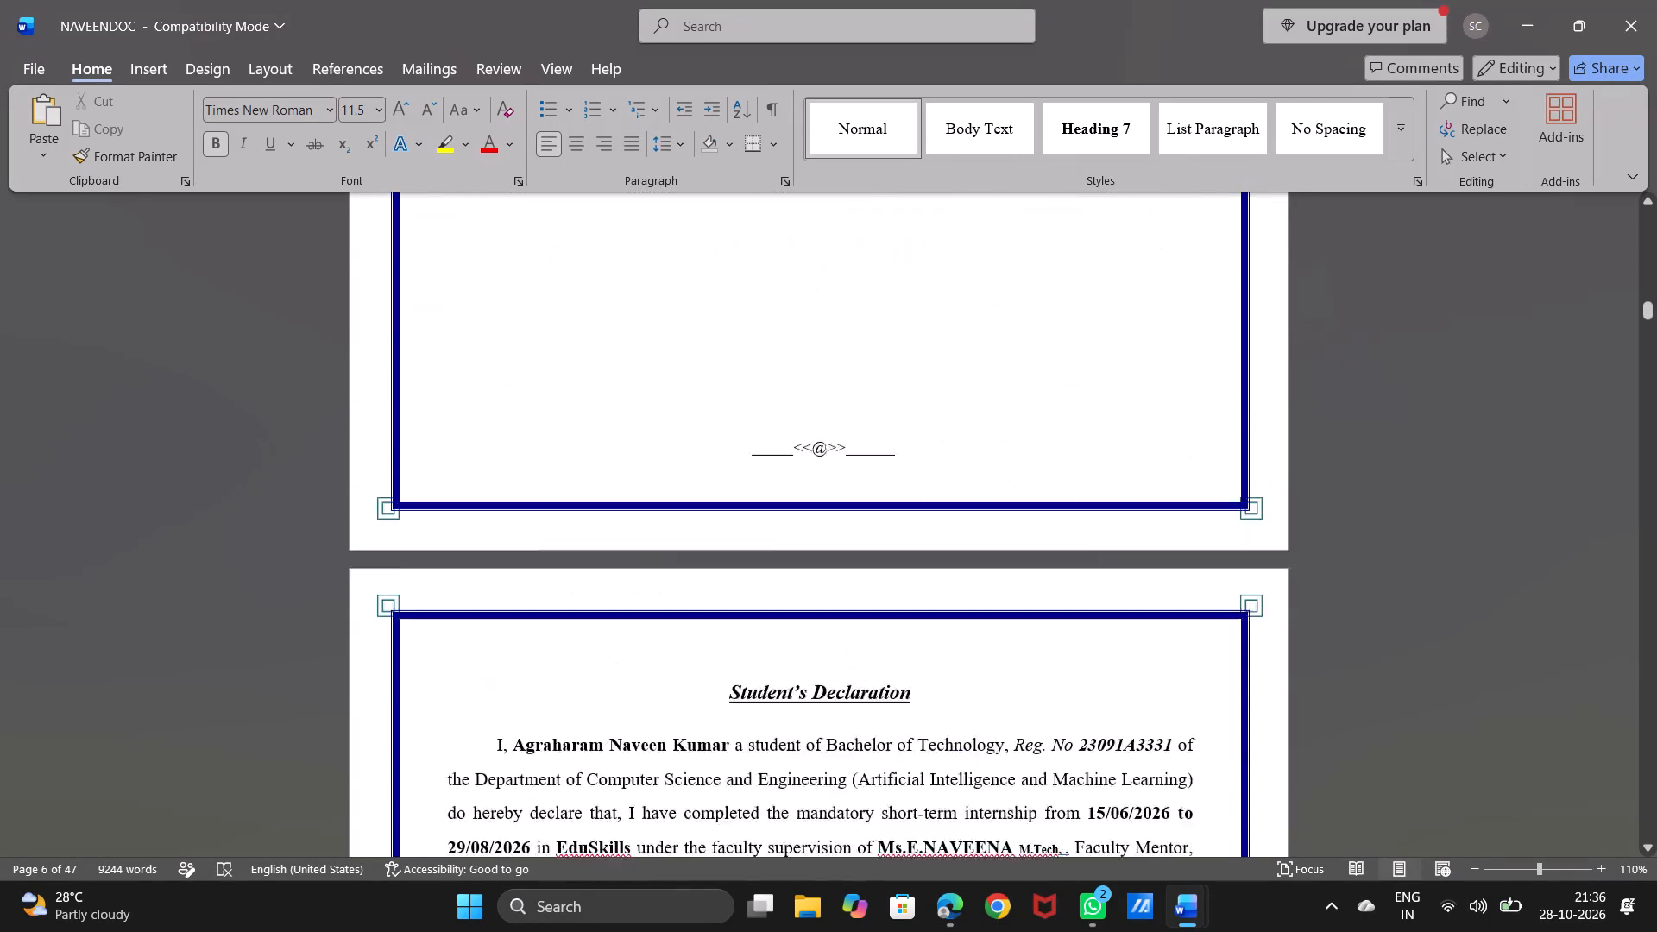
scroll(865, 536, down, 1)
scroll(865, 536, up, 2)
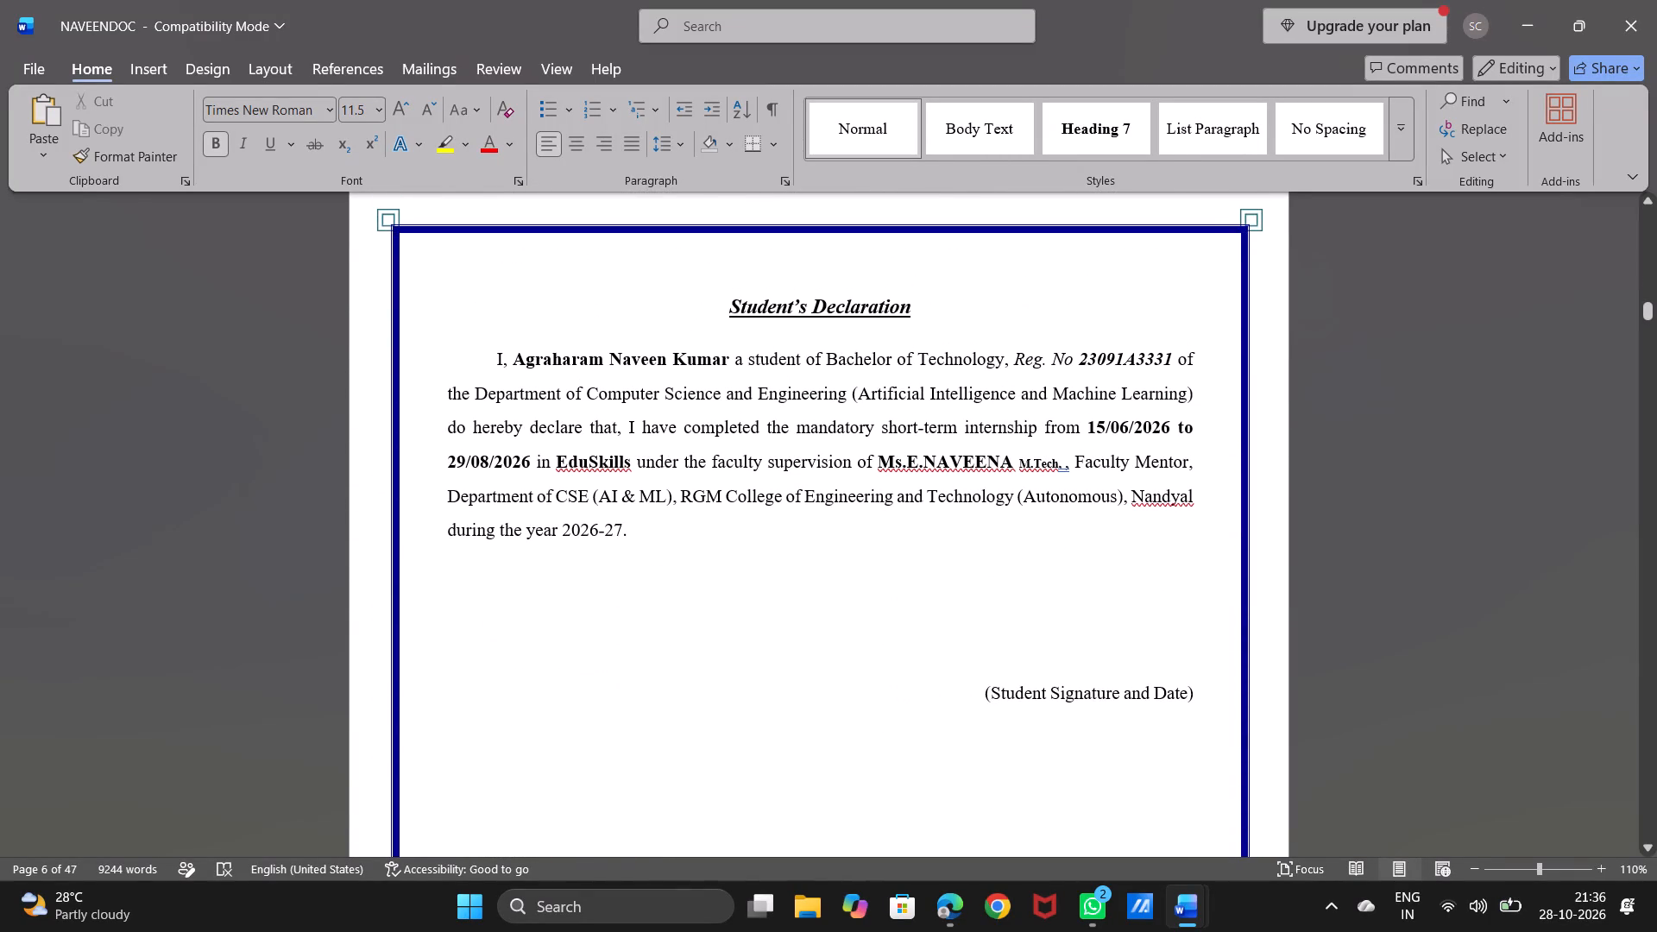
click(1175, 351)
key(BackSpace)
key(BackSpace)
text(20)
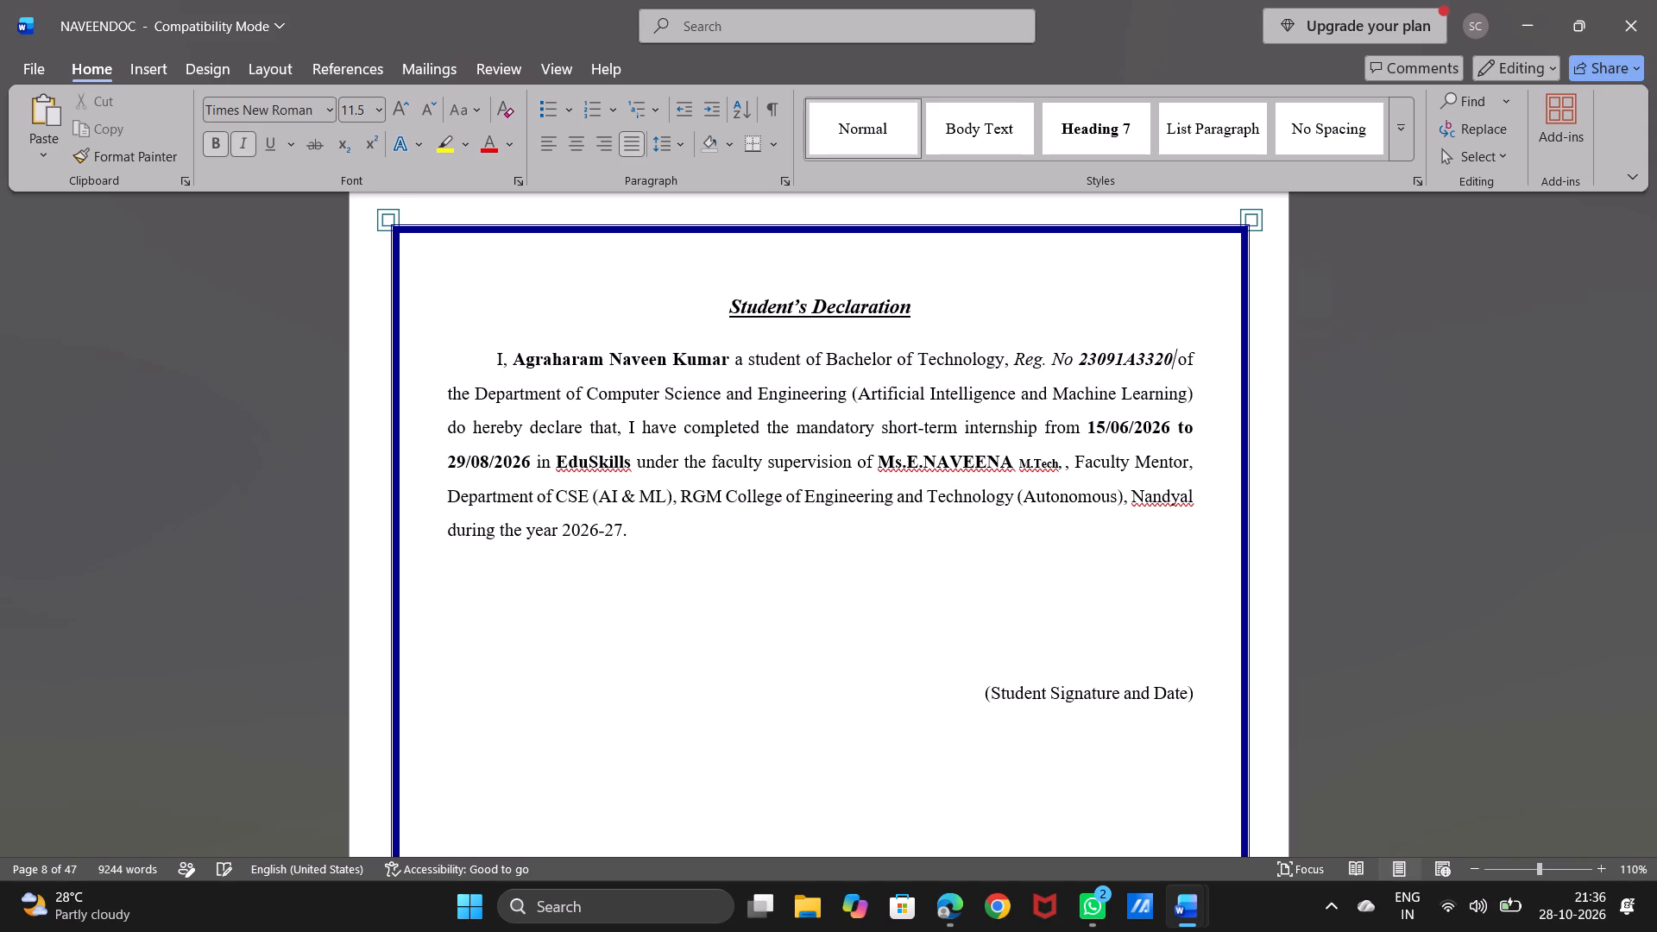
Delete the old student's full name after "I," in the Student's Declaration.
scroll(1175, 351, down, 1)
scroll(1123, 472, up, 2)
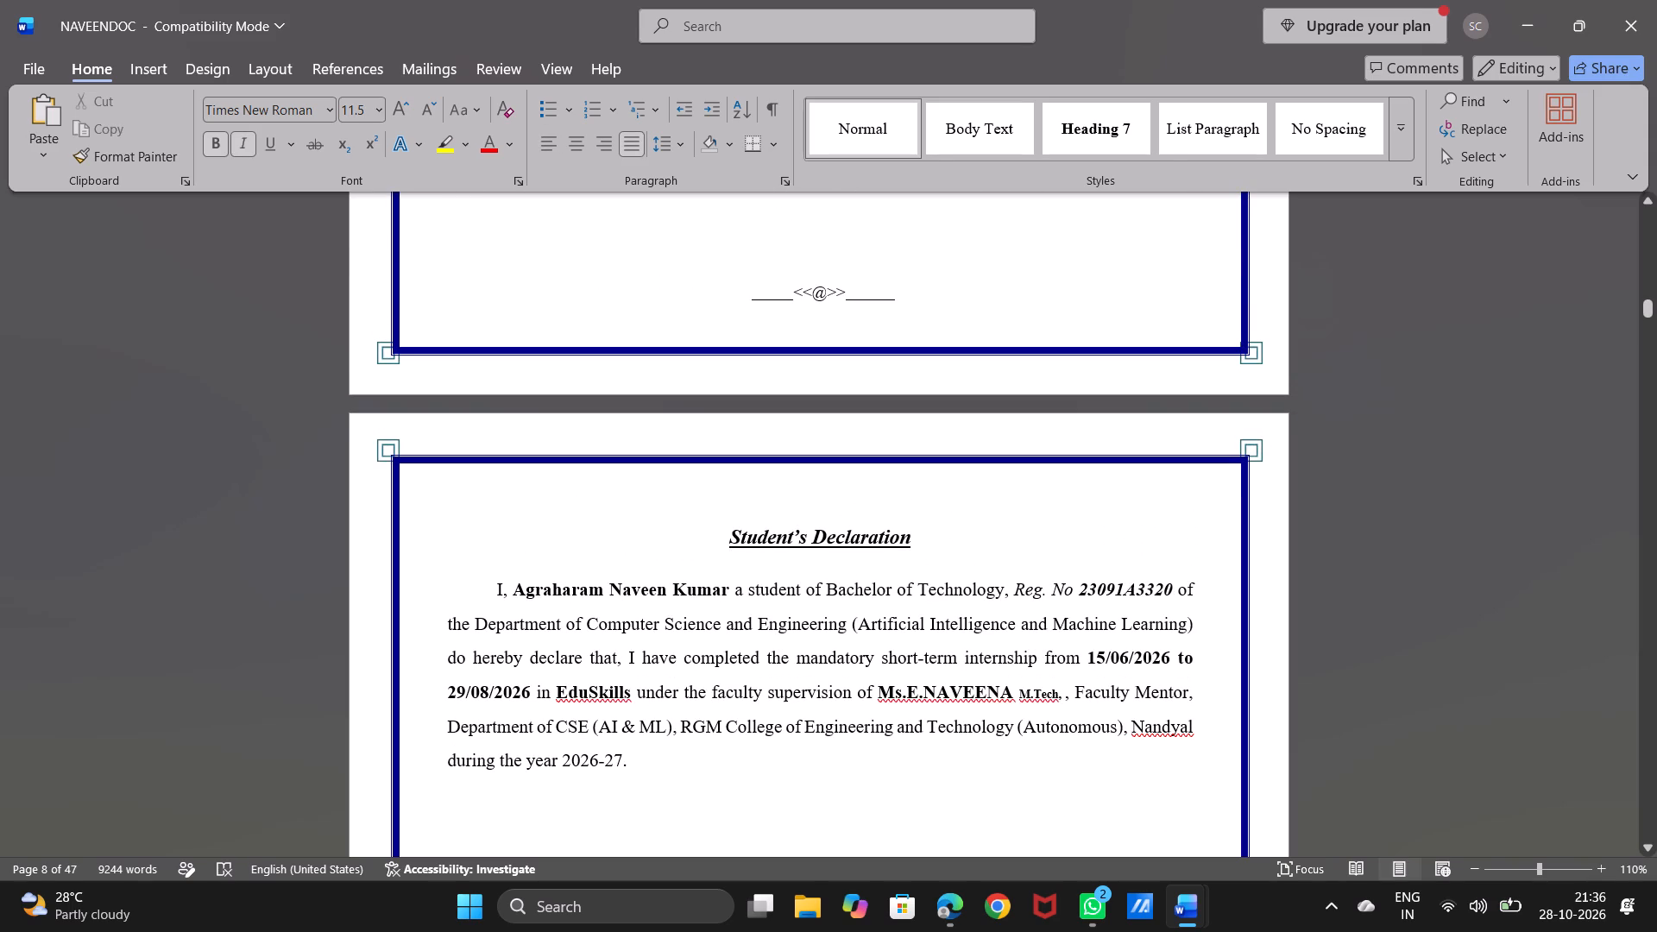
click(728, 591)
key(BackSpace)
key(BackSpace)
key(BackSpace)
key(BackSpace)
key(BackSpace)
key(BackSpace)
key(BackSpace)
key(BackSpace)
key(BackSpace)
key(BackSpace)
key(BackSpace)
key(BackSpace)
key(BackSpace)
key(BackSpace)
key(BackSpace)
key(BackSpace)
key(BackSpace)
key(BackSpace)
key(BackSpace)
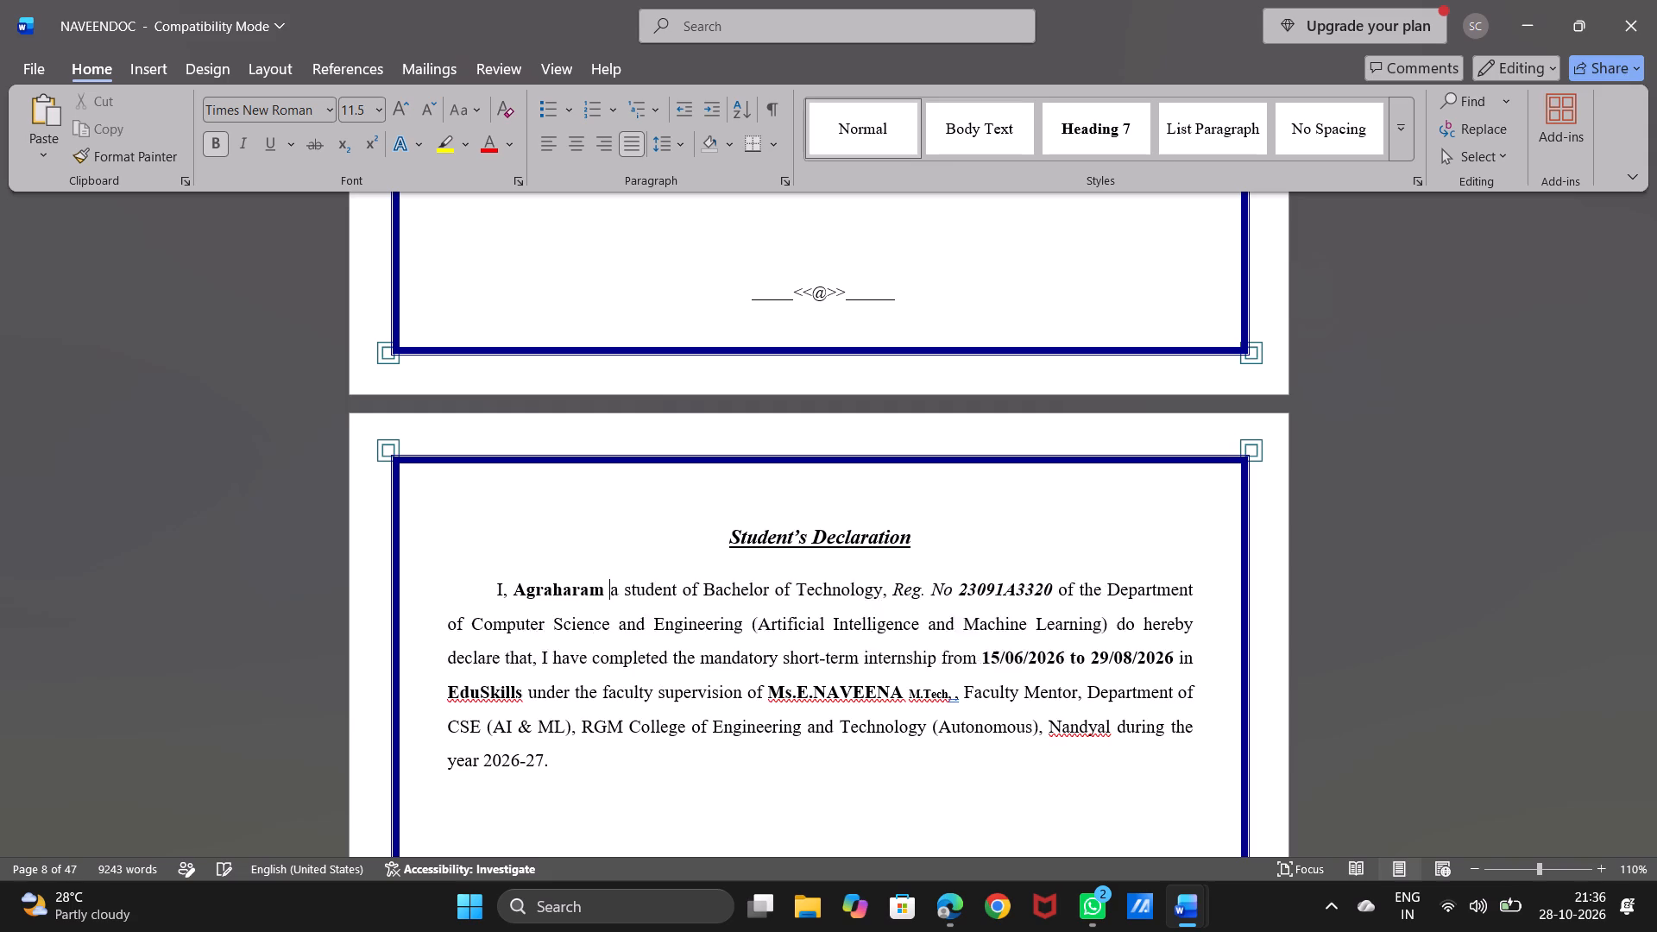
key(BackSpace)
key(BackSpace)
key(BackSpace)
key(BackSpace)
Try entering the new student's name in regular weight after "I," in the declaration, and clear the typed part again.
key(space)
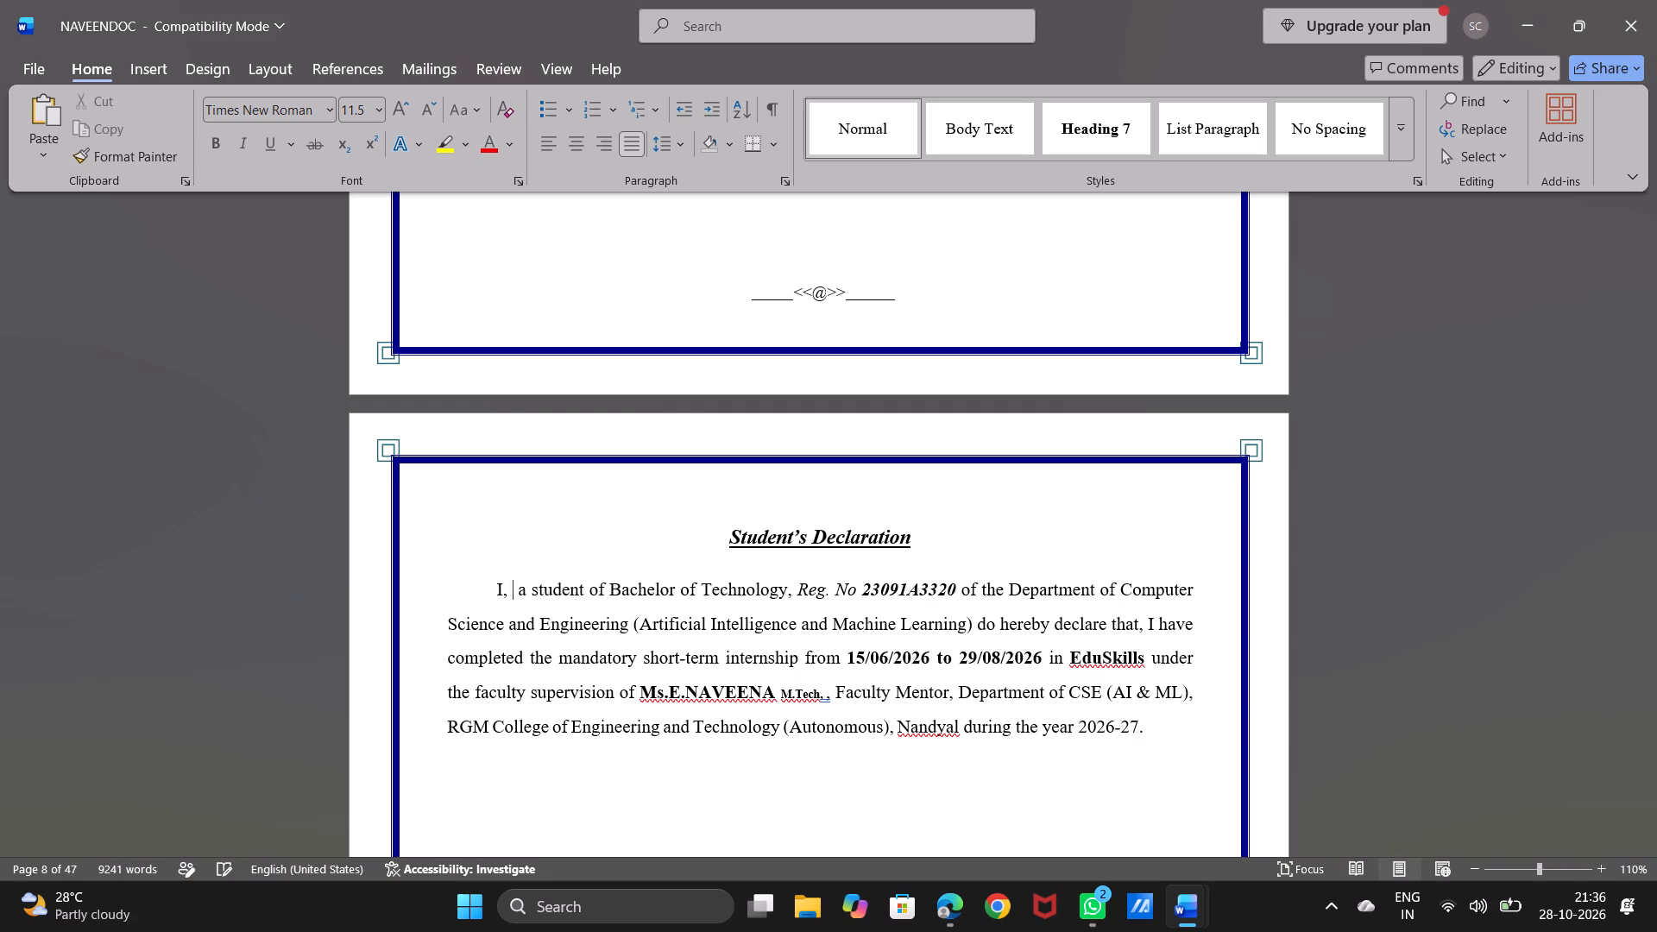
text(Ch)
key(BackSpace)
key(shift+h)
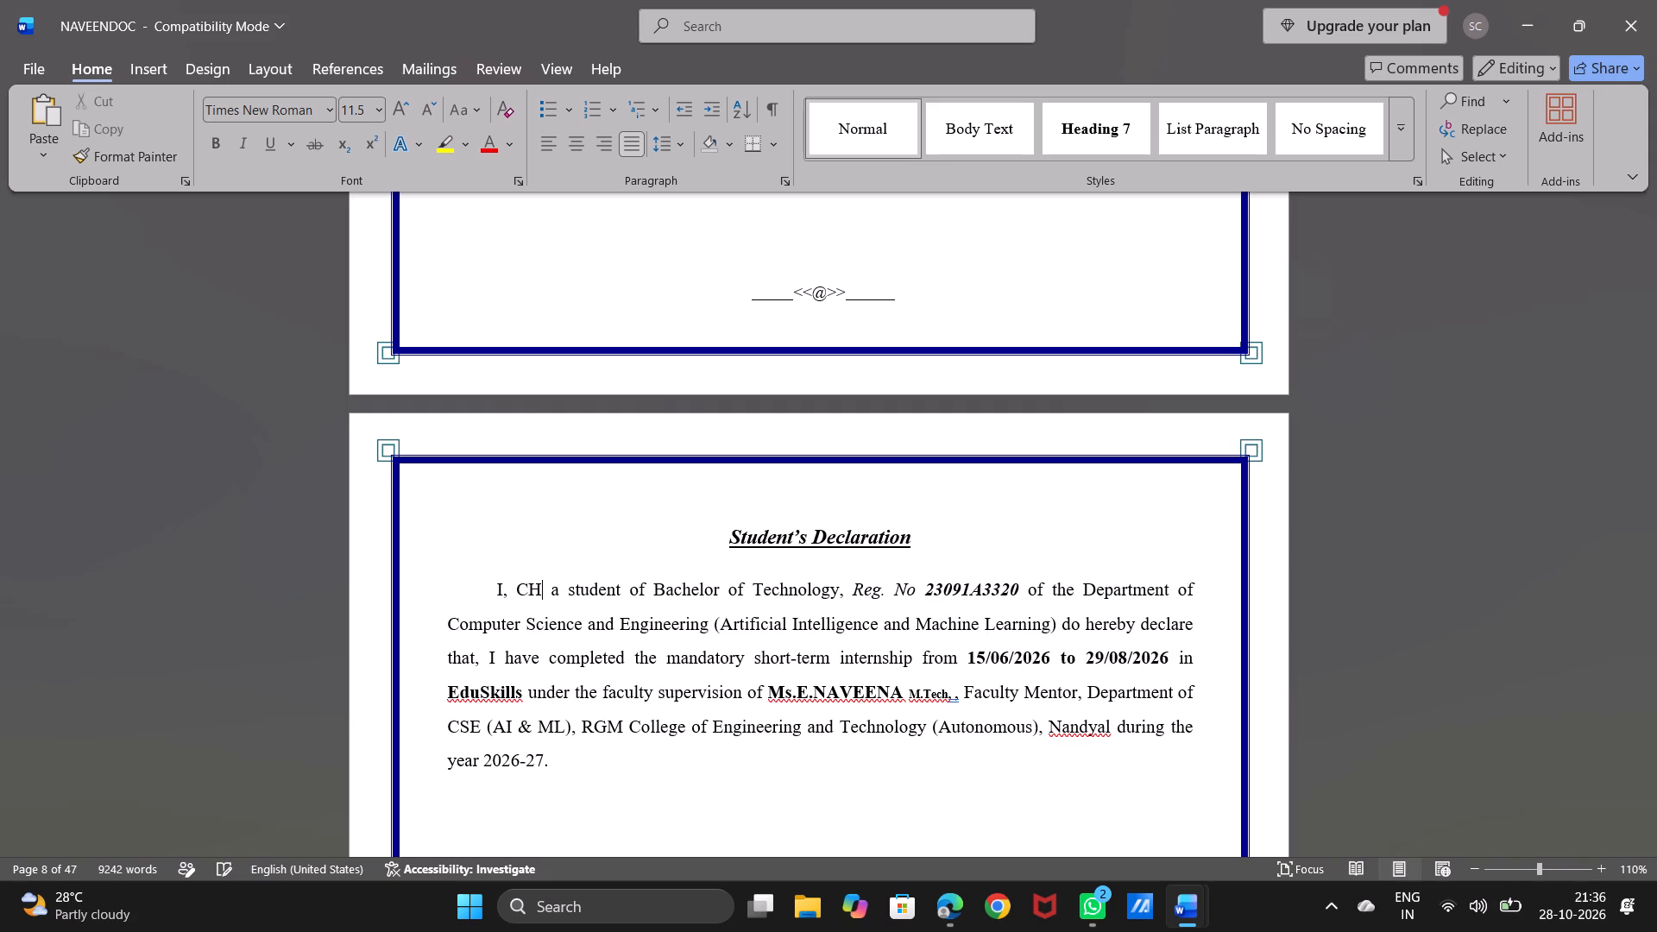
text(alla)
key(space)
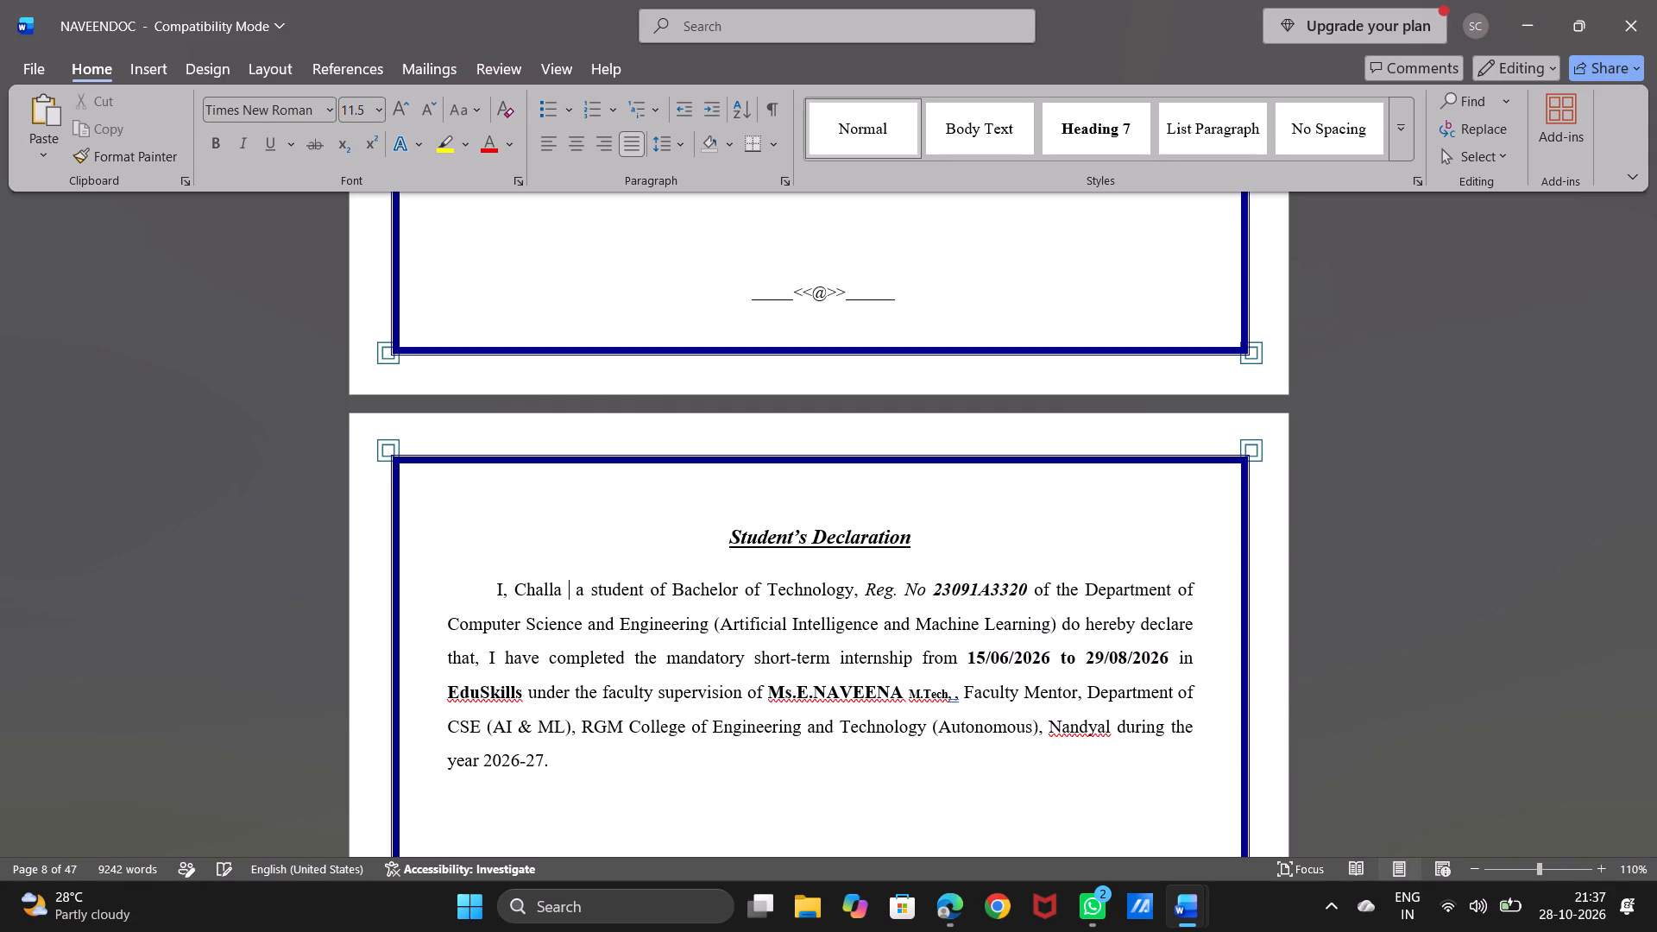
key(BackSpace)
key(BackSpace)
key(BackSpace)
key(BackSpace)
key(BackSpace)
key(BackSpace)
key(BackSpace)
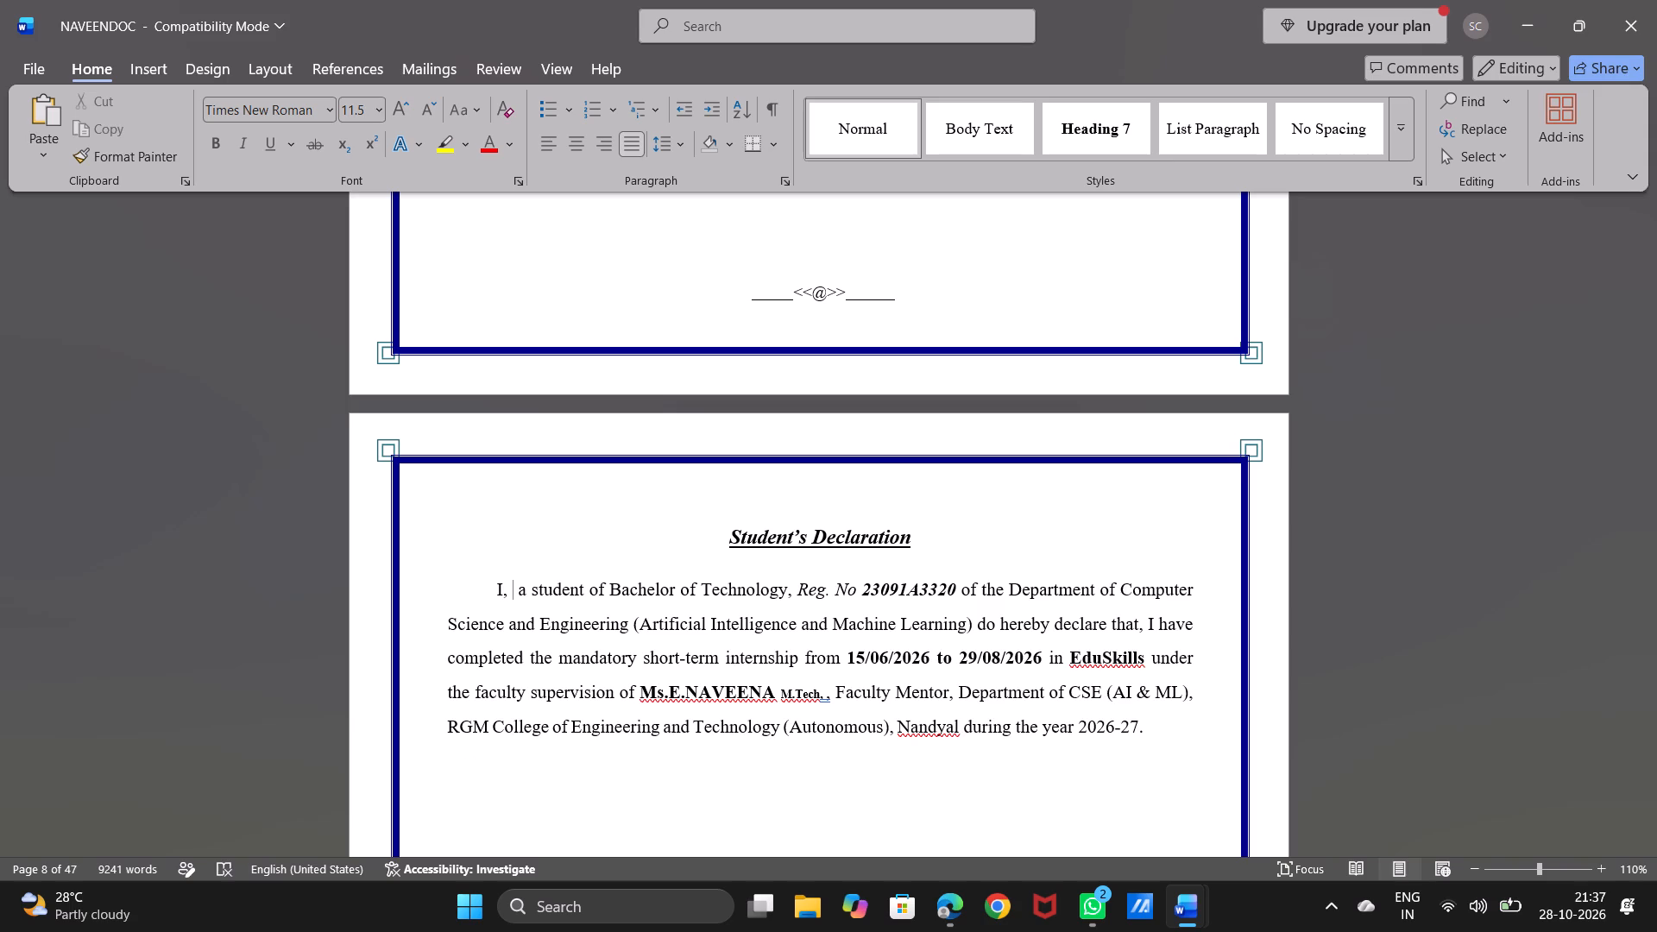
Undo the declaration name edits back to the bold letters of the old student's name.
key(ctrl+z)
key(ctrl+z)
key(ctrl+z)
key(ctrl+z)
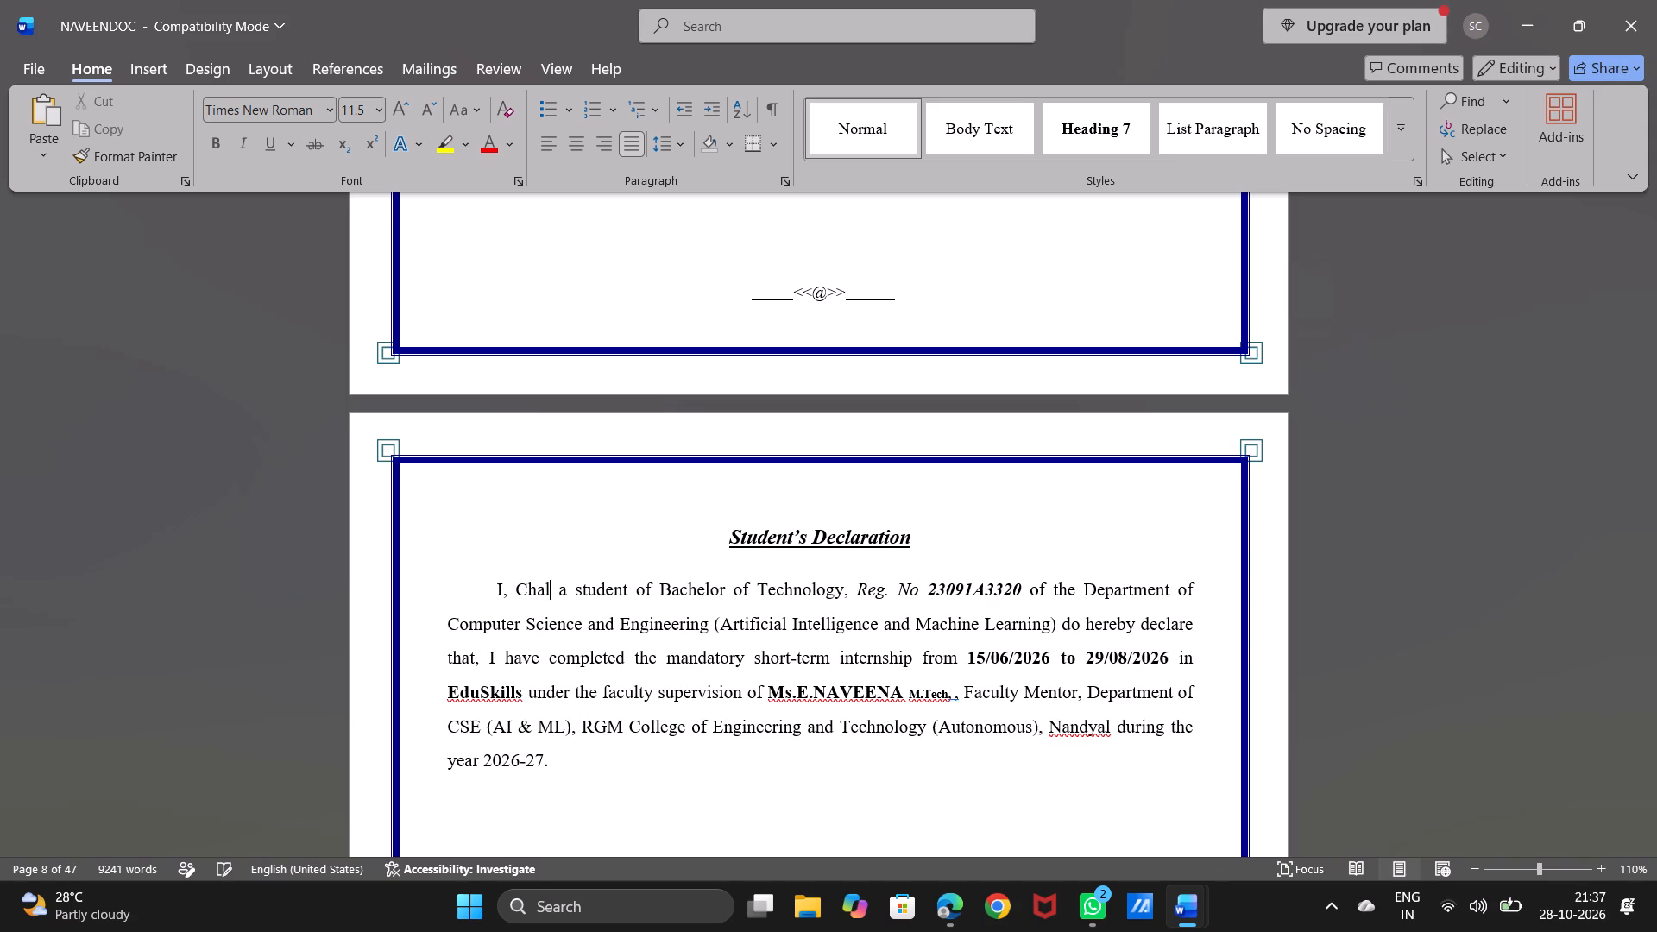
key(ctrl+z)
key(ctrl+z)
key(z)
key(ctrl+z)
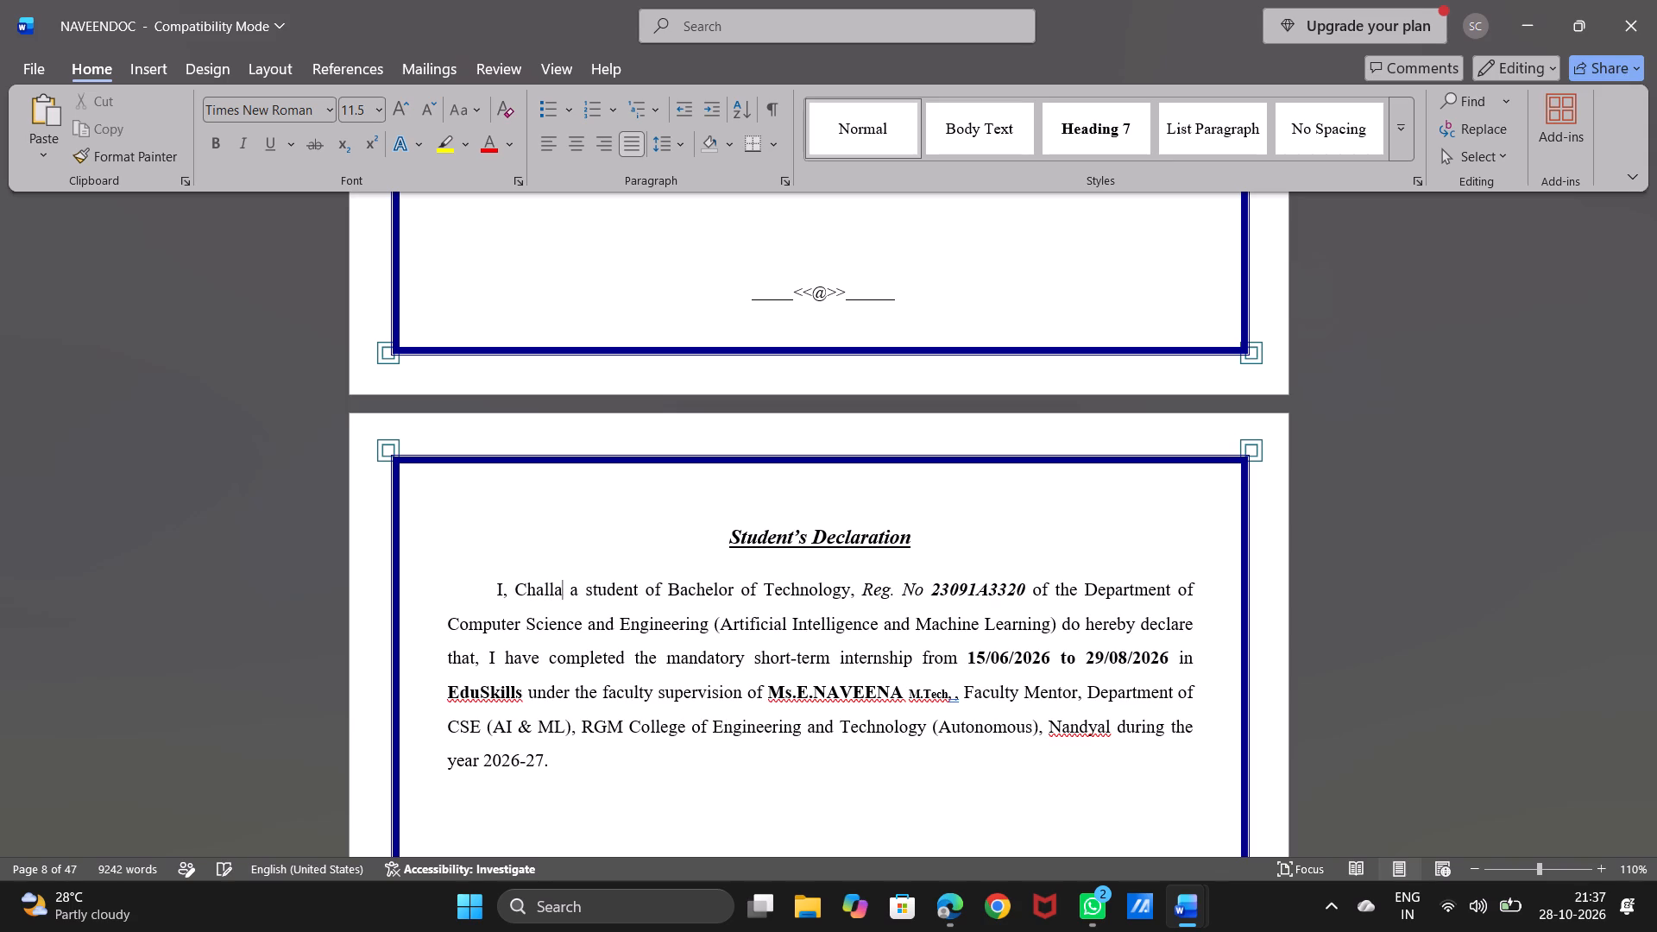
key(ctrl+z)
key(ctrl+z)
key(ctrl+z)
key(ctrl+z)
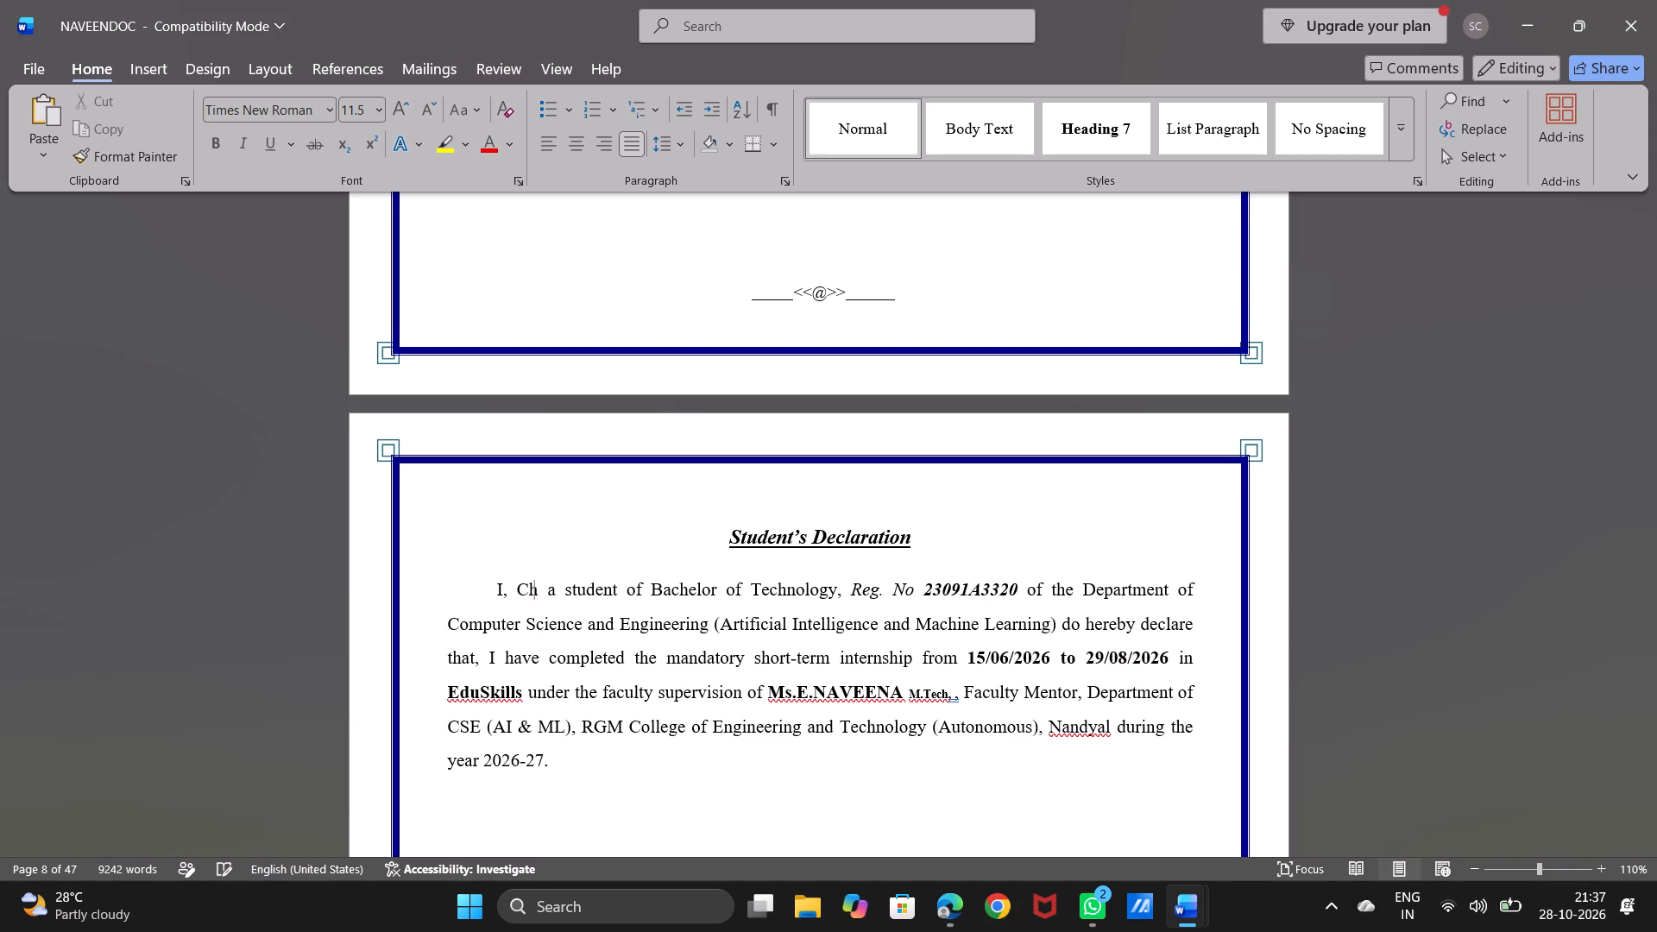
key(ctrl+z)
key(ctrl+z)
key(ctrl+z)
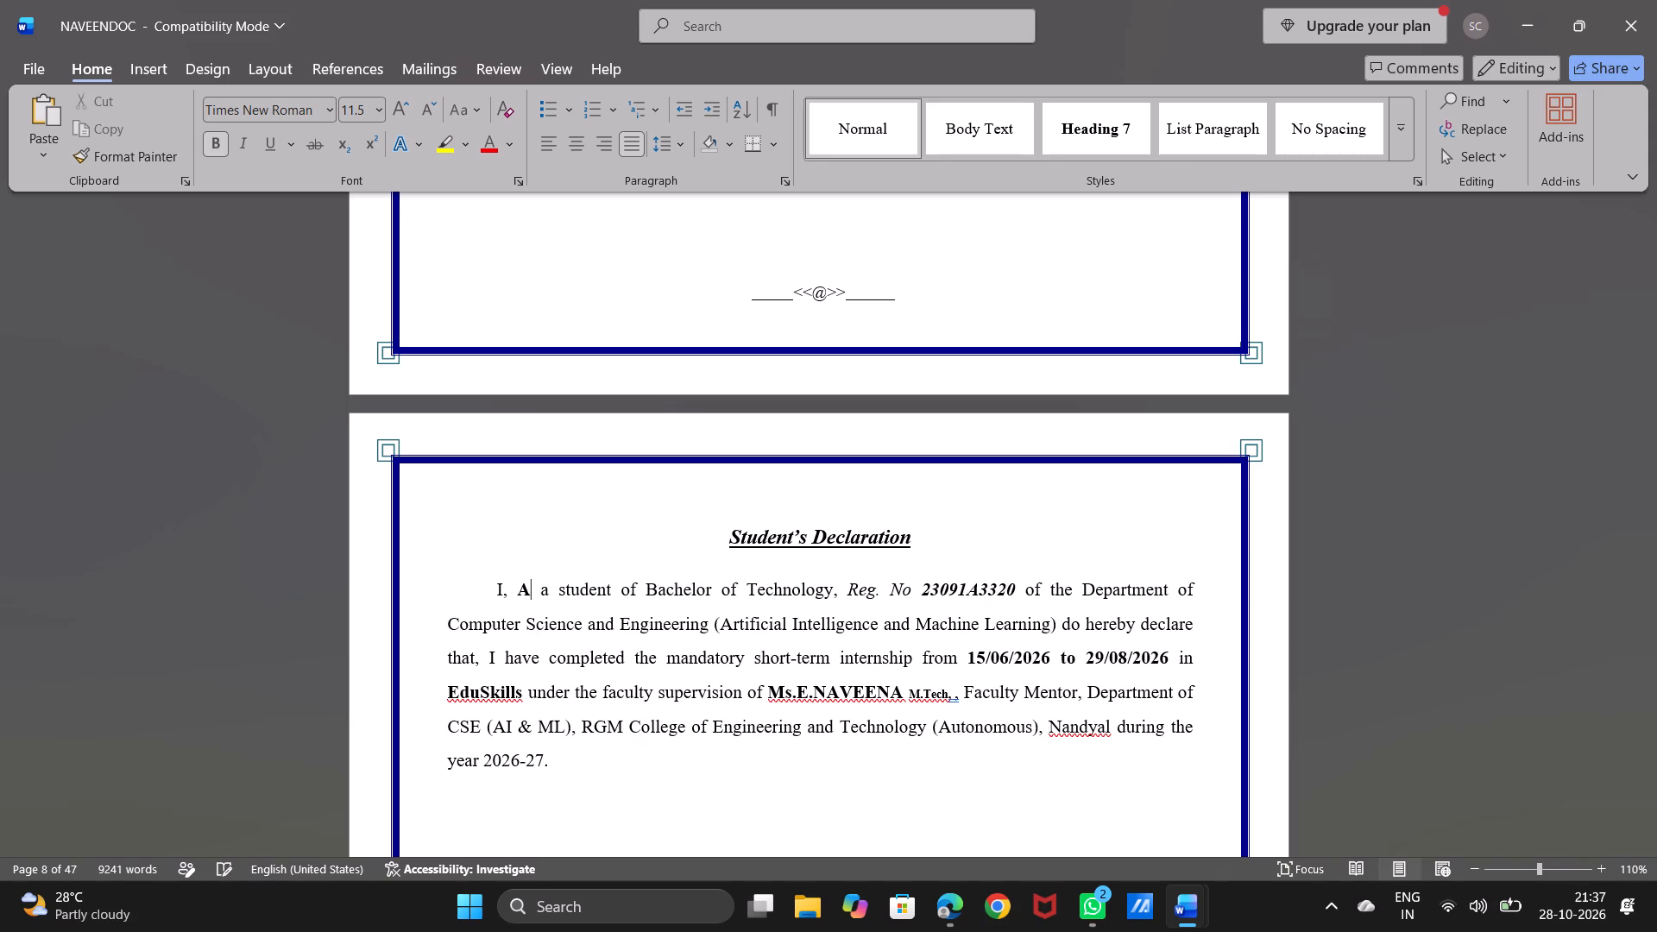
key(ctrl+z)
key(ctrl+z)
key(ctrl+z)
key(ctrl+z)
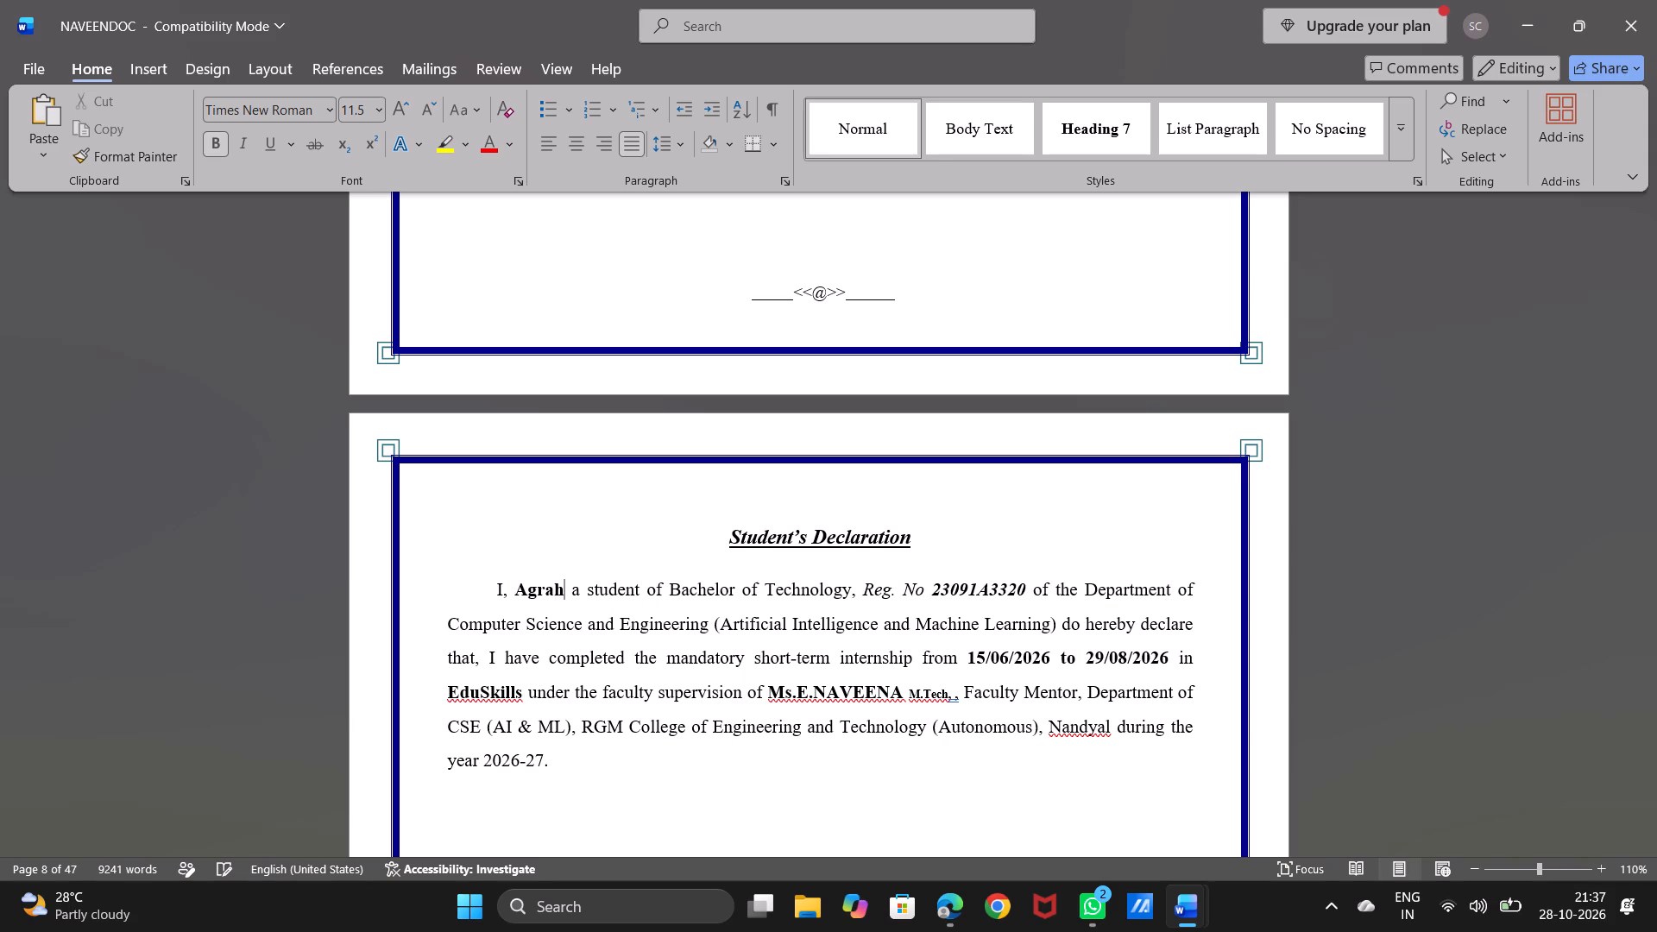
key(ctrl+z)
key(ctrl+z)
Clear the remaining letters after "I," in the declaration and enter the new student's full name in bold capitals.
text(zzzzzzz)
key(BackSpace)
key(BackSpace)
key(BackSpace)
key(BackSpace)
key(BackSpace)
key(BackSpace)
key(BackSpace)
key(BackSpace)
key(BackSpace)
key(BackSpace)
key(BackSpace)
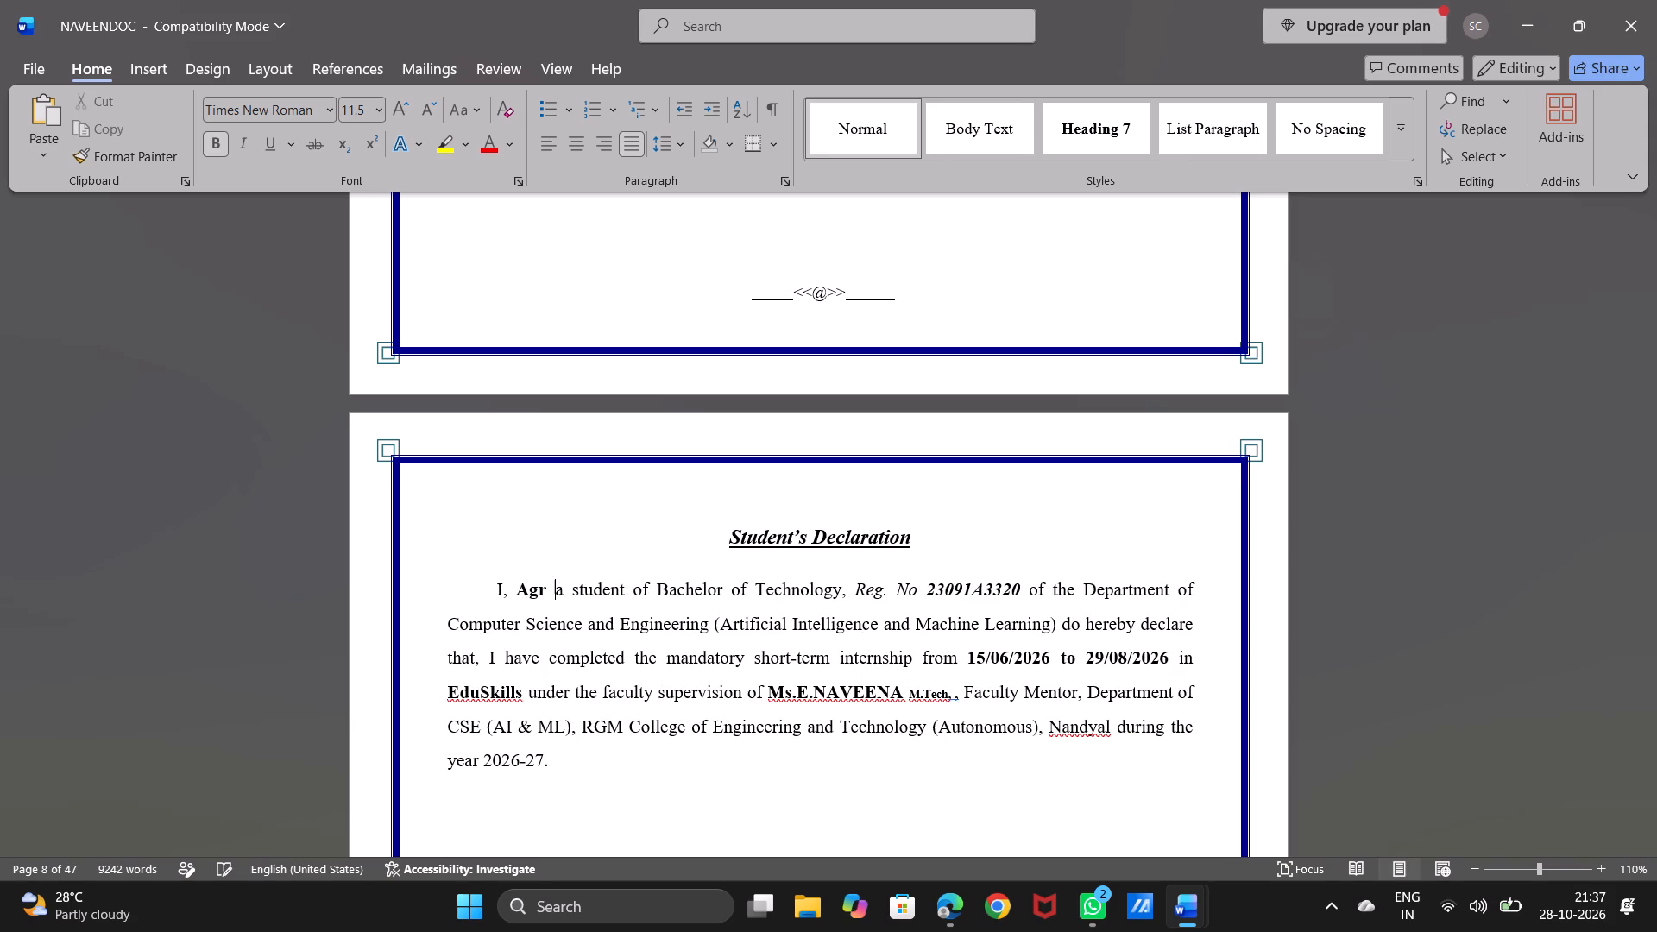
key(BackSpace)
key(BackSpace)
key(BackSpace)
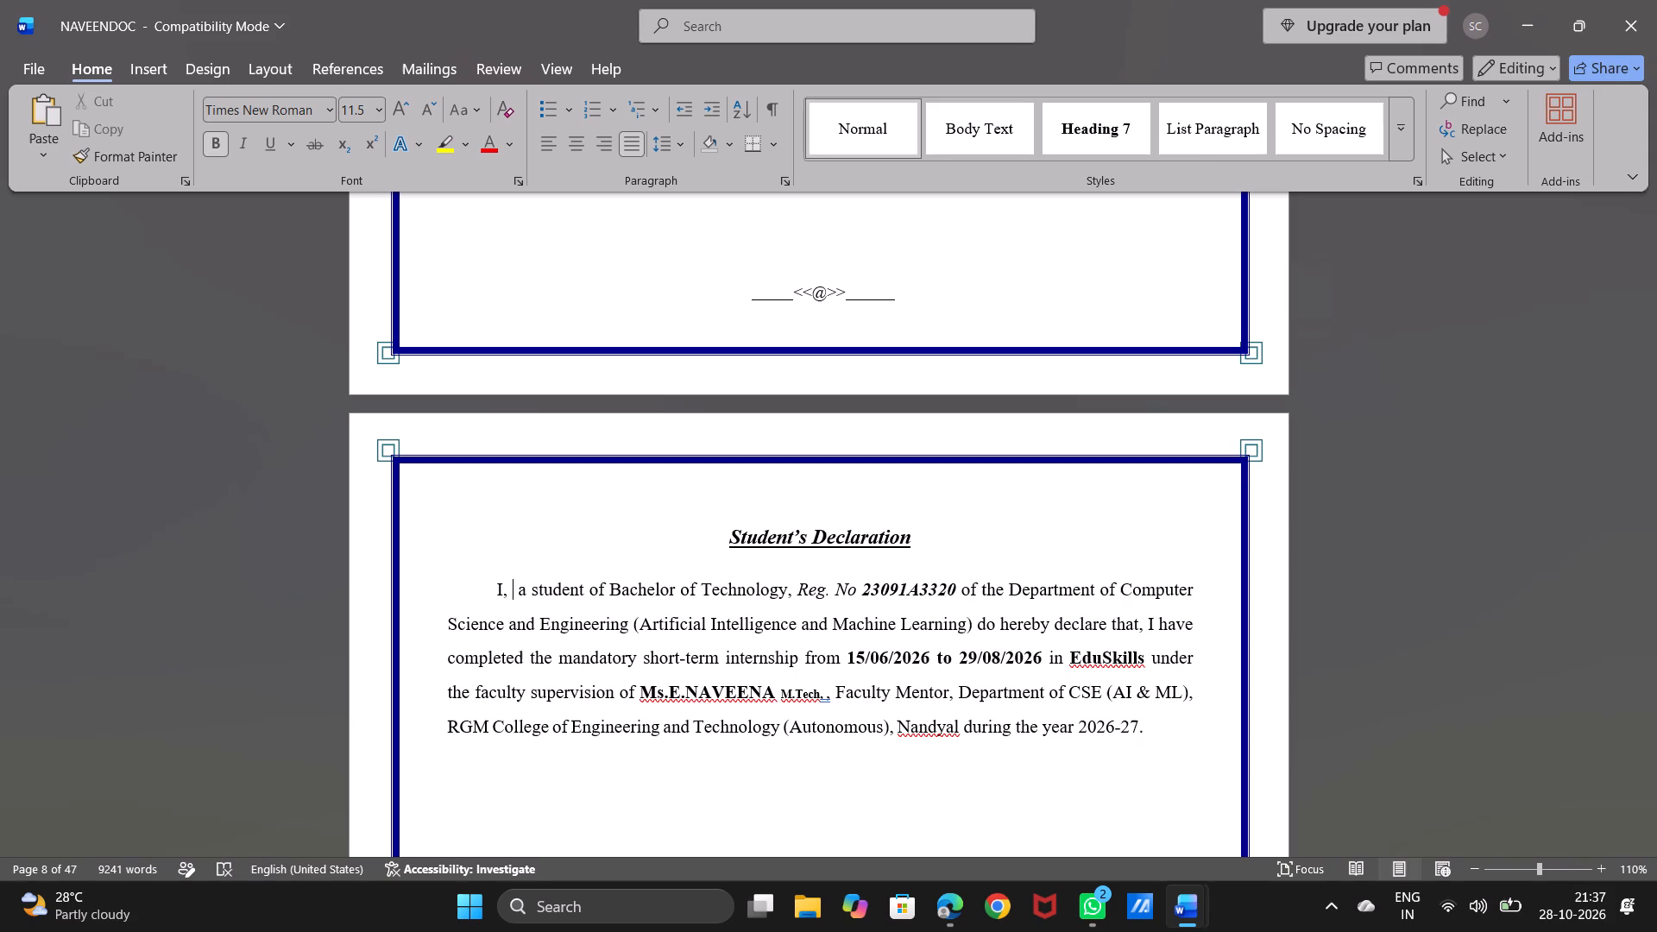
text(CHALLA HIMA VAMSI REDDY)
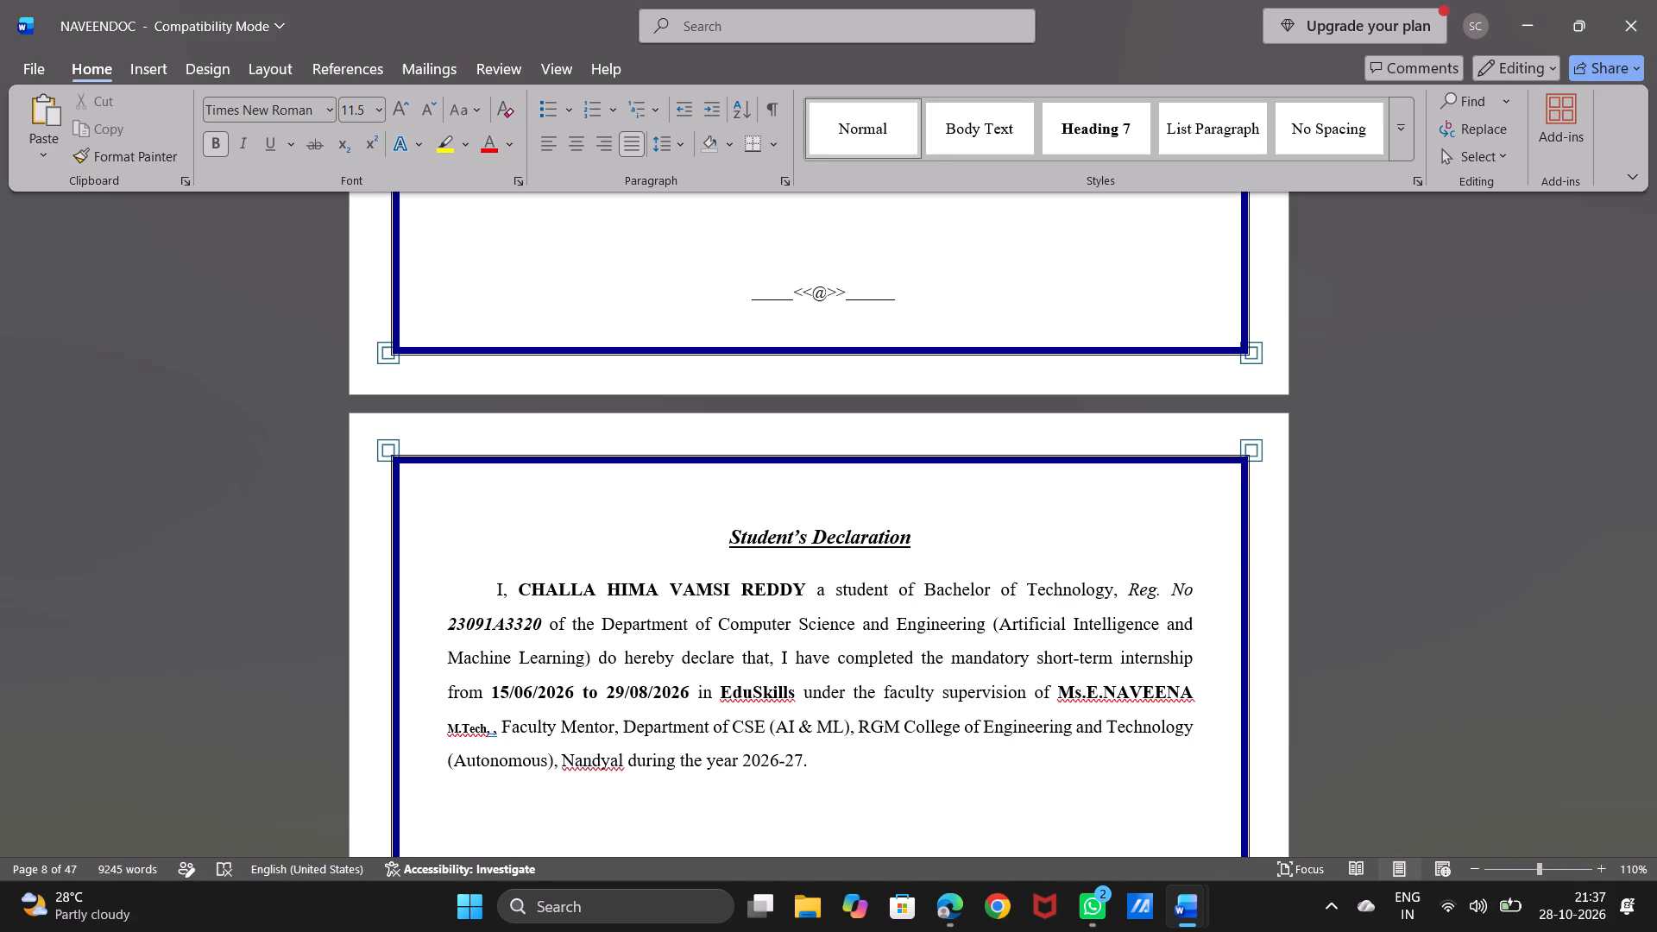
Retype the space before the third word of the student's name in the declaration and the space before the whole name.
click(675, 587)
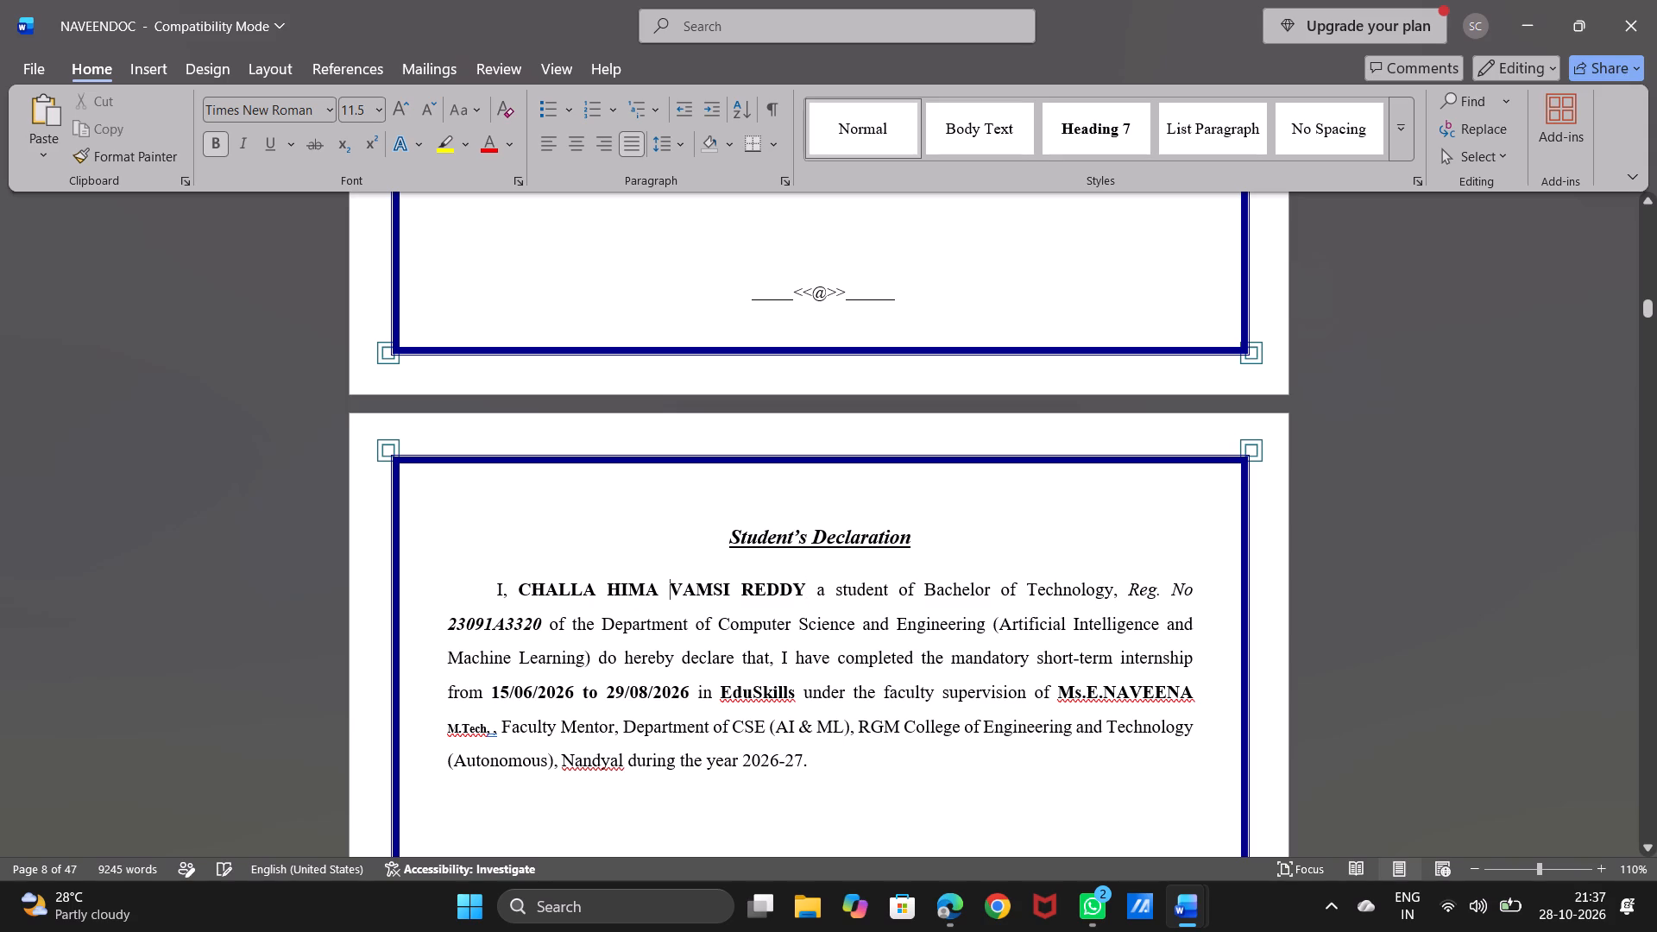
key(BackSpace)
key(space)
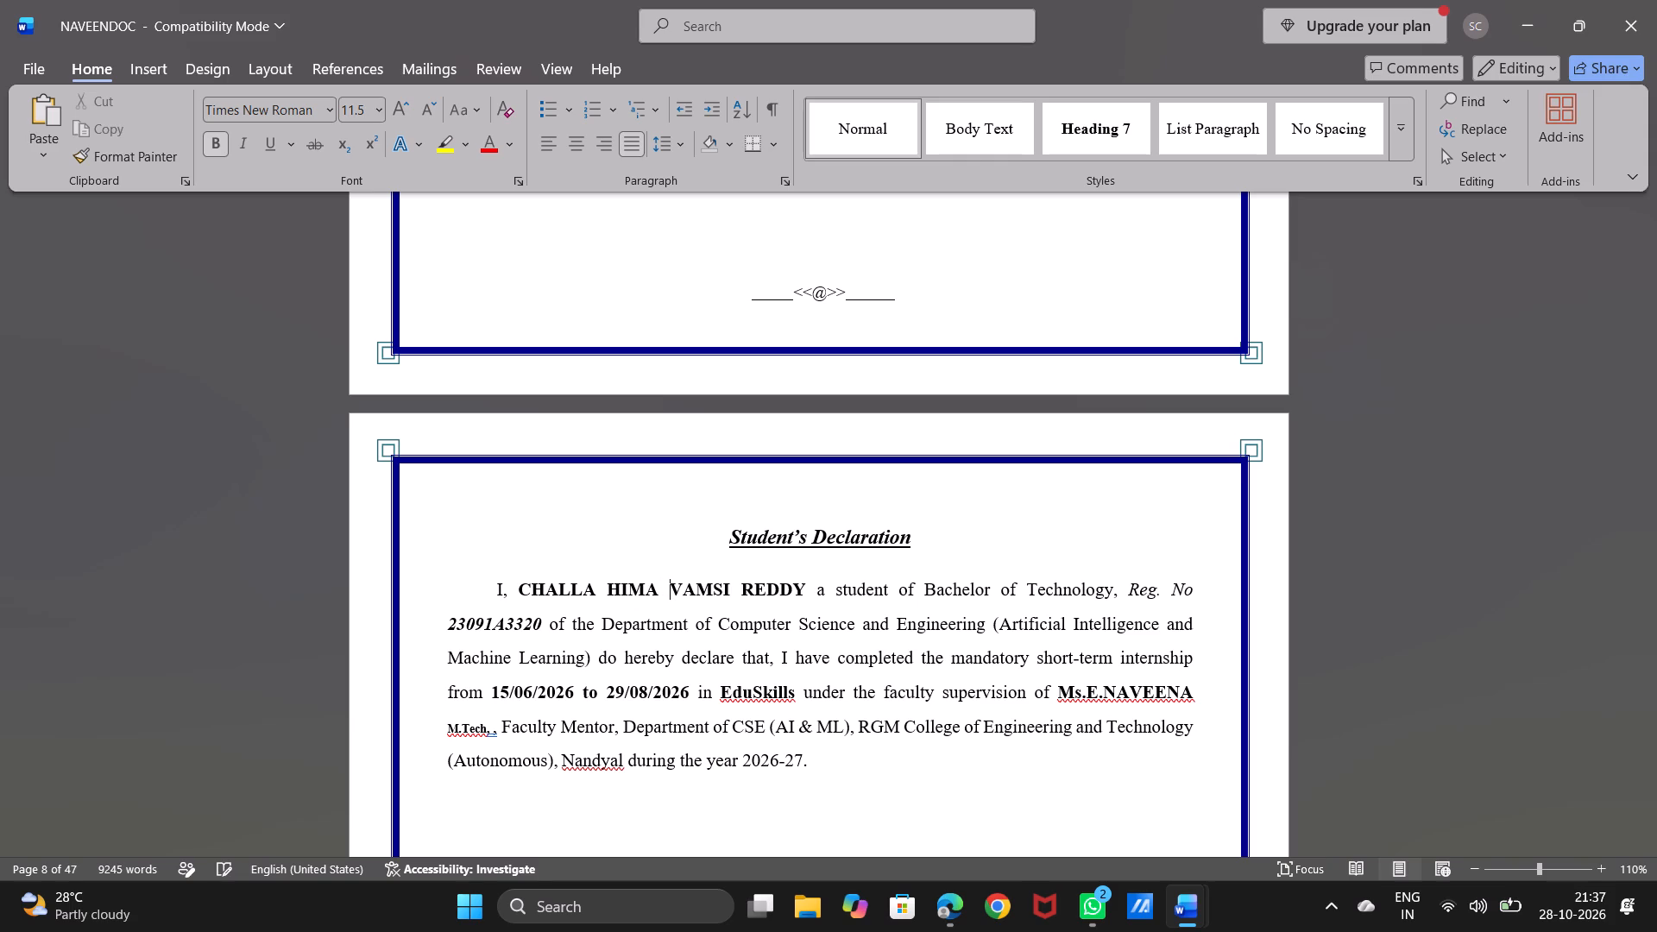
click(527, 592)
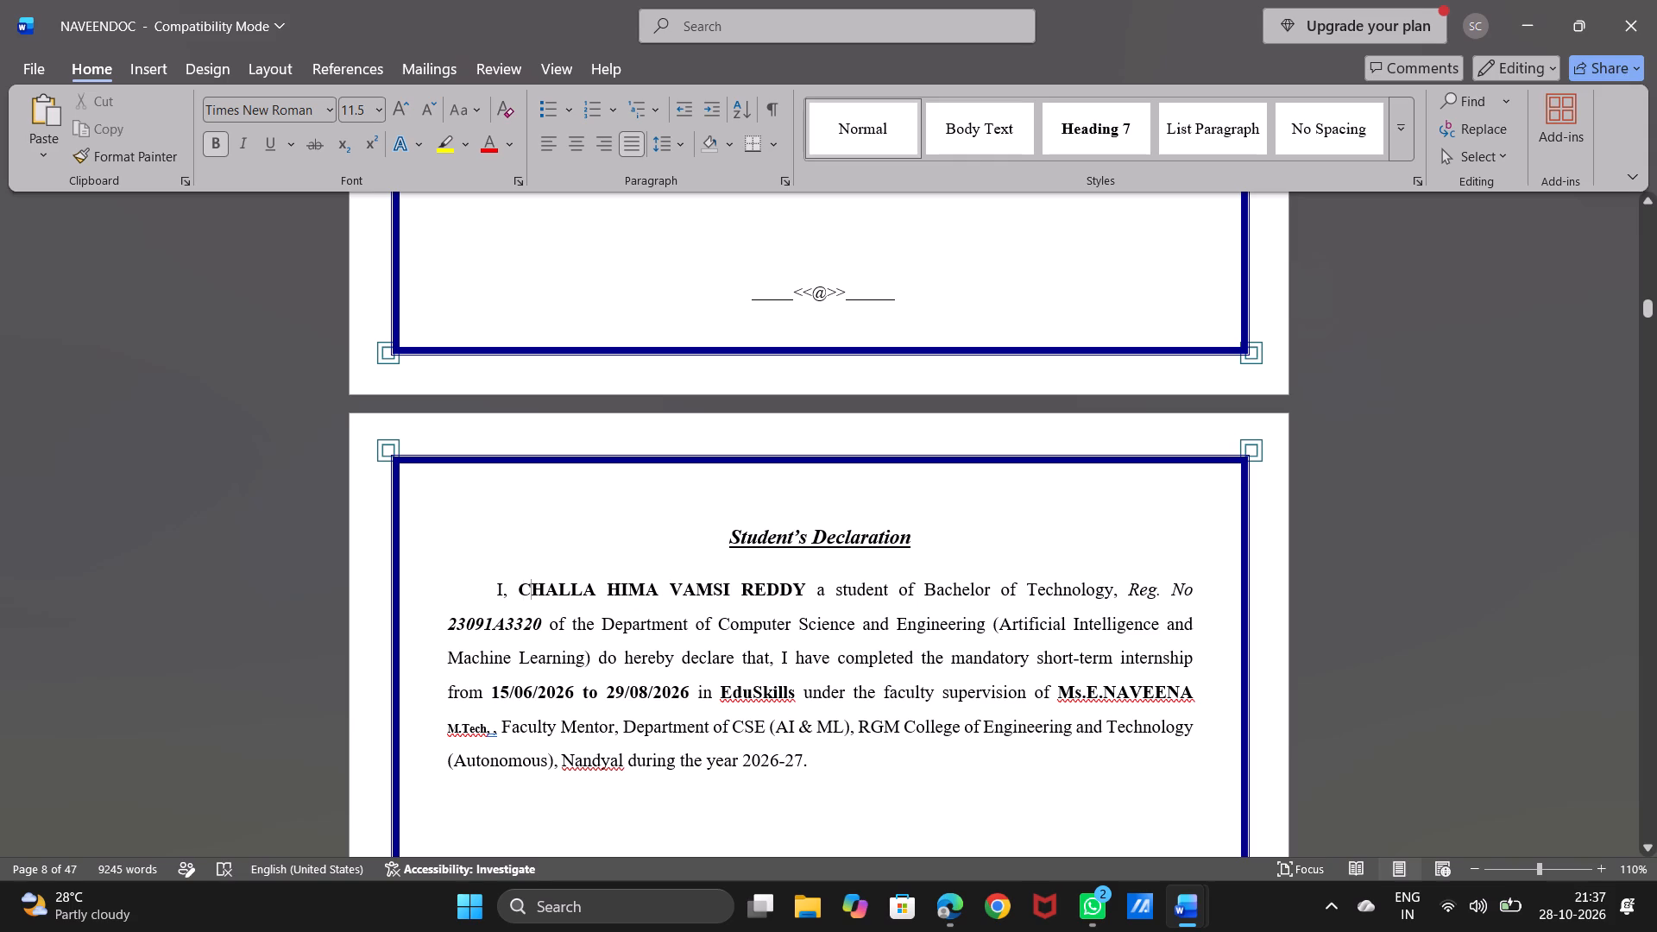
key(Left)
key(BackSpace)
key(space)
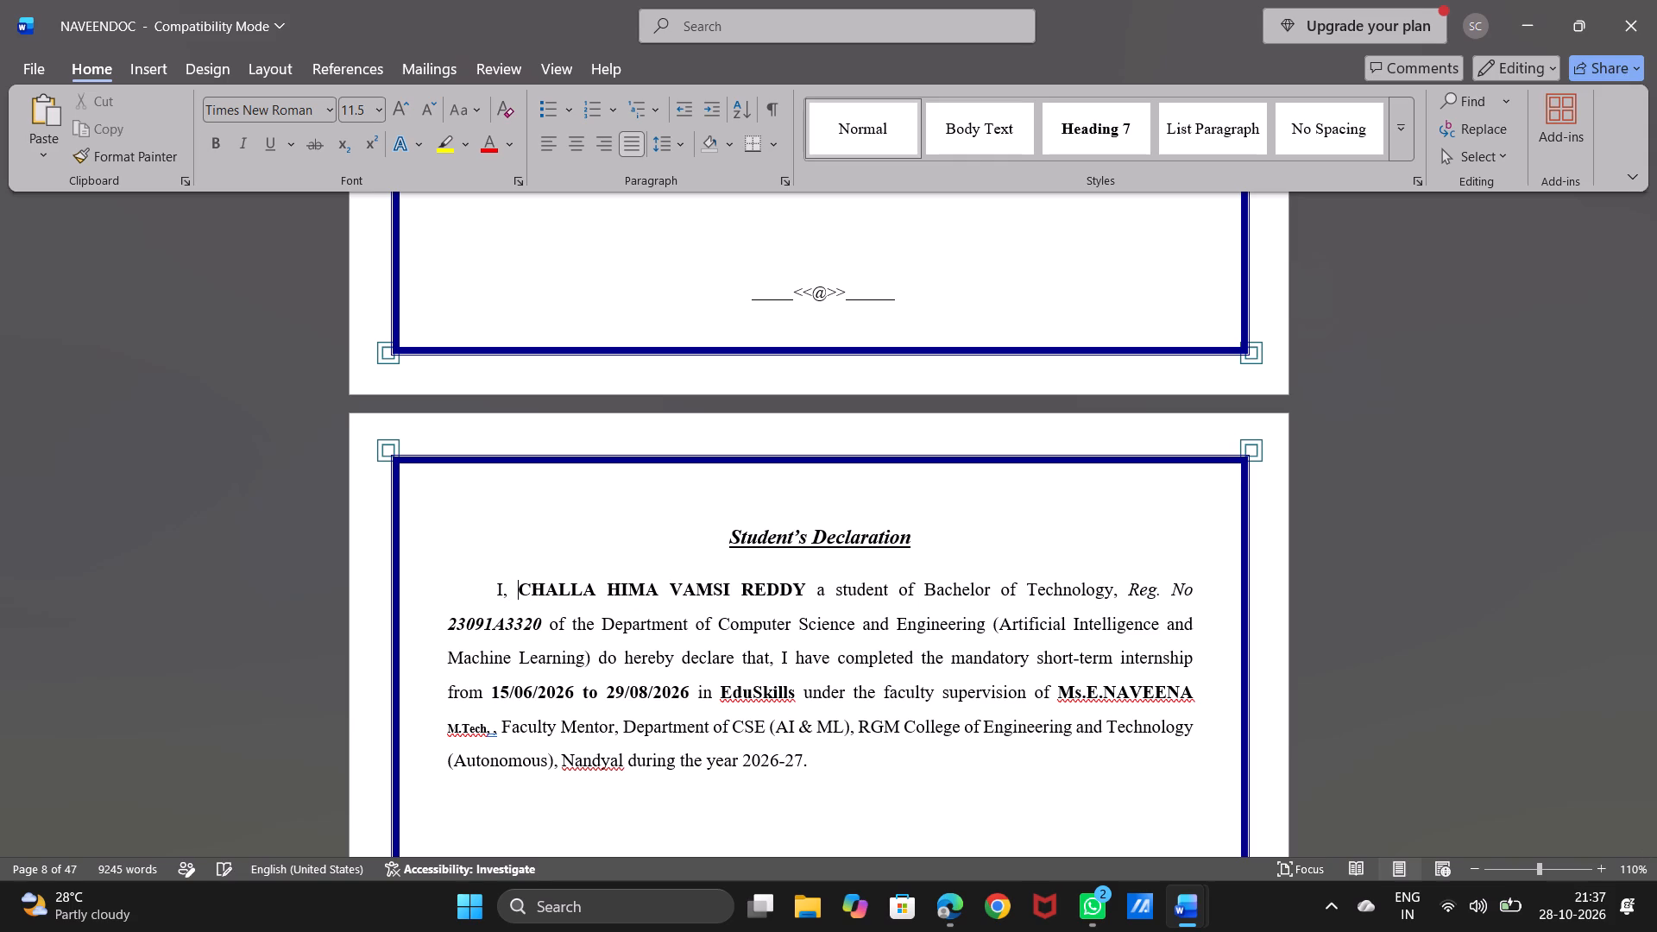
Replace the old mentor's title and name before "M.Tech" in the Student's Declaration with the title "Mr.".
scroll(527, 592, down, 2)
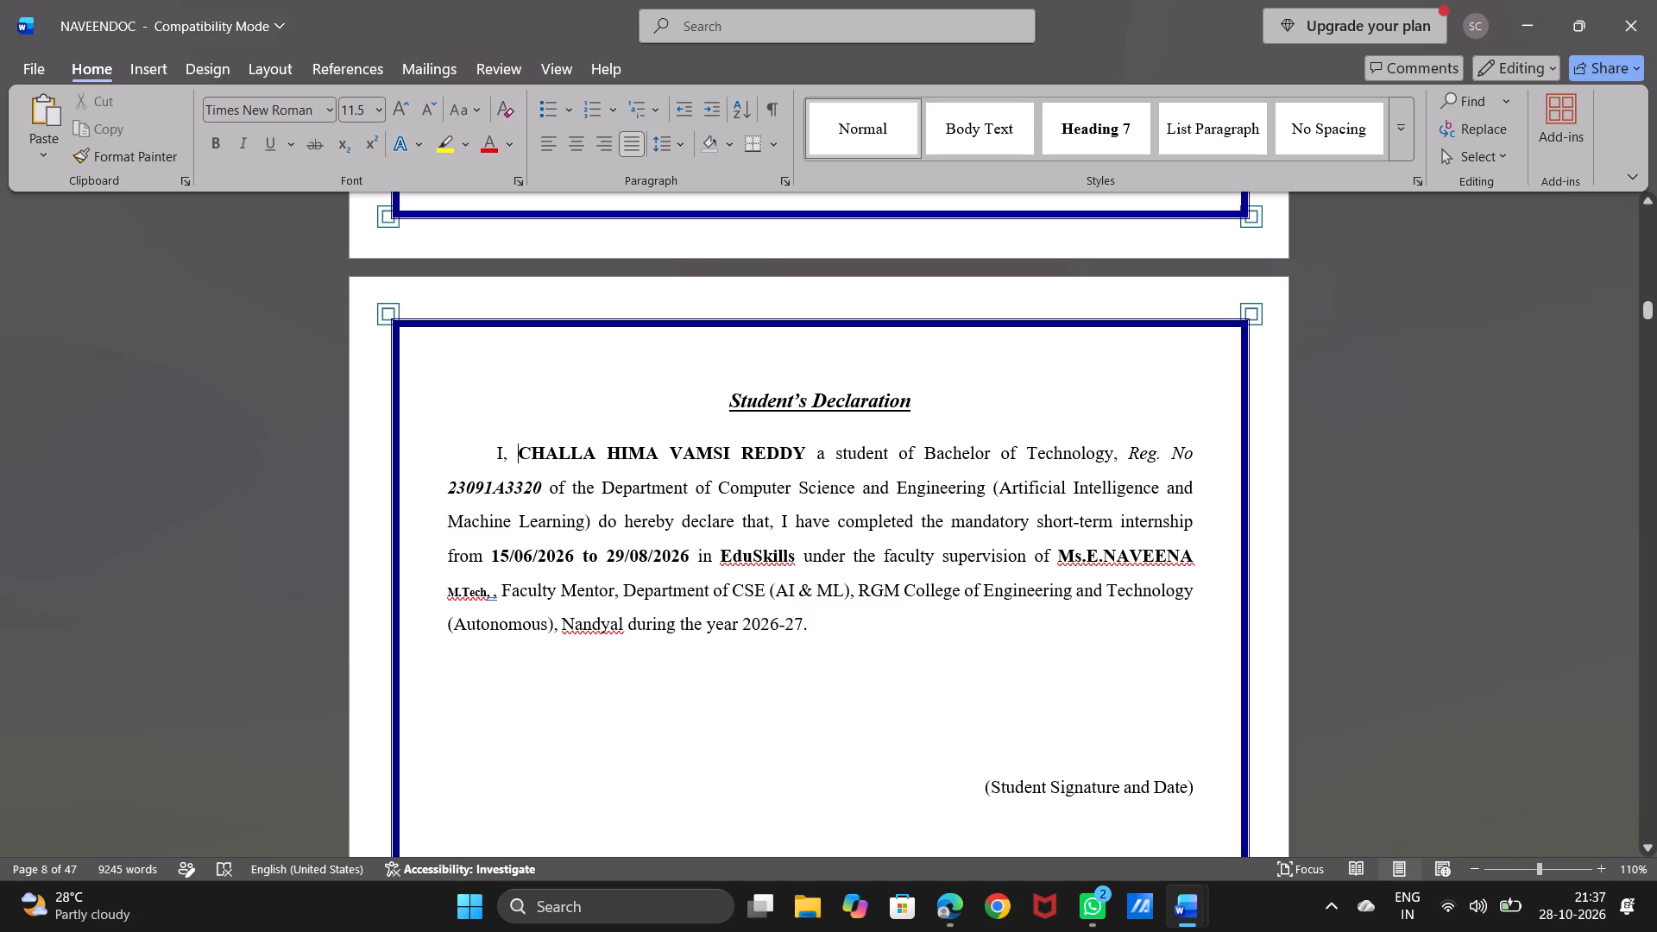
click(1199, 552)
key(BackSpace)
key(BackSpace)
key(BackSpace)
key(BackSpace)
key(BackSpace)
key(BackSpace)
key(BackSpace)
key(BackSpace)
key(BackSpace)
key(BackSpace)
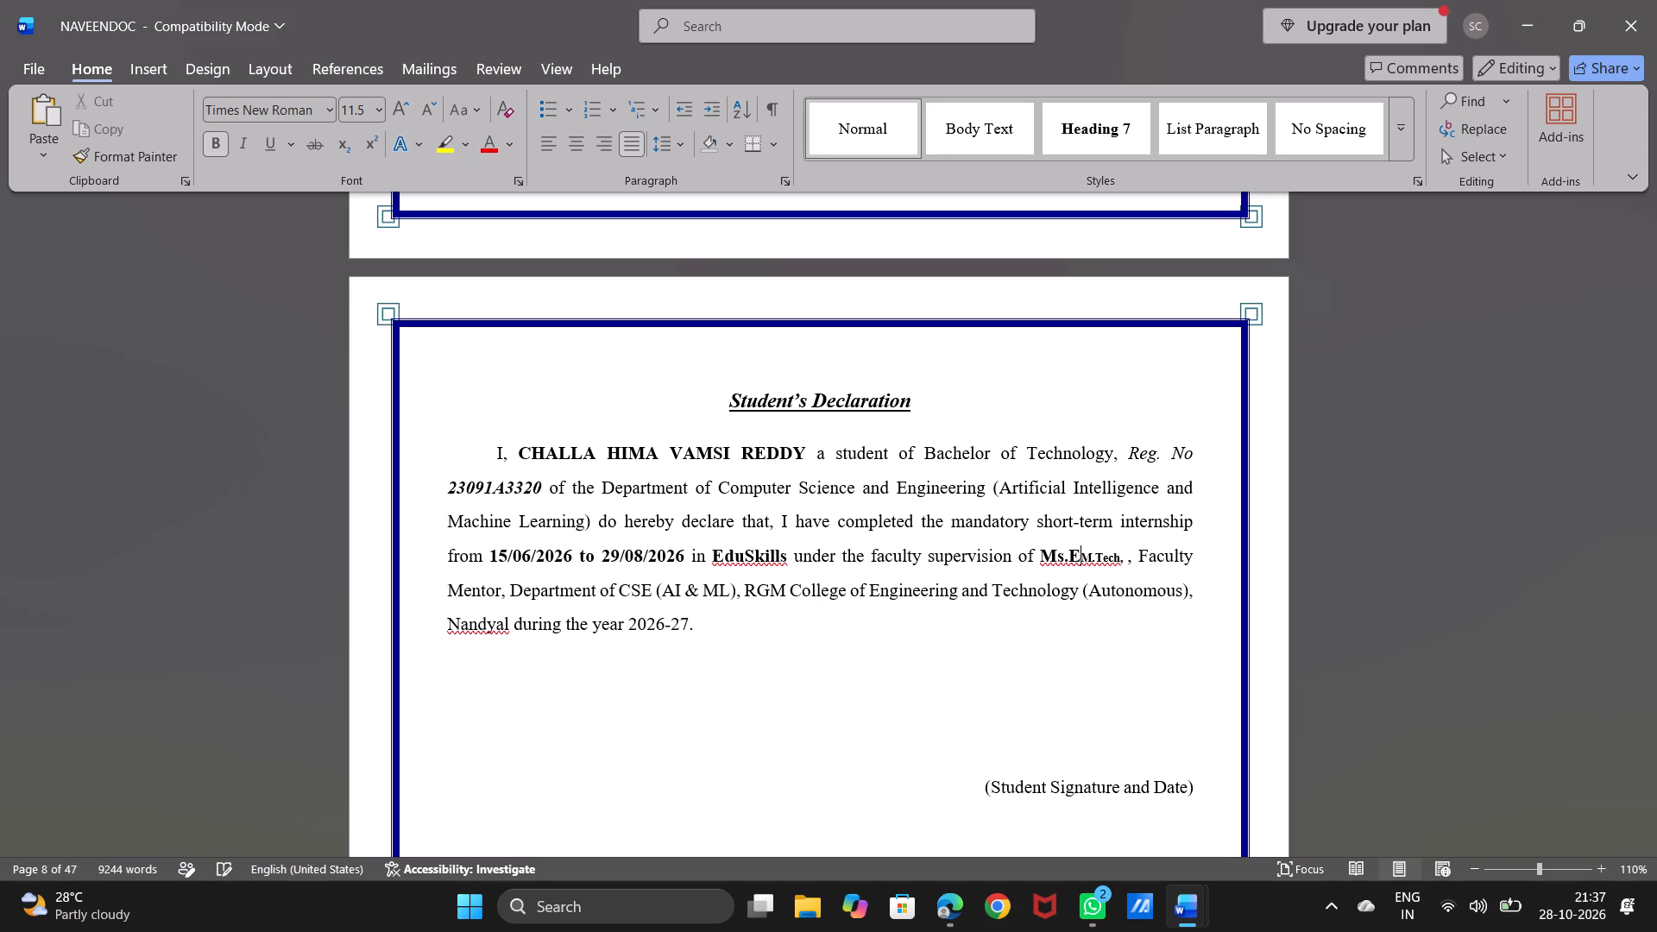
key(BackSpace)
key(BackSpace)
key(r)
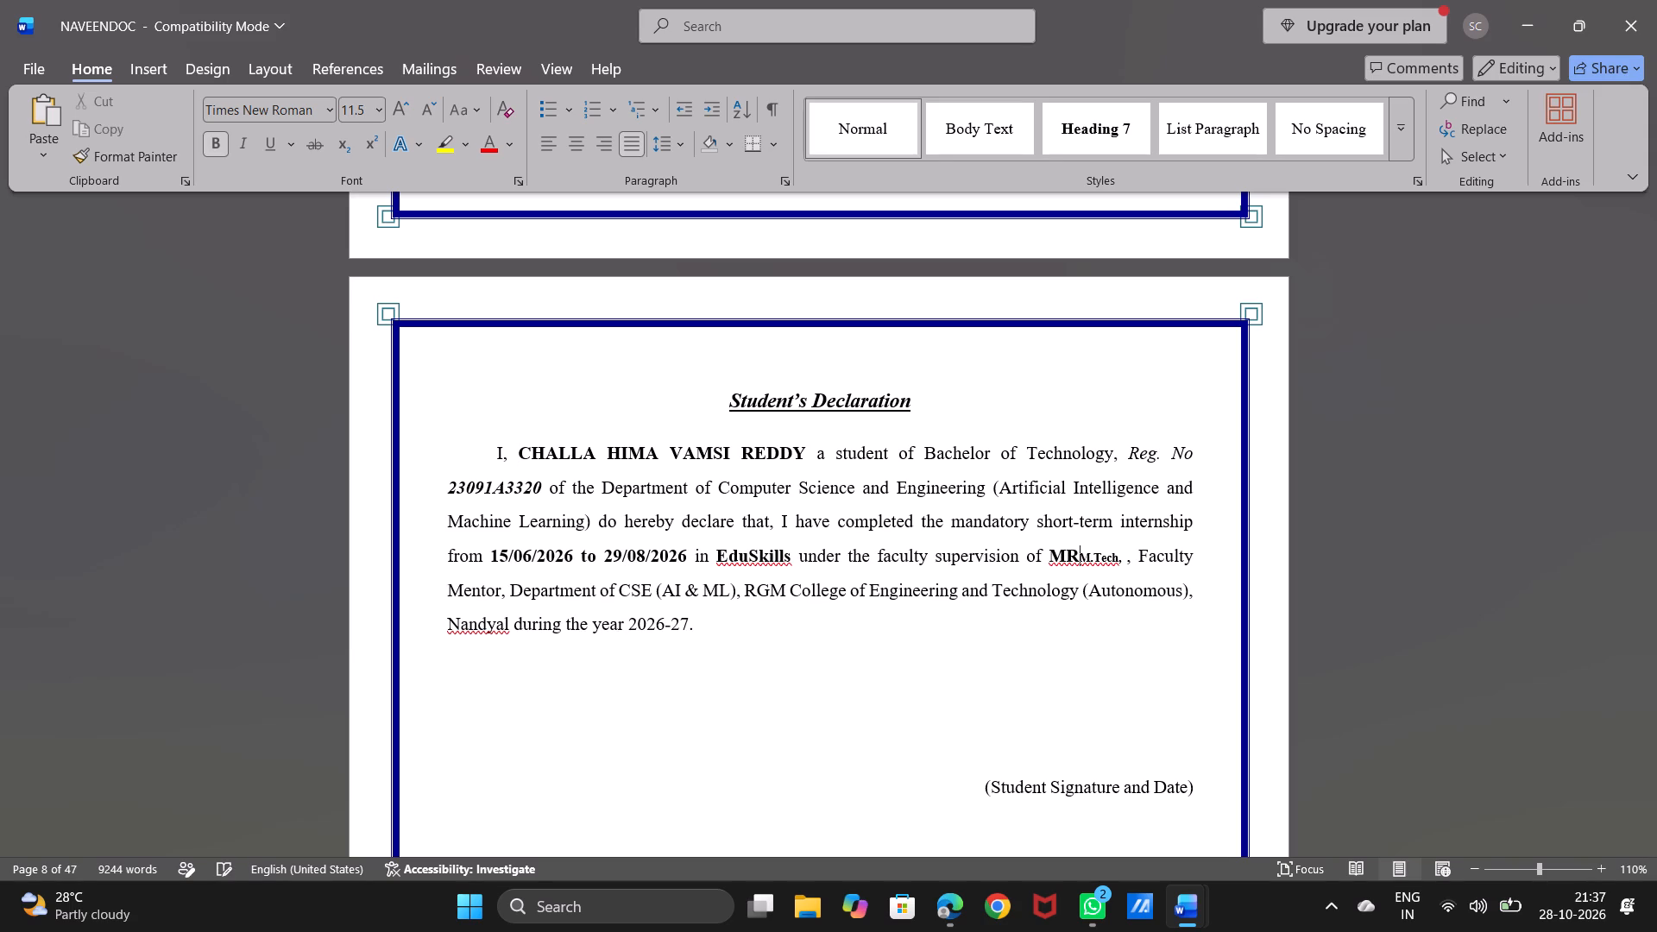
key(BackSpace)
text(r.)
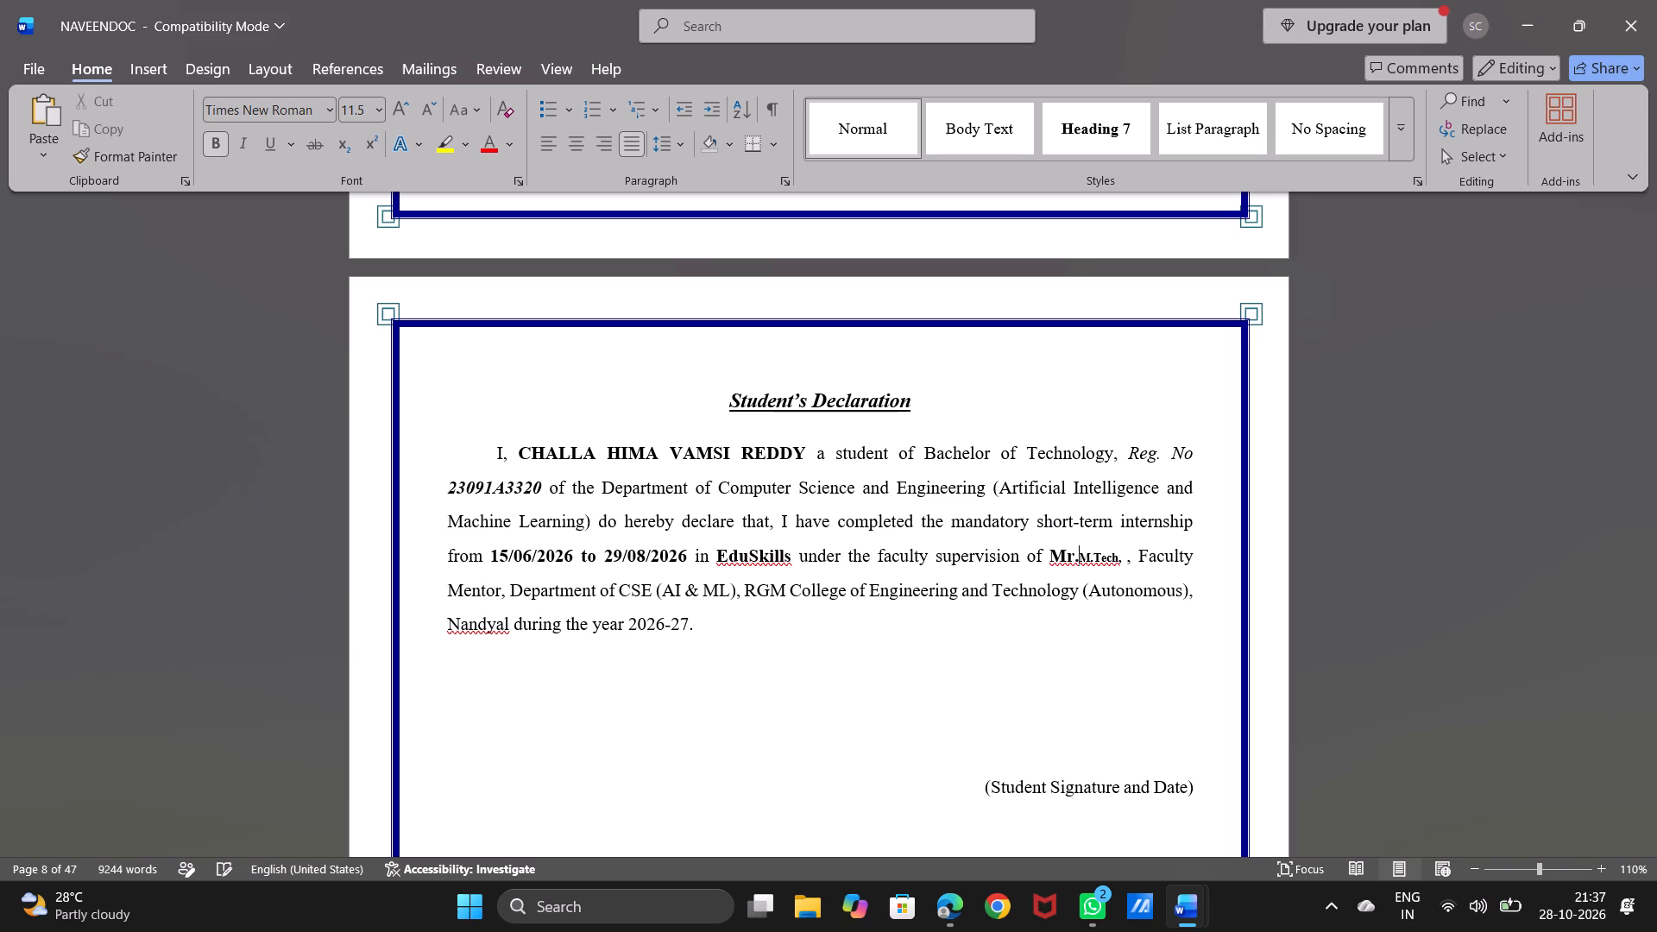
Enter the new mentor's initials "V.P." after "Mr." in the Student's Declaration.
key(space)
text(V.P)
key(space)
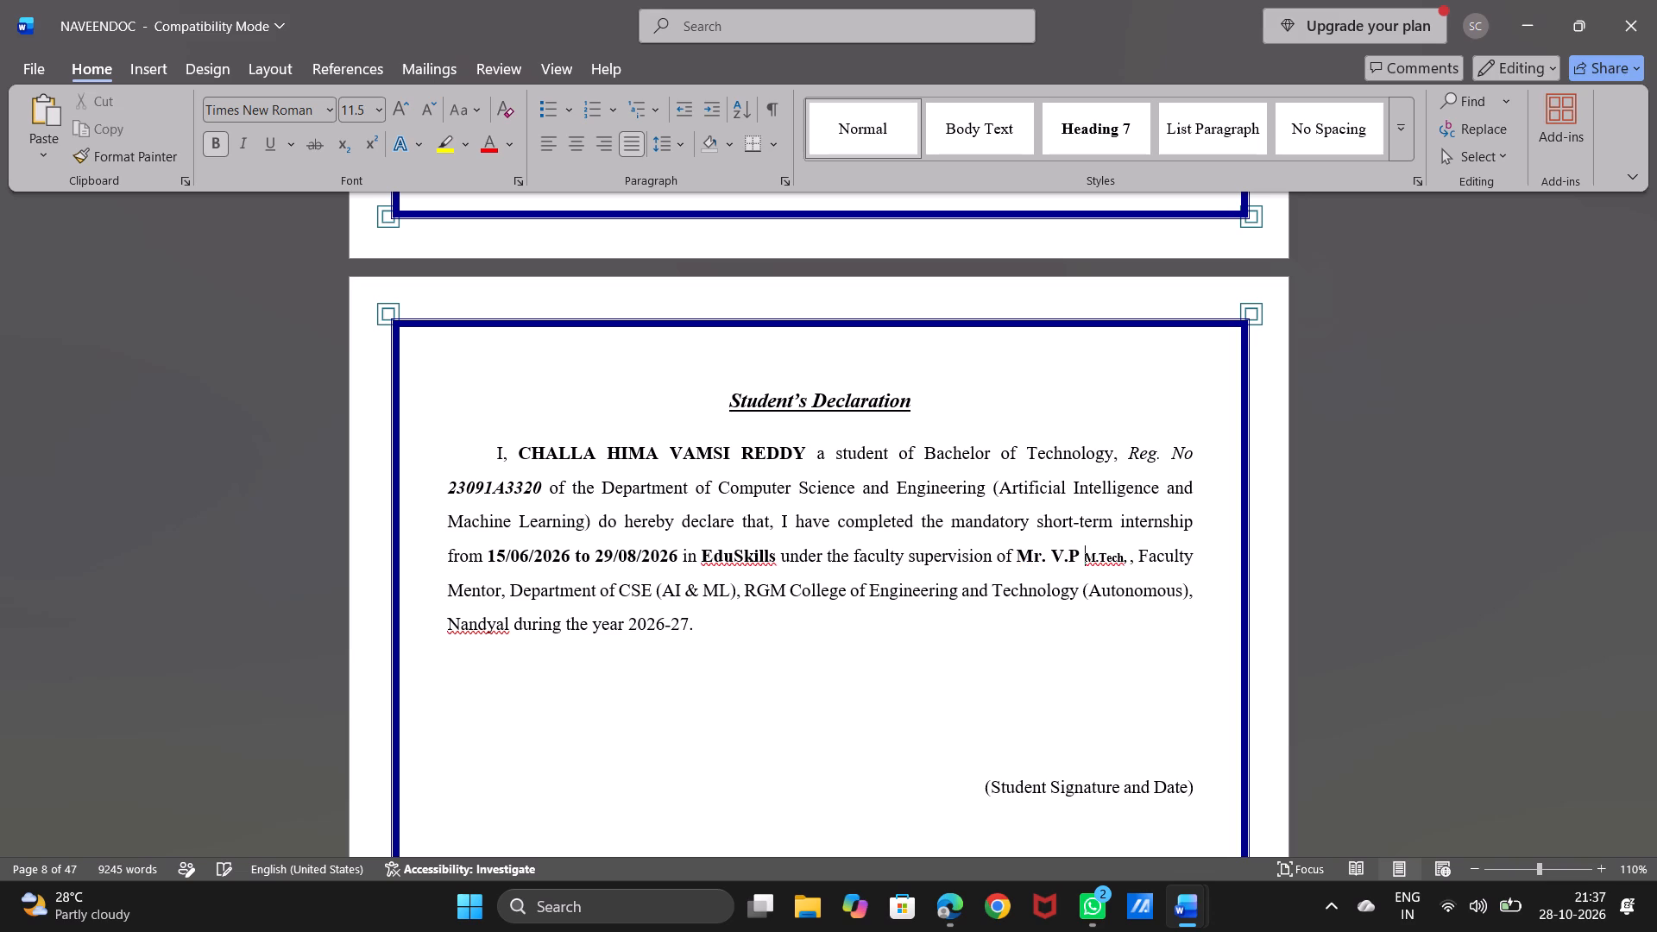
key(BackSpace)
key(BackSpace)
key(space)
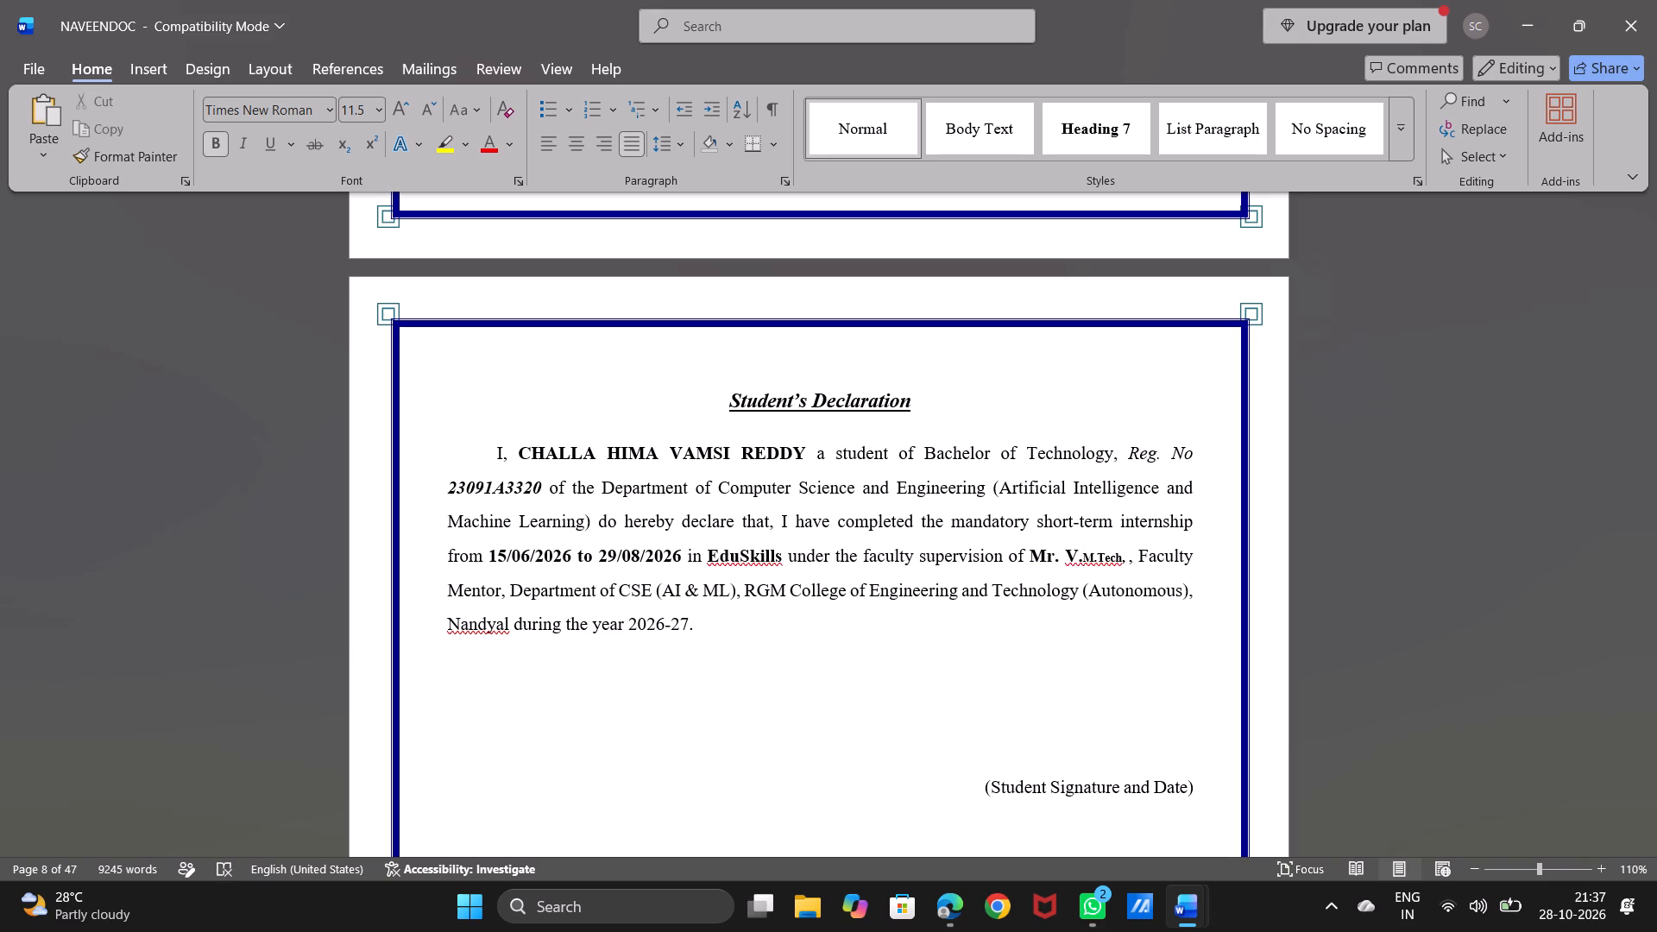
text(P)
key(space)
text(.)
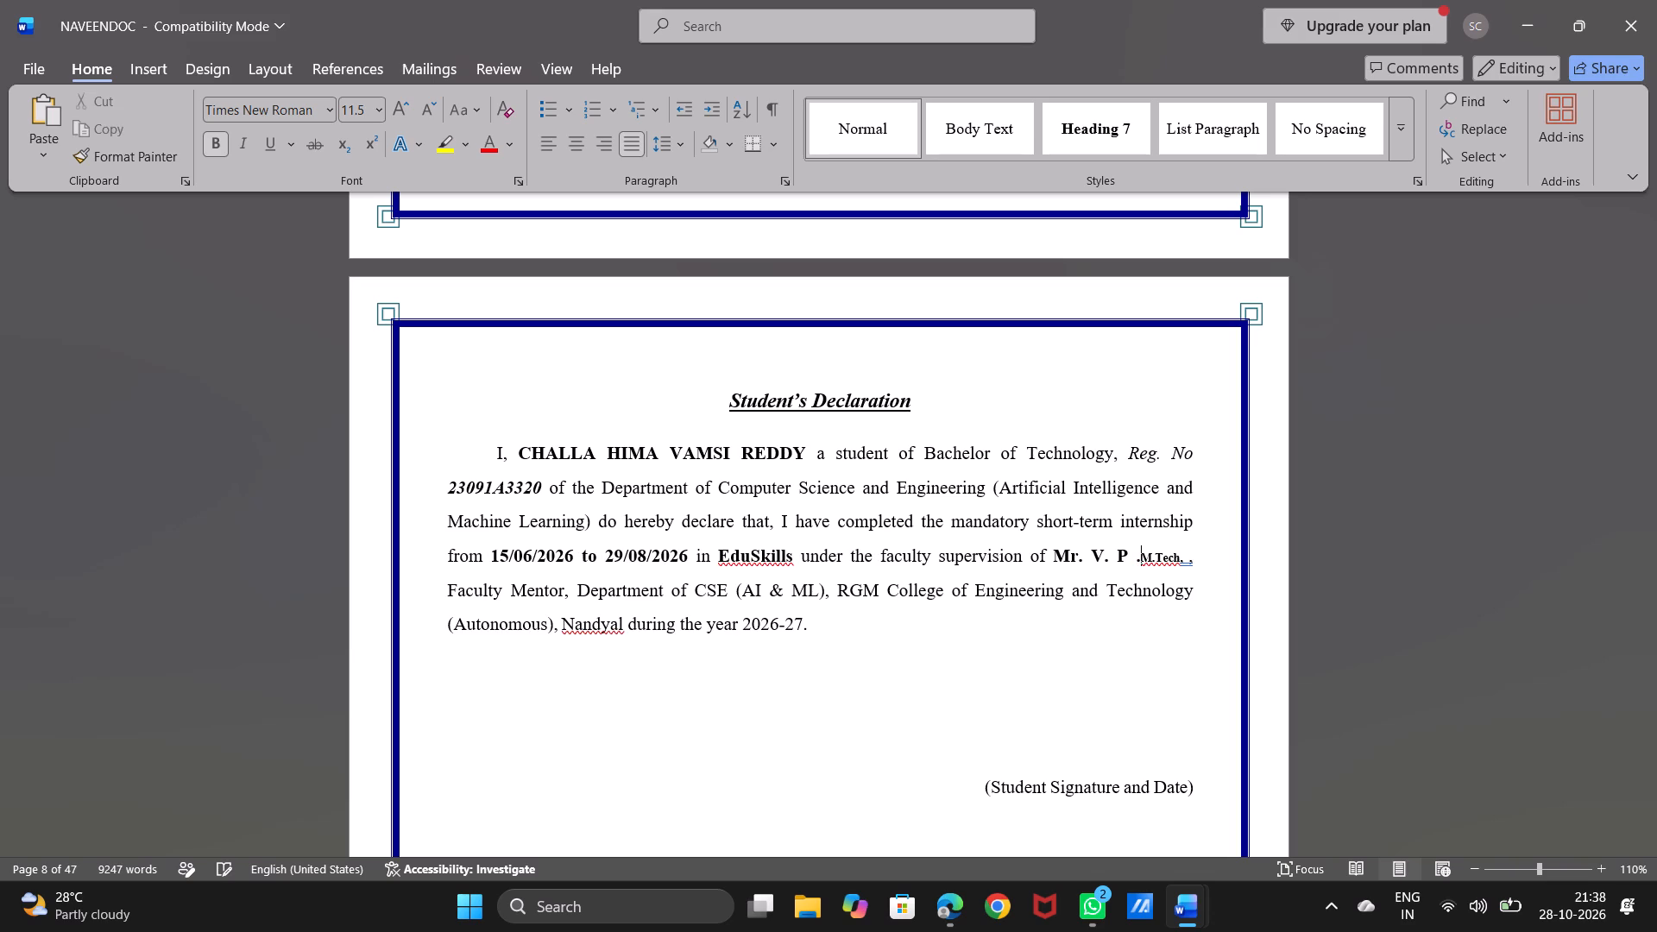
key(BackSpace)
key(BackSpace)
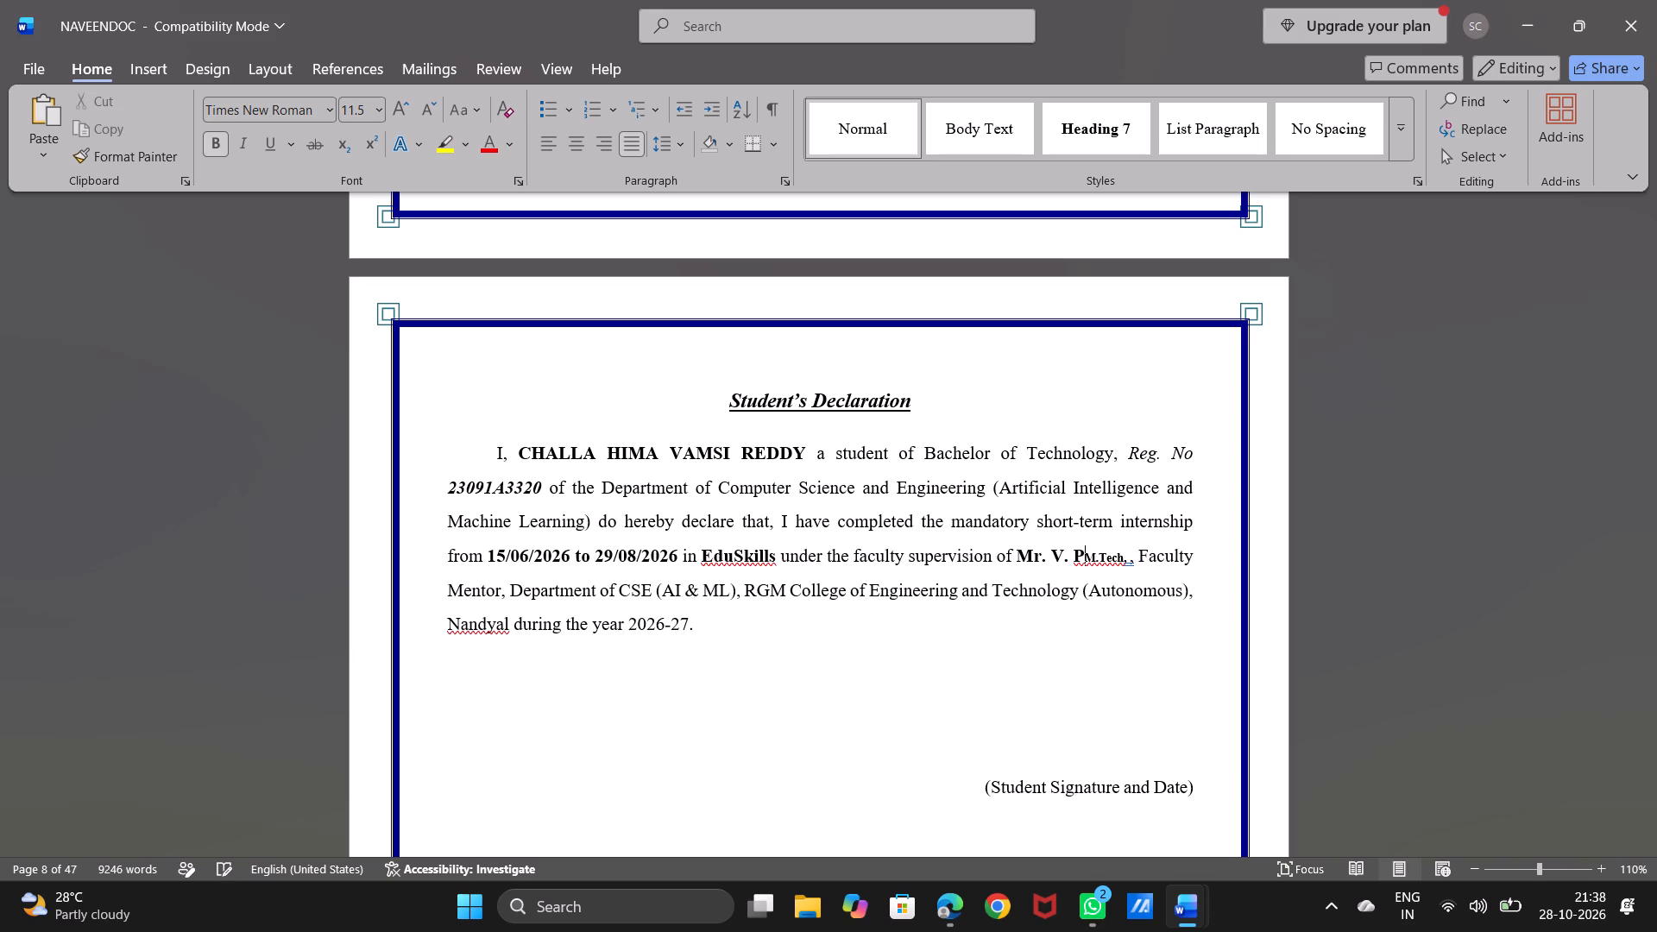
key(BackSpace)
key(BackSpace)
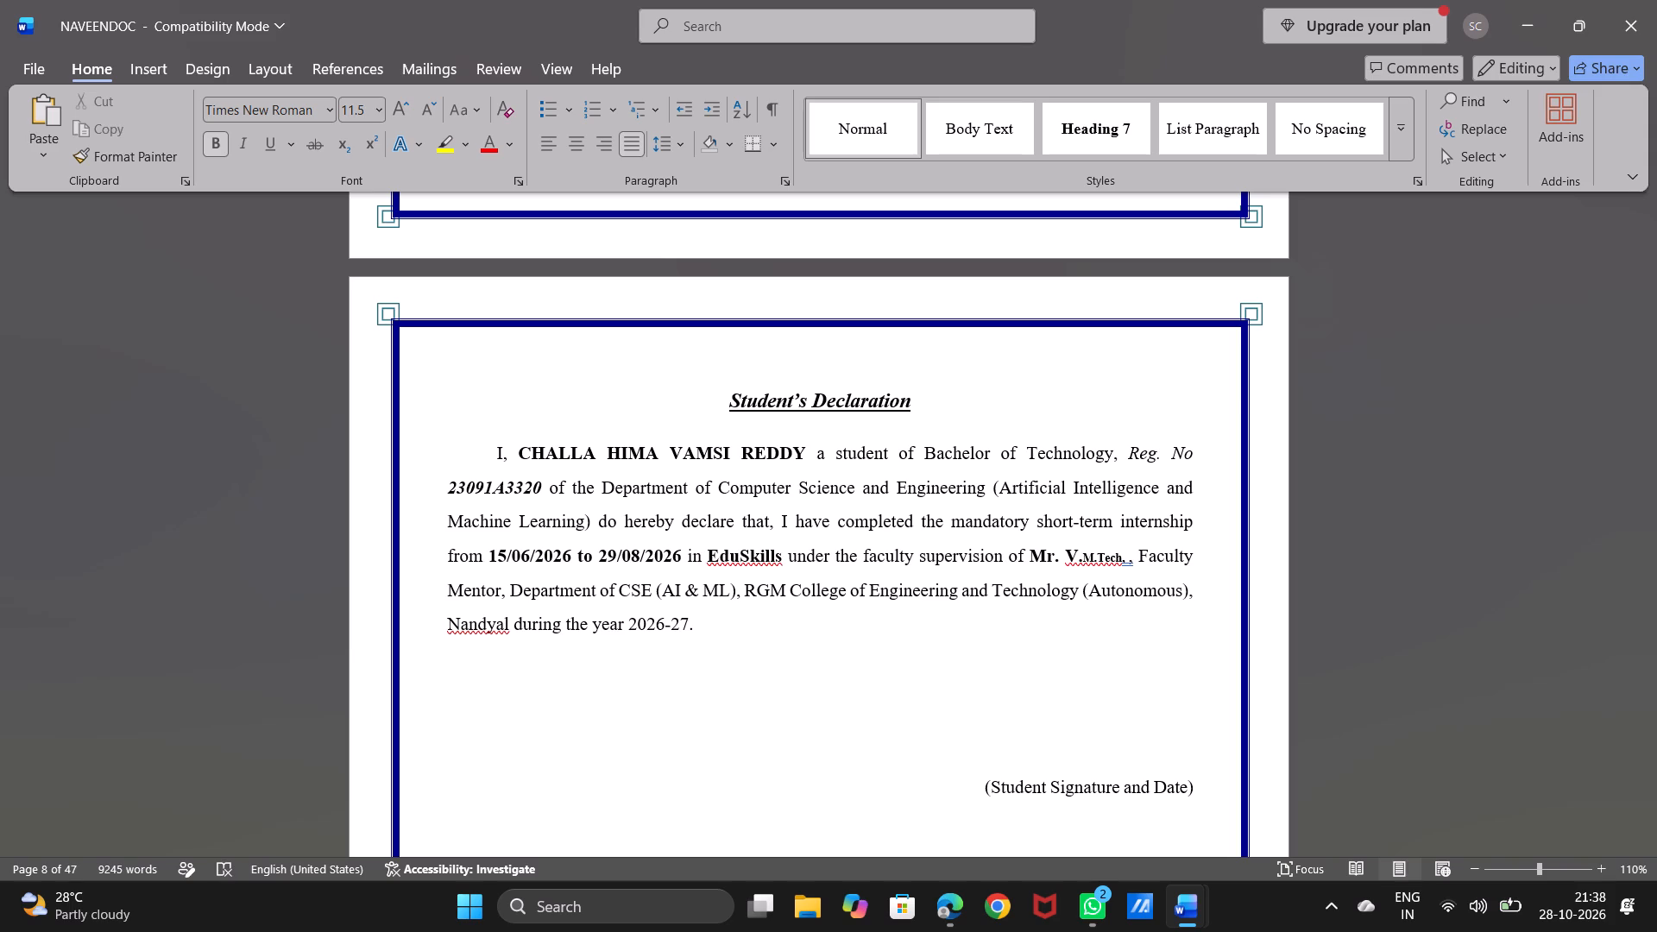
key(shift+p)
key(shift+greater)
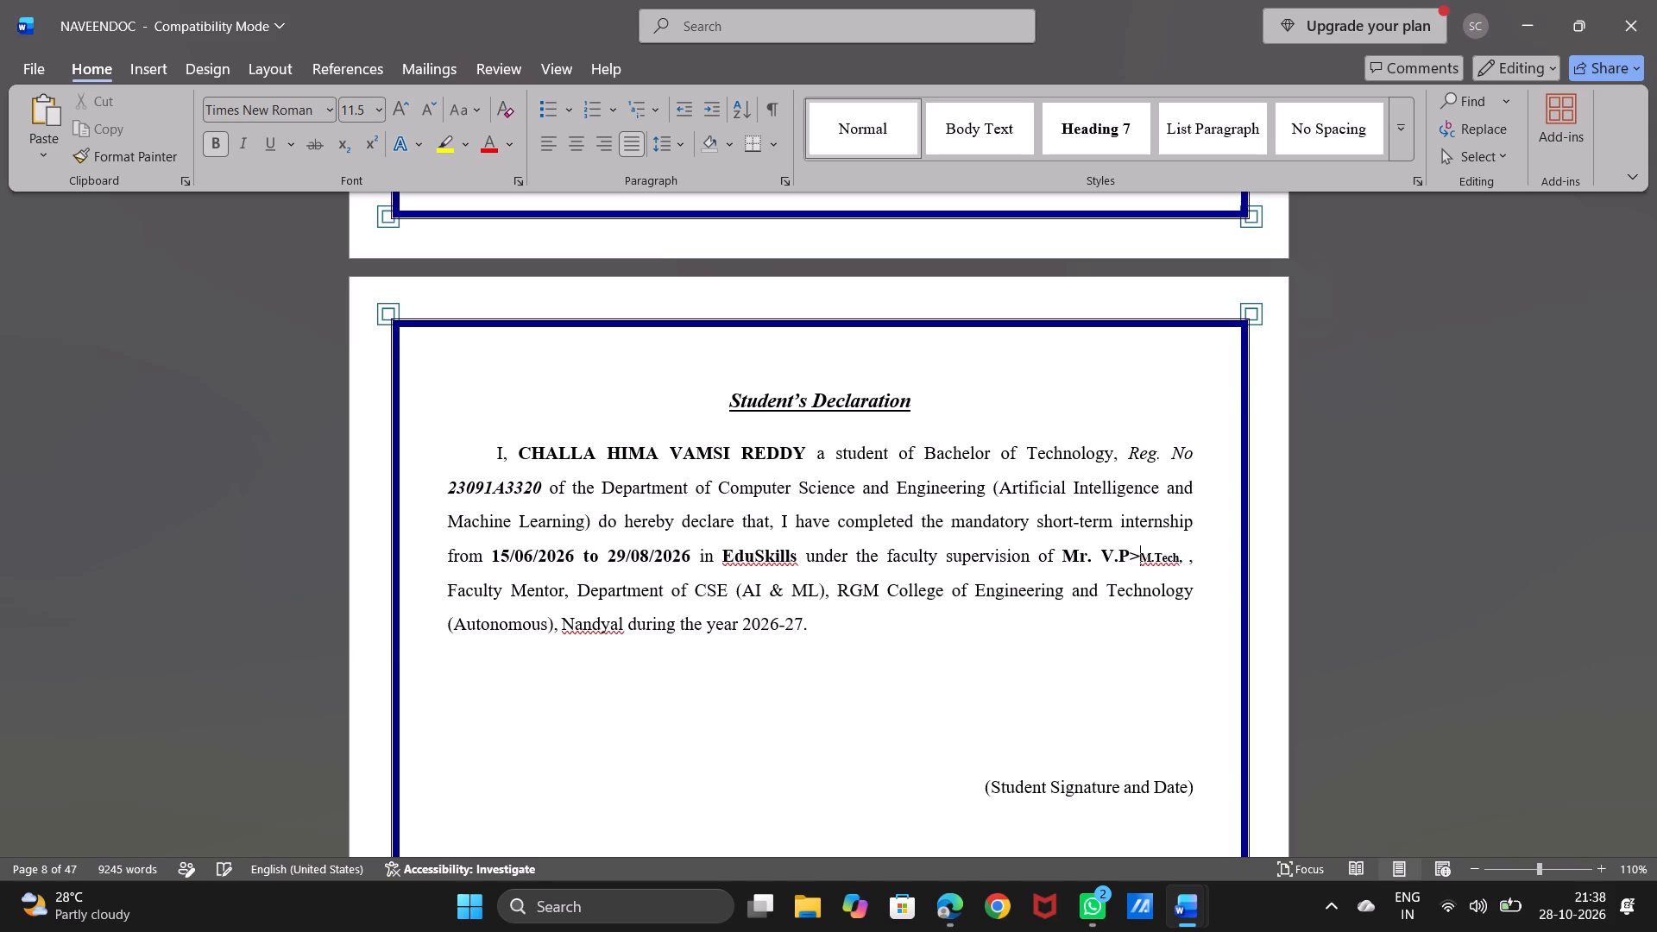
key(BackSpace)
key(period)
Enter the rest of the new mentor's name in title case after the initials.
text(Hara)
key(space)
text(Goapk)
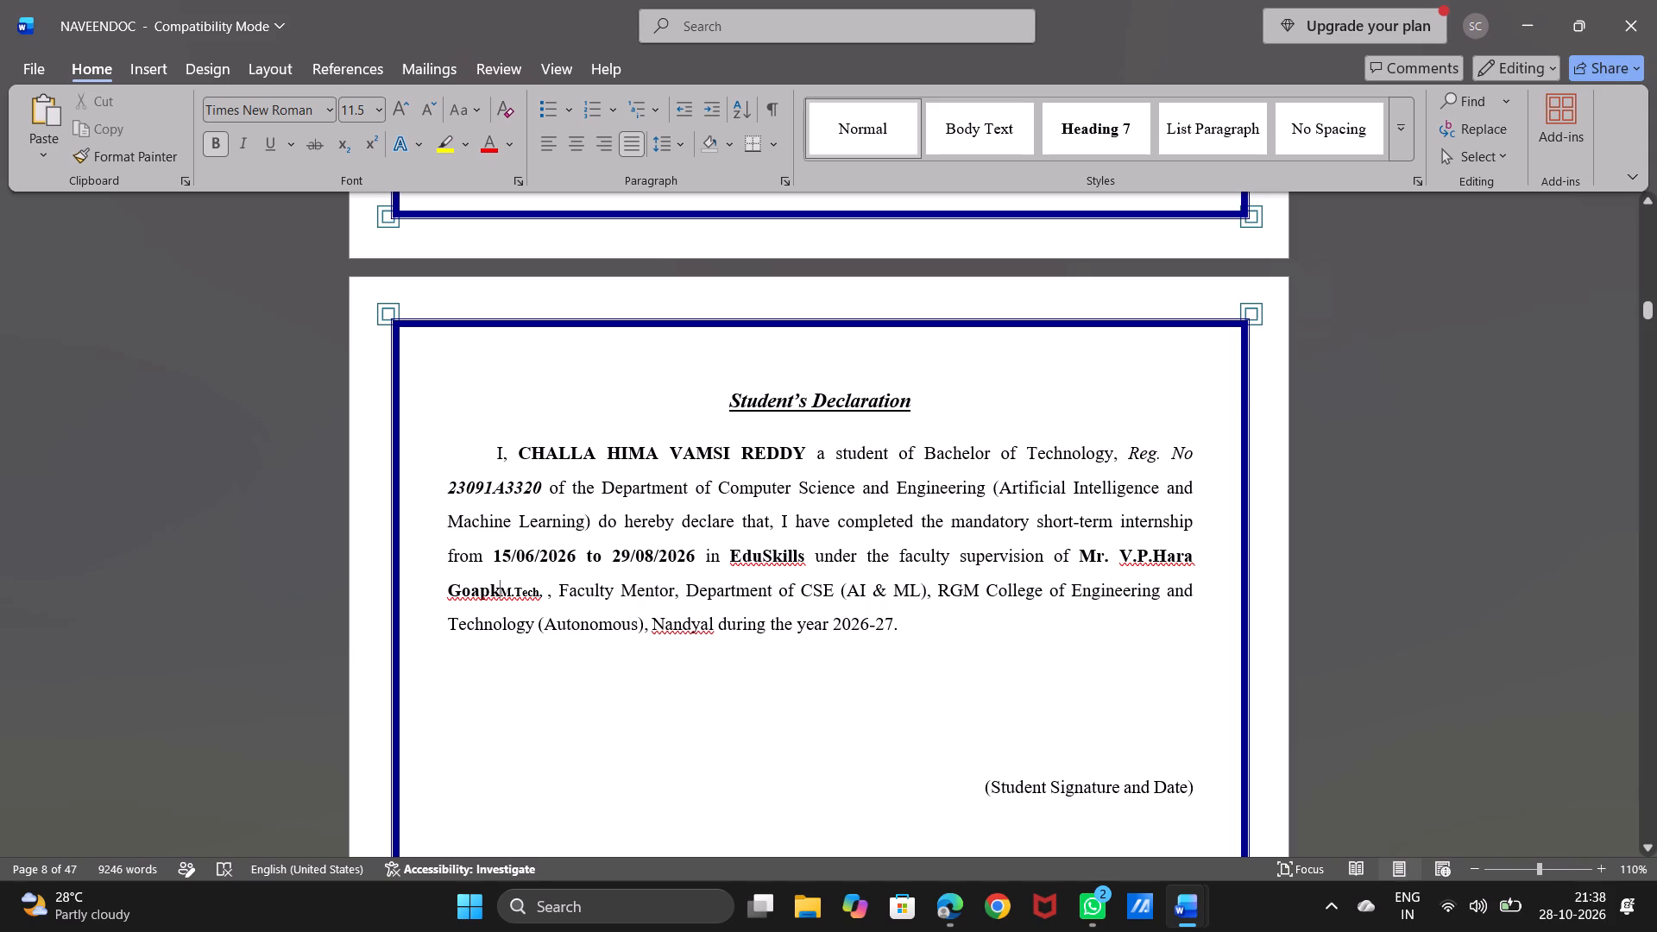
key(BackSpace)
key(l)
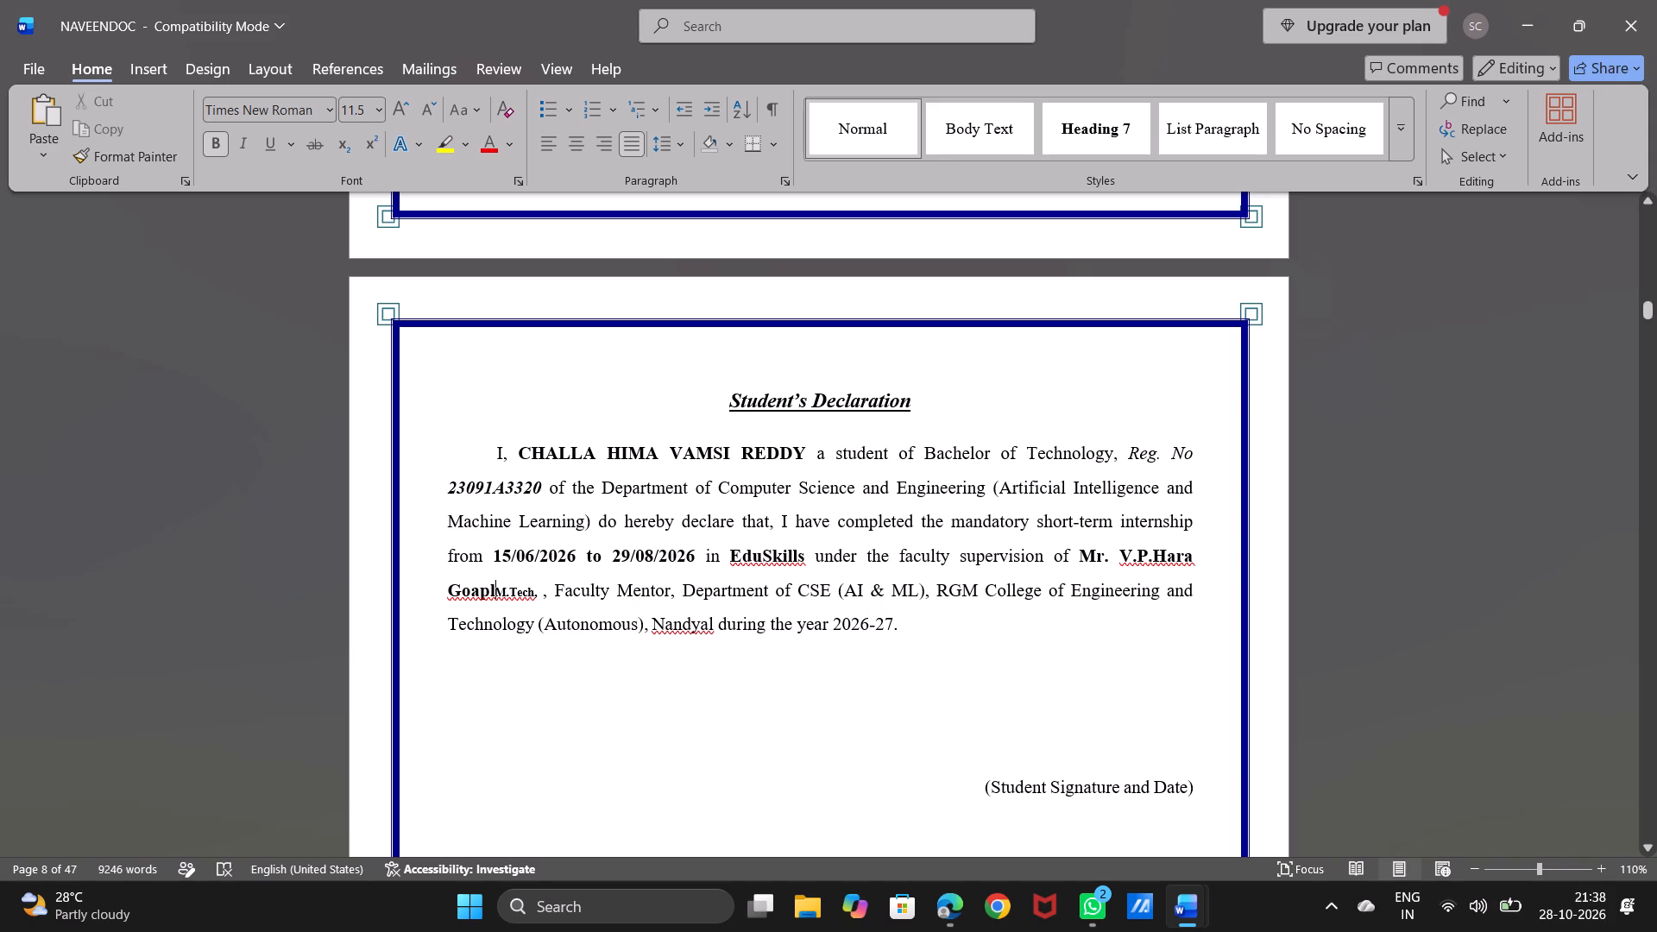
Abbreviate the first word of the student's name in the declaration to "CH." followed by a space.
click(797, 453)
click(606, 454)
key(BackSpace)
key(BackSpace)
key(BackSpace)
key(BackSpace)
key(BackSpace)
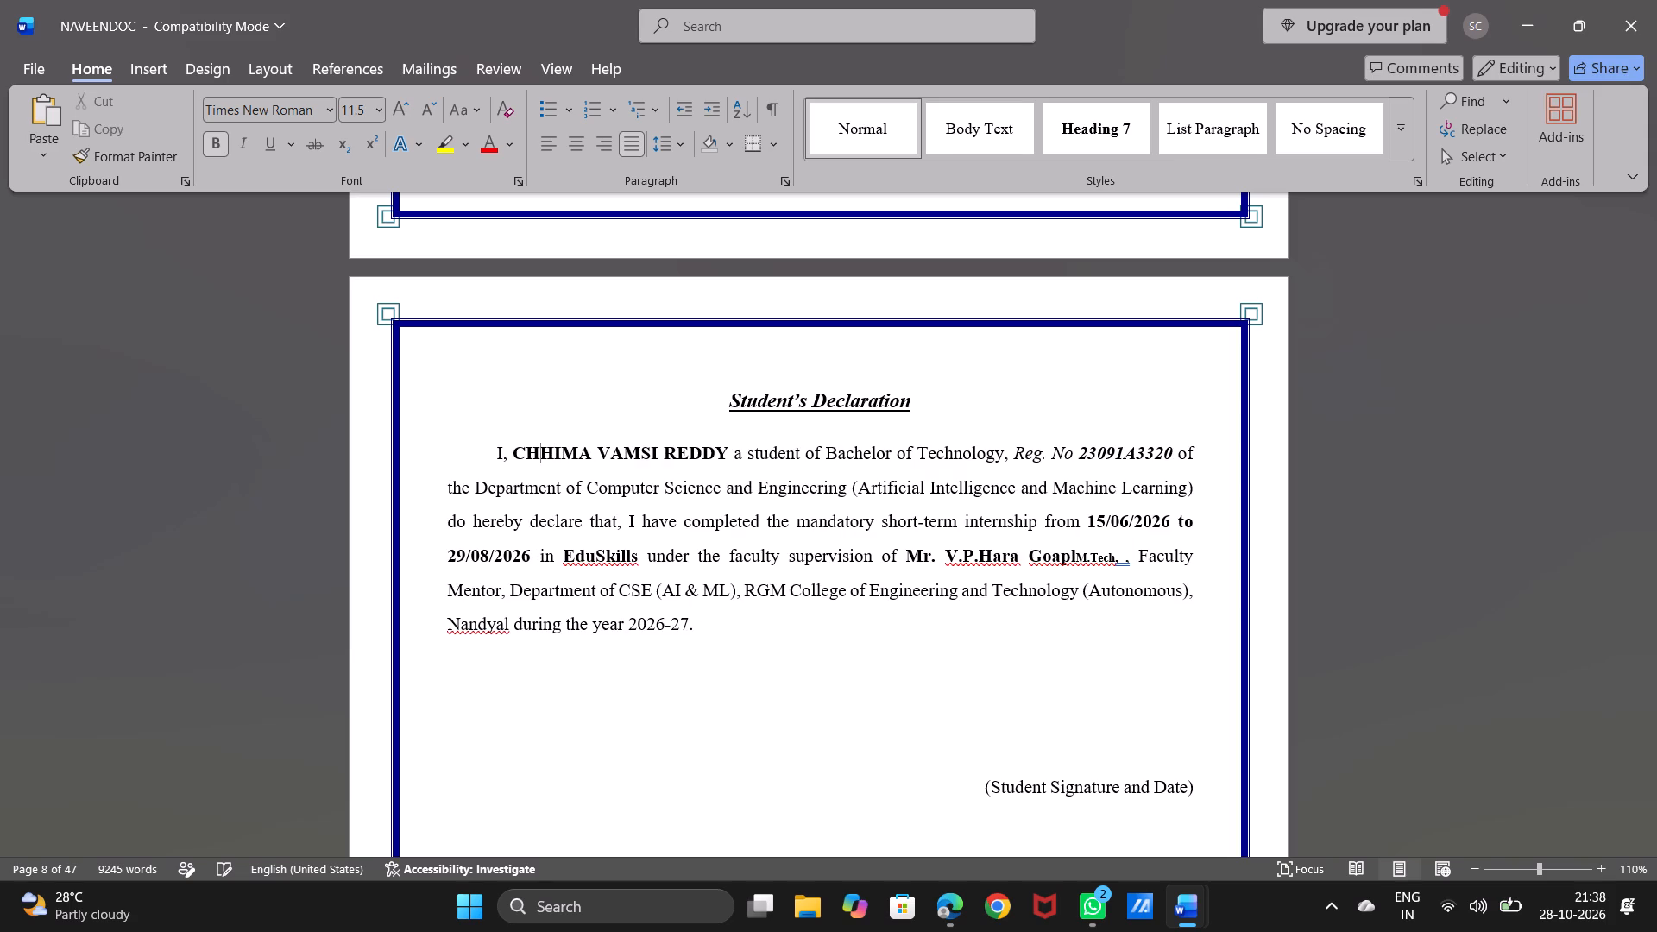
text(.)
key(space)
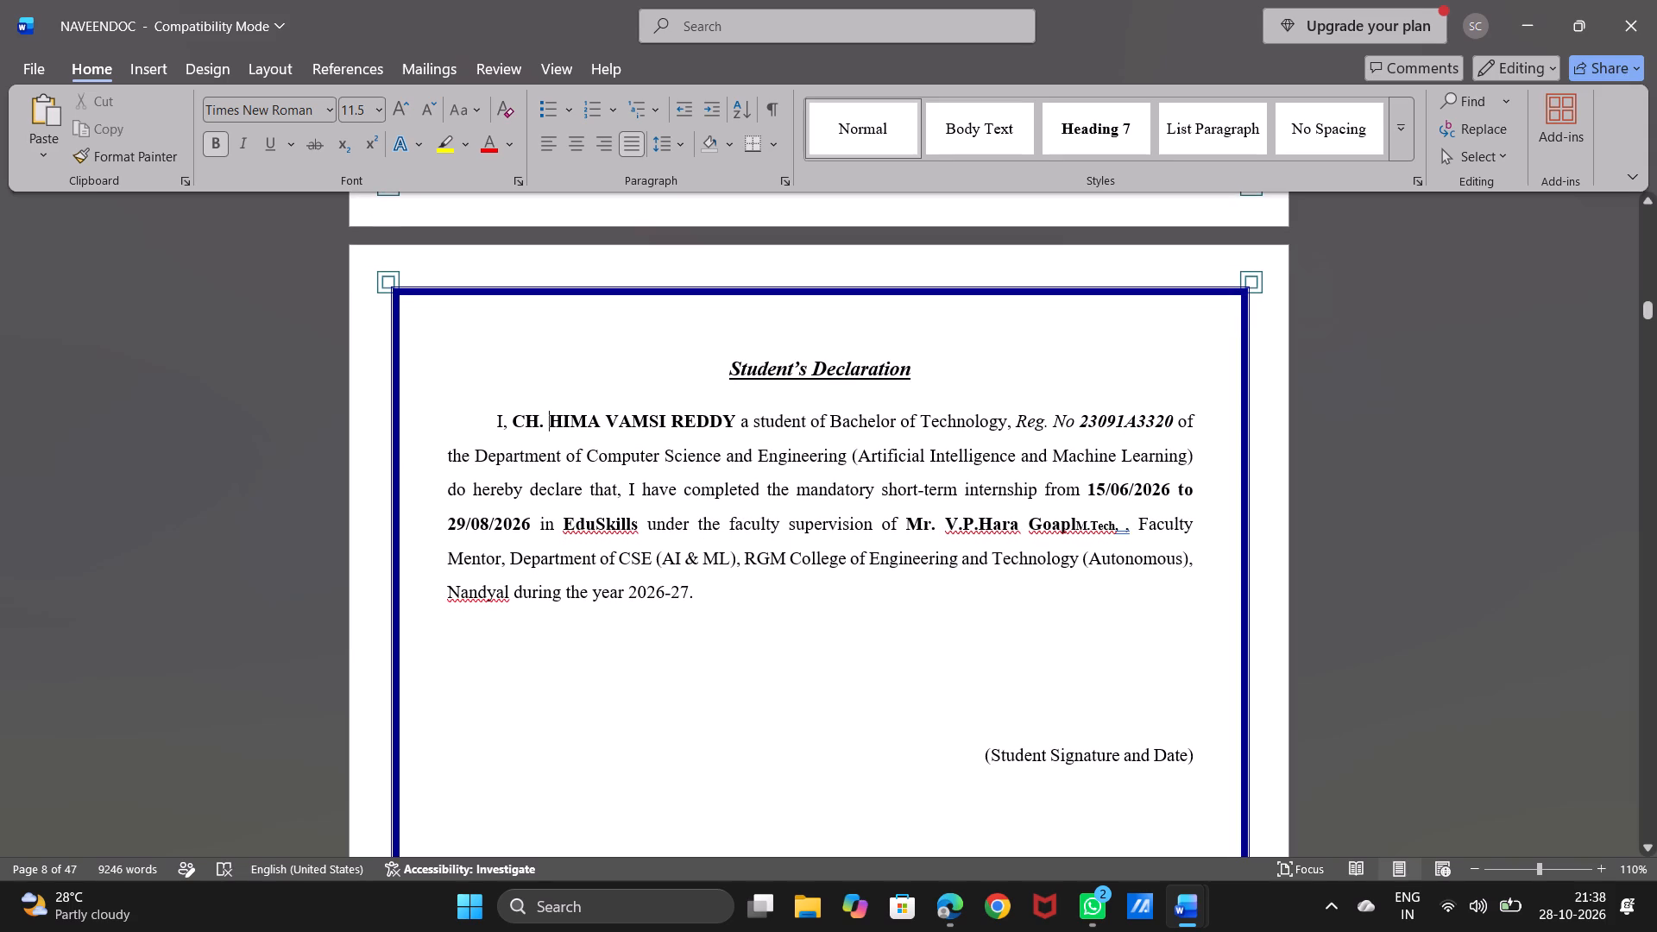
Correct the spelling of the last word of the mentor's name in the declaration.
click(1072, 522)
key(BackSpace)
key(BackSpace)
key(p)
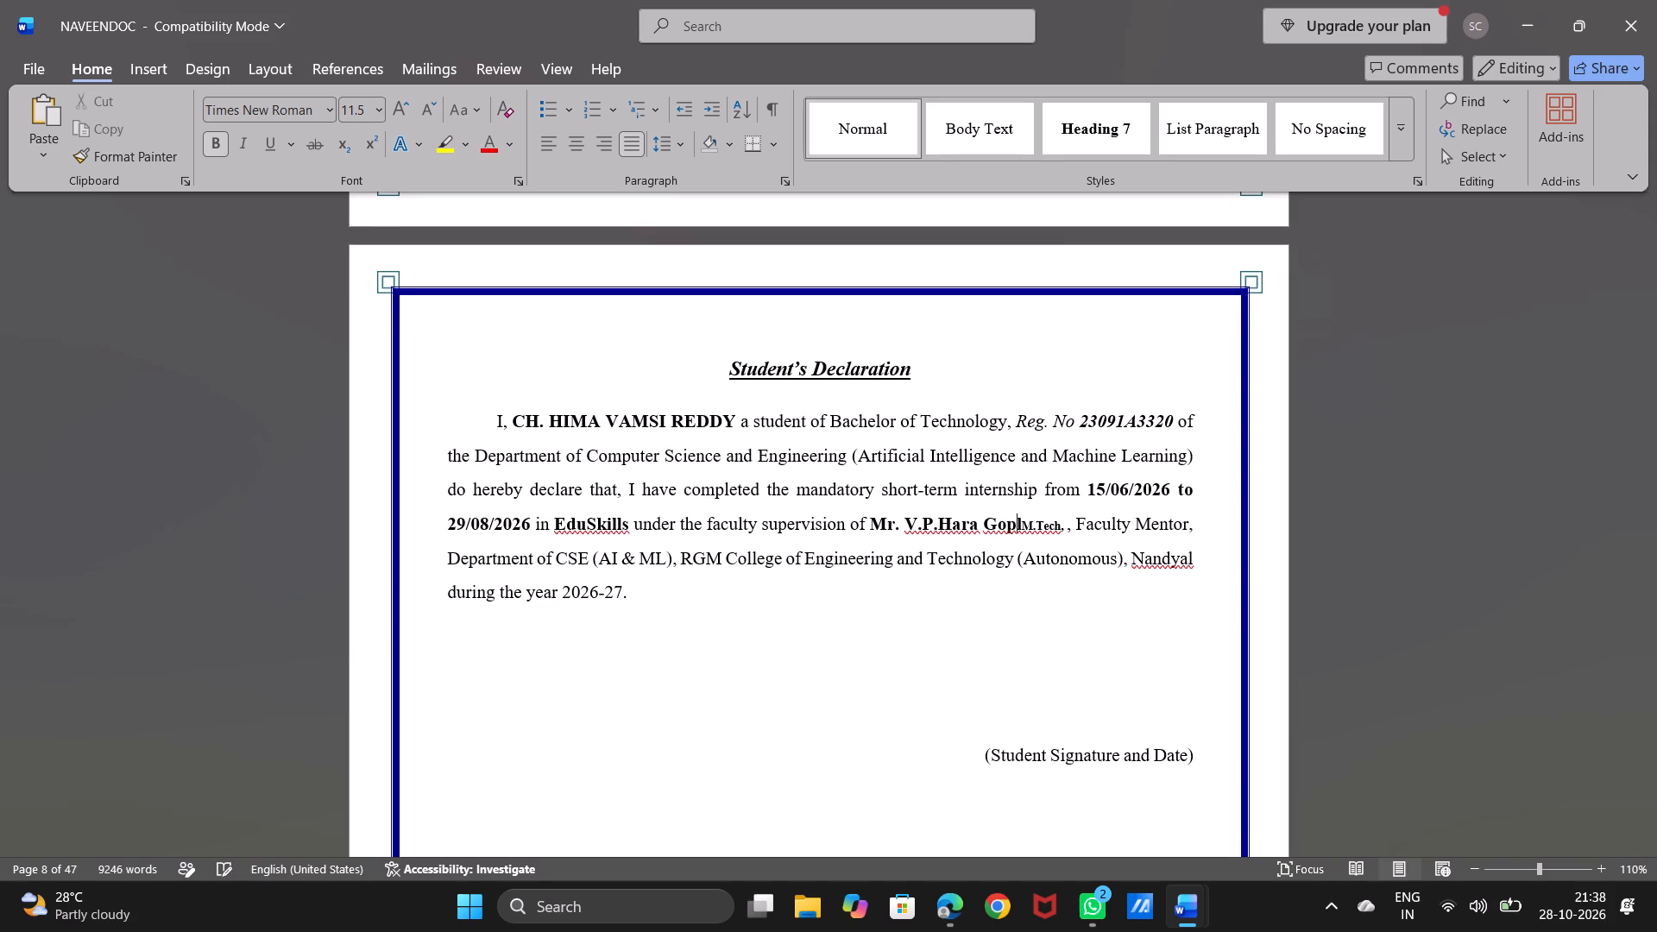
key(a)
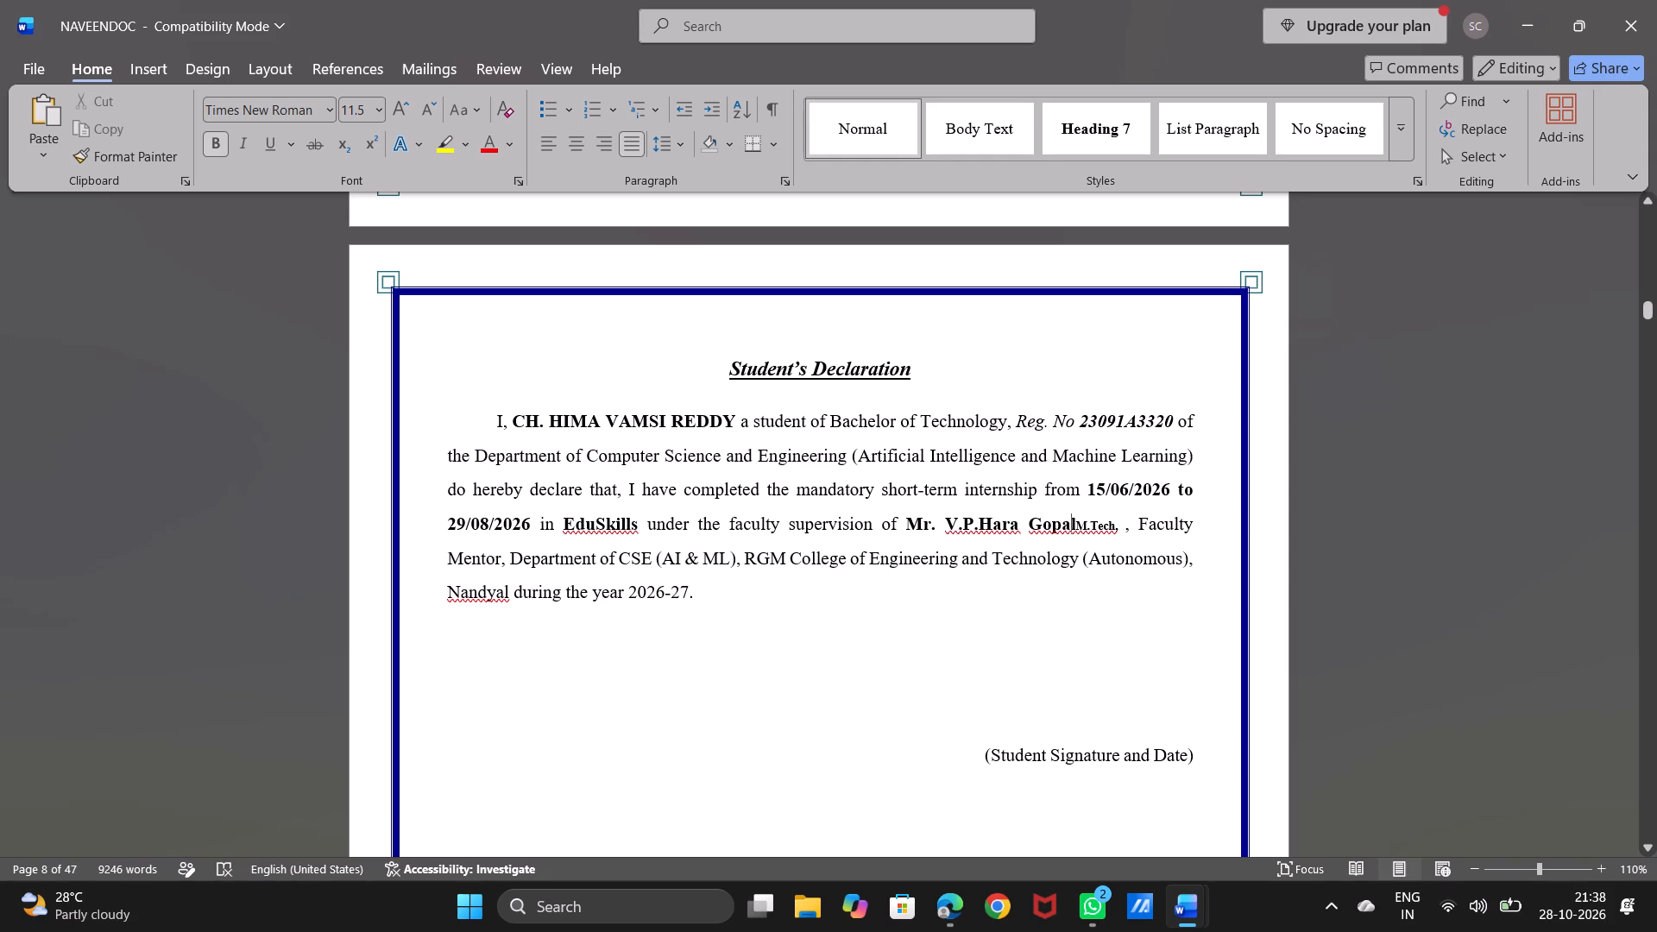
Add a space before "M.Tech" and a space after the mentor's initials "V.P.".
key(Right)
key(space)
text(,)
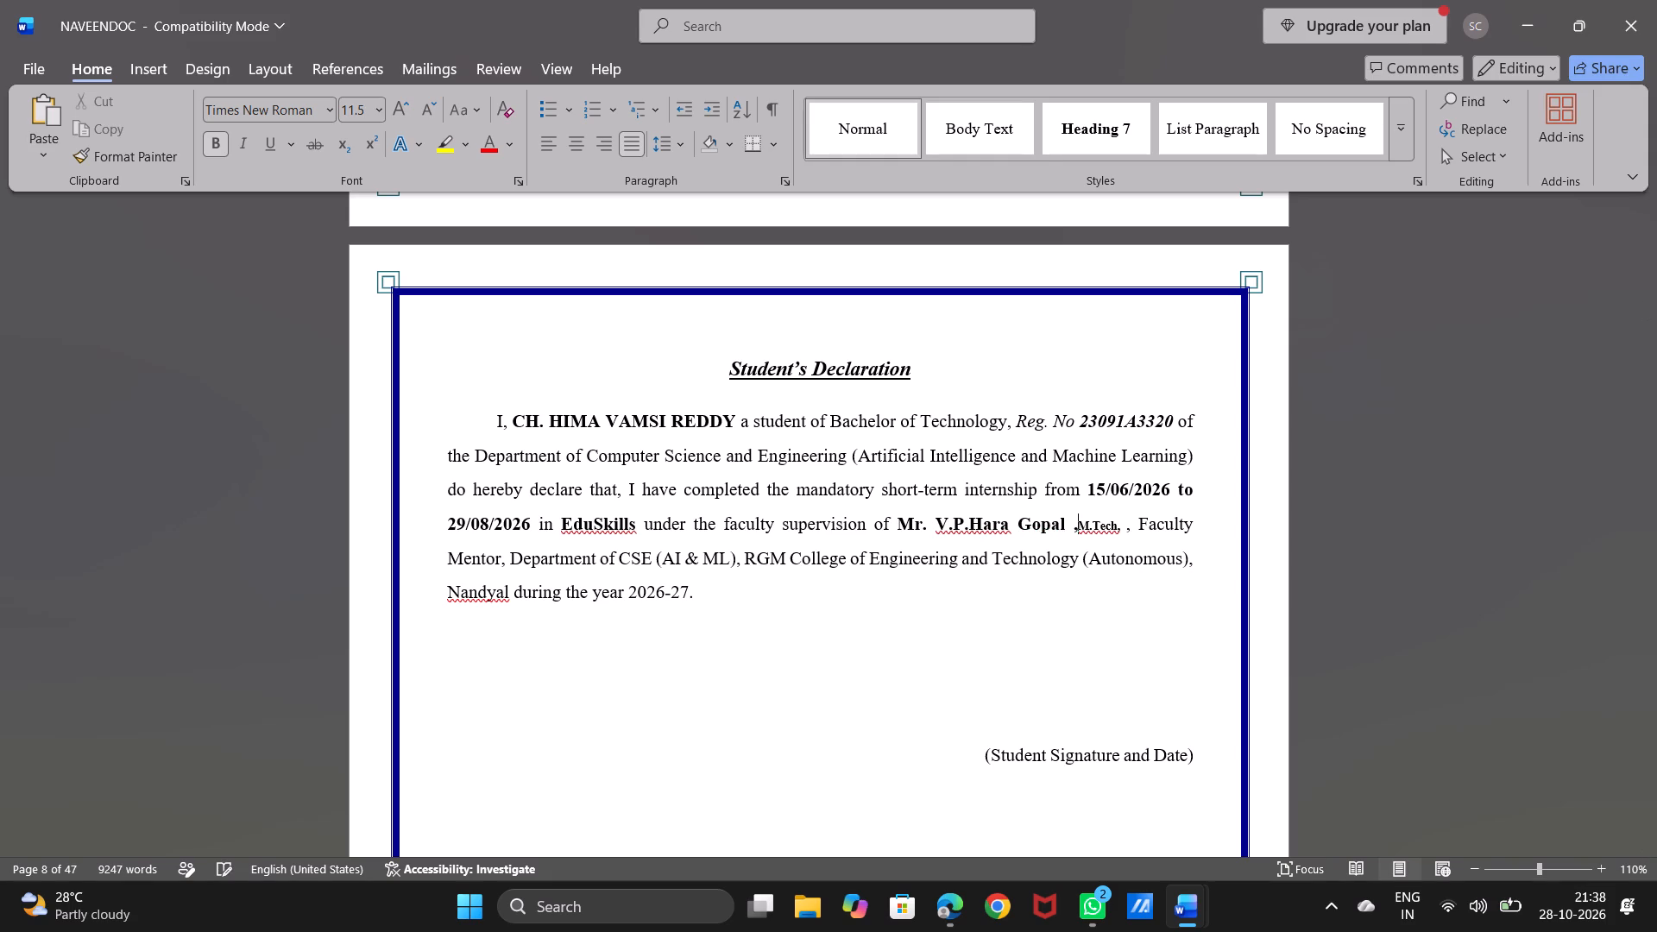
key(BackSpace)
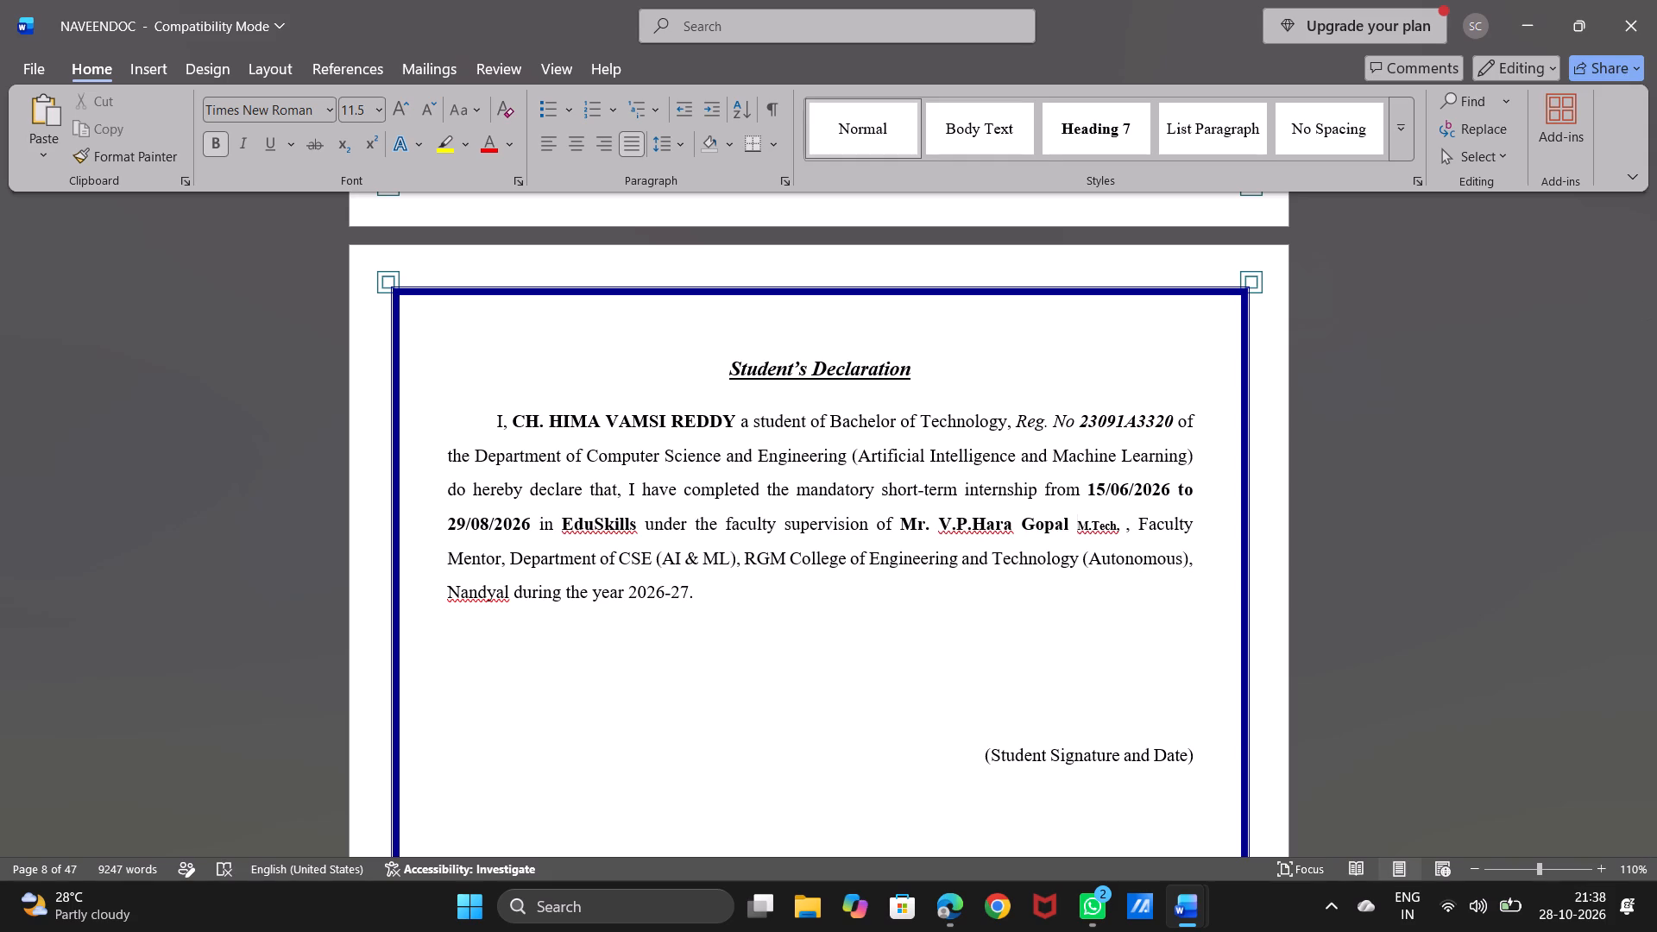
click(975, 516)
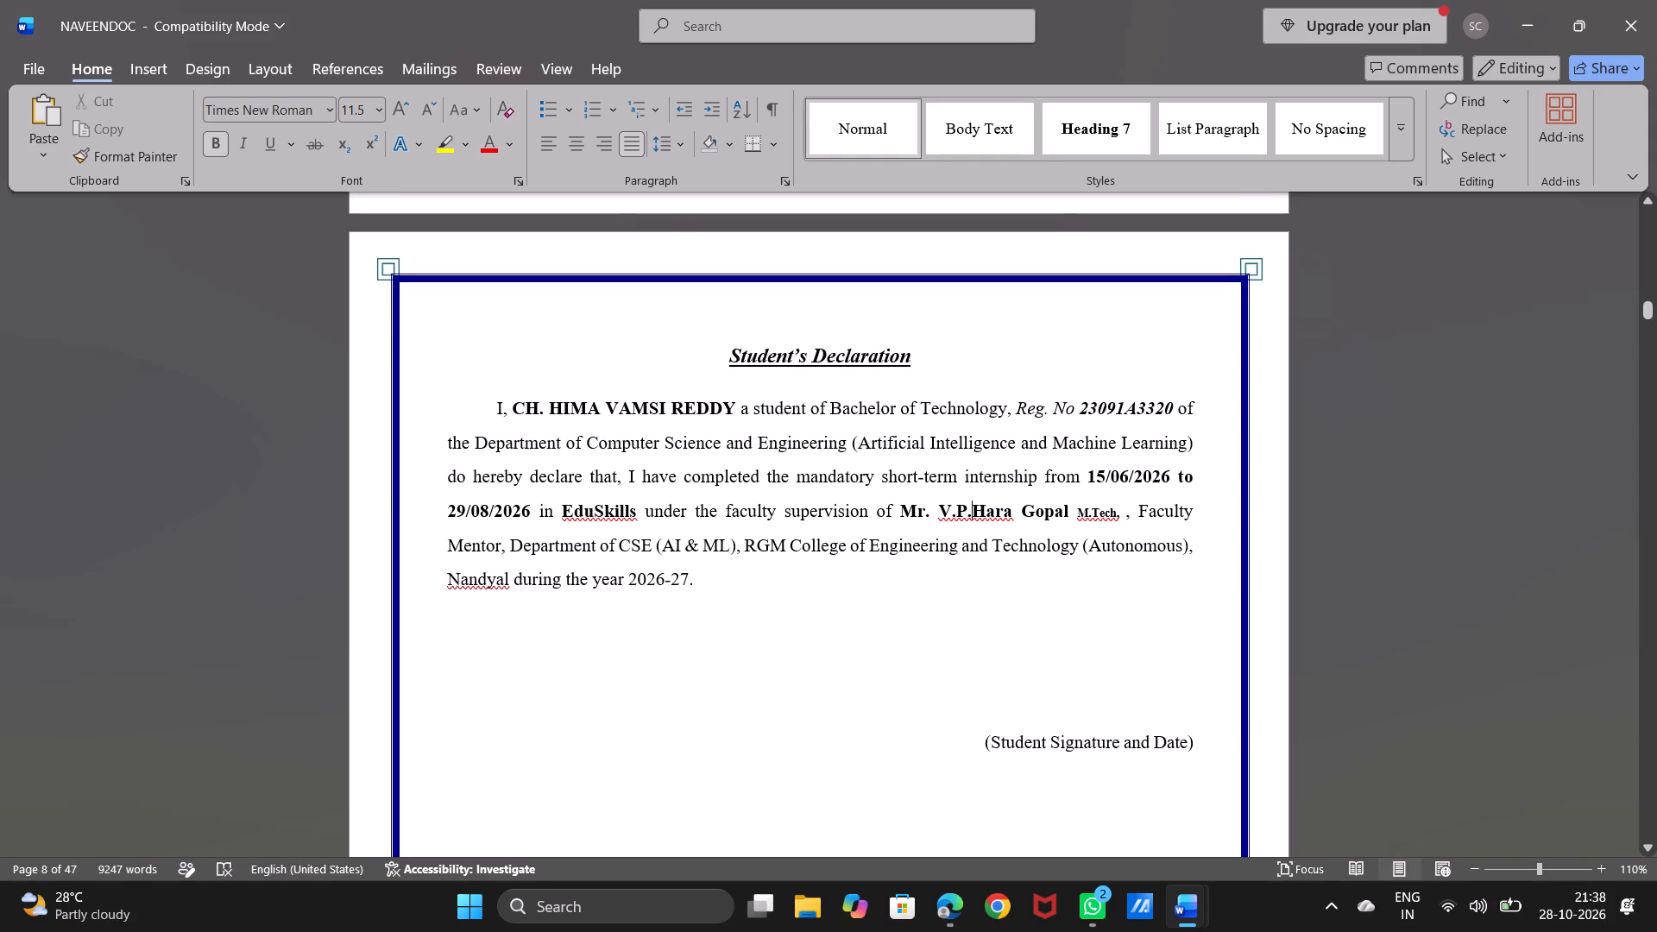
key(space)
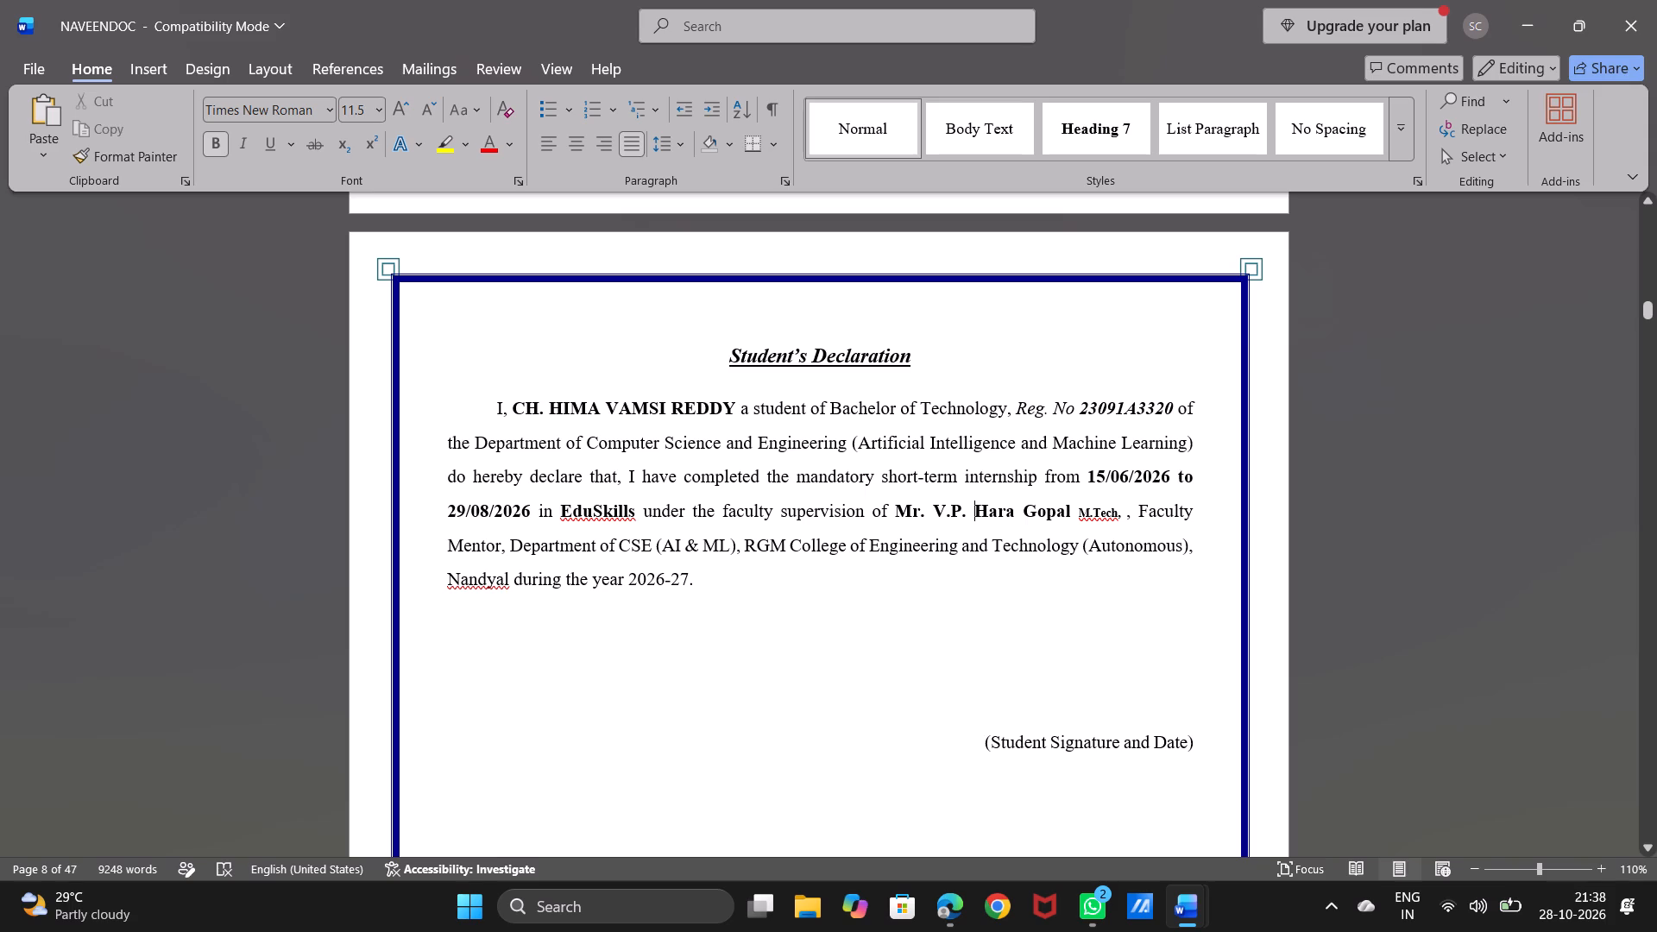
Replace the mentor's title-case name after "Mr." in the declaration with the initials "V.P.".
scroll(981, 522, down, 1)
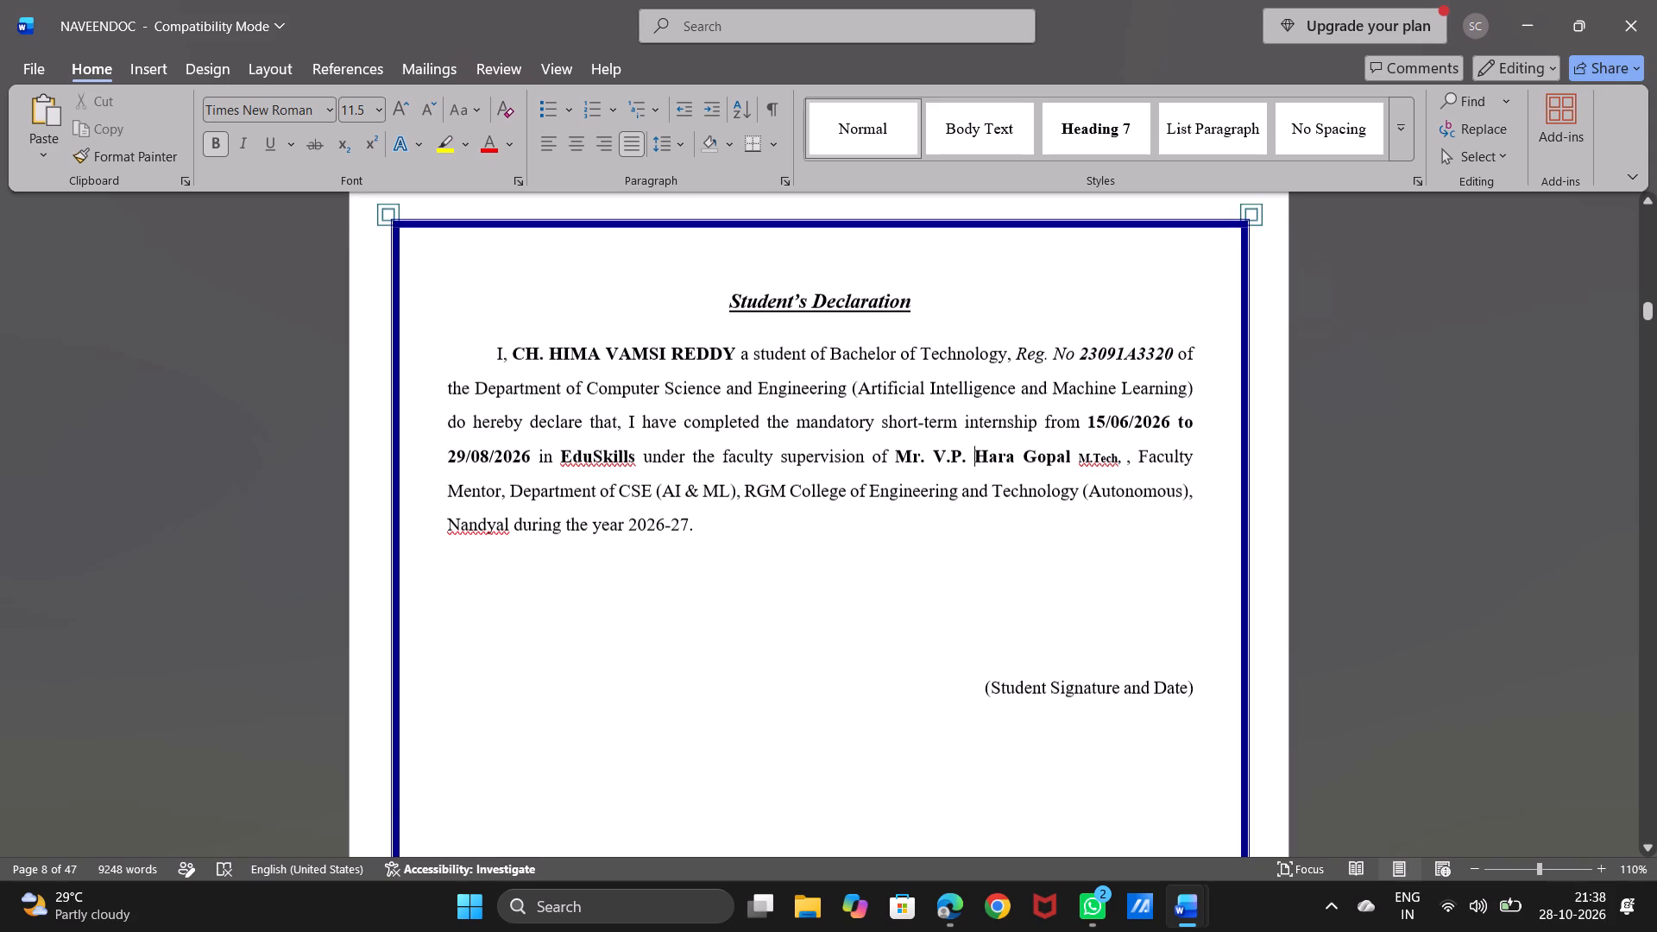
scroll(981, 522, down, 1)
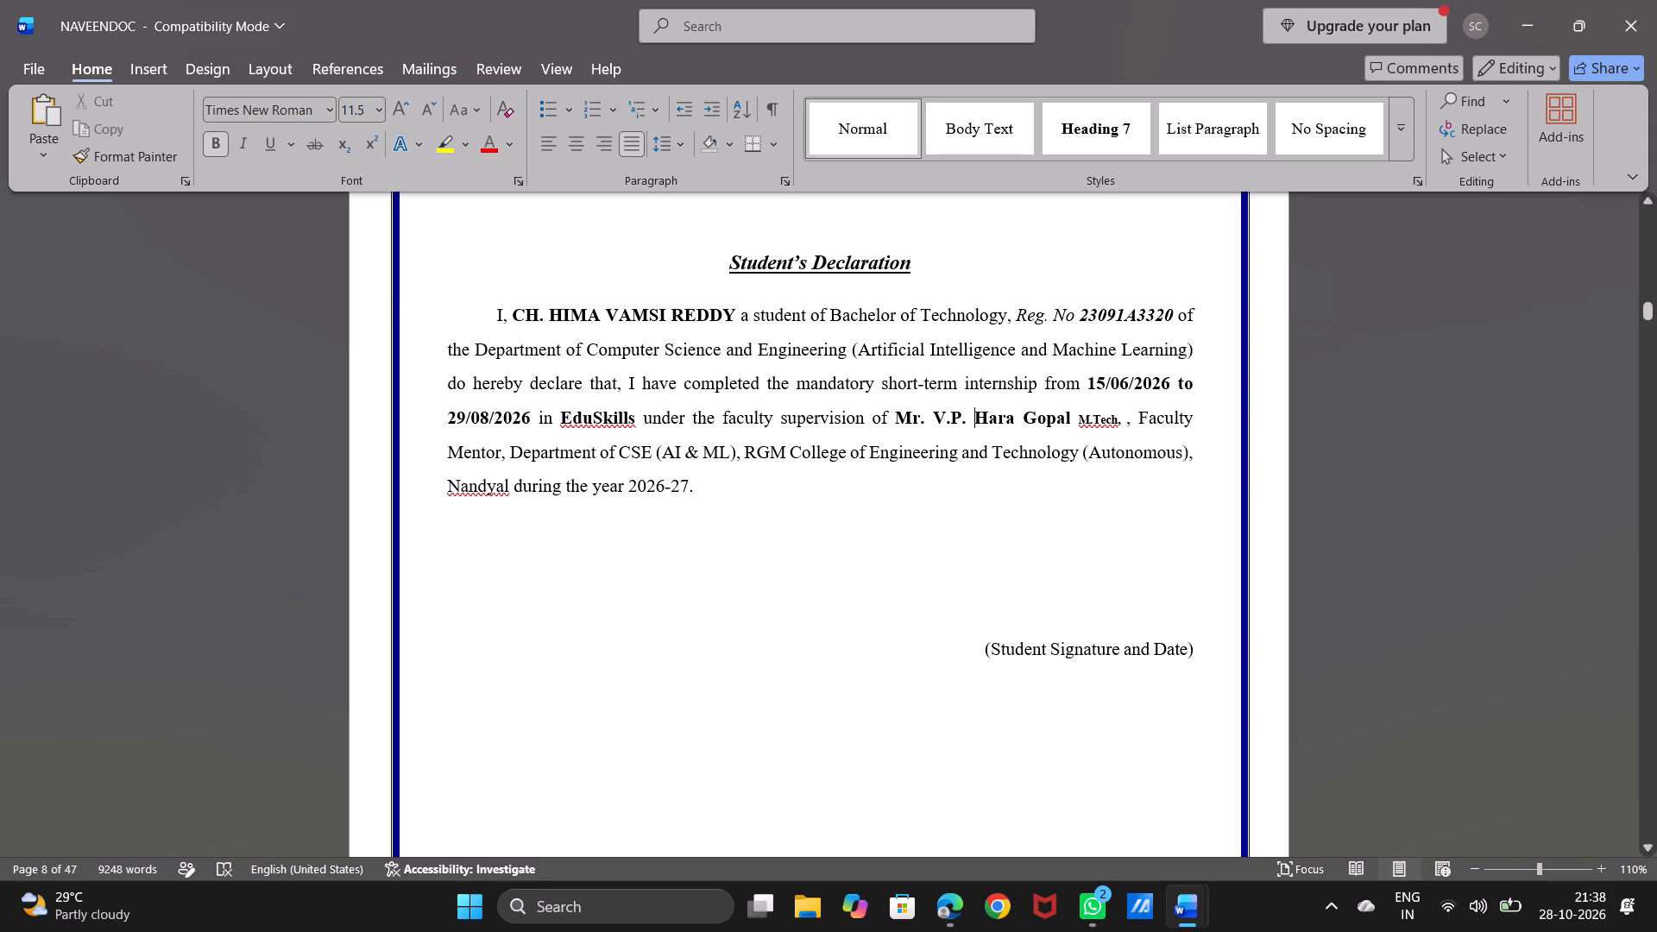
drag(1070, 418, 947, 415)
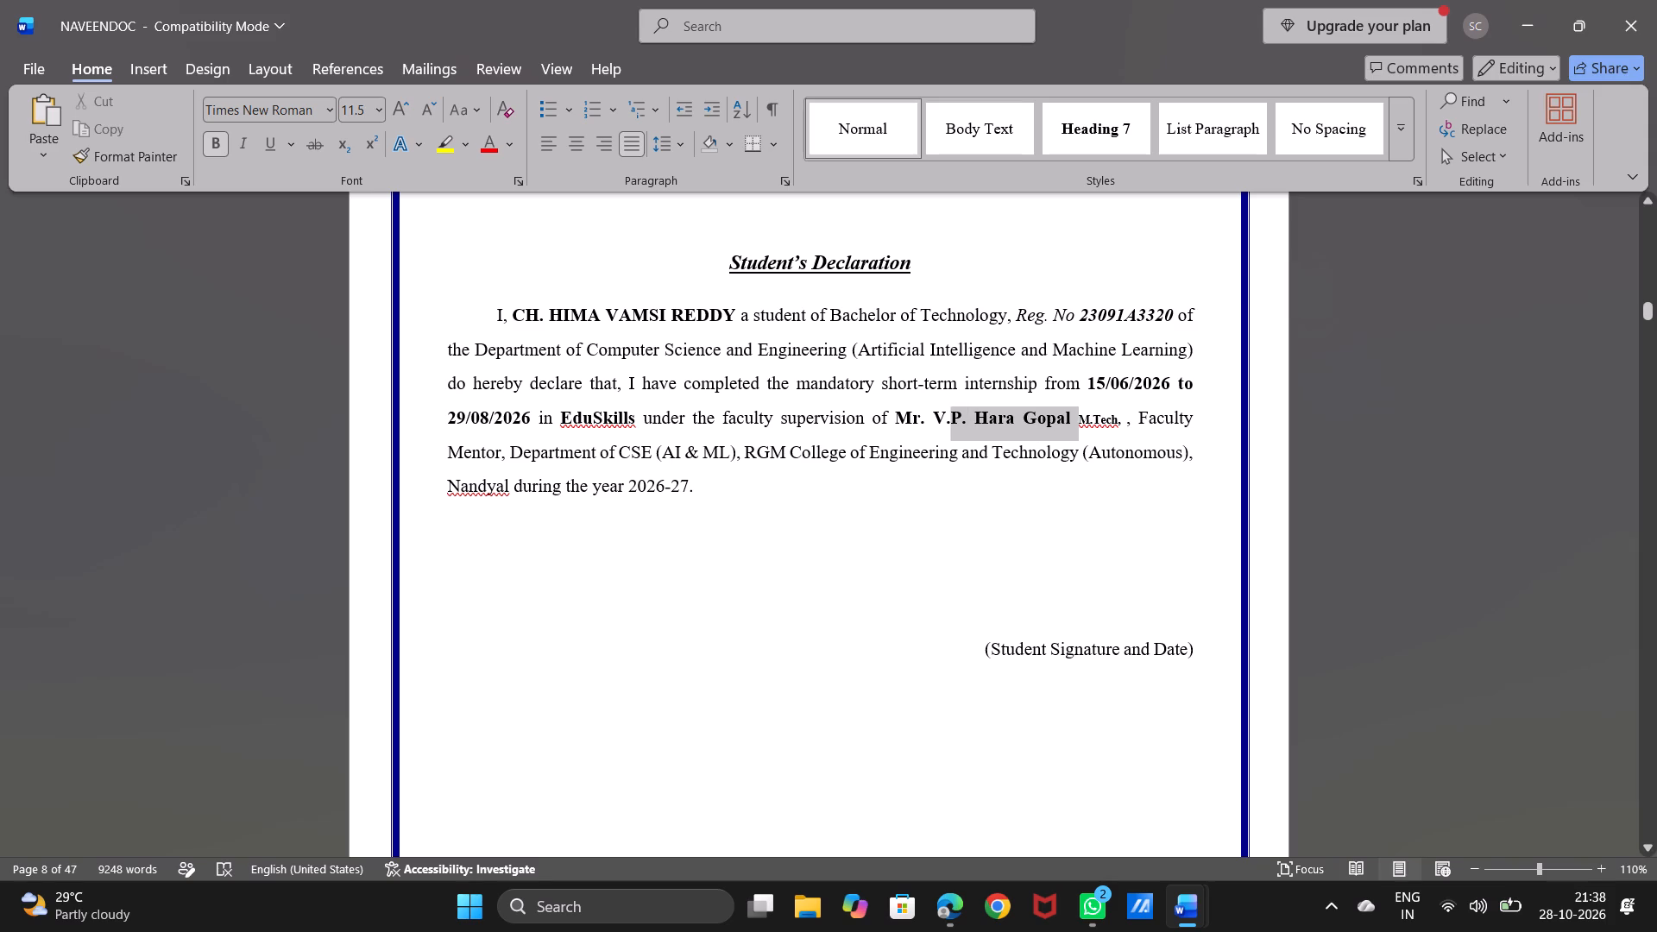
drag(947, 415, 932, 418)
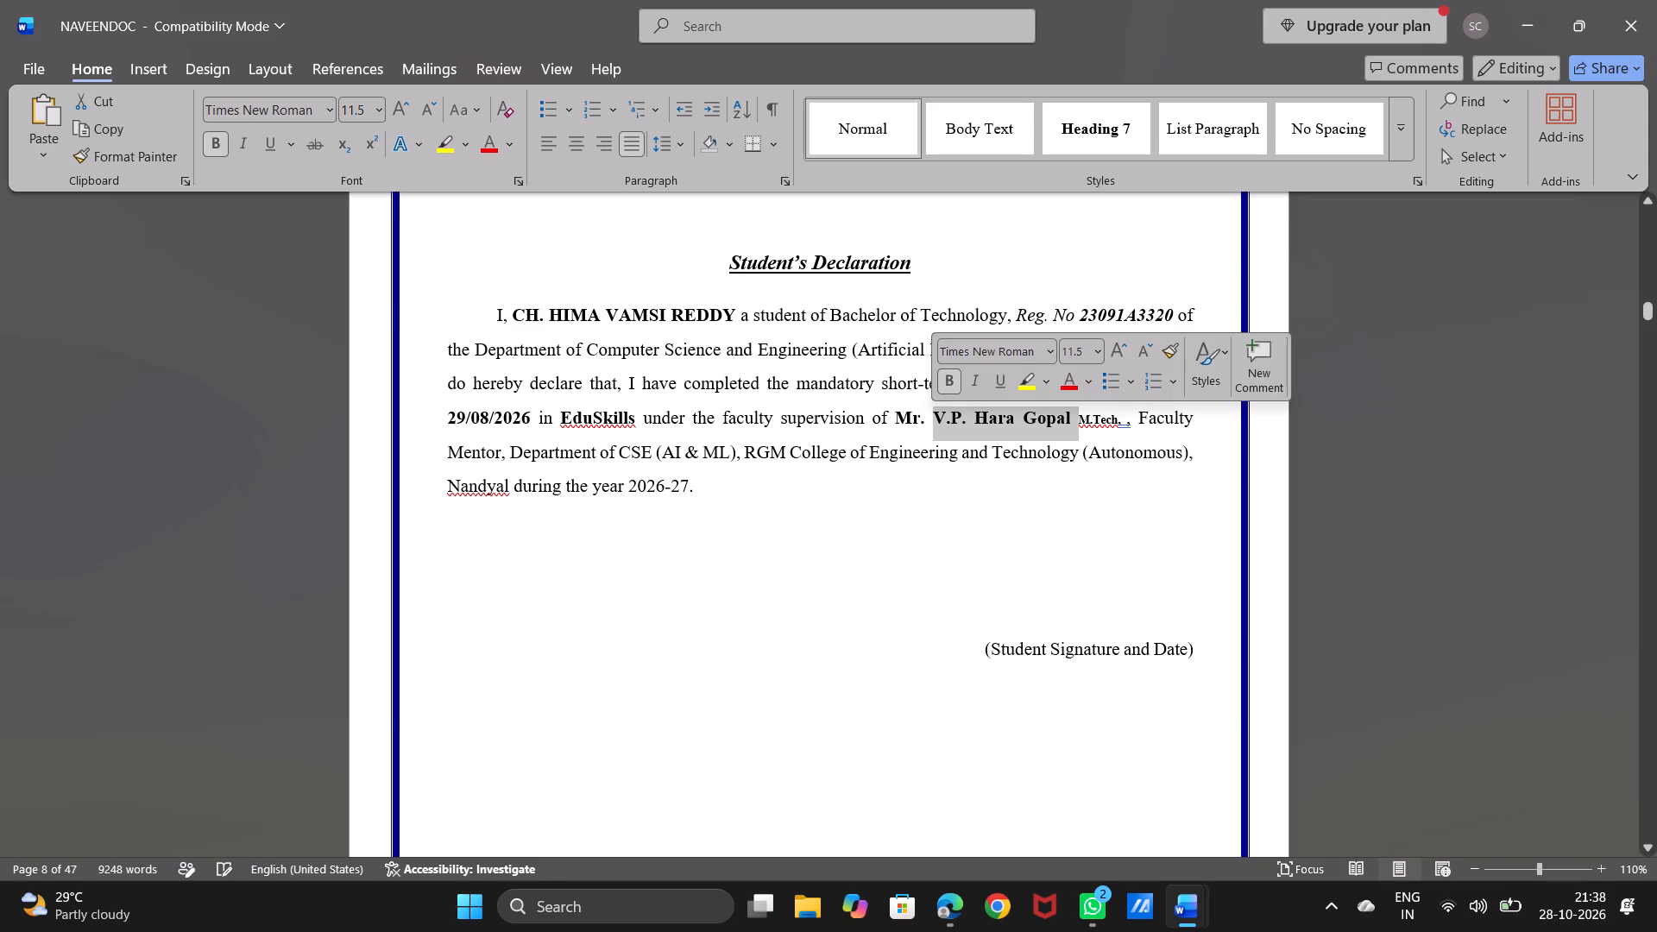
key(BackSpace)
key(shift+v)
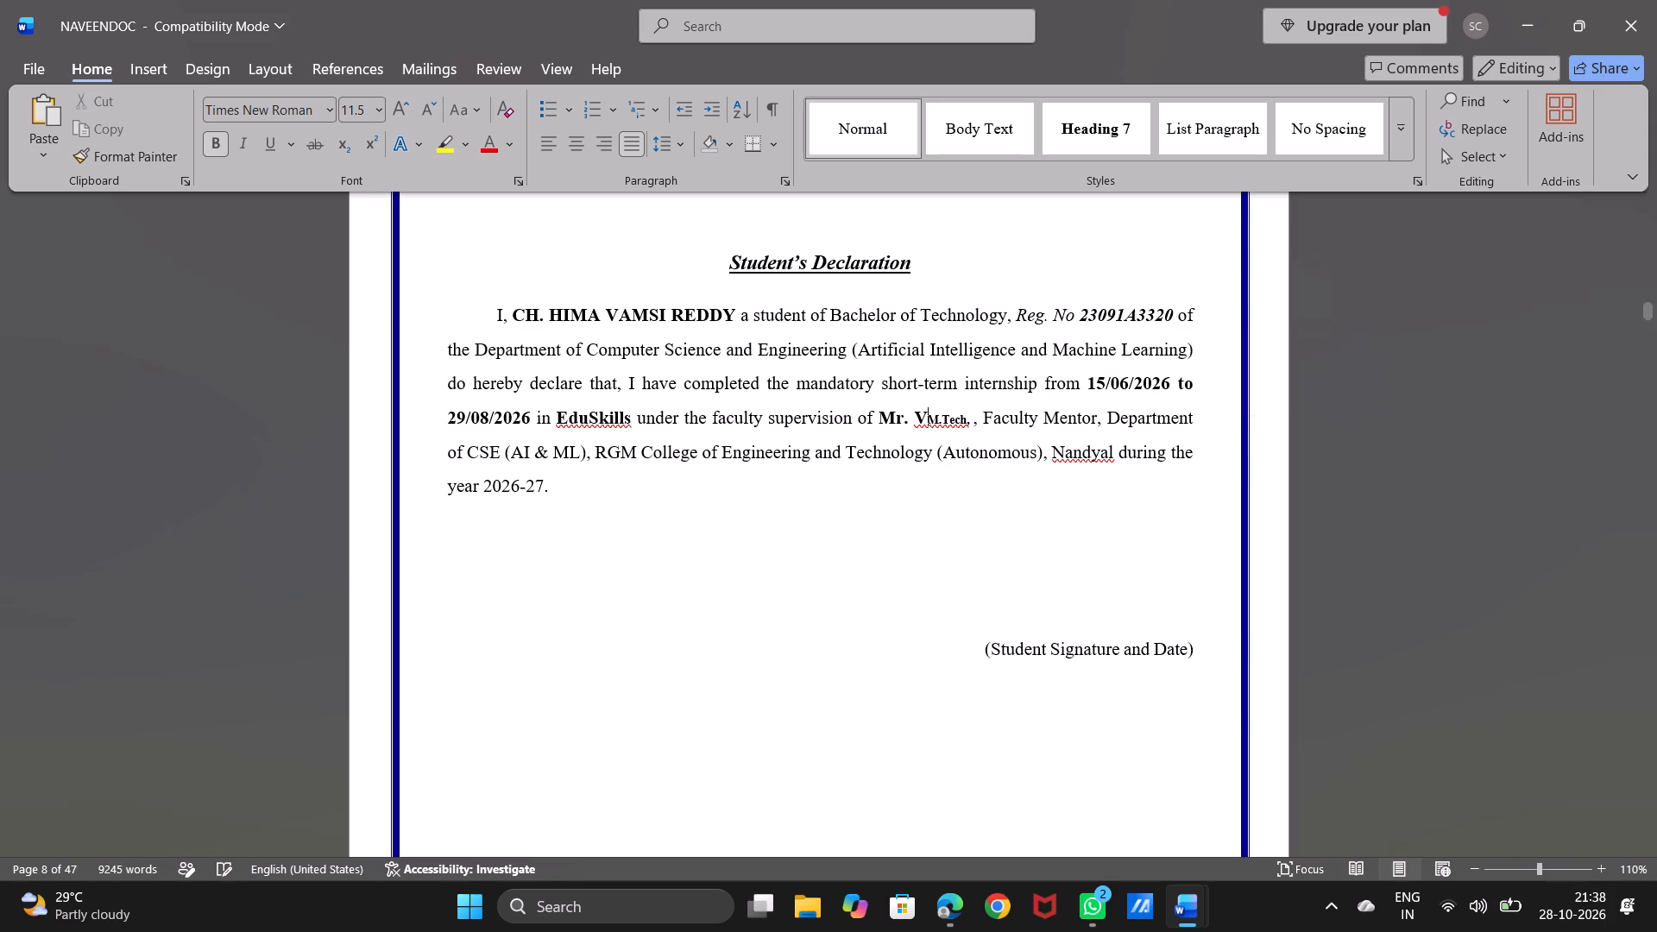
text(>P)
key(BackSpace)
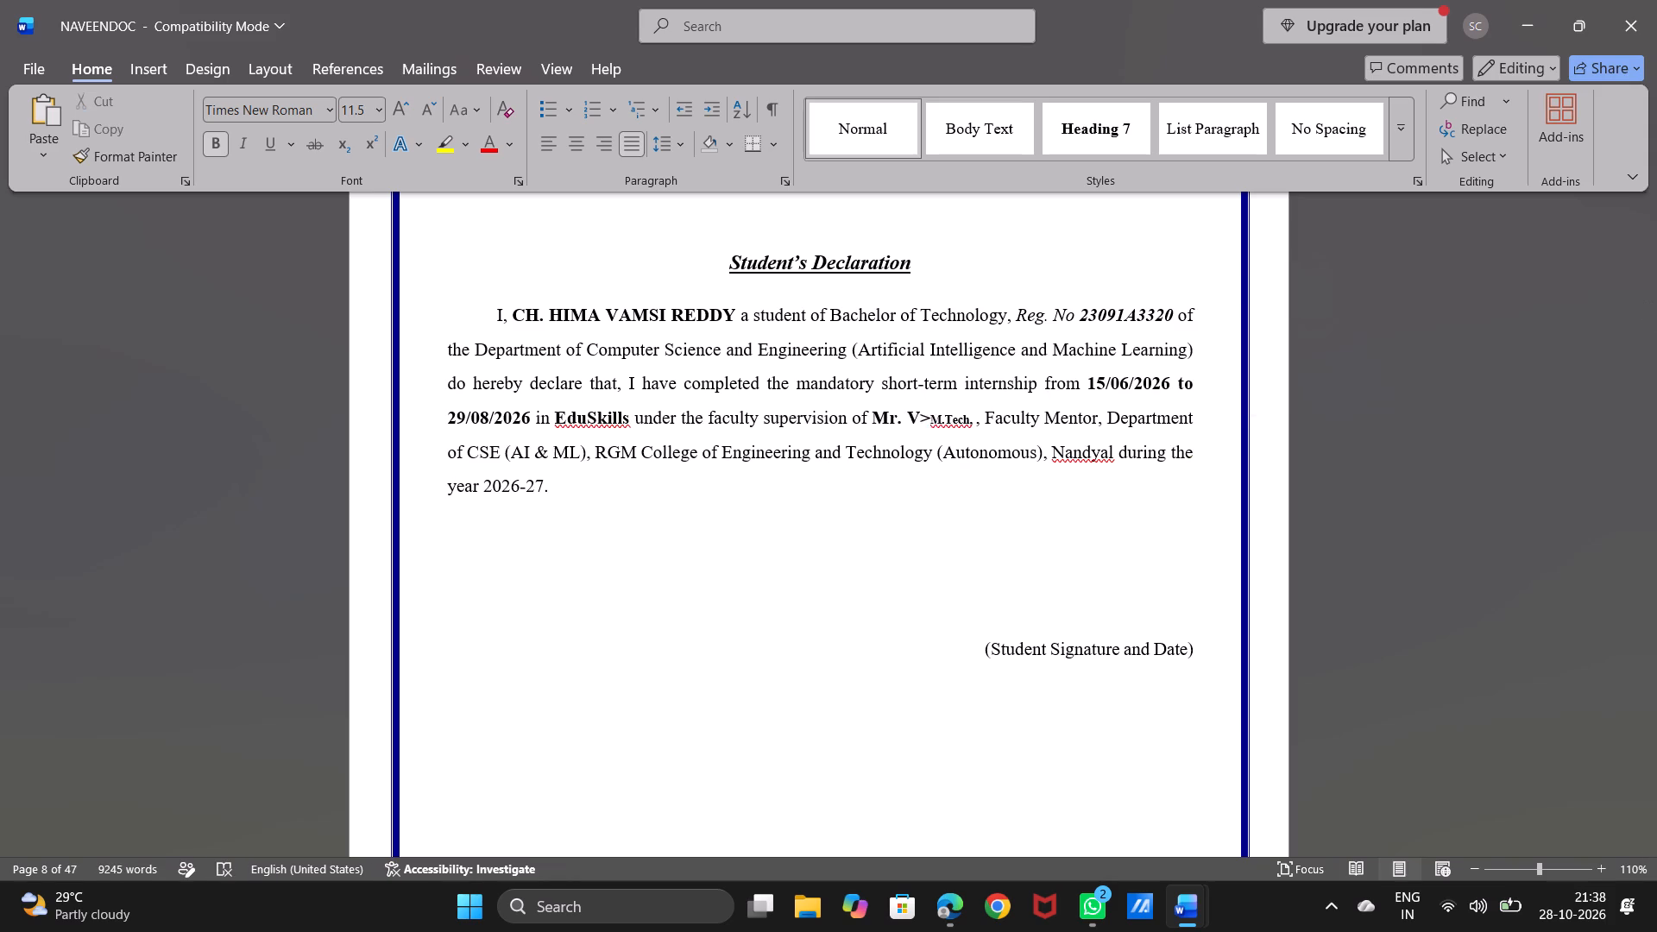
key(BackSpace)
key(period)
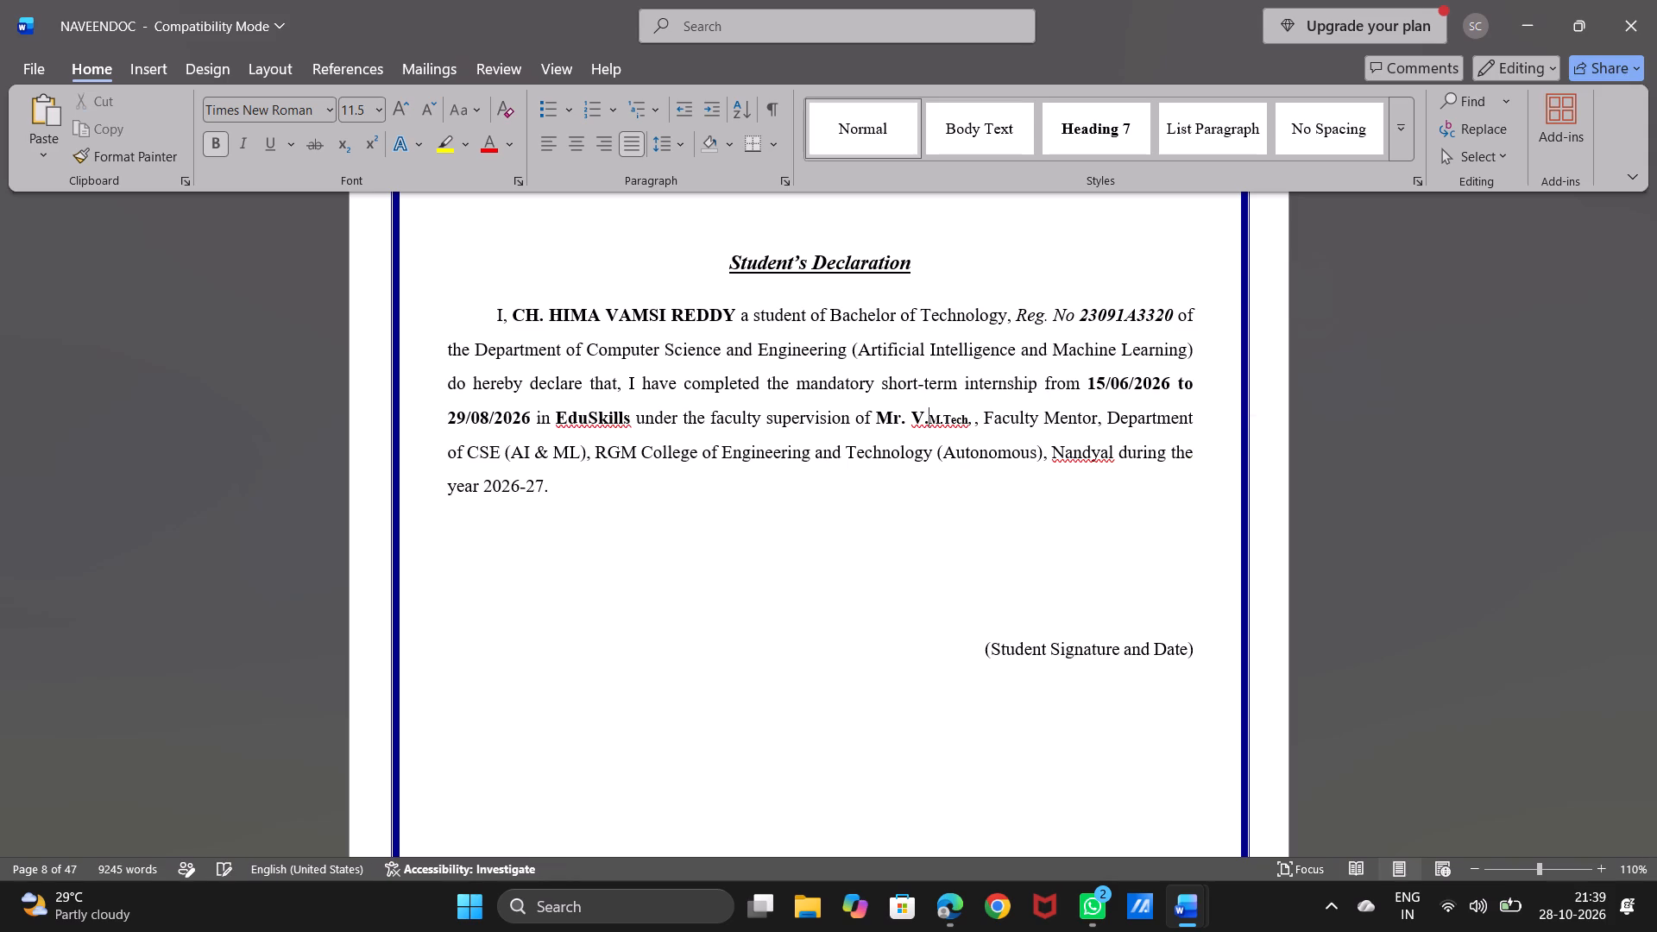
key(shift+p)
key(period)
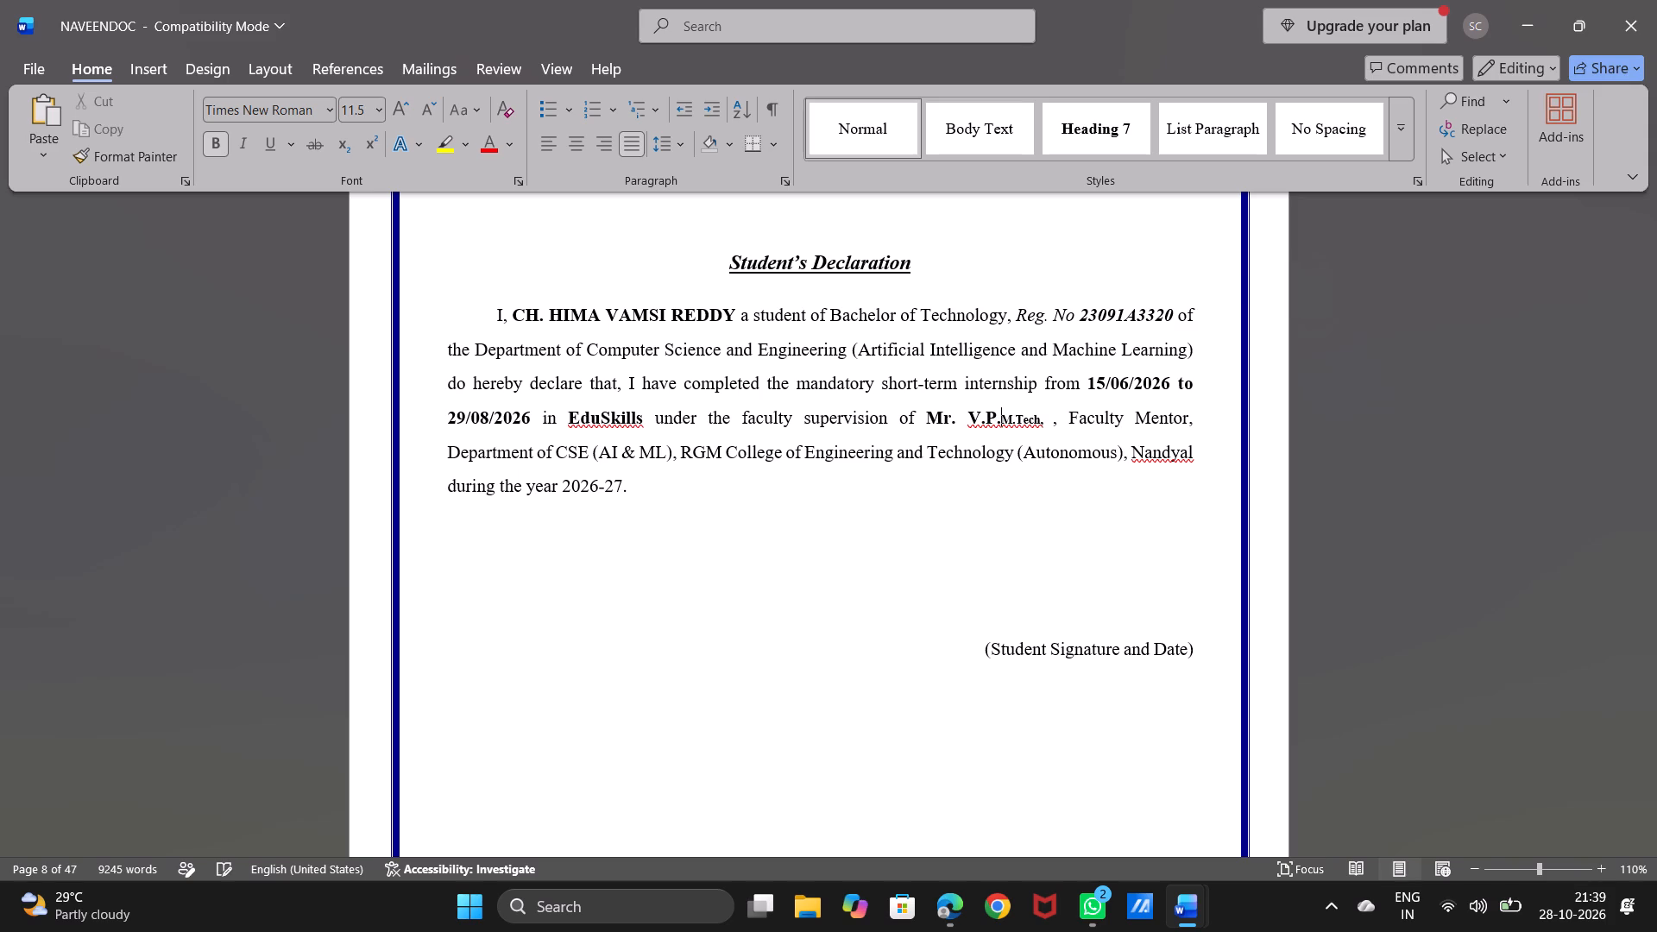
Enter the rest of the mentor's name in bold capitals after the initials, with a space before "M.Tech".
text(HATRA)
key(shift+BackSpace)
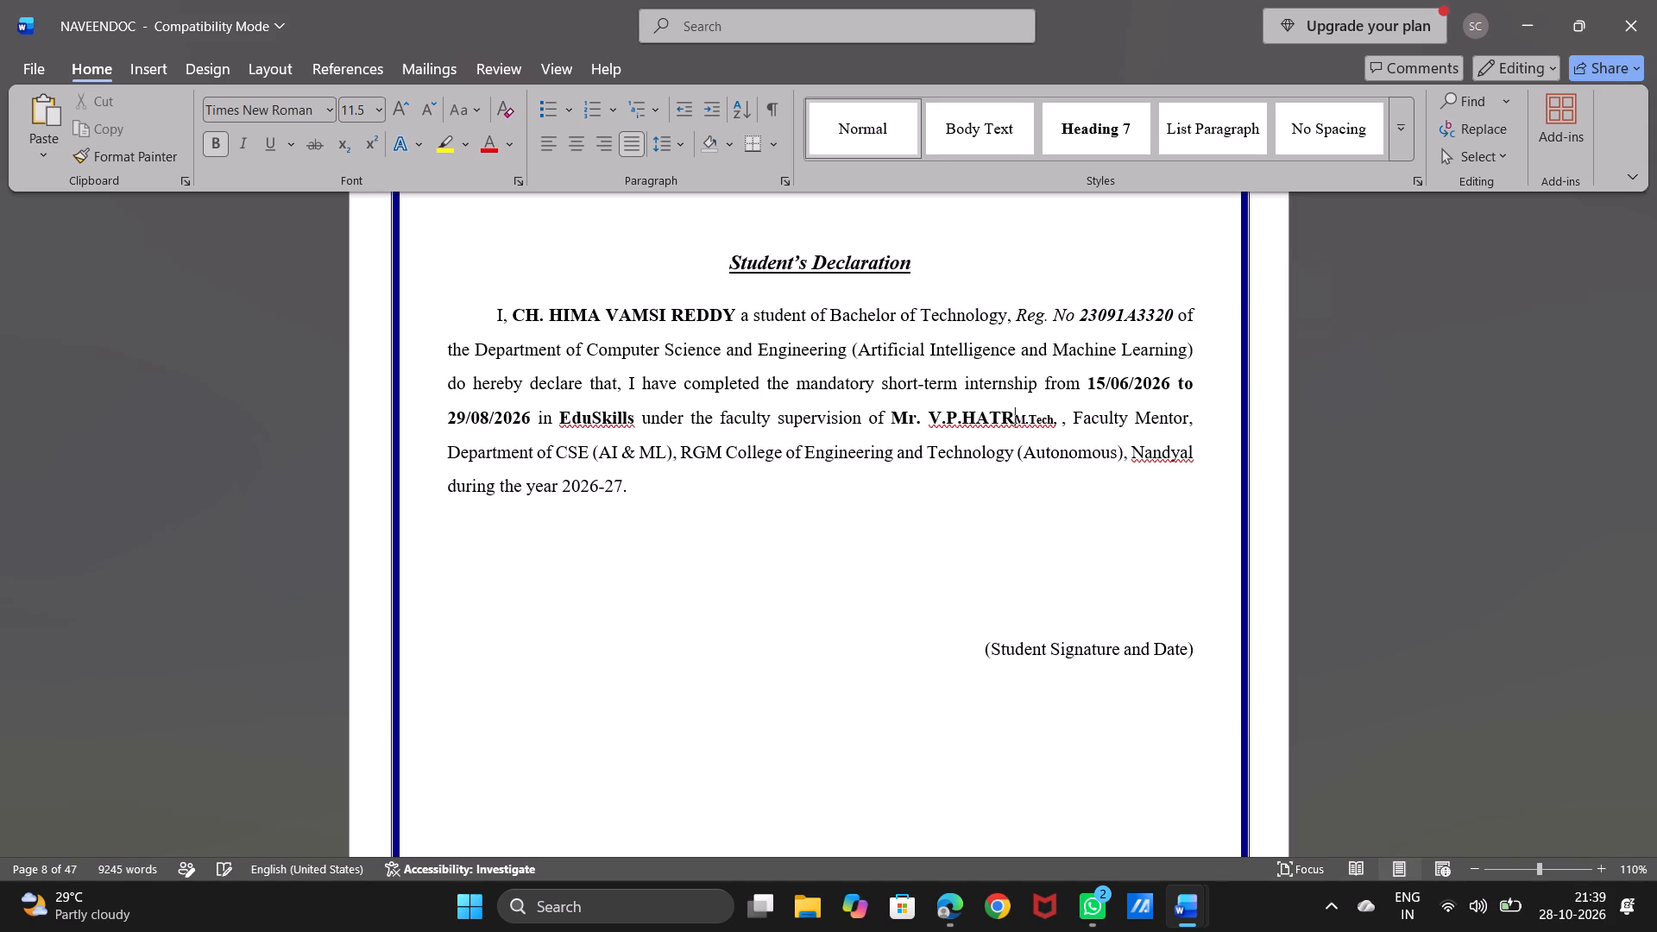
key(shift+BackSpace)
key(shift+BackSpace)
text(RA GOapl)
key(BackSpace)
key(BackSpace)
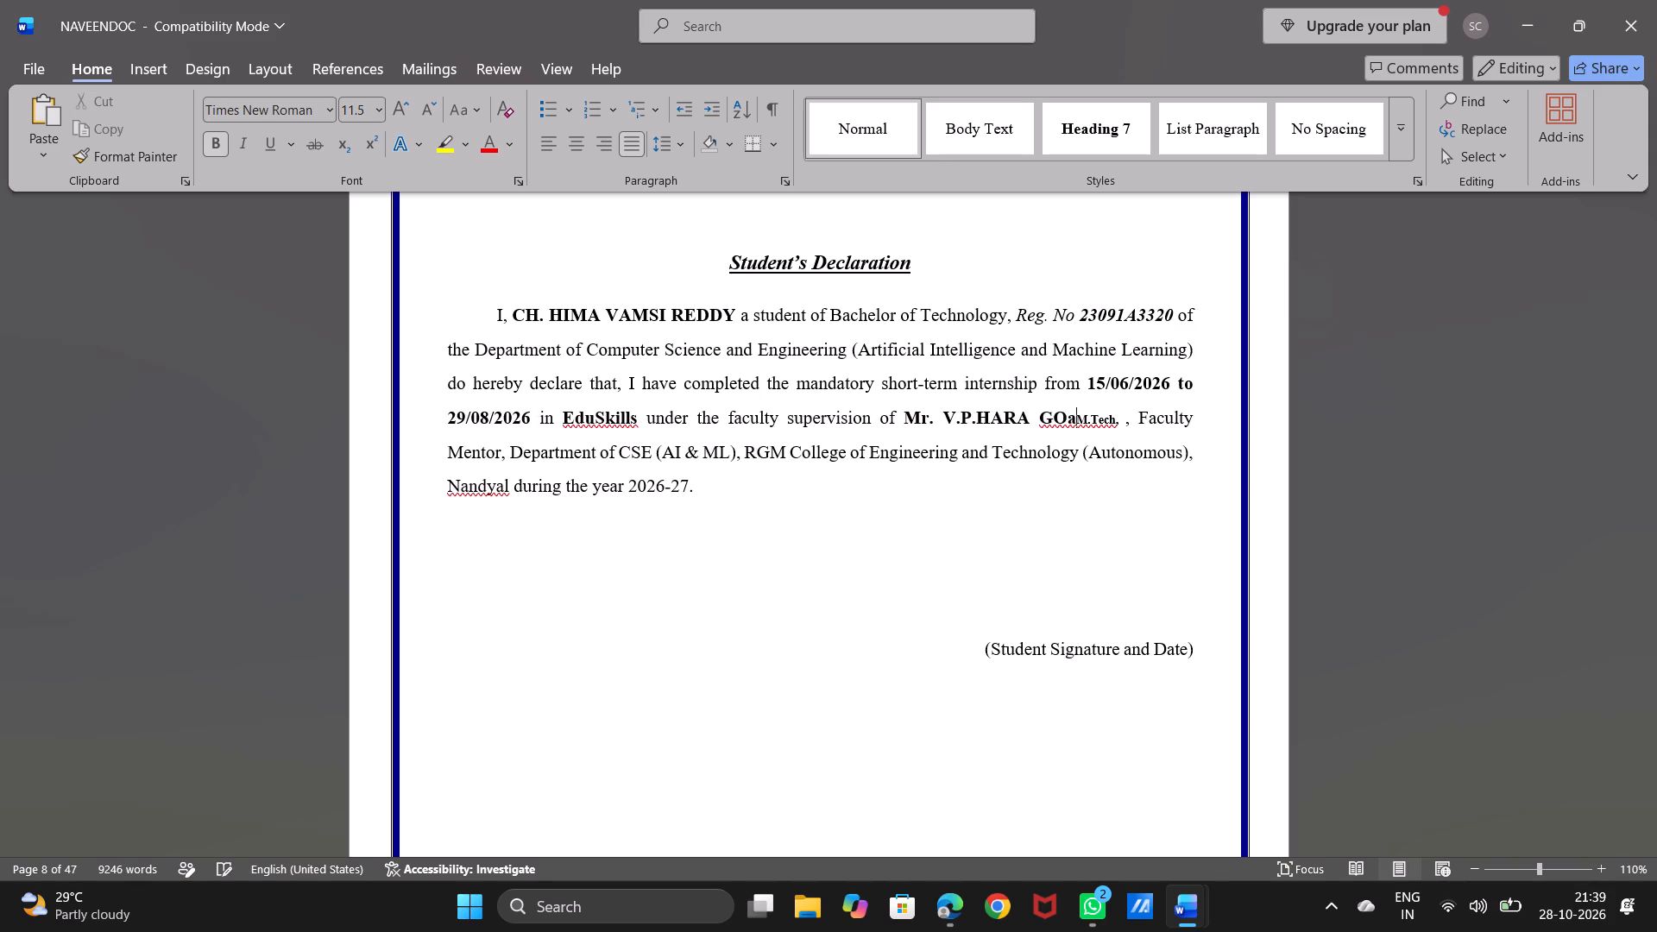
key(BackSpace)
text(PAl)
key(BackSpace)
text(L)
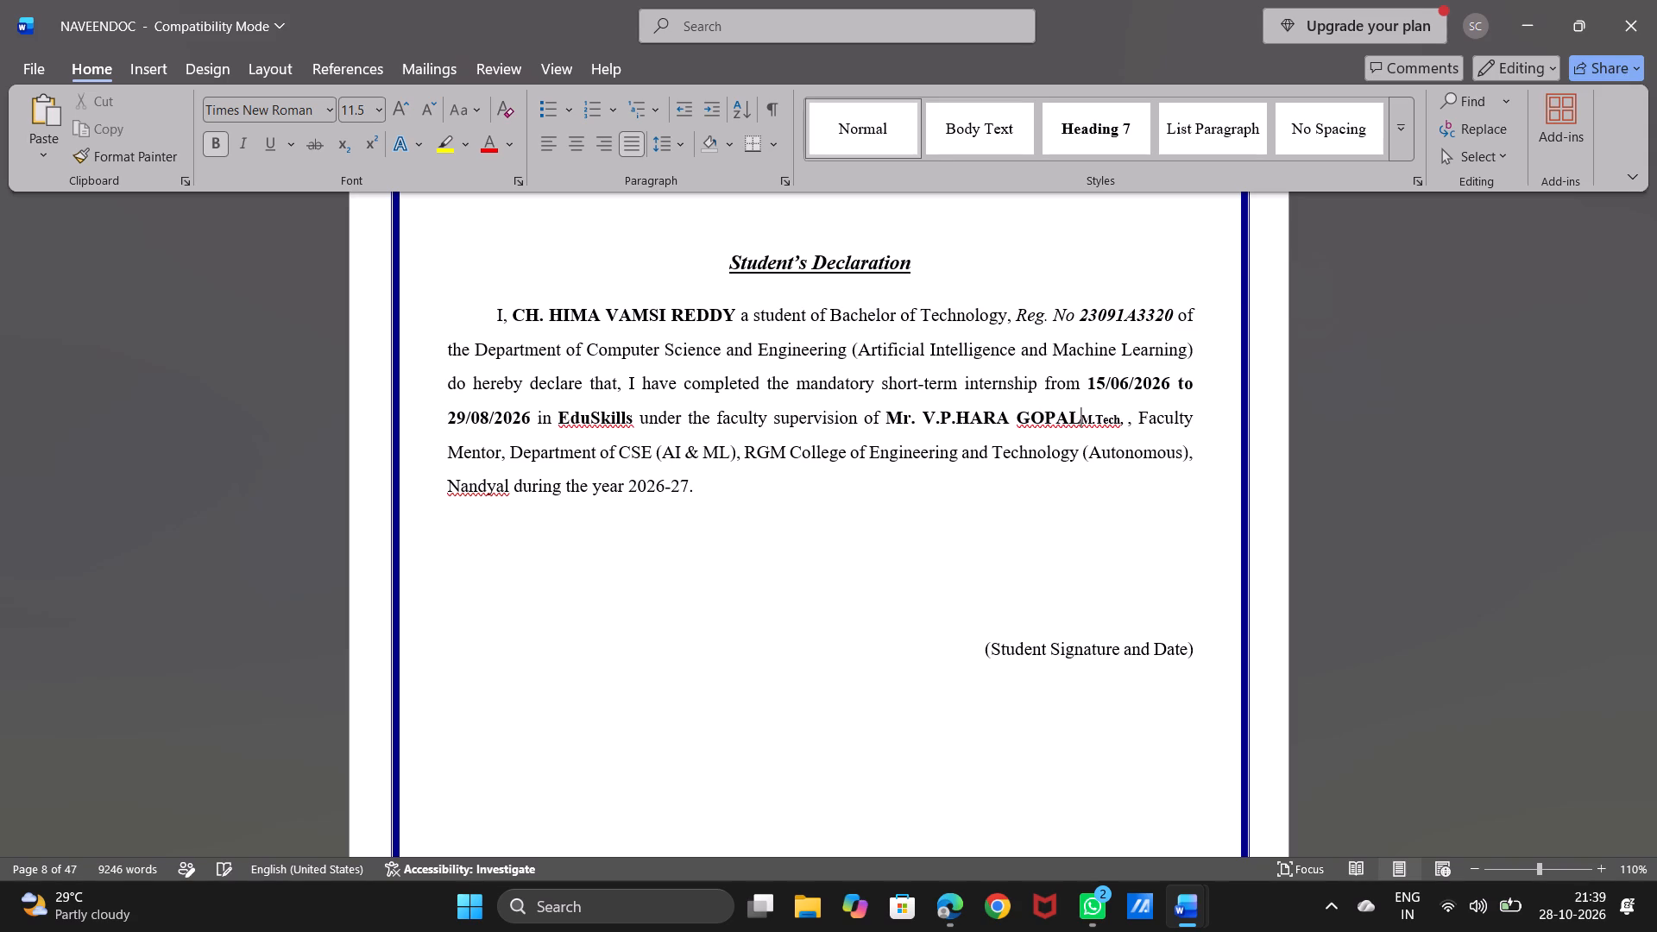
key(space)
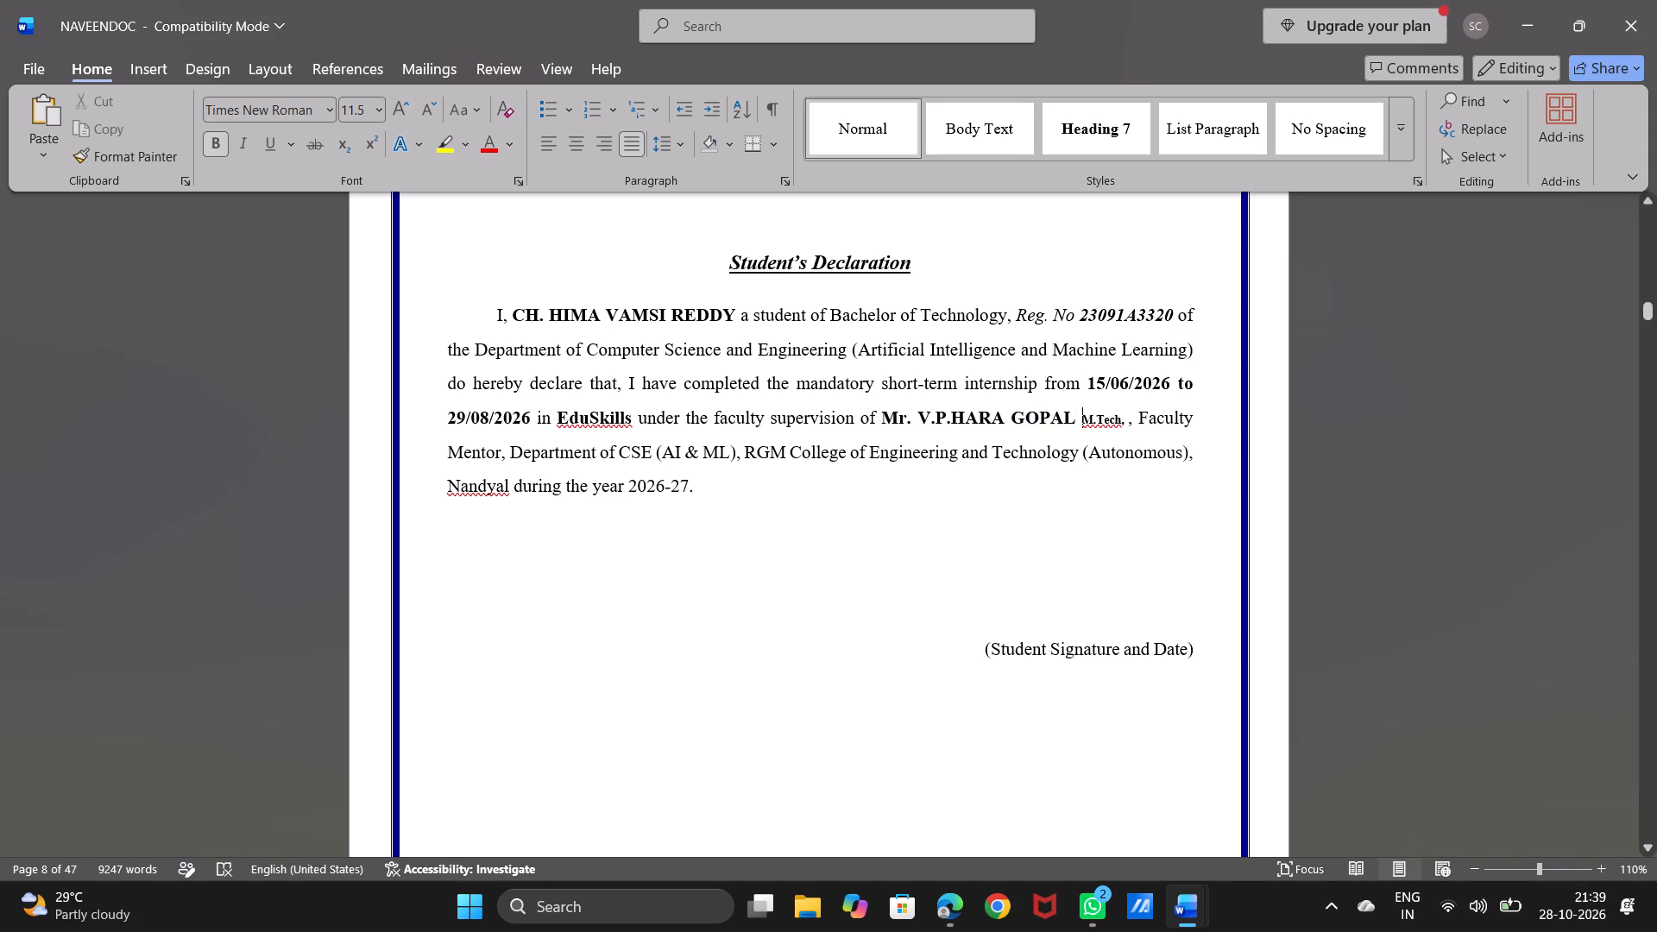
Remove the space after "Mr." and add a space between the initials "V.P." and the rest of the mentor's name.
click(923, 418)
key(BackSpace)
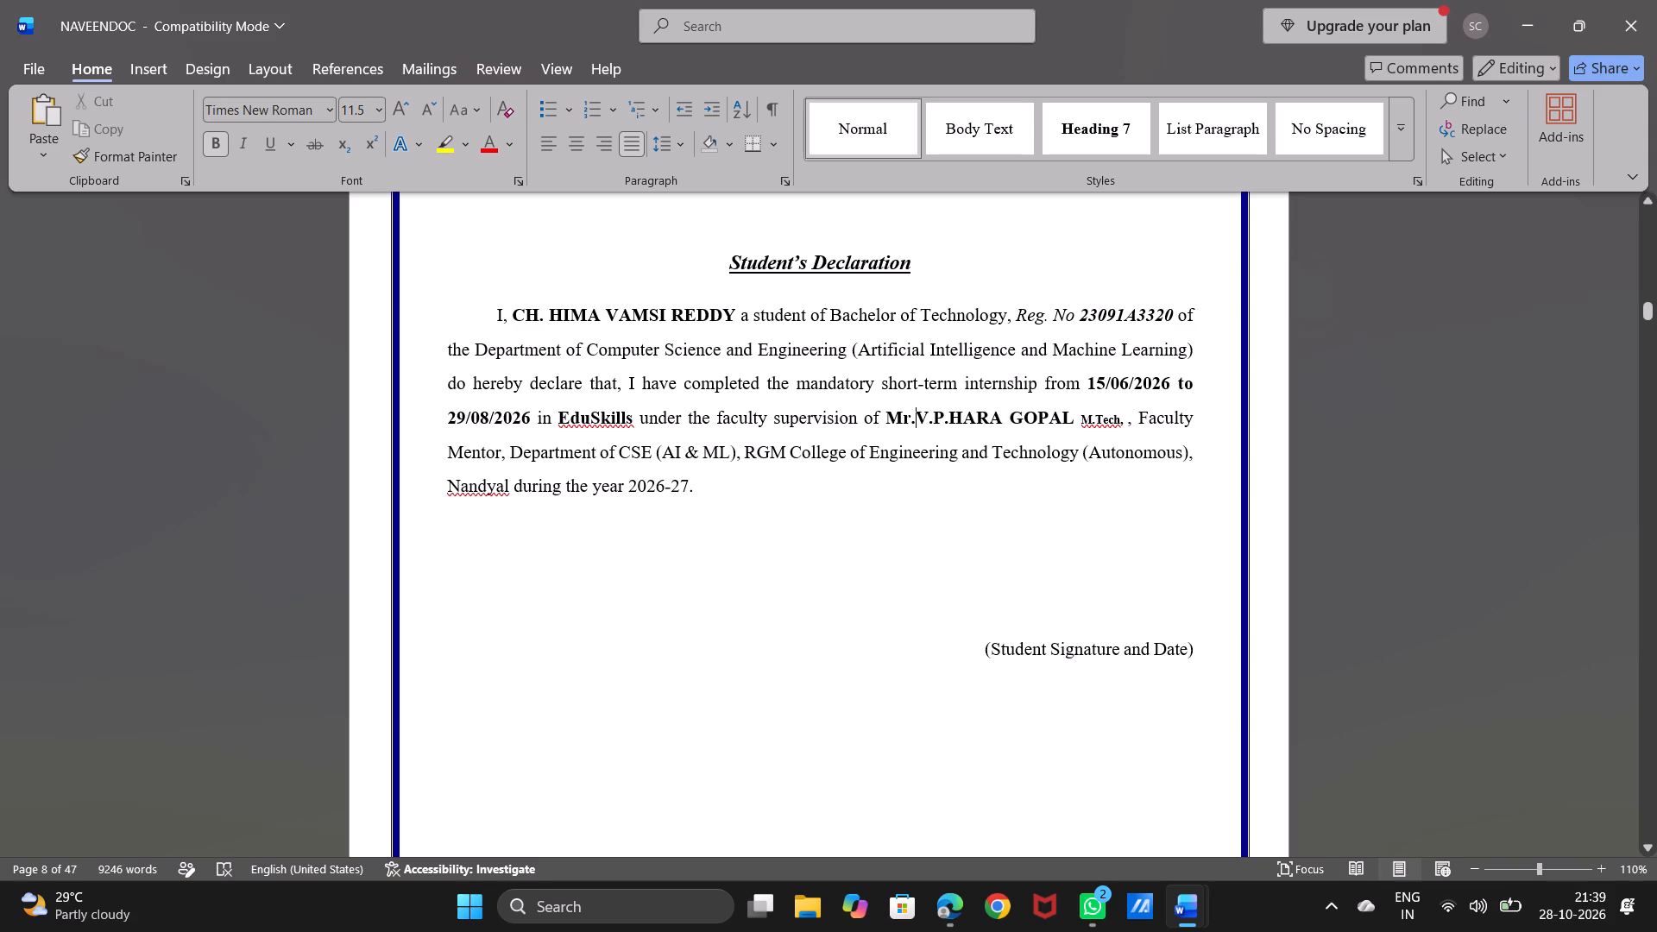
click(950, 420)
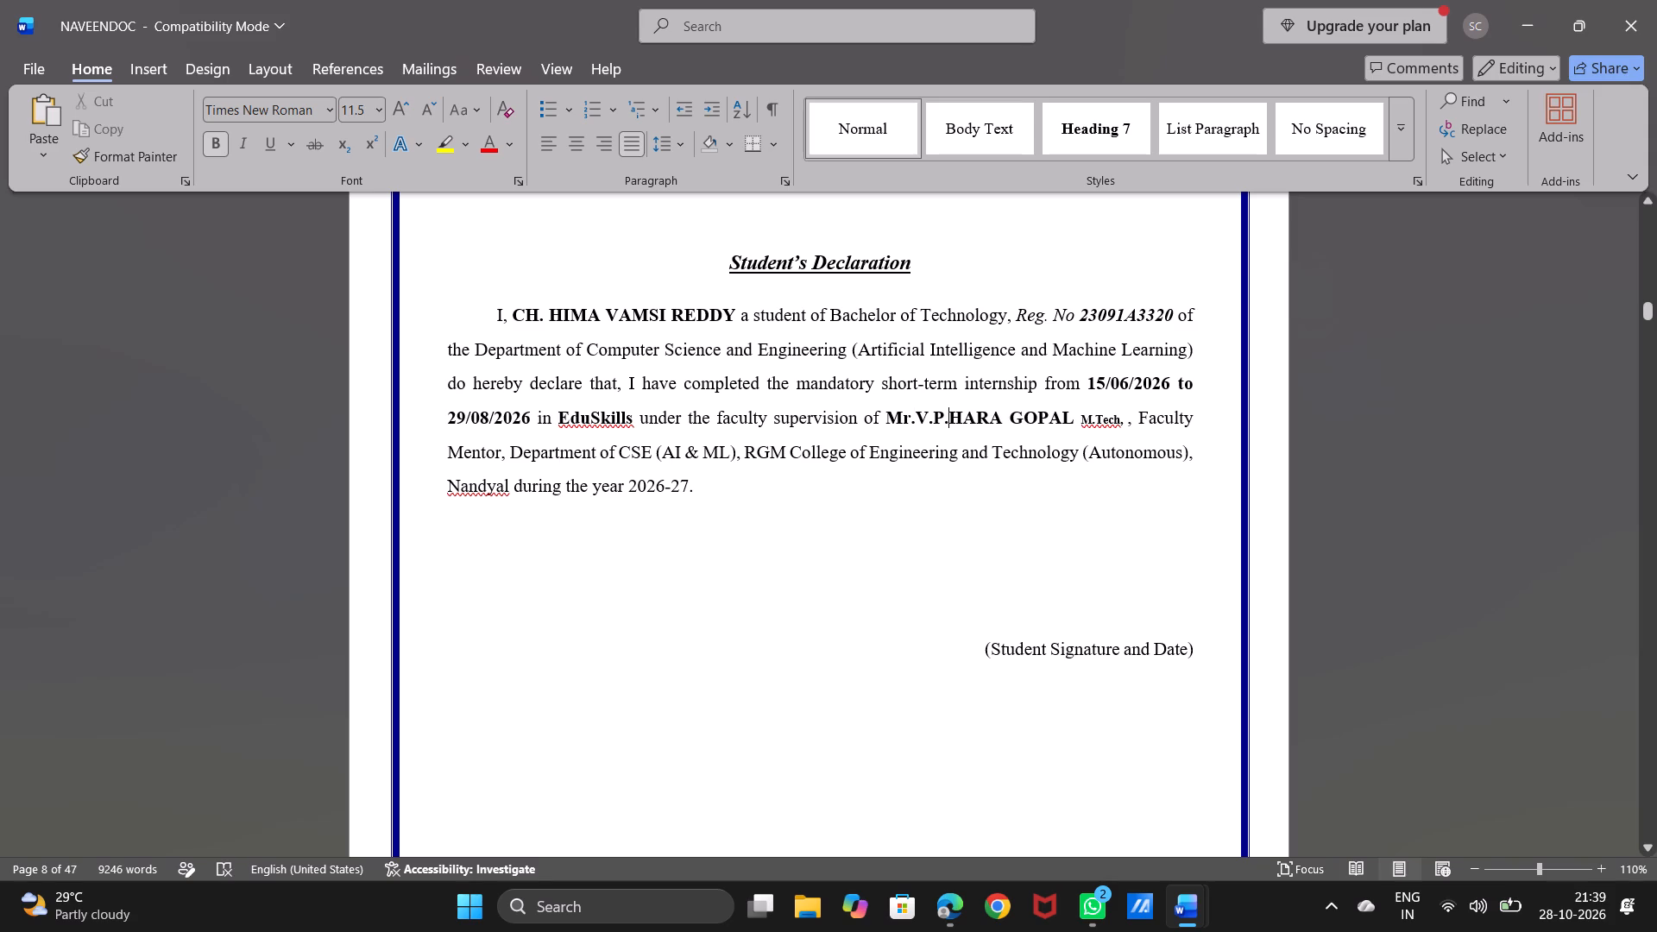
click(944, 413)
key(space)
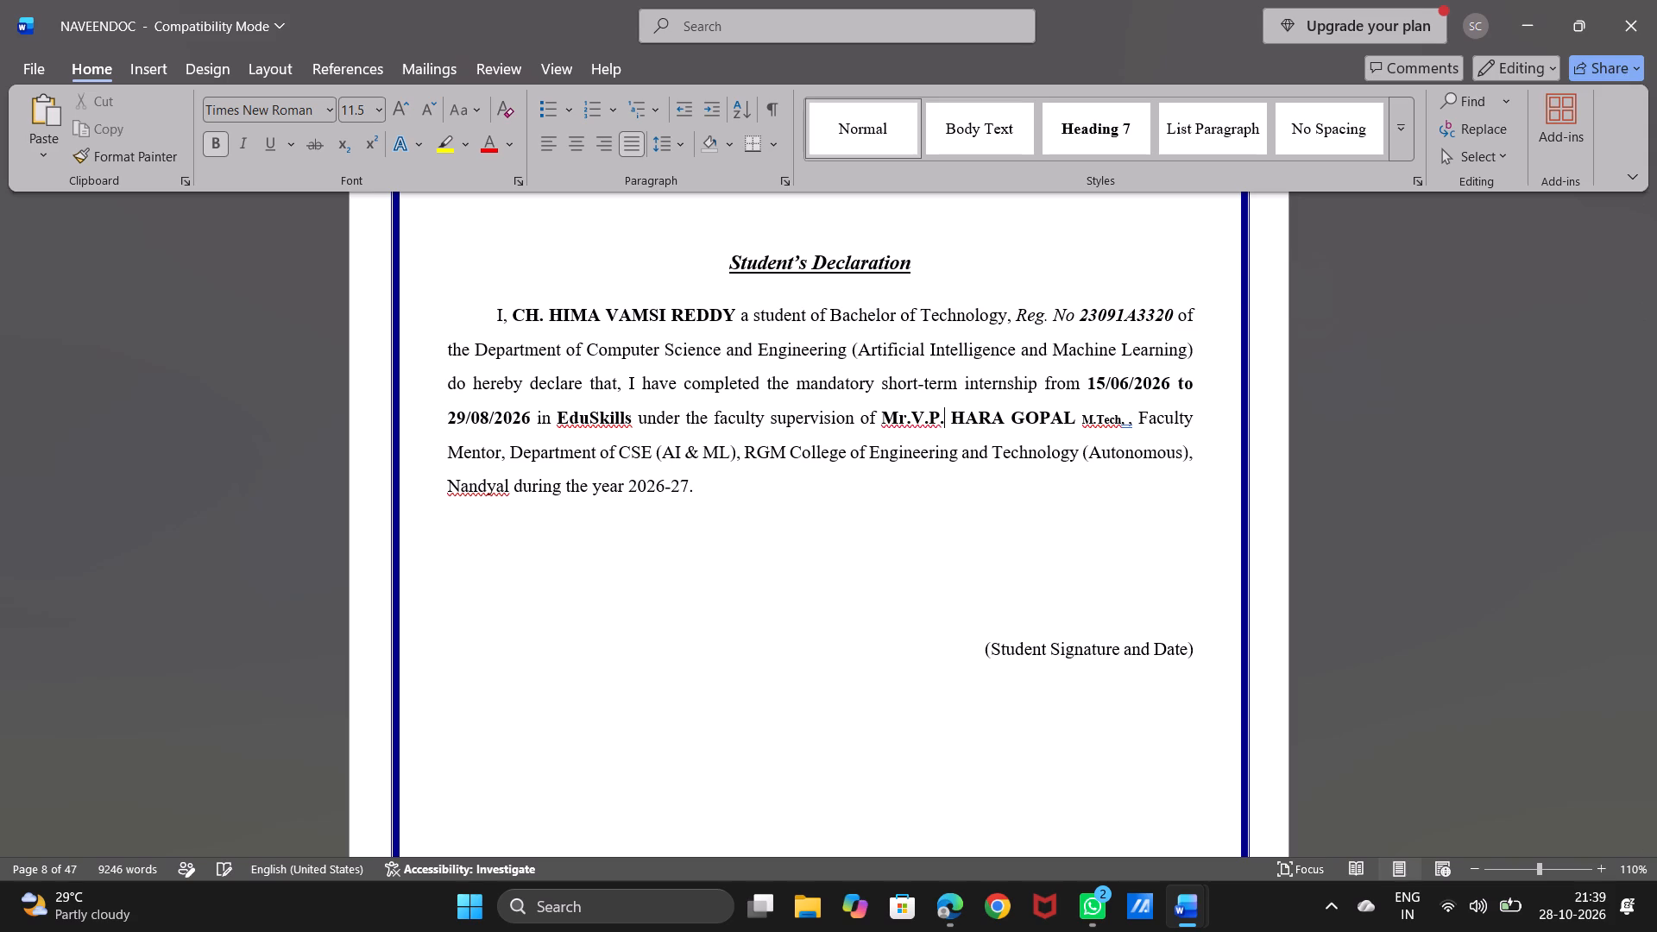
Close up the mentor's name in the declaration by removing the space after the initials "V.P.", keeping the final period.
key(BackSpace)
scroll(944, 413, down, 1)
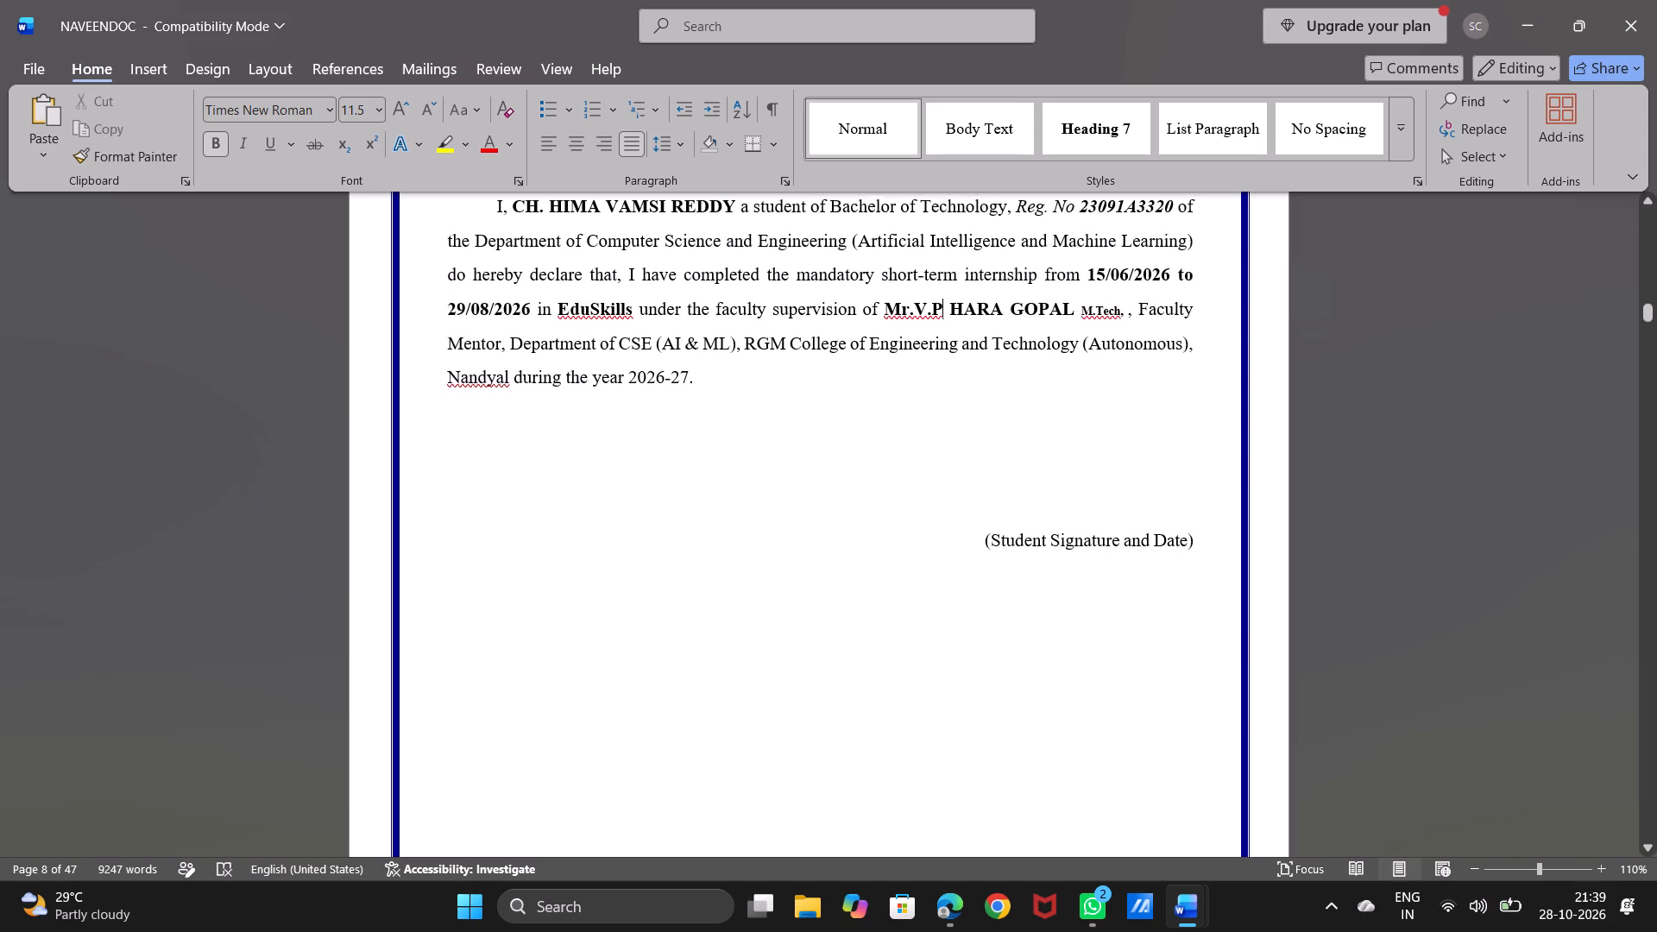
scroll(944, 413, down, 1)
scroll(944, 413, up, 1)
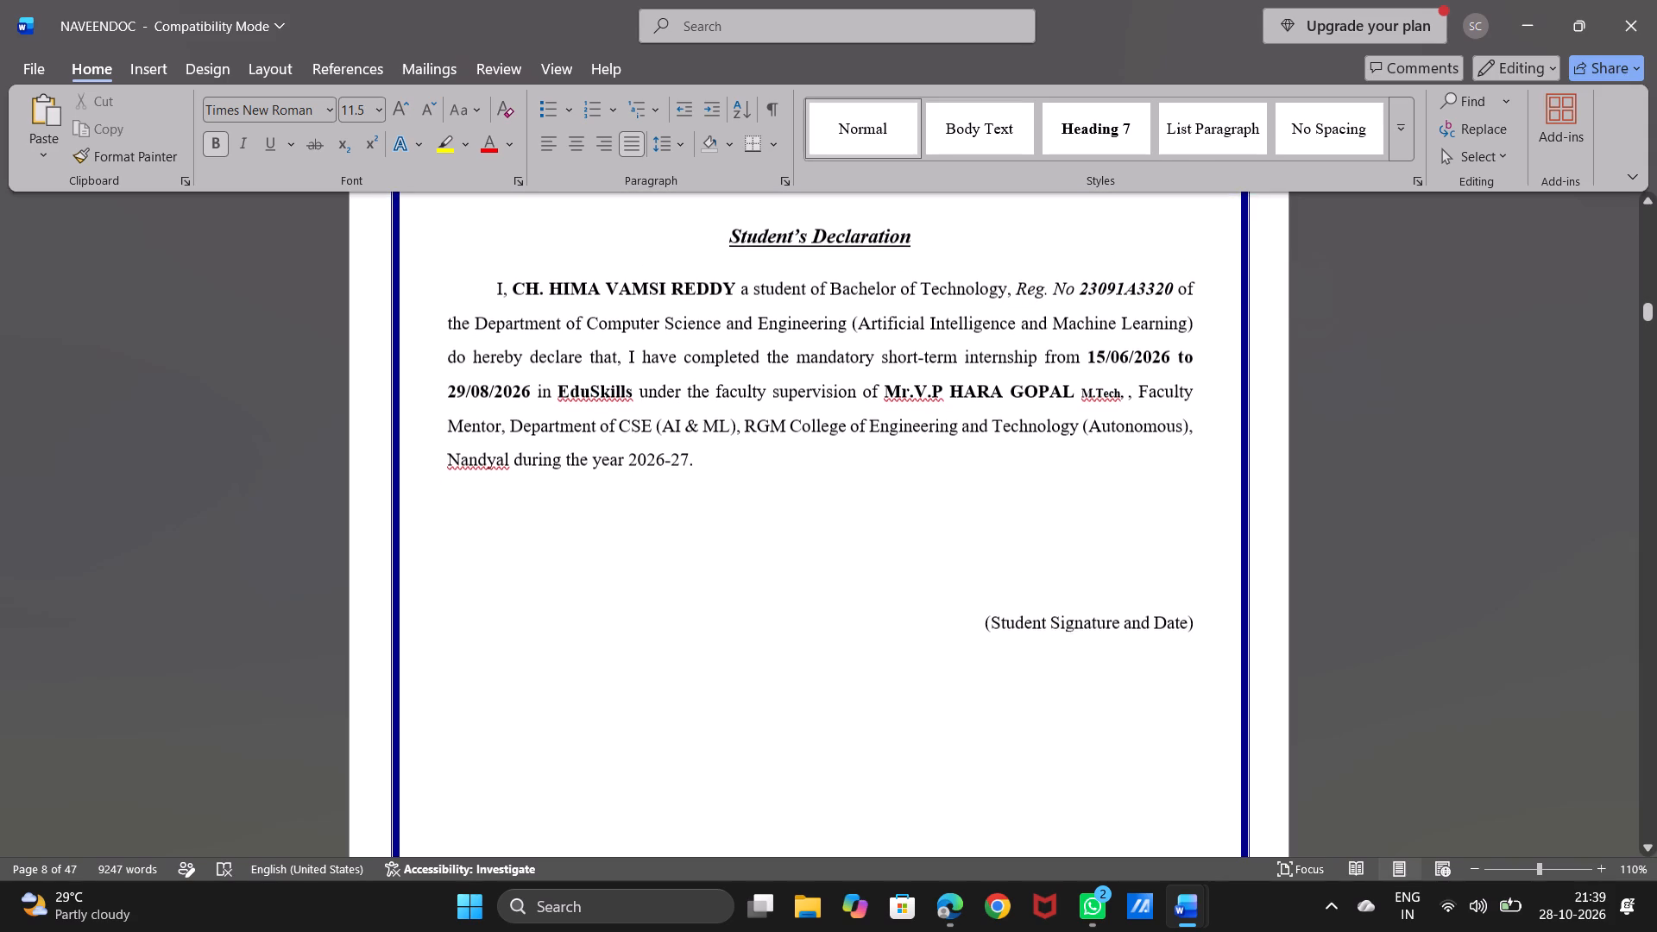
click(955, 387)
key(BackSpace)
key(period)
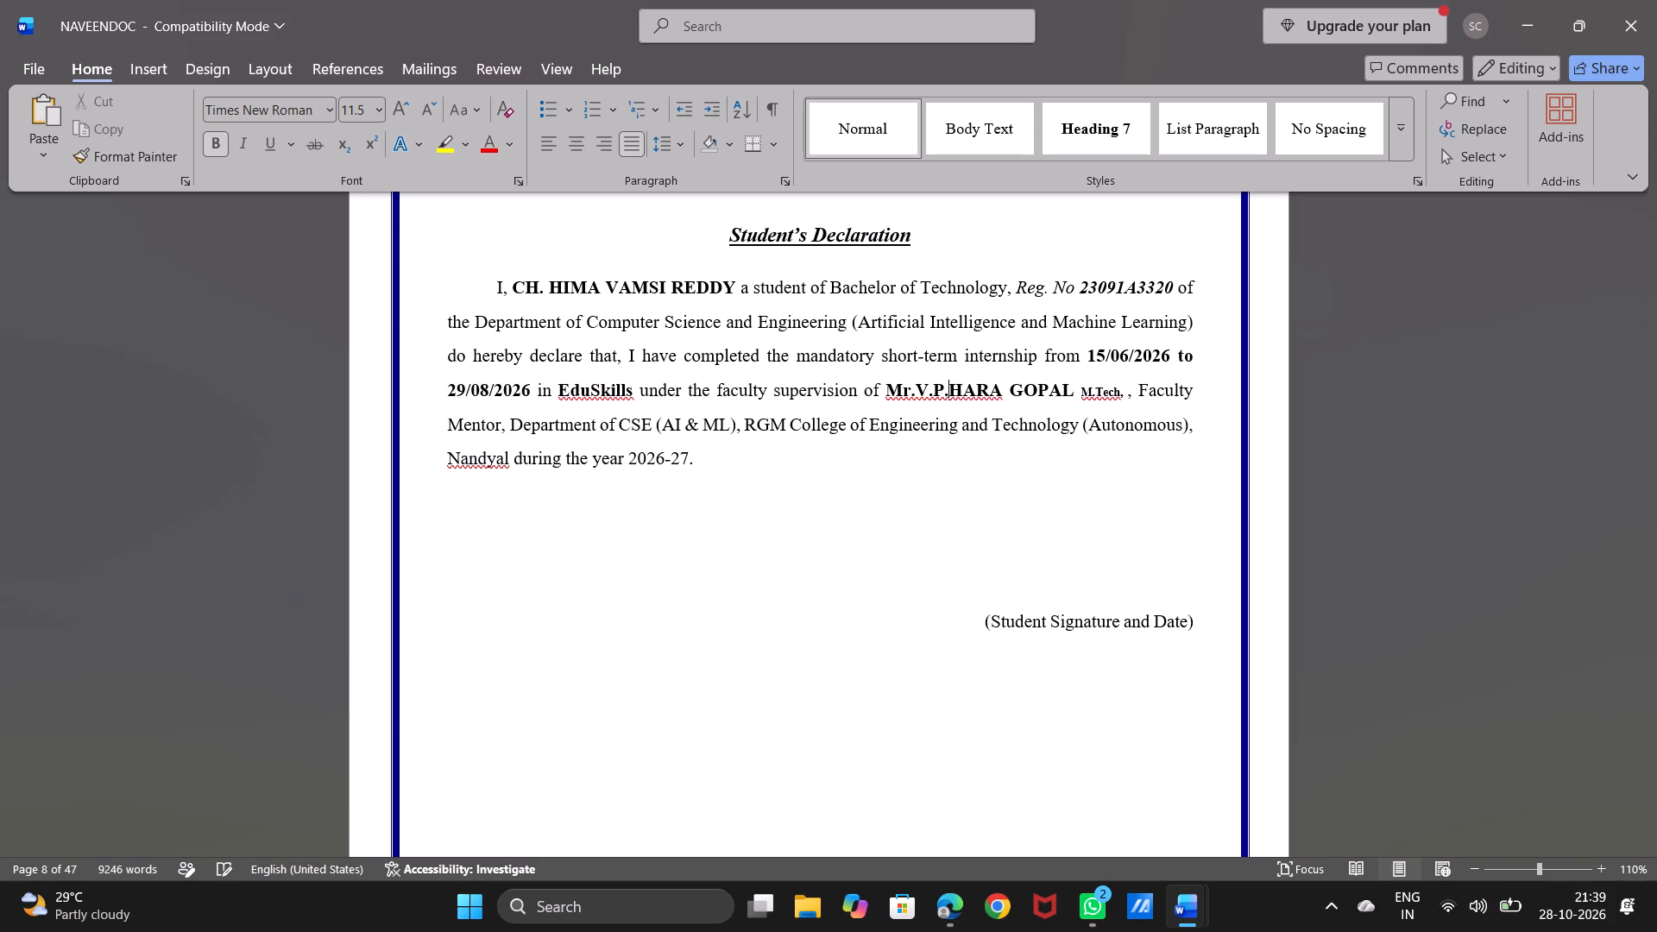
click(1082, 381)
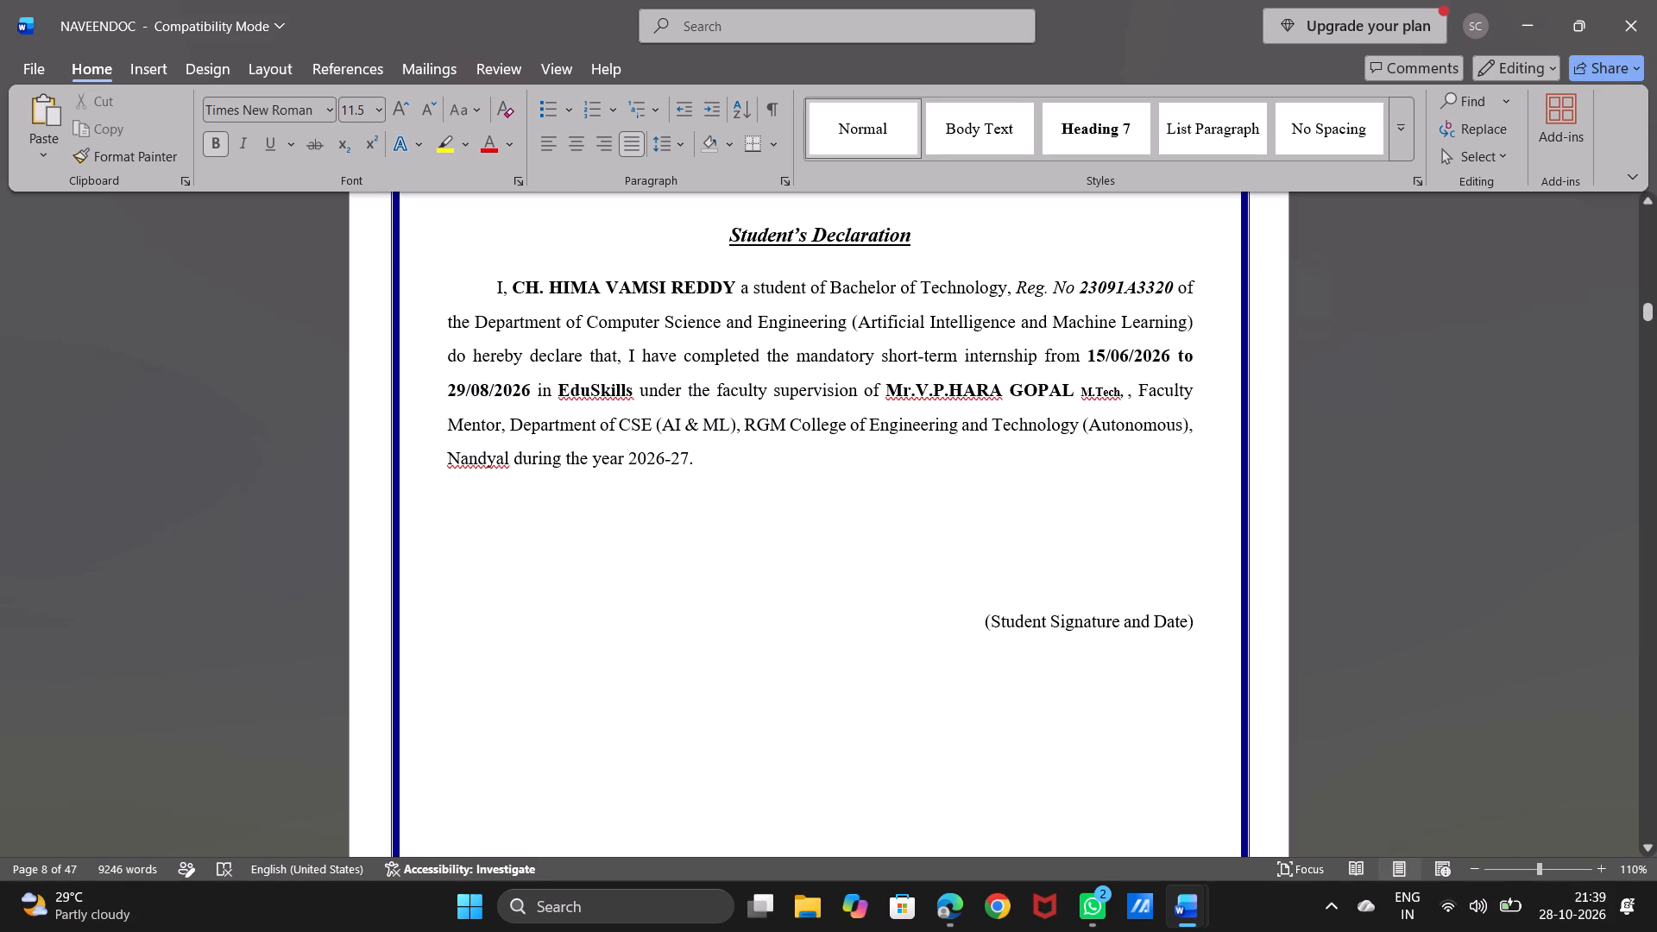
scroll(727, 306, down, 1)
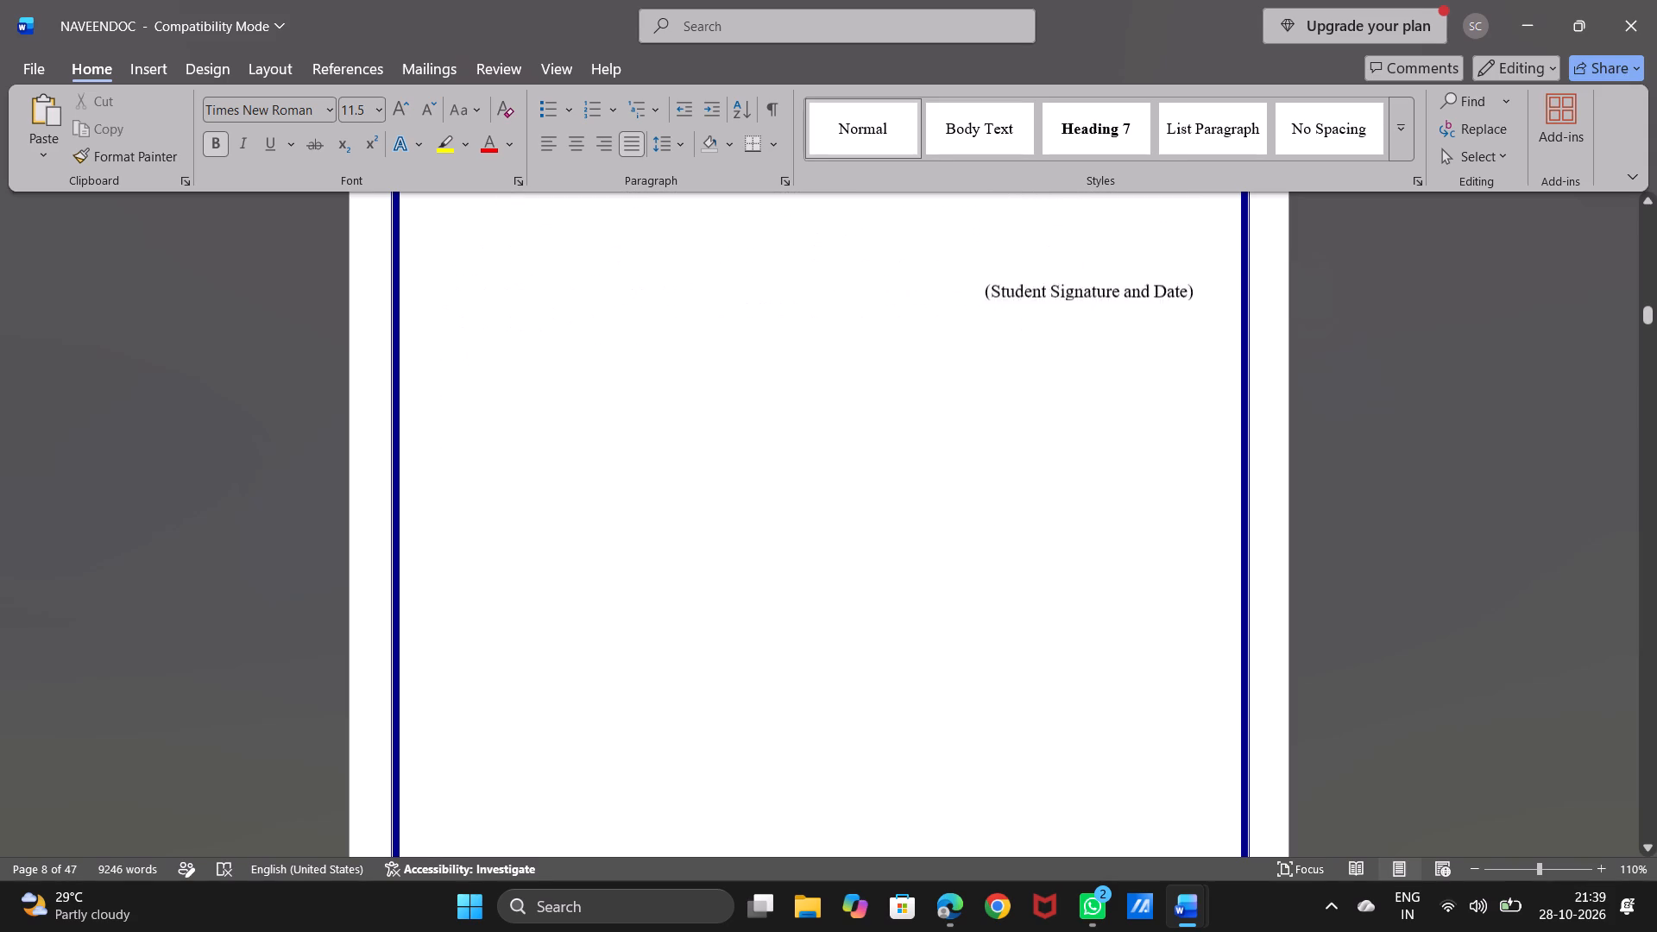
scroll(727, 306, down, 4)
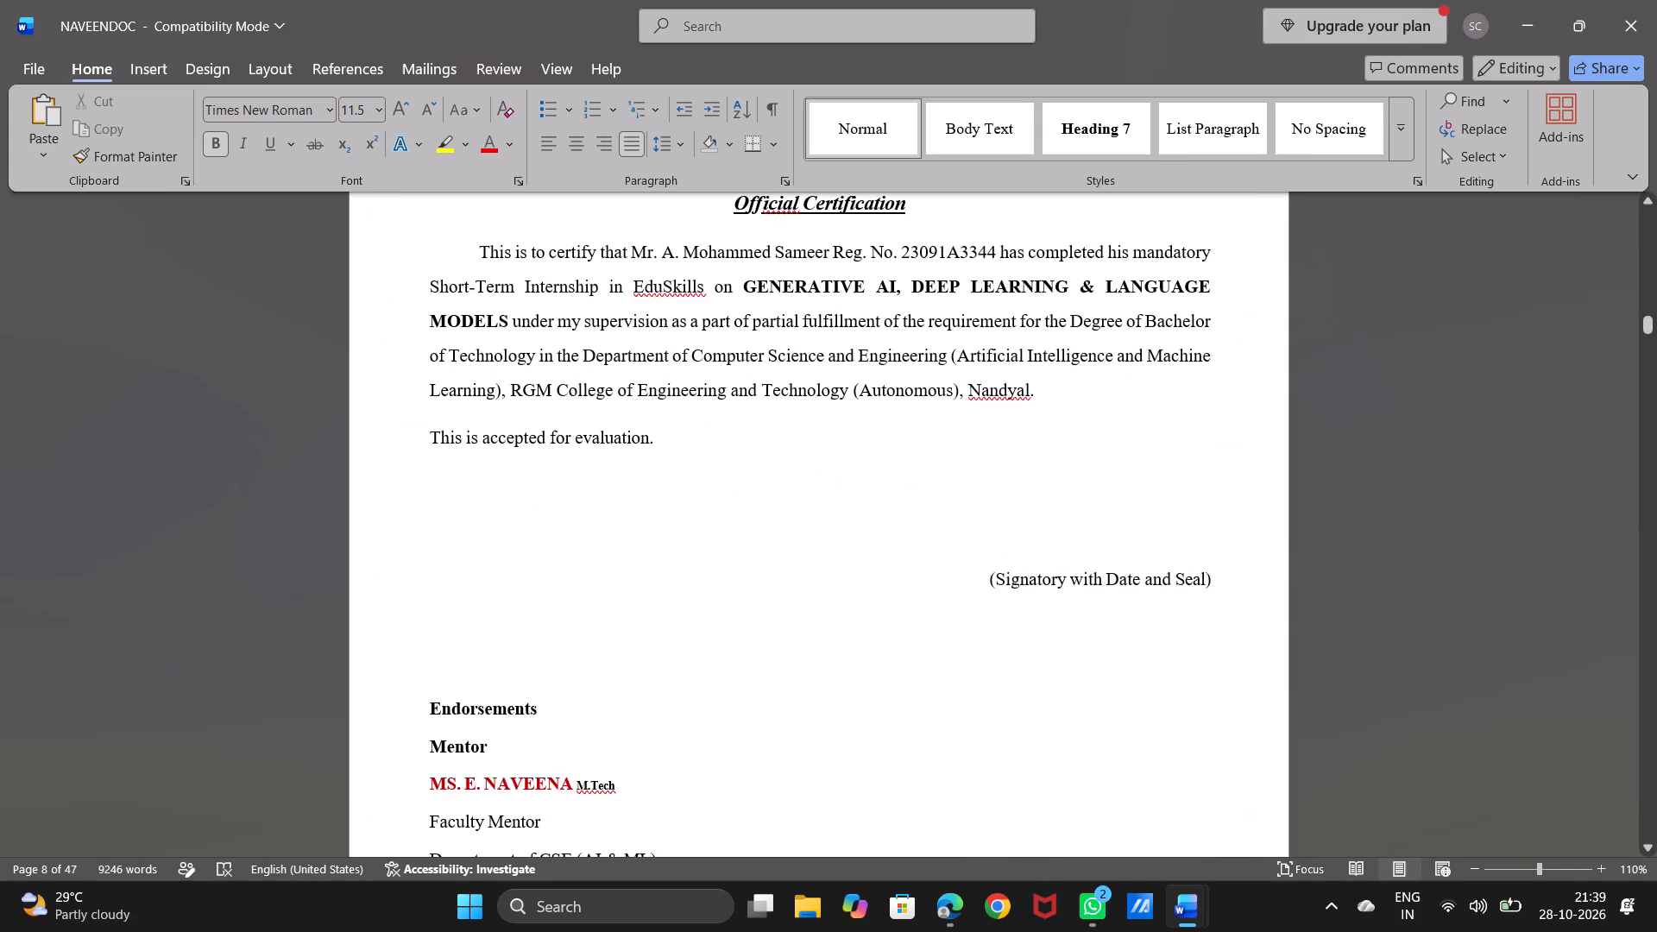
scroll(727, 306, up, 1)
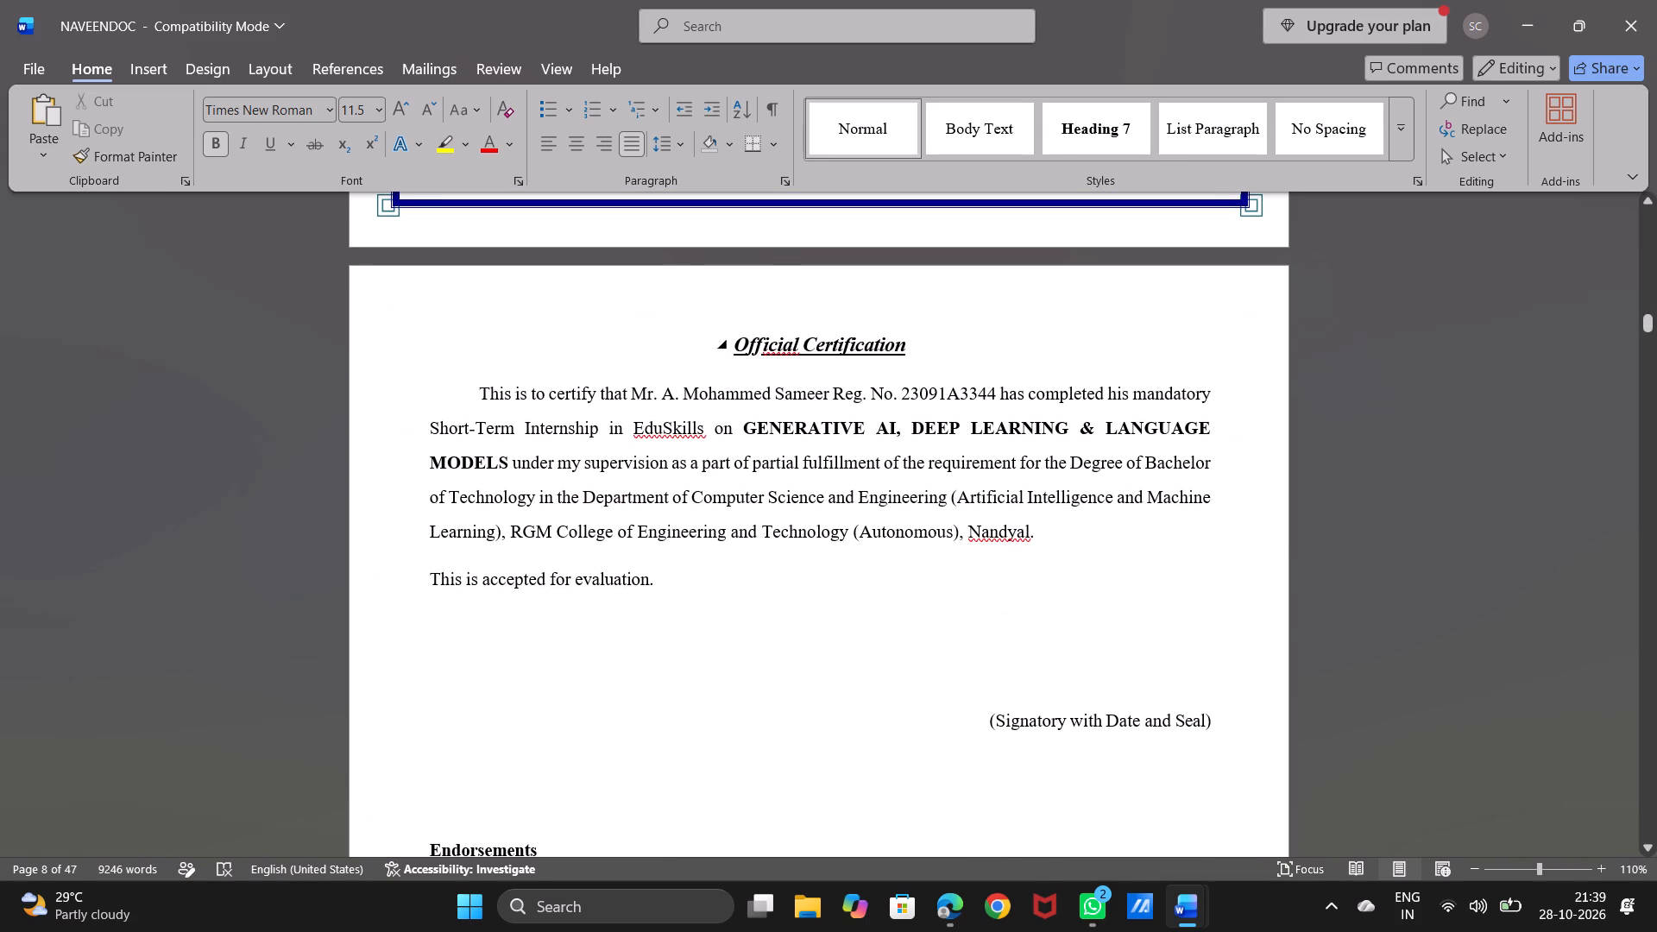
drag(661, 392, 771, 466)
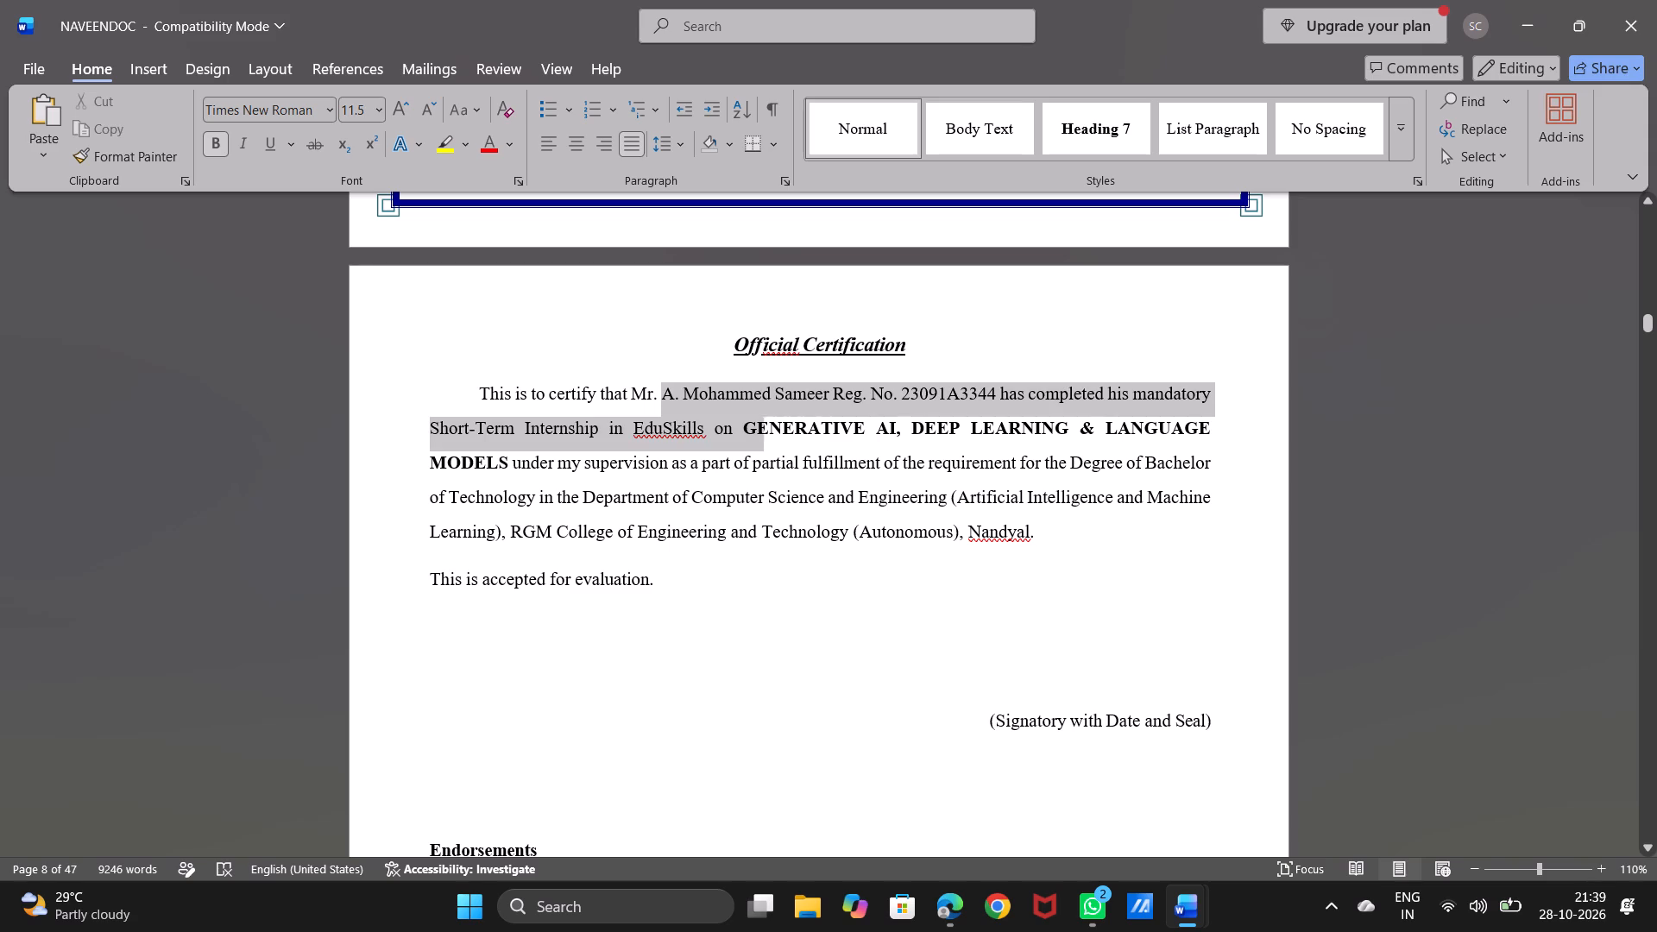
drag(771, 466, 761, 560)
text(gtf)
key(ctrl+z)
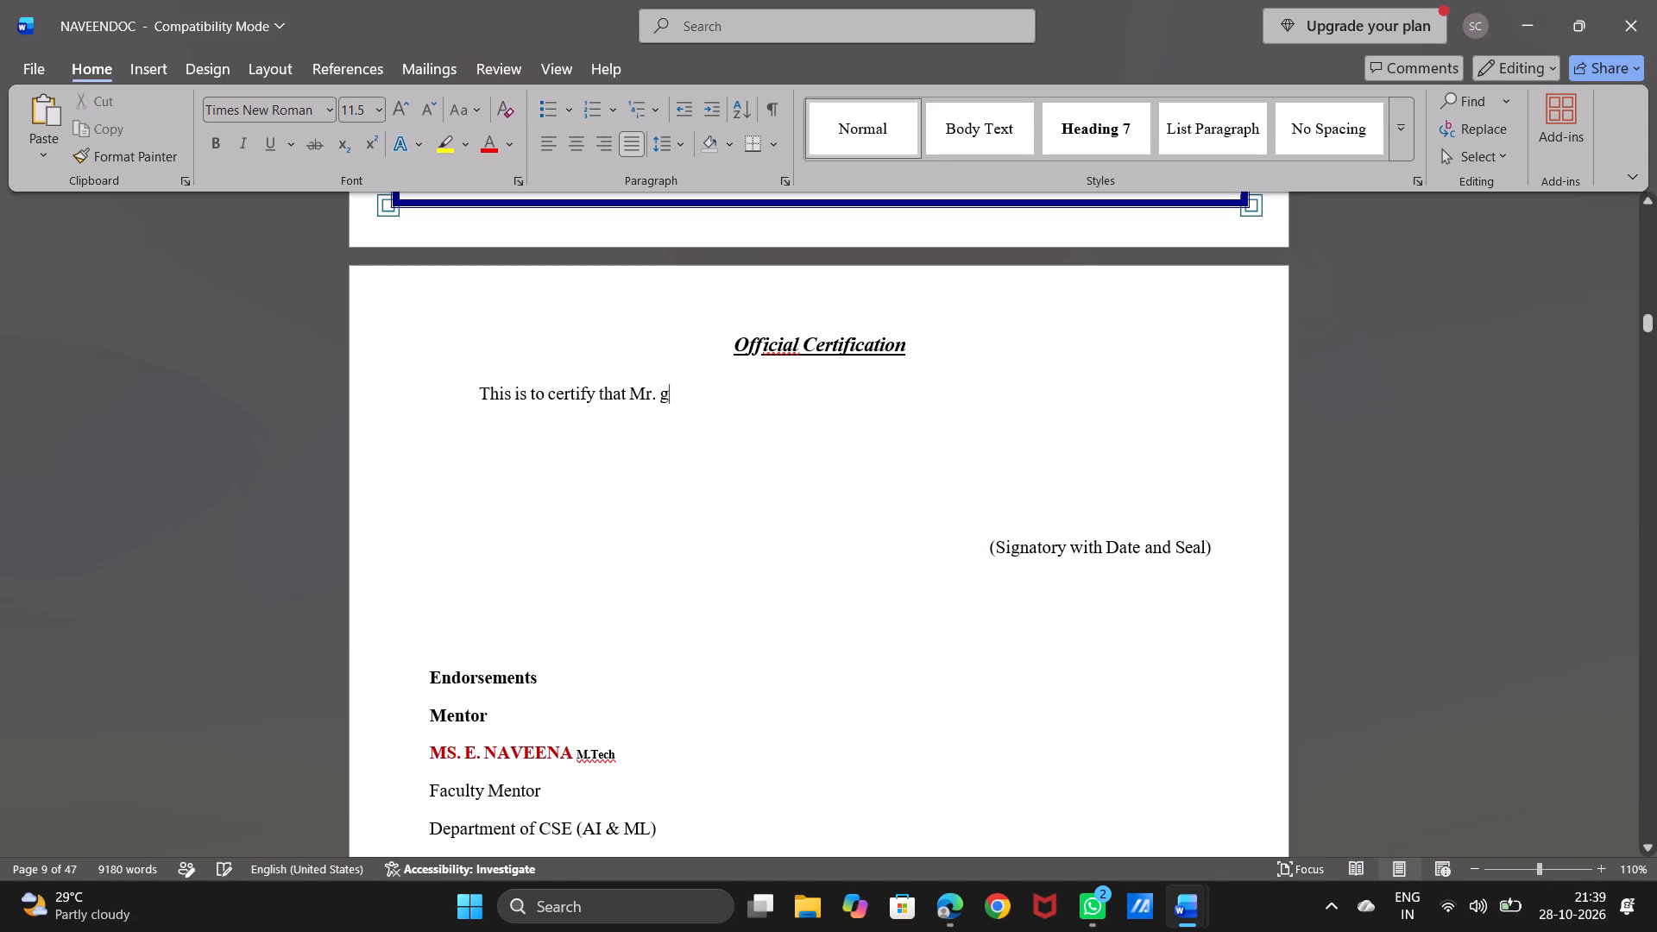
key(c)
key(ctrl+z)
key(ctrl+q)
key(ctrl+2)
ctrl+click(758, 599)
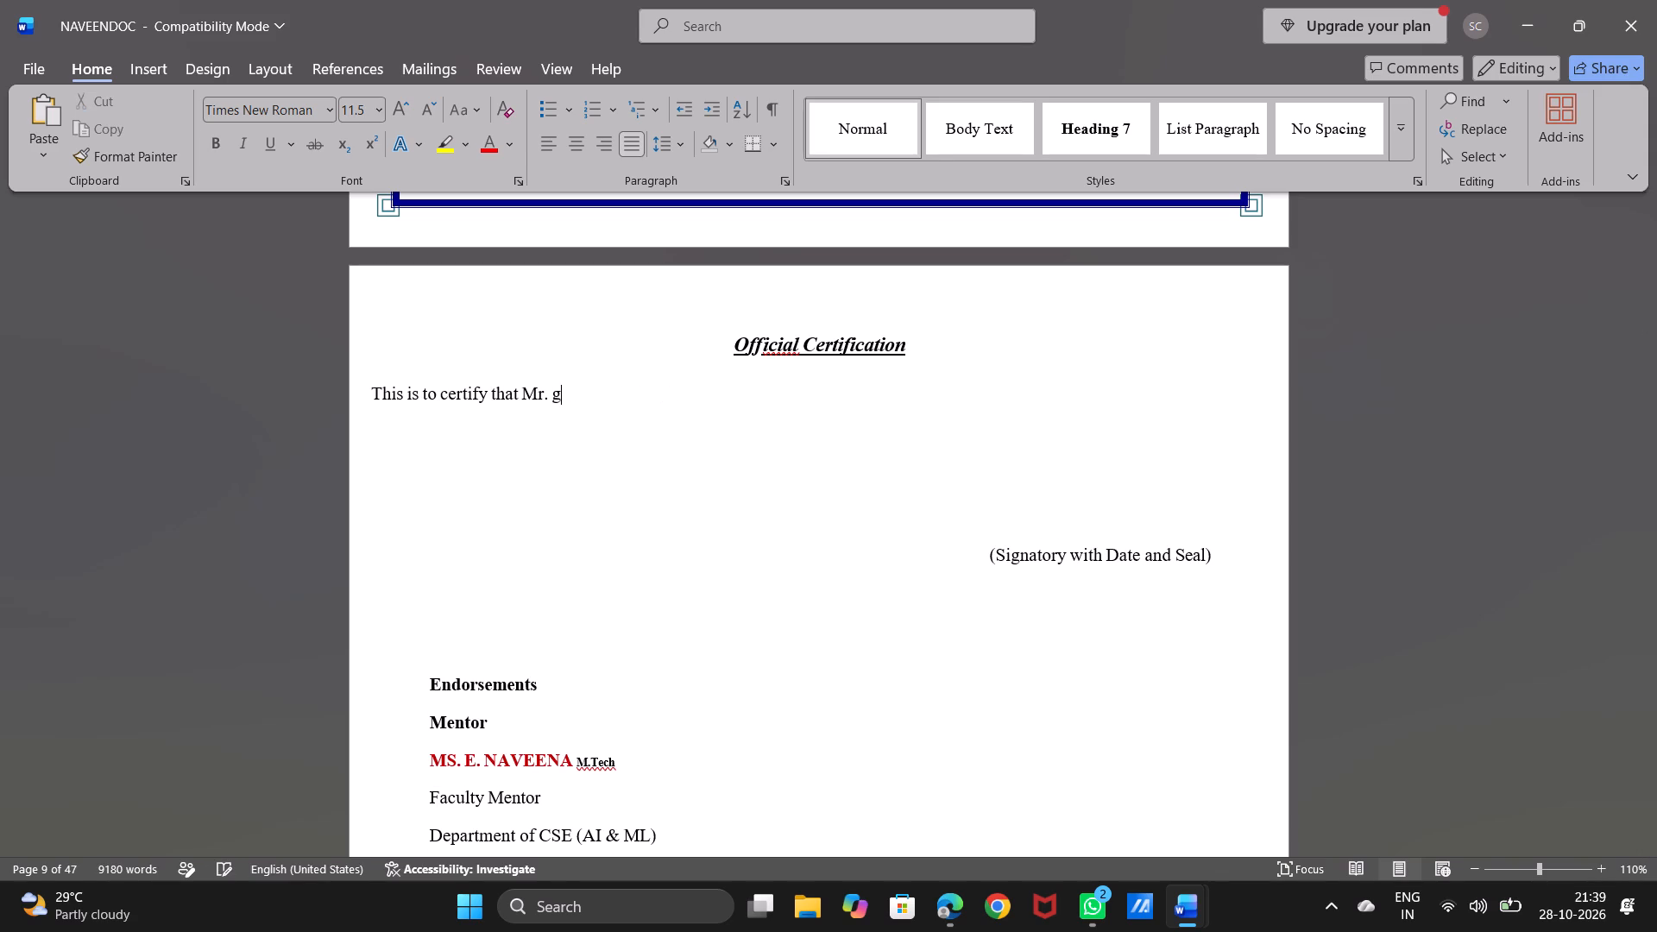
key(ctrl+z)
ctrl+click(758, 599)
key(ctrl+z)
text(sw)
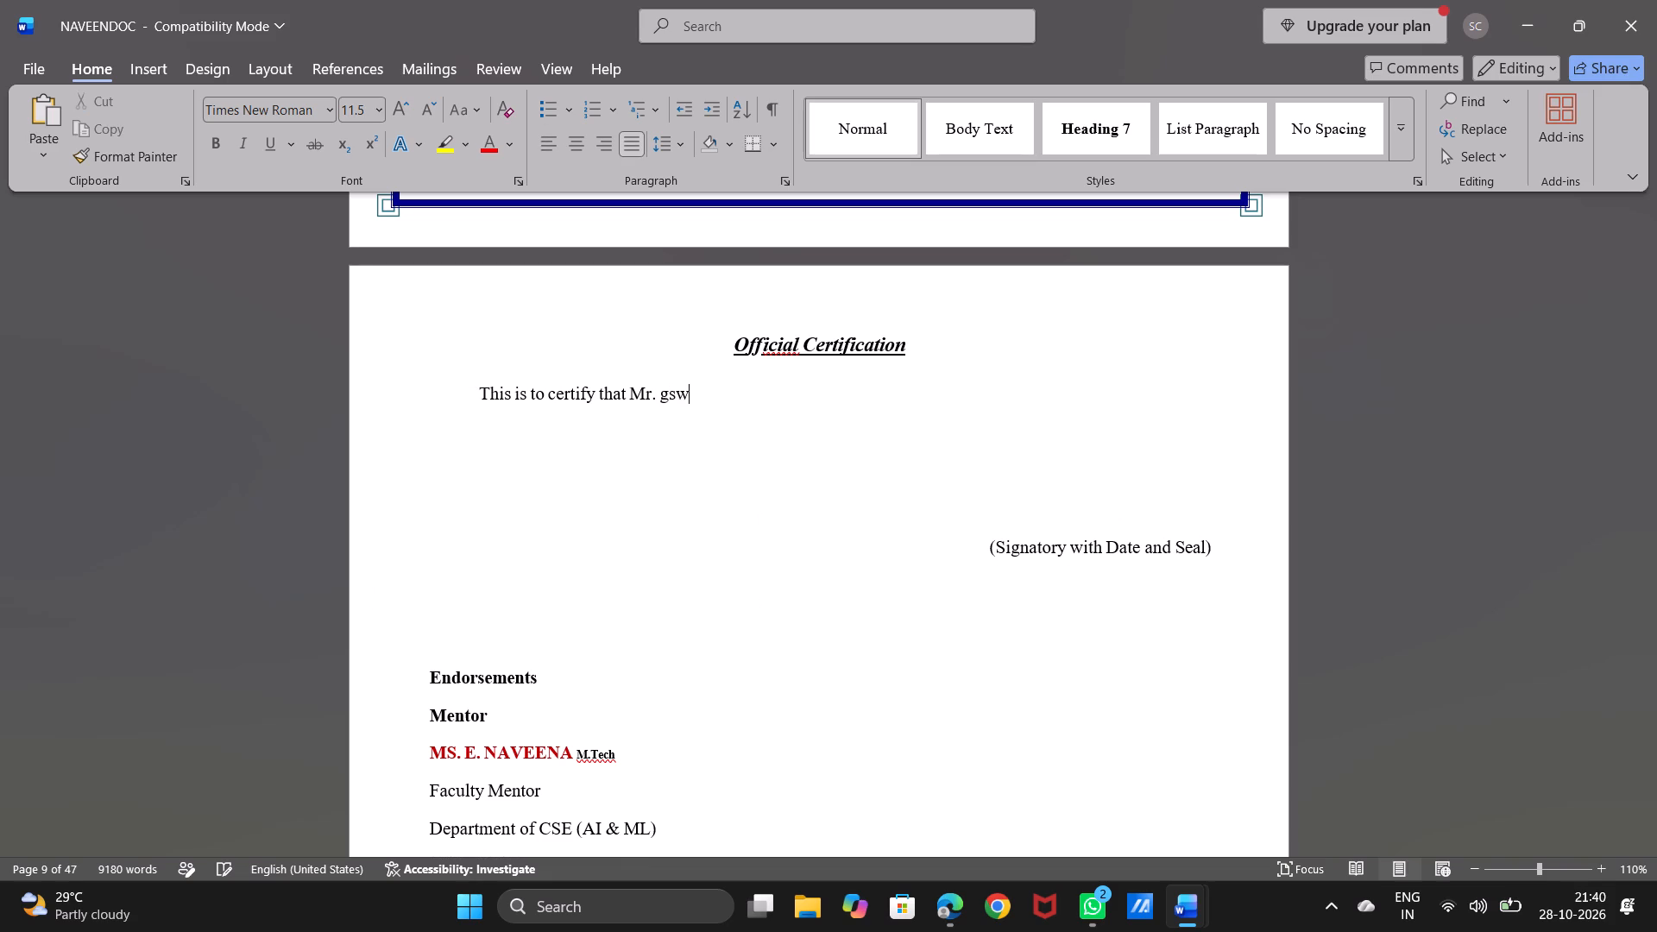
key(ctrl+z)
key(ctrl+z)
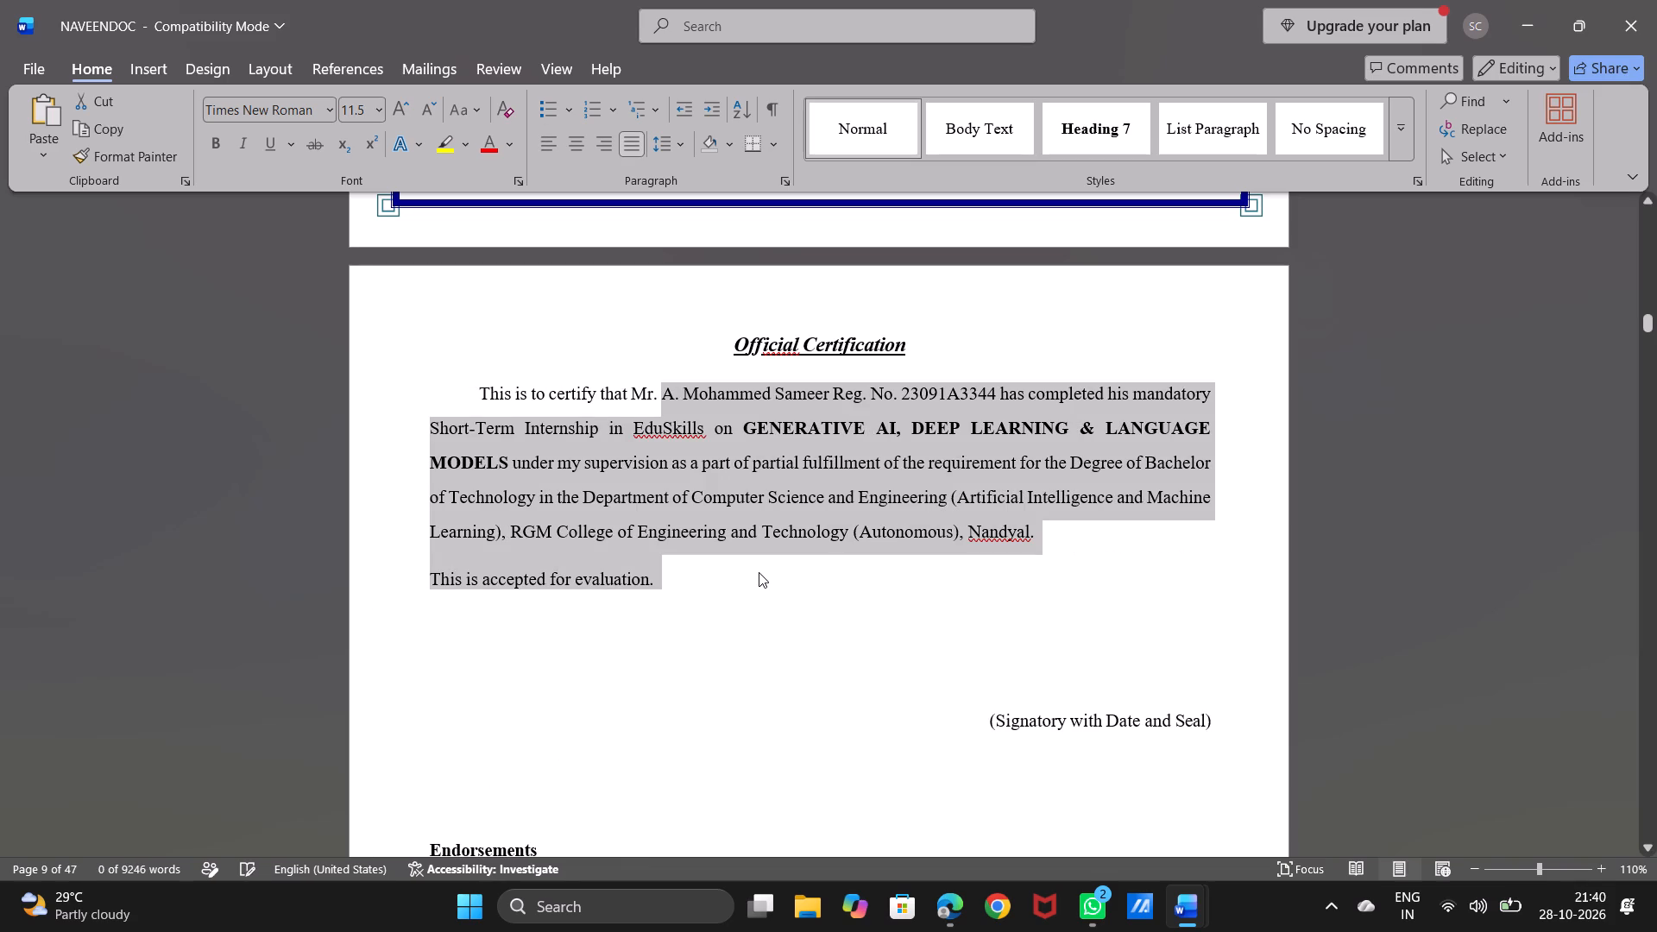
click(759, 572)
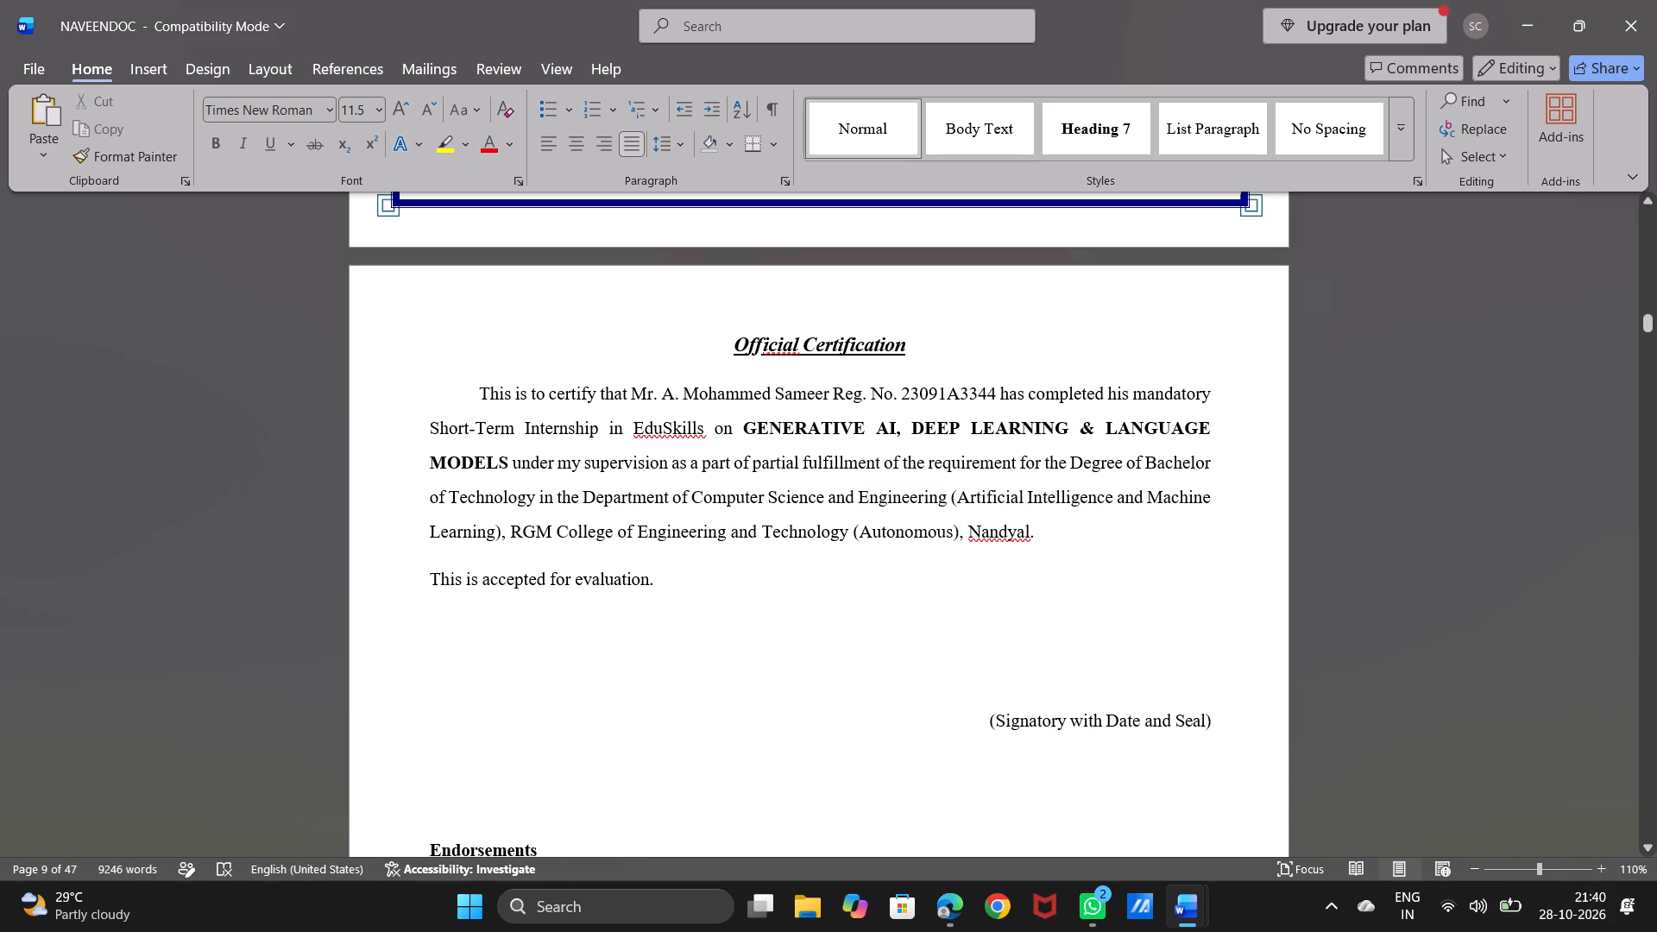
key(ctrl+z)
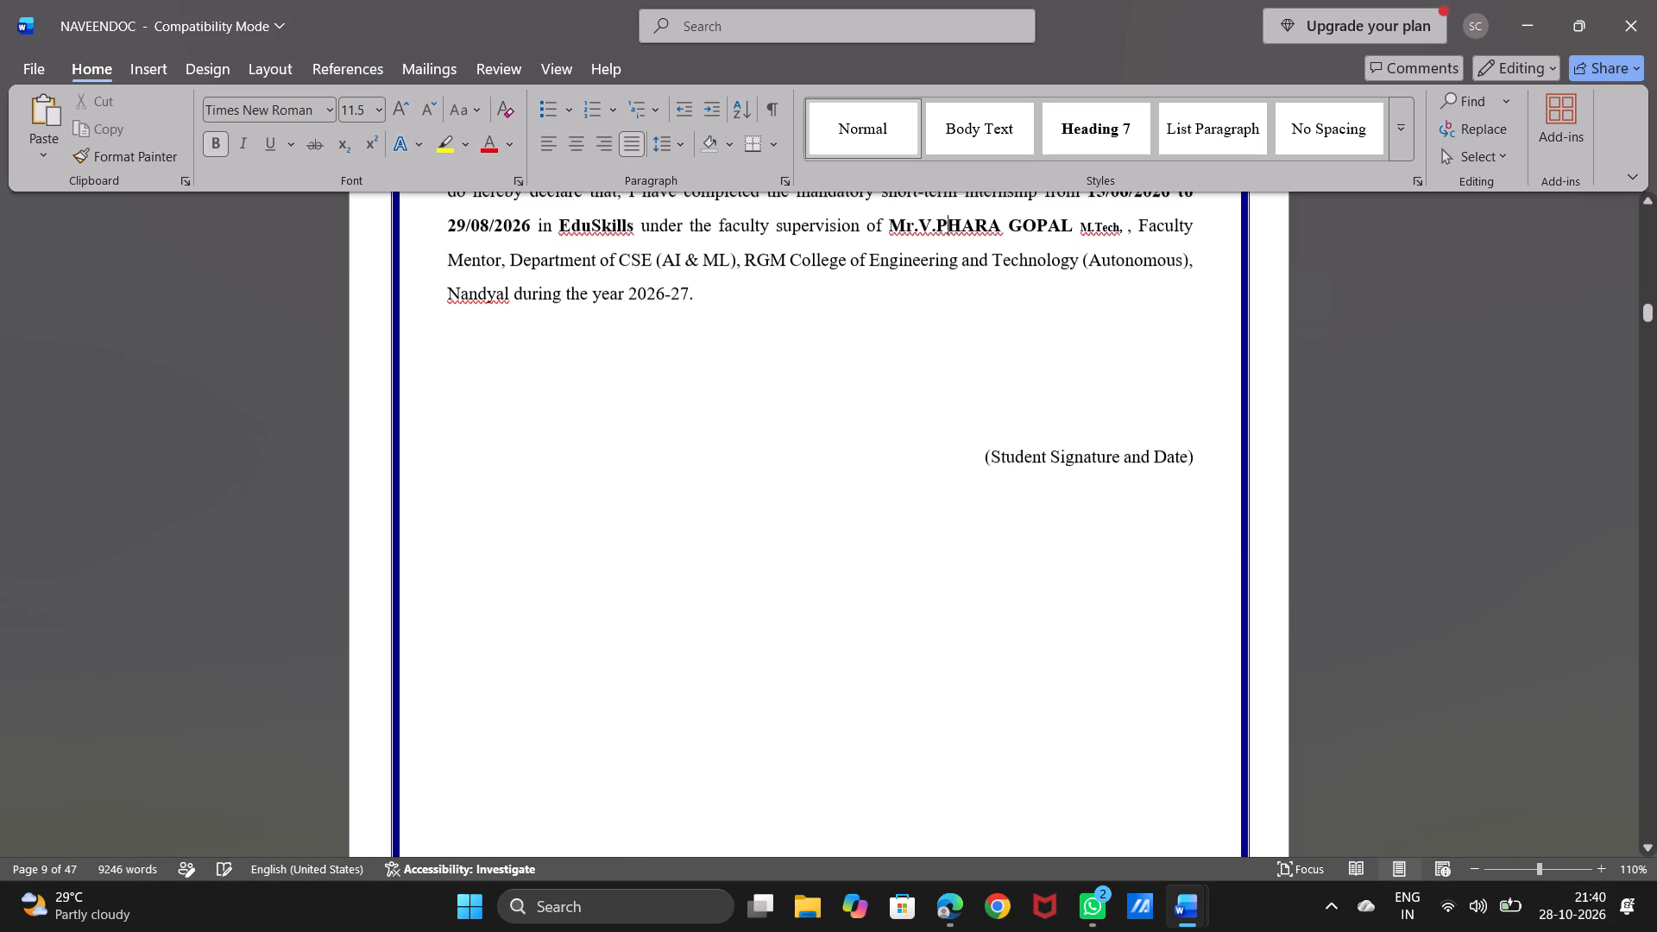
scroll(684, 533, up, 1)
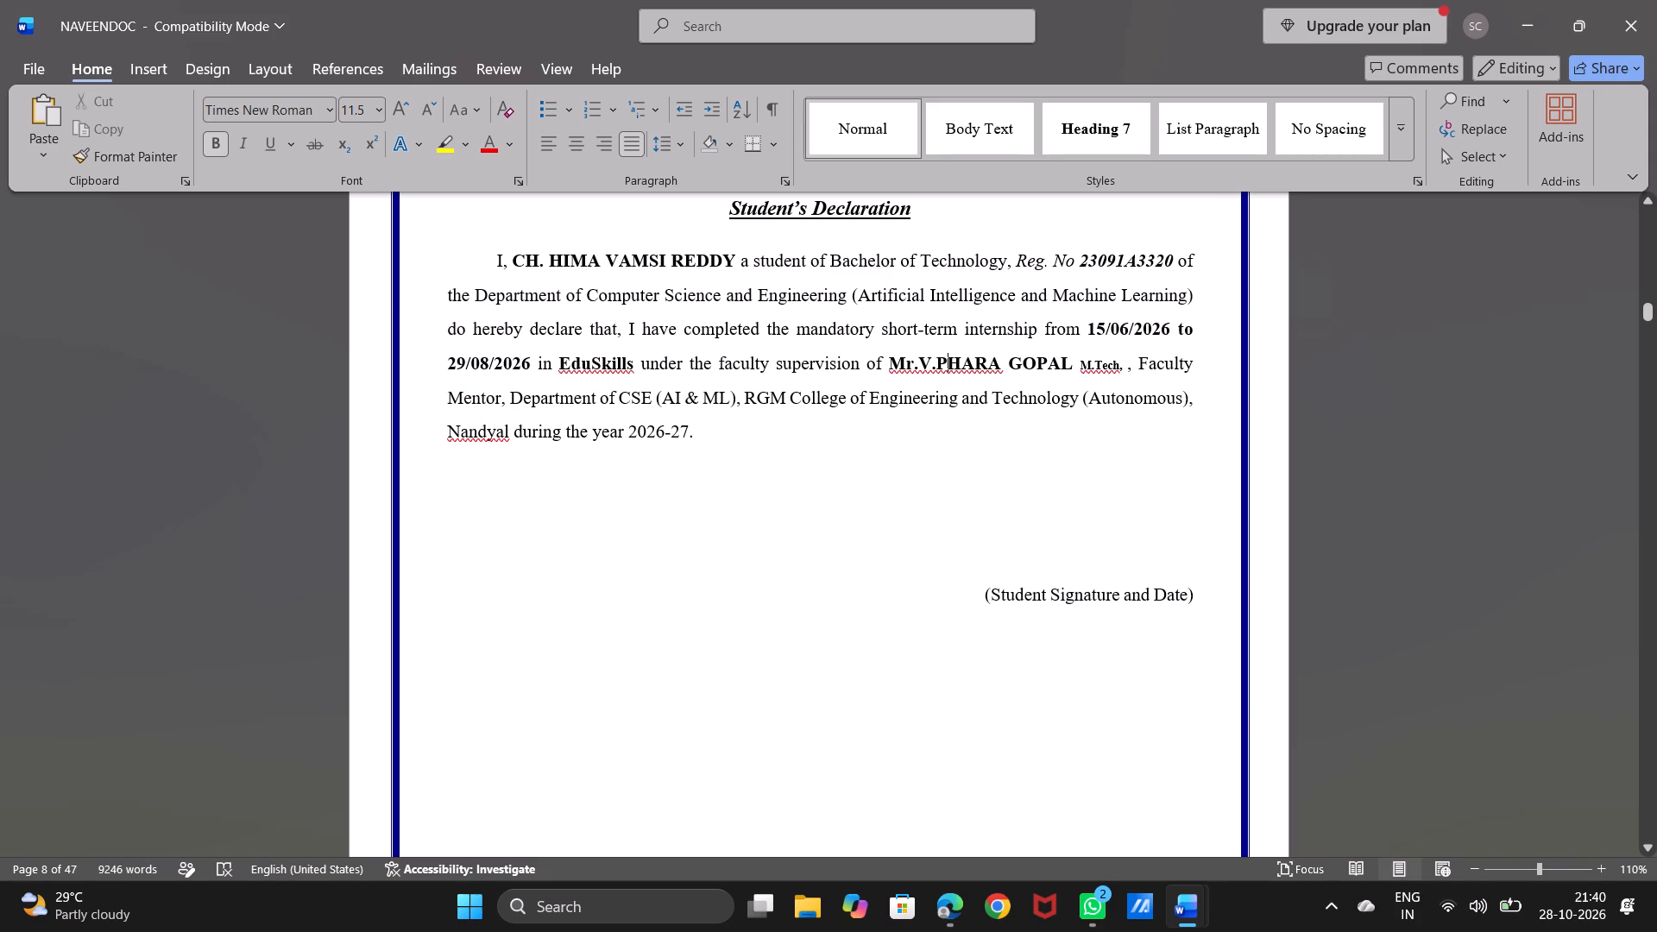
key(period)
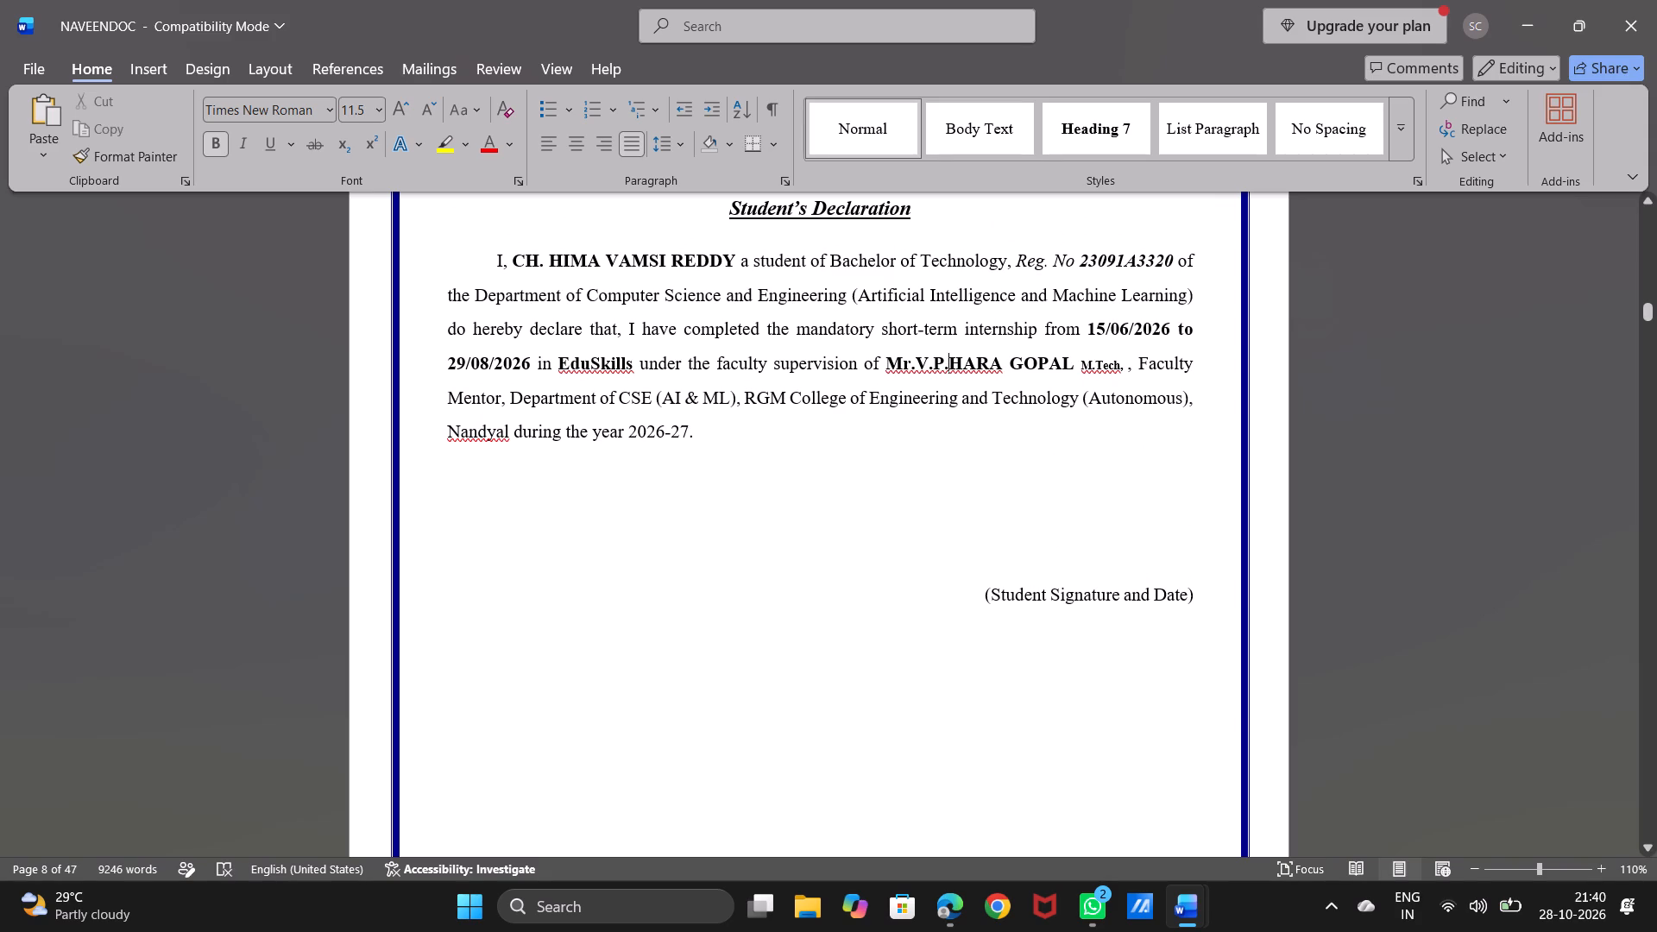
Replace the old student's name, "Reg. No." label and register number in the Official Certification with the new student's title-case name and a trailing space.
scroll(1049, 381, down, 1)
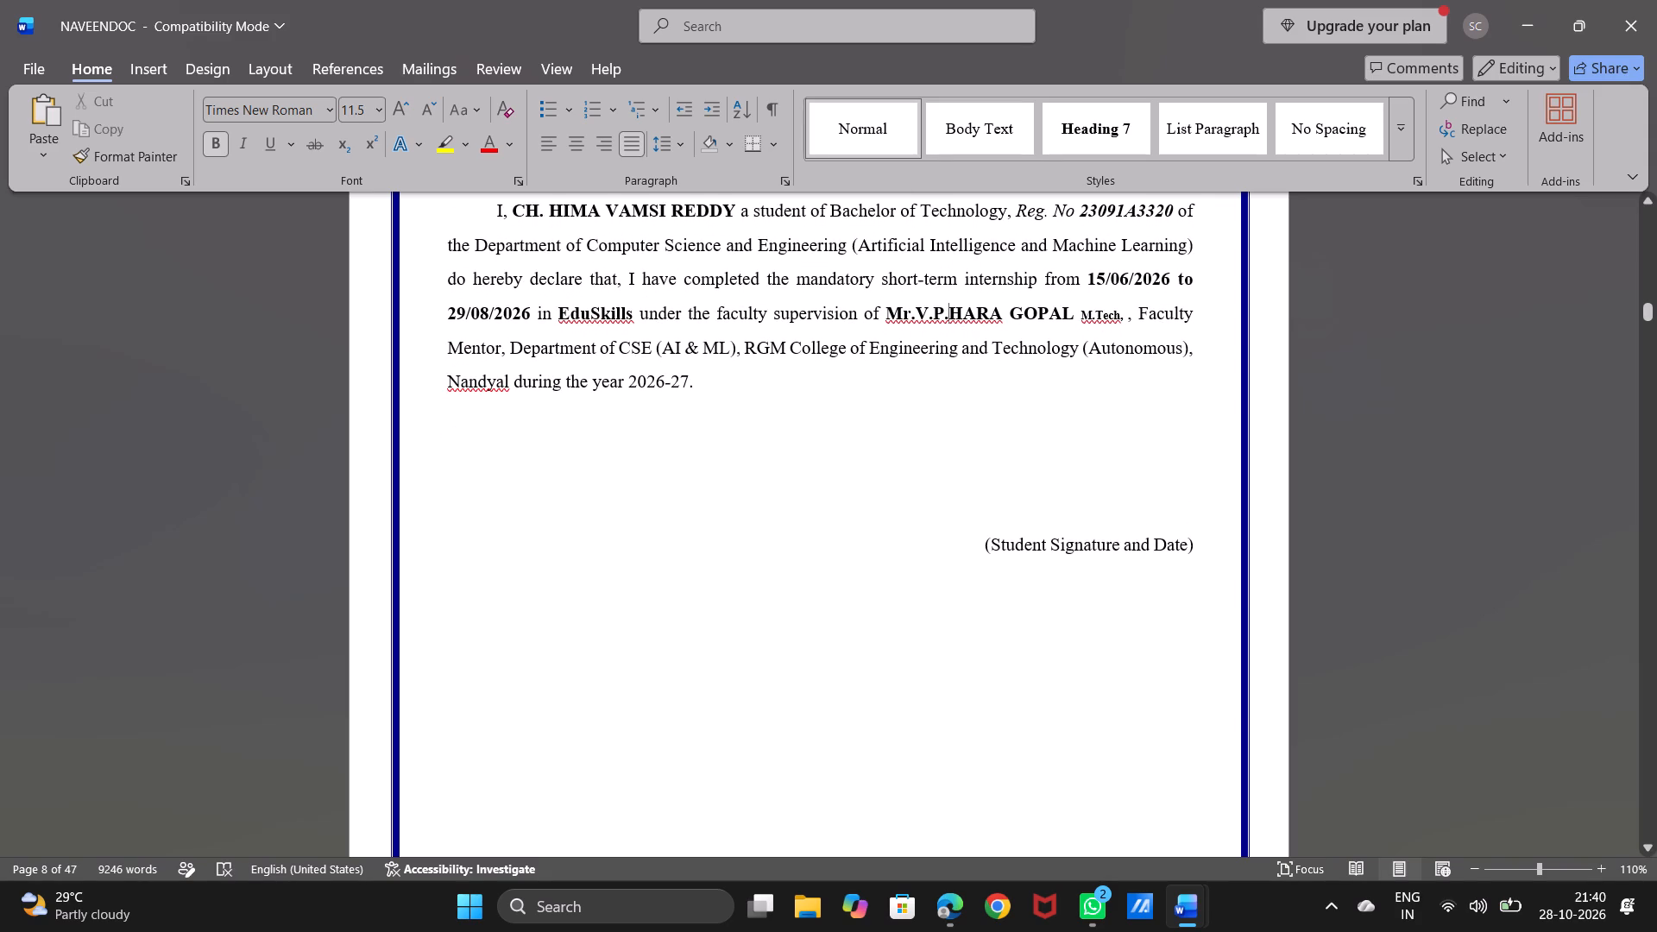
scroll(1049, 381, down, 1)
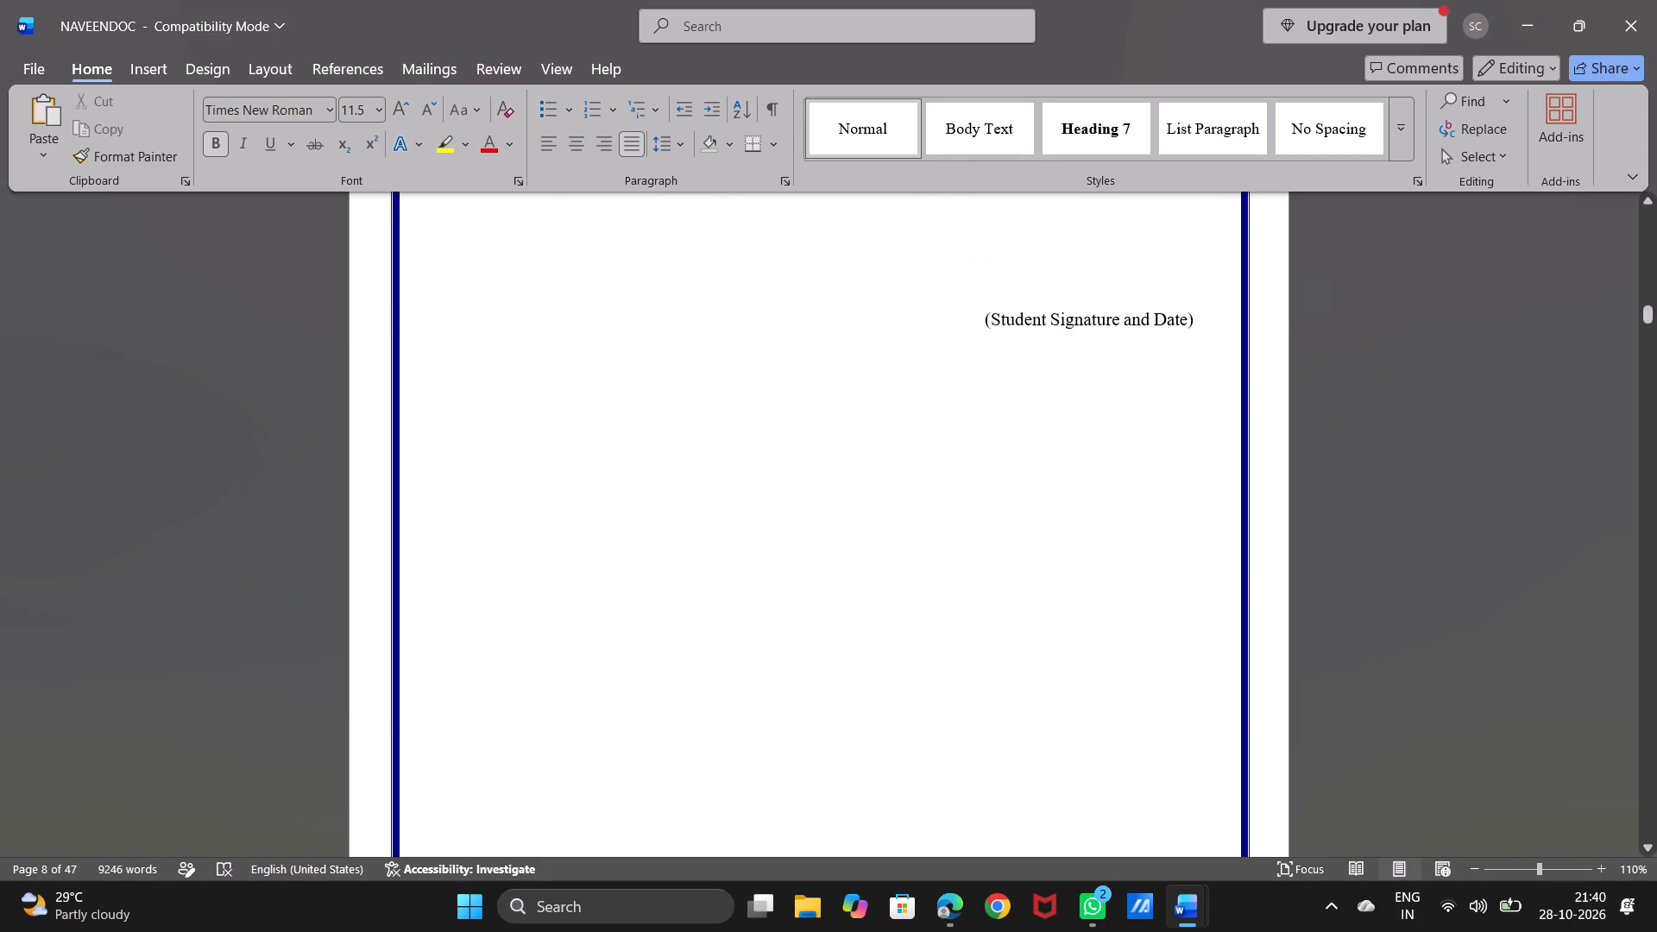
scroll(1049, 381, down, 2)
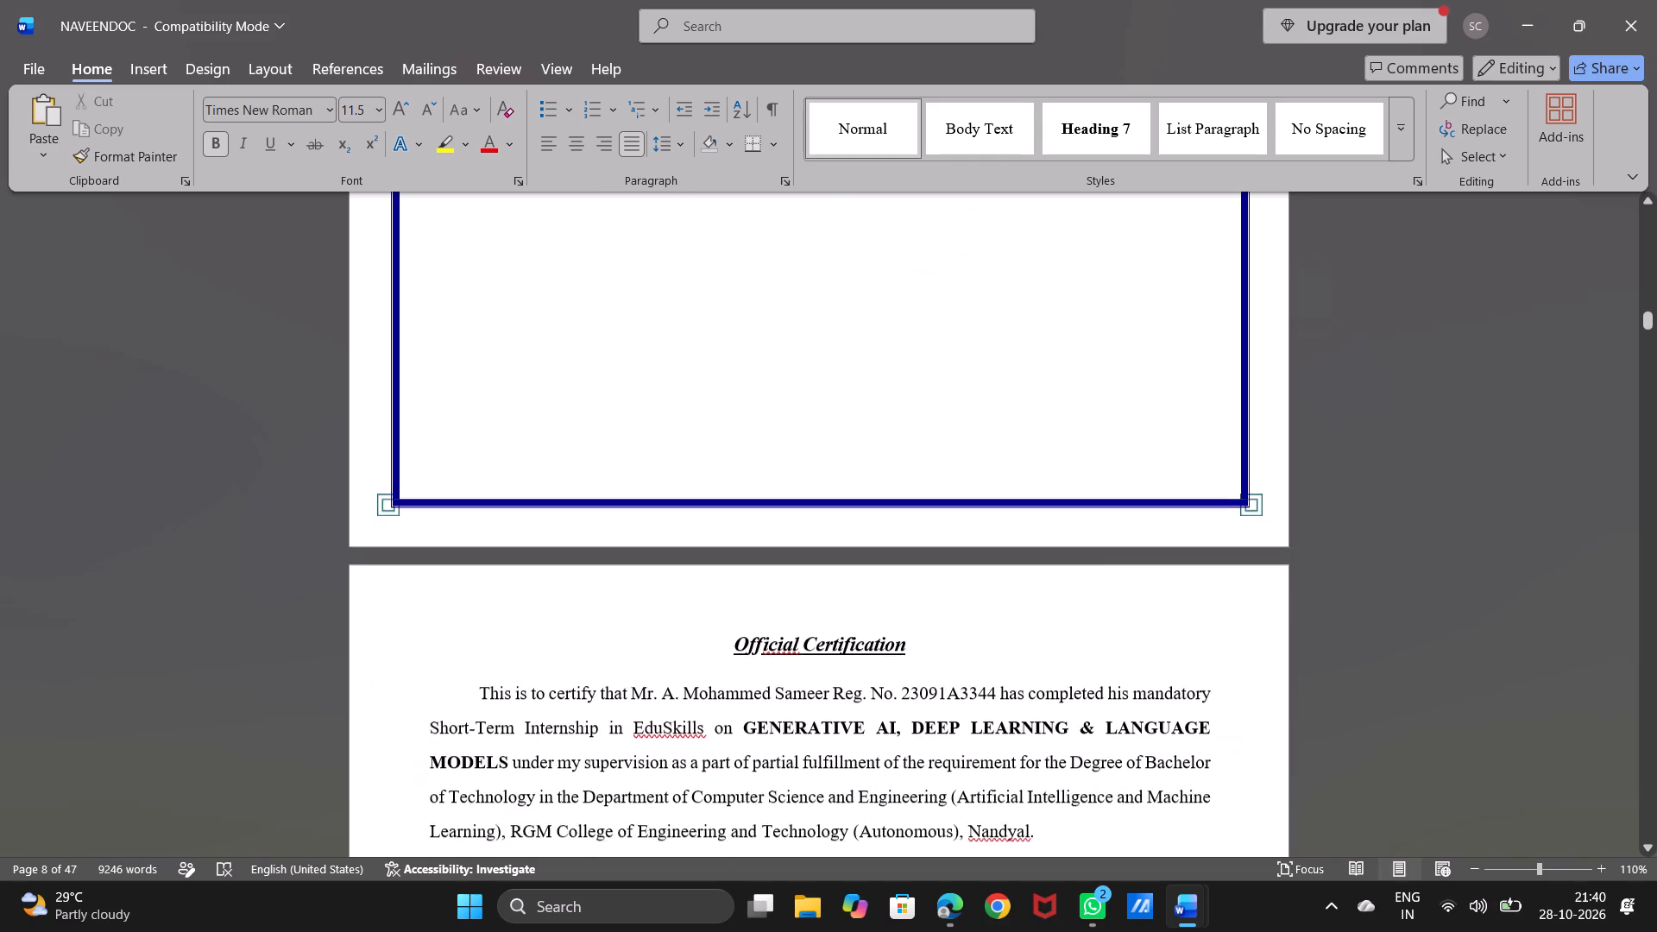
scroll(1049, 381, down, 2)
scroll(1049, 381, up, 1)
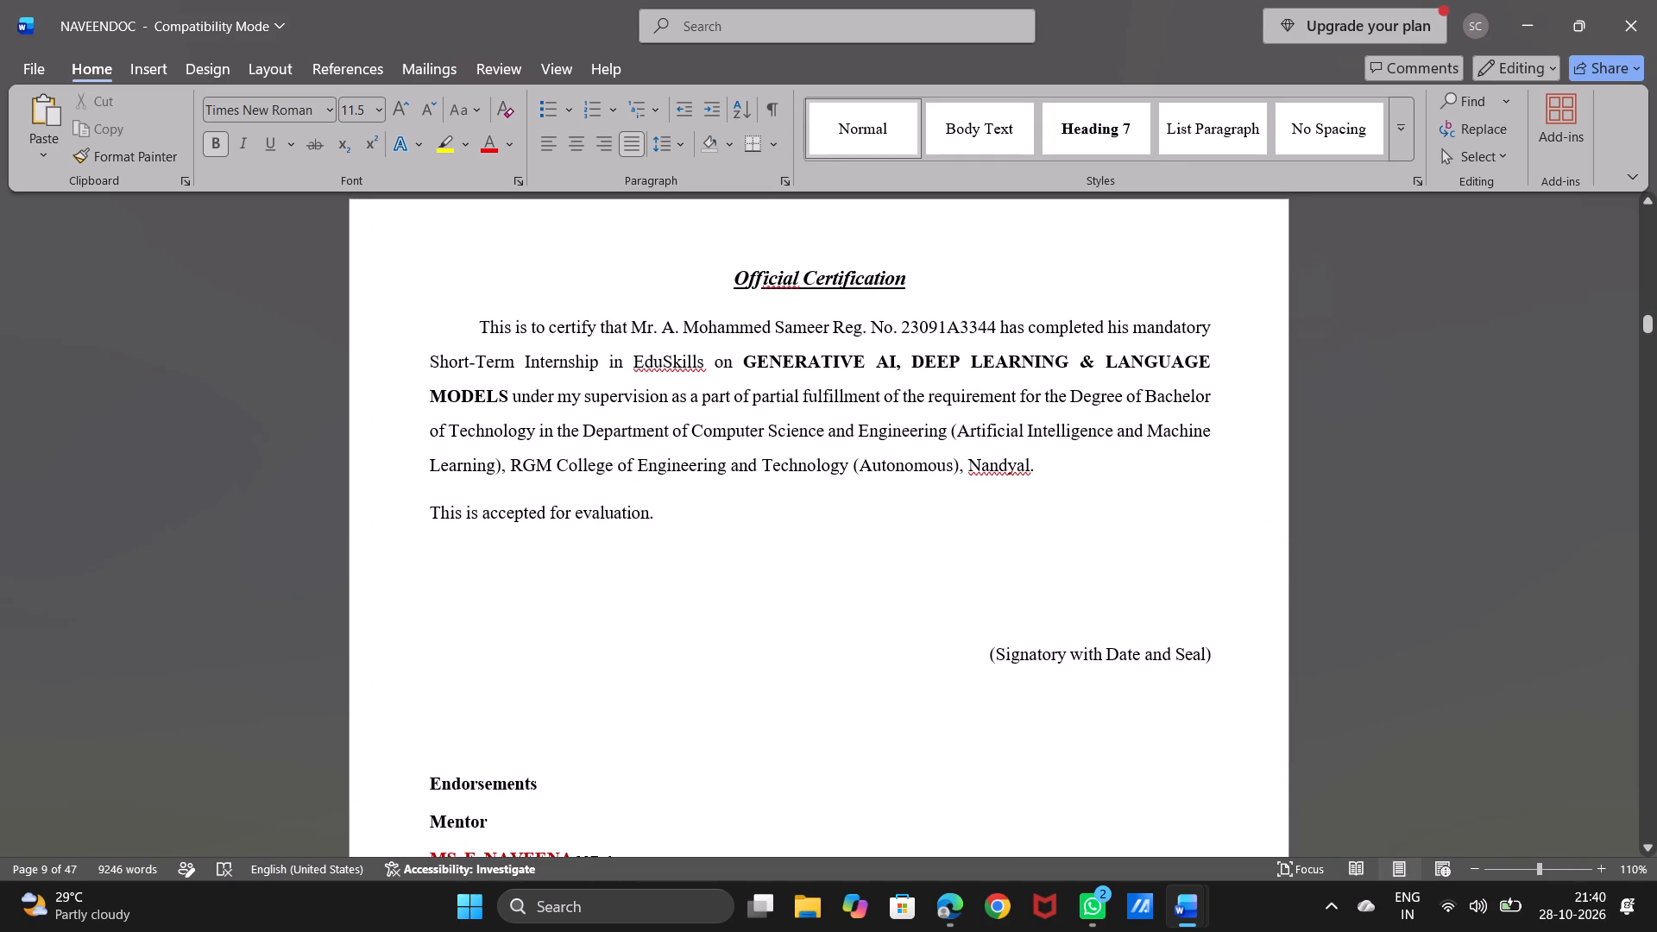
drag(665, 324, 957, 326)
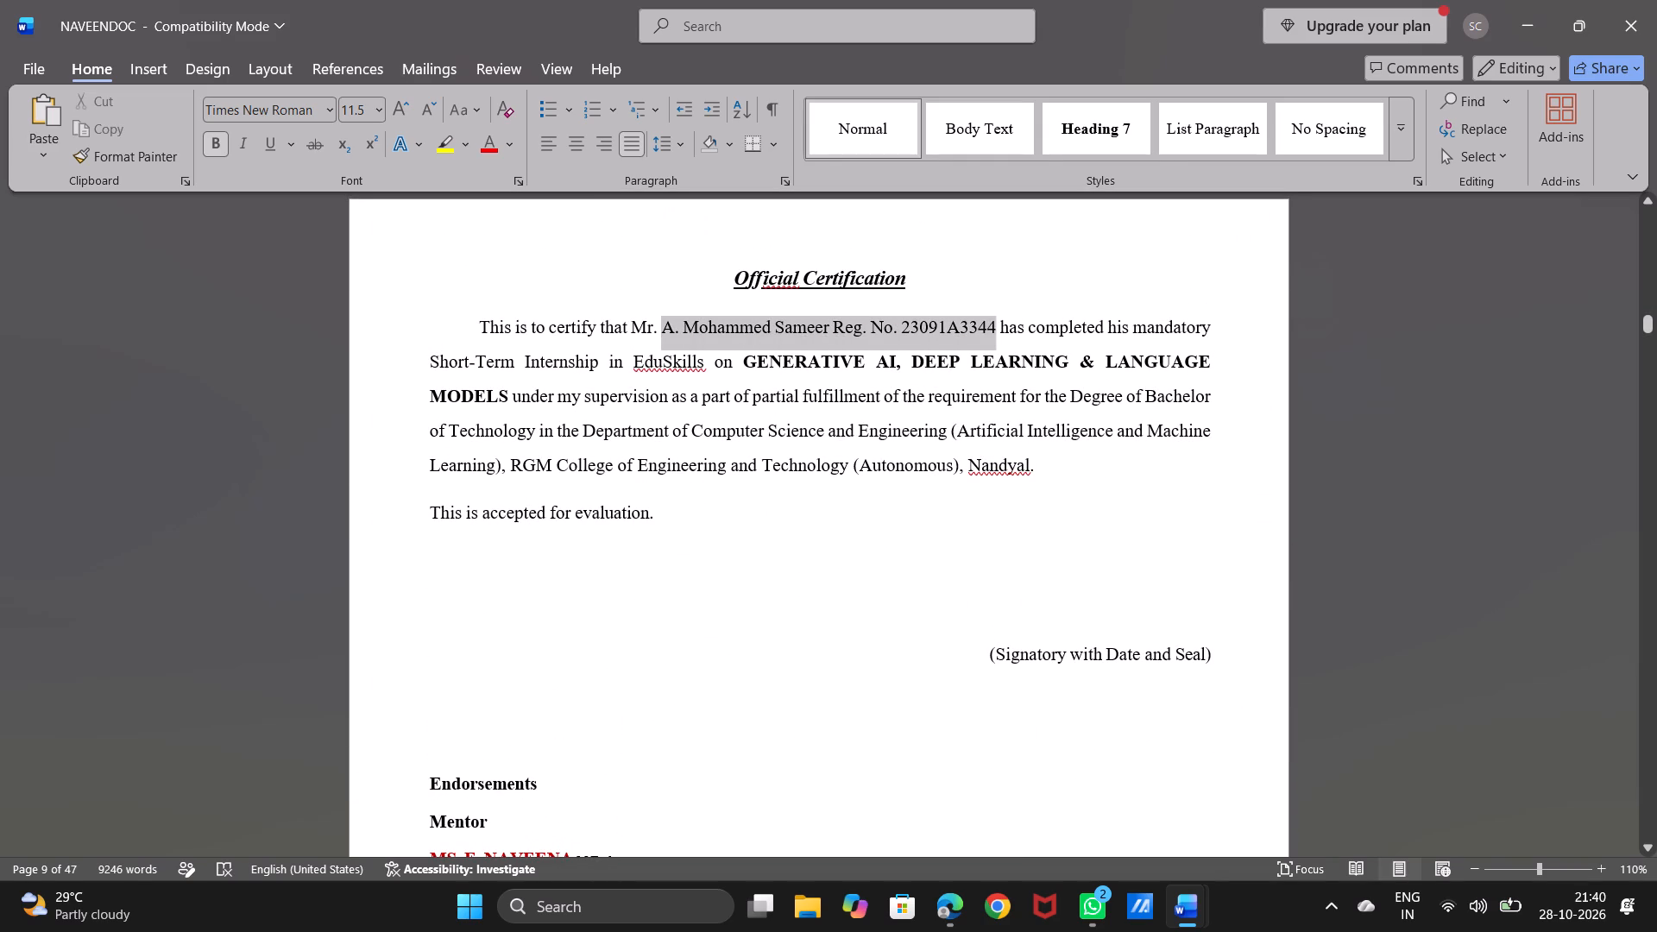
drag(957, 326, 962, 329)
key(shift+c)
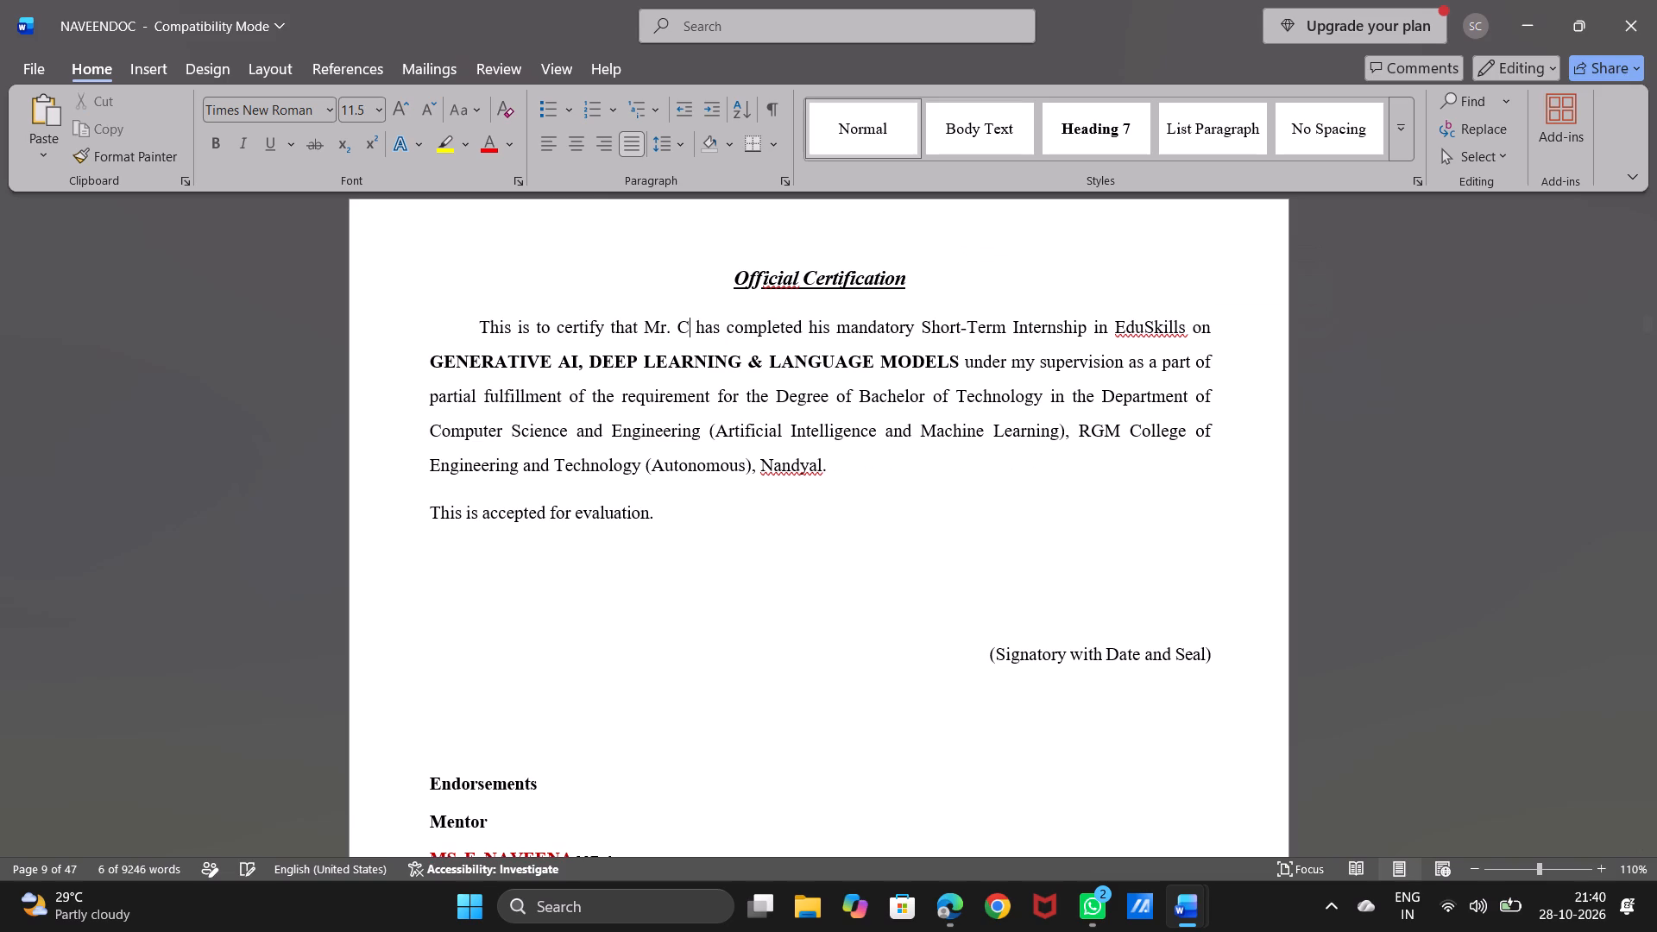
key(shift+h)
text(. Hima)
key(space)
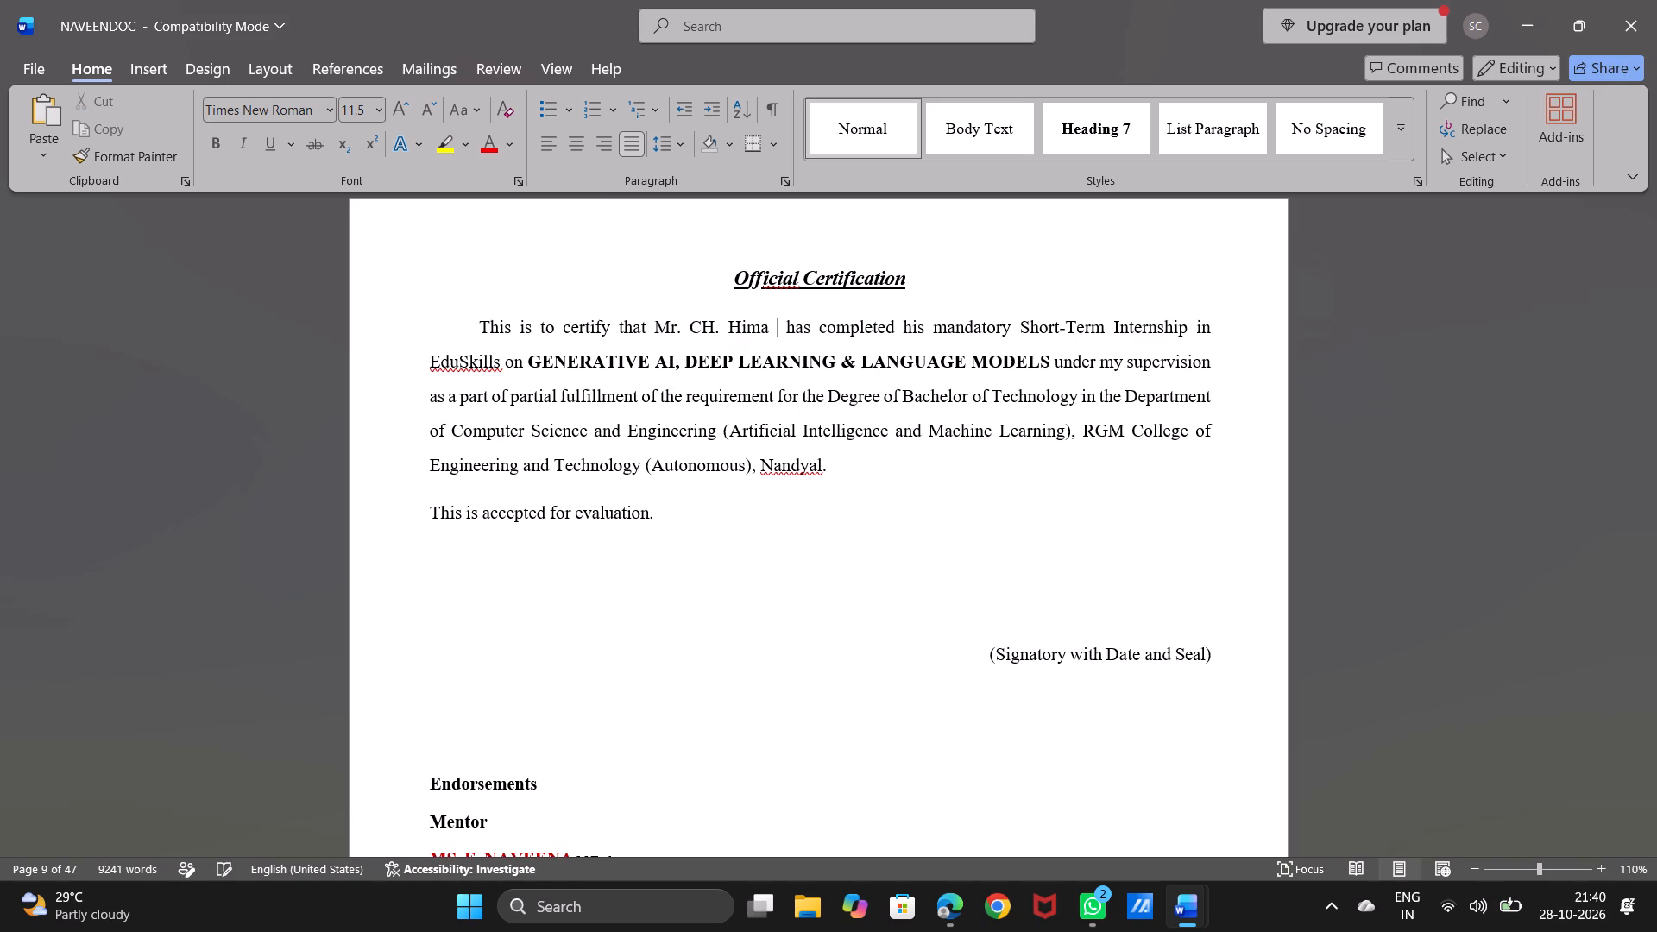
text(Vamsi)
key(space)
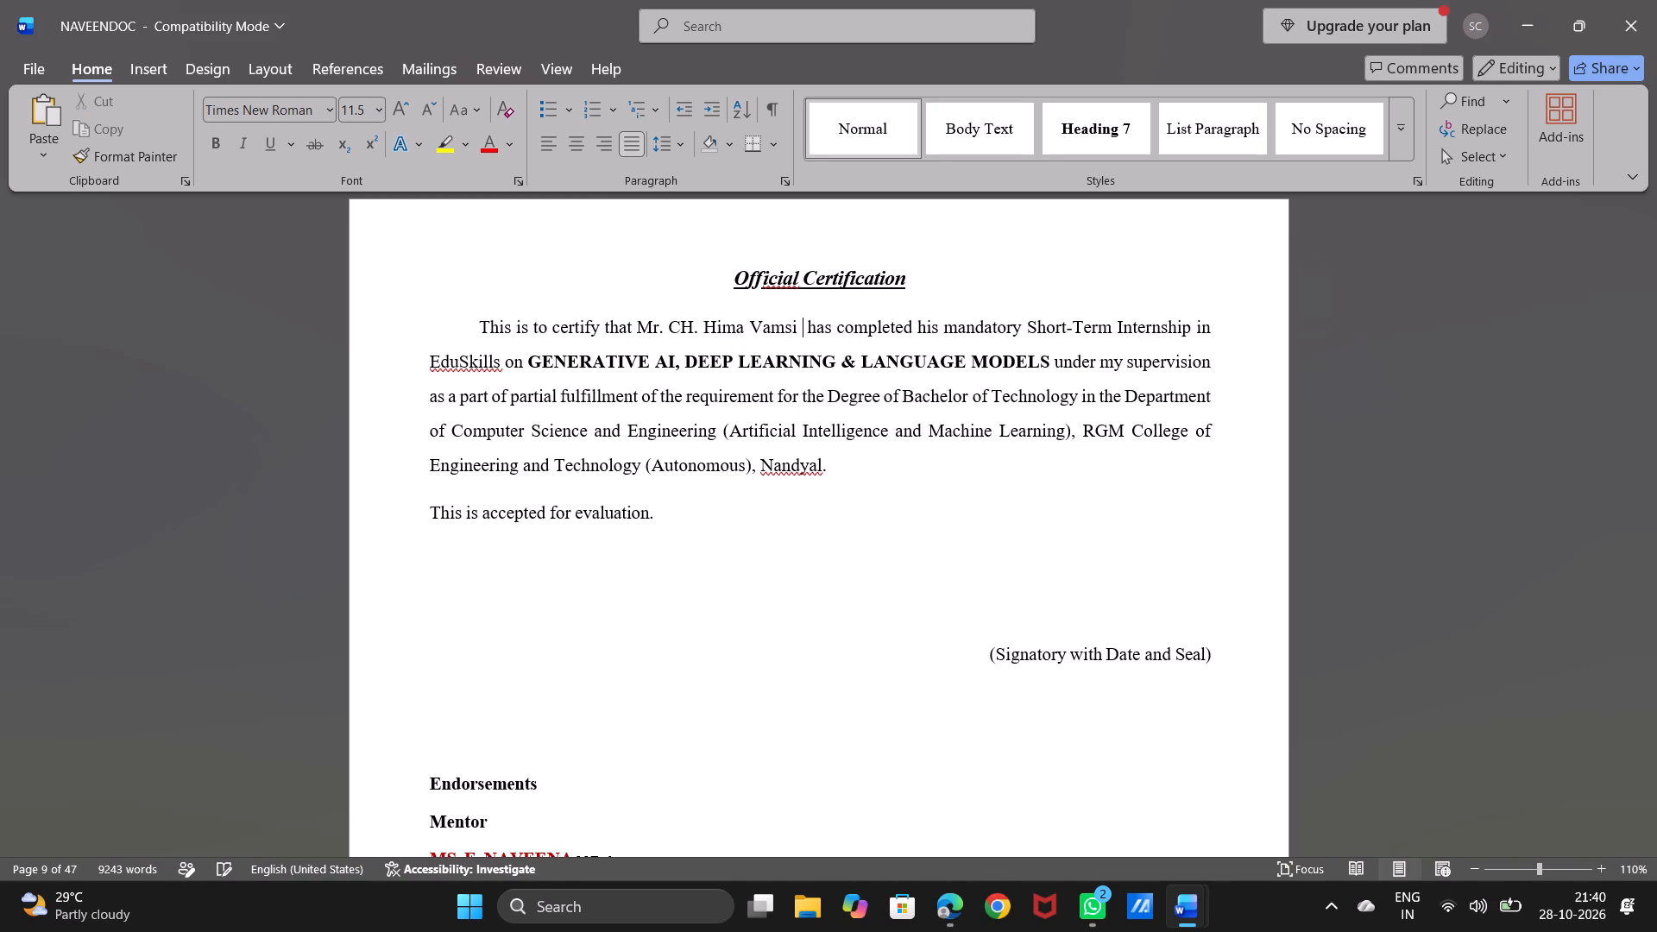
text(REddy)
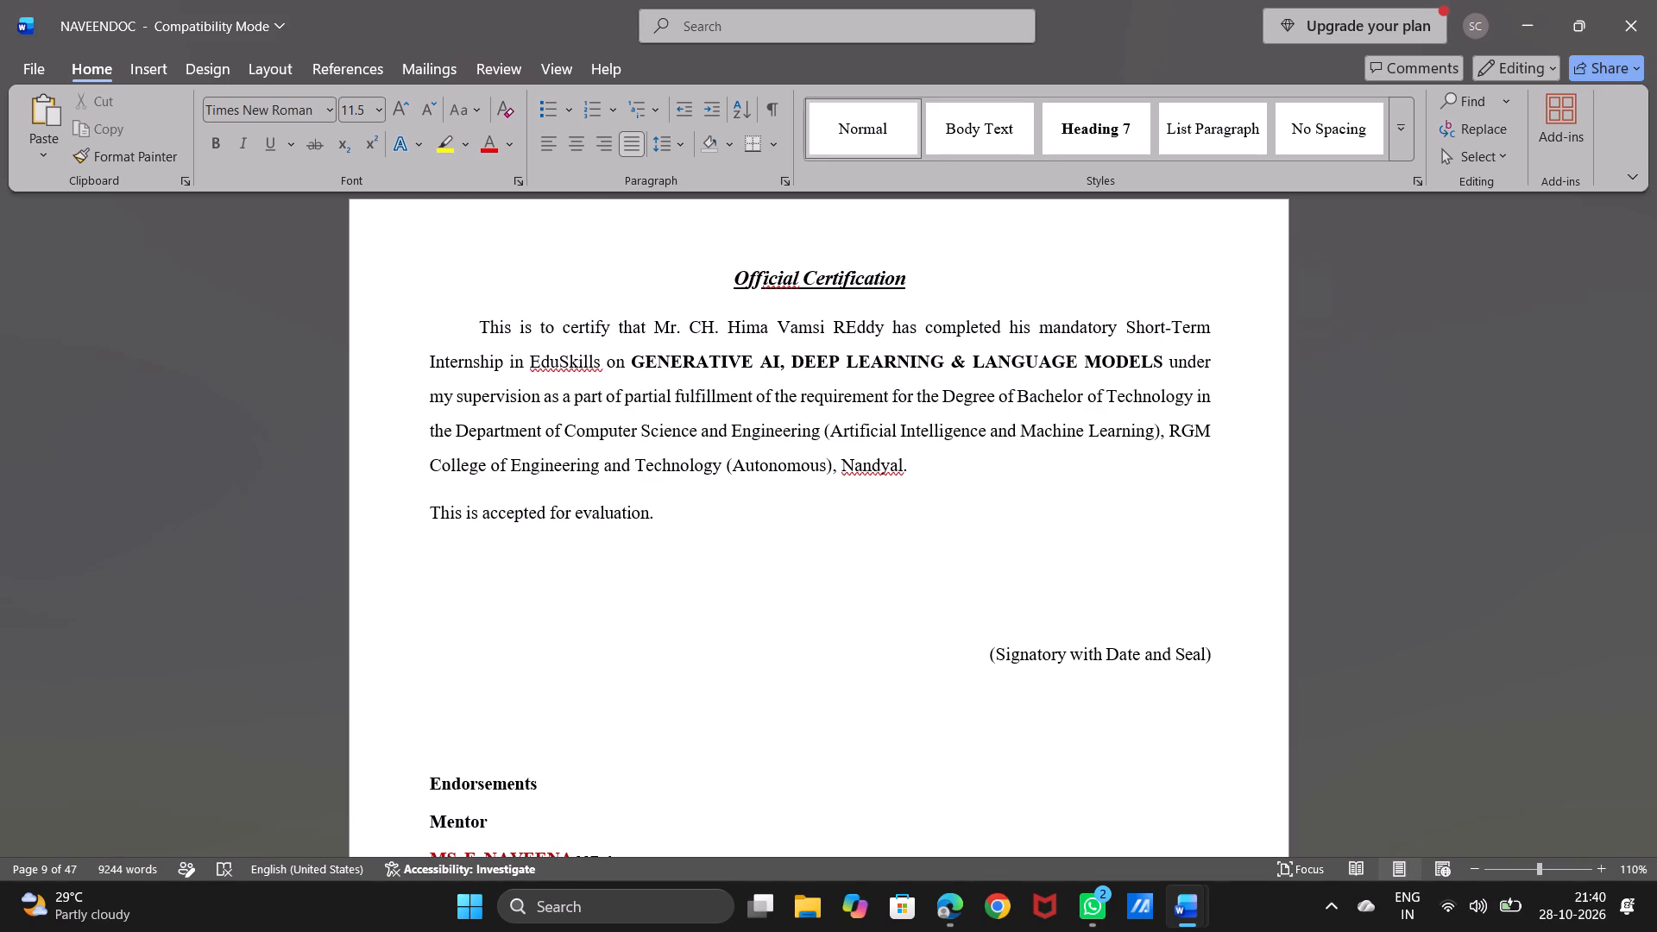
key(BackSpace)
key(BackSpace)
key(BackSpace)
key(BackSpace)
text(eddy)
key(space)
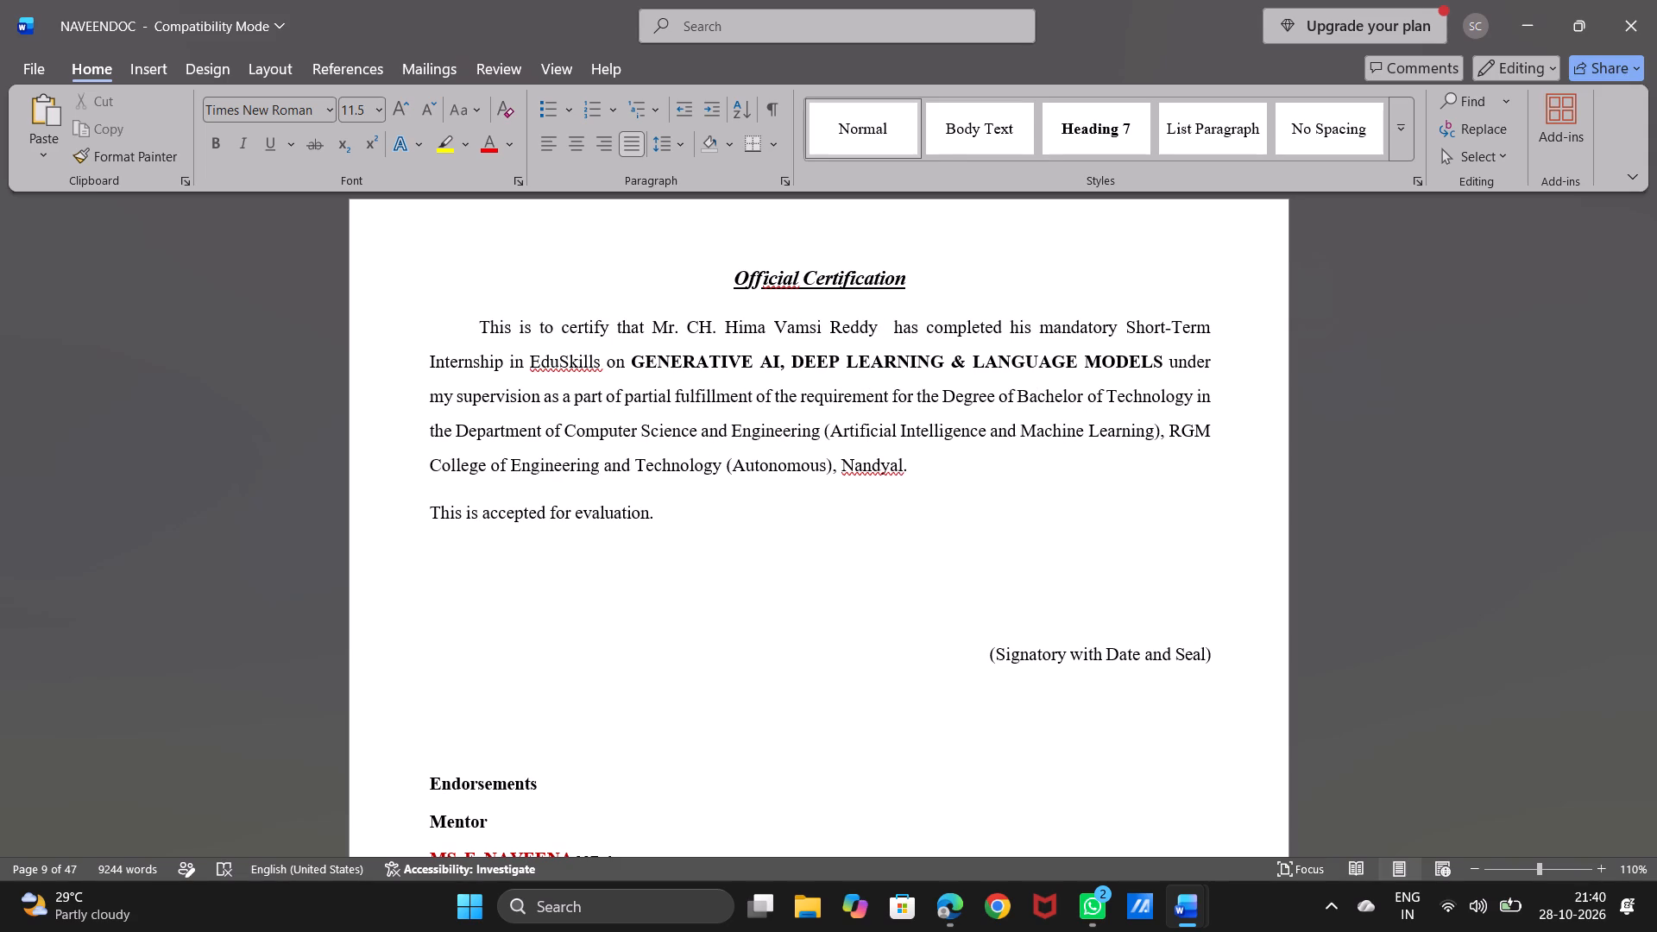
Add the new student's register number in parentheses after the name, with a space before "has completed".
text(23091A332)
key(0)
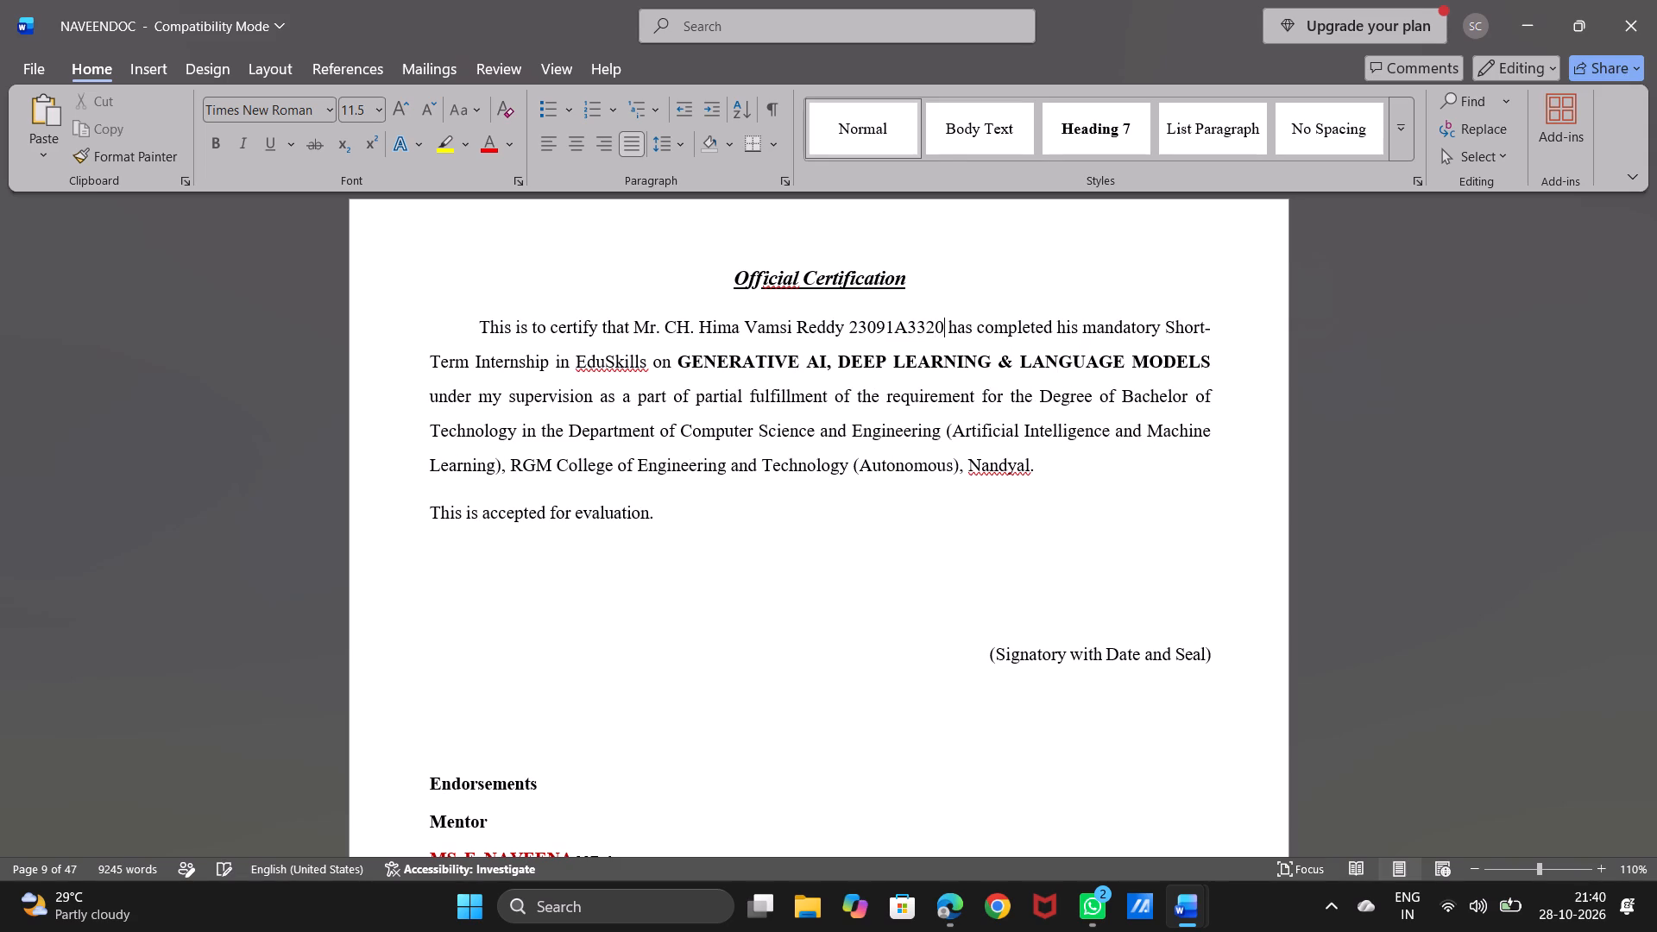
scroll(962, 329, up, 1)
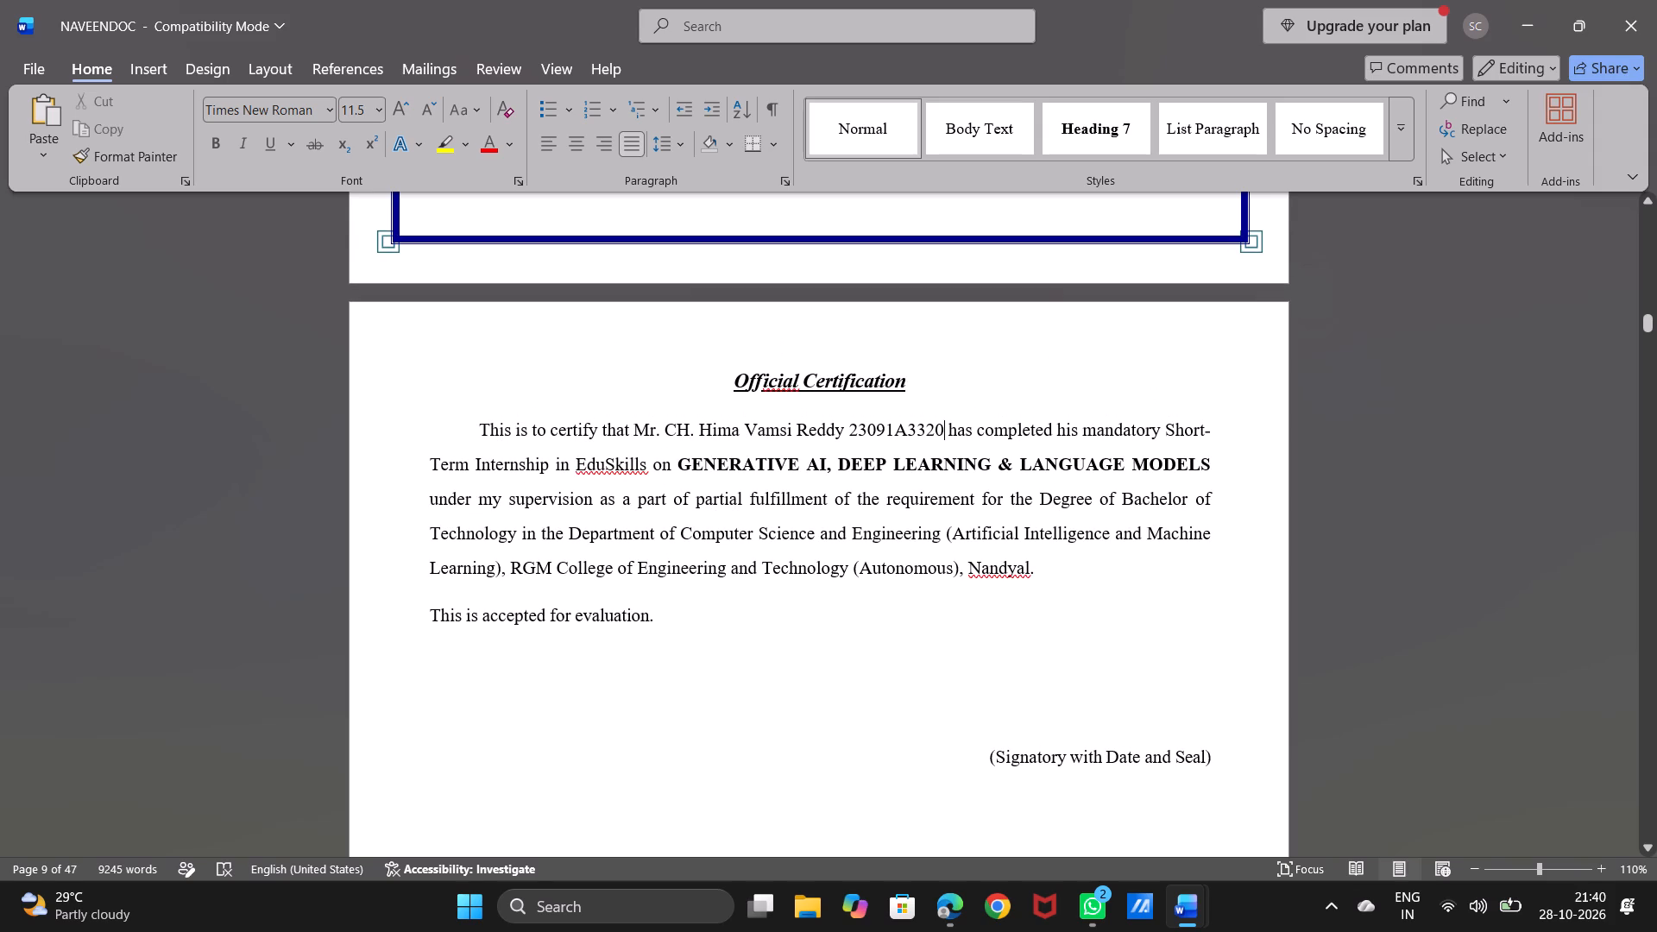
click(851, 431)
key(shift+parenleft)
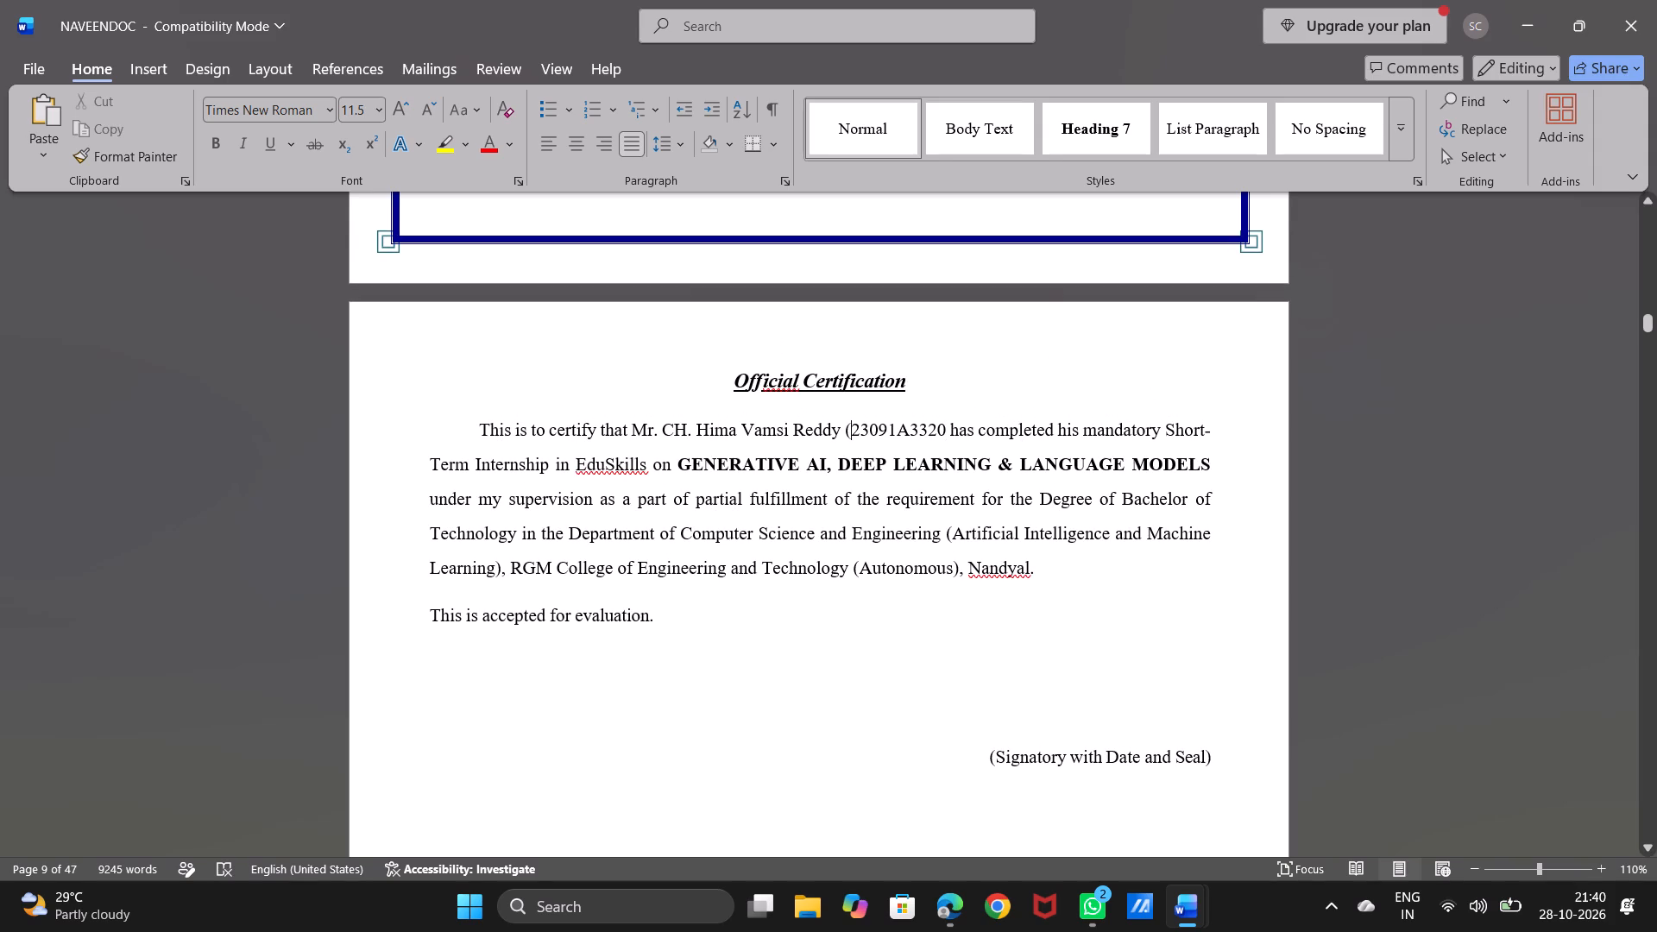
click(957, 425)
key(Left)
key(BackSpace)
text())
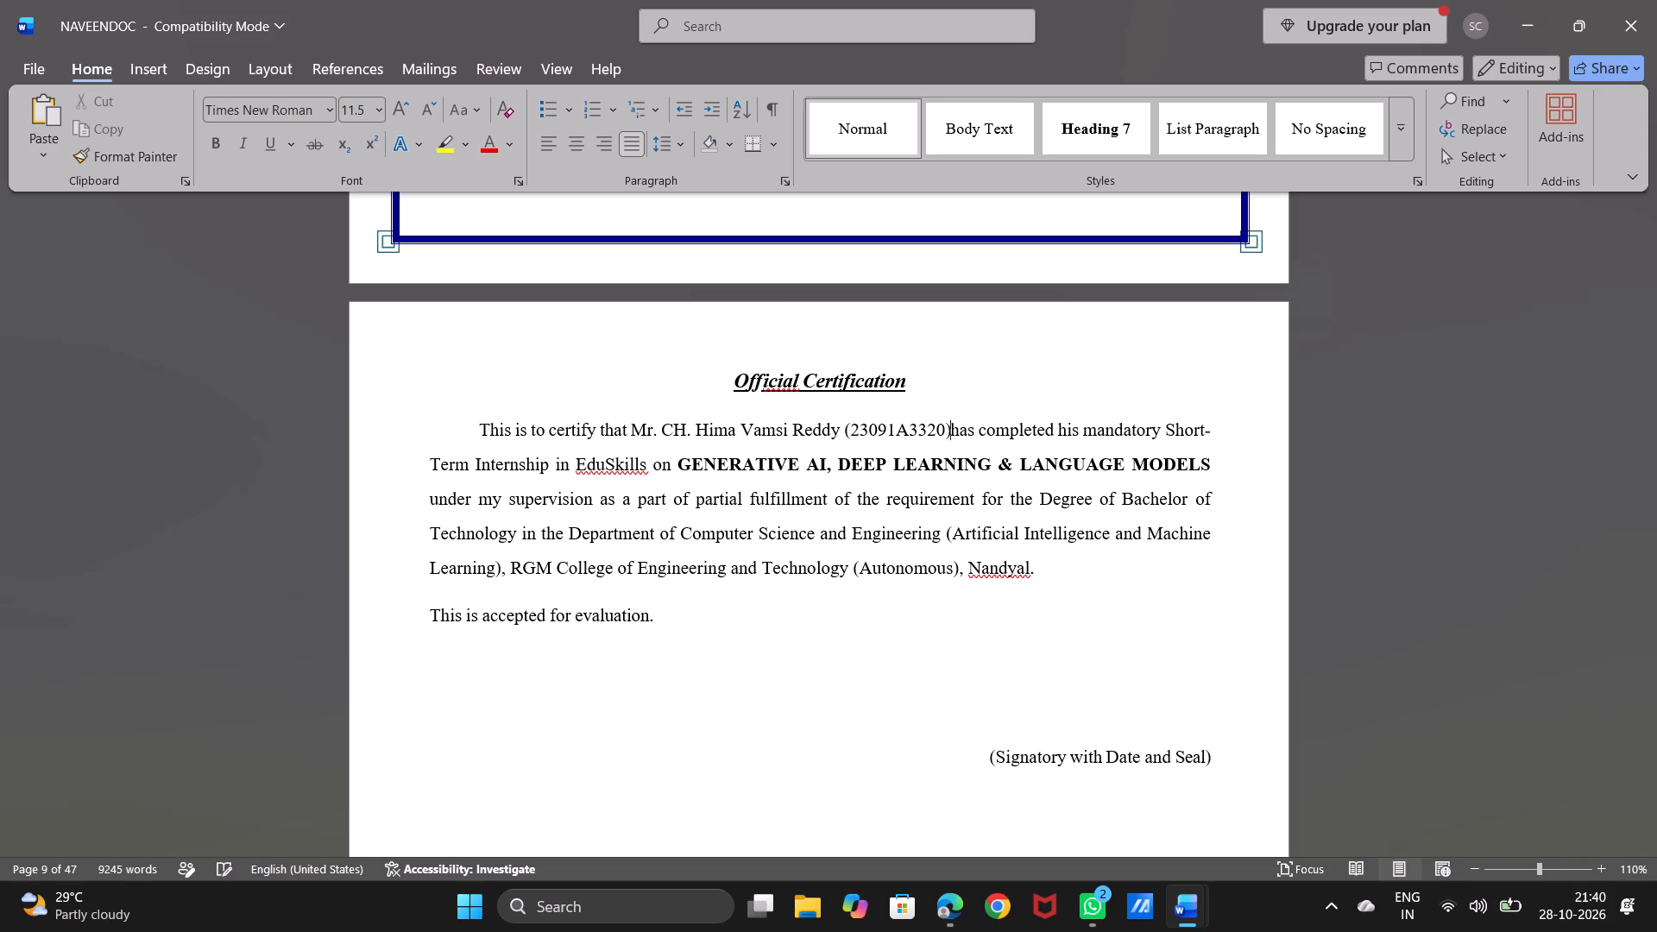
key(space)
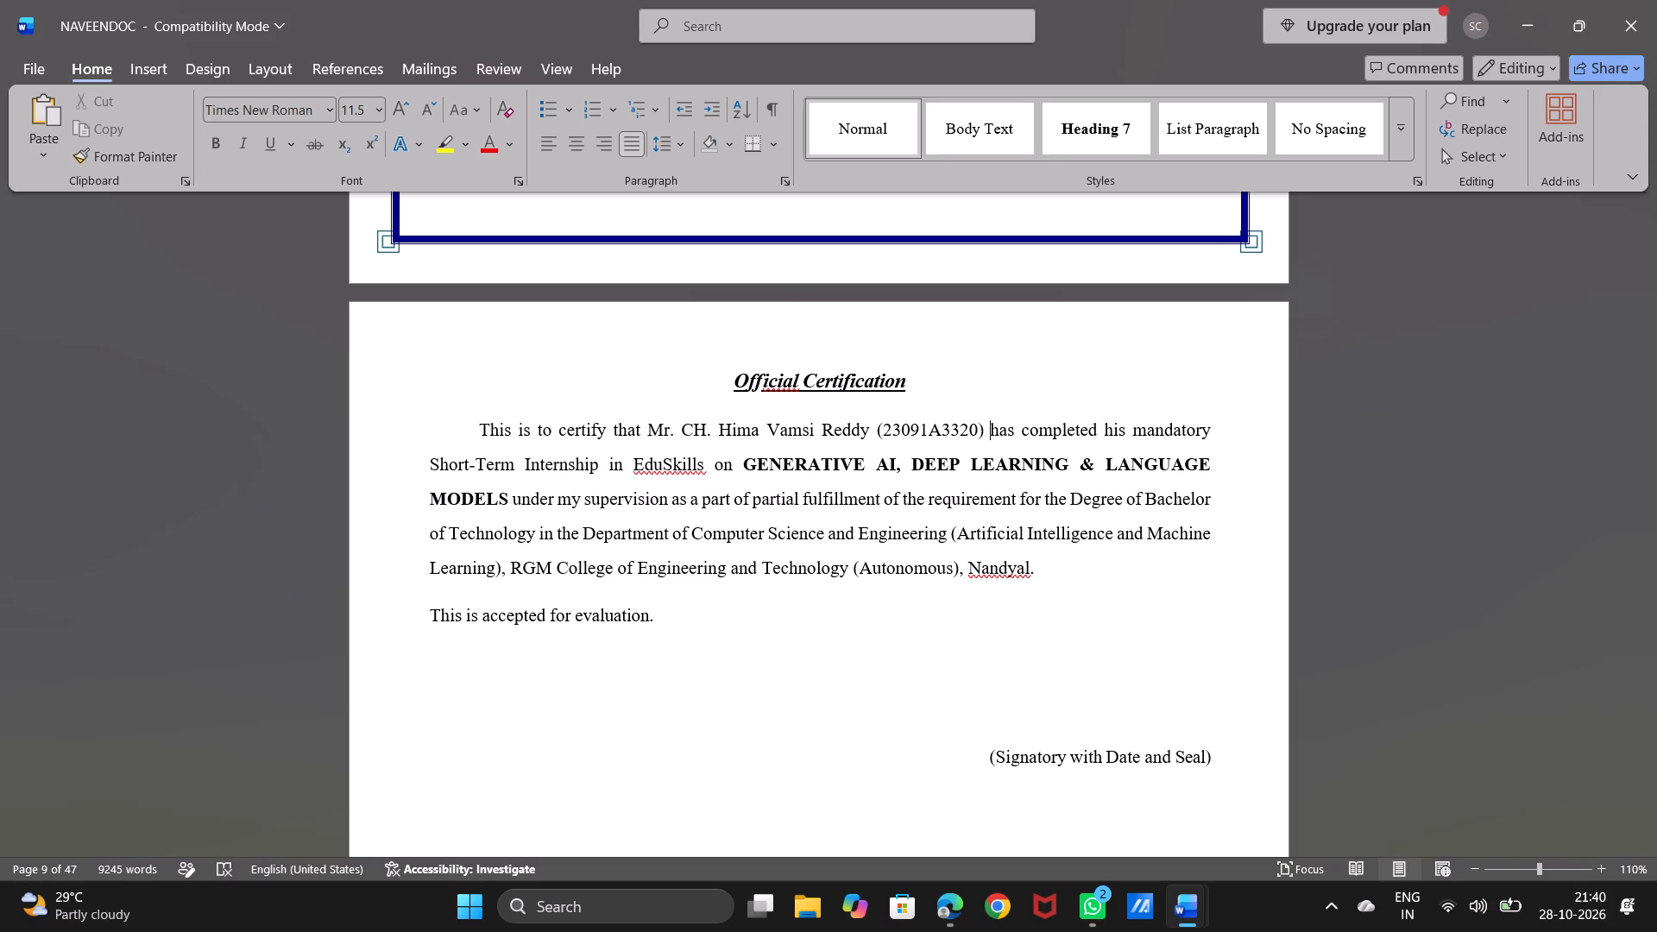
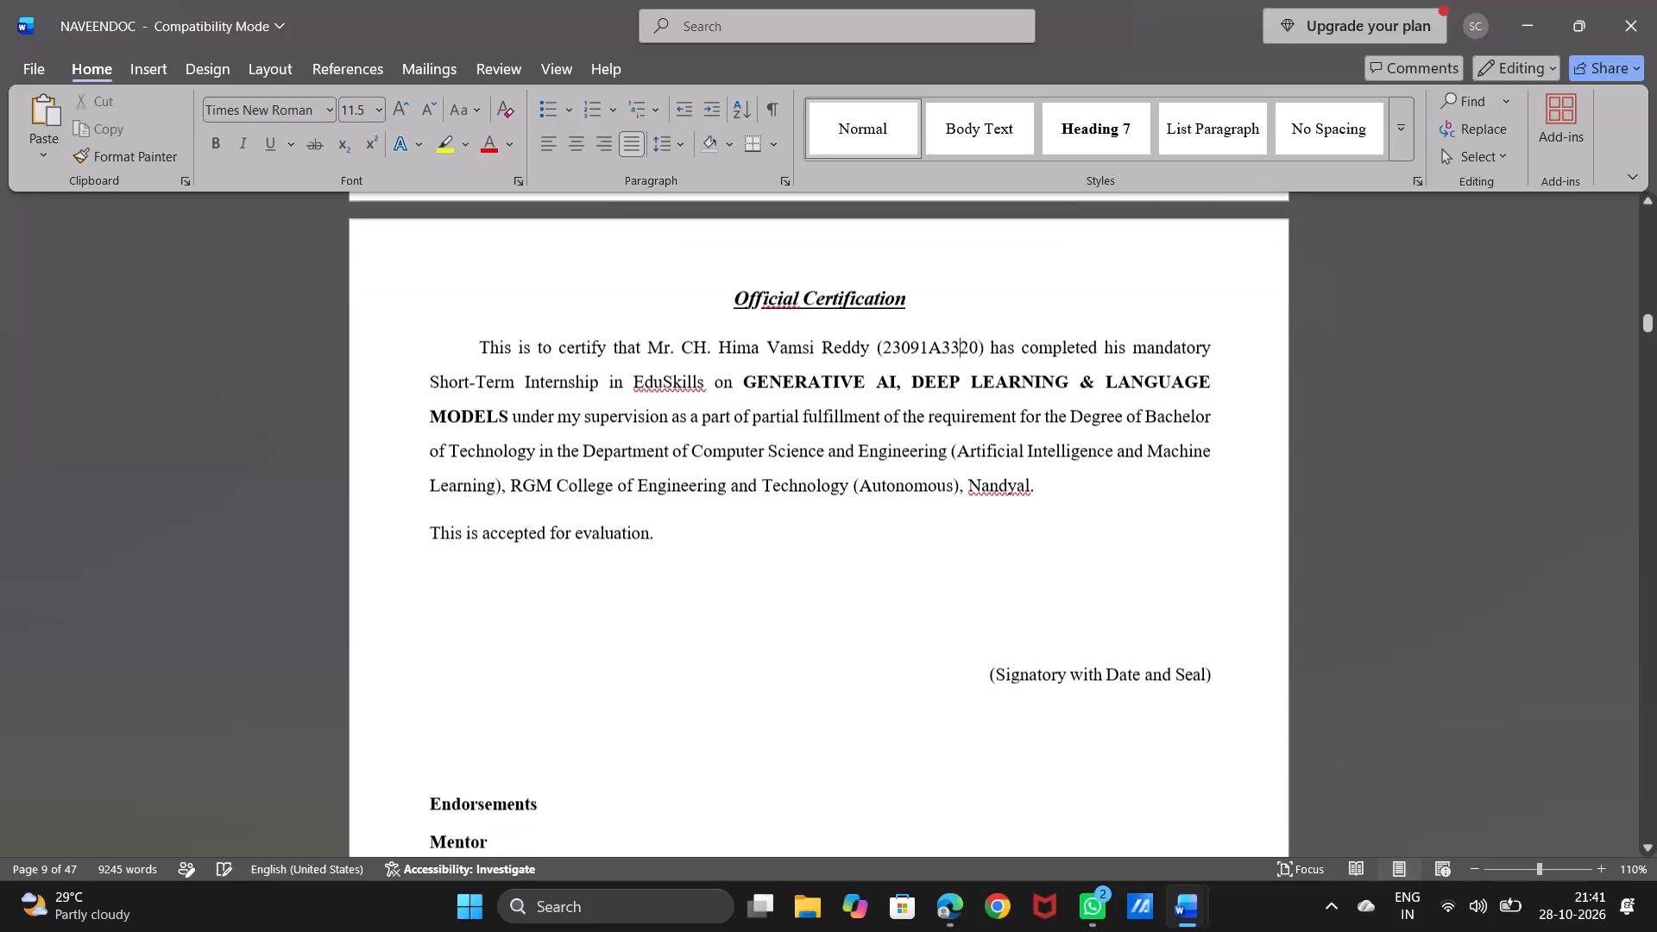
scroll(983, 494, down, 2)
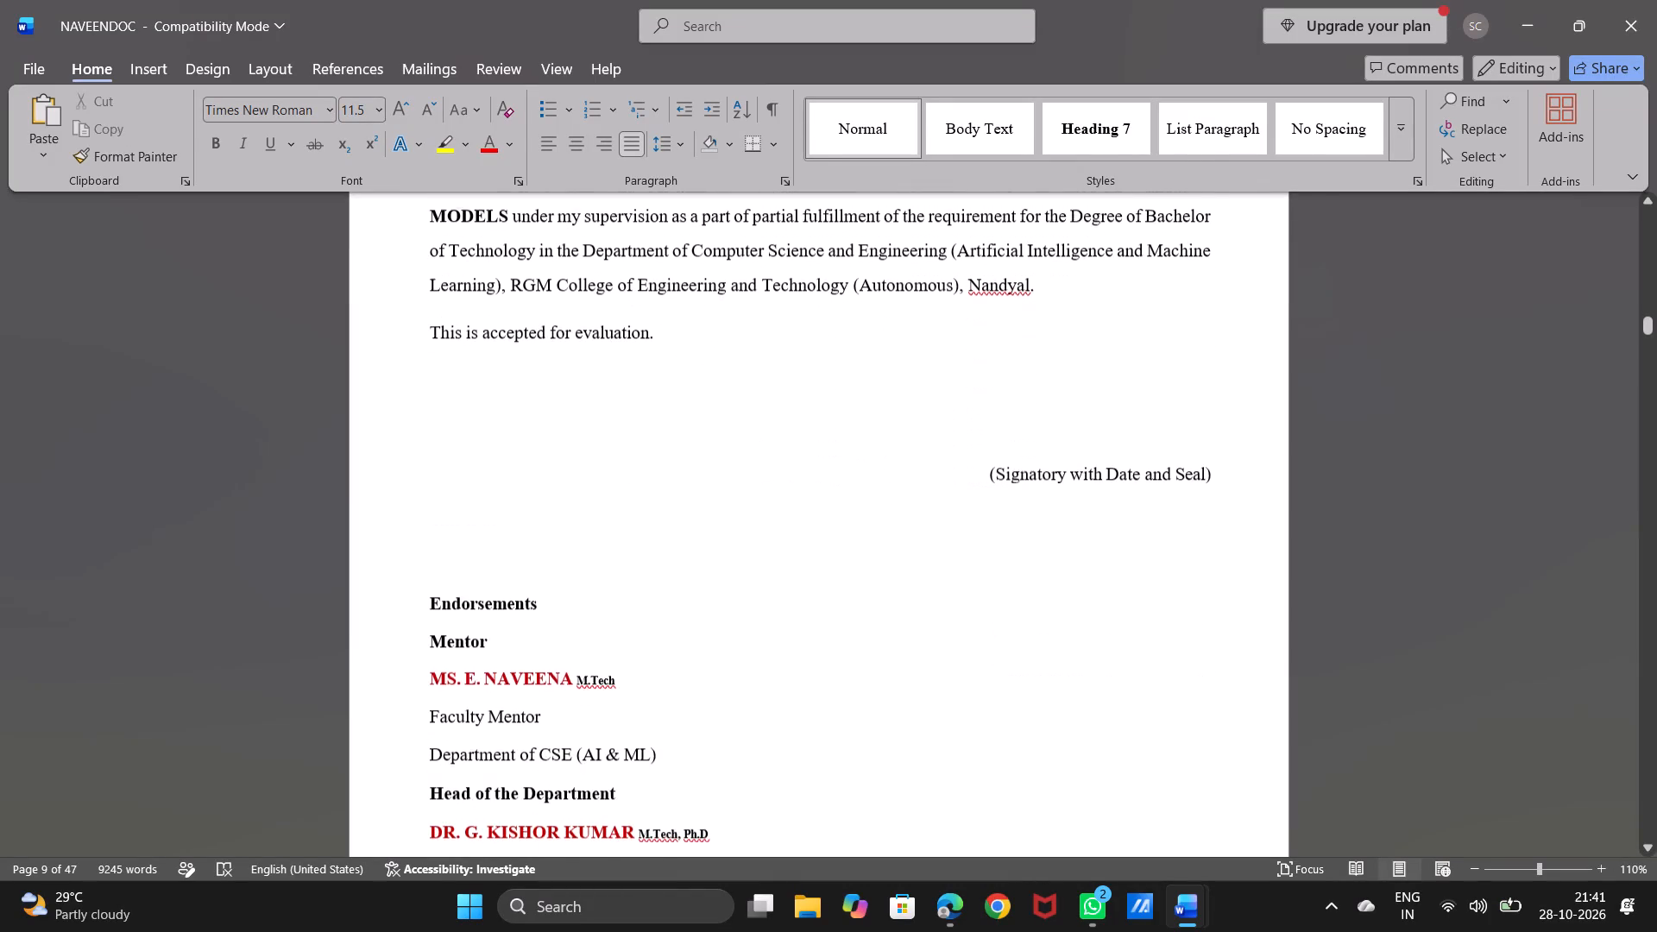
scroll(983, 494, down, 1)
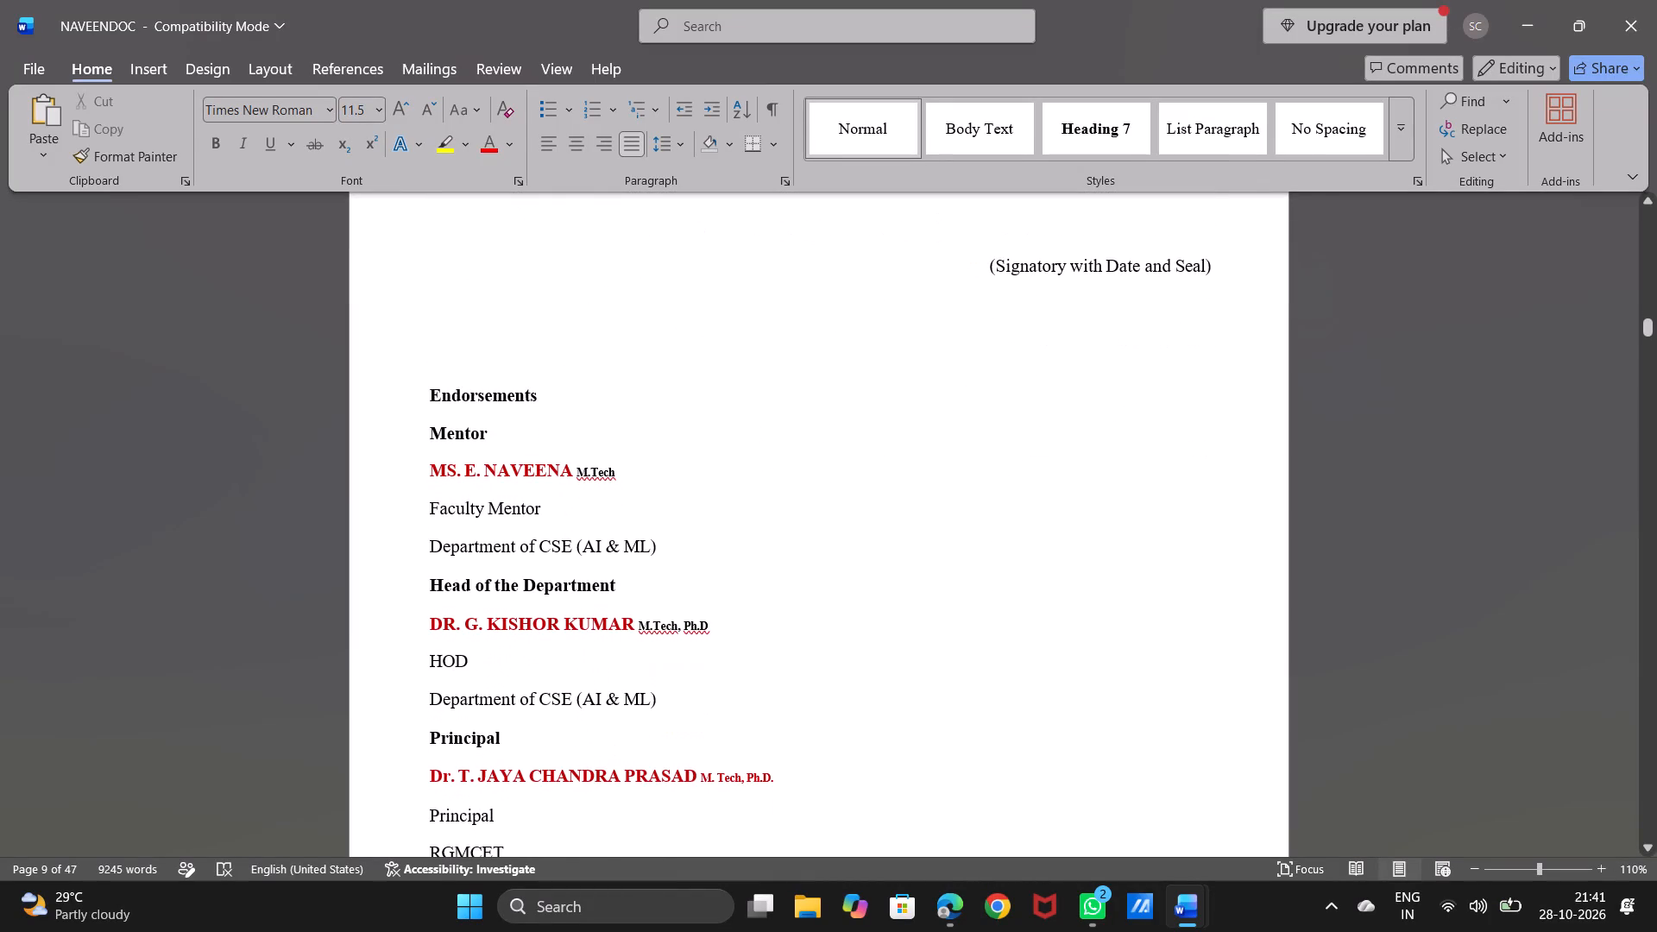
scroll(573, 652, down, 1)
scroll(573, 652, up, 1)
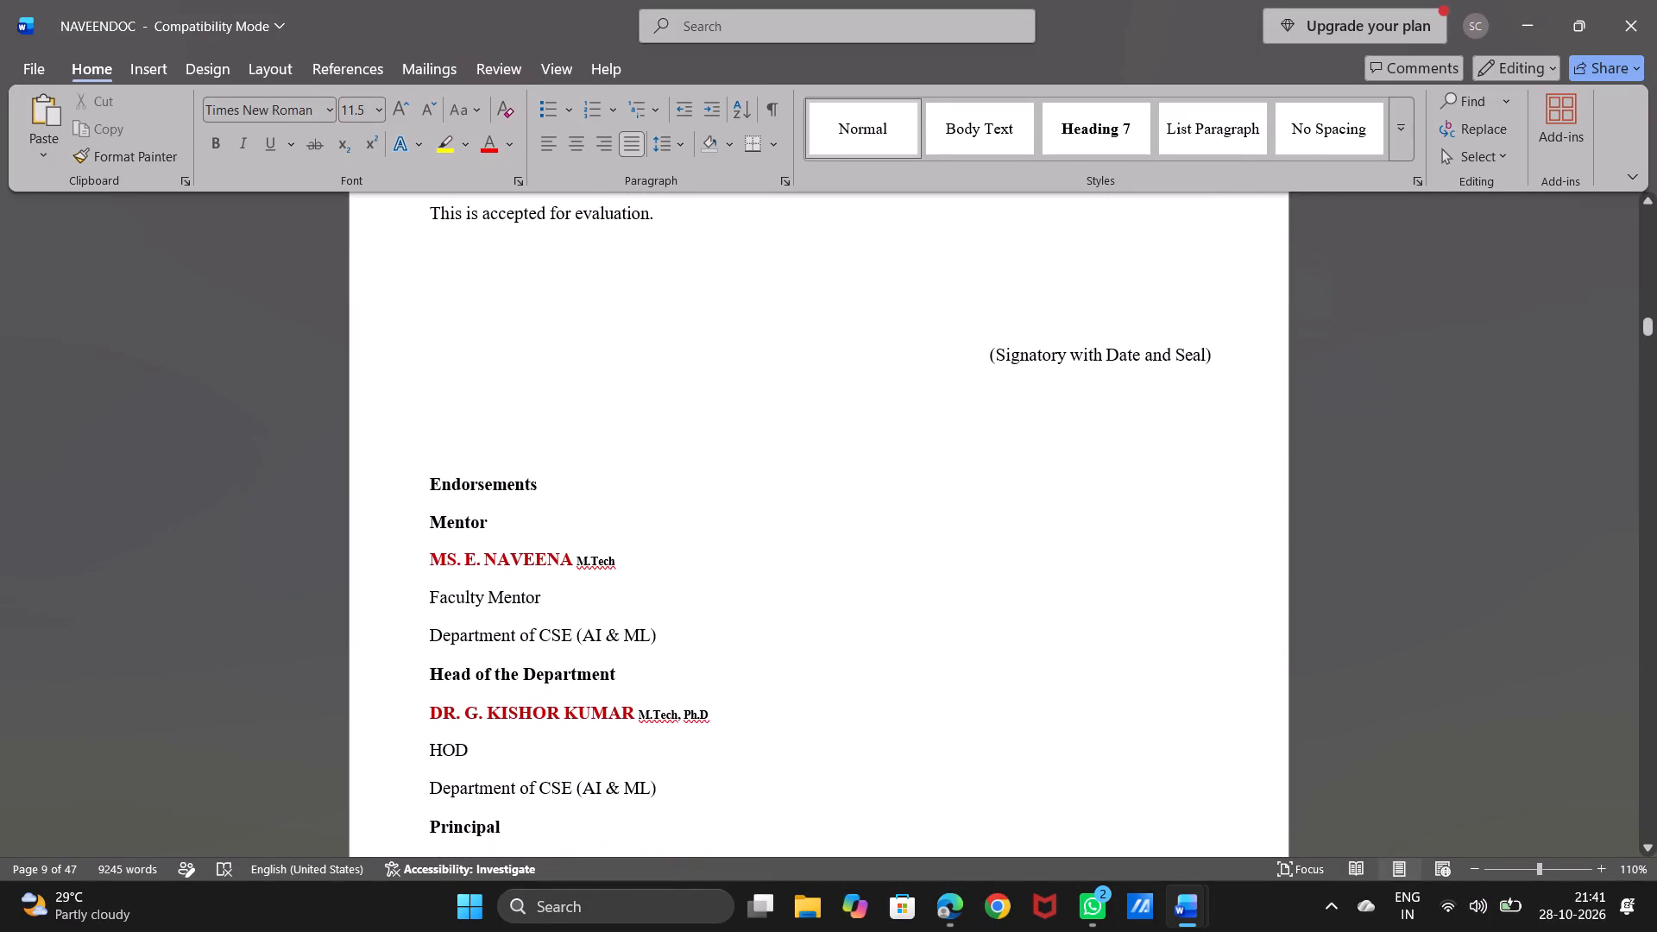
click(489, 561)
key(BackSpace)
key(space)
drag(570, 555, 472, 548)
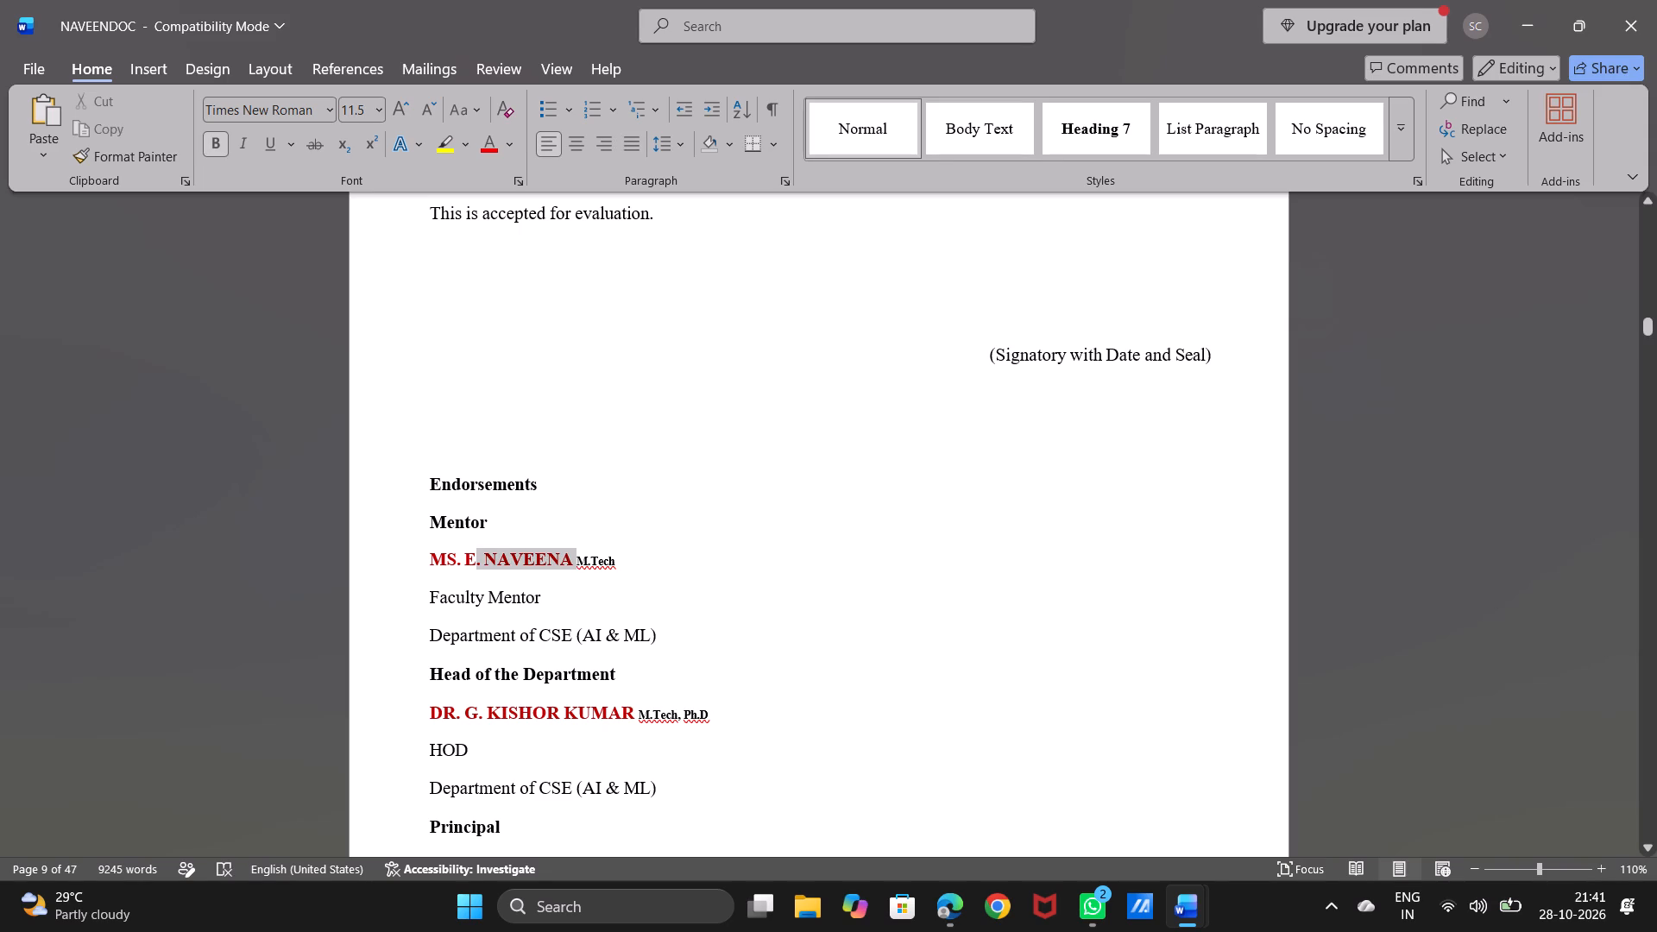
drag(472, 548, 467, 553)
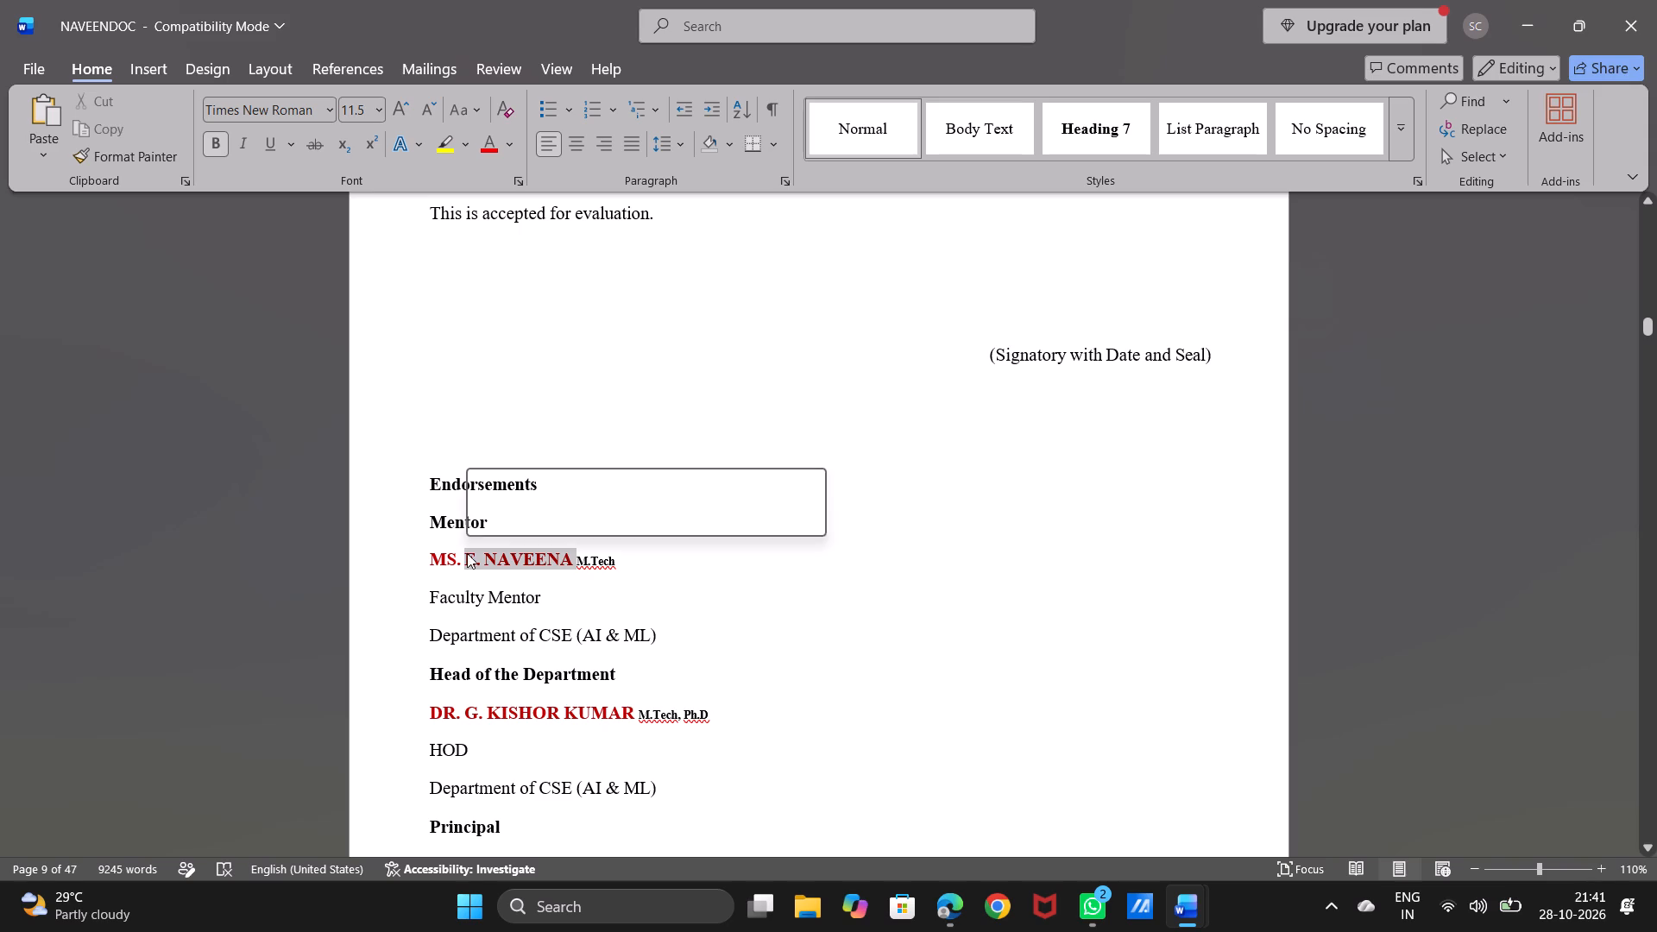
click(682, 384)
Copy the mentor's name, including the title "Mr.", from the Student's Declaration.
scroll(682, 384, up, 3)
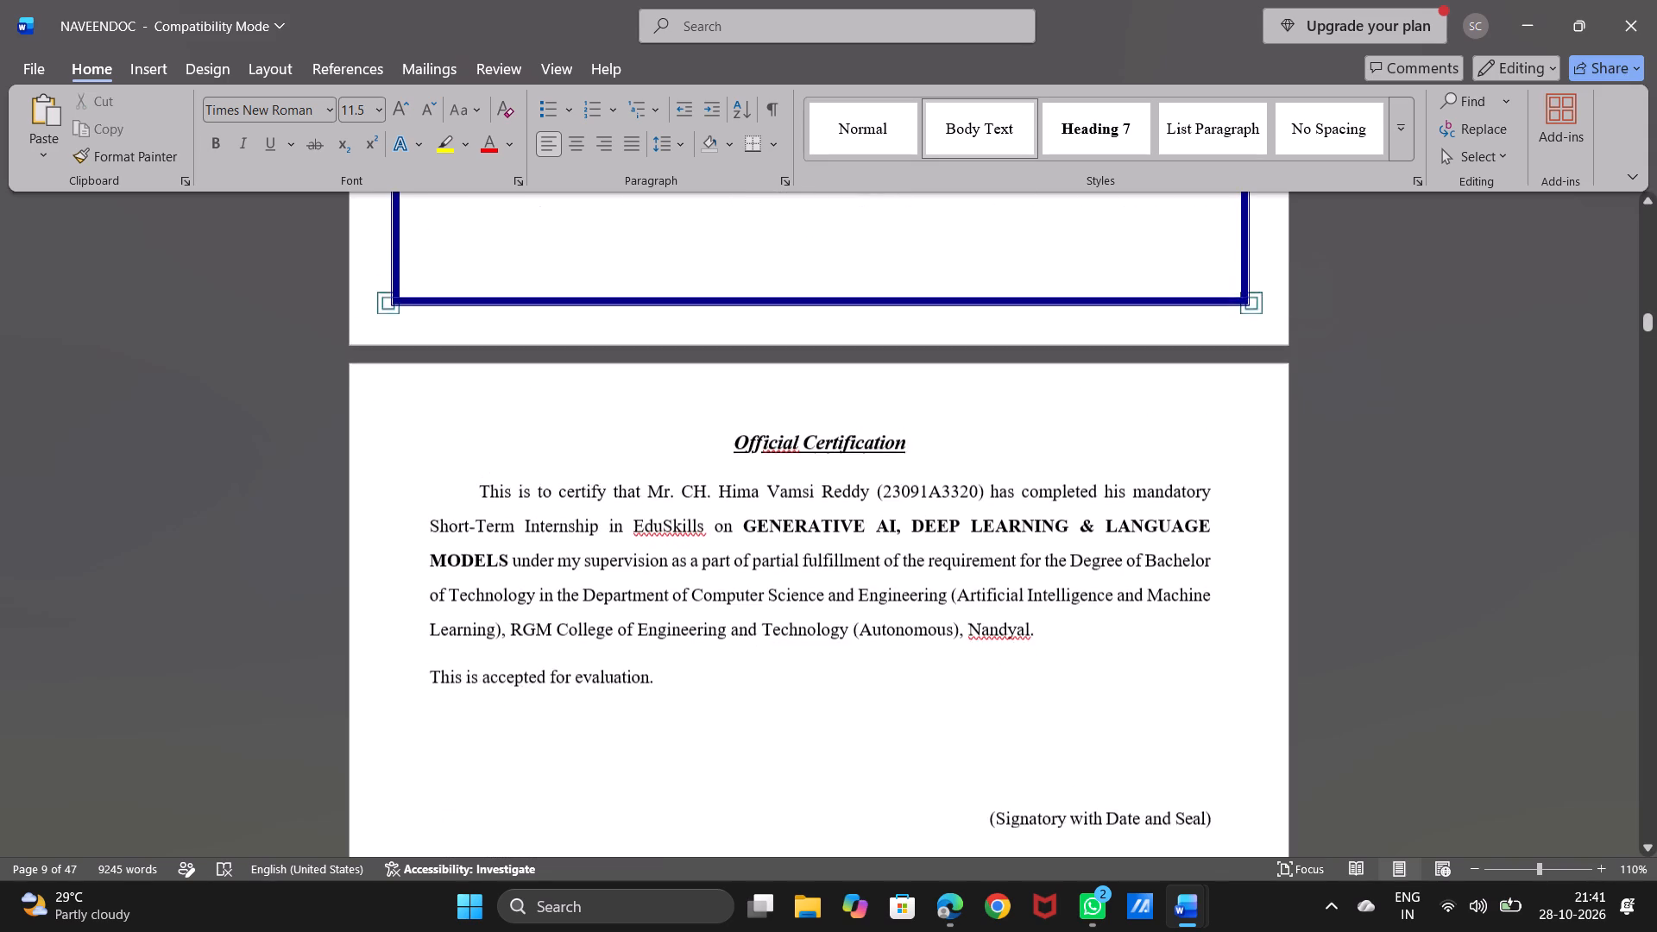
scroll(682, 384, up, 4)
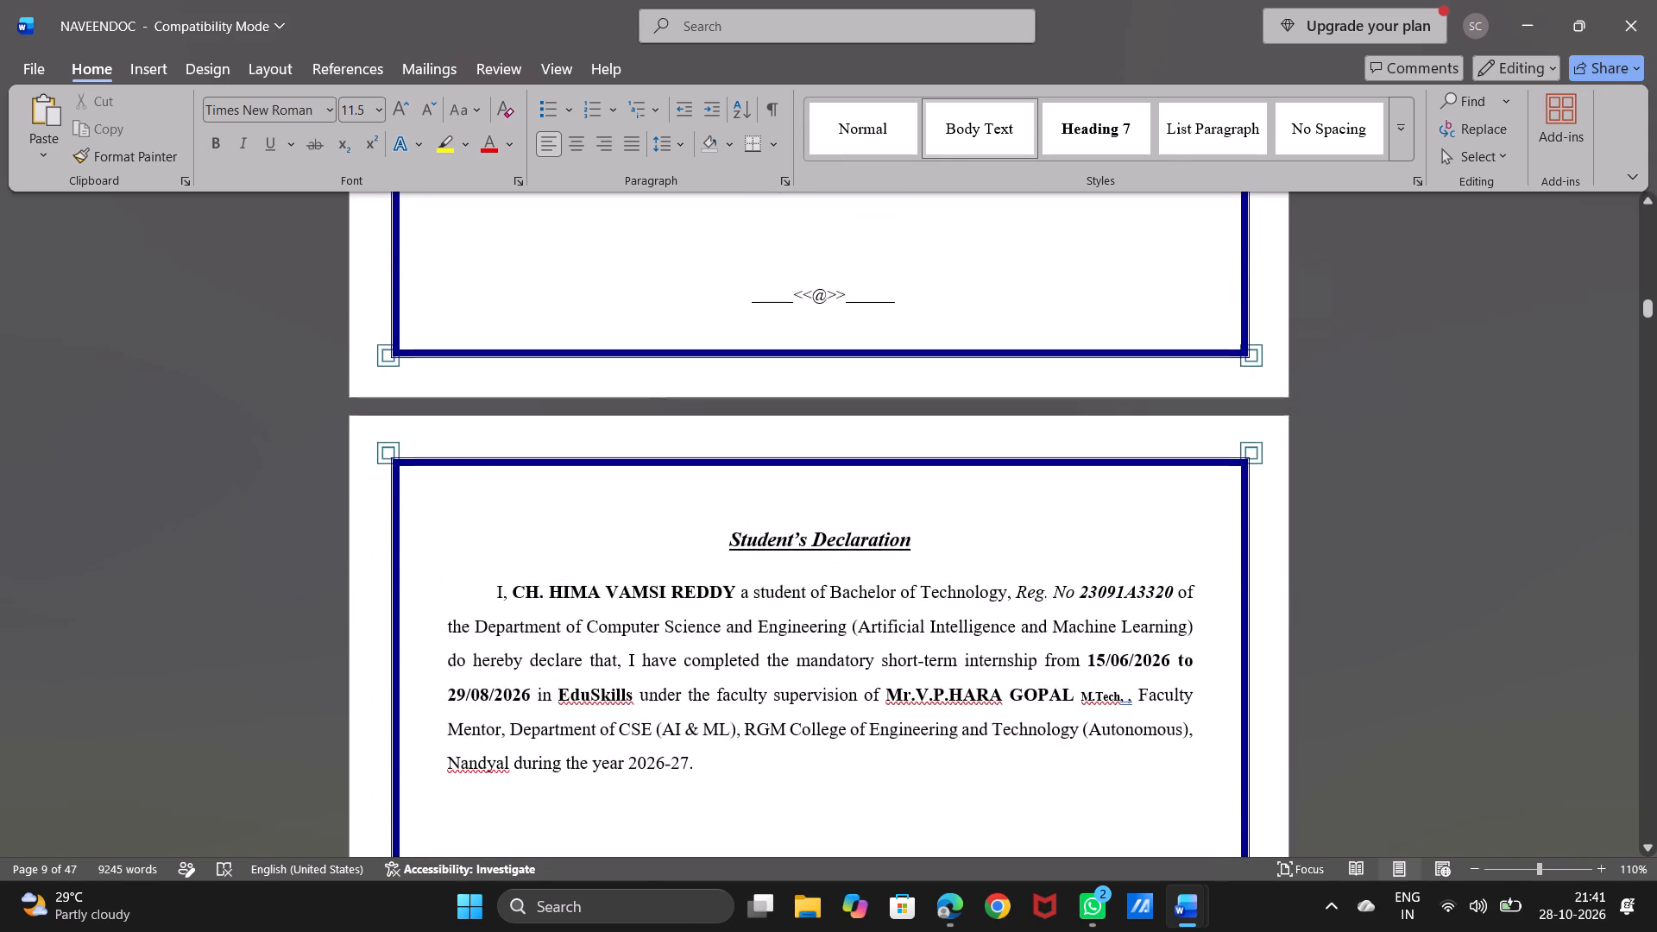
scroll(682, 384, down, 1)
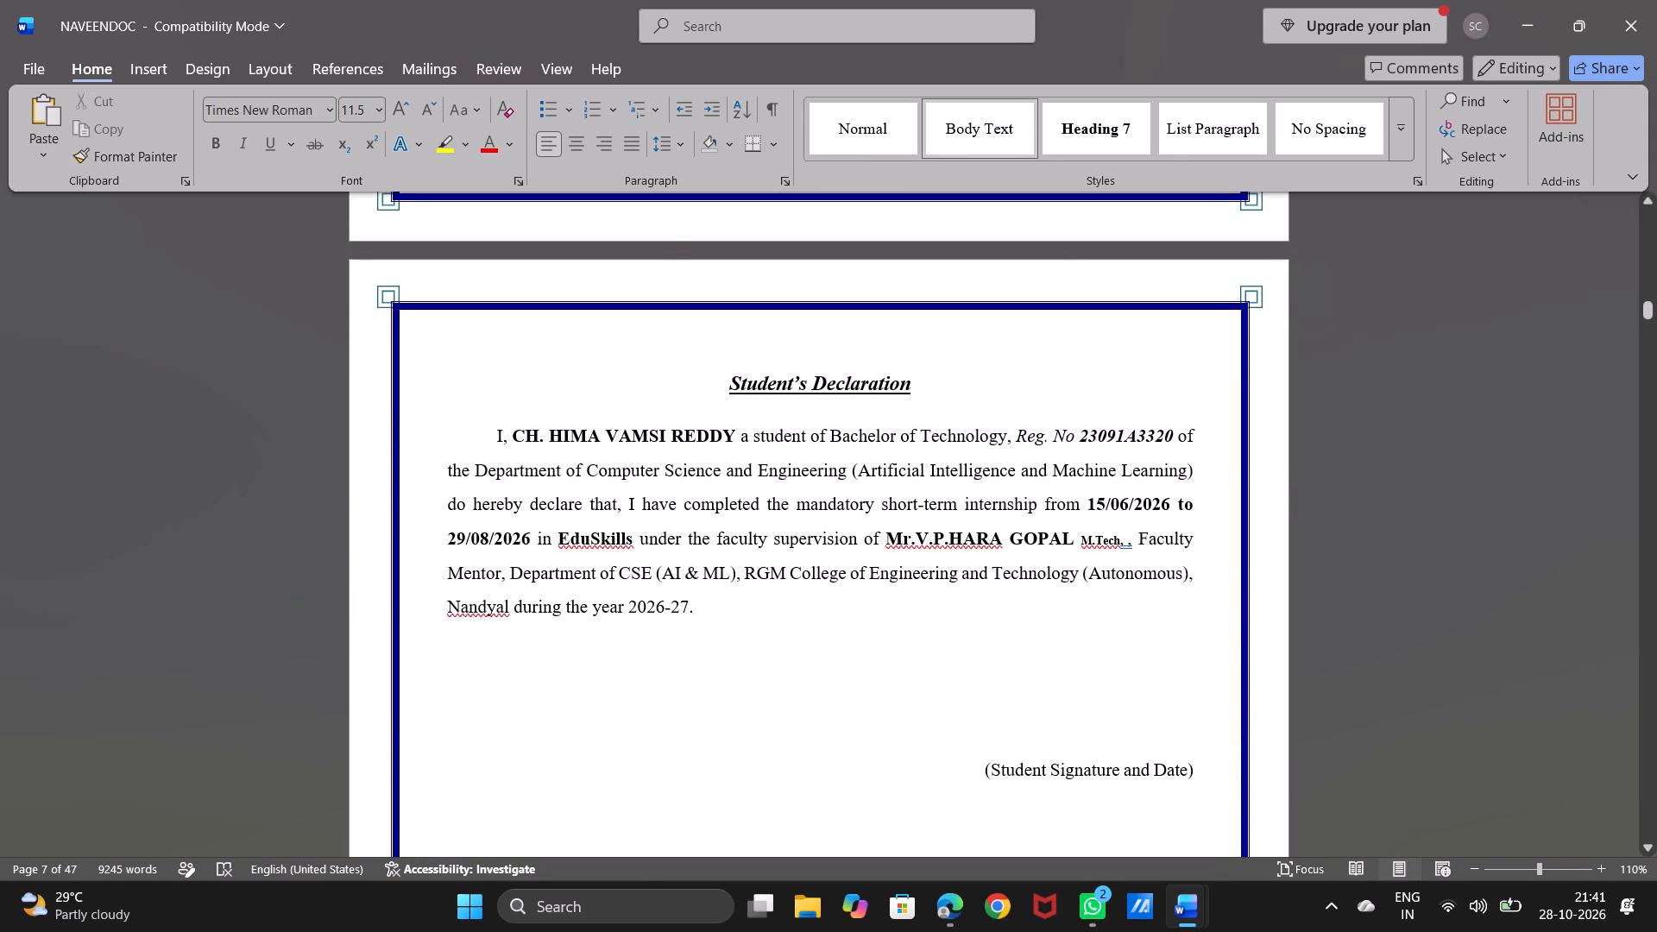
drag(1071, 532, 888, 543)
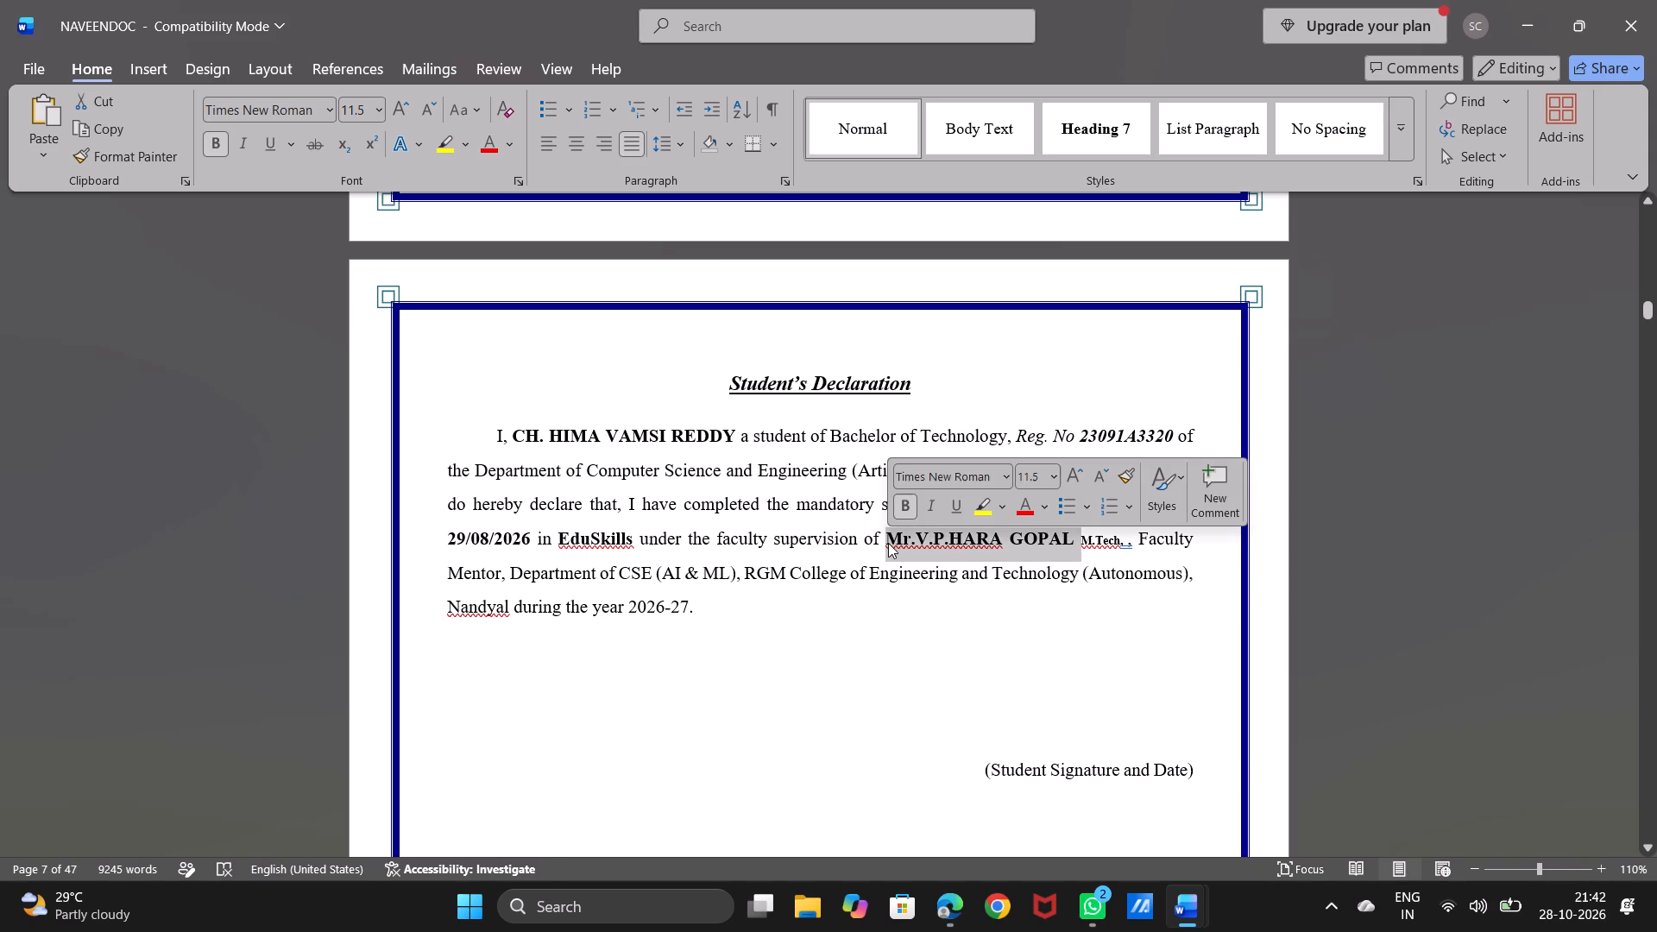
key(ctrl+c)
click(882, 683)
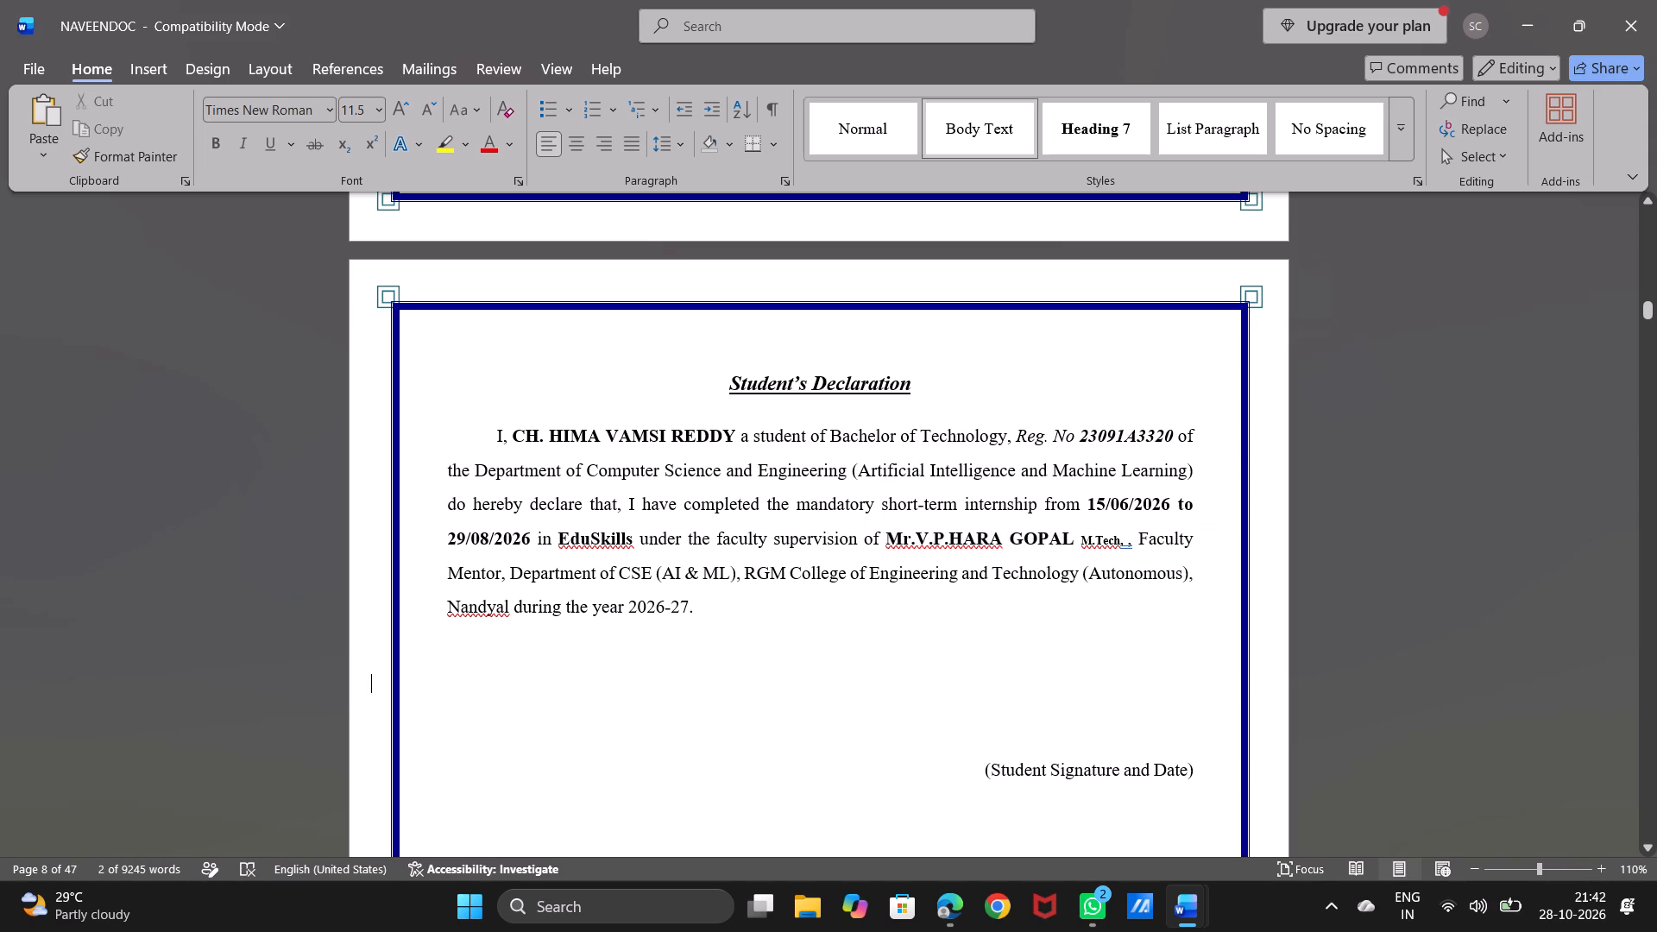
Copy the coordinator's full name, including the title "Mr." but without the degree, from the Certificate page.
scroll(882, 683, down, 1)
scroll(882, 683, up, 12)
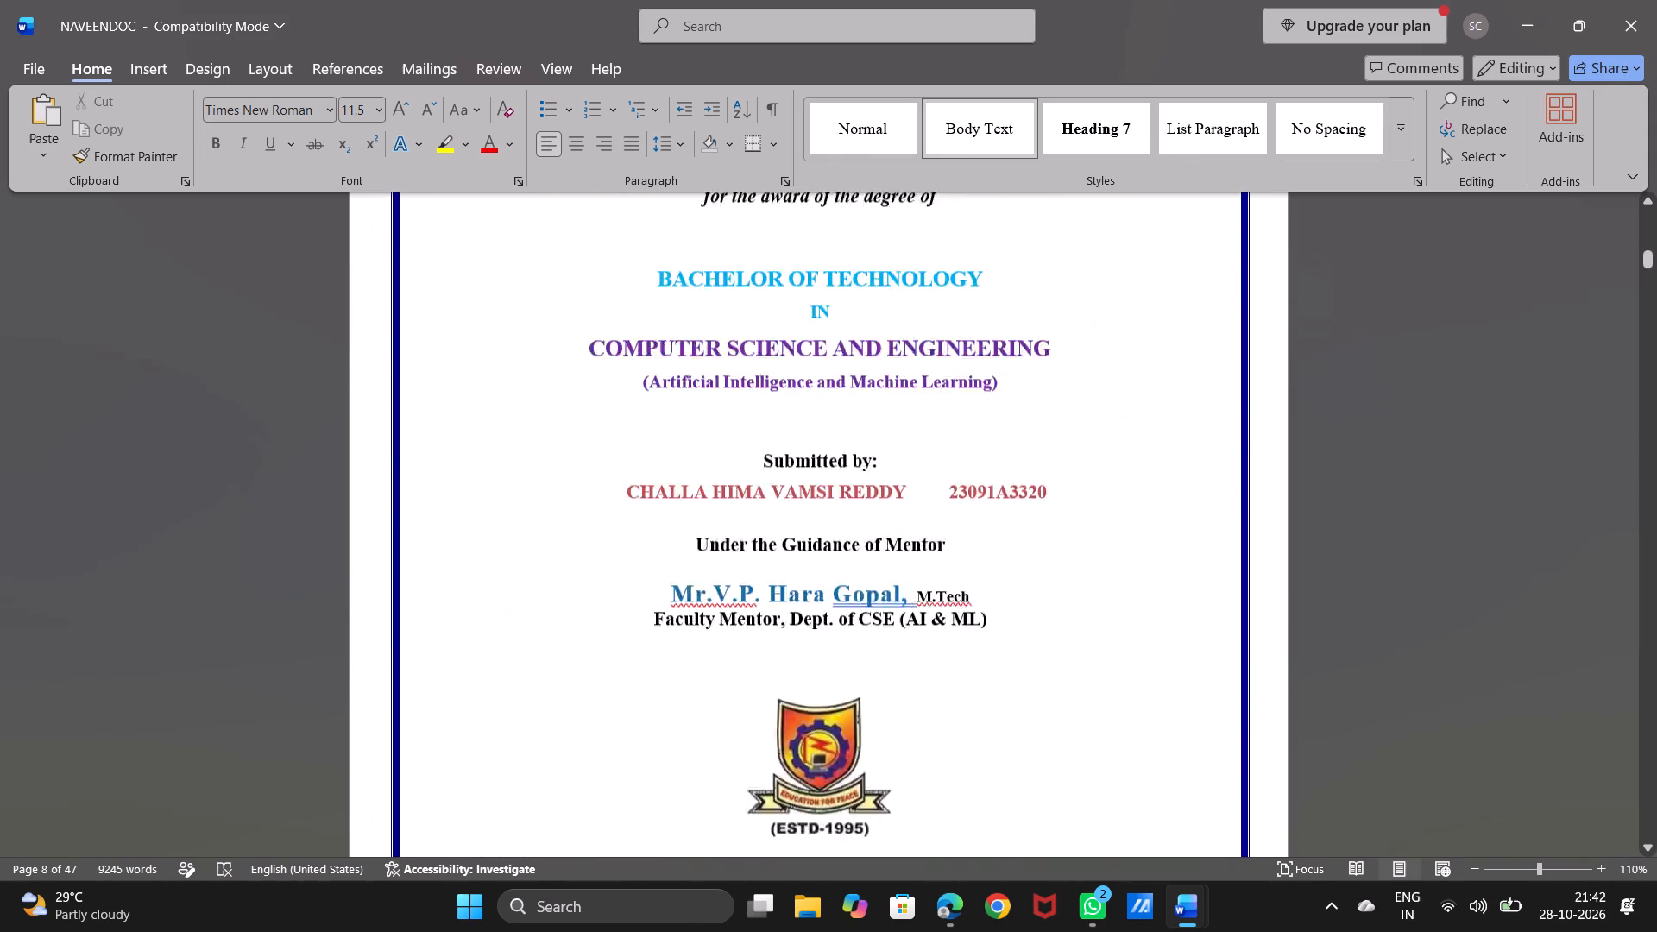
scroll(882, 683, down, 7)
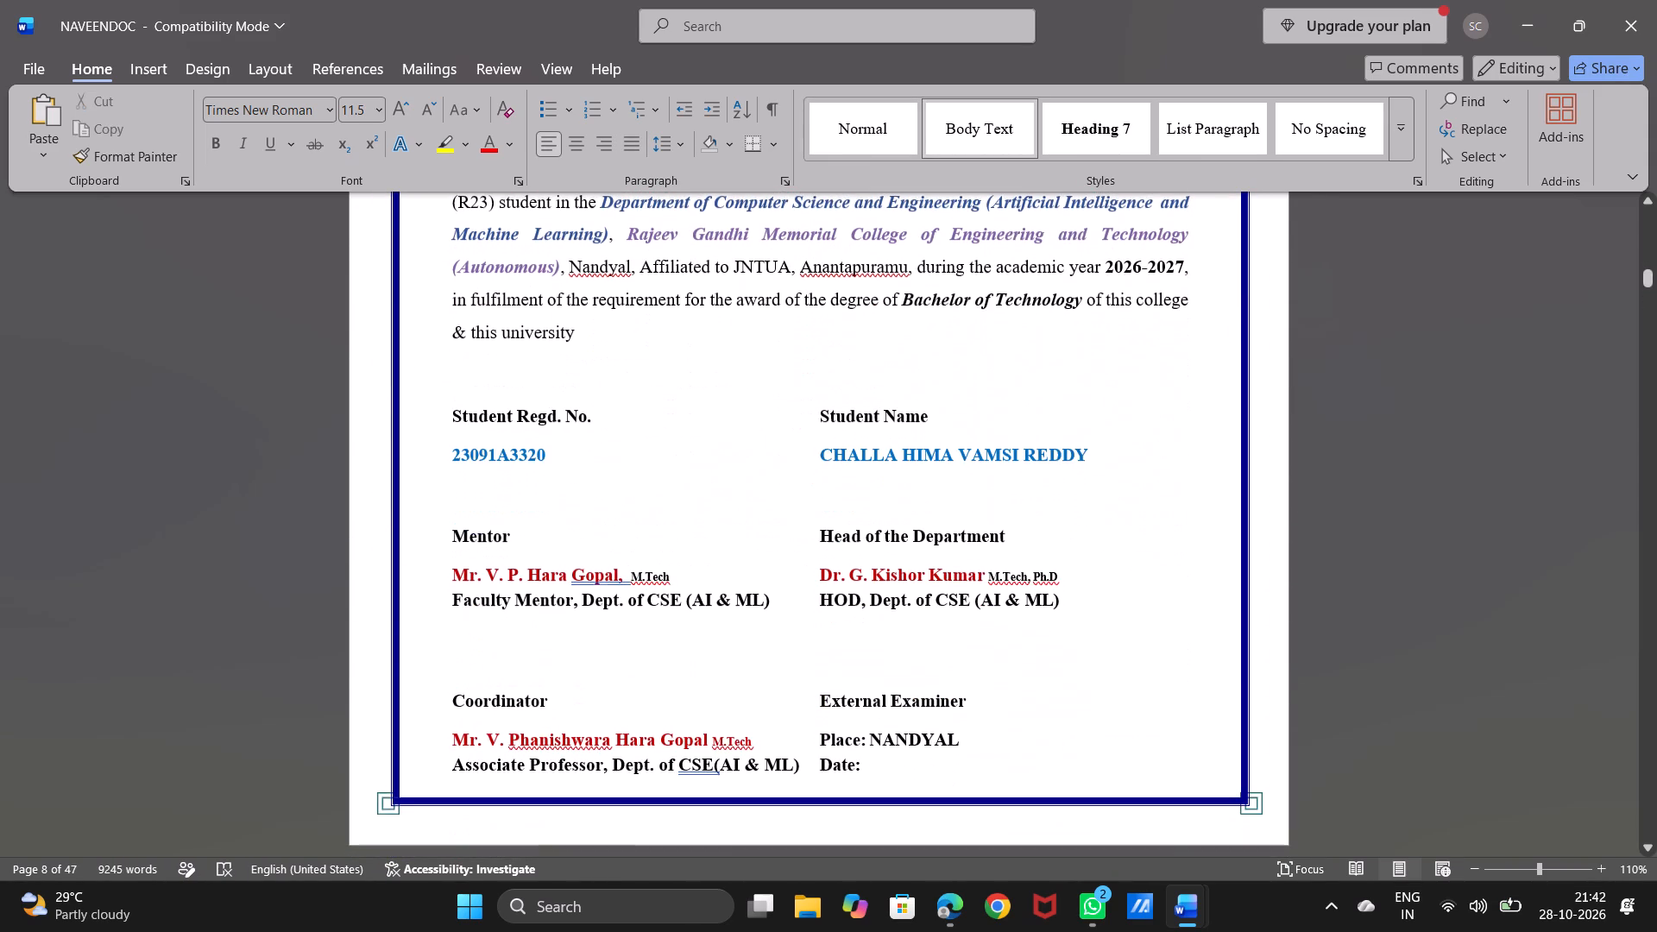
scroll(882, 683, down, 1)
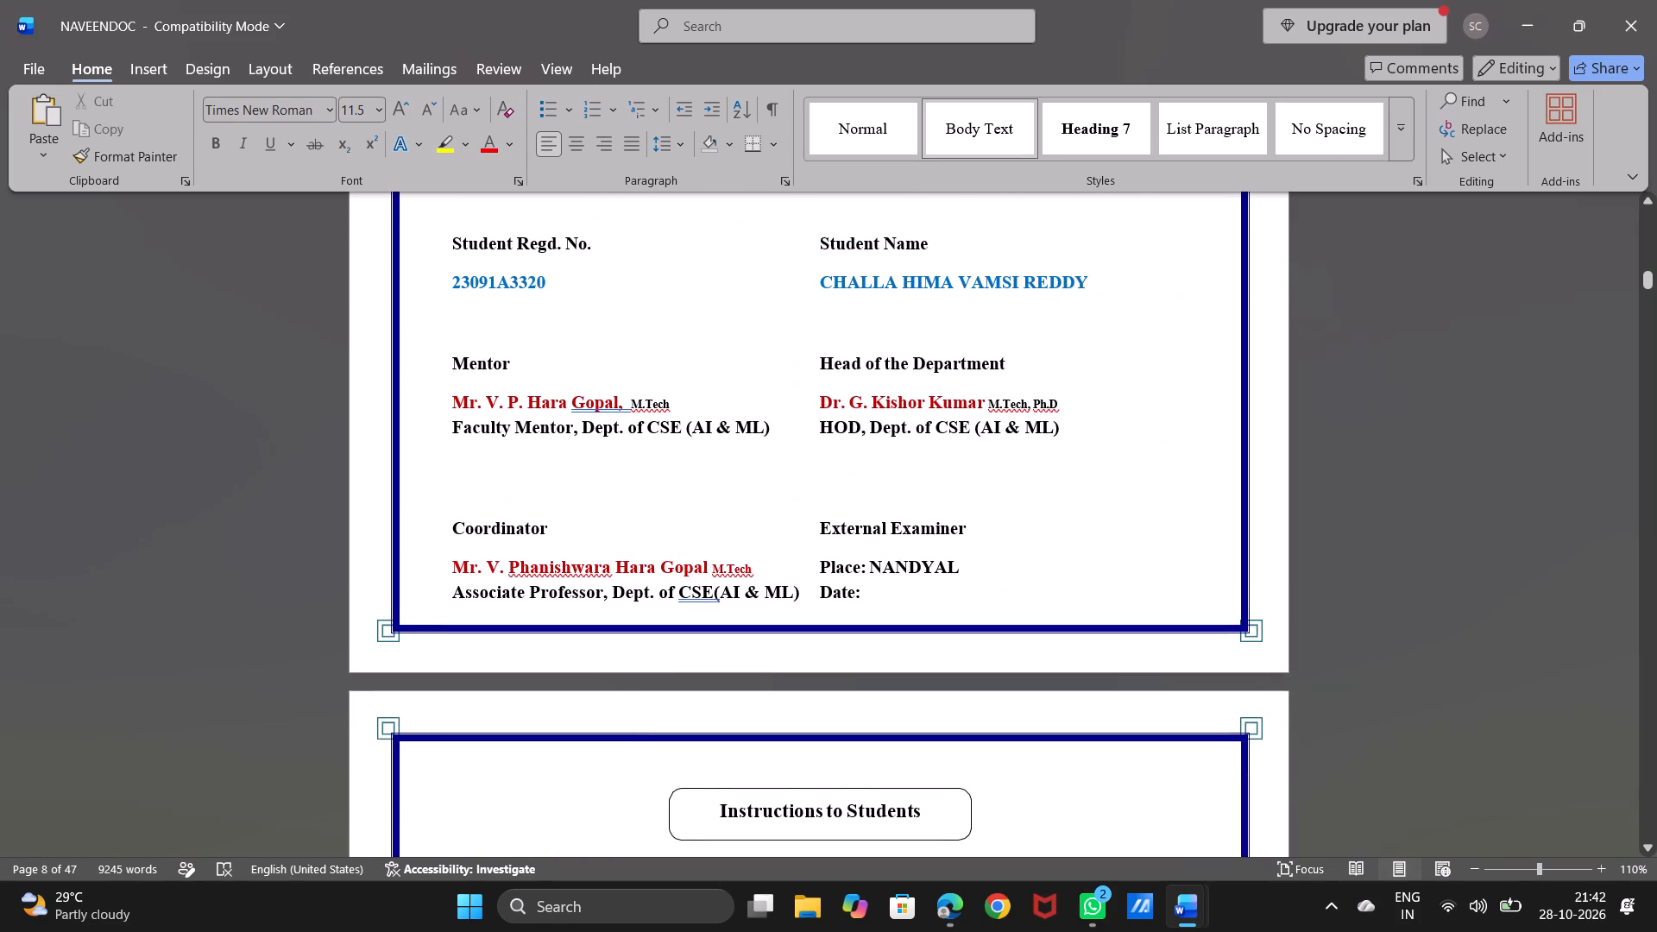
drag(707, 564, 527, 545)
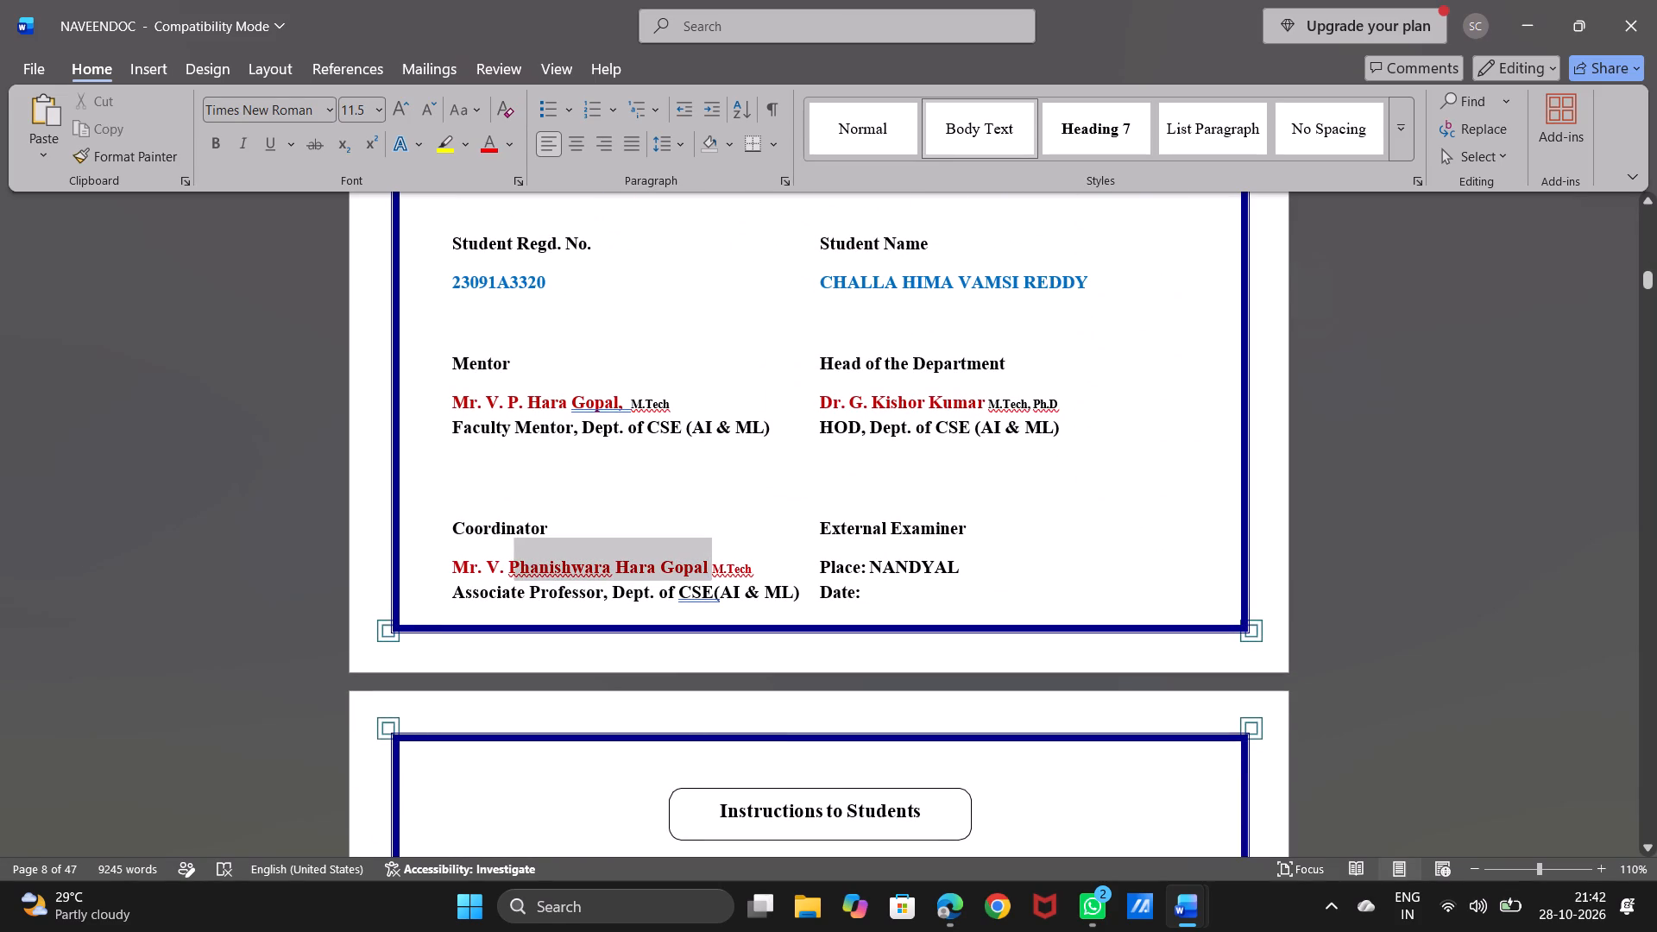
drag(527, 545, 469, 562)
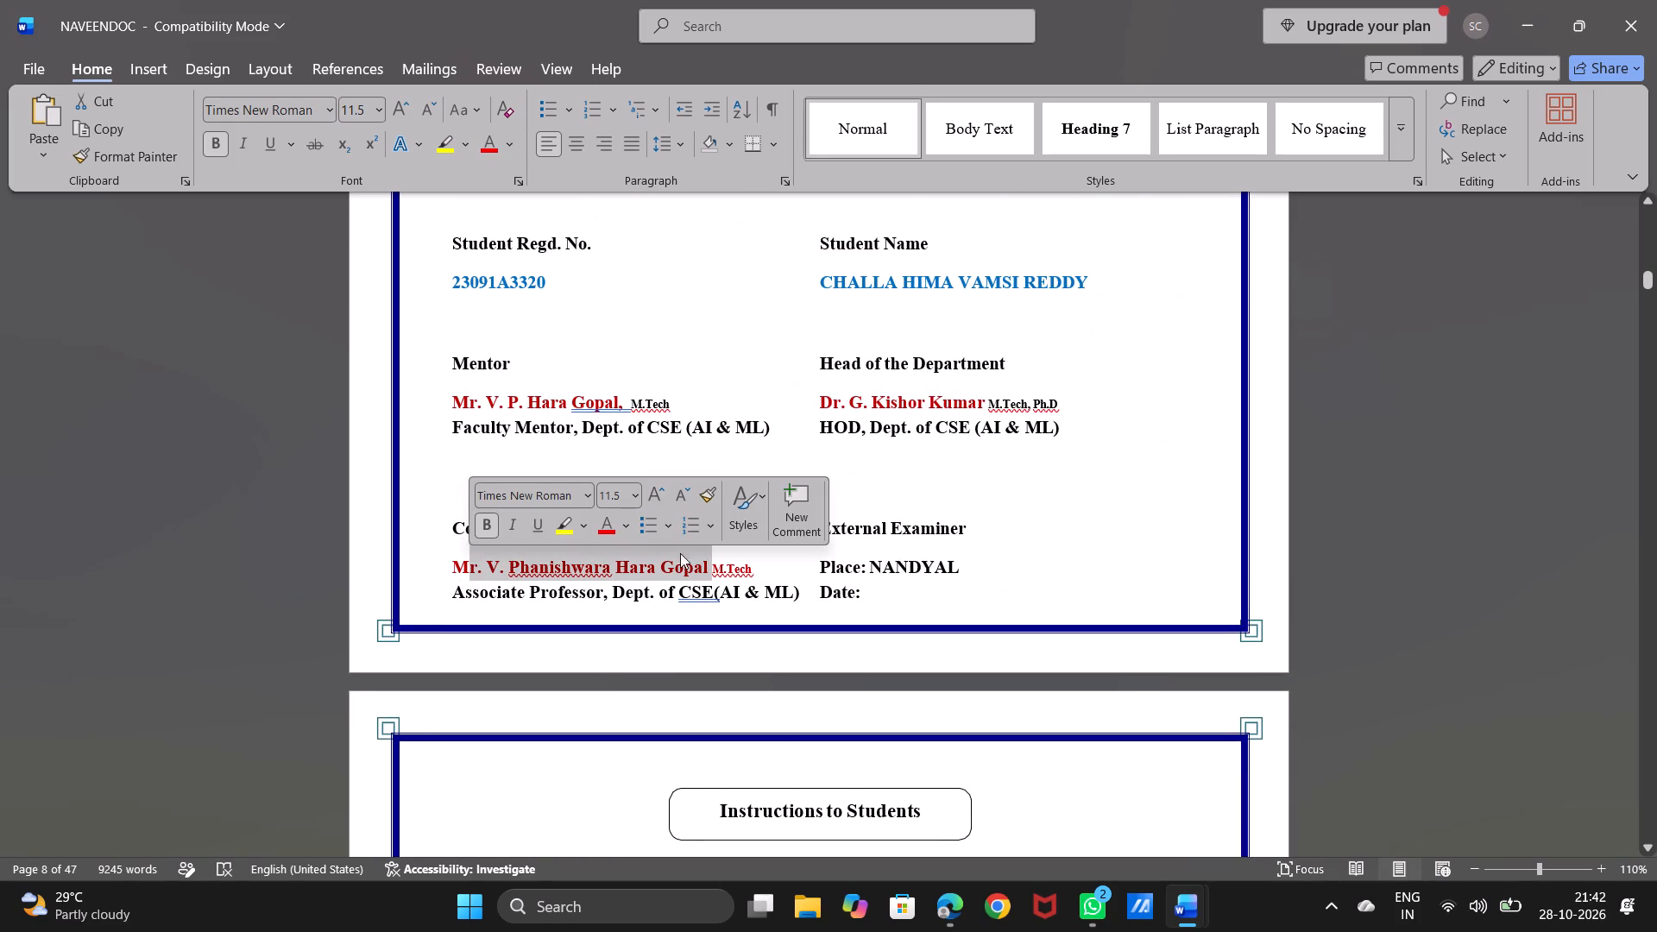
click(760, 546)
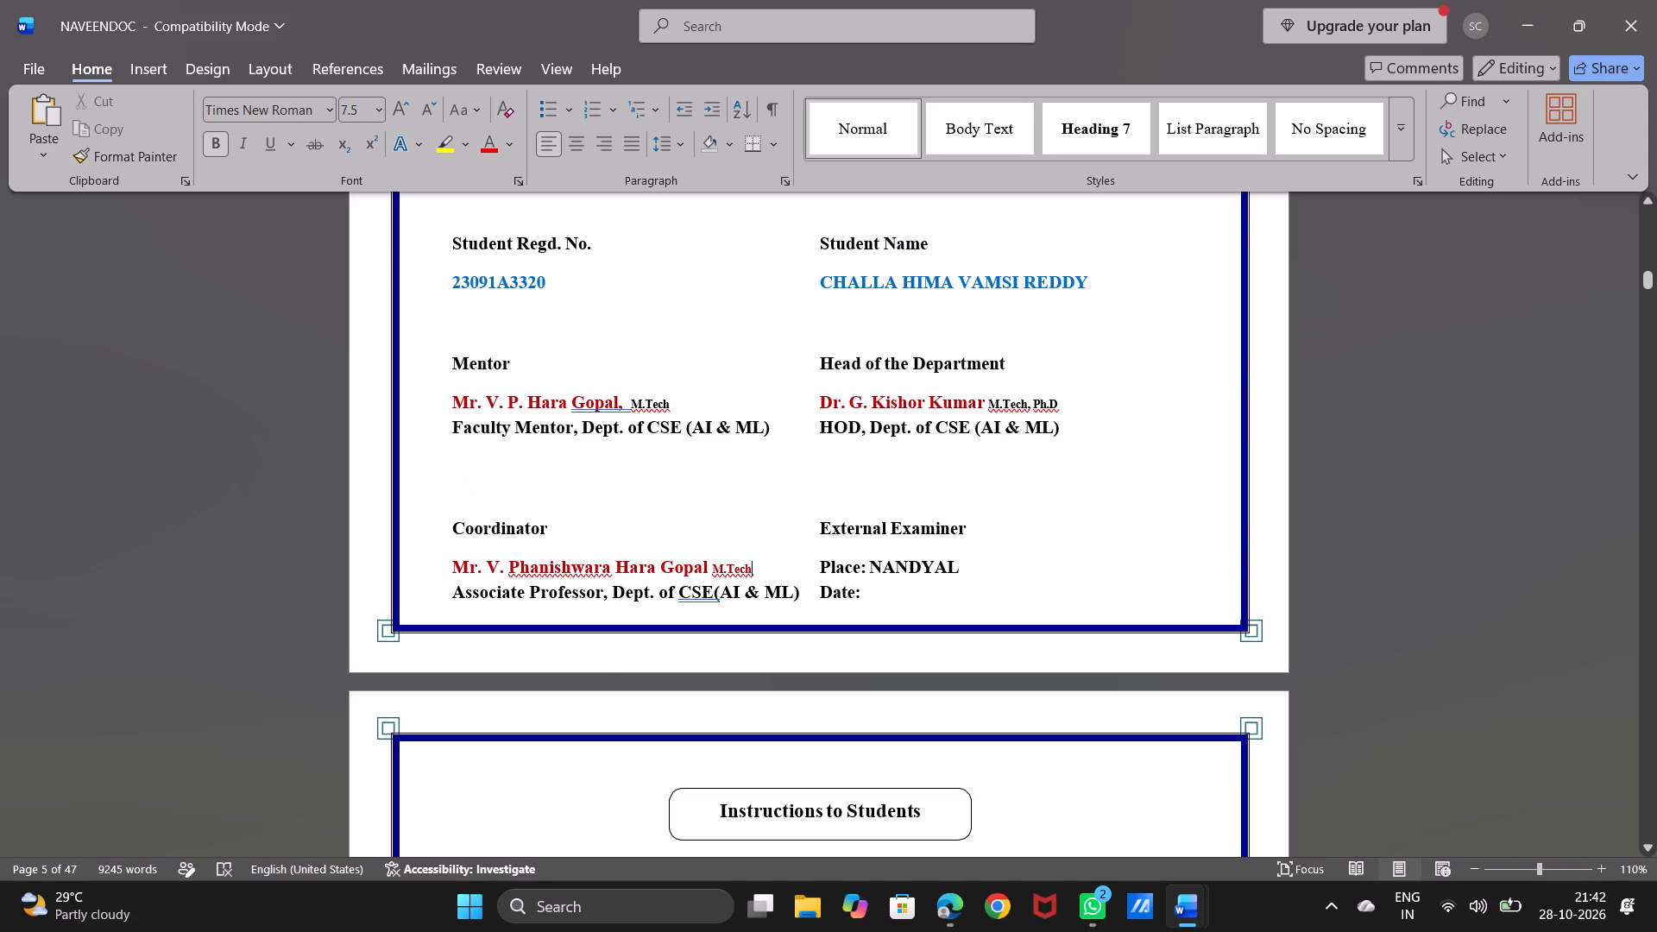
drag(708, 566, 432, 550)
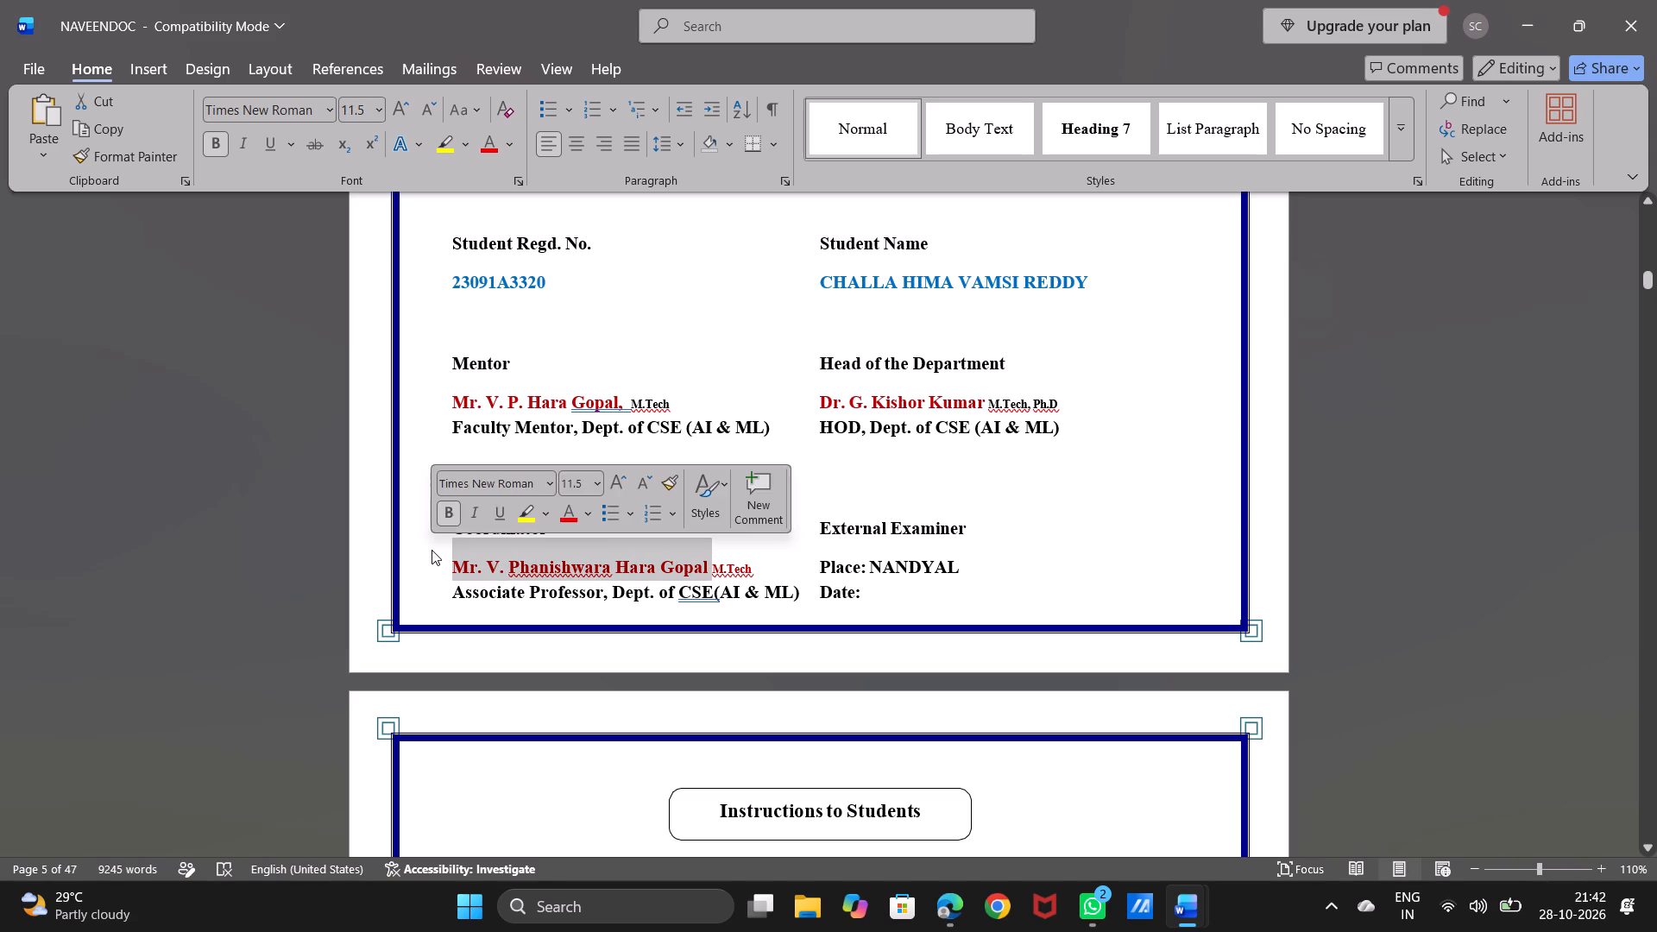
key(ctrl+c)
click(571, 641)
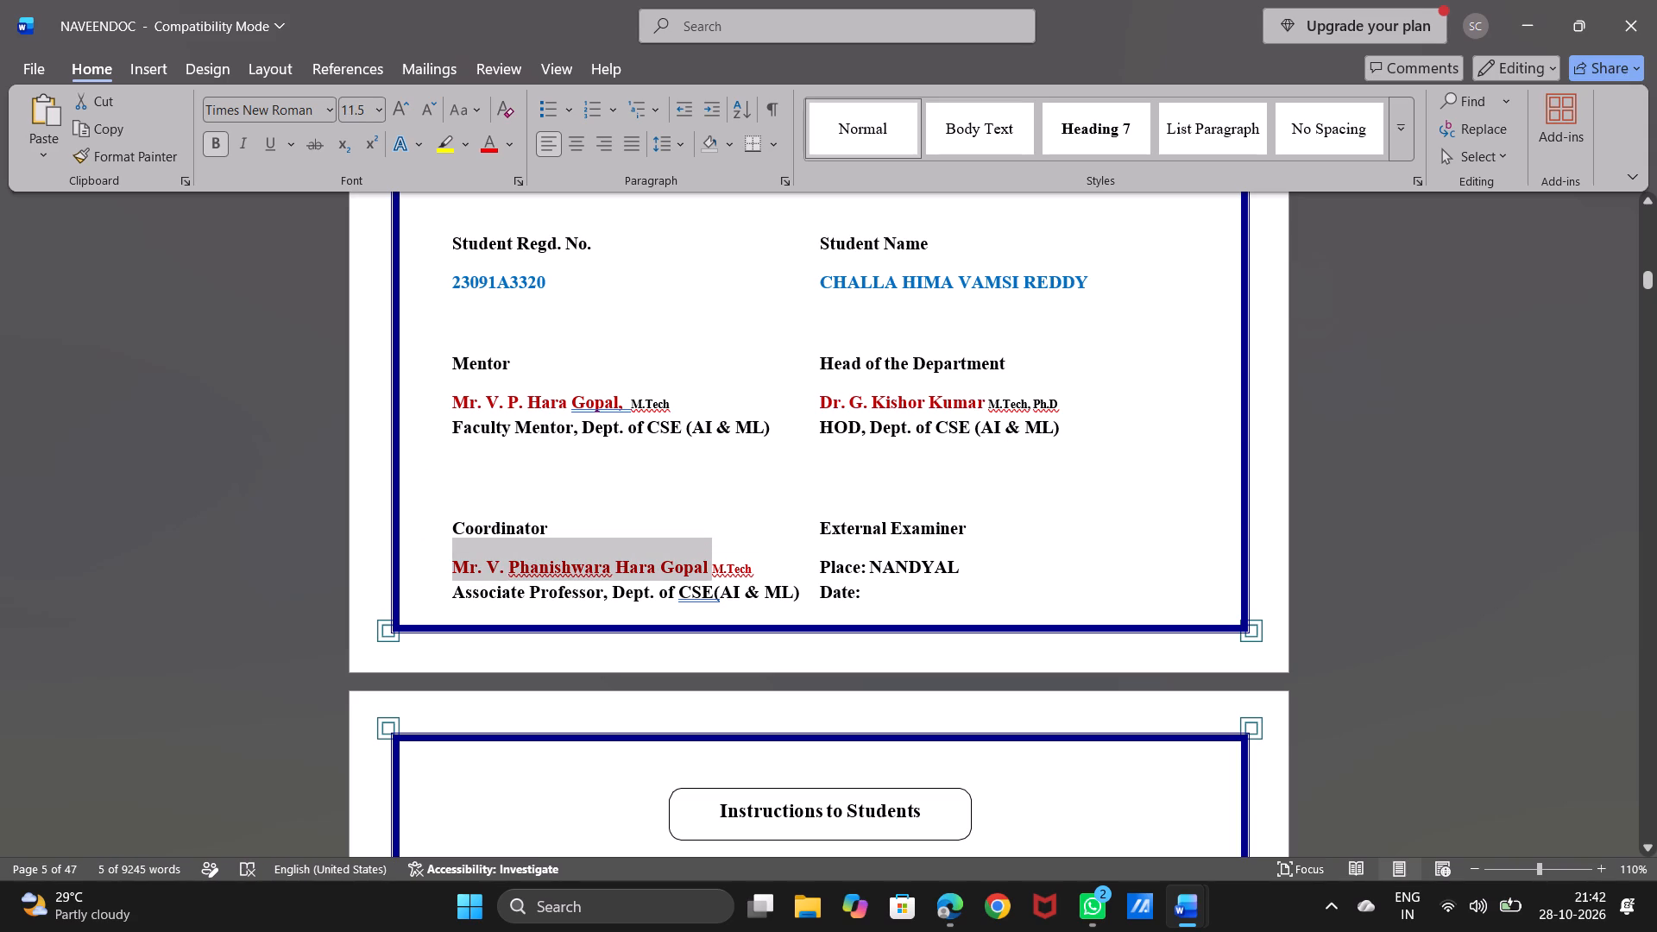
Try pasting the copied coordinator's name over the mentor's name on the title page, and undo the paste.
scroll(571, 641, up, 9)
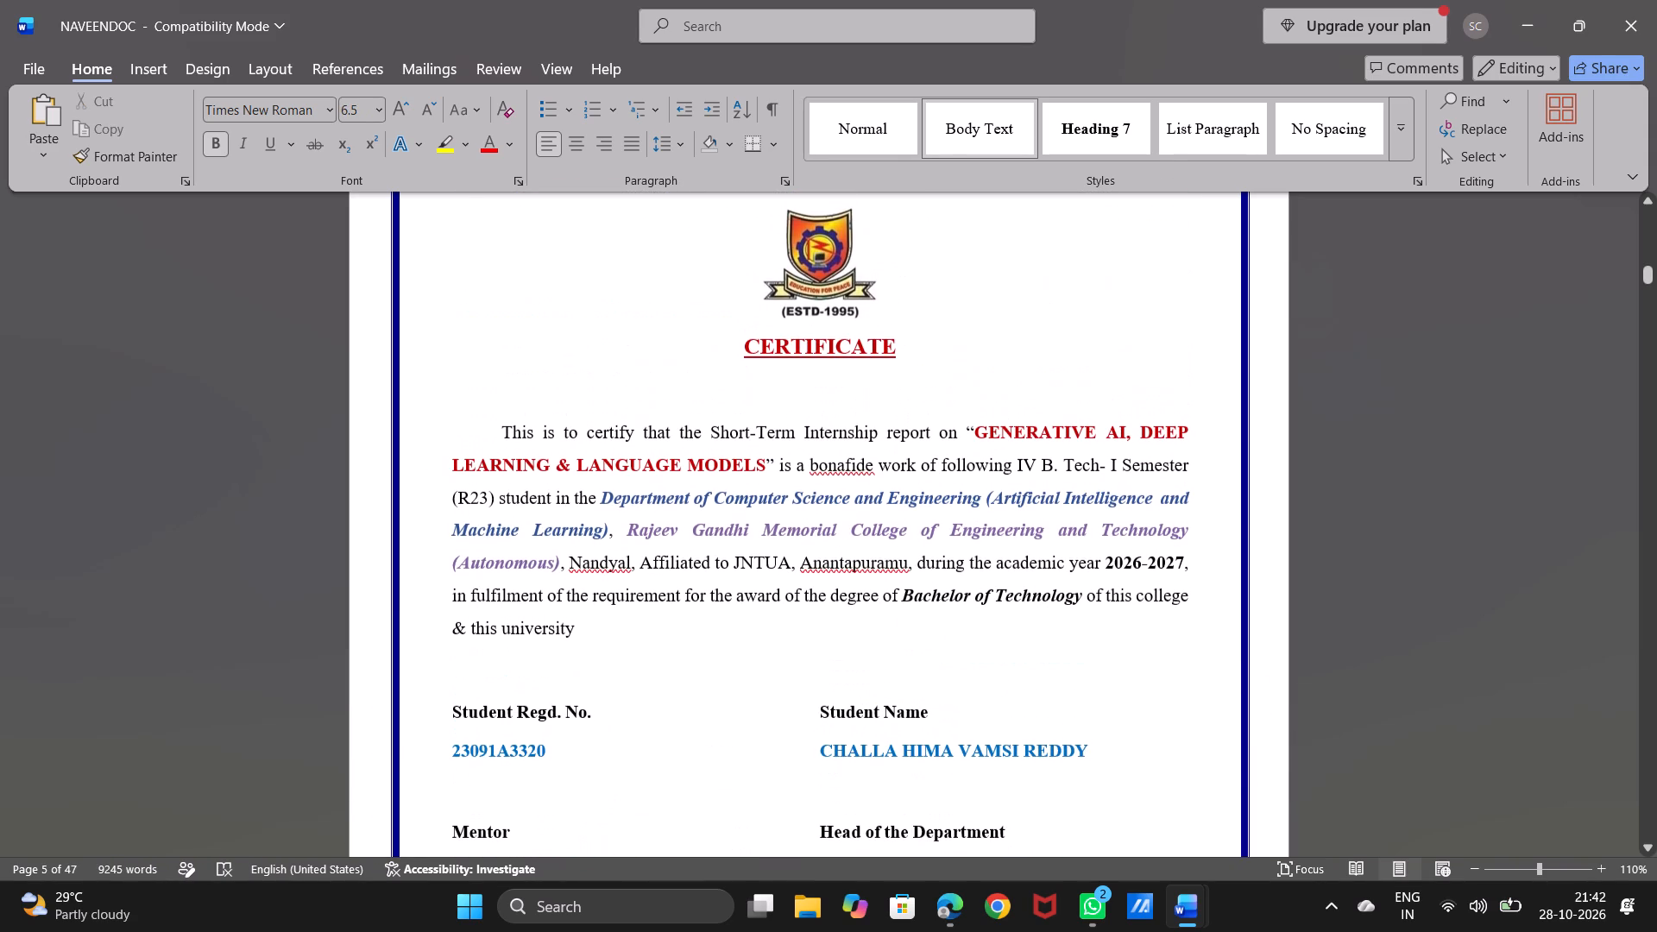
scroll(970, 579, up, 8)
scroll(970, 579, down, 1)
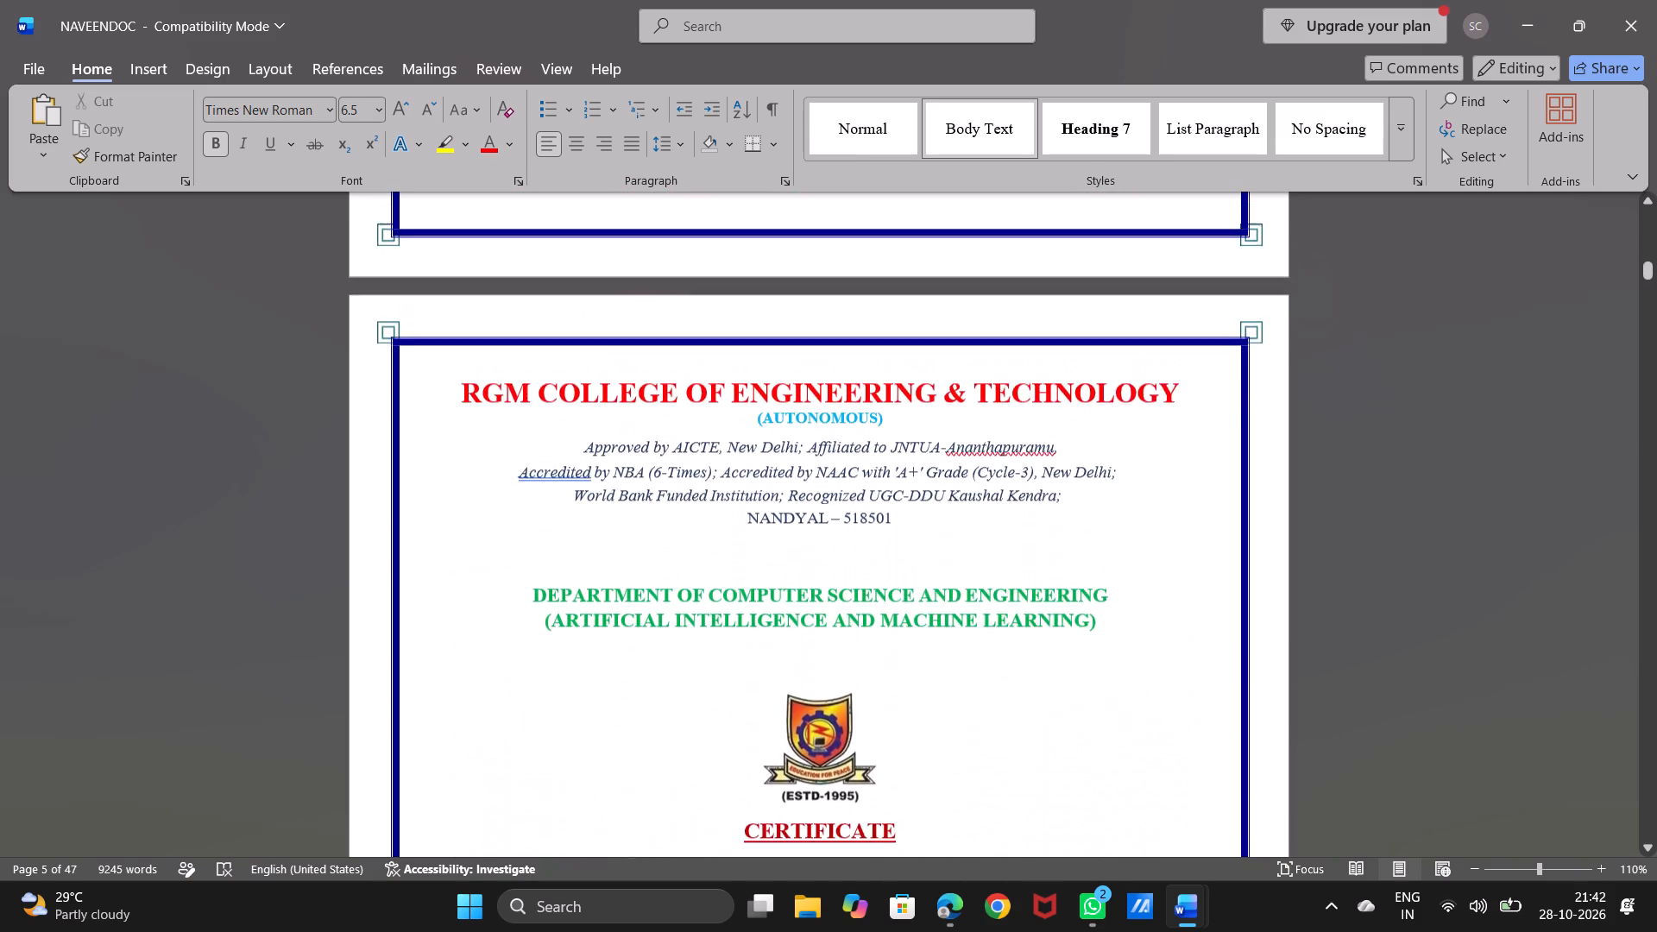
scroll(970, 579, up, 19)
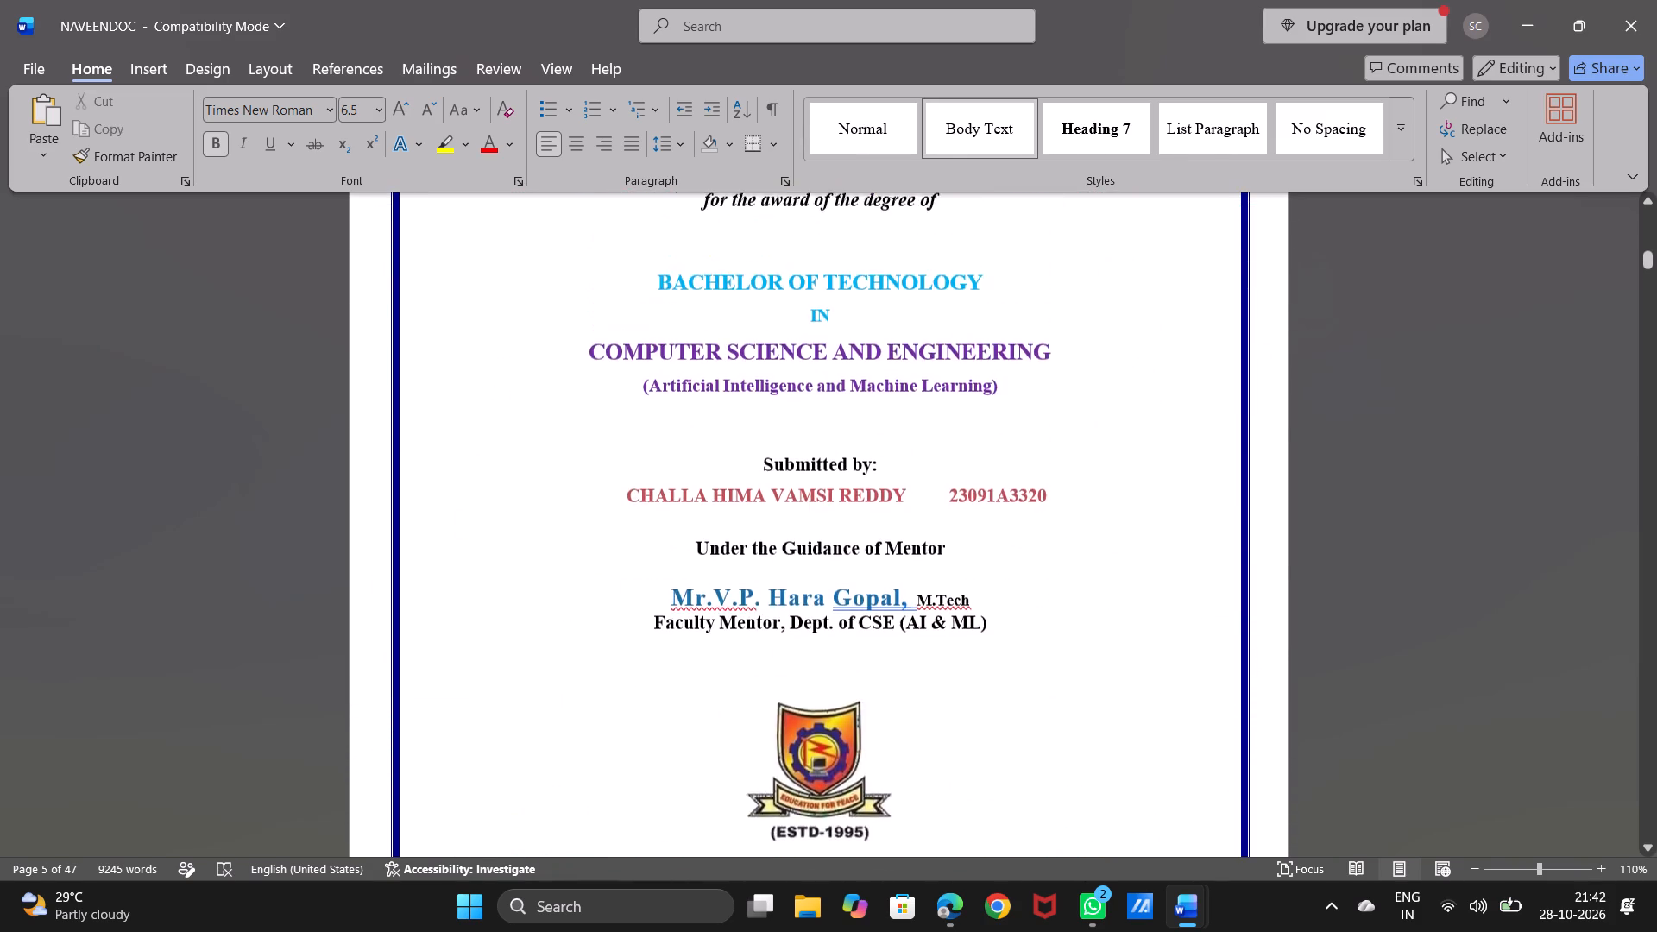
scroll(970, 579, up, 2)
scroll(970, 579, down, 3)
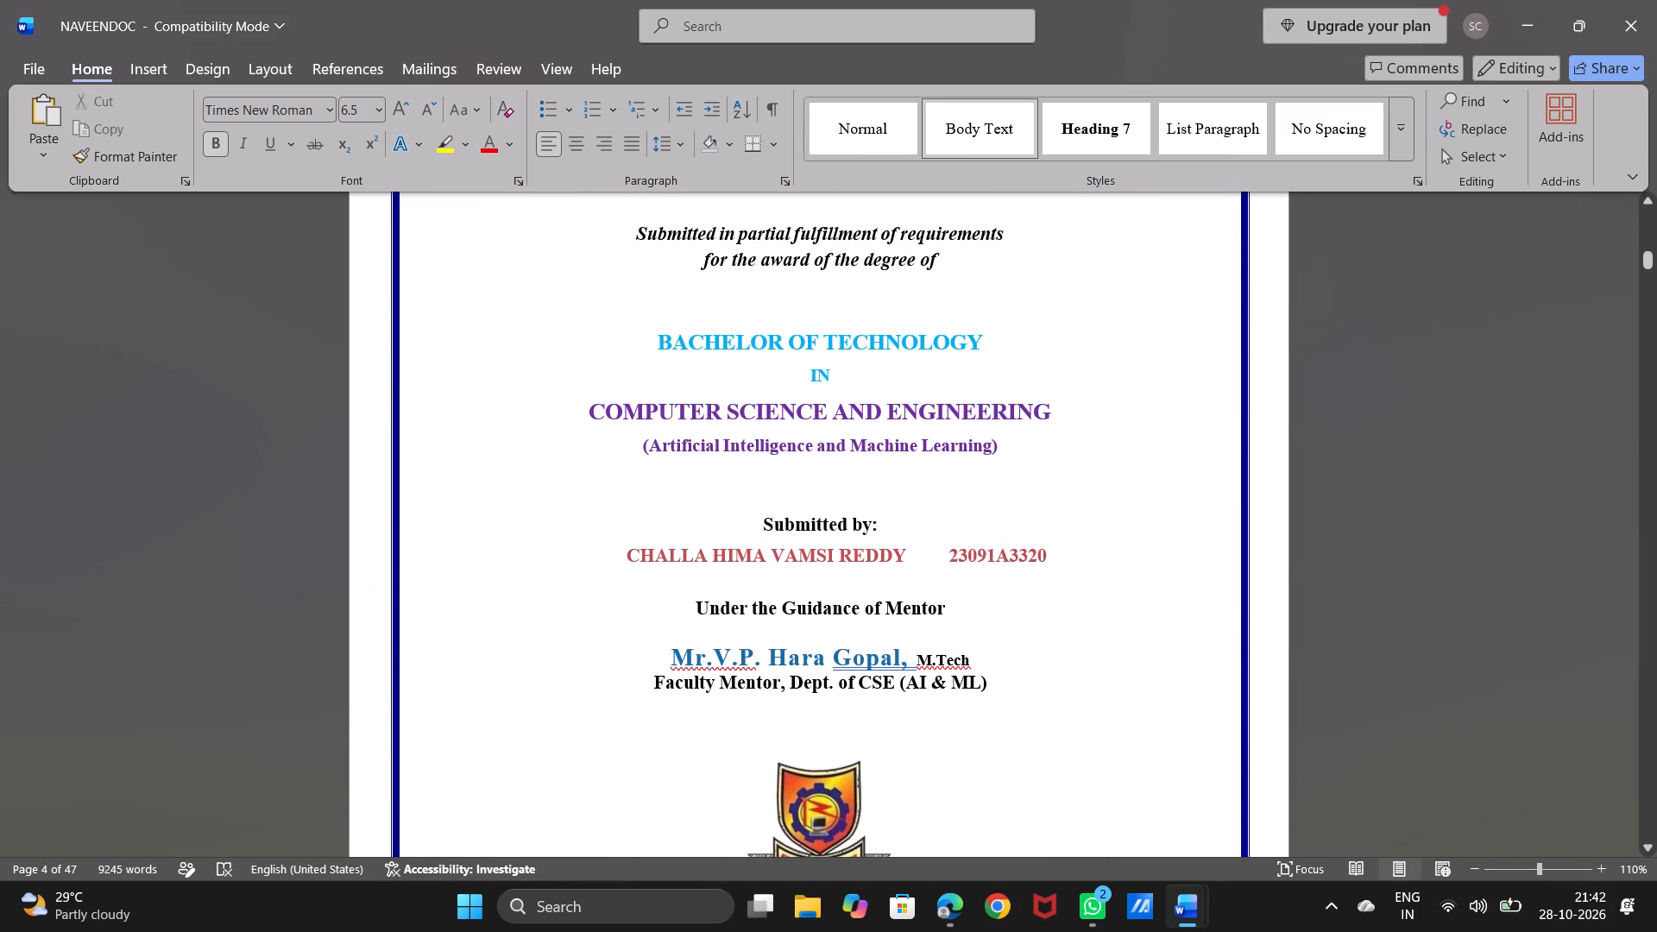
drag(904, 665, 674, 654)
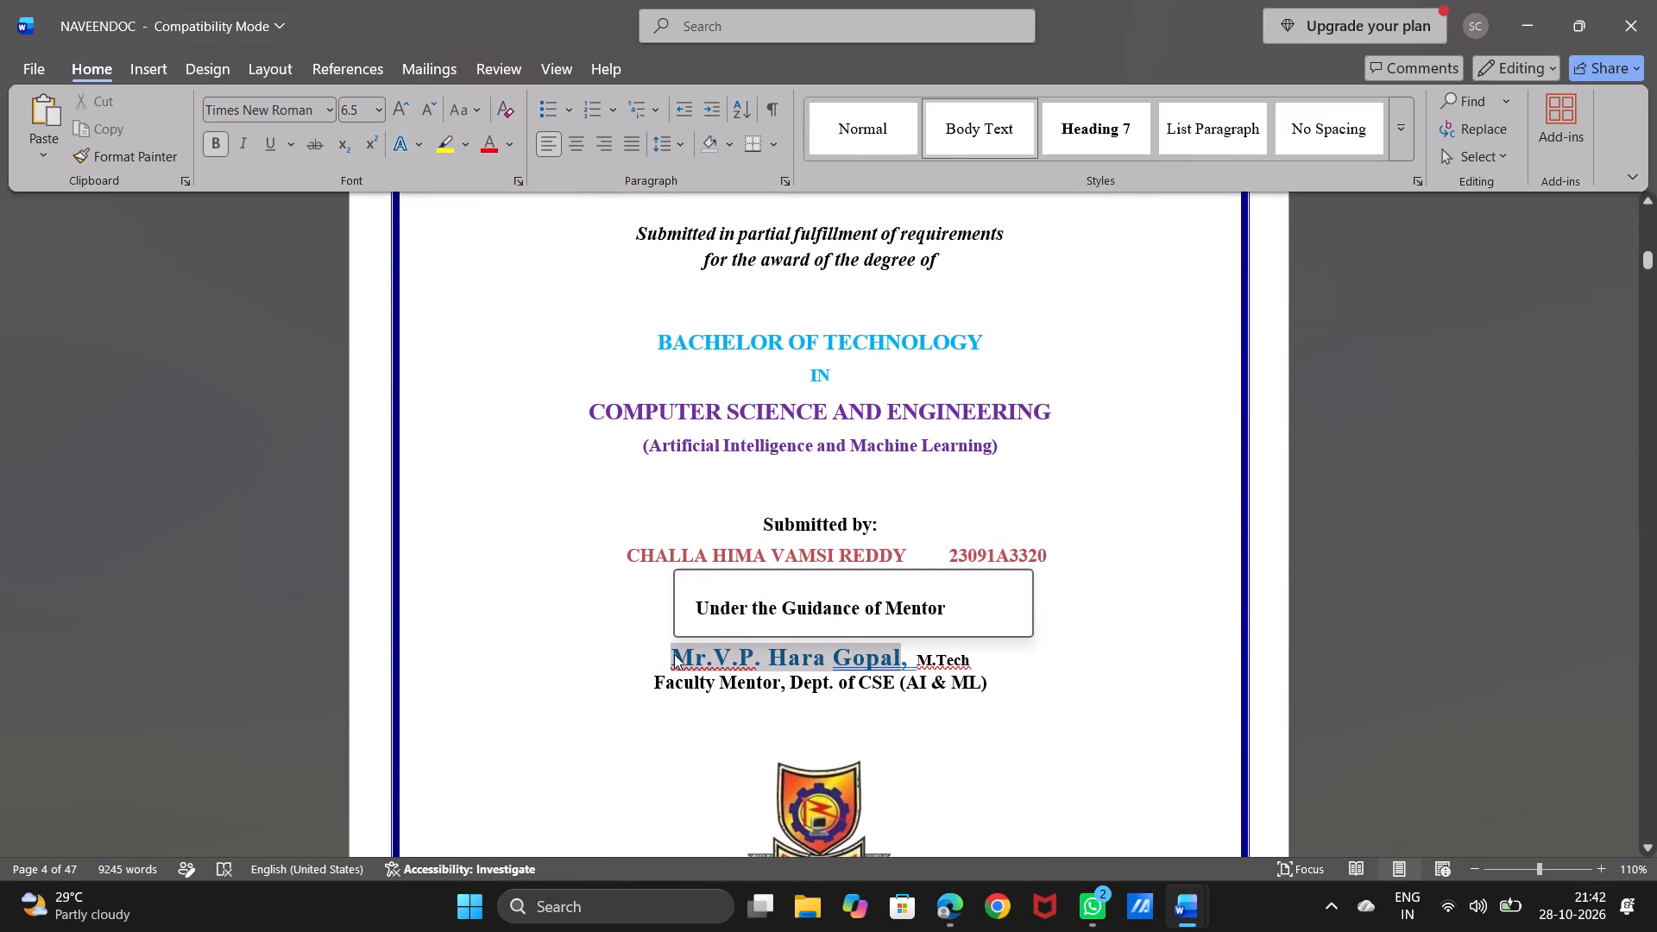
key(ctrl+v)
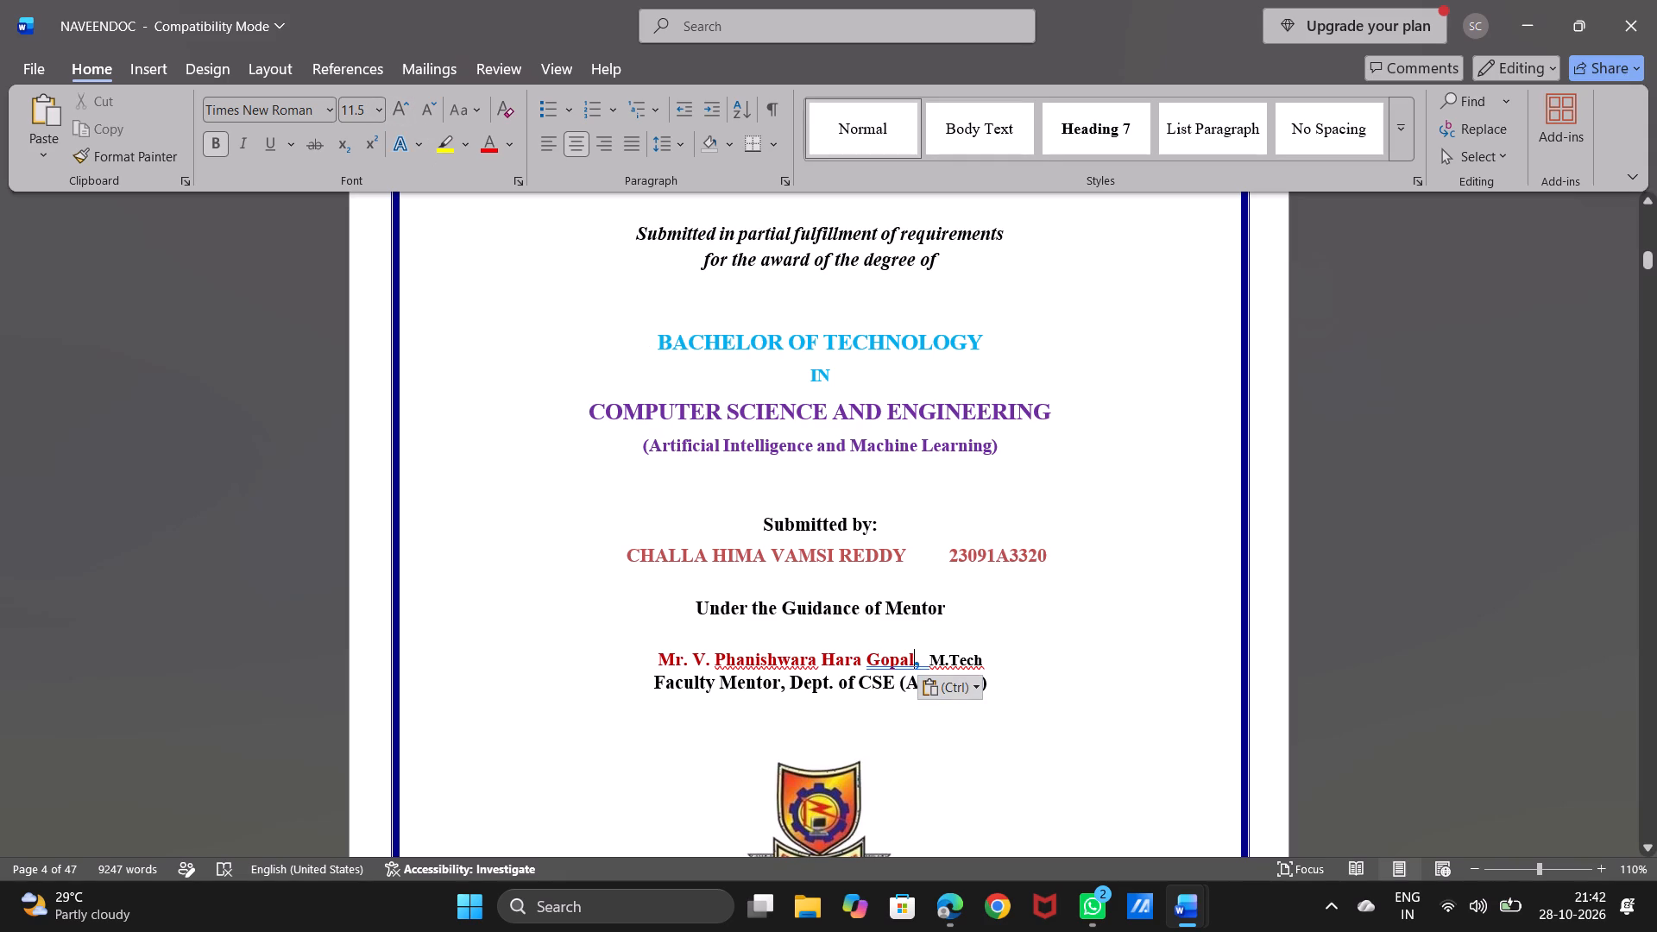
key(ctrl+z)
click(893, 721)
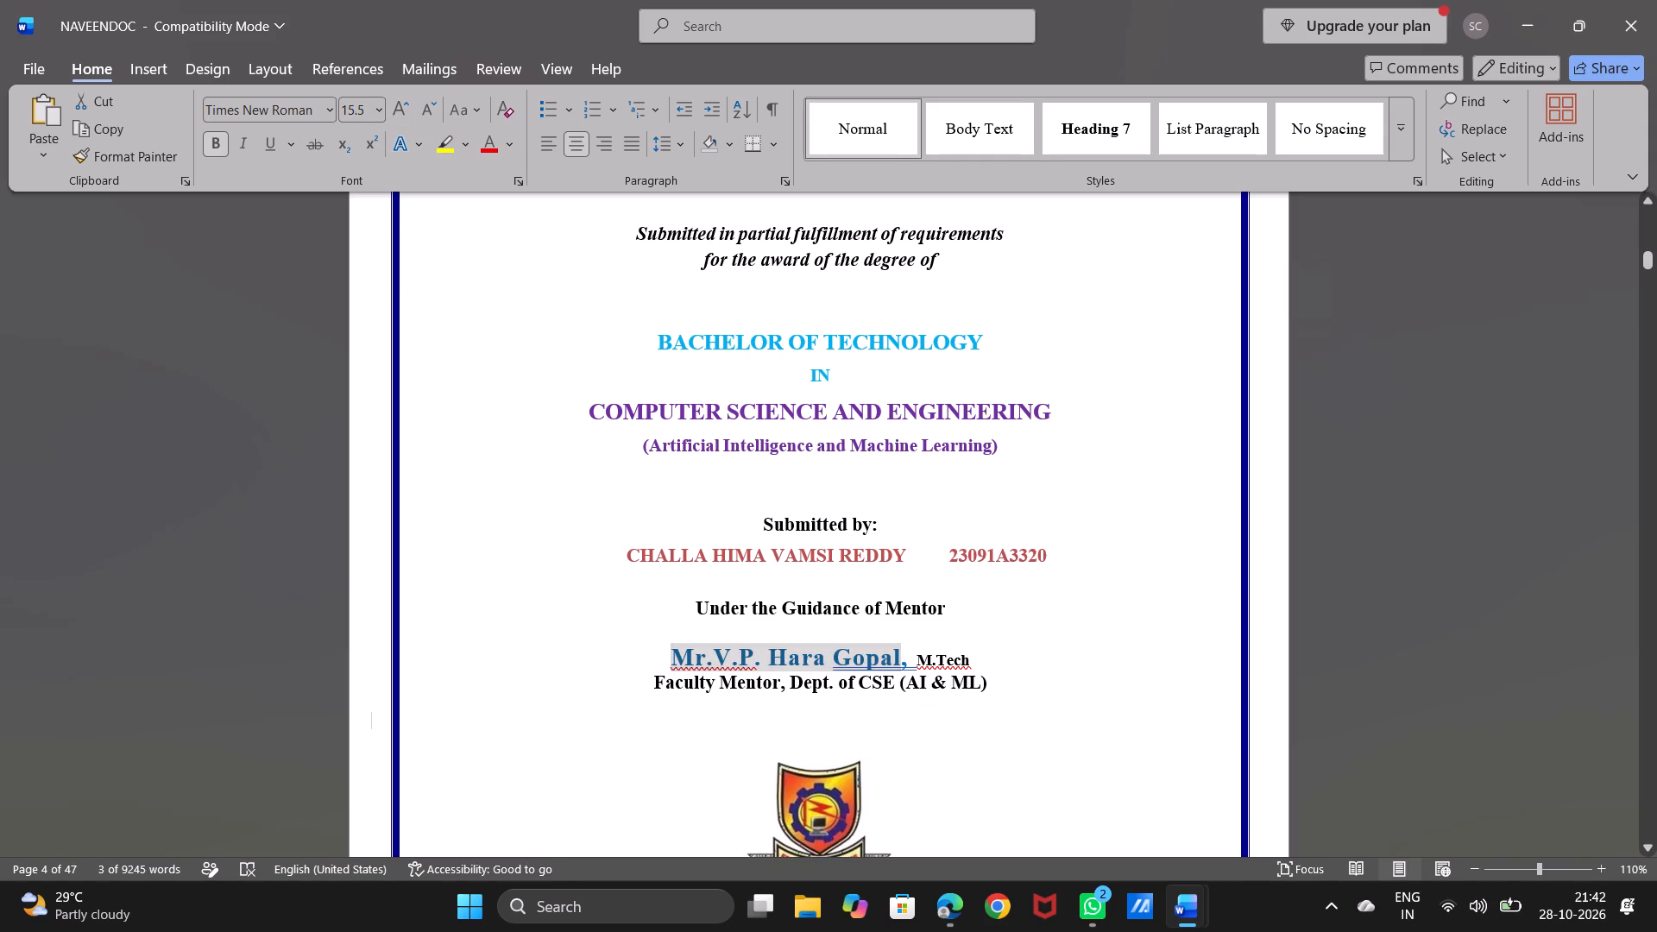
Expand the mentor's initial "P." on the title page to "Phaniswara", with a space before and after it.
scroll(766, 659, down, 2)
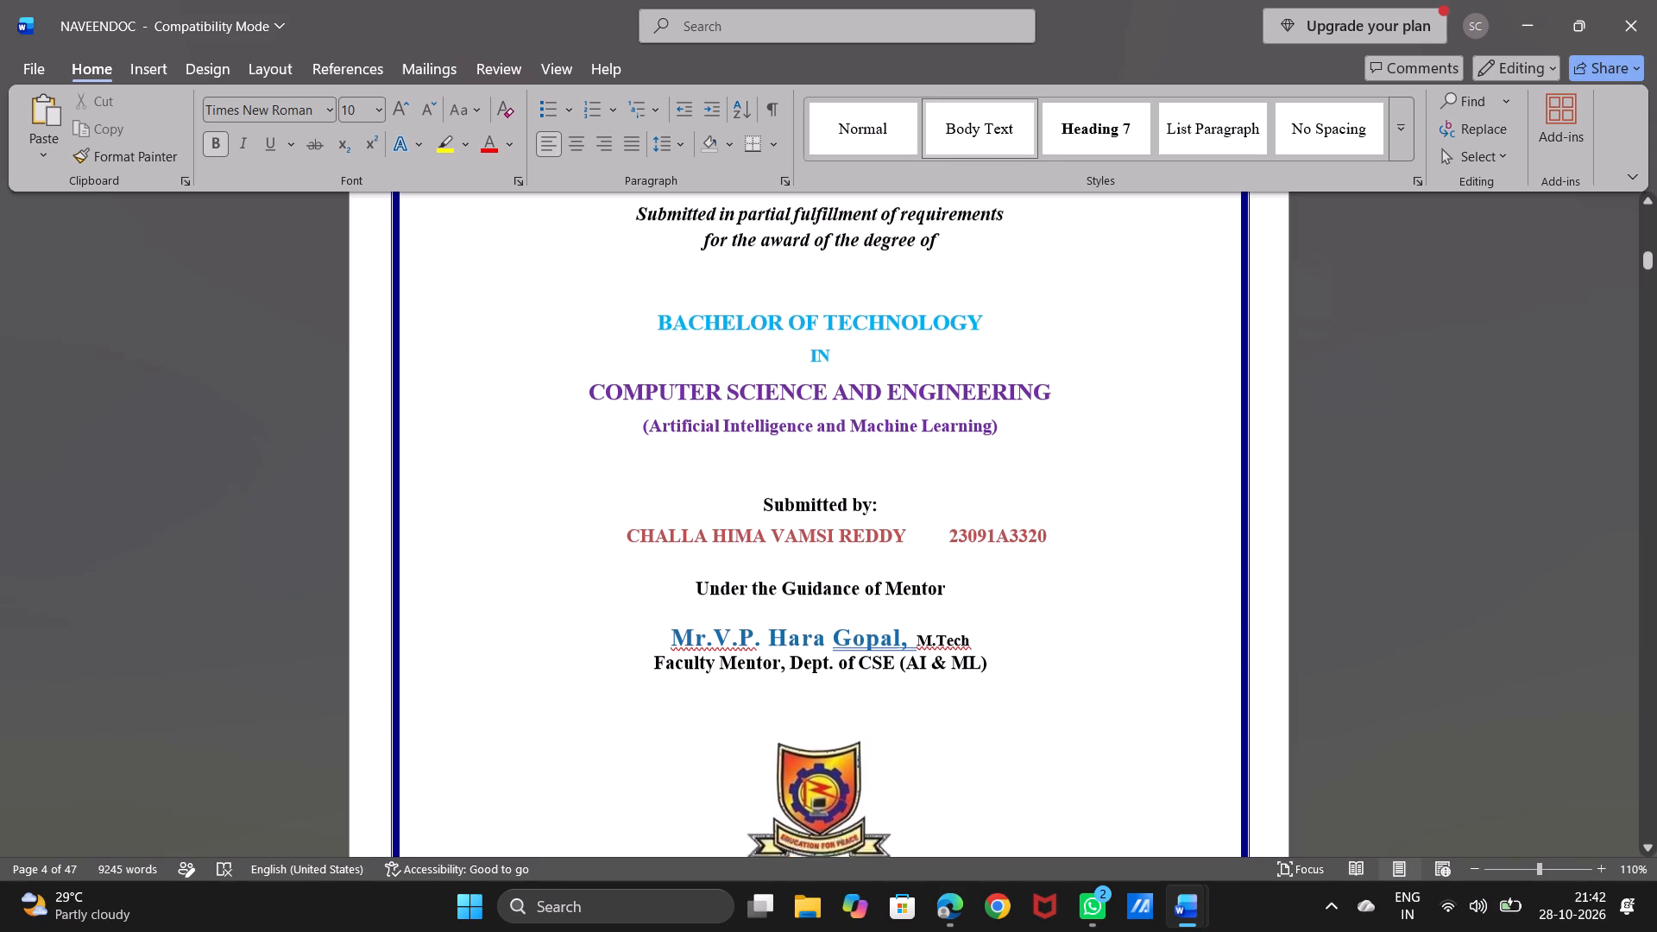
scroll(766, 659, down, 7)
scroll(766, 659, up, 1)
scroll(766, 659, down, 3)
scroll(766, 659, up, 5)
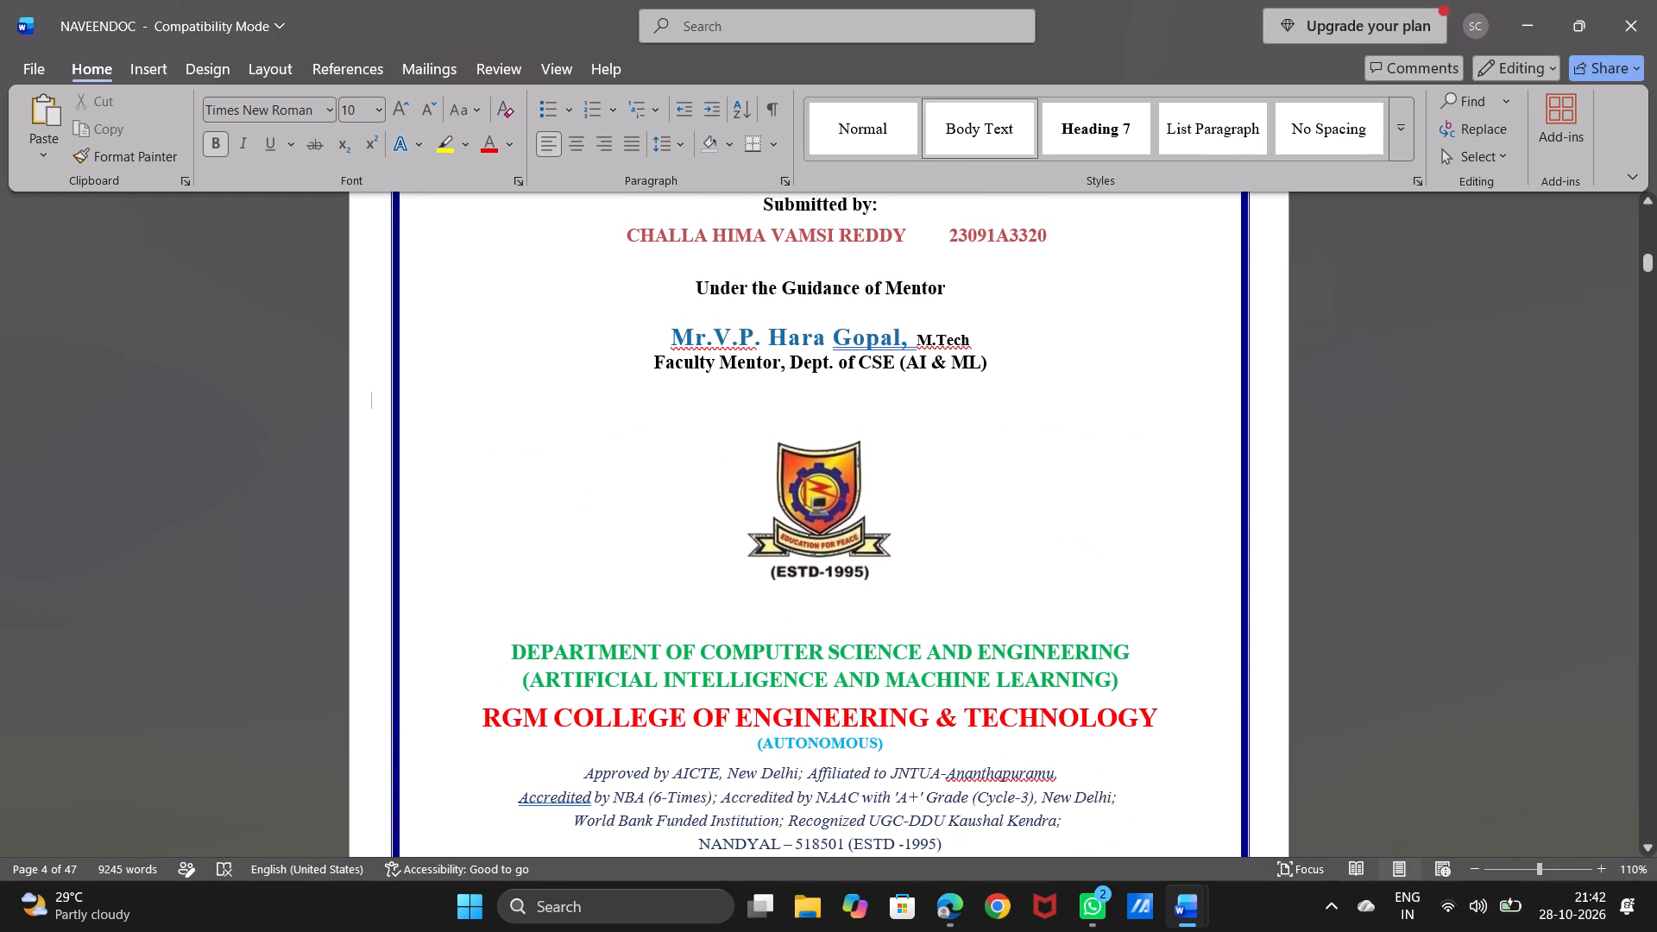
click(753, 343)
click(770, 341)
key(BackSpace)
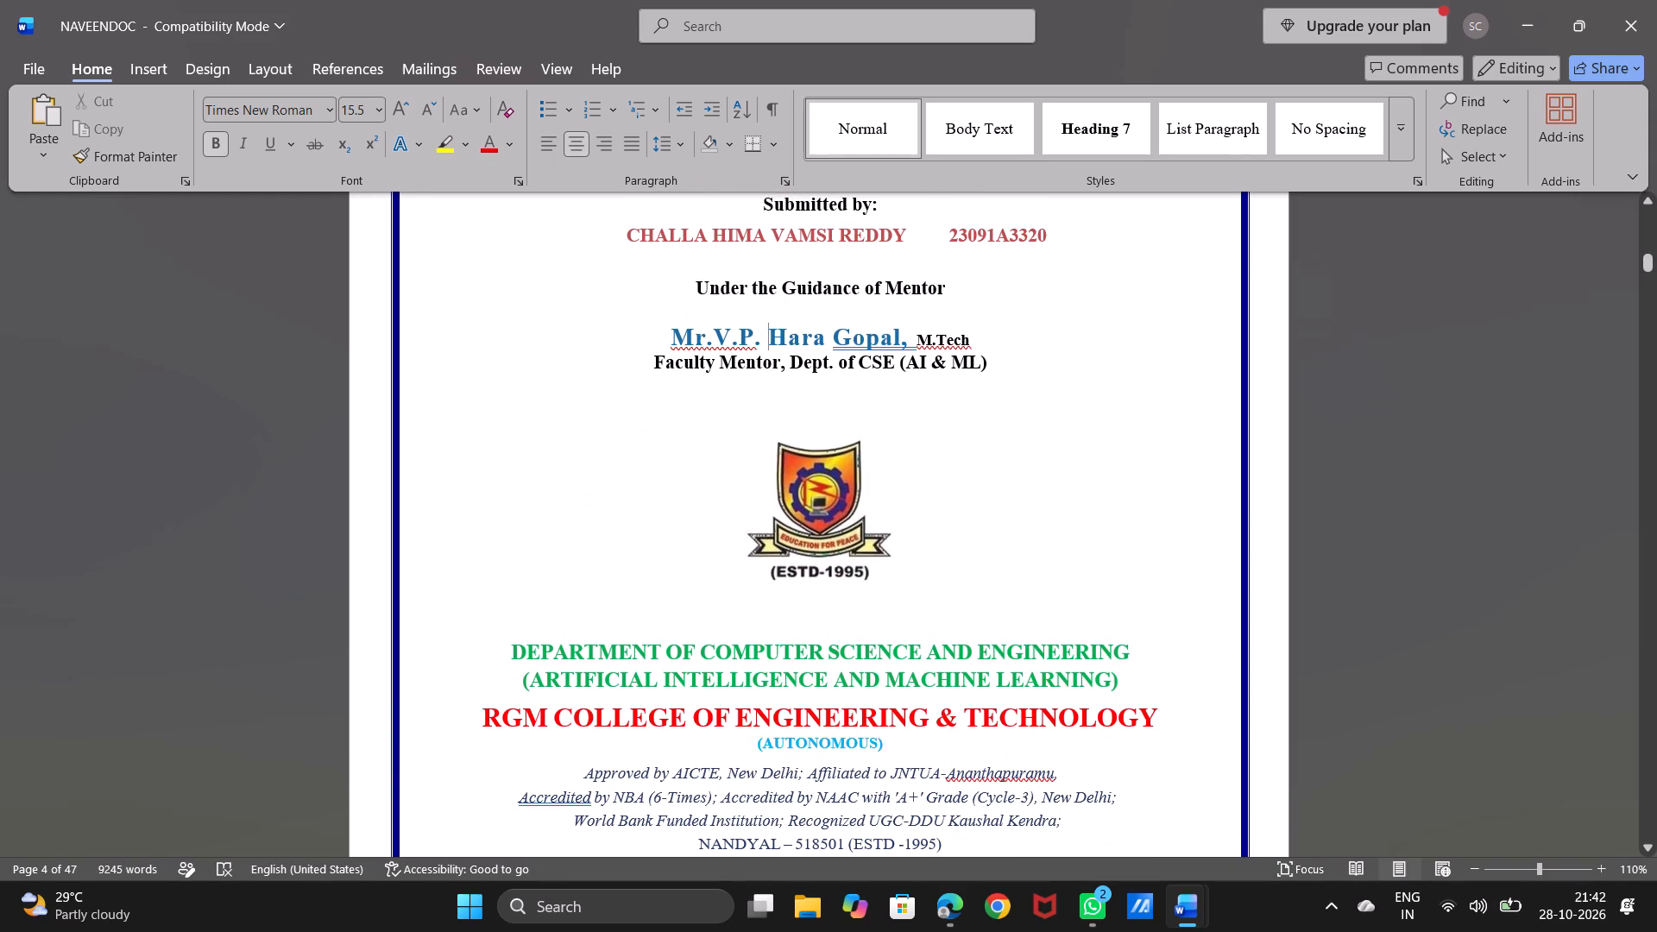
key(BackSpace)
key(space)
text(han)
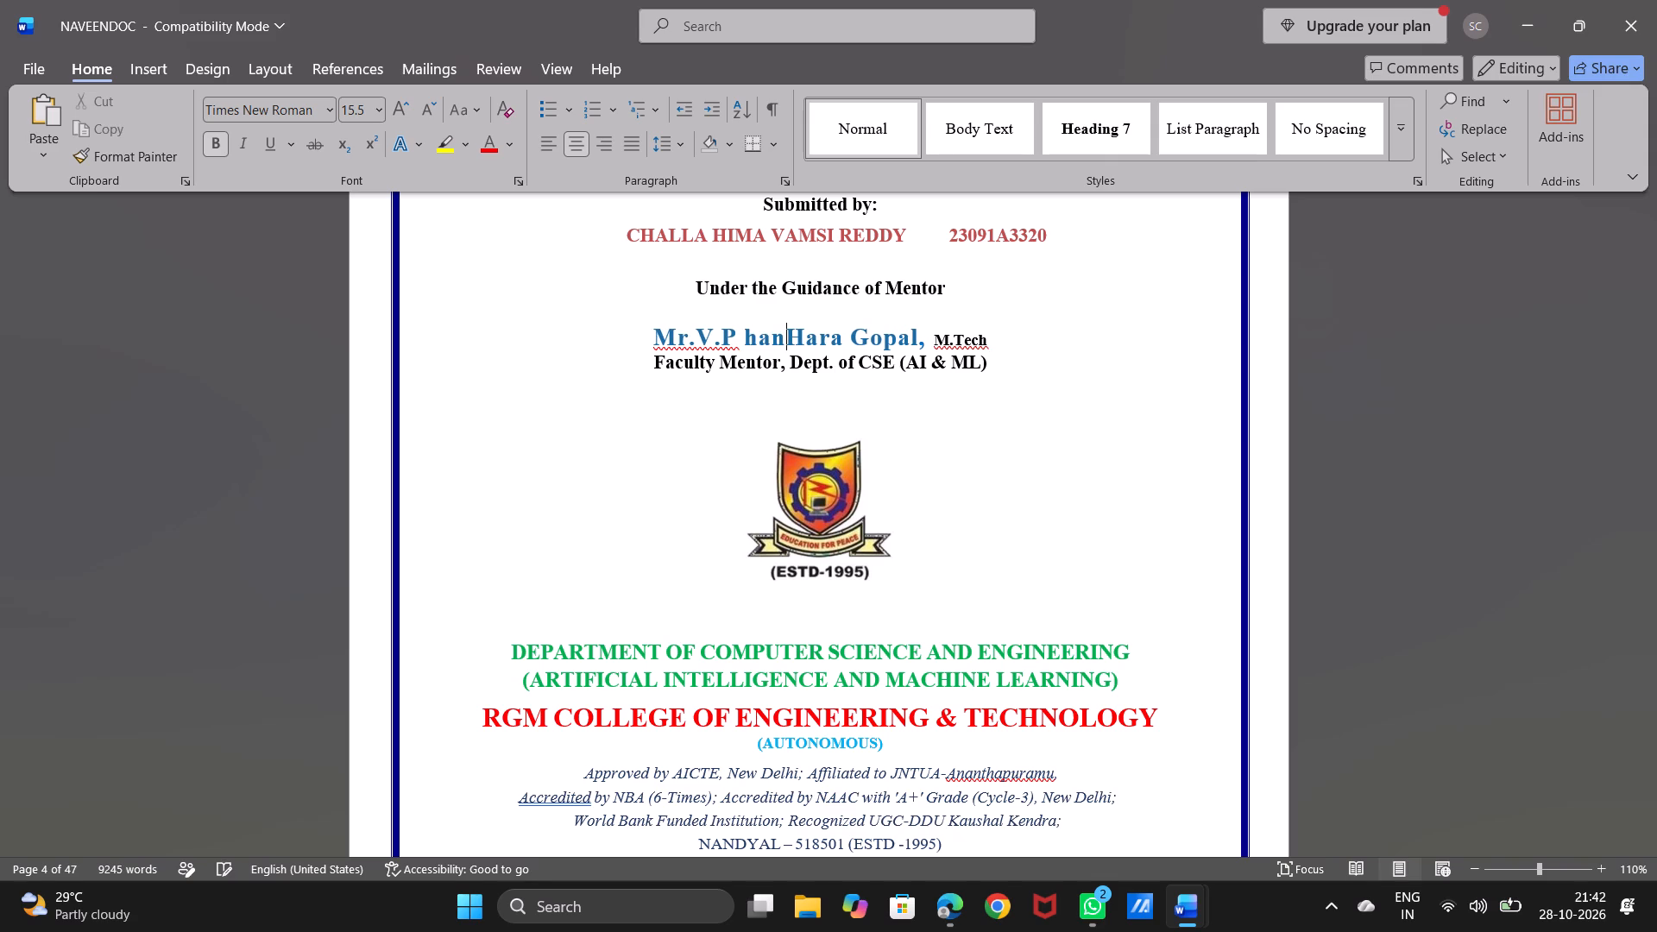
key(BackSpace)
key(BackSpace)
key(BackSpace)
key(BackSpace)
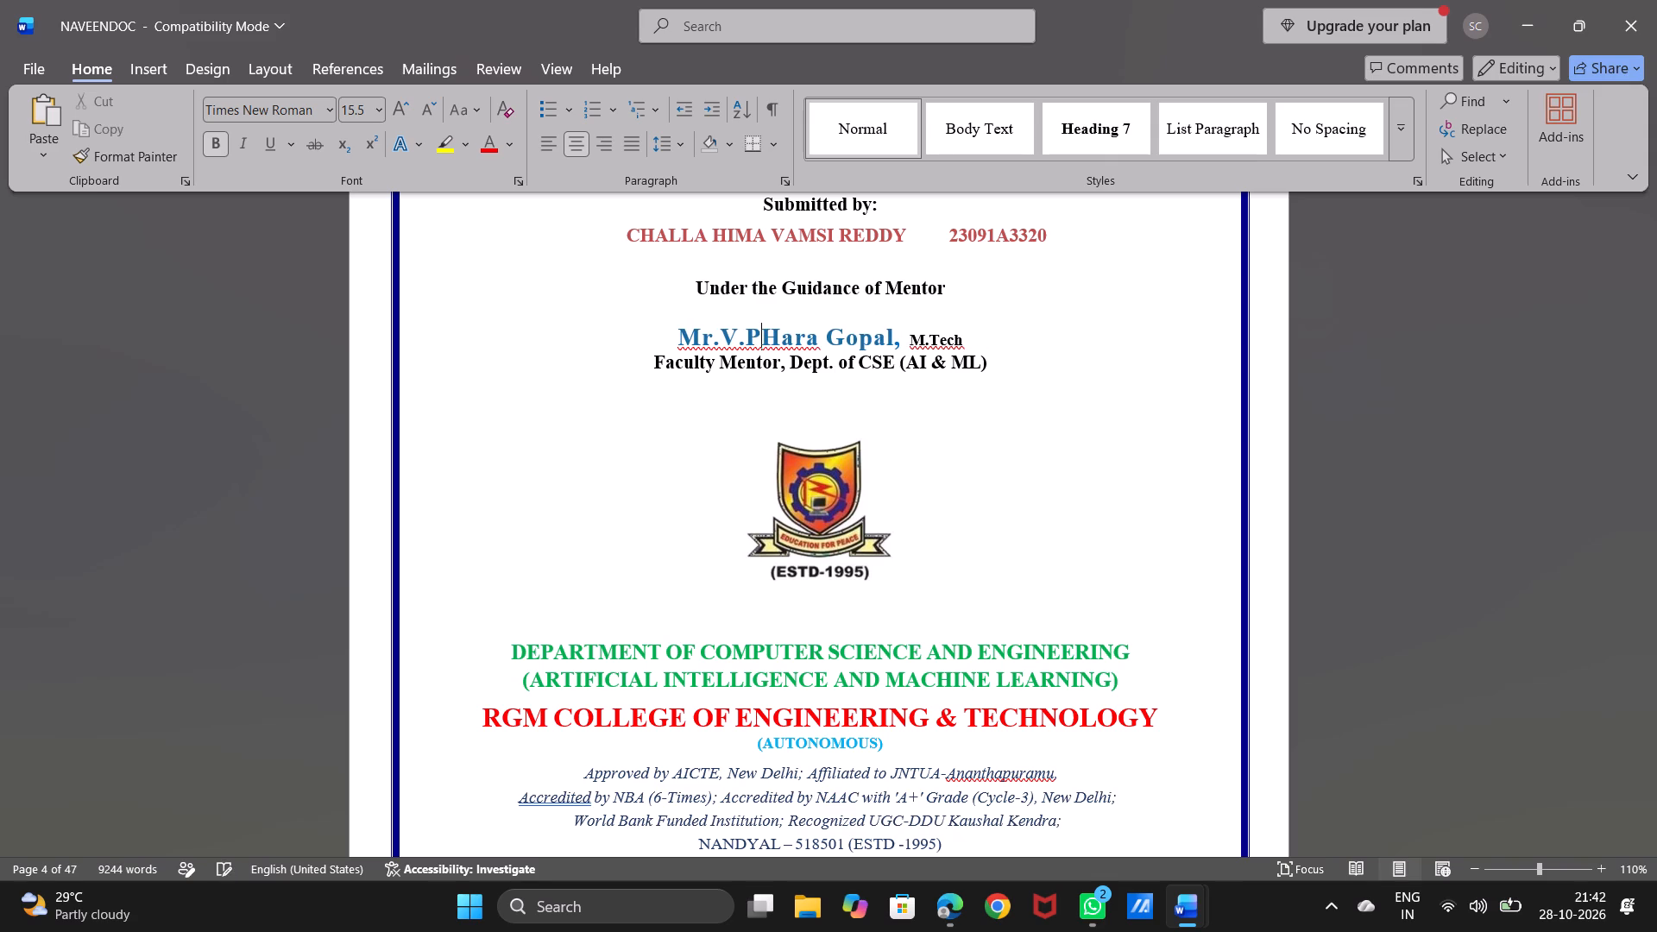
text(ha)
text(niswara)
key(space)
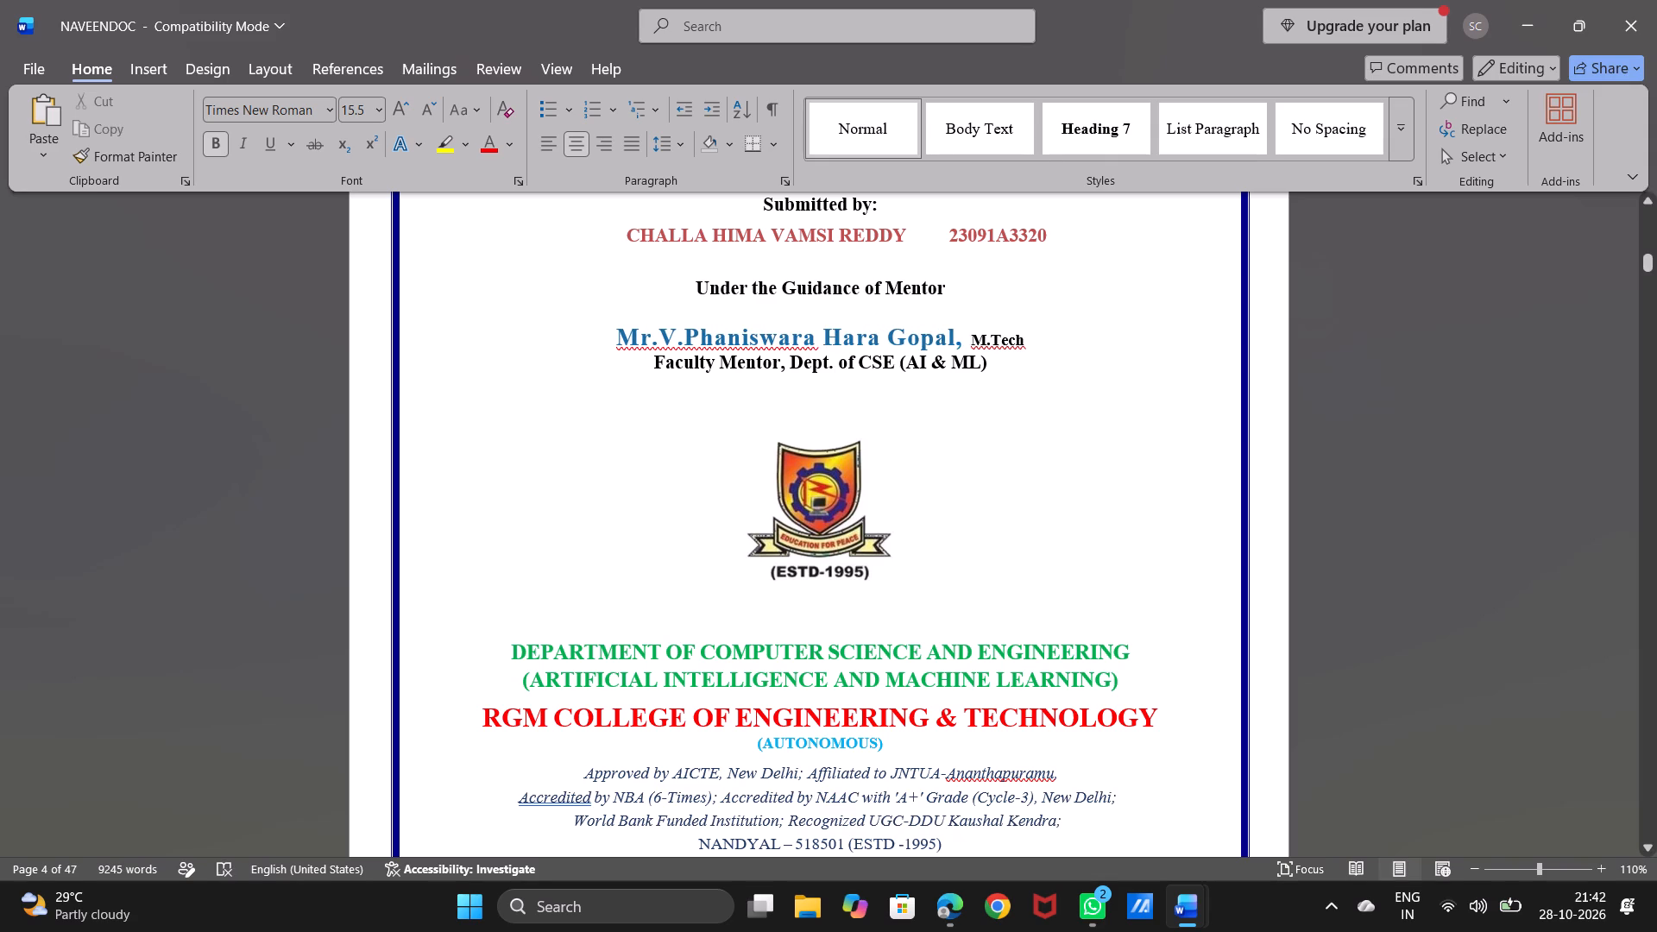
click(688, 345)
key(space)
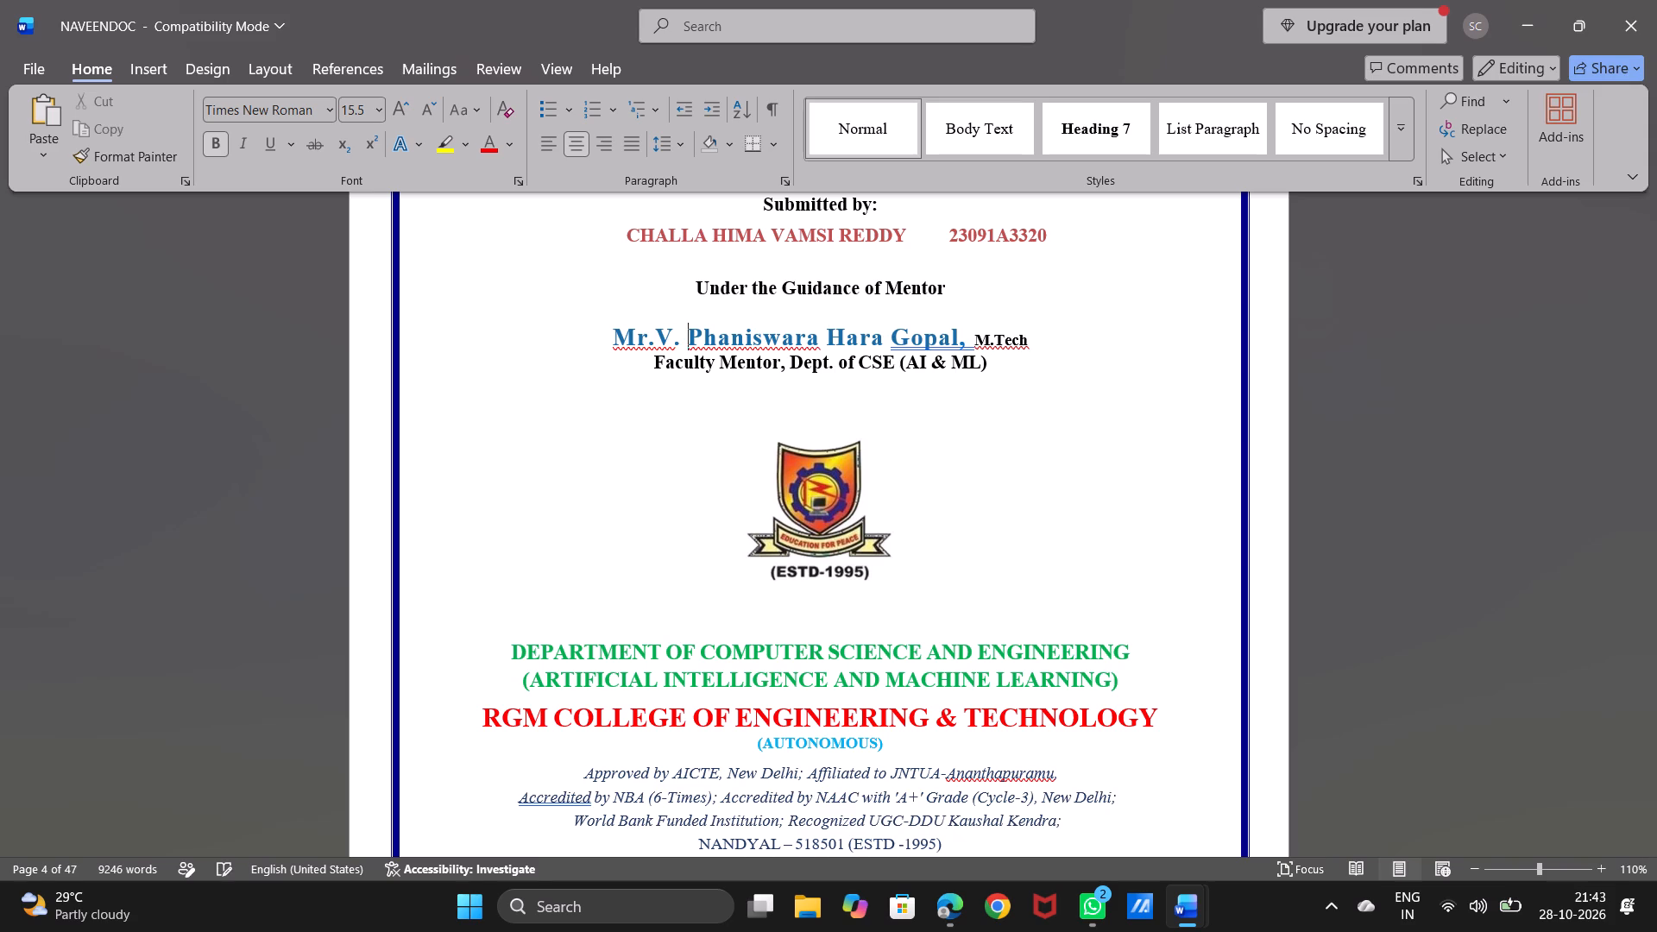
scroll(688, 345, down, 2)
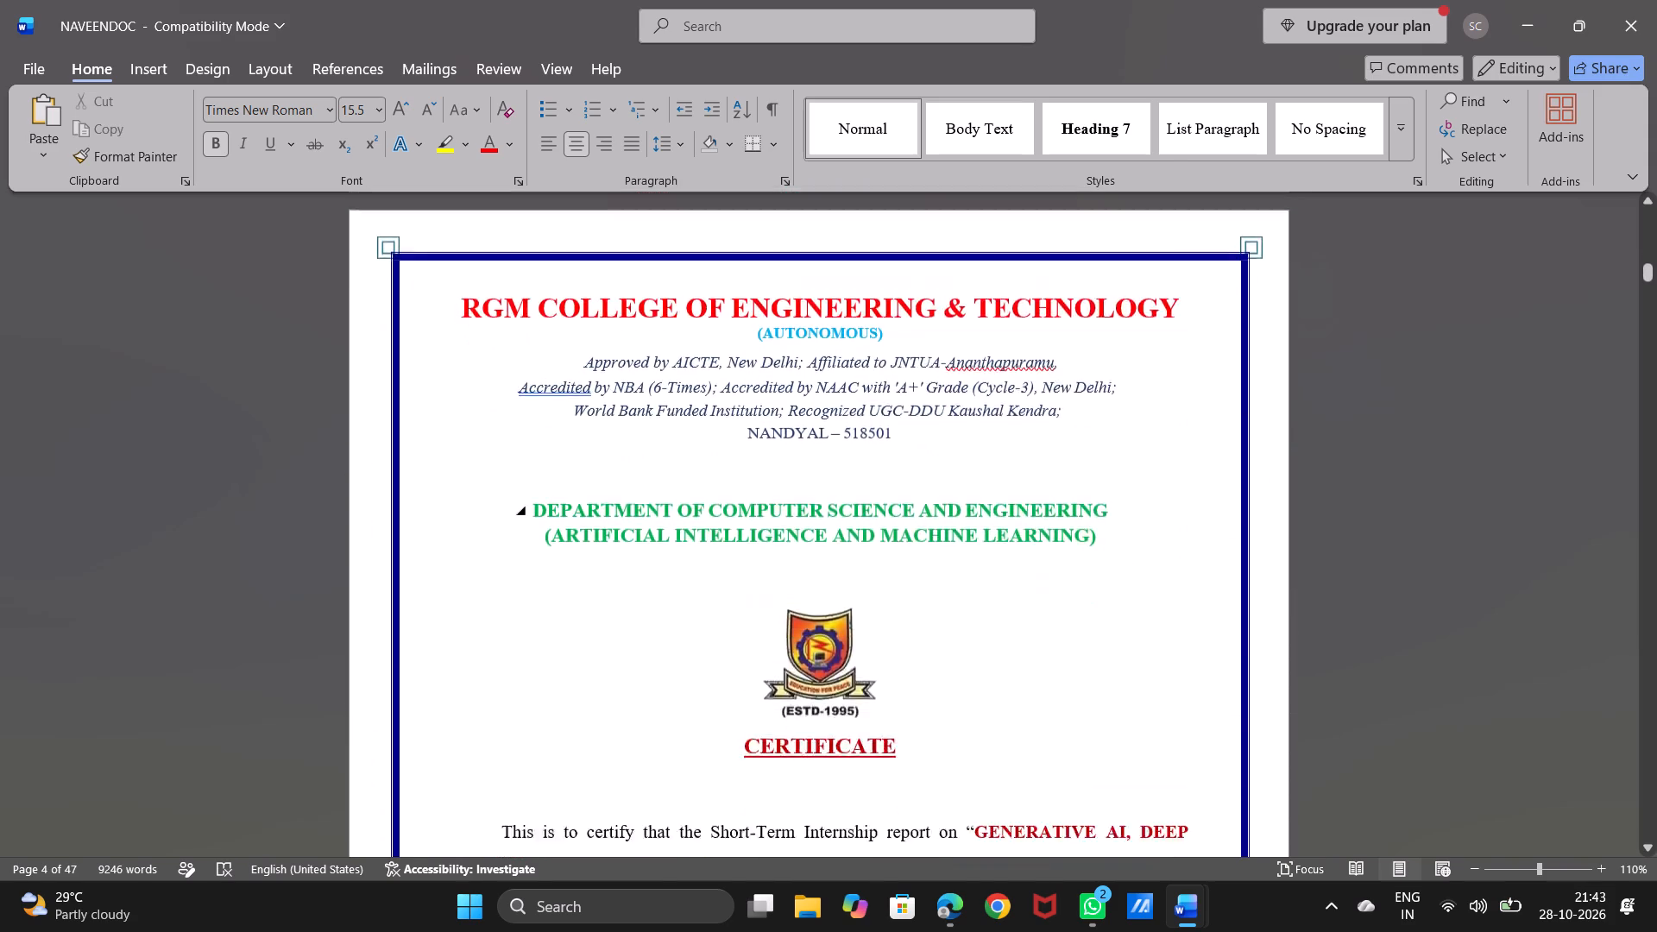
Compare the mentor's name on the title page with the mentor and coordinator entries on the Certificate page.
scroll(688, 345, down, 3)
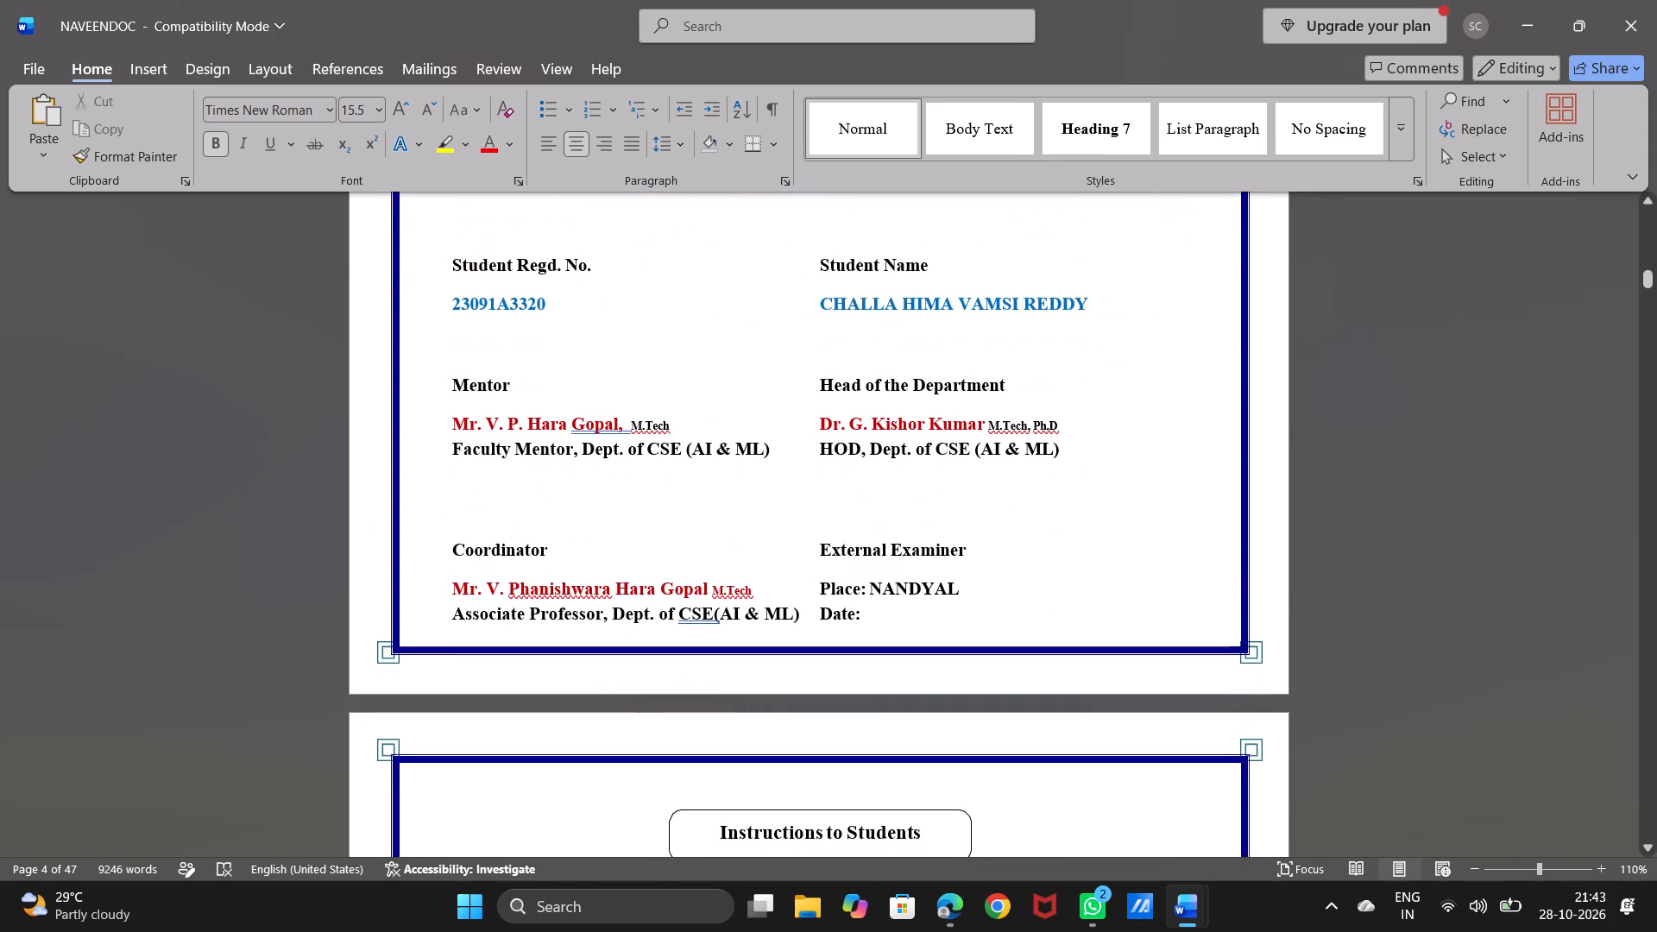
scroll(688, 345, up, 4)
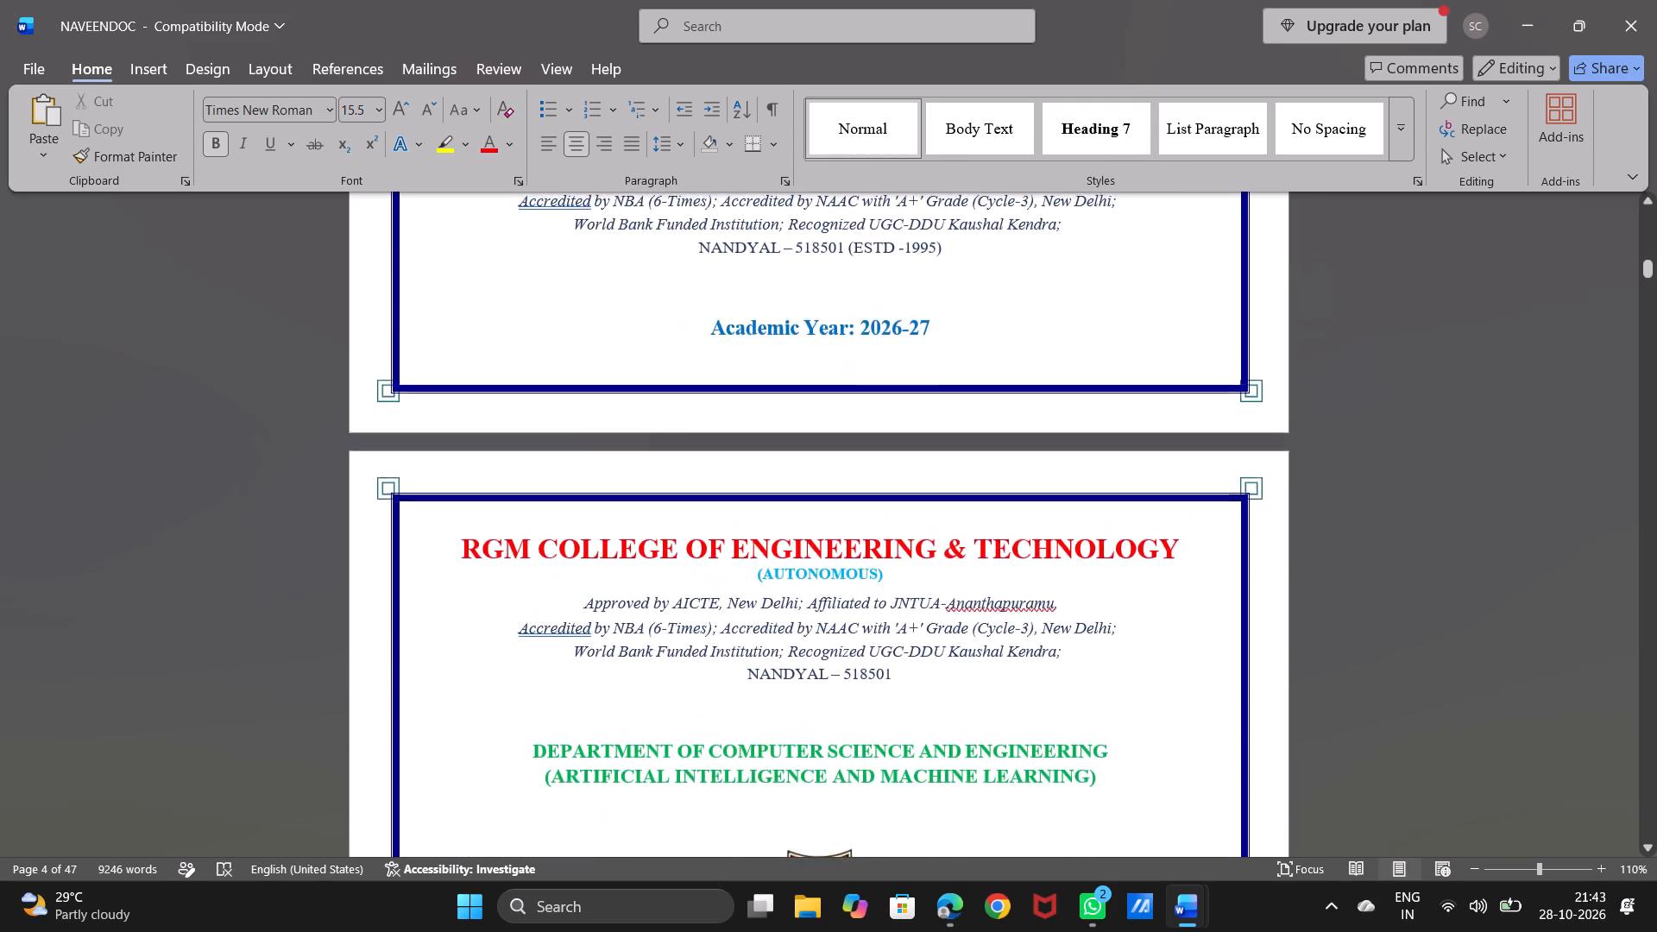
scroll(688, 345, up, 1)
scroll(688, 345, down, 2)
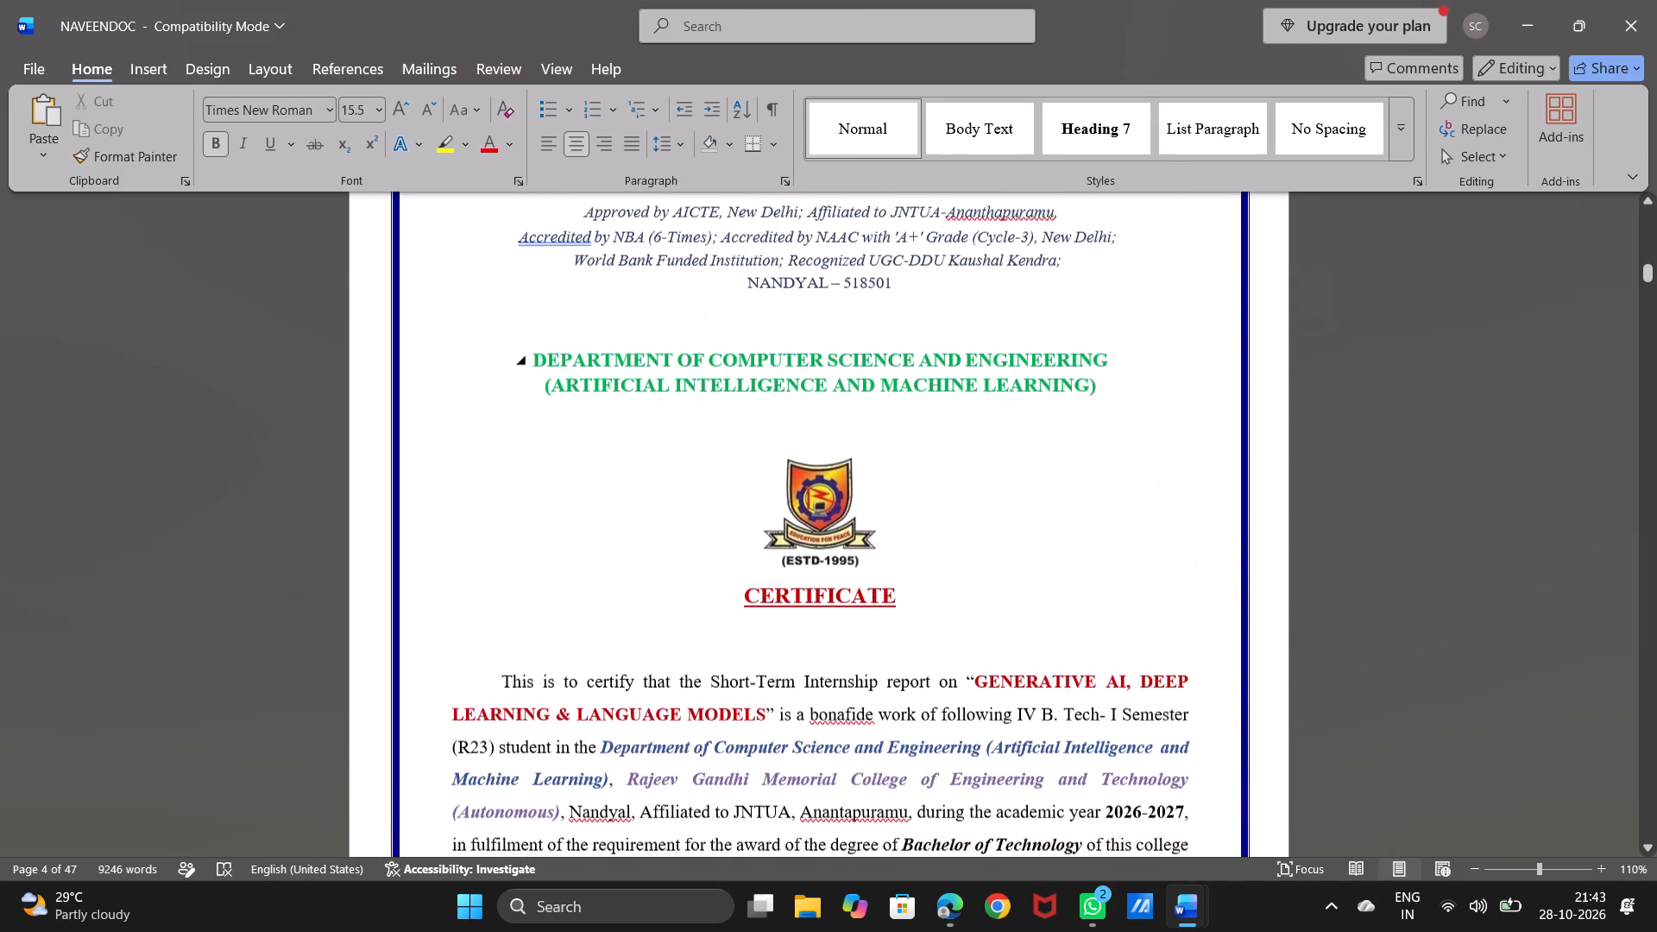
scroll(688, 345, down, 1)
scroll(688, 345, up, 5)
scroll(688, 345, down, 1)
click(1005, 613)
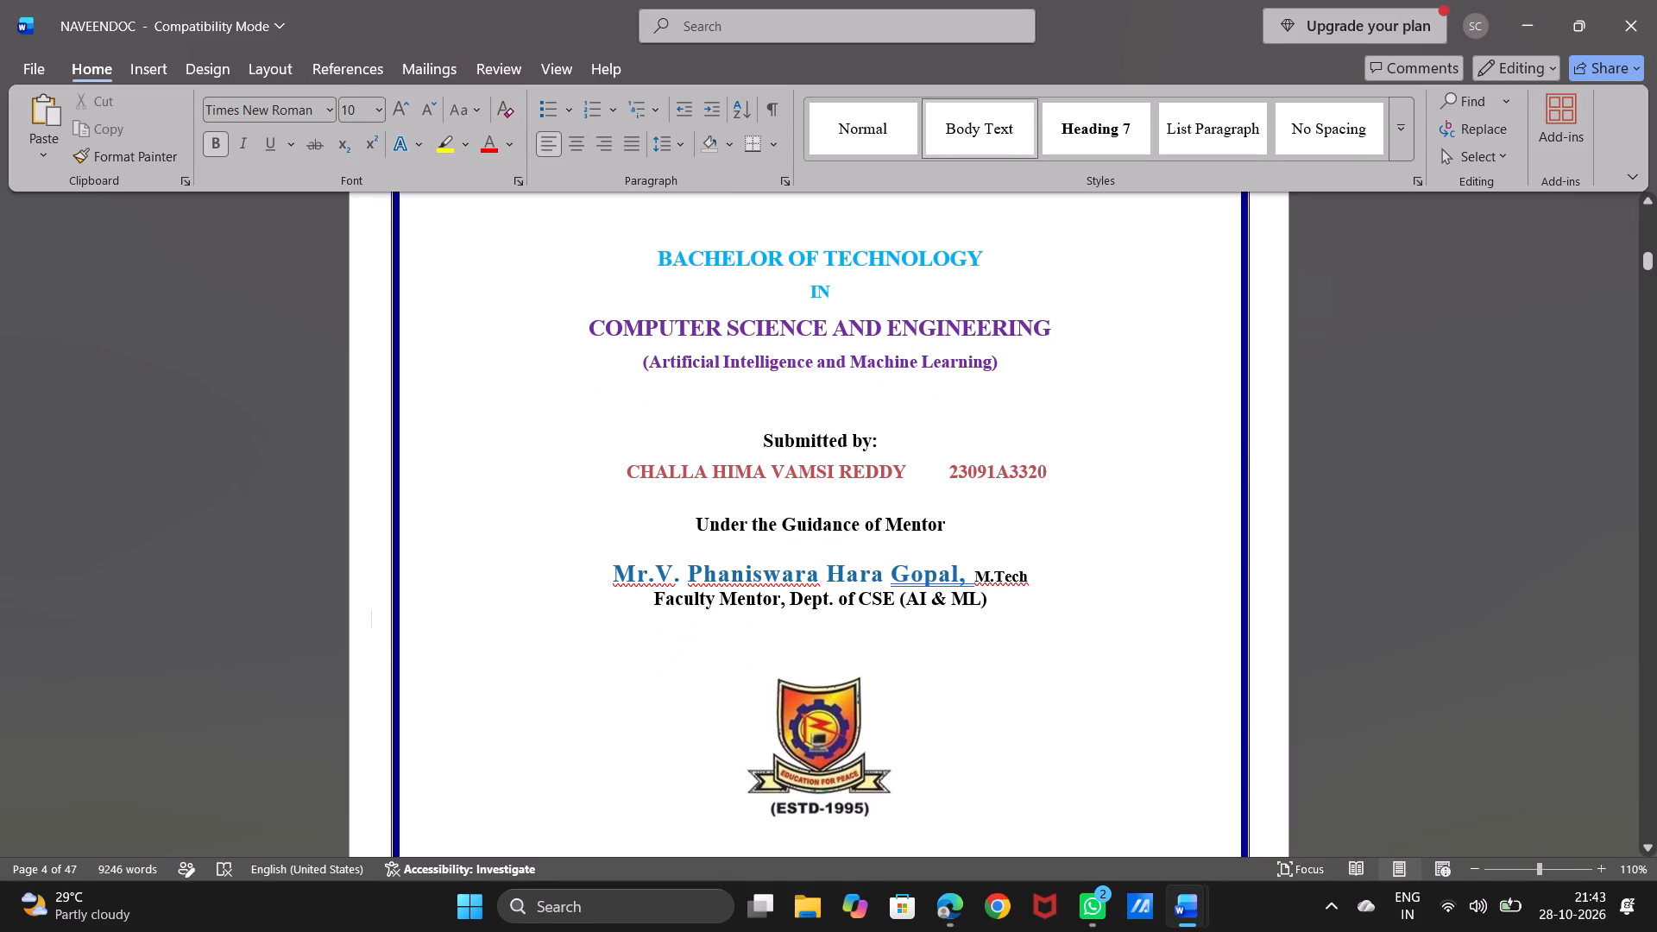
On the Certificate page, replace the mentor's name with a copy of the coordinator's full name including "Mr.", keeping the mentor's comma and degree.
scroll(803, 588, down, 3)
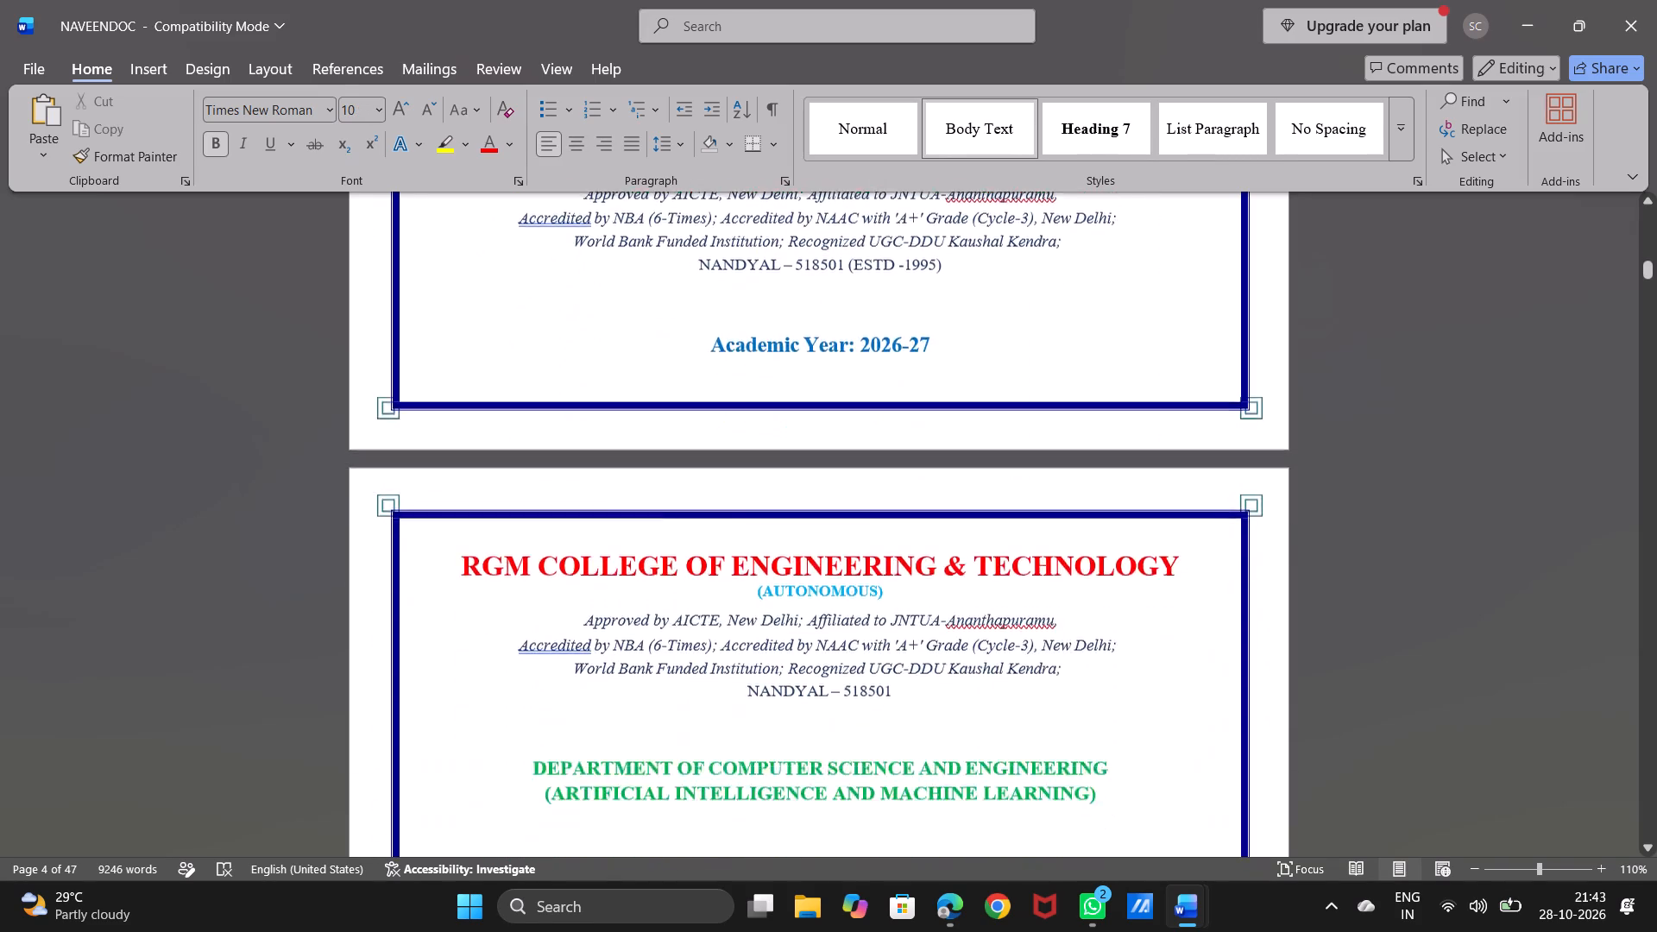
scroll(803, 588, down, 3)
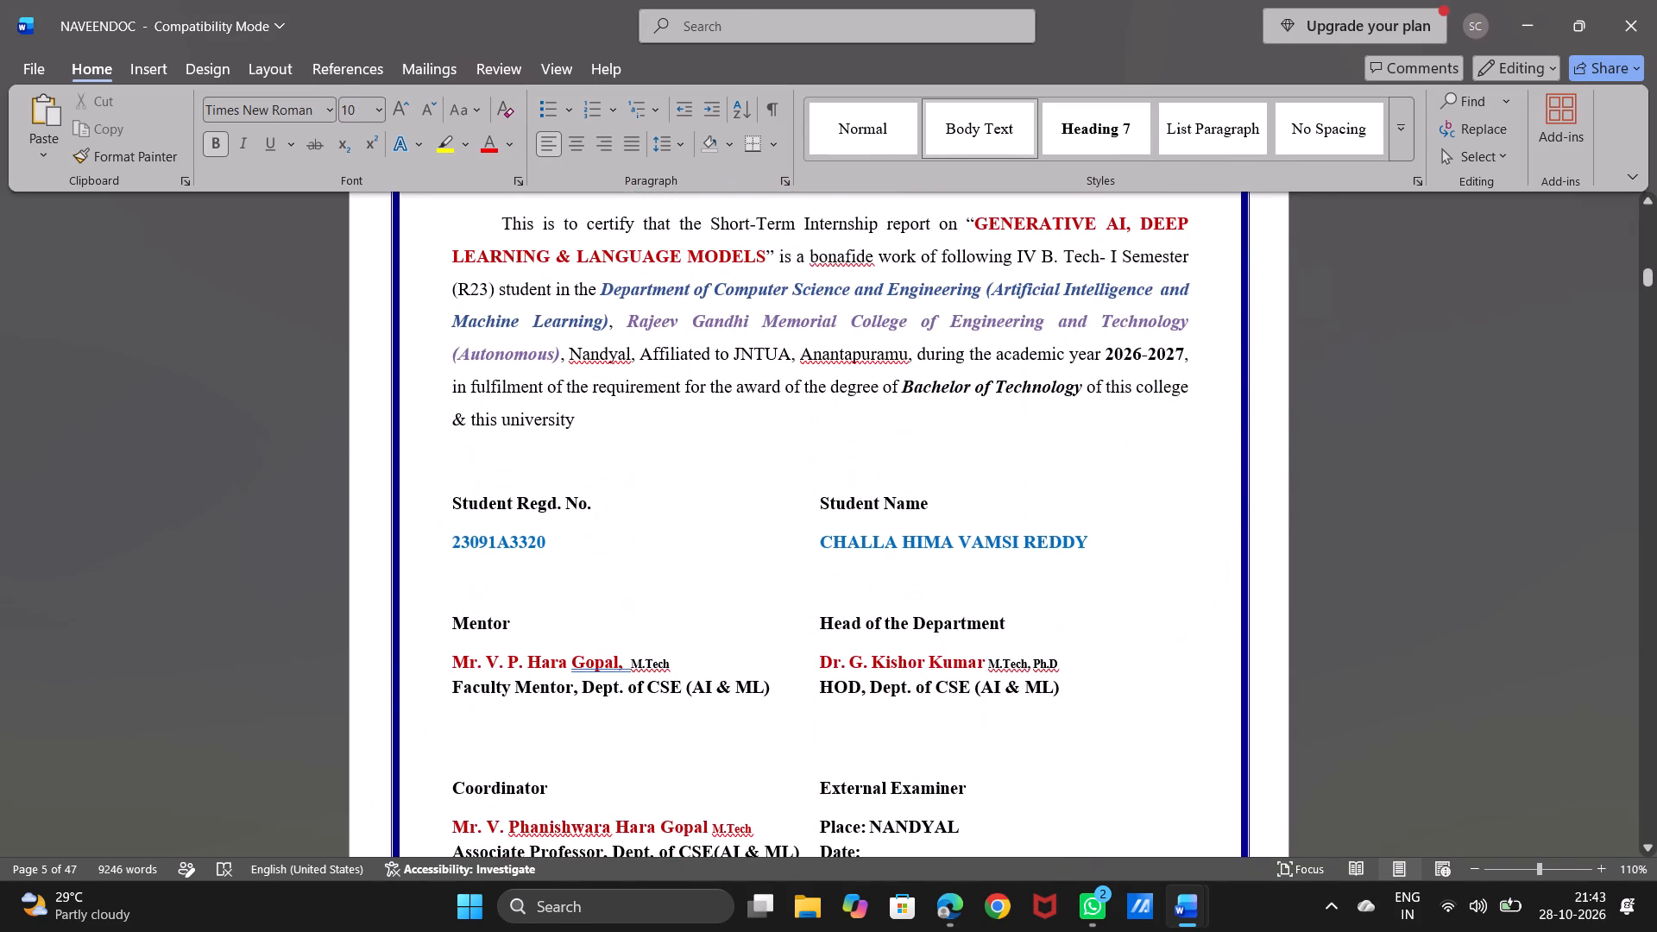
scroll(803, 588, down, 1)
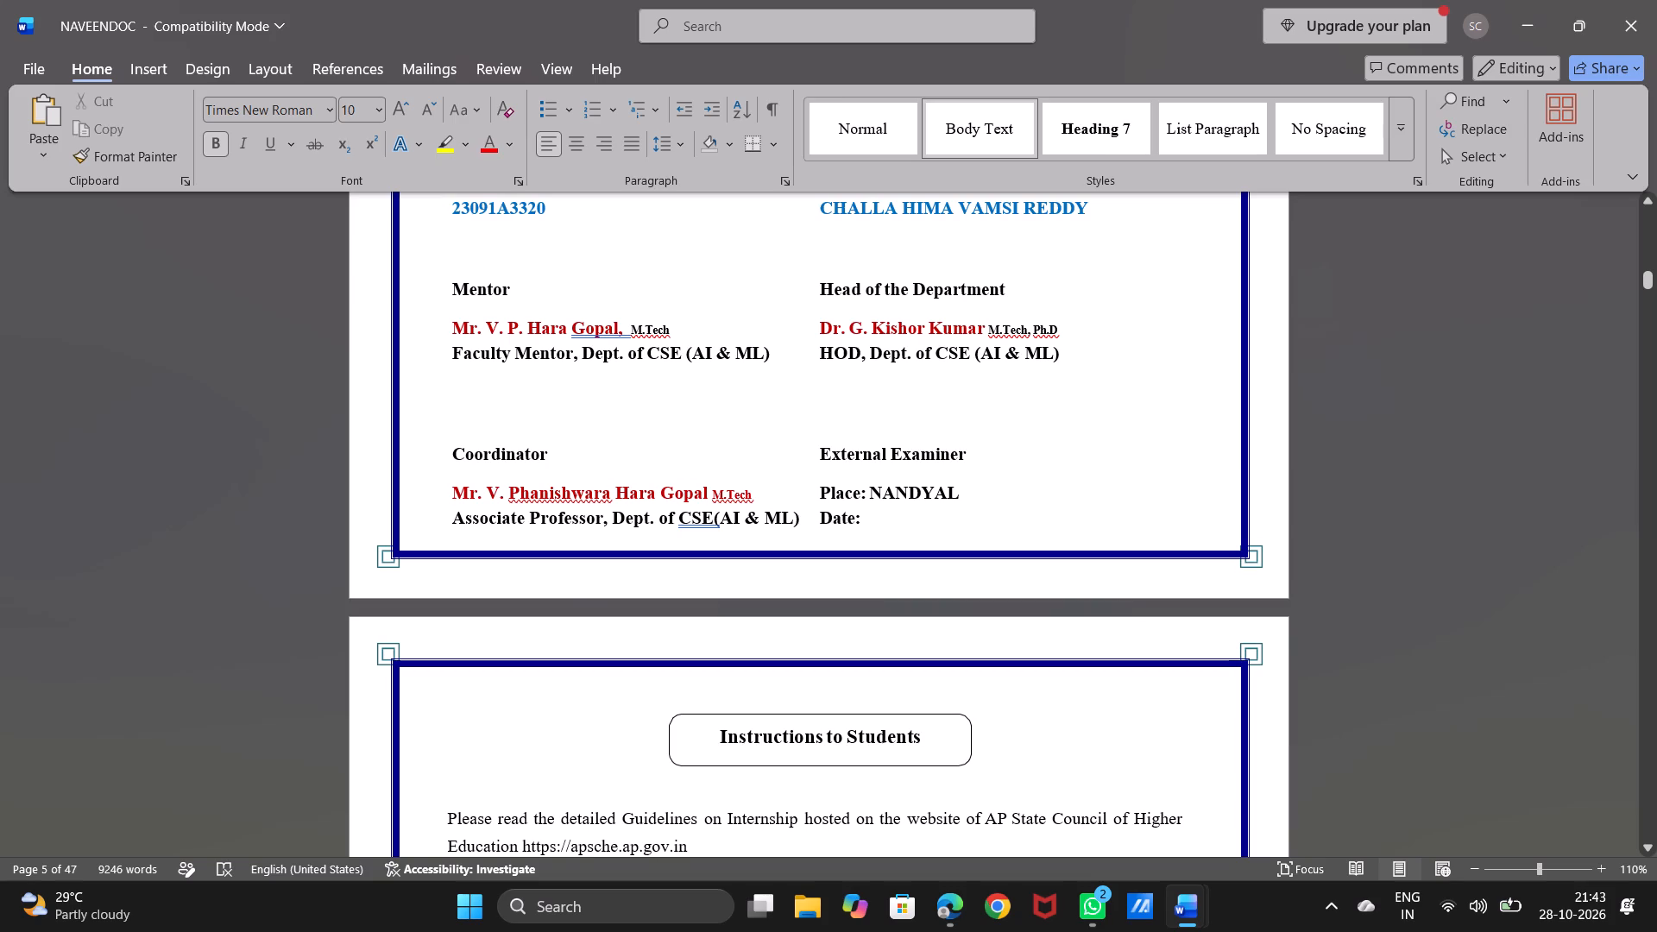
drag(710, 490, 661, 470)
drag(661, 470, 444, 495)
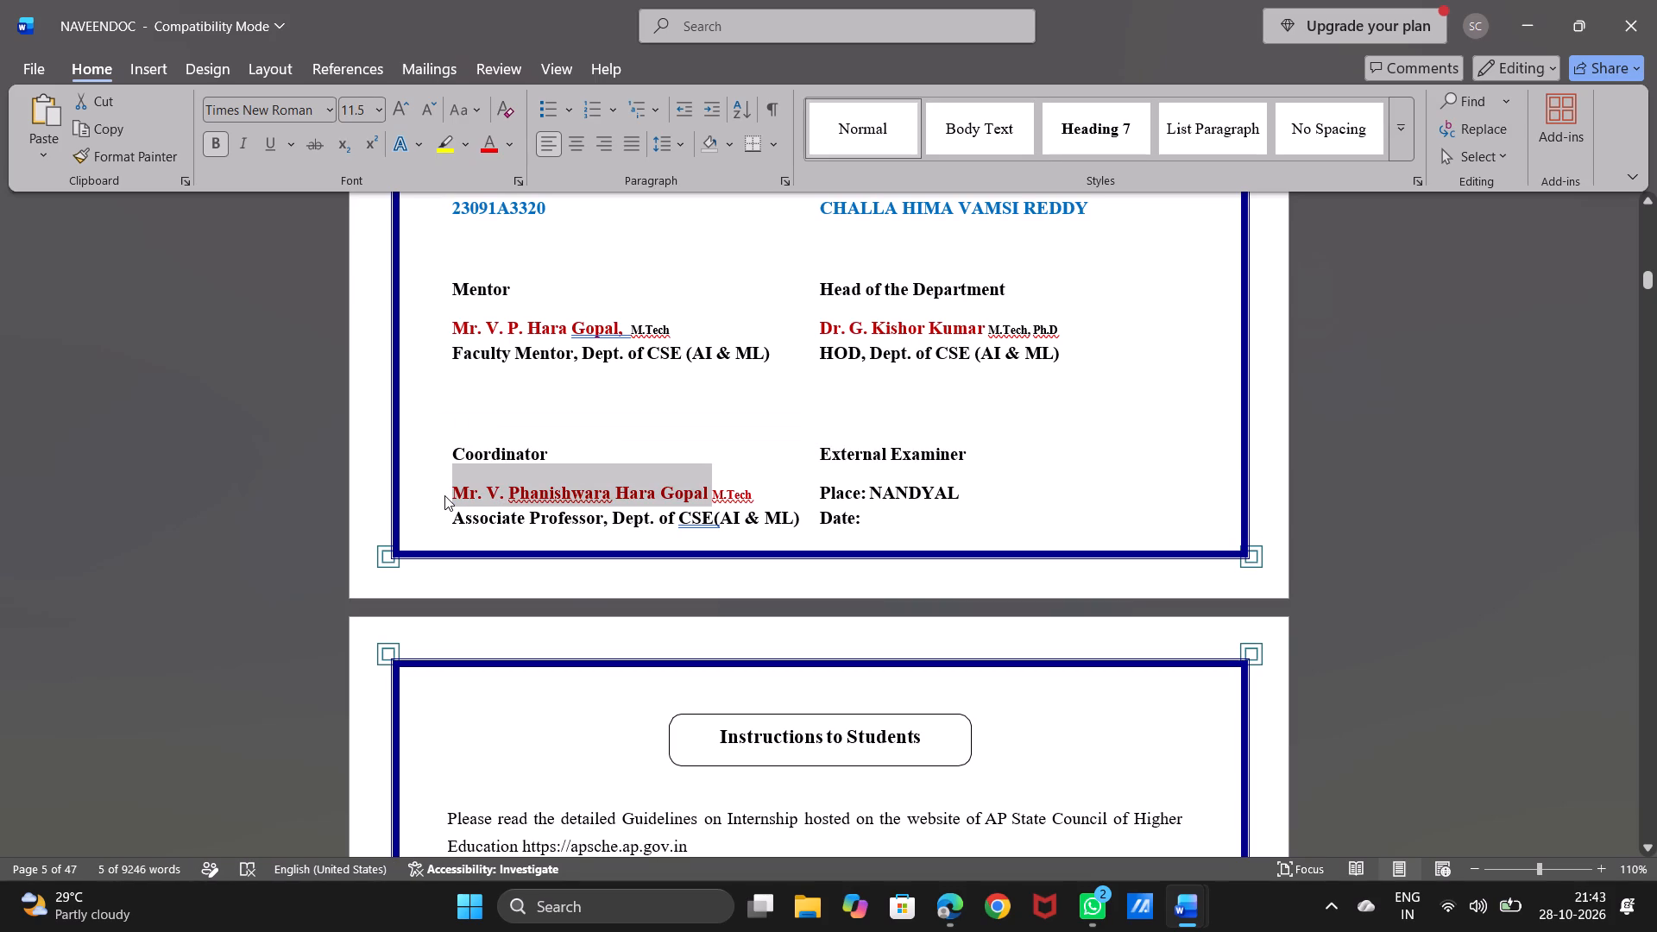
key(ctrl+c)
drag(615, 328, 452, 333)
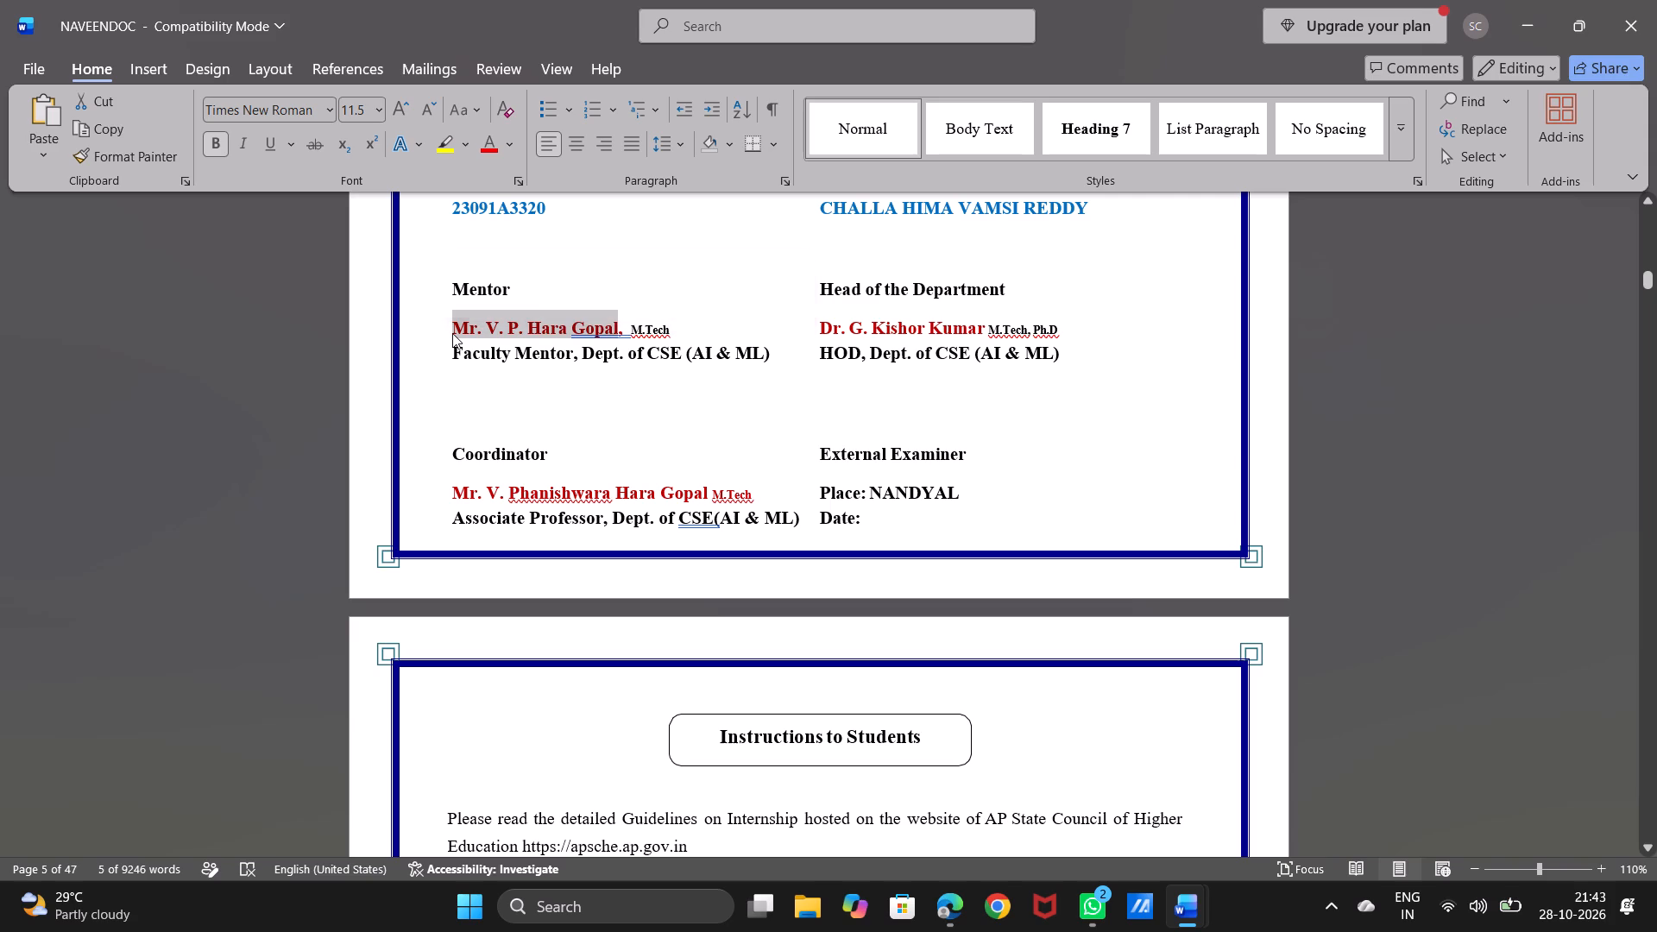
key(ctrl+v)
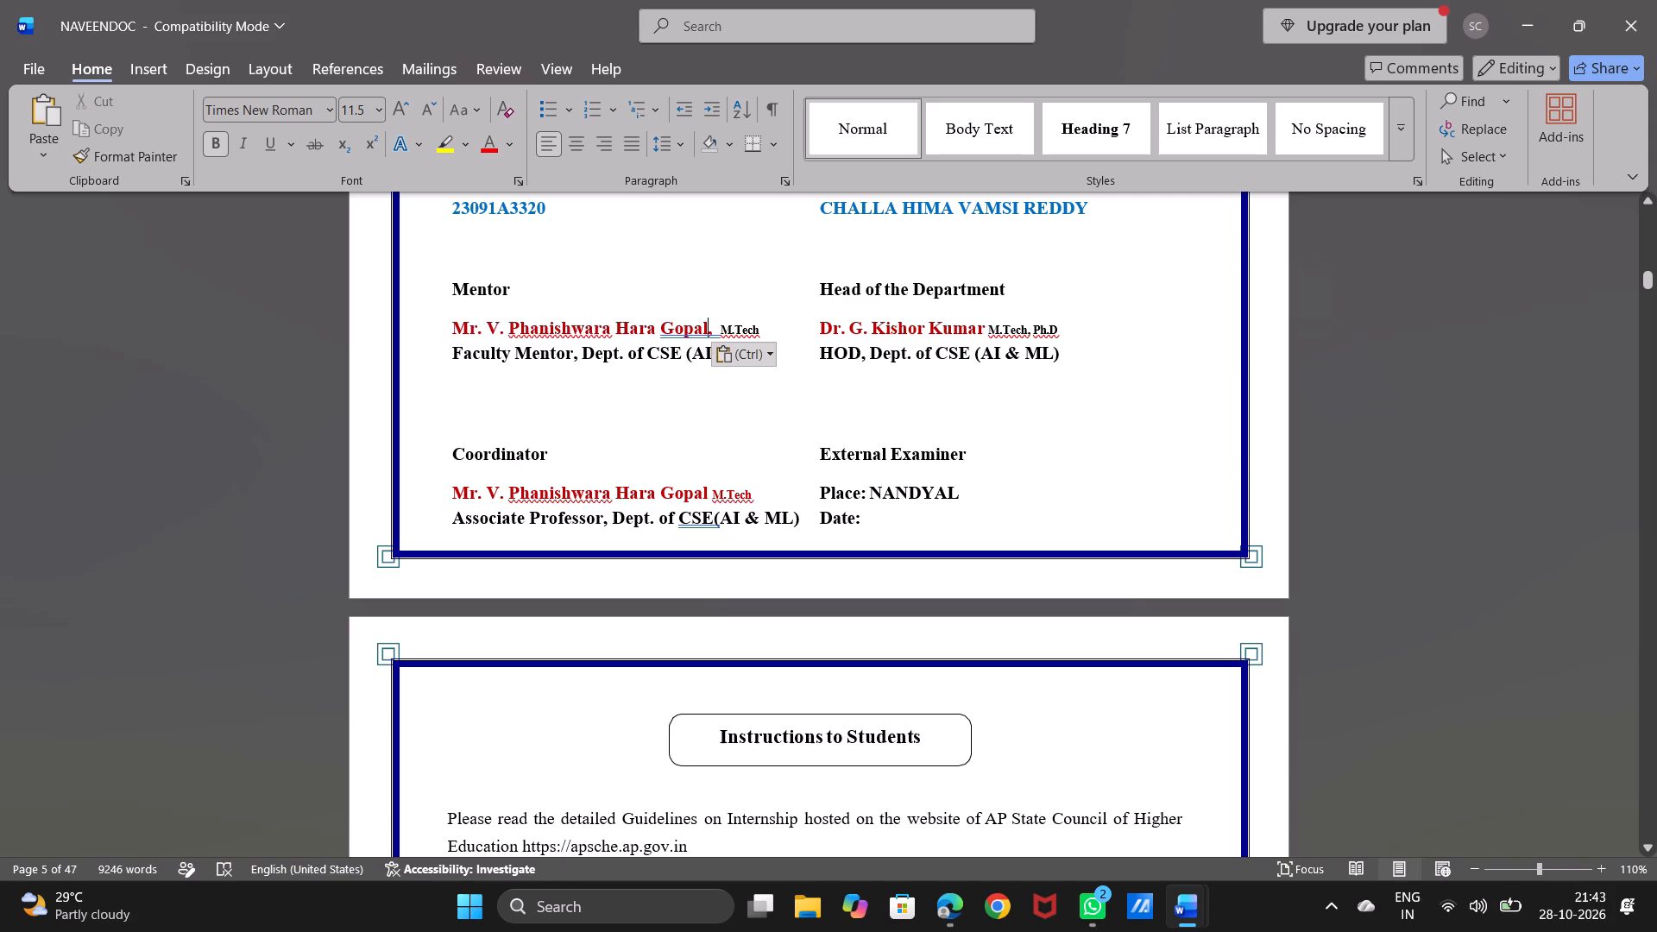
Add a comma and an extra space between the coordinator's name and the M.Tech degree on the Certificate page.
click(709, 491)
key(comma)
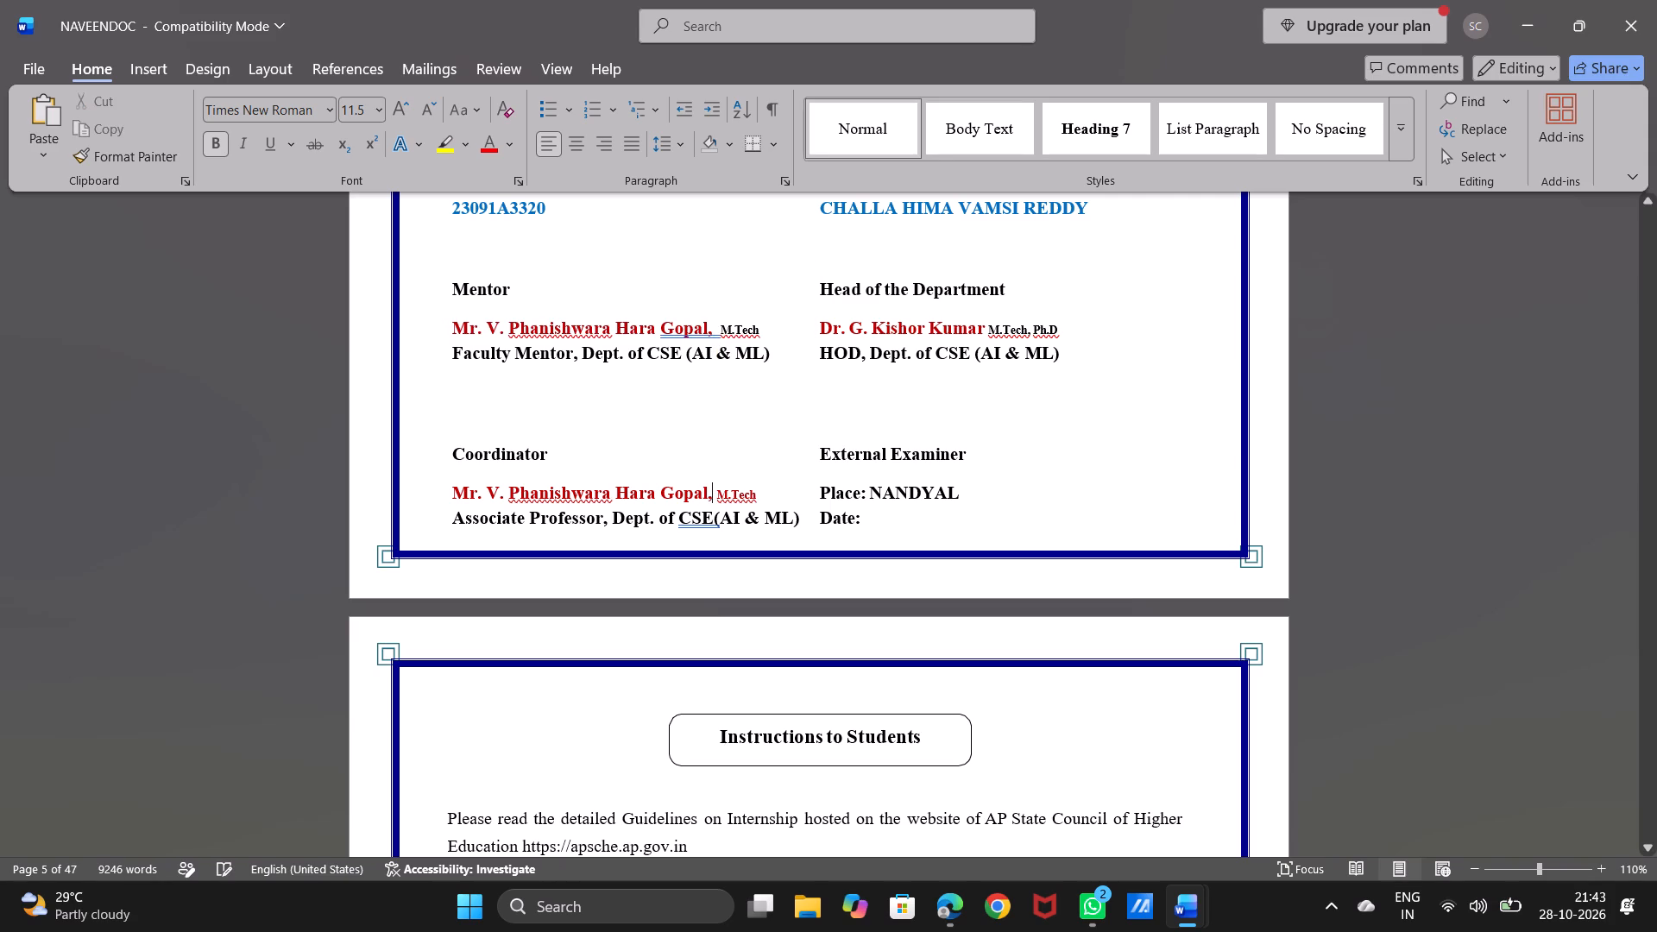
click(802, 443)
click(716, 494)
key(space)
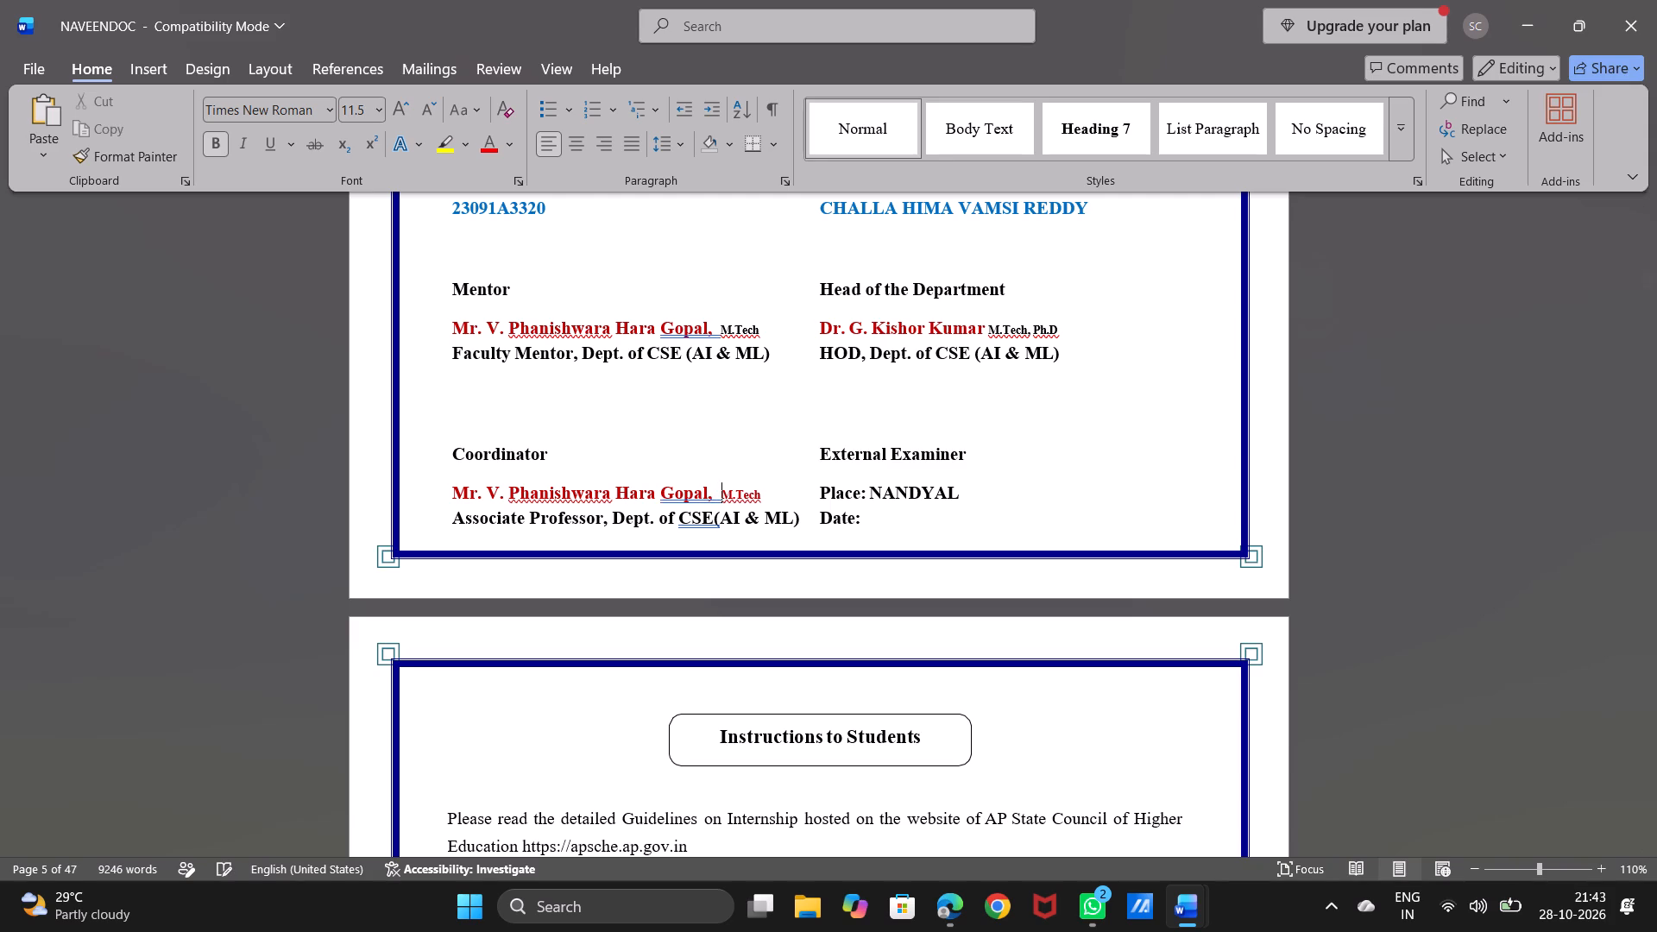
Replace the mentor's name in the Student's Declaration with the copied full name including "Mr.", keeping the M.Tech degree.
scroll(716, 494, down, 3)
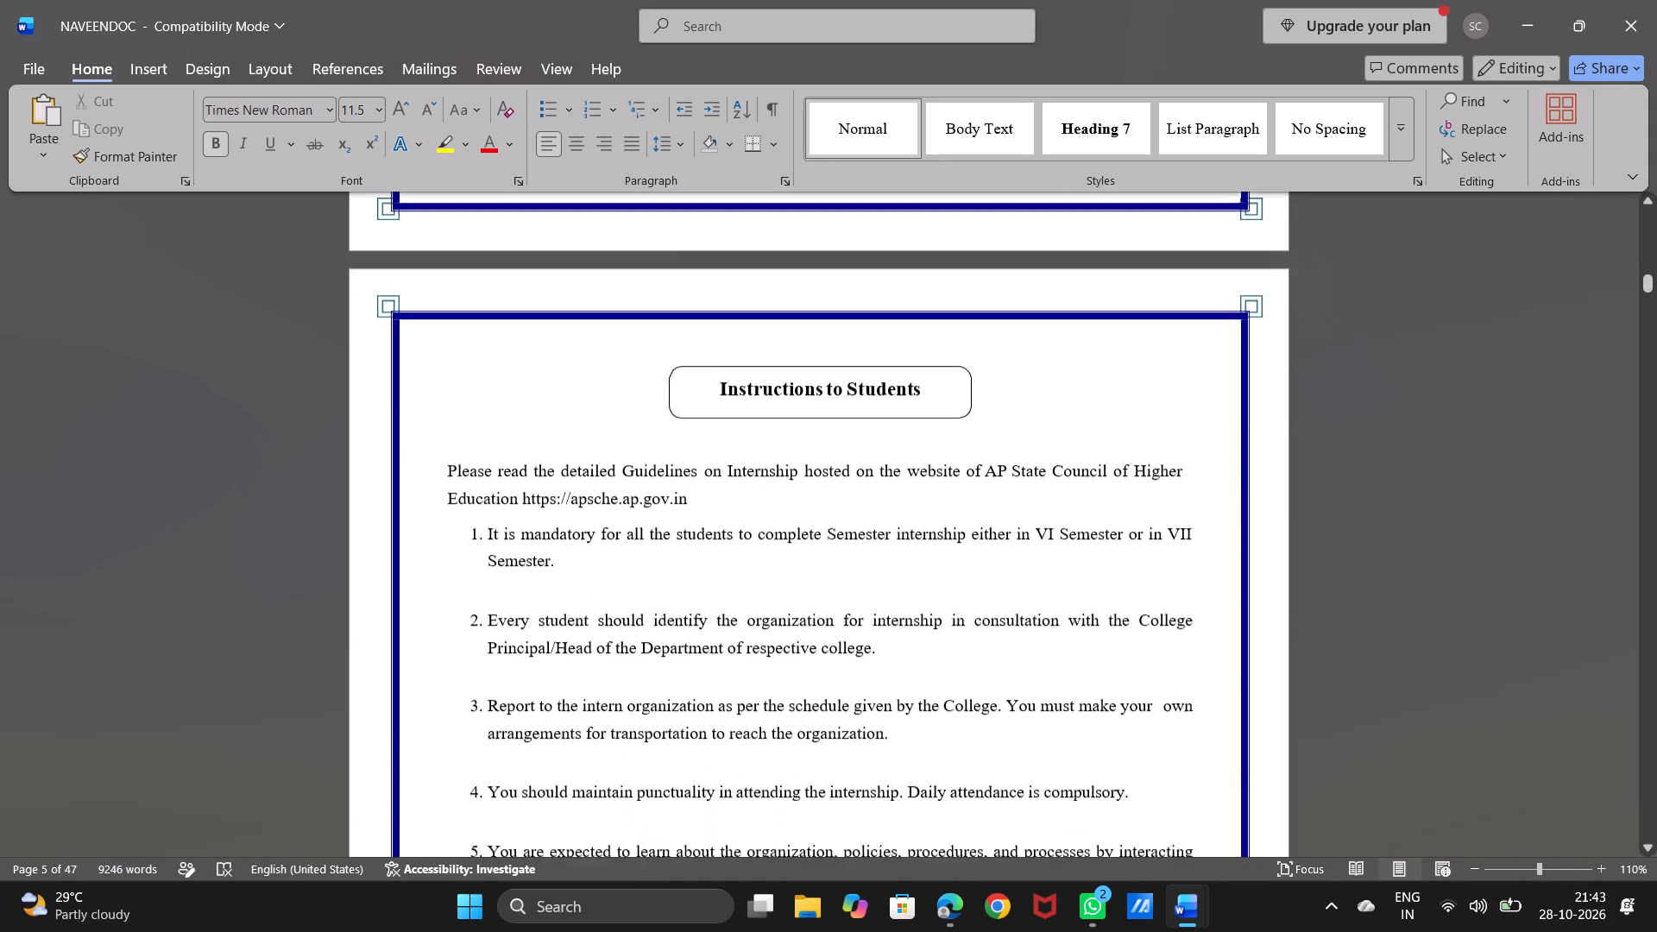
scroll(716, 494, down, 5)
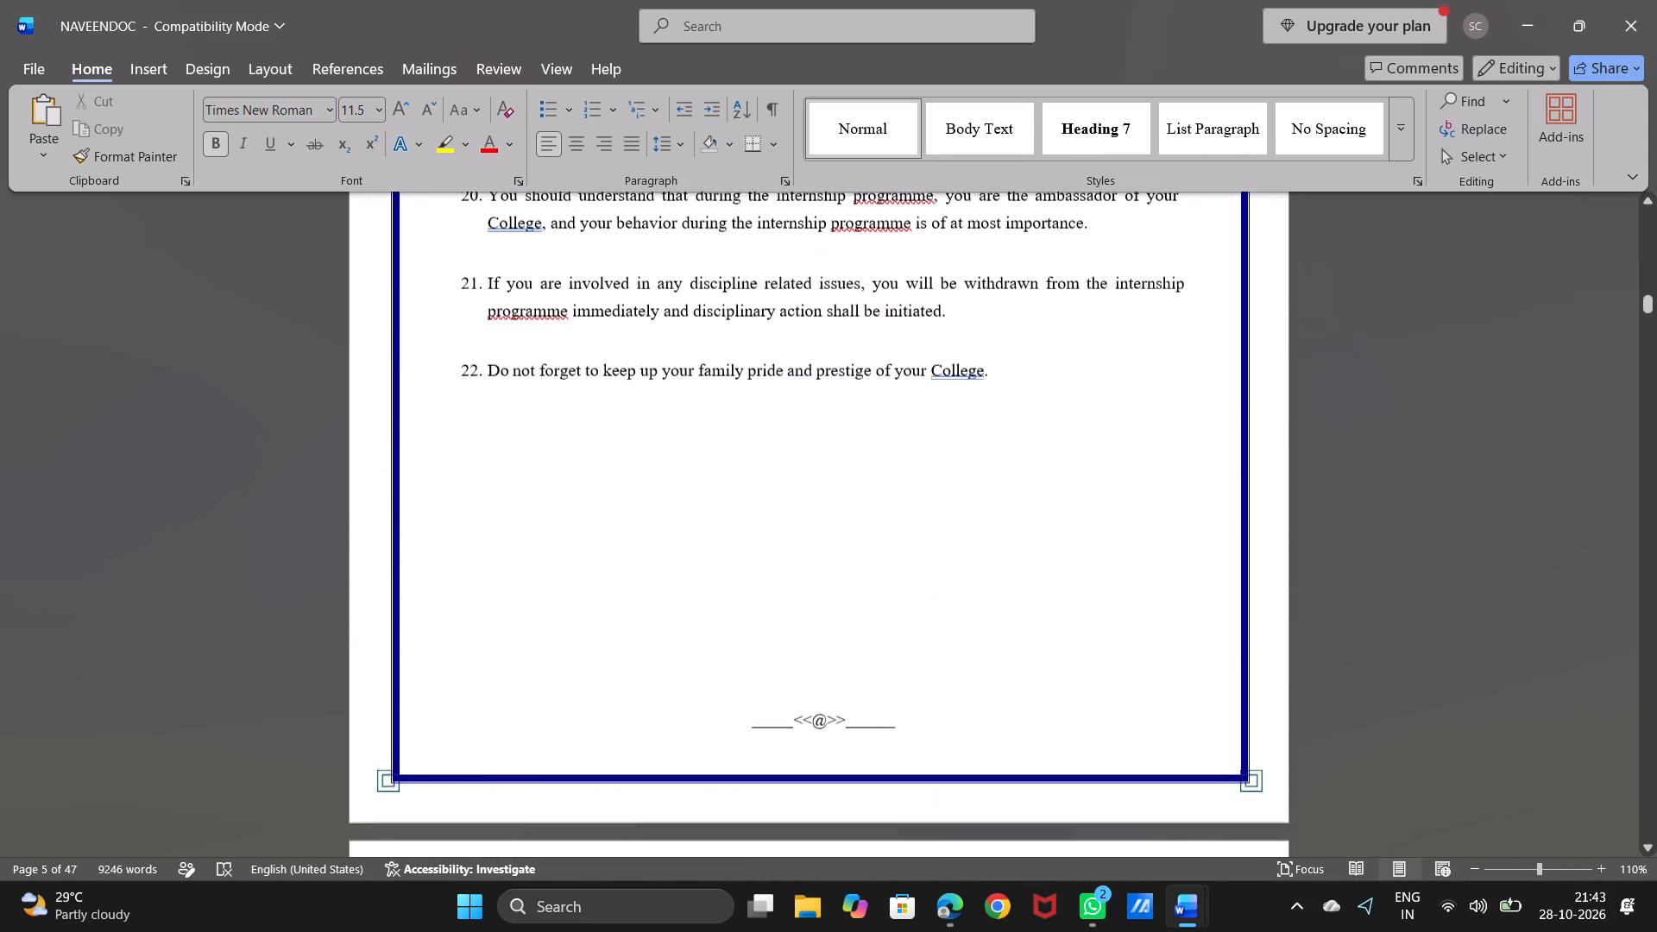
scroll(716, 494, down, 1)
scroll(716, 494, up, 1)
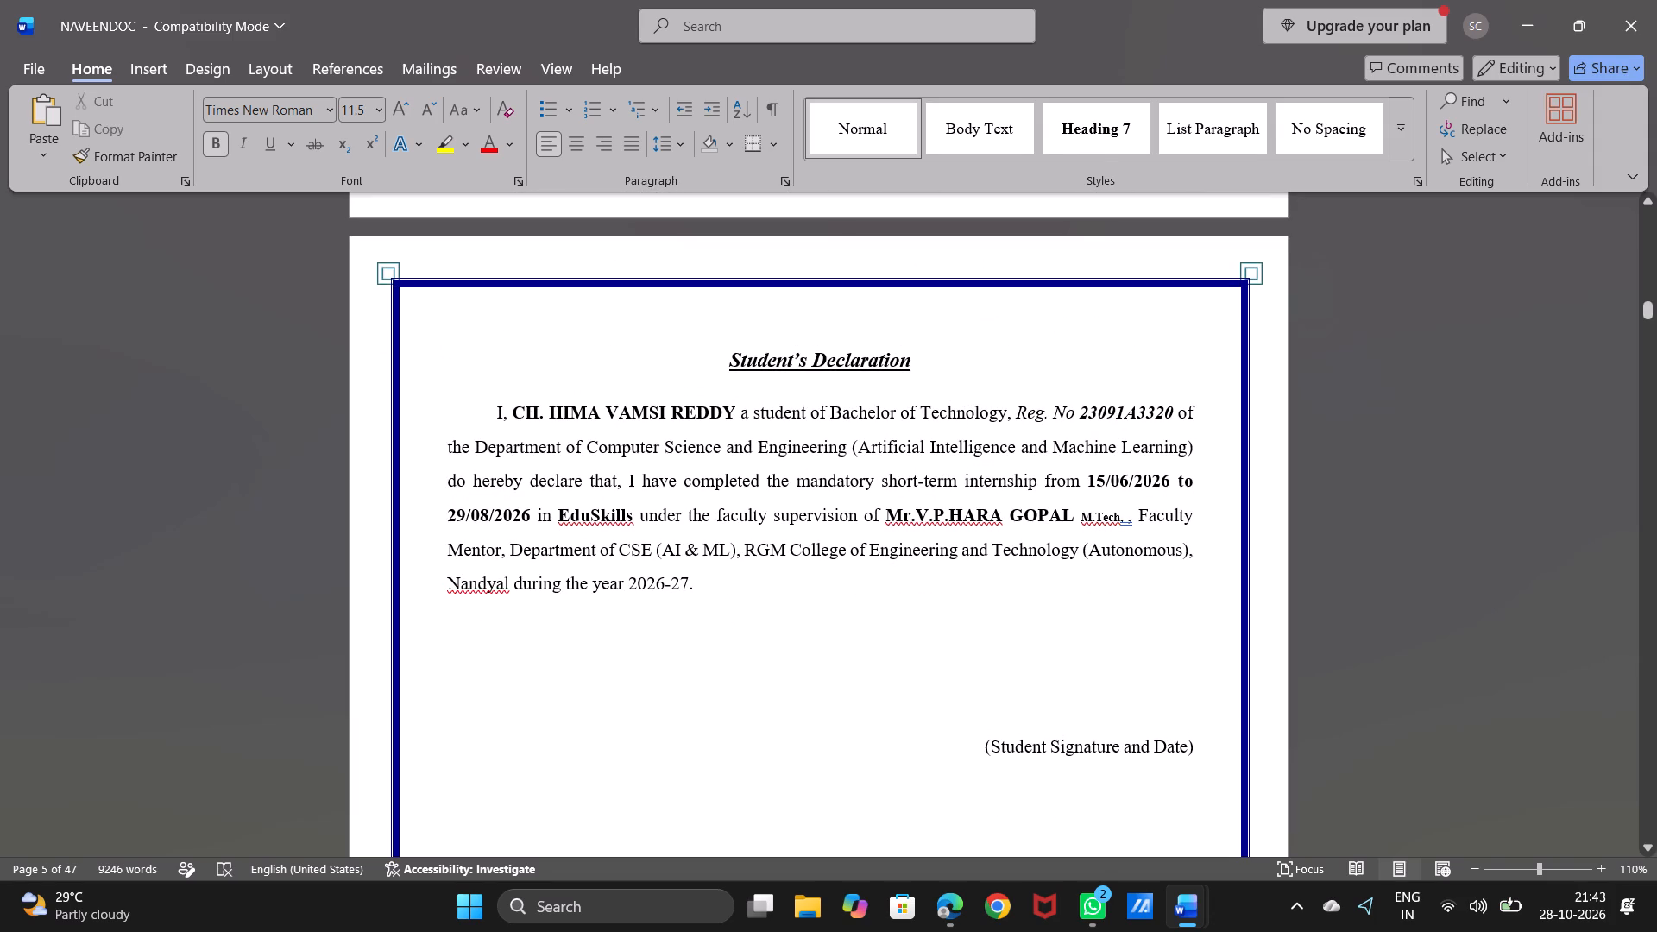
drag(1068, 517, 910, 526)
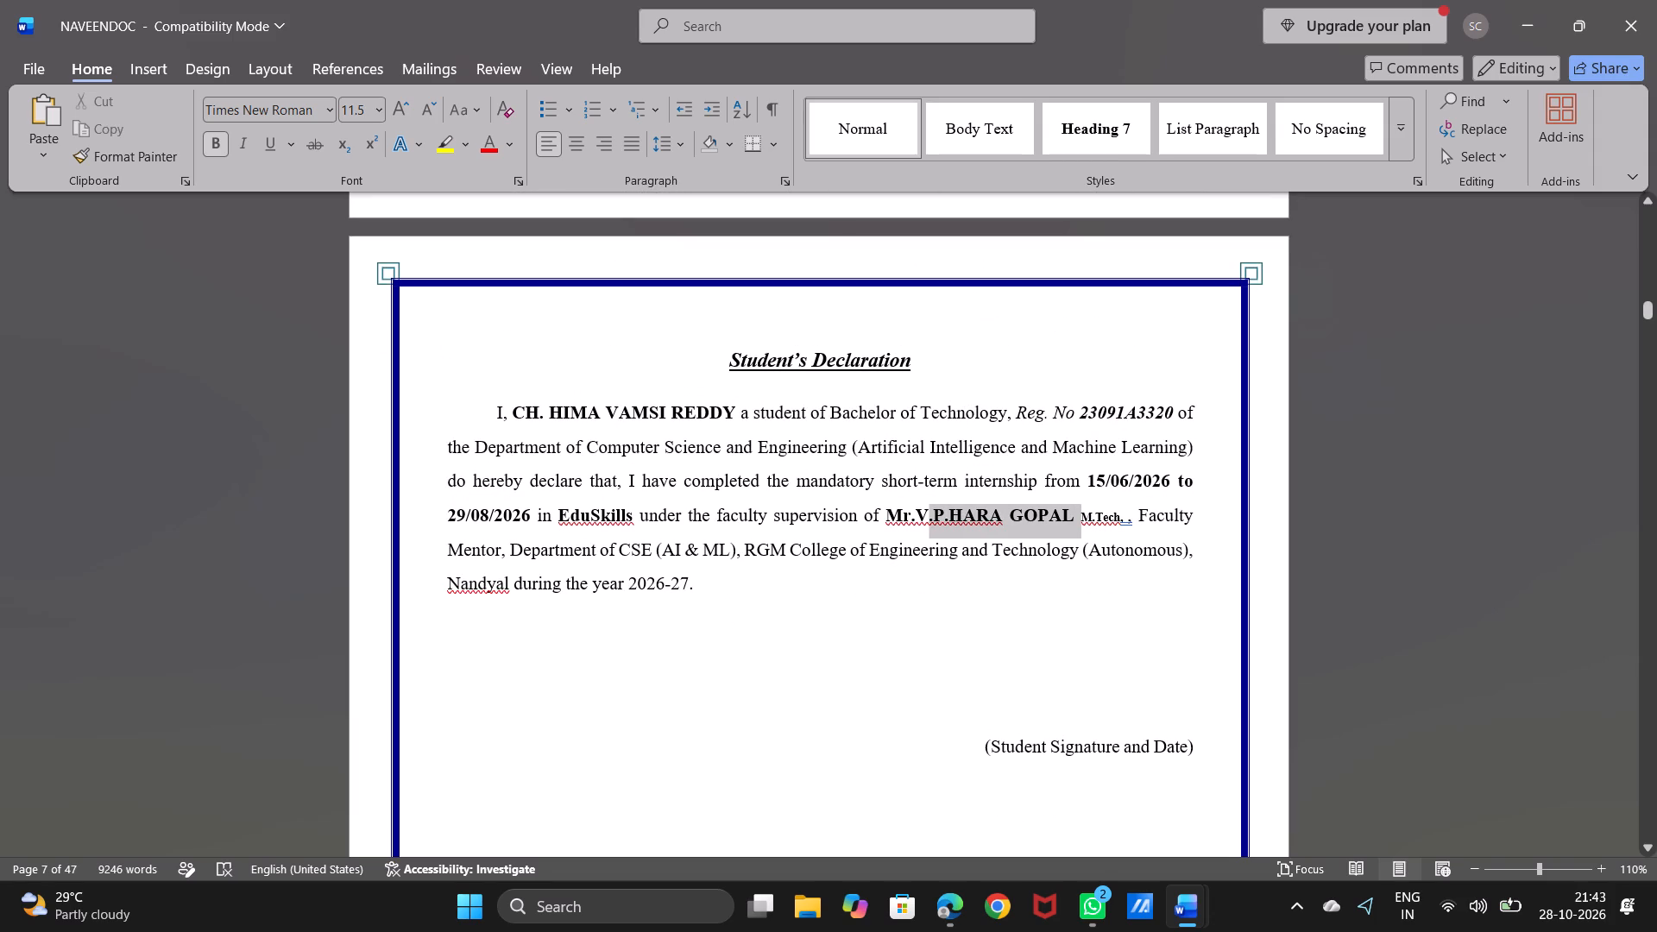
drag(910, 526, 891, 524)
key(ctrl+v)
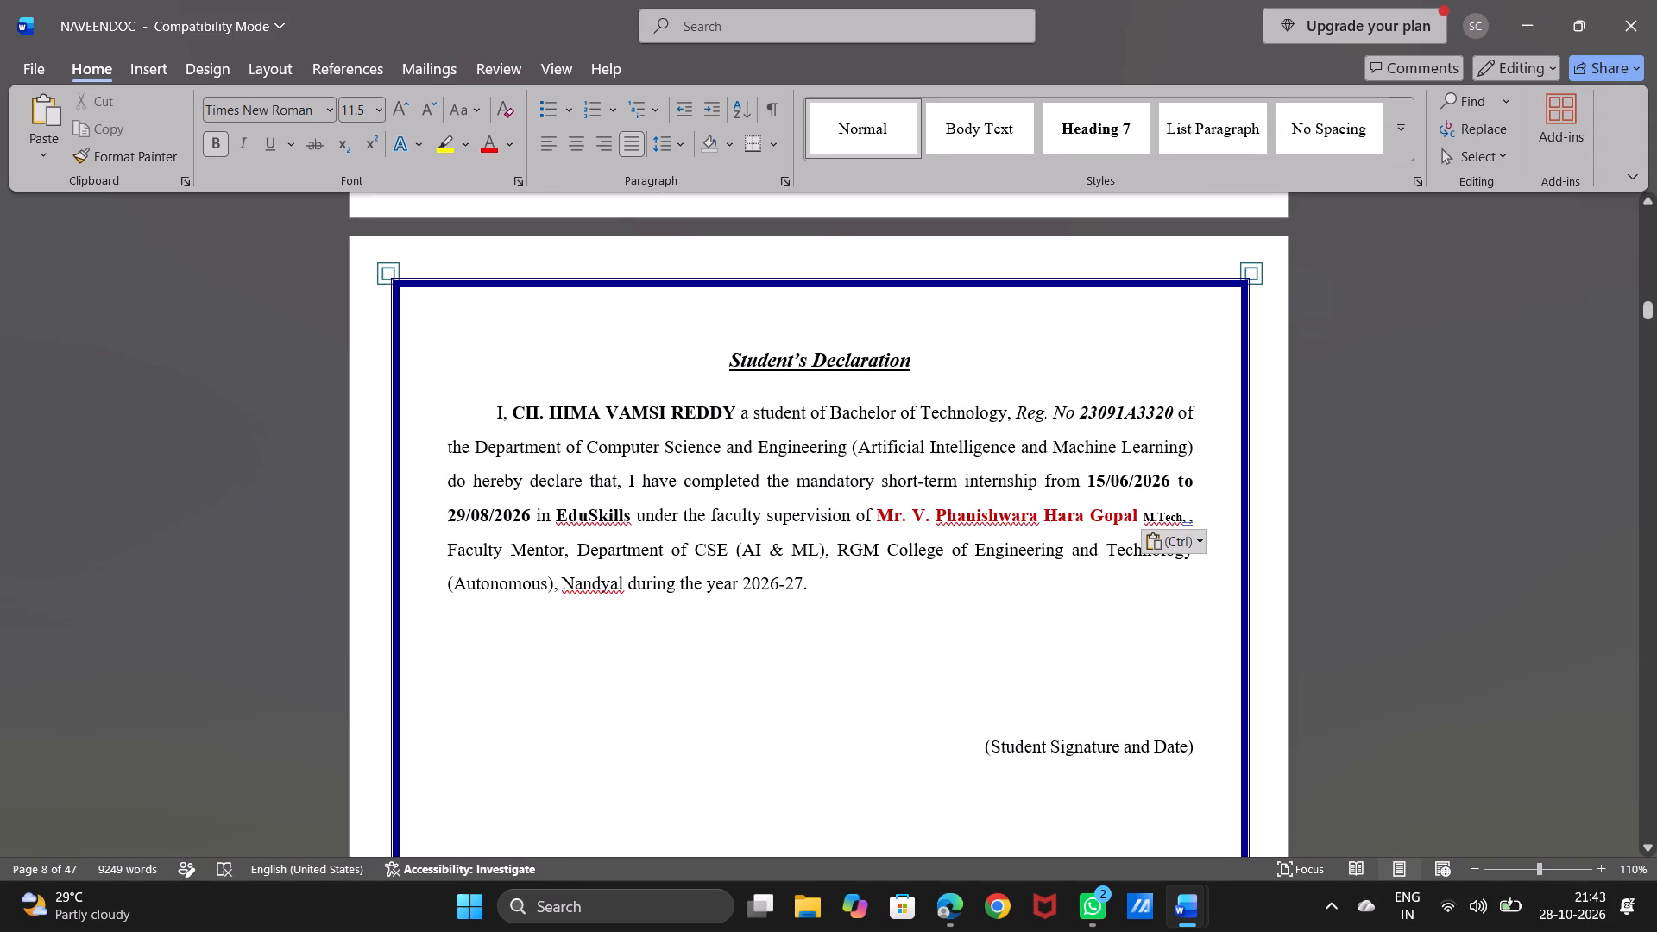
Set the font colour of the pasted mentor's name in the Student's Declaration to Automatic.
drag(1141, 514, 941, 515)
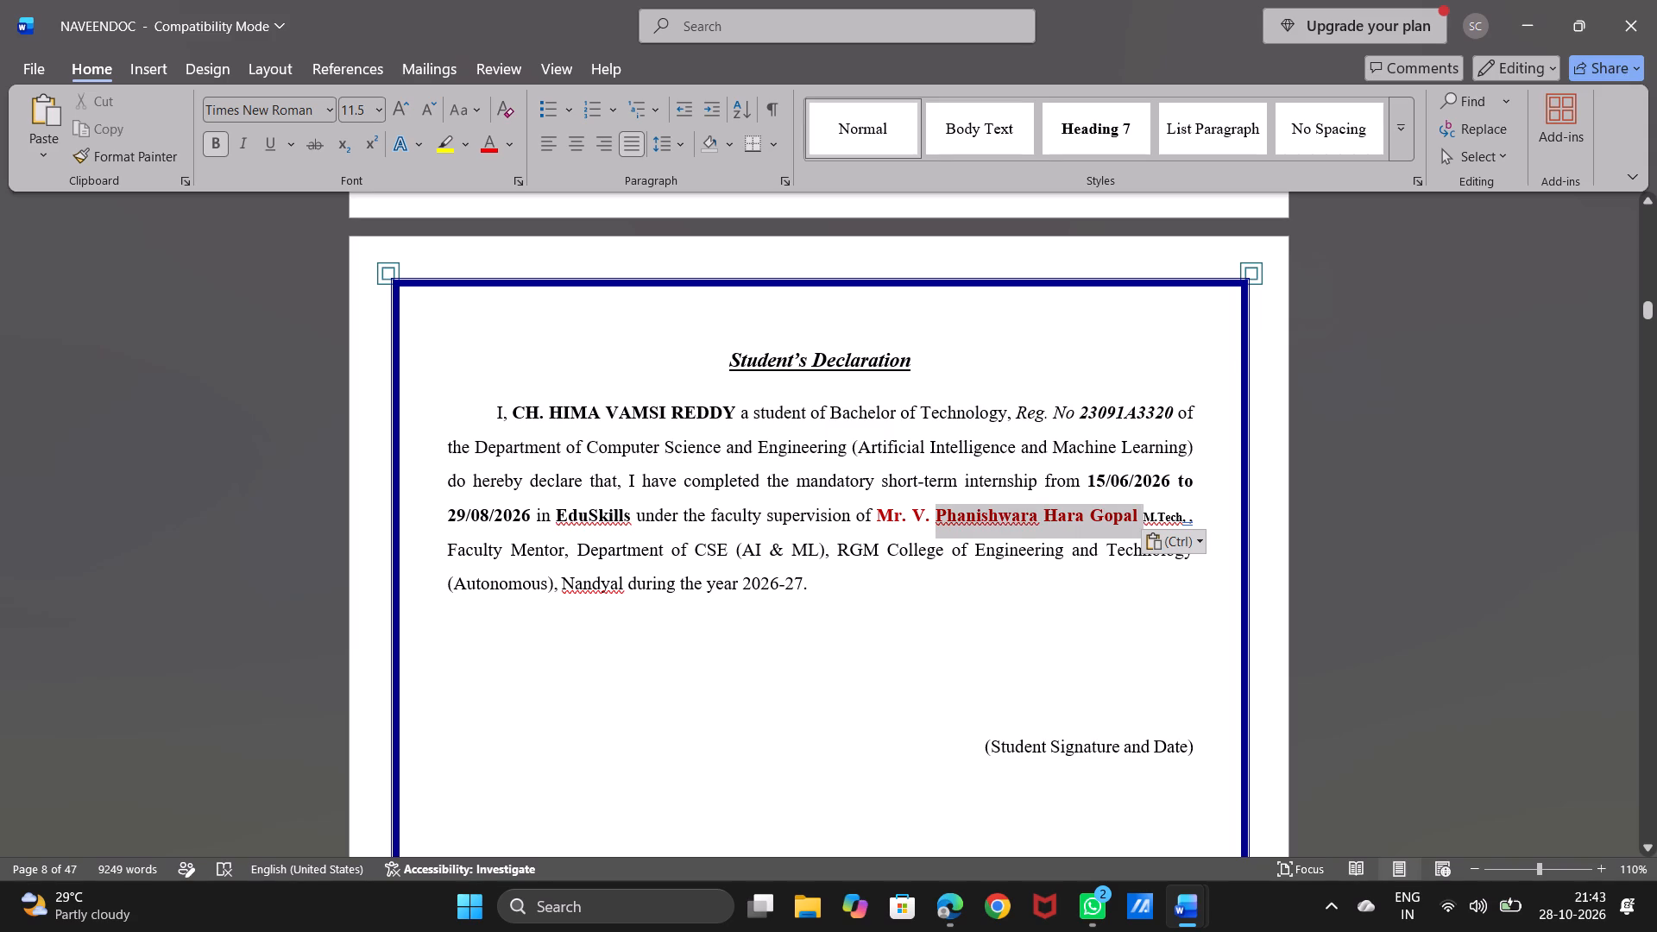
drag(941, 515, 887, 516)
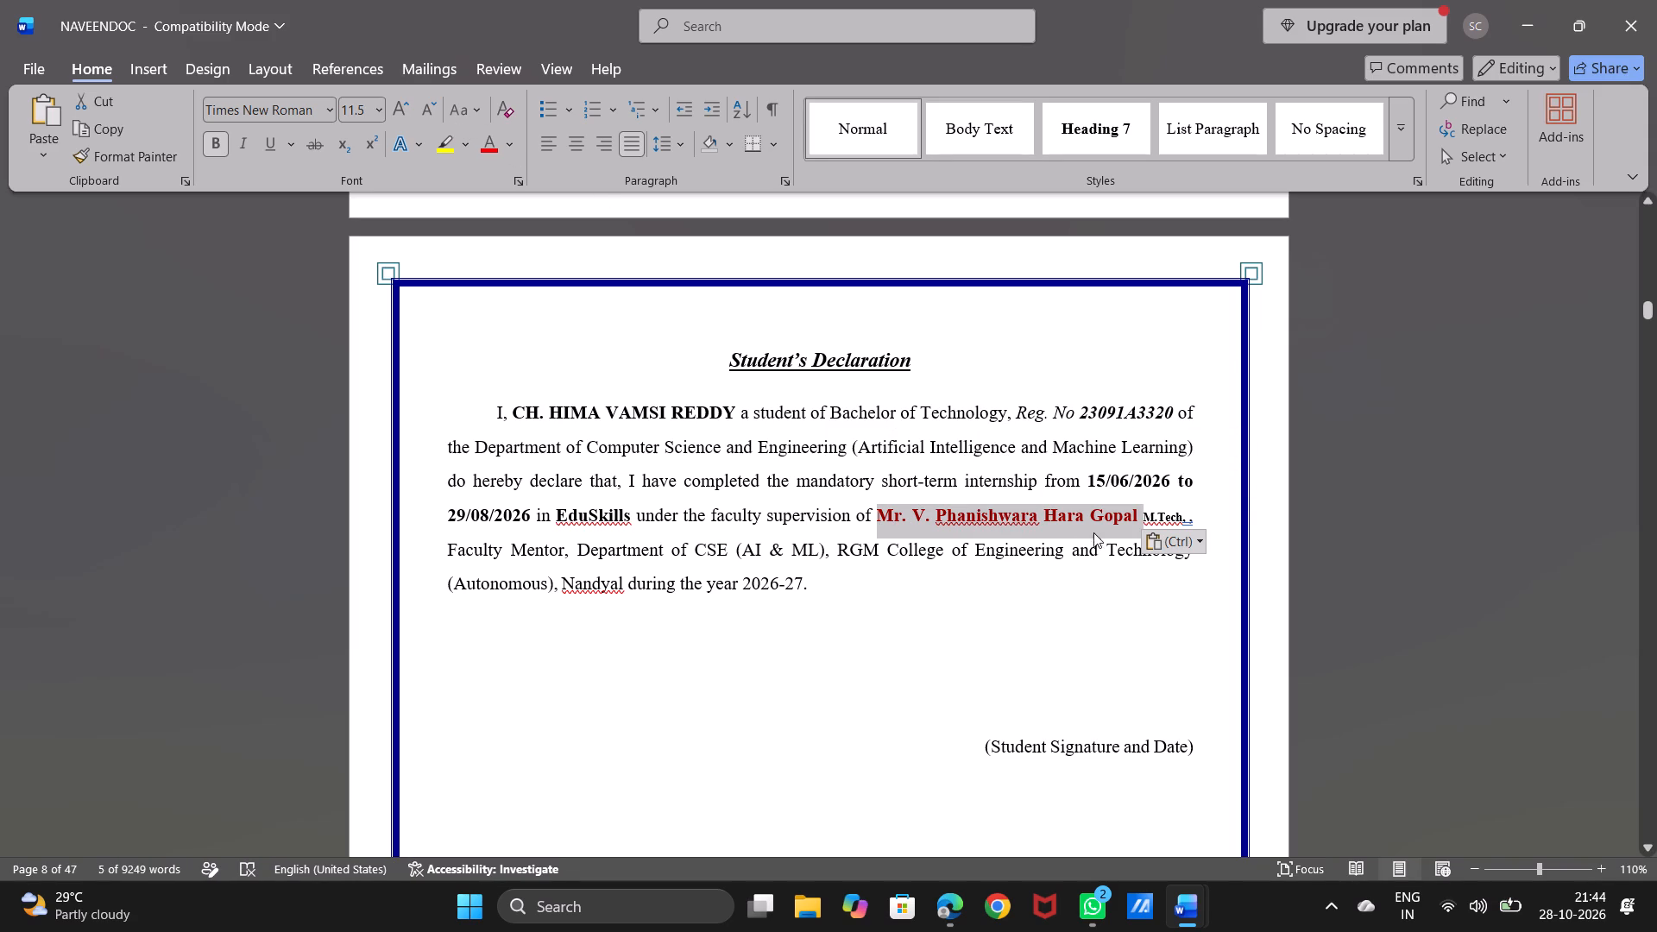
click(510, 145)
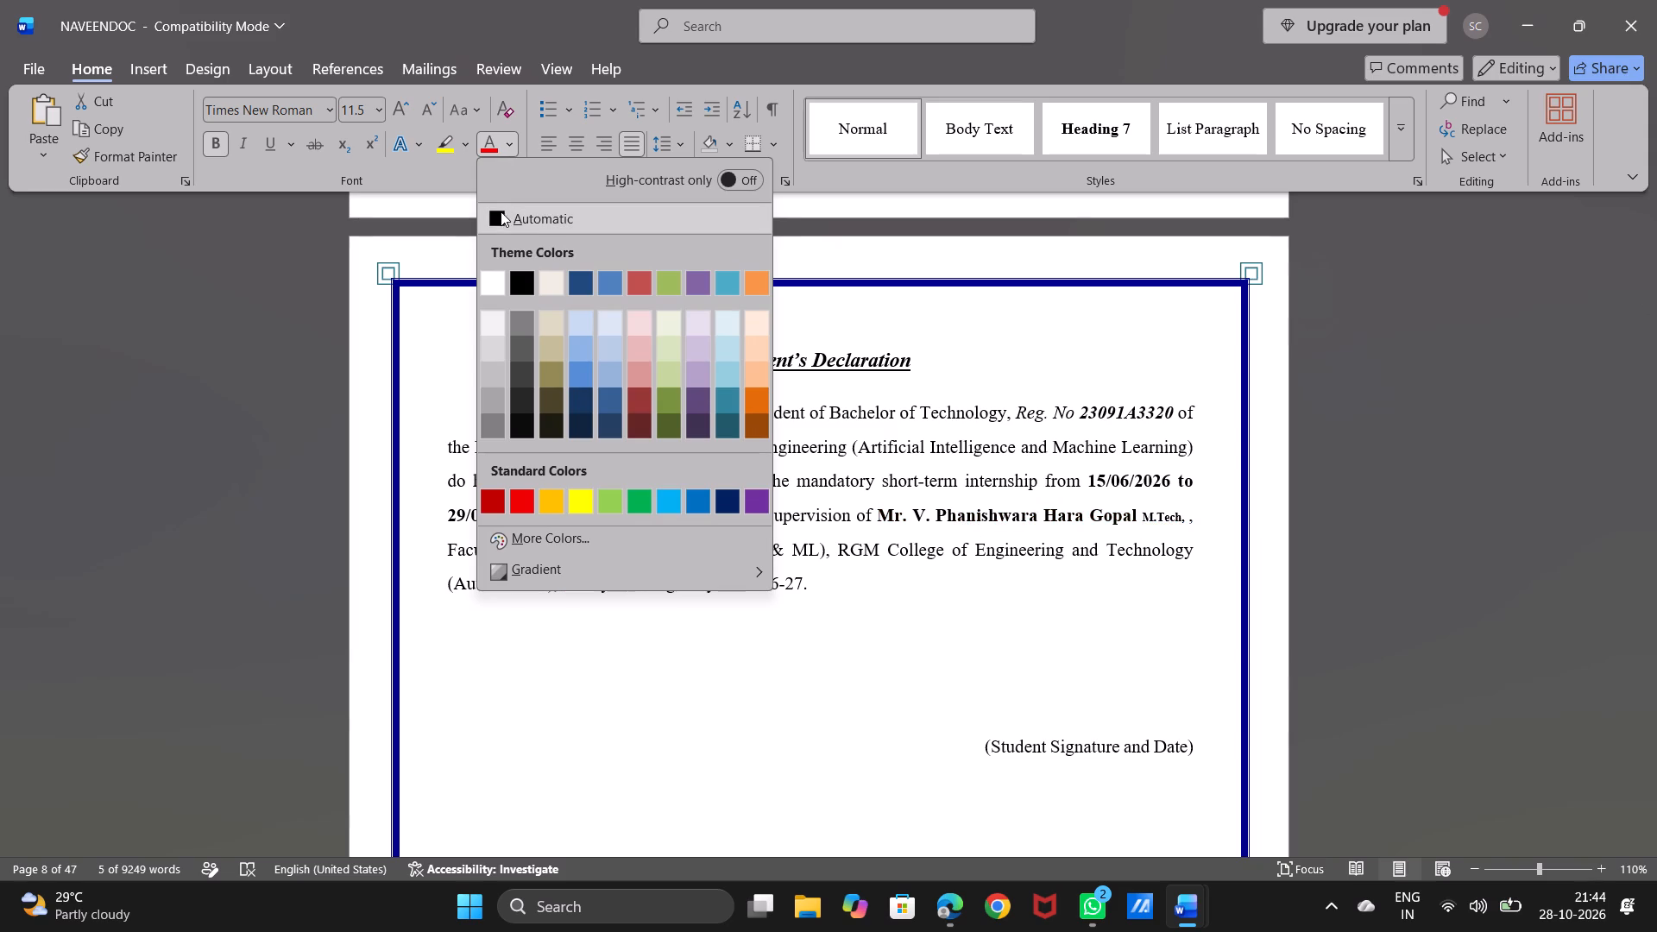
click(496, 215)
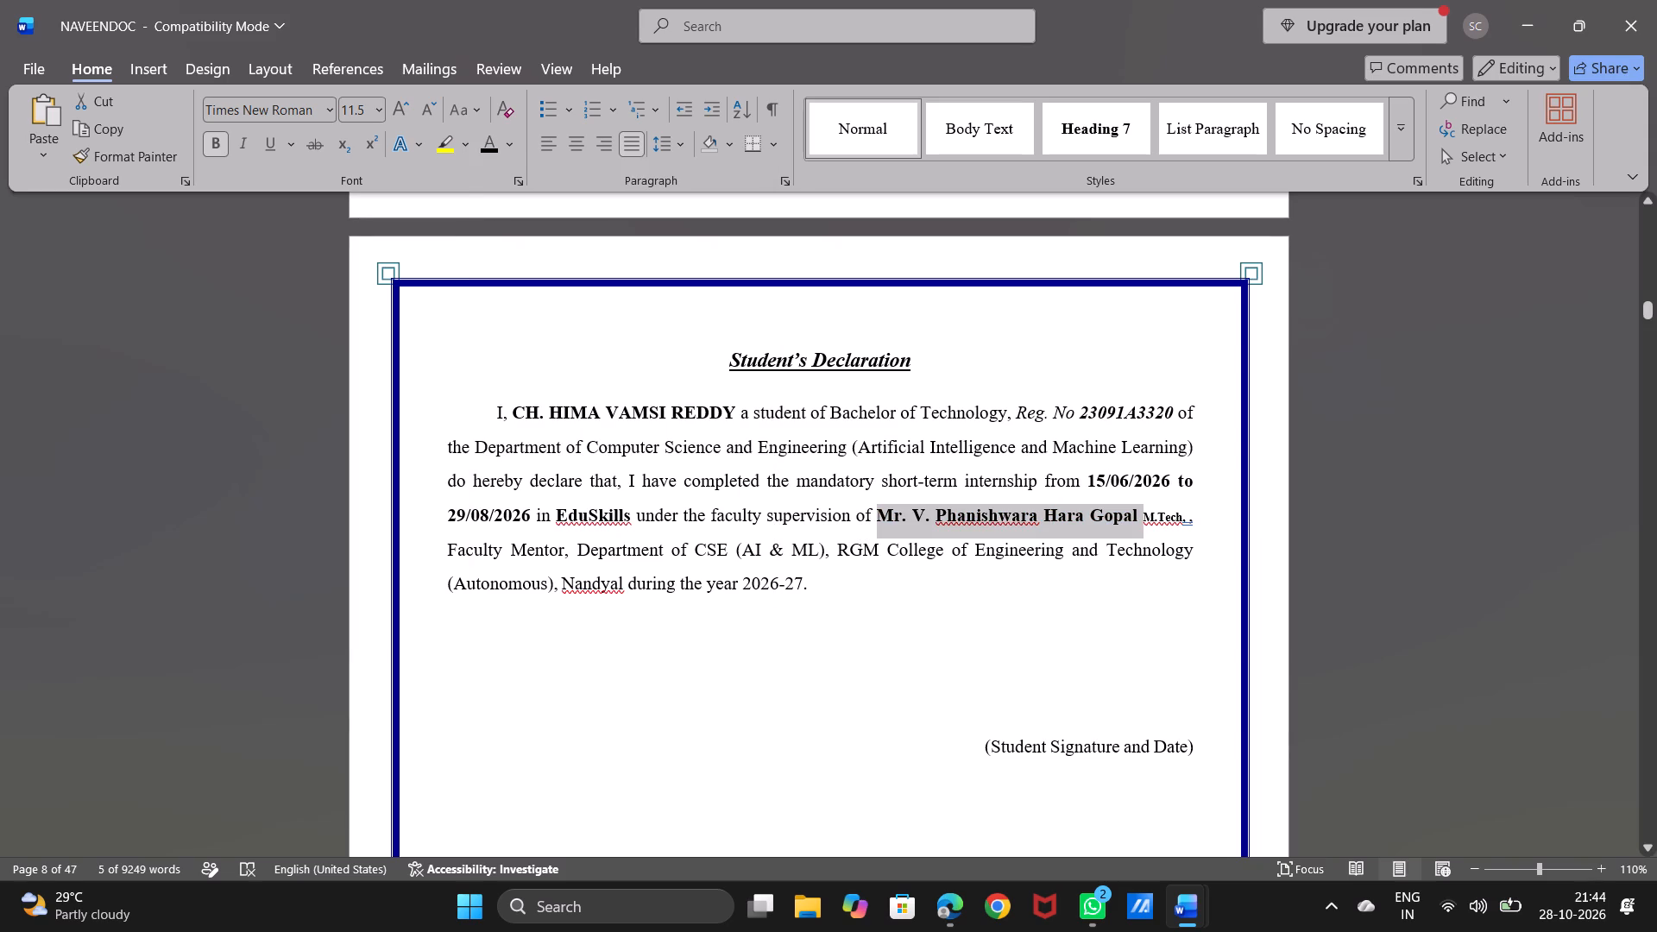
click(825, 618)
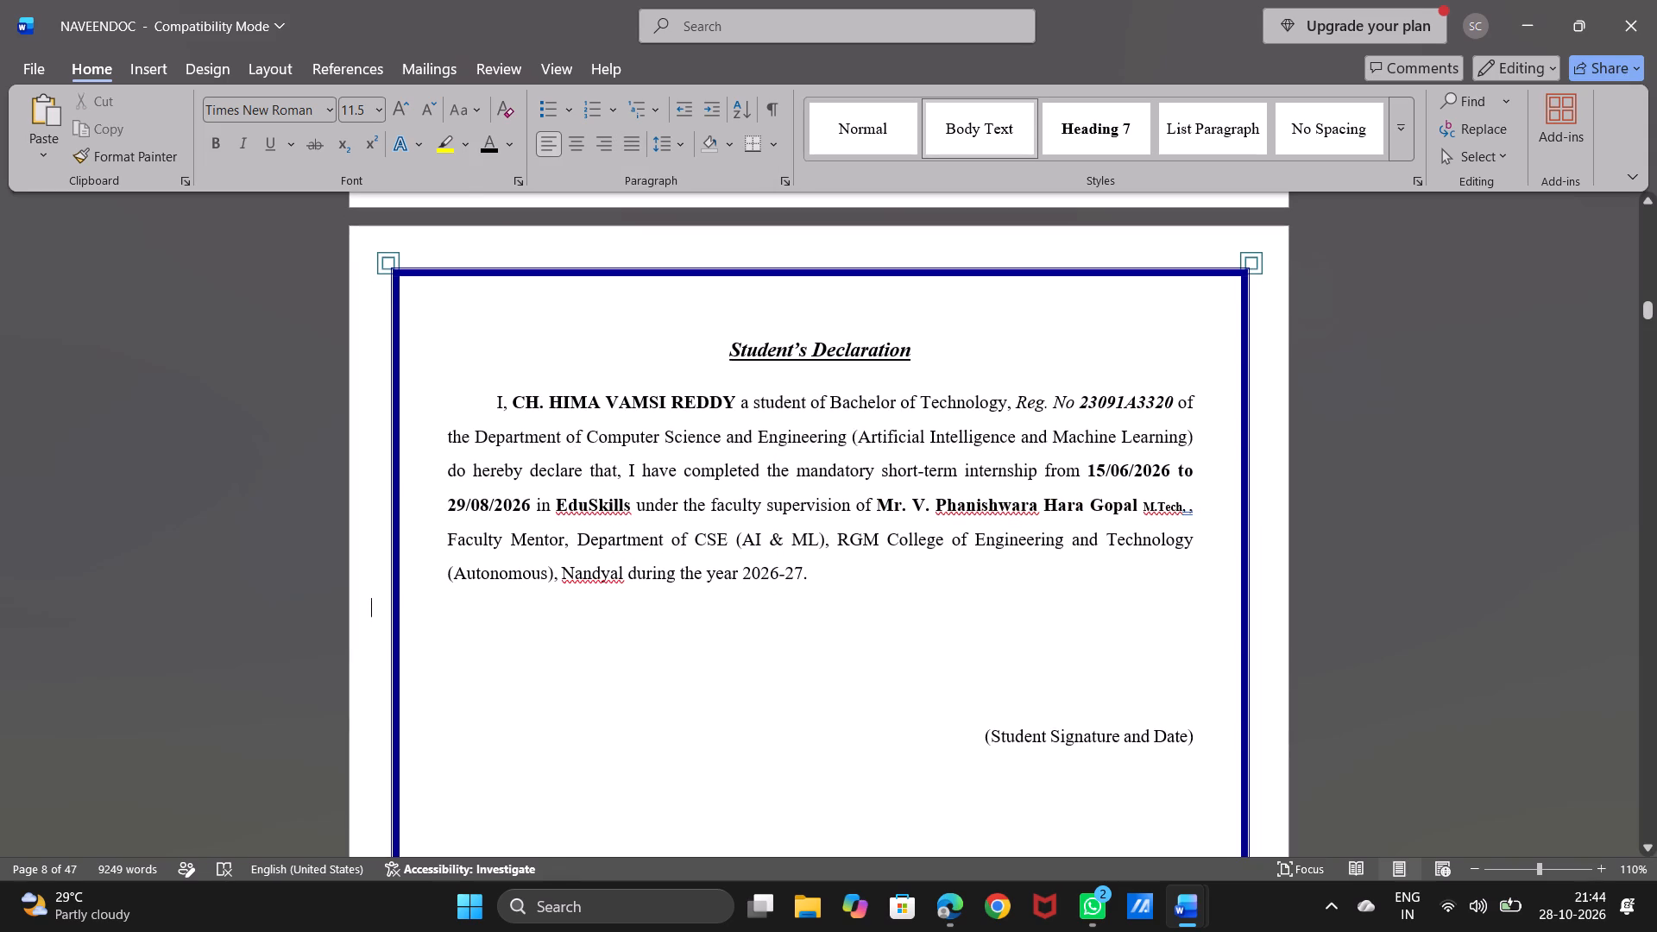
Check the Official Certification page and the student details in the certificate image under "Certificate from Intern Organization".
scroll(825, 618, down, 1)
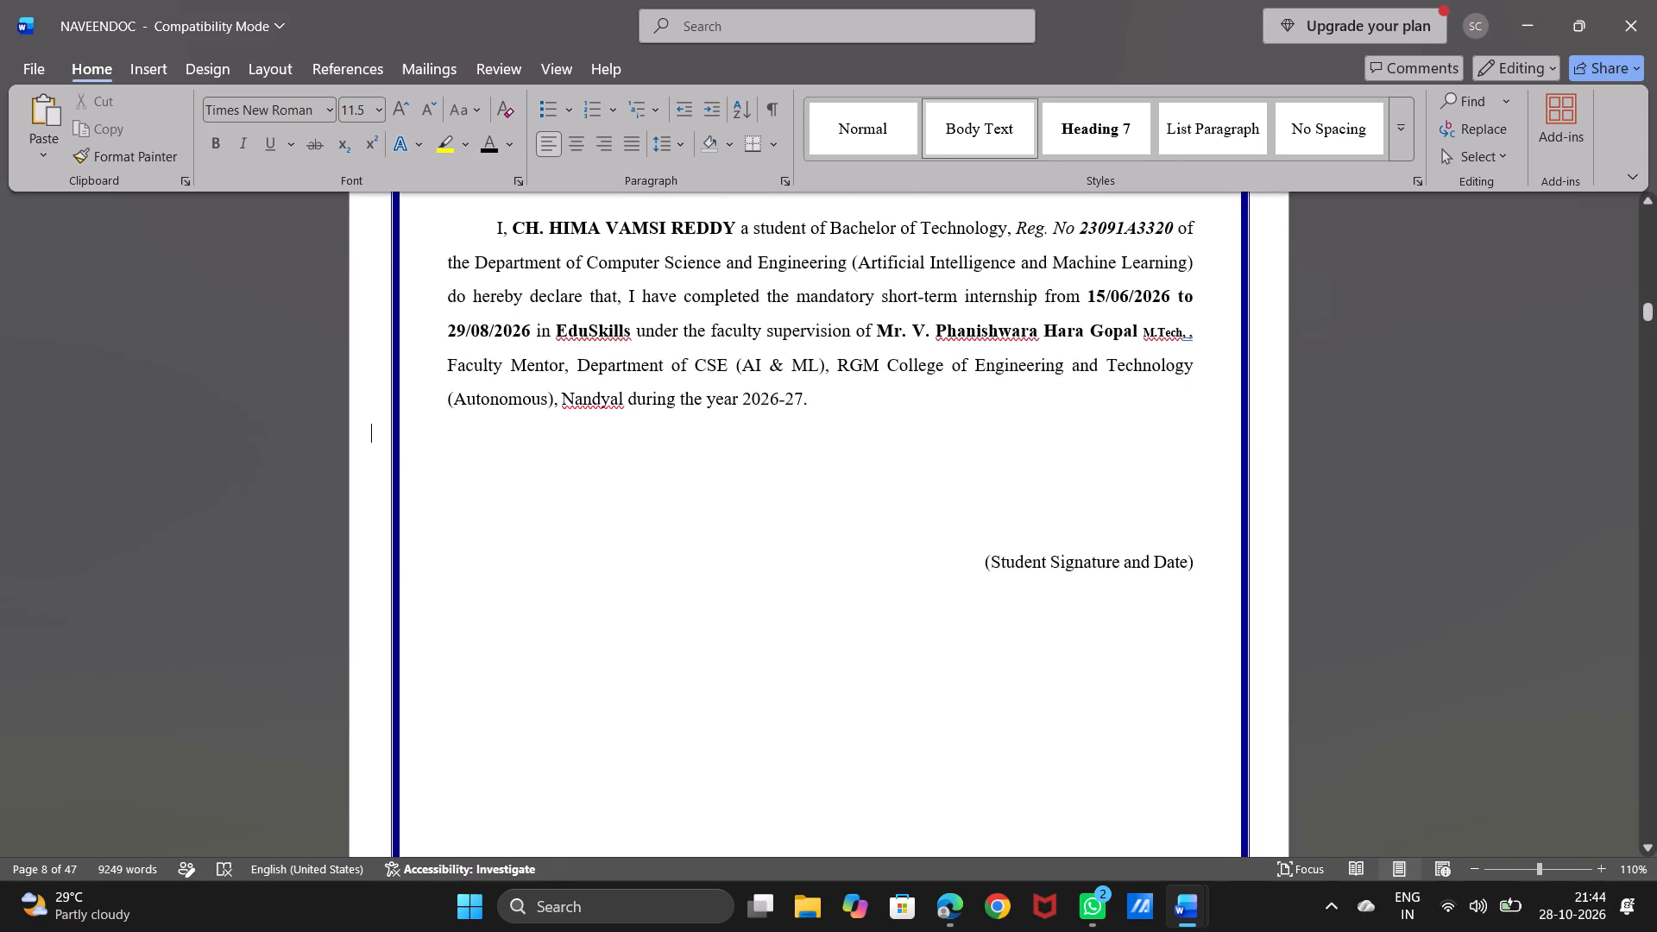
scroll(825, 618, down, 4)
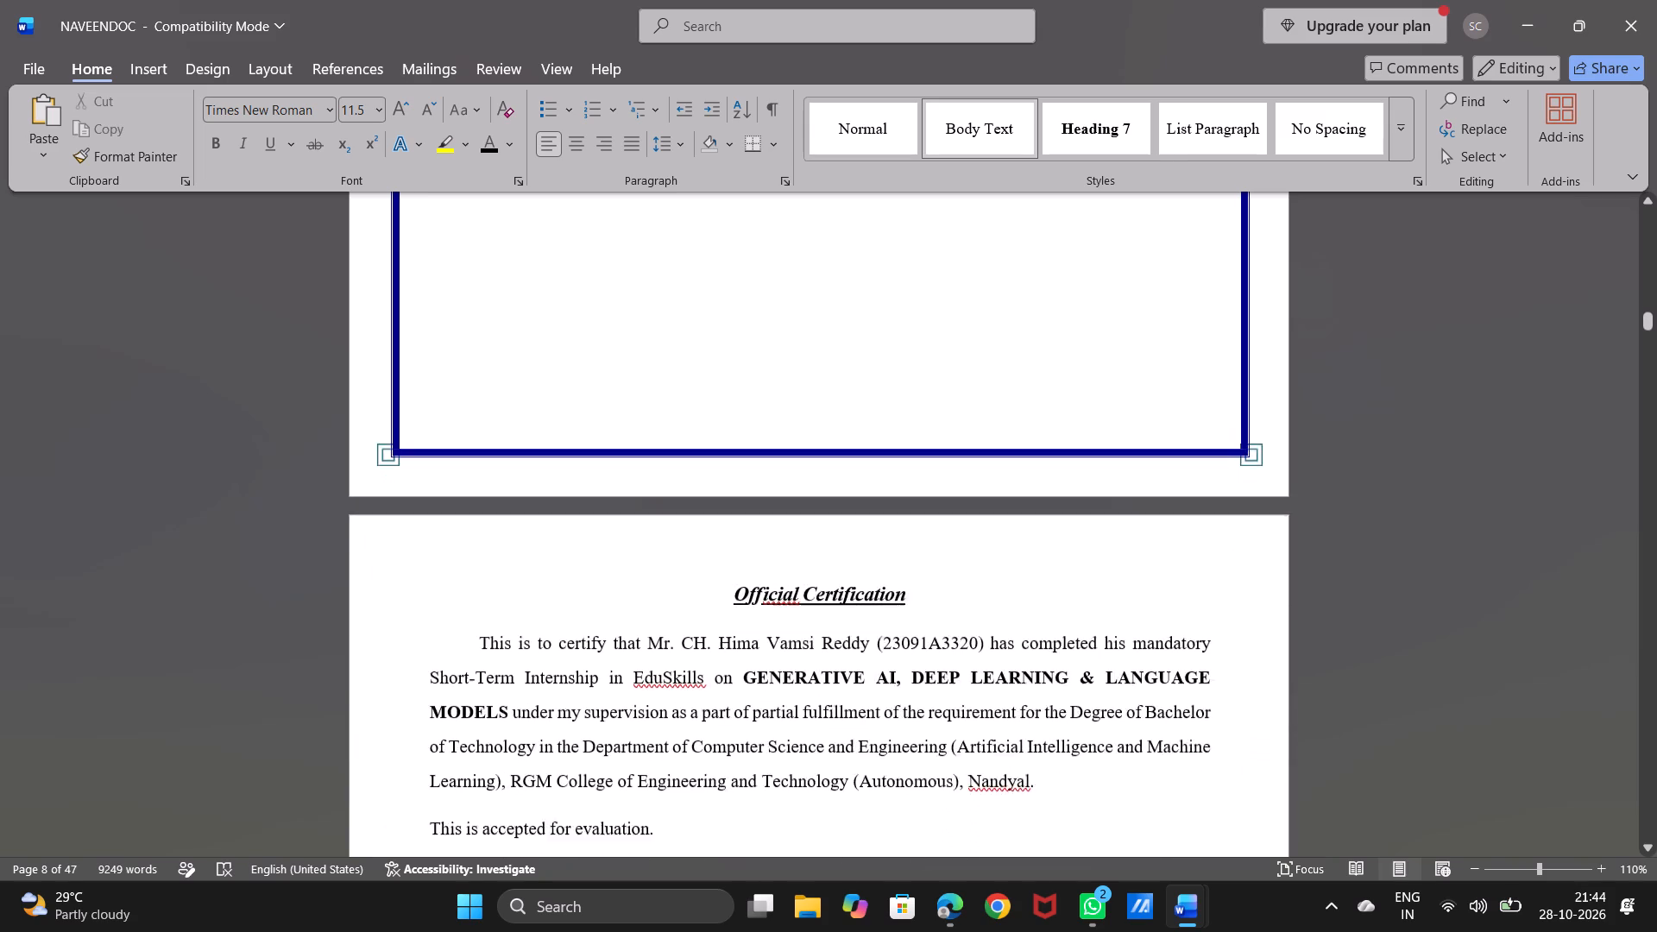
scroll(825, 618, down, 2)
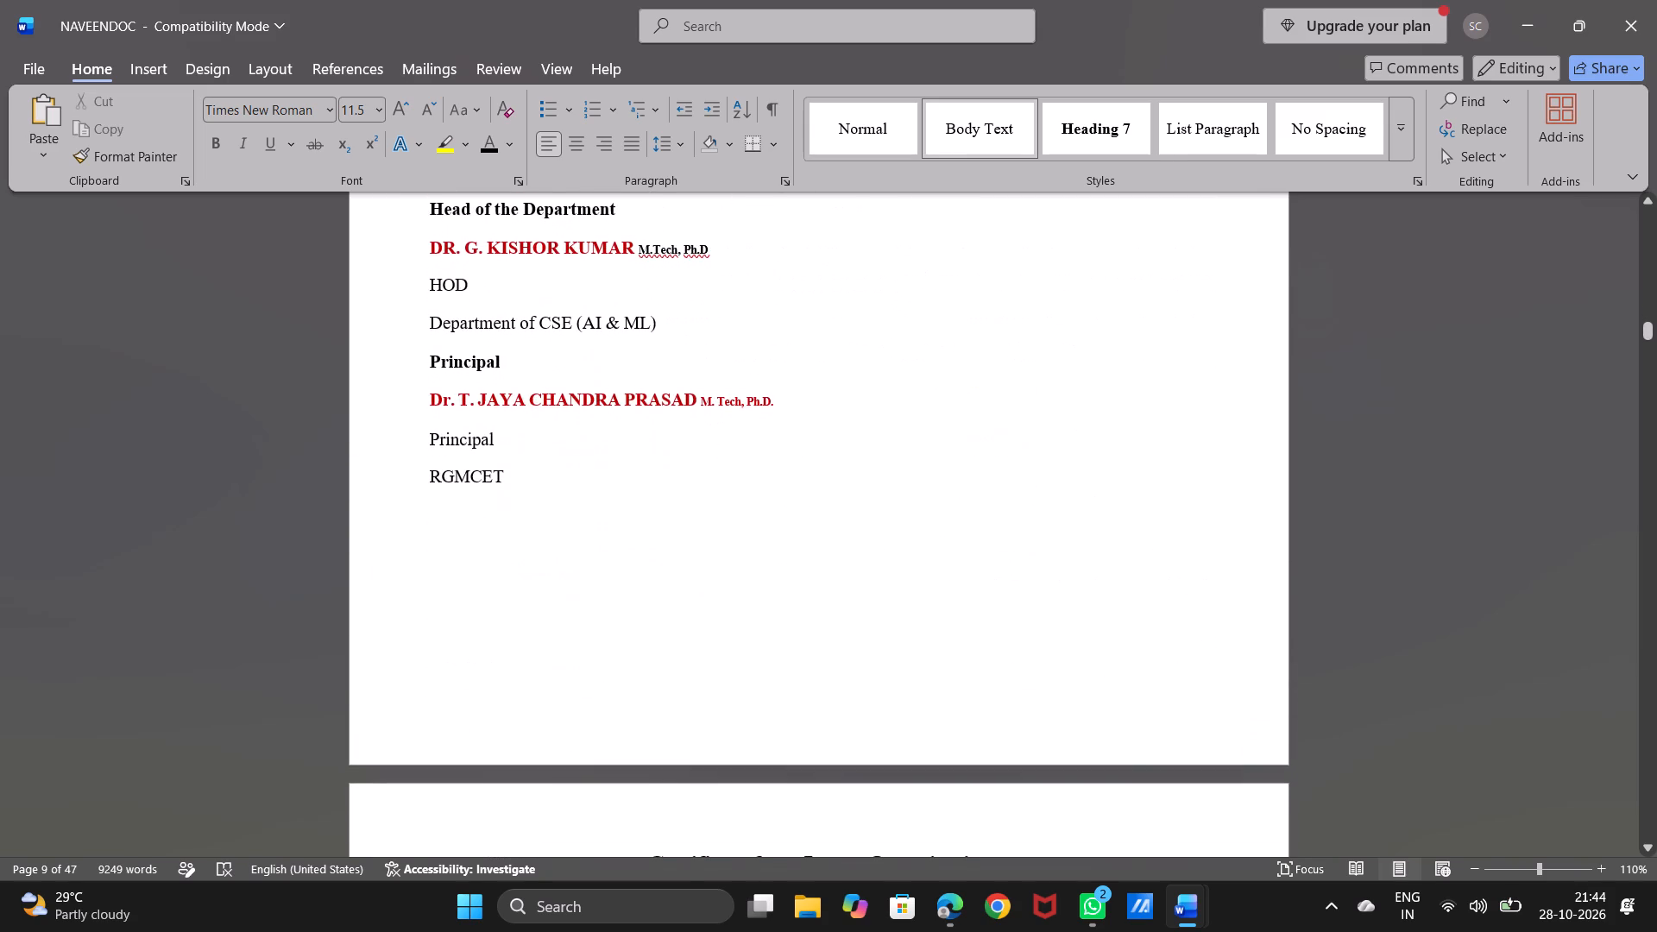
scroll(825, 618, down, 3)
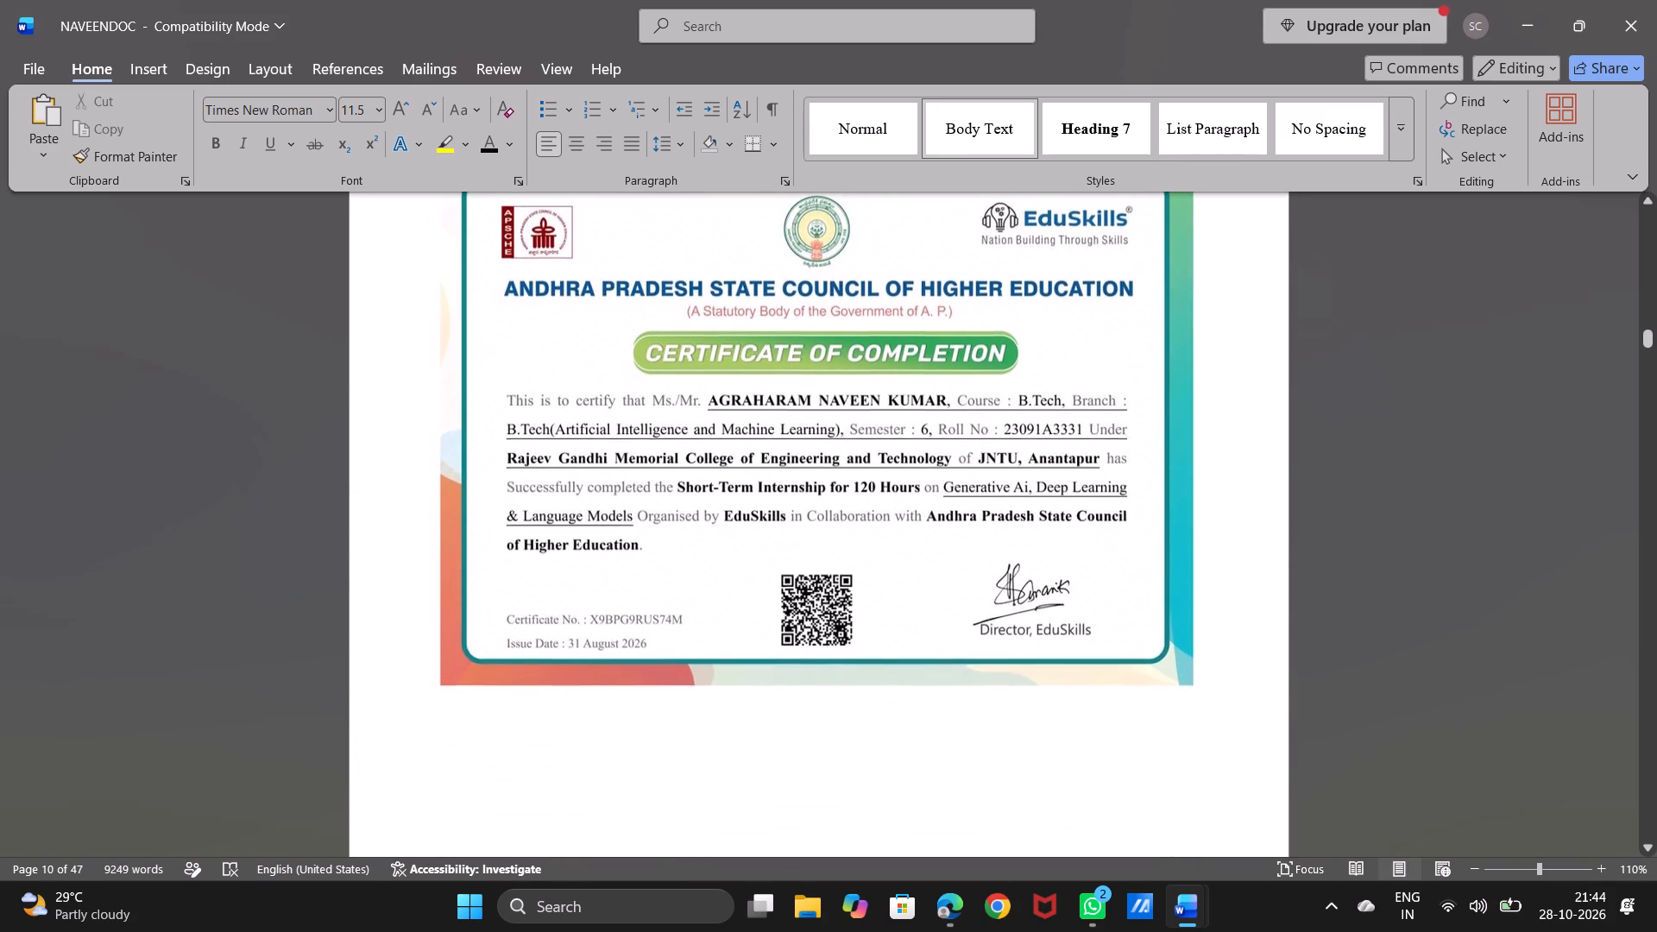
click(870, 390)
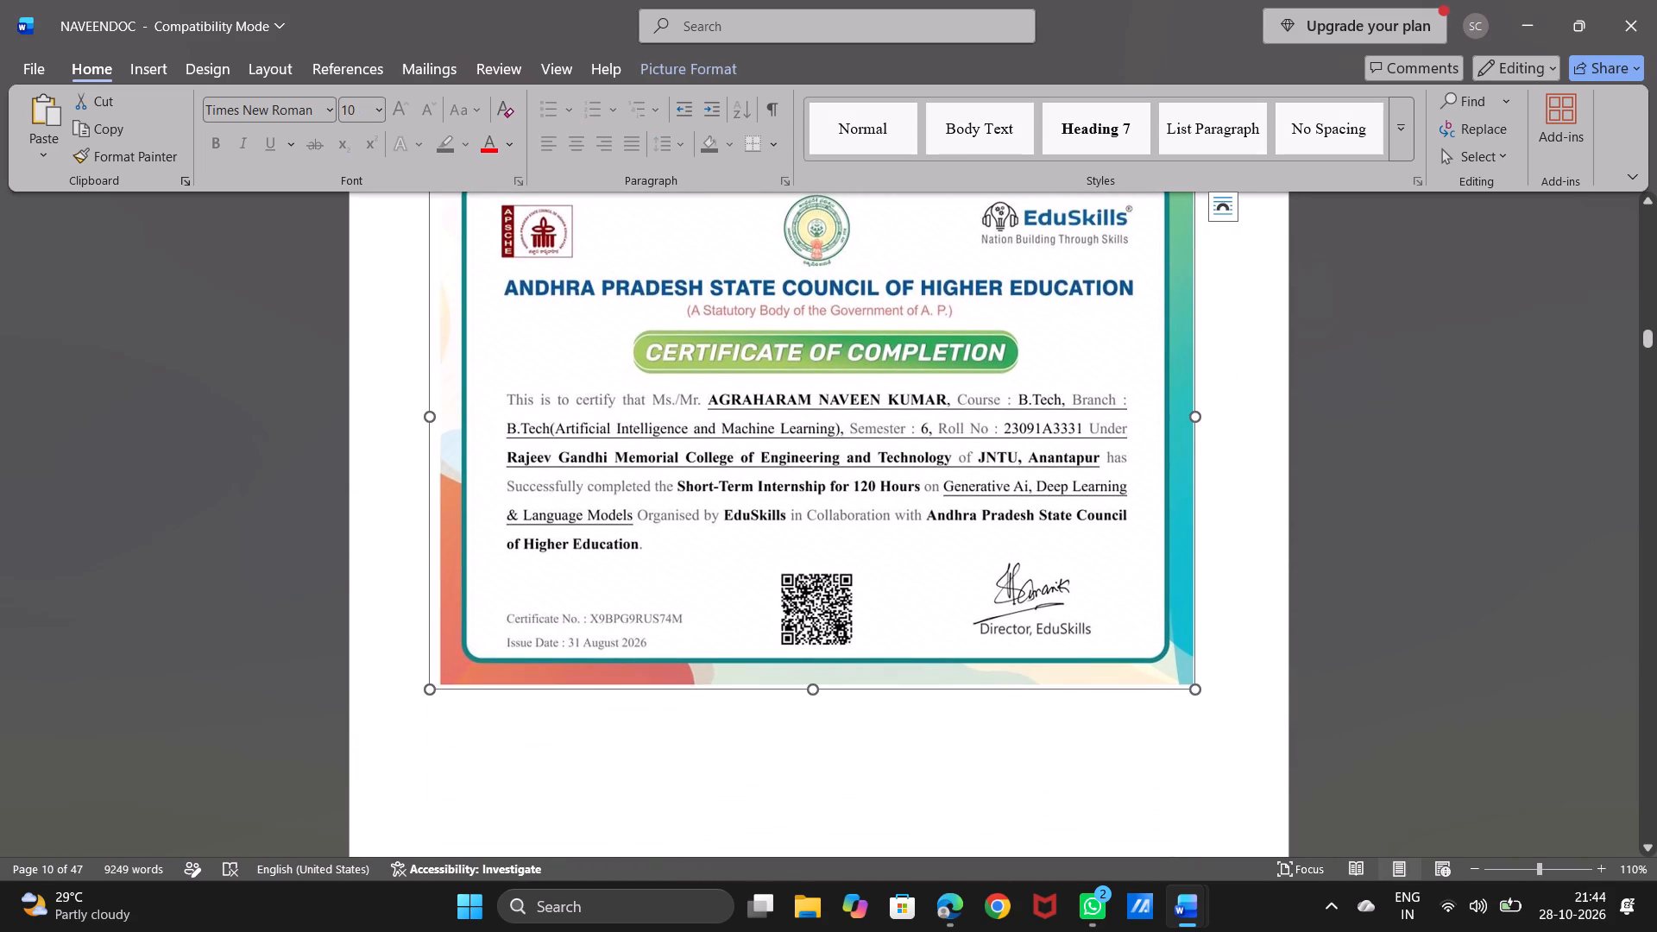
click(870, 400)
scroll(870, 400, up, 1)
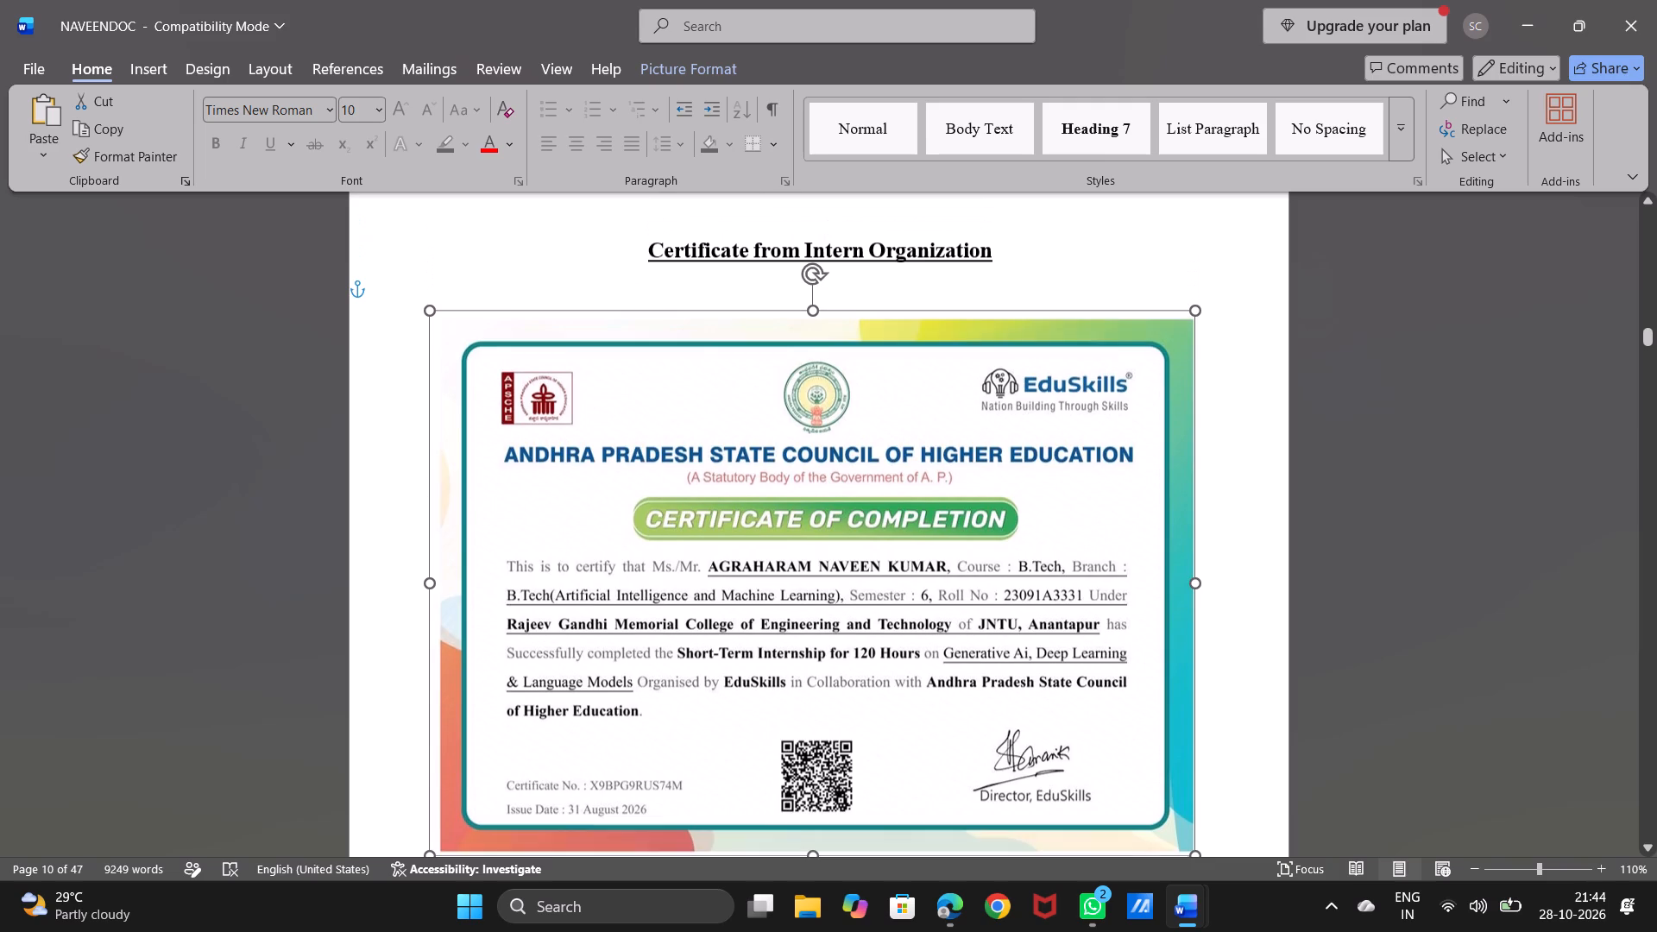
scroll(870, 400, down, 1)
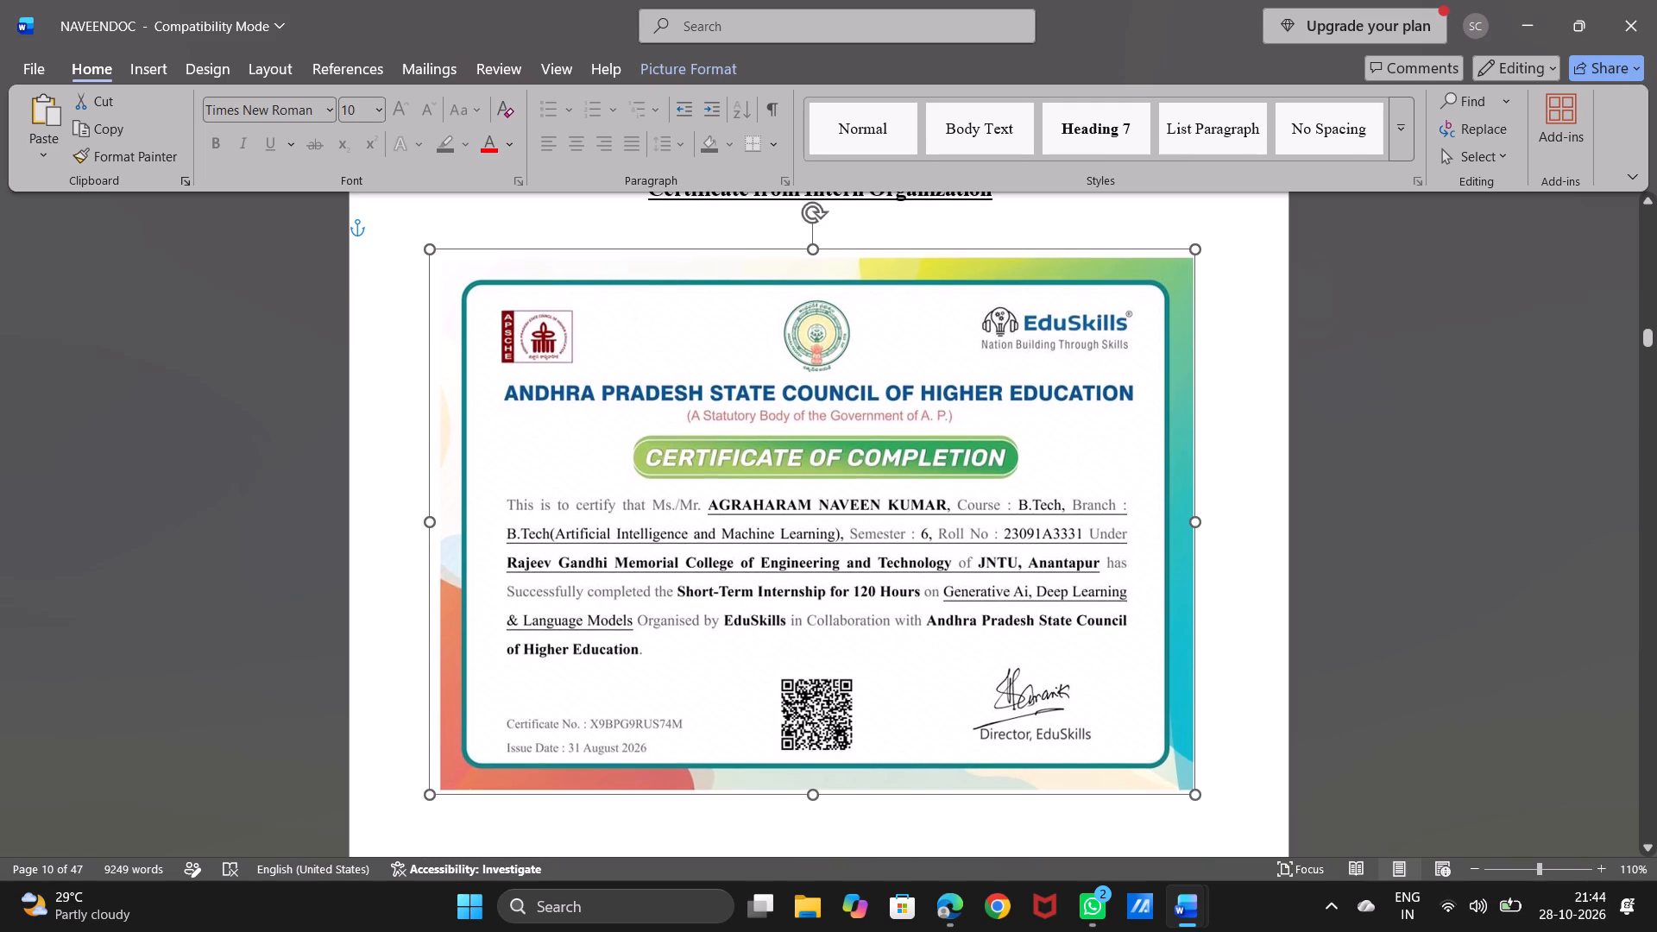
scroll(870, 400, down, 1)
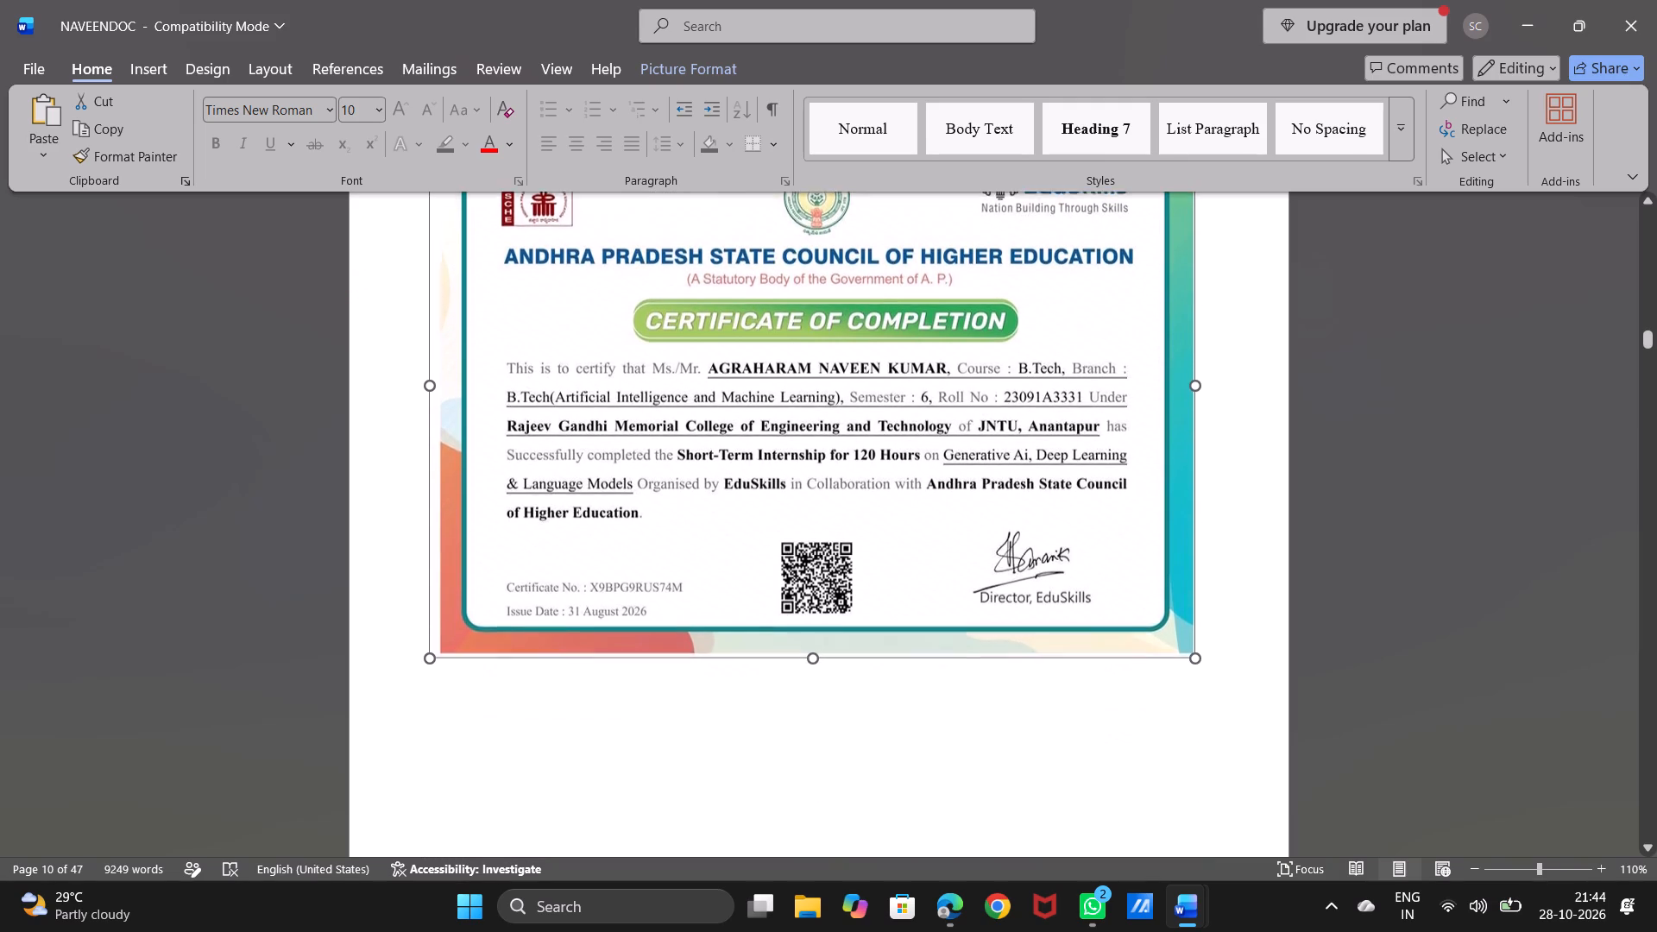
scroll(870, 400, up, 1)
Switch to Google Chrome with the student's rgmcet.edu.in profile, the one marked C, and bring up its New Tab page.
click(988, 913)
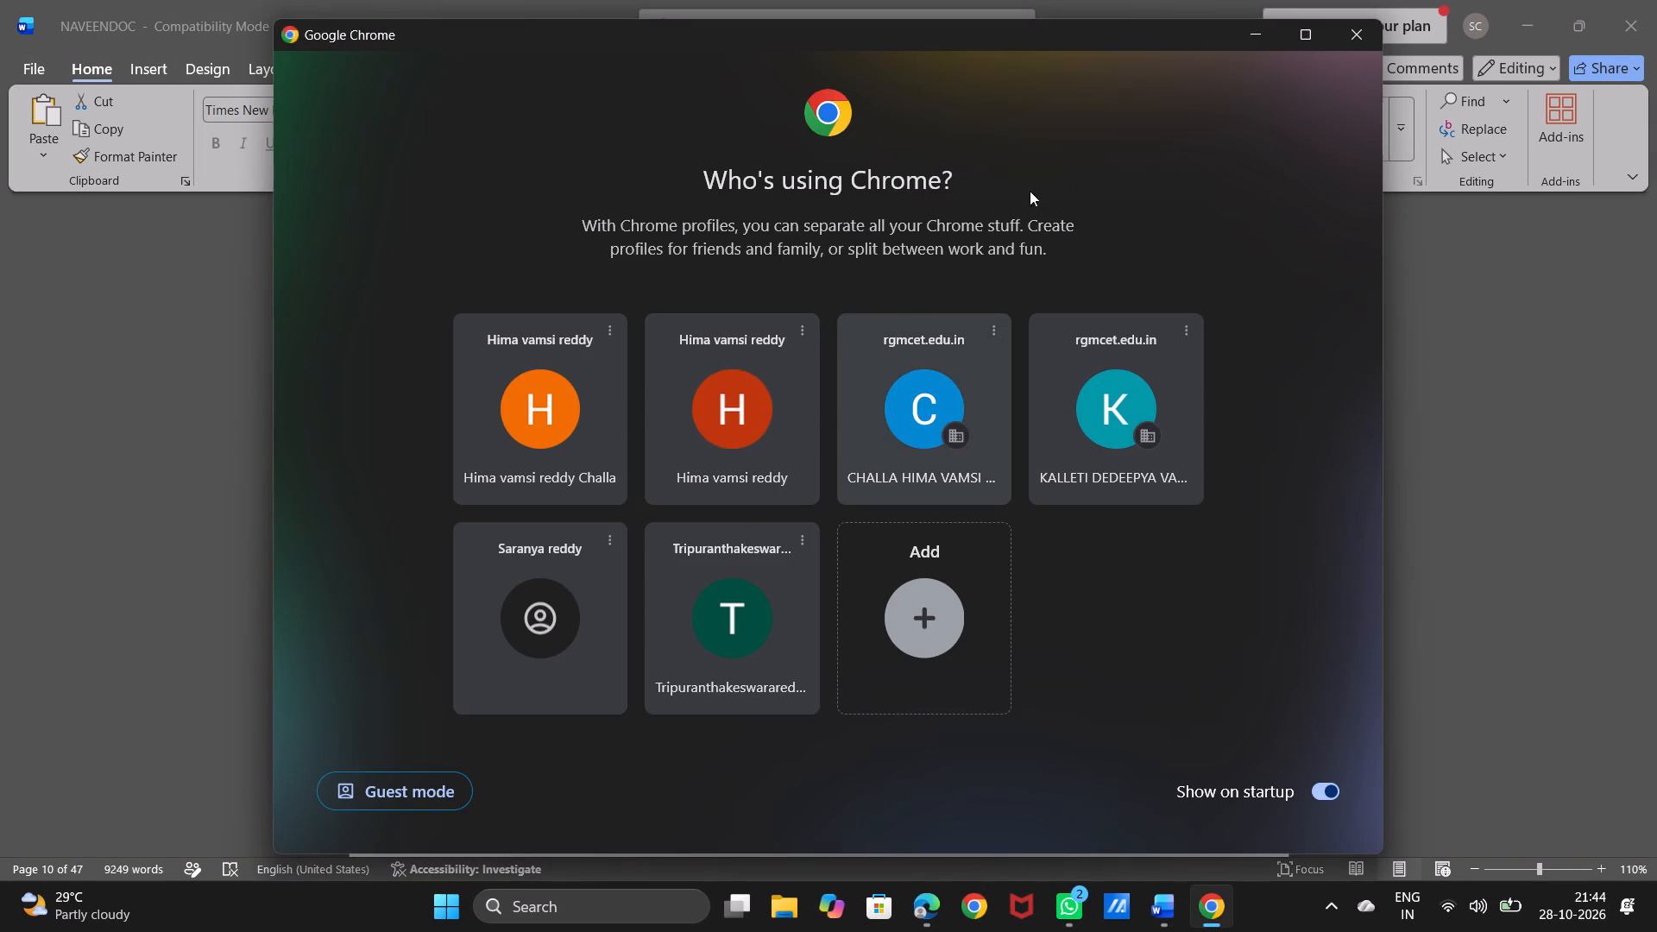
click(943, 368)
click(914, 404)
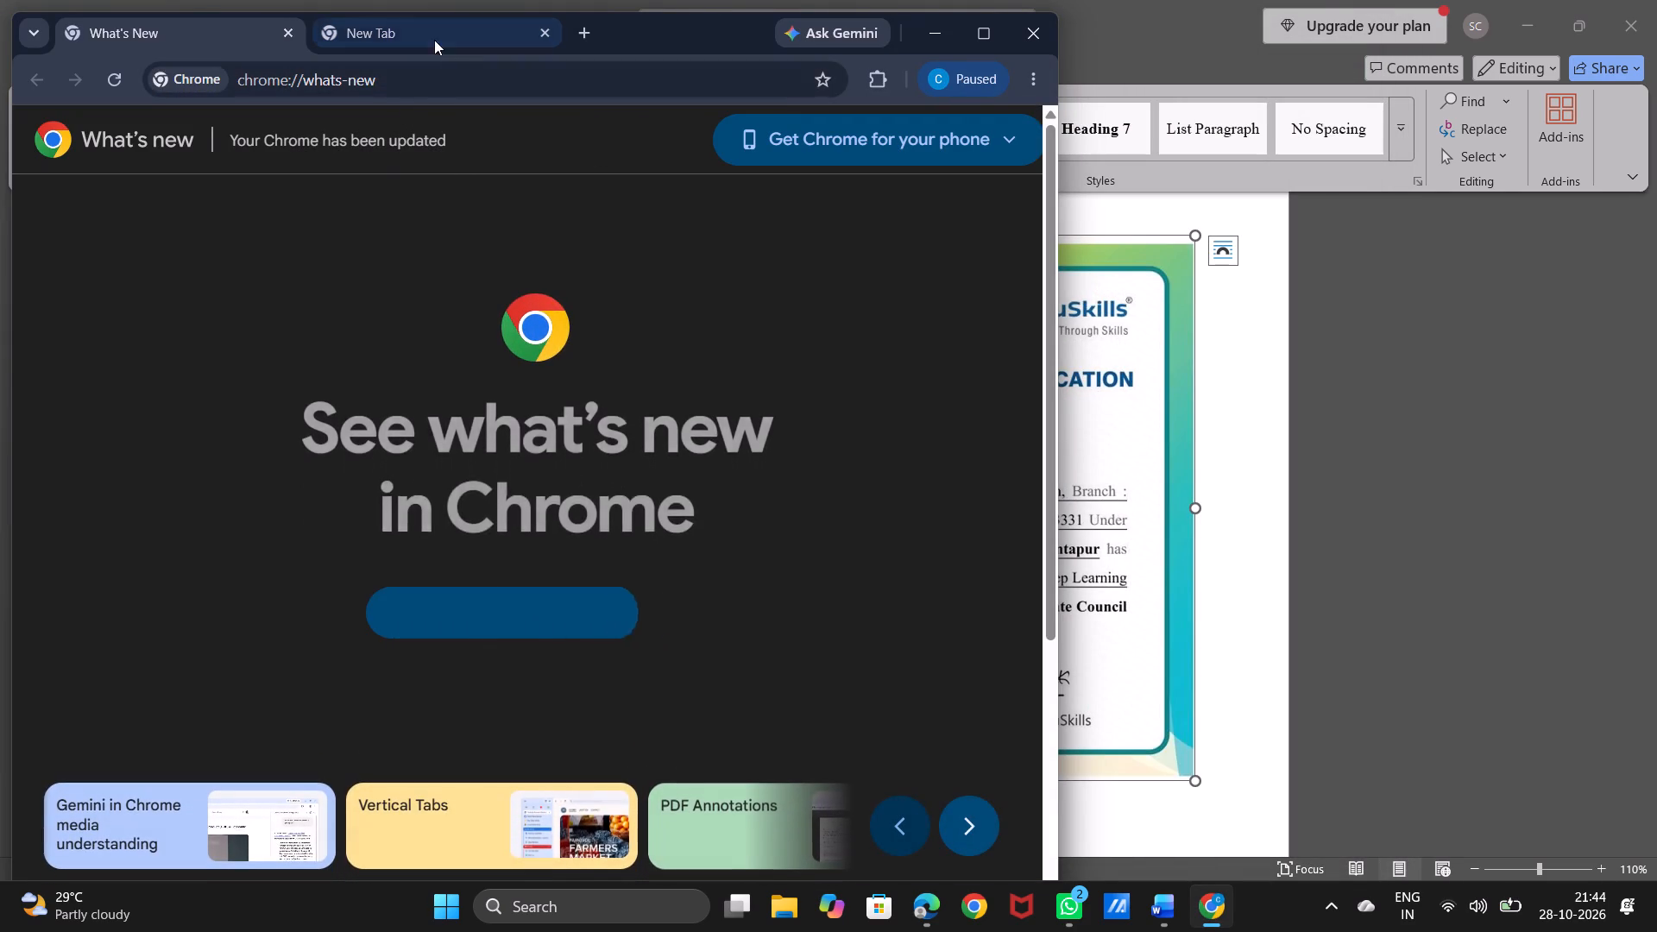
click(435, 39)
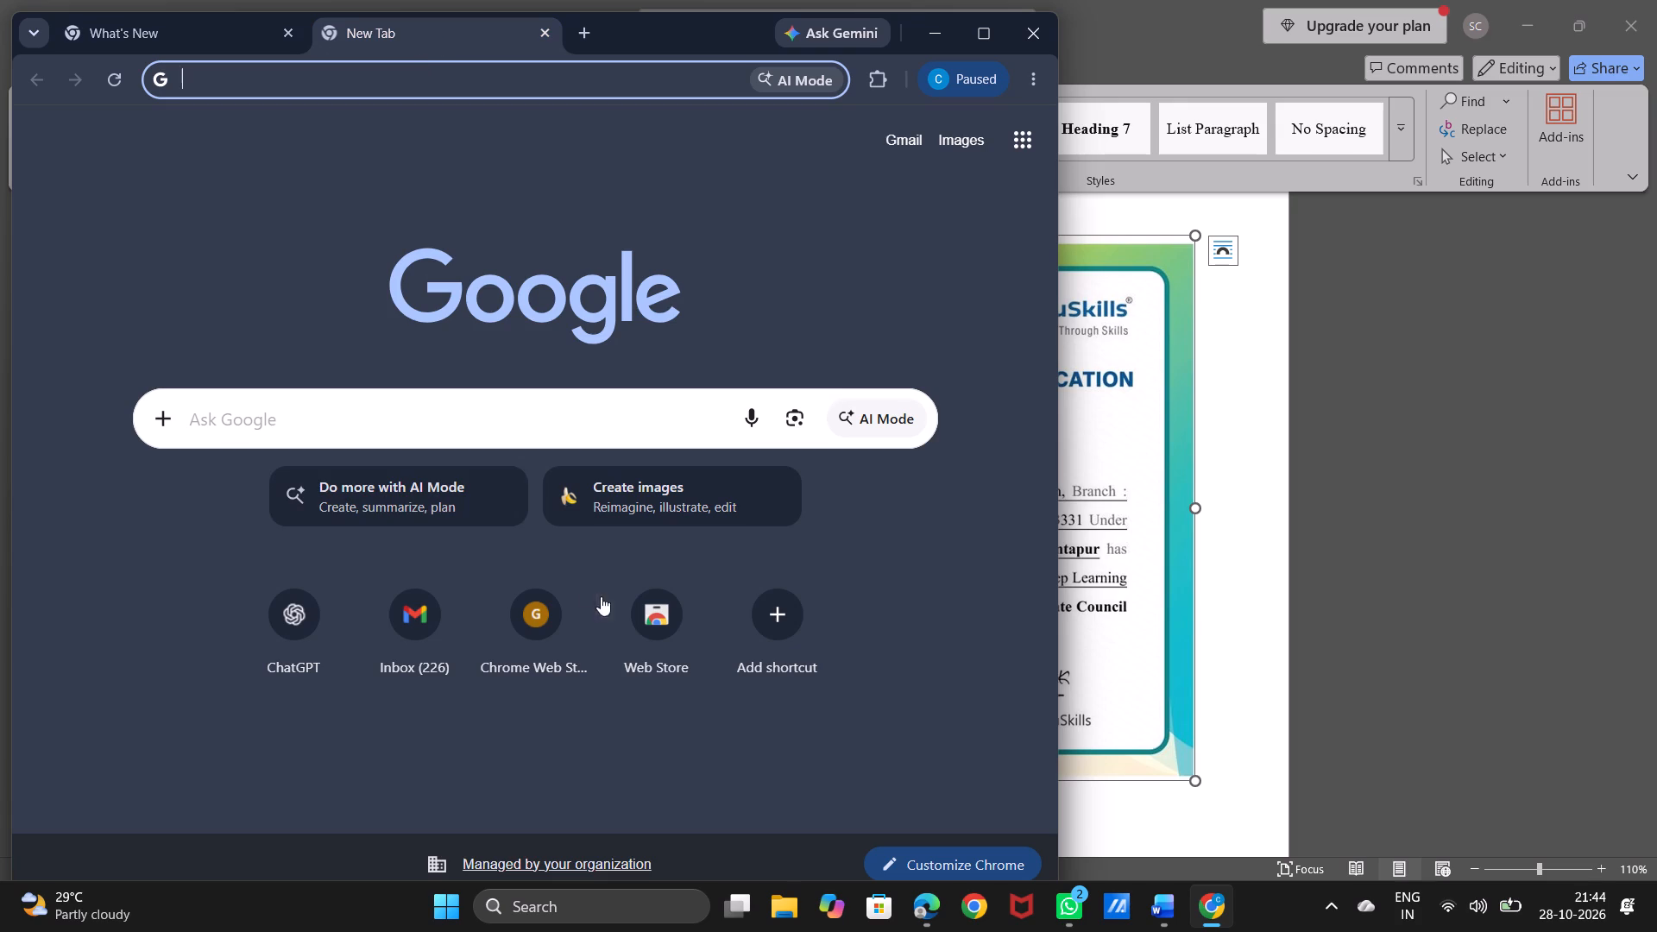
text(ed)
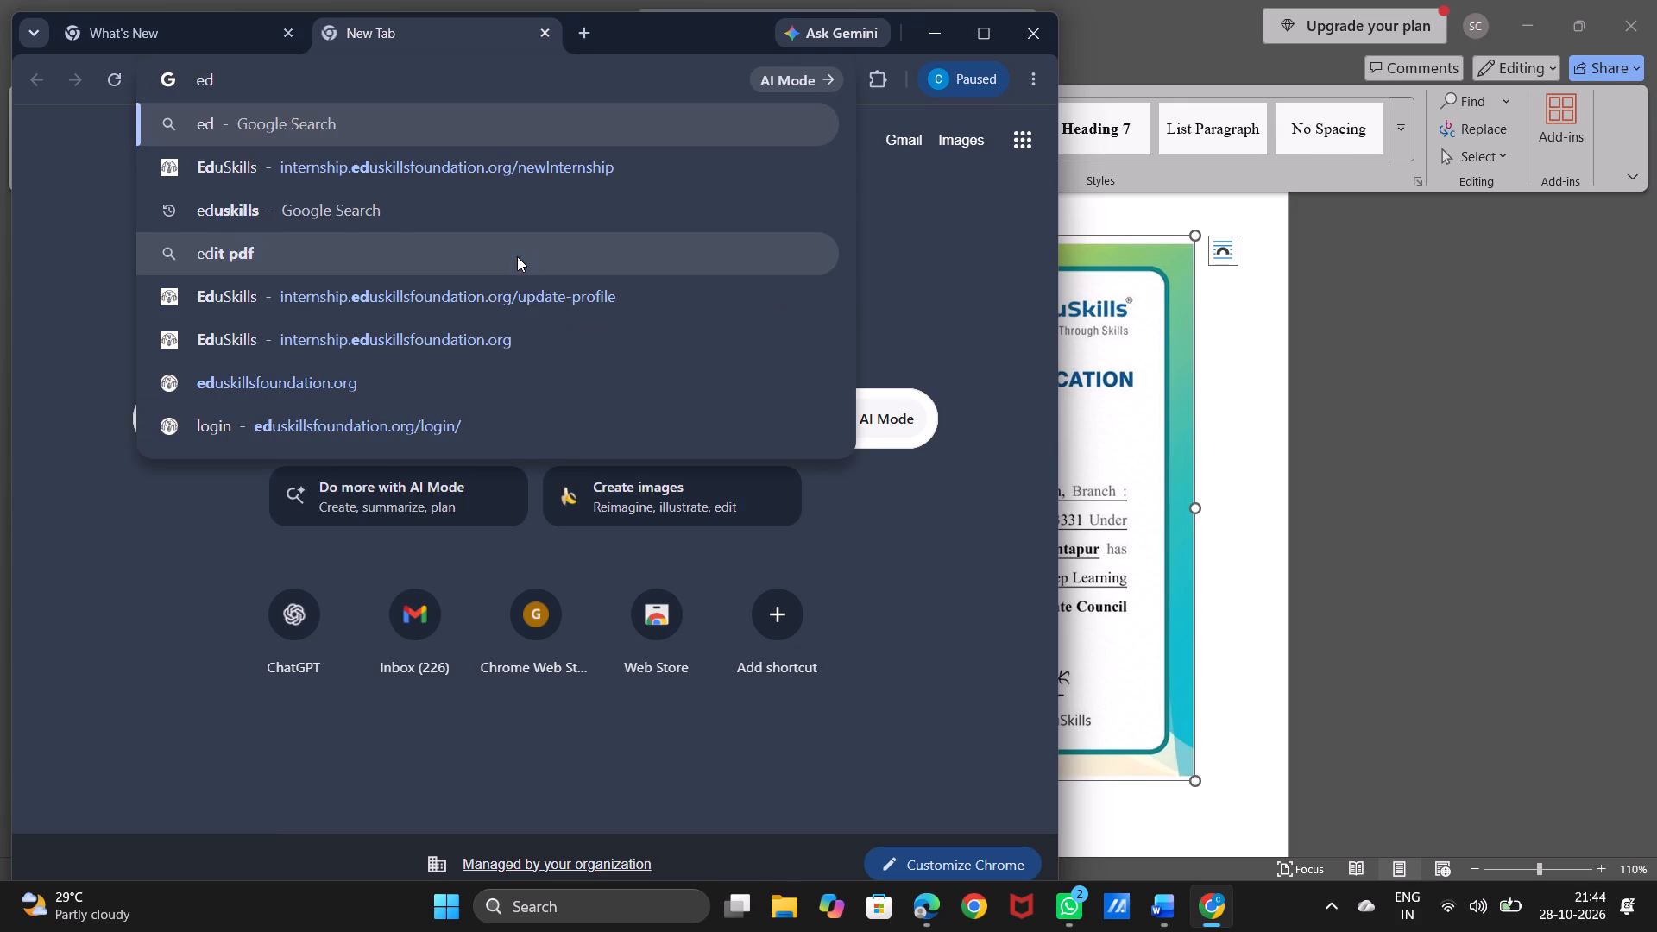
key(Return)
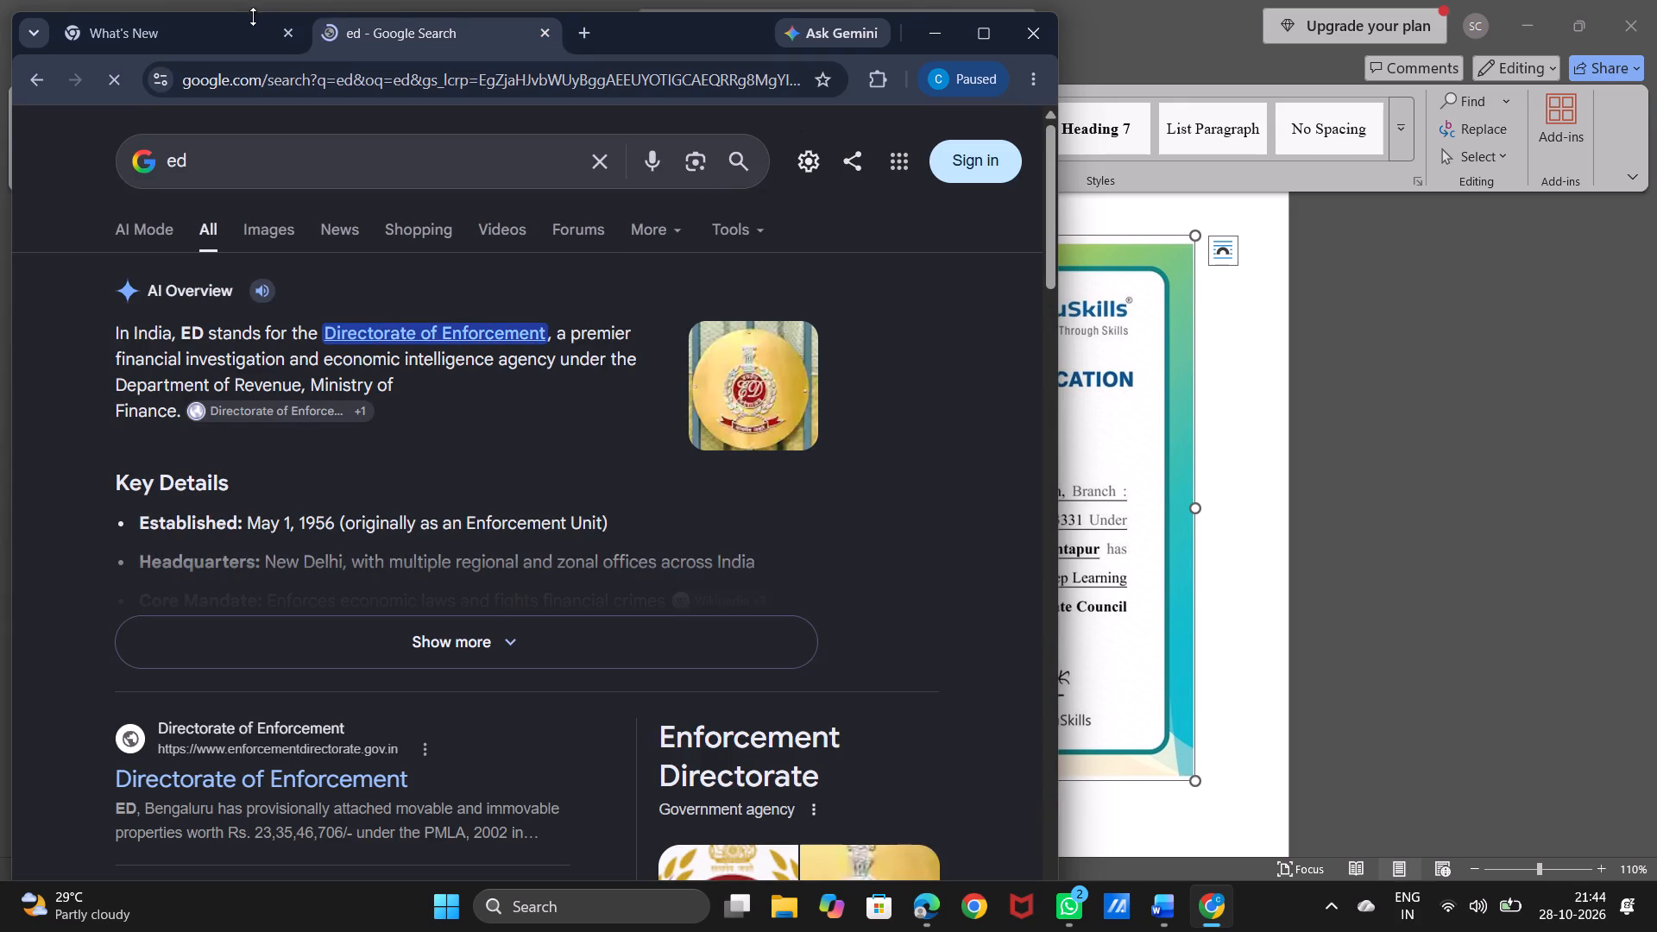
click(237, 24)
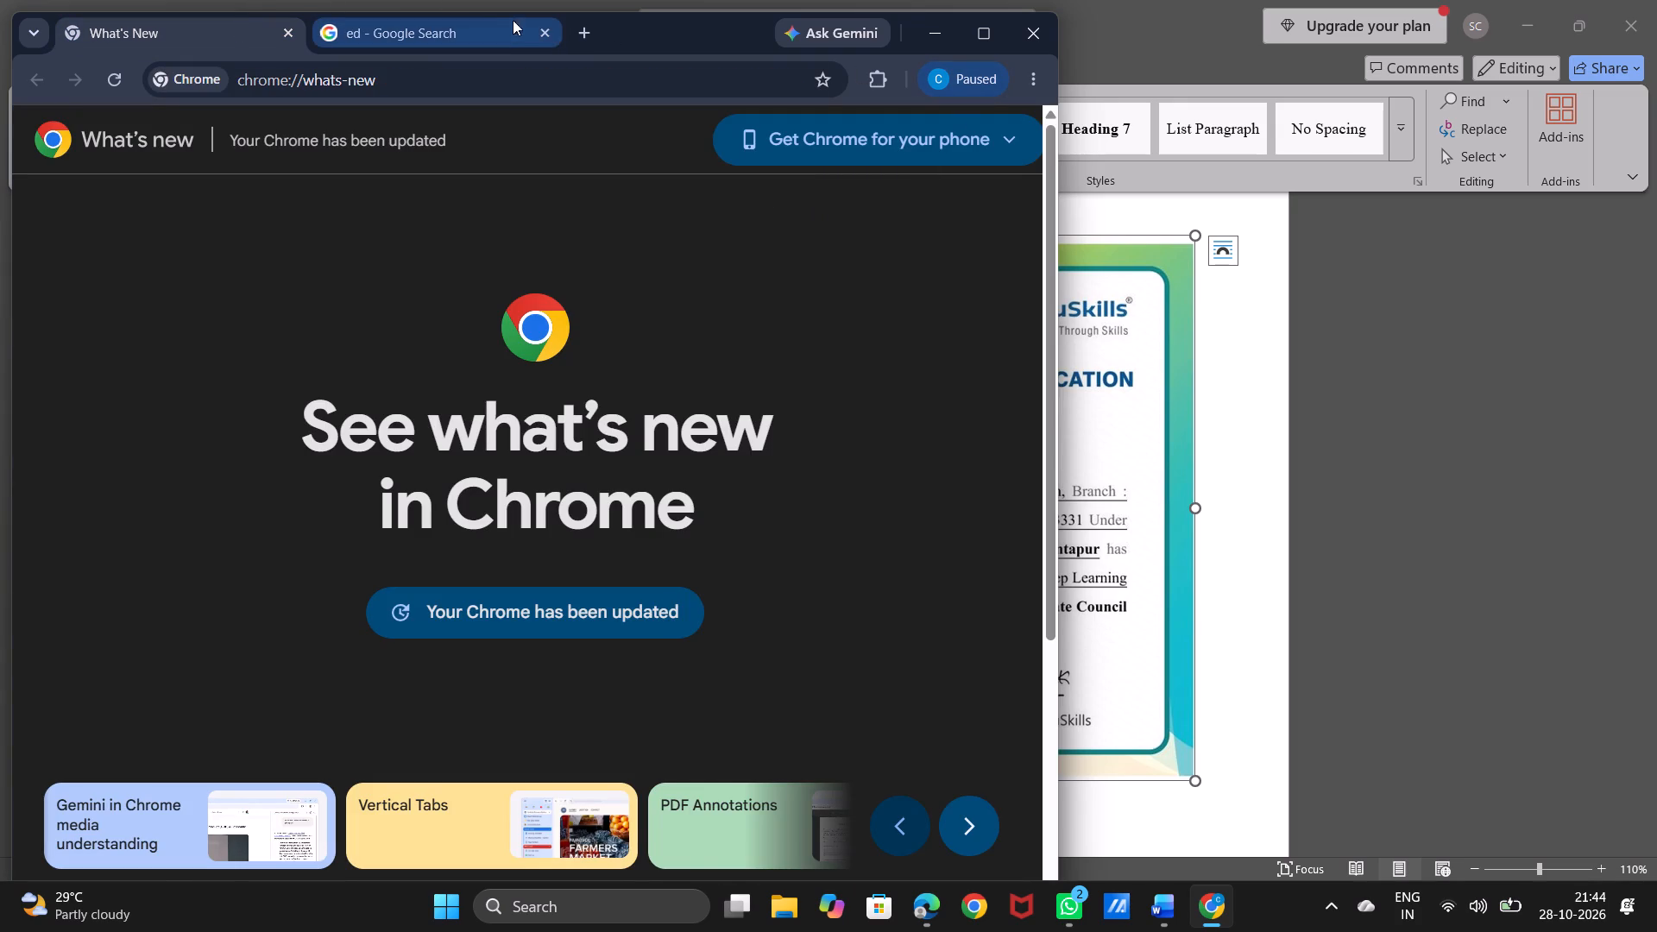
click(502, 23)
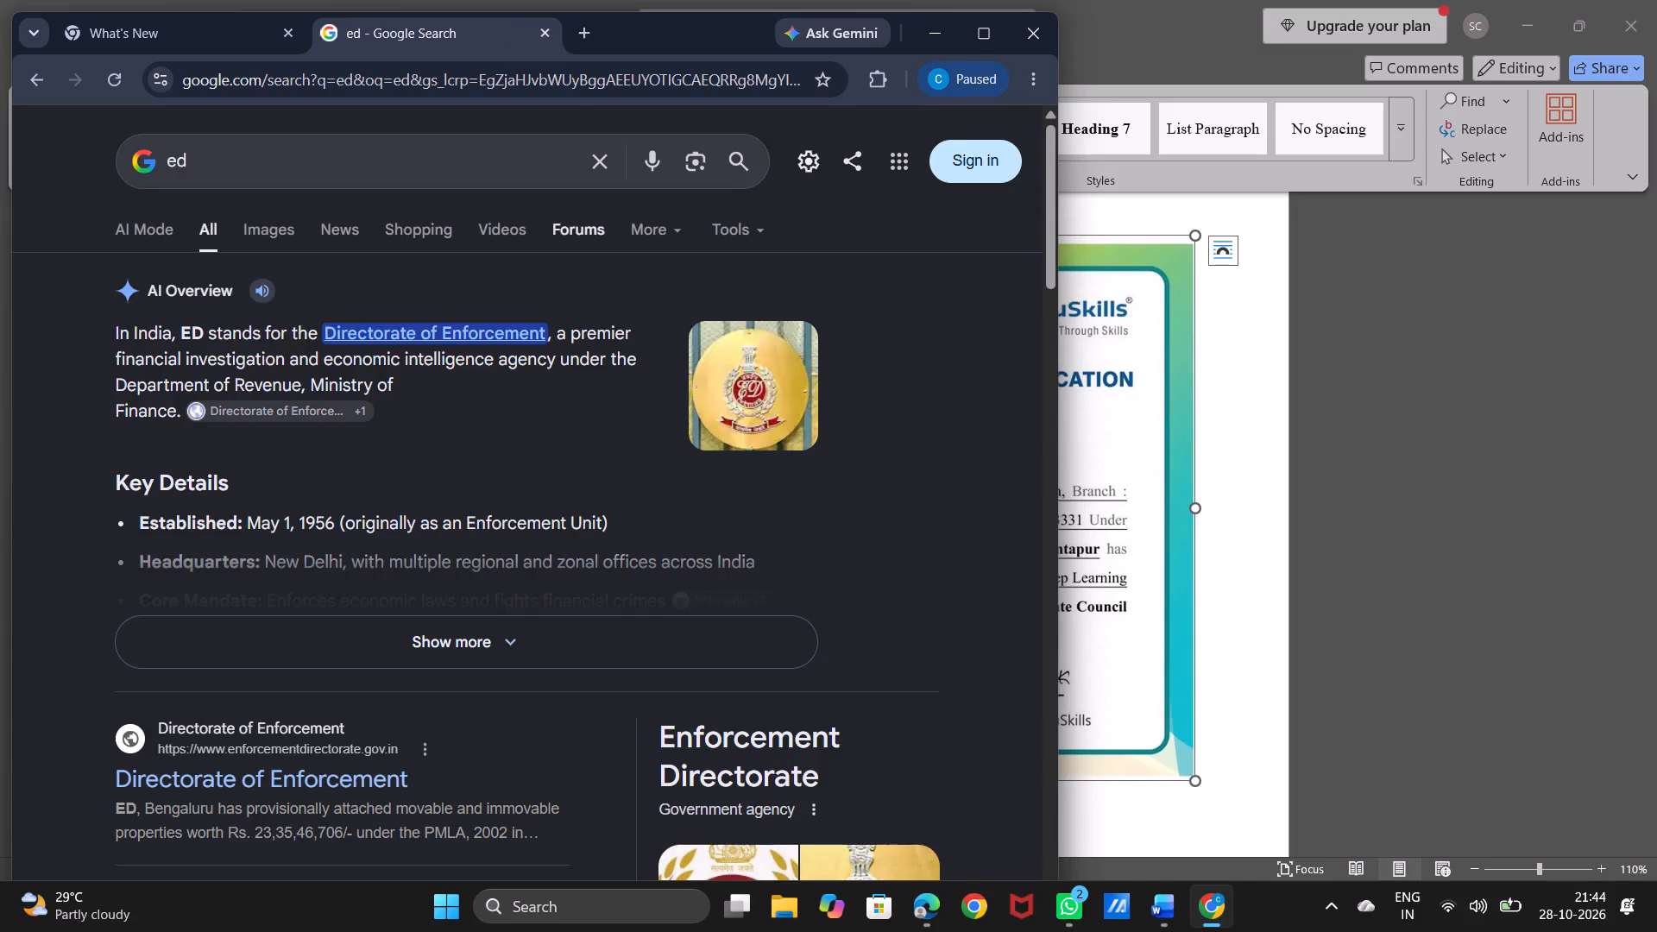
Open the suggested EduSkills site internship.eduskillsfoundation.org/newInternship in the search tab.
click(602, 89)
key(BackSpace)
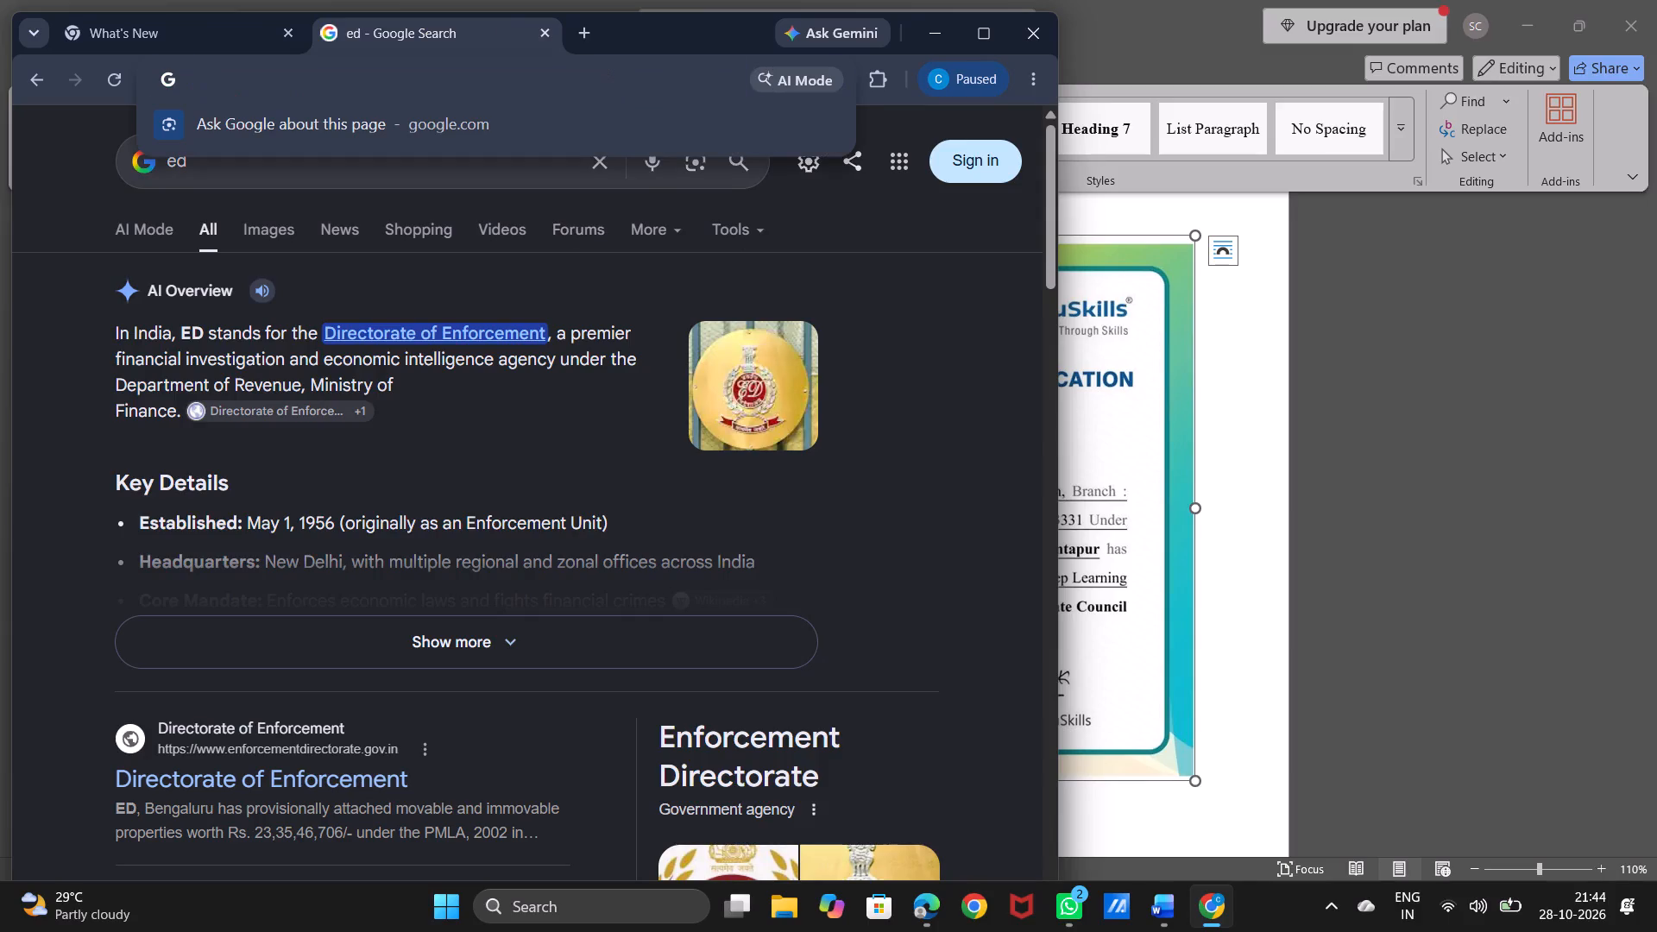
text(ed)
click(560, 161)
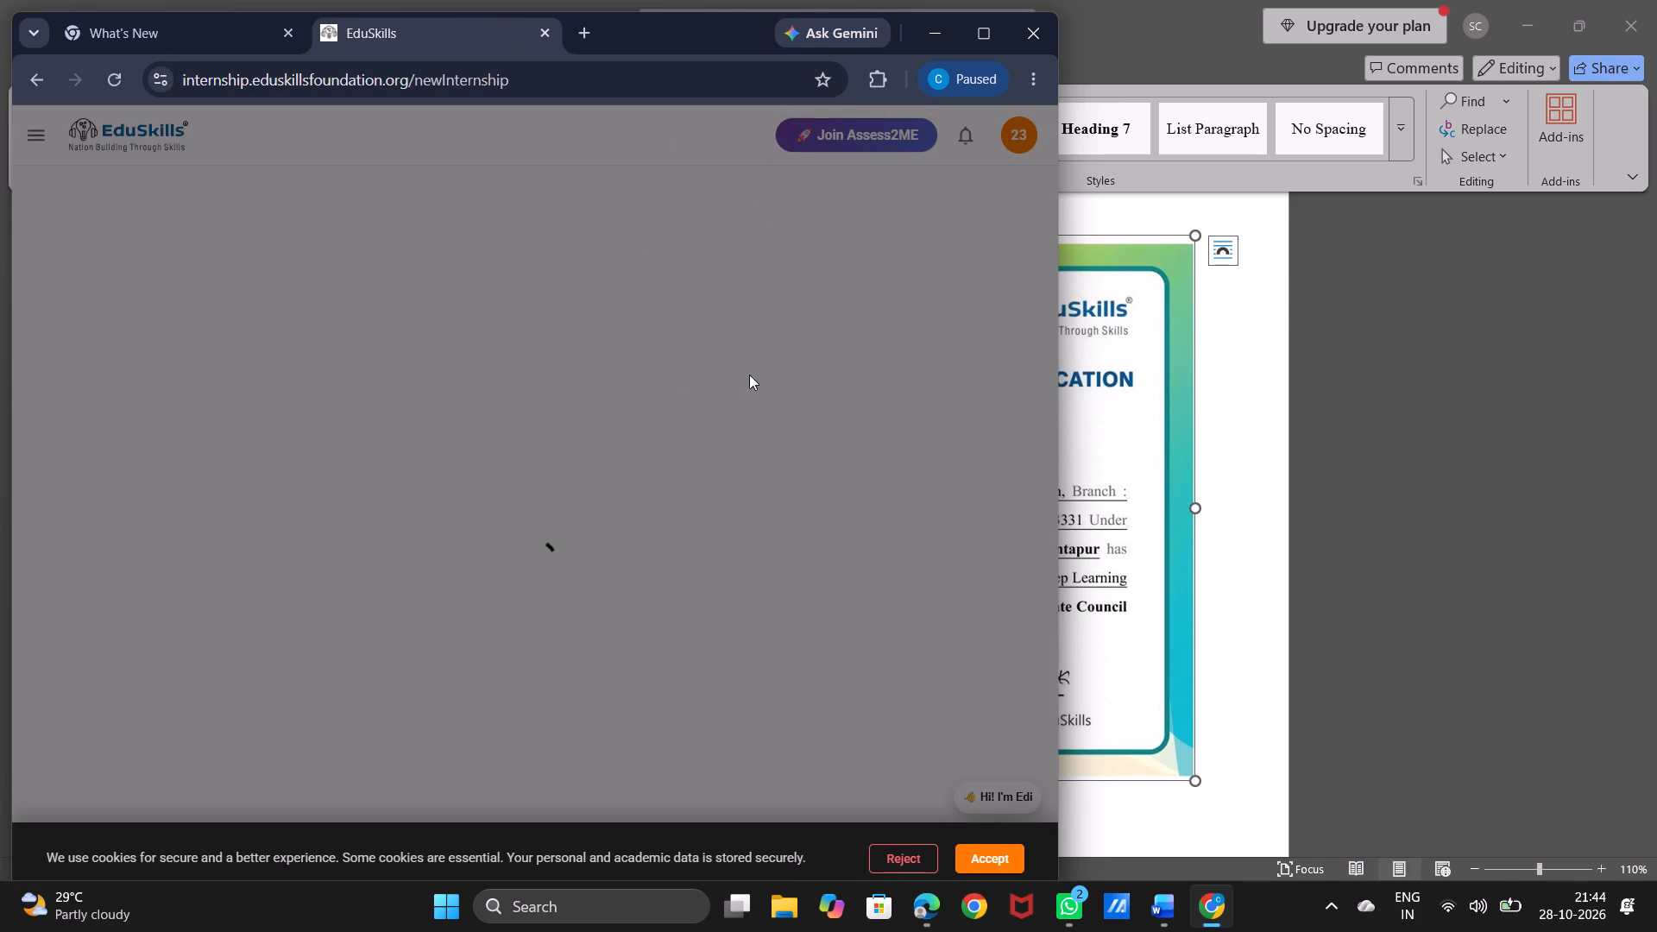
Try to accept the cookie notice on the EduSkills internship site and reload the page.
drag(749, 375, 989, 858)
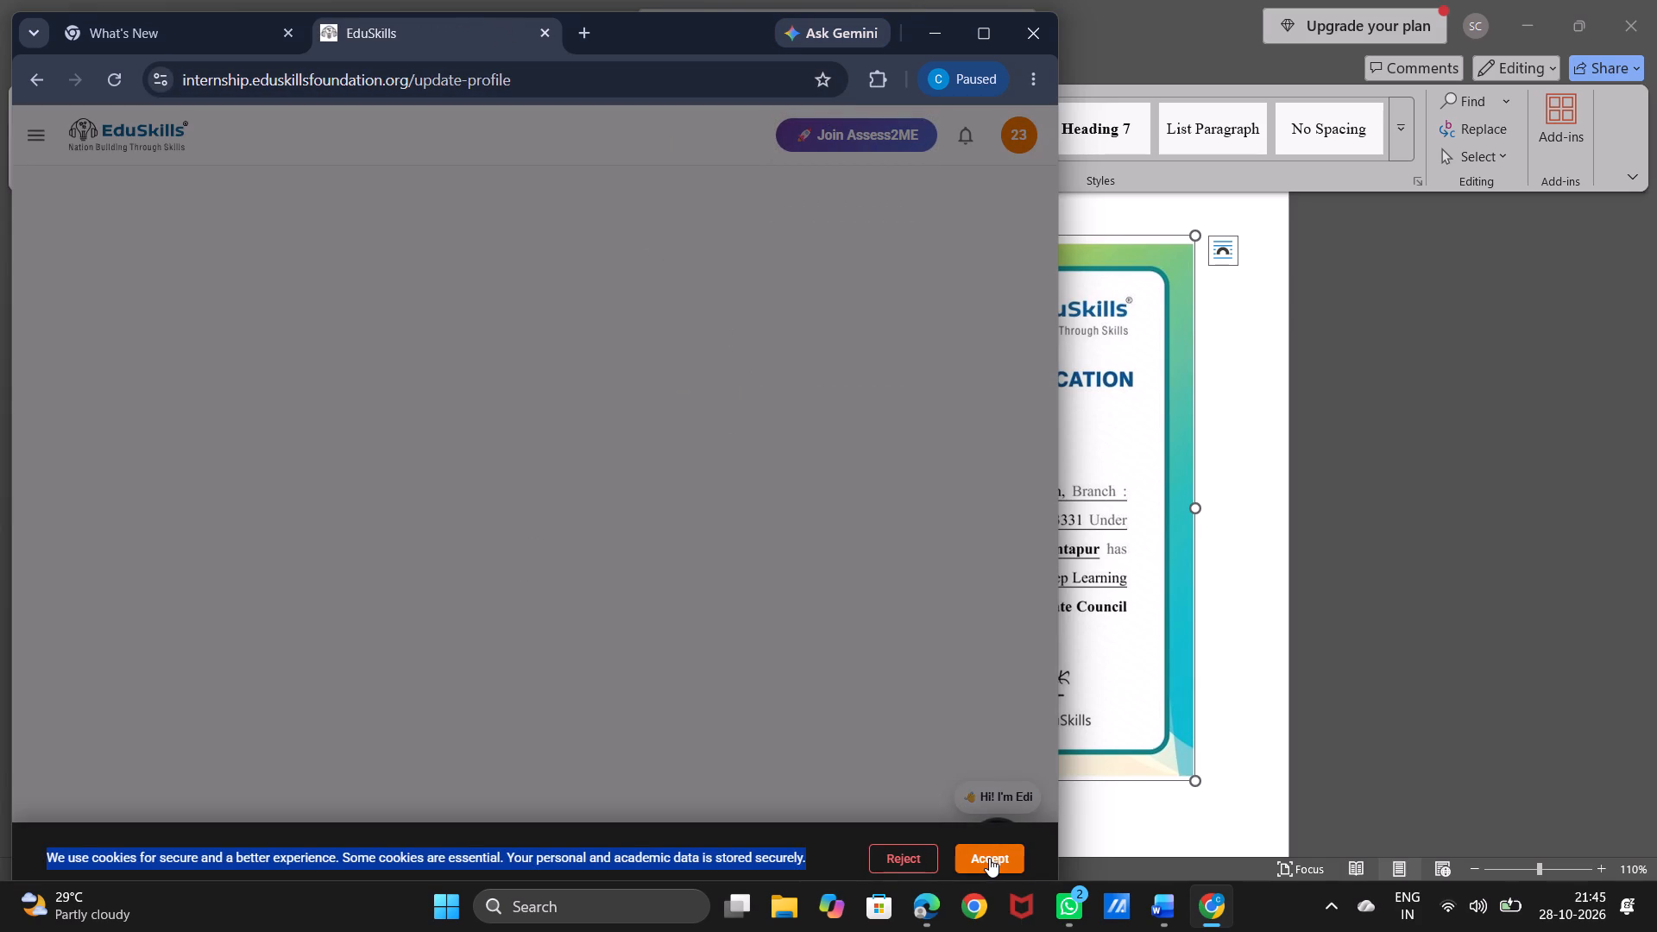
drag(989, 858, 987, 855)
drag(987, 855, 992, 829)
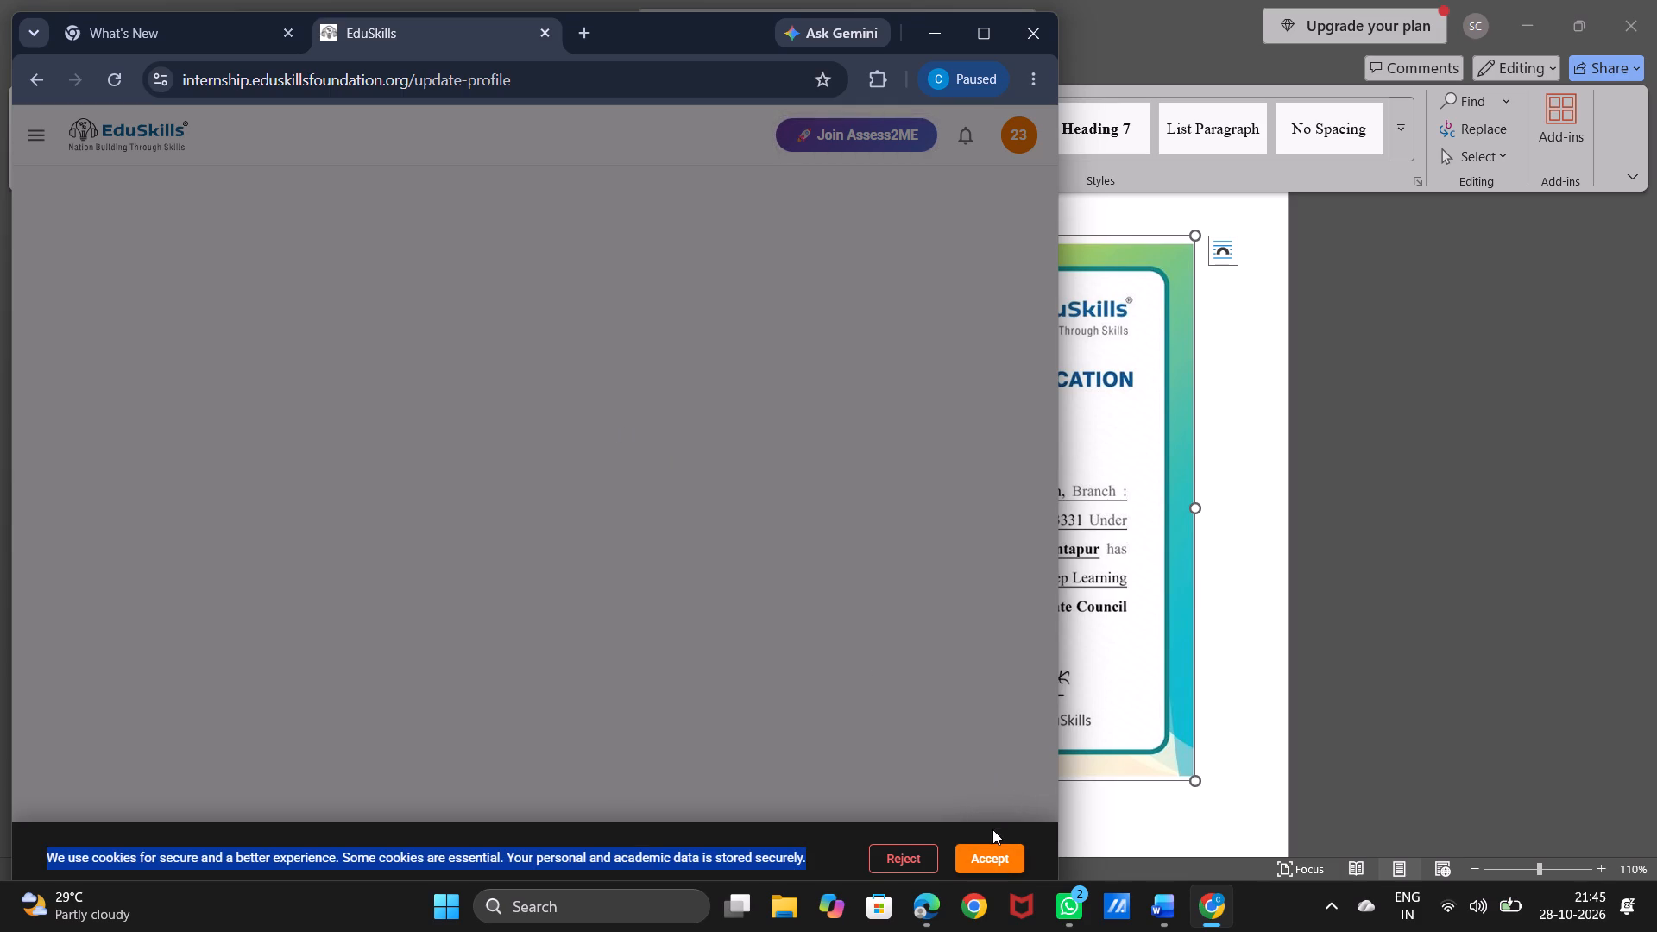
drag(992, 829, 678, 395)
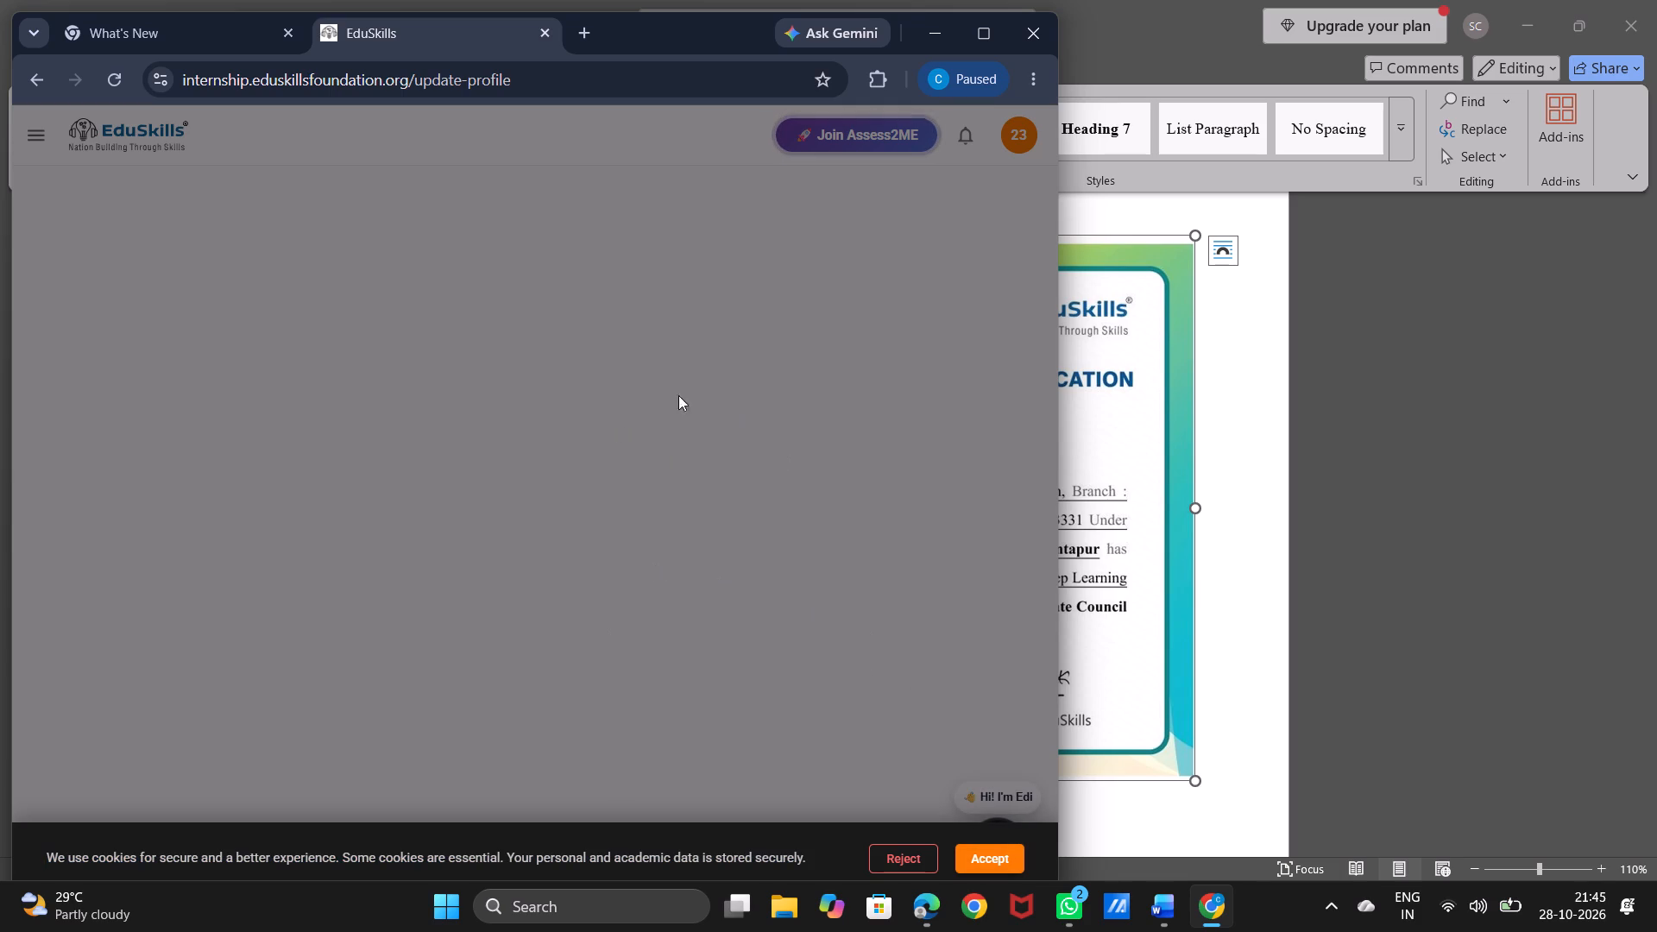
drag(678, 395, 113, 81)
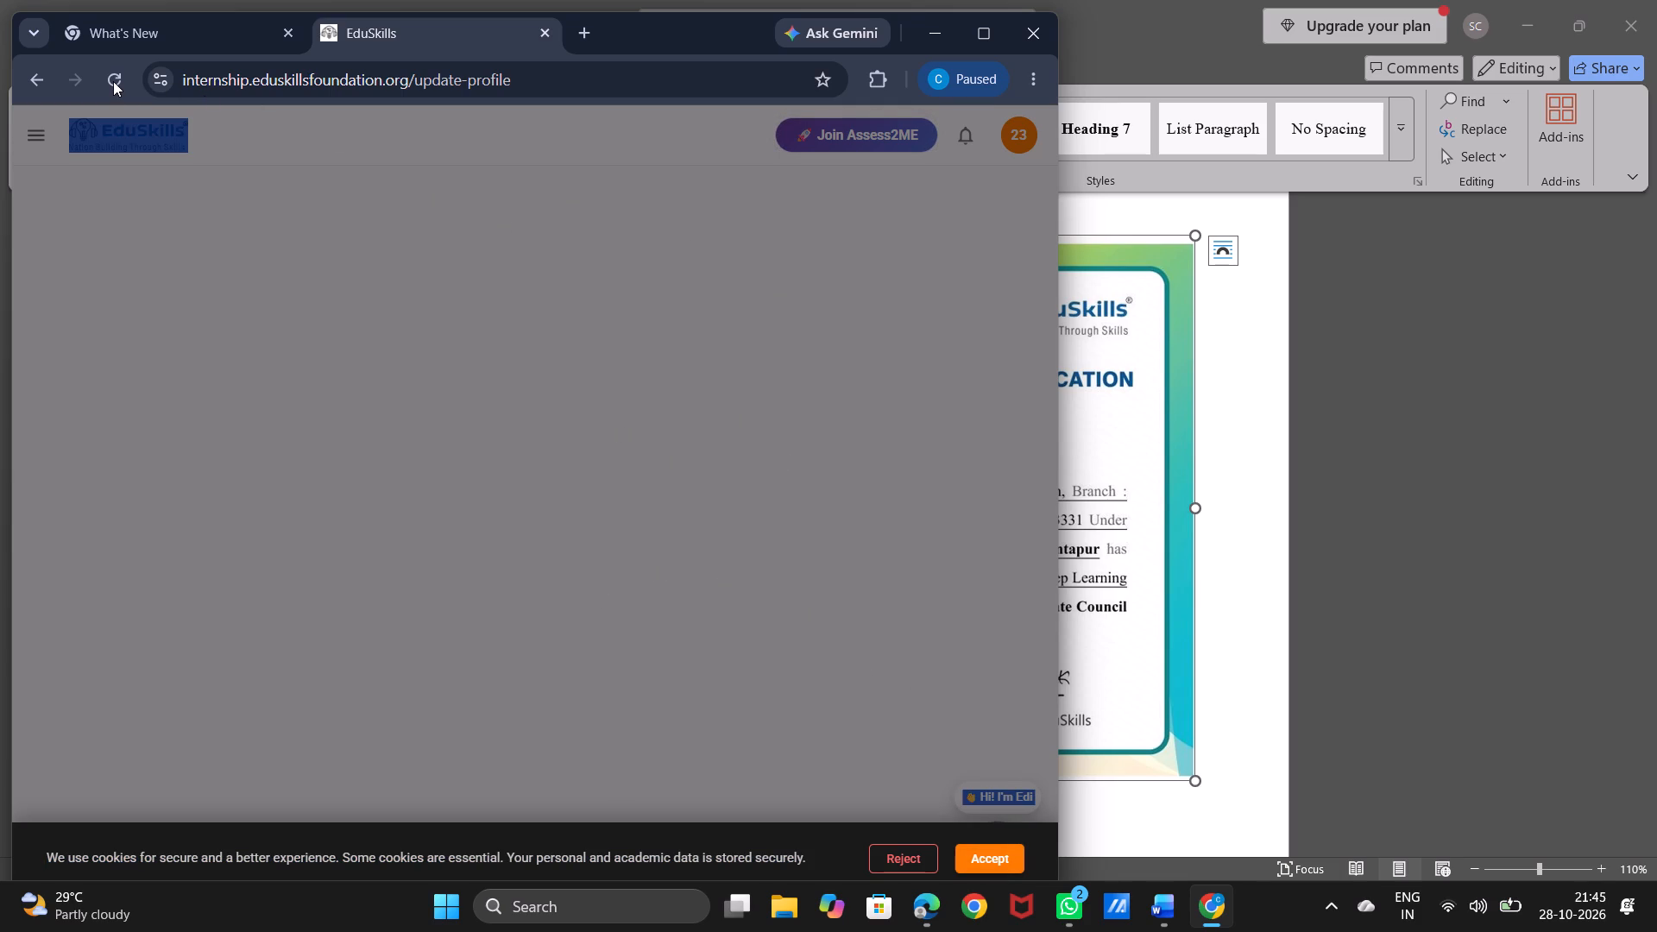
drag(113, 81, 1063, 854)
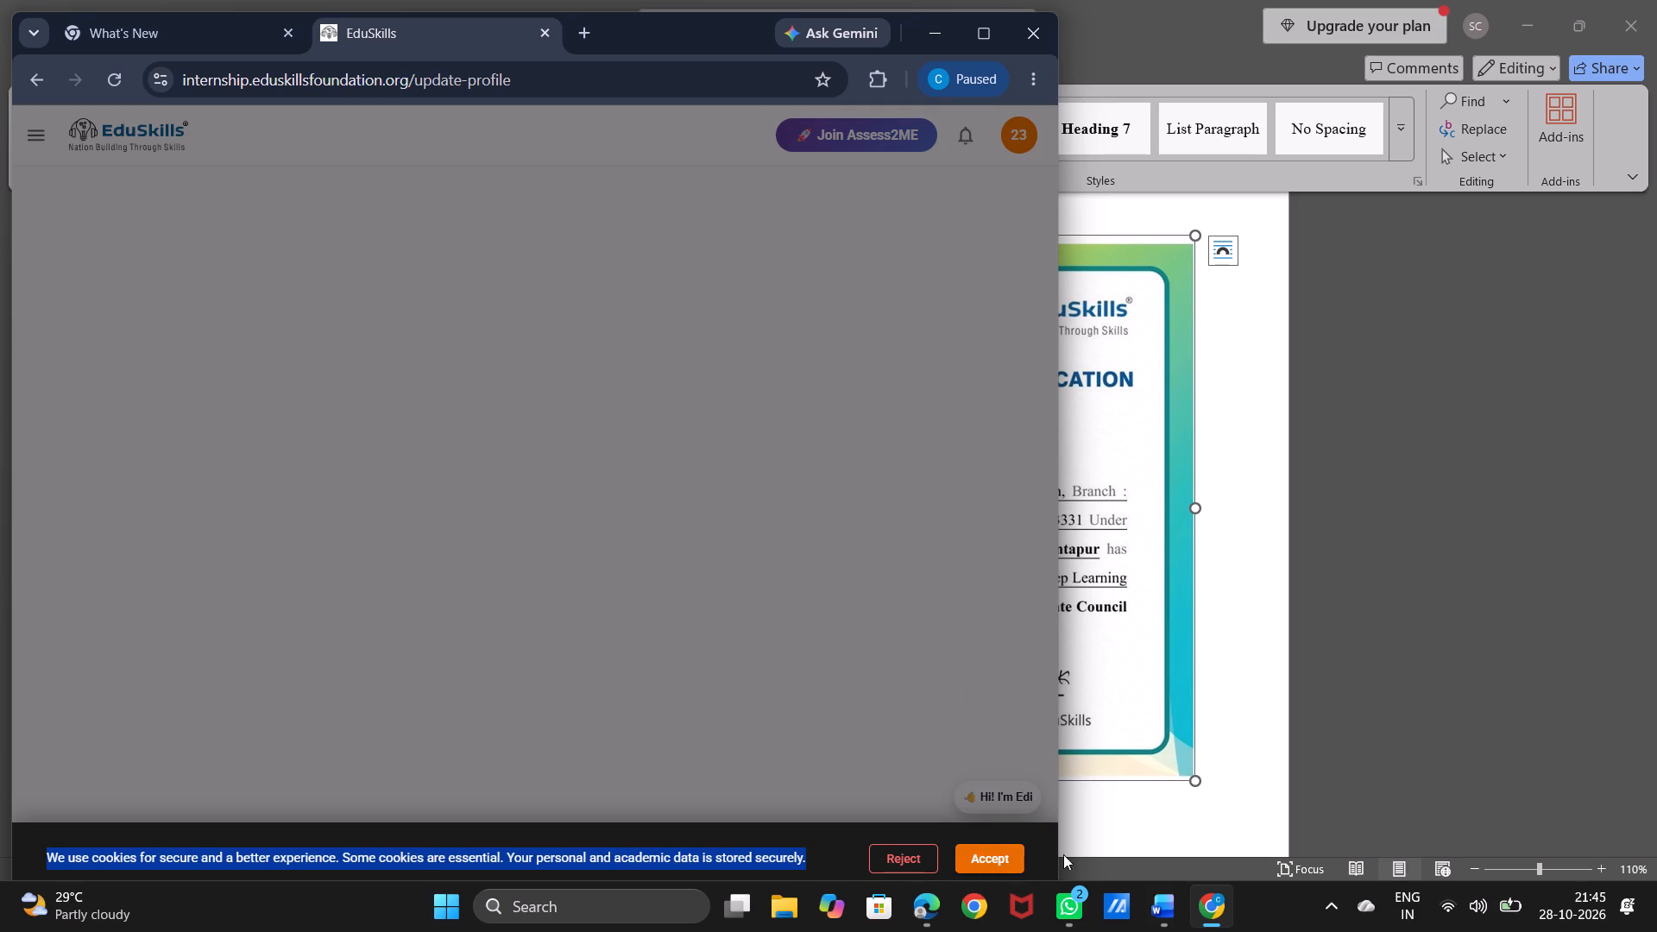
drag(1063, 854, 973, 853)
Try to close the EduSkills page and its Chrome window.
drag(973, 853, 542, 28)
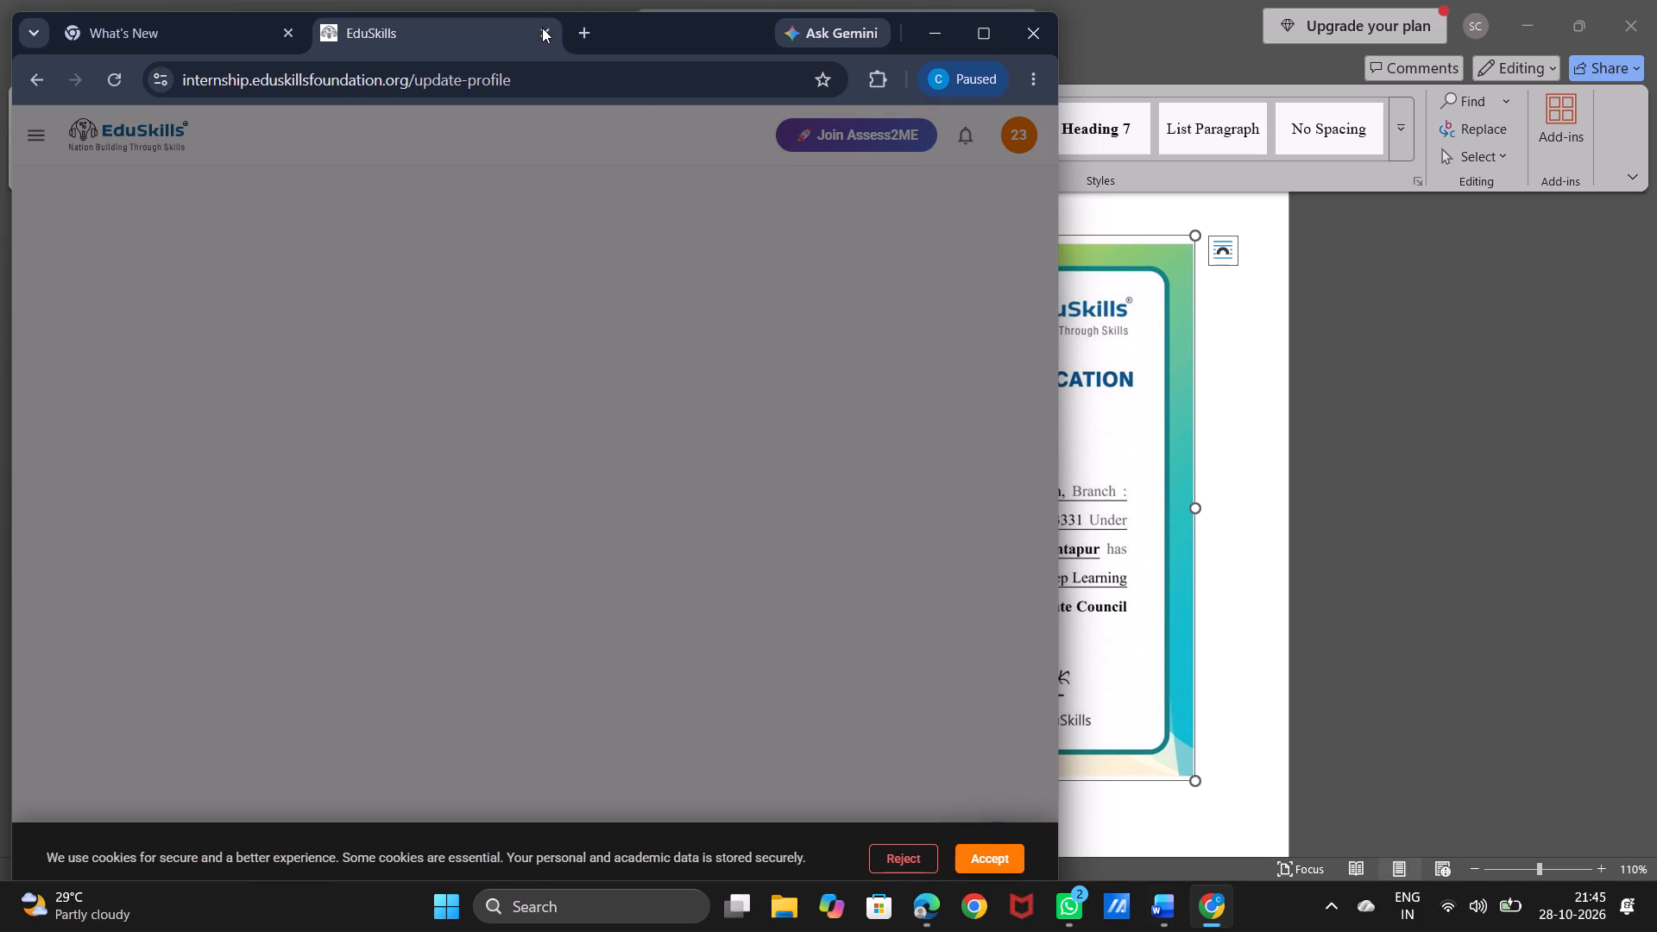
drag(542, 28, 1018, 31)
drag(1018, 31, 1016, 17)
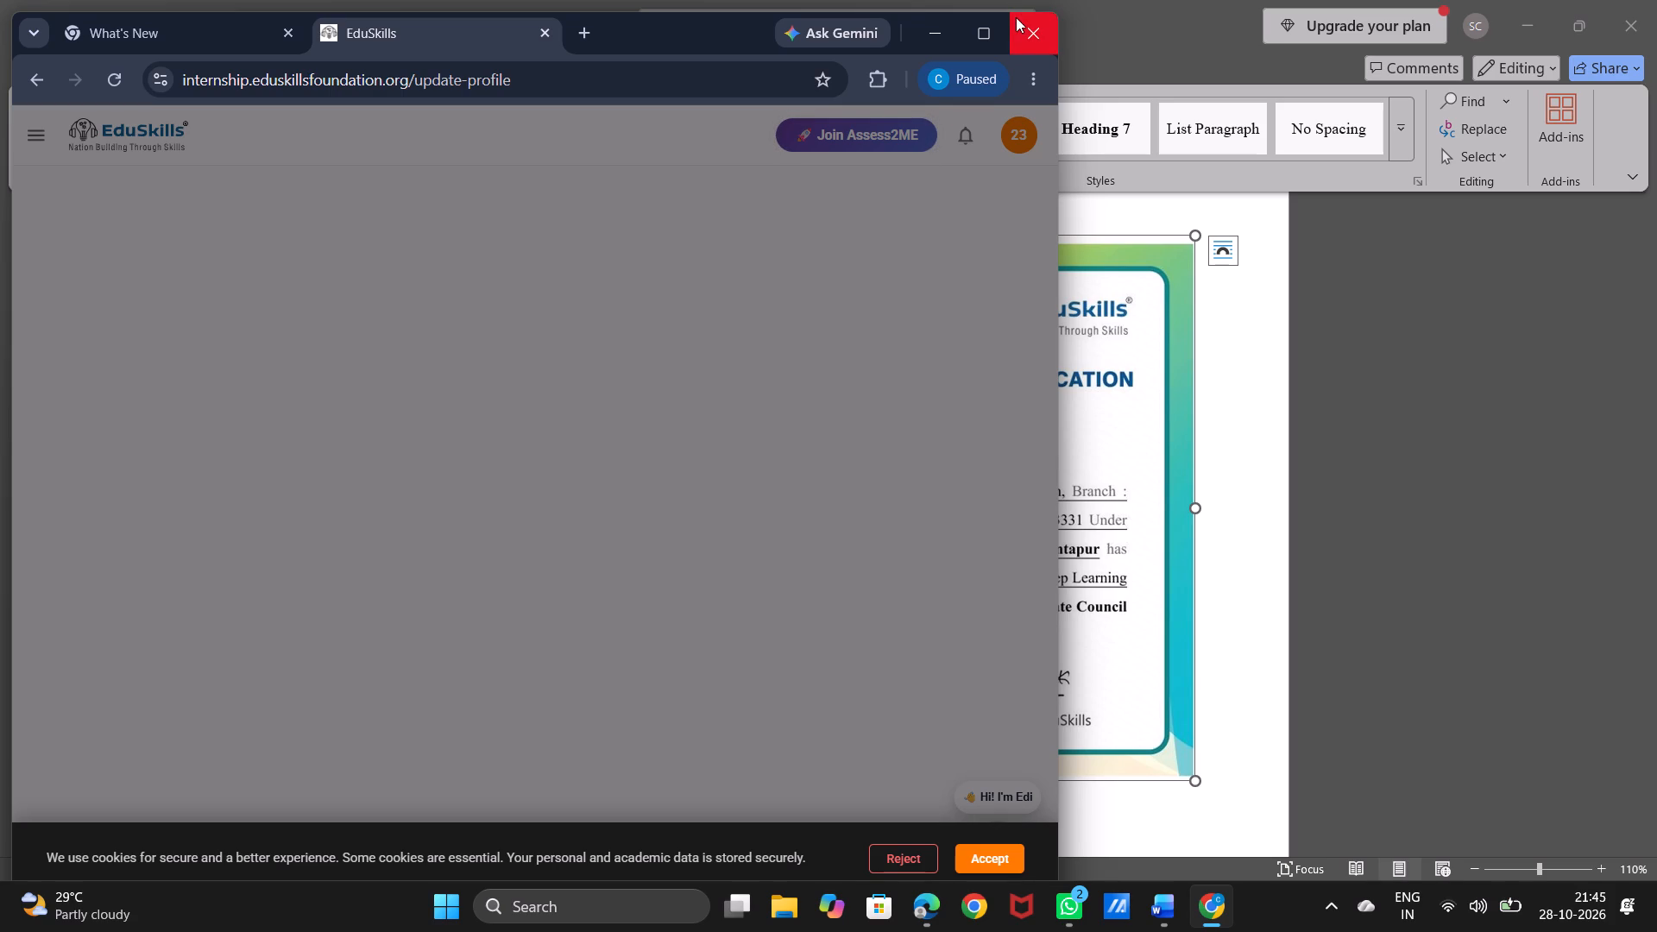
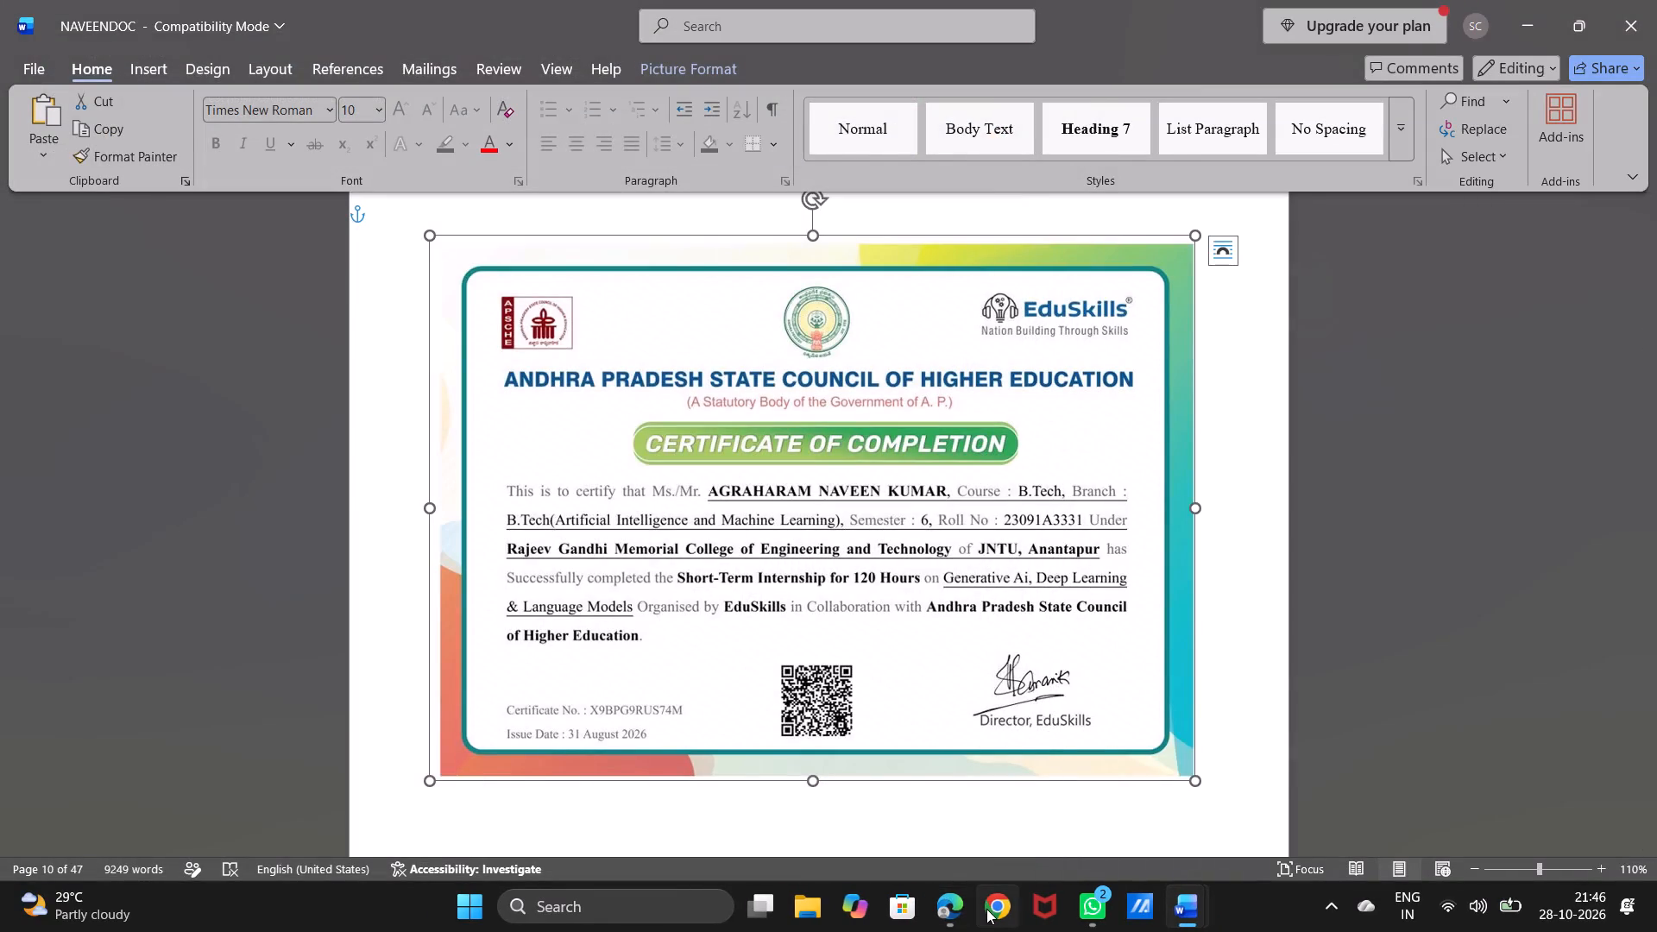
Reopen Google Chrome with the student's rgmcet.edu.in profile, the one marked C.
click(986, 909)
click(885, 407)
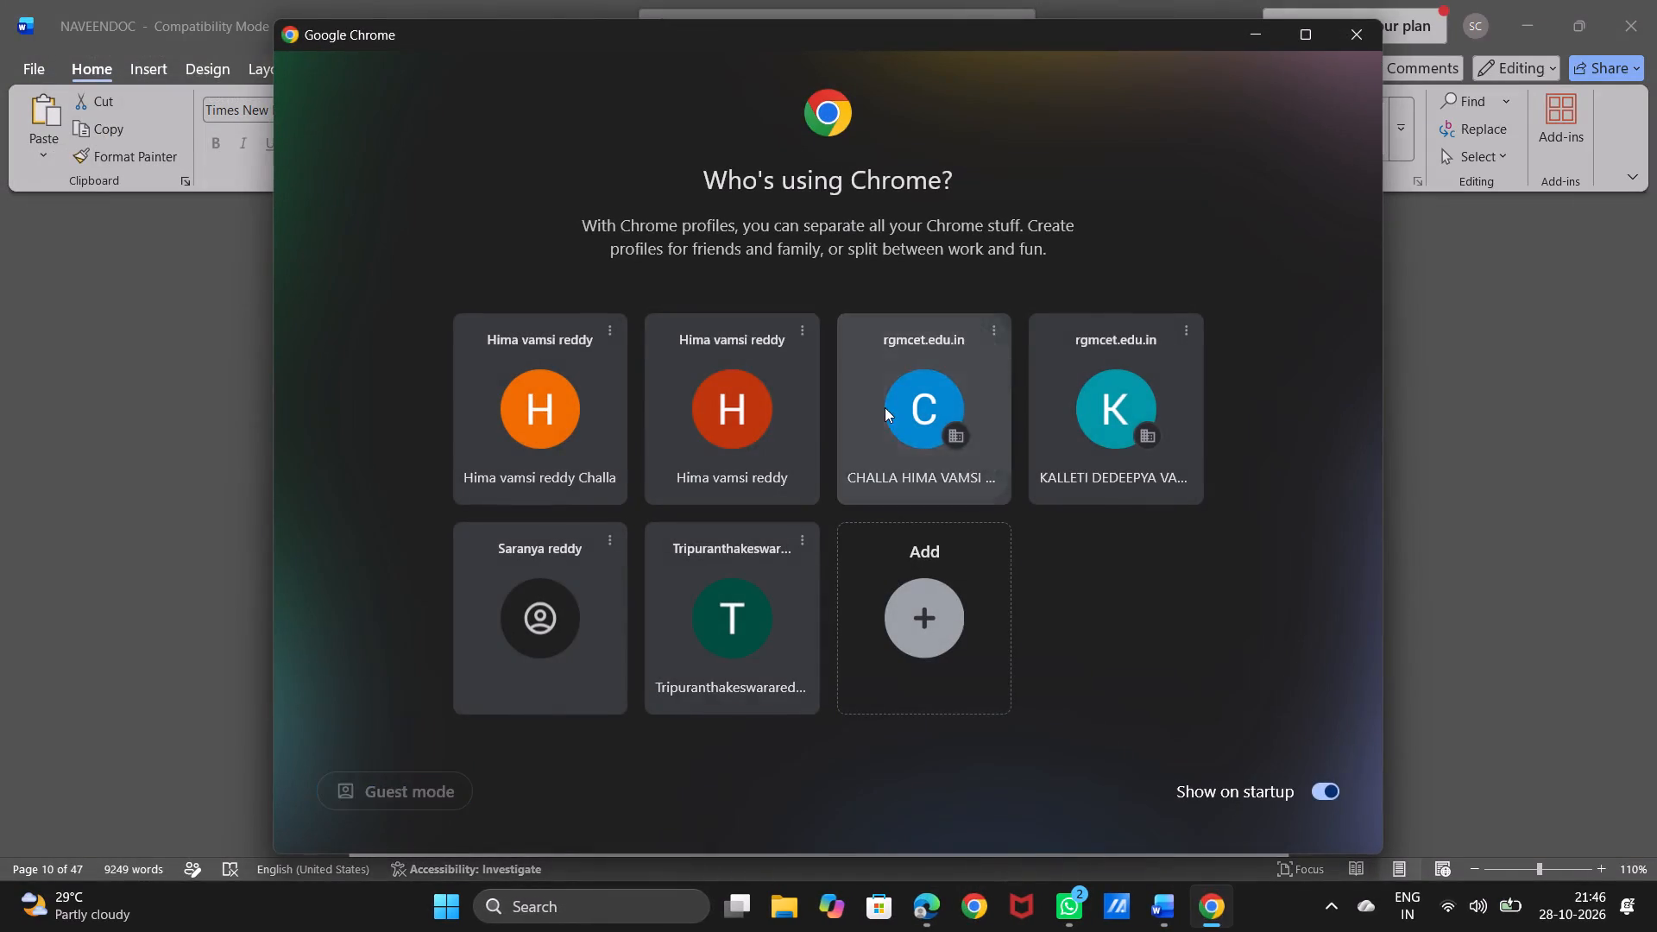
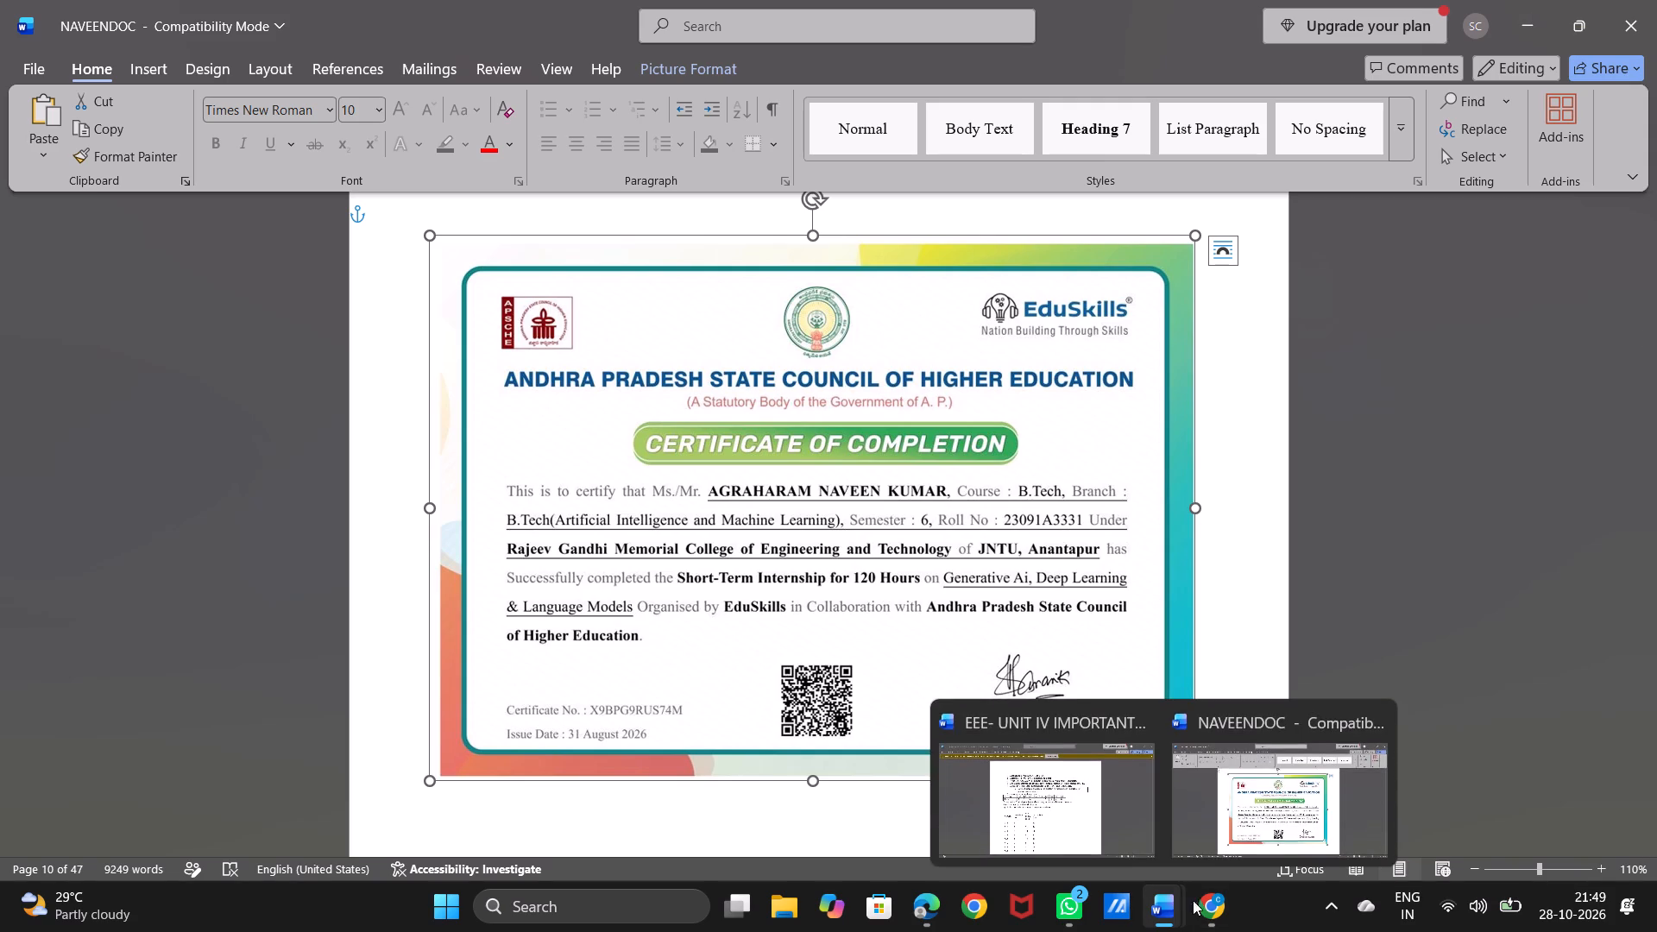
click(1208, 801)
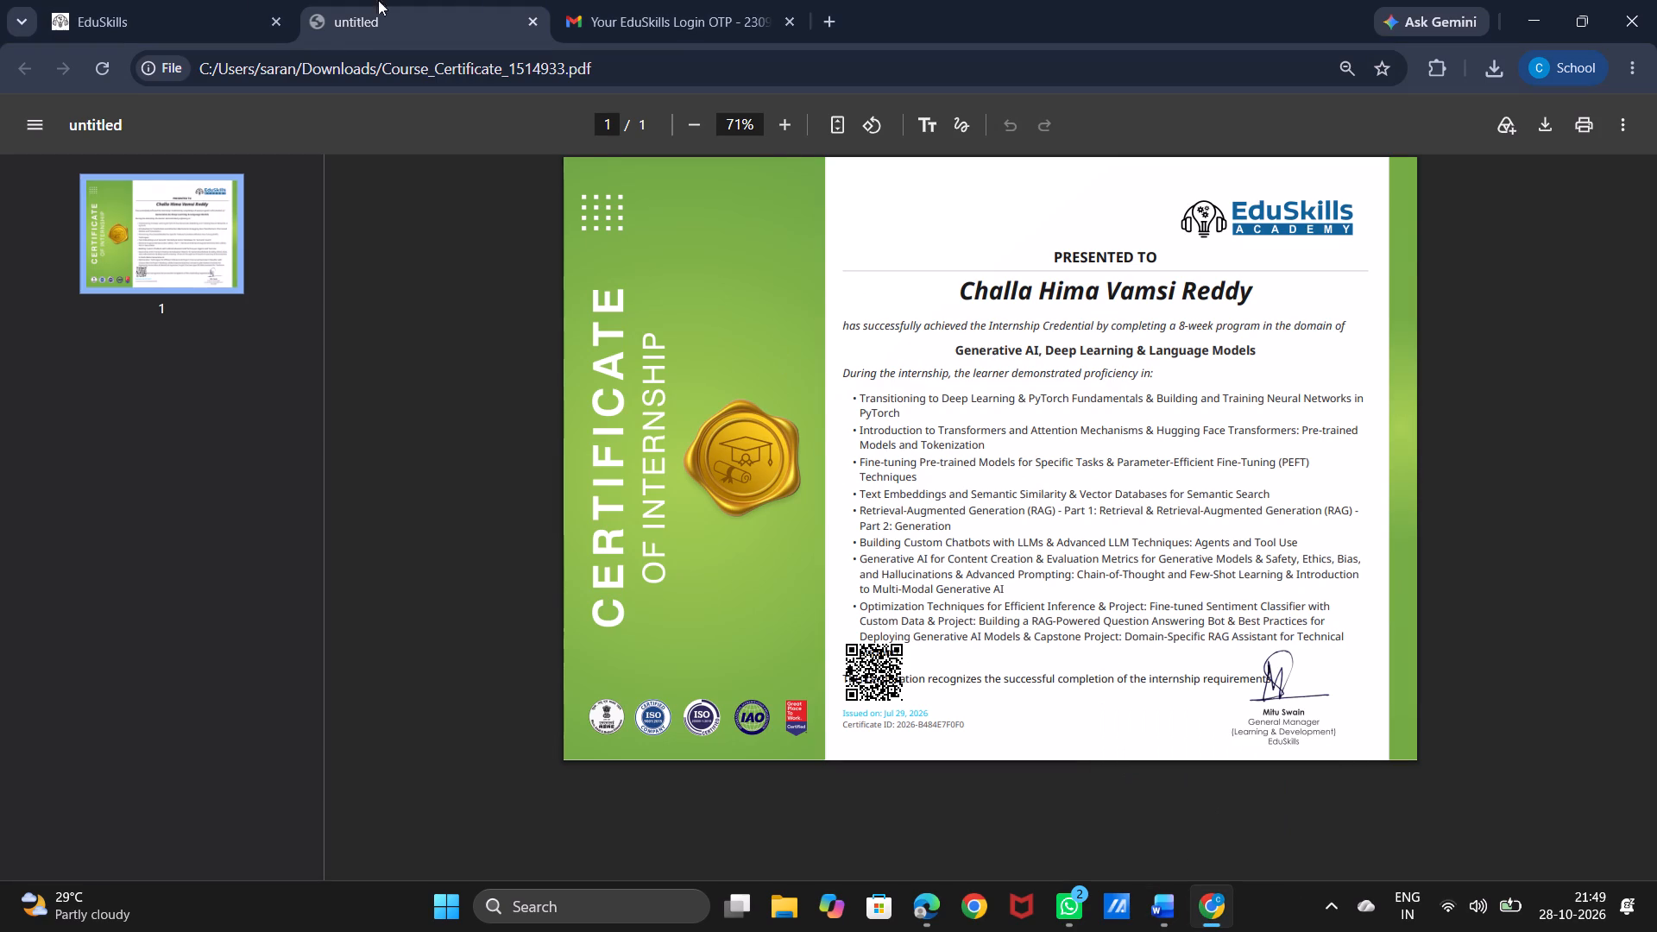
click(199, 5)
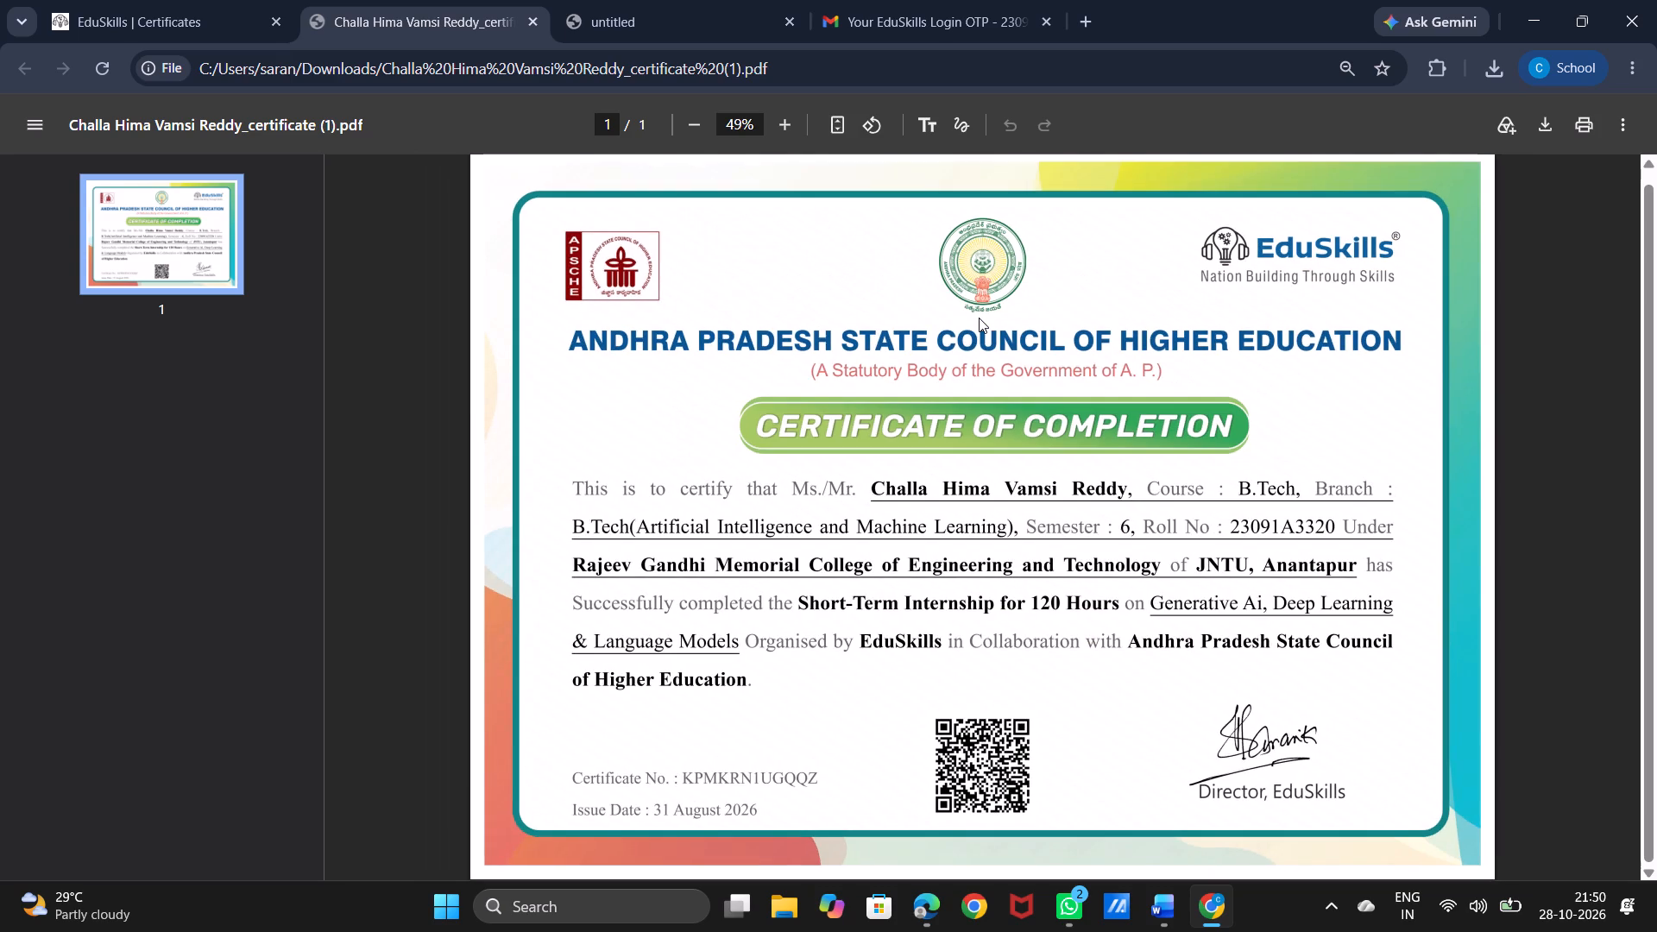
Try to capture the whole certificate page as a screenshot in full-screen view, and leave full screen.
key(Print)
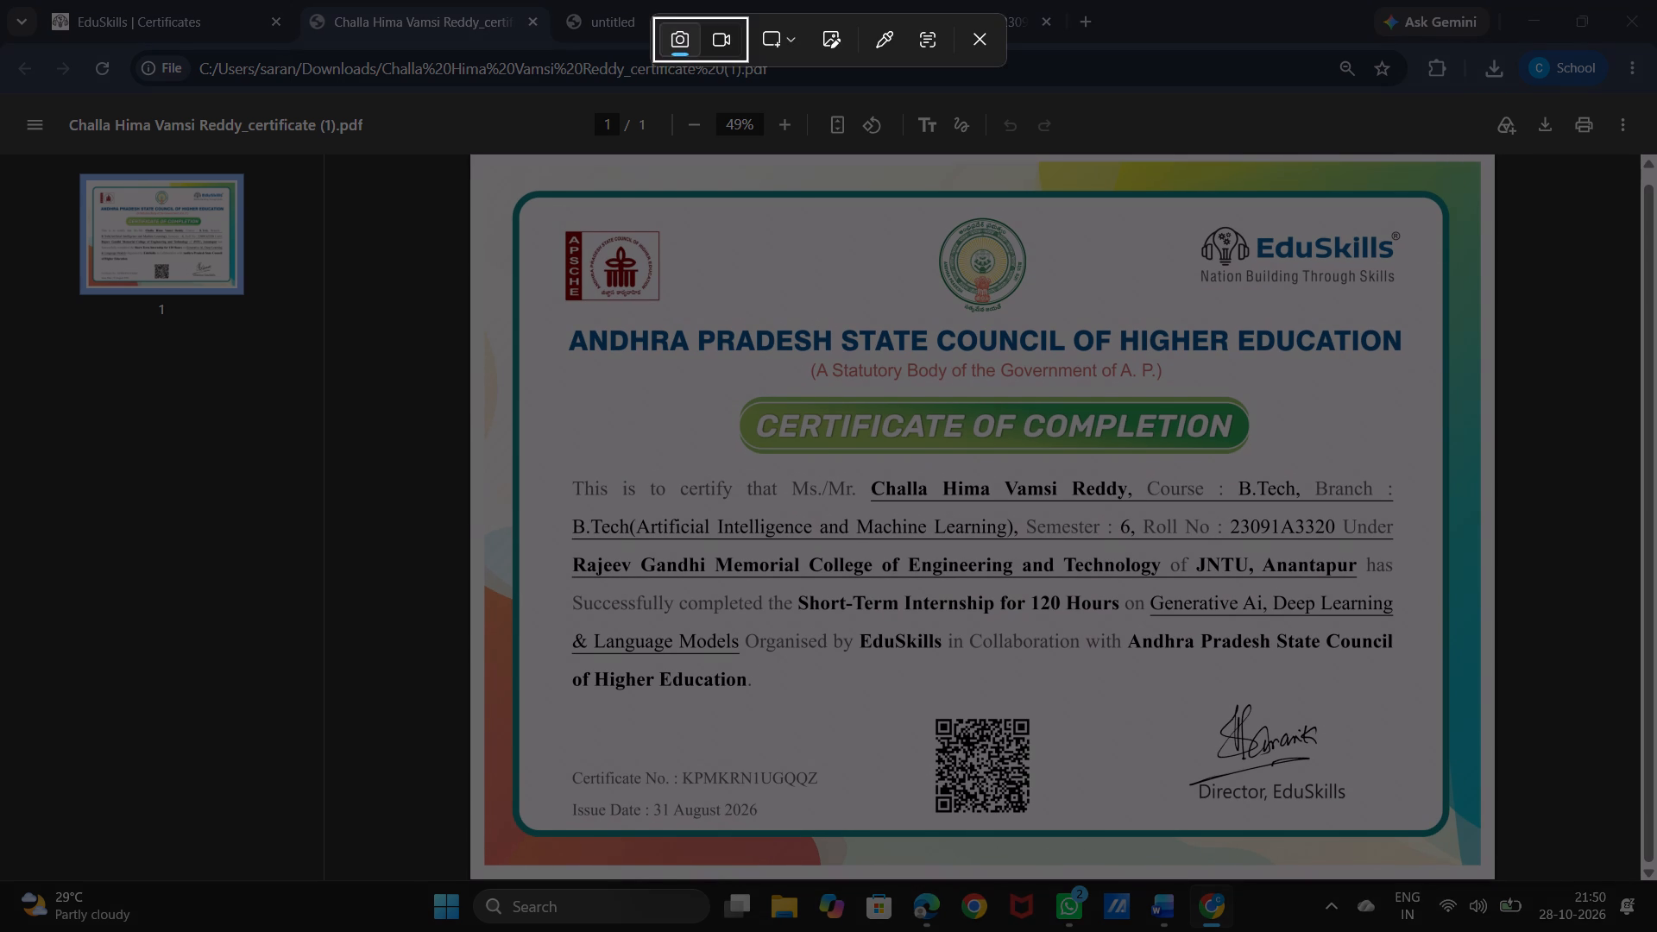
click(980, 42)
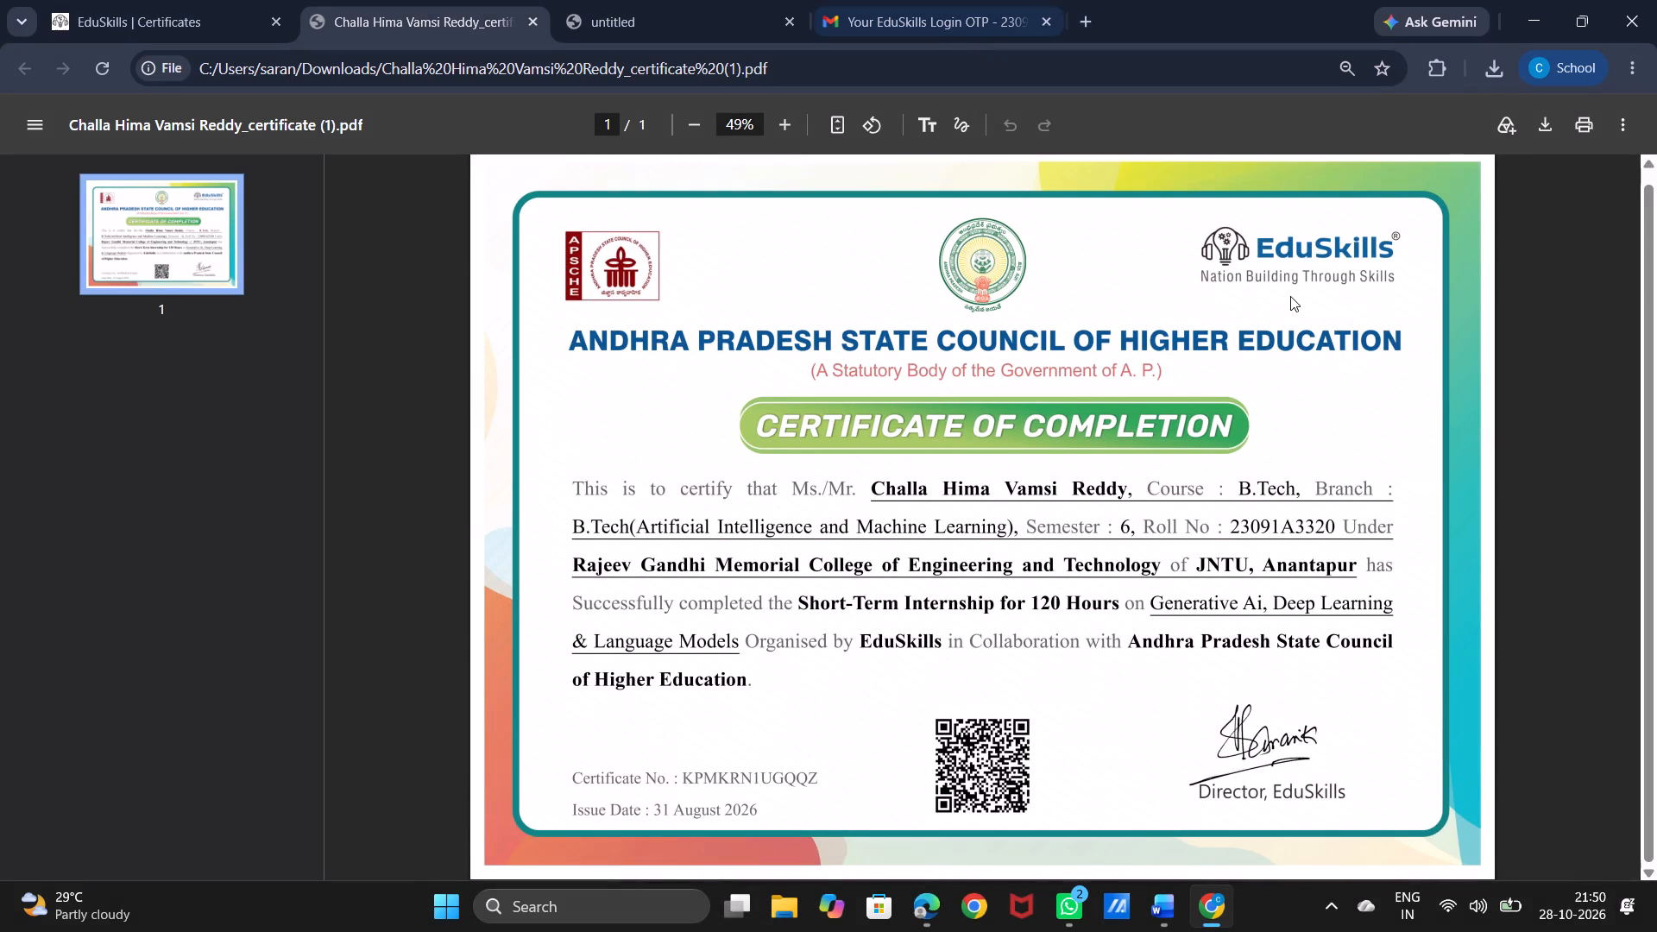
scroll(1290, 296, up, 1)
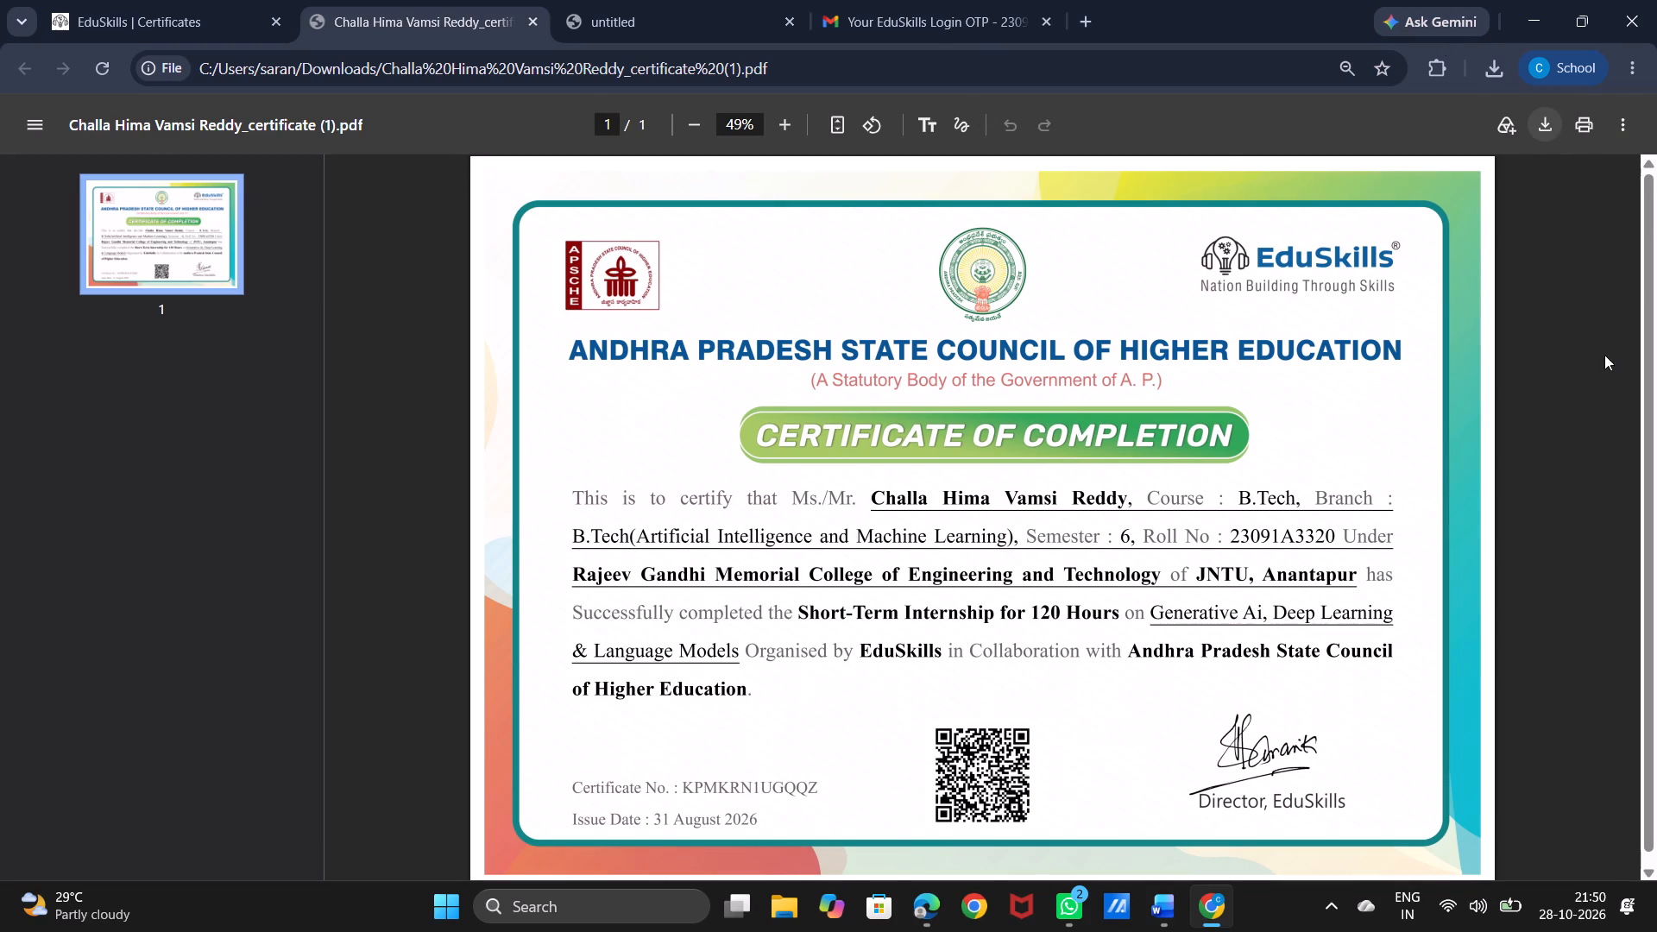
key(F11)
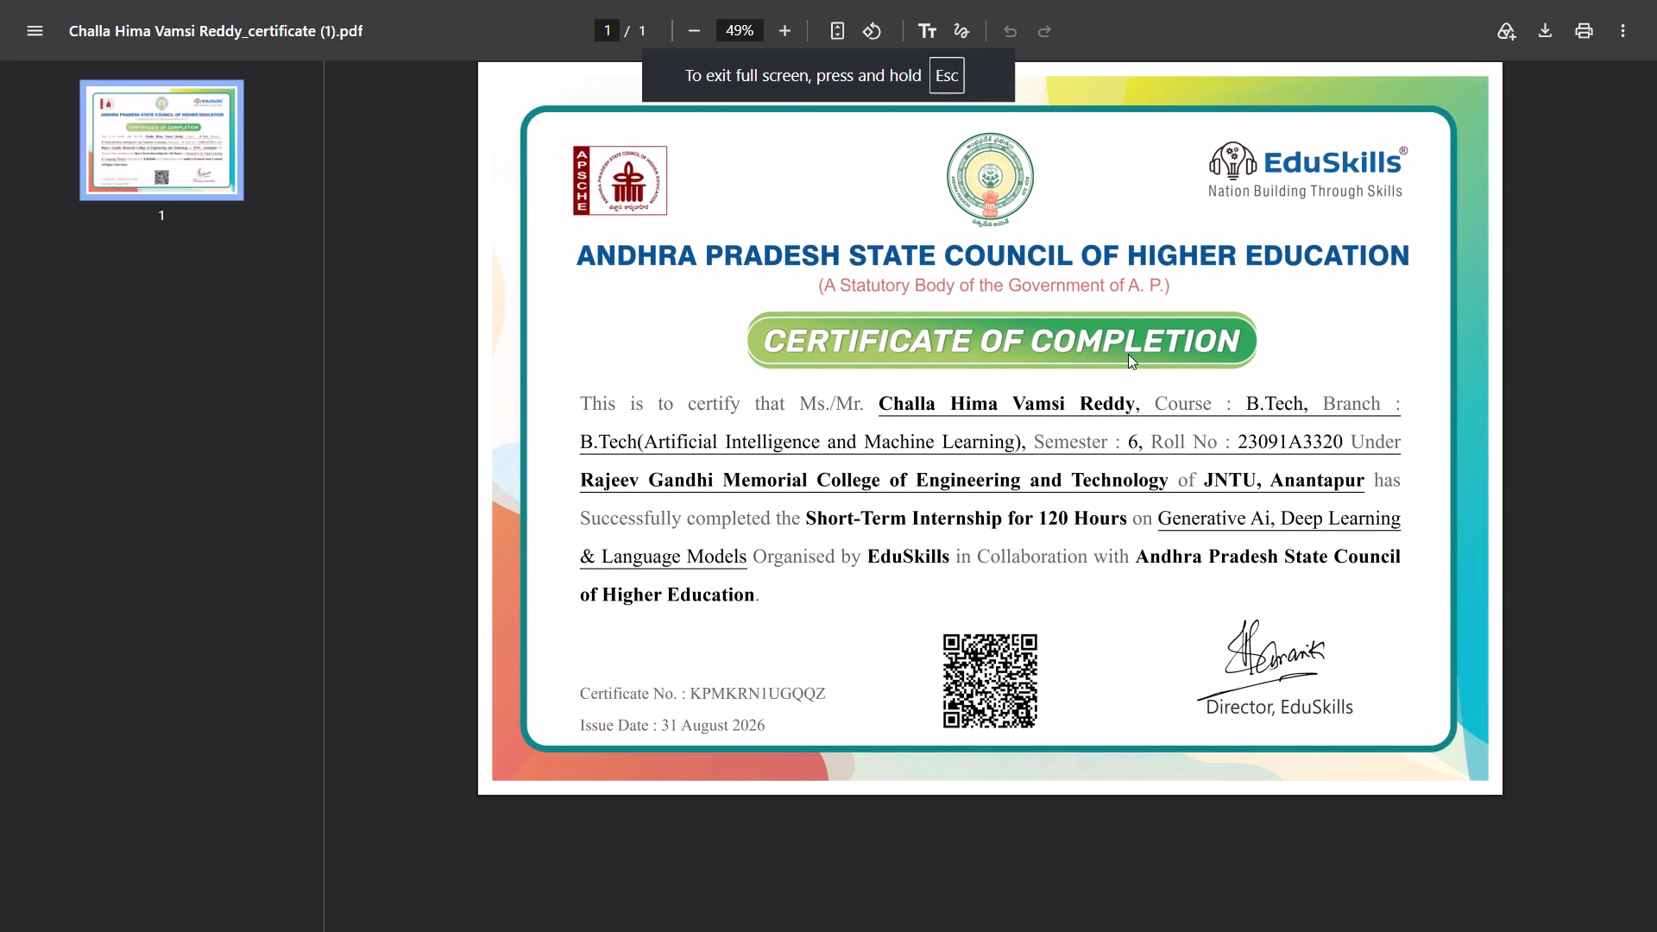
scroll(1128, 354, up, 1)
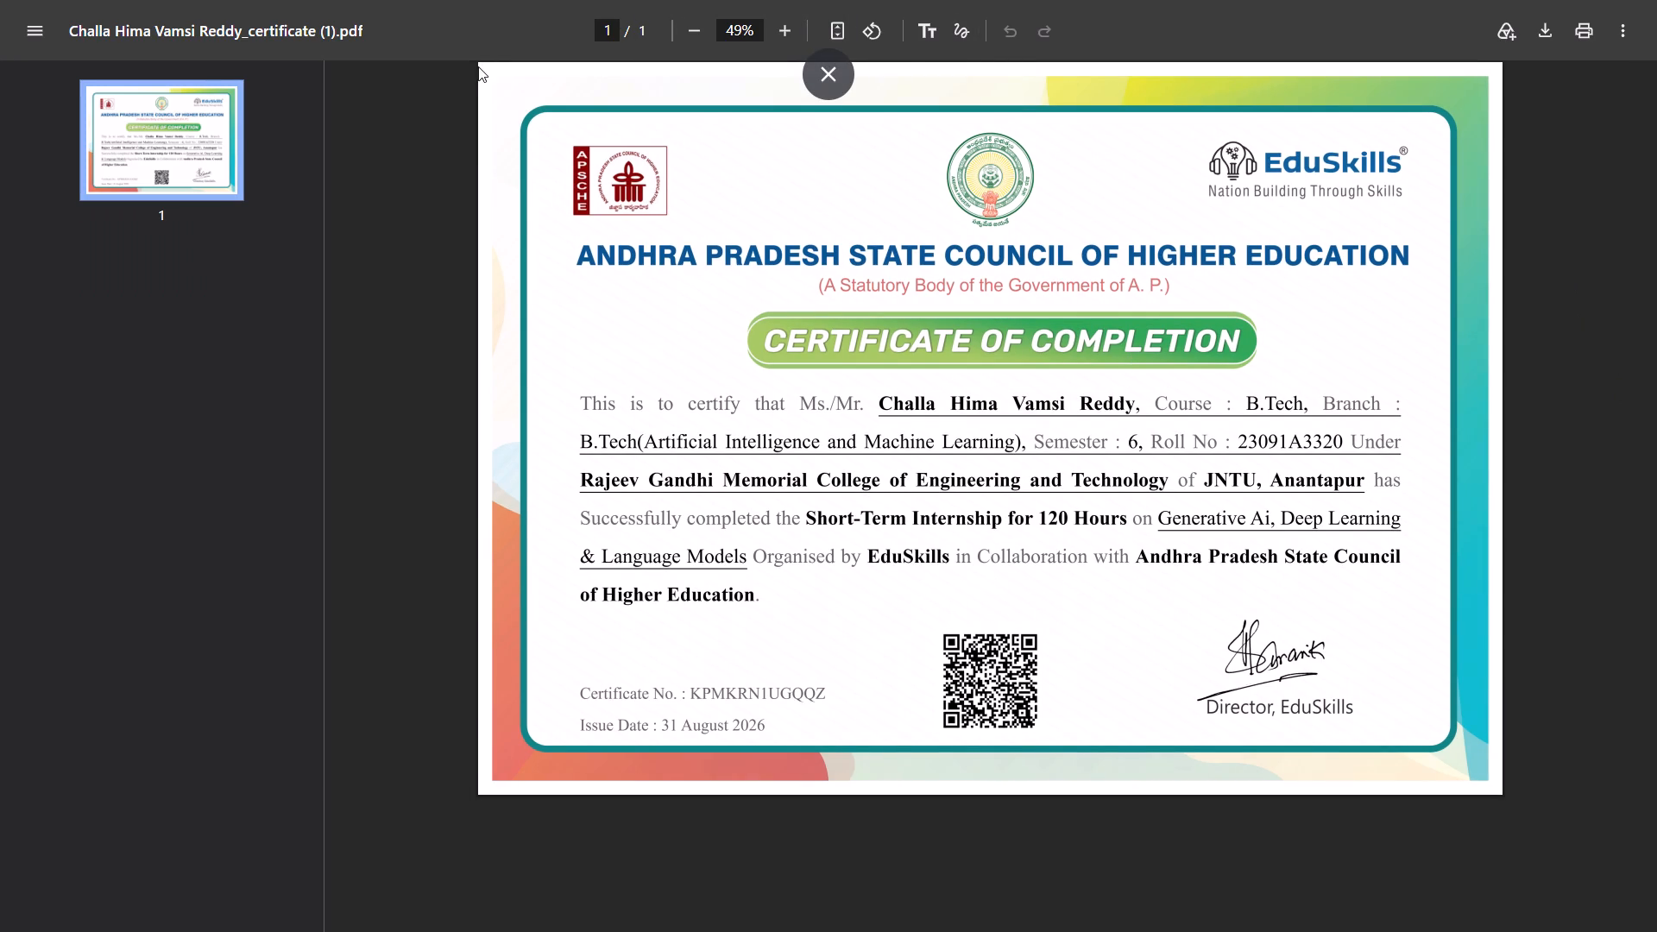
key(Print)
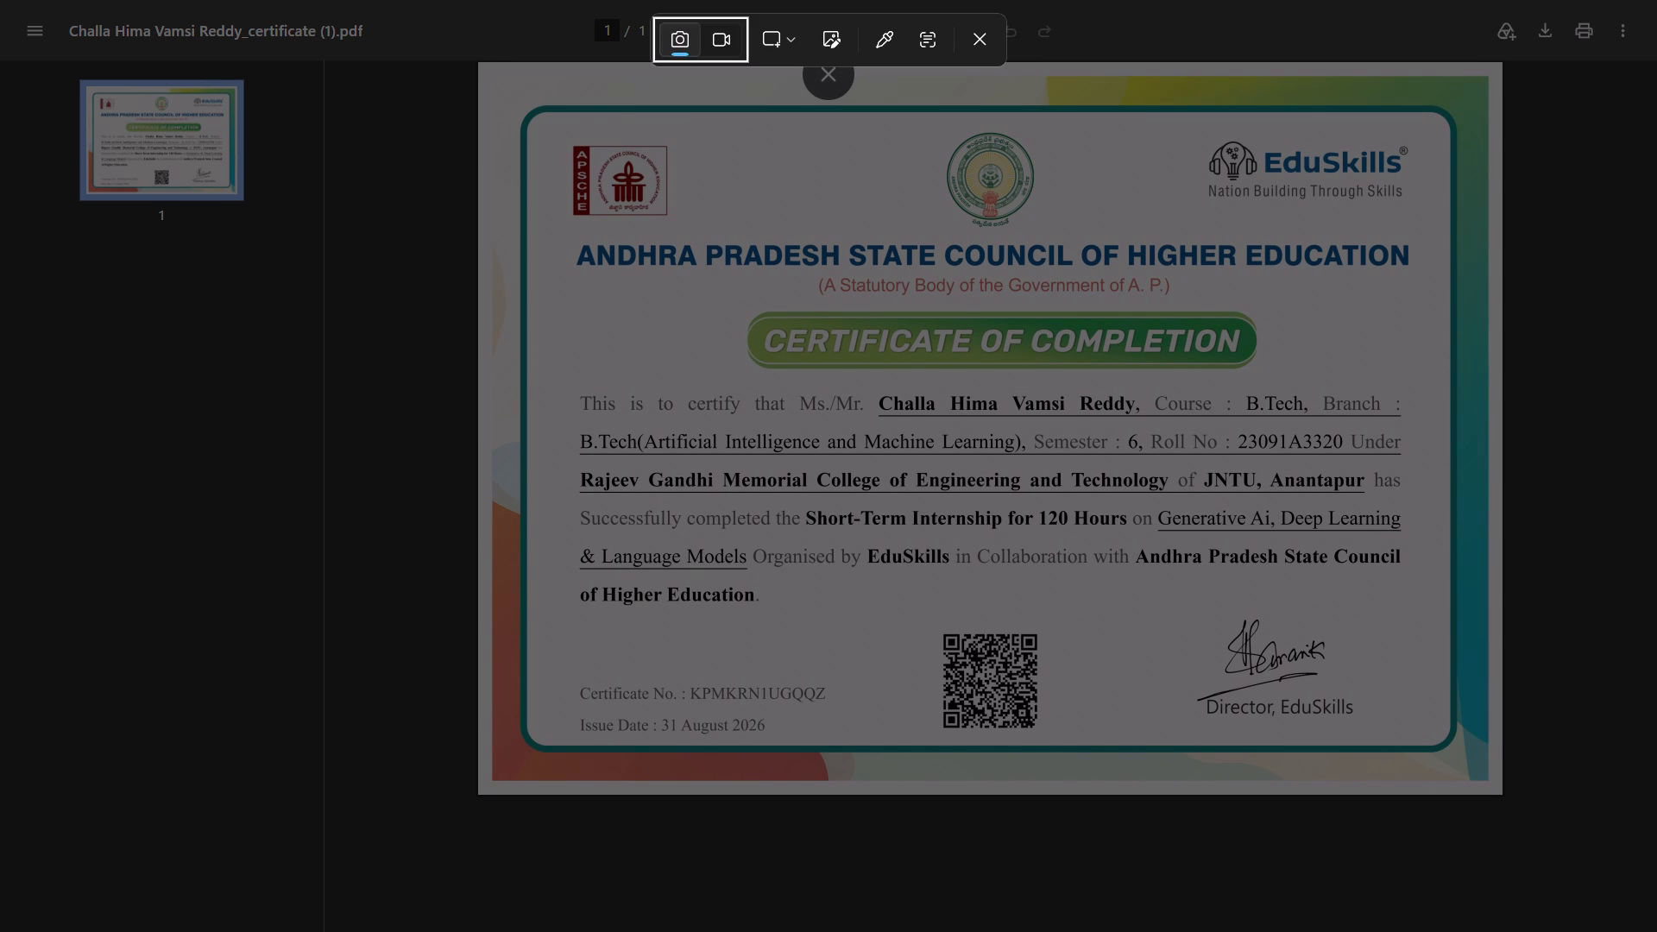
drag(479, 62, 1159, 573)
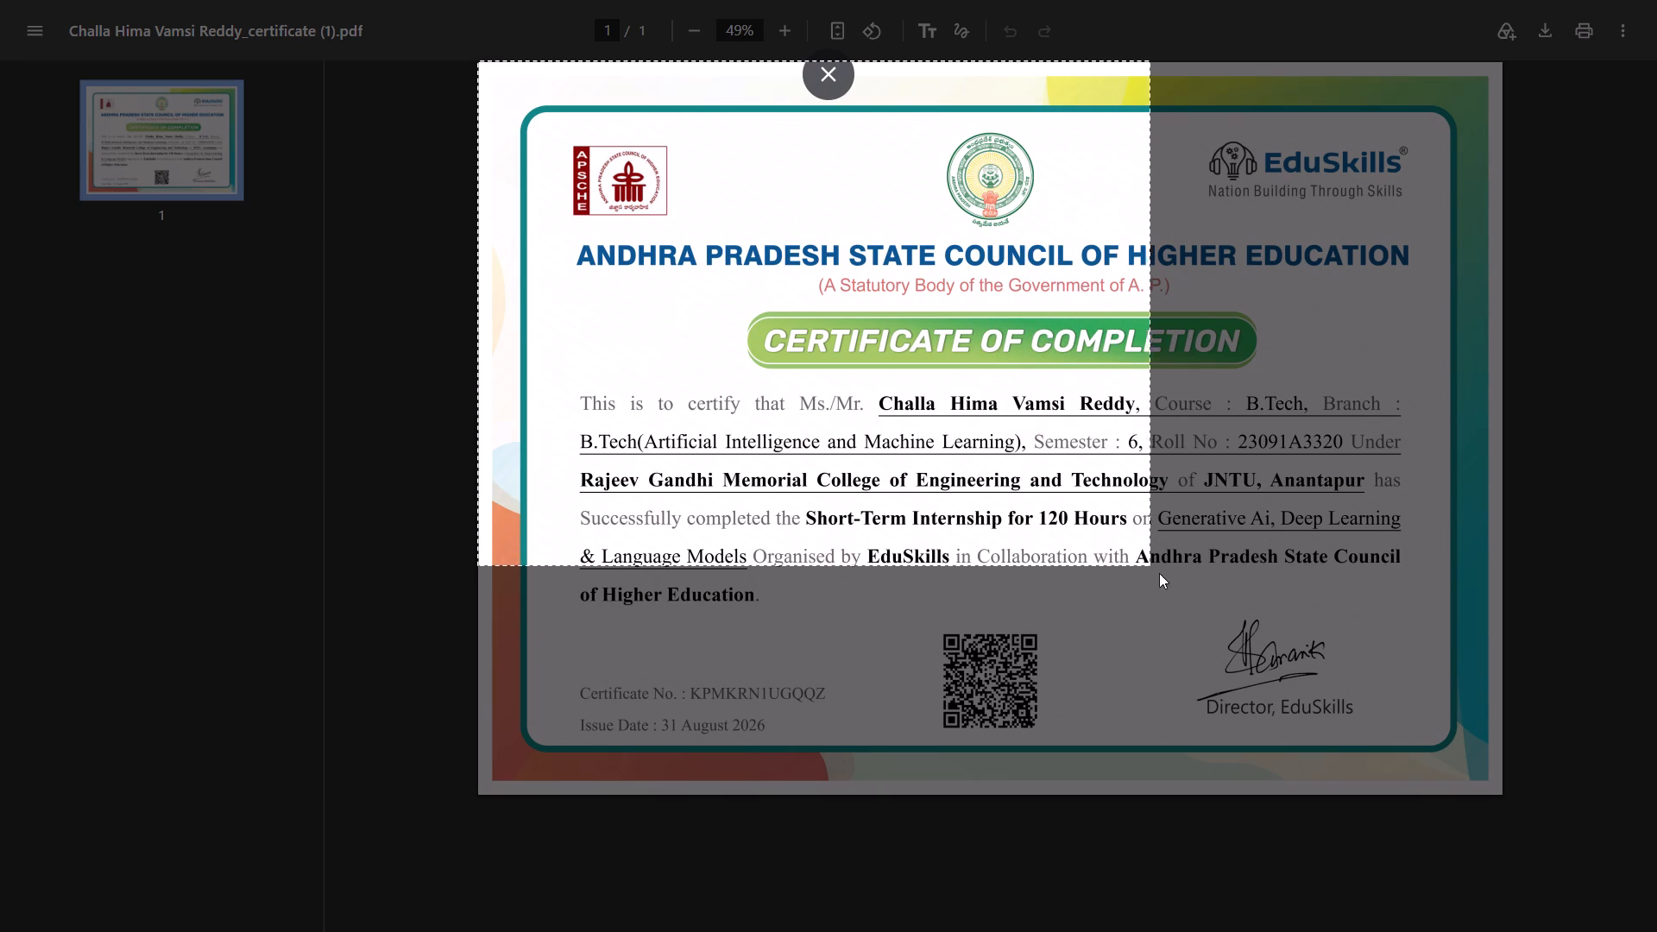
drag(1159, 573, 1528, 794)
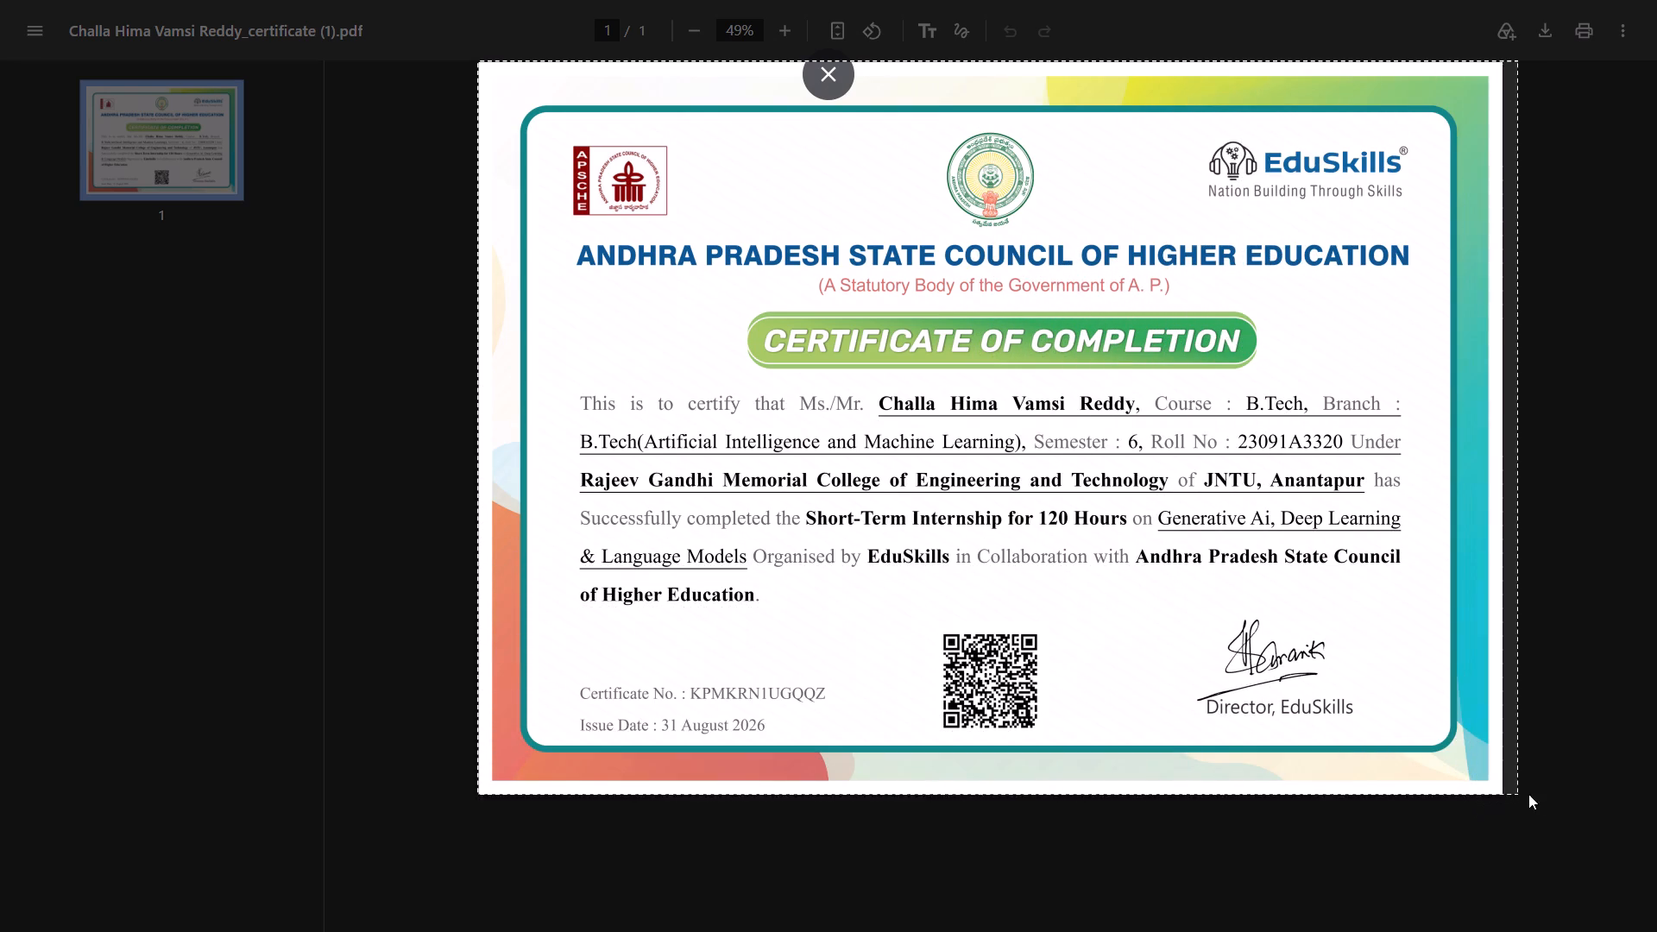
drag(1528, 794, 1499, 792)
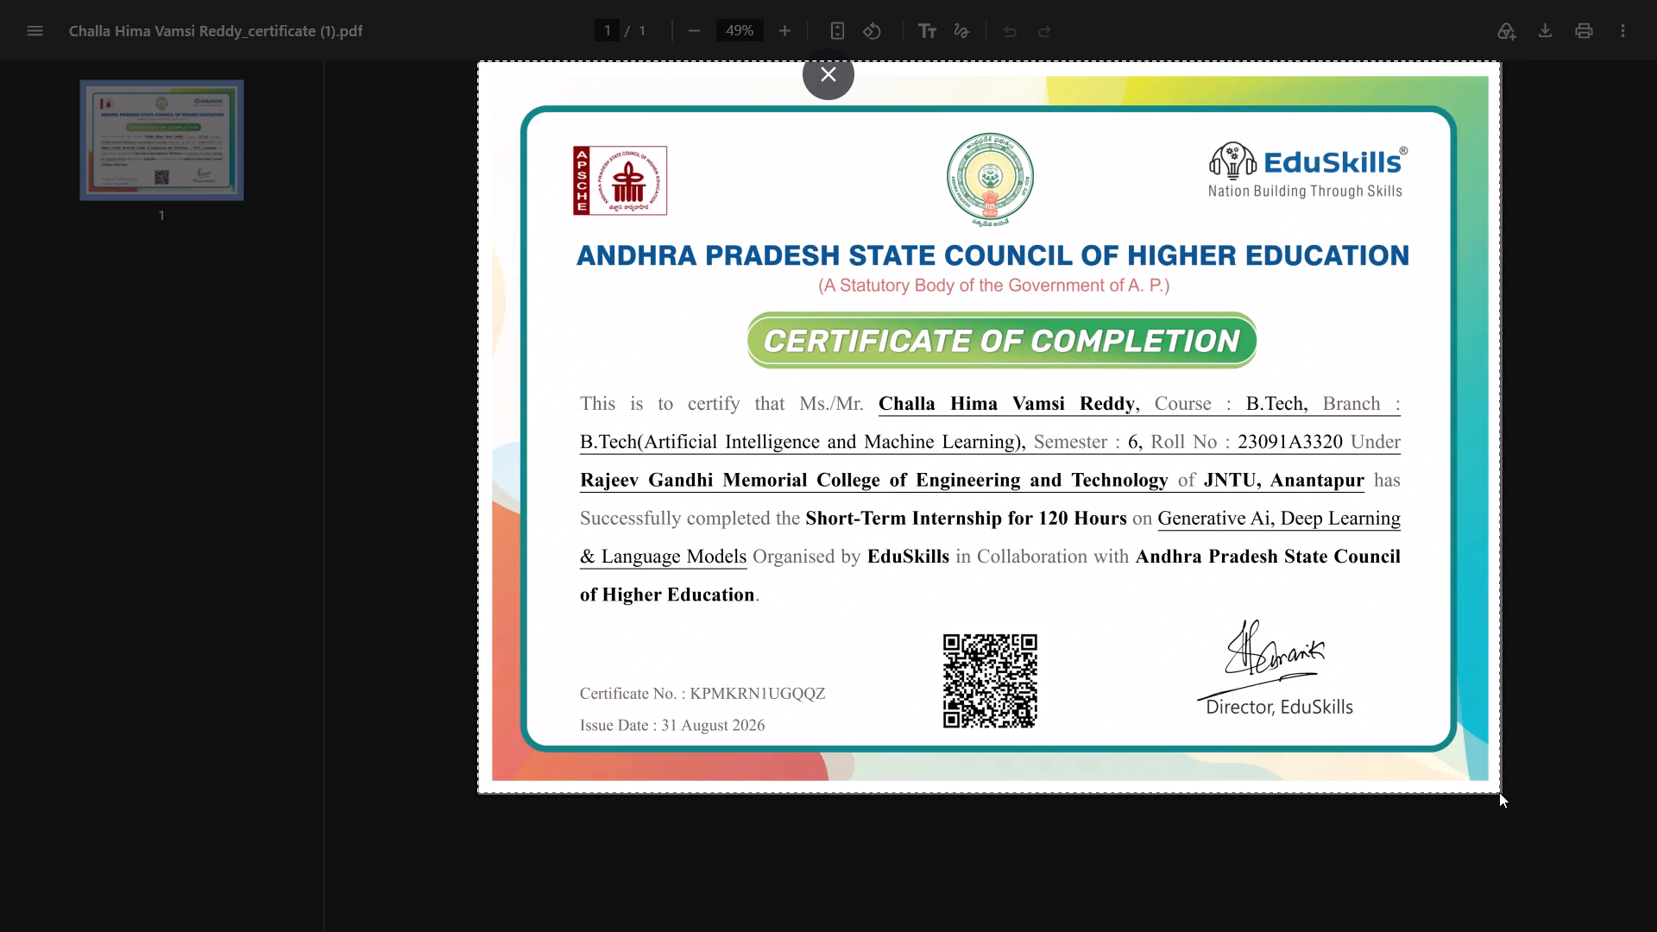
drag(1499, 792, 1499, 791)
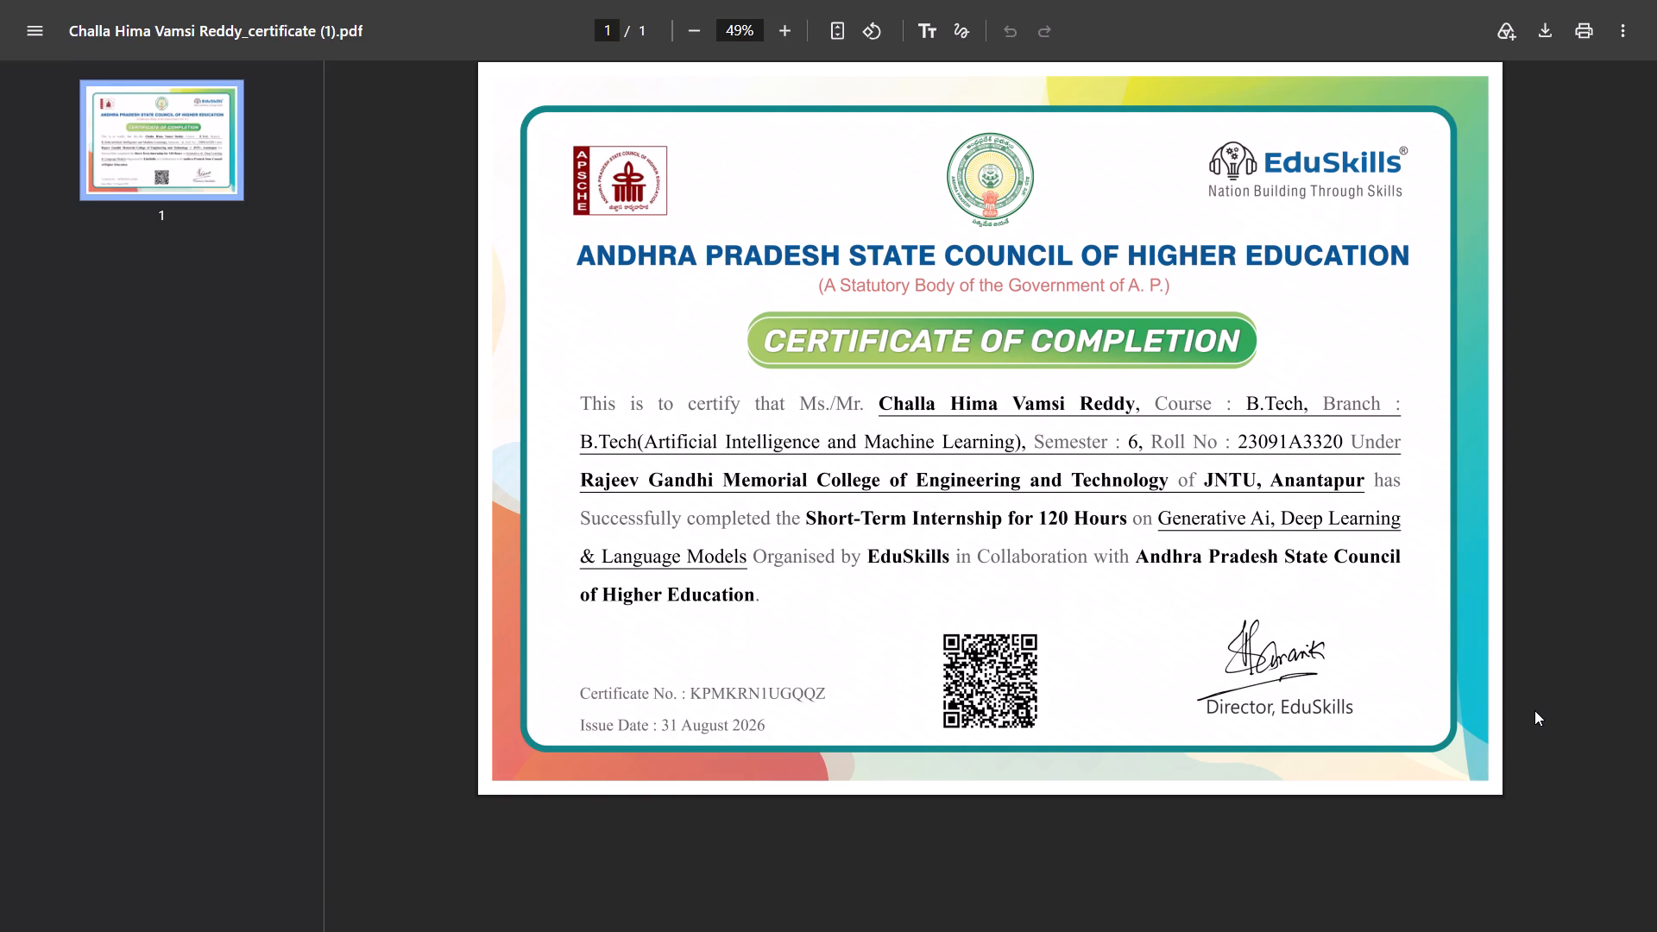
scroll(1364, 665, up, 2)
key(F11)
Capture a rectangular screenshot of the certificate page in the normal browser view and dismiss the Snipping Tool notification.
scroll(887, 186, down, 1)
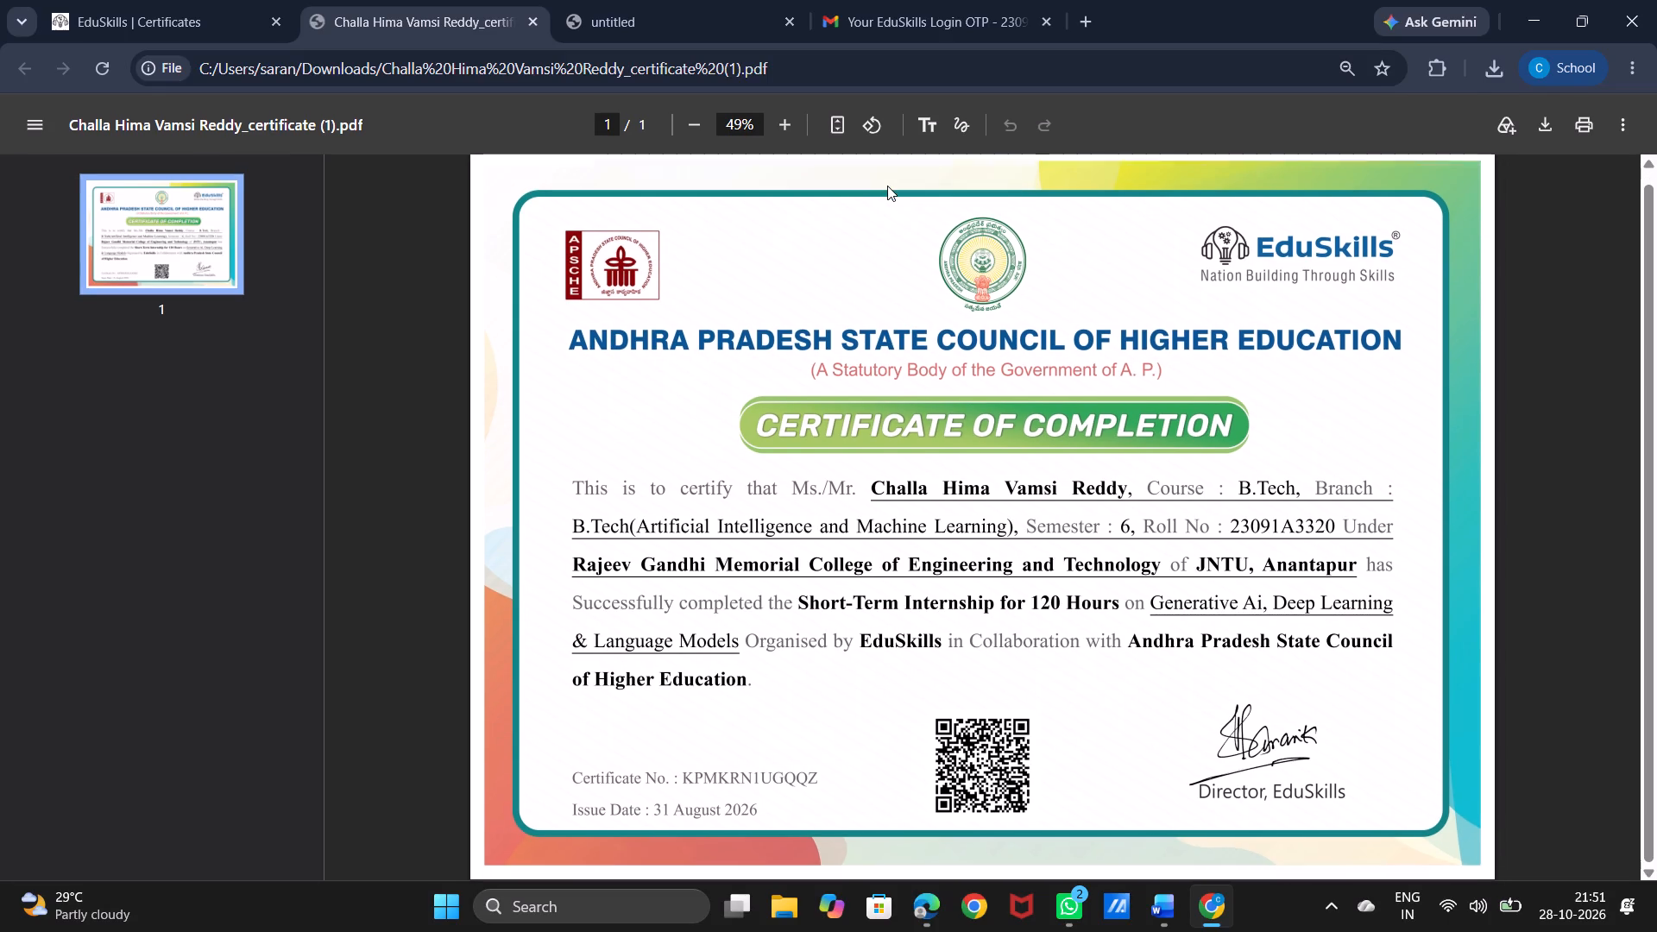
scroll(887, 186, down, 1)
scroll(887, 186, up, 1)
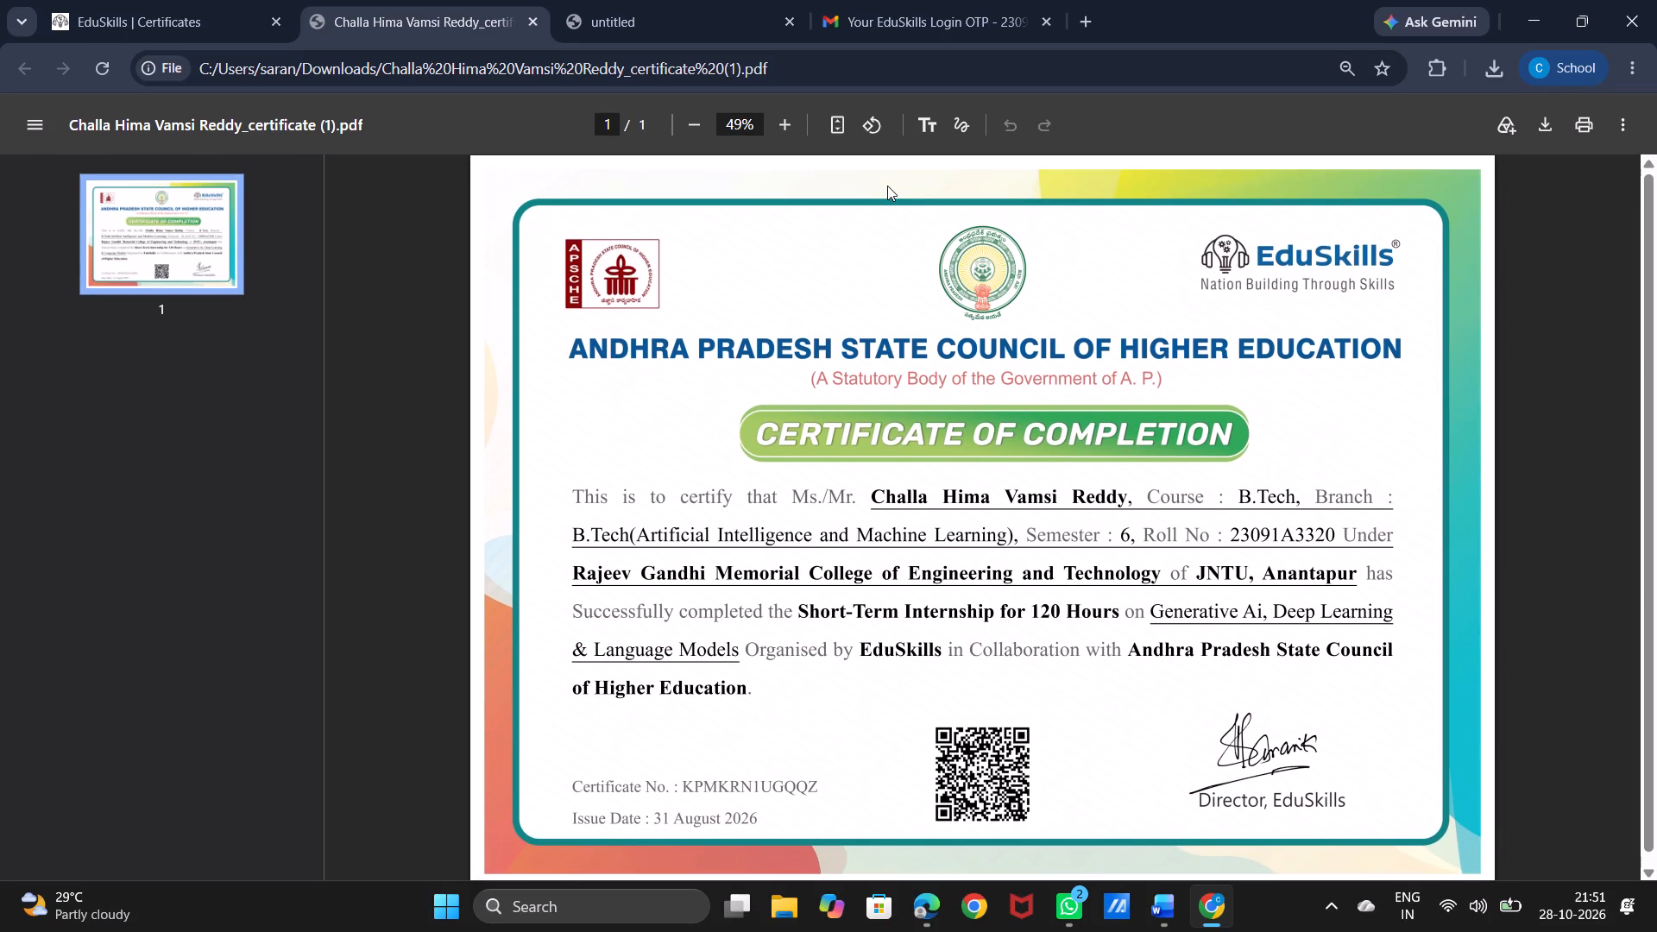
key(Print)
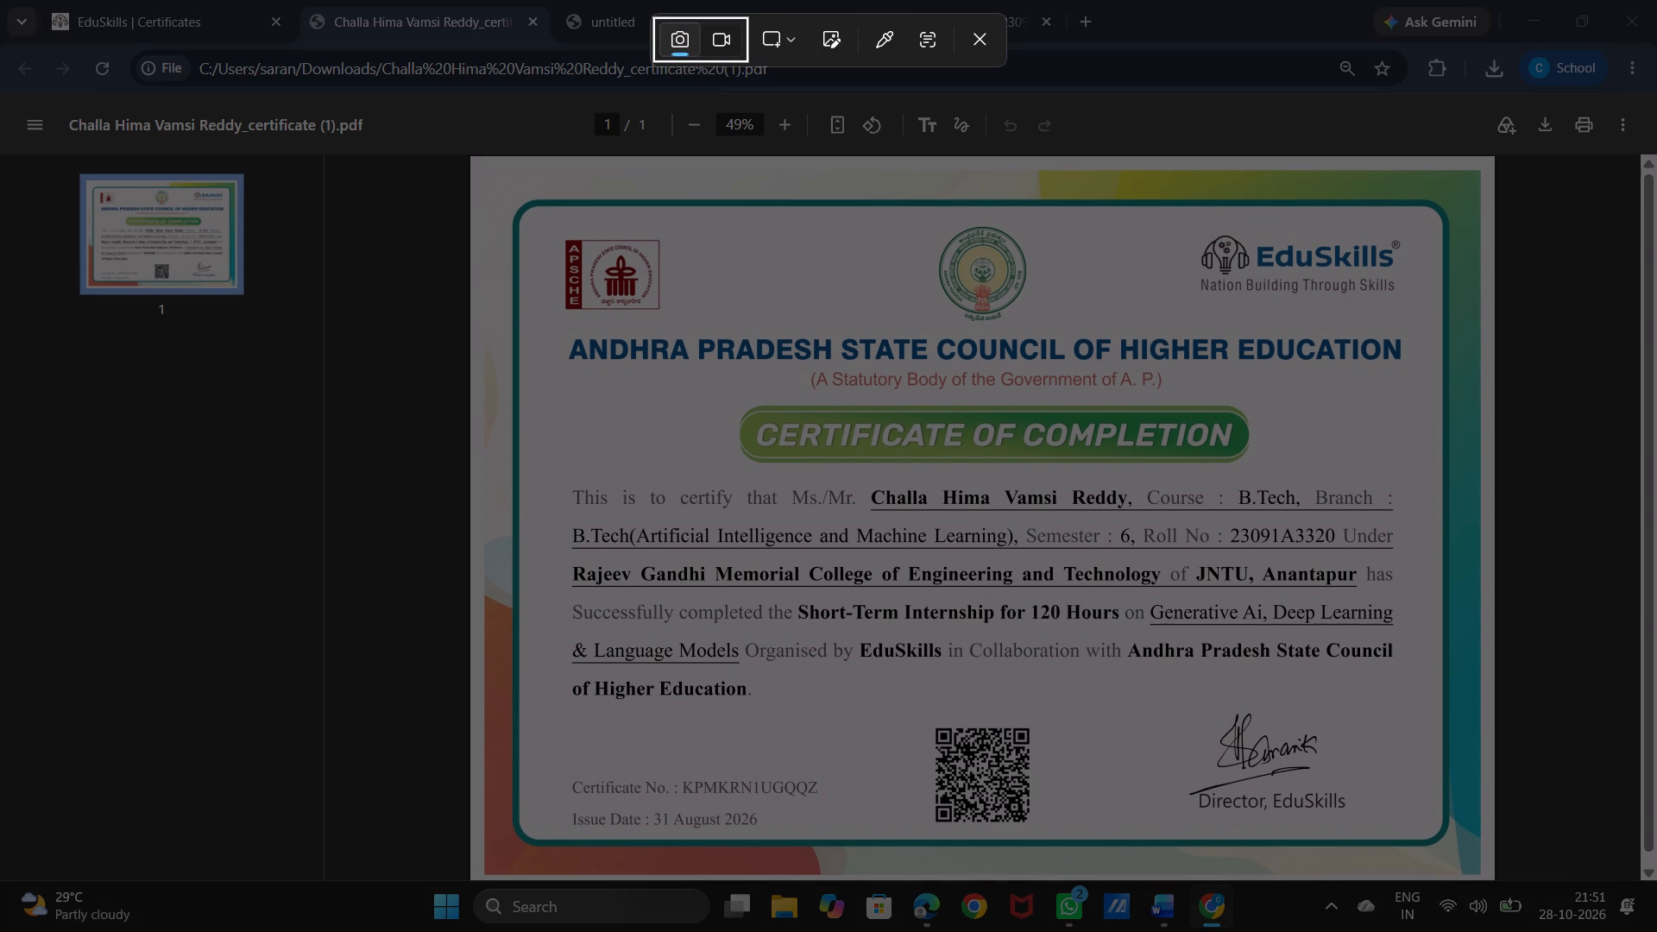
drag(469, 156, 1326, 881)
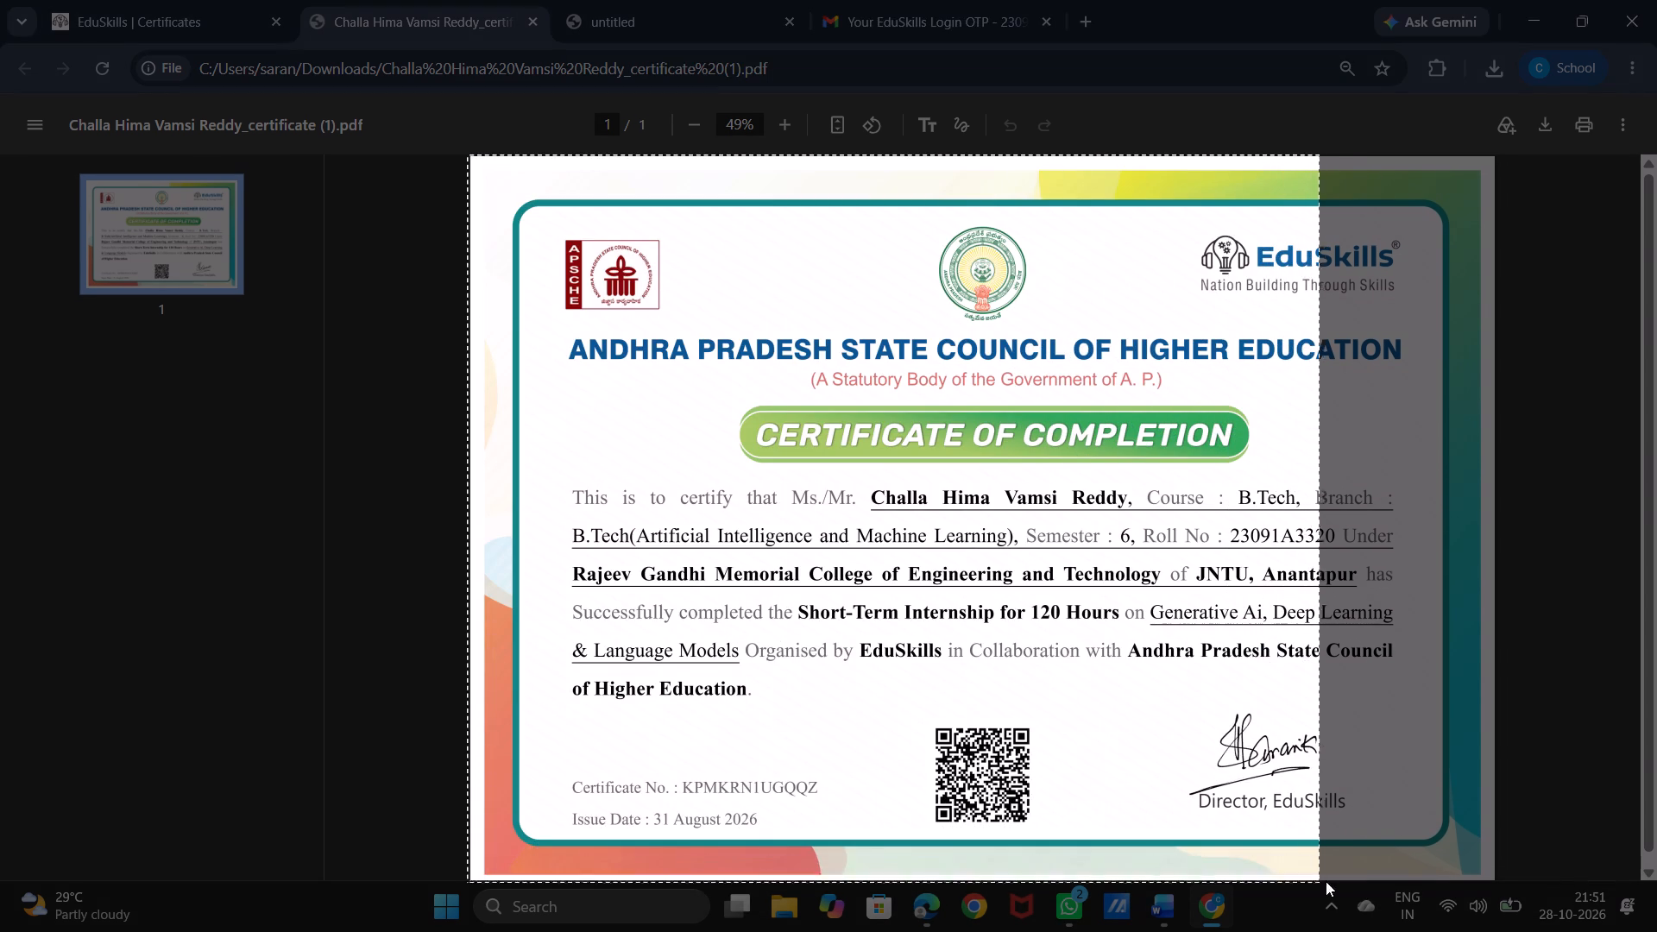
drag(1326, 881, 1494, 931)
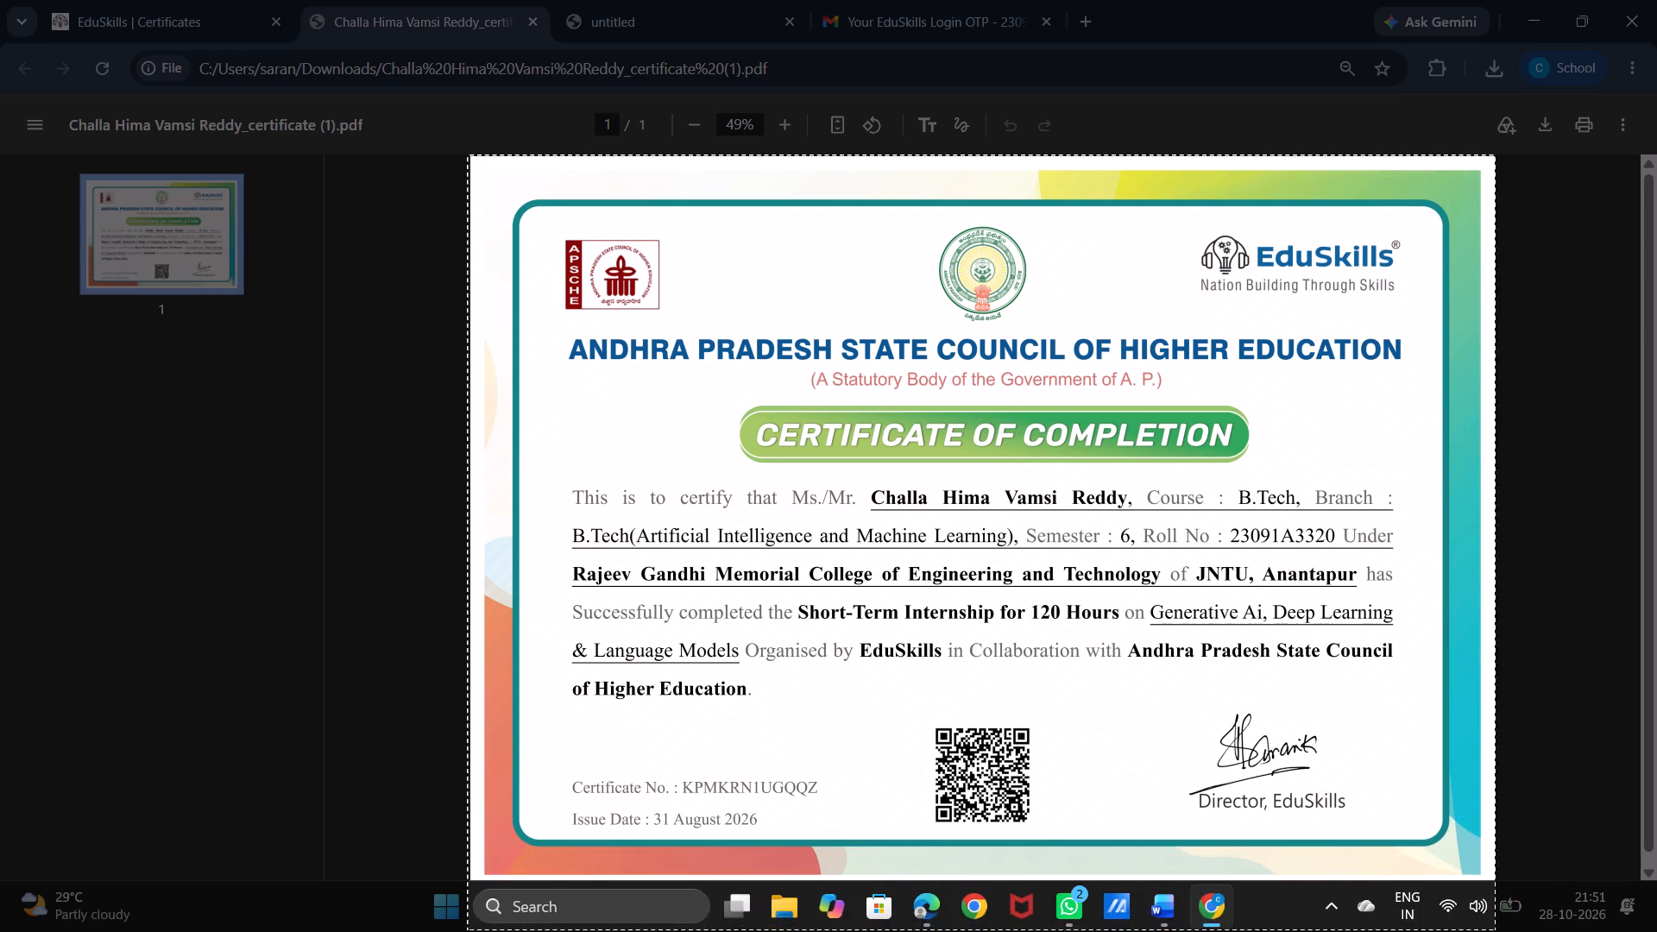
drag(1494, 931, 1495, 877)
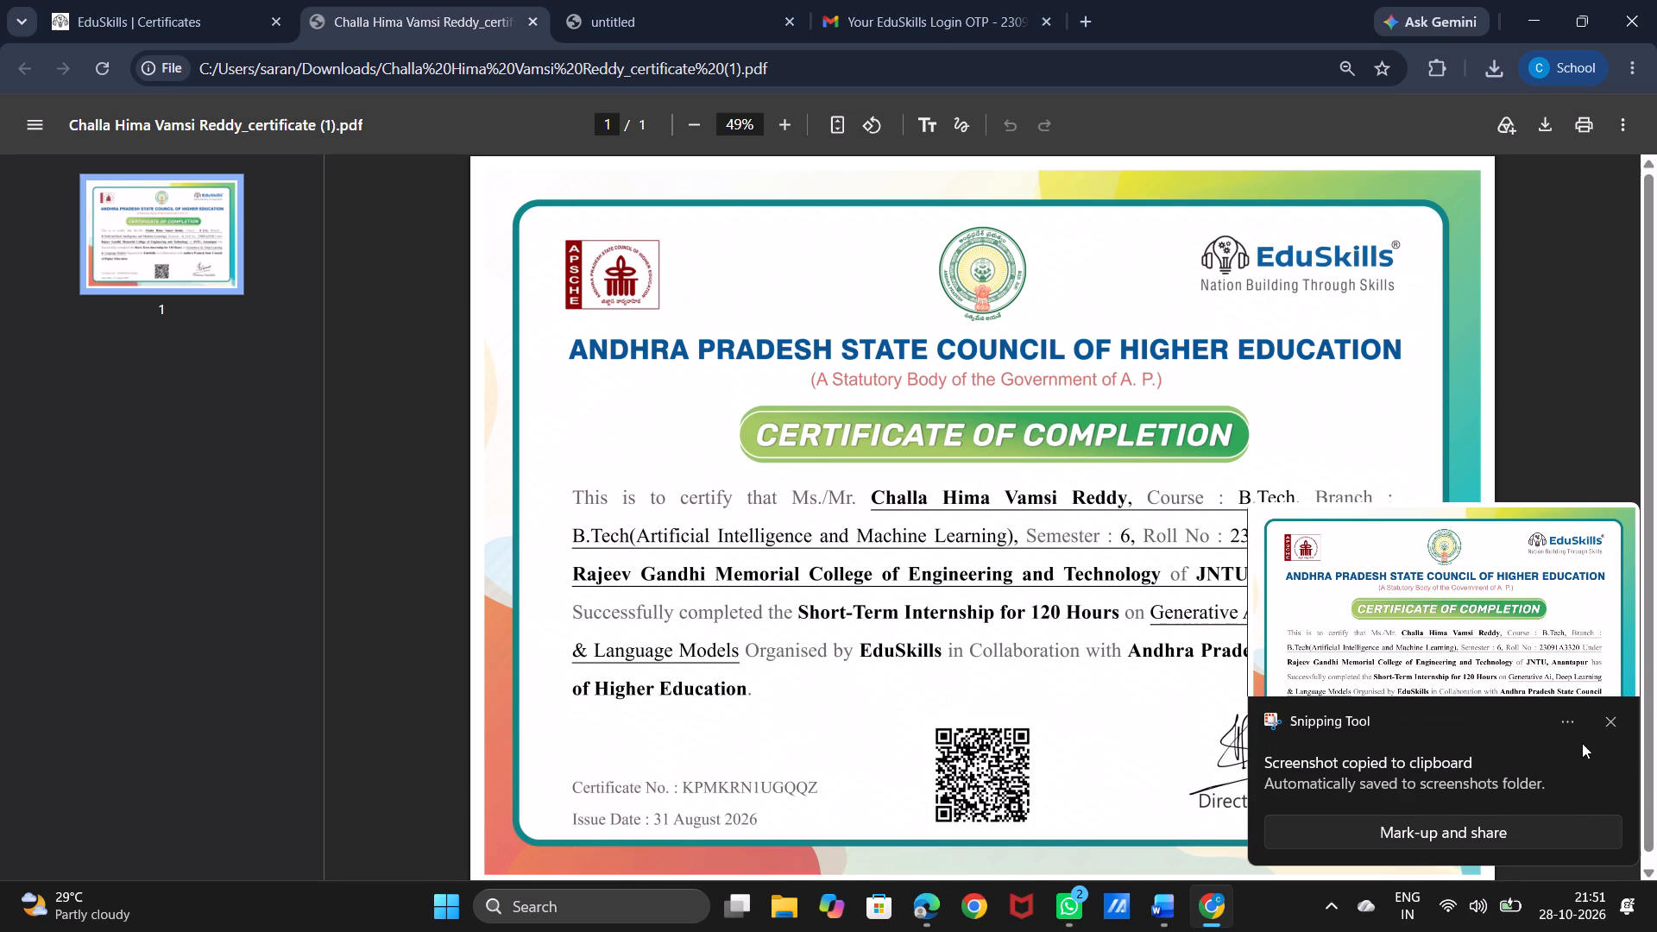
click(1610, 721)
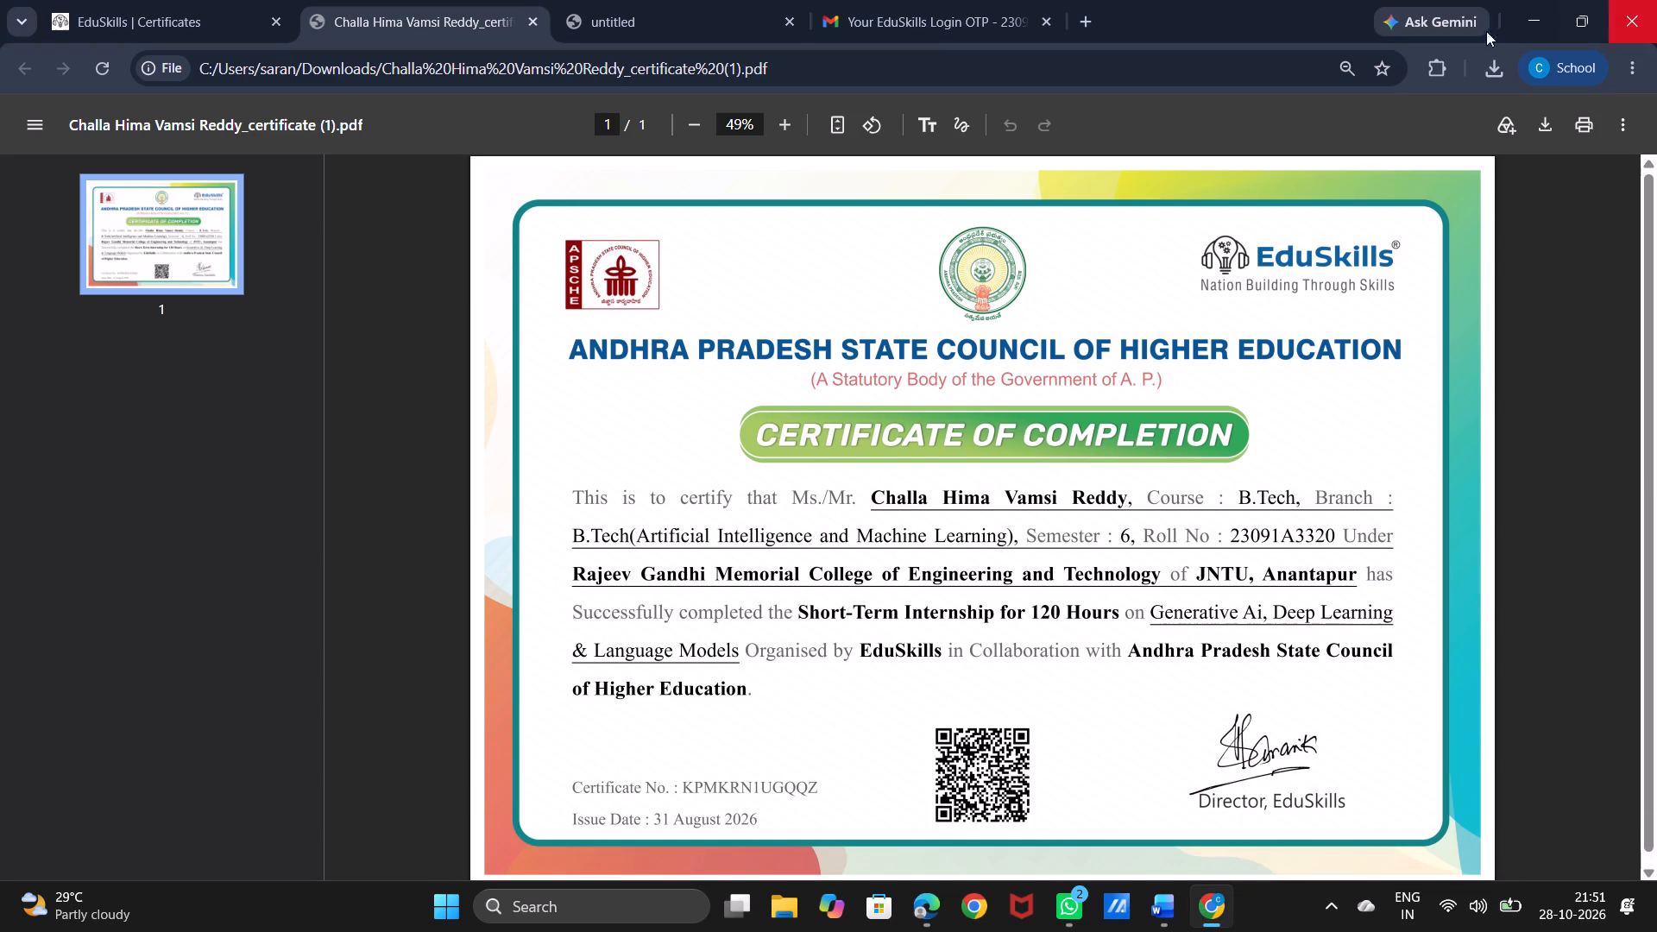
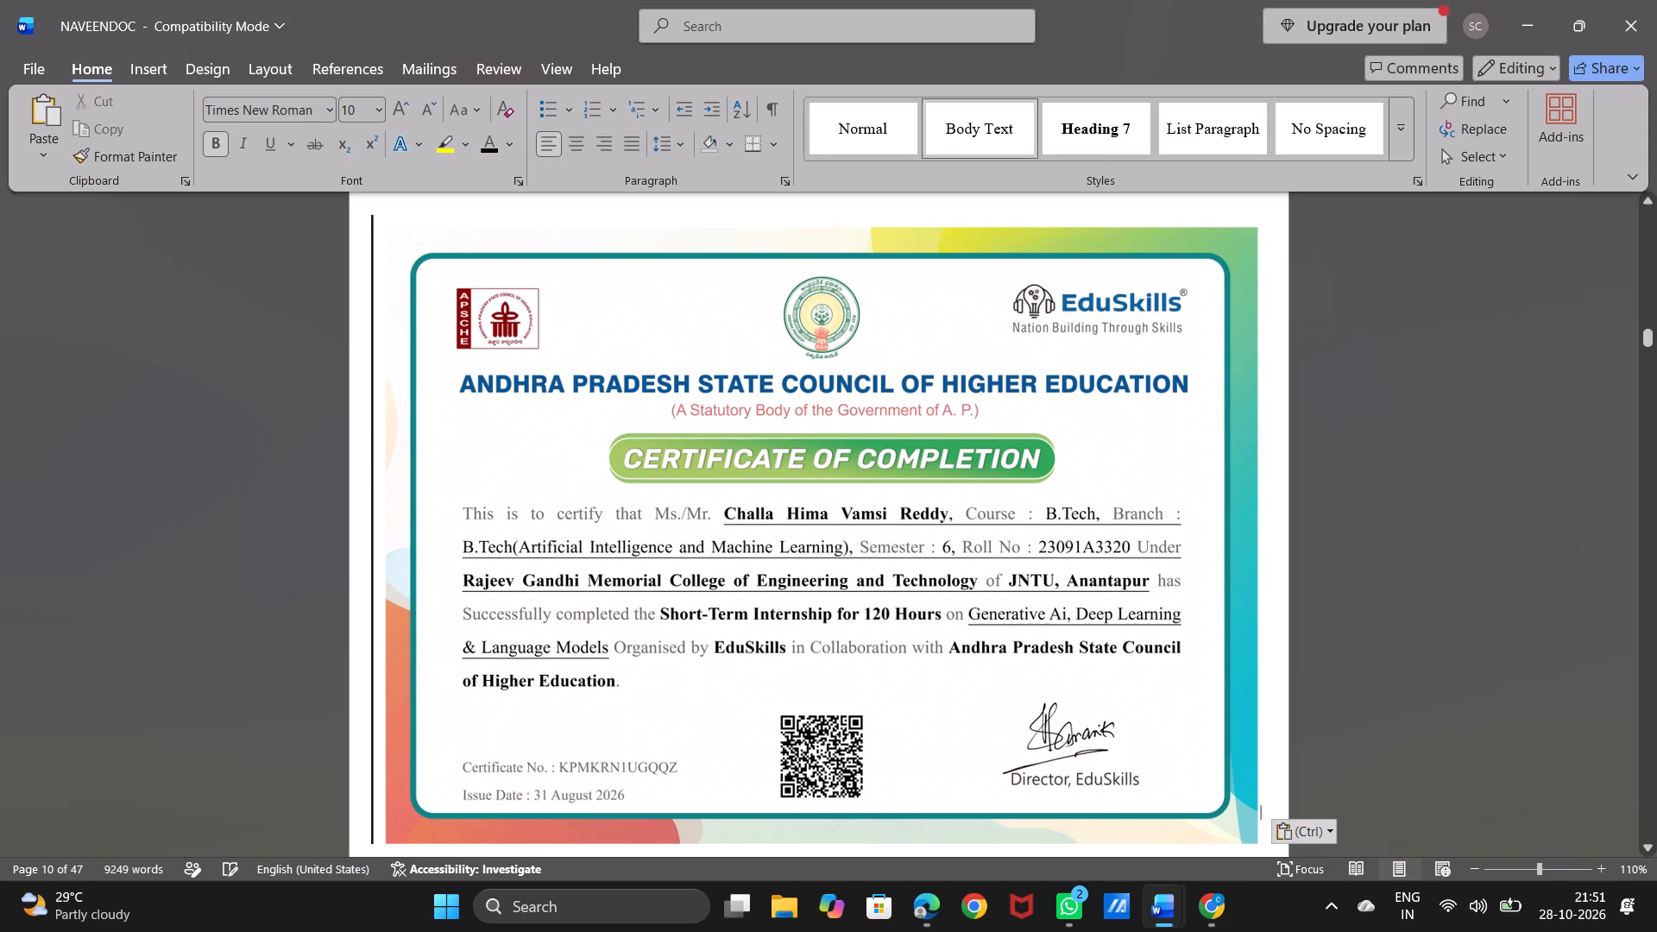
Look over the pasted internship certificate page and the neighbouring certification, acknowledgement and table of contents pages.
scroll(948, 522, down, 1)
scroll(948, 522, up, 1)
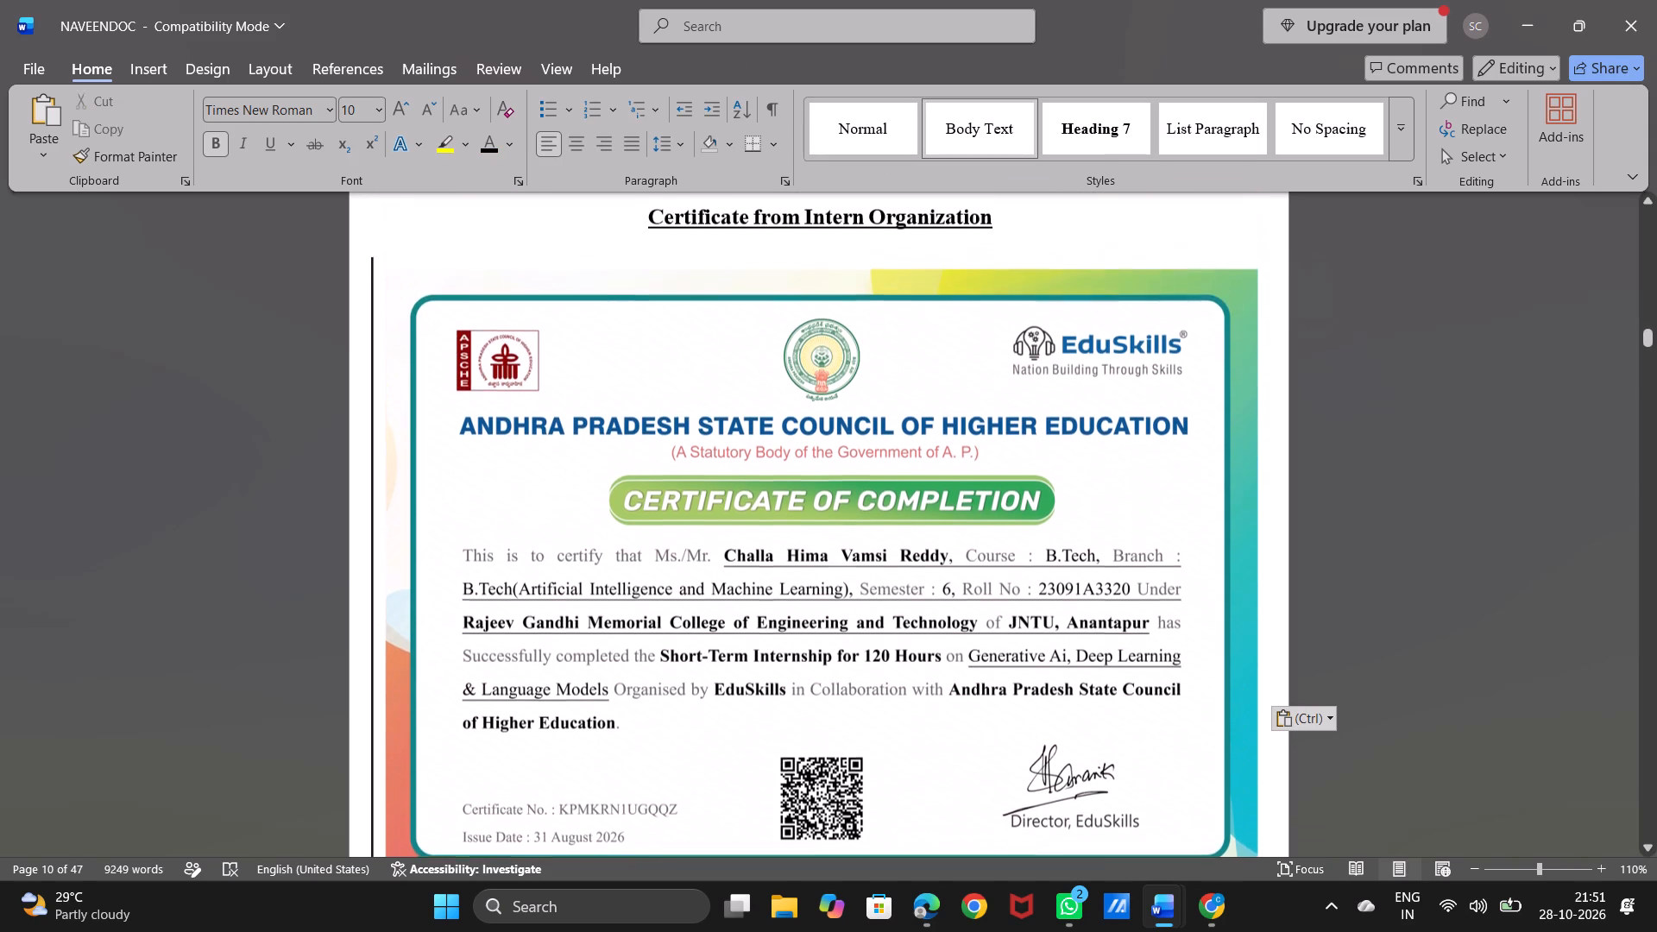
ctrl+scroll(948, 522, down, 2)
scroll(948, 522, down, 1)
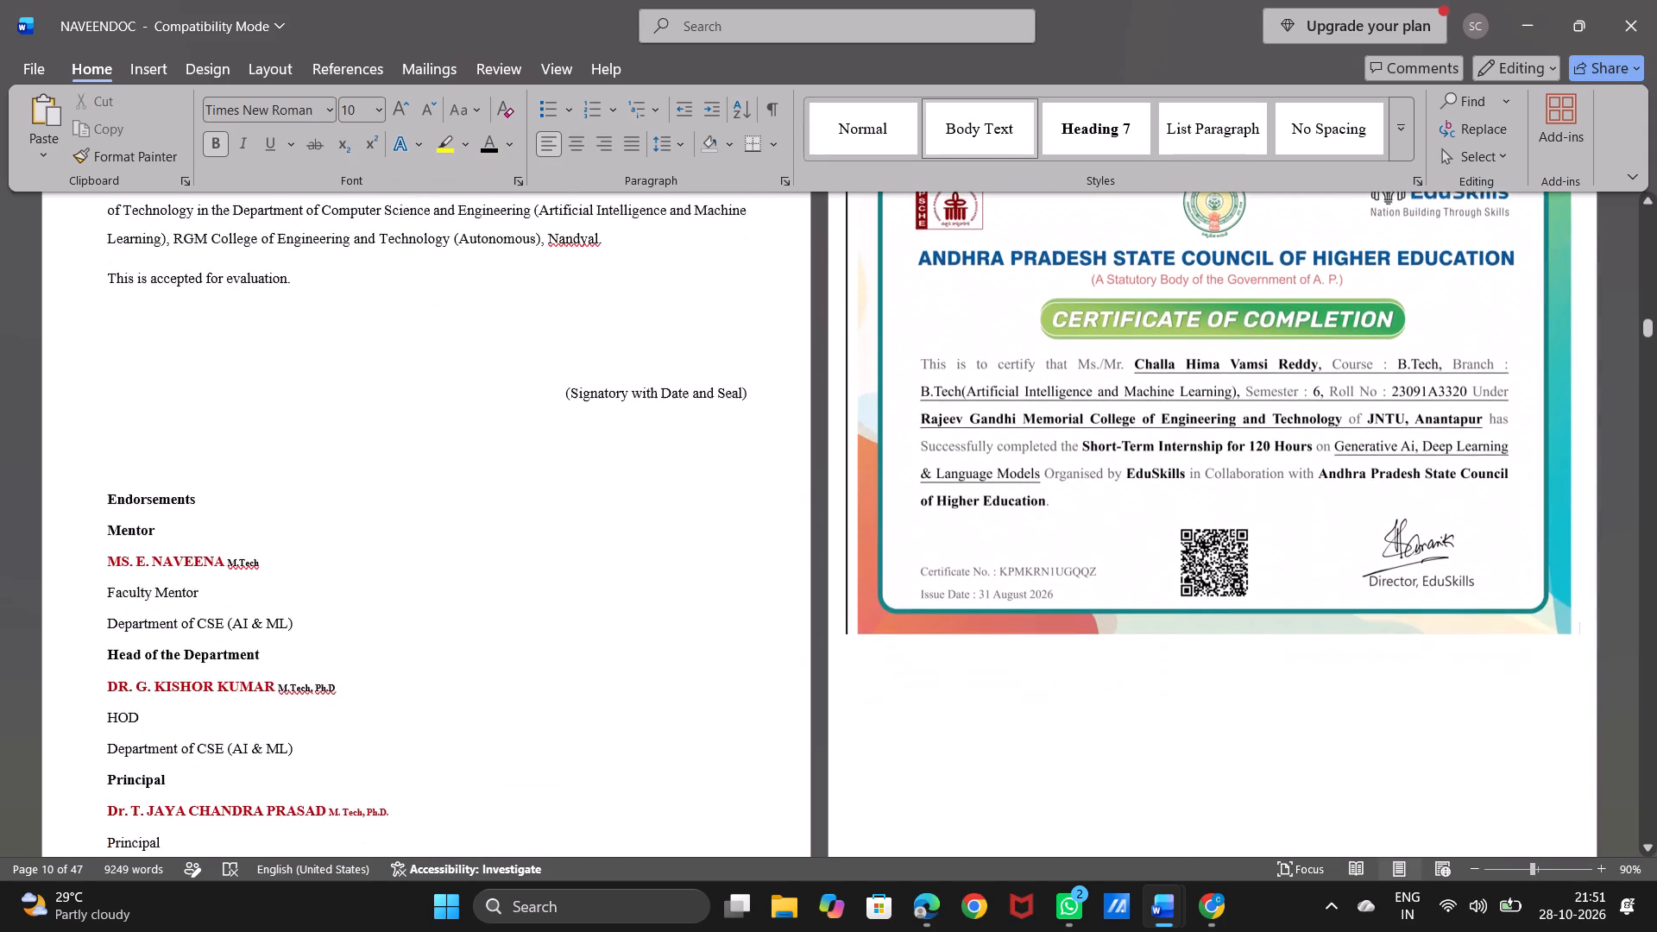
scroll(948, 522, down, 2)
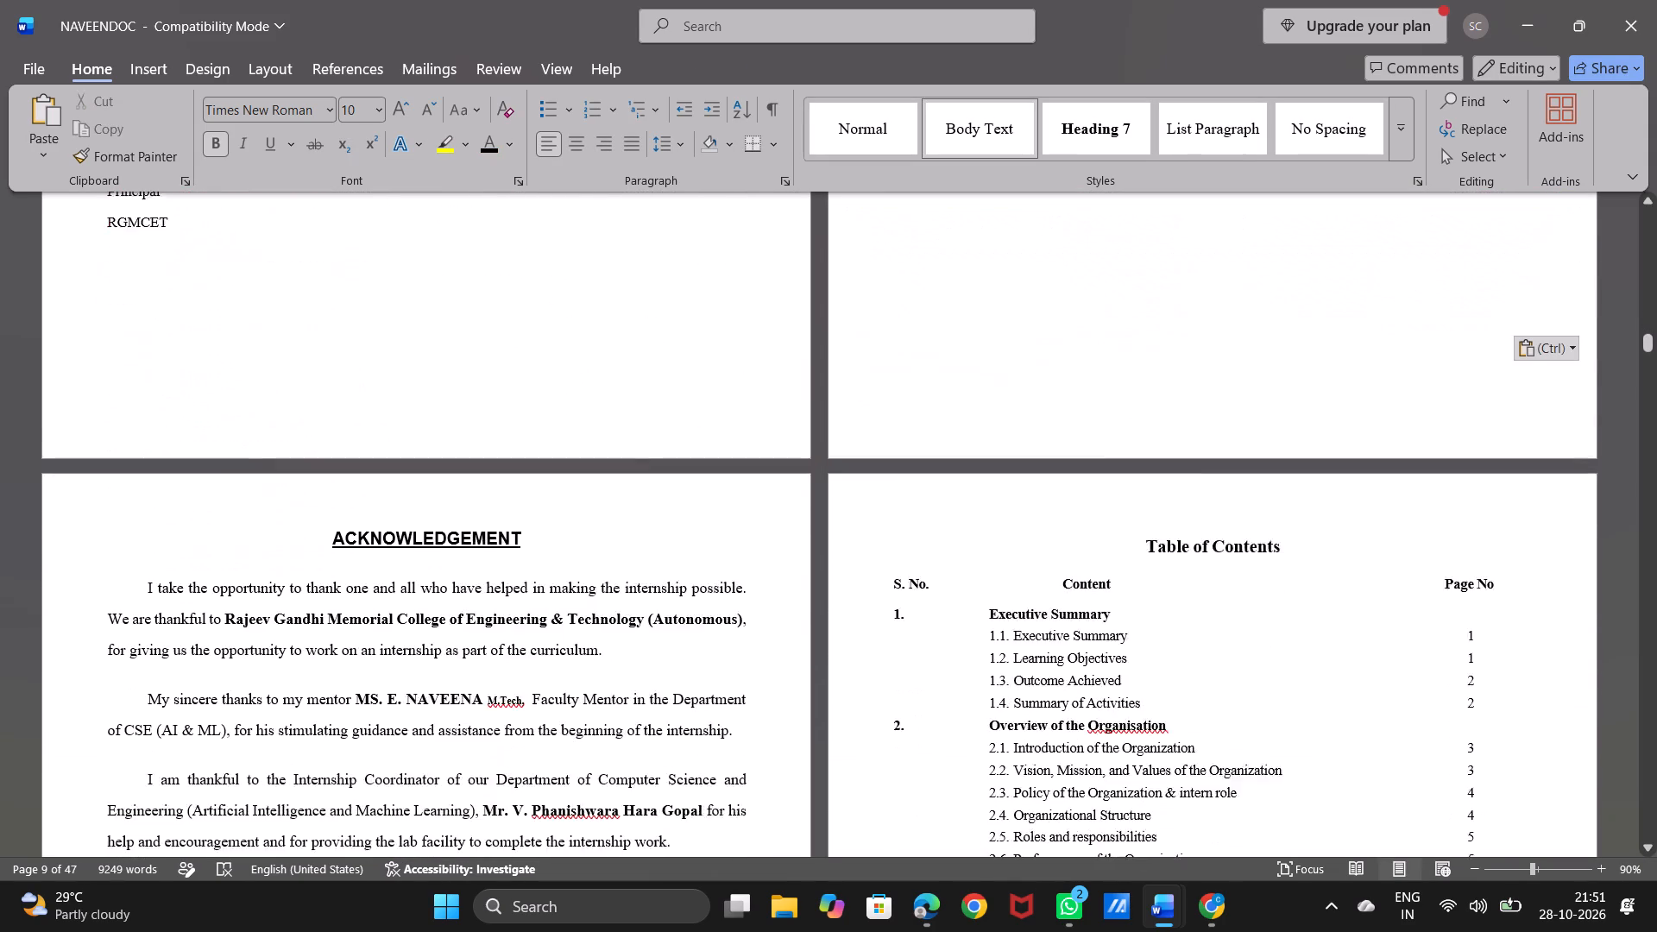
scroll(948, 522, down, 2)
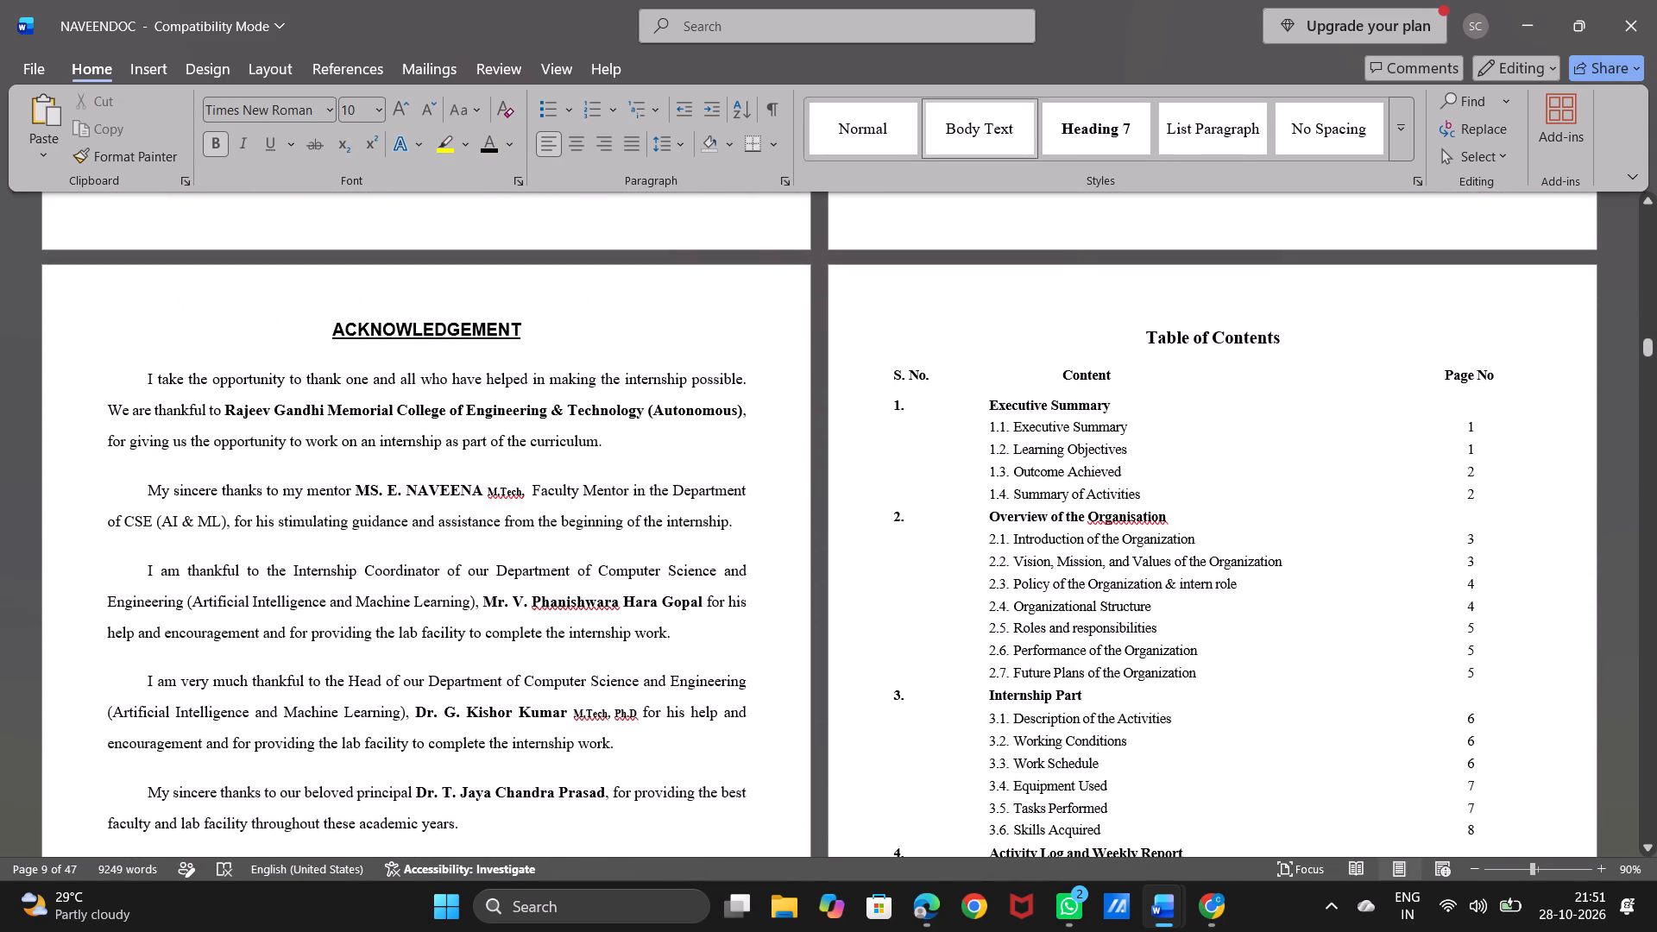
scroll(948, 522, up, 4)
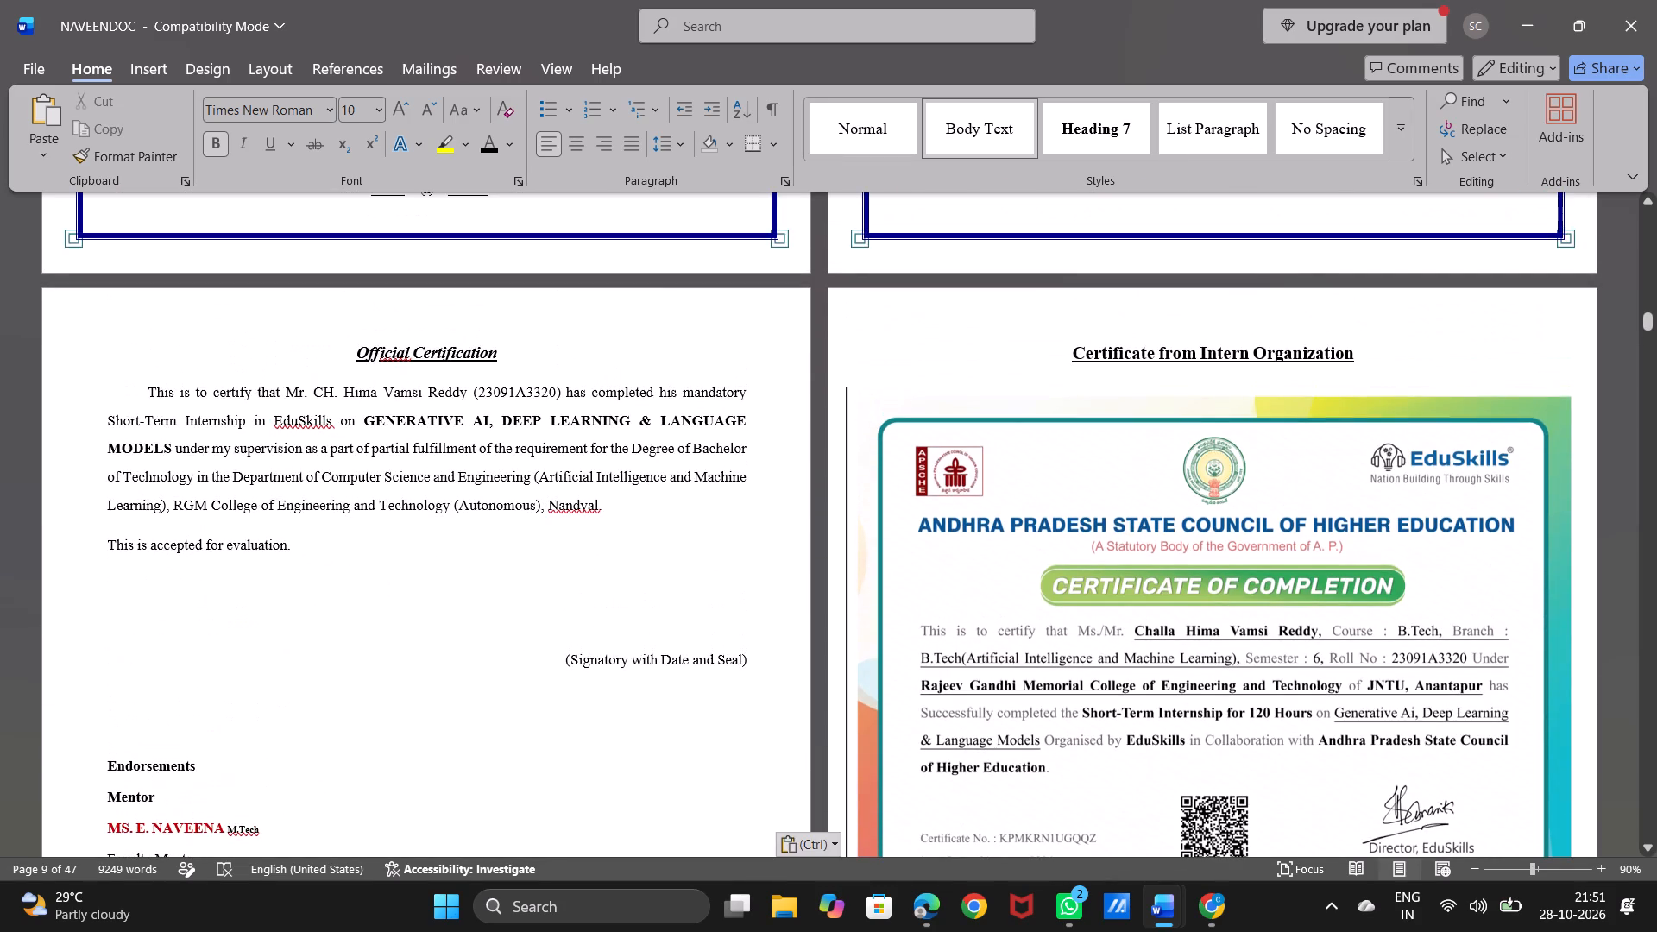
ctrl+scroll(1044, 408, up, 4)
scroll(1044, 408, left, 1)
scroll(1044, 408, down, 1)
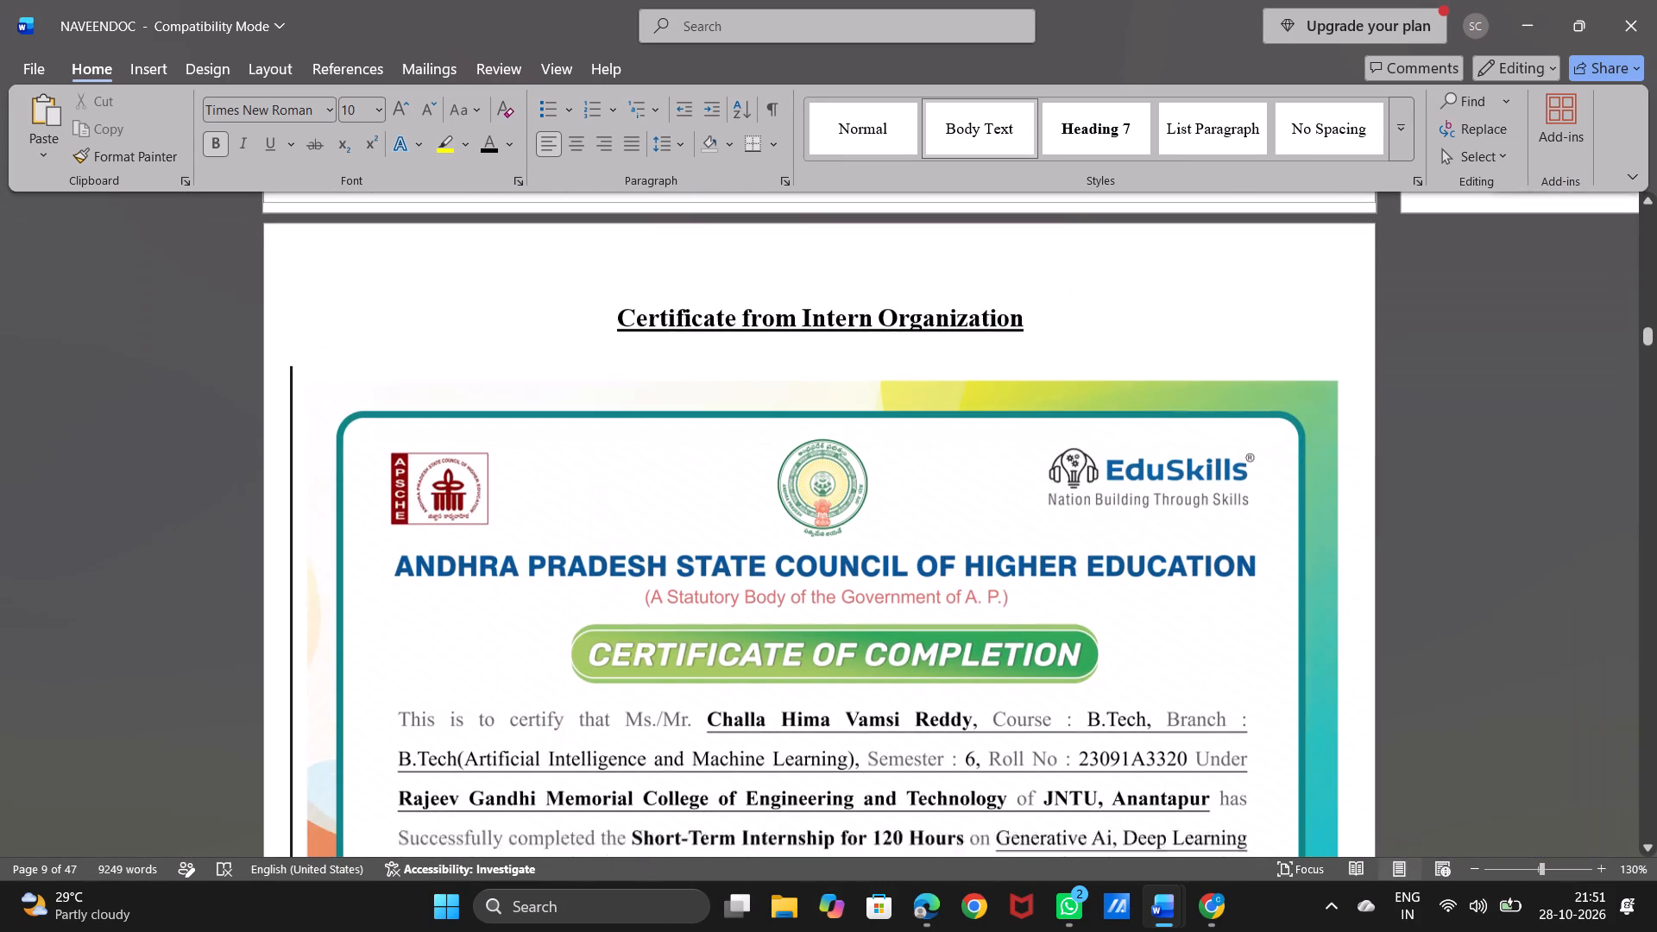
scroll(1044, 408, down, 2)
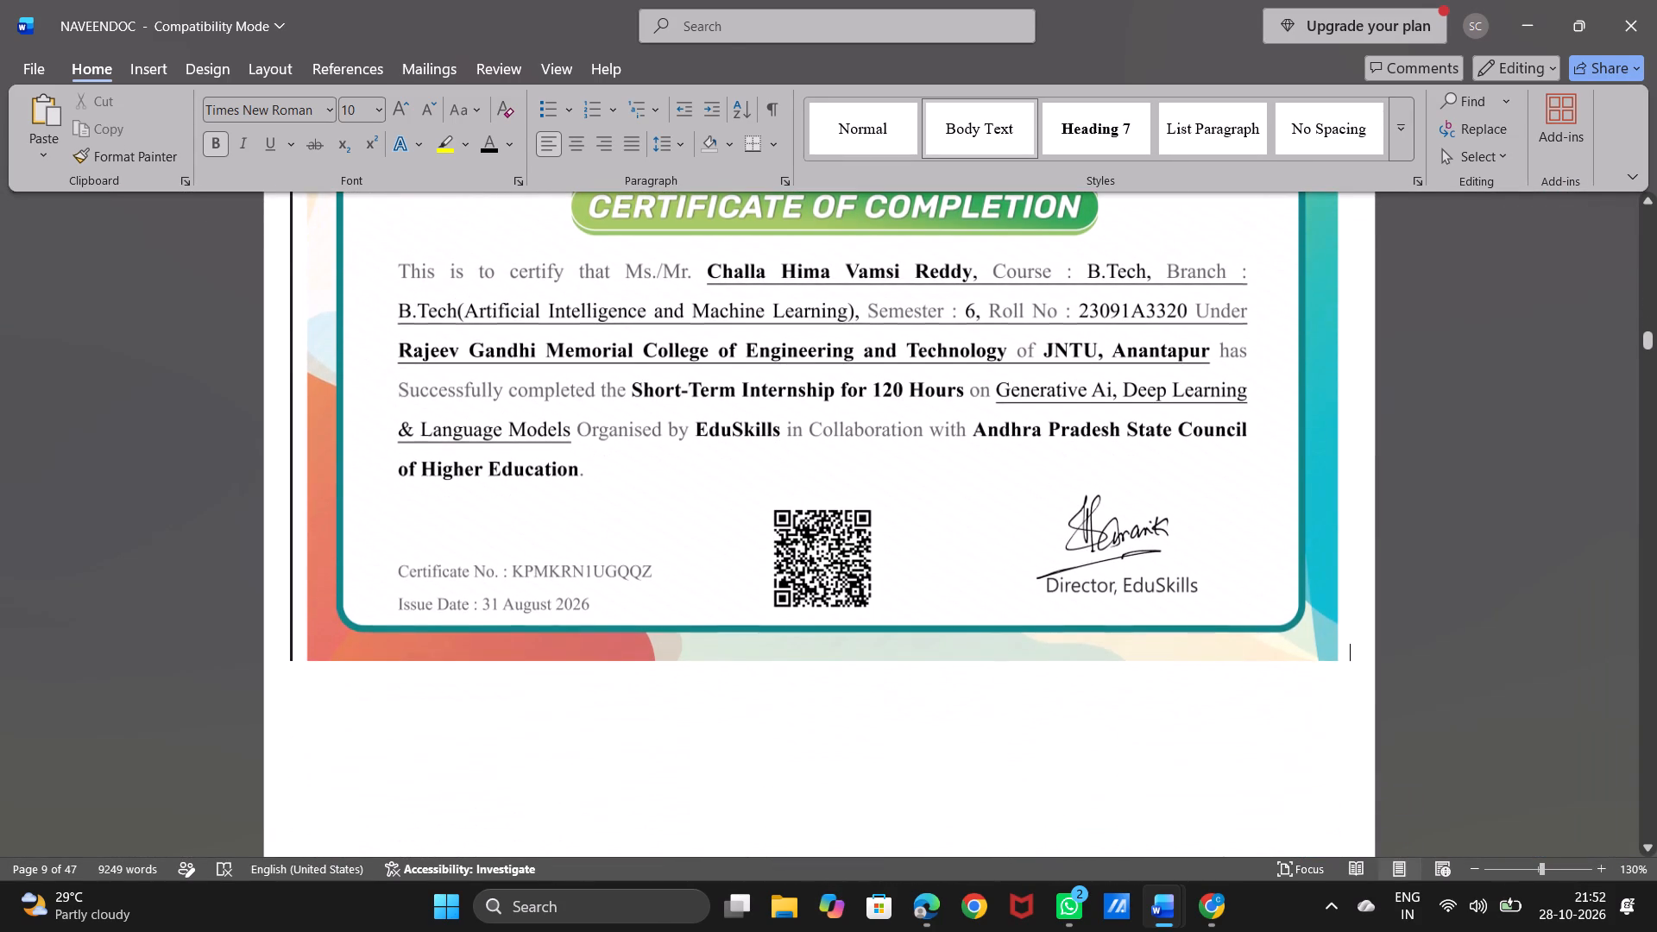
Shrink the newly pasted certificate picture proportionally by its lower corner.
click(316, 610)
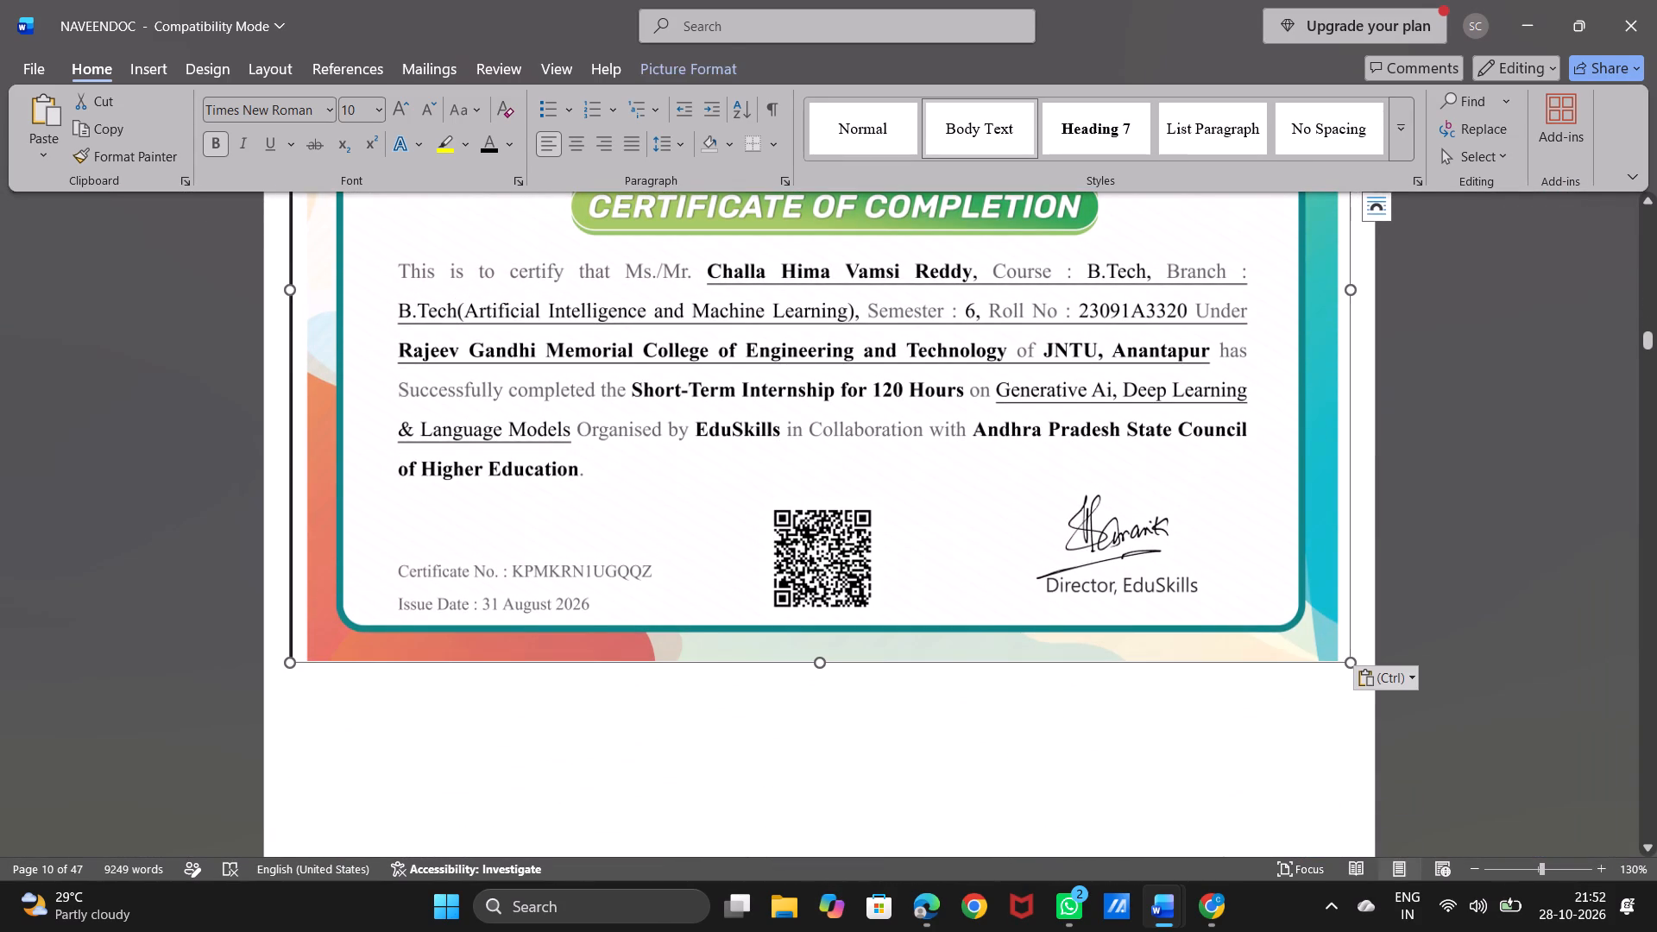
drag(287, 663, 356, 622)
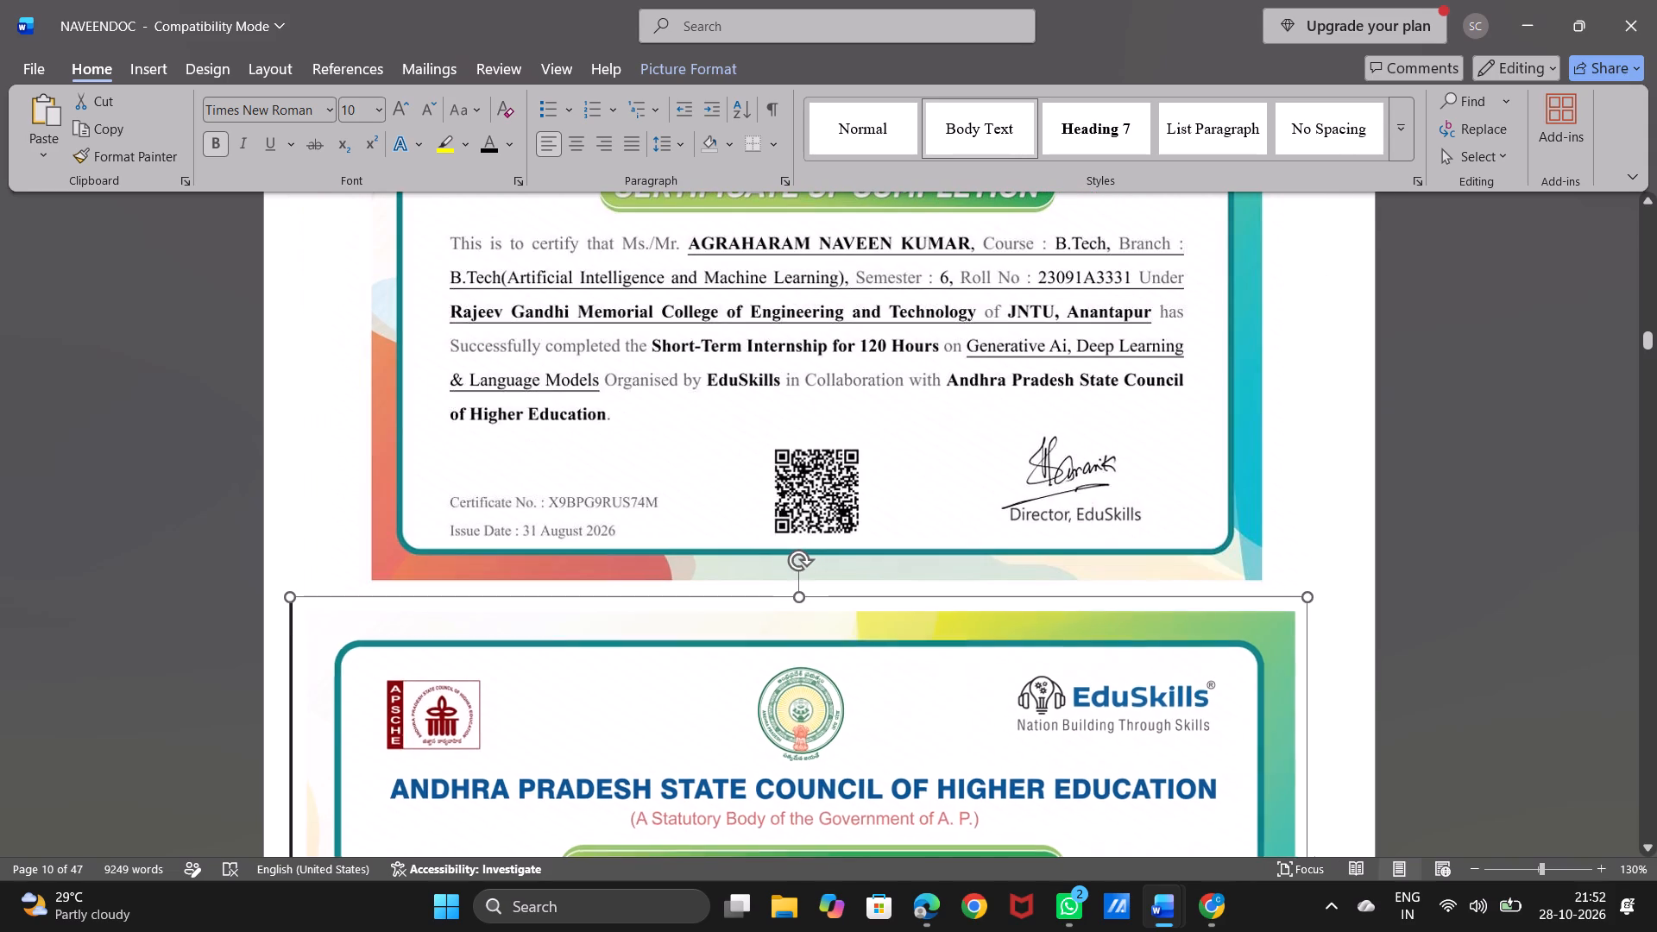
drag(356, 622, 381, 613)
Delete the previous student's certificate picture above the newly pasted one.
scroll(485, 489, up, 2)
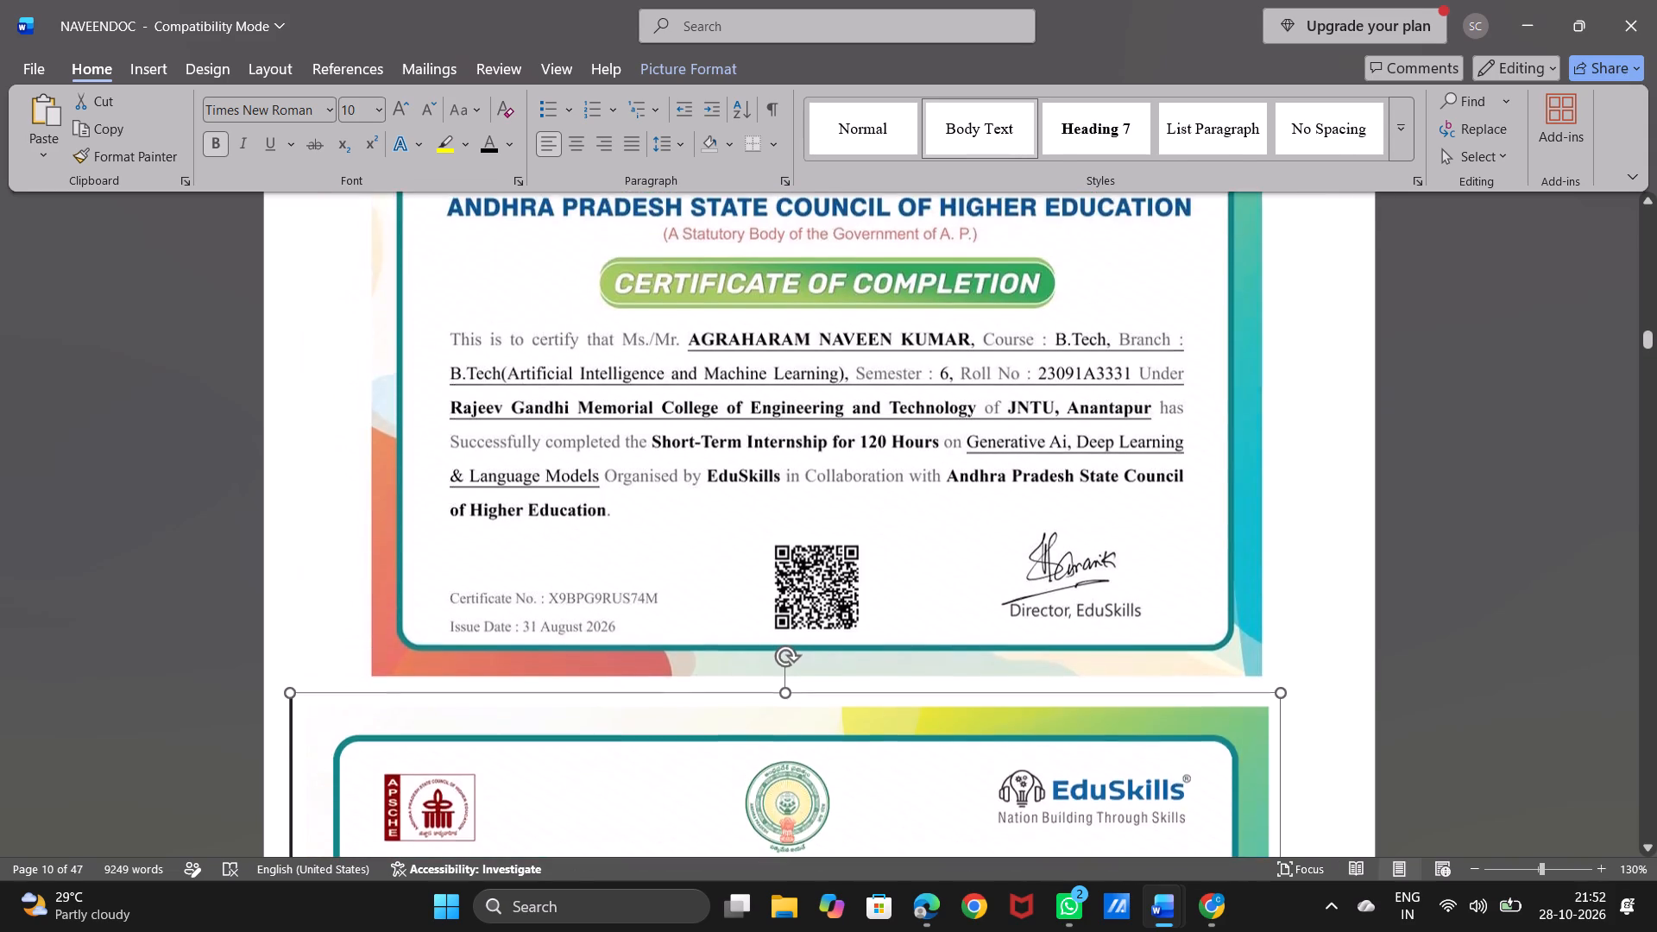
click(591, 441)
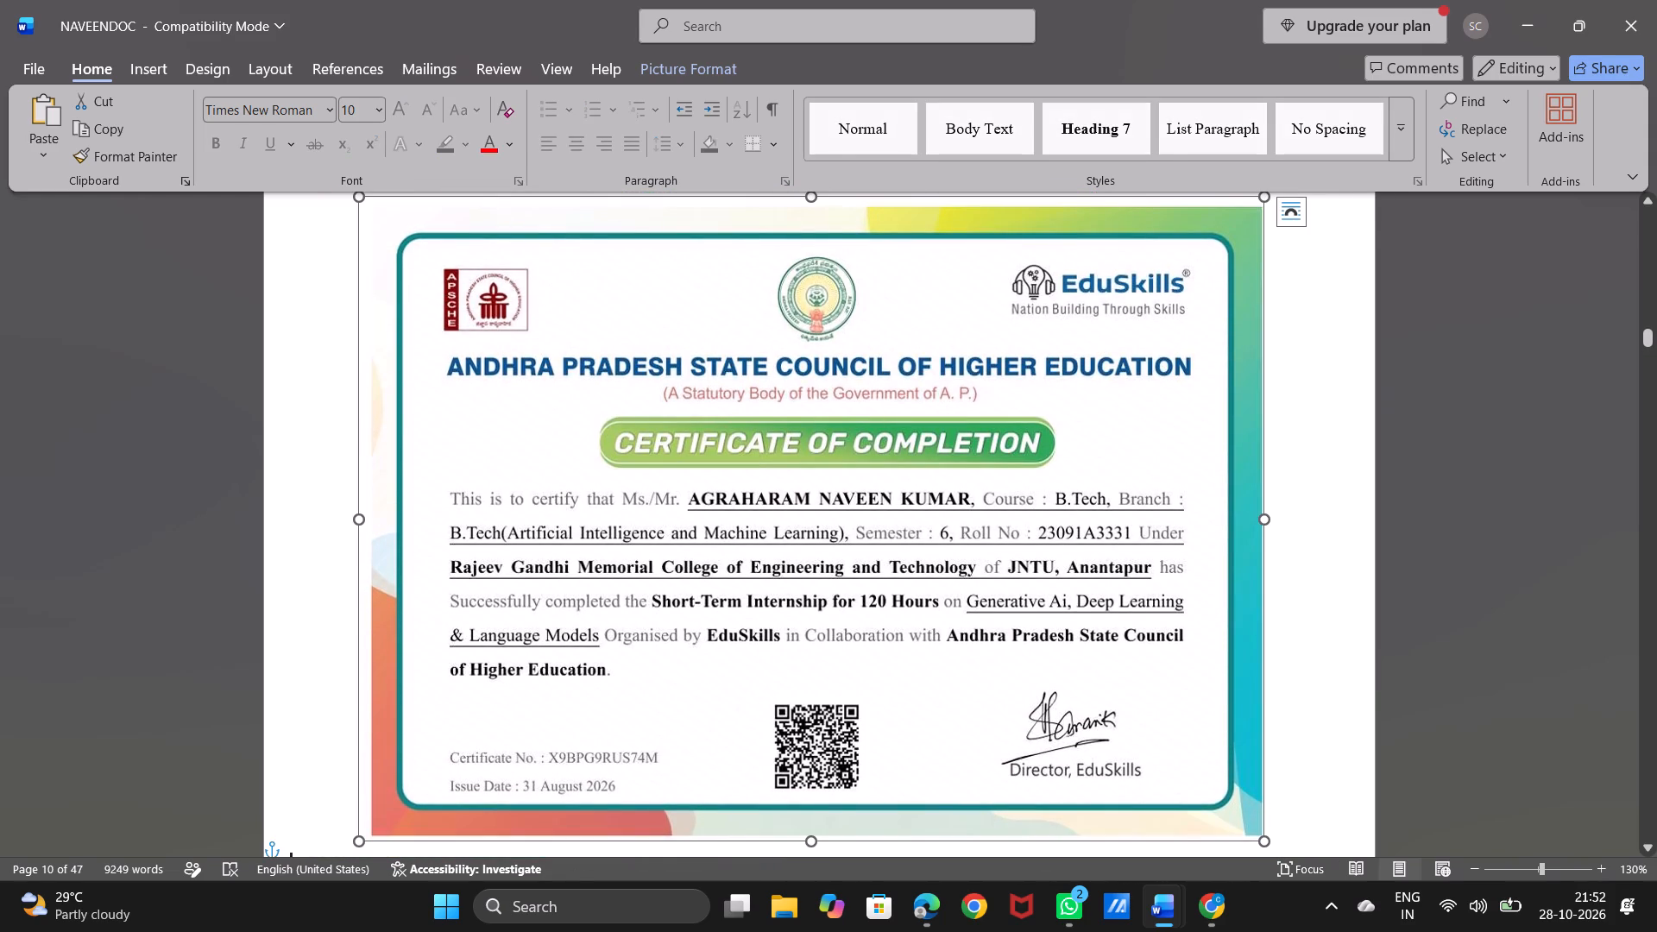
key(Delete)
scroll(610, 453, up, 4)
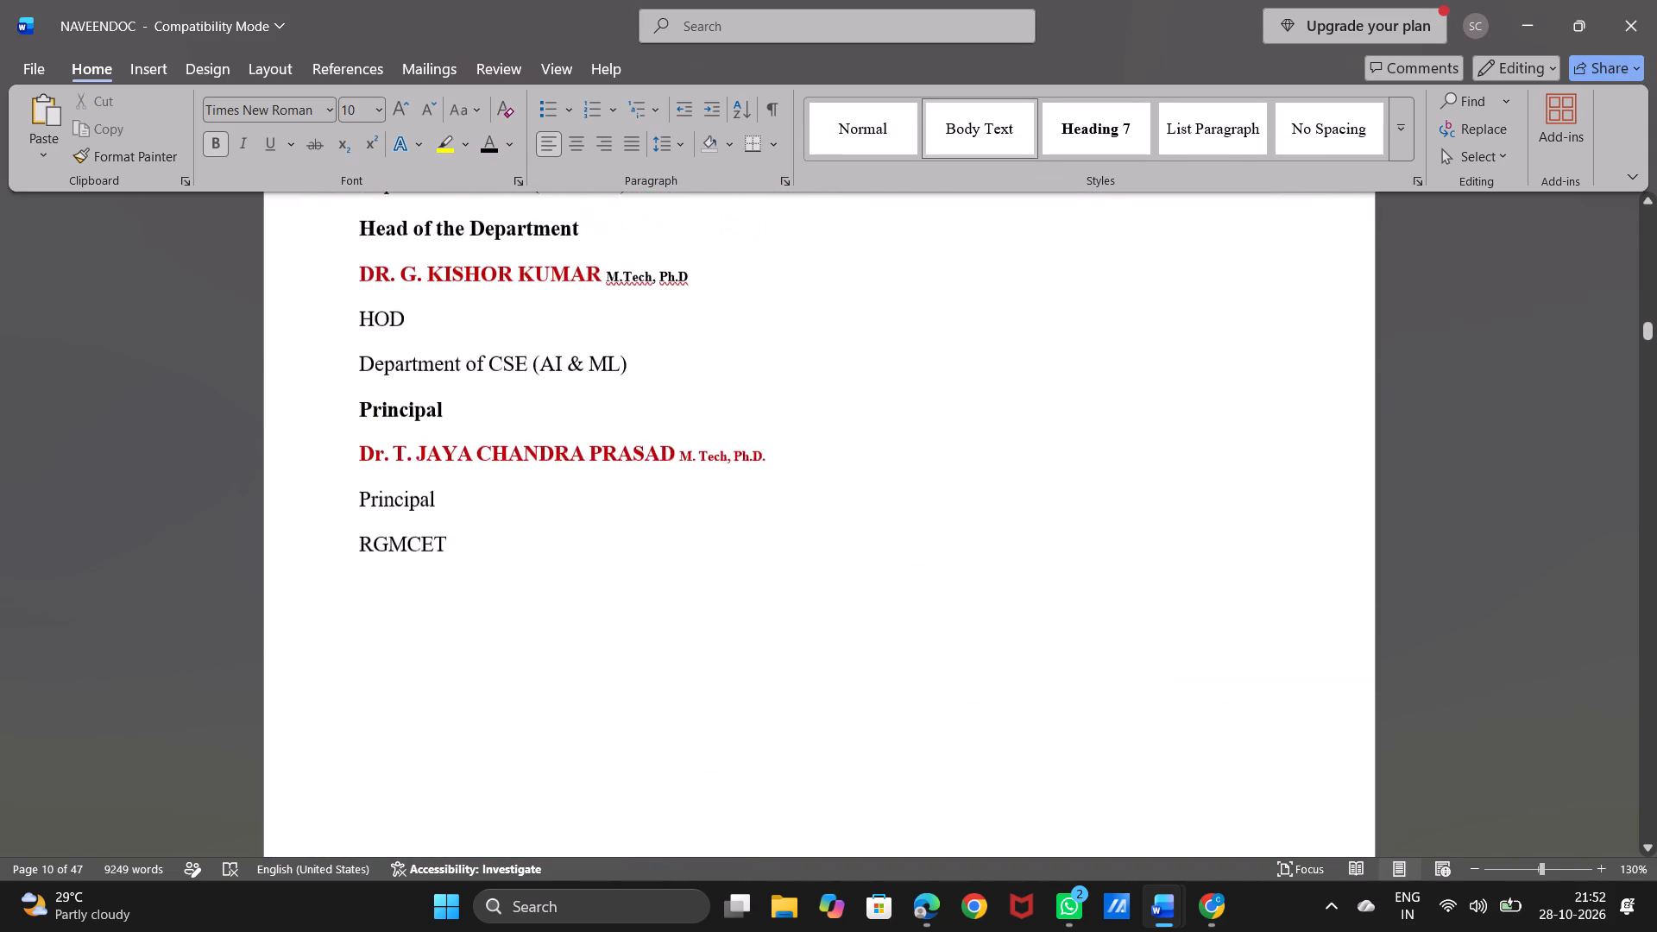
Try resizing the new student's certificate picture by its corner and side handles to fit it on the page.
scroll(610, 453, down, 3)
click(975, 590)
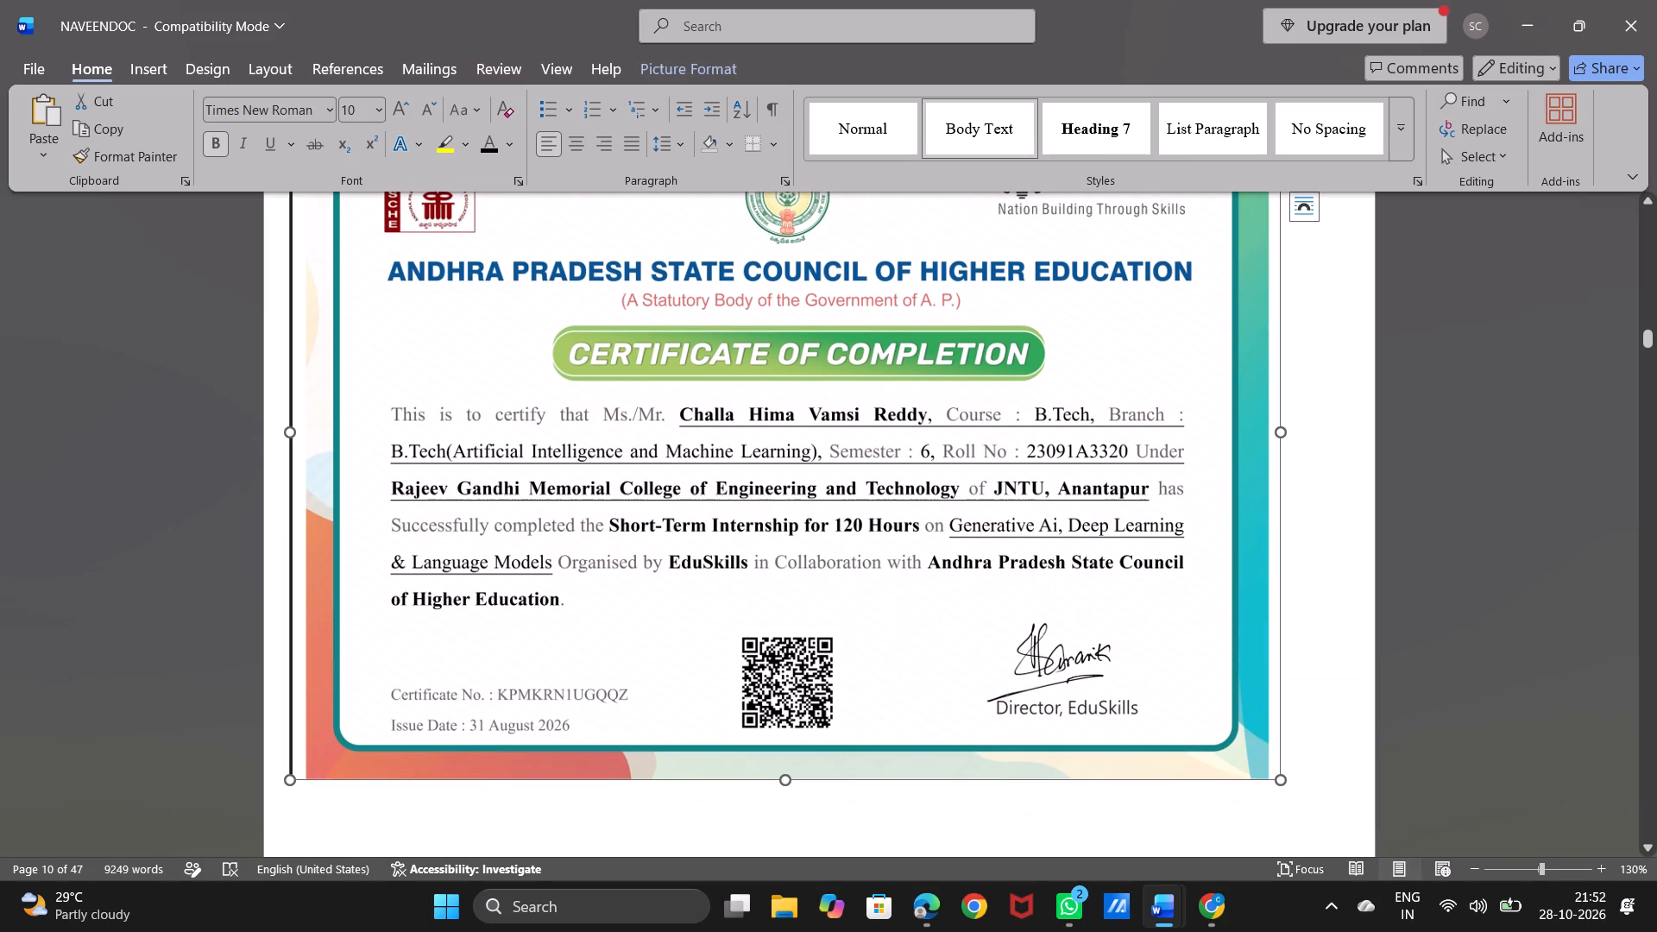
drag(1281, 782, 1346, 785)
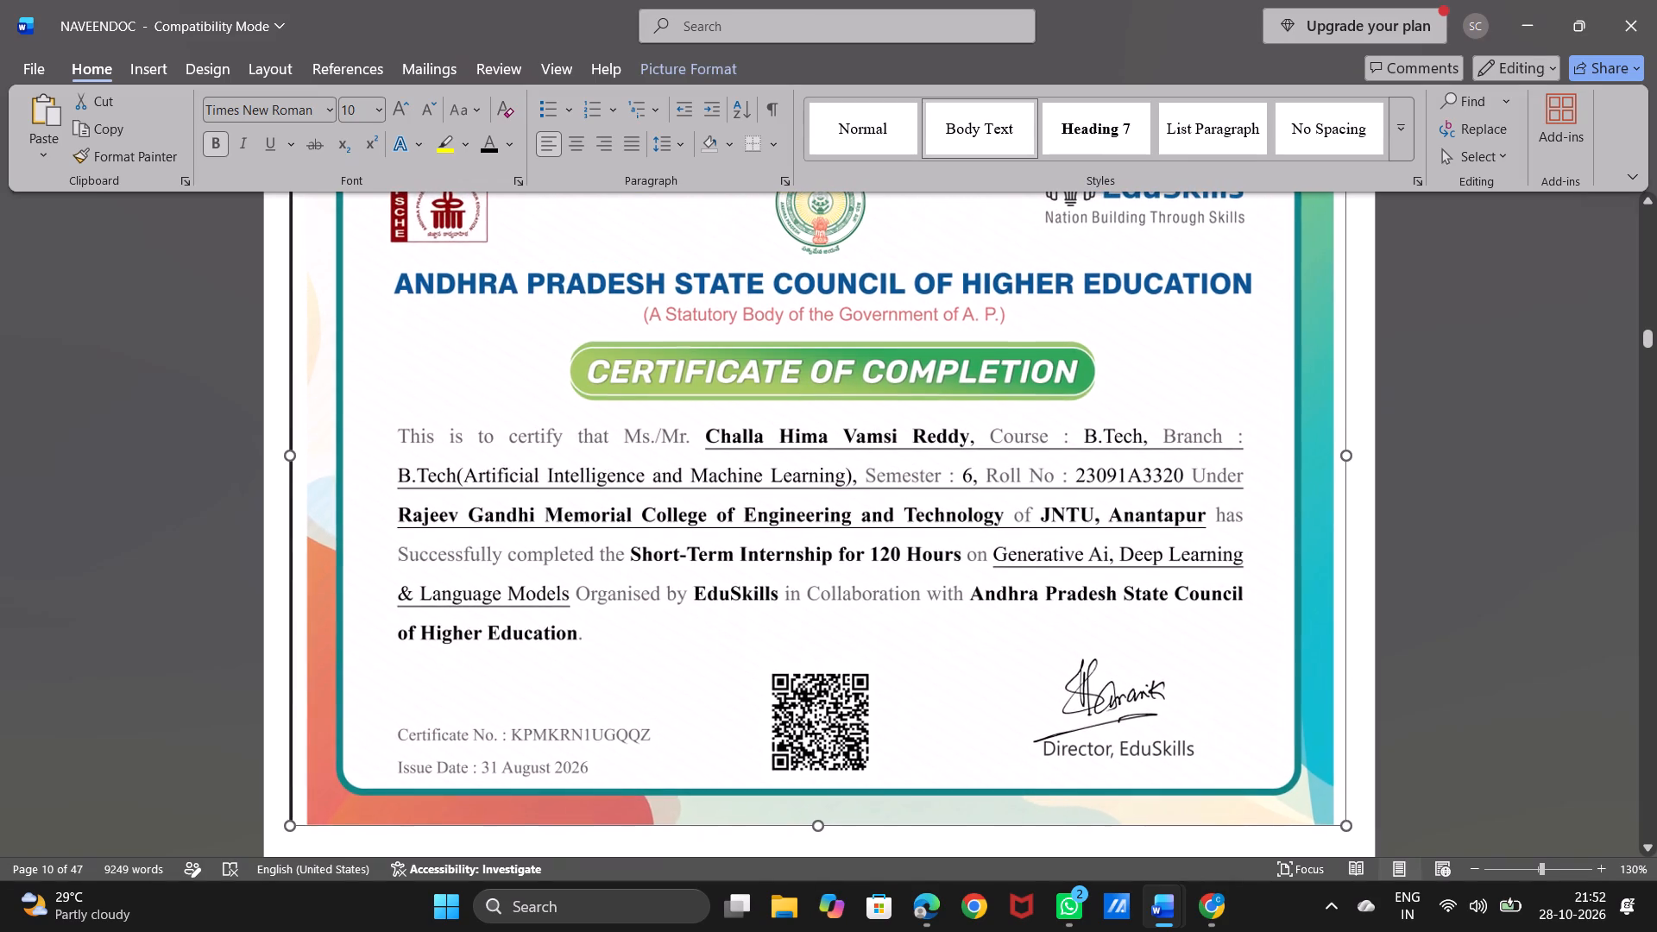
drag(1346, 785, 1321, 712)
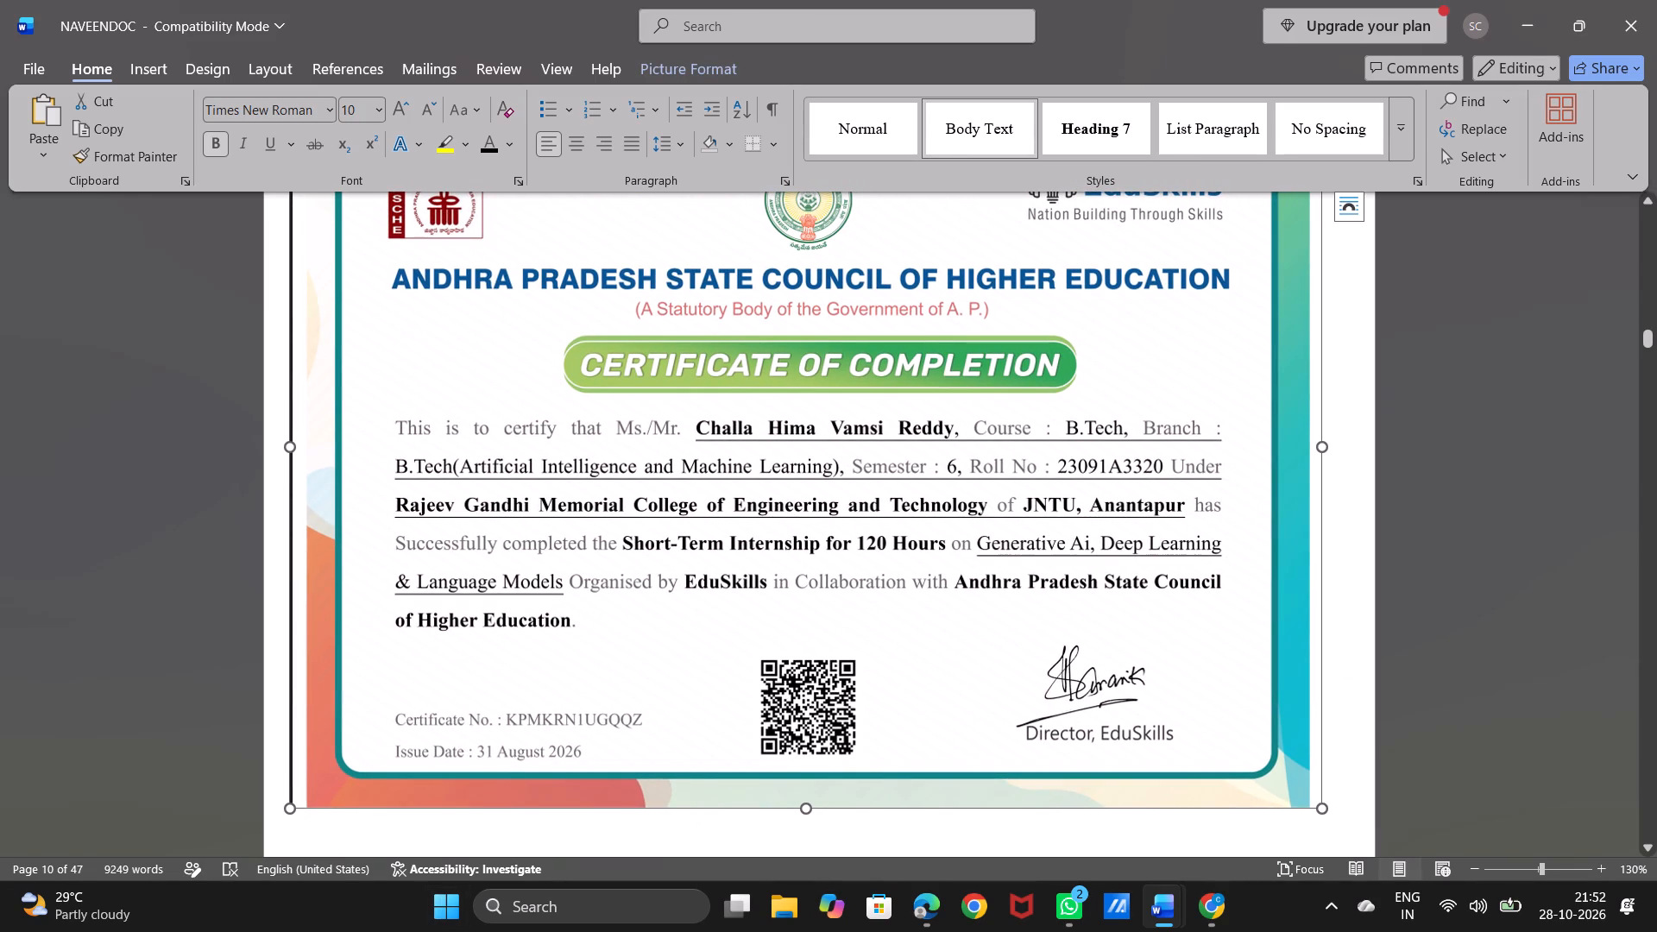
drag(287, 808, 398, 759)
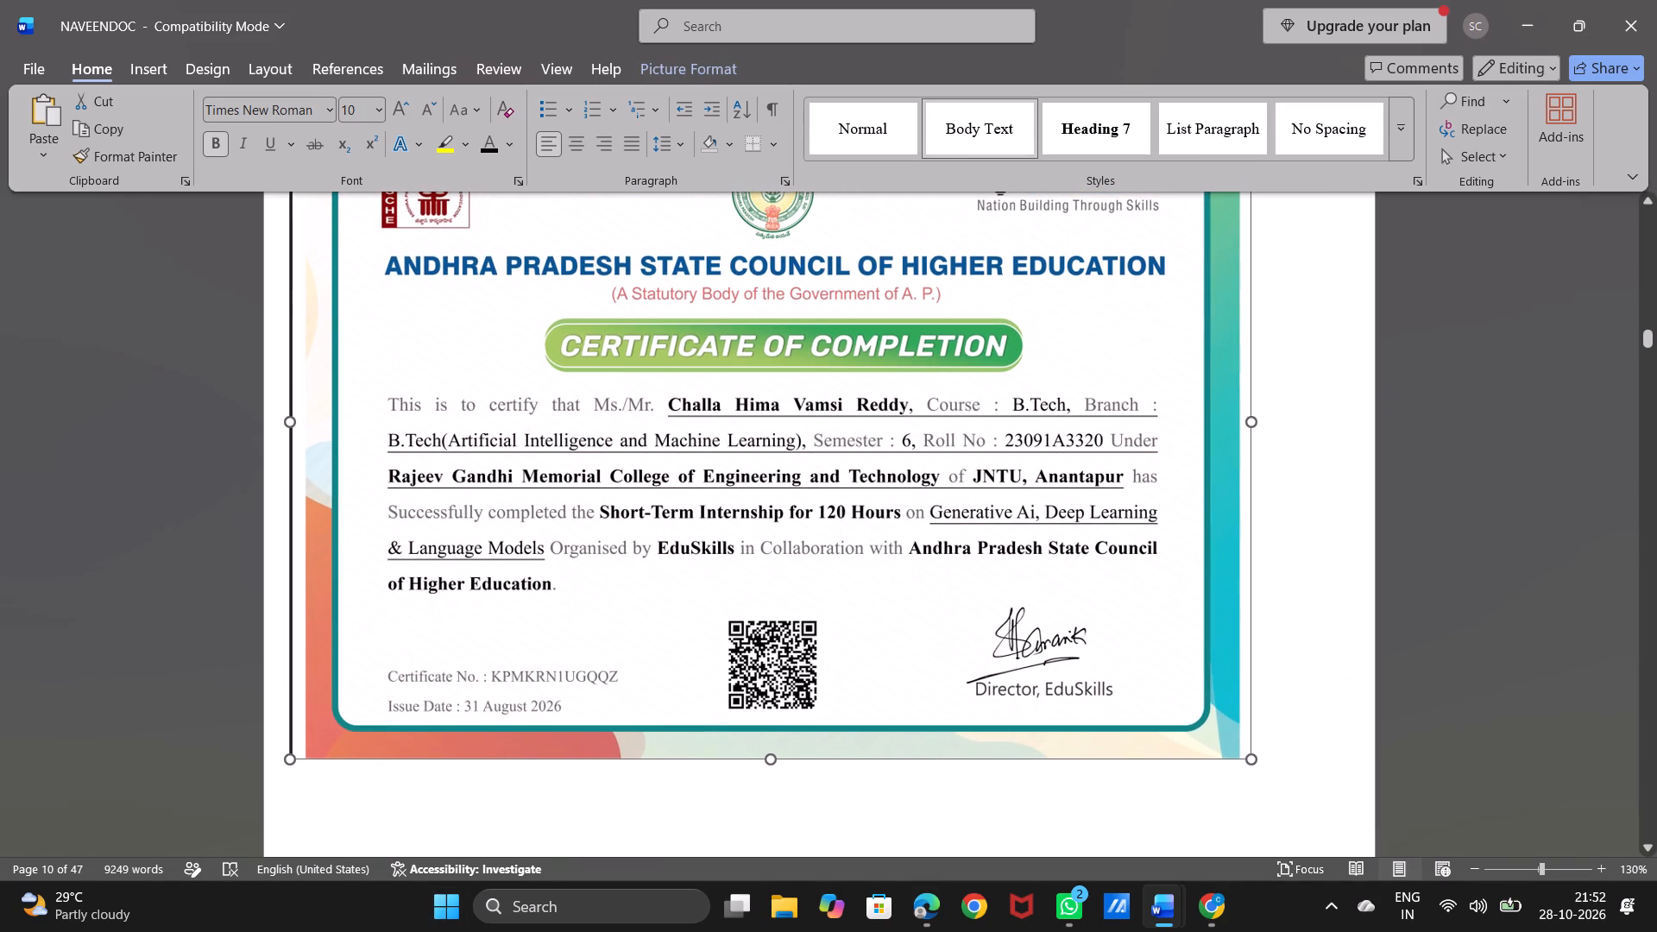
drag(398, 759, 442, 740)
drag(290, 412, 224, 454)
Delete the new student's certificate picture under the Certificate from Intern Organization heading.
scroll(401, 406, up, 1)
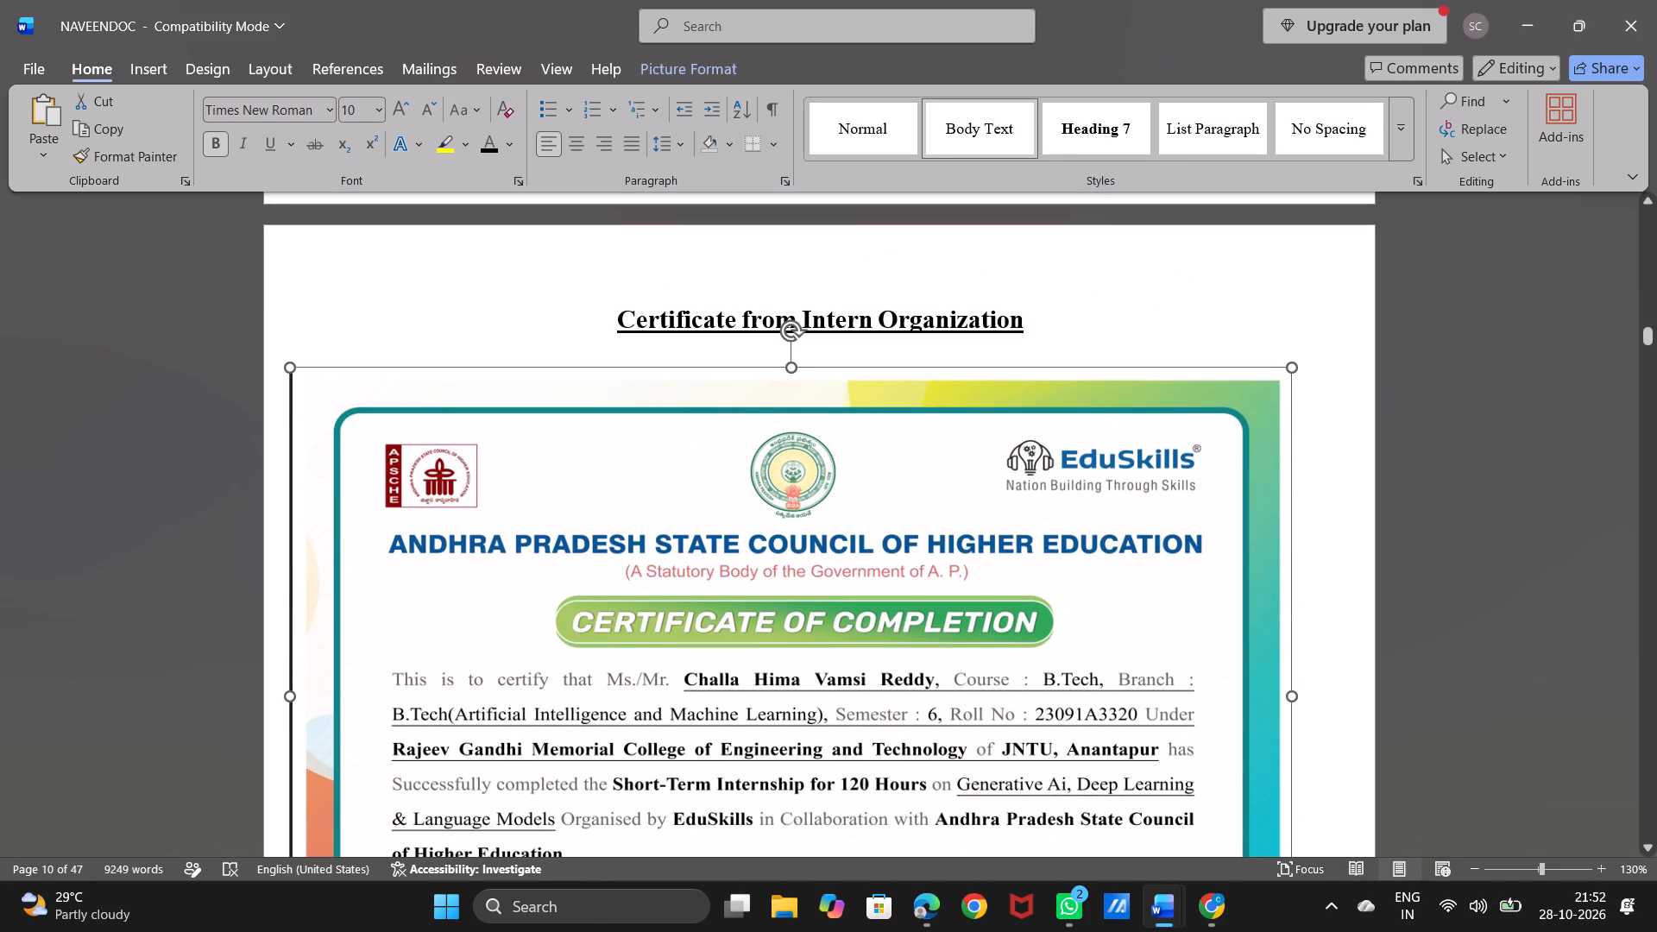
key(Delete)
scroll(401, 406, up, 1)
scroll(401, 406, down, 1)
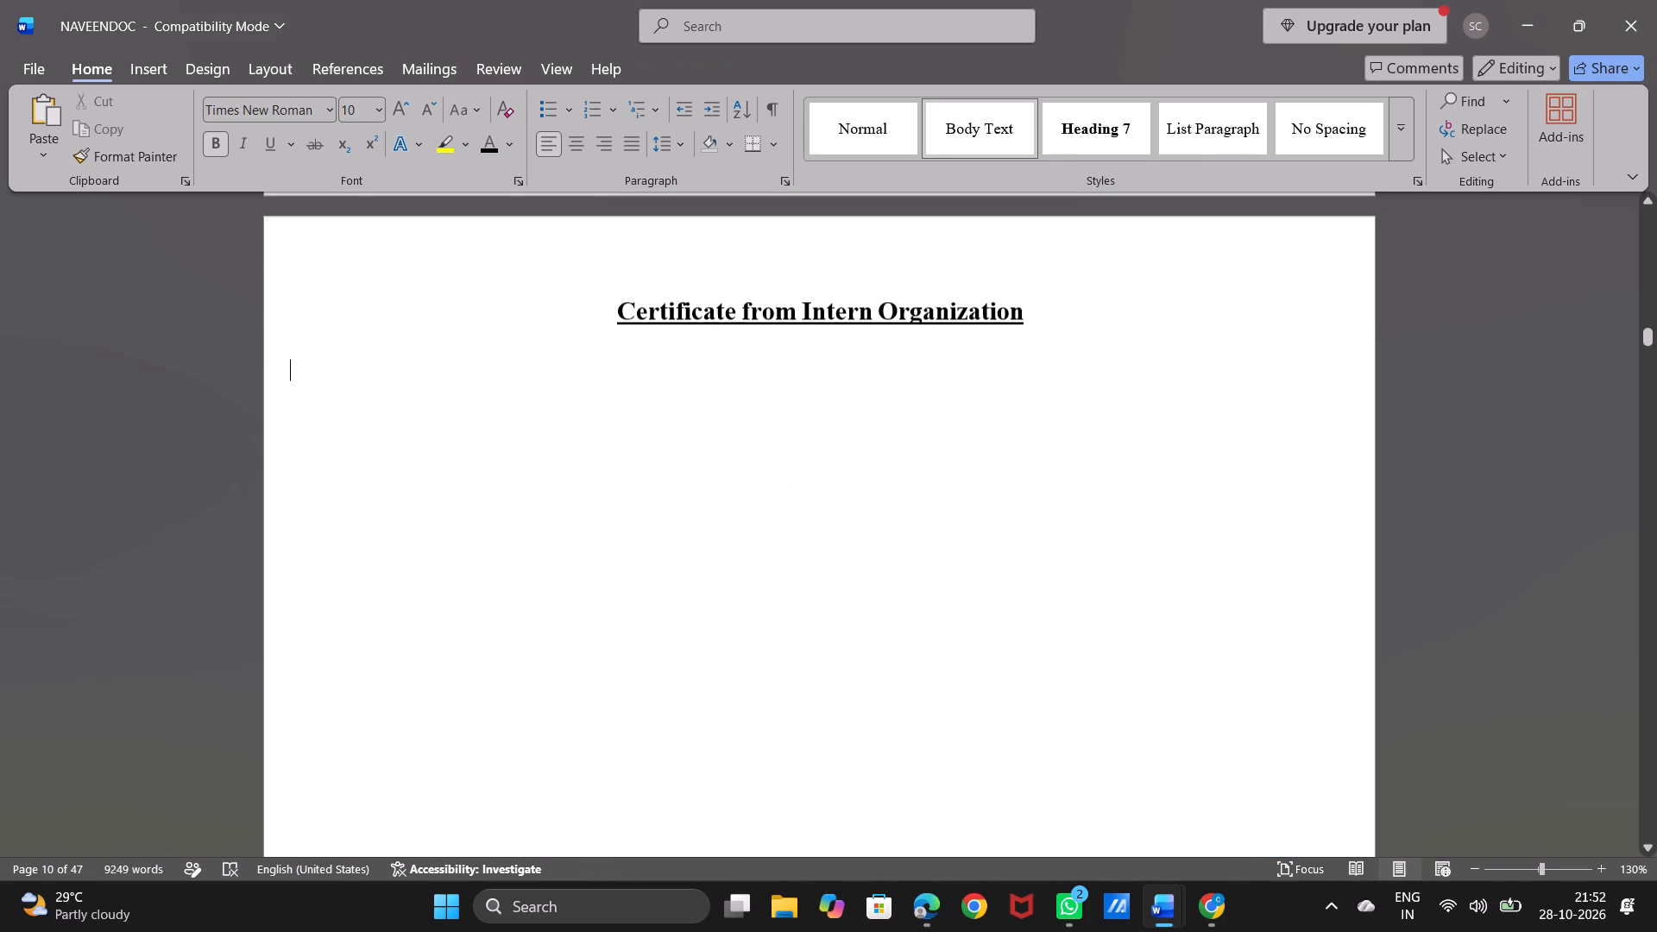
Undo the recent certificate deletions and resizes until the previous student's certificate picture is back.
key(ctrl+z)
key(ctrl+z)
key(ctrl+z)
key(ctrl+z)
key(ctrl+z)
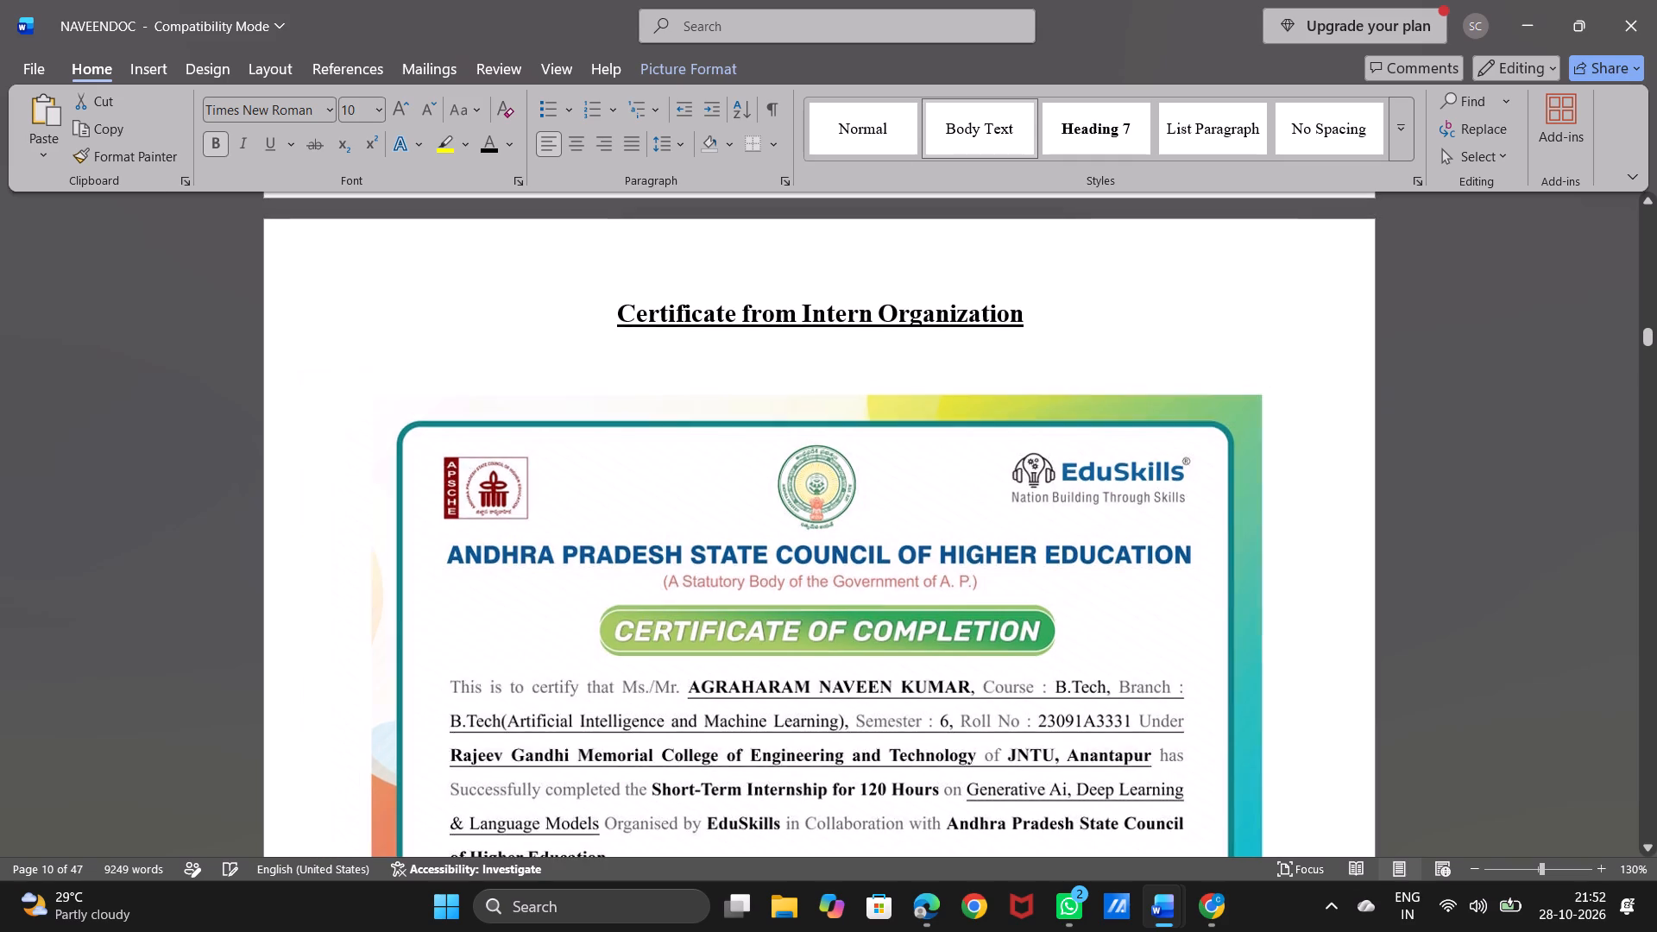
click(494, 261)
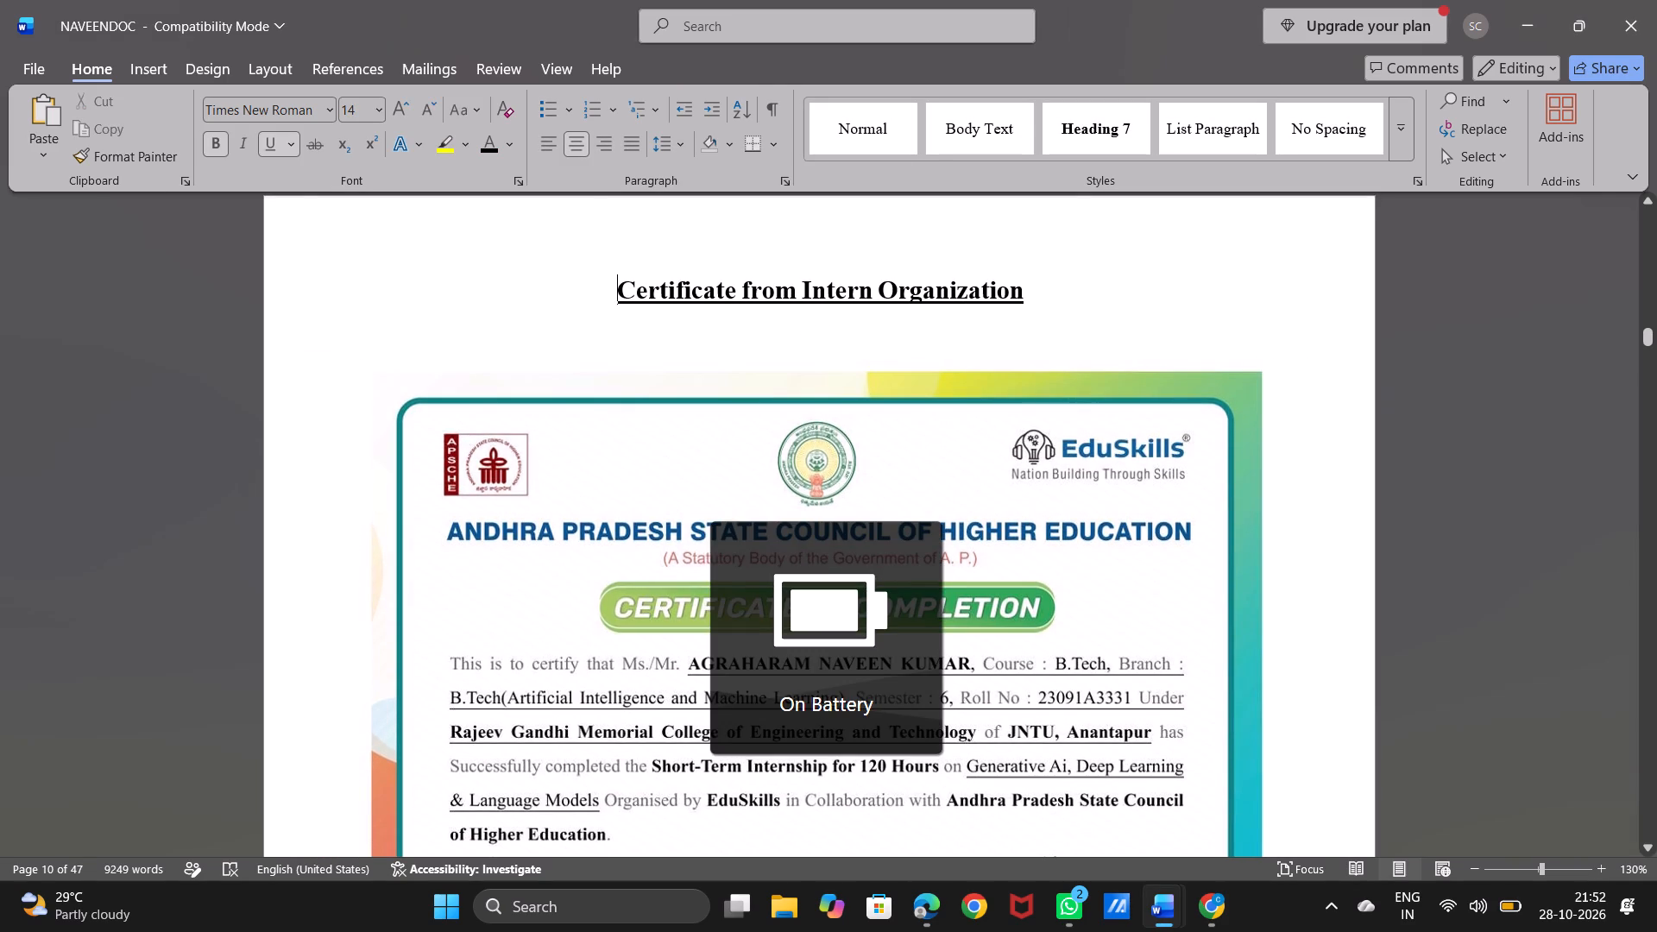
scroll(794, 482, down, 1)
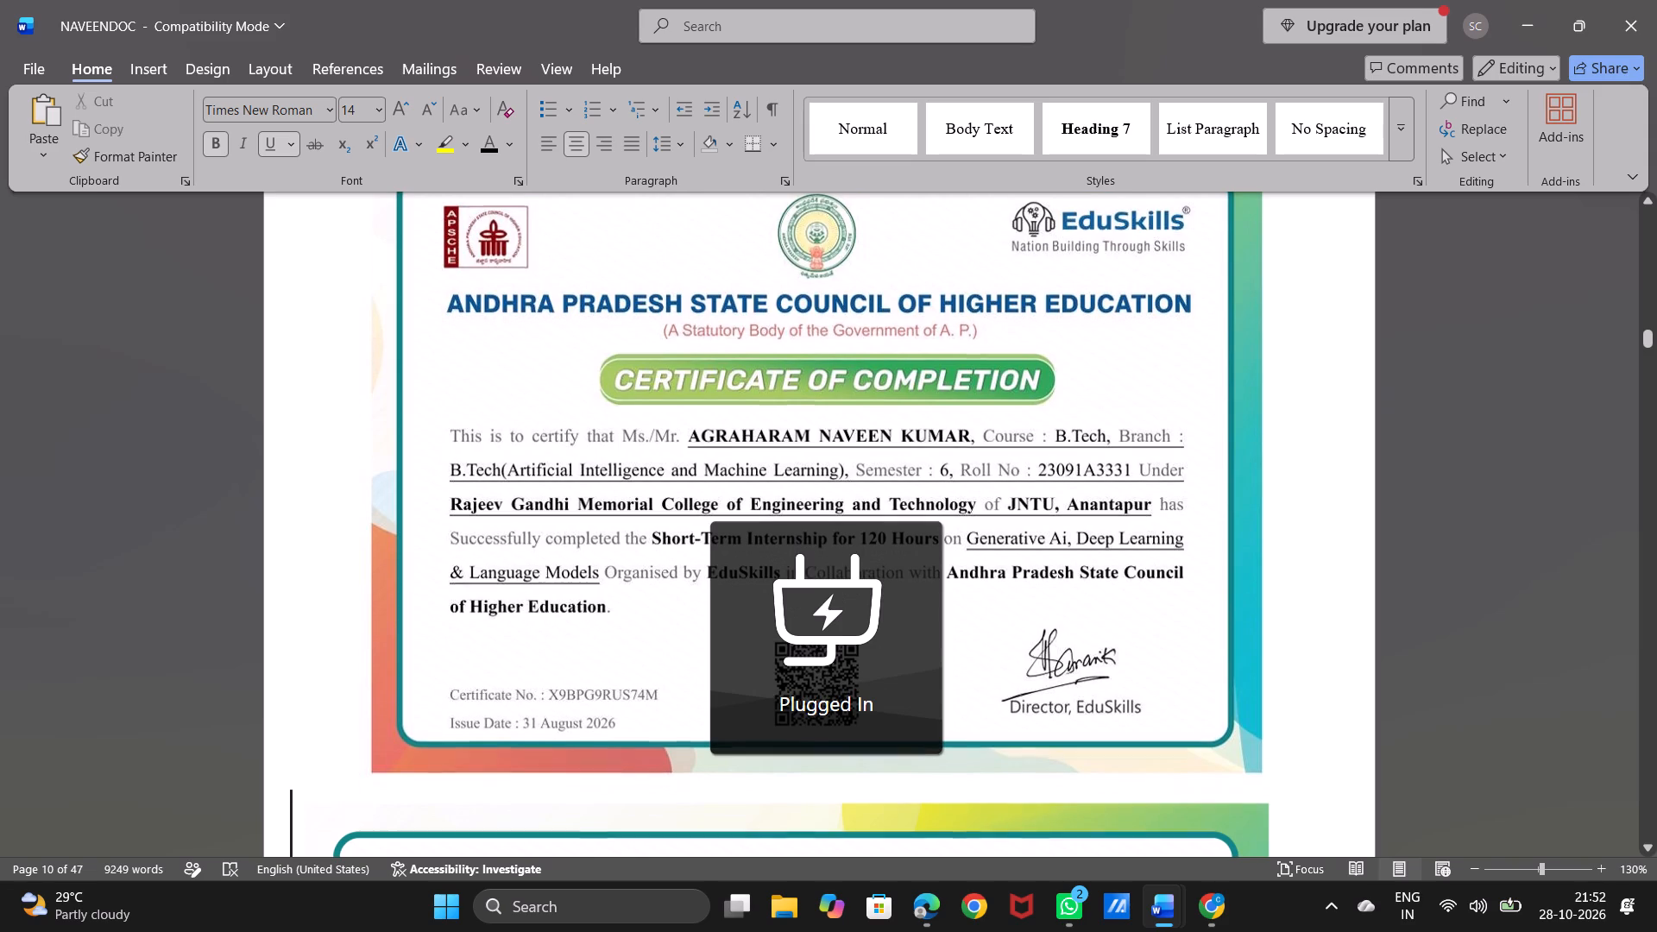
right_click(803, 382)
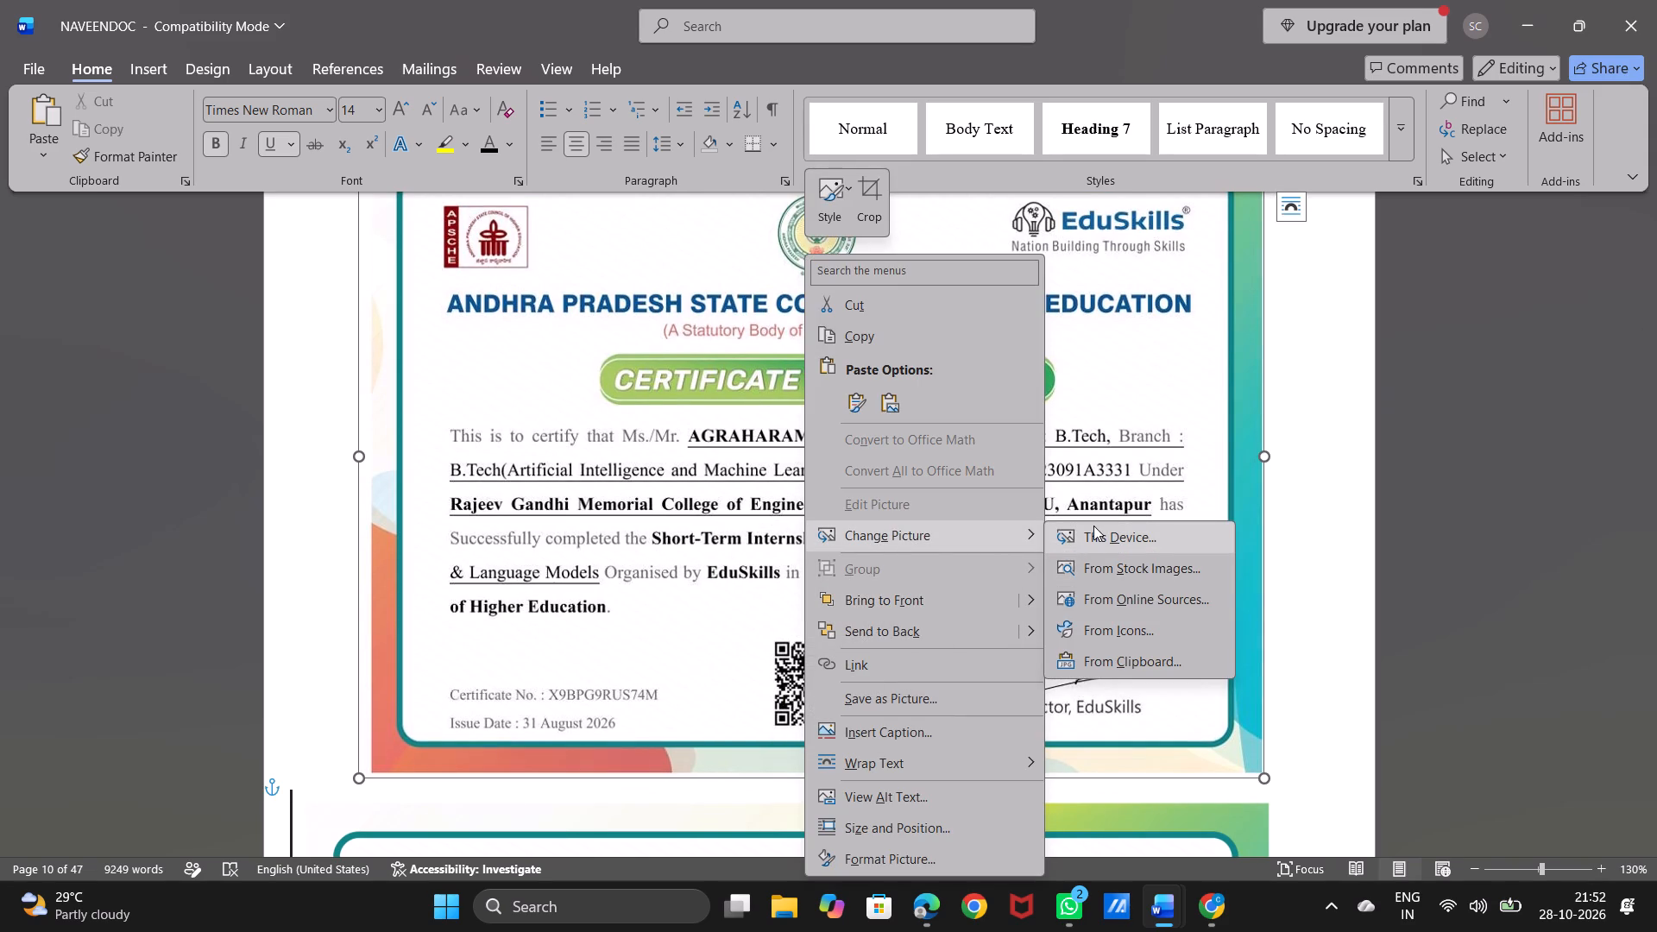
click(1093, 526)
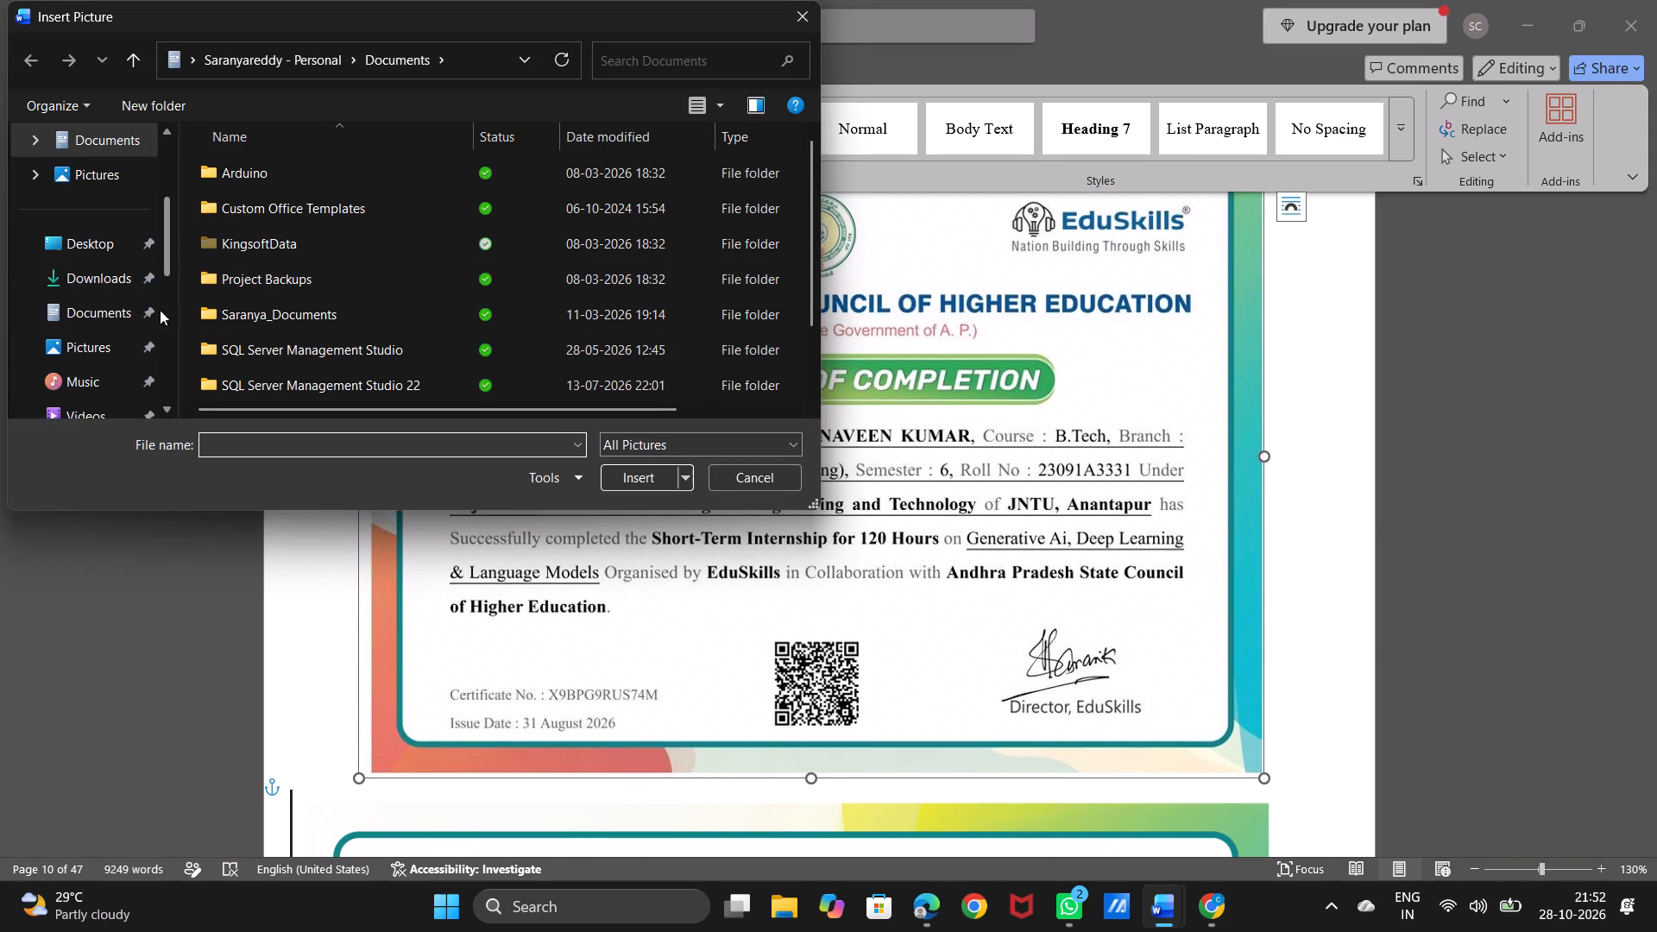
click(92, 333)
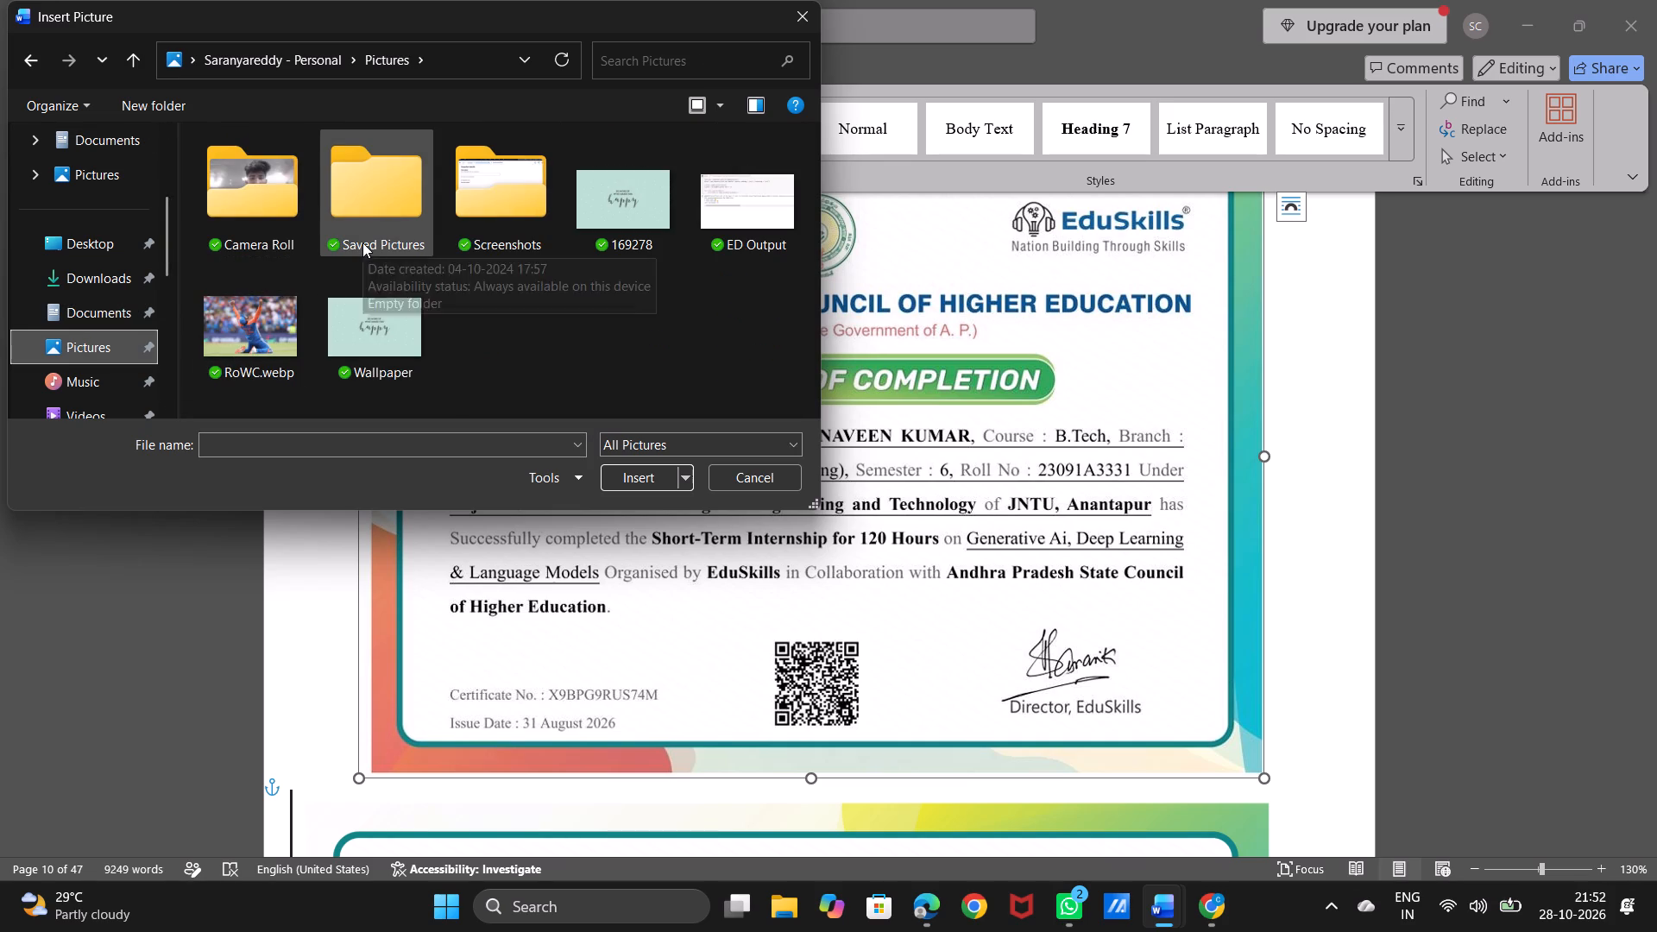
double_click(507, 184)
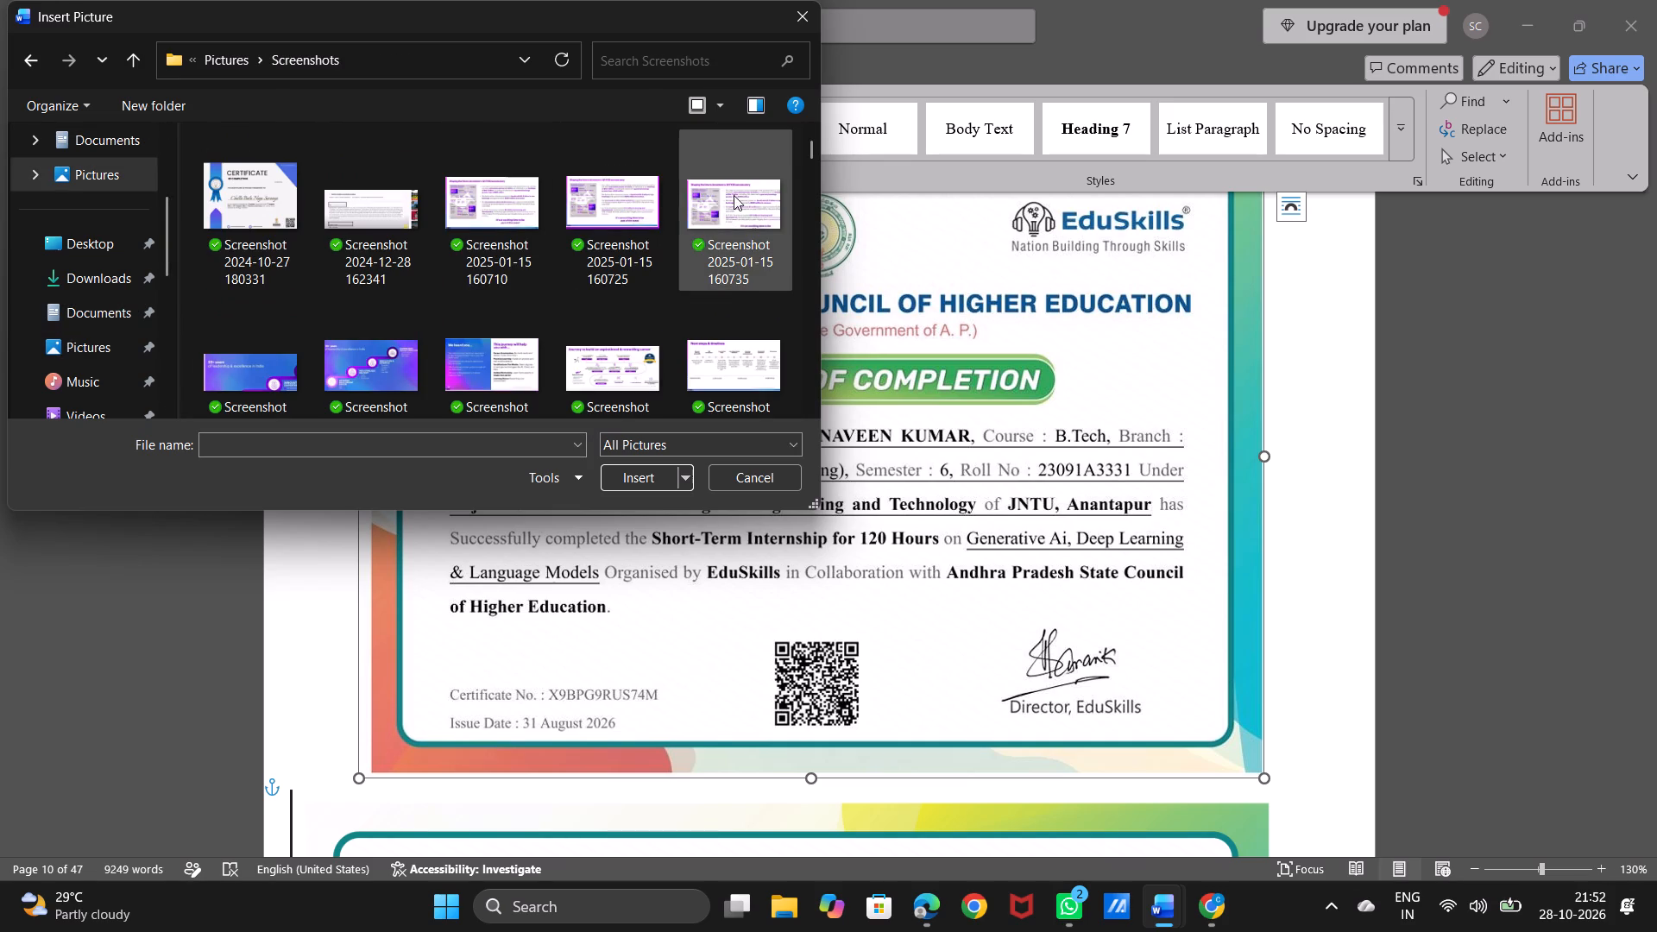
drag(810, 158, 803, 187)
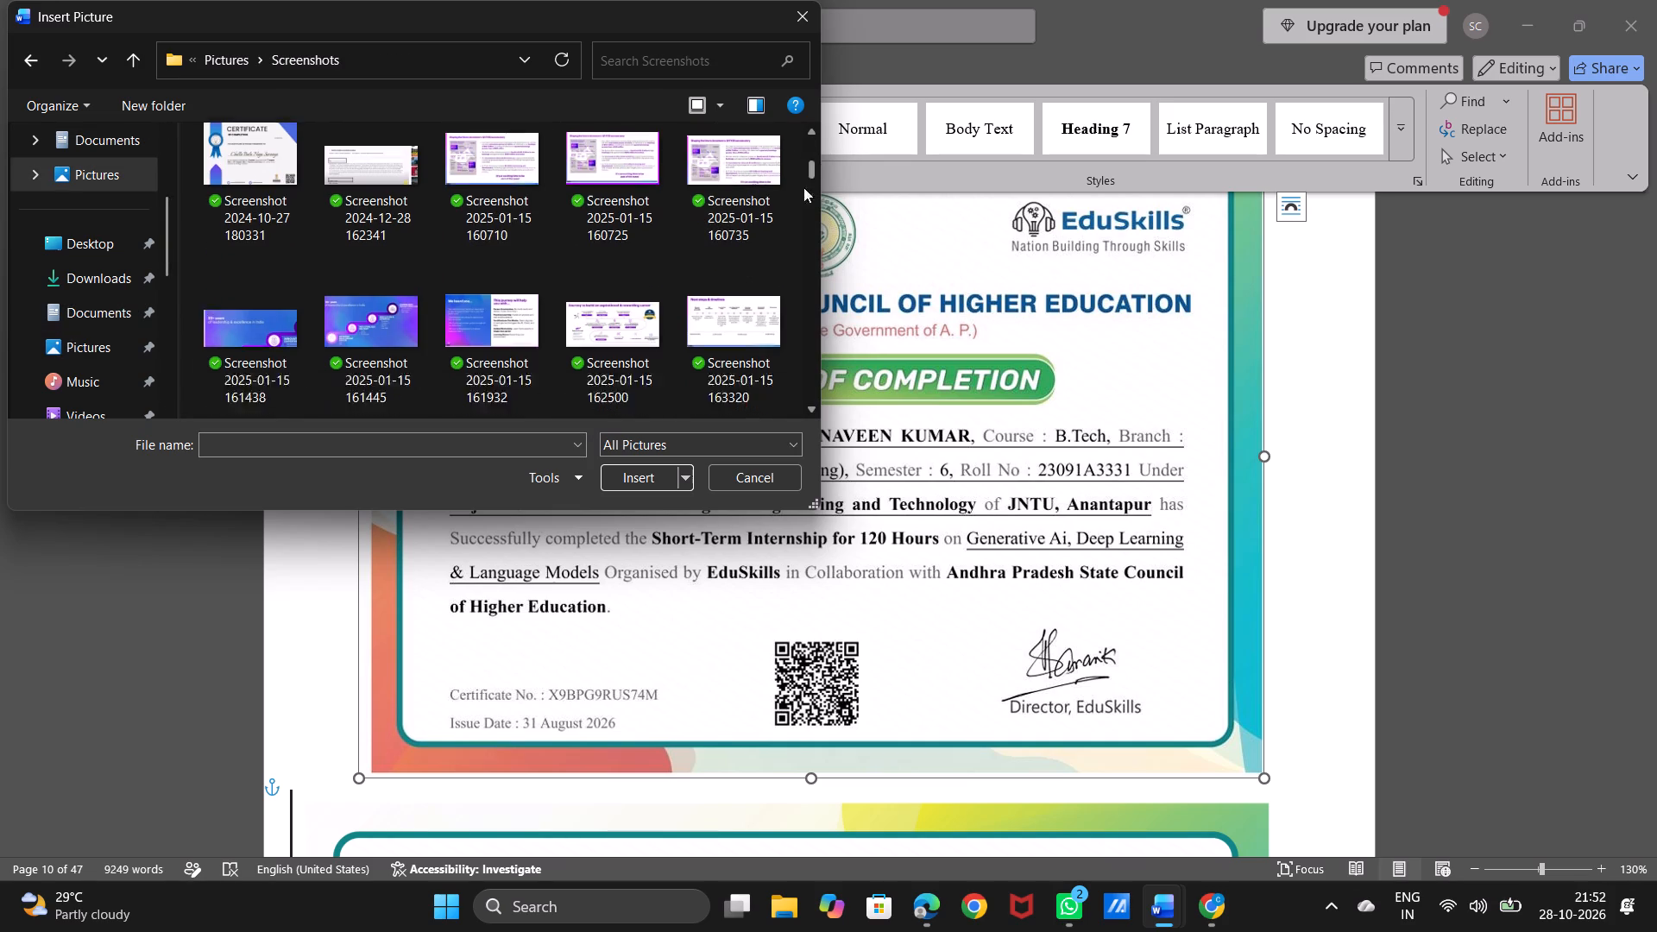
drag(803, 187, 785, 402)
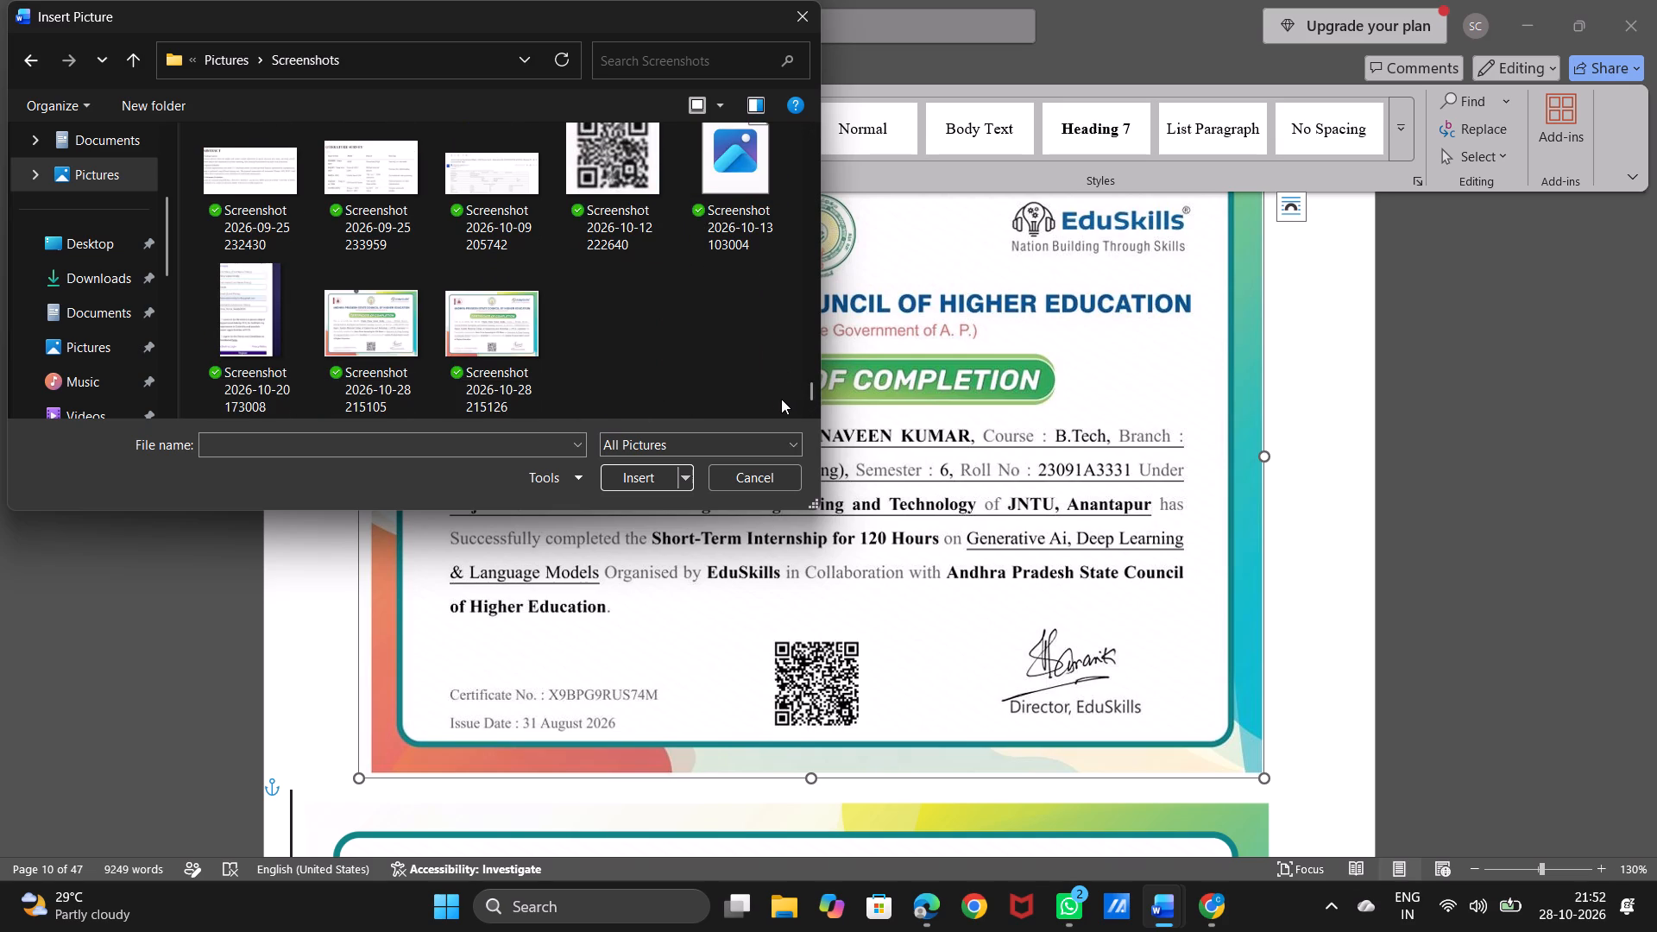
click(482, 318)
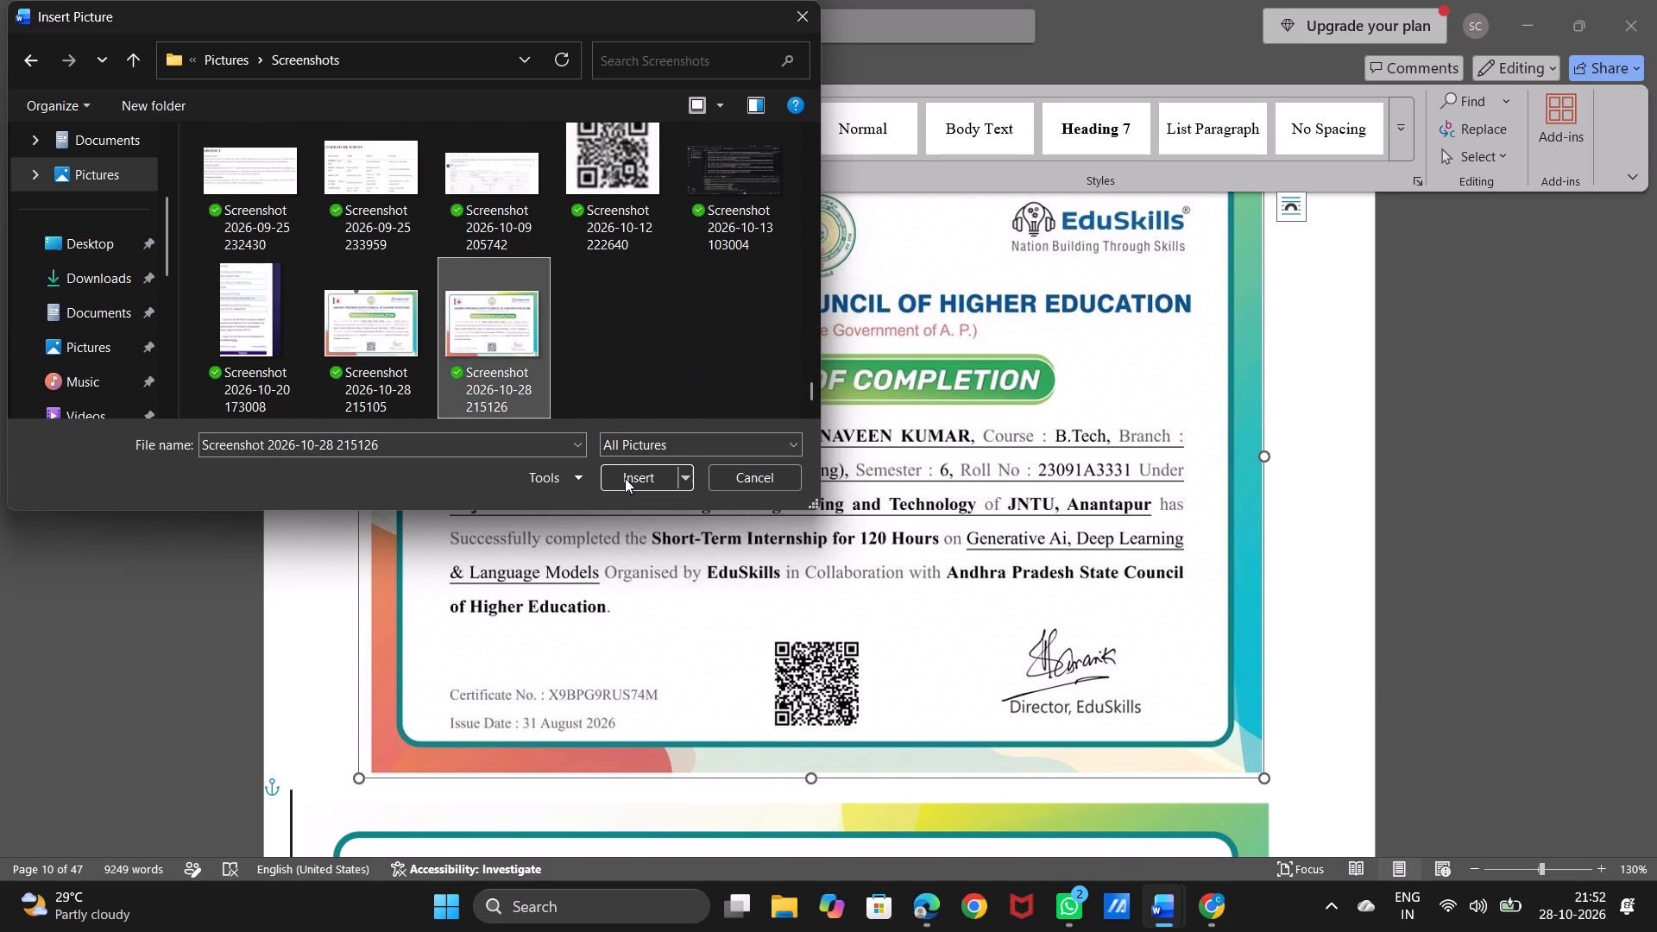
click(633, 482)
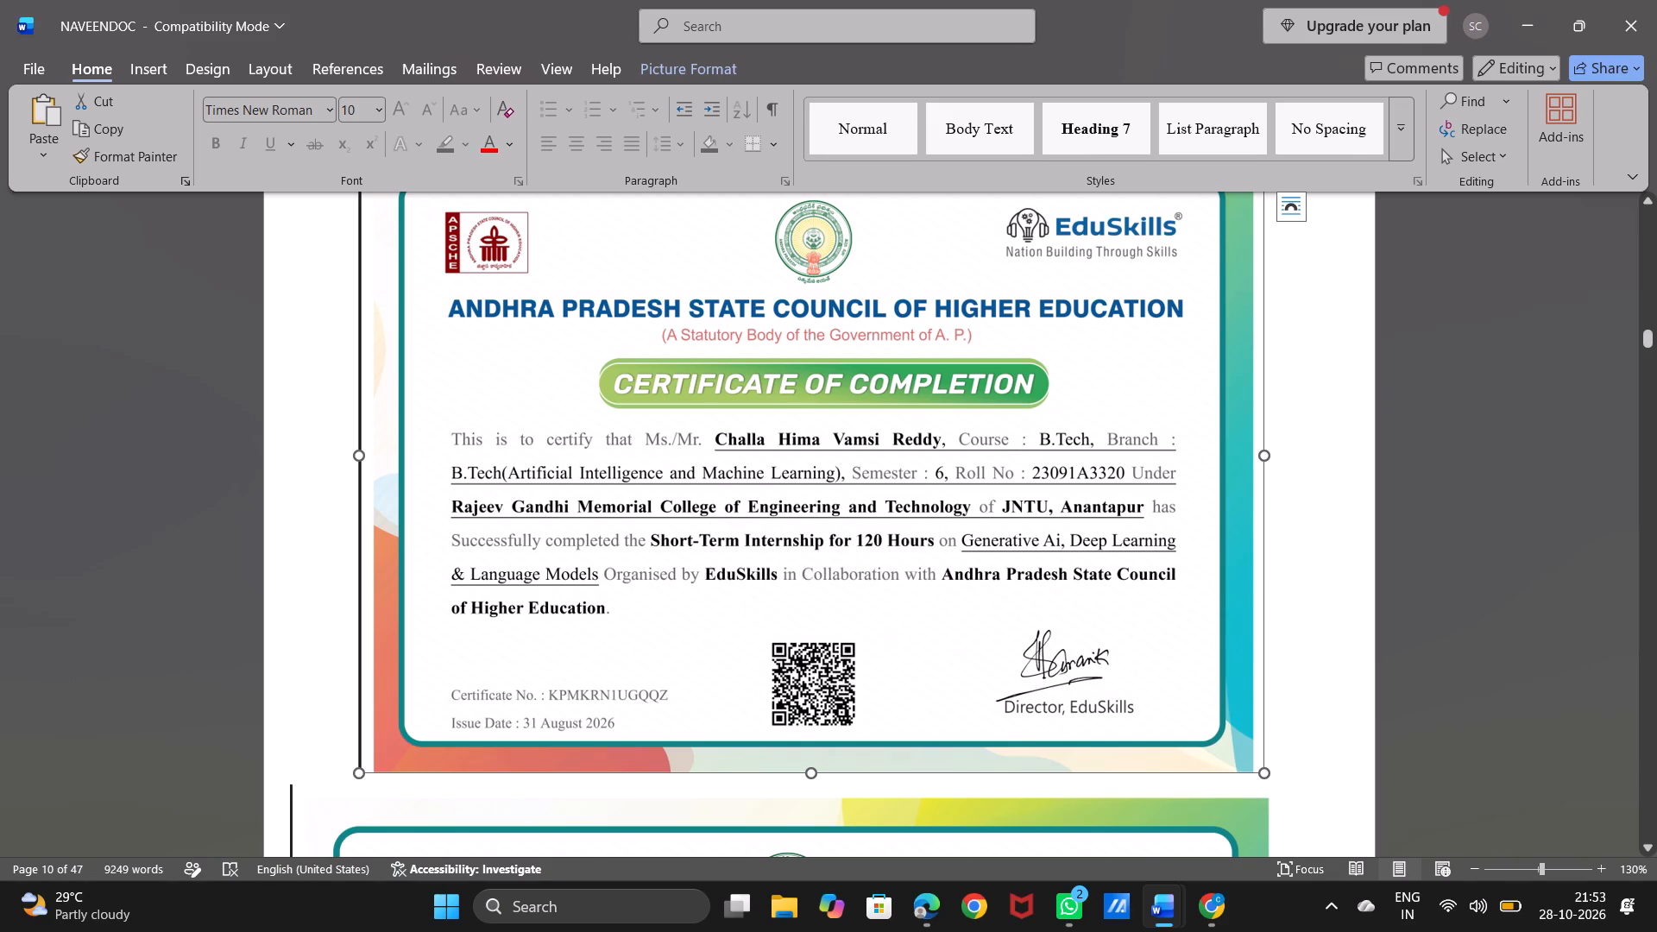
Delete the duplicate pasted certificate picture below the replaced one.
scroll(1118, 671, down, 1)
click(1027, 625)
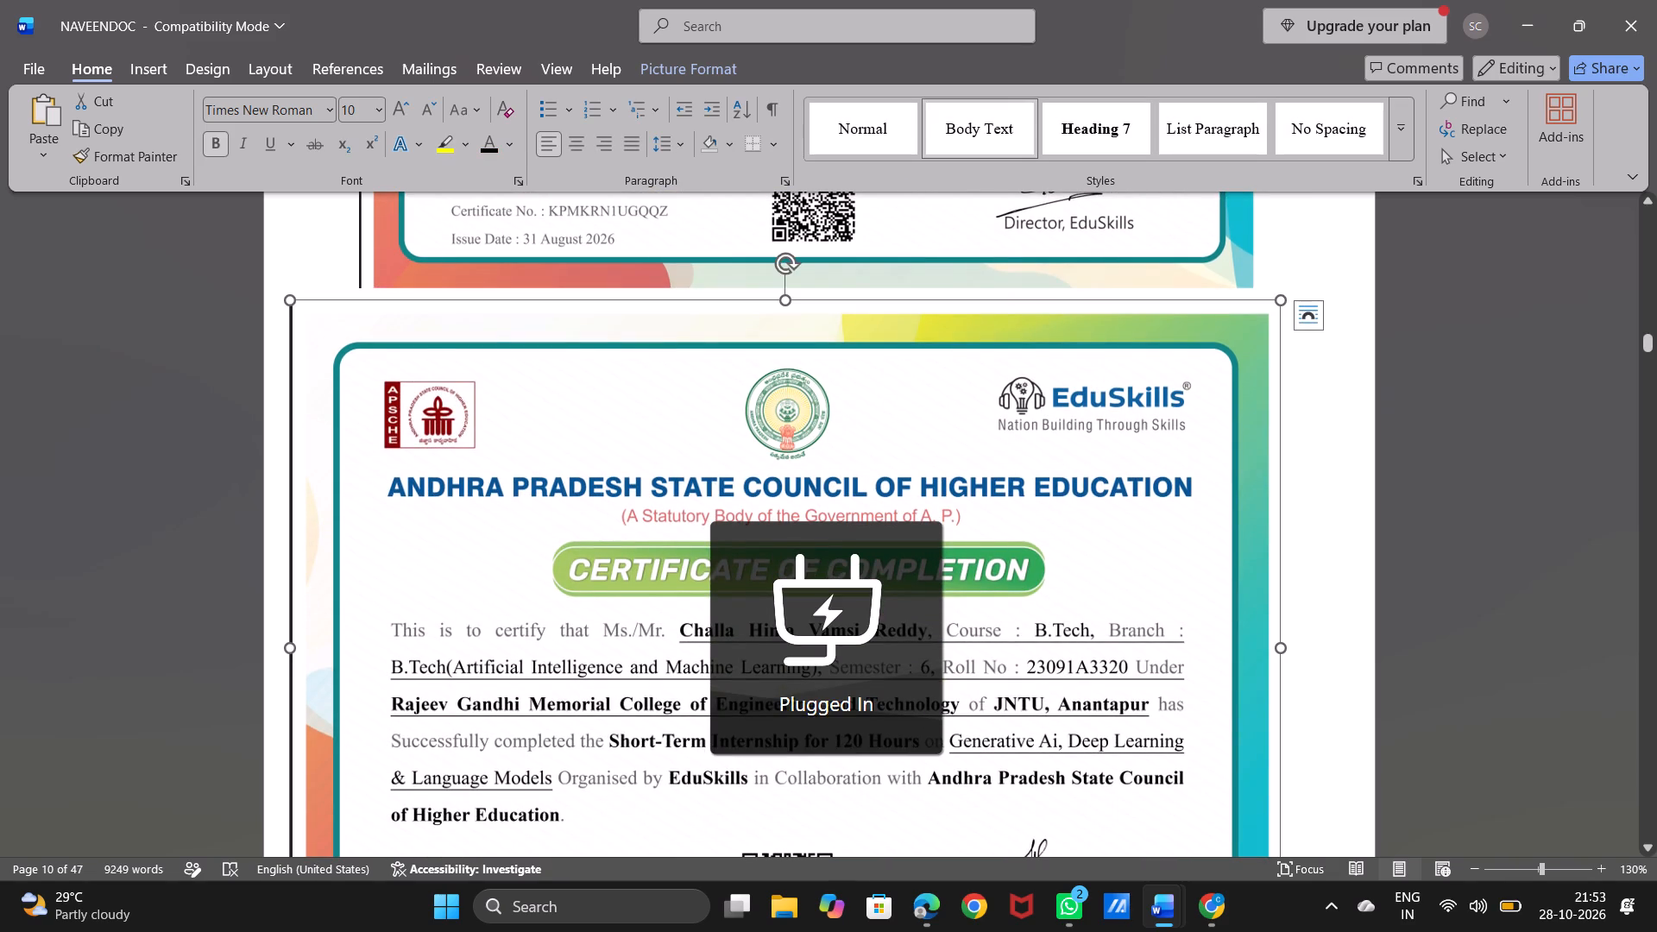
key(Delete)
Replace the mentor's name in the Acknowledgement with the Internship Coordinator's title and name, copied from the paragraph below it.
scroll(1027, 625, down, 1)
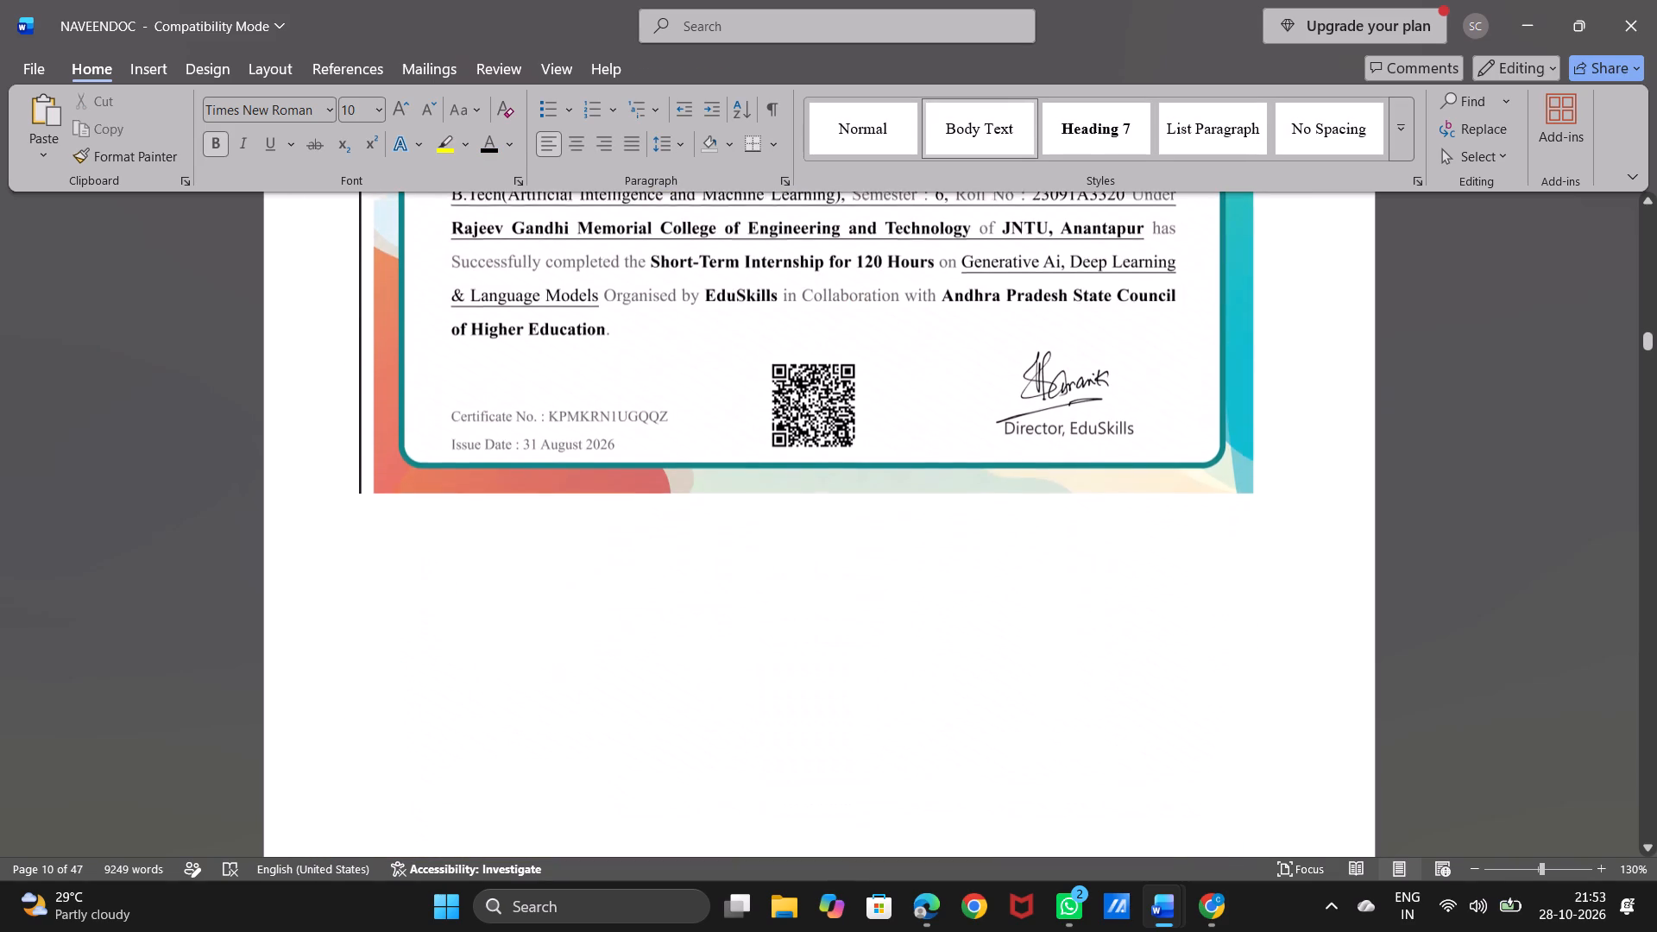
scroll(1027, 625, down, 1)
scroll(1027, 625, up, 2)
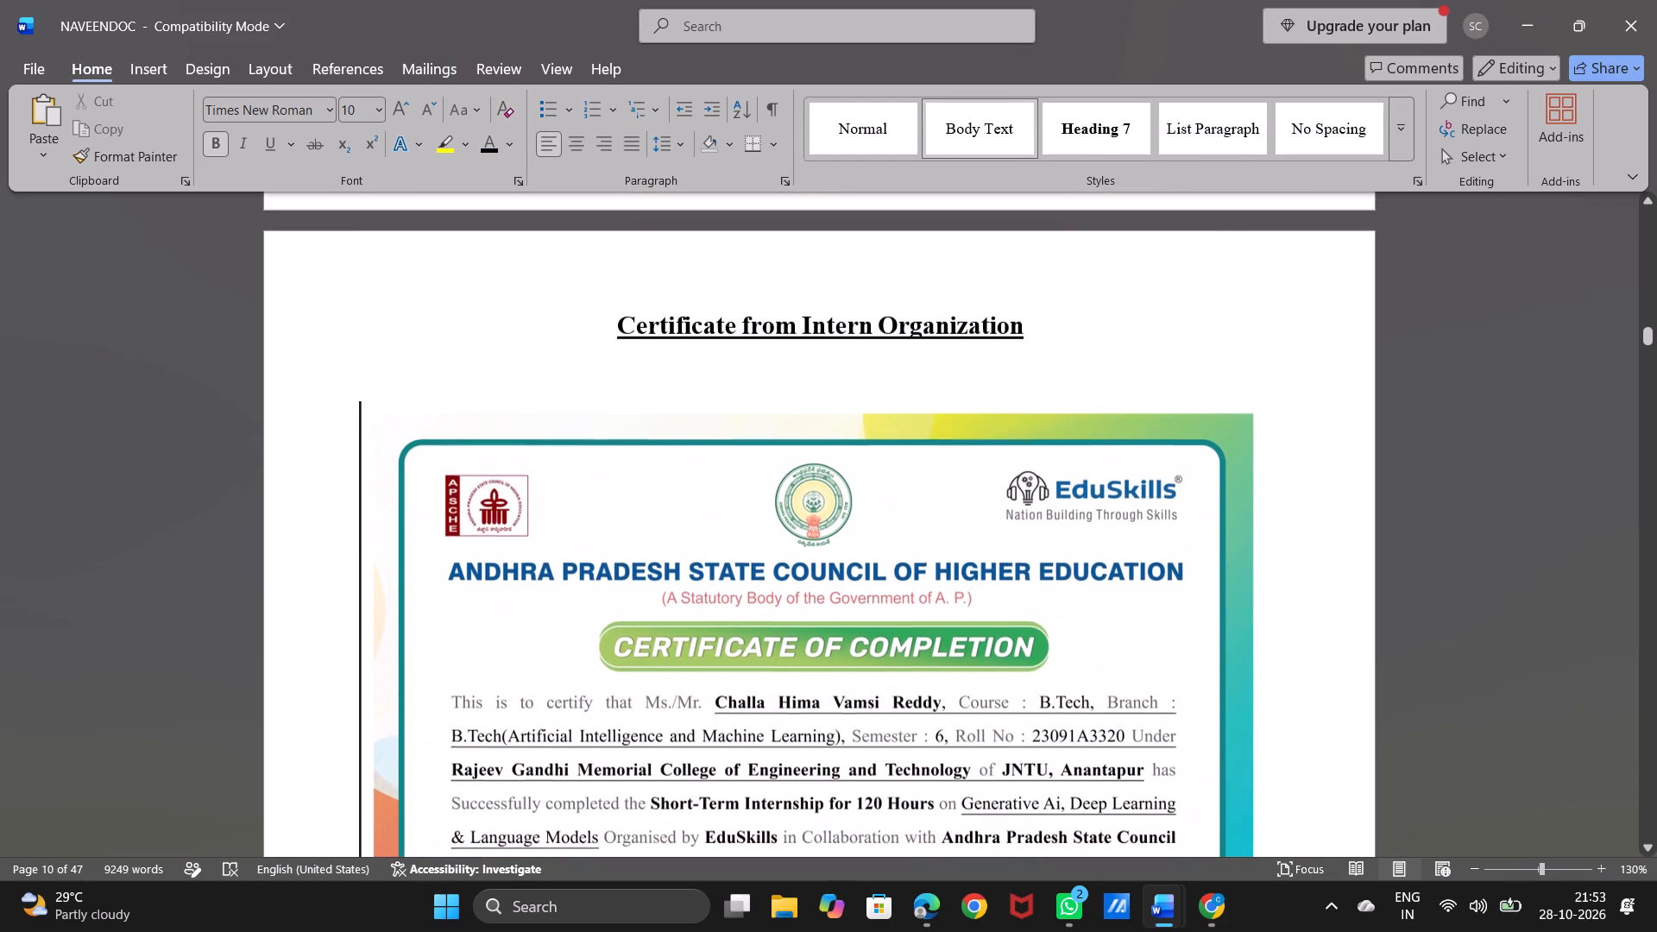
scroll(1027, 625, down, 2)
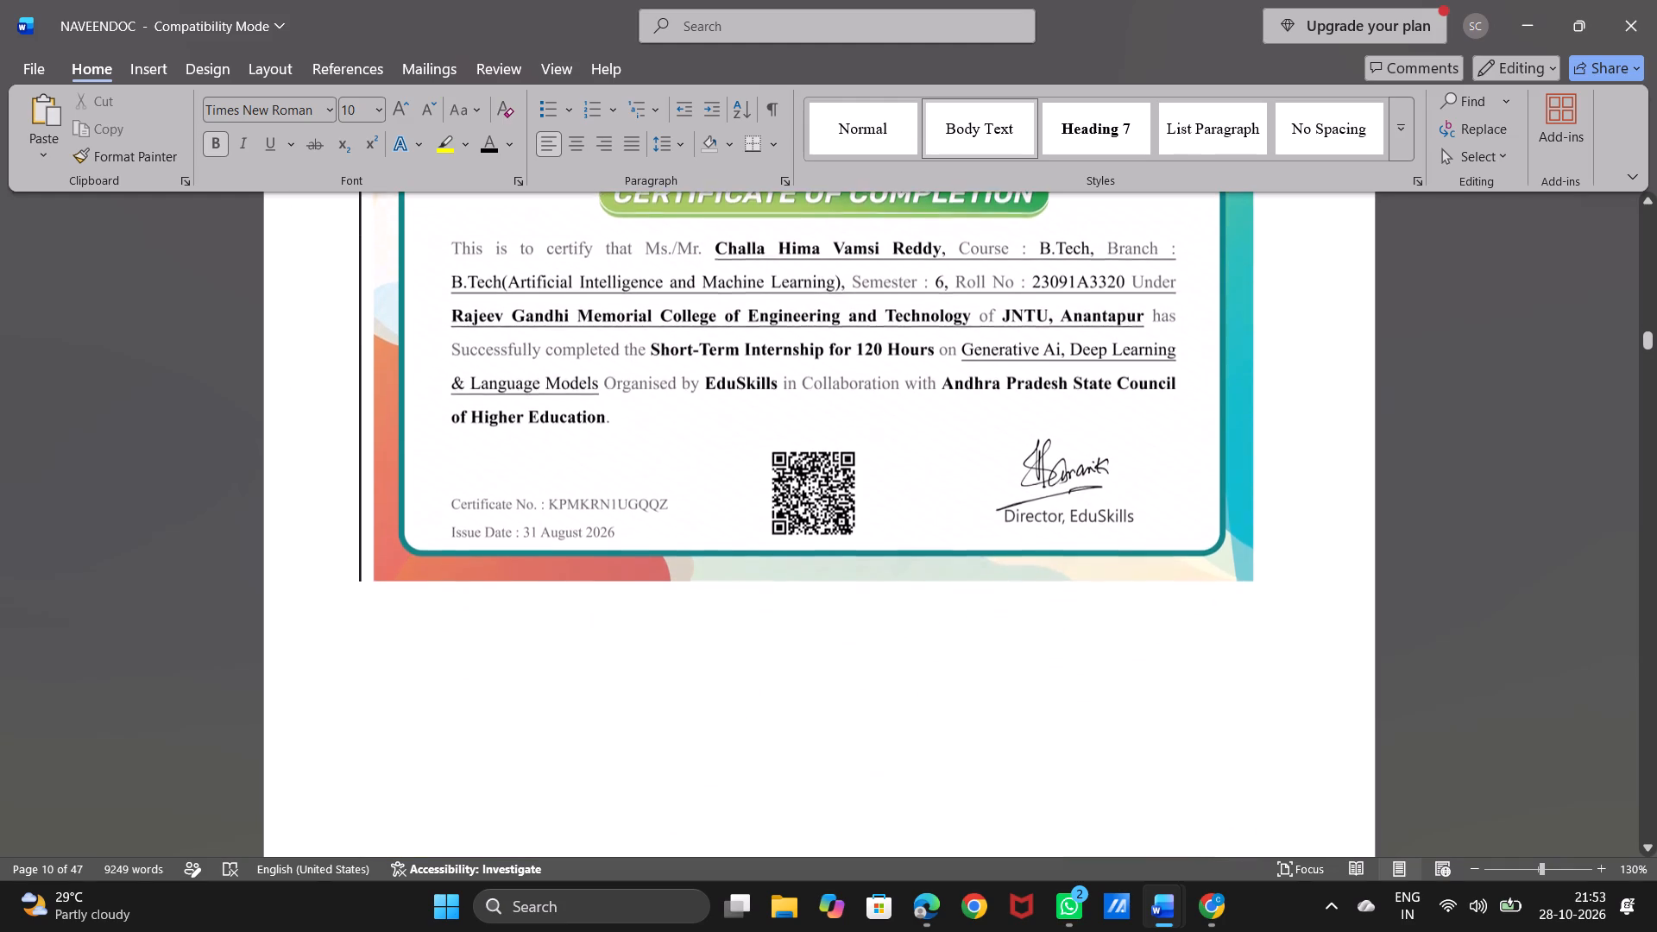
scroll(1027, 625, down, 4)
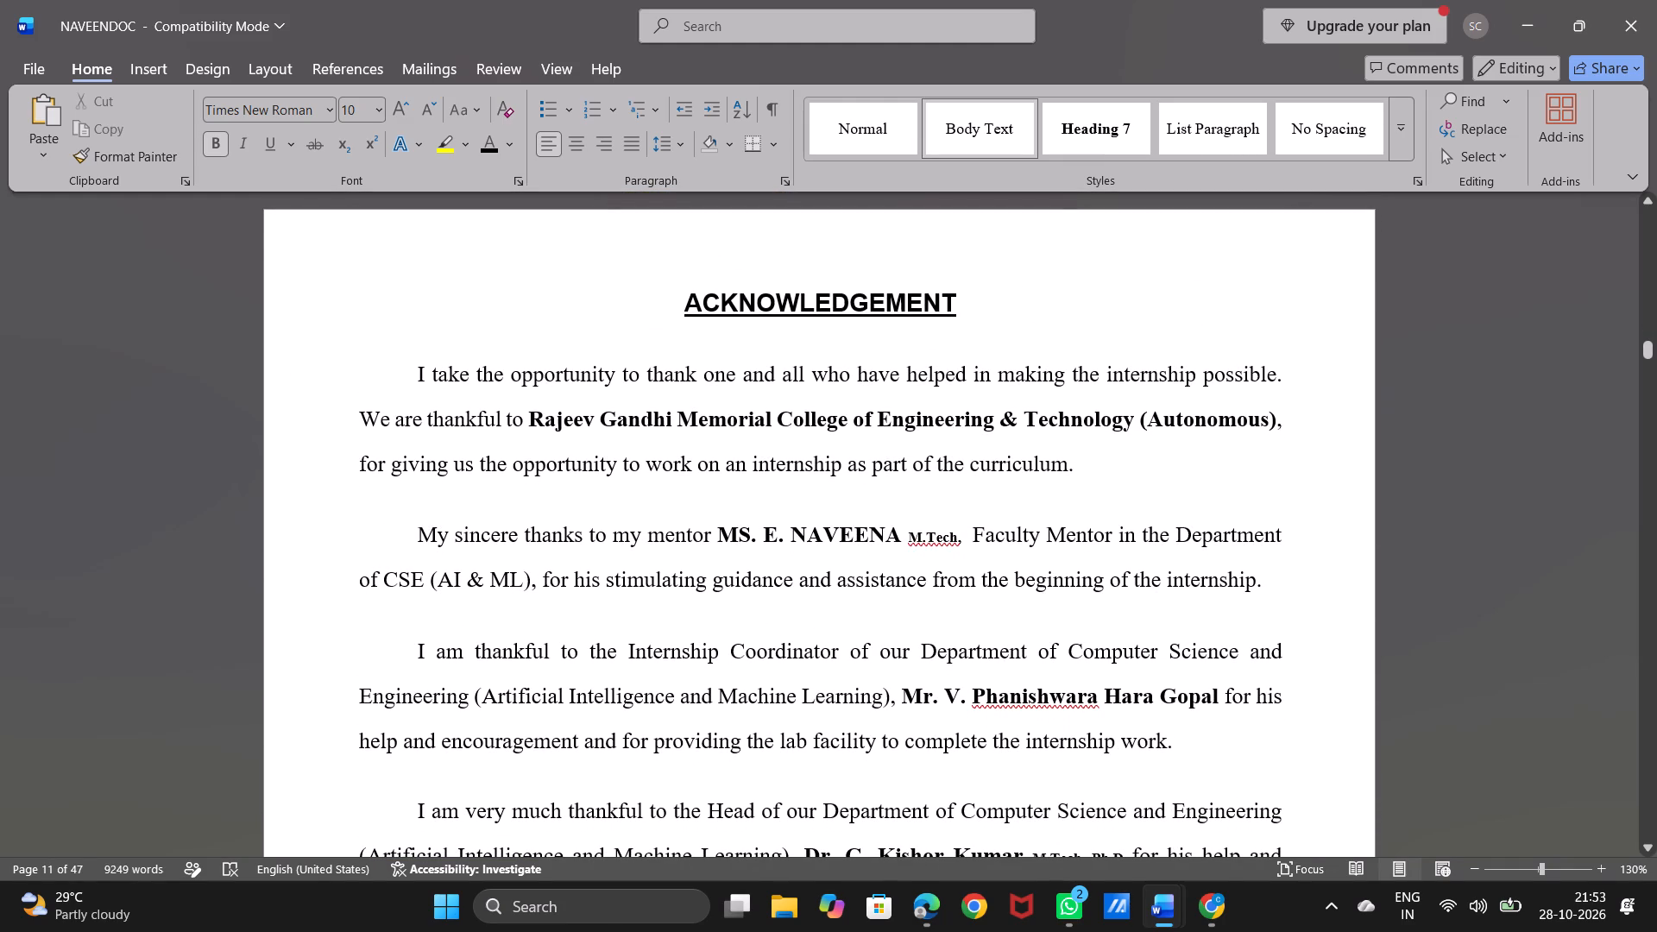
drag(1218, 694, 975, 714)
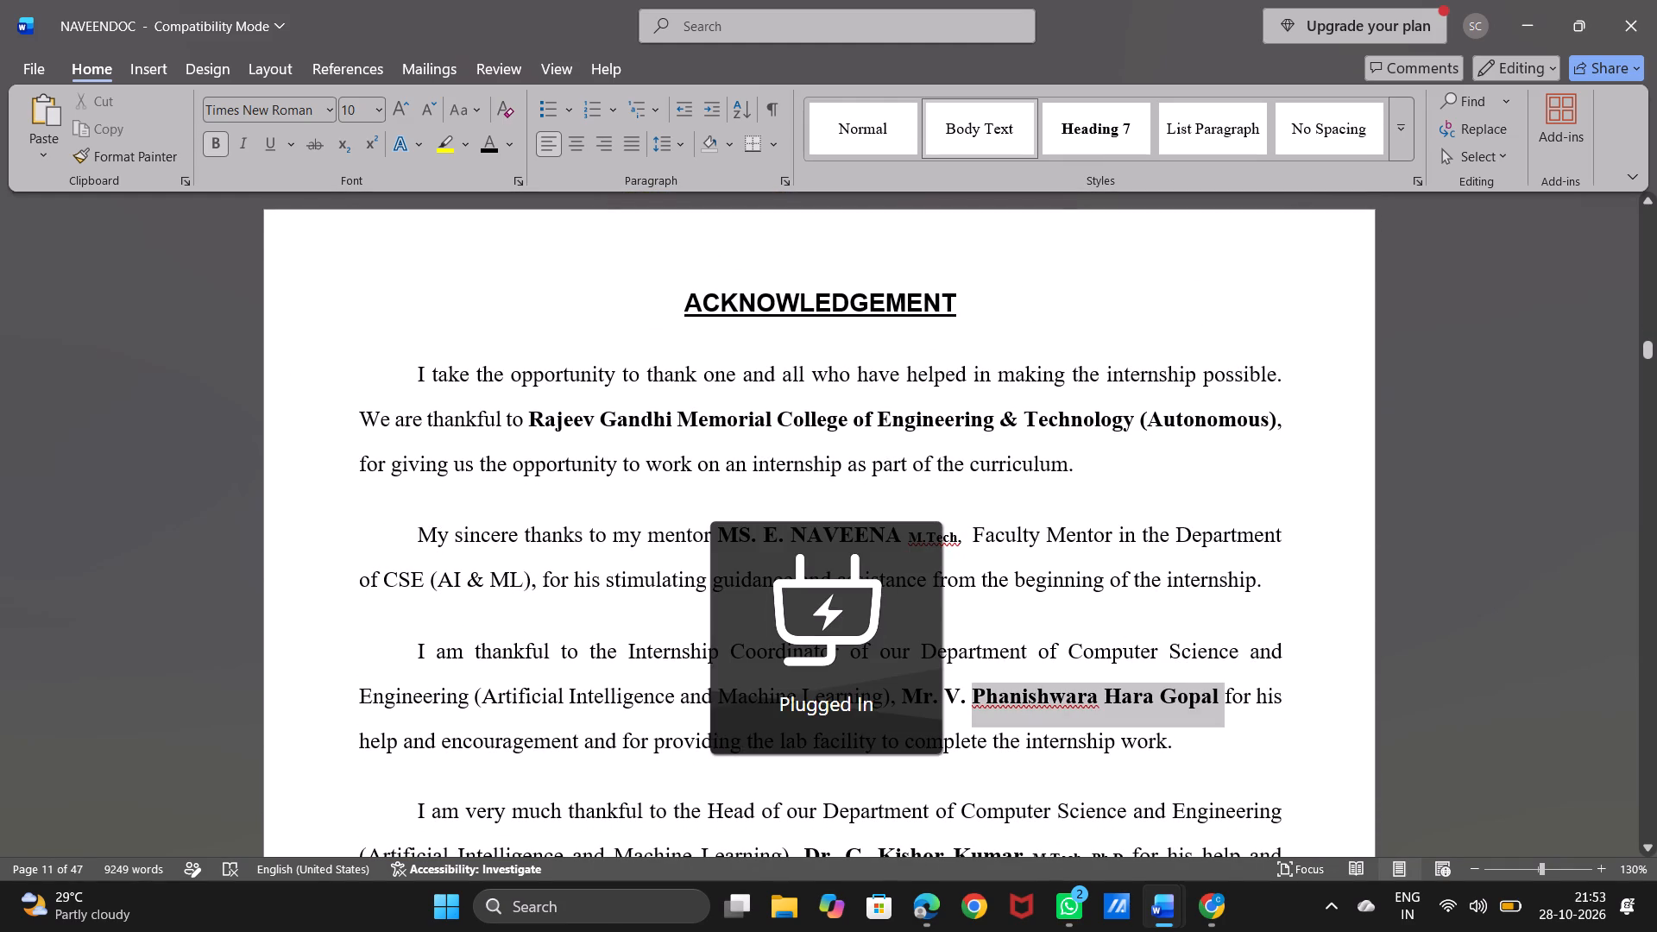
drag(975, 714, 919, 695)
key(ctrl+c)
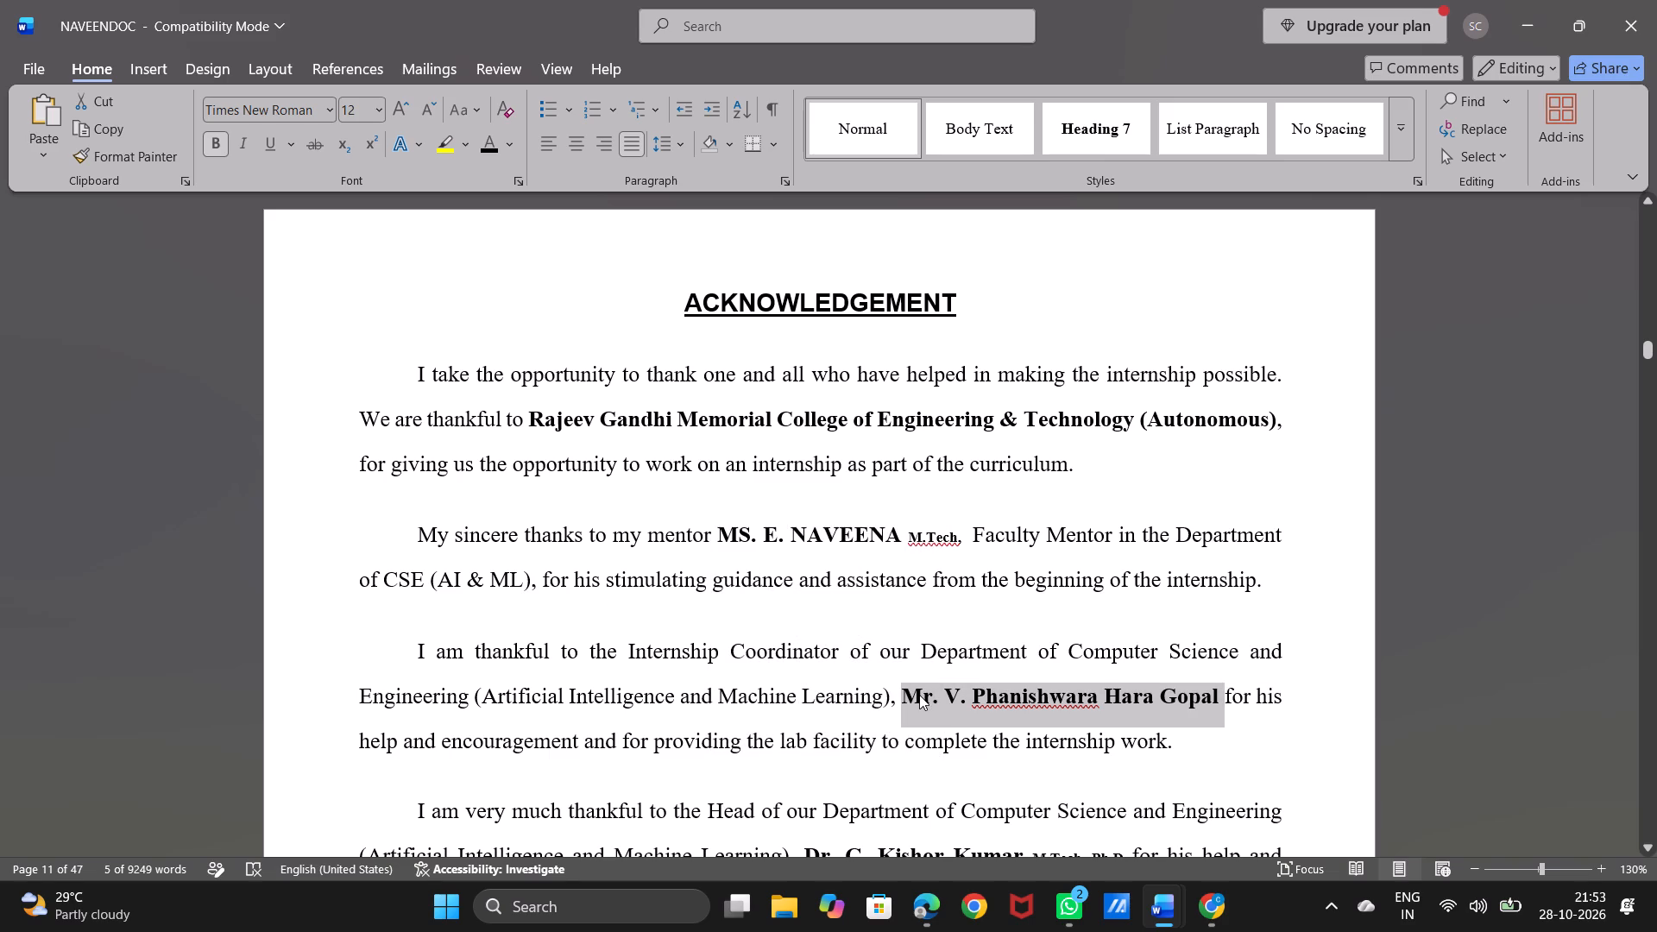
drag(902, 533, 754, 529)
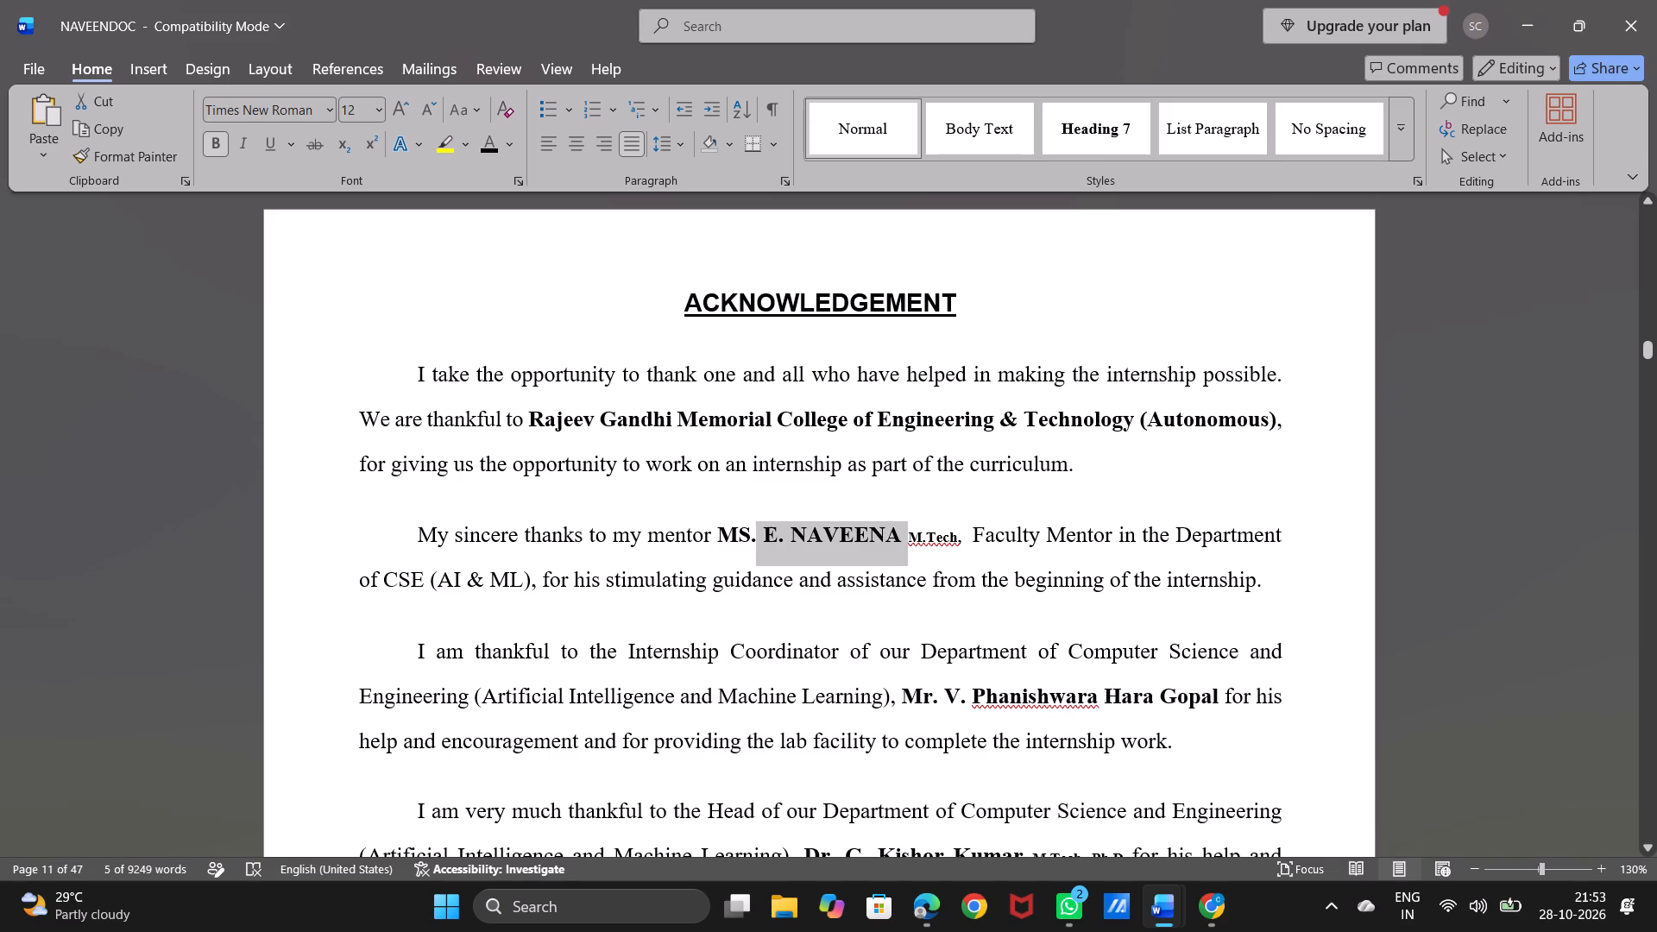
drag(754, 529, 723, 522)
key(ctrl+v)
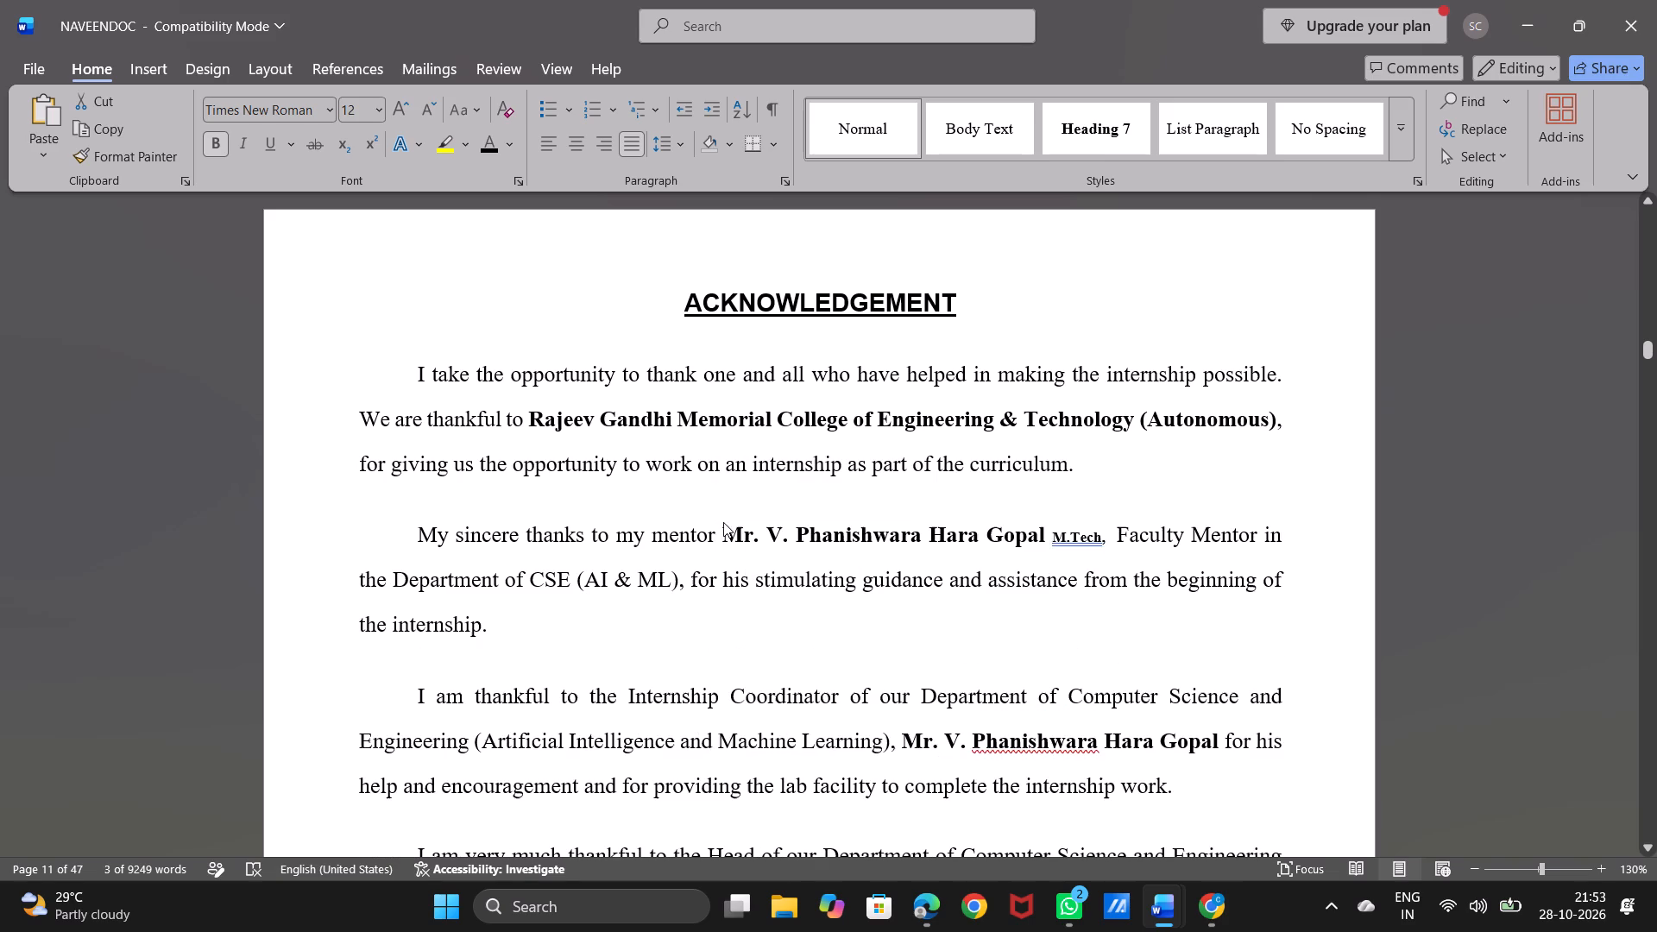
click(1009, 644)
Replace the previous student's name at the end of the Acknowledgement with the new student's name on its own line.
scroll(1009, 644, down, 1)
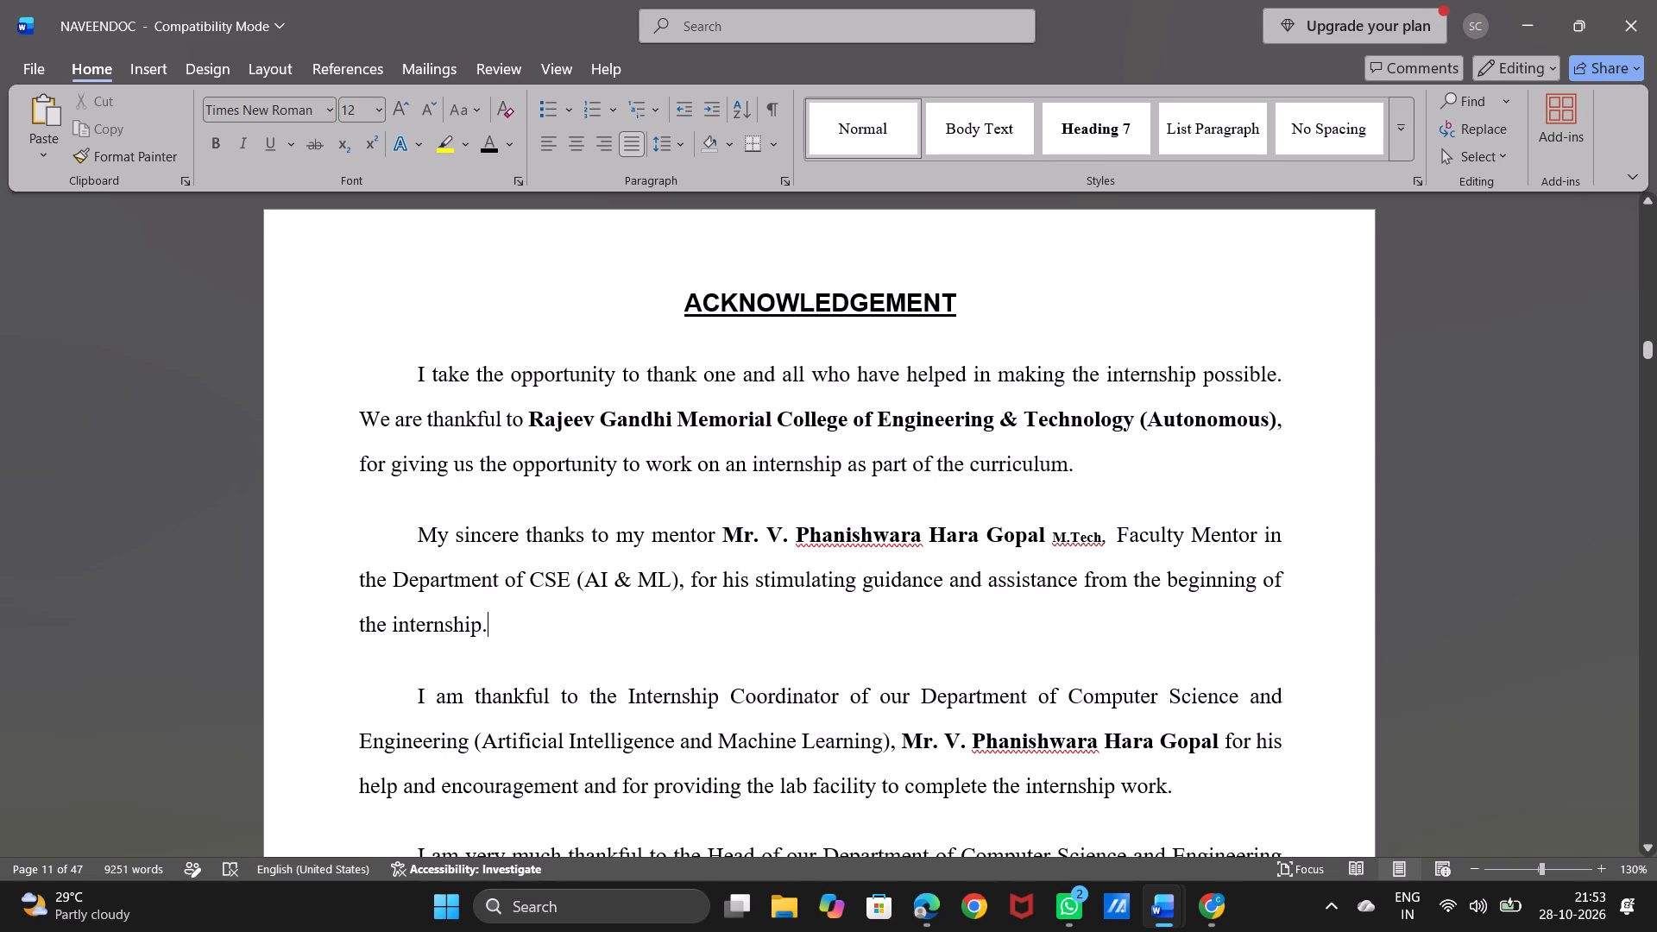
scroll(1009, 644, down, 1)
click(1179, 684)
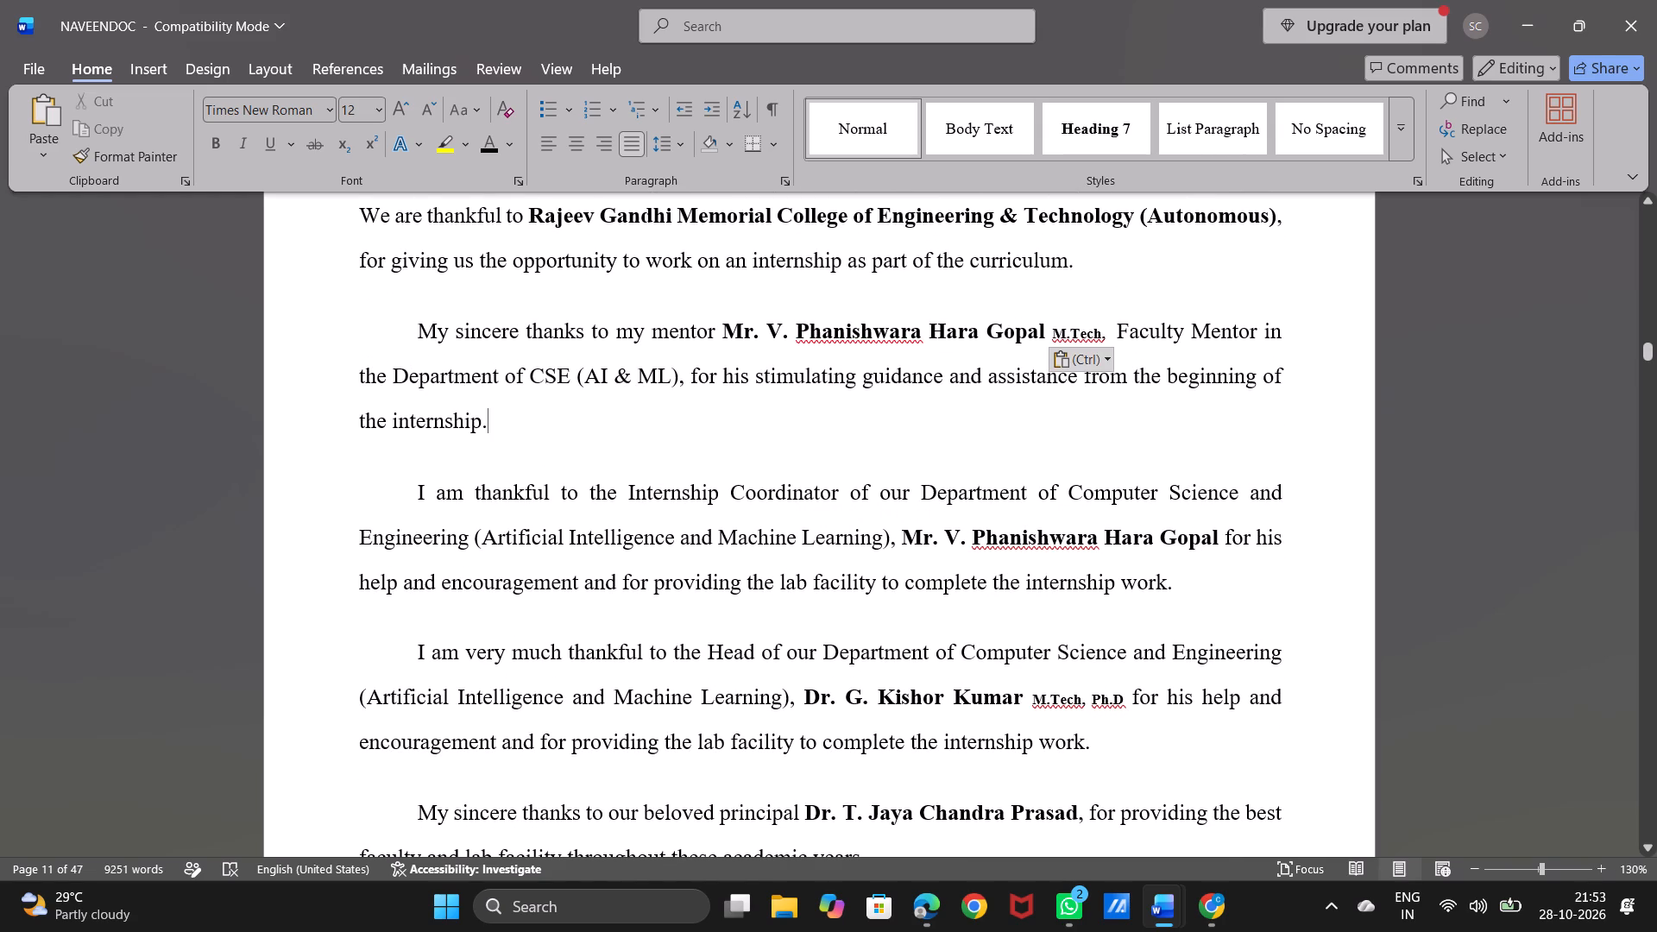
scroll(1179, 684, down, 3)
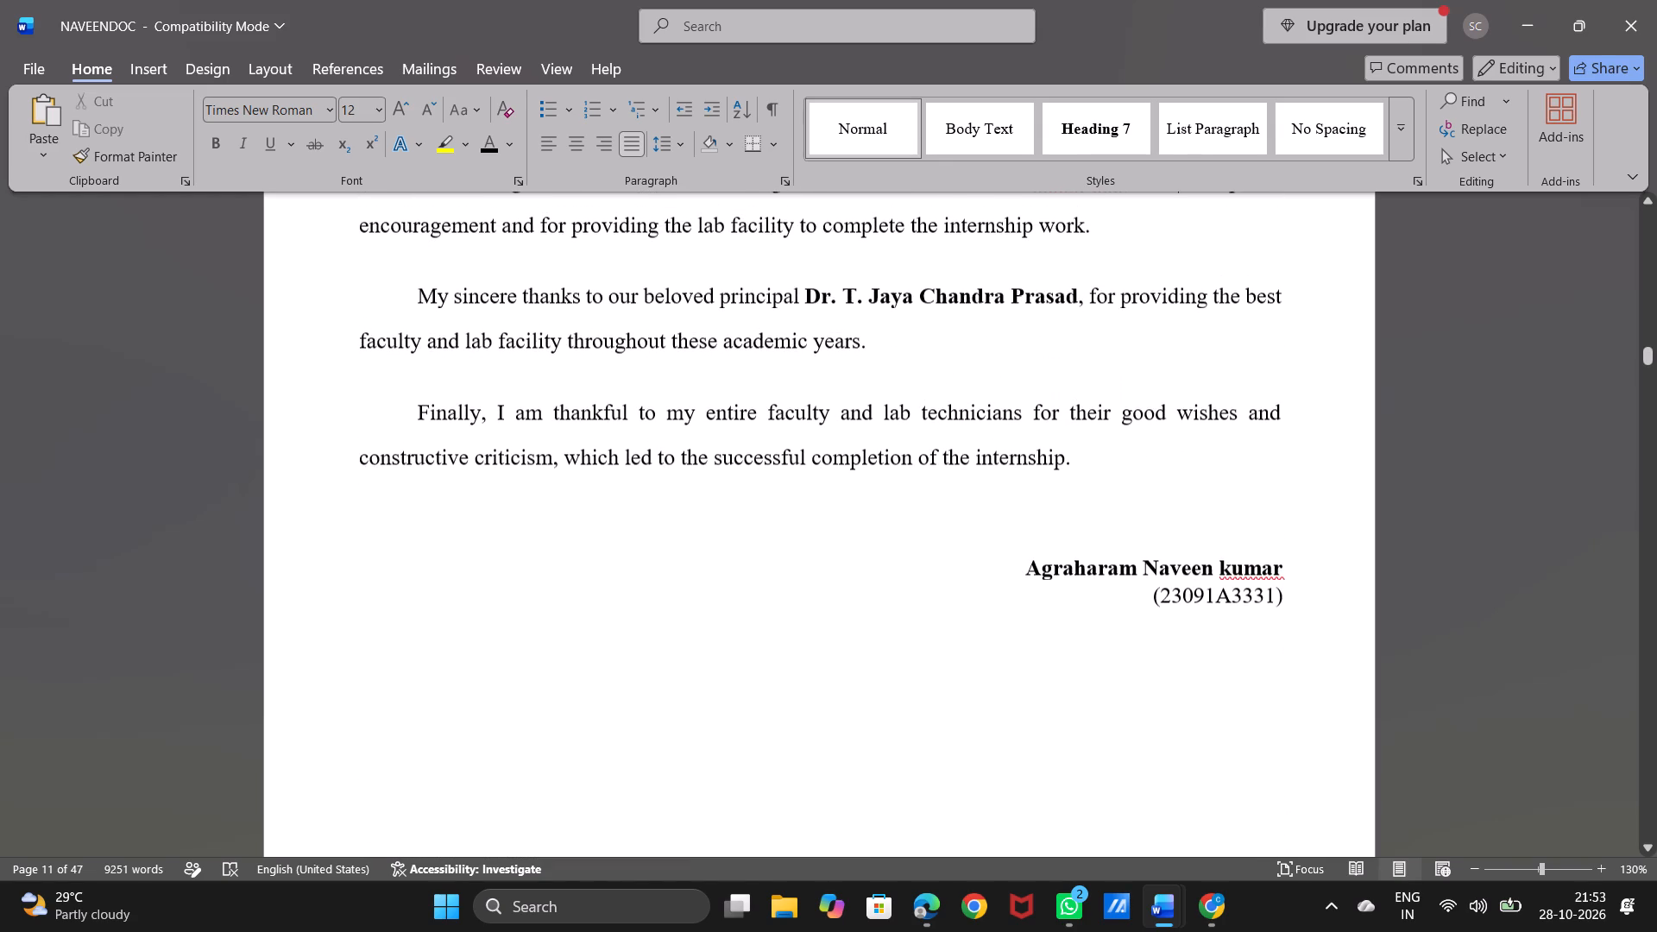
drag(1292, 566, 1041, 584)
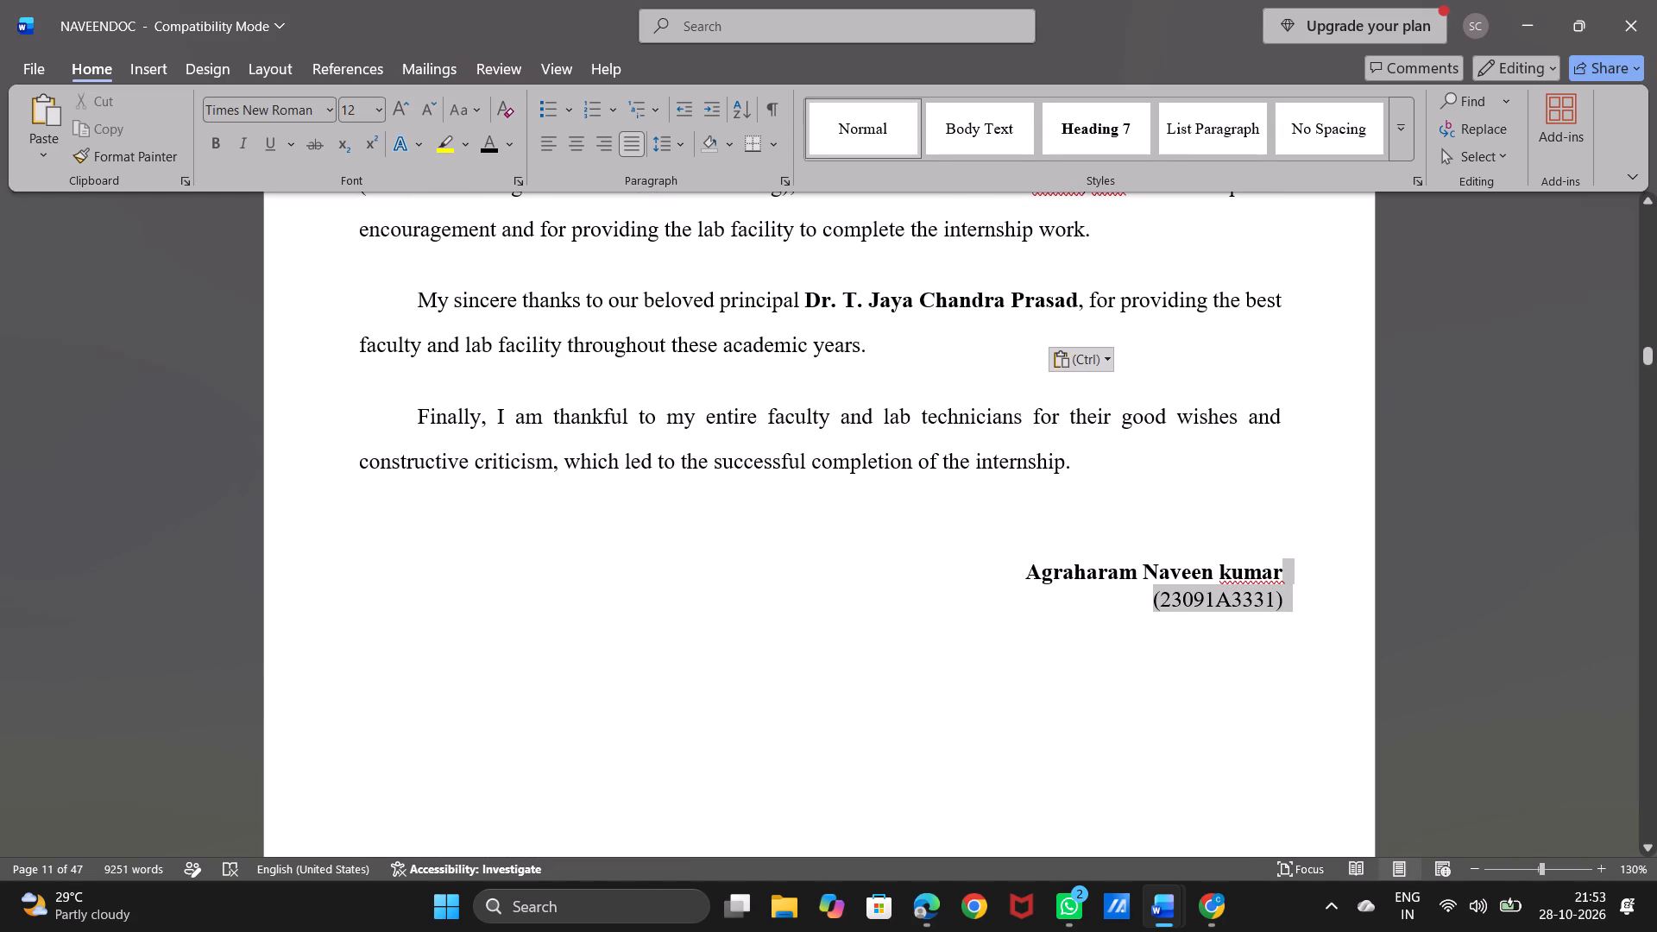
drag(1041, 584, 1023, 570)
key(BackSpace)
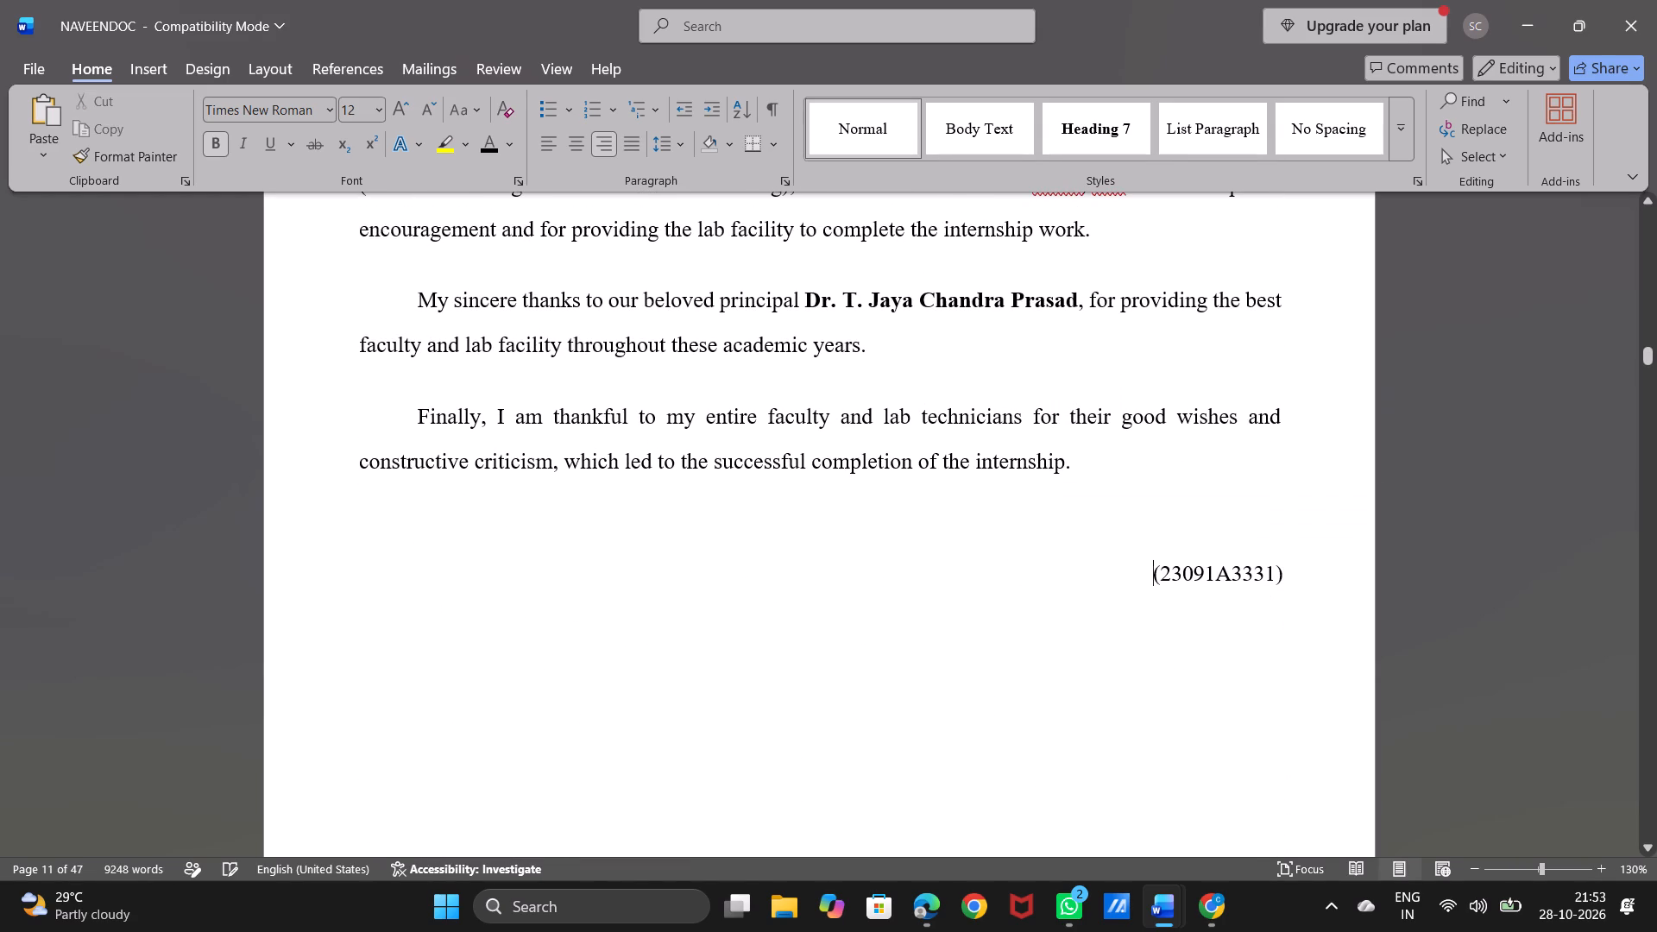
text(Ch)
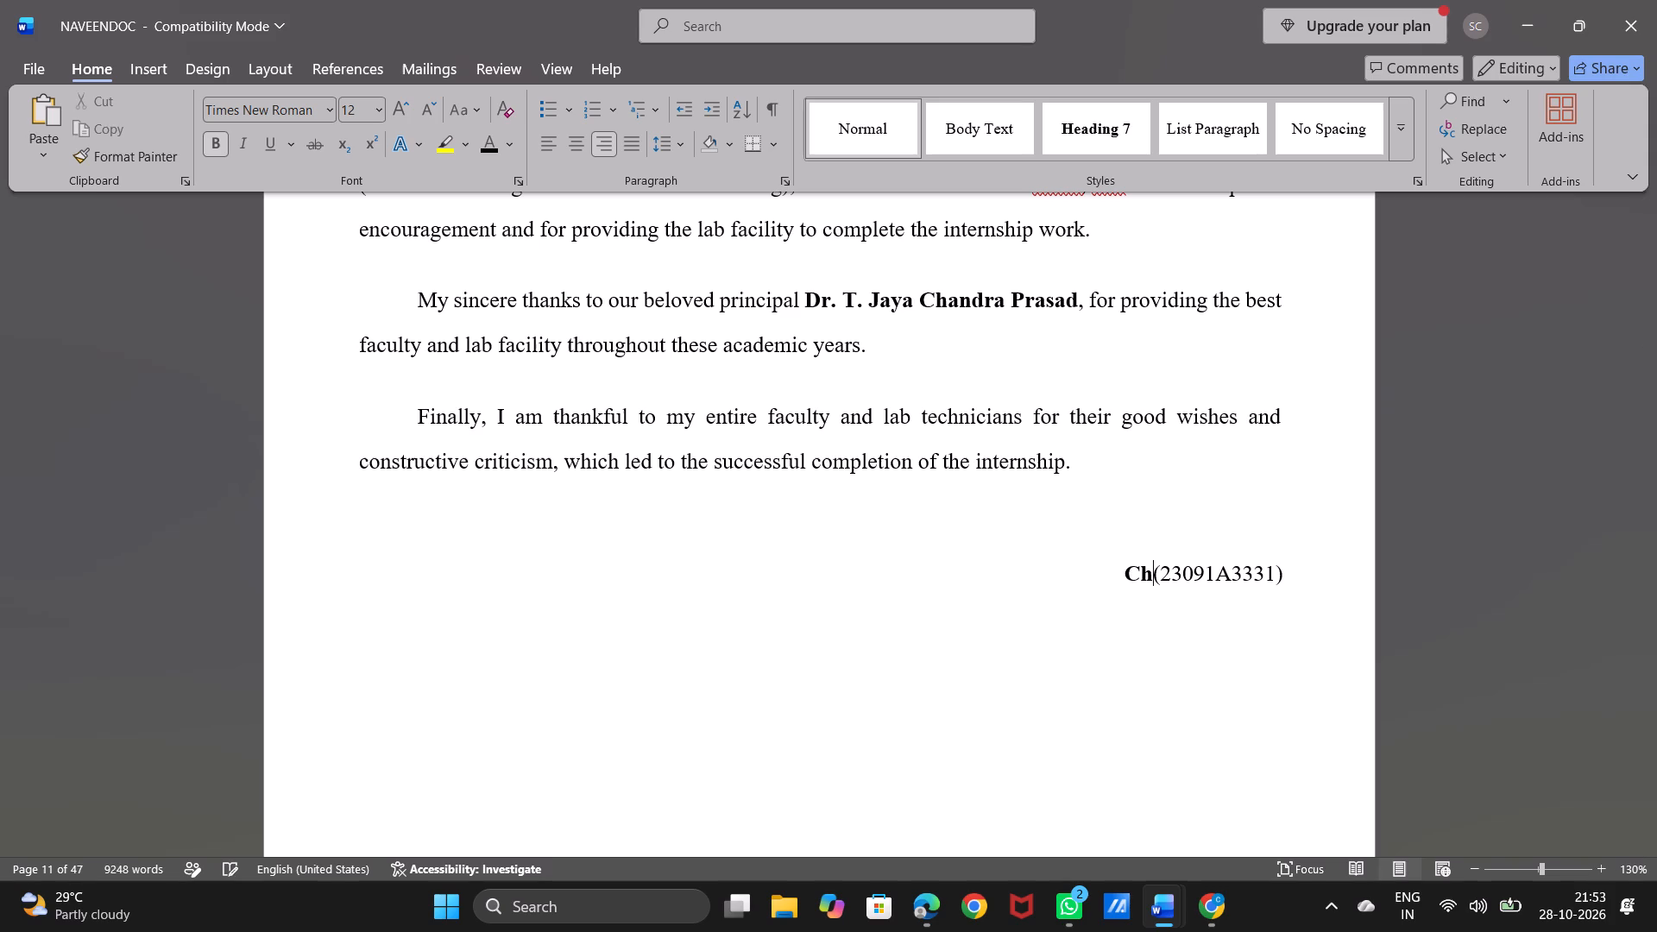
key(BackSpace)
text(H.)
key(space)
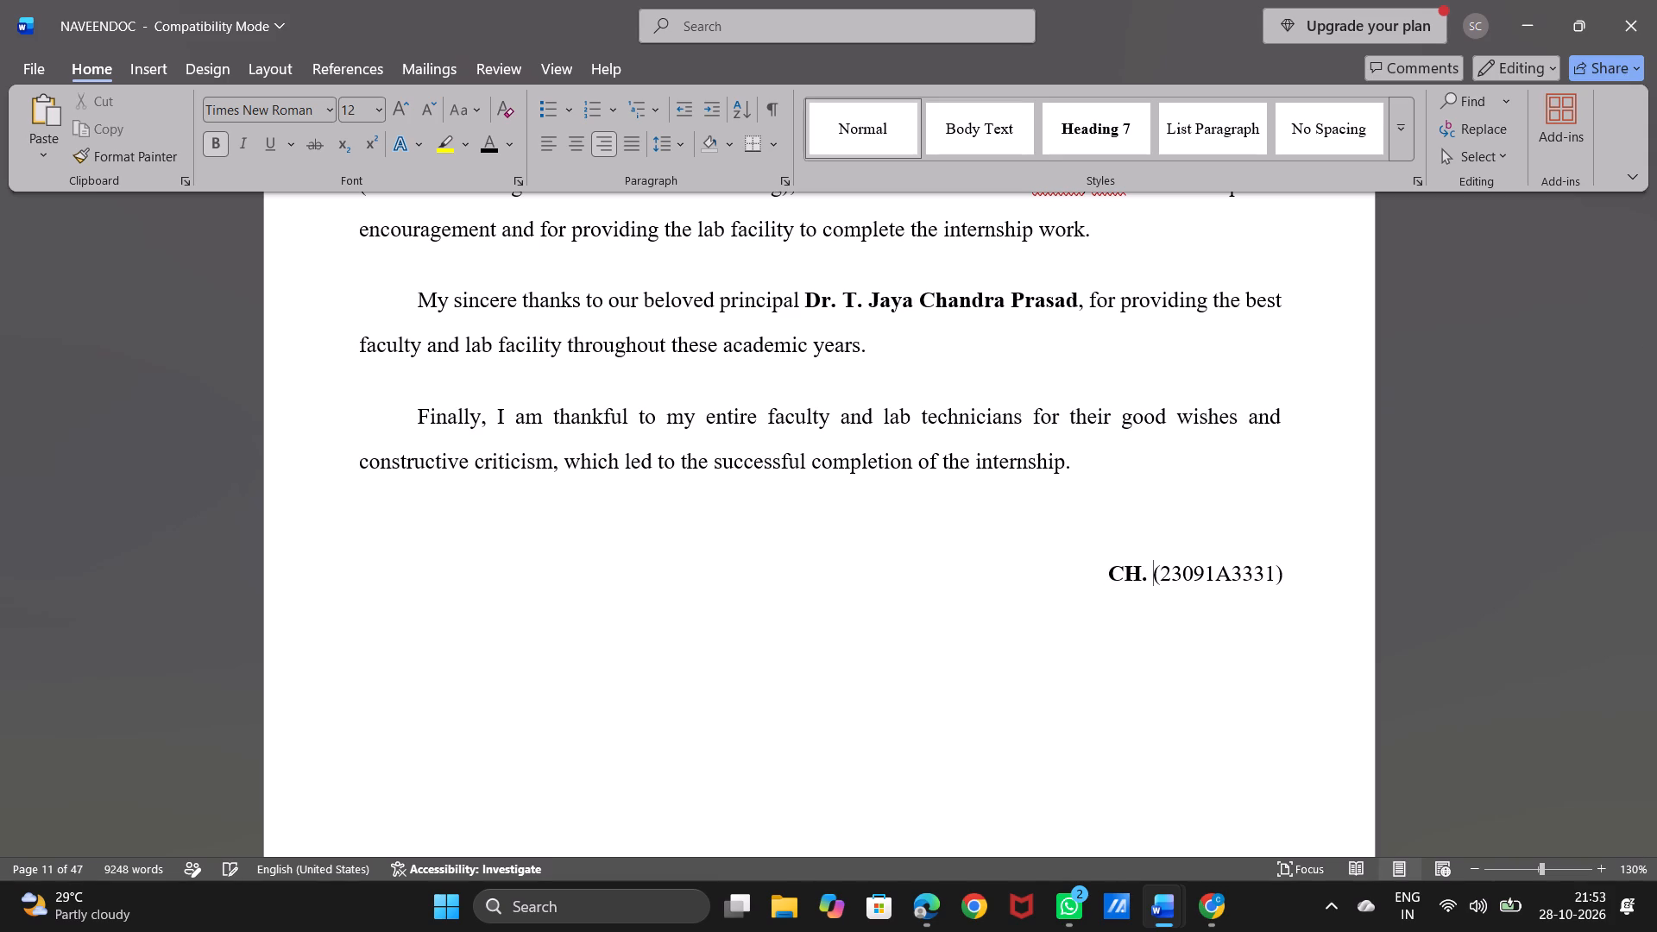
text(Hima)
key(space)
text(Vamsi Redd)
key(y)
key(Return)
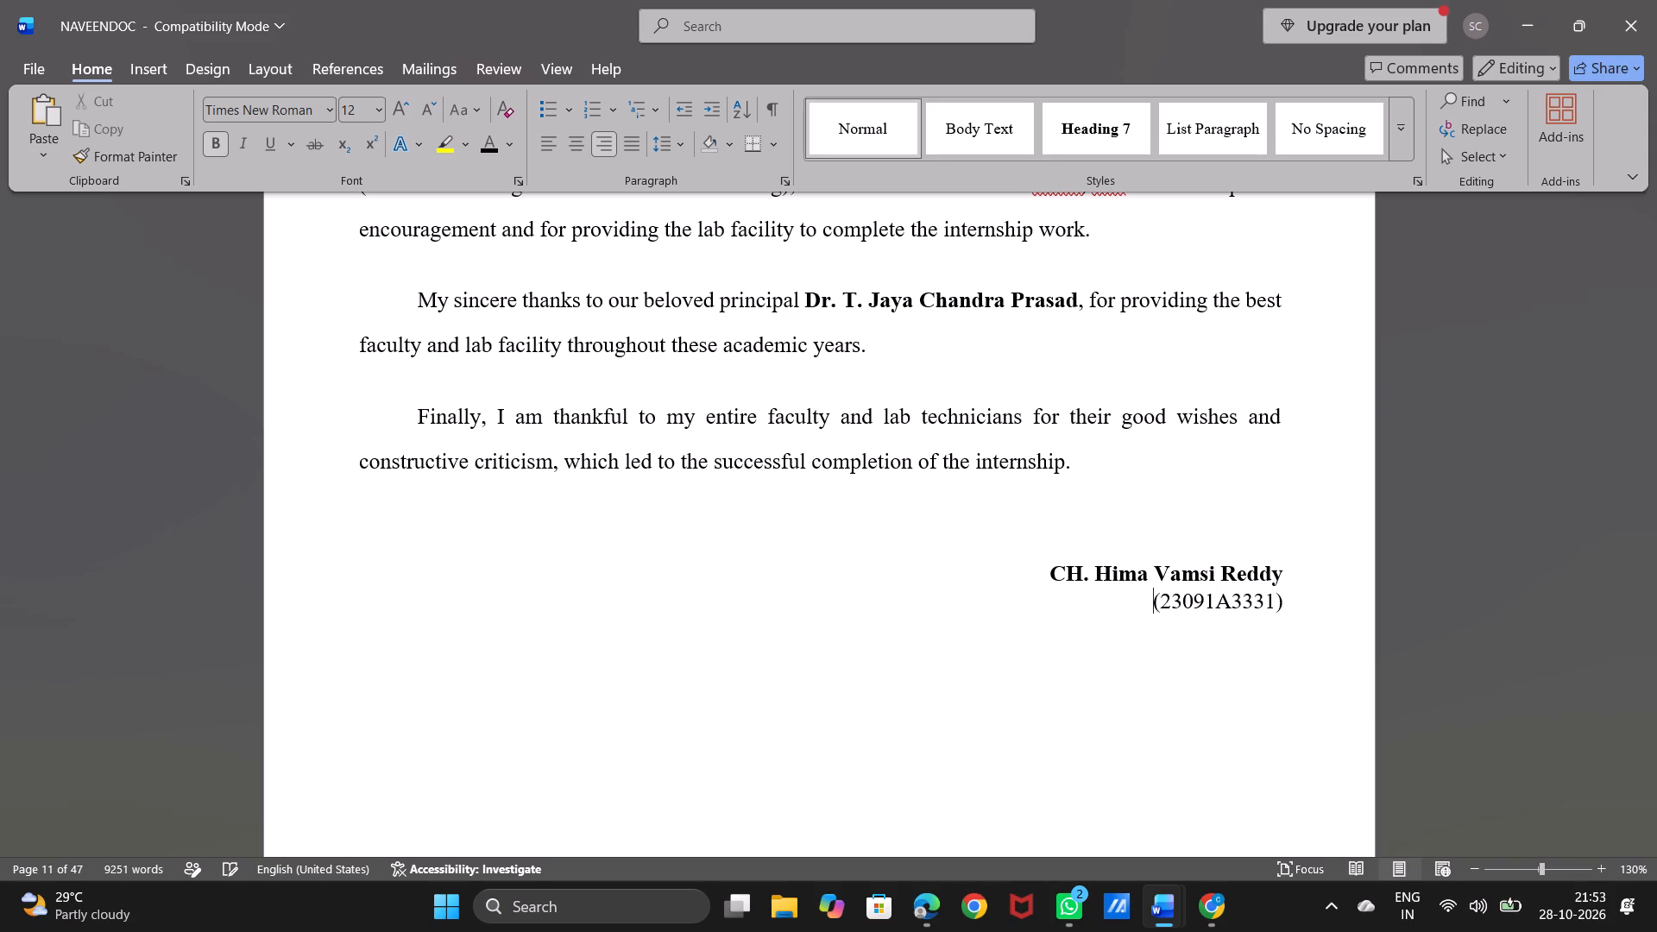
Replace the last two digits of the register number under the Acknowledgement signature with the new student's.
click(1275, 601)
key(BackSpace)
key(BackSpace)
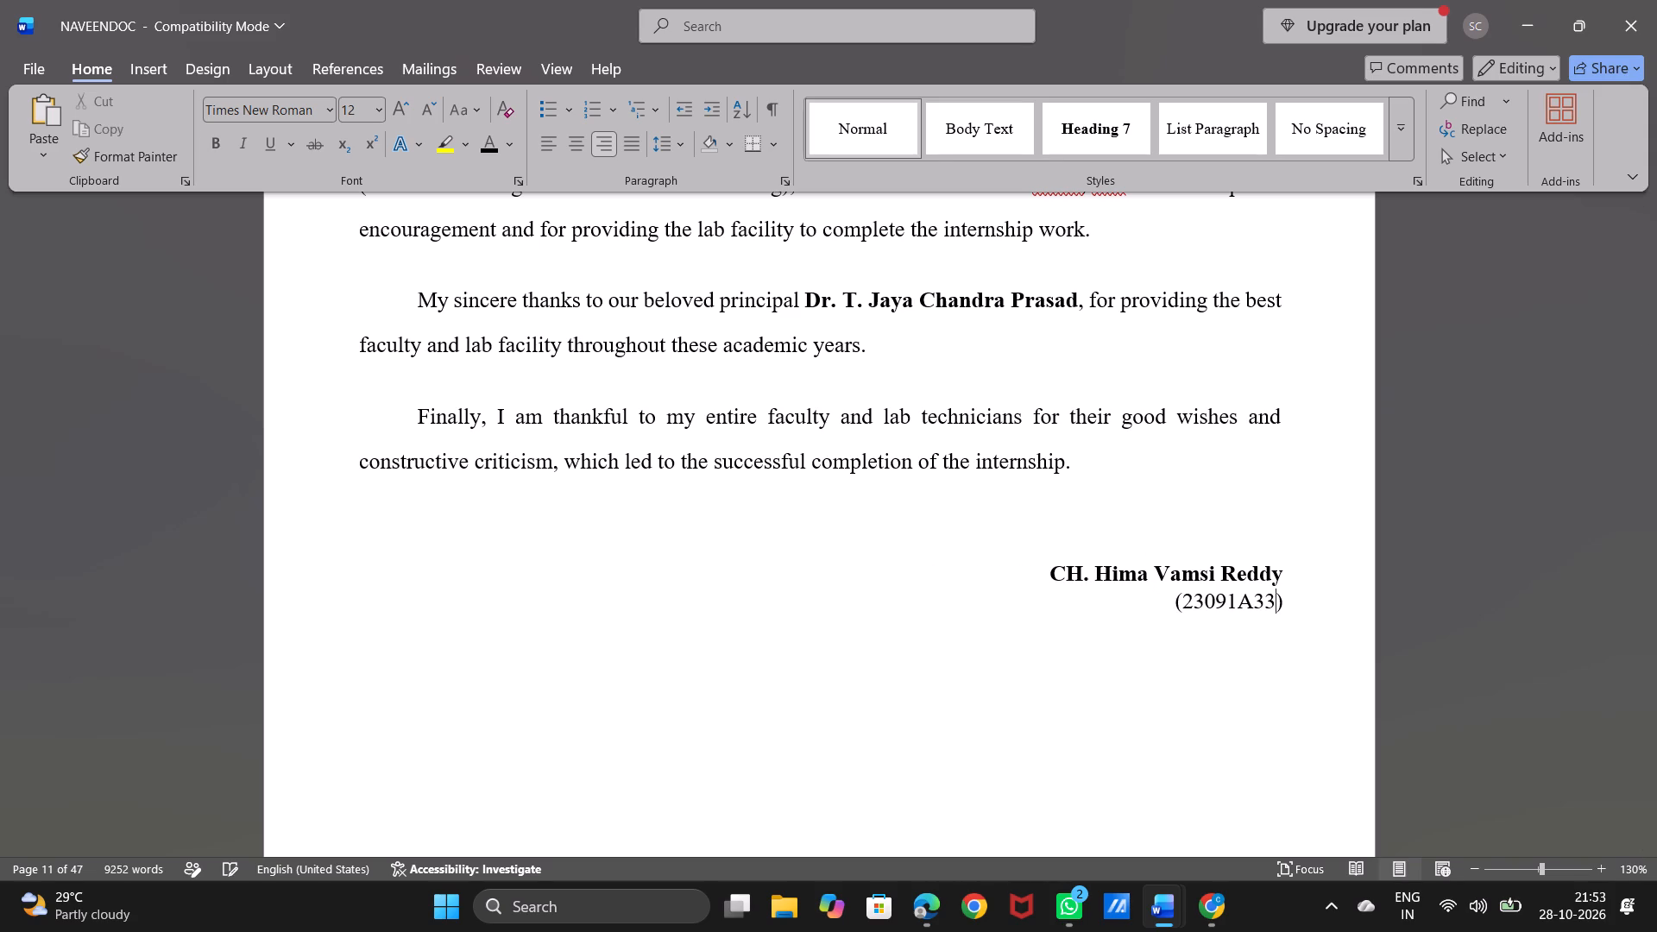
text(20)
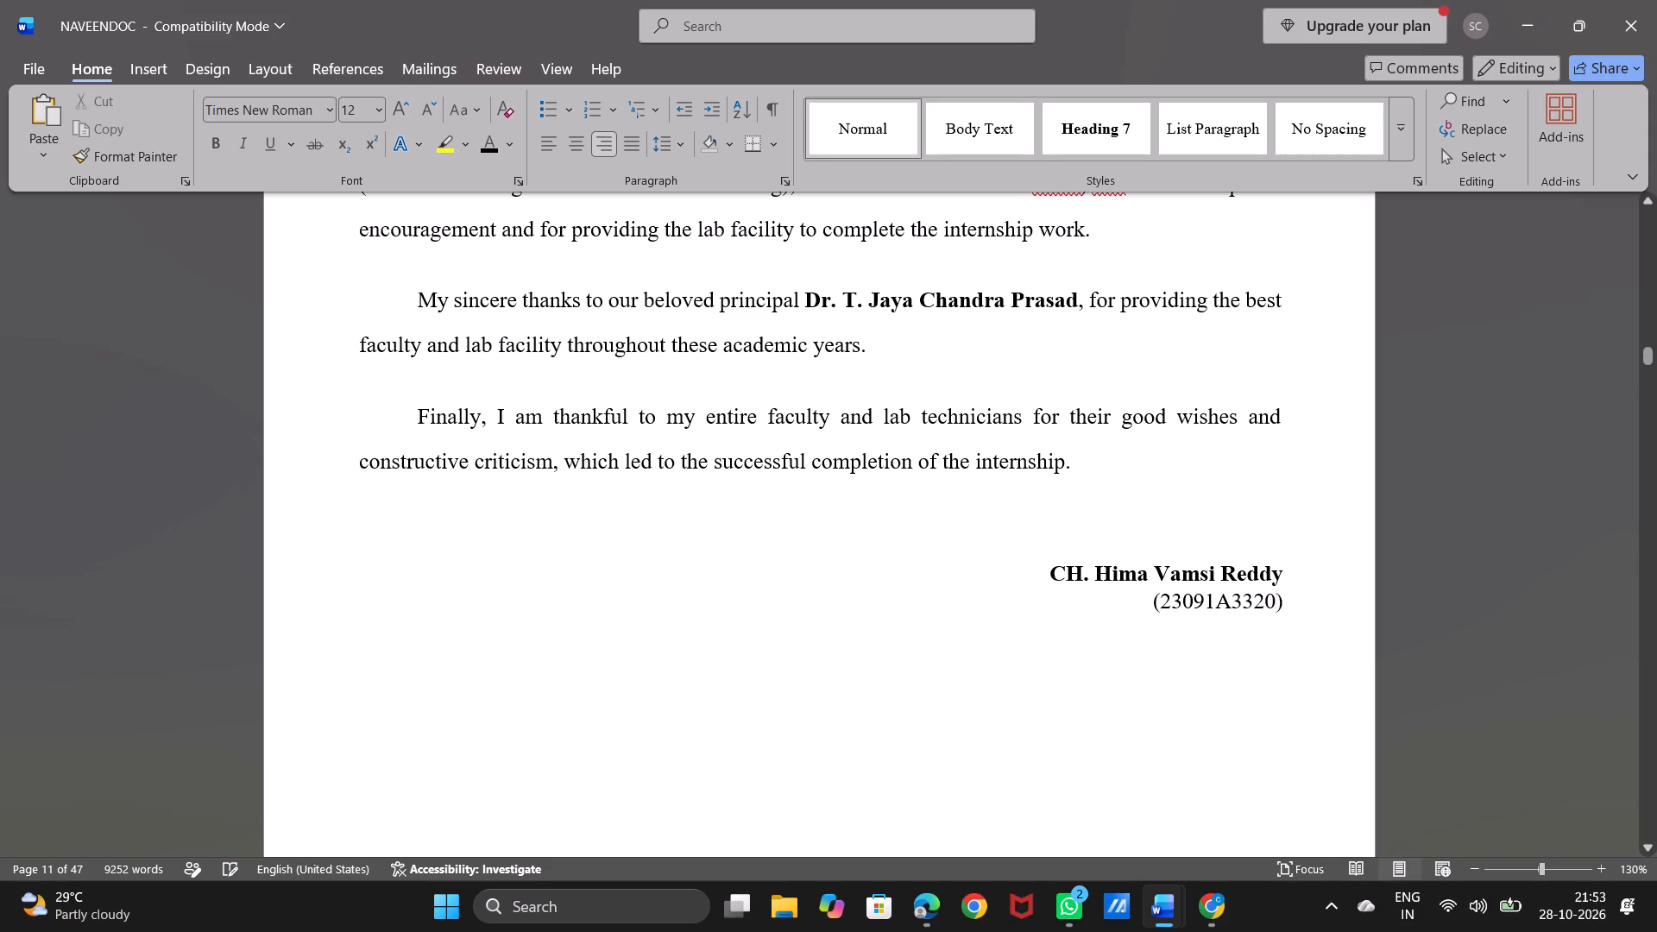
Reposition the register number so that it sits centred beneath the student's name in the Acknowledgement signature.
scroll(1117, 606, down, 1)
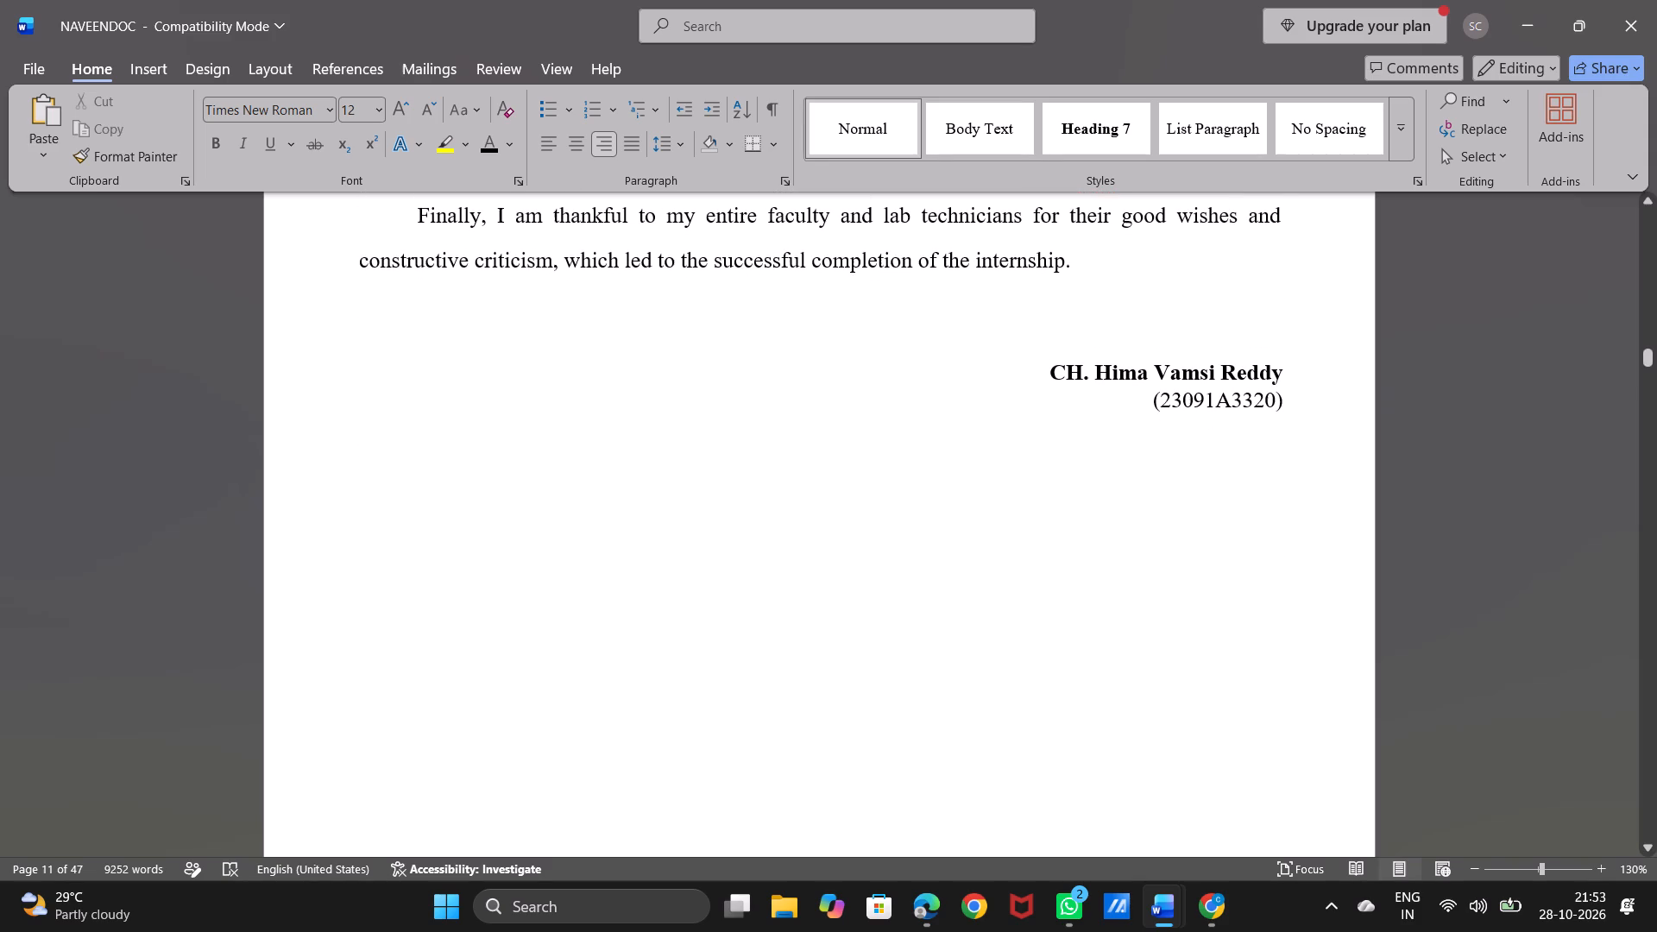
click(1153, 400)
key(BackSpace)
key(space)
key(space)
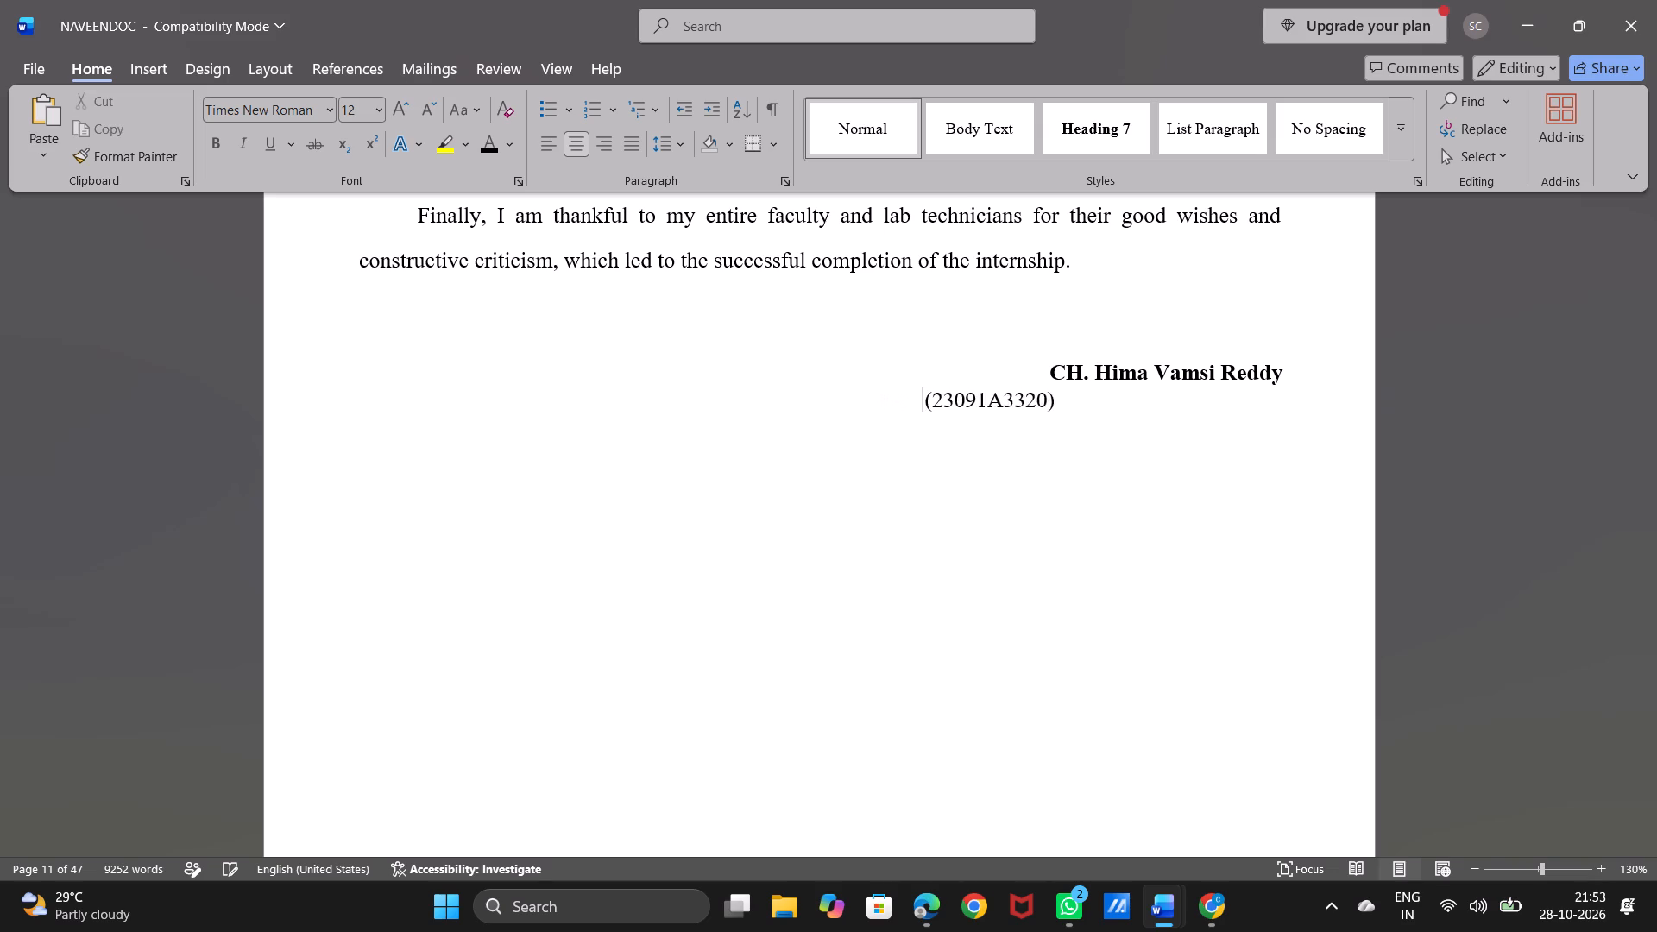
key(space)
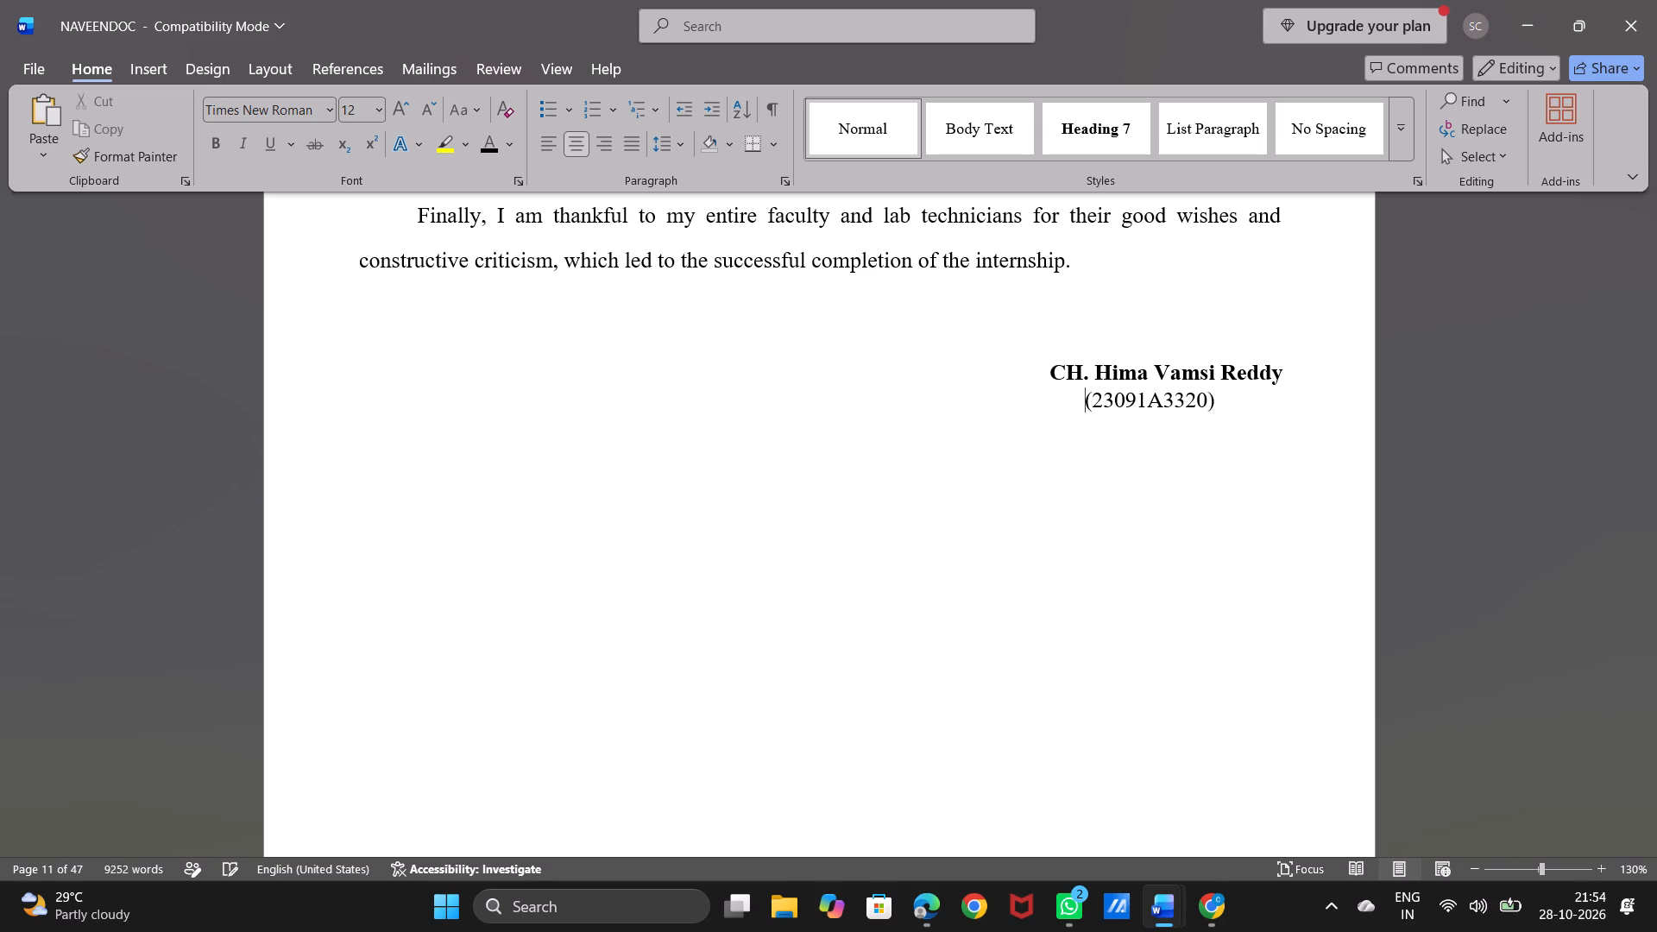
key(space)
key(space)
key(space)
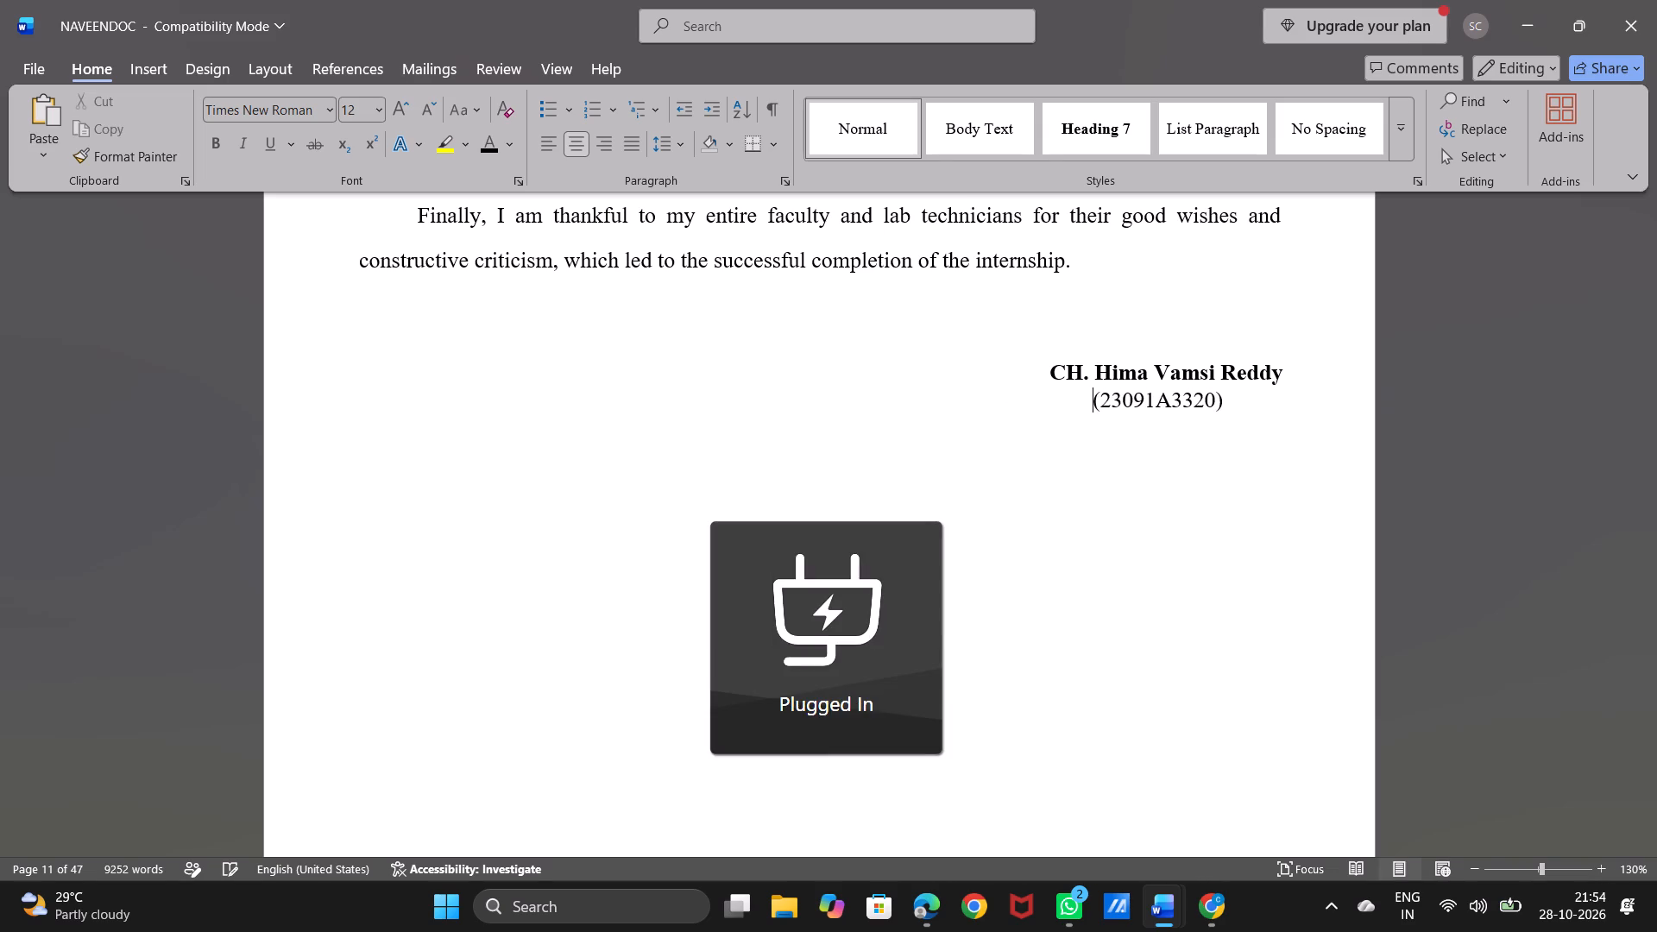
Look through the contents and chapter pages, then the front cover pages, for remaining details of the previous student.
scroll(1153, 400, down, 5)
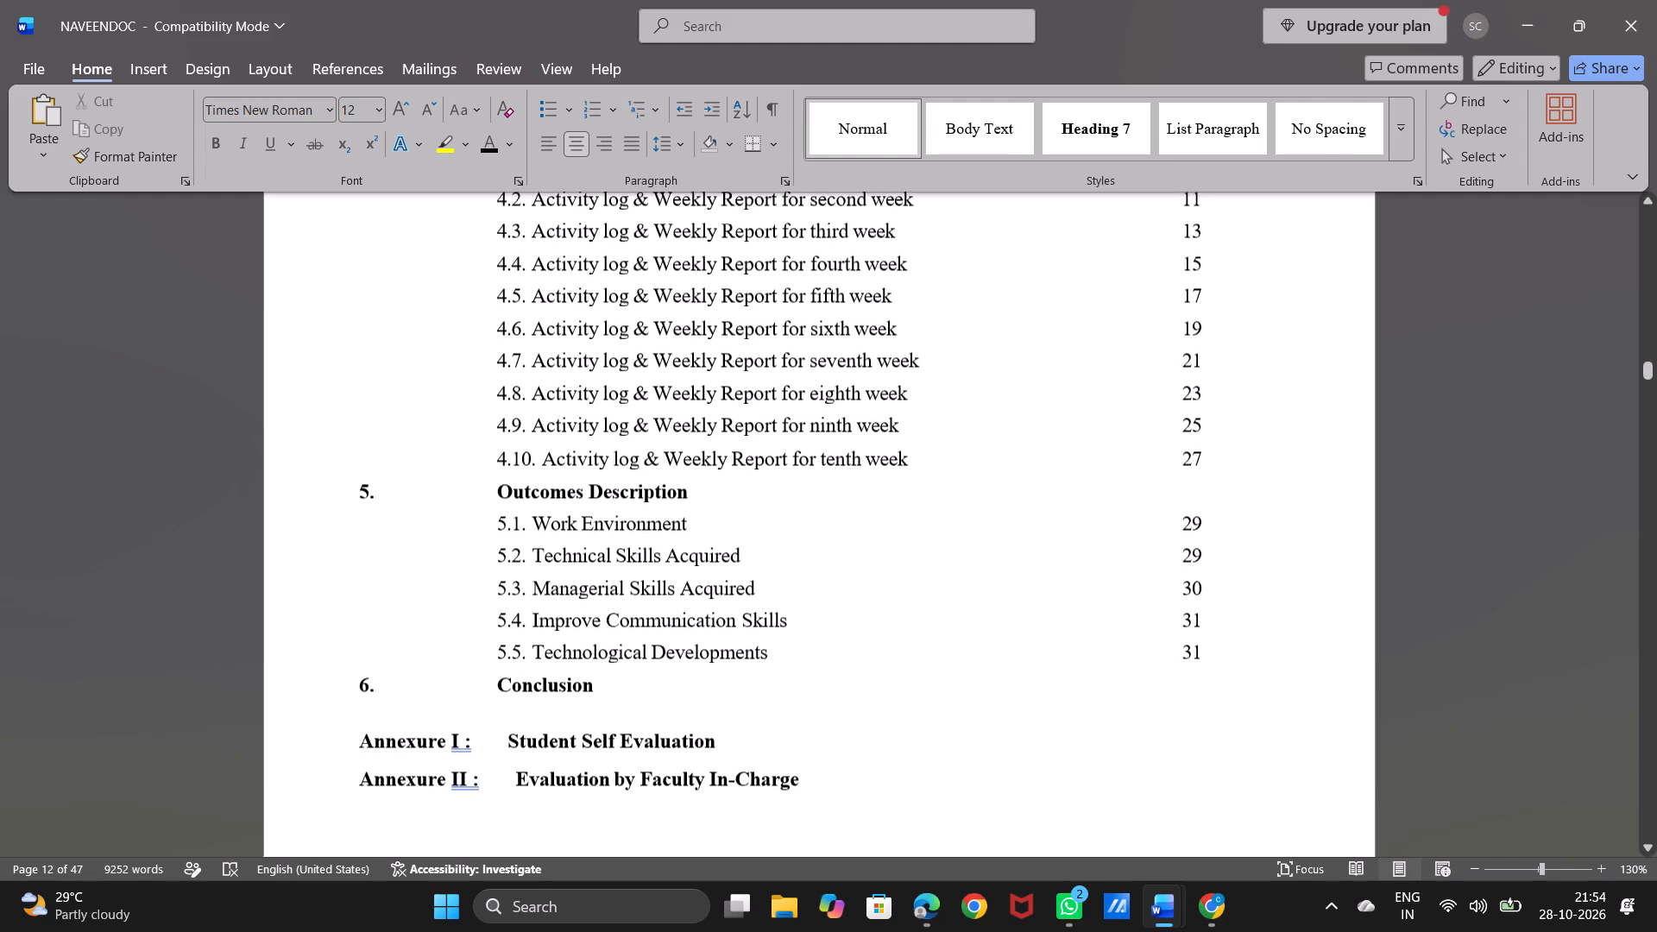
scroll(1153, 400, down, 3)
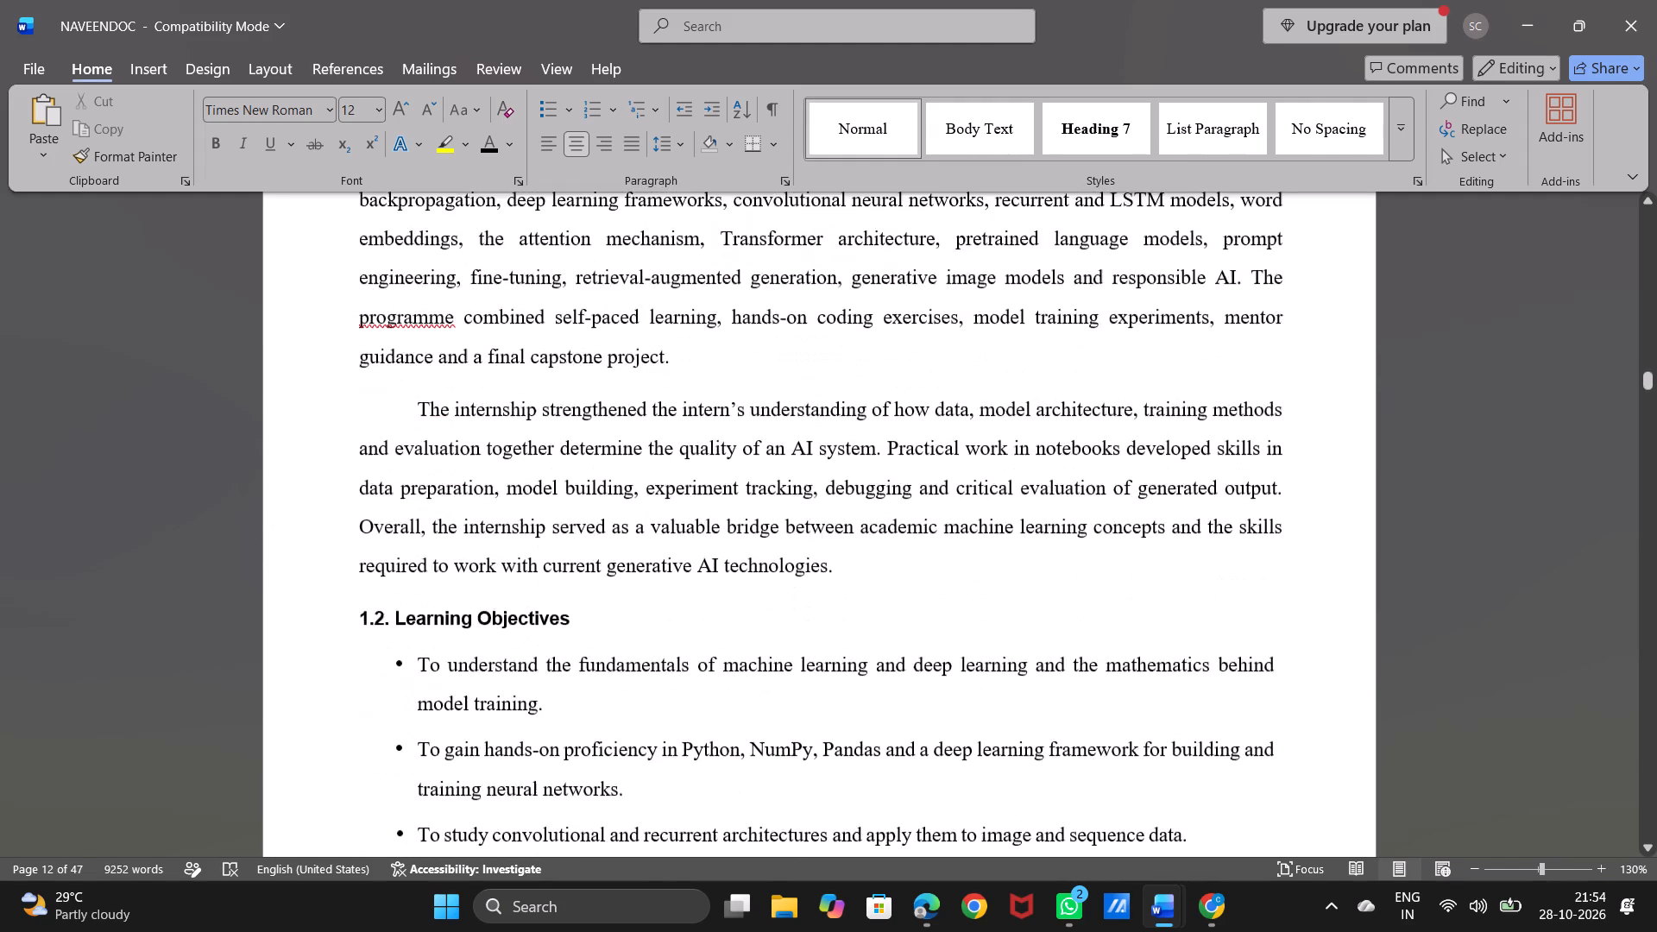
scroll(1153, 400, down, 3)
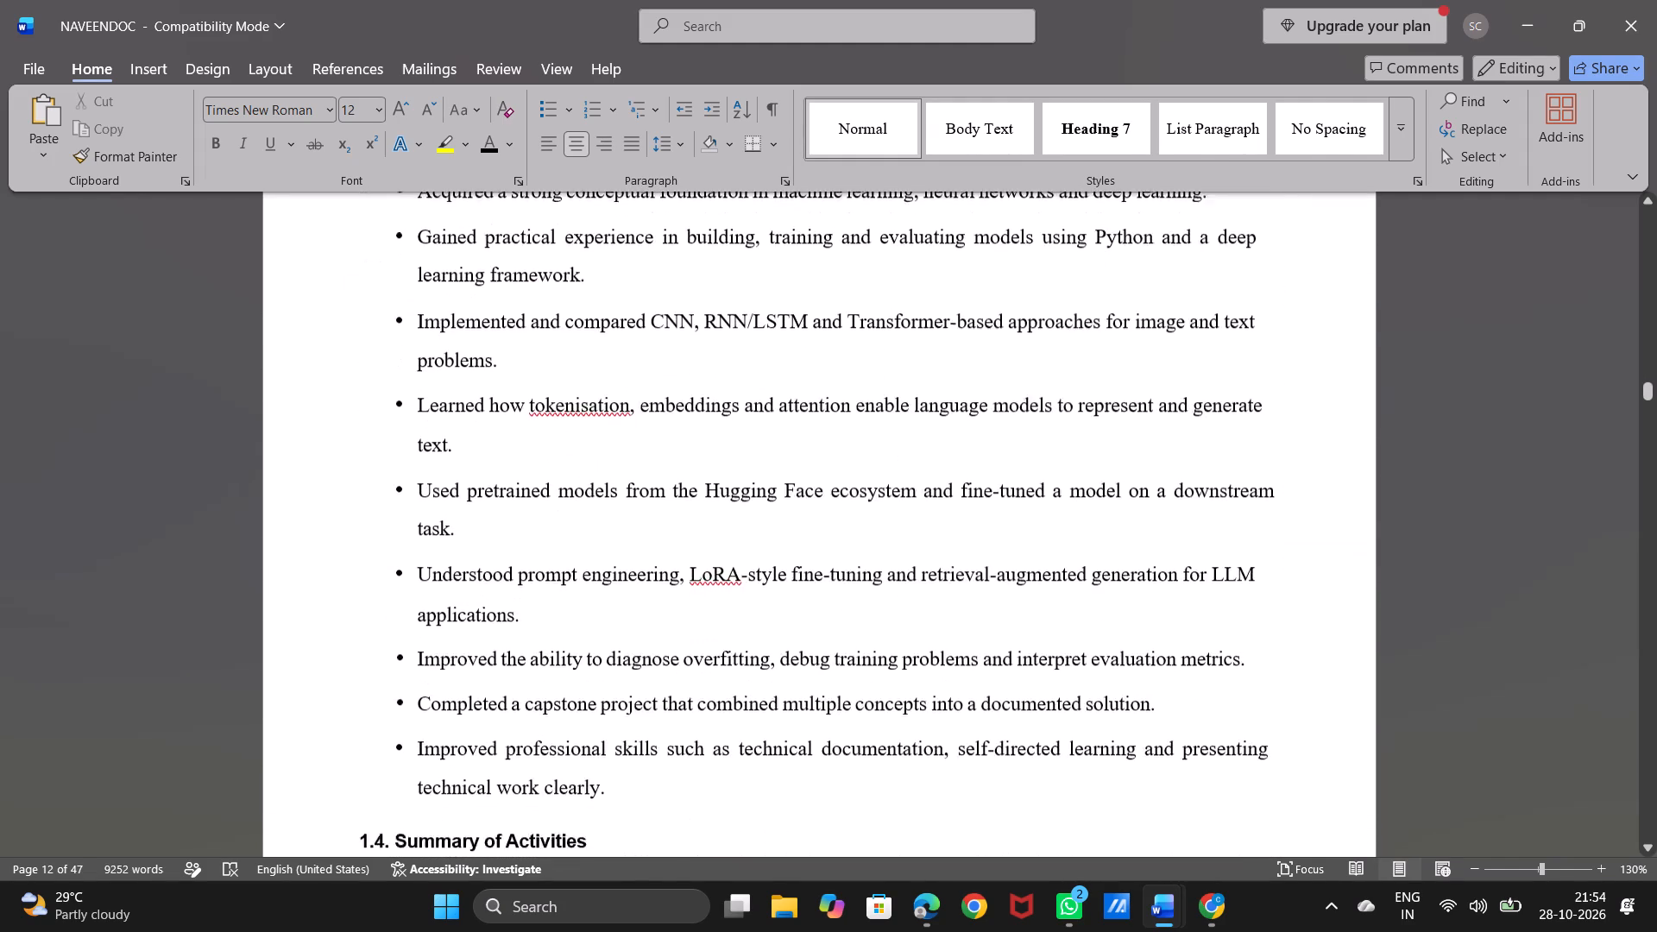
scroll(1153, 400, down, 3)
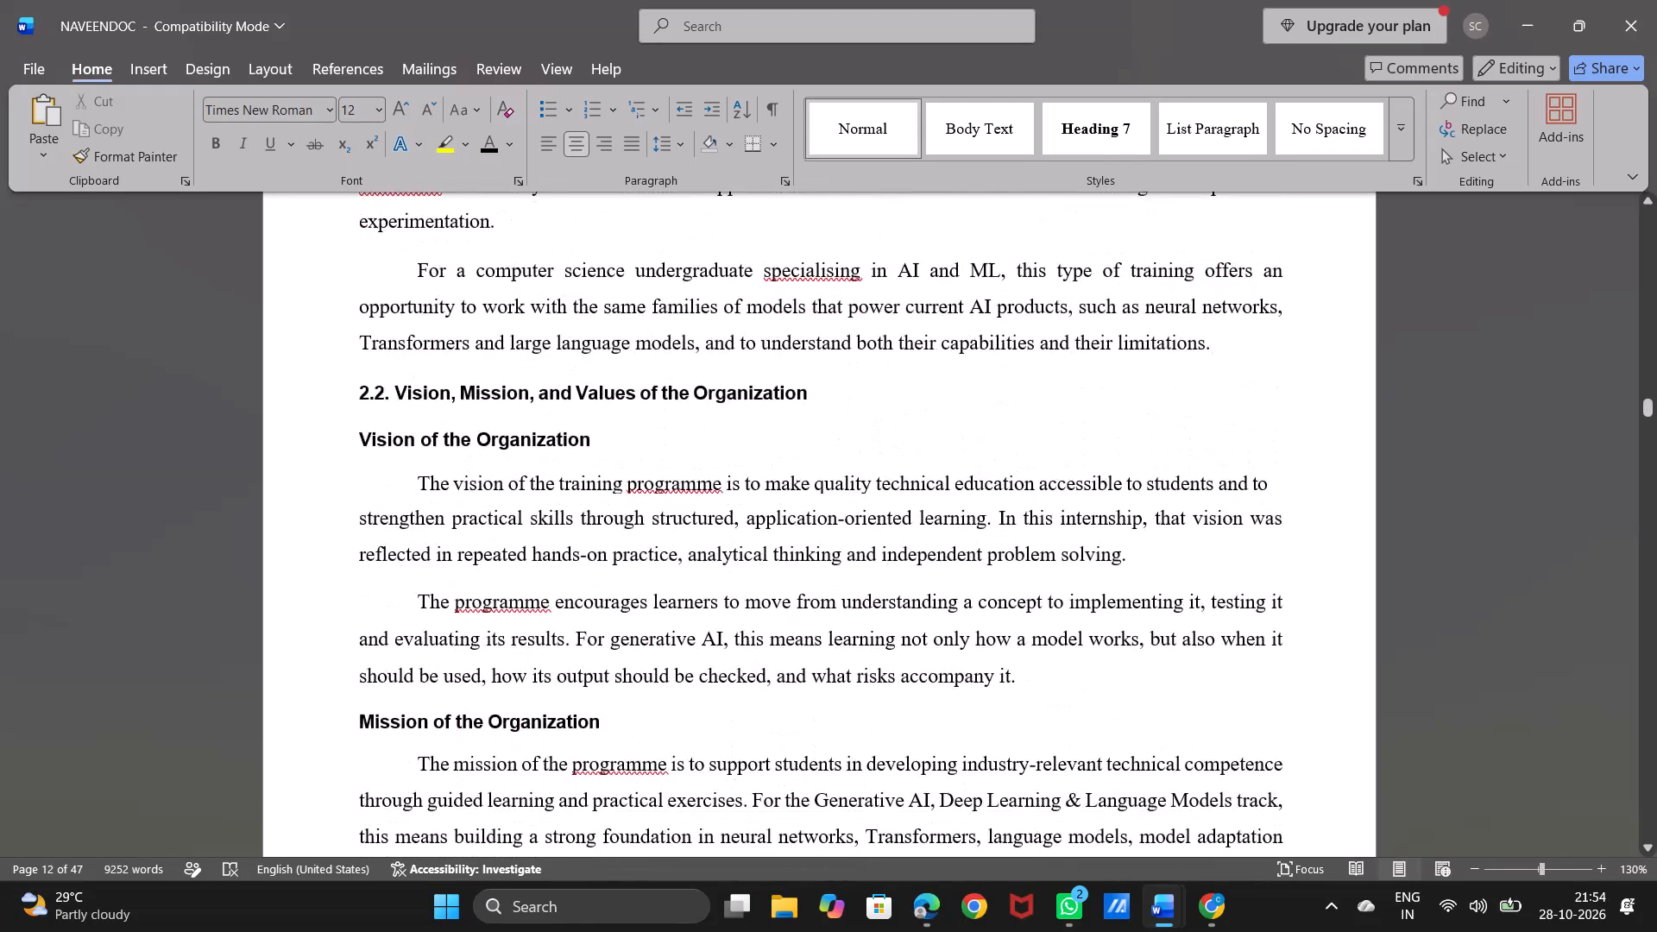
scroll(1153, 400, down, 3)
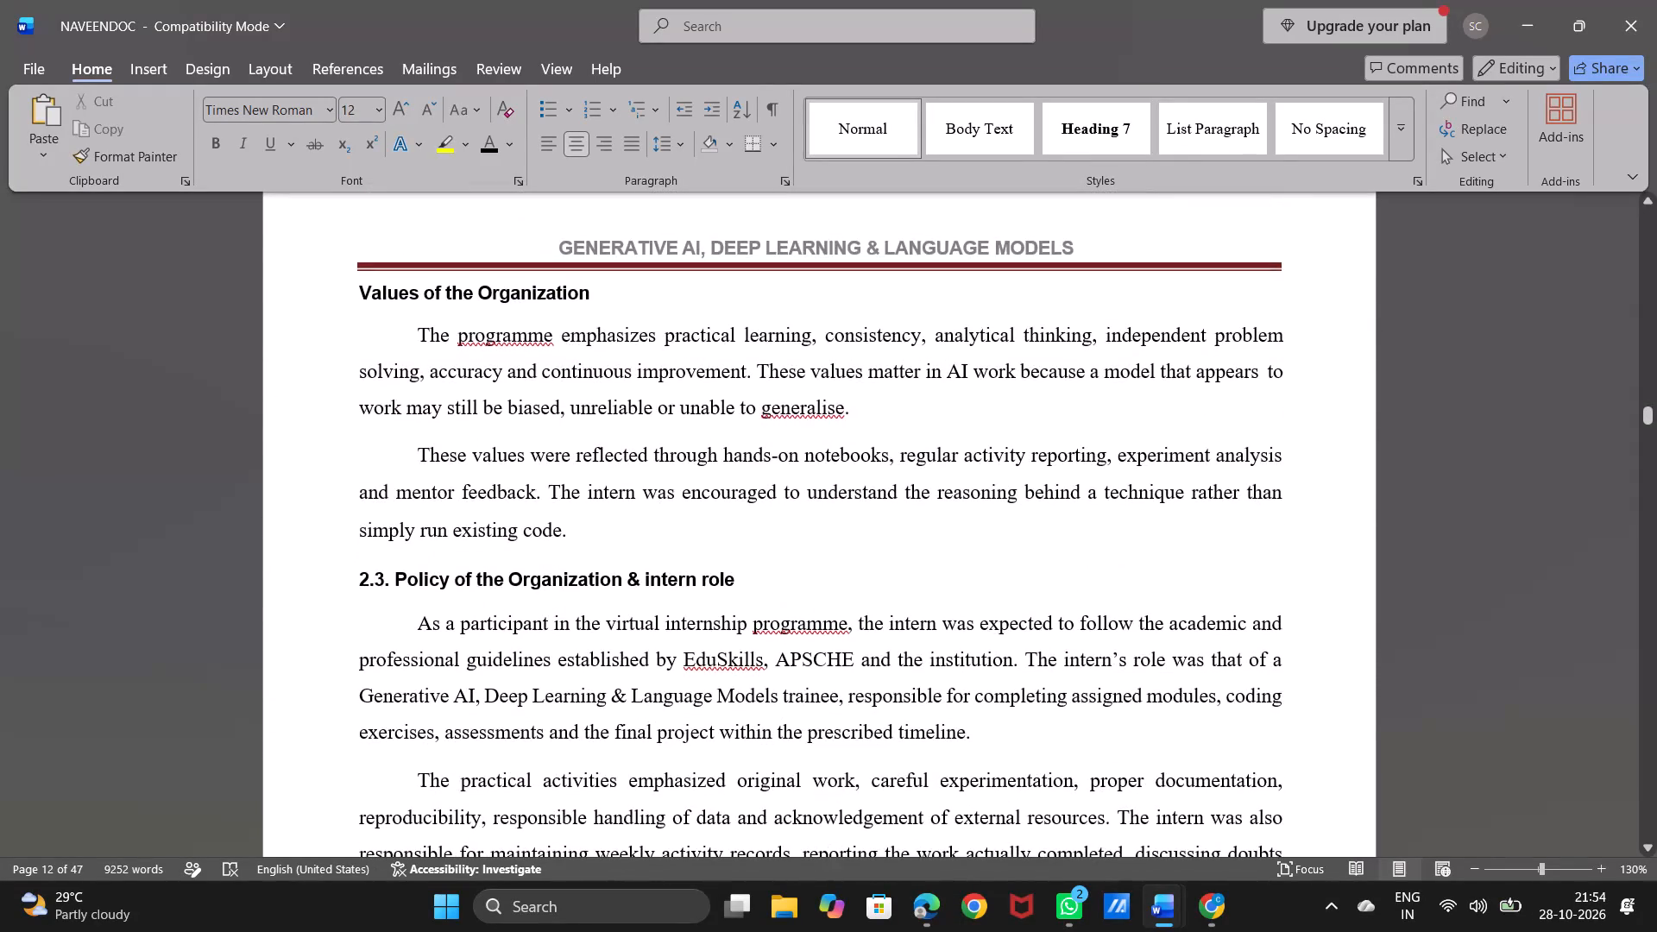
scroll(1153, 400, up, 17)
scroll(1153, 400, up, 6)
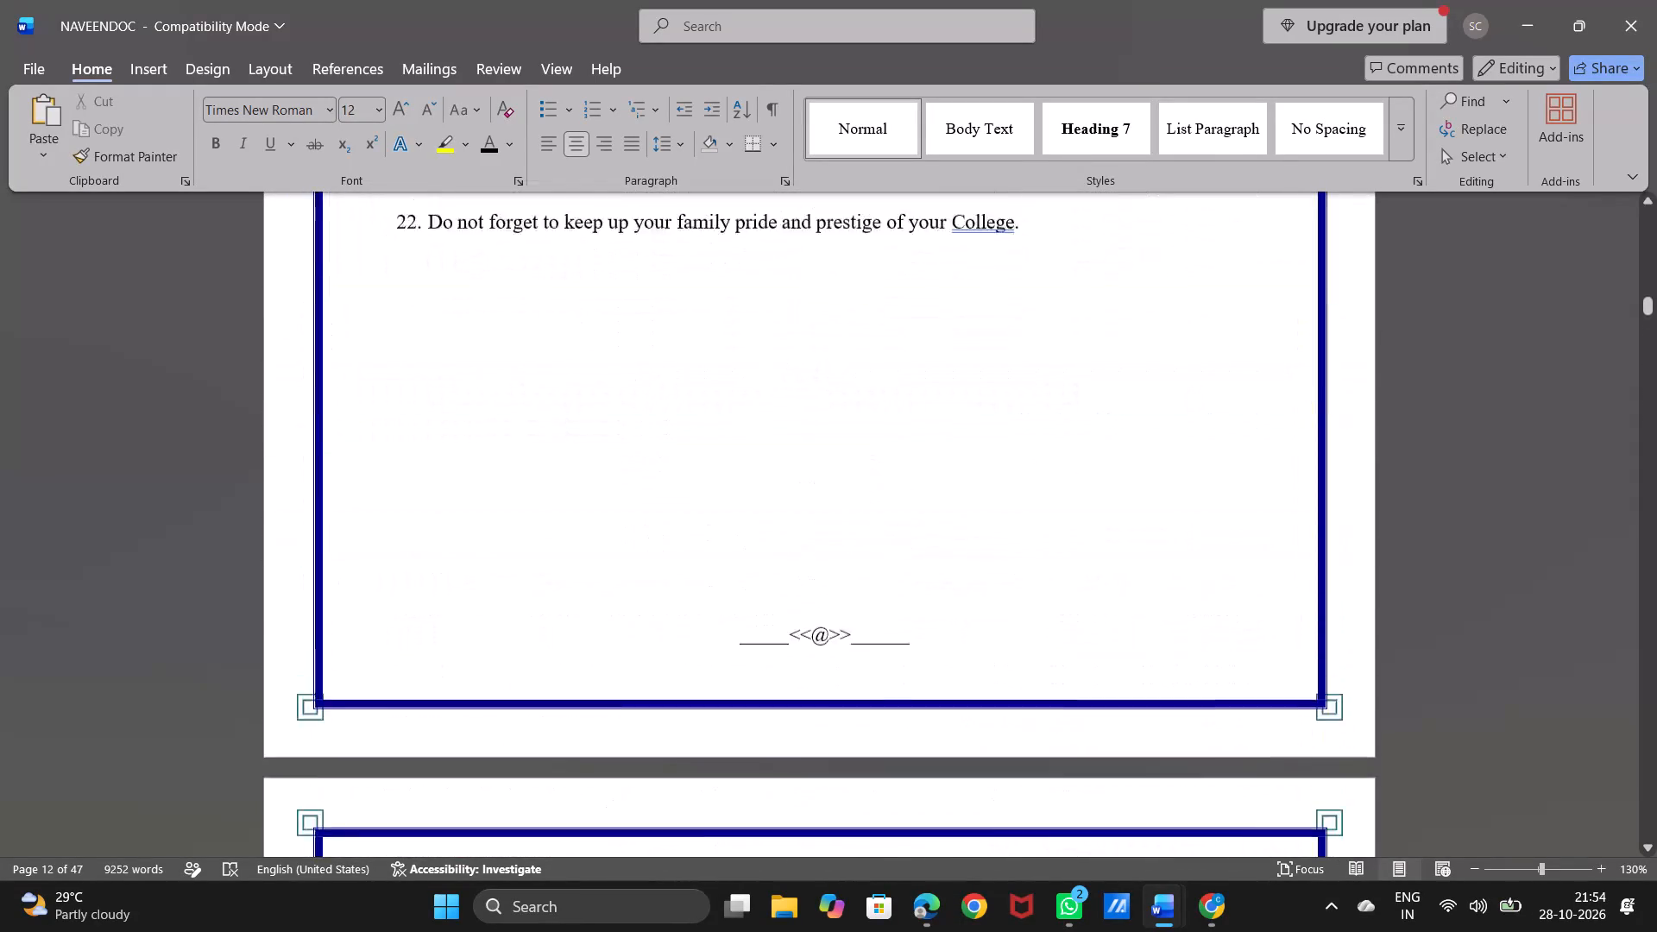
scroll(1153, 400, up, 3)
scroll(1153, 400, down, 5)
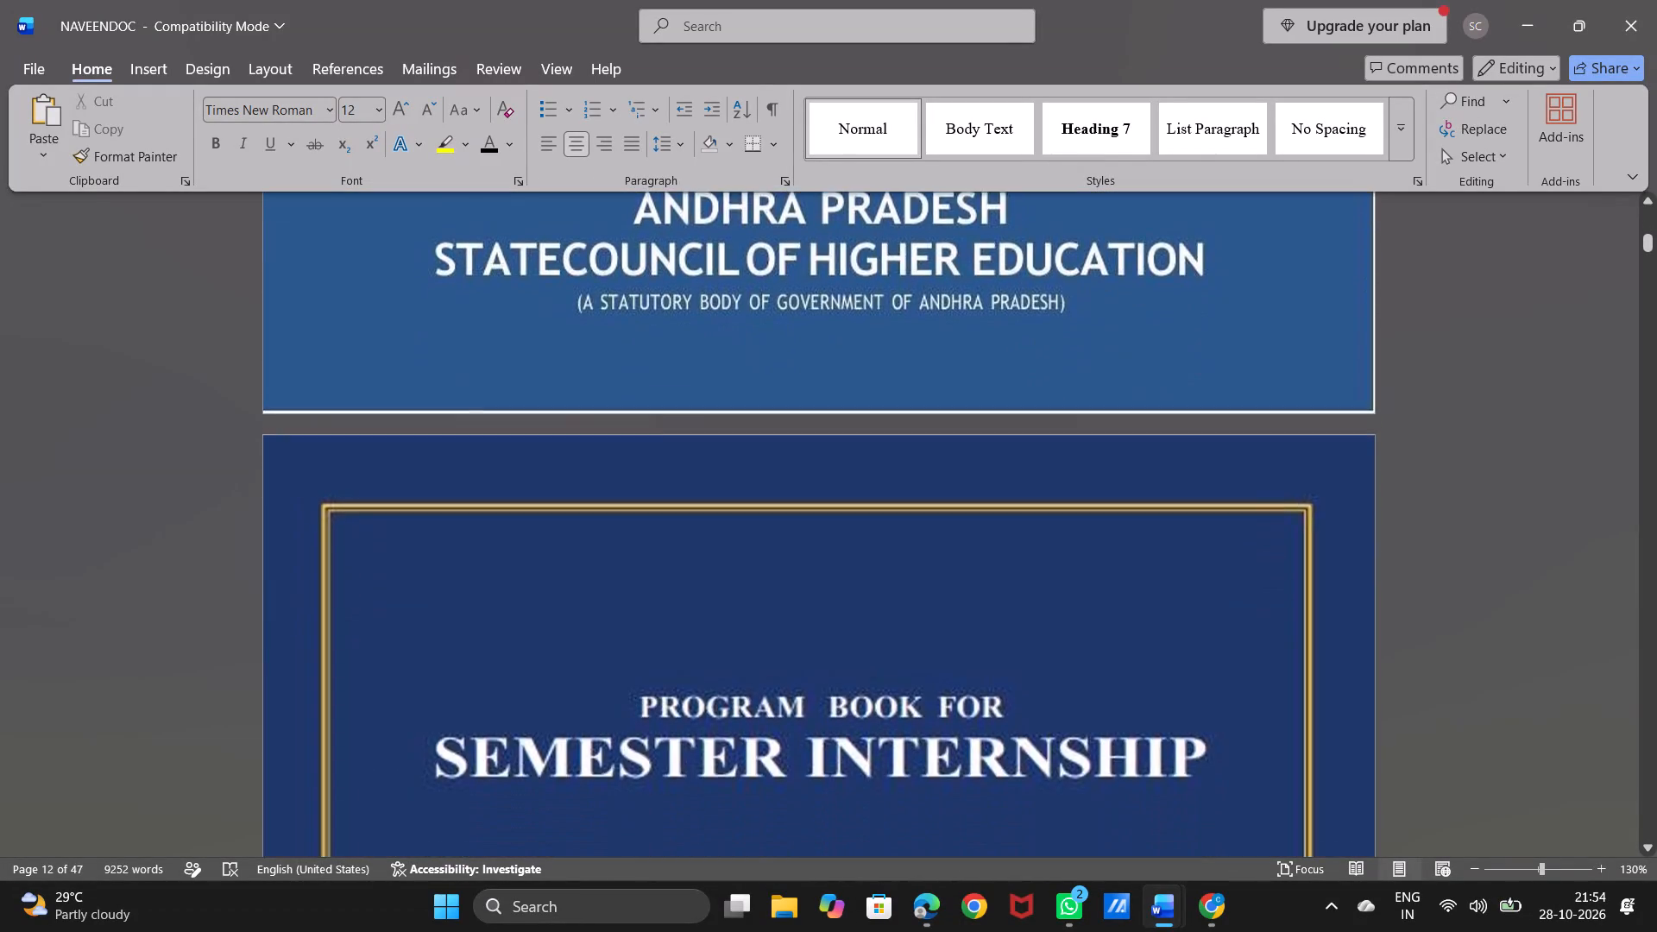
scroll(1153, 400, down, 3)
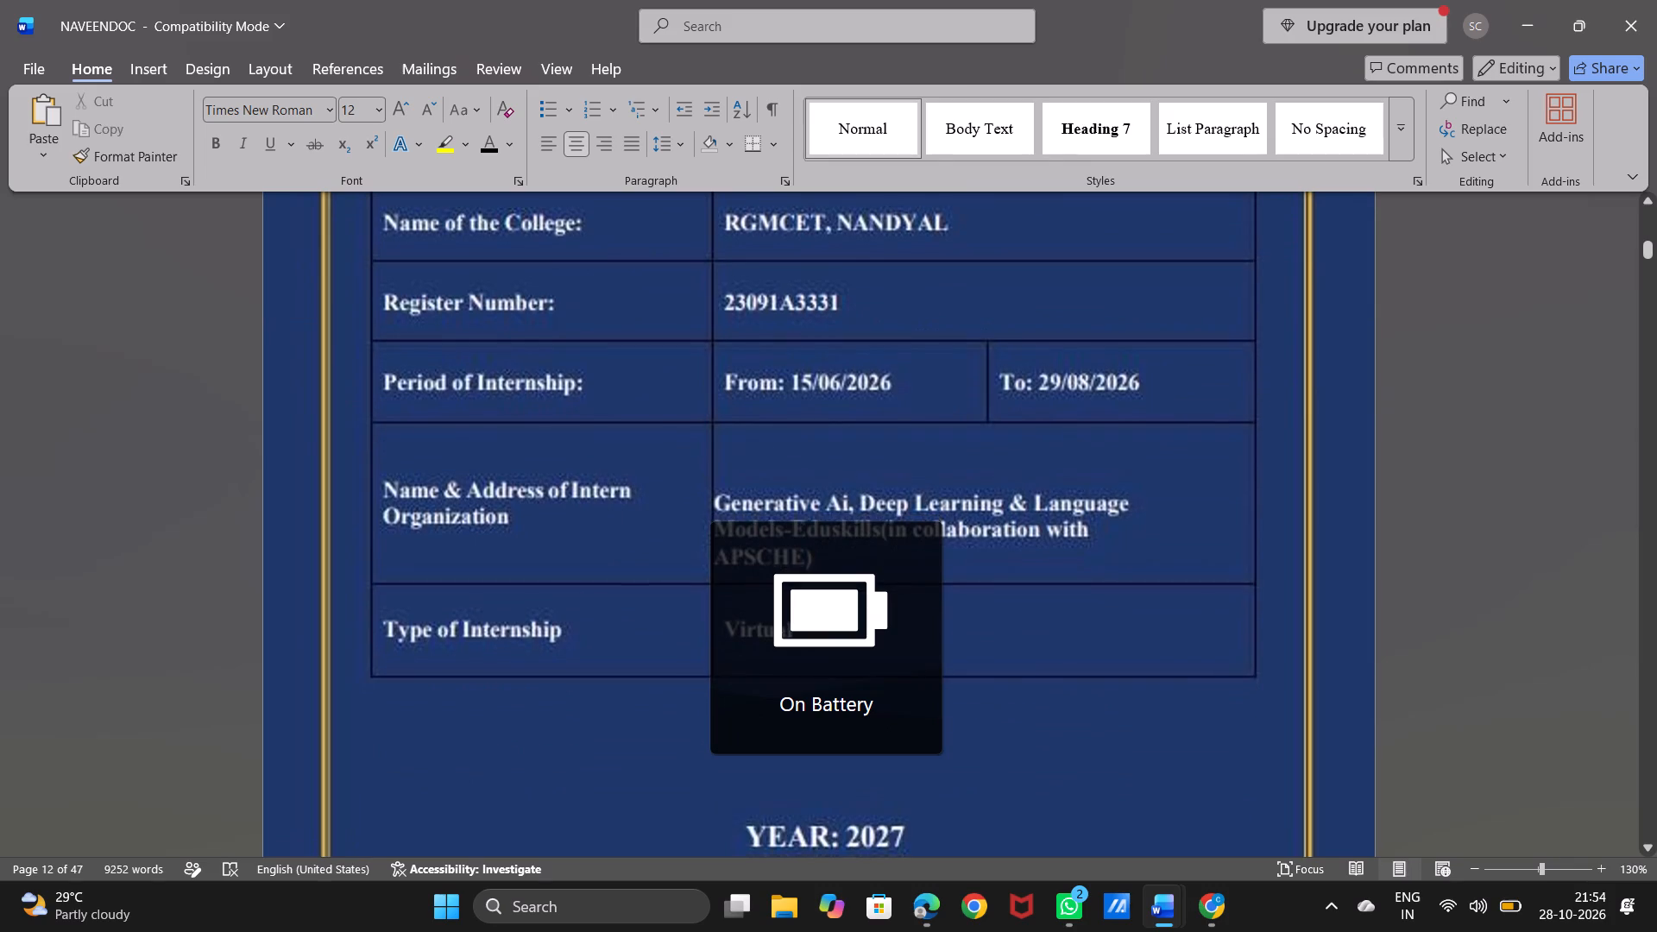
scroll(1153, 400, down, 2)
Shift the Semester Internship cover picture containing the student details table slightly right and up on page 3.
drag(1153, 400, 1173, 346)
scroll(1007, 463, up, 1)
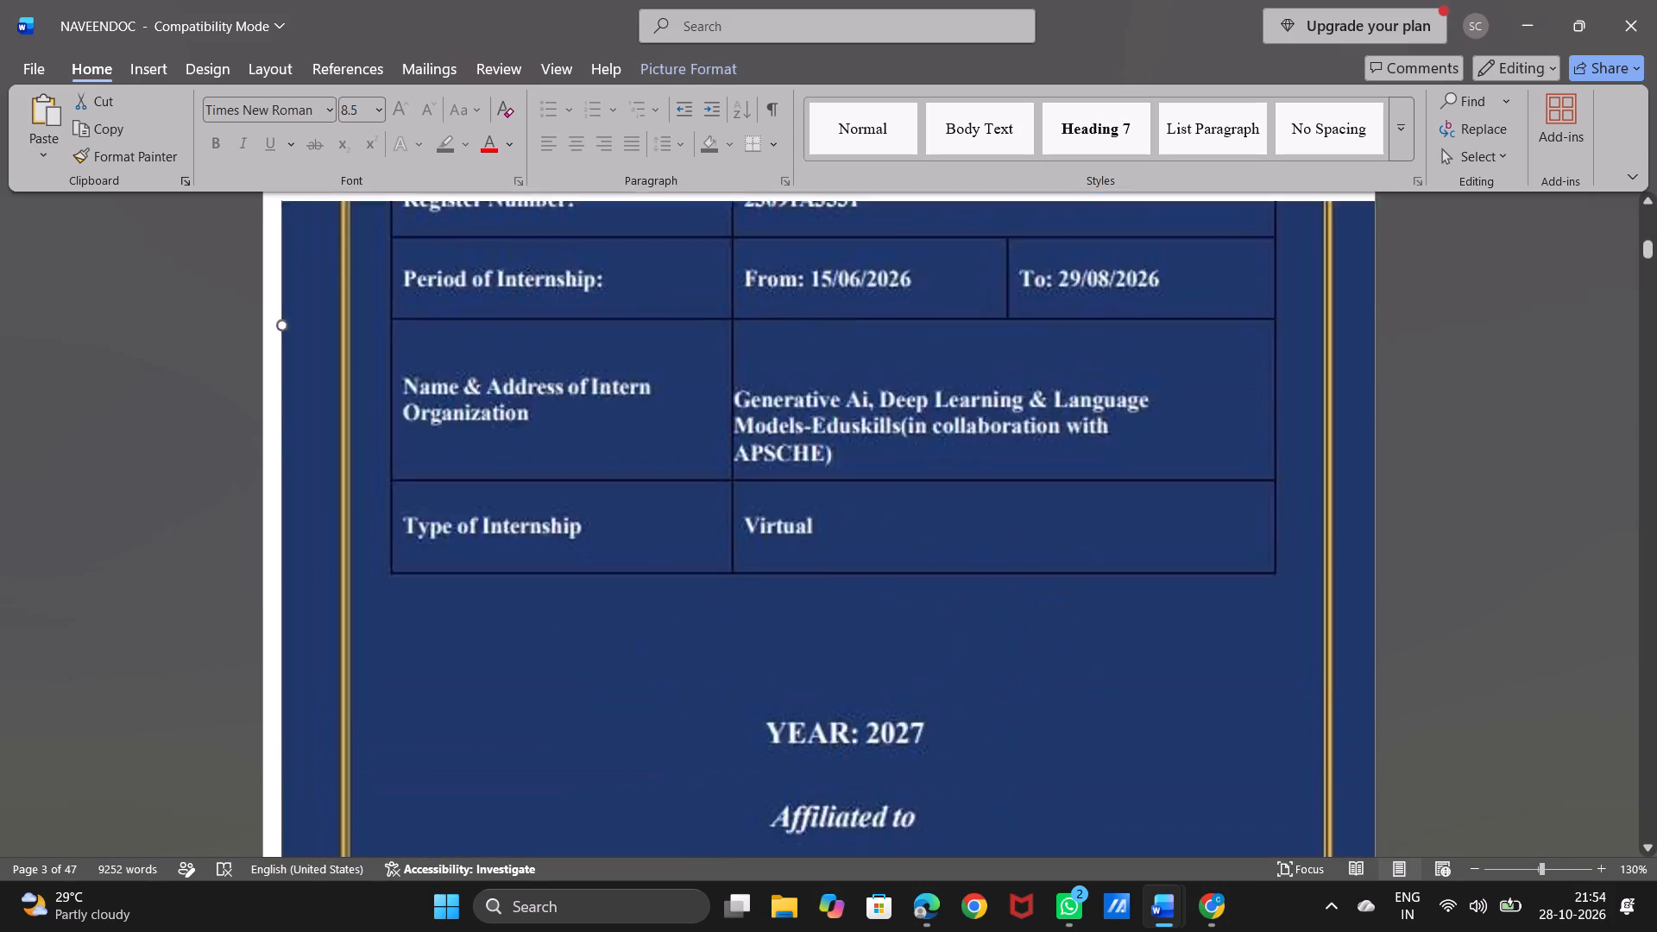
scroll(1007, 463, up, 4)
scroll(1007, 463, down, 2)
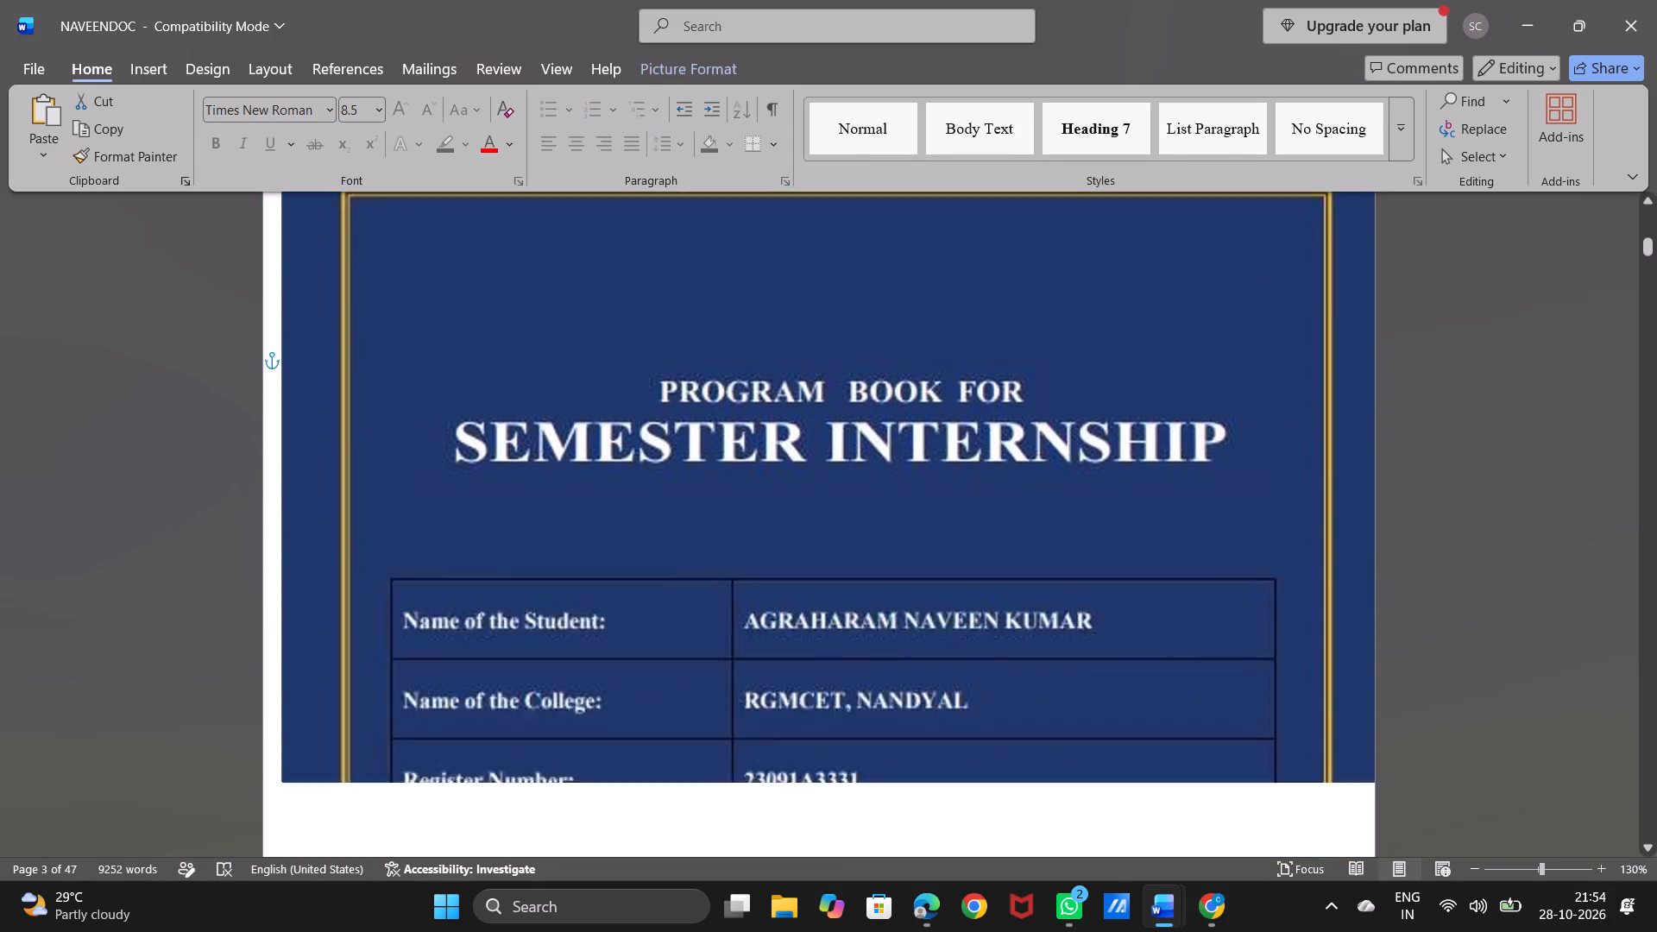
Abbreviate the student's surname to "CH." in the Submitted by line of the short-term internship title page.
scroll(1007, 463, down, 1)
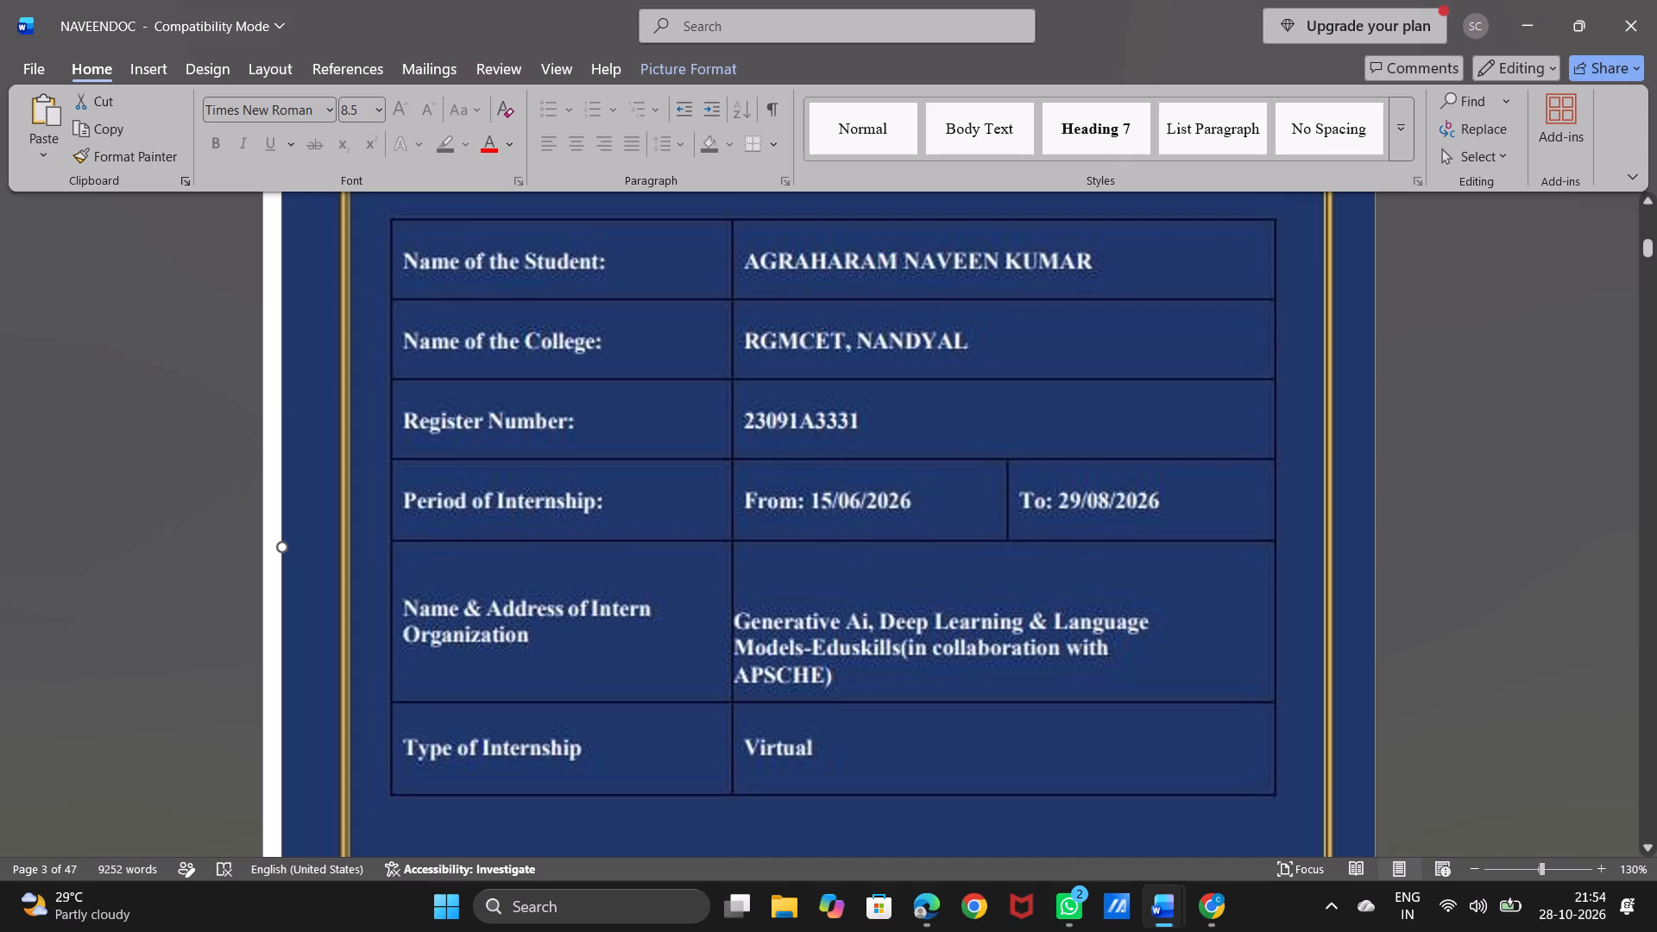
scroll(927, 282, down, 5)
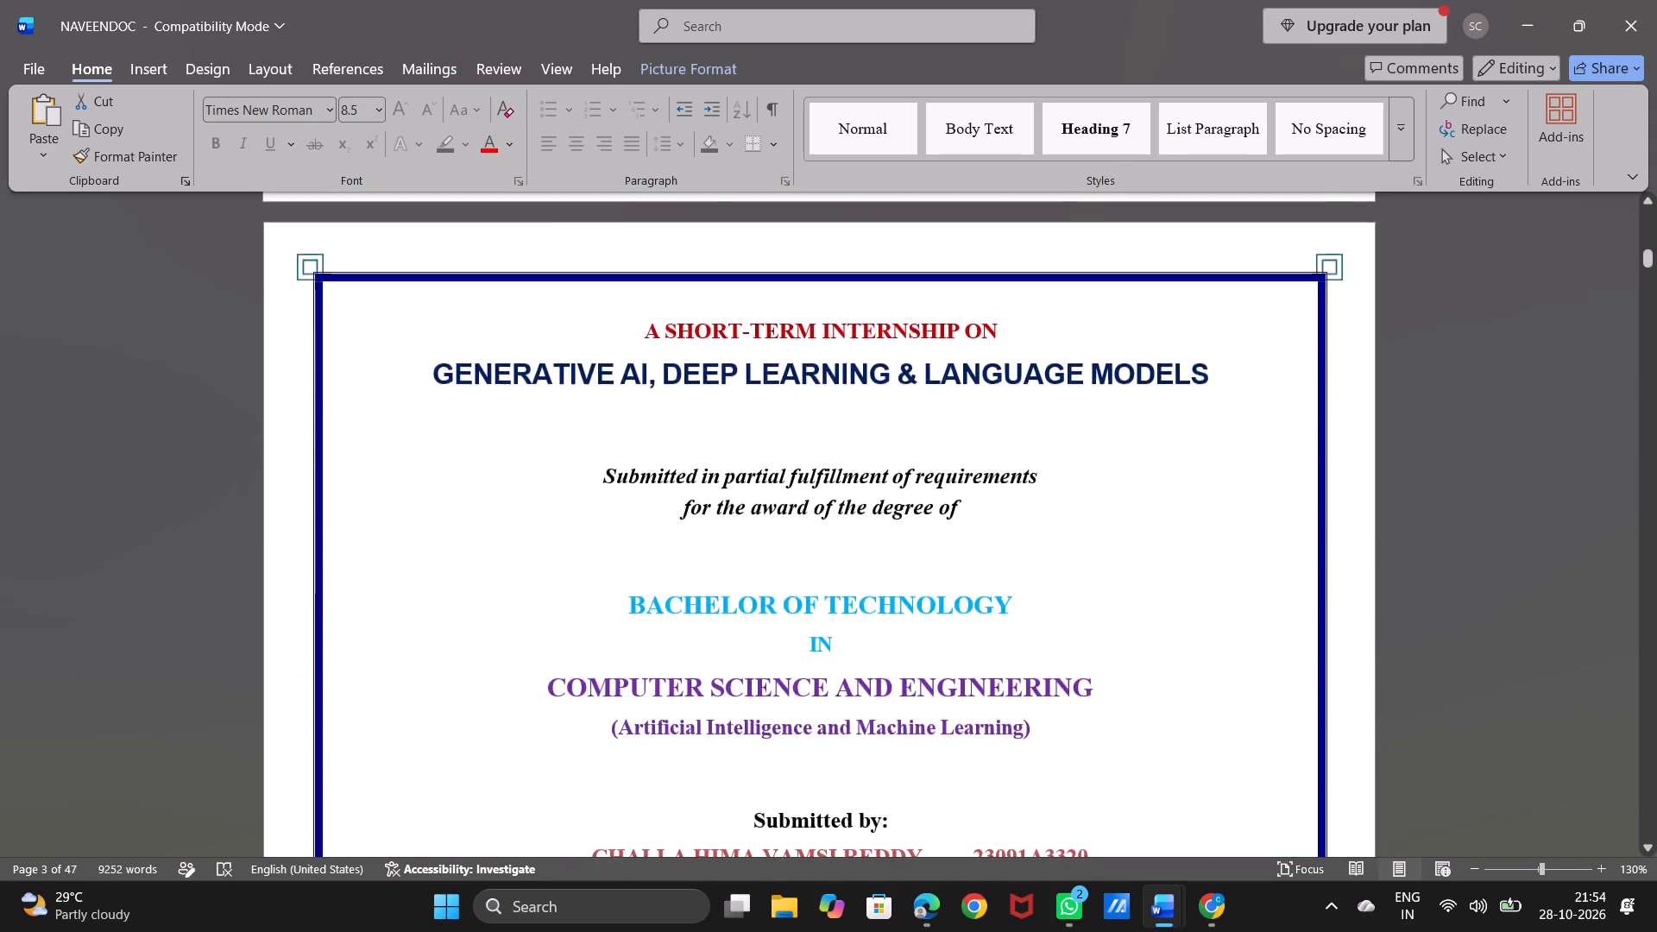
scroll(927, 282, down, 3)
scroll(927, 282, up, 1)
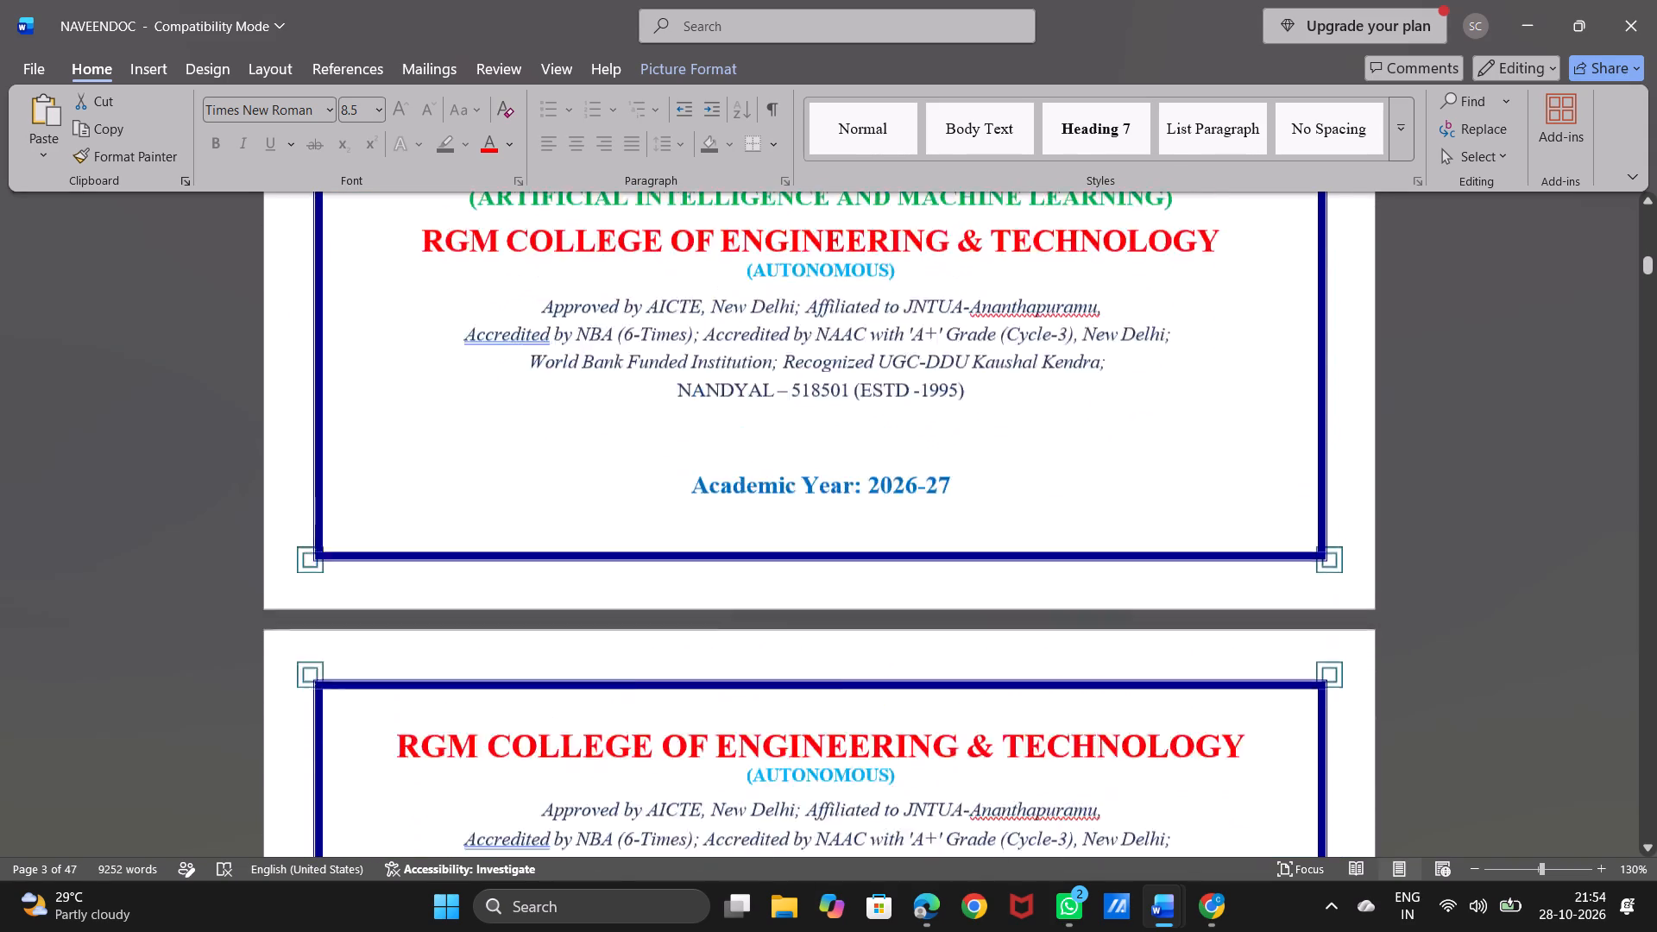
scroll(927, 282, up, 3)
scroll(927, 282, down, 2)
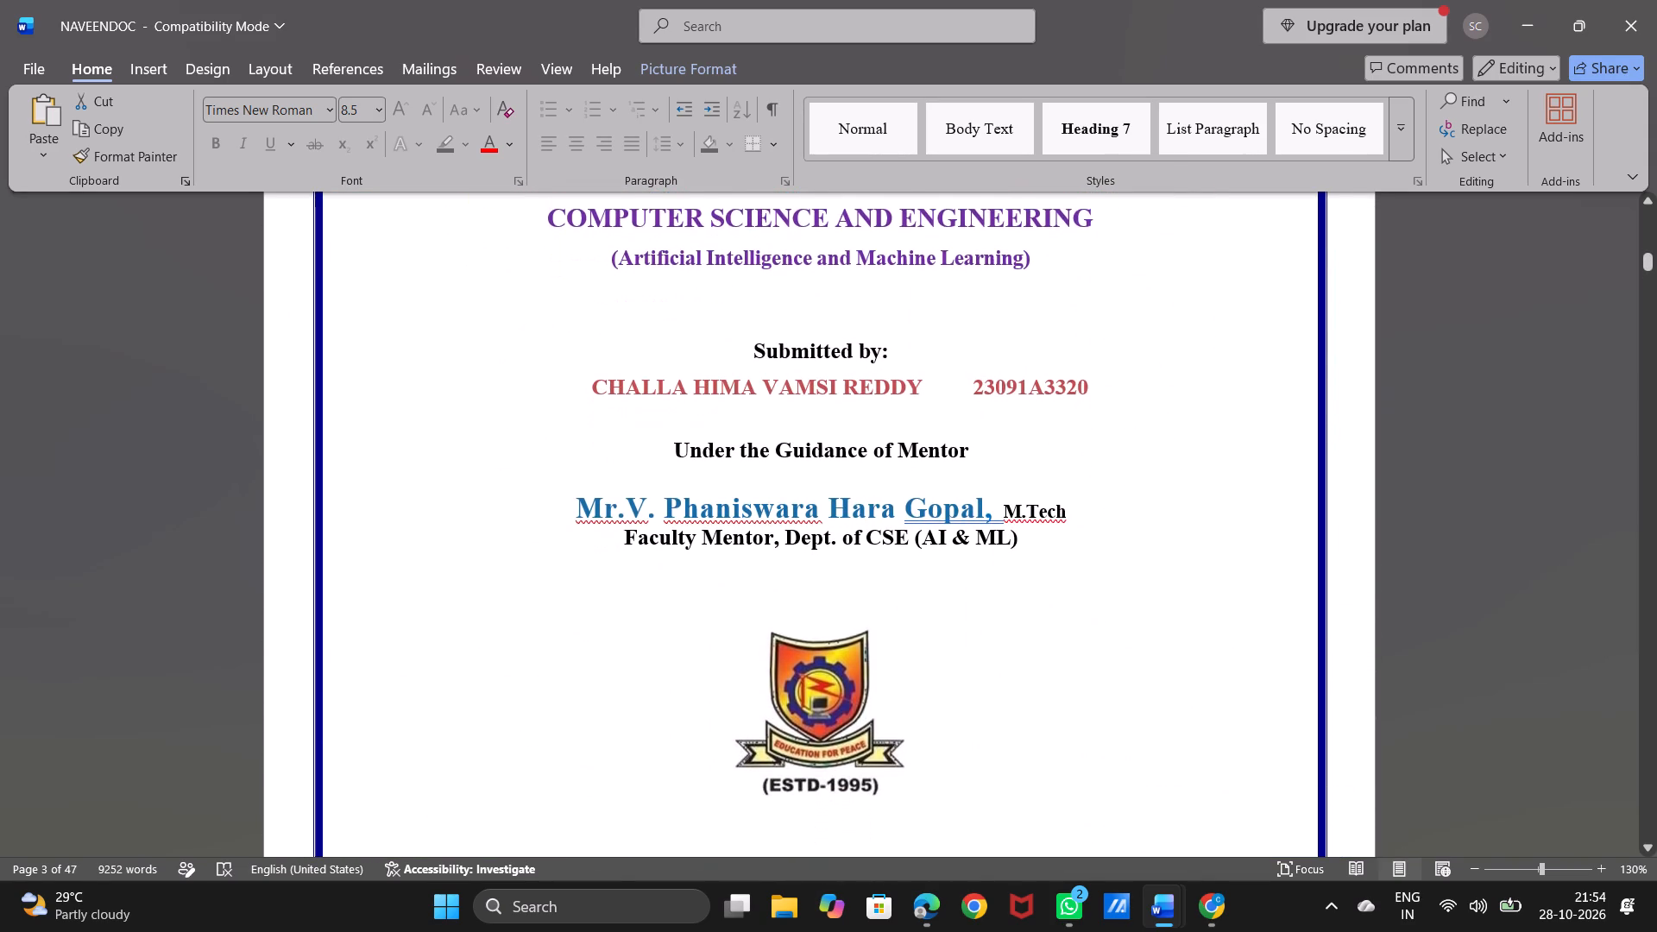
scroll(927, 282, down, 1)
scroll(927, 282, up, 1)
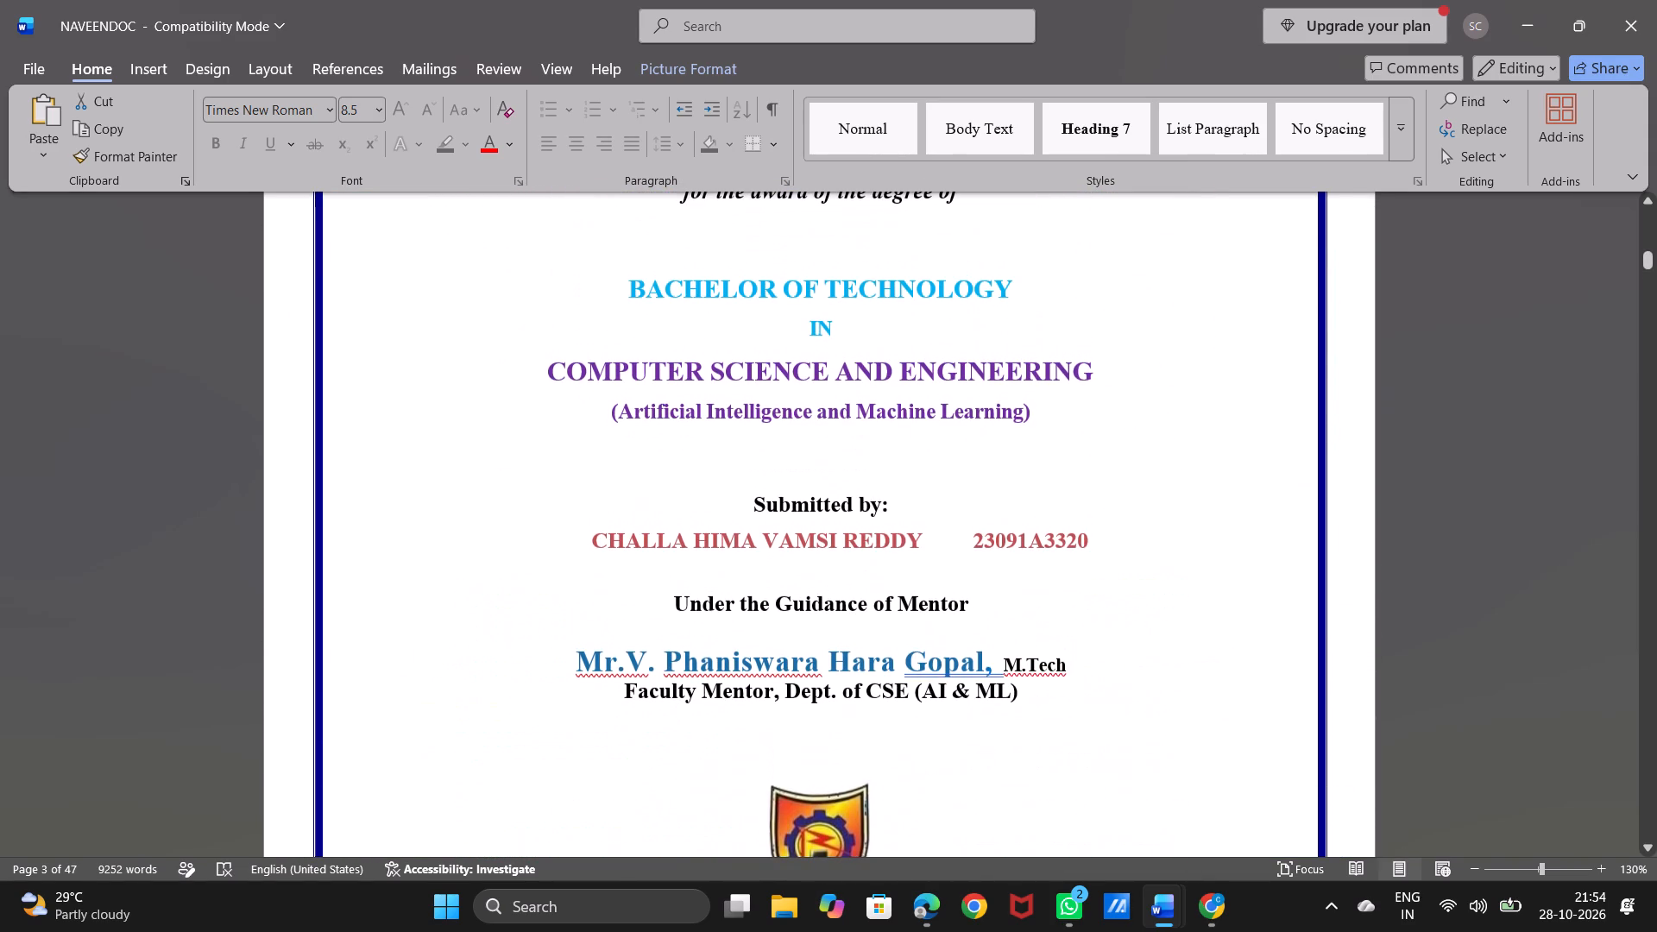
click(694, 547)
key(BackSpace)
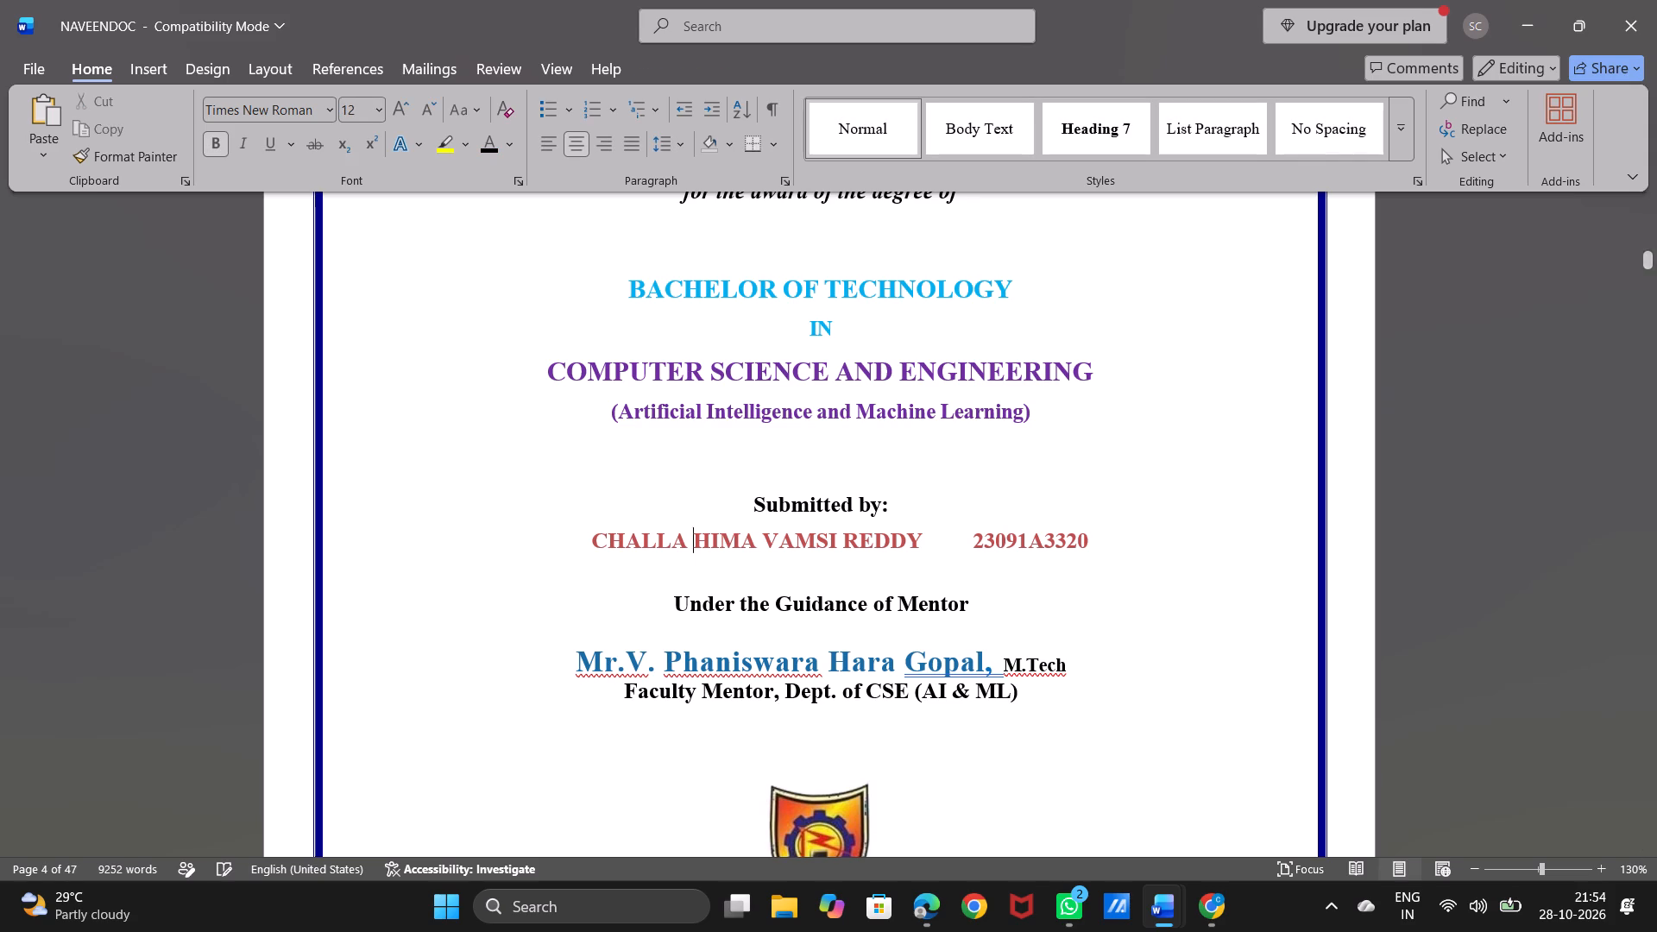
key(BackSpace)
key(BackSpace)
key(BackSpace)
key(BackSpace)
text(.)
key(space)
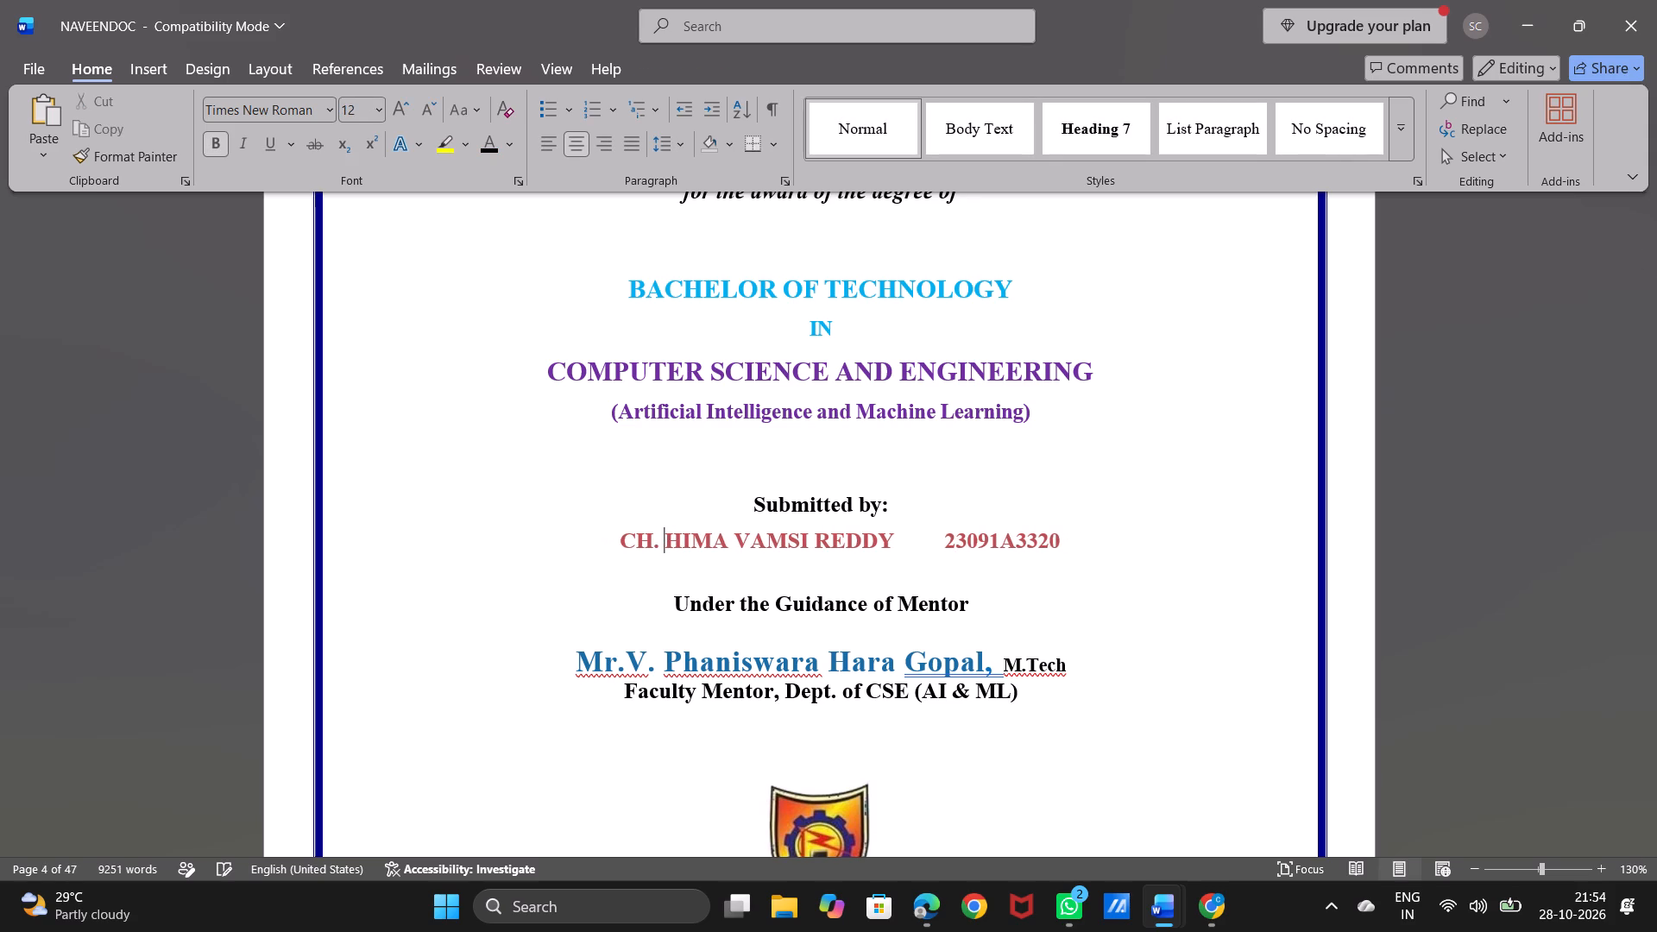
Abbreviate the surname to "CH." under Student Name on the college Certificate page.
scroll(694, 547, down, 3)
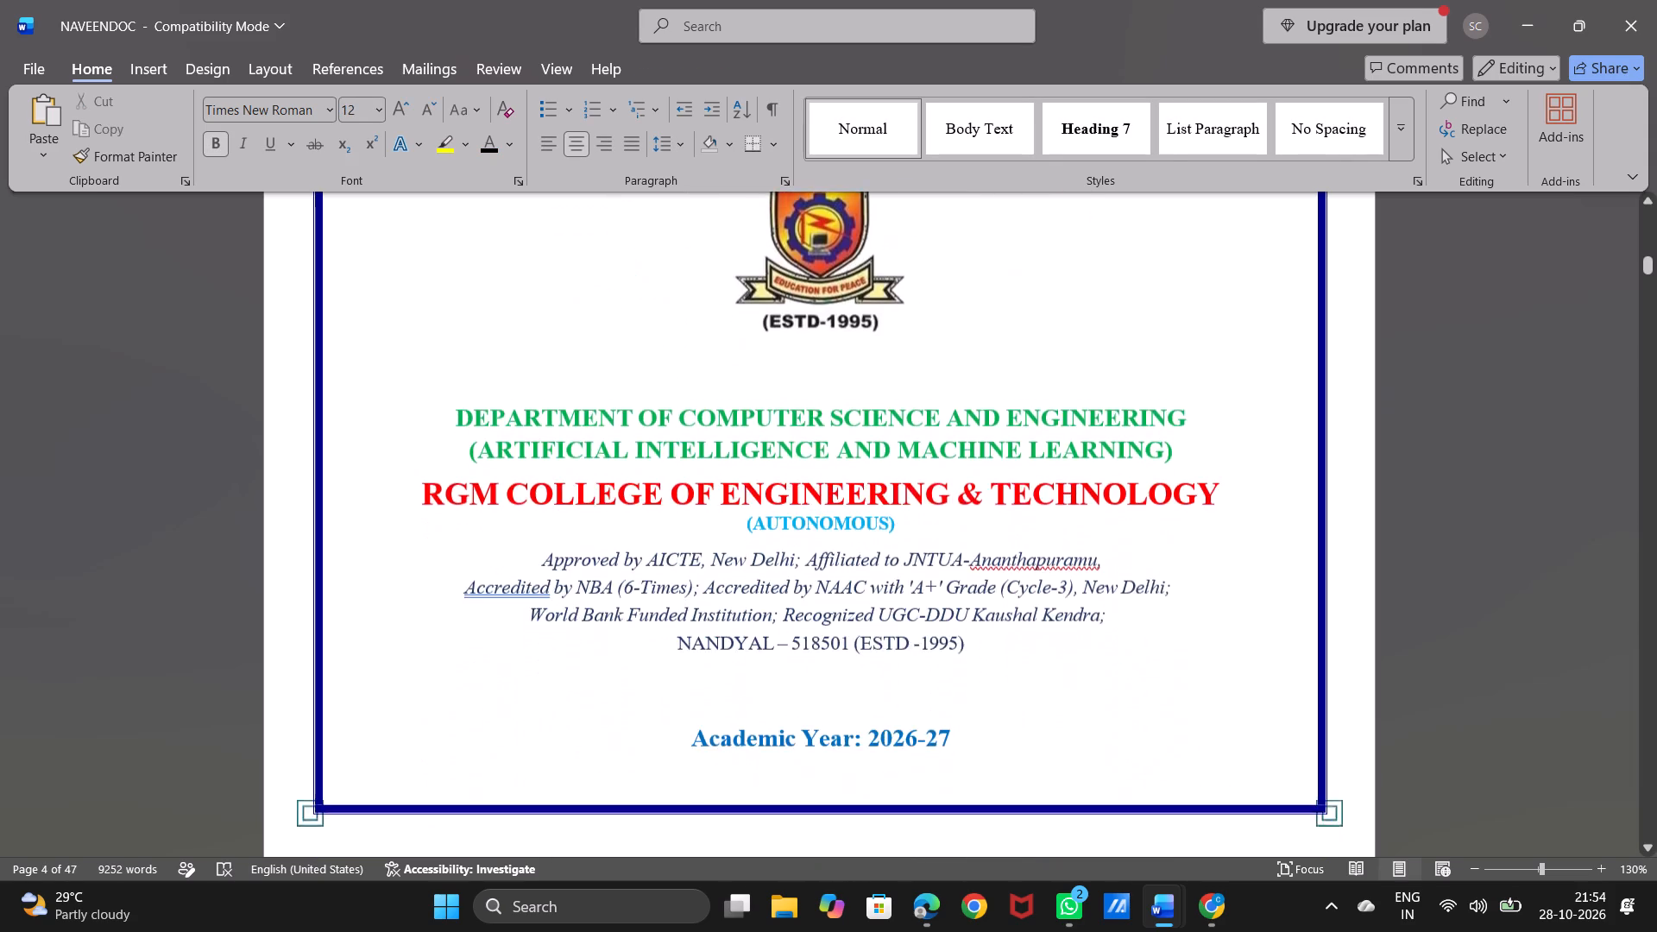
scroll(694, 547, down, 3)
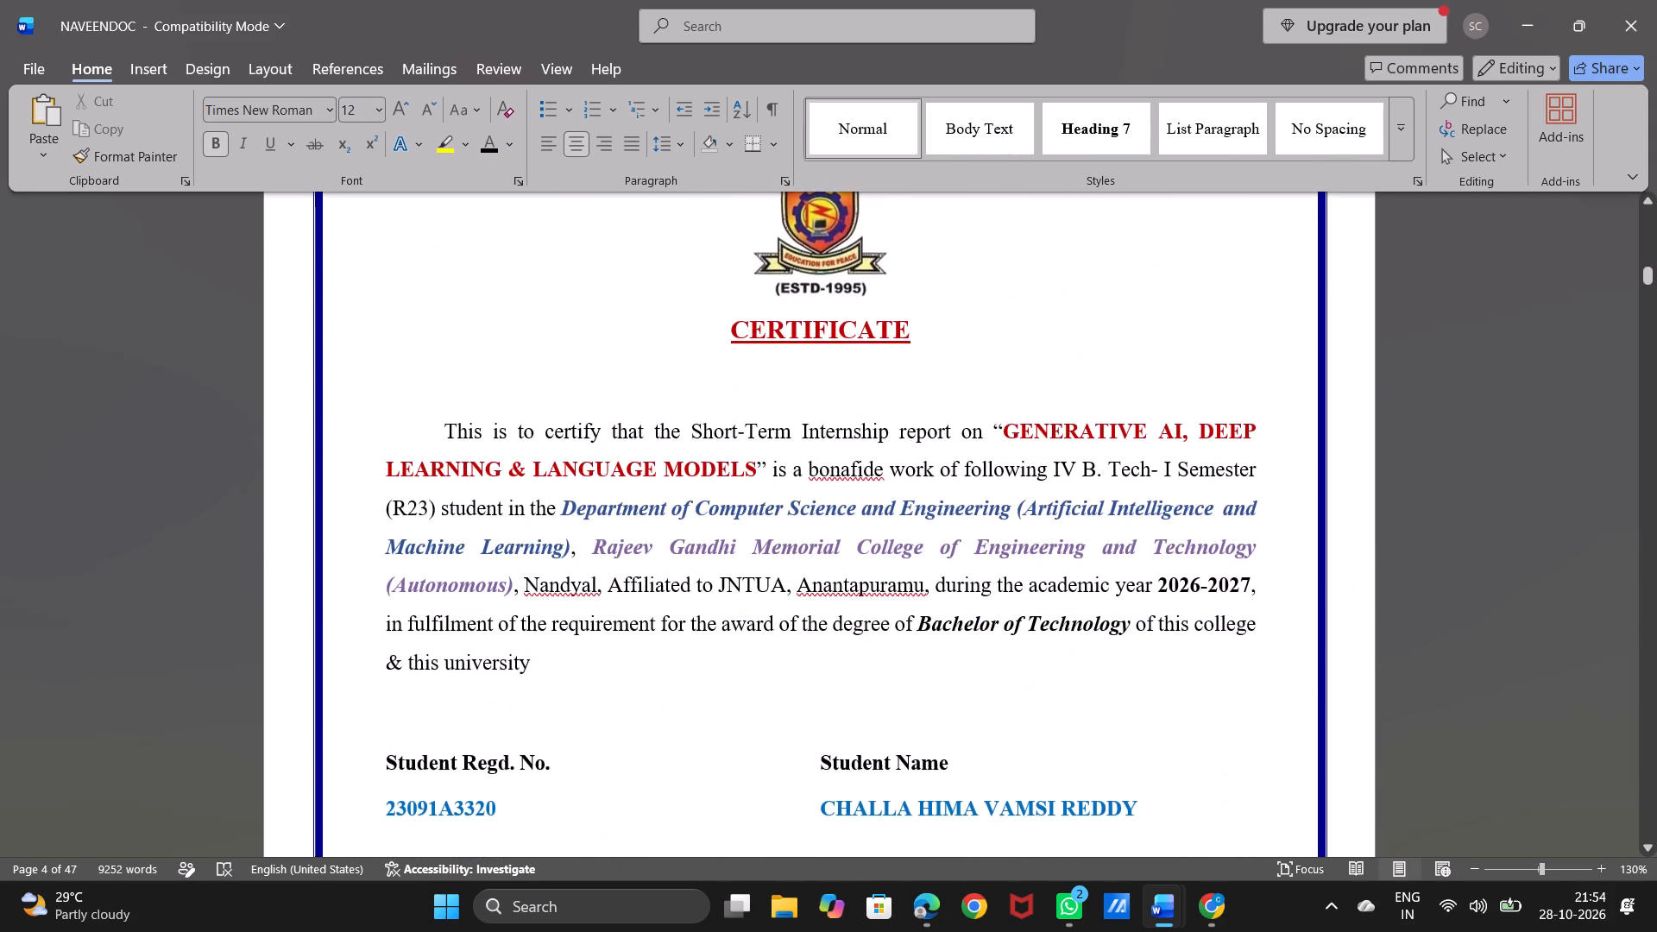
scroll(980, 662, down, 1)
click(915, 449)
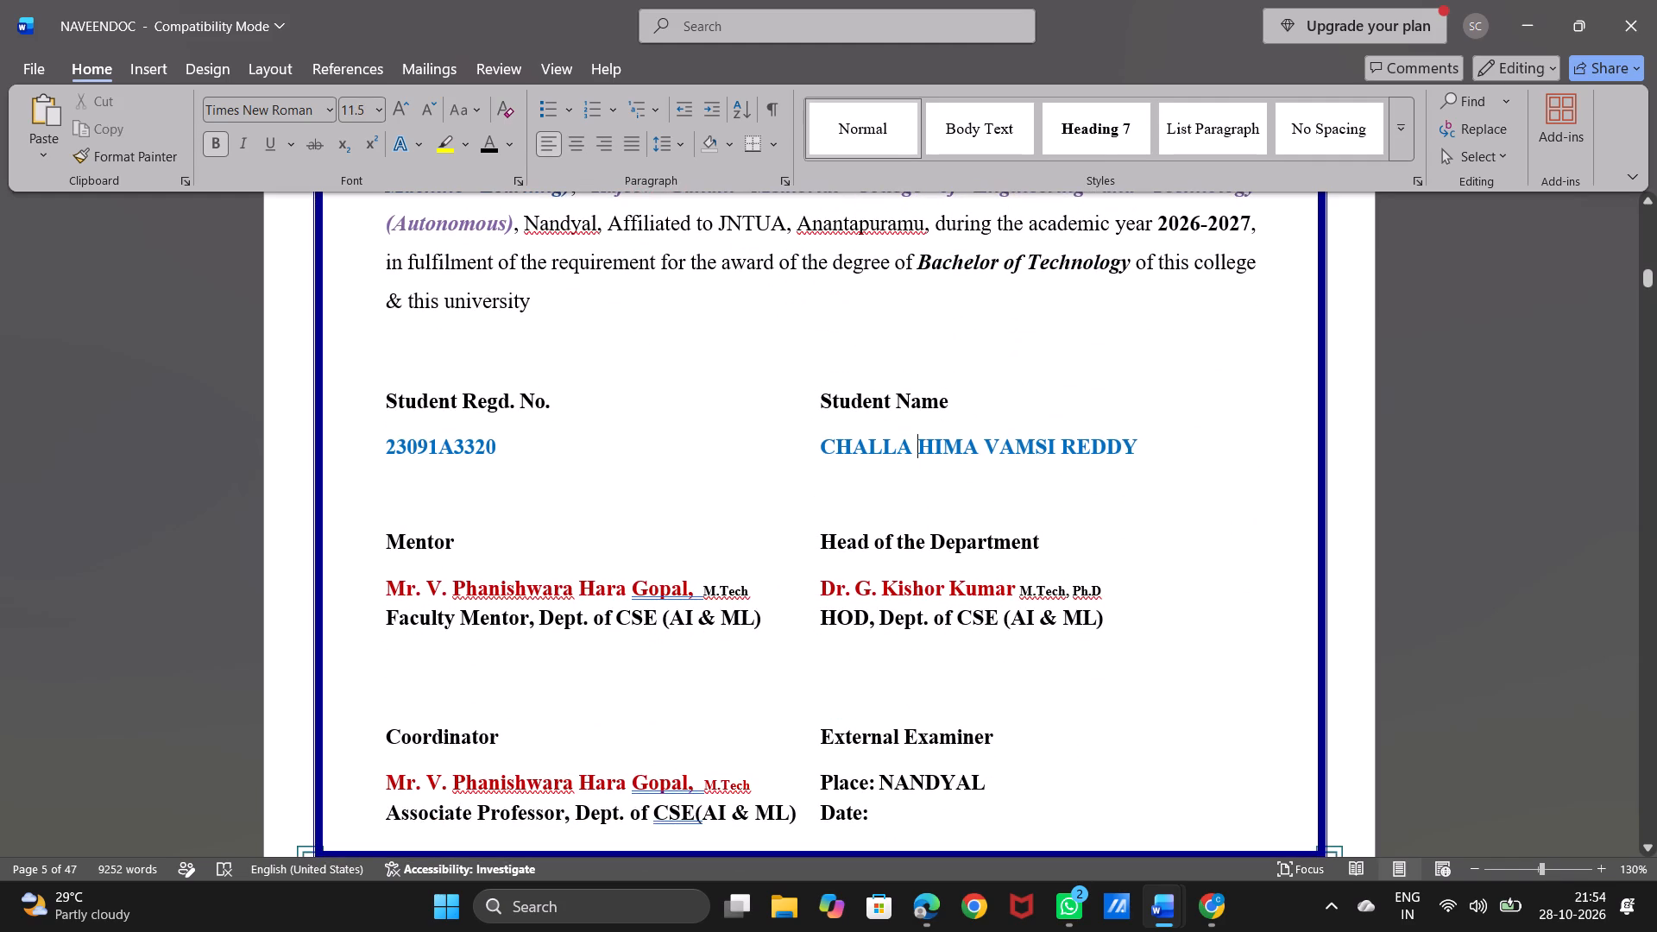
key(BackSpace)
key(BackSpace)
key(BackSpace)
key(BackSpace)
key(BackSpace)
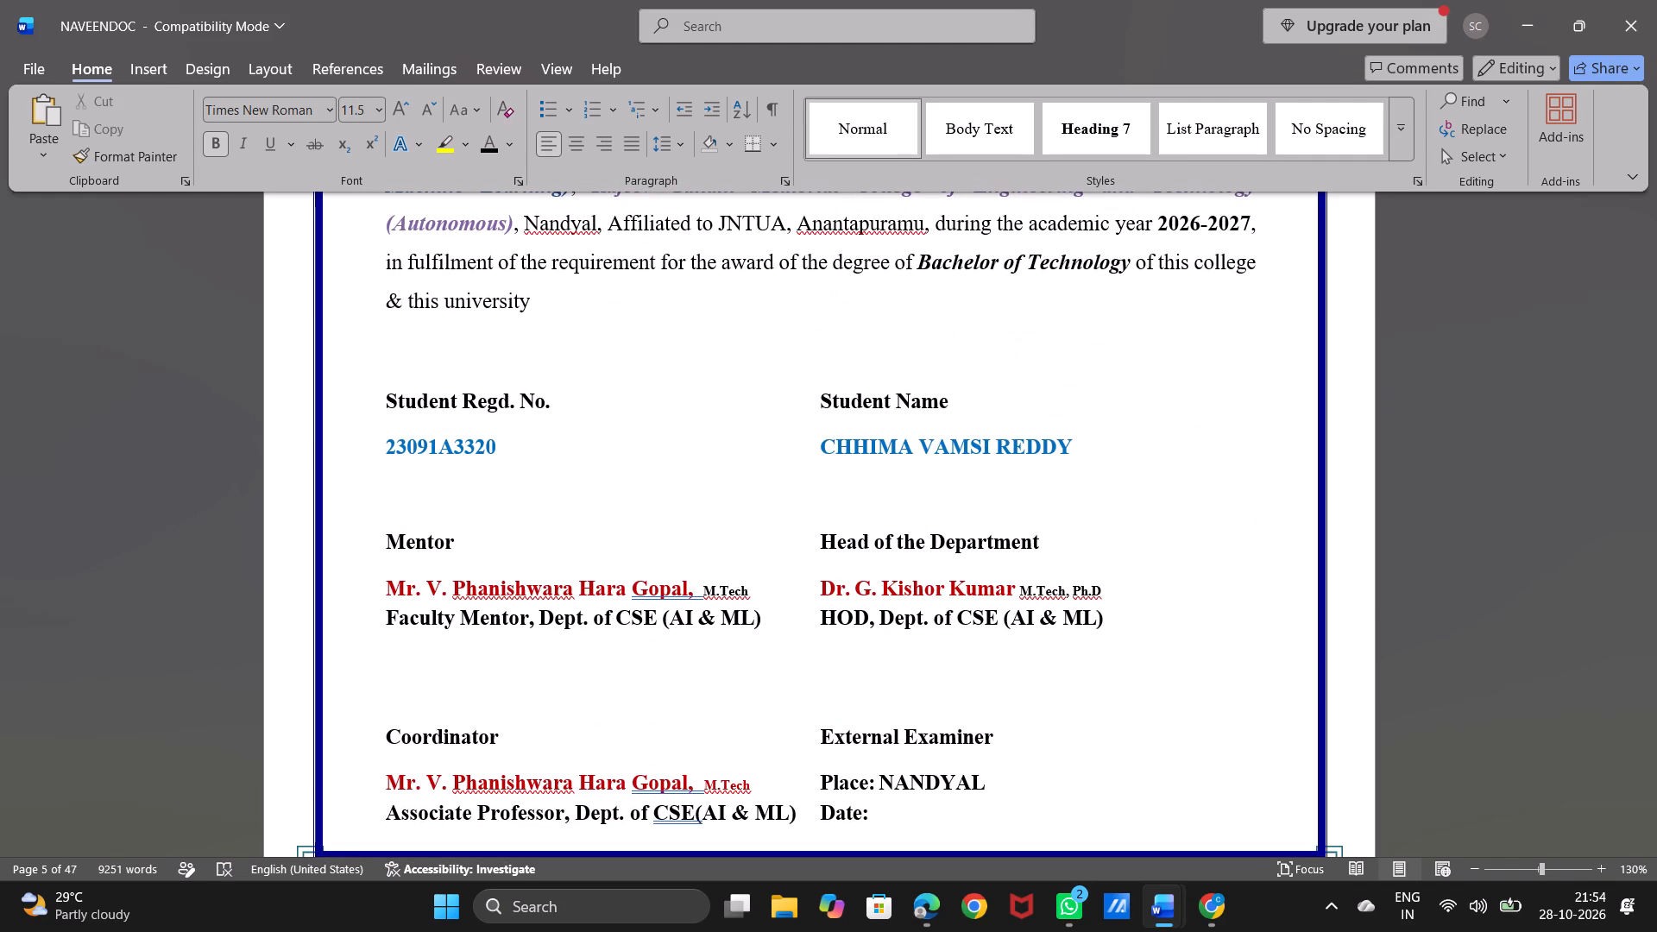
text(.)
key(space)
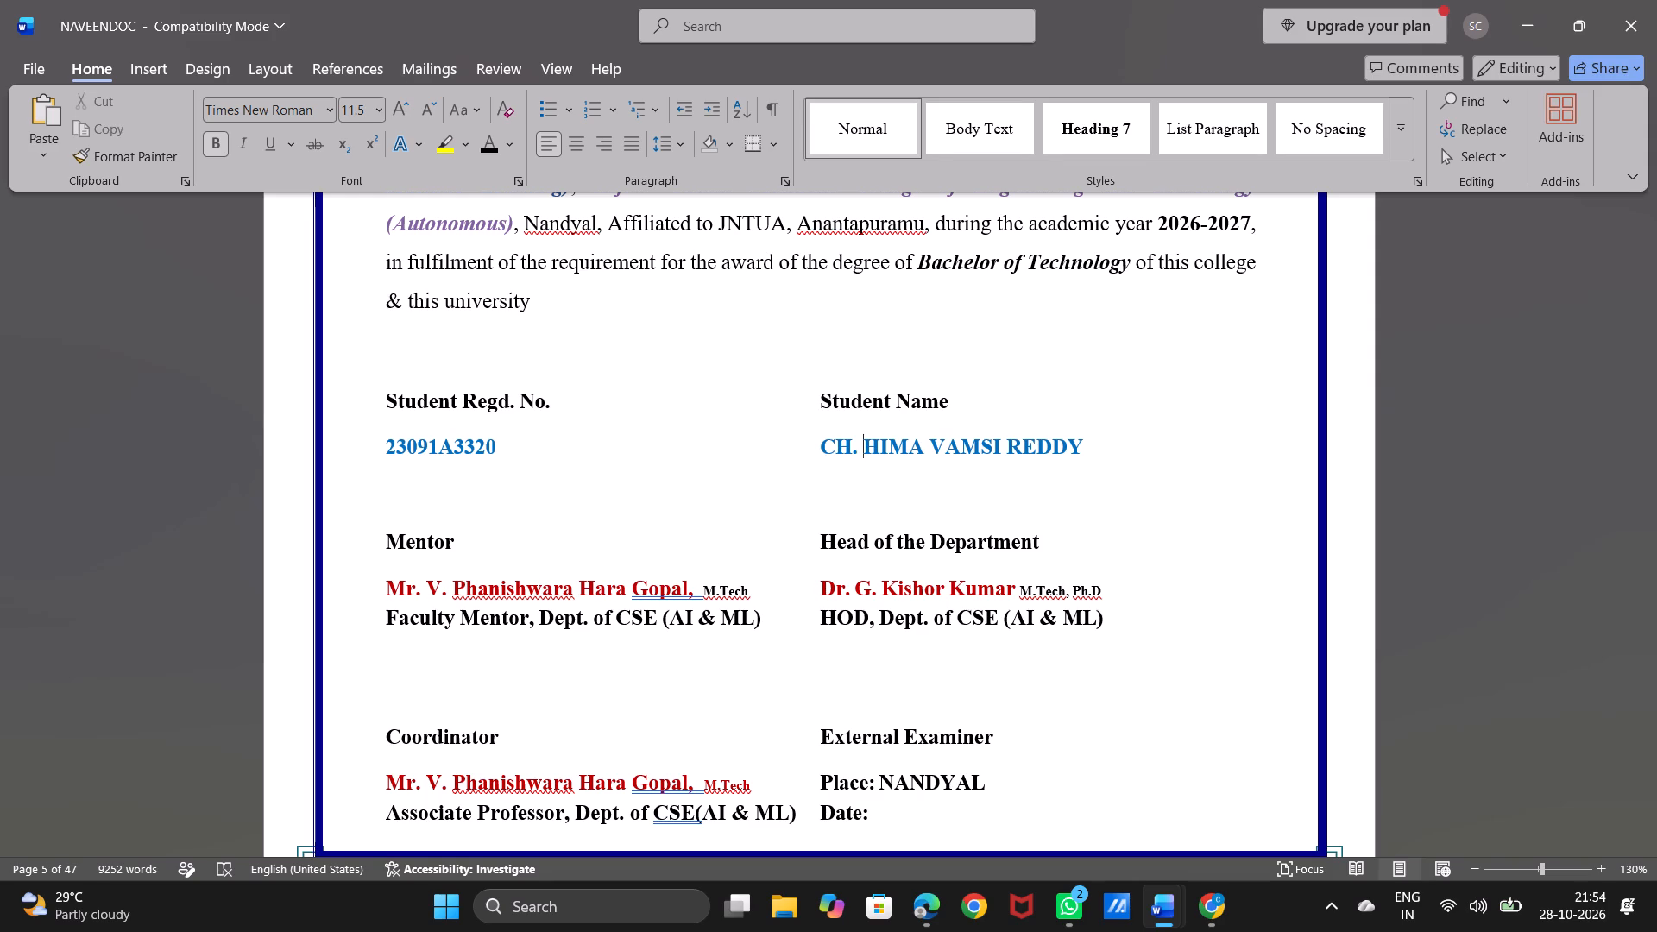
Check the pages from Instructions to Students through the Acknowledgement for remaining details of the previous student or mentor.
scroll(915, 449, down, 4)
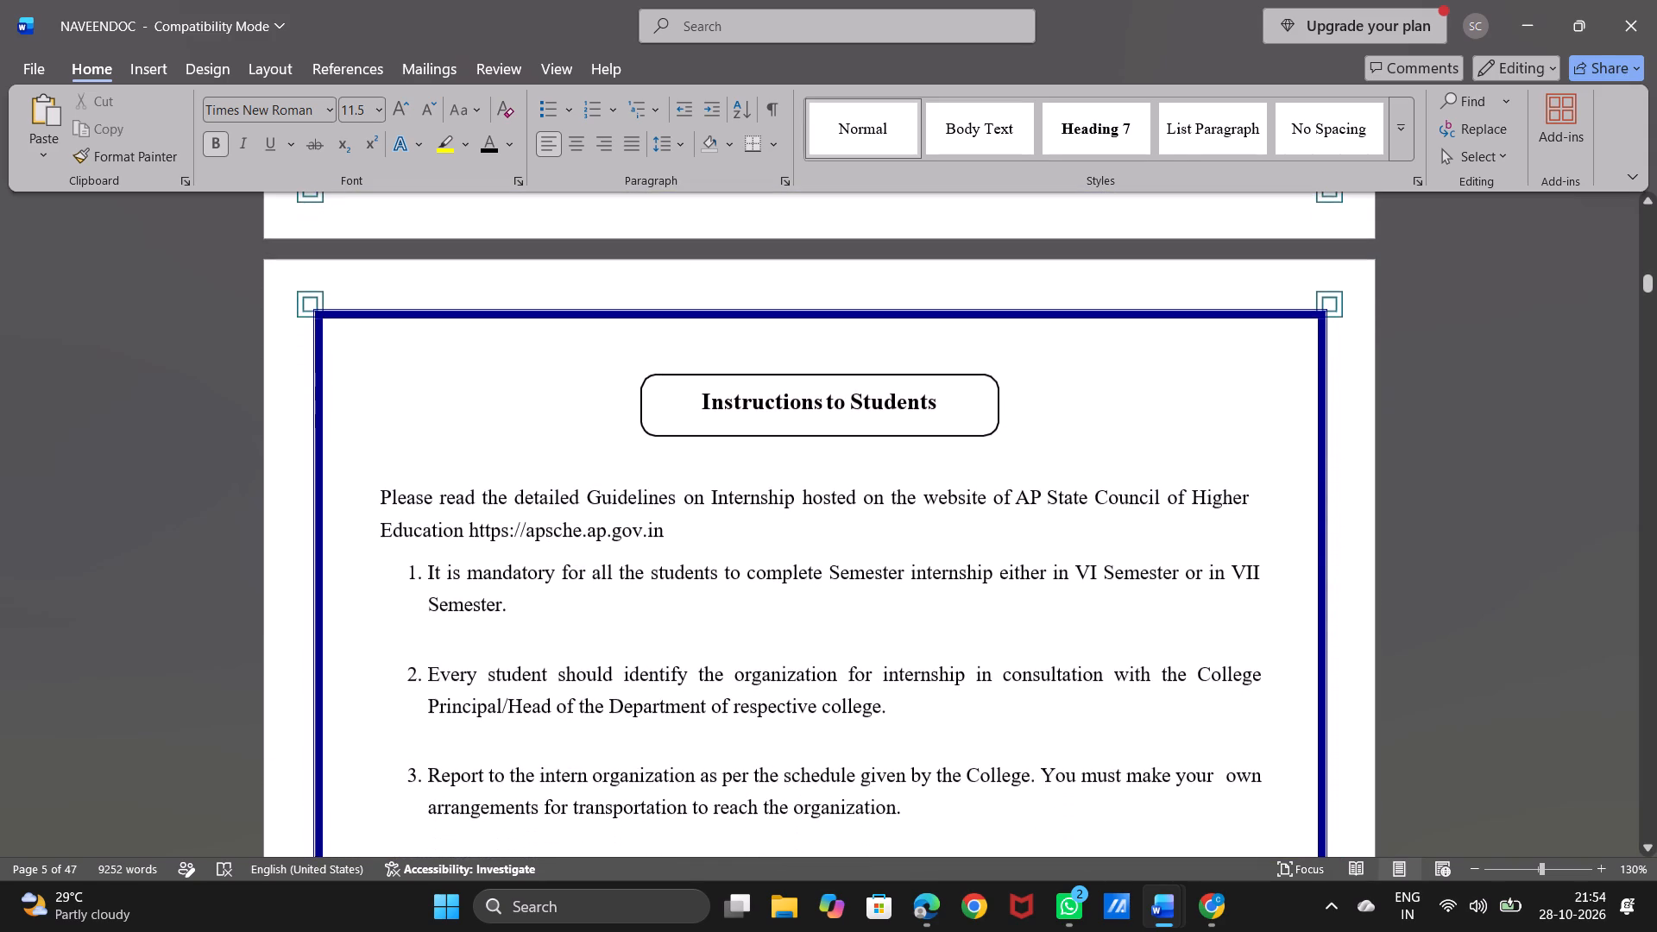
scroll(915, 449, down, 2)
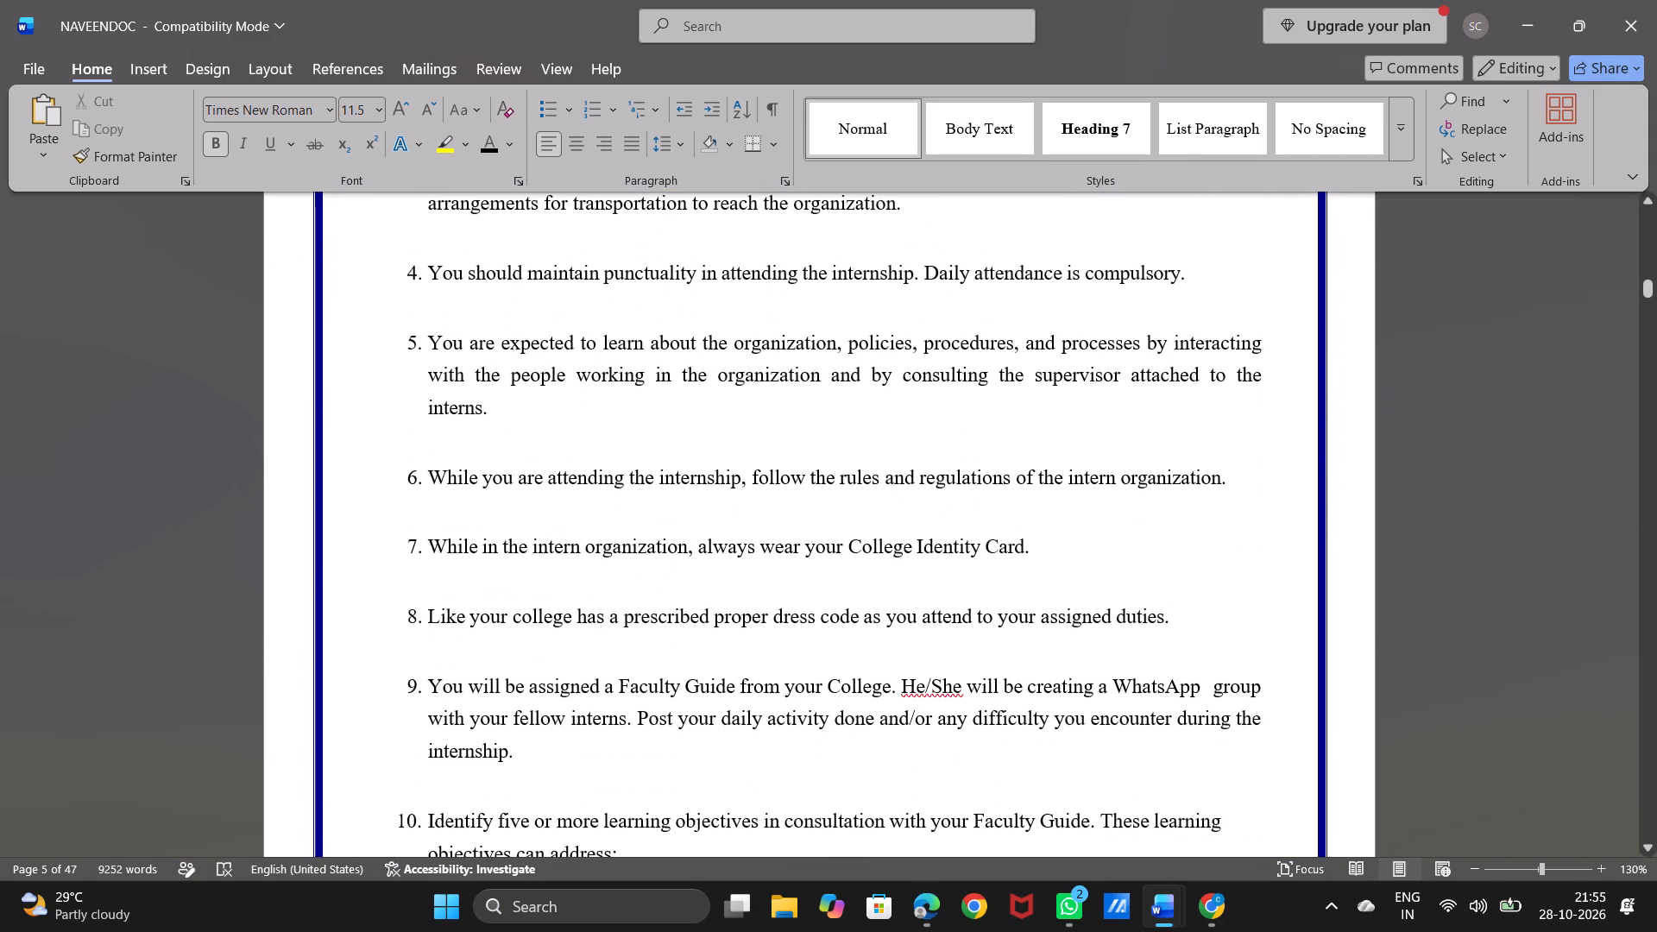
scroll(915, 449, down, 1)
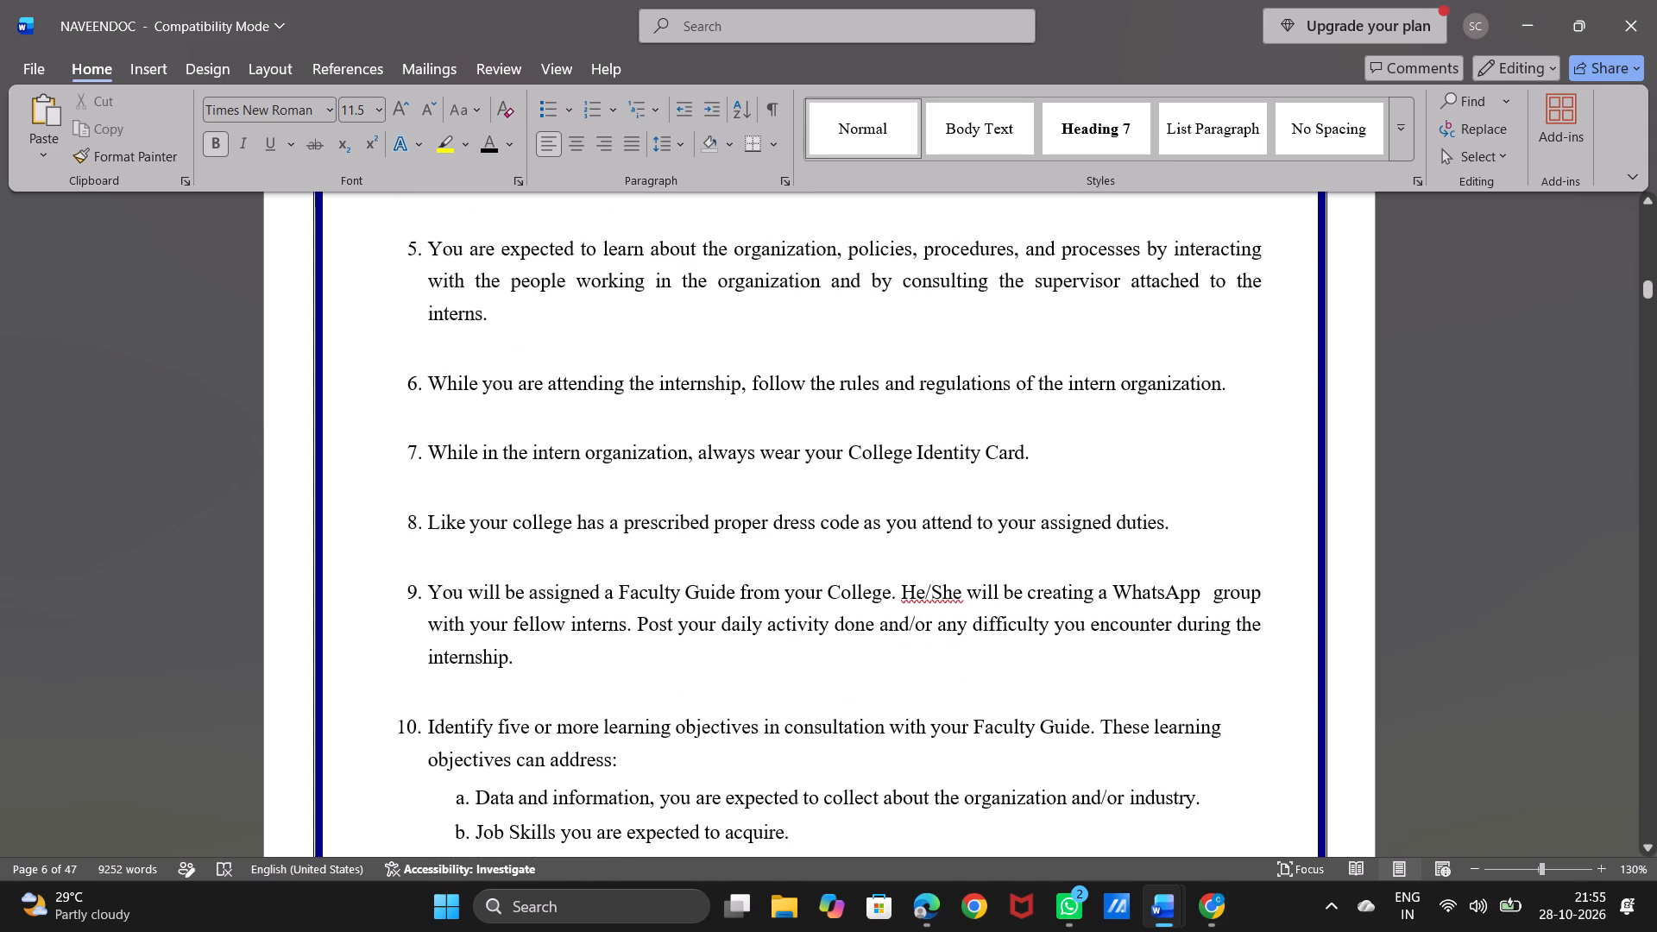
scroll(915, 449, down, 4)
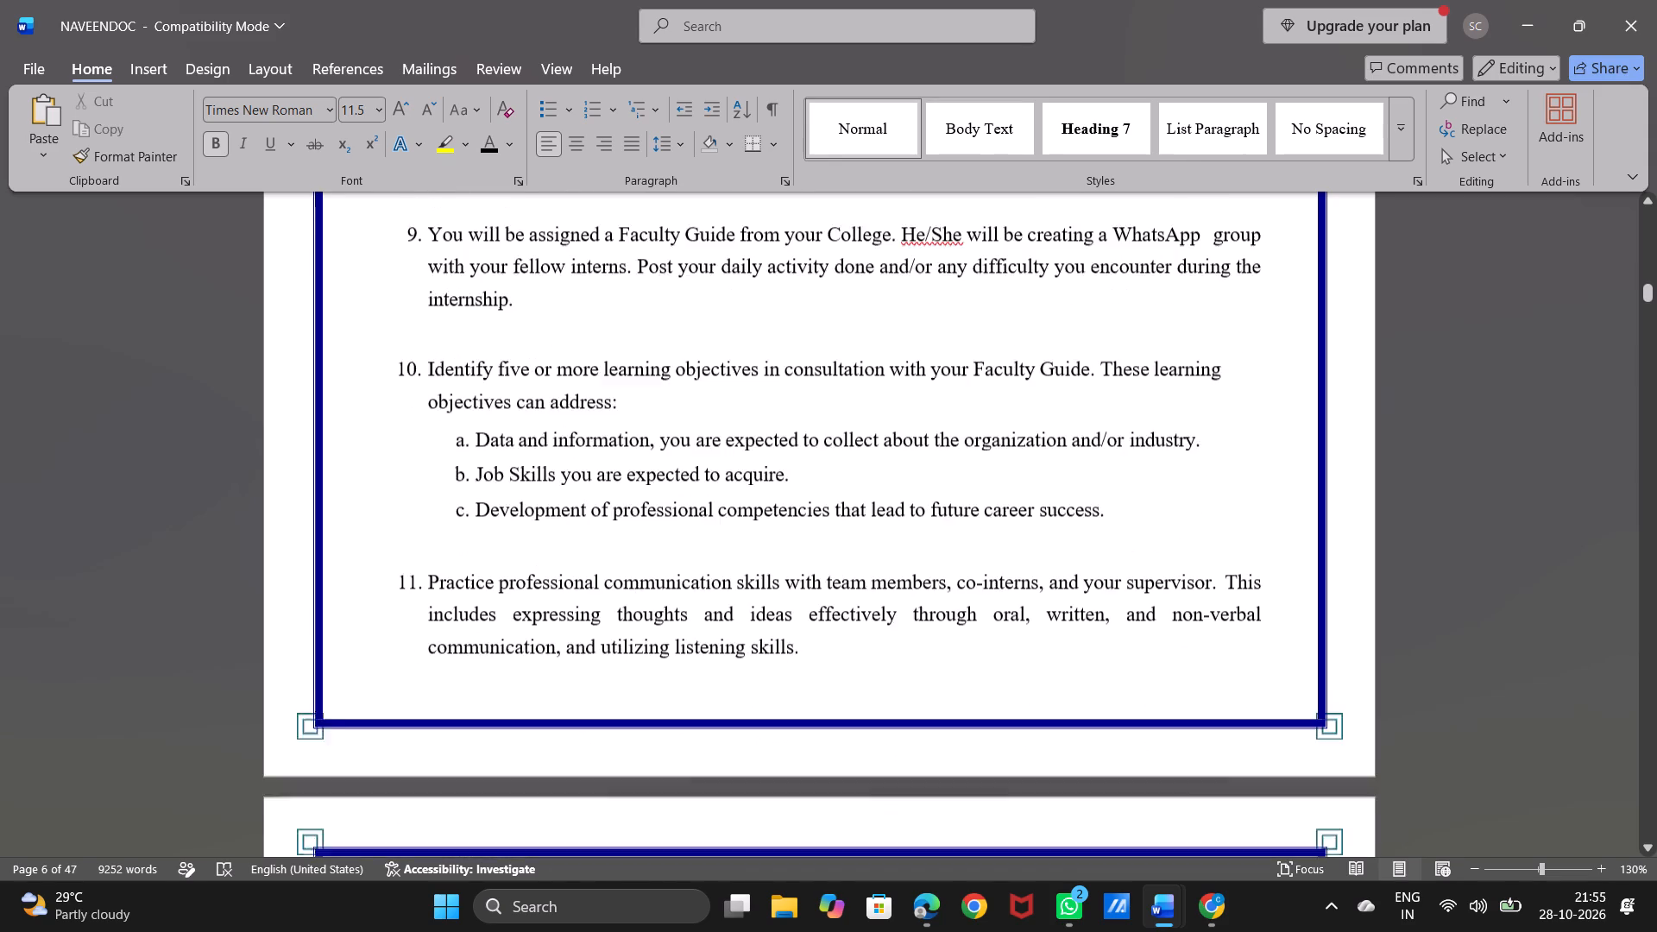
scroll(915, 449, down, 2)
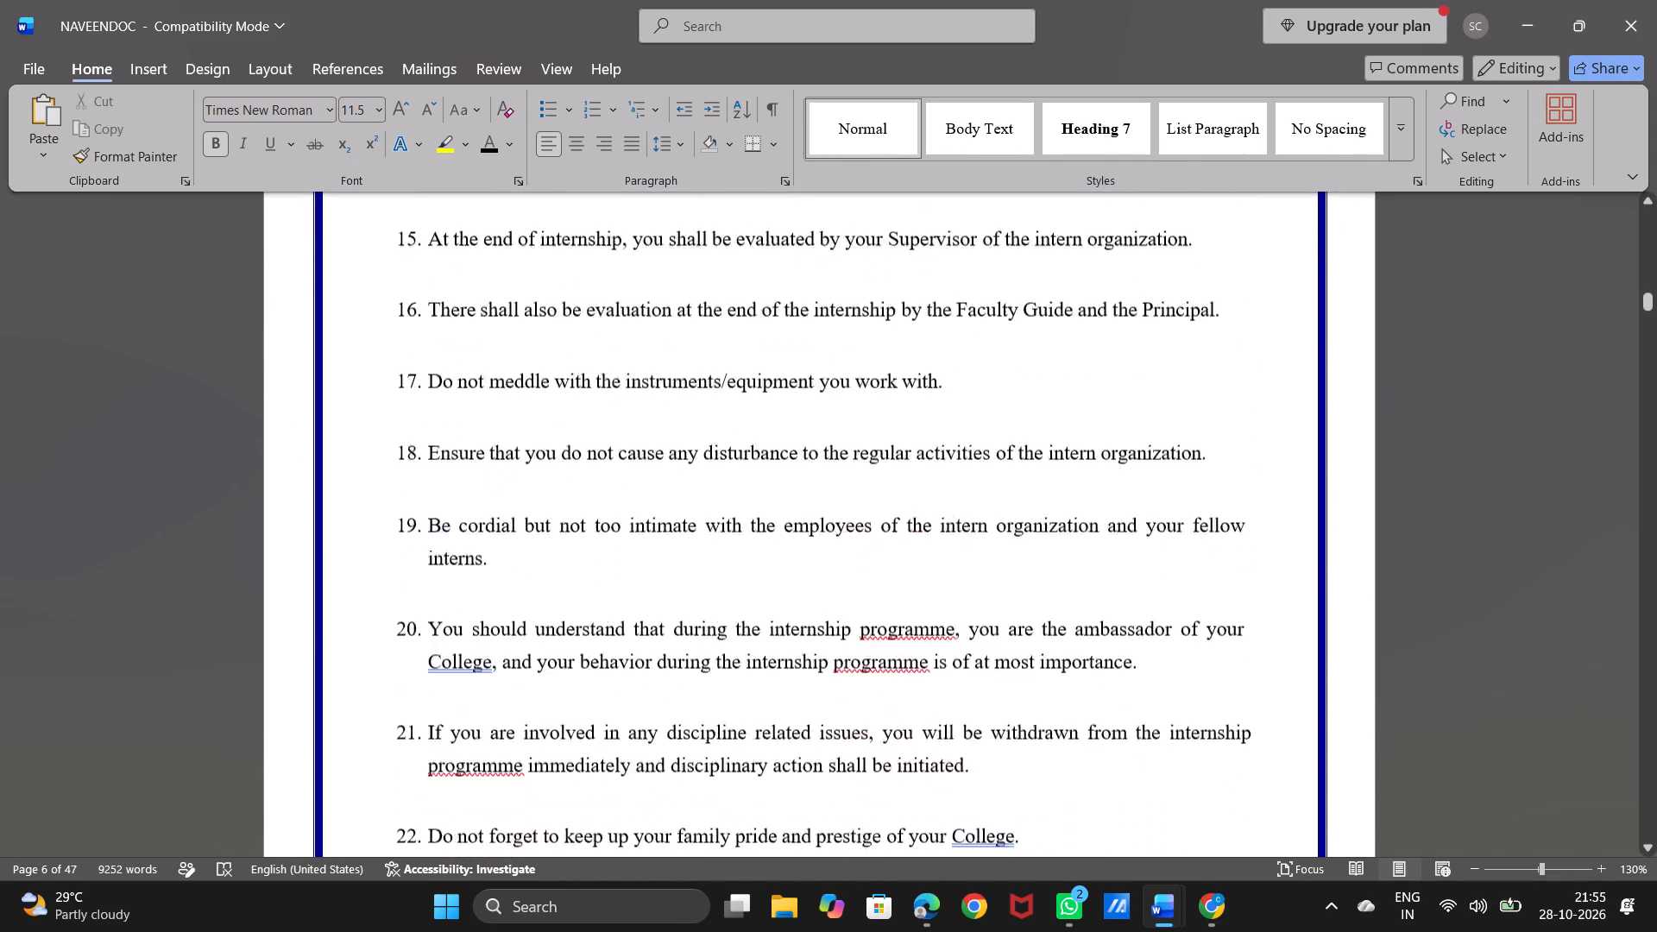
scroll(915, 449, down, 2)
scroll(915, 449, up, 1)
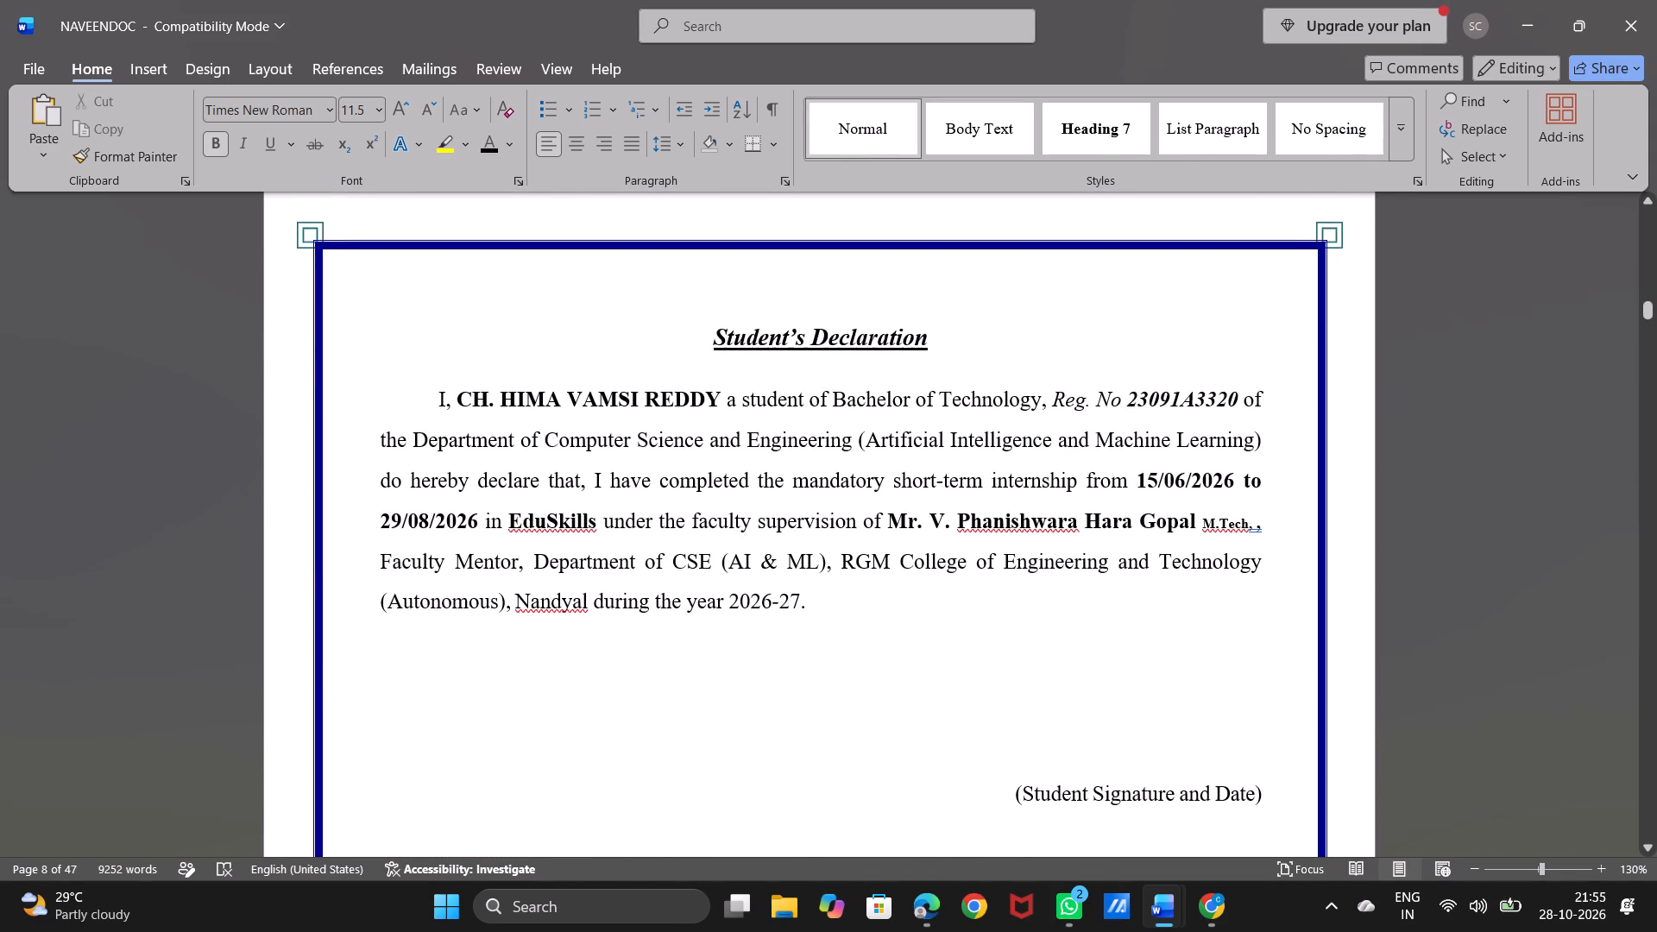
drag(915, 449, 948, 363)
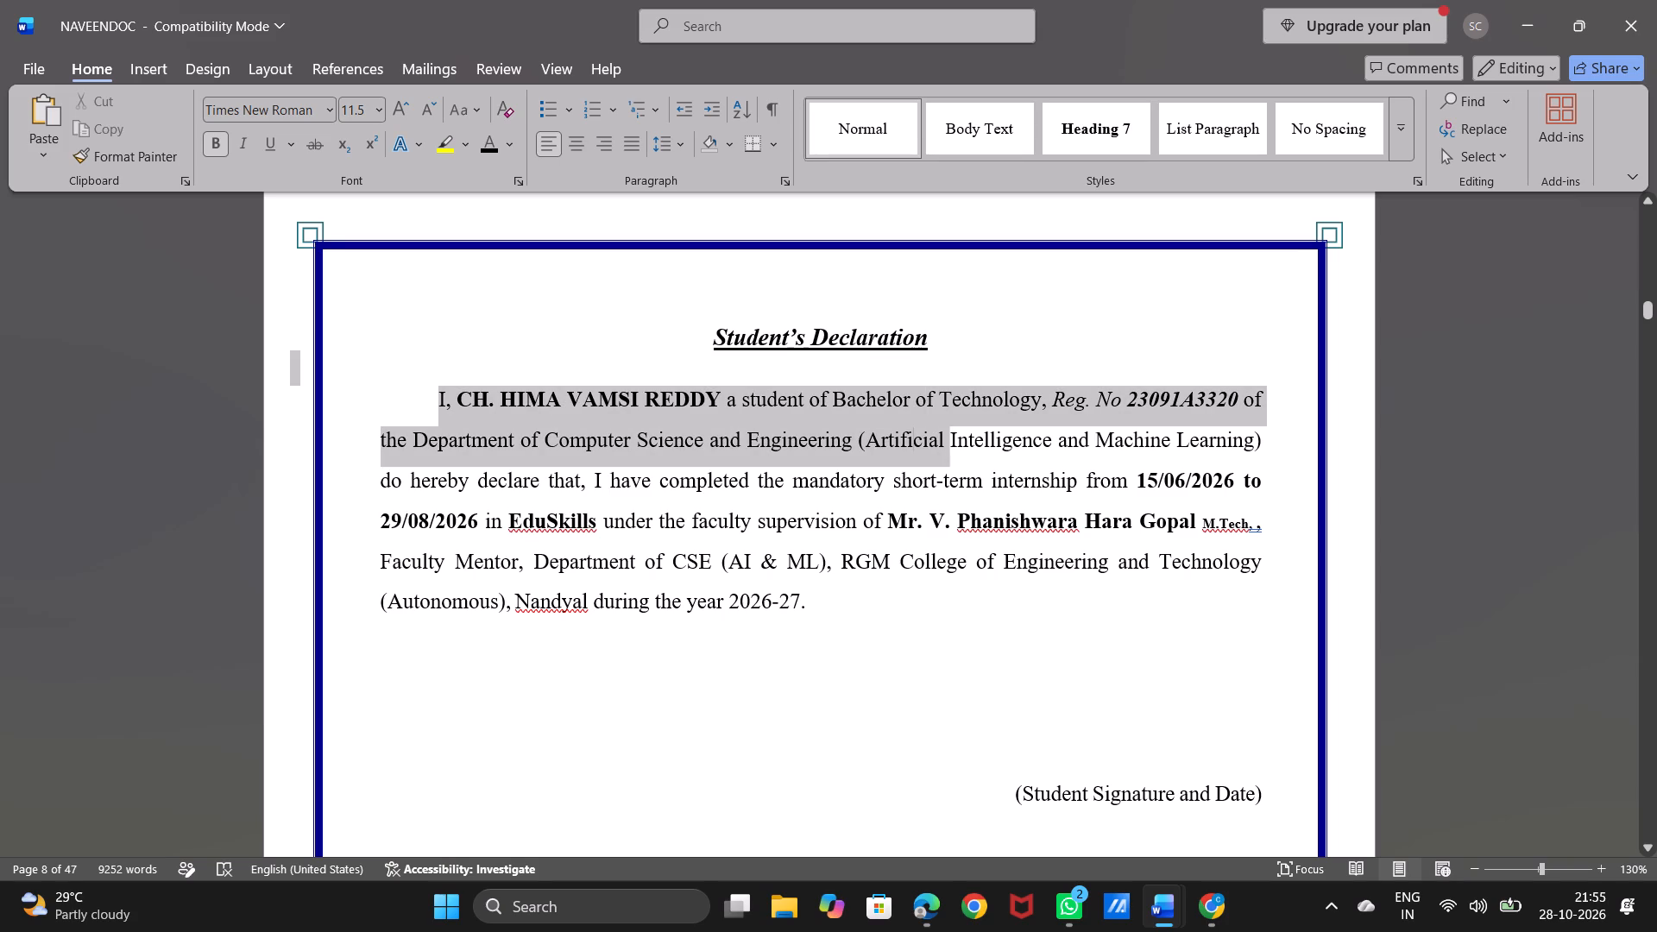
drag(948, 363, 1222, 682)
click(1027, 679)
scroll(1027, 679, down, 1)
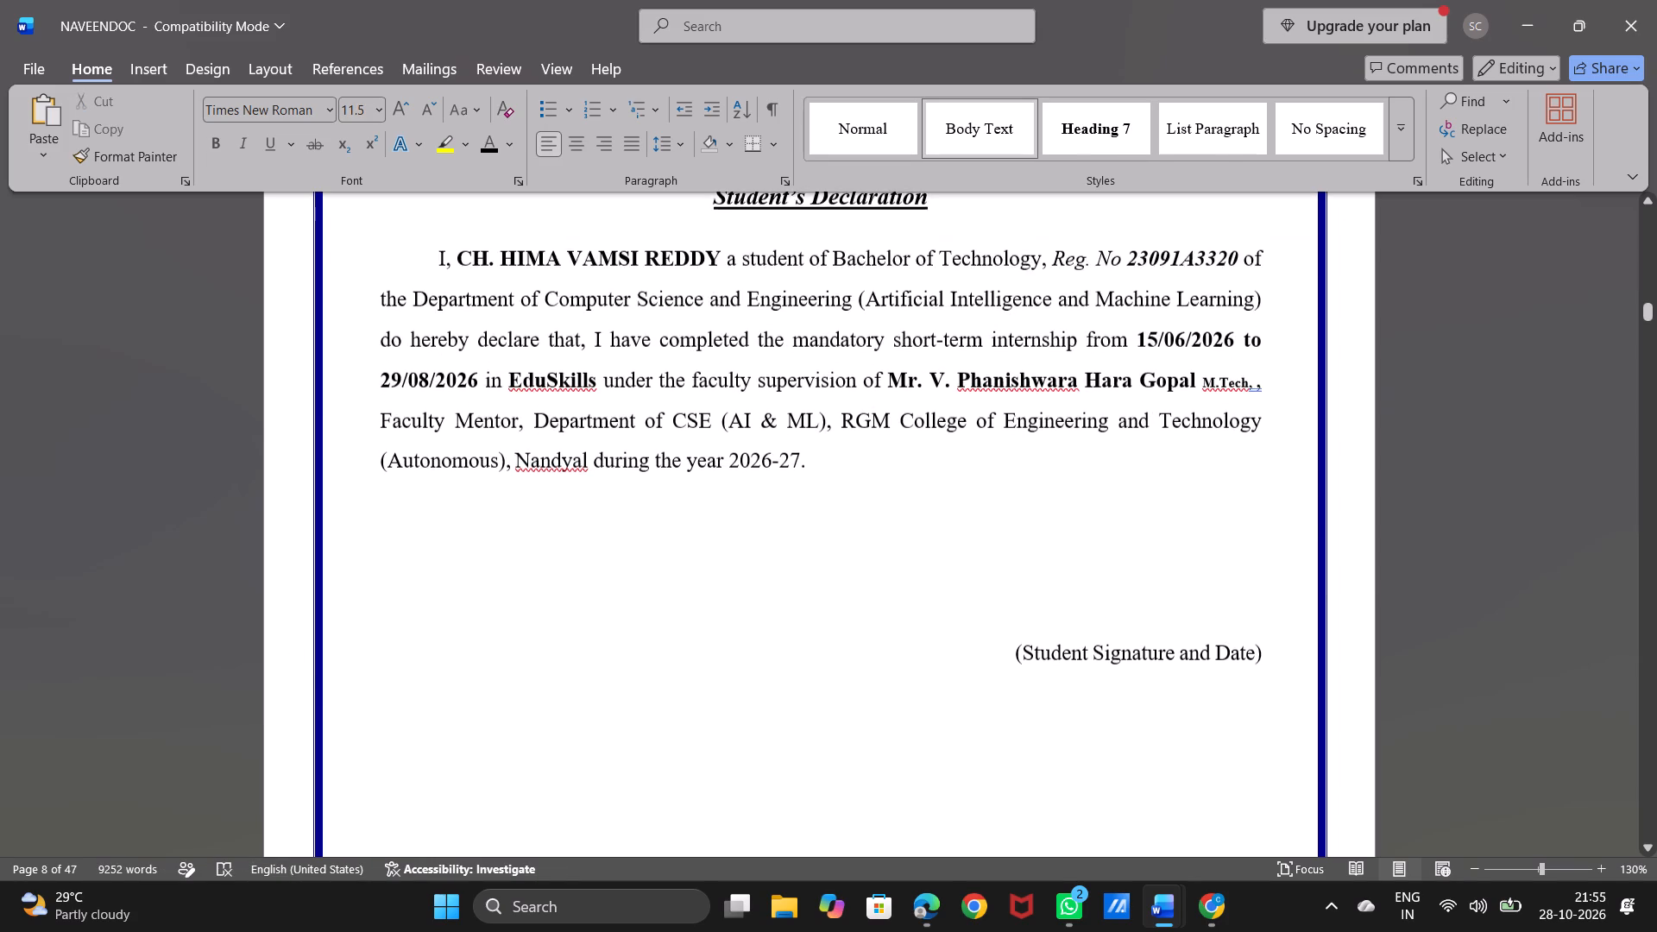
scroll(1027, 679, down, 3)
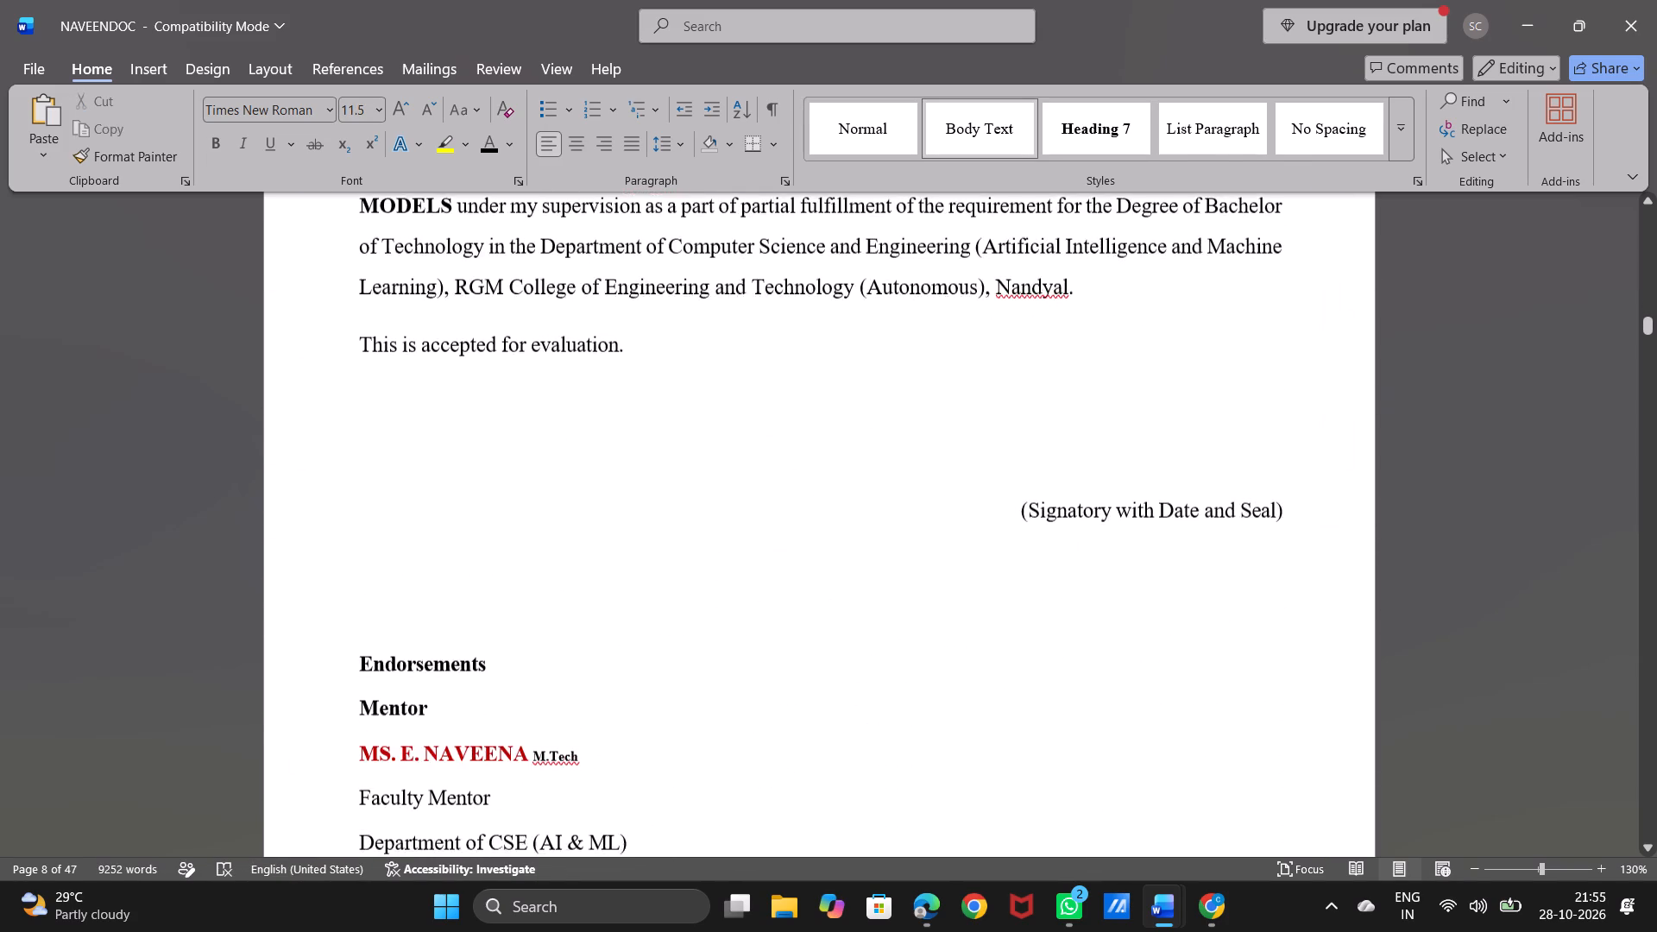
scroll(1027, 679, up, 1)
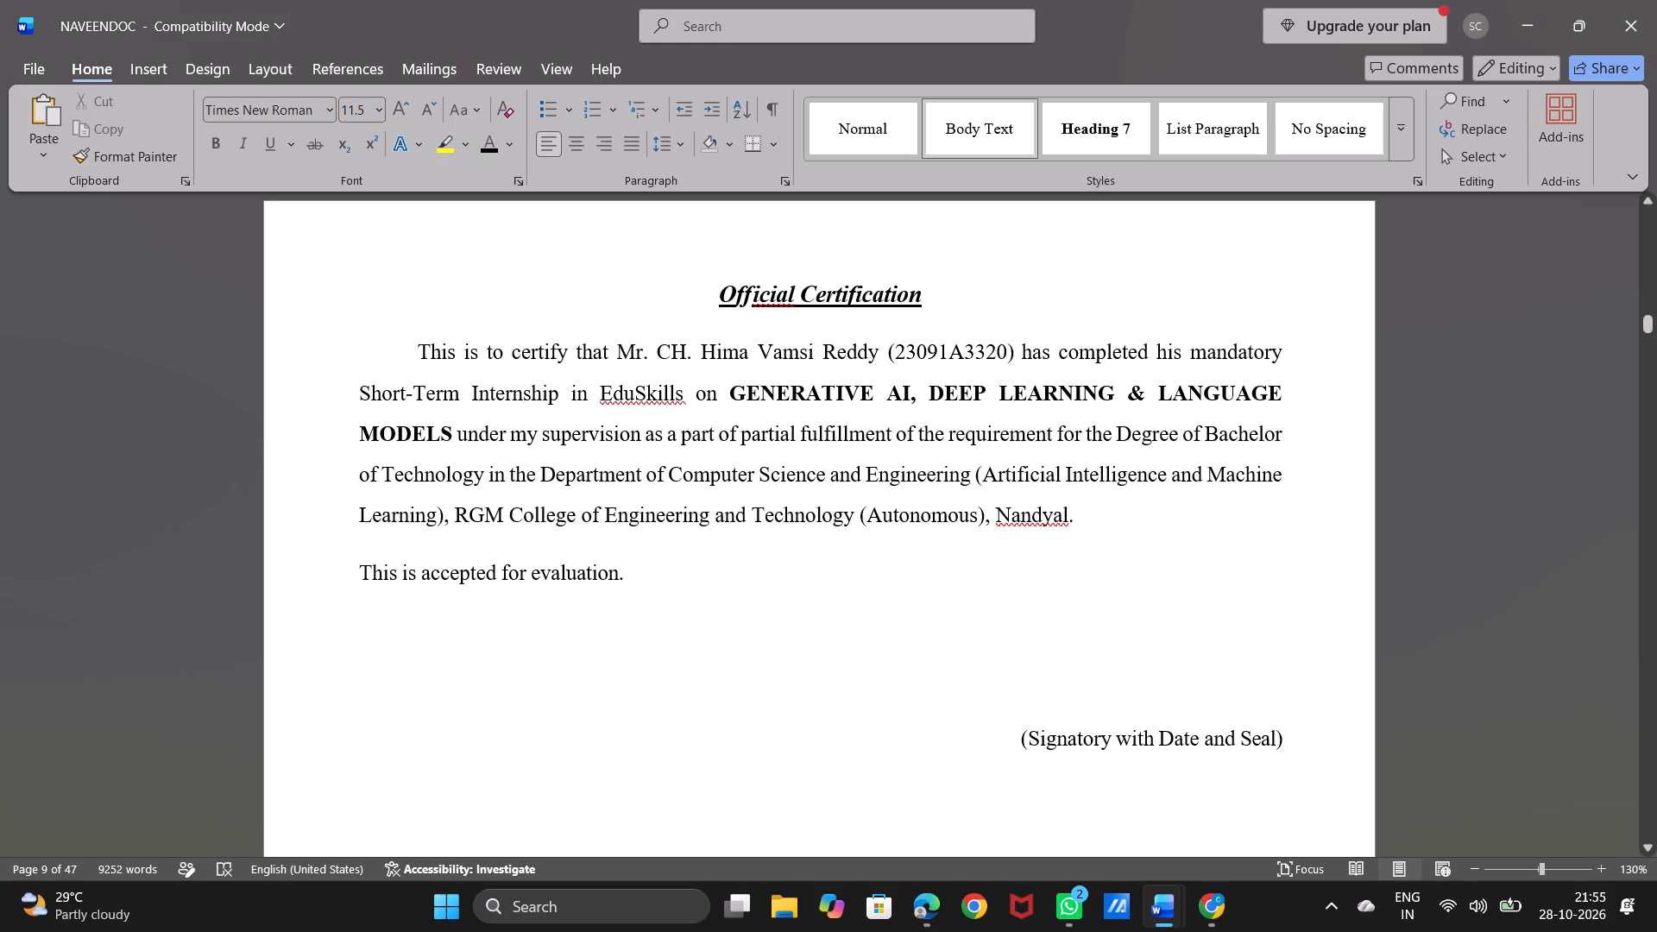
scroll(830, 449, down, 1)
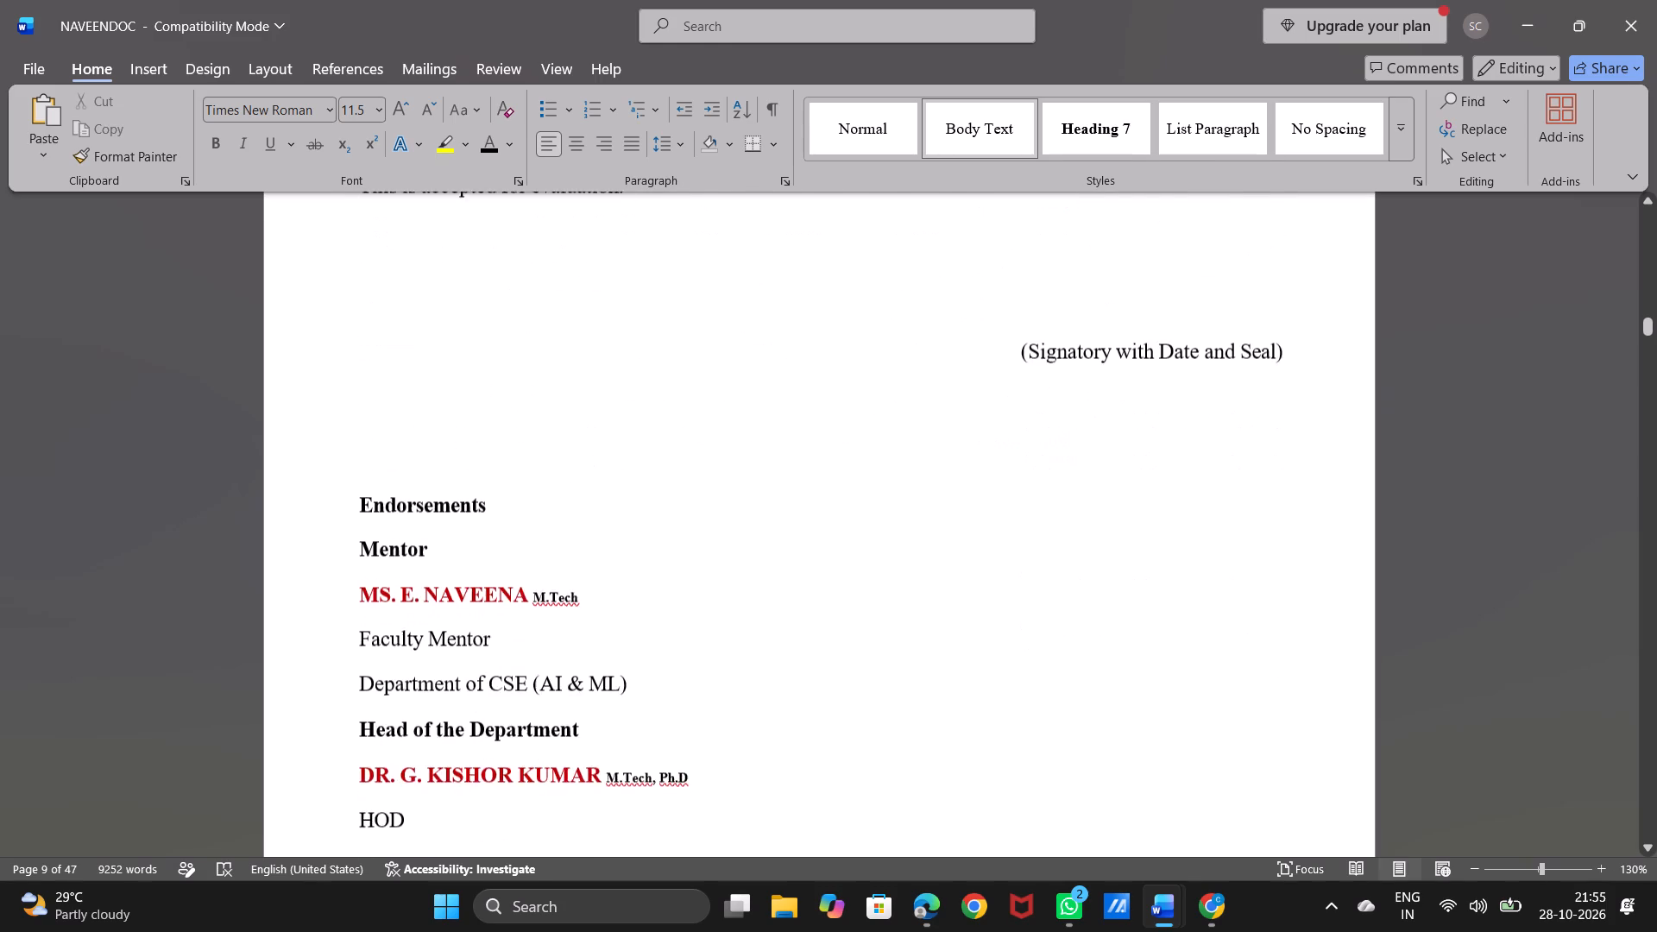
scroll(830, 449, down, 1)
scroll(830, 449, up, 1)
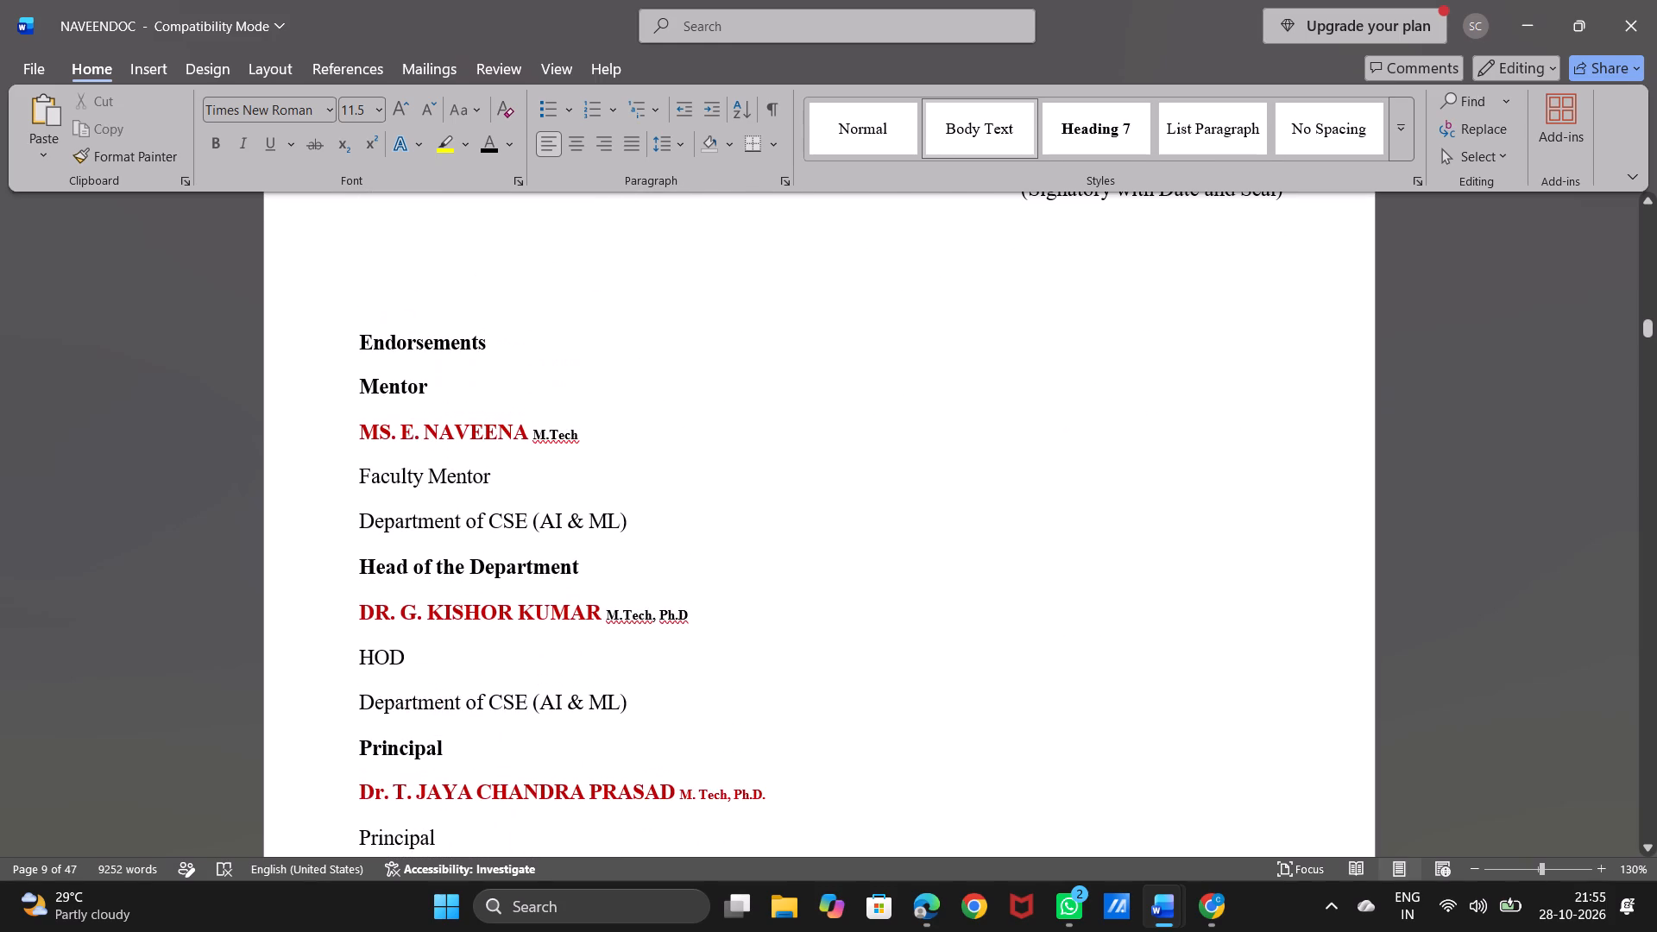
scroll(601, 750, down, 2)
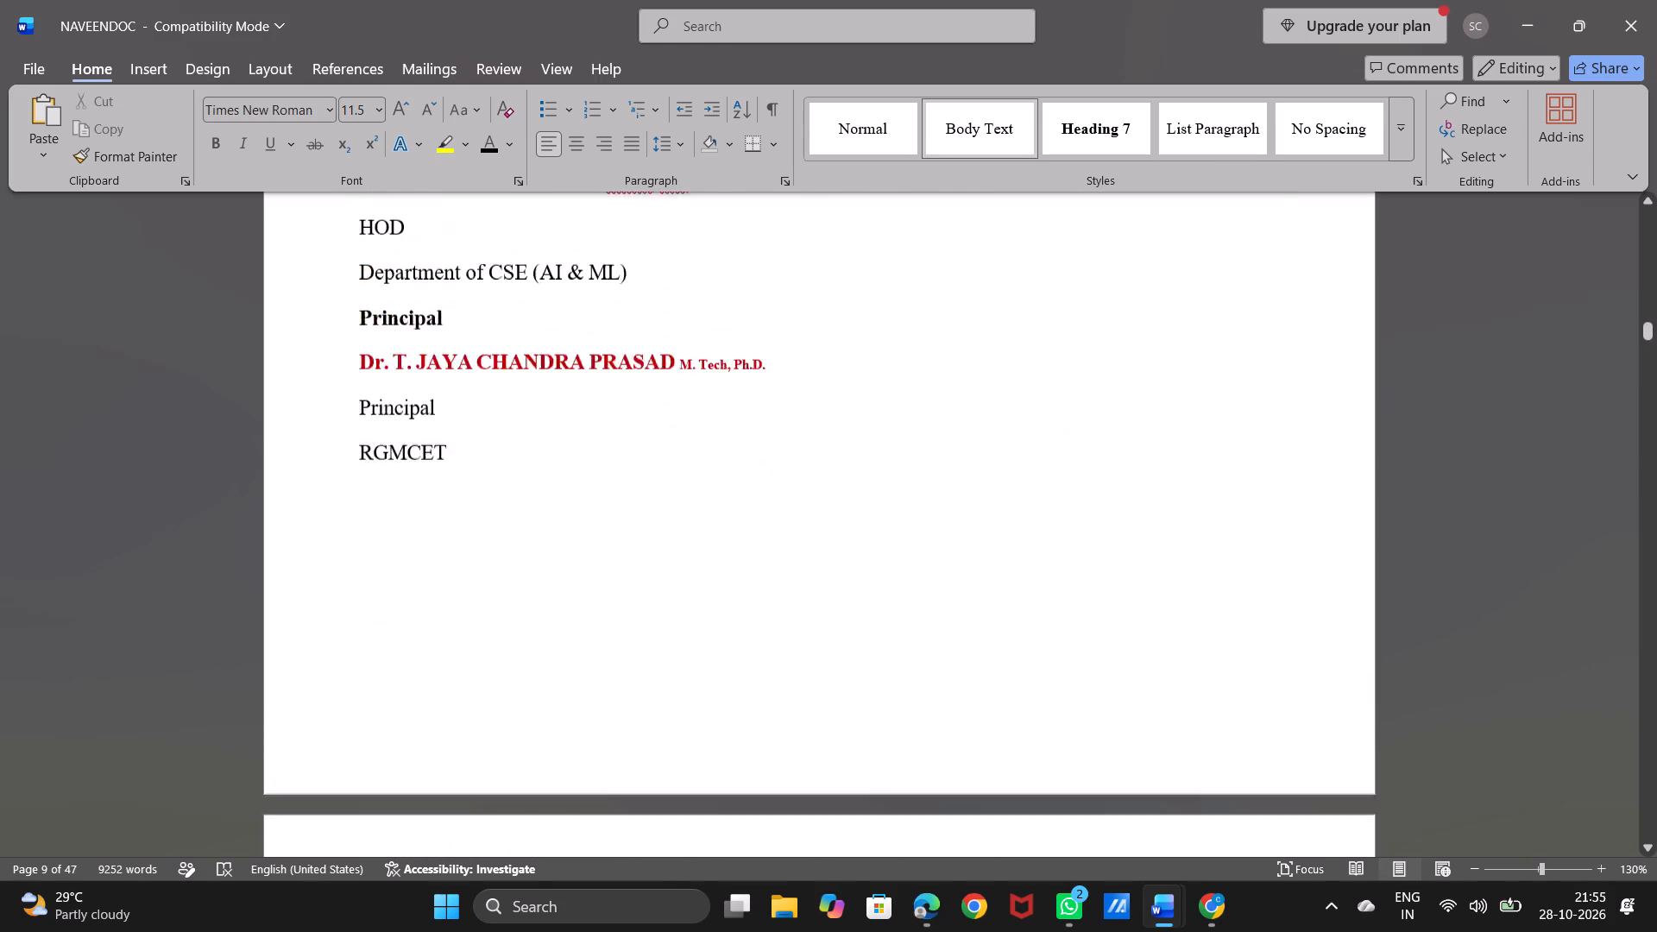
scroll(601, 750, down, 4)
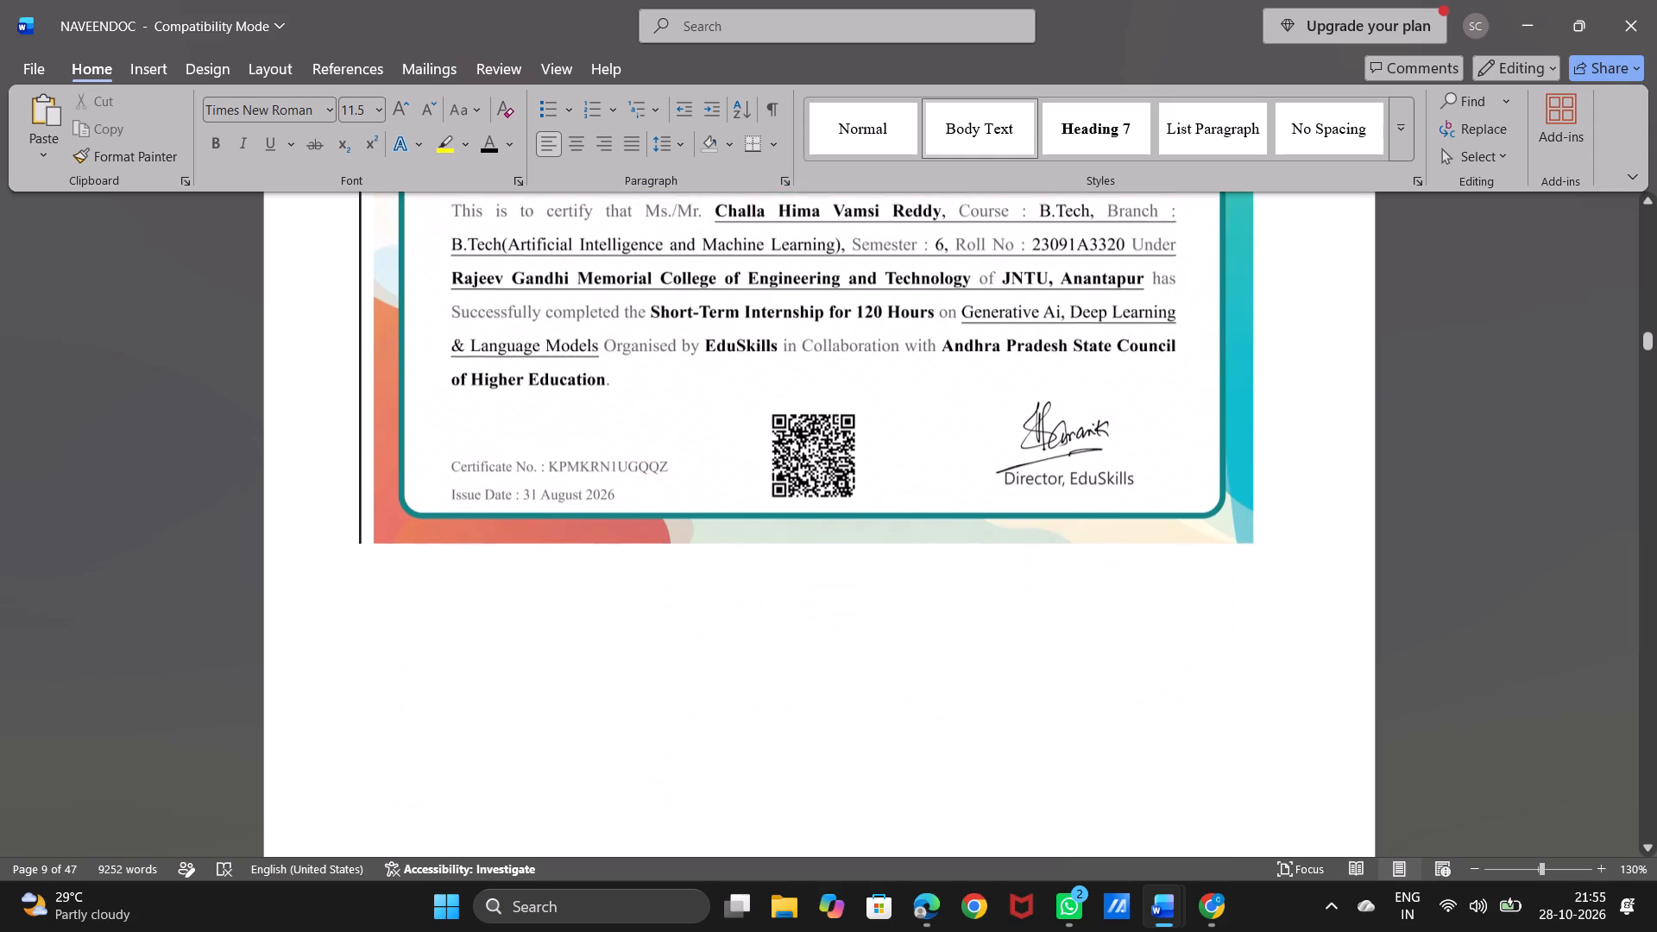
scroll(601, 750, down, 2)
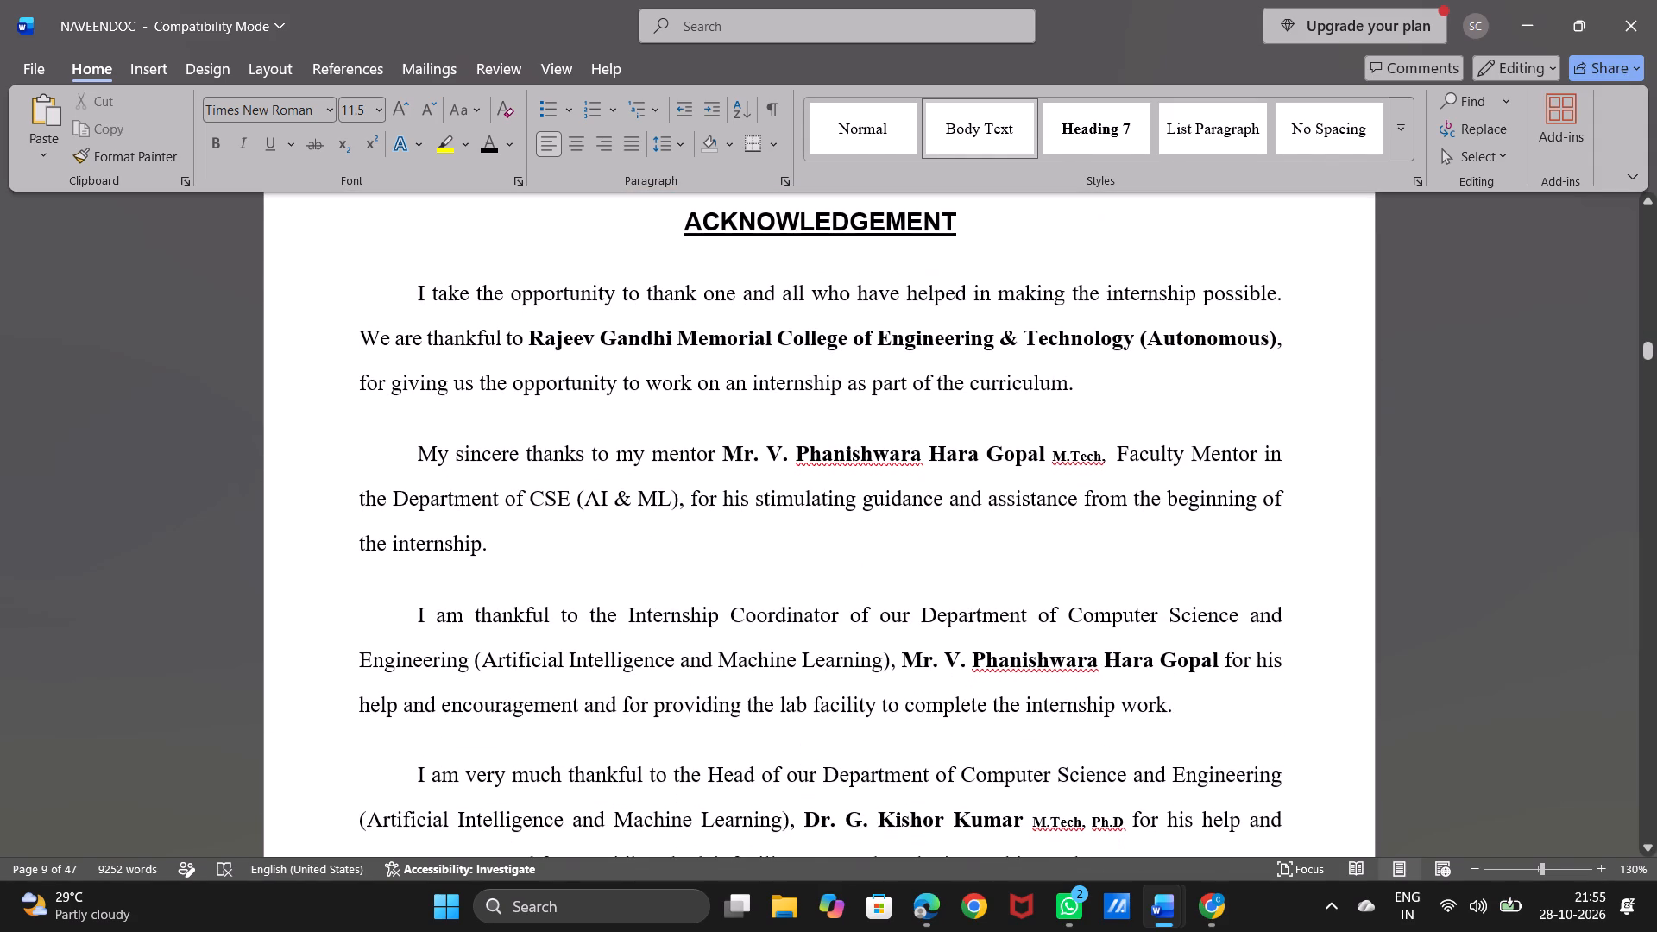
Replace the old mentor's name under Endorsements on page 9 with the mentor's name copied from the Acknowledgement page.
drag(1044, 451, 718, 445)
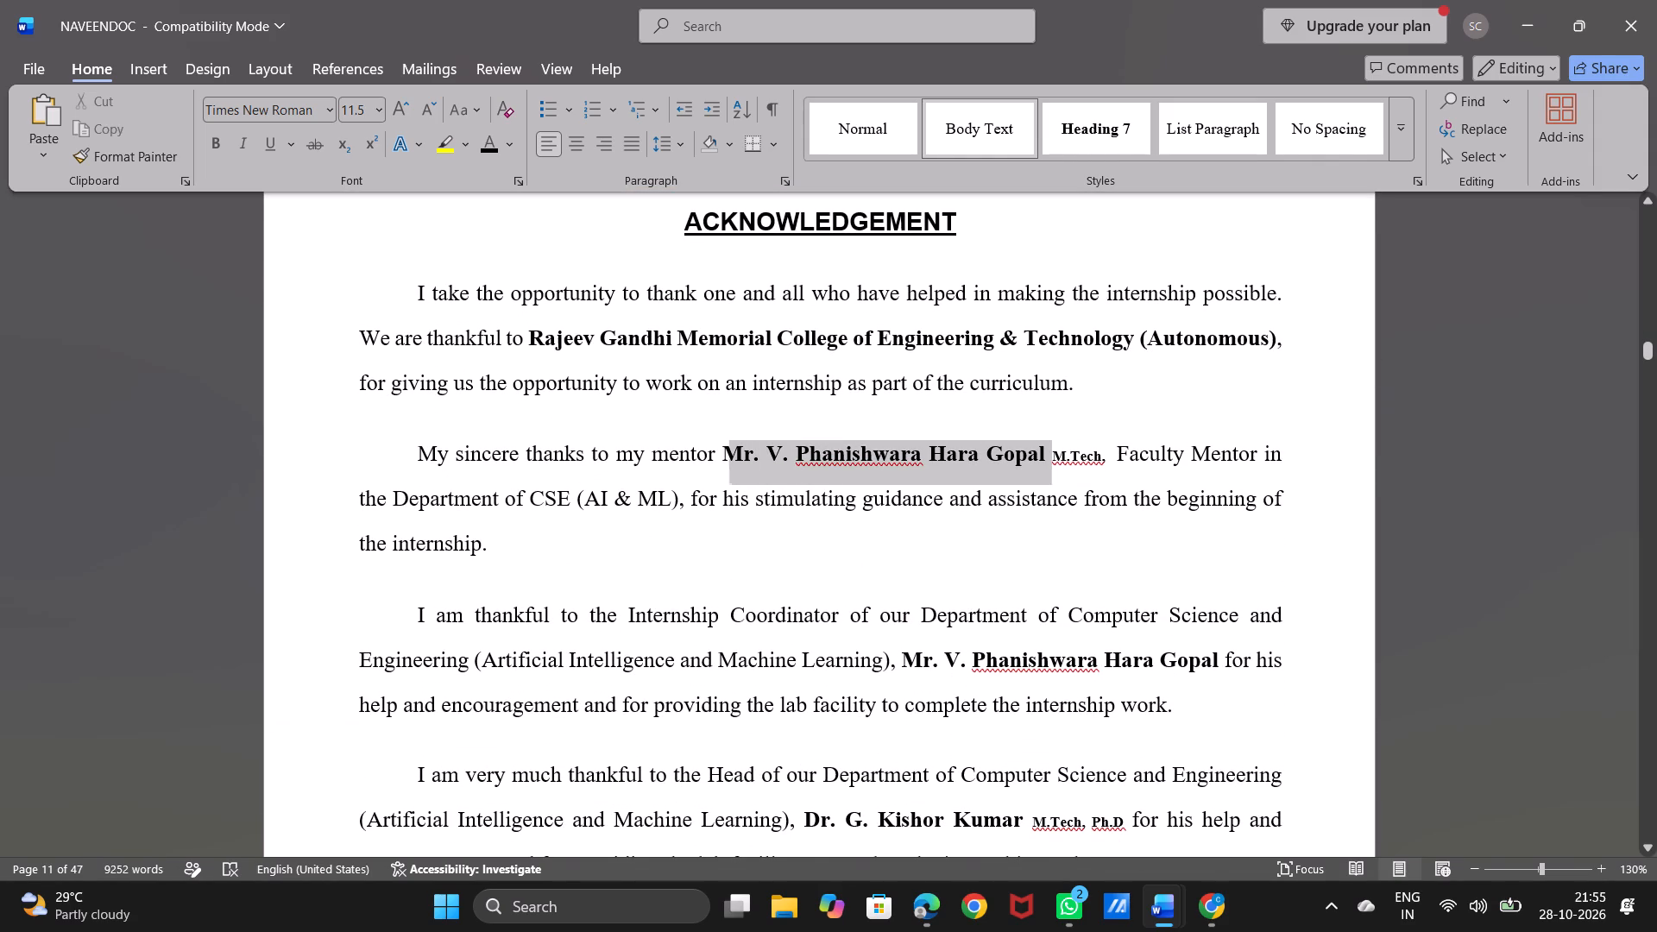
drag(718, 445, 729, 448)
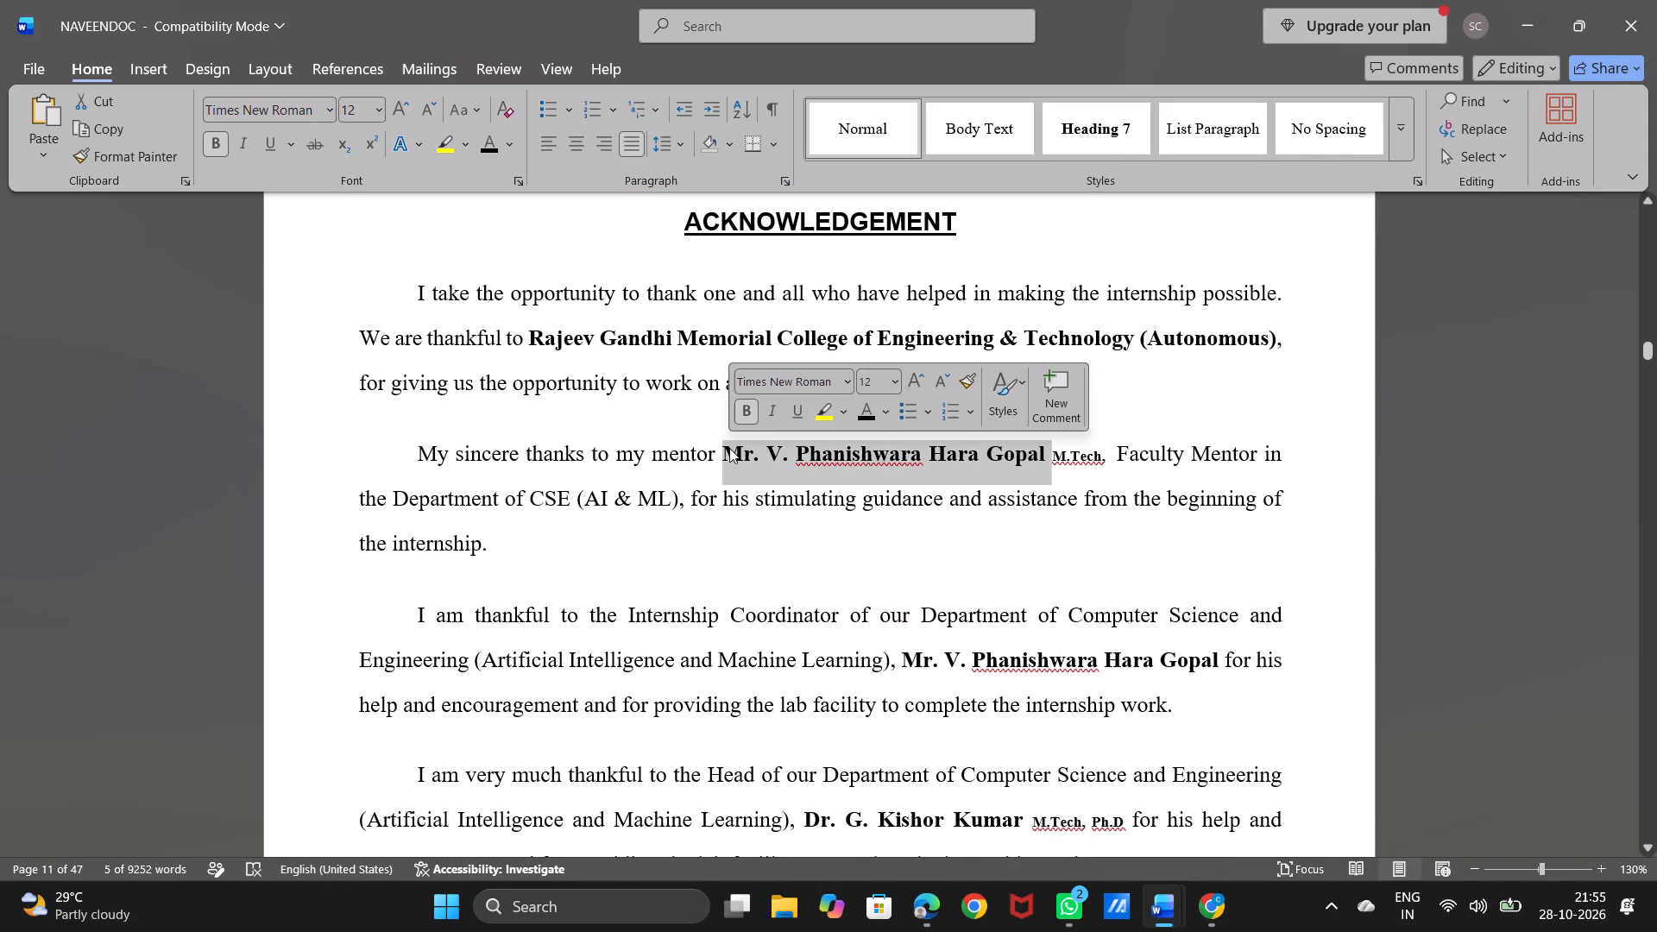
key(ctrl+c)
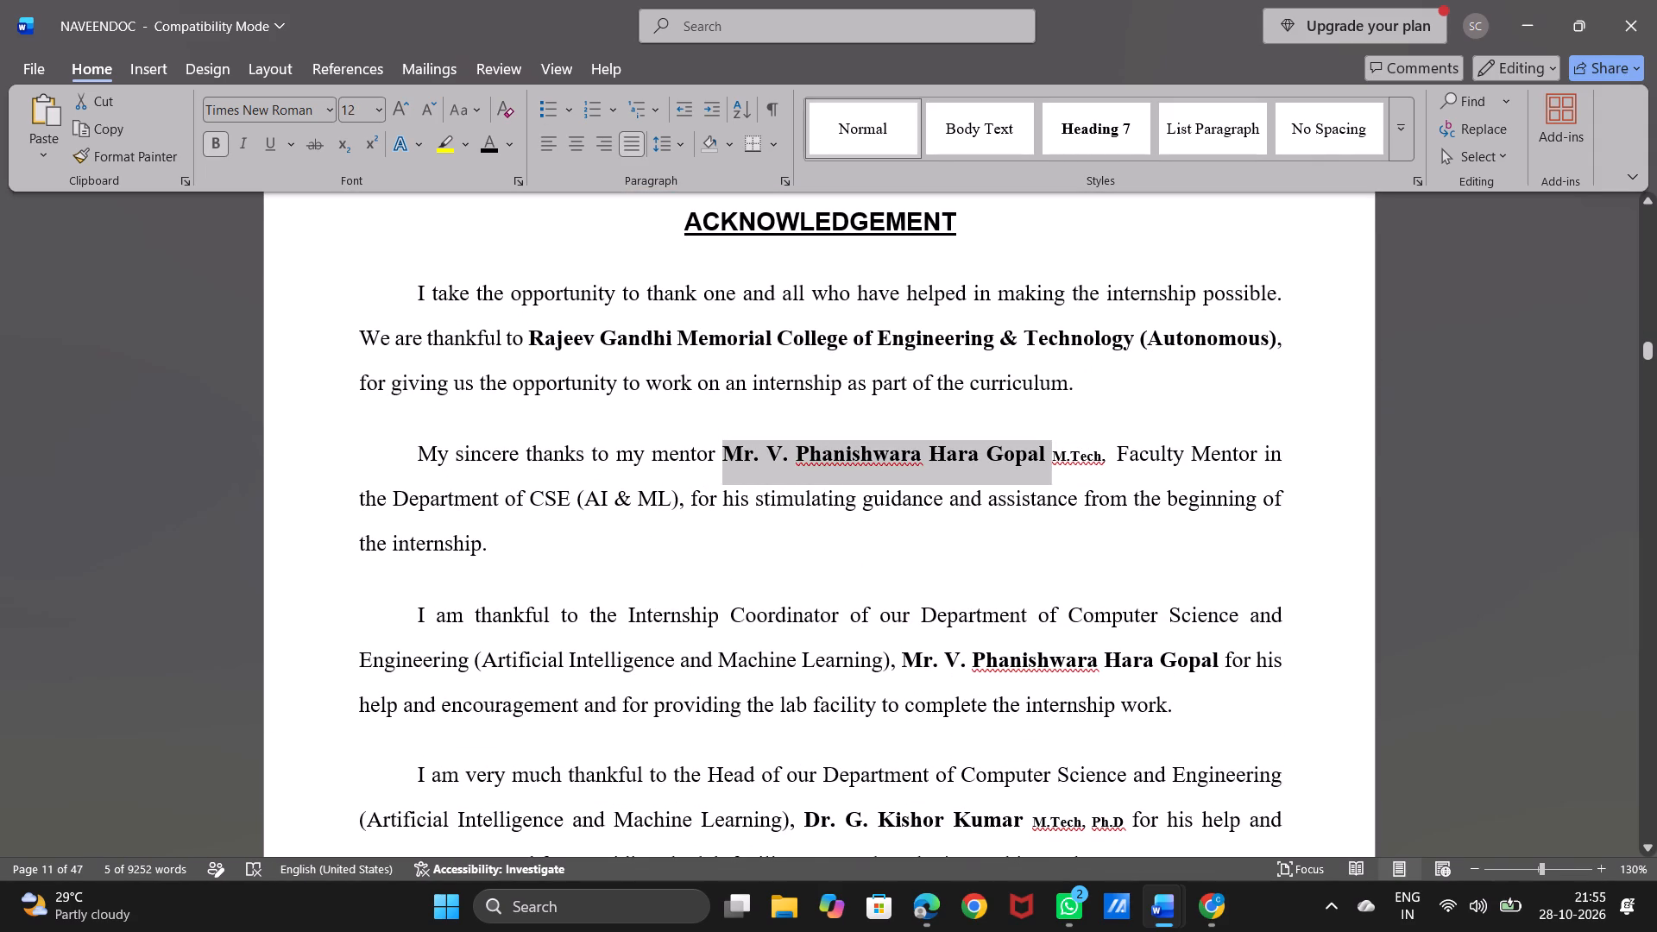
click(411, 288)
scroll(411, 288, up, 4)
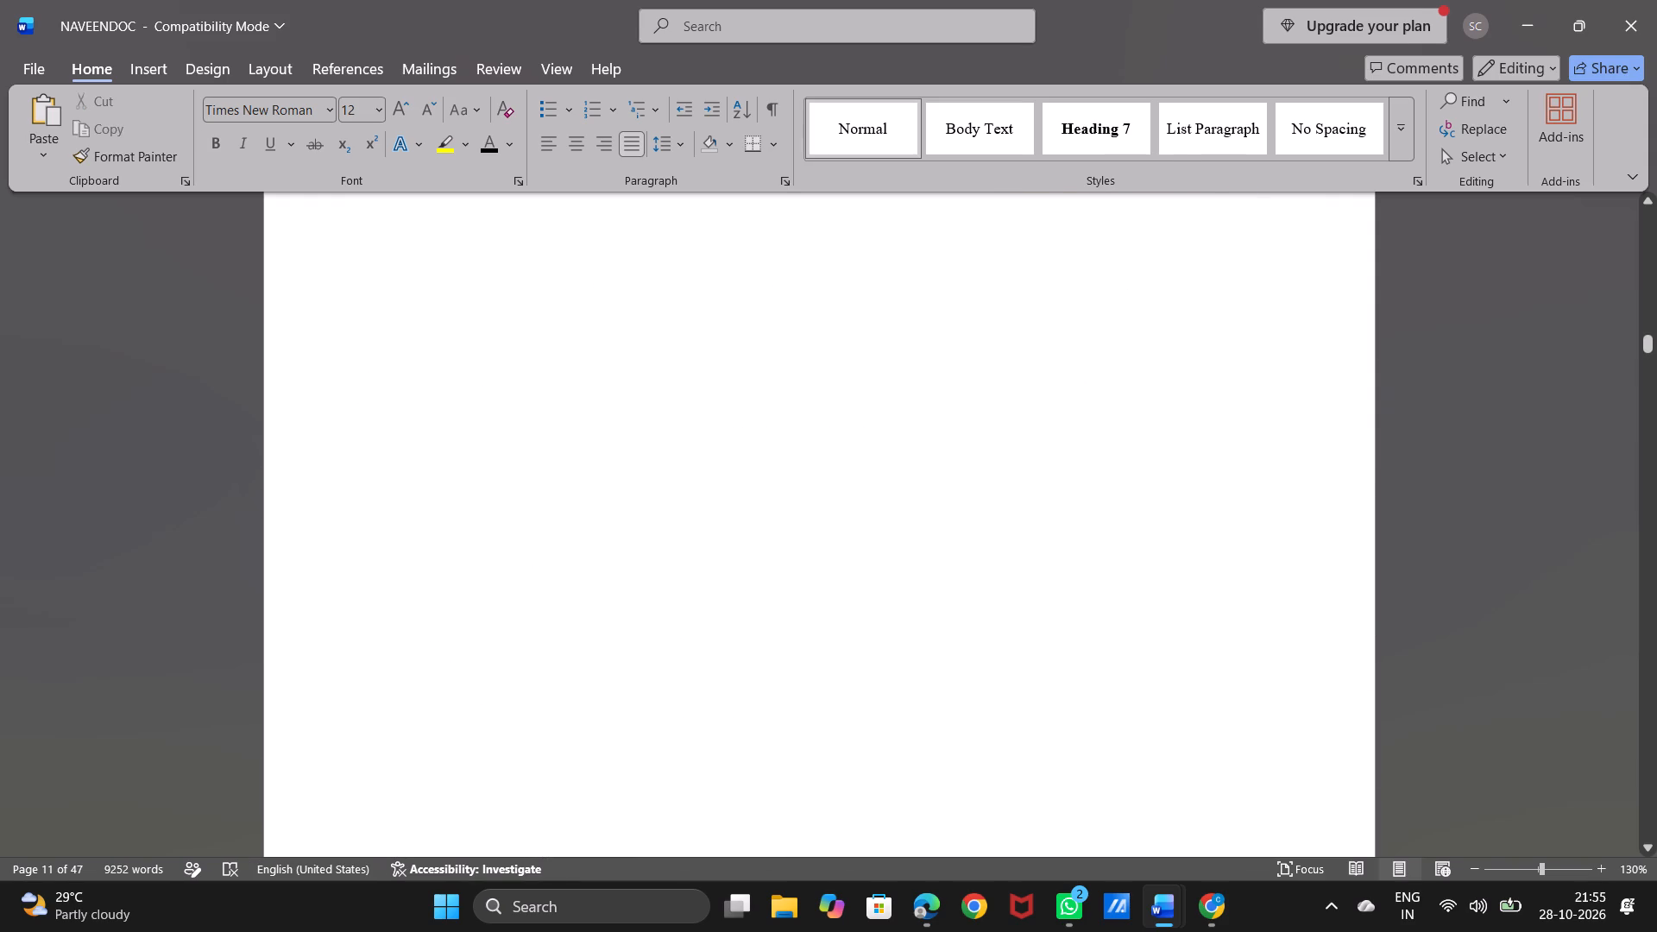
scroll(411, 288, up, 5)
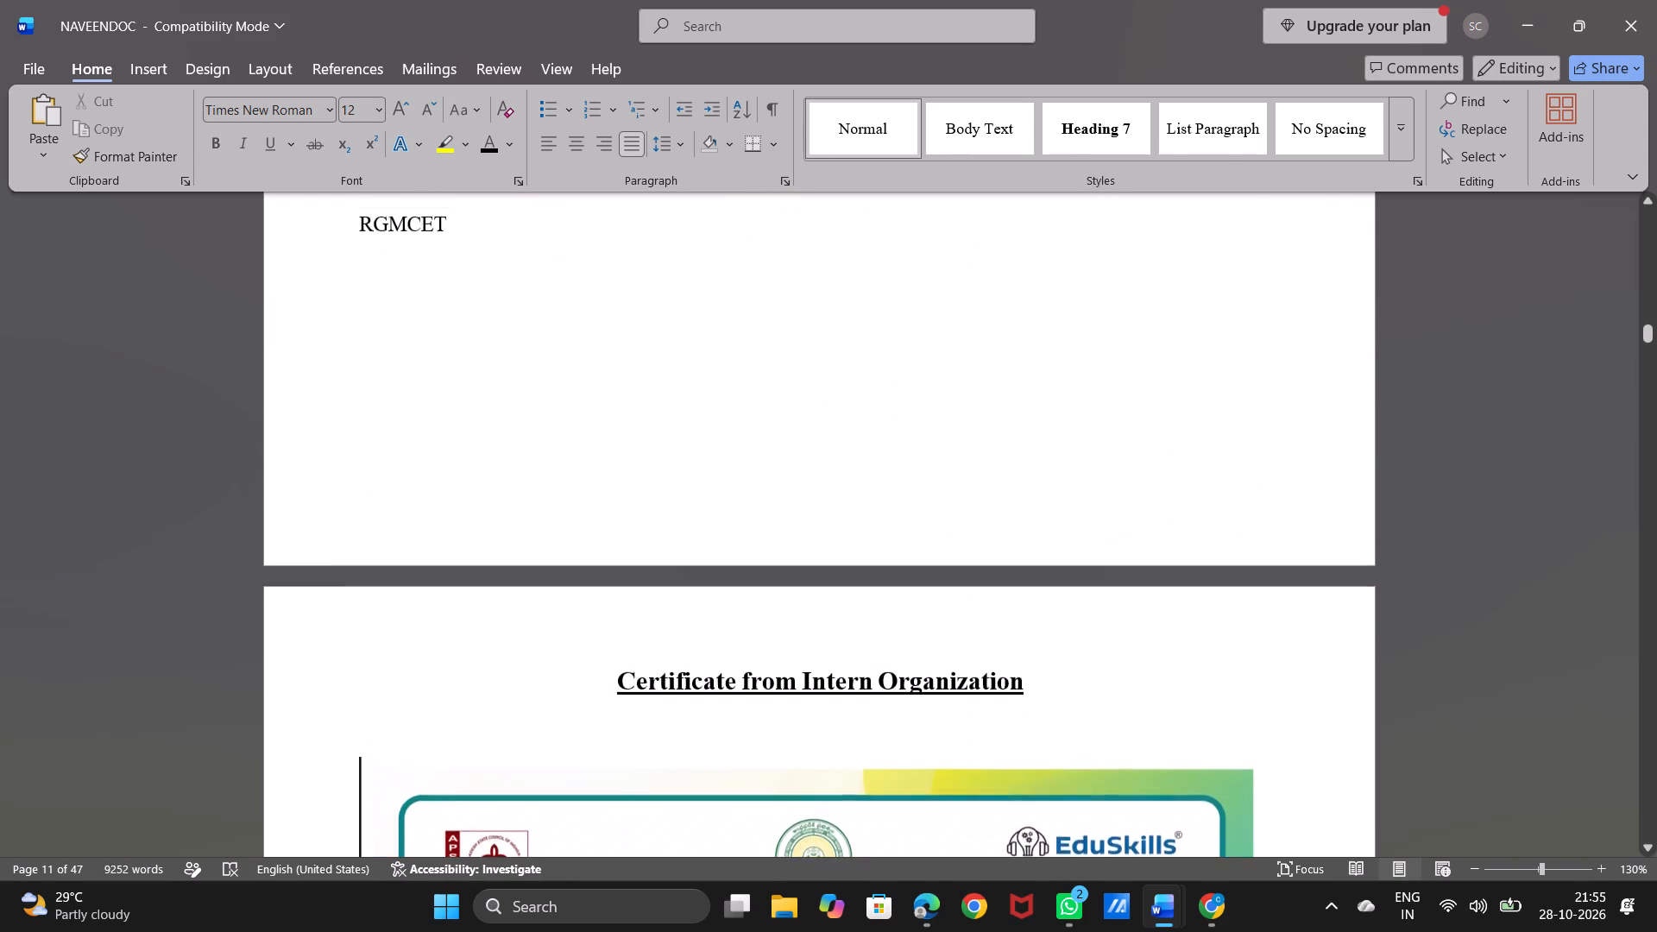
scroll(411, 288, up, 1)
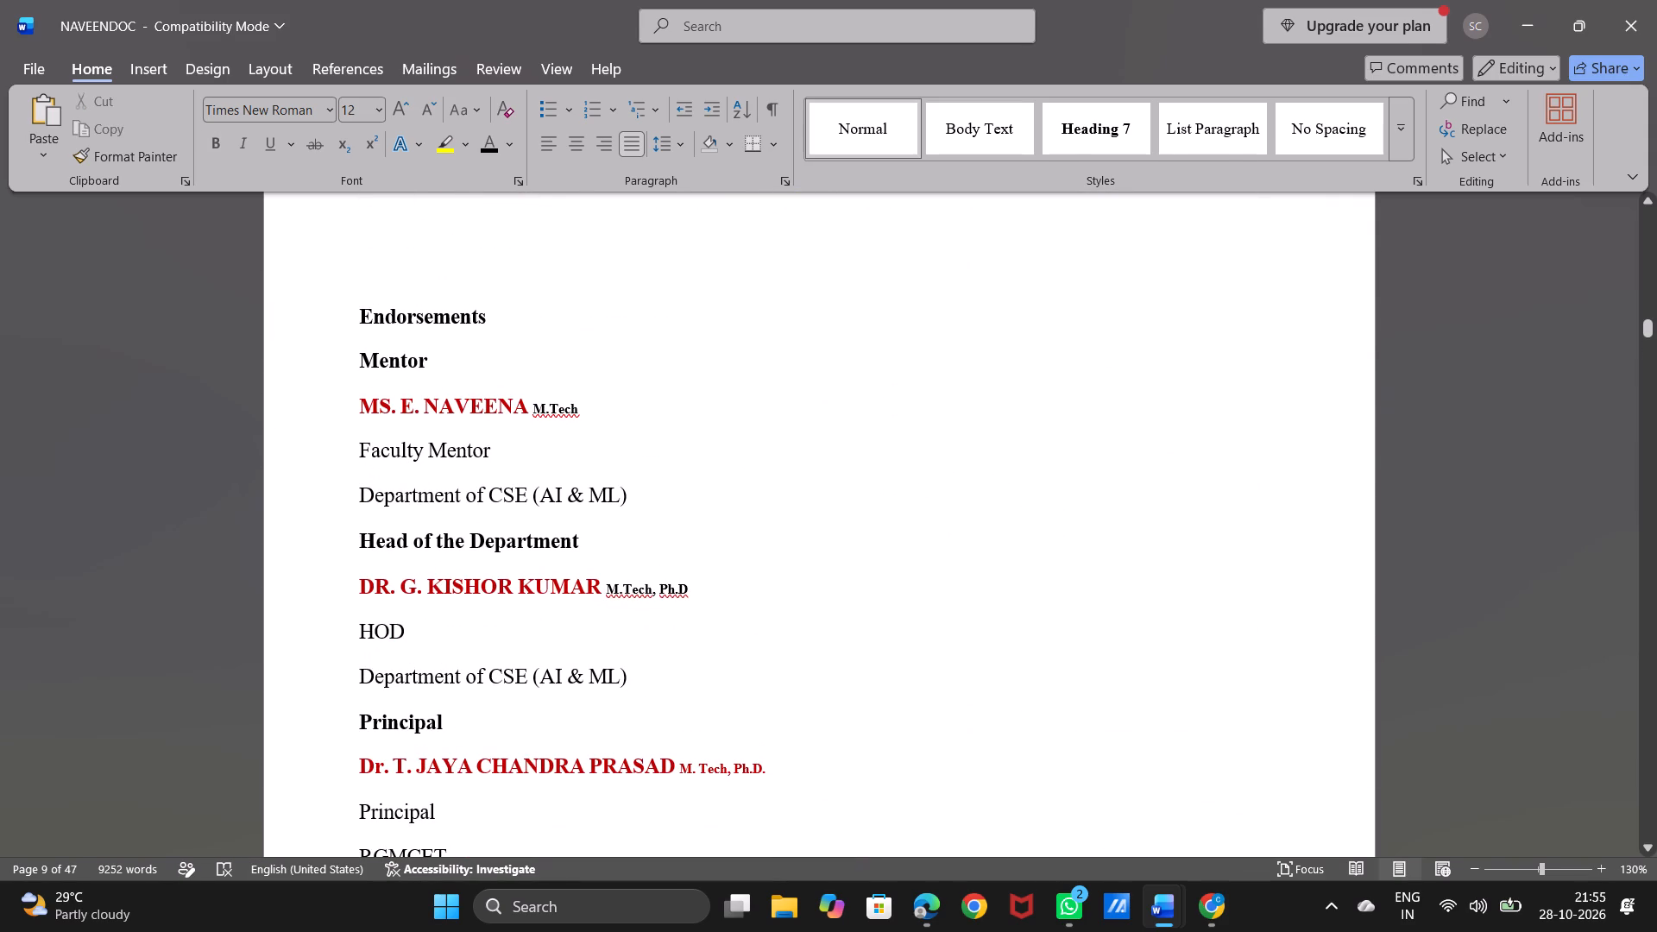
drag(526, 403, 382, 410)
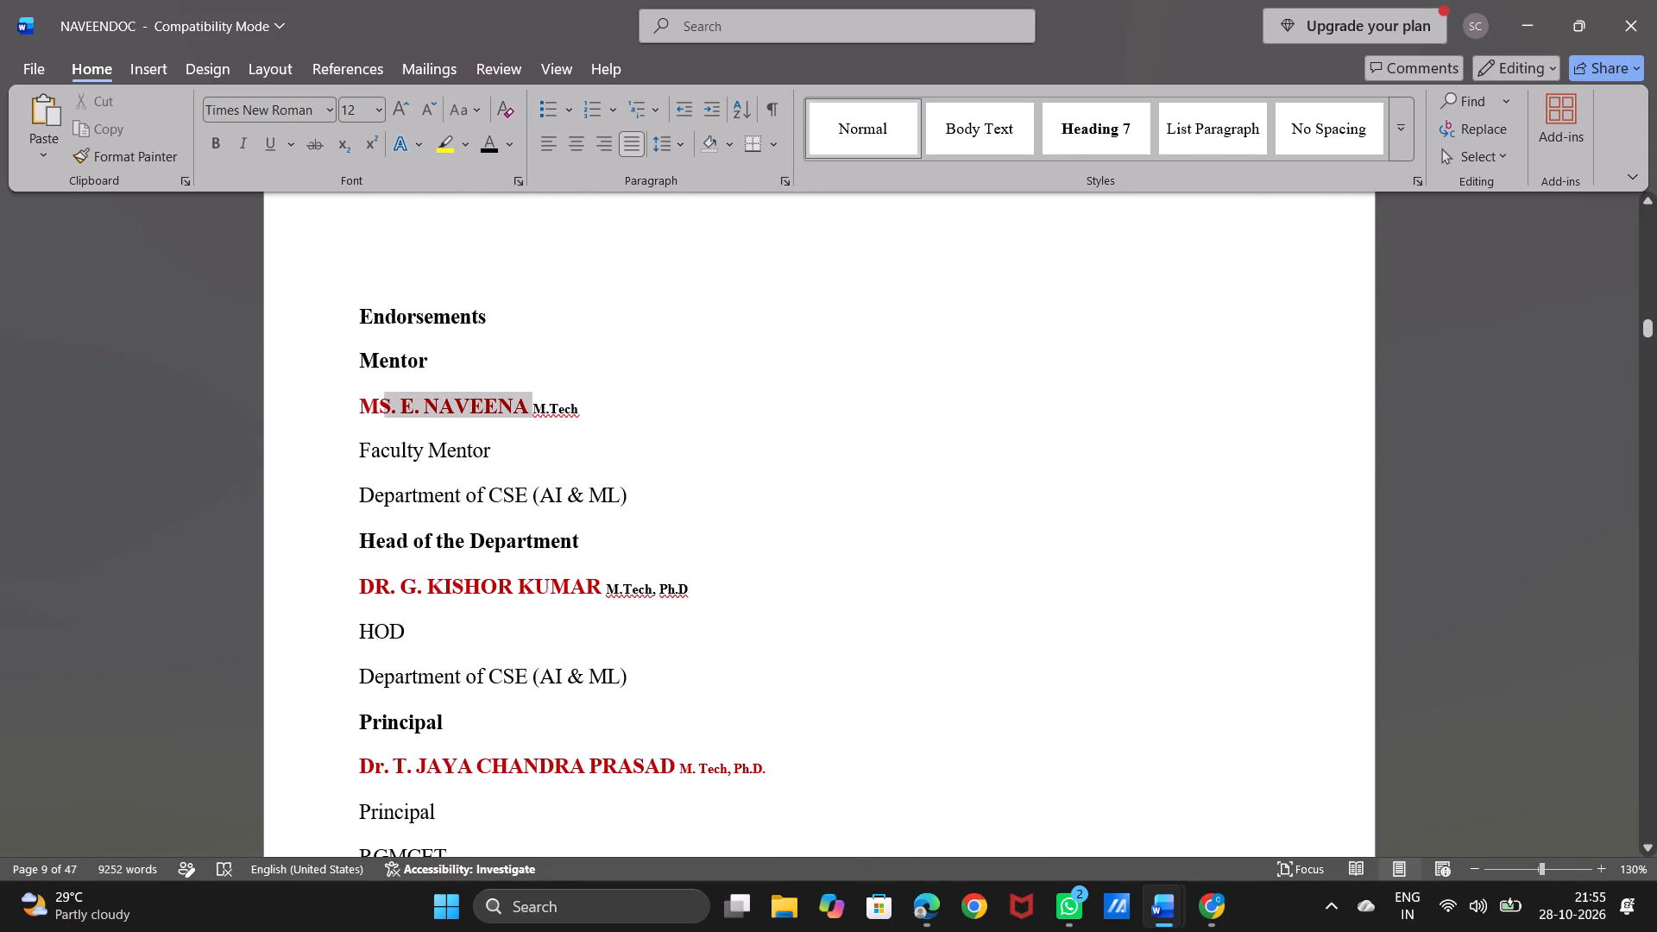
drag(382, 410, 356, 409)
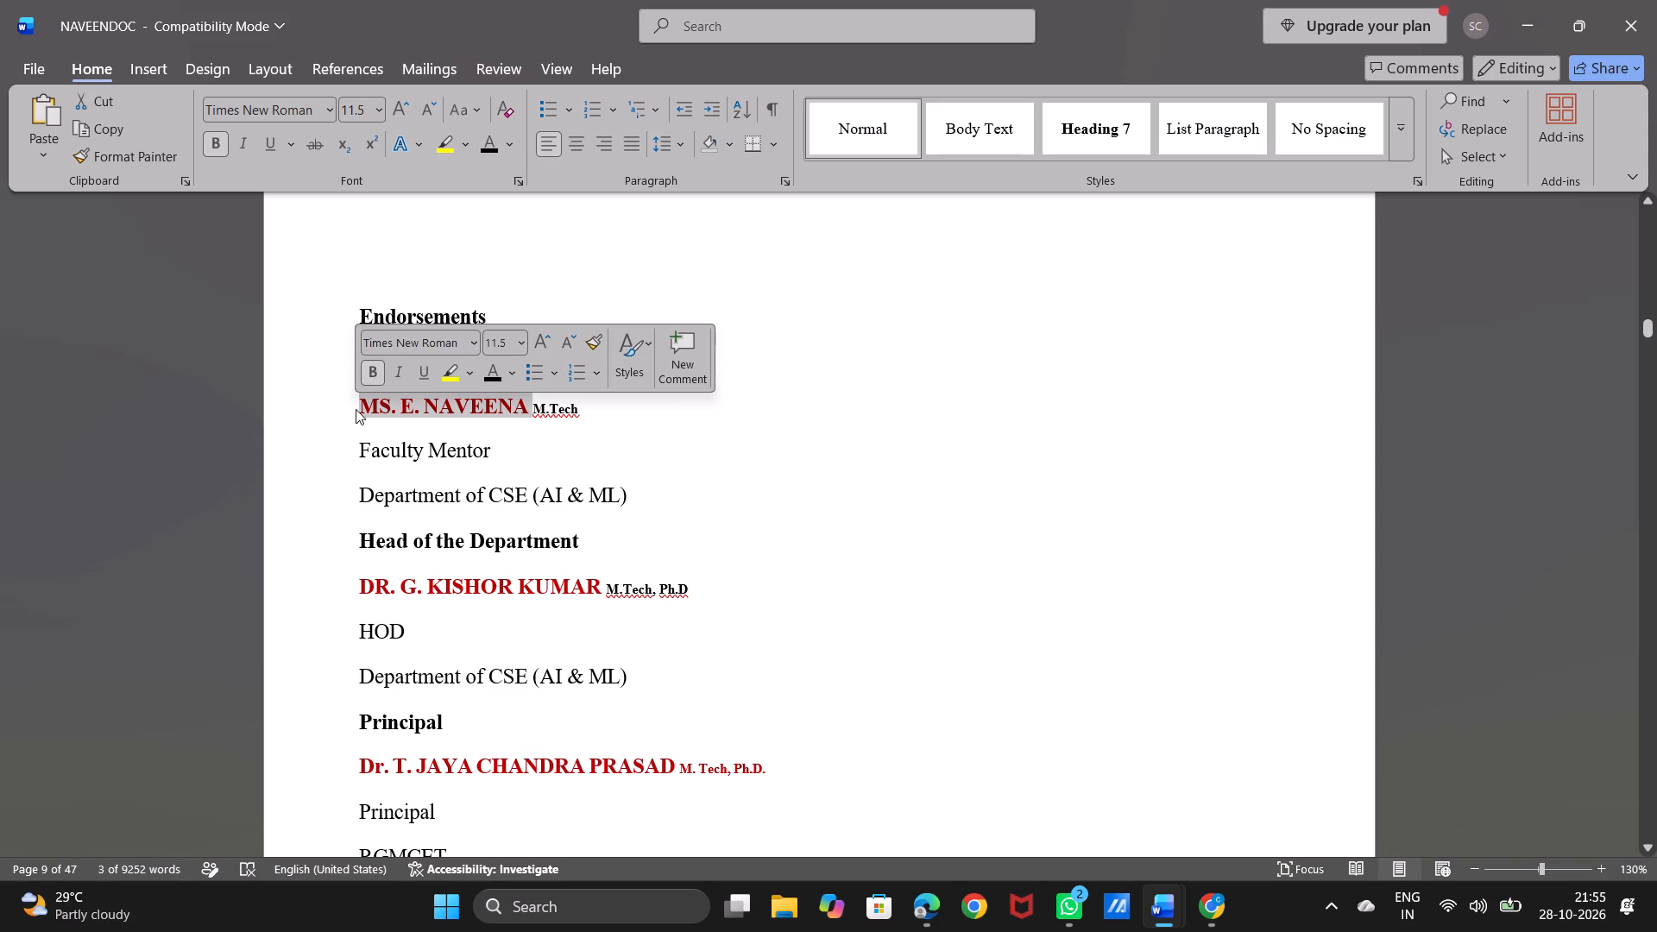
key(ctrl+v)
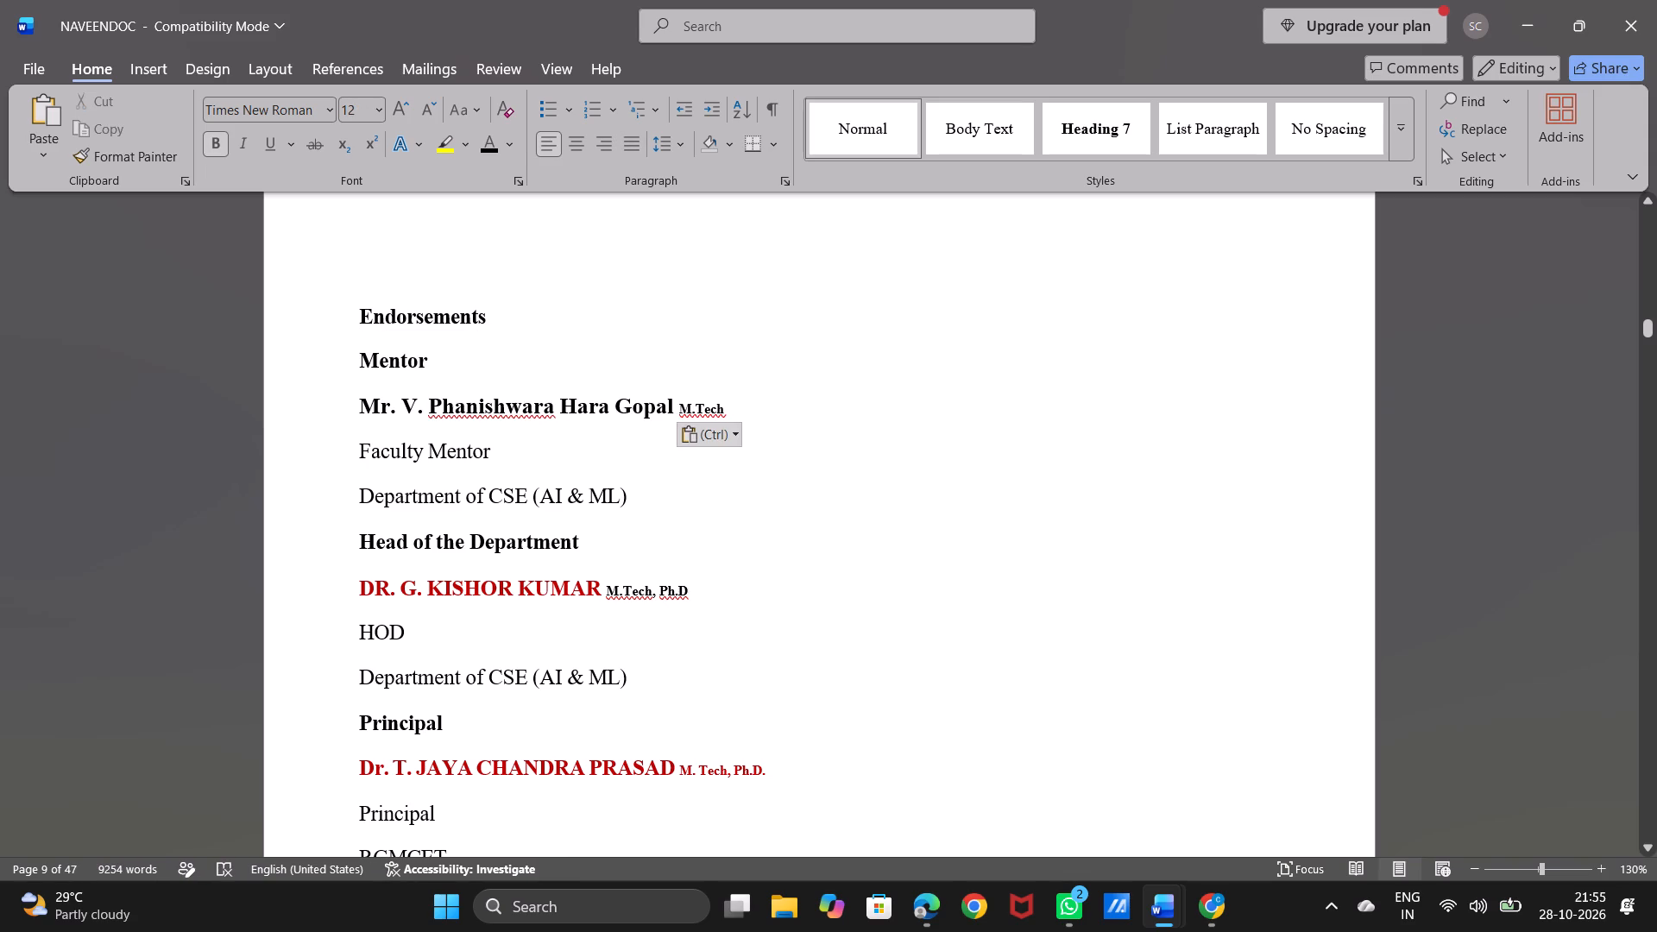
Colour the new mentor's name under Endorsements dark red, leaving the M.Tech qualification as it is.
drag(672, 408, 379, 396)
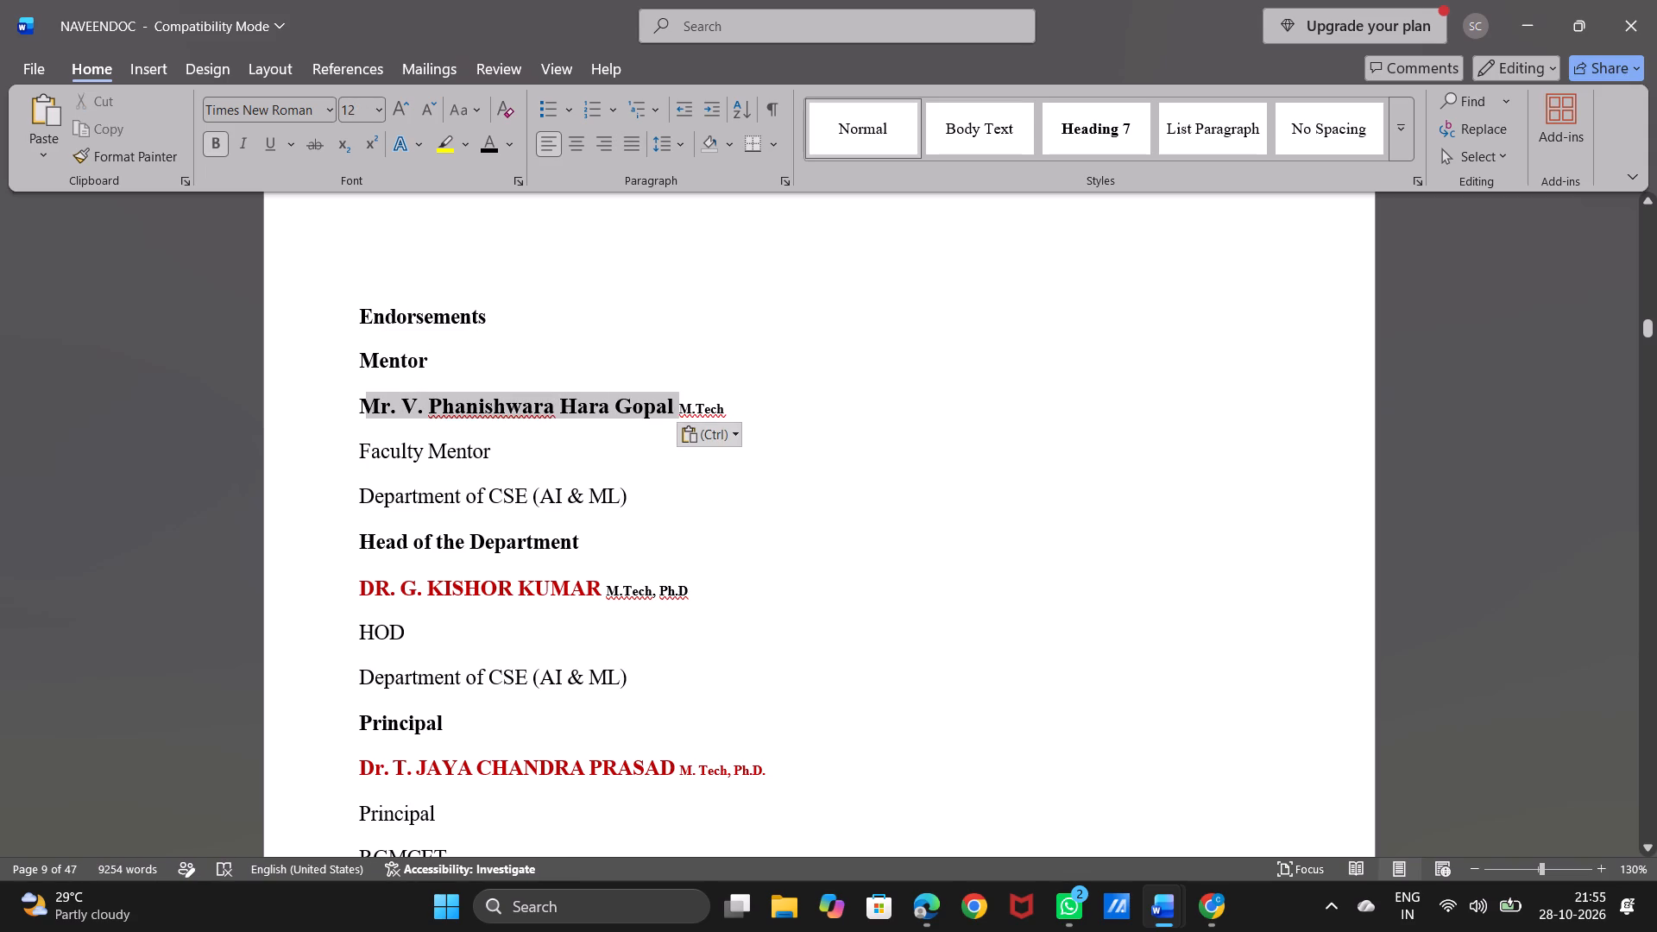
drag(379, 396, 376, 399)
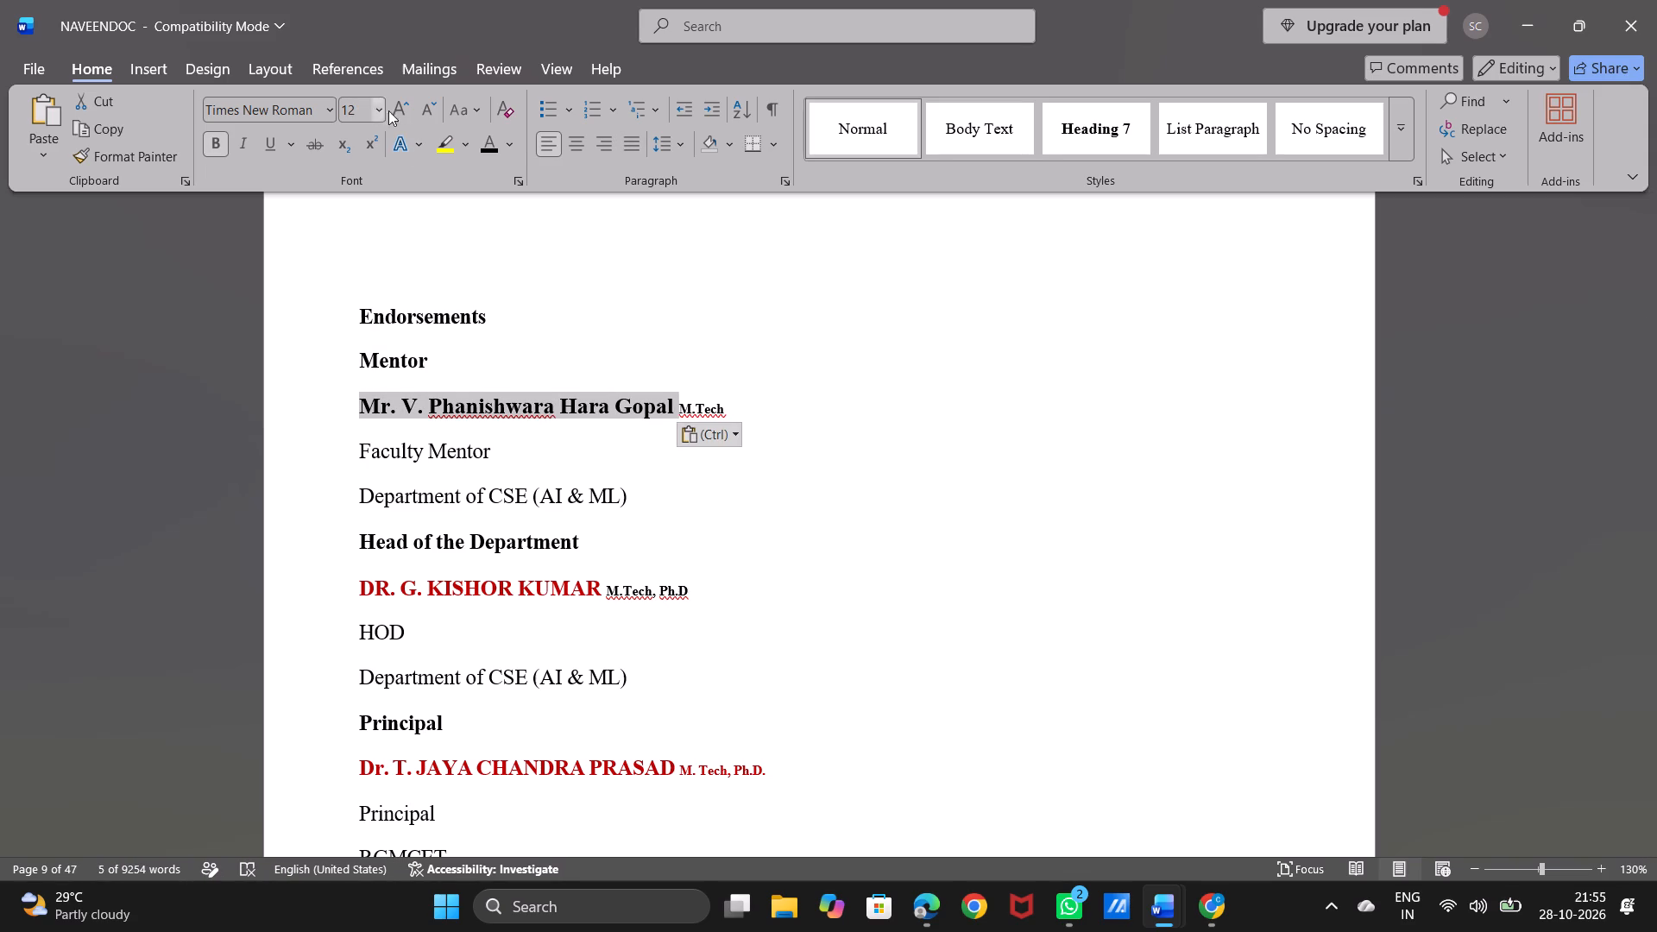
click(460, 142)
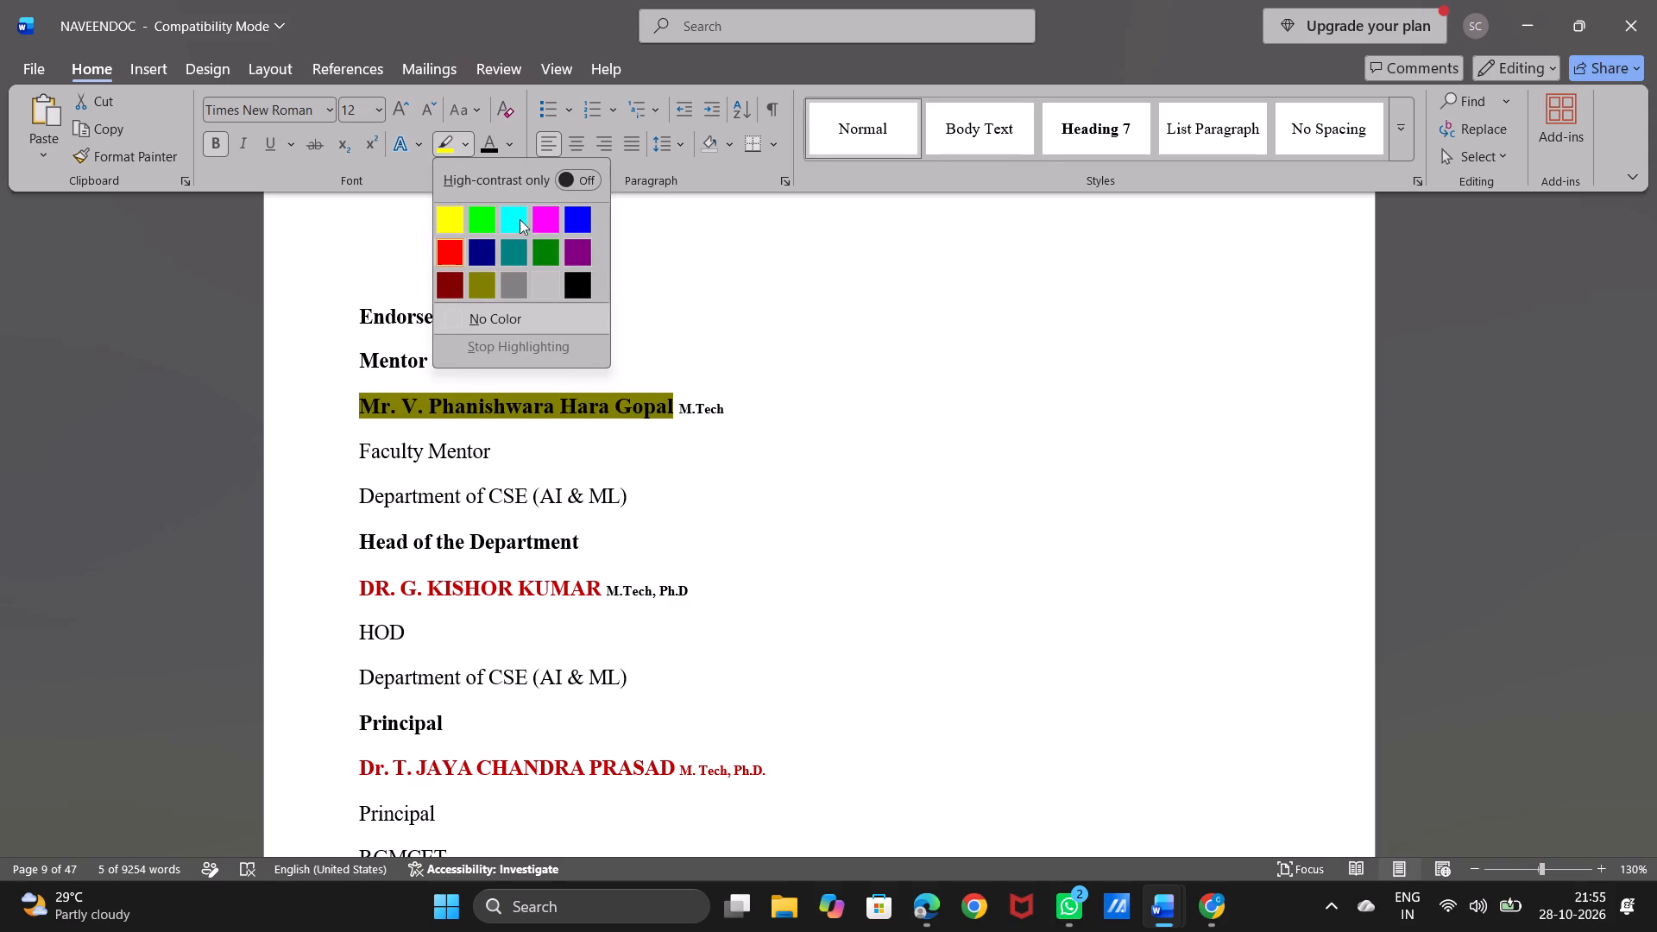
click(507, 142)
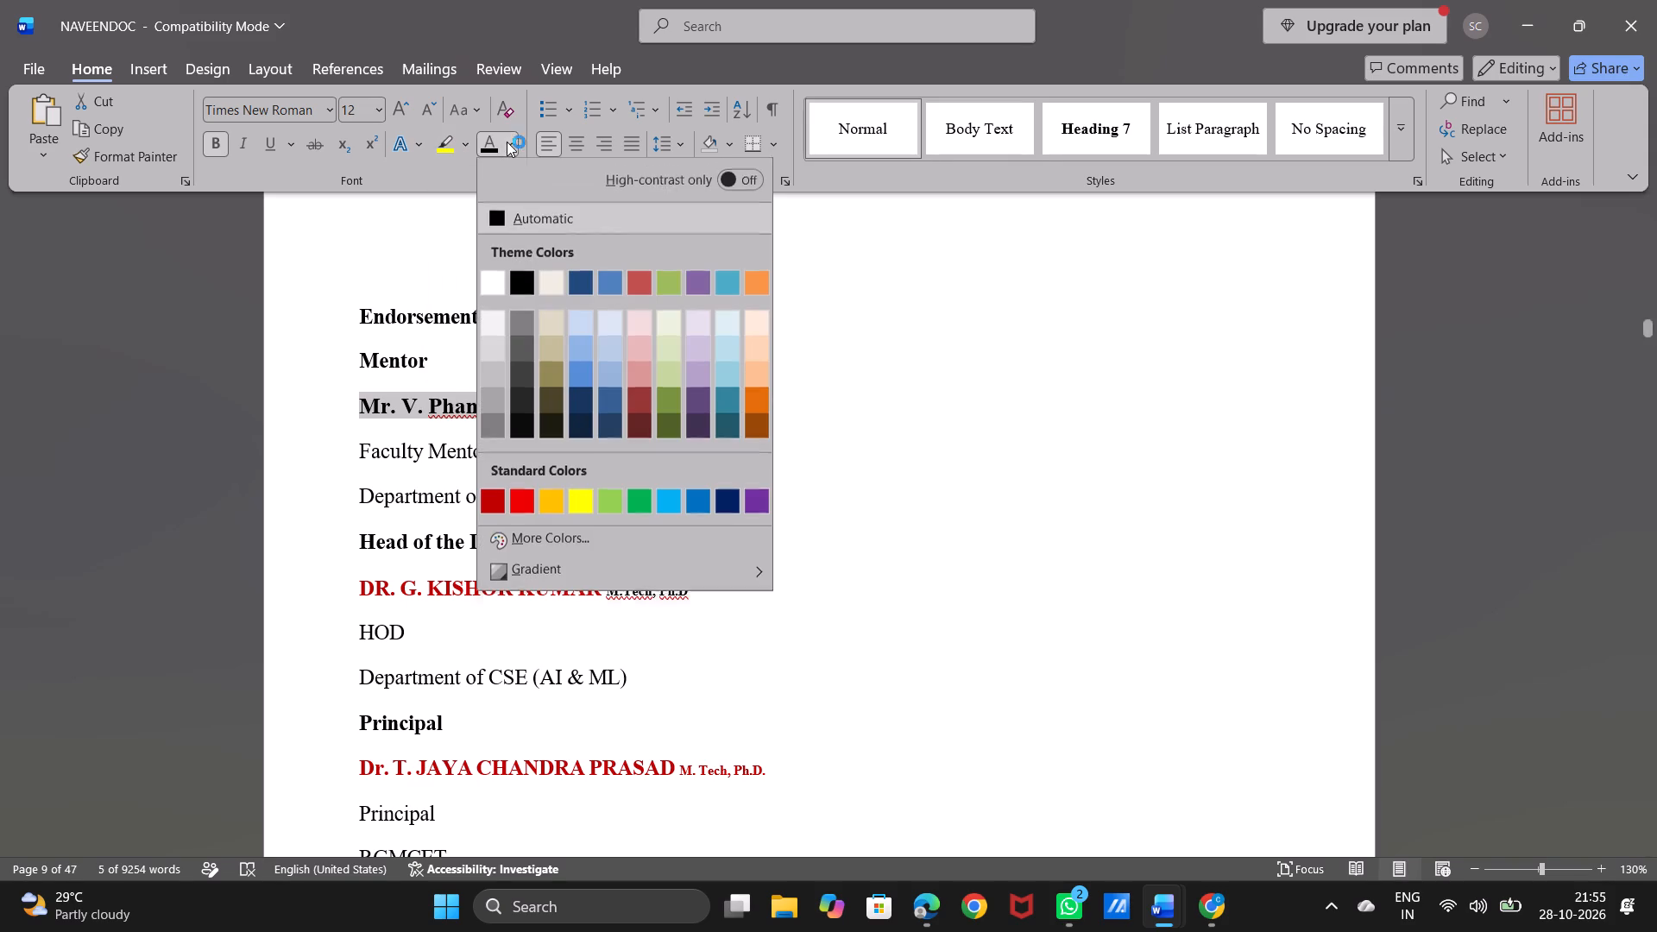
click(494, 510)
click(728, 534)
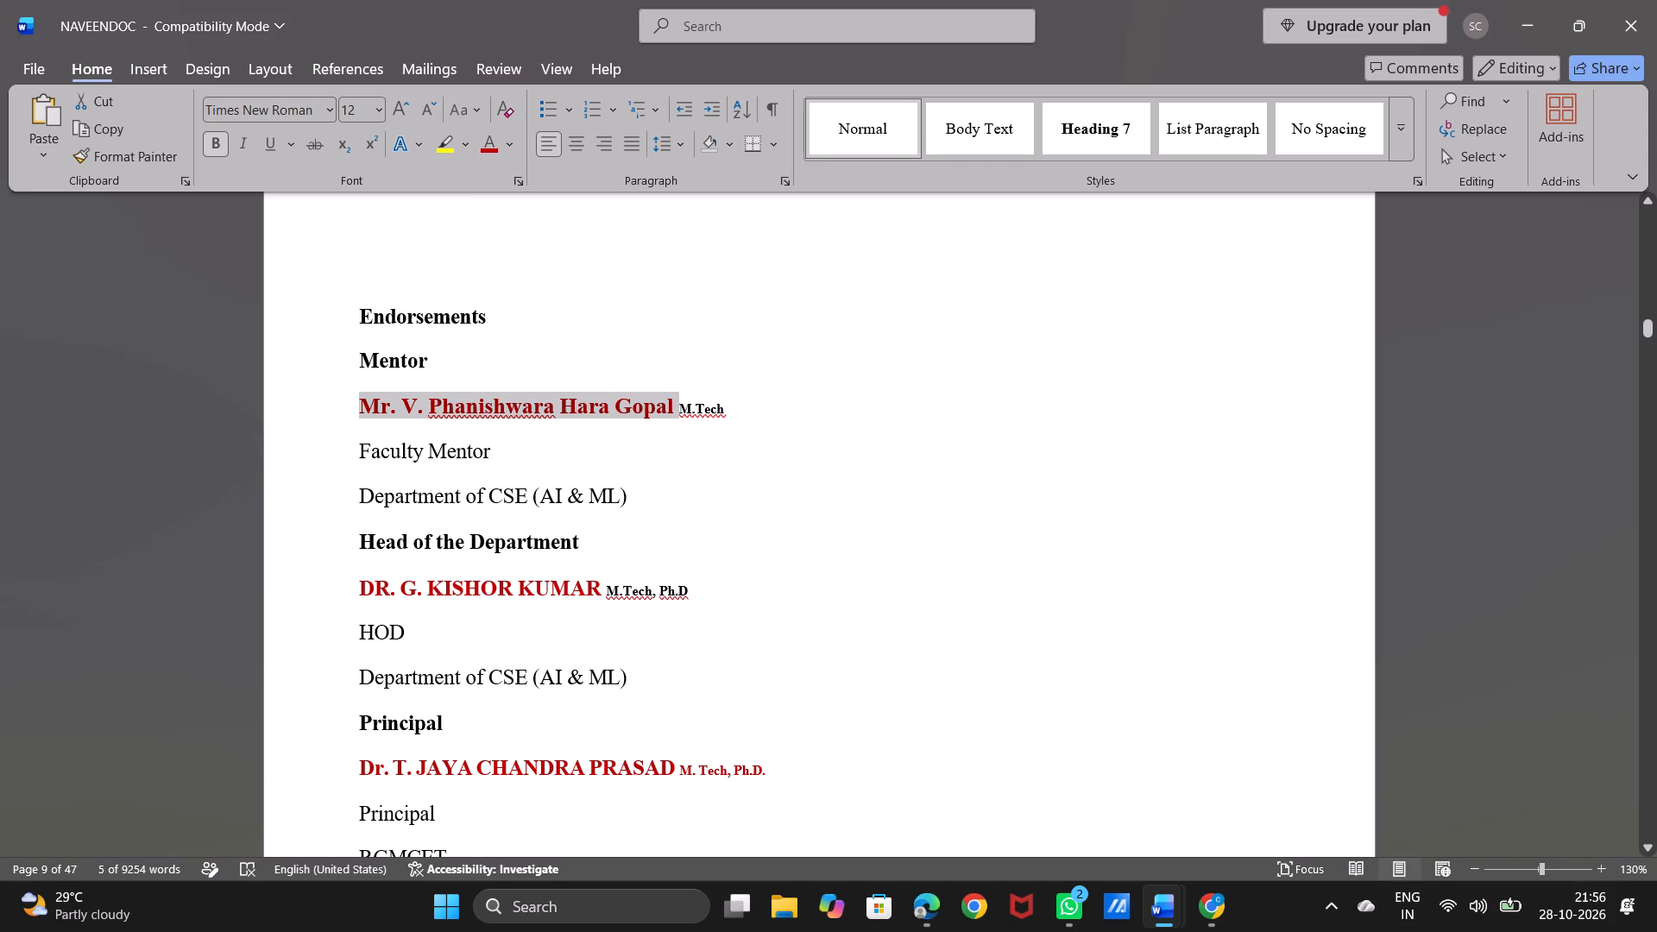
Check the Certificate from Intern Organization, Acknowledgement and Table of Contents pages for student and mentor details.
scroll(702, 551, down, 1)
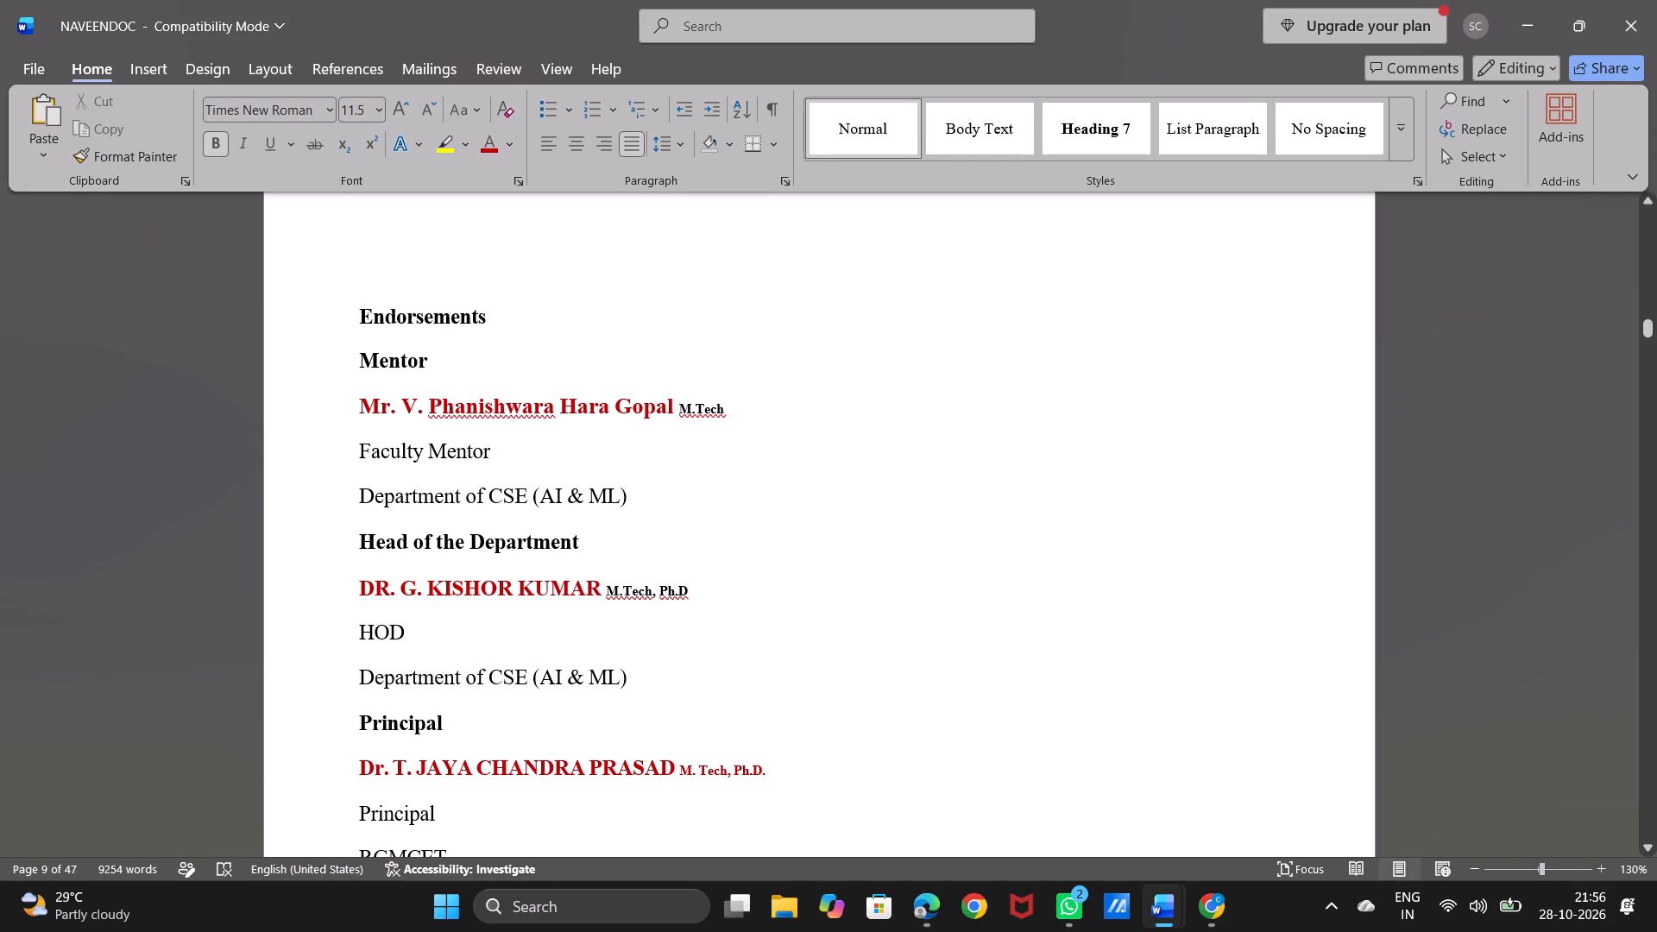
scroll(702, 551, down, 3)
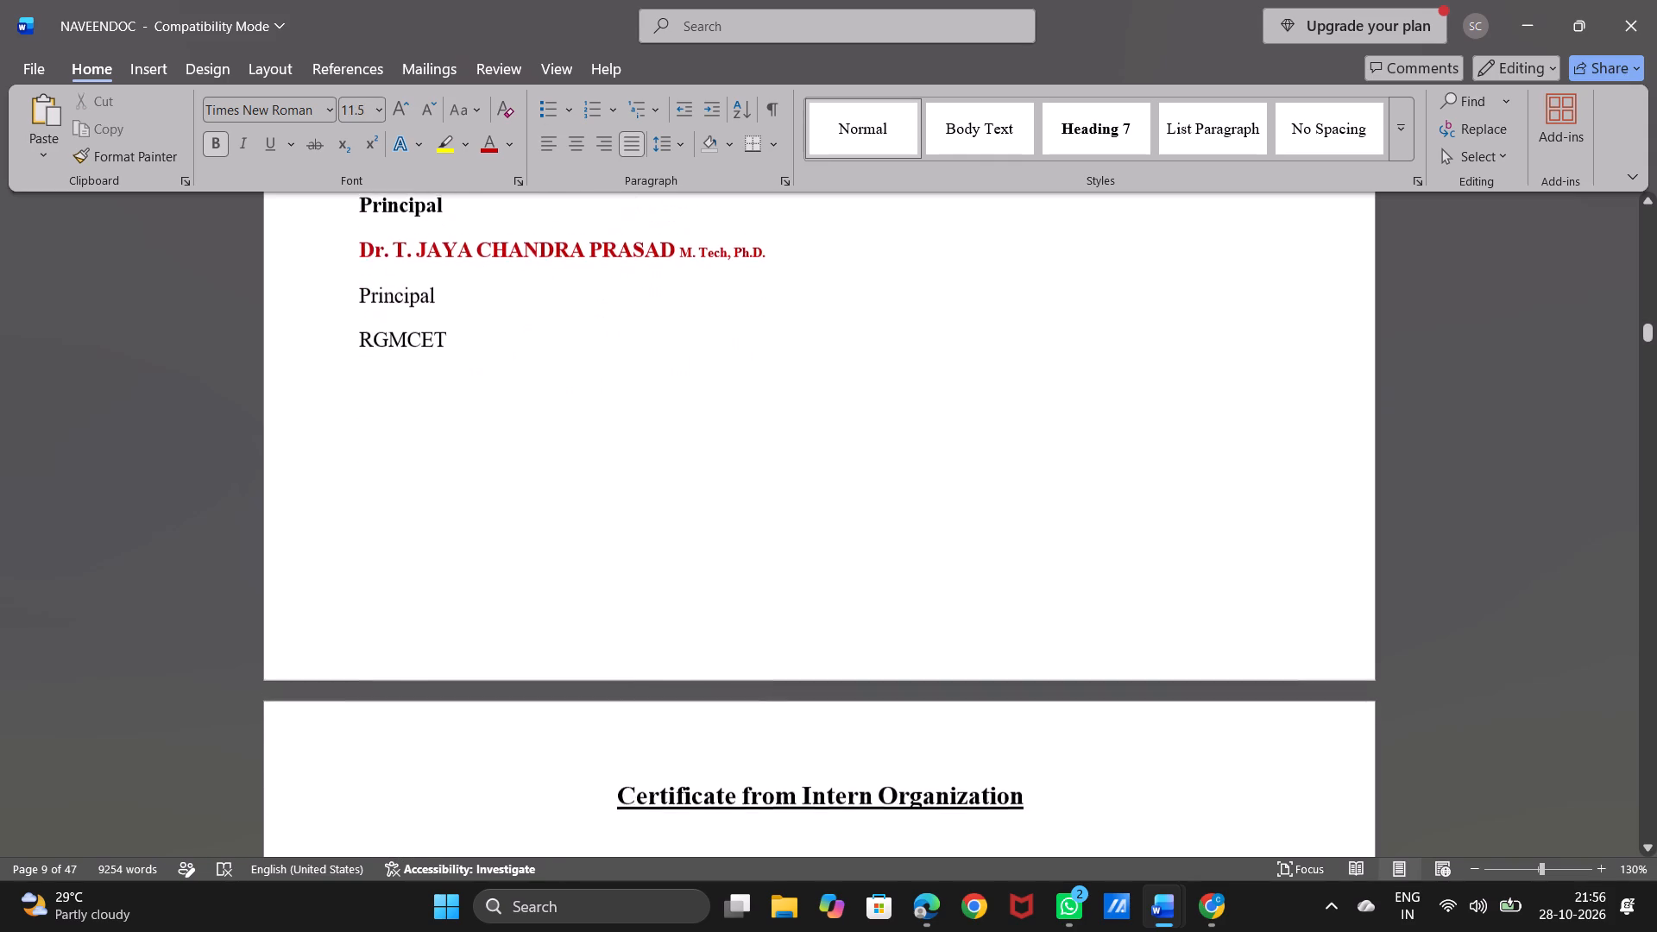
scroll(702, 551, down, 3)
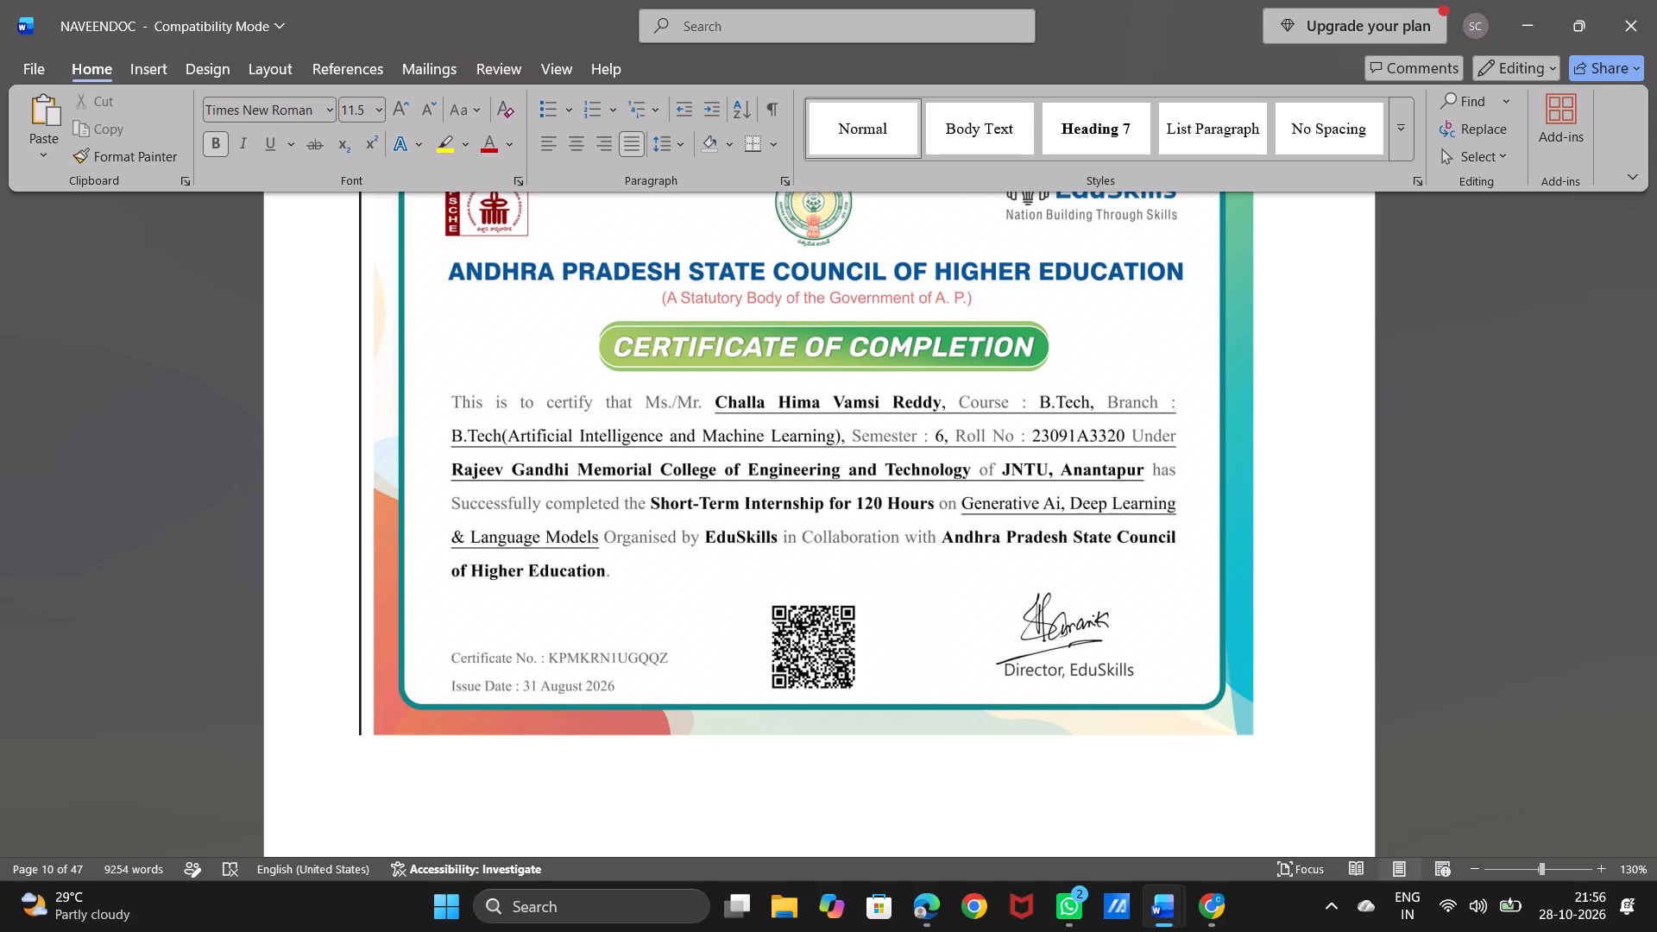
scroll(702, 551, down, 1)
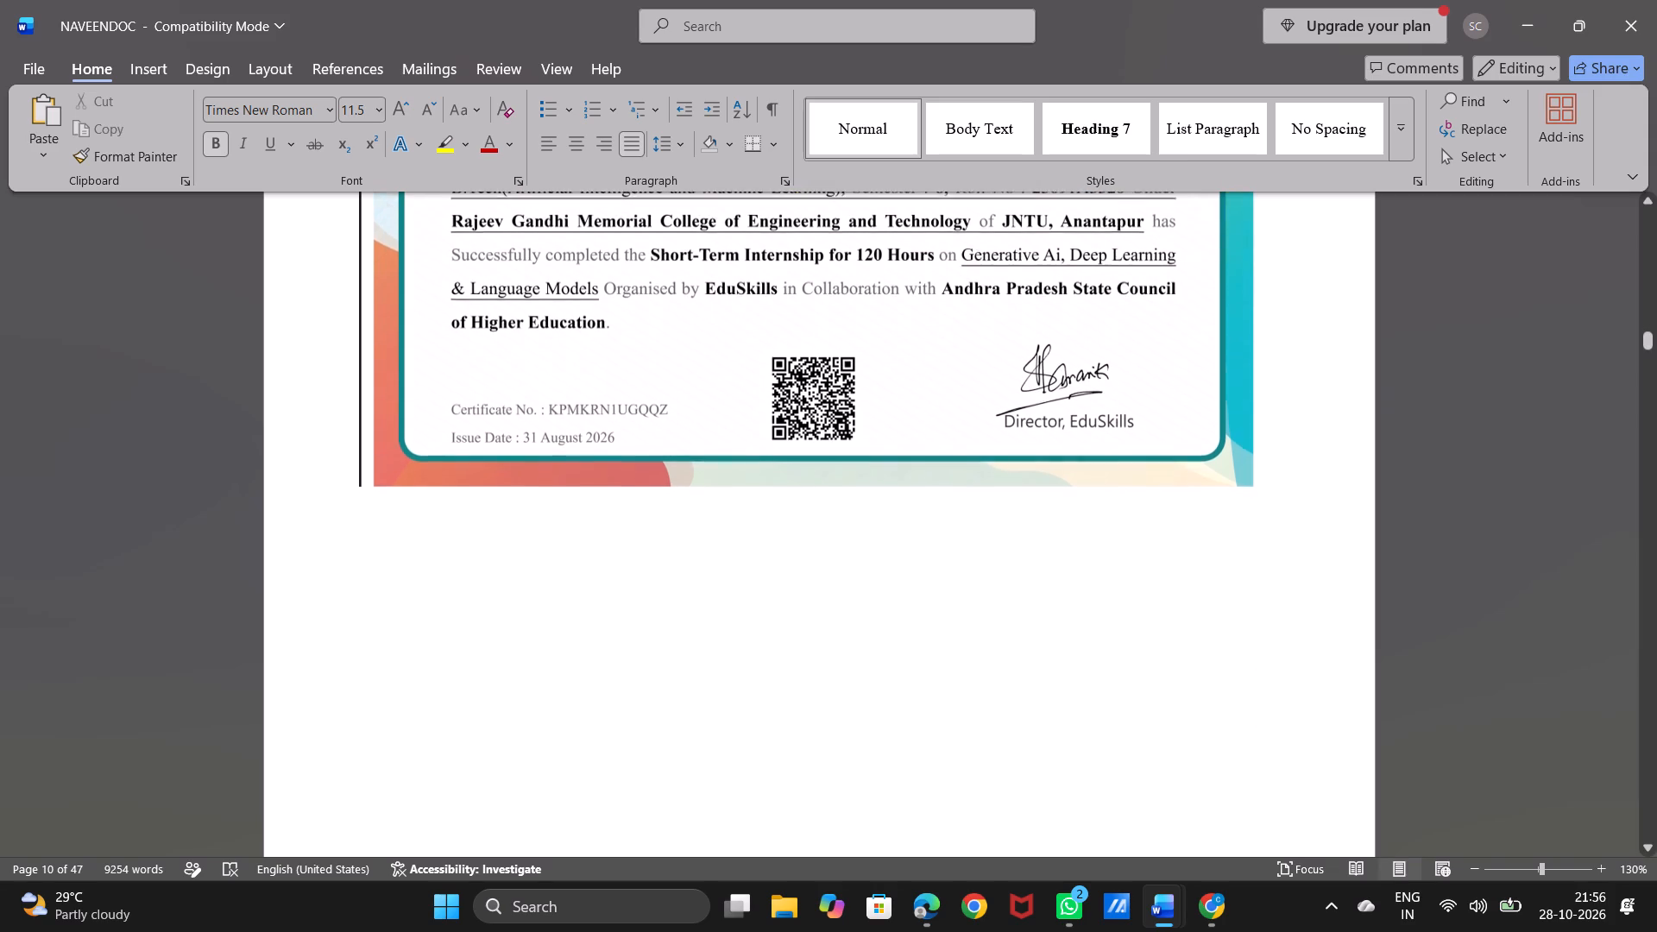
scroll(702, 551, down, 4)
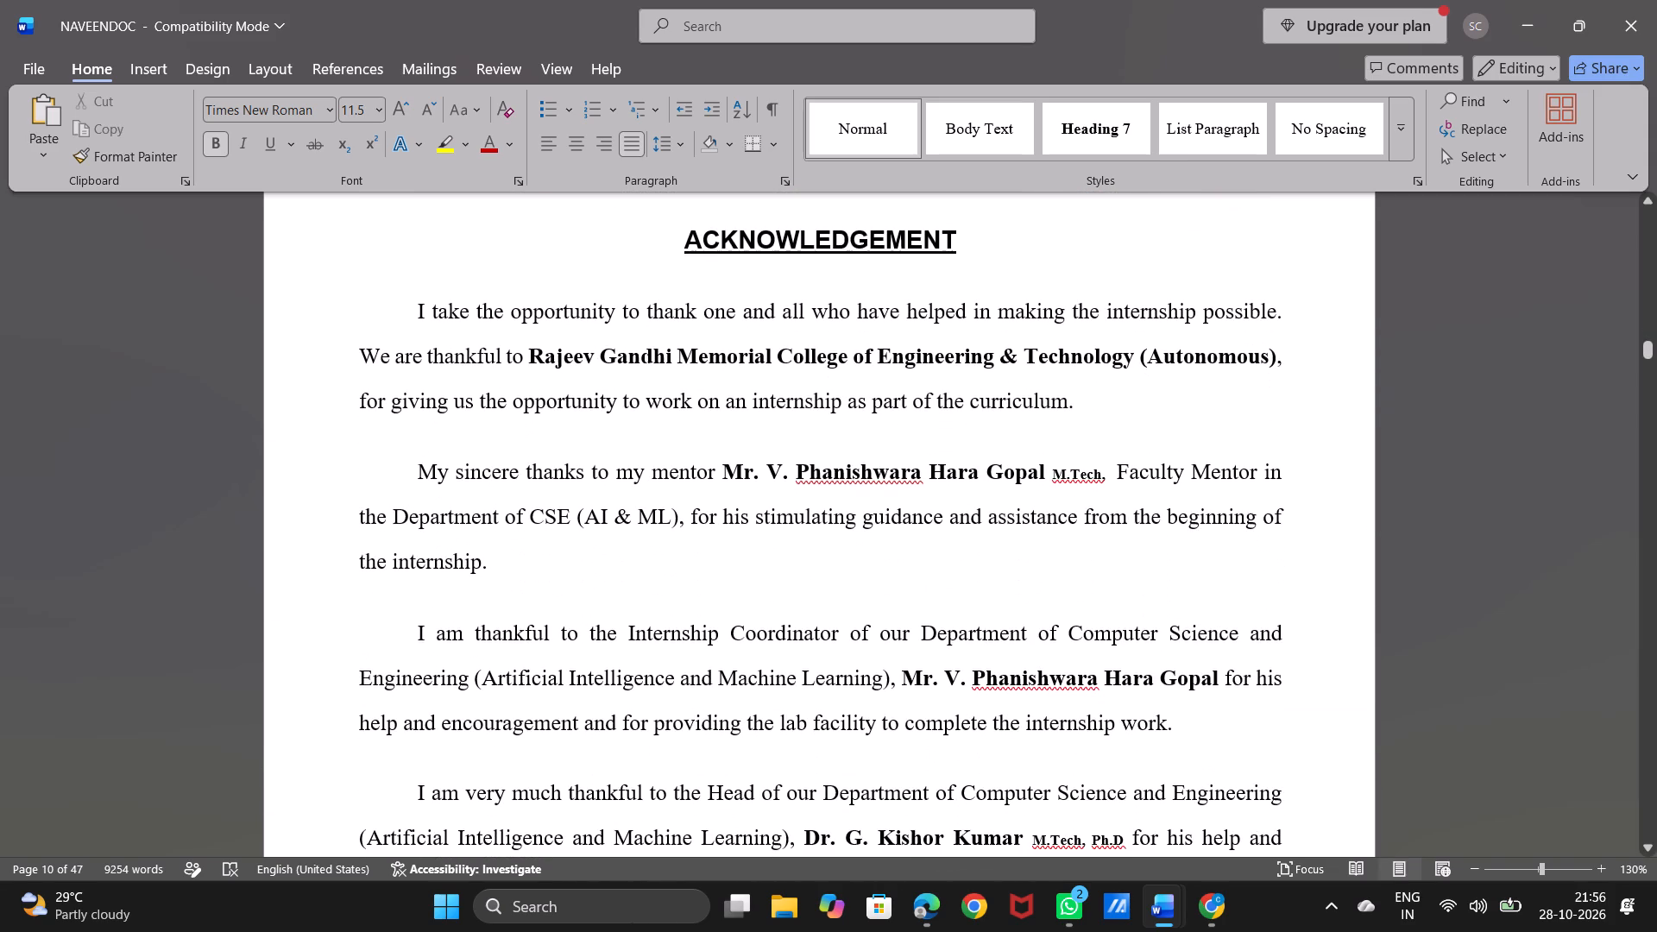
scroll(702, 551, down, 3)
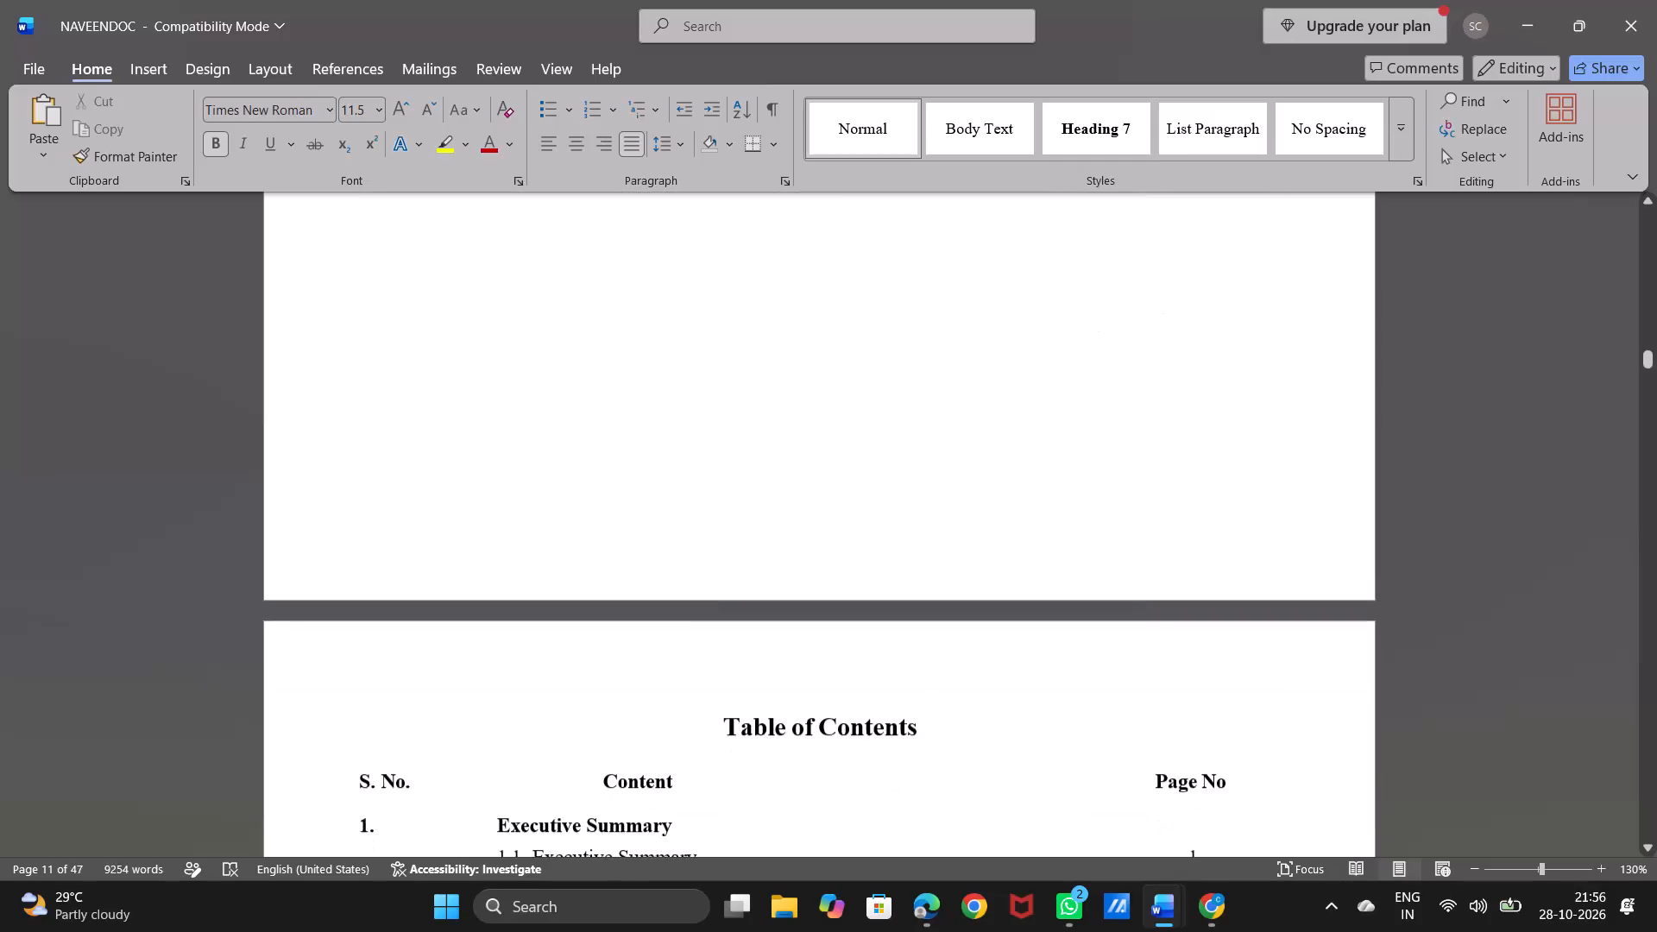
scroll(702, 551, down, 3)
Recheck the cover pages, including the Semester Internship student details table, for the student's name and register number.
scroll(702, 551, up, 4)
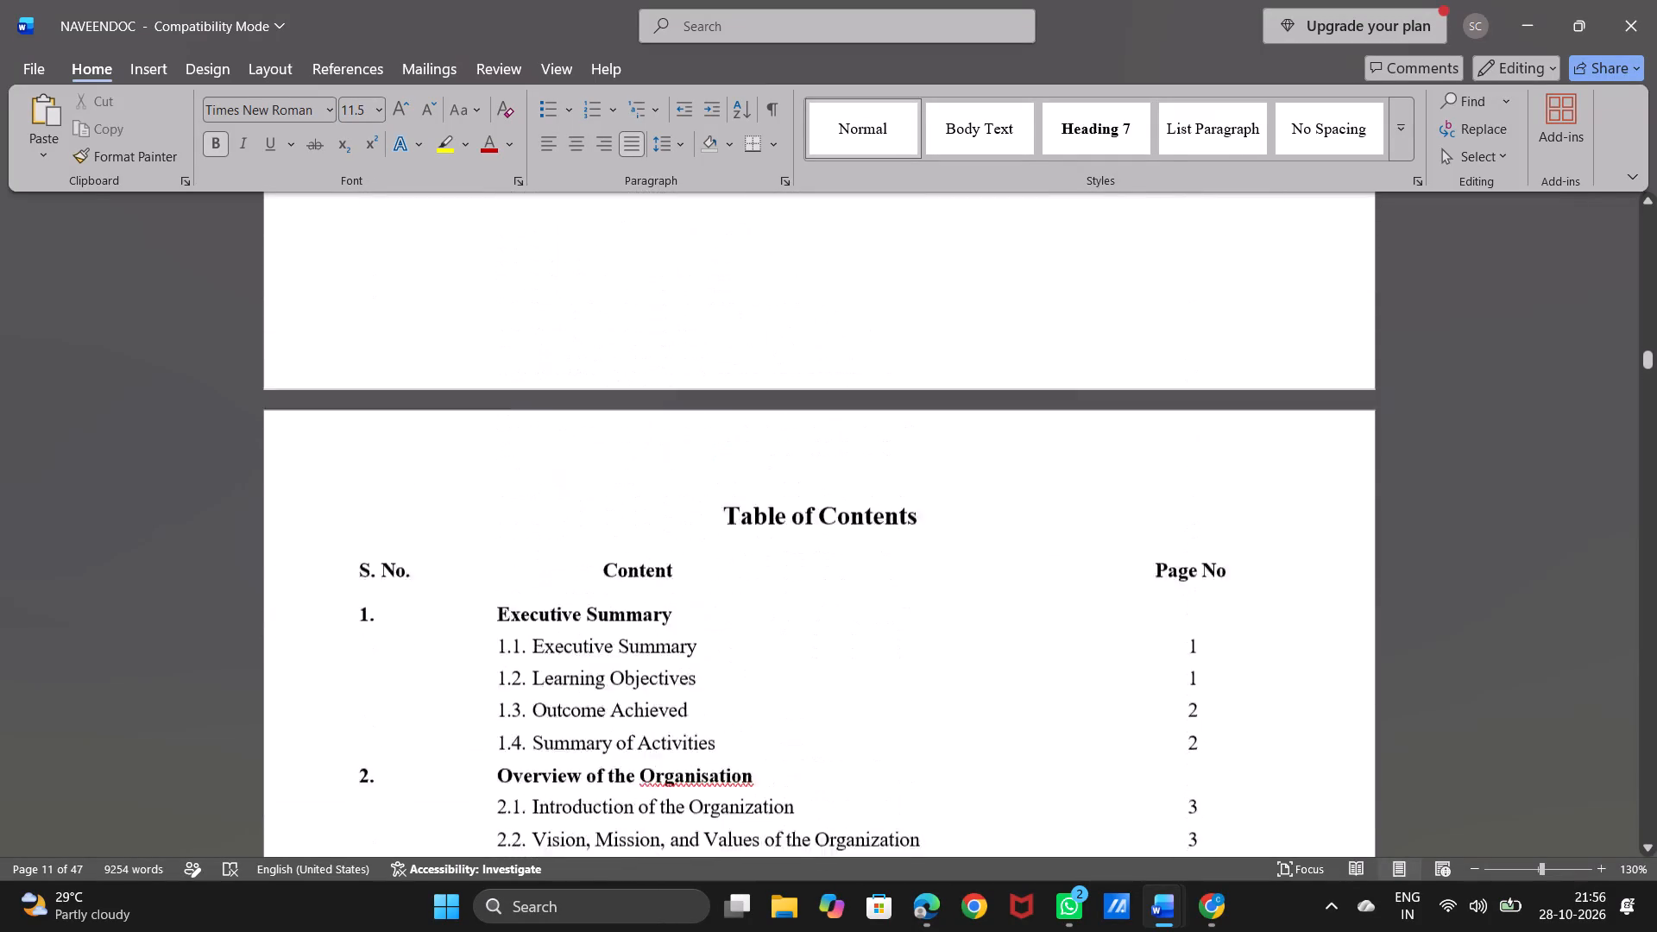
scroll(702, 551, up, 17)
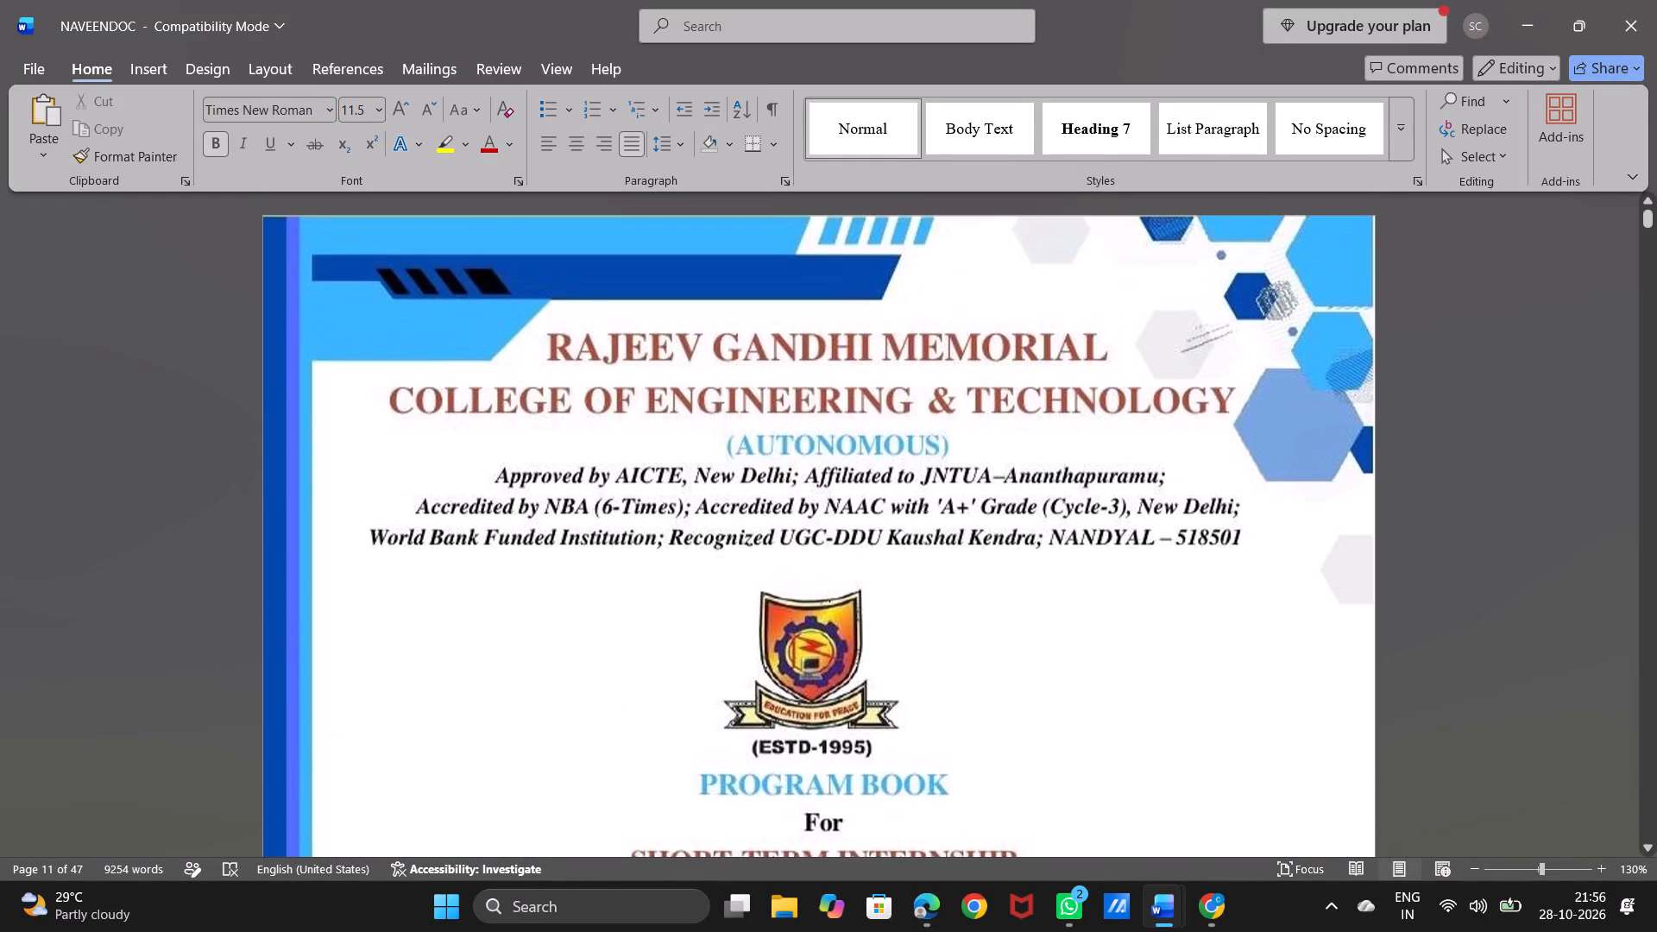
scroll(702, 551, down, 5)
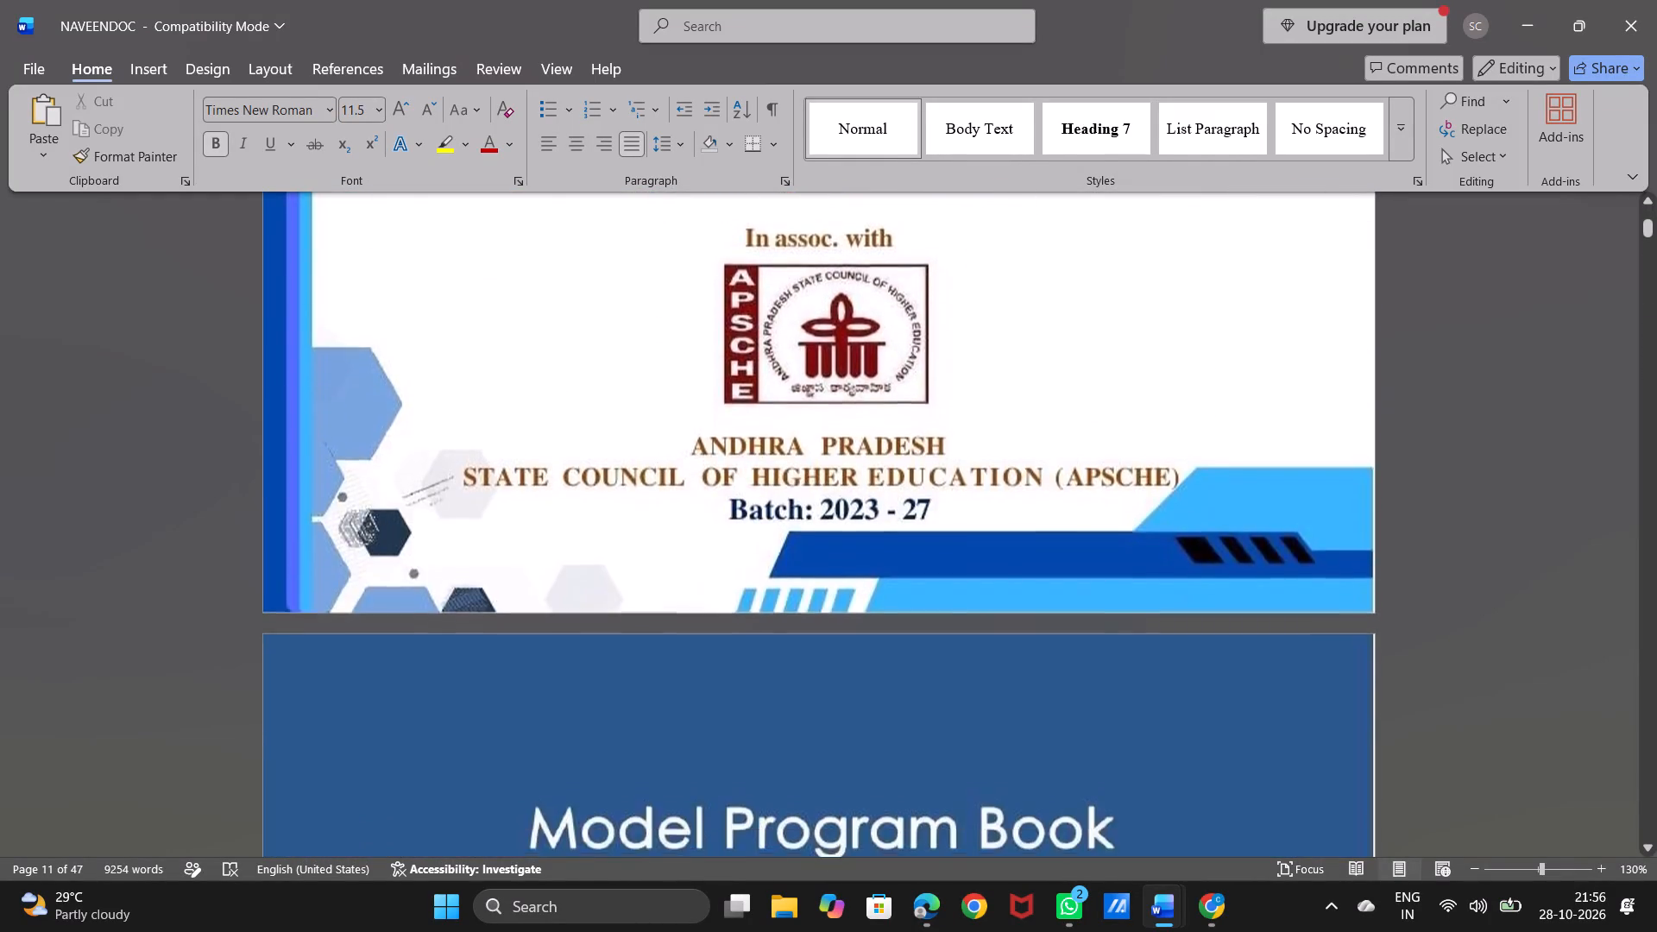
scroll(702, 551, down, 3)
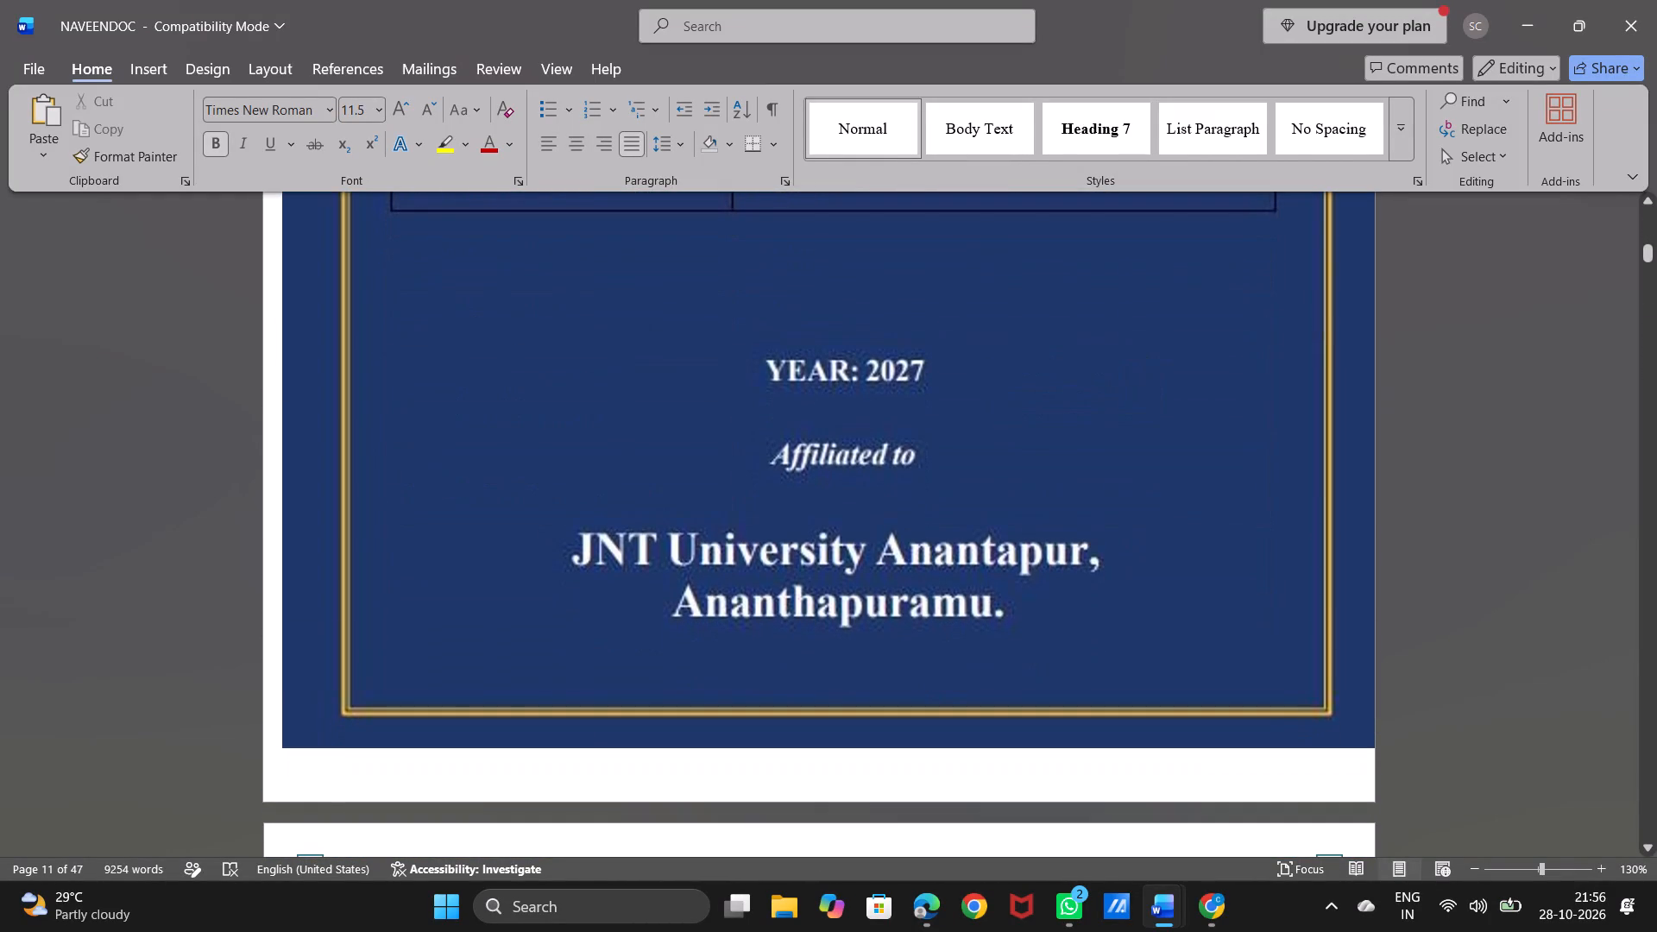
scroll(1238, 489, up, 2)
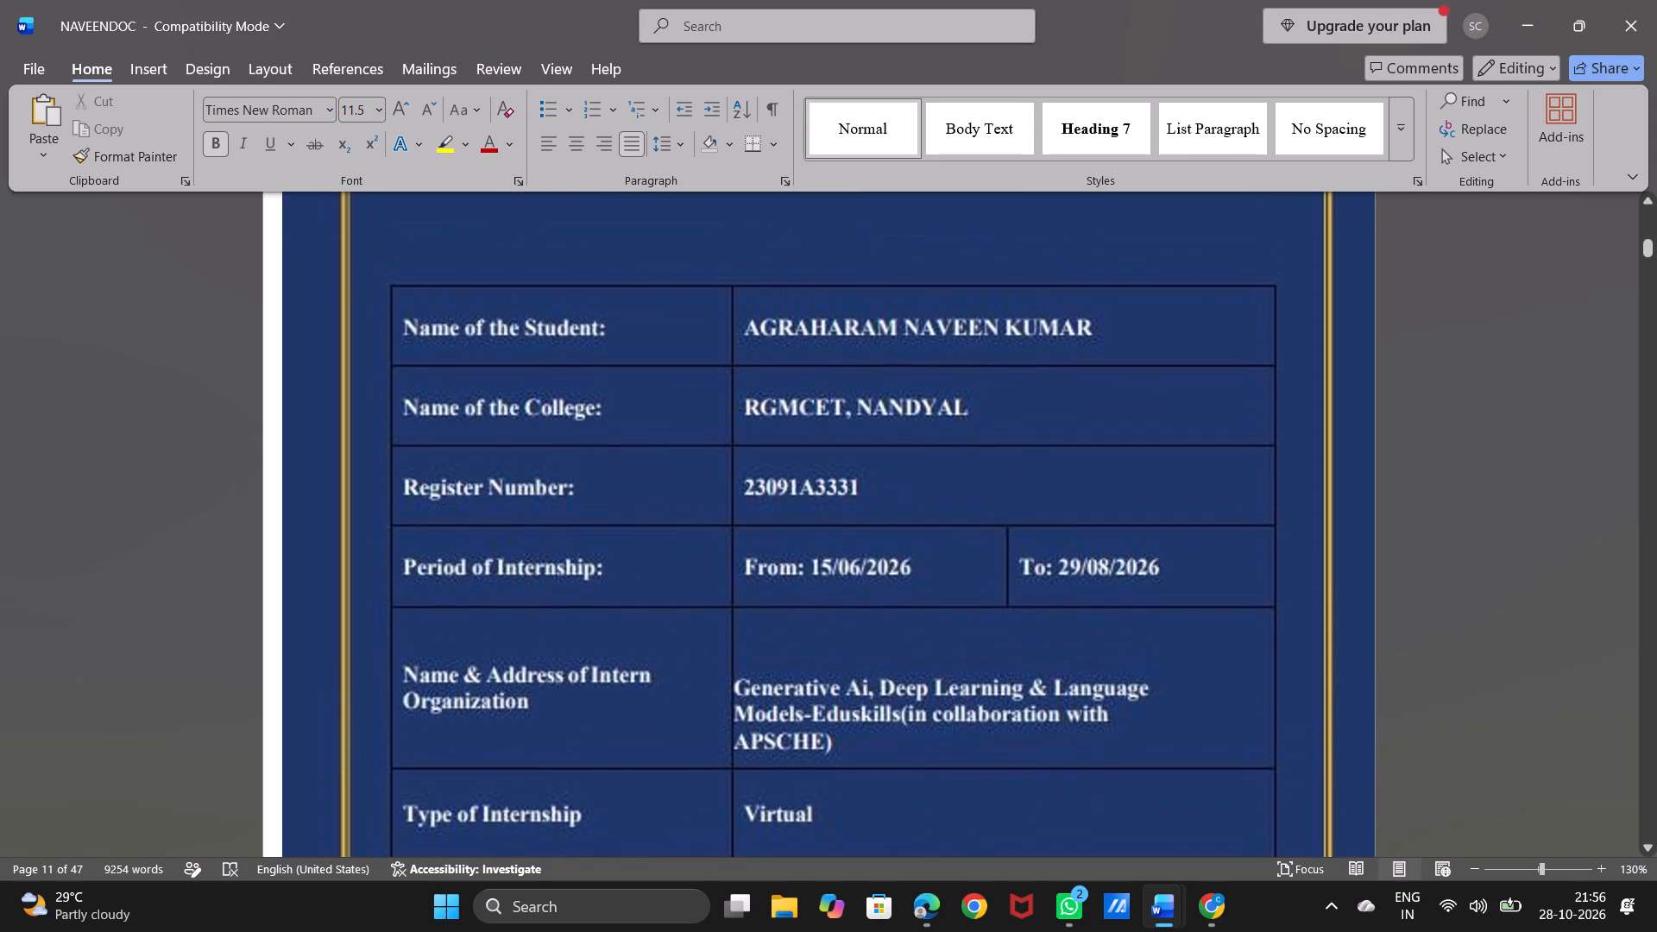
scroll(1238, 489, down, 5)
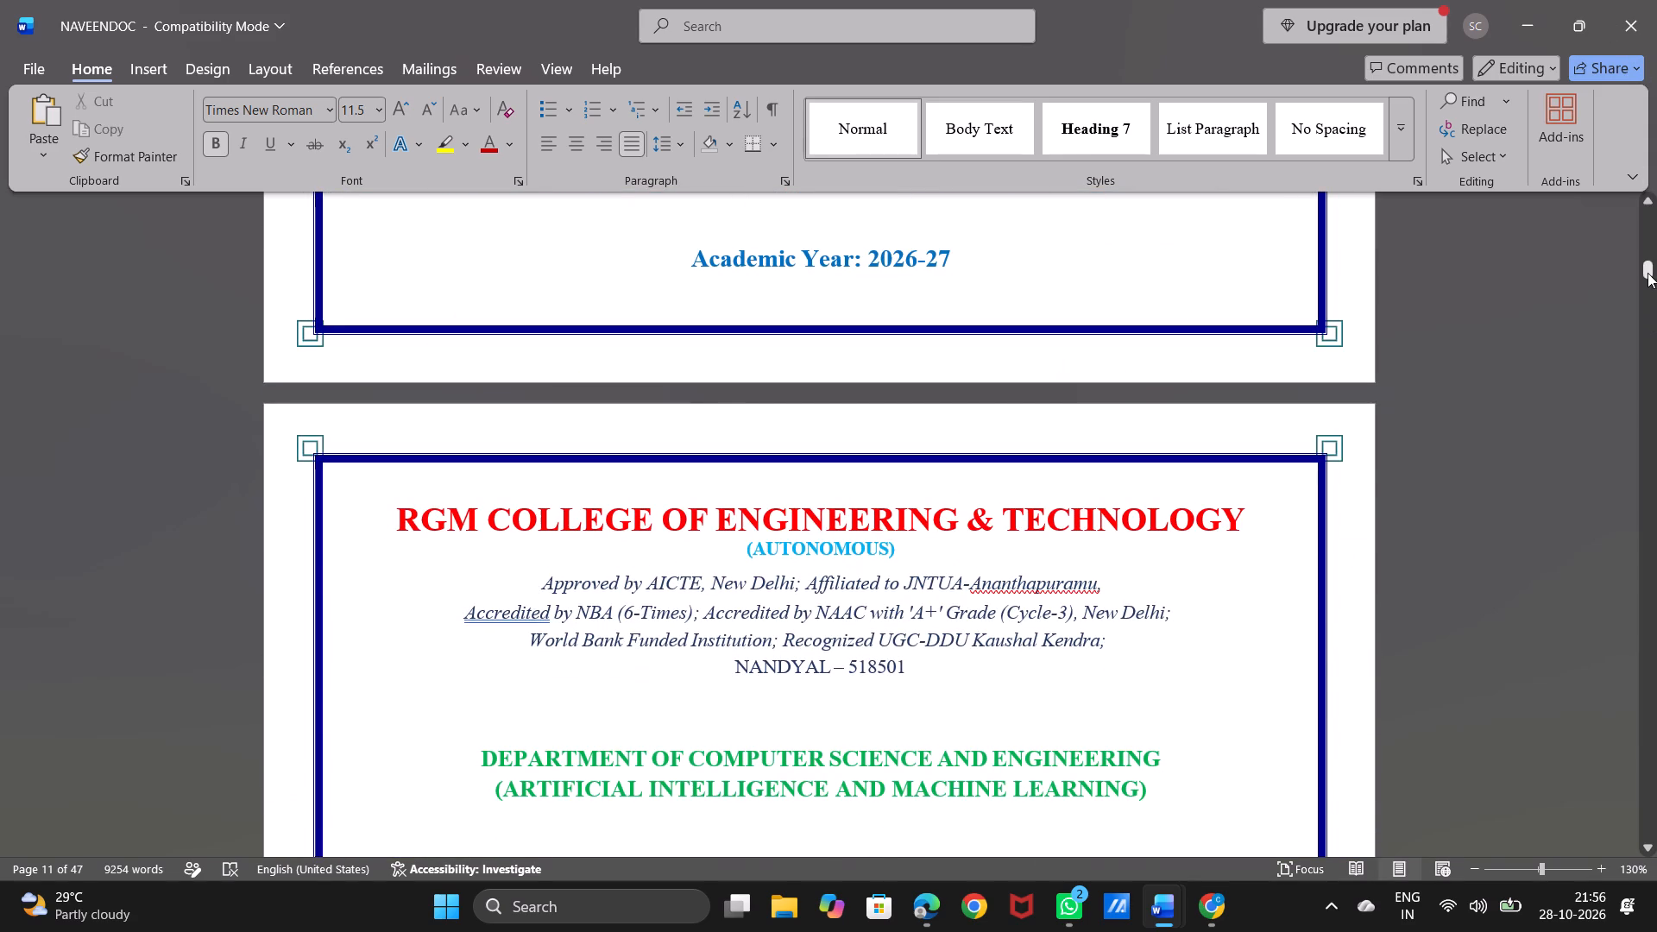
Replace the old mentor's name in the supervisor evaluation table on page 46 with the copied mentor's name.
drag(1647, 271, 1648, 810)
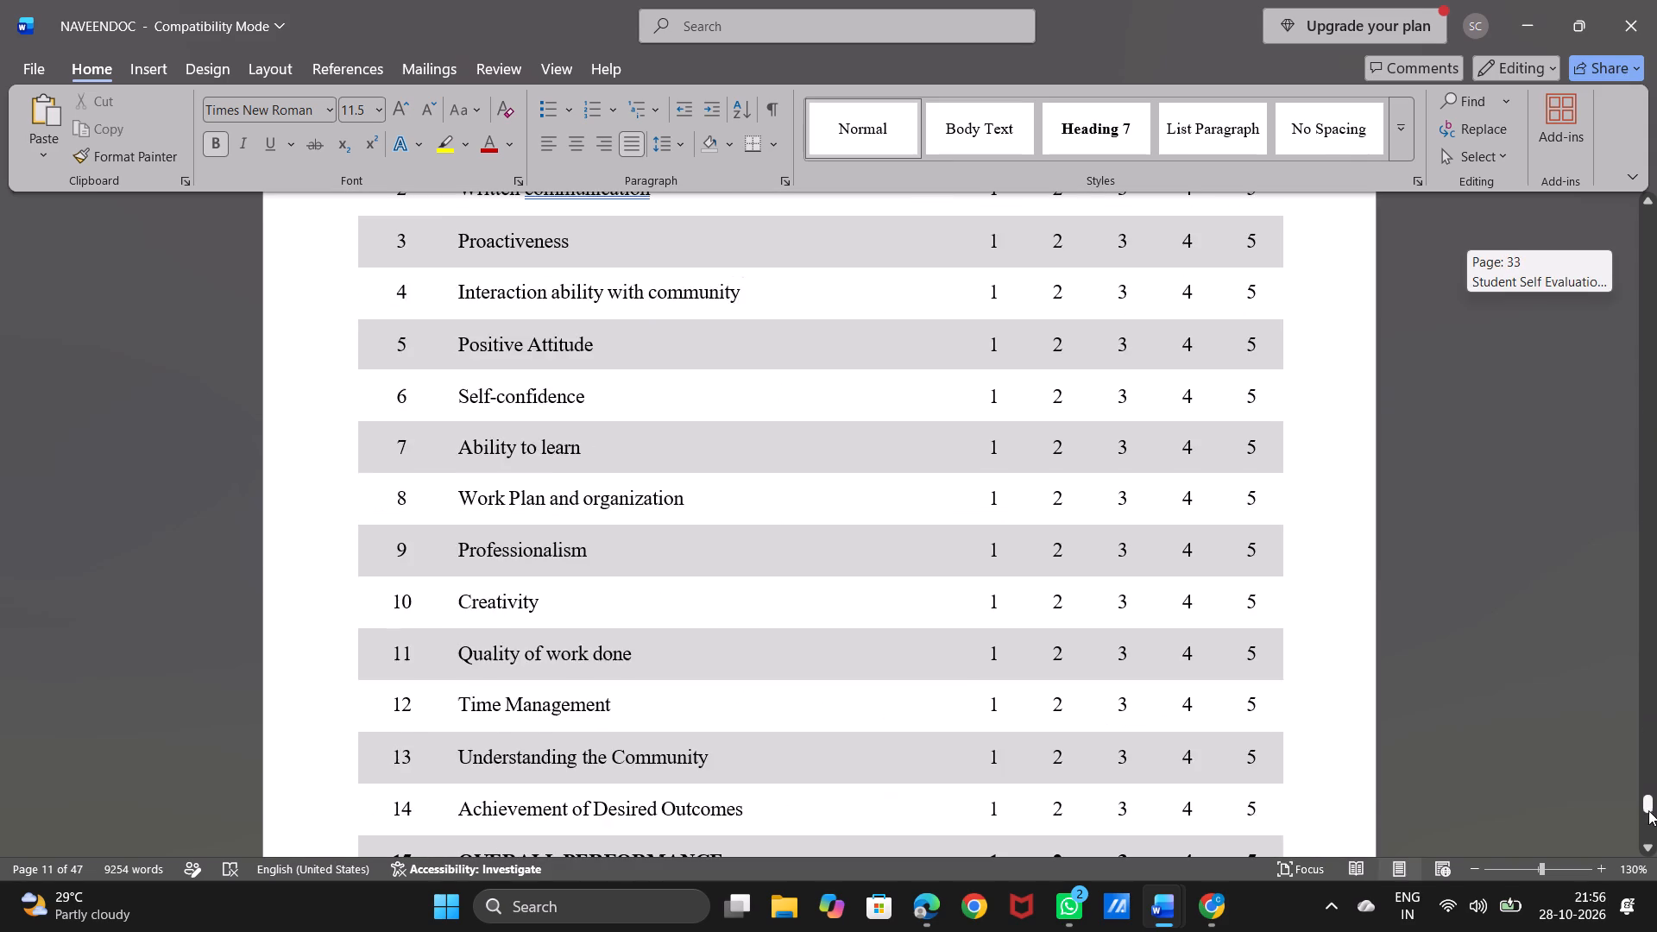
drag(1648, 810, 1649, 814)
scroll(1073, 688, down, 3)
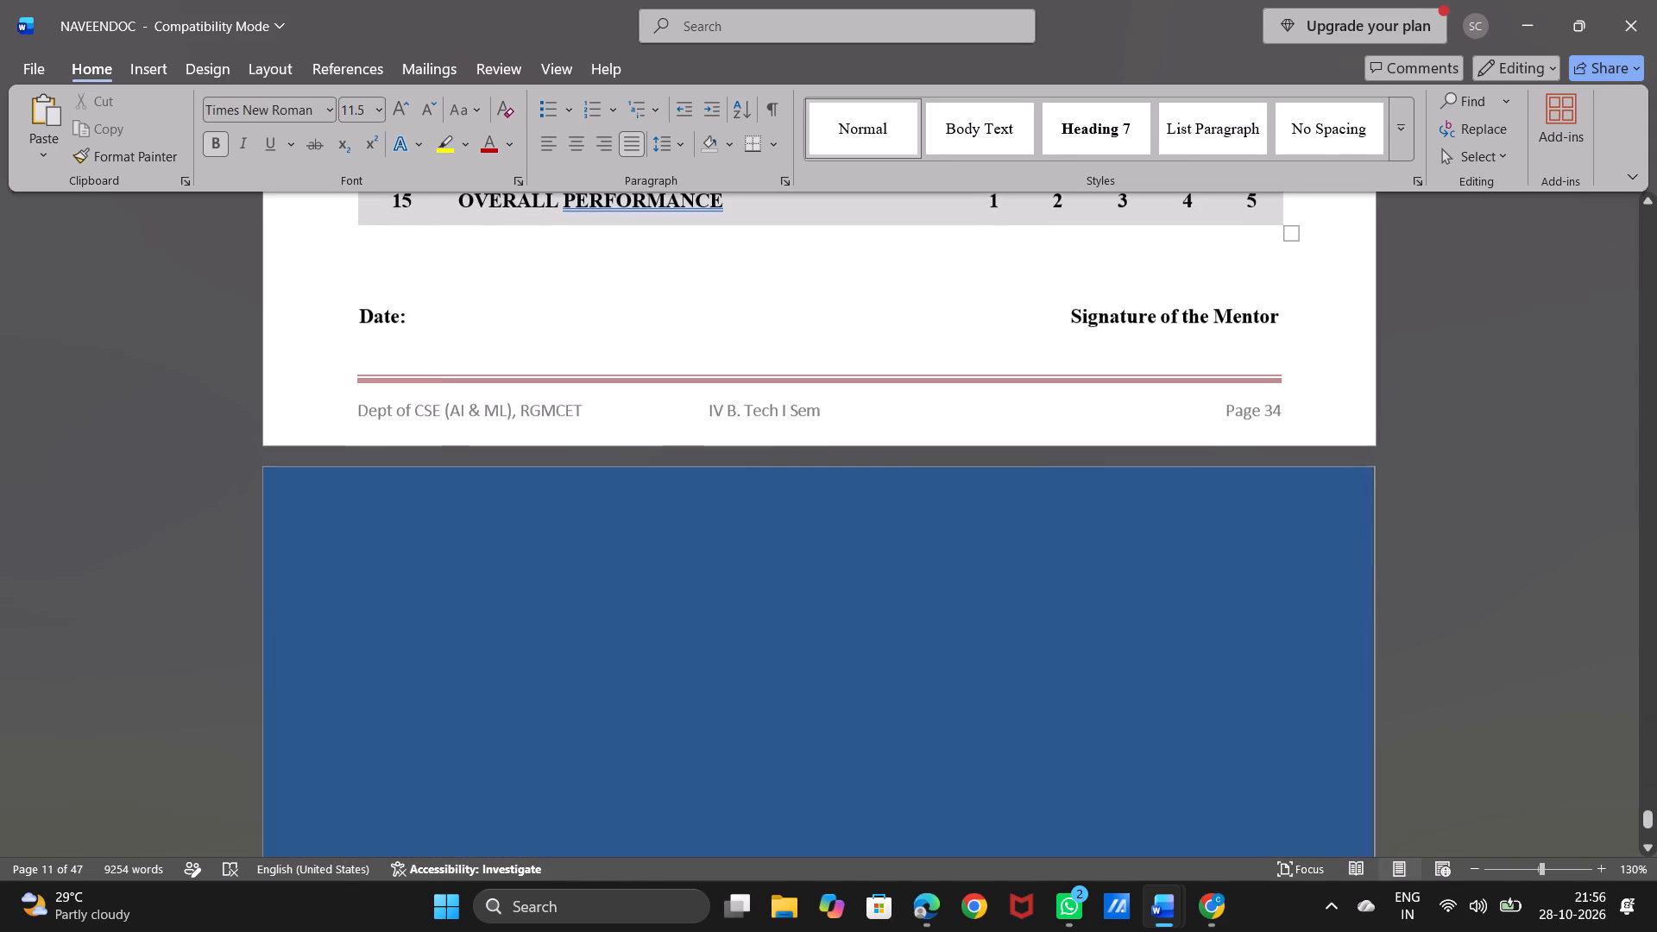
scroll(1073, 688, up, 3)
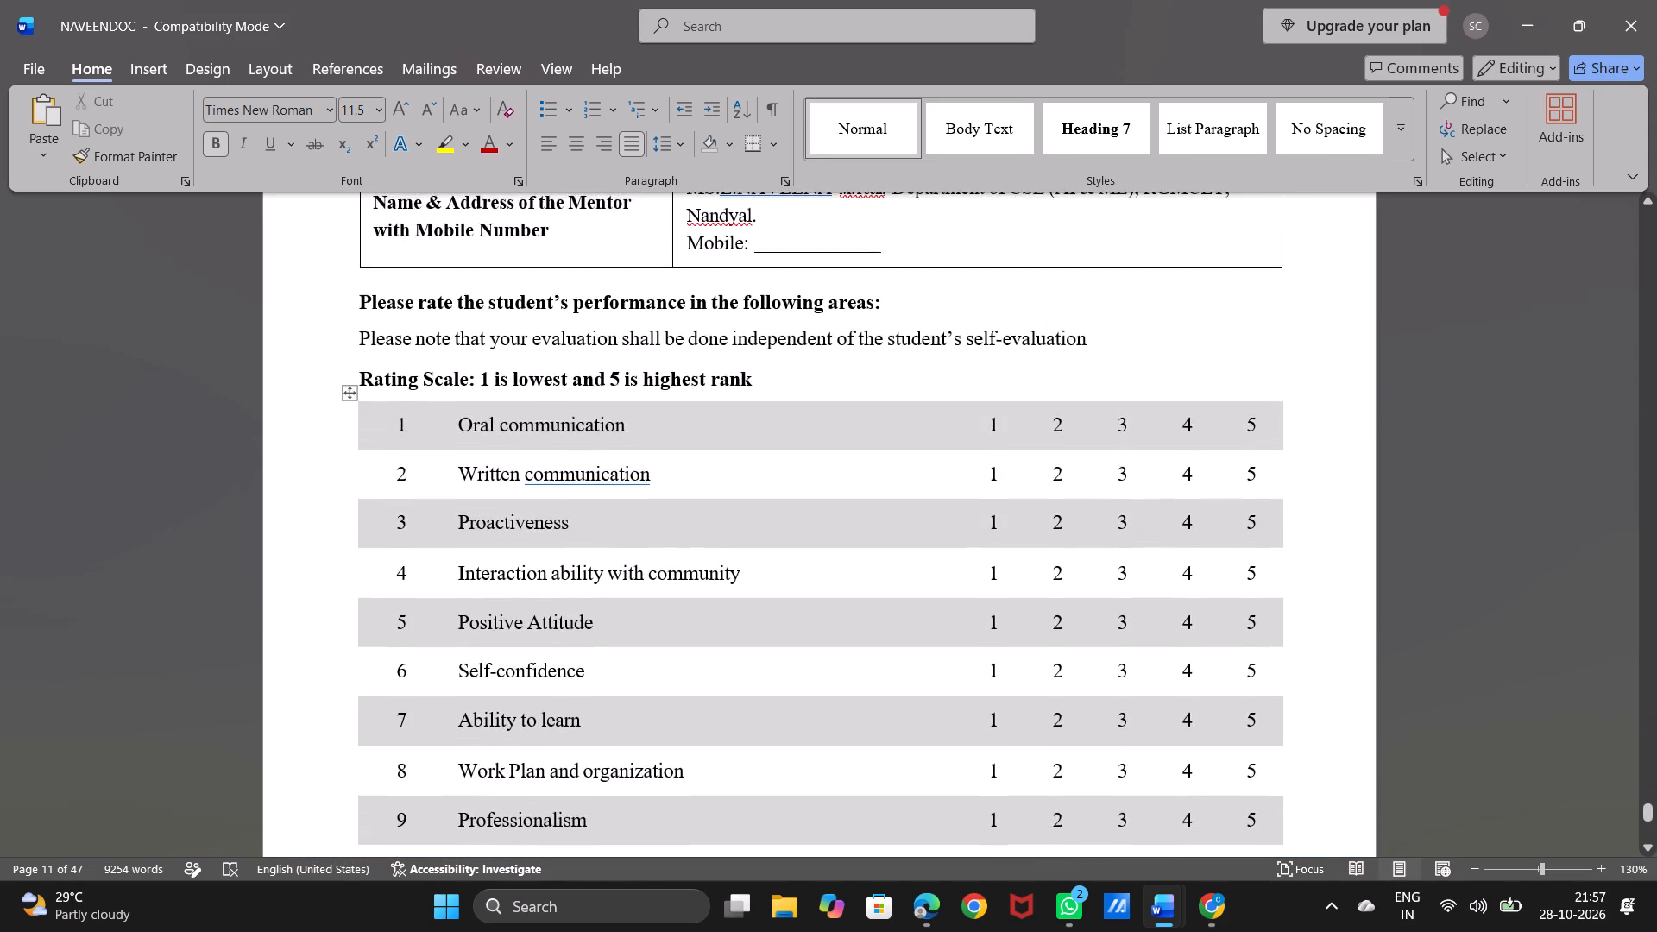
scroll(1073, 688, up, 2)
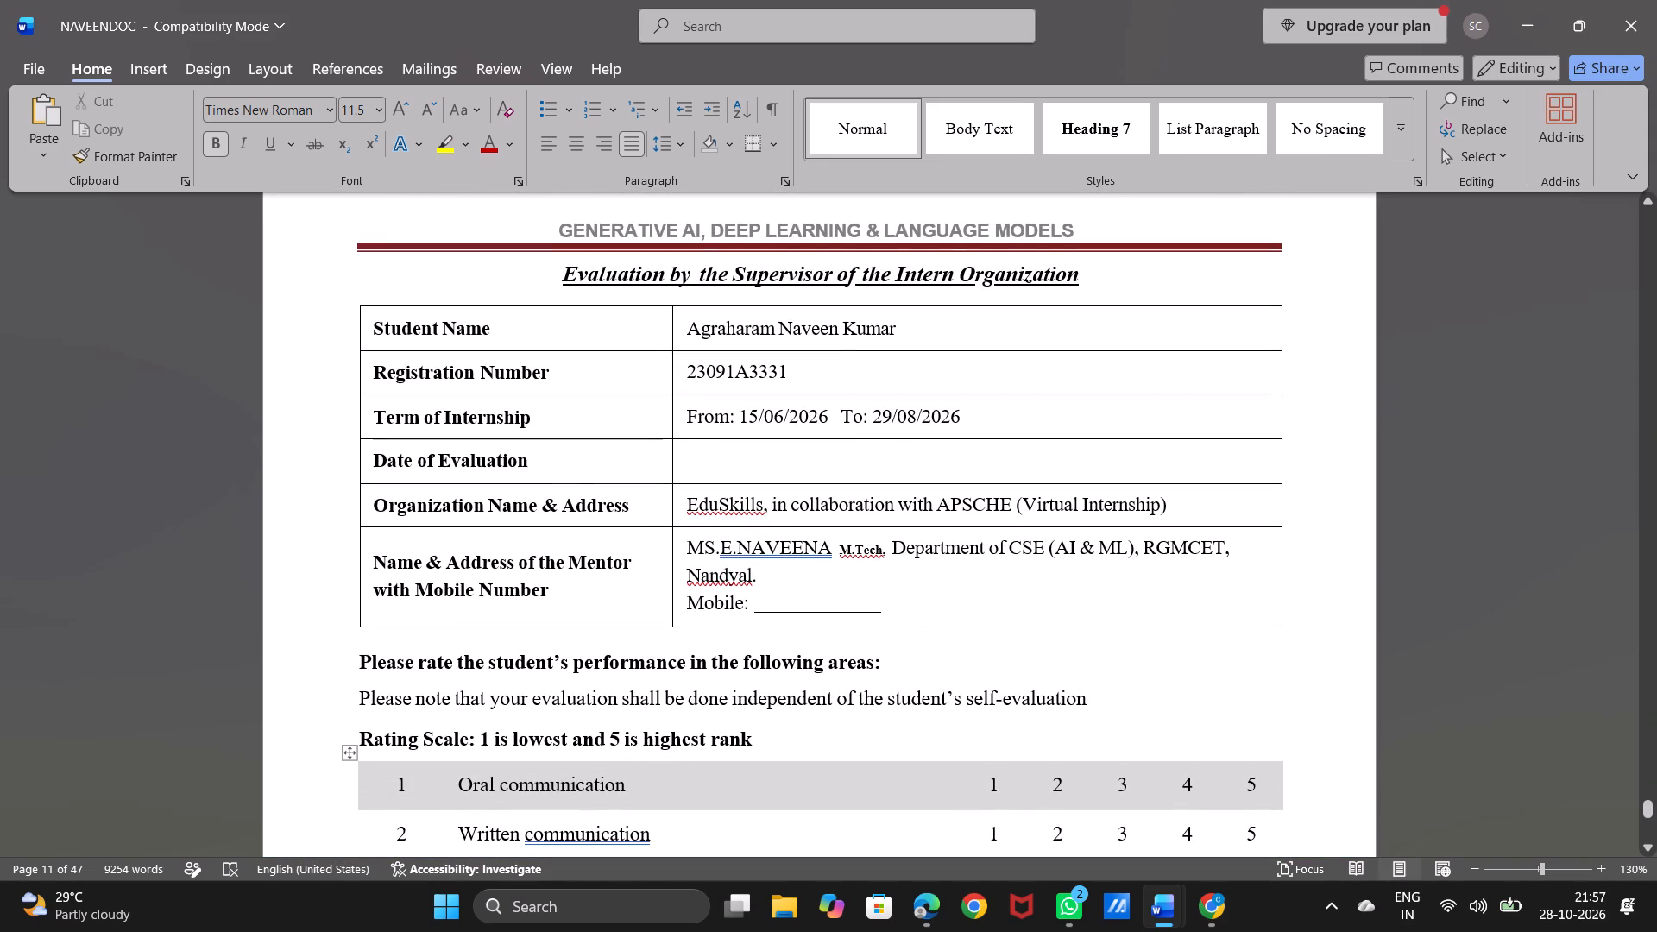
click(831, 546)
drag(831, 546, 721, 545)
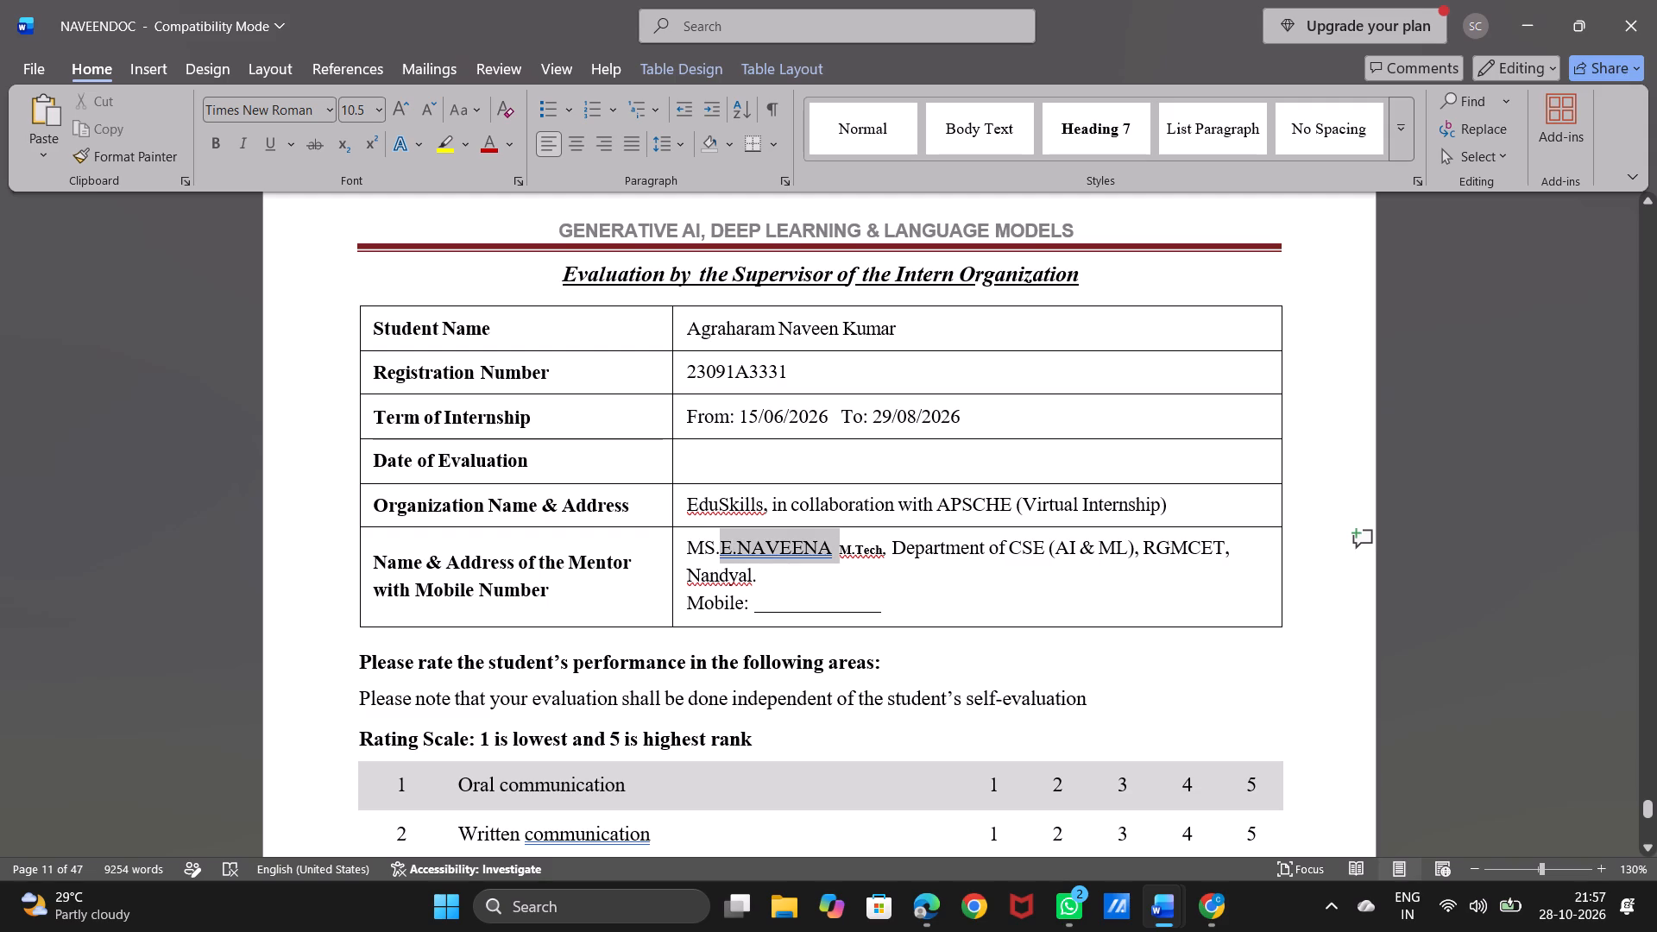
drag(721, 545, 699, 546)
key(ctrl+v)
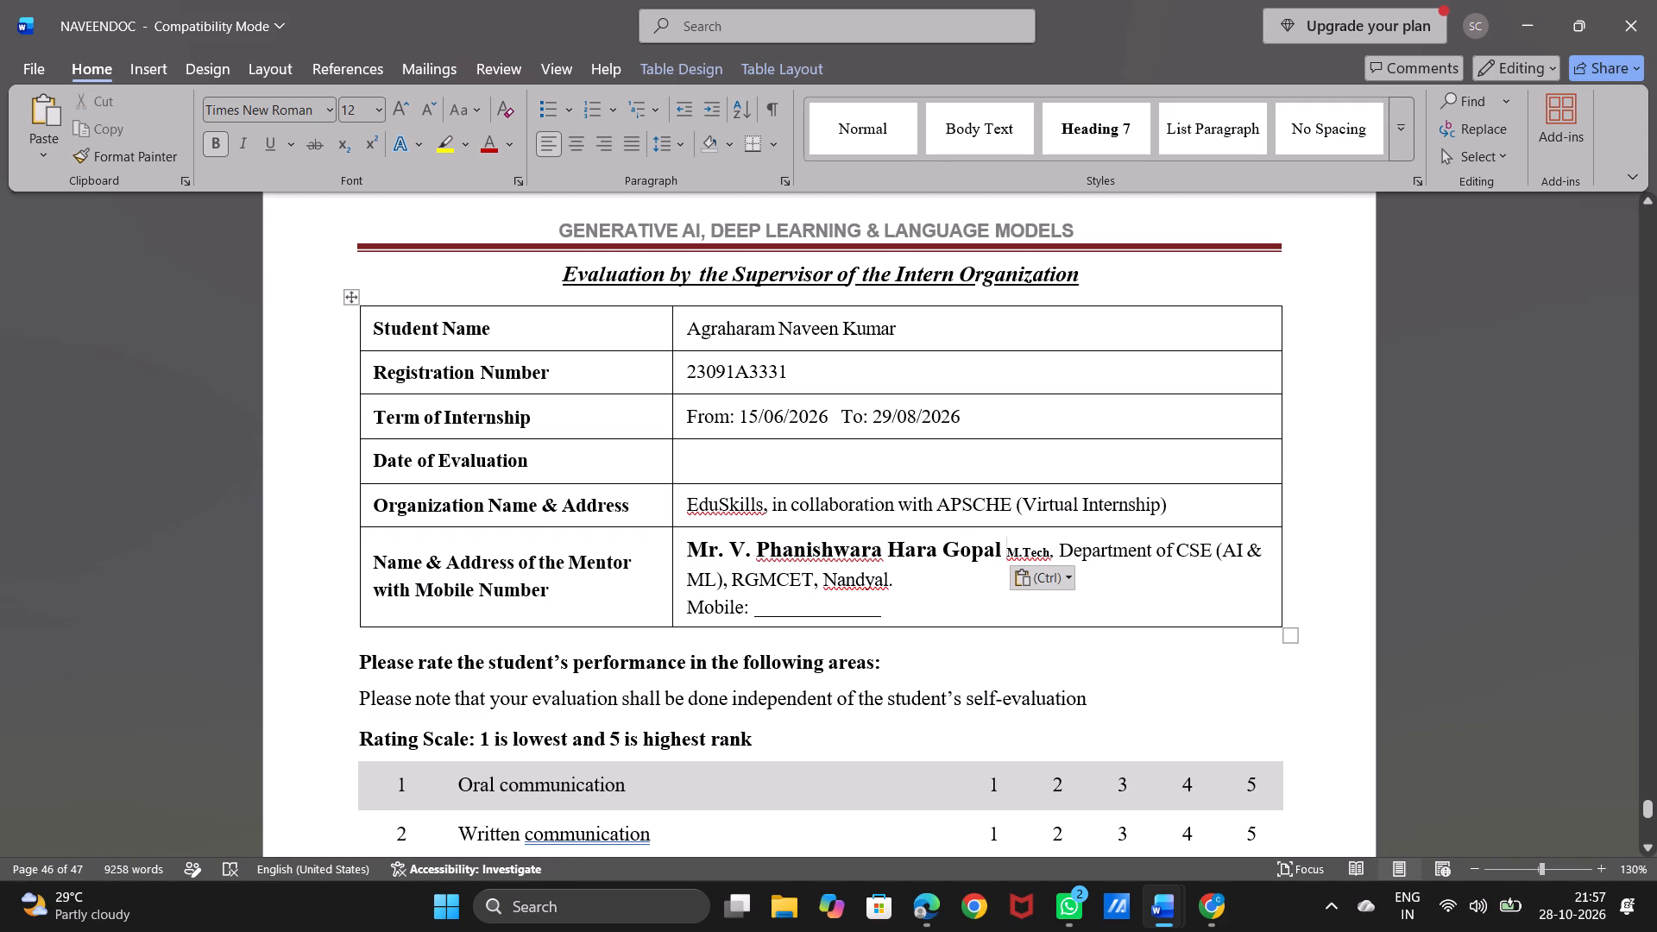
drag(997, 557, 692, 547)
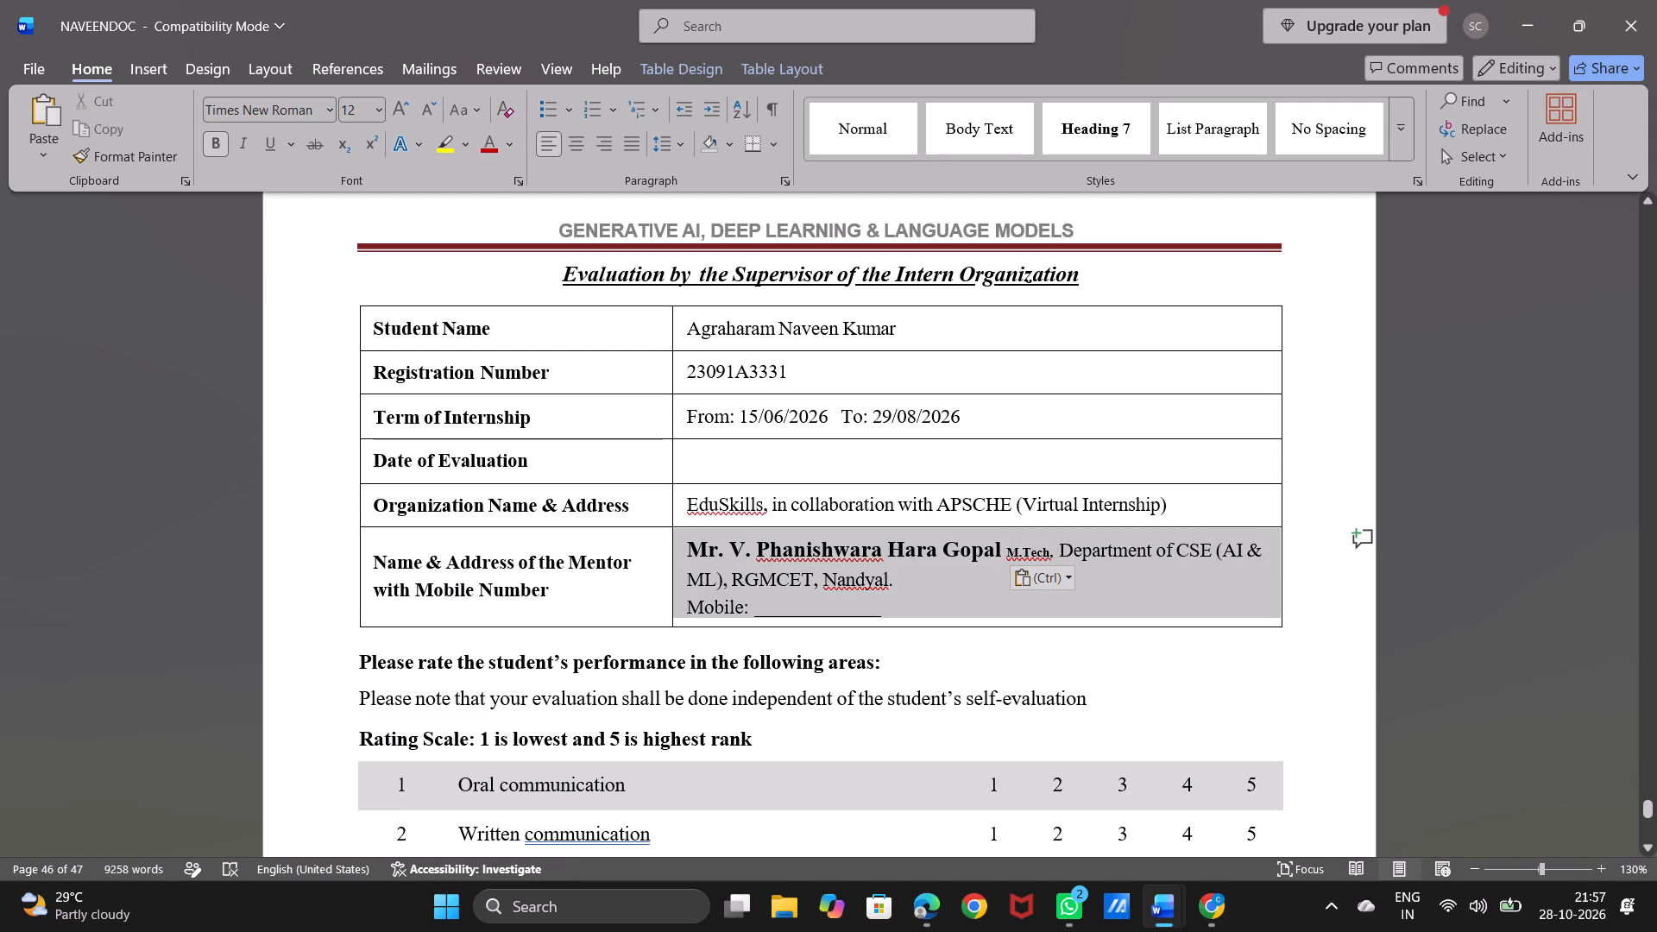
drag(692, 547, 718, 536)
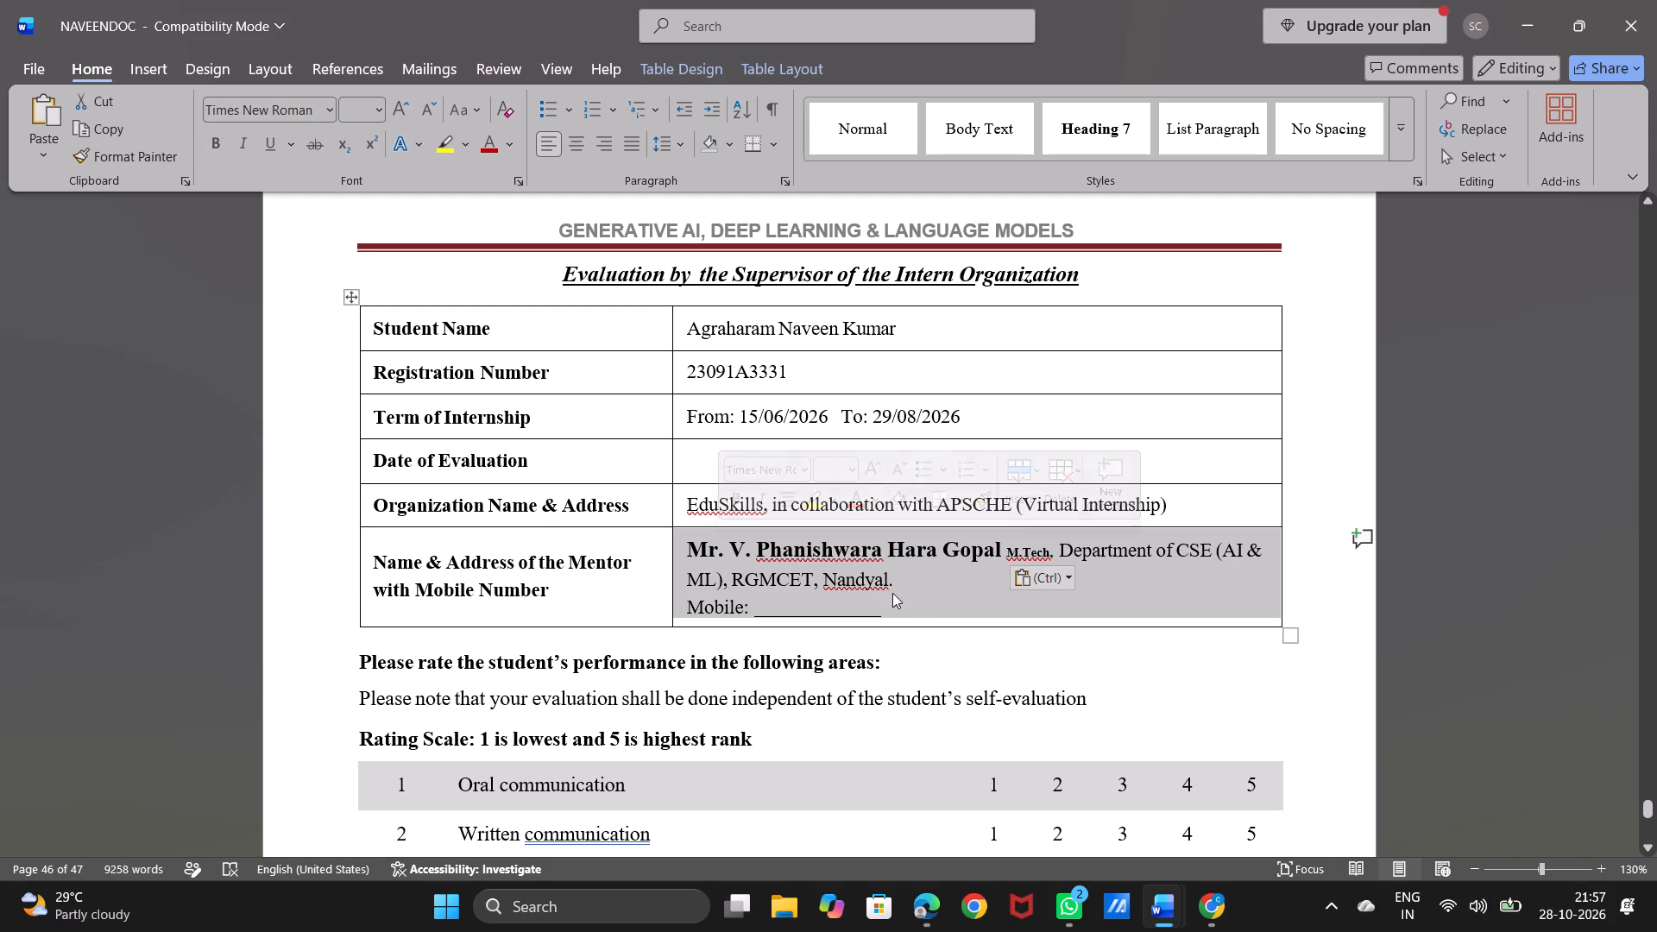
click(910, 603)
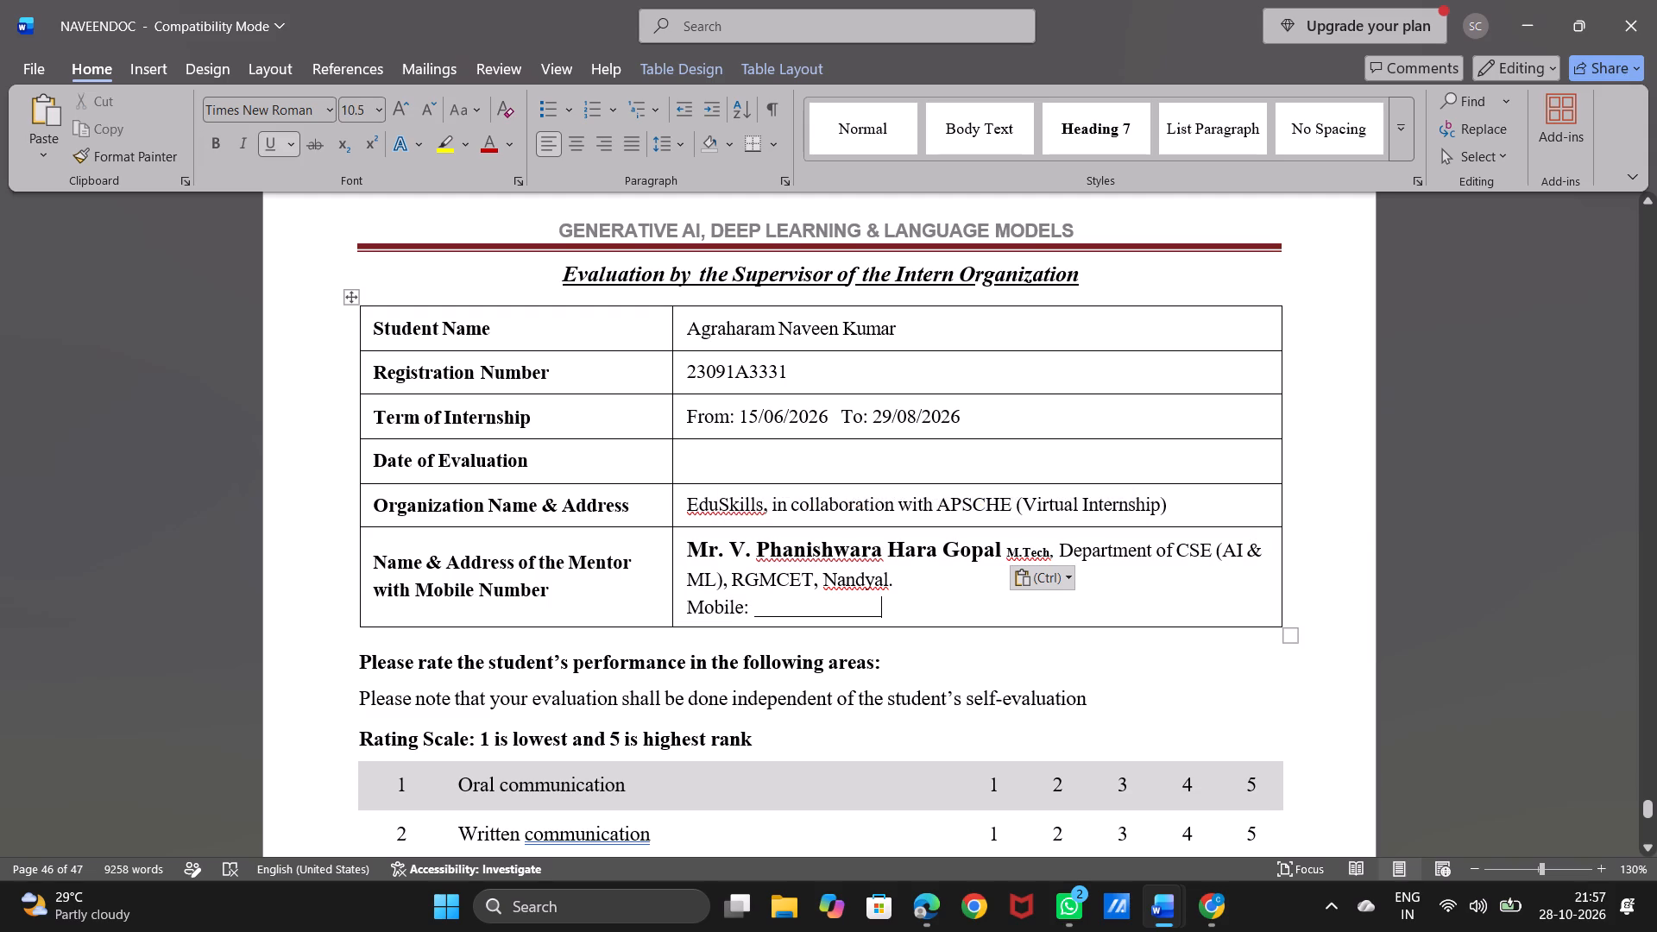
Remove the bold formatting from the mentor's name in the supervisor evaluation table, leaving the M.Tech qualification as it is.
drag(1005, 547, 725, 551)
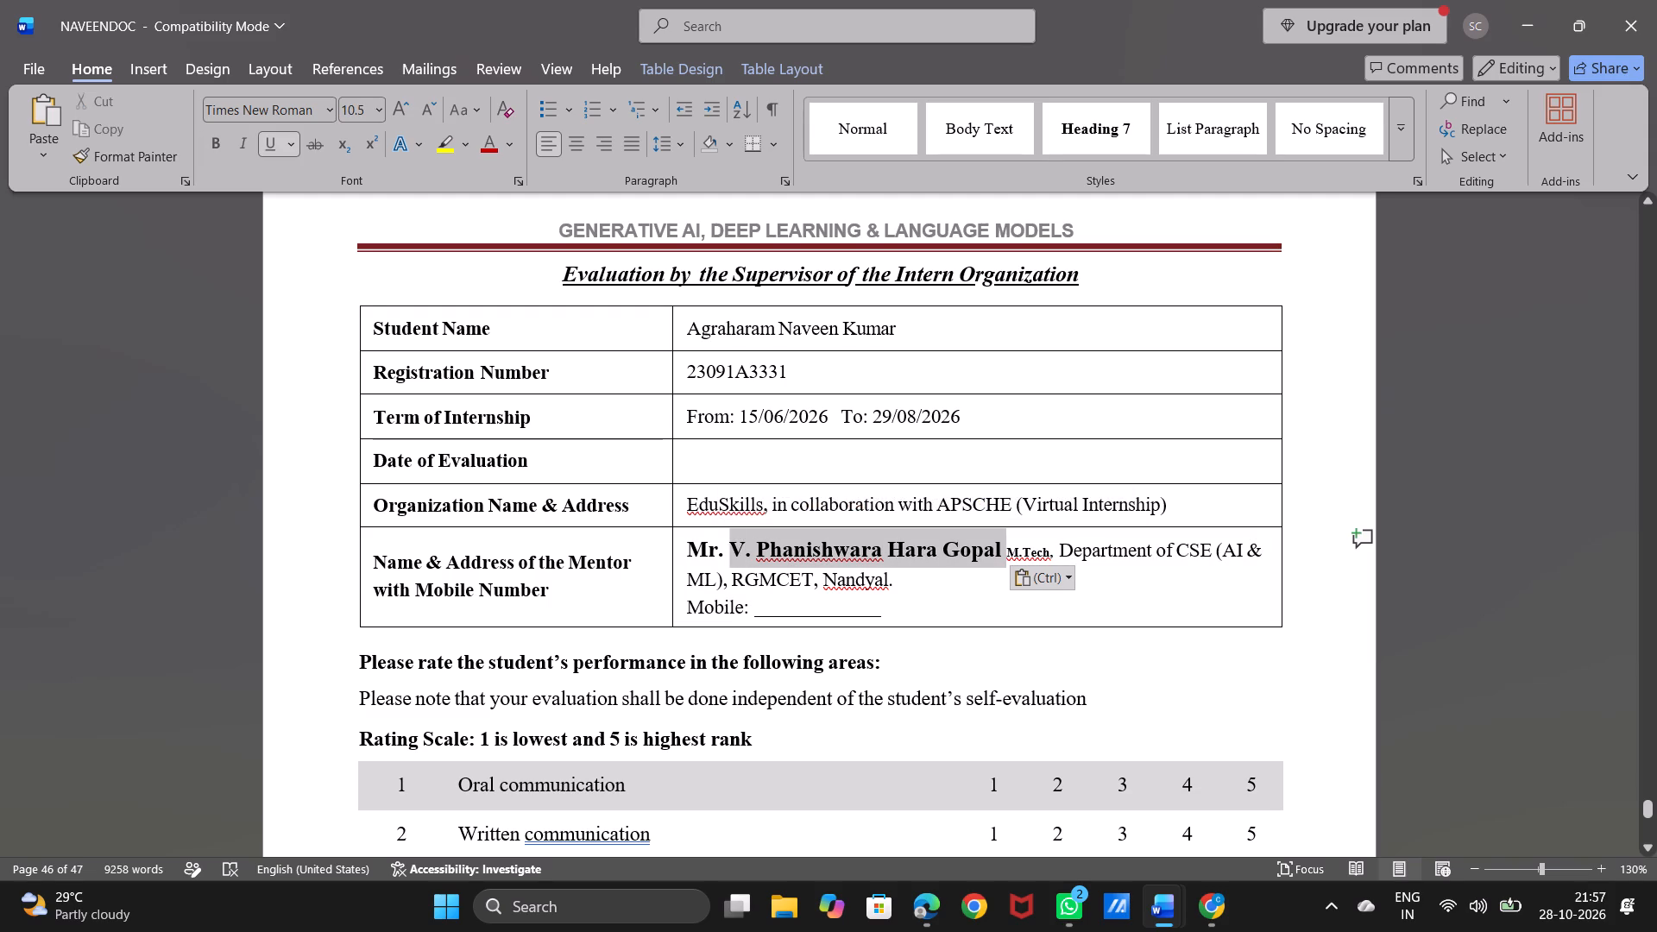
drag(725, 551, 700, 552)
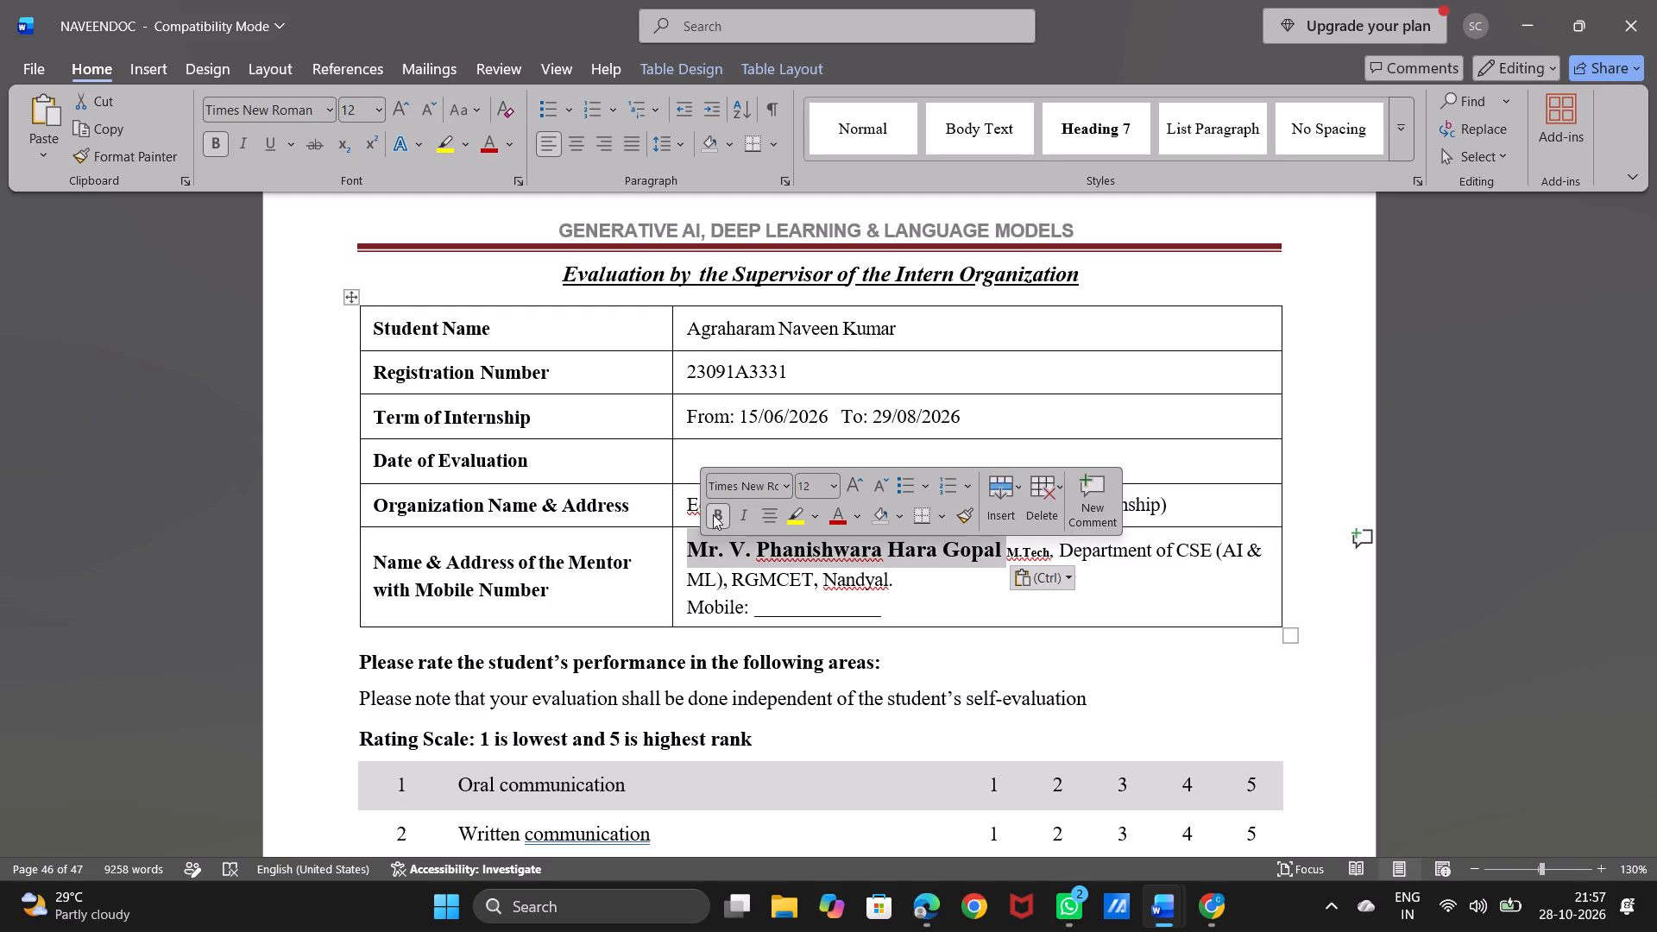
click(713, 514)
click(879, 607)
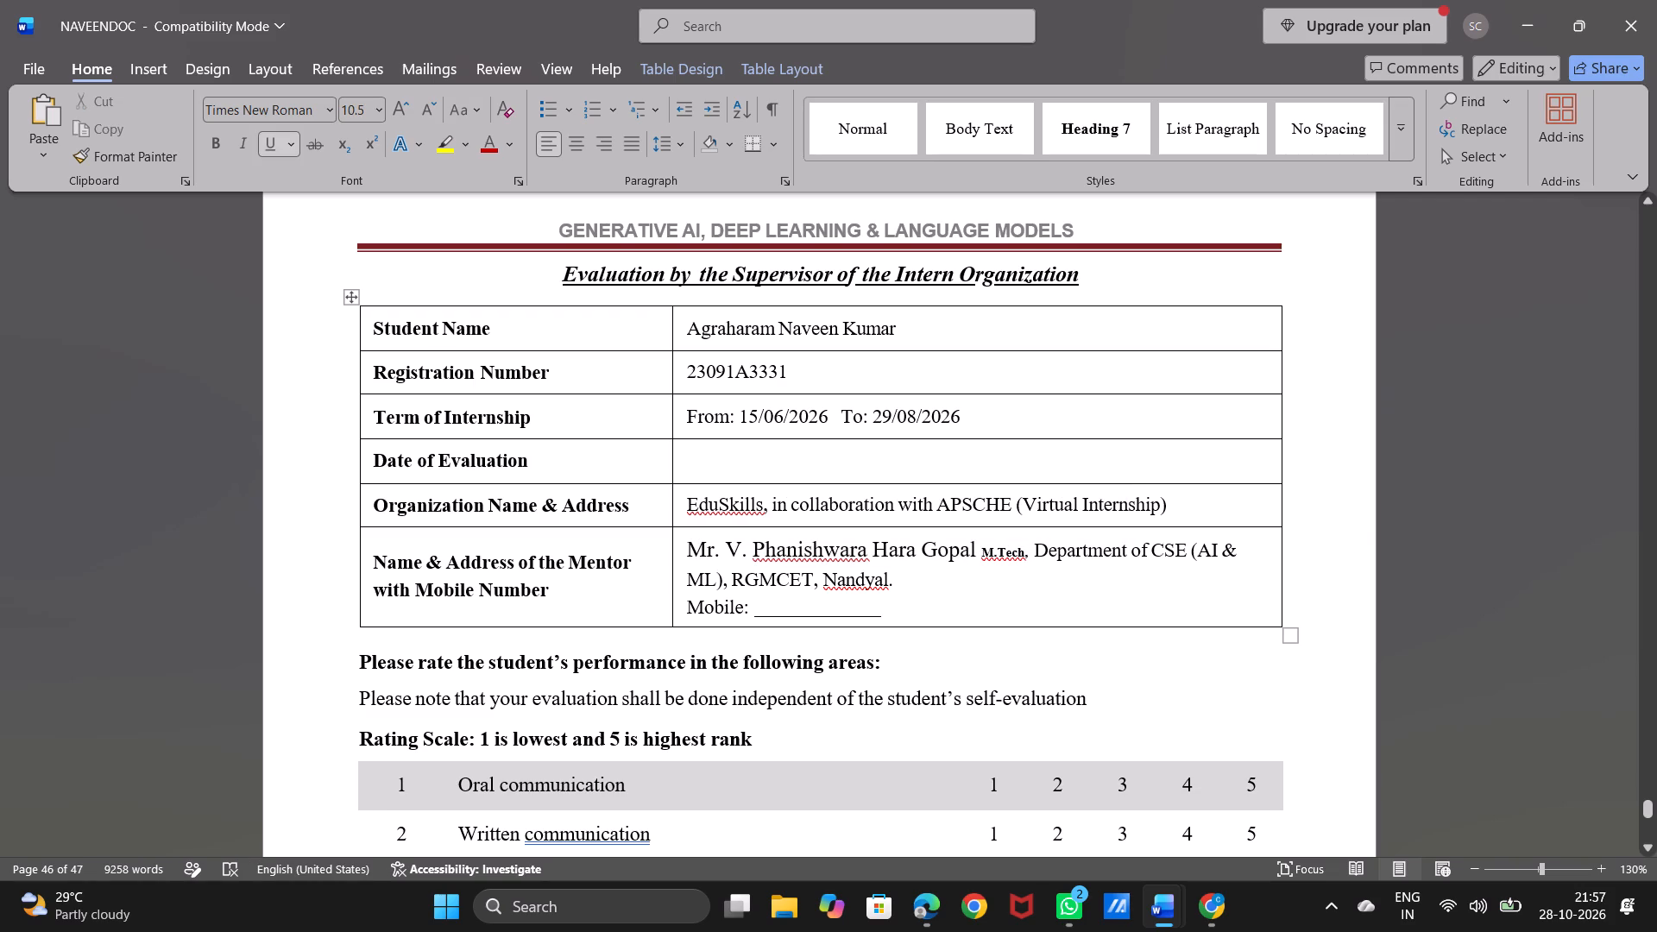
Replace the Student Name in the supervisor evaluation table with the new student's name, correcting the capitalisation of the surname.
drag(903, 323, 708, 339)
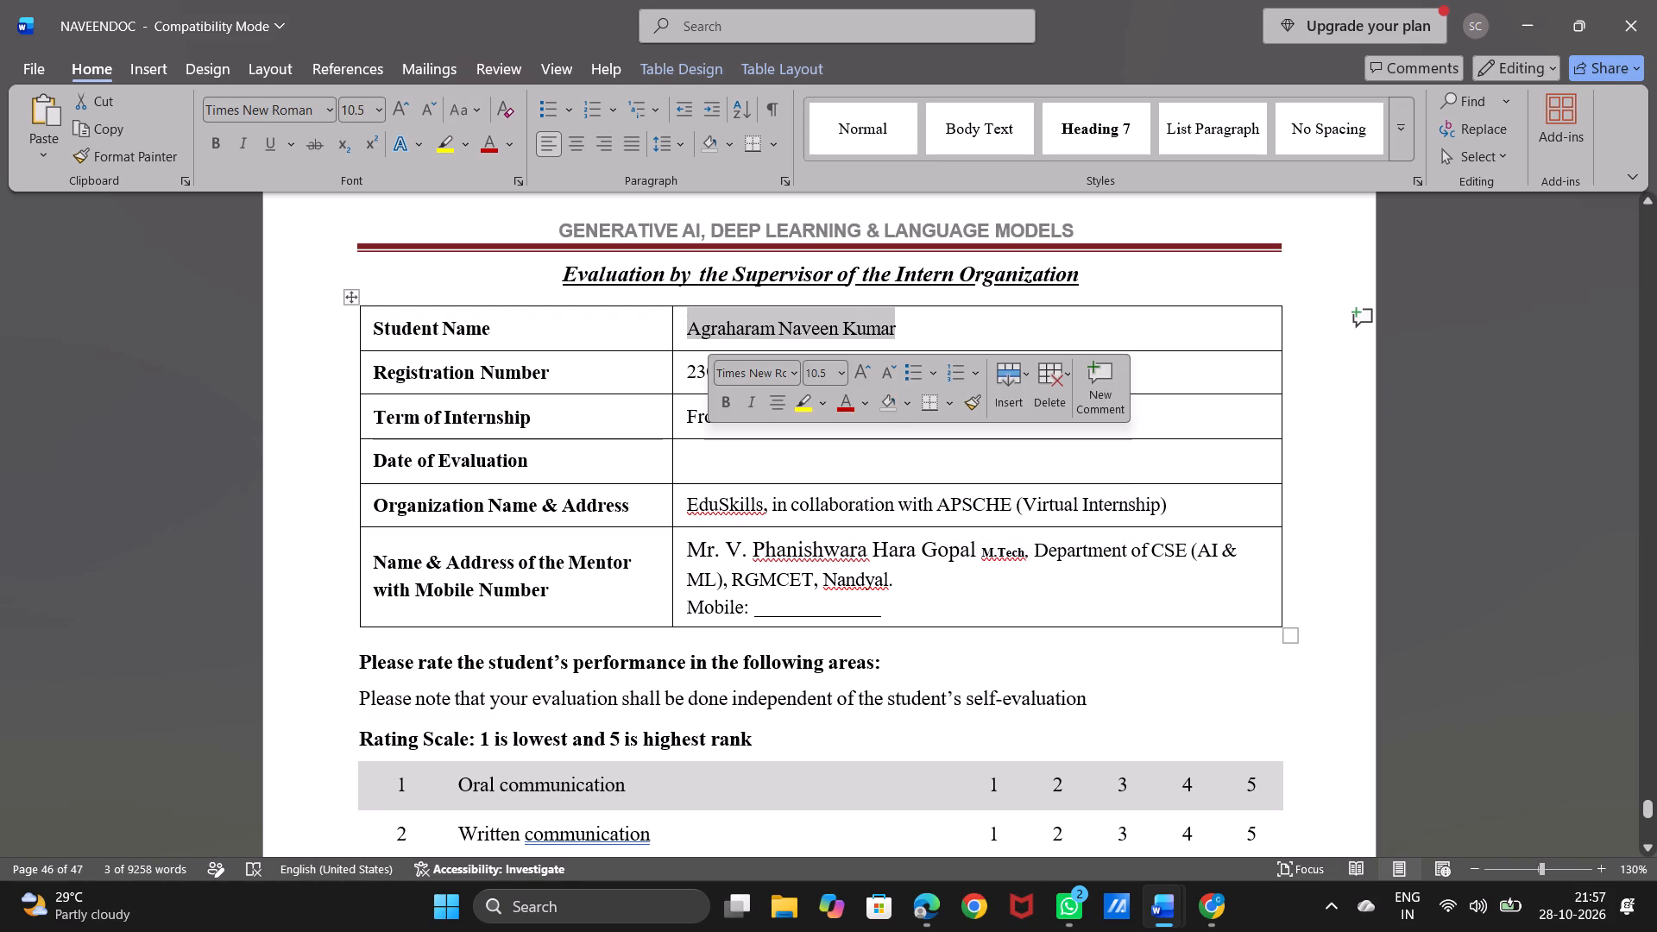
key(BackSpace)
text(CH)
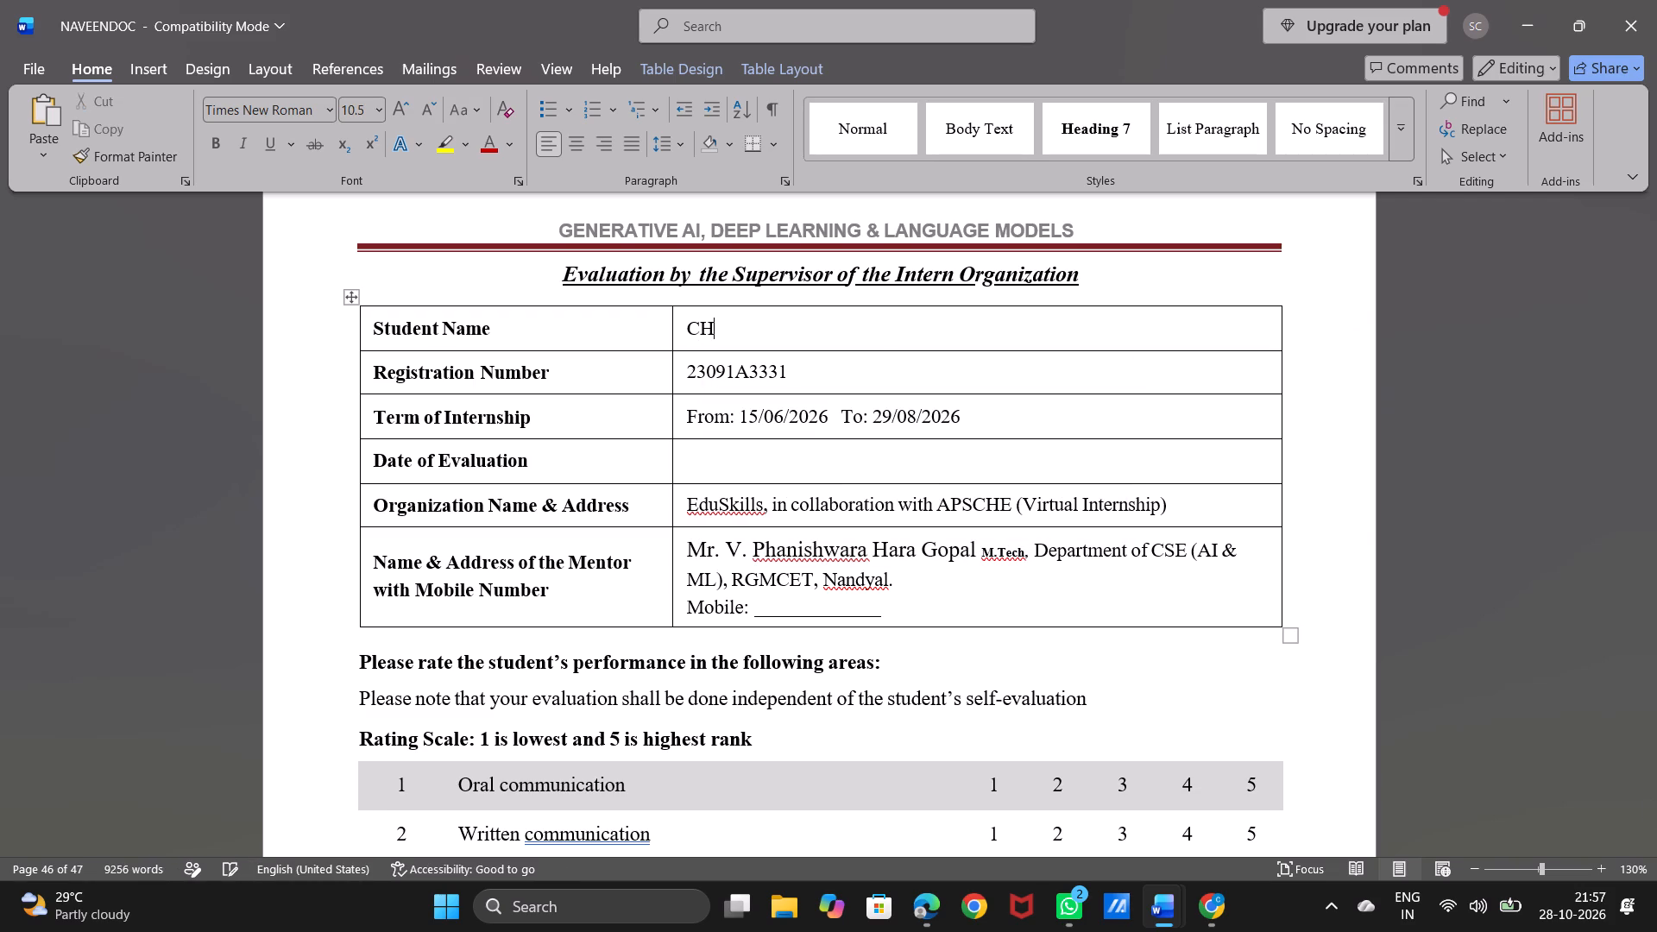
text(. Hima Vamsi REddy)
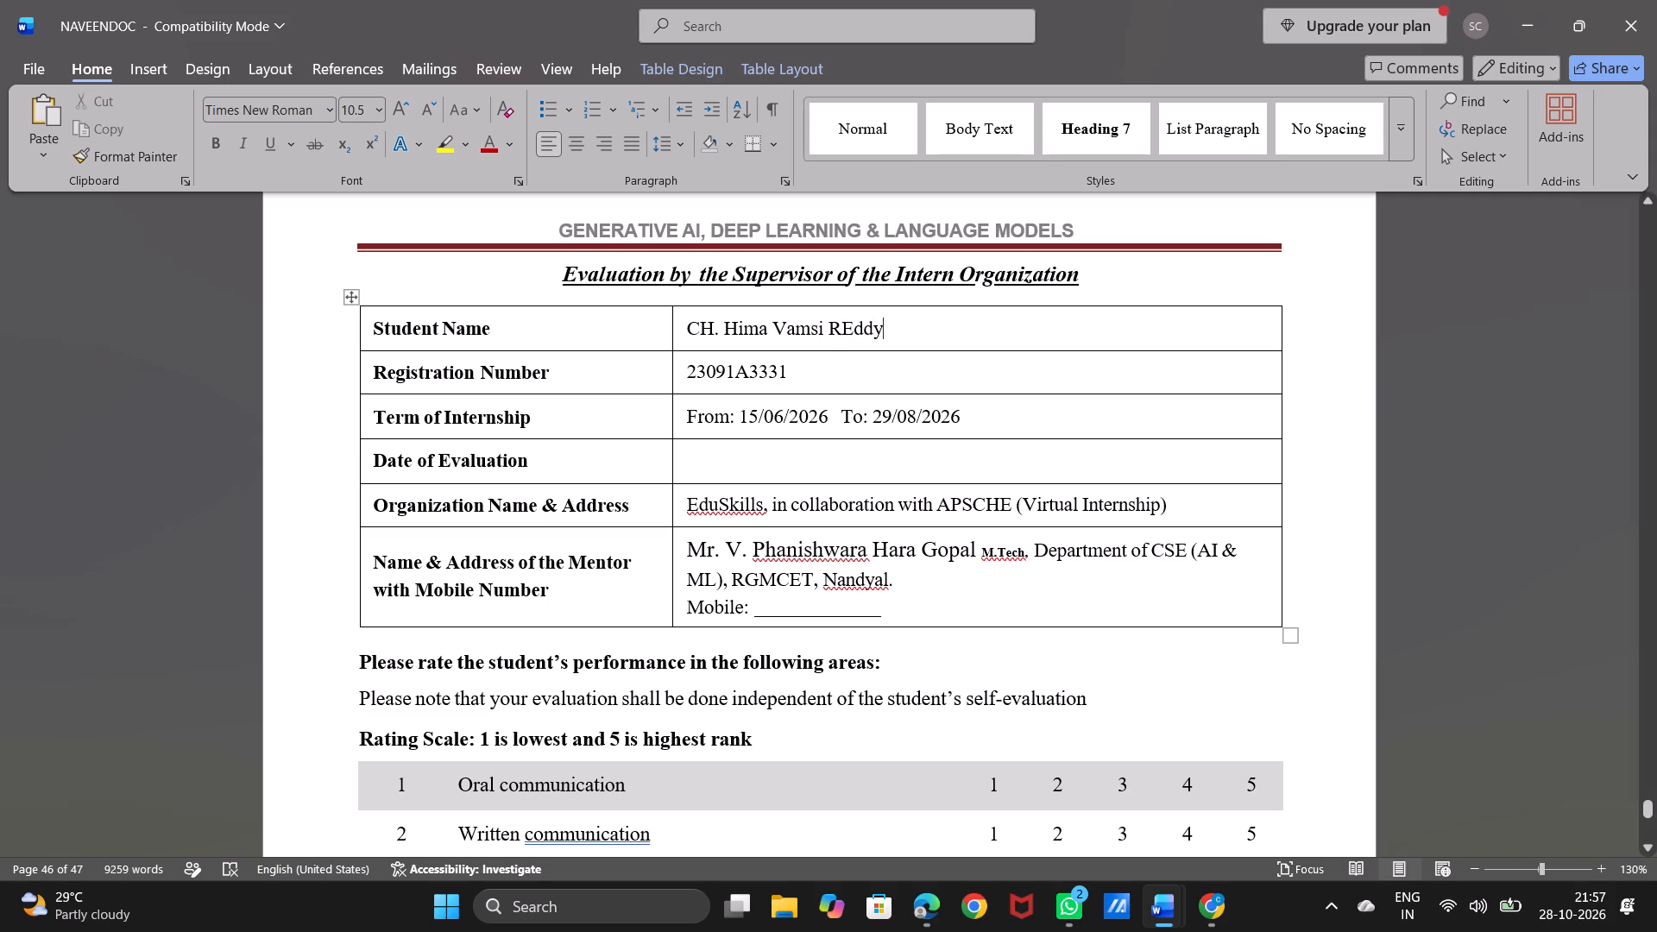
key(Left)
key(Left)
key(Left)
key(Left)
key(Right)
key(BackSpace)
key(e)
Change the last two digits of the Registration Number in the supervisor evaluation table to match the new student's register number.
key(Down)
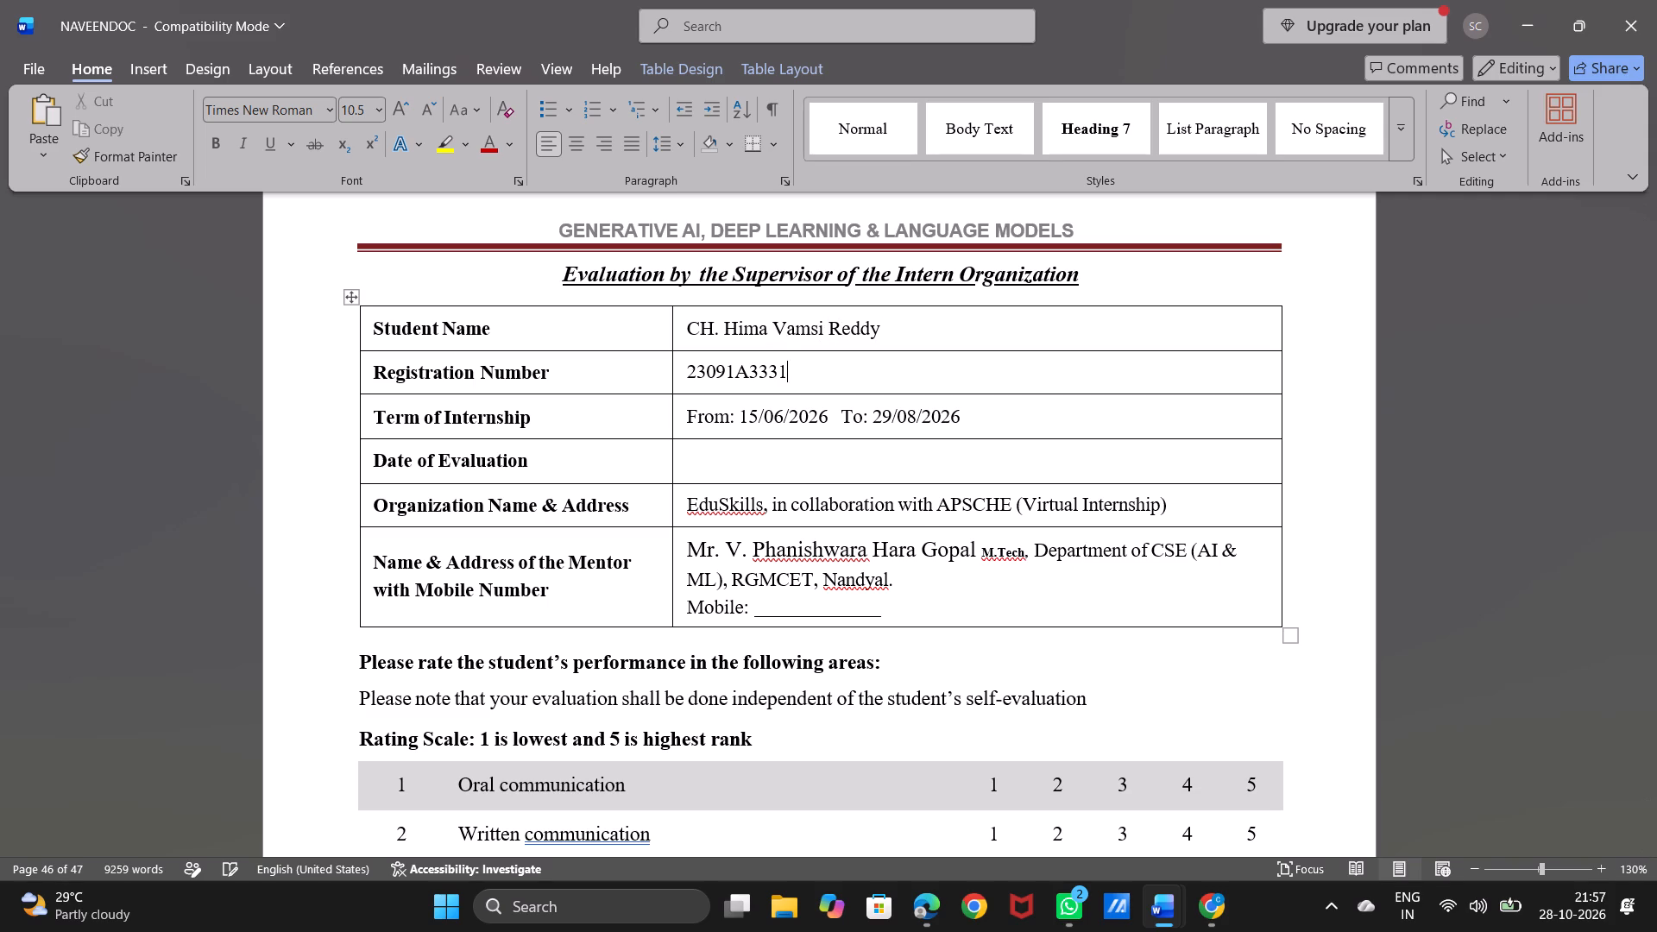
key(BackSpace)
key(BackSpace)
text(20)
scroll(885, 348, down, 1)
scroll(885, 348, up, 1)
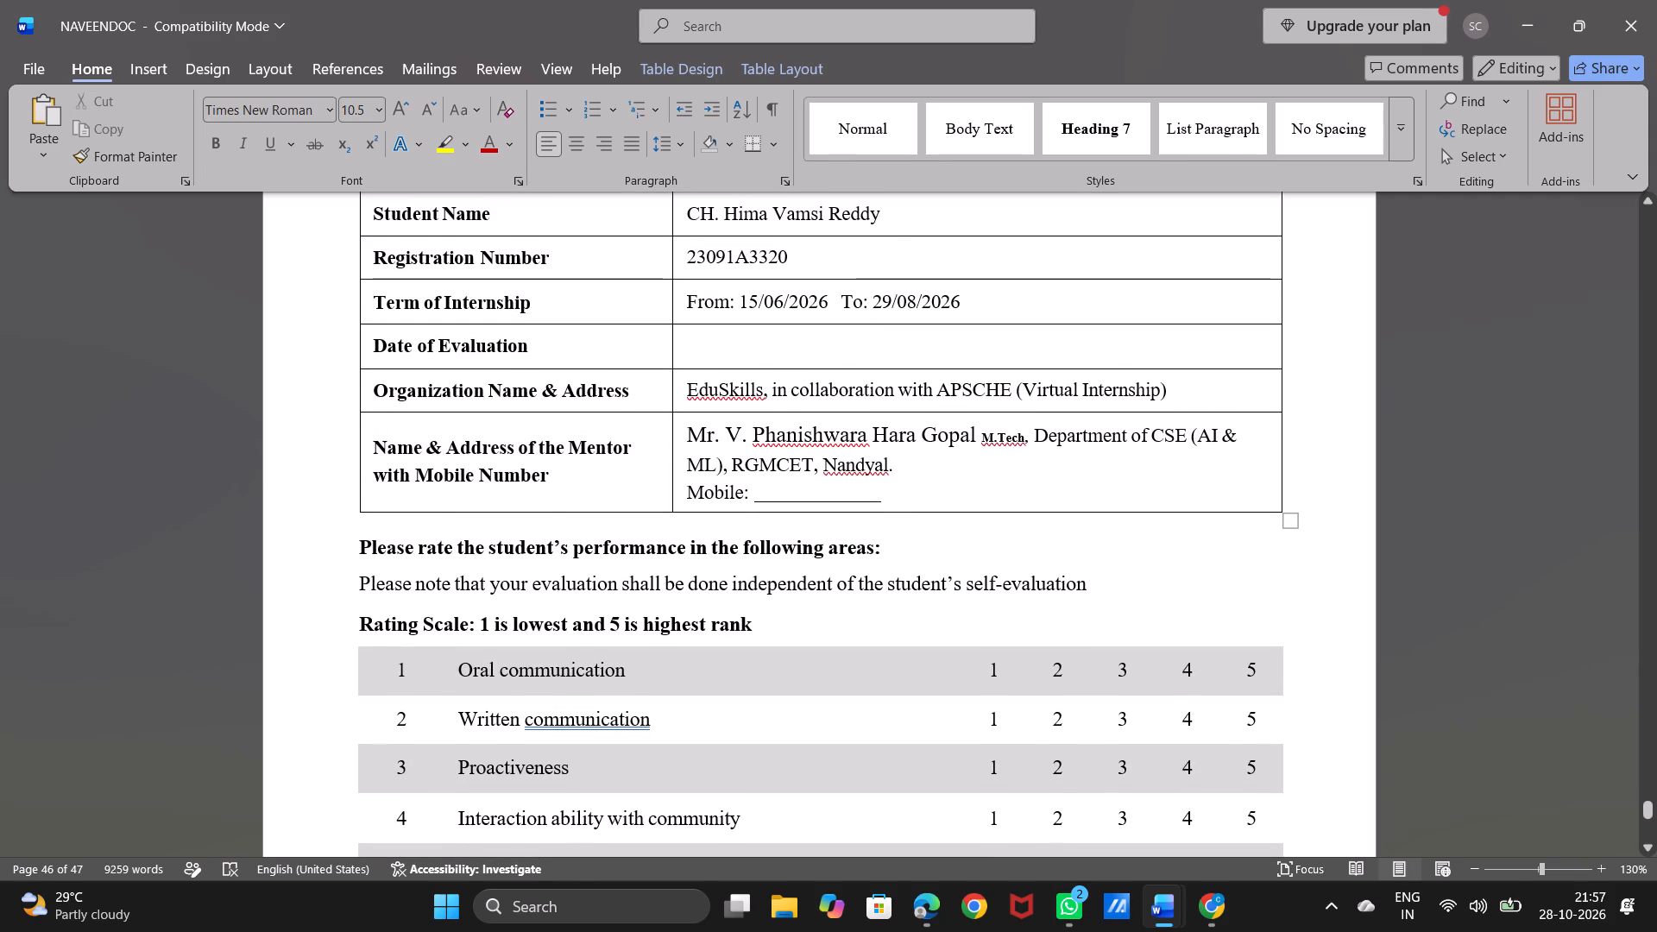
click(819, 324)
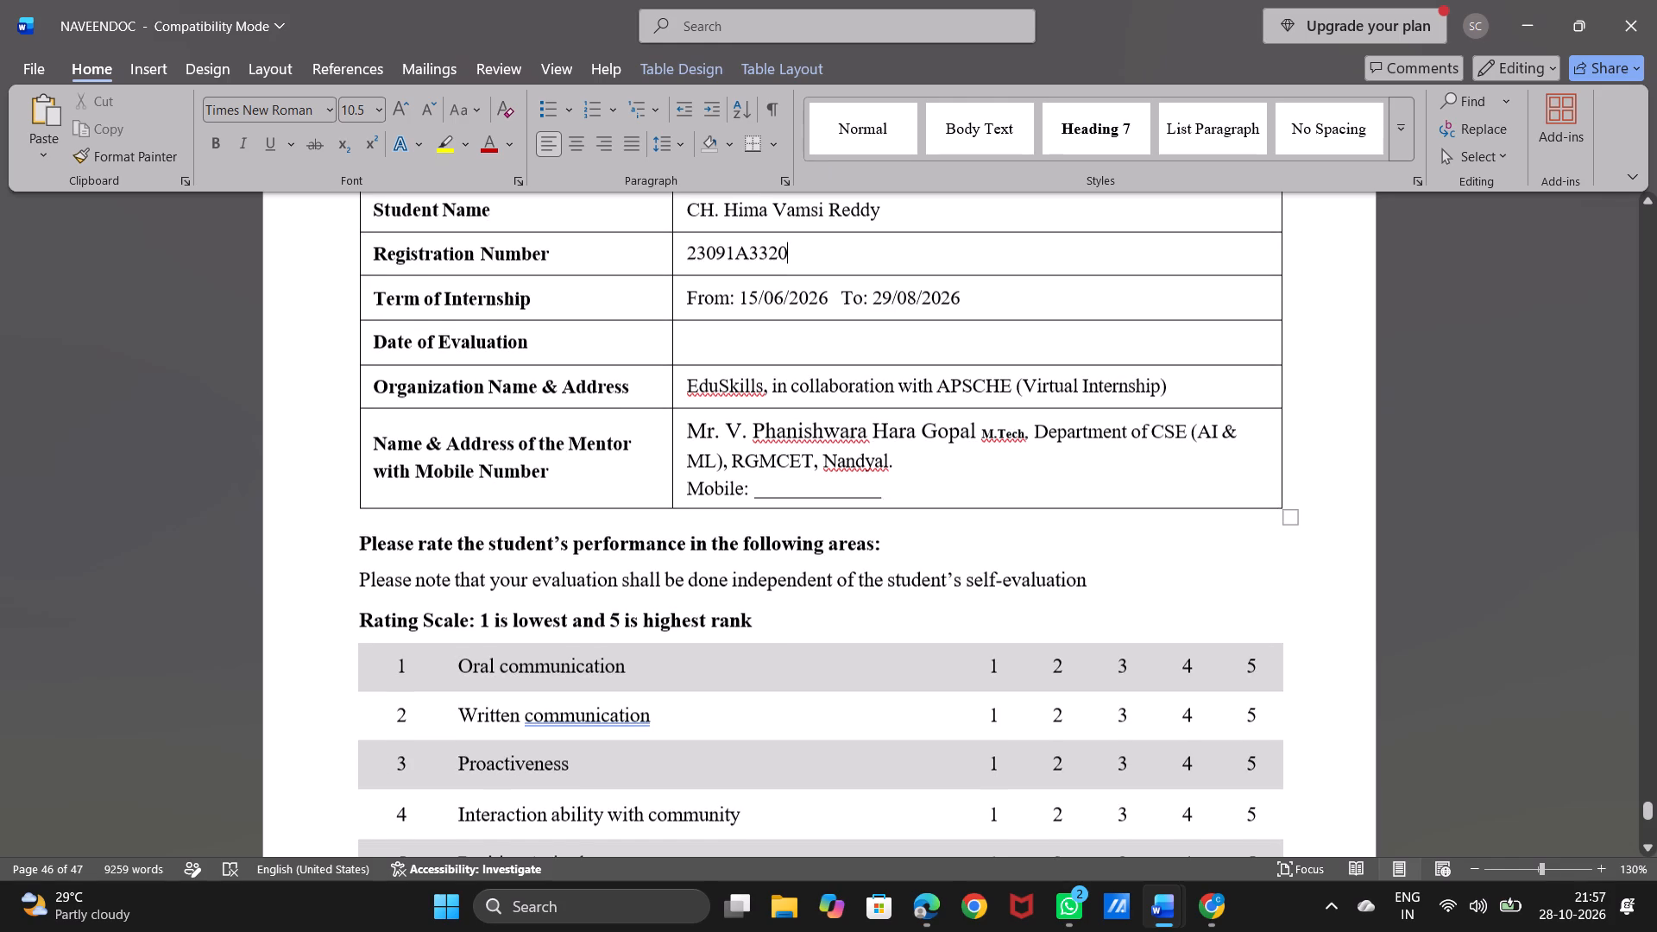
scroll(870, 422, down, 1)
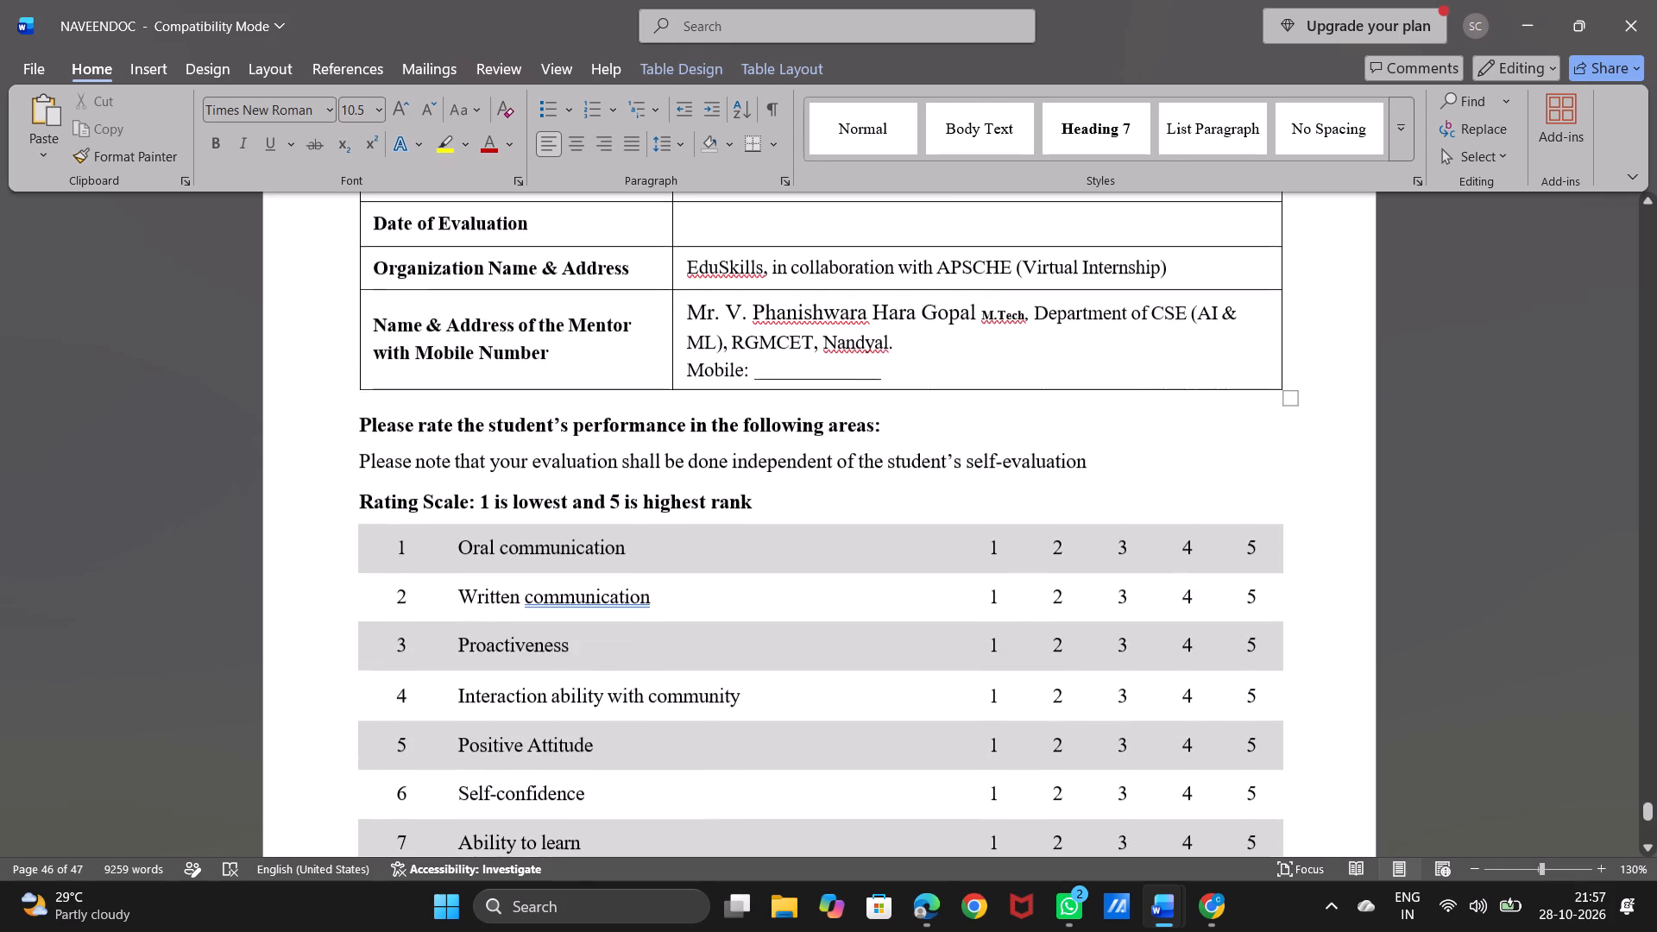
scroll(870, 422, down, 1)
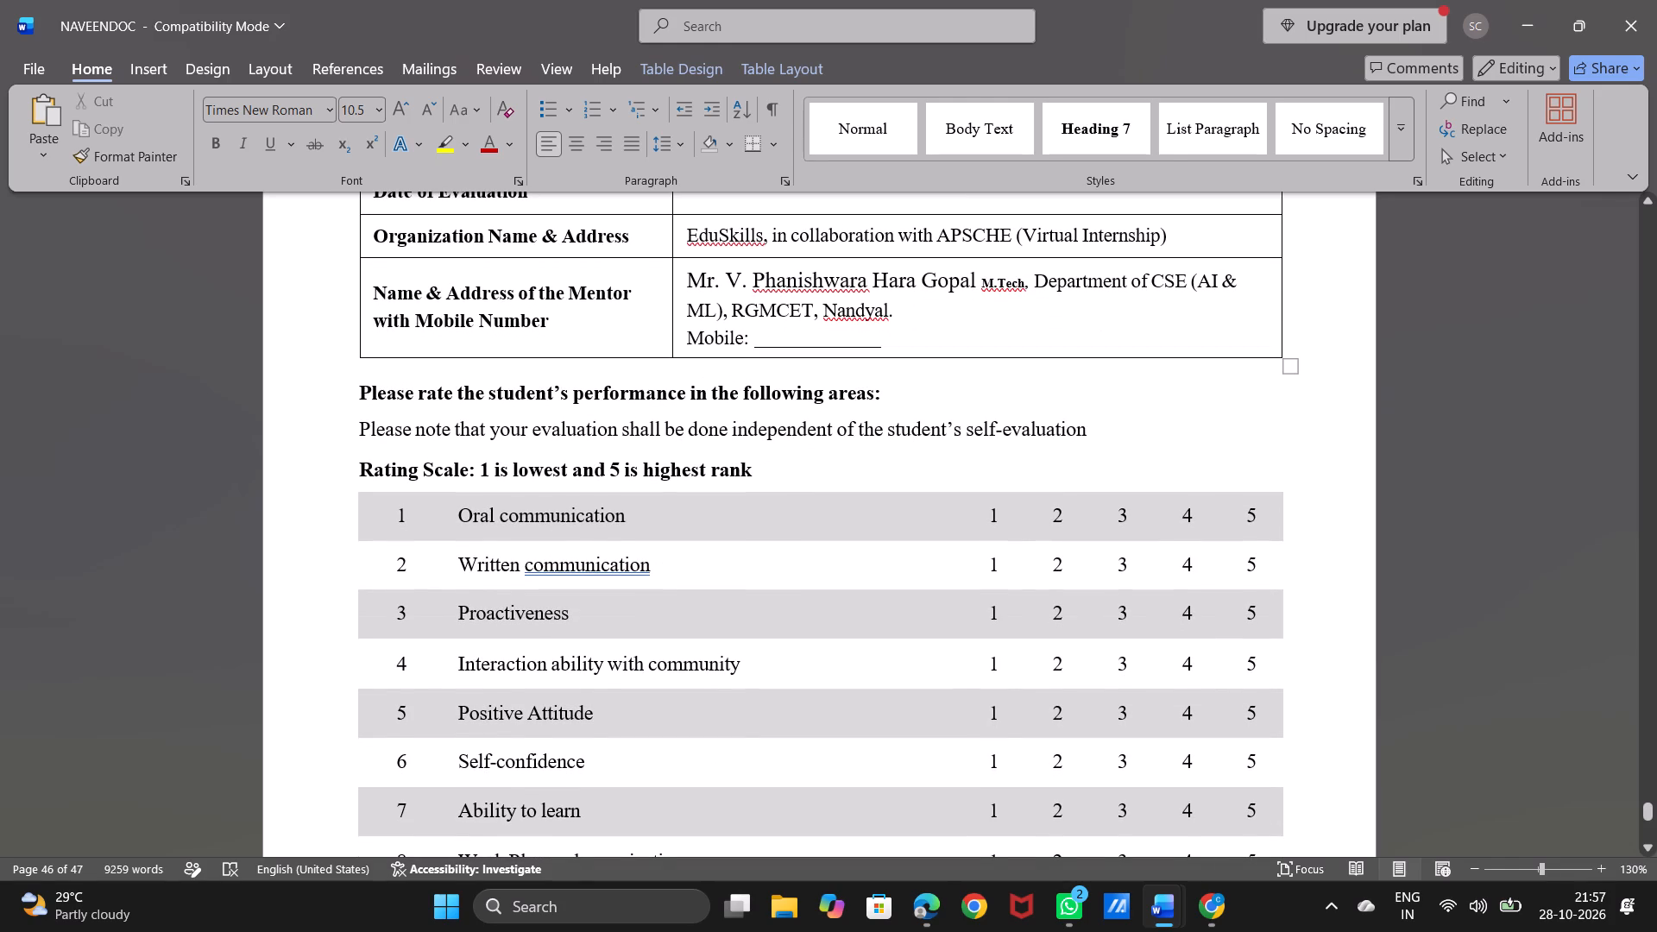
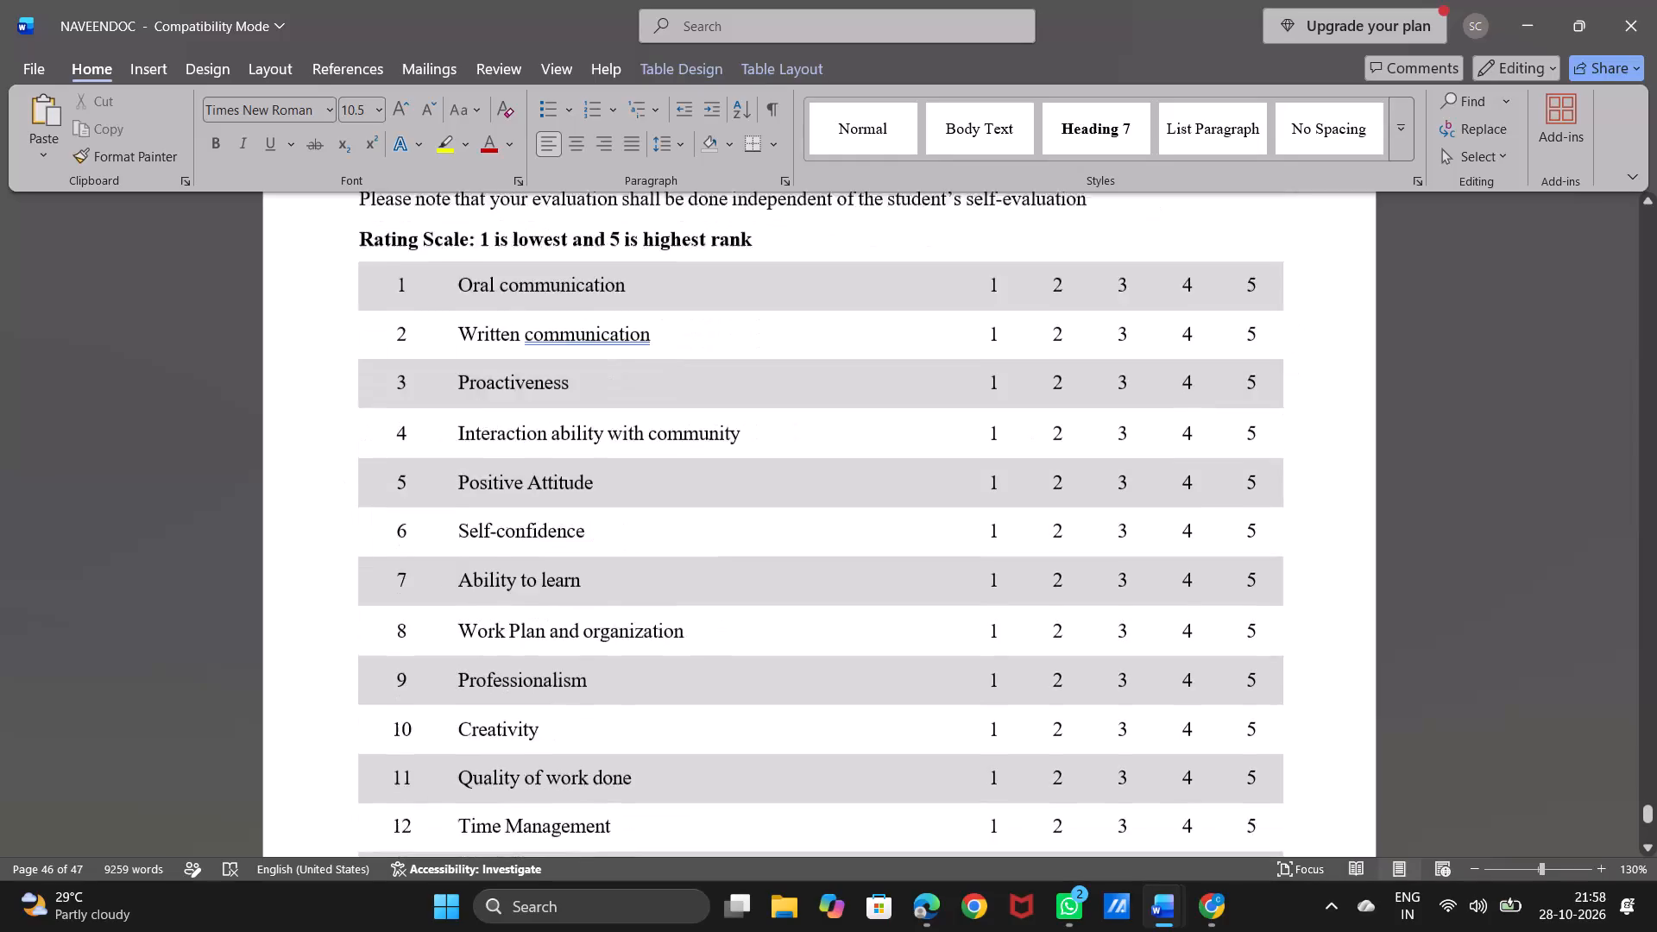
Review the rest of the supervisor evaluation page and the back cover for any remaining student or mentor details.
scroll(801, 344, down, 1)
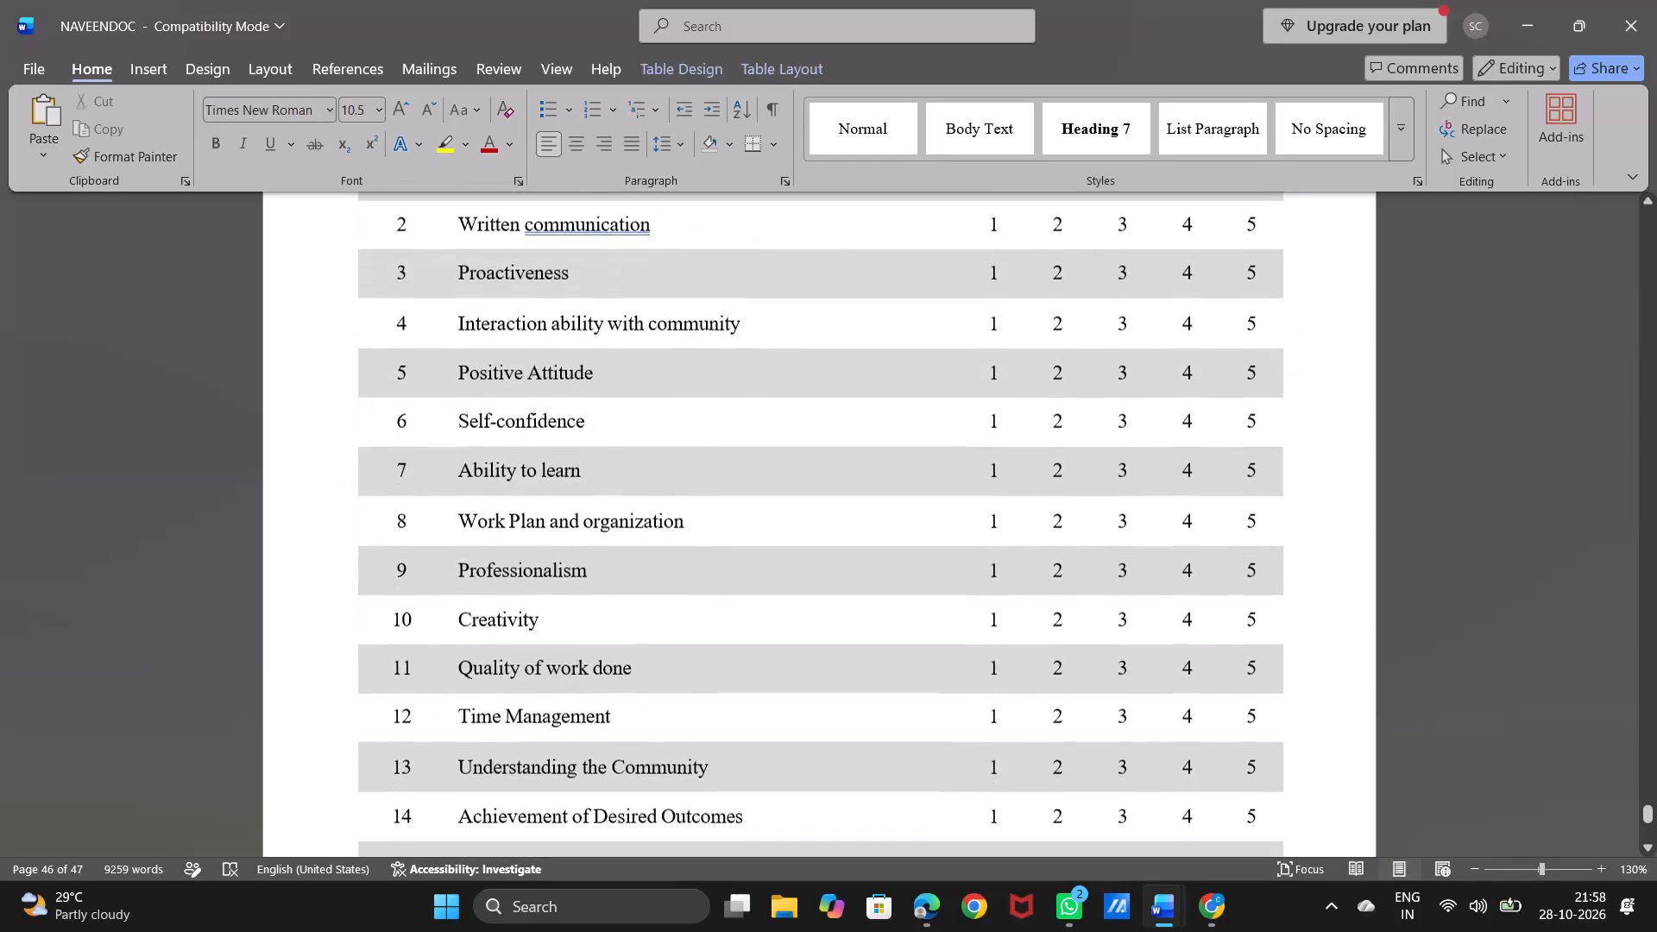
scroll(801, 344, down, 3)
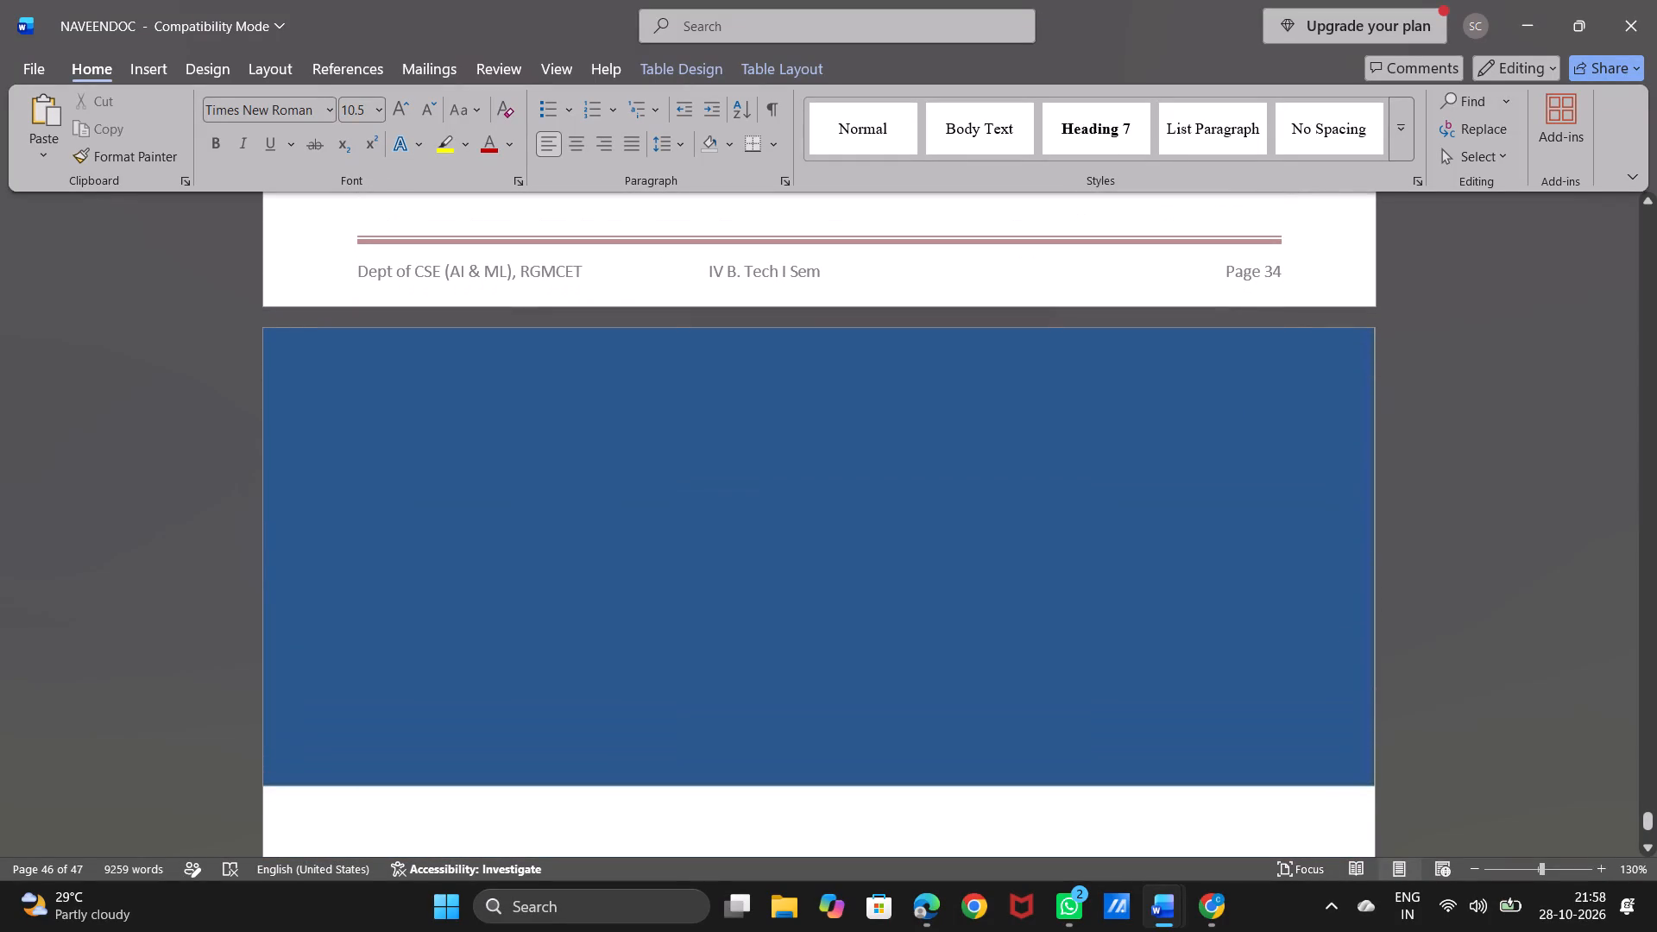
scroll(801, 344, down, 1)
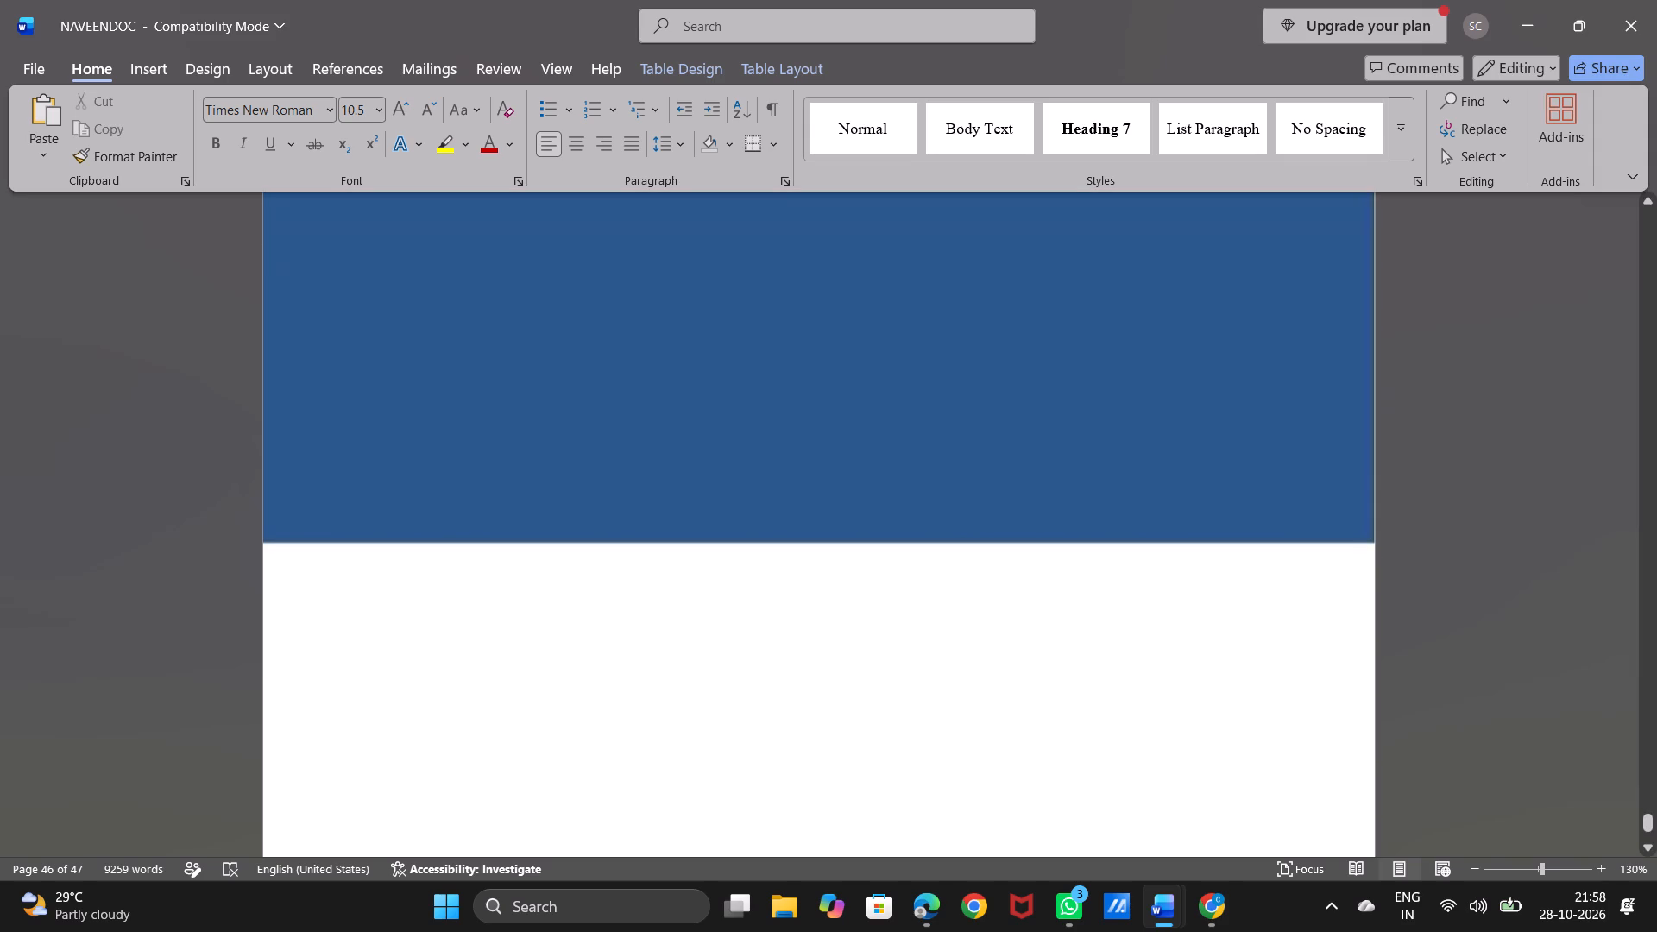
scroll(801, 344, down, 1)
scroll(801, 344, up, 1)
scroll(801, 344, down, 1)
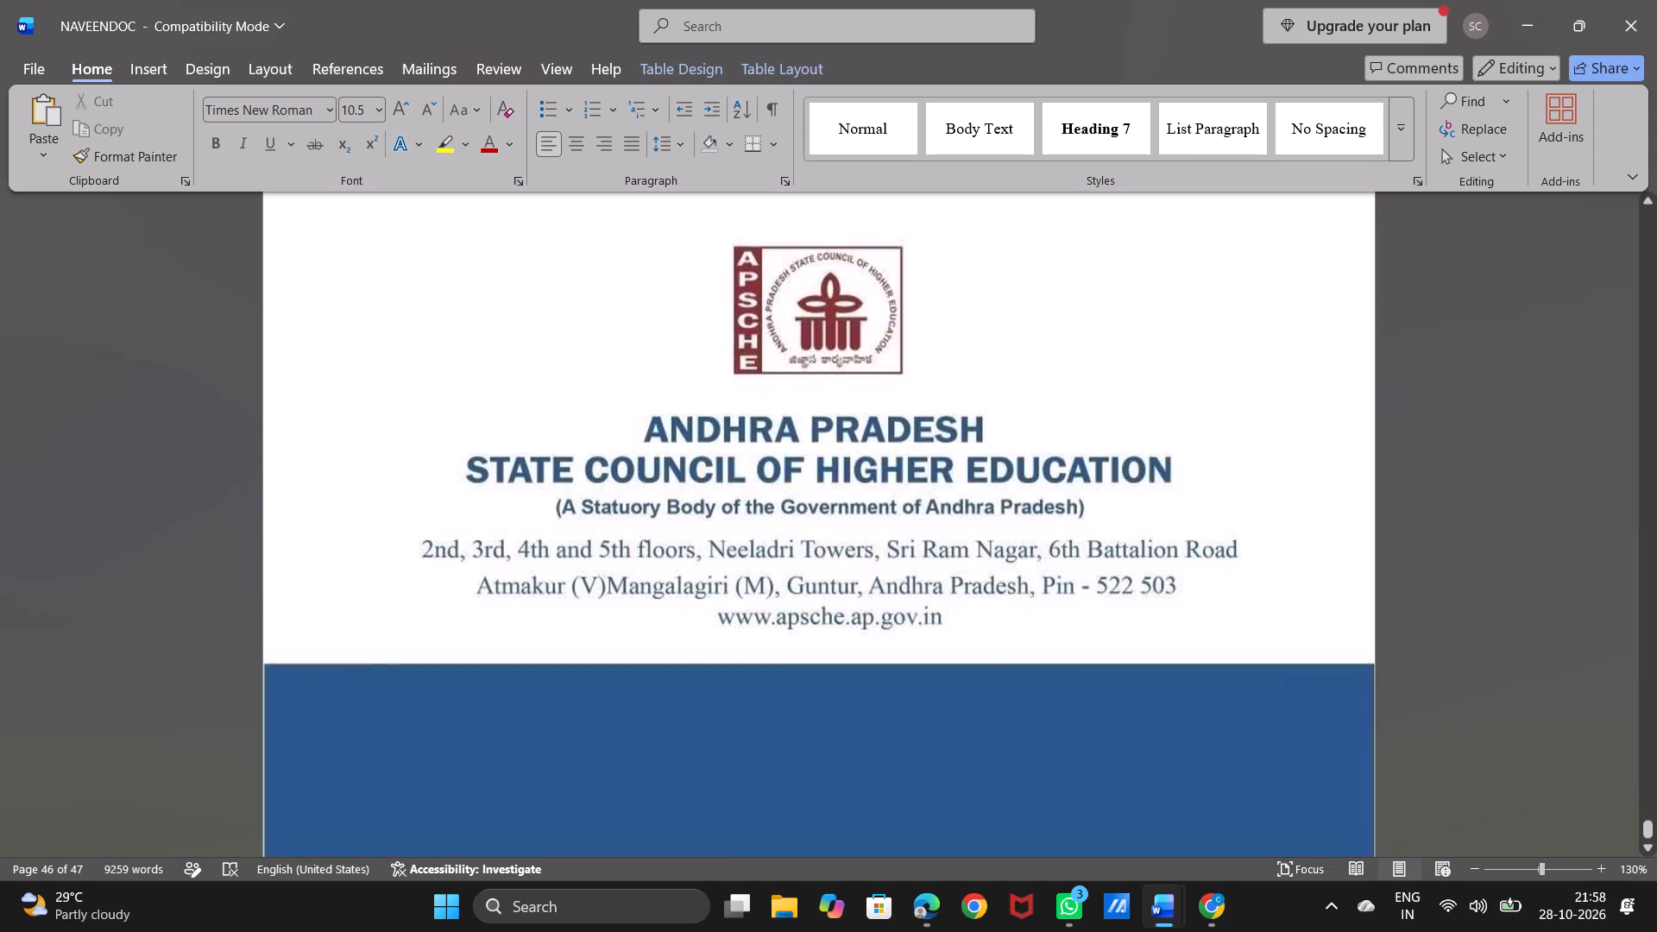
scroll(801, 344, down, 2)
scroll(801, 344, up, 3)
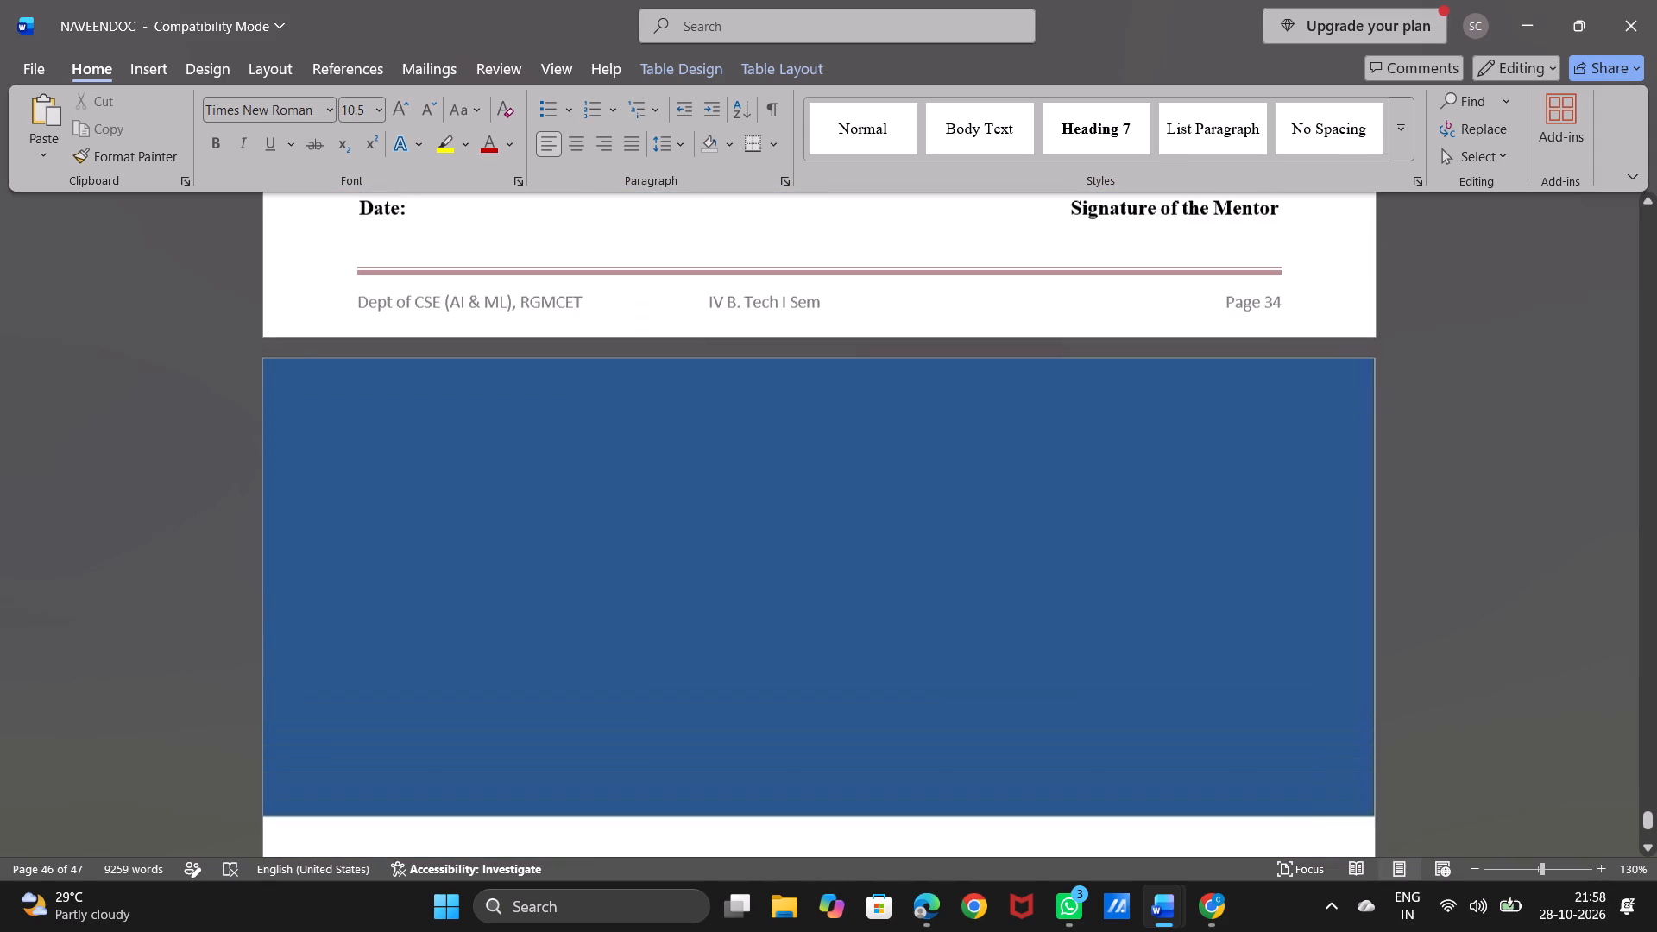
scroll(801, 344, down, 3)
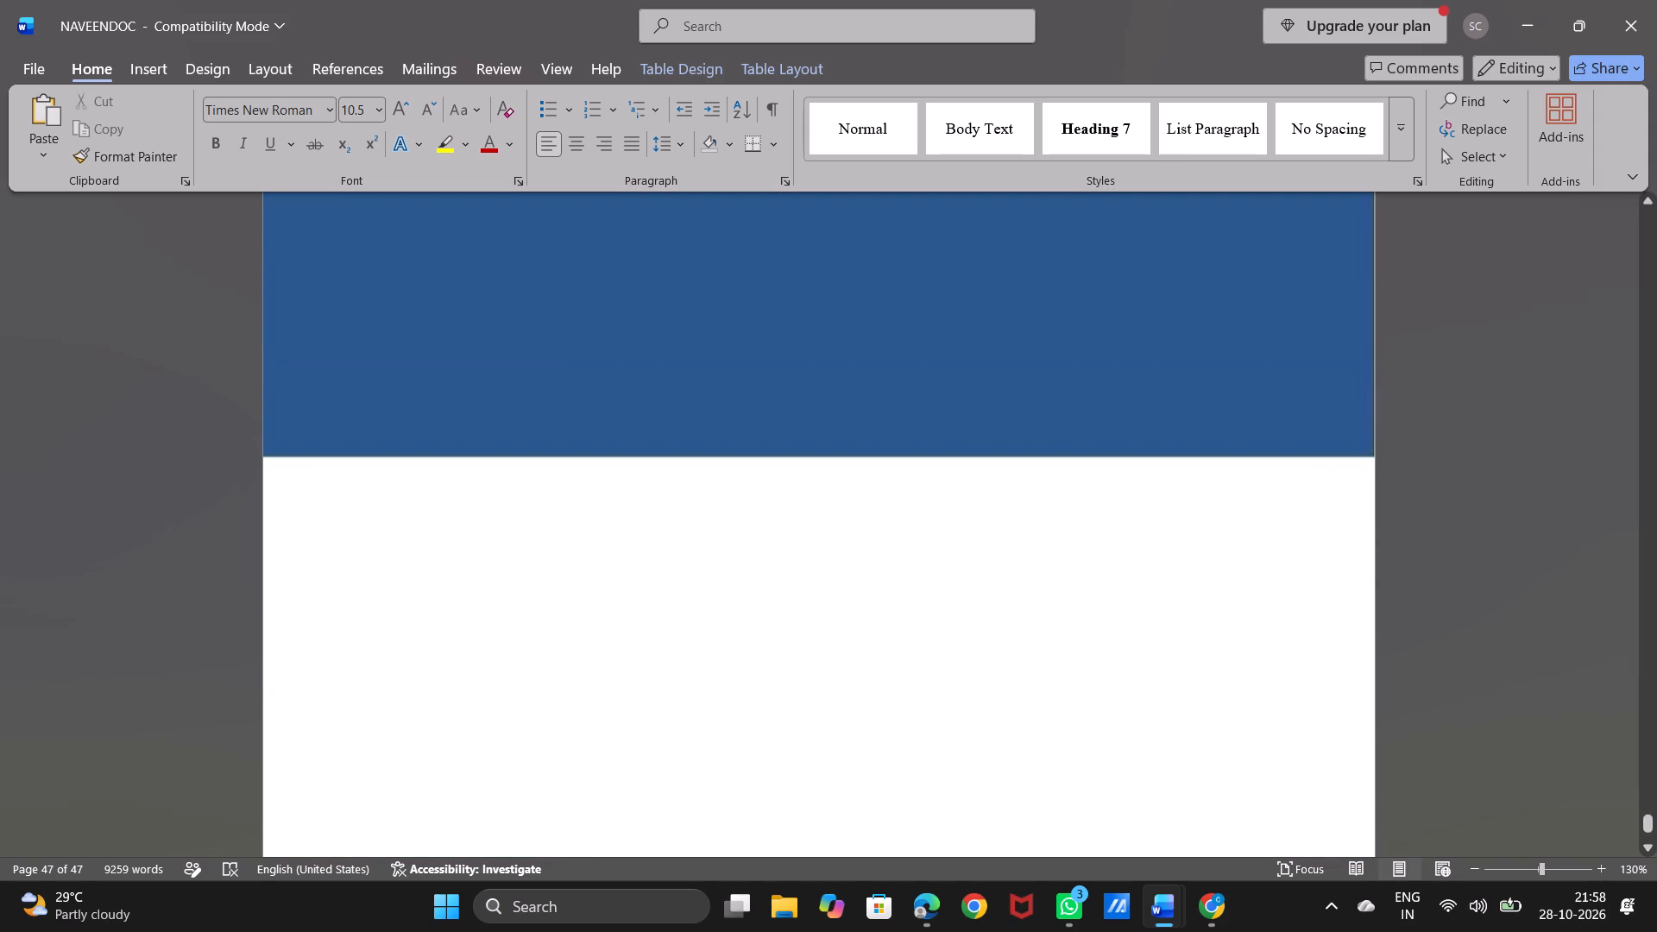
scroll(801, 344, down, 5)
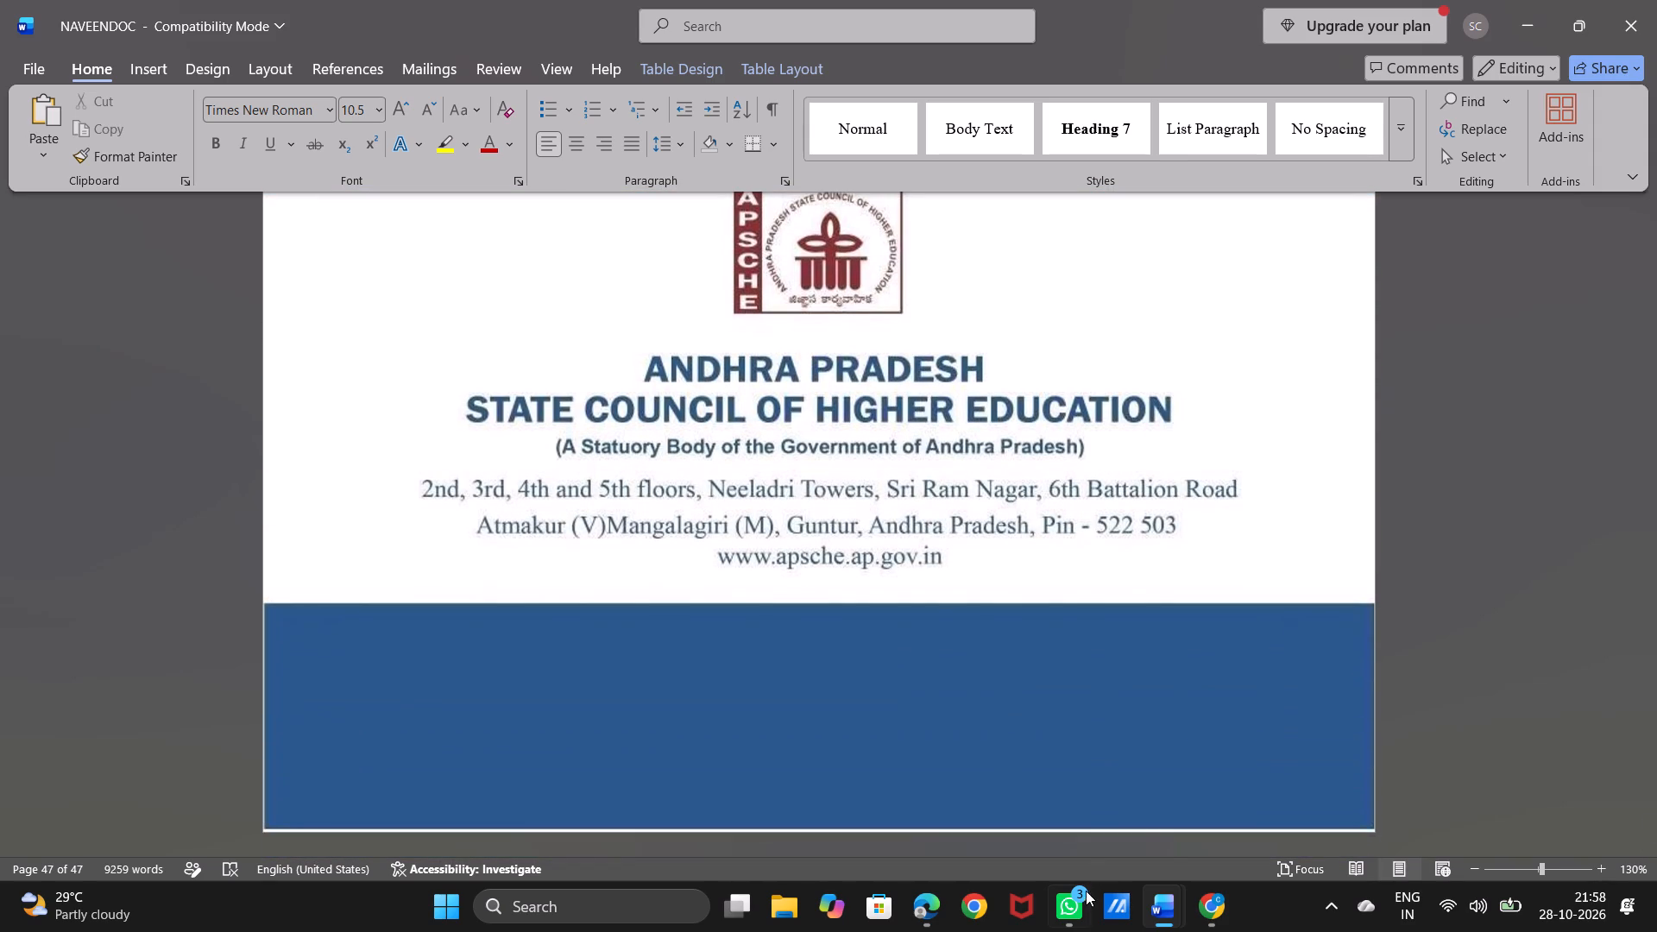
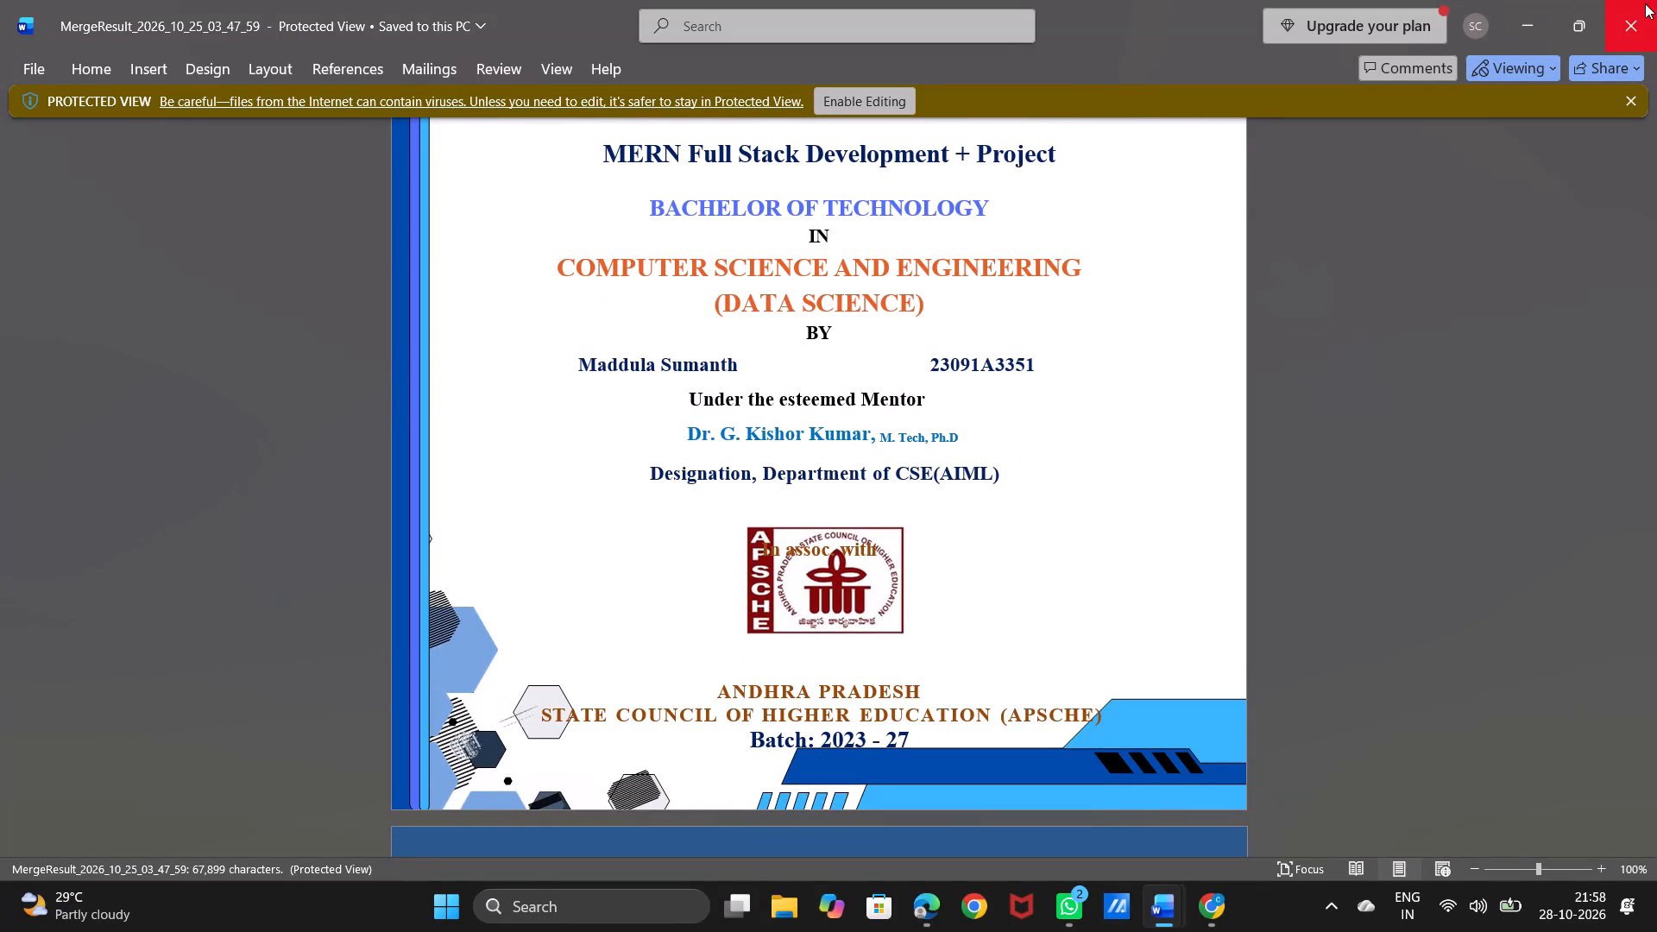
Close the MergeResult reference document that is open in Protected View.
click(1645, 3)
Check the student and mentor details on the self-evaluation and supervisor evaluation pages, through to the back cover.
scroll(927, 331, down, 2)
scroll(927, 331, up, 8)
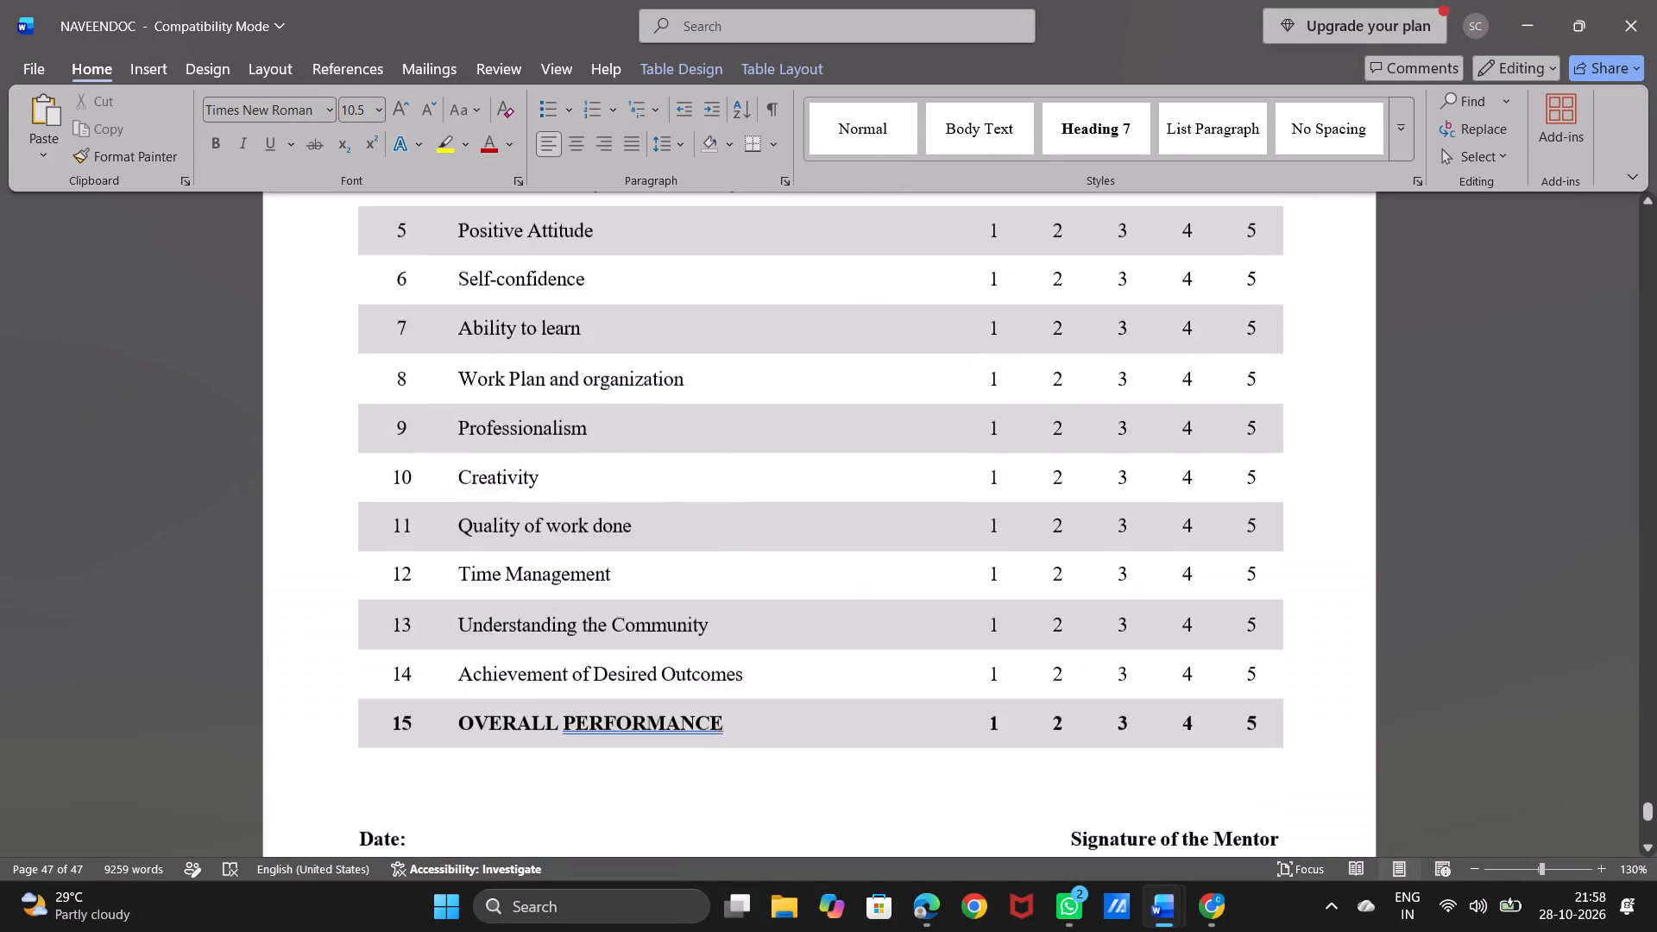
scroll(927, 331, up, 4)
scroll(927, 331, down, 2)
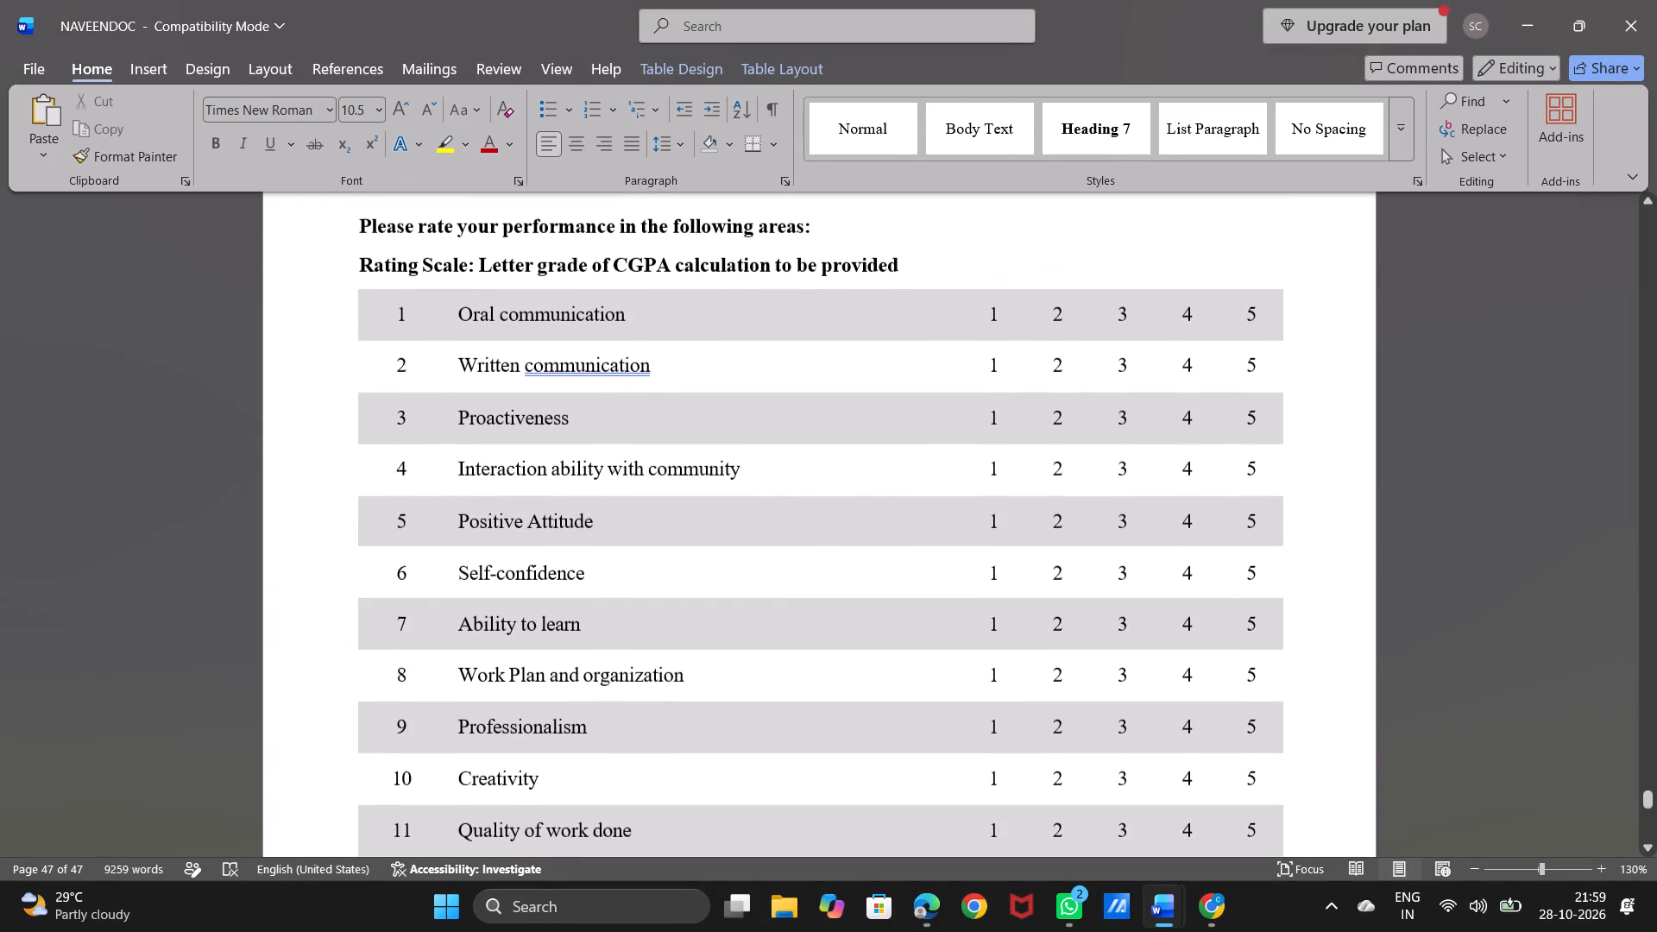
scroll(927, 331, up, 2)
scroll(927, 331, down, 2)
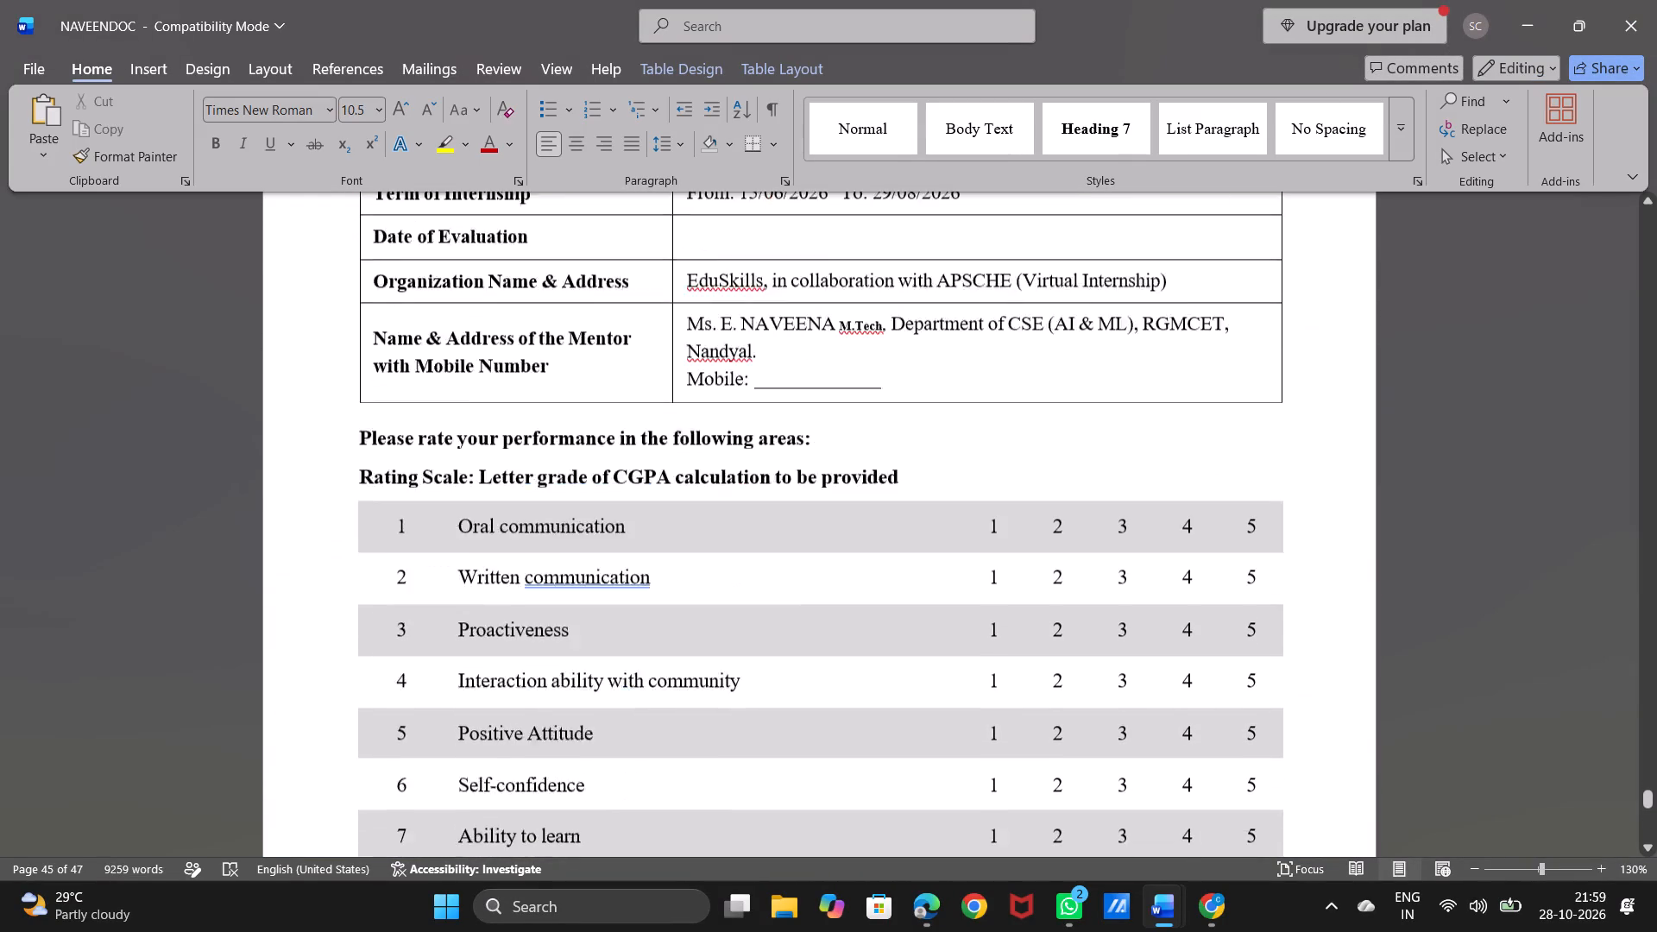
scroll(927, 331, down, 6)
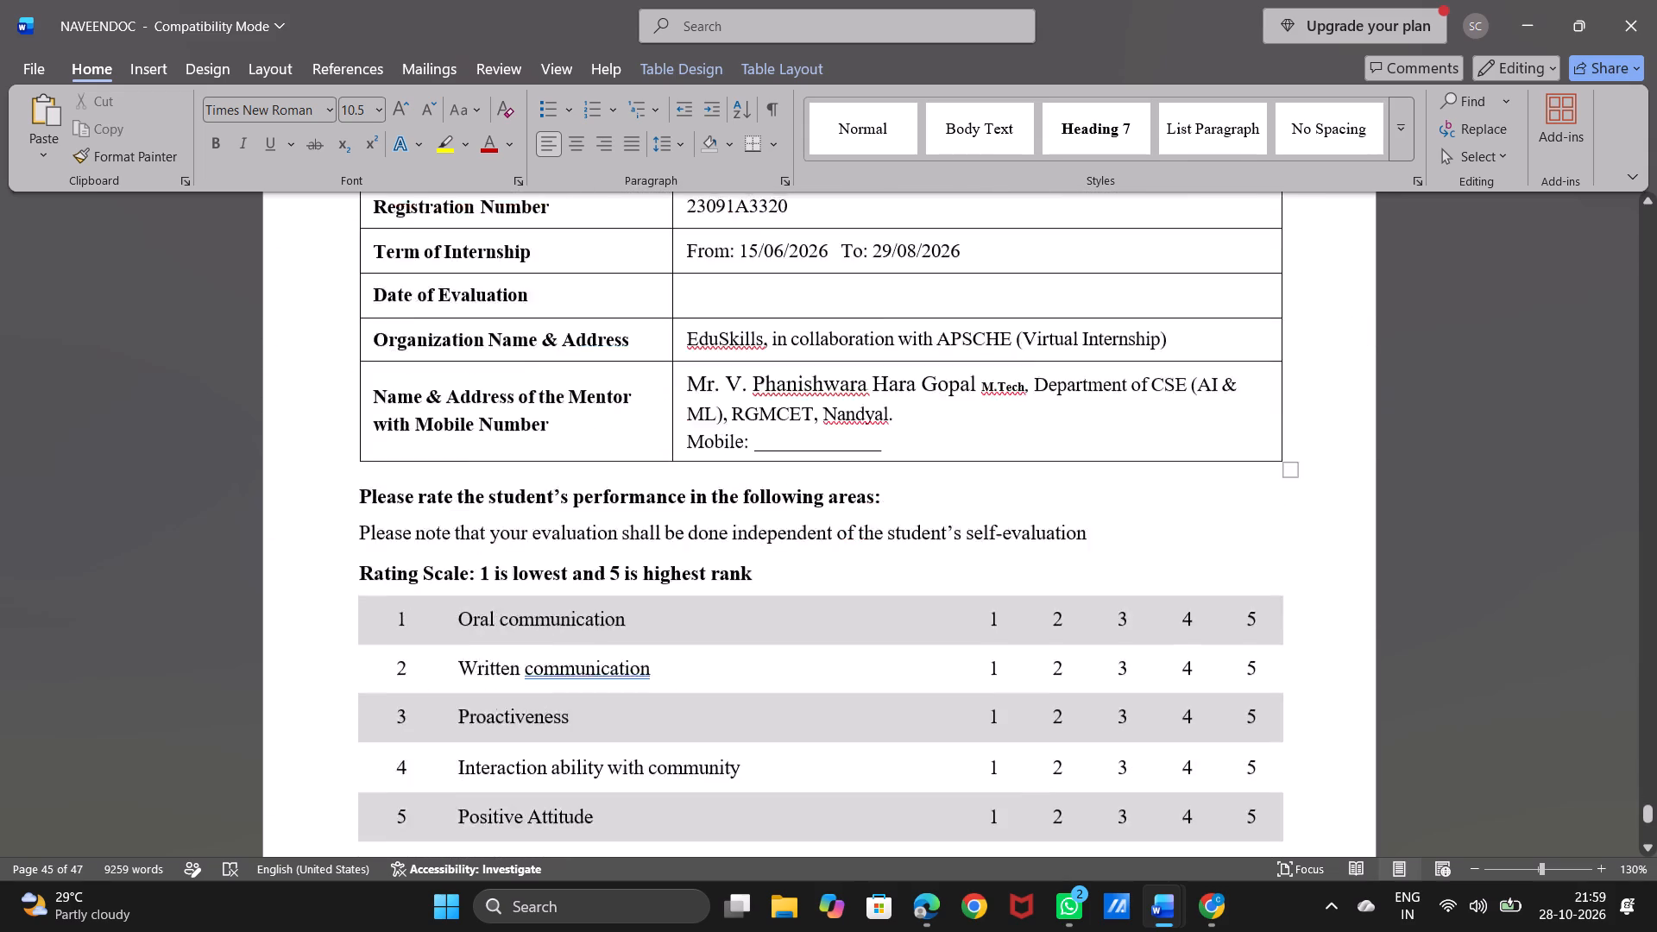
scroll(927, 331, down, 6)
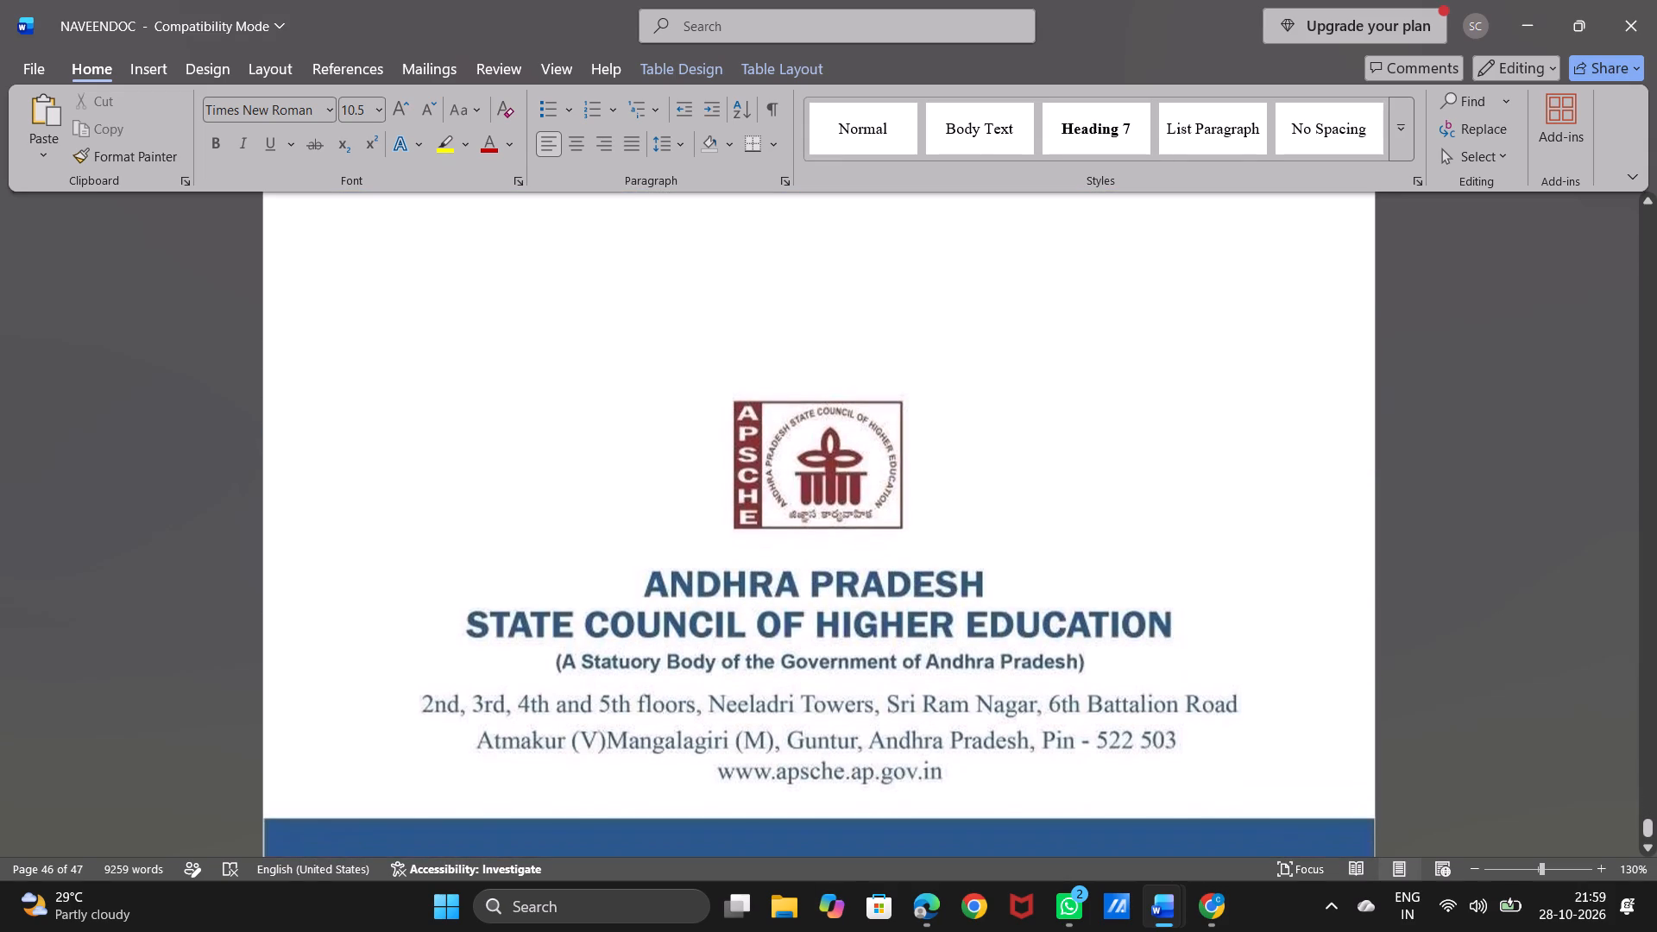
scroll(927, 331, down, 2)
Replace the mentor's name in the Student Self Evaluation table with the copied mentor name, keeping the M.Tech qualification and department text.
scroll(927, 331, up, 3)
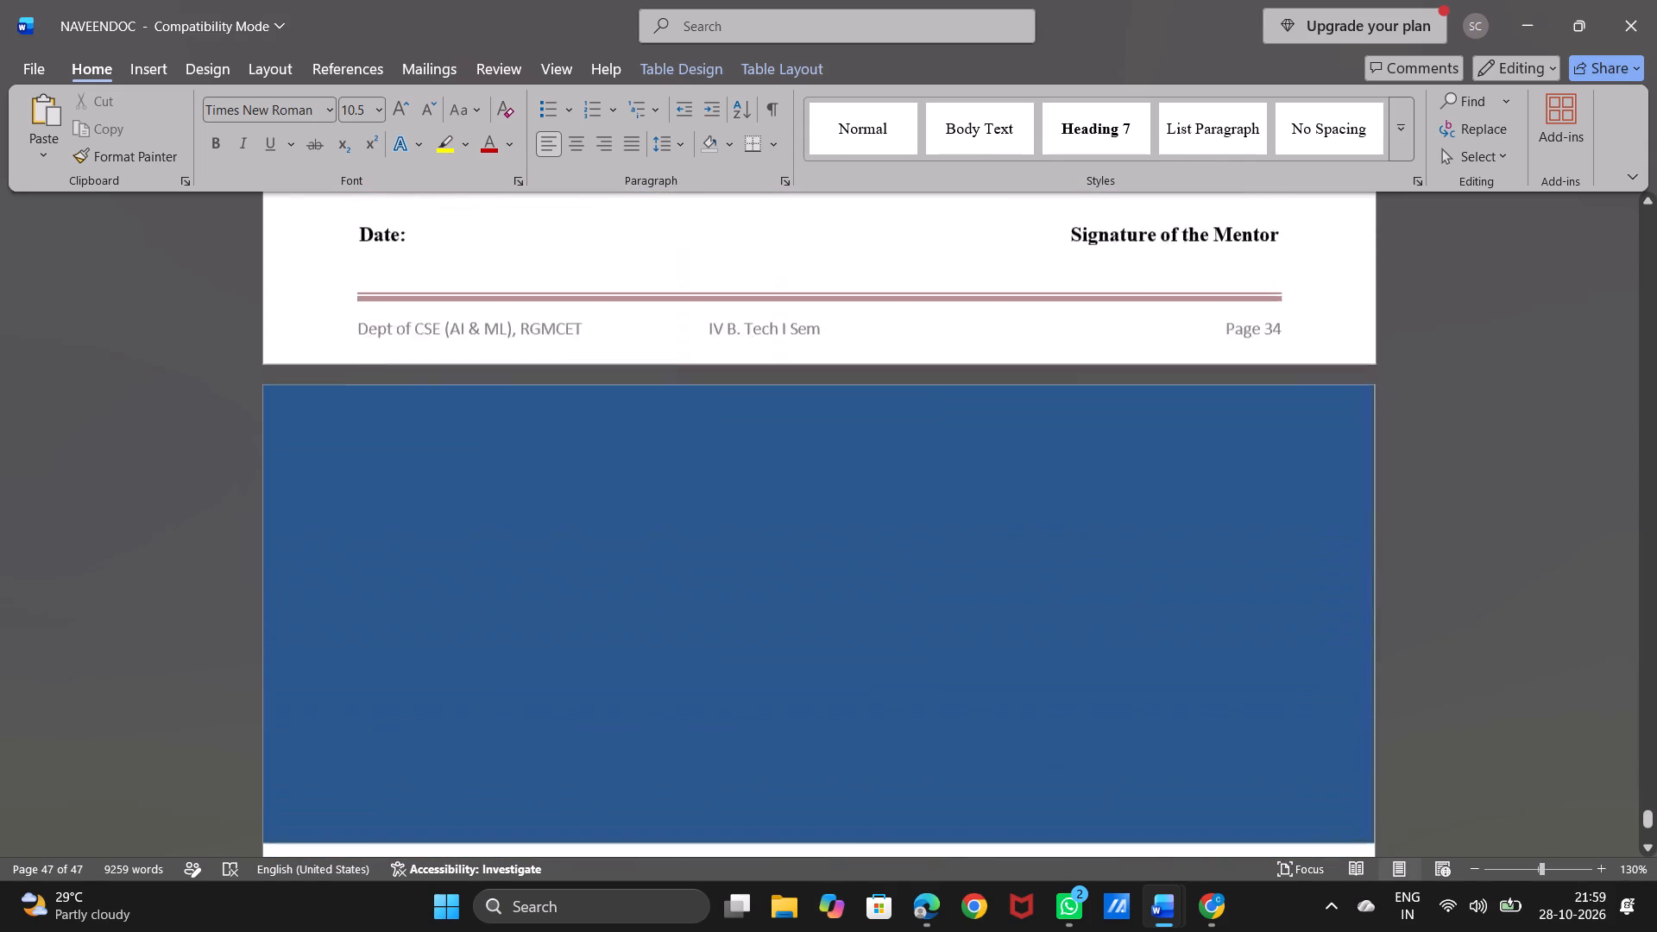
scroll(927, 331, up, 5)
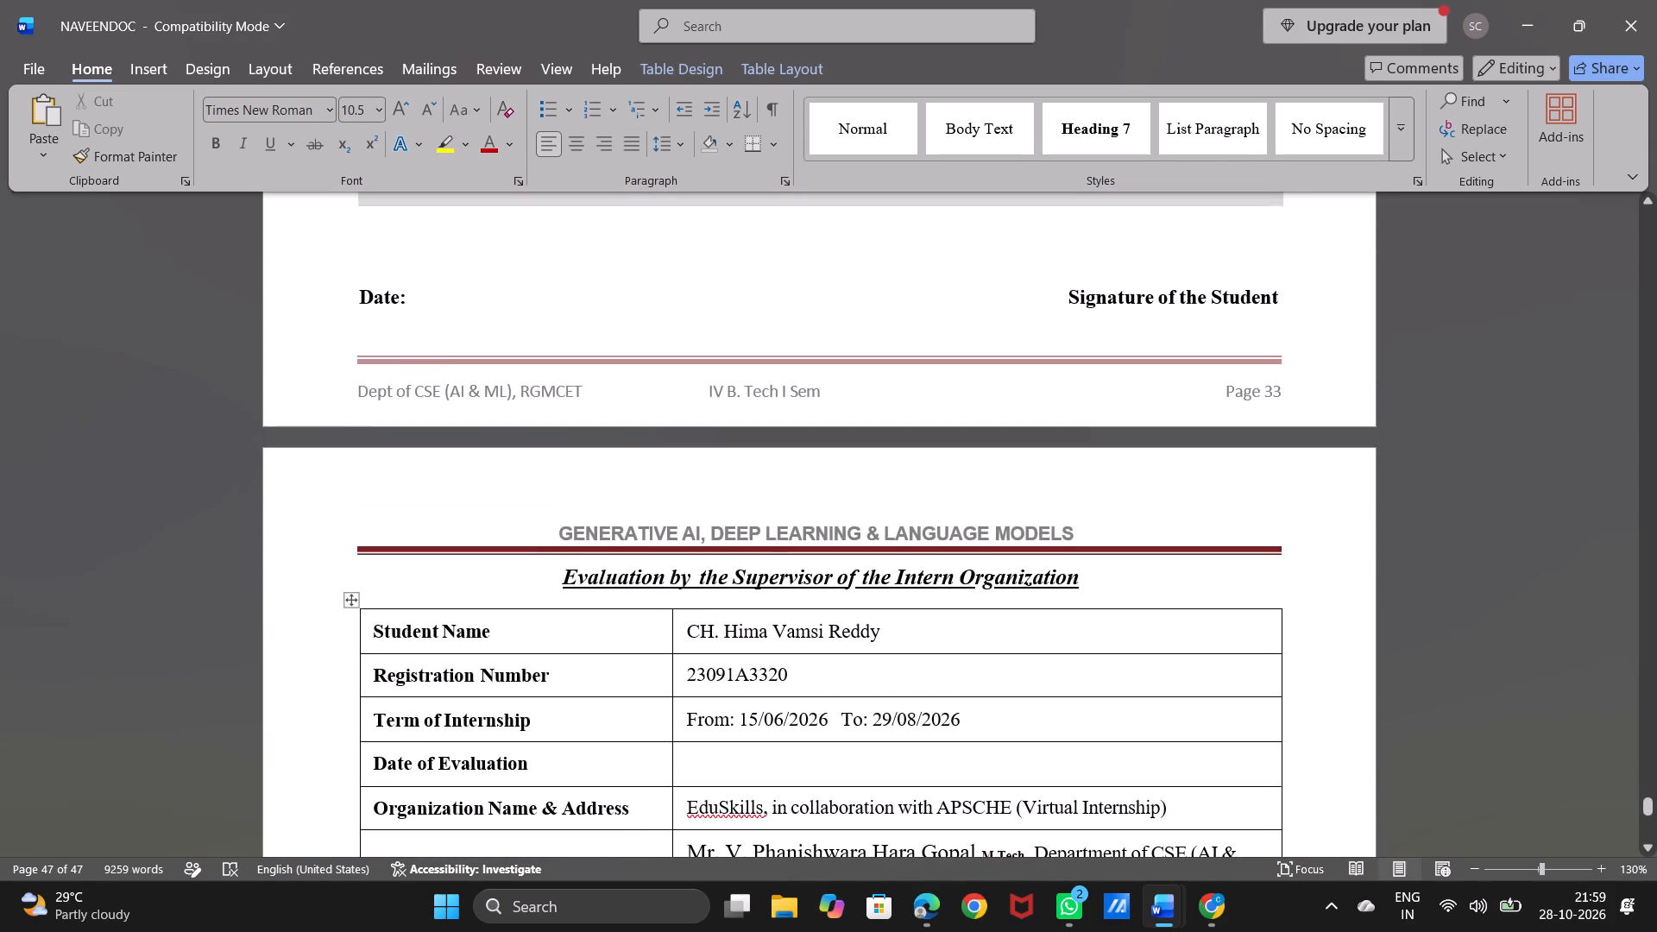
scroll(899, 463, up, 3)
scroll(809, 400, up, 1)
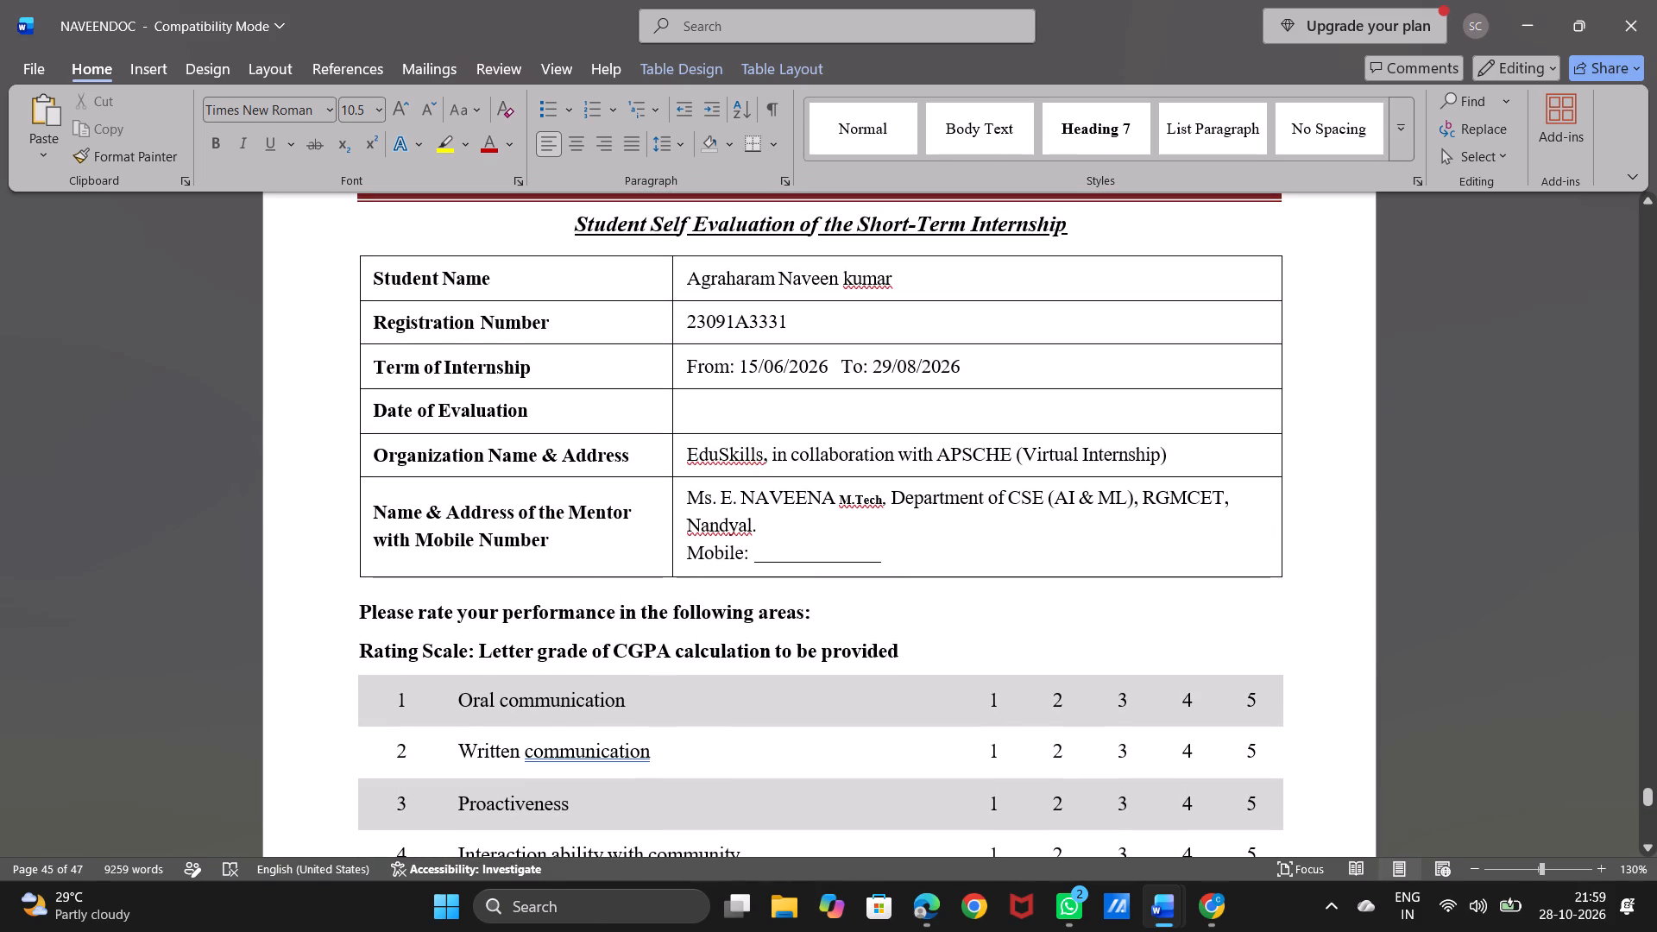
drag(837, 500, 691, 494)
key(ctrl+v)
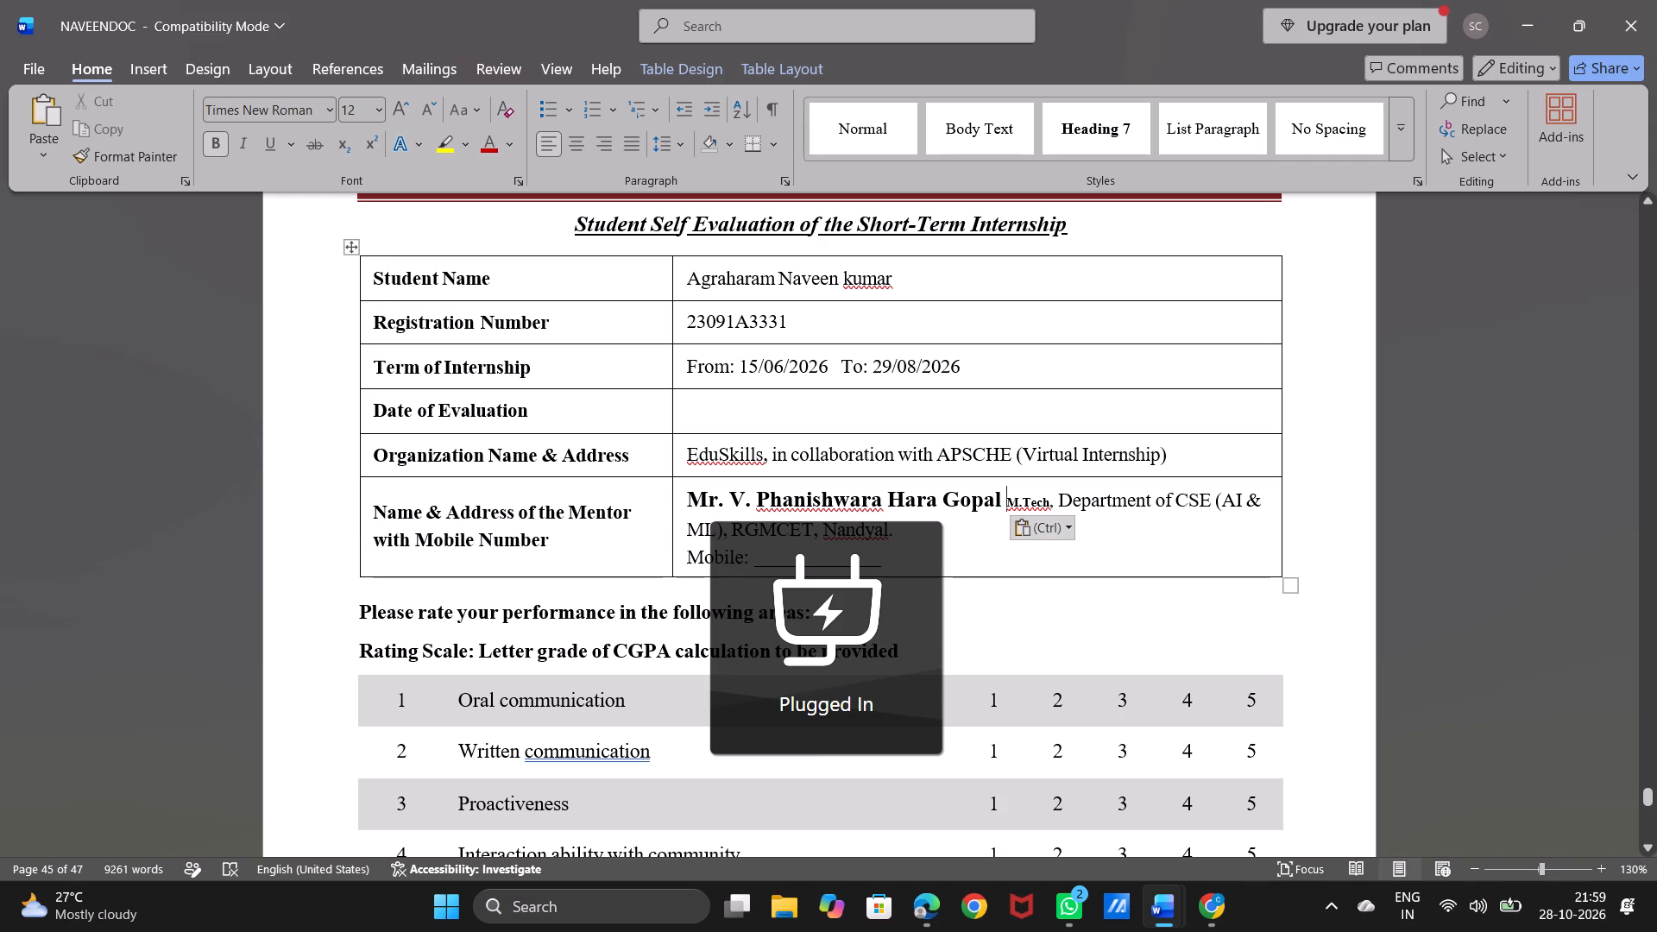
Remove the bold formatting from the pasted mentor name in the Student Self Evaluation table.
drag(1003, 498, 691, 495)
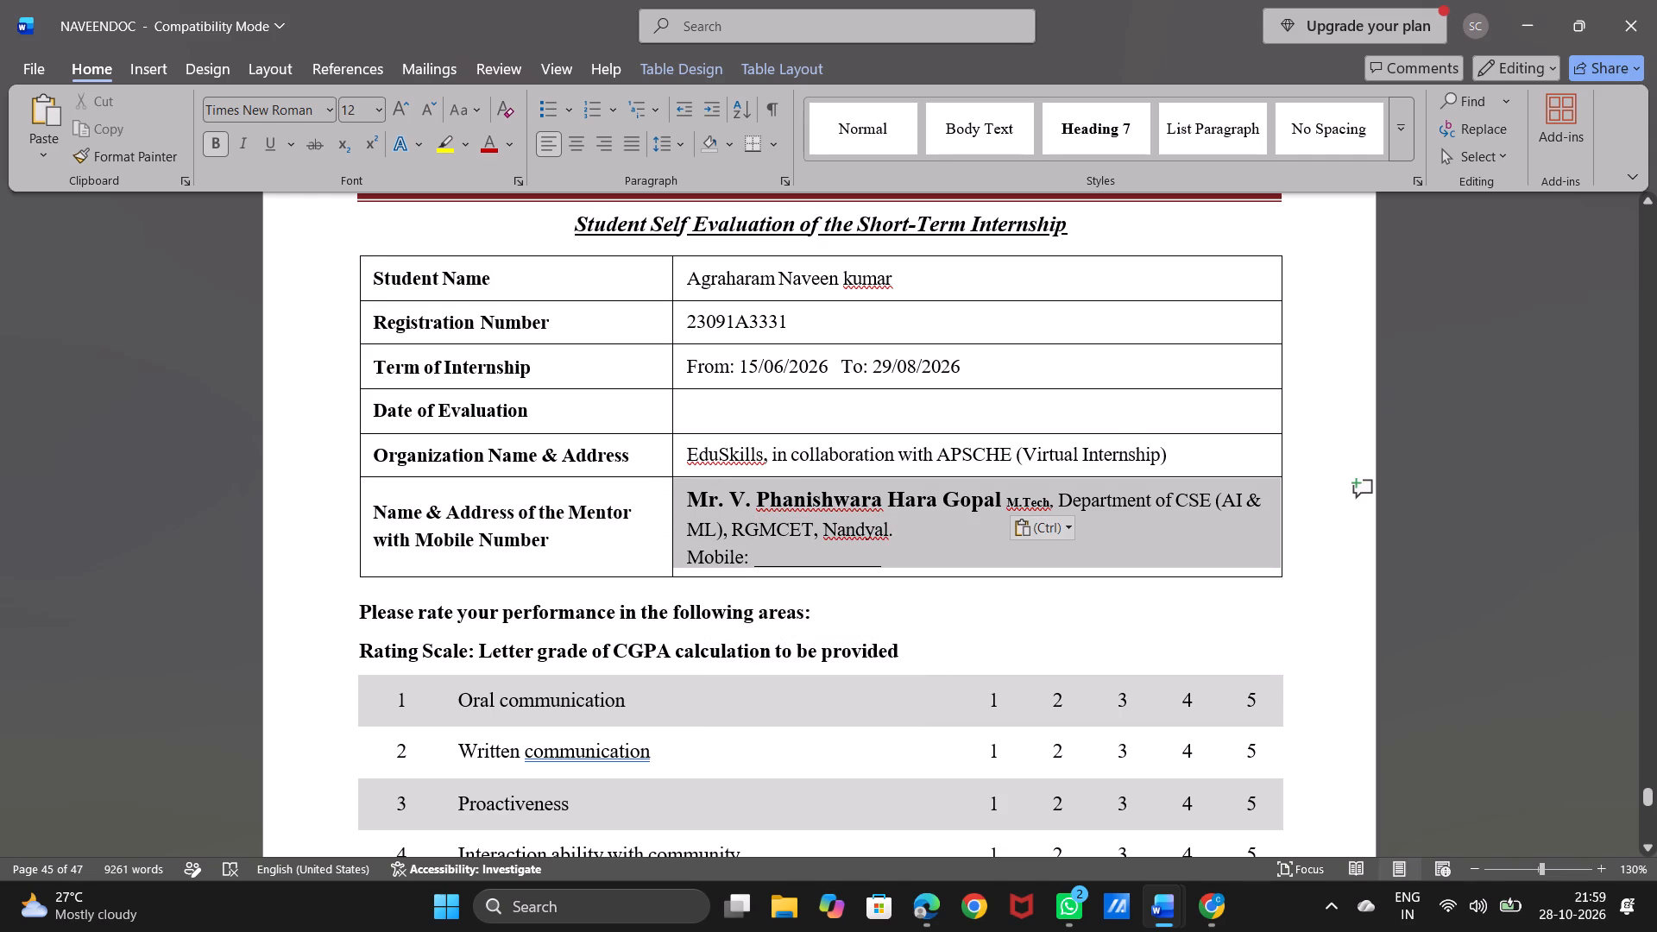
drag(691, 495, 690, 495)
click(855, 603)
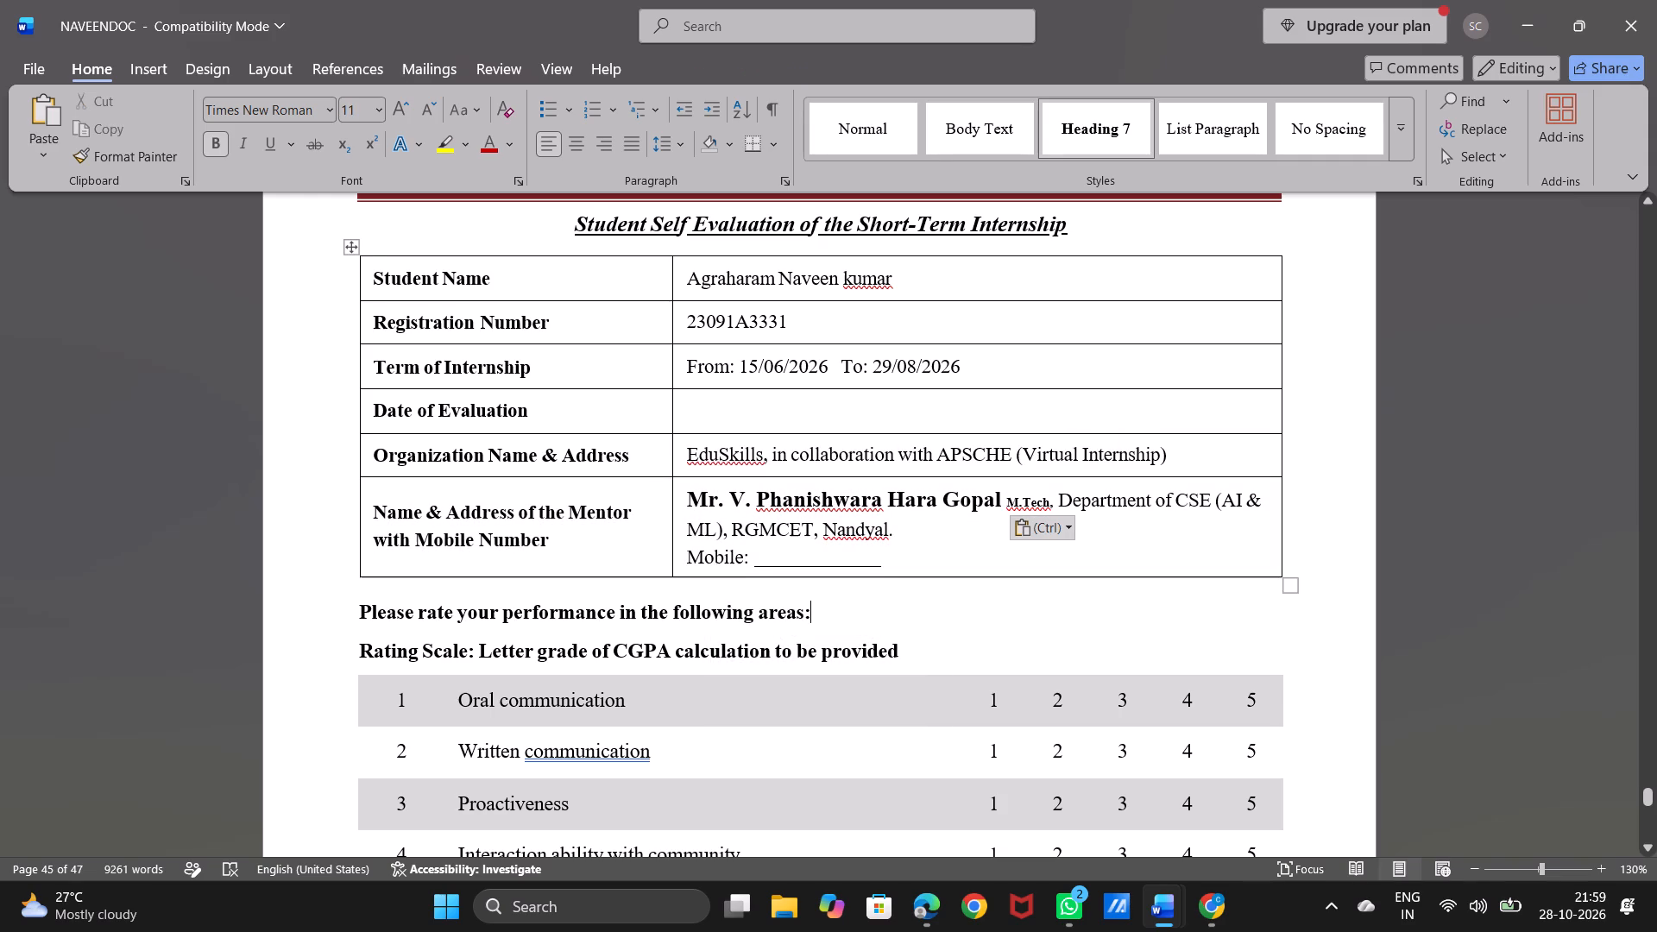
drag(1003, 495, 702, 495)
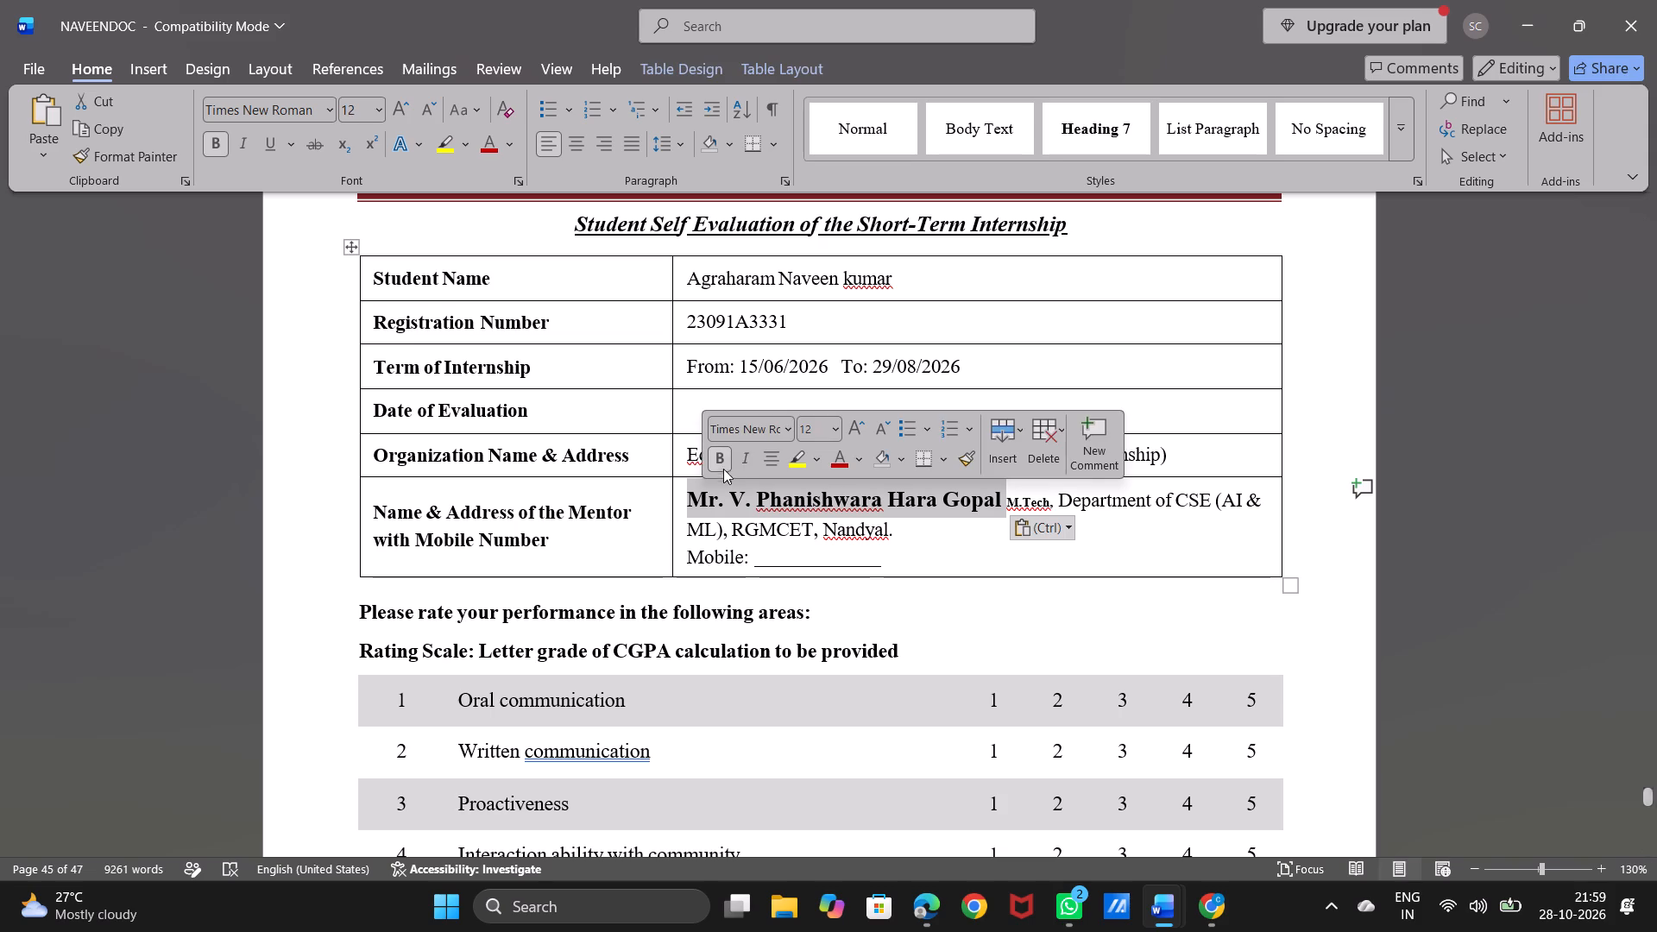
click(721, 462)
click(883, 558)
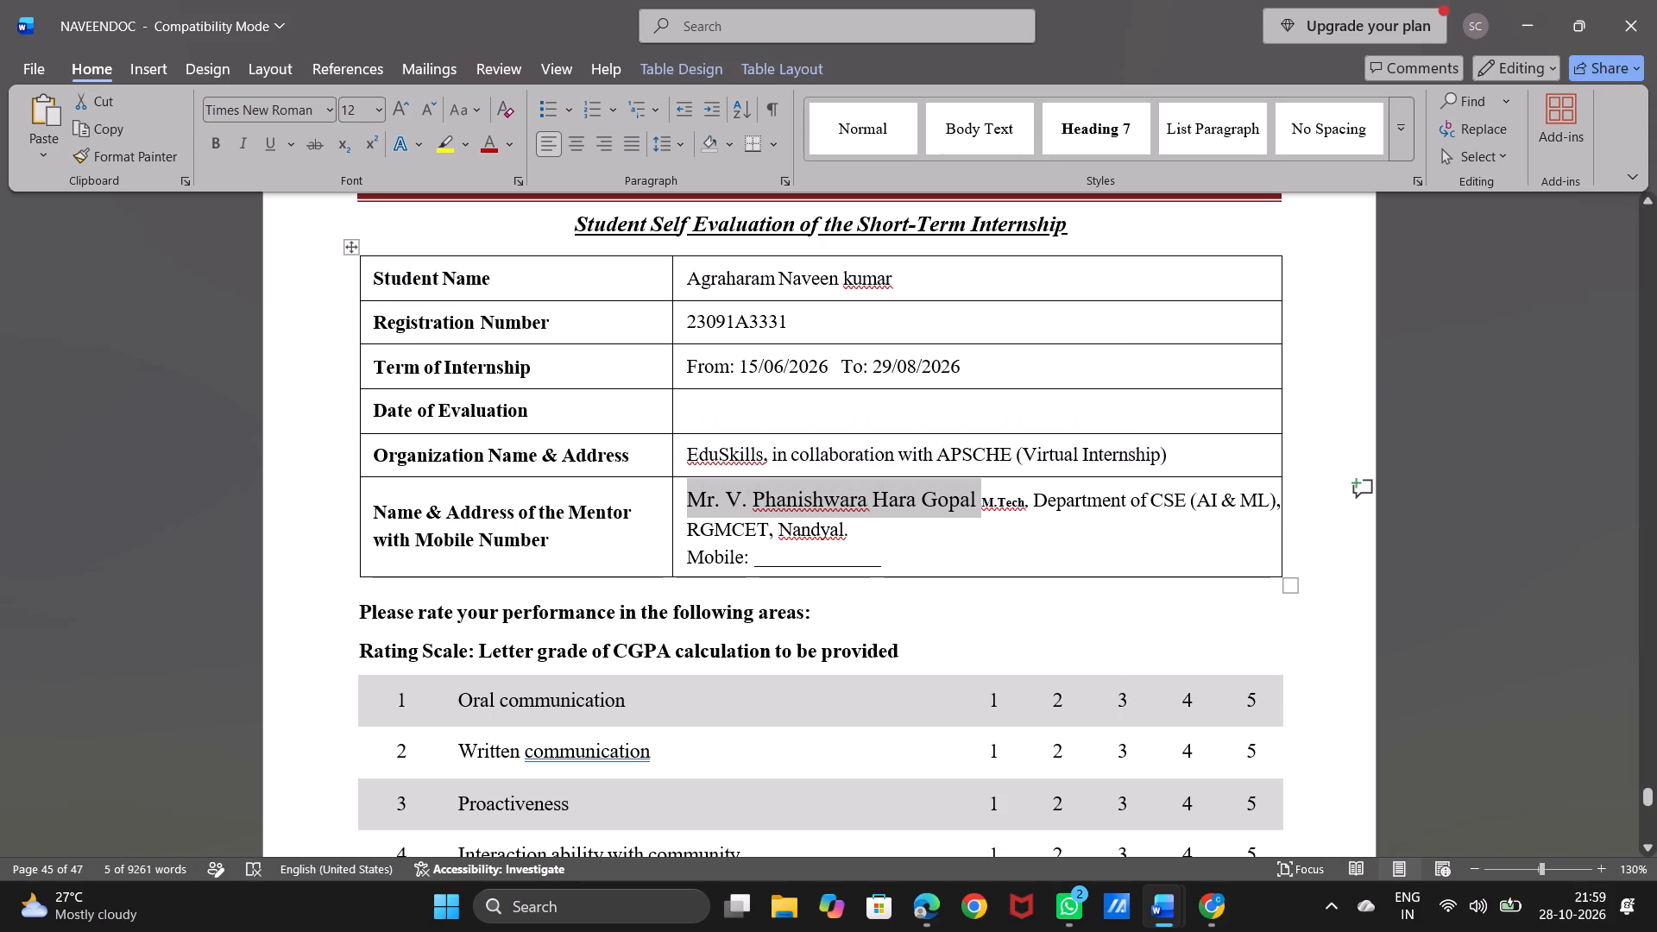
Correct the final digits of the self-evaluation registration number to match the supervisor evaluation page.
click(785, 317)
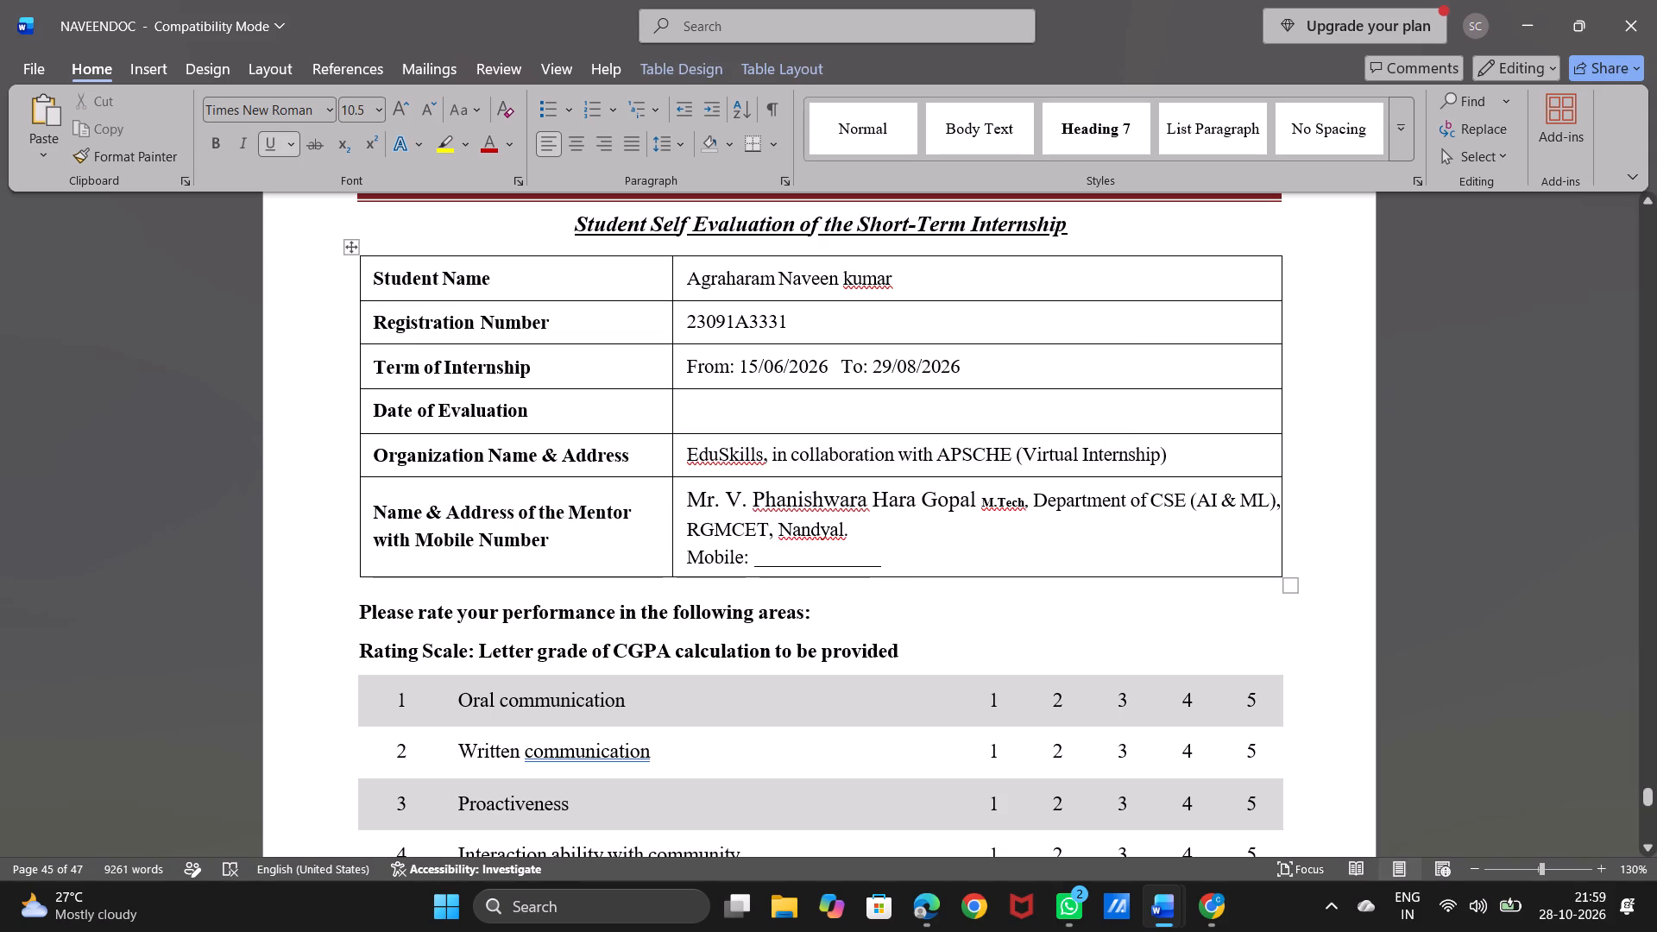
key(BackSpace)
key(BackSpace)
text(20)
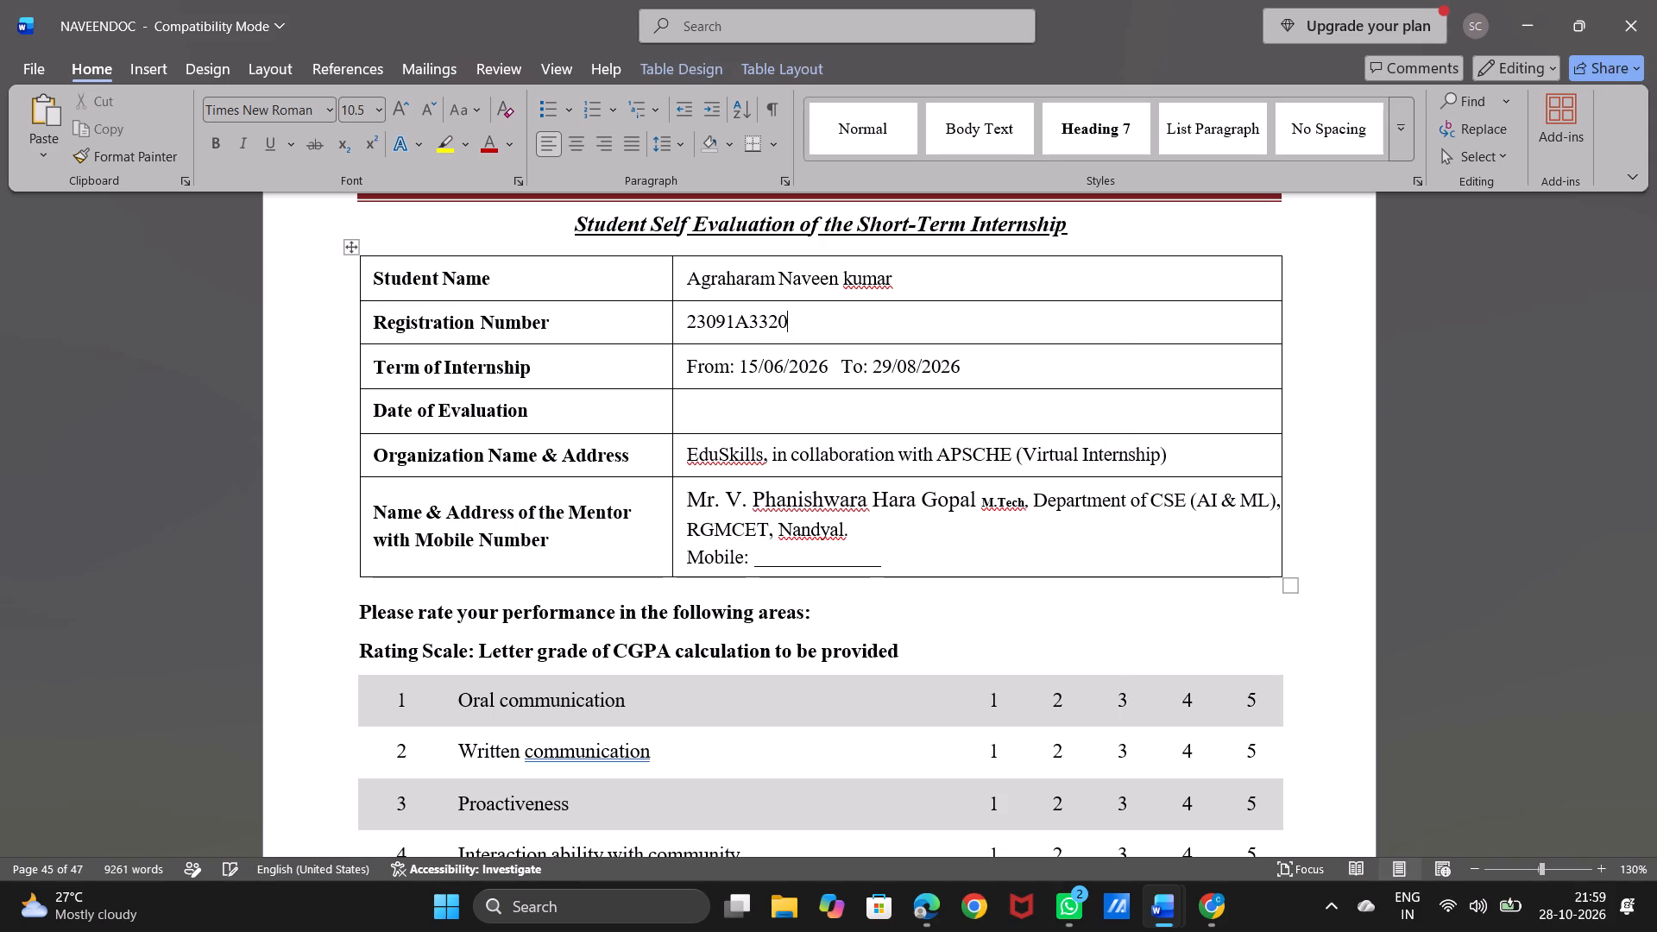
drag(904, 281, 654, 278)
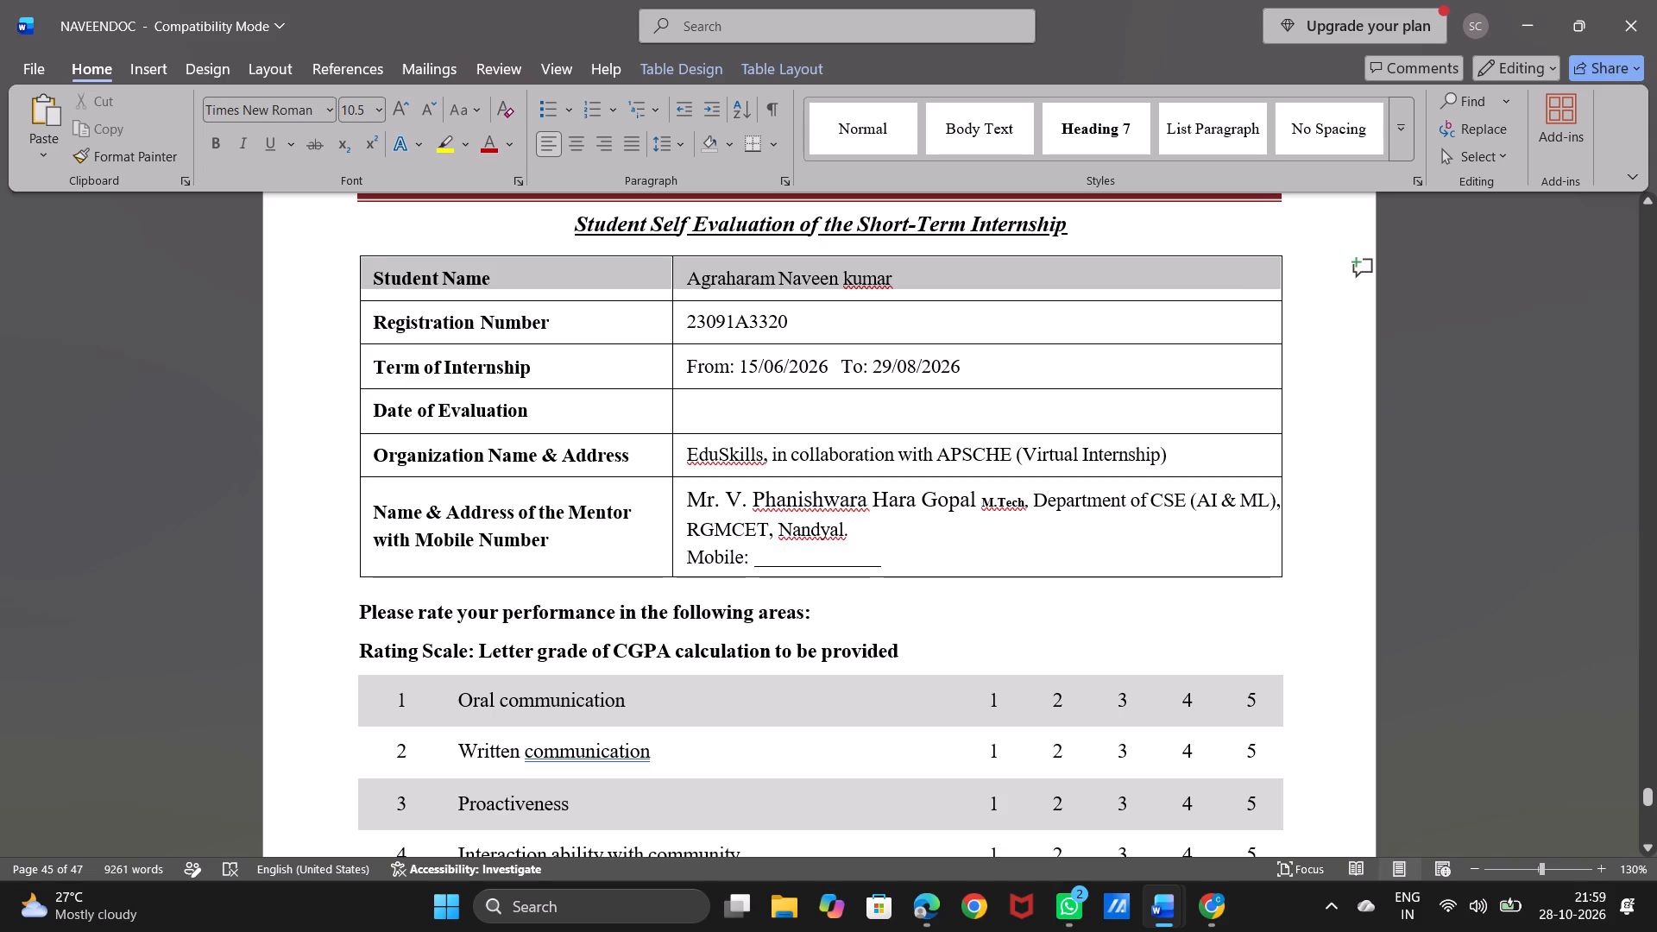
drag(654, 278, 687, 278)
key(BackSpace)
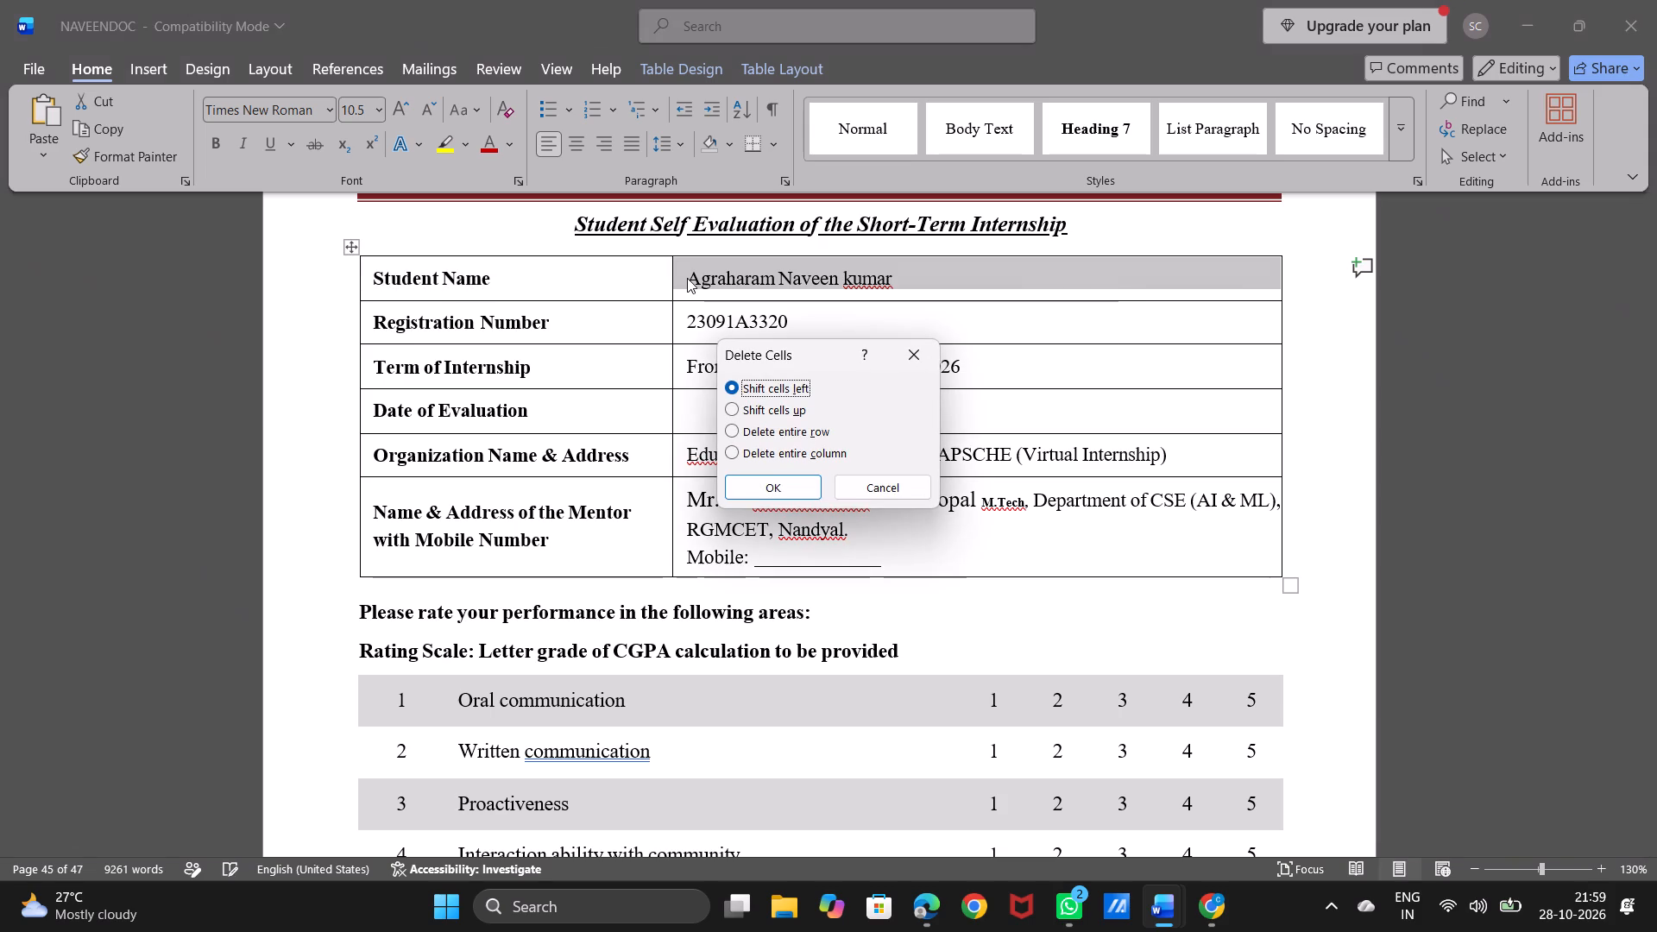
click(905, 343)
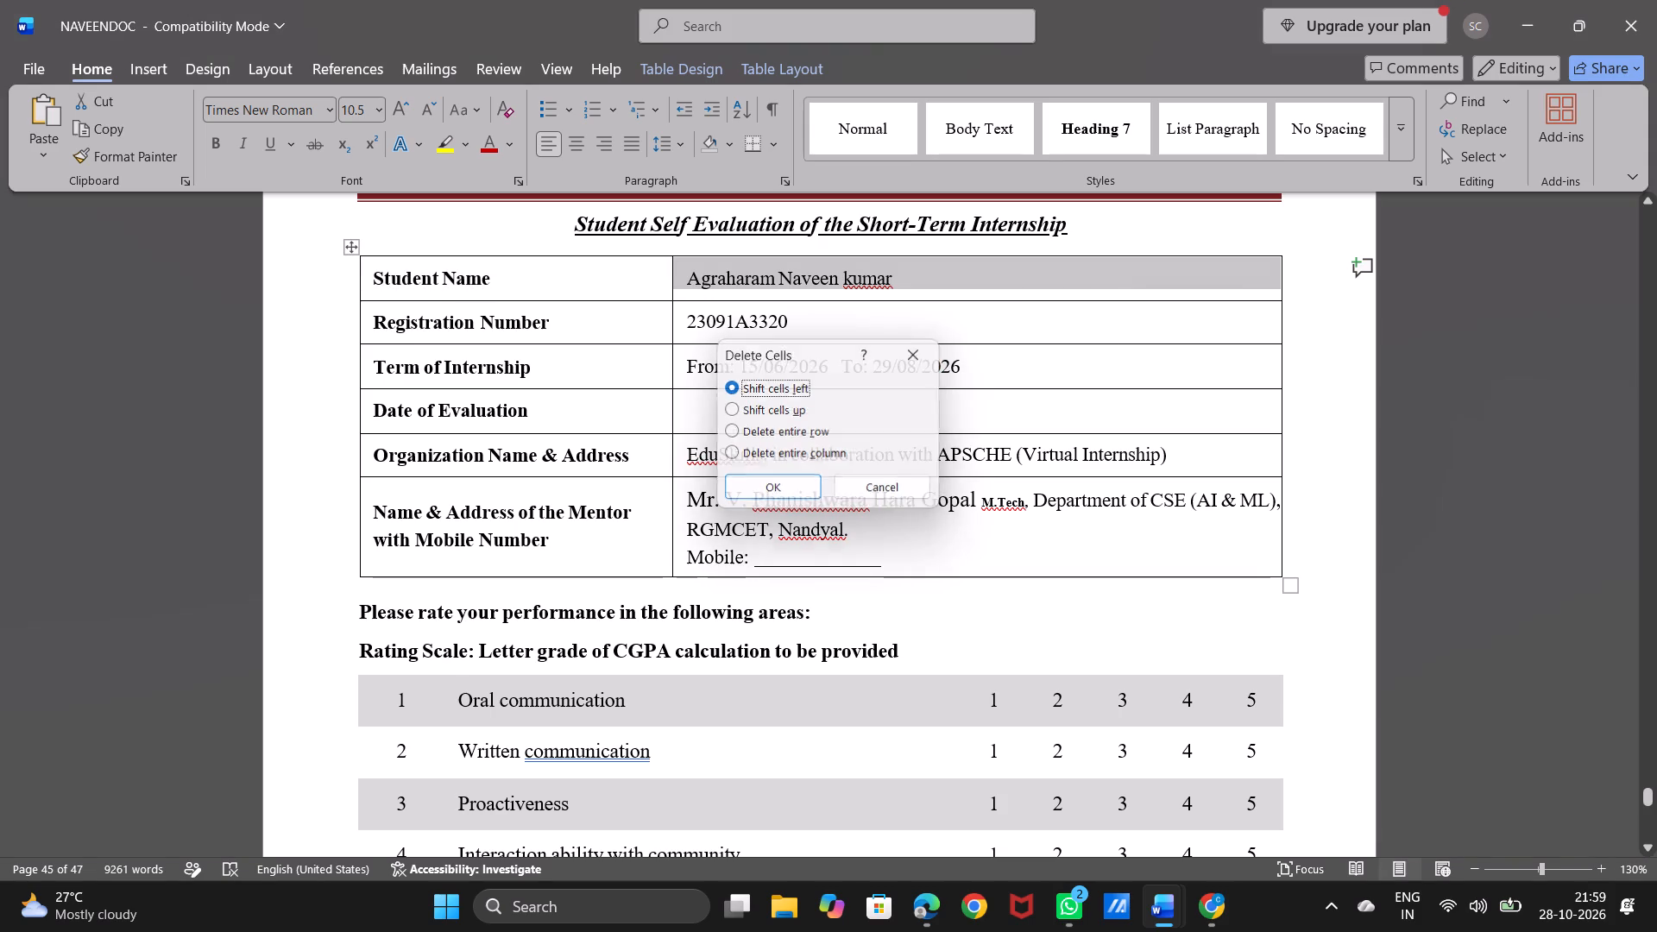
Replace the previous student's name in the Student Self Evaluation table with the new student's full name, writing out the surname.
click(903, 286)
key(BackSpace)
key(BackSpace)
key(BackSpace)
key(BackSpace)
key(BackSpace)
key(BackSpace)
key(BackSpace)
key(BackSpace)
key(BackSpace)
key(BackSpace)
key(BackSpace)
key(BackSpace)
key(BackSpace)
key(BackSpace)
key(BackSpace)
key(BackSpace)
key(BackSpace)
key(BackSpace)
key(BackSpace)
key(BackSpace)
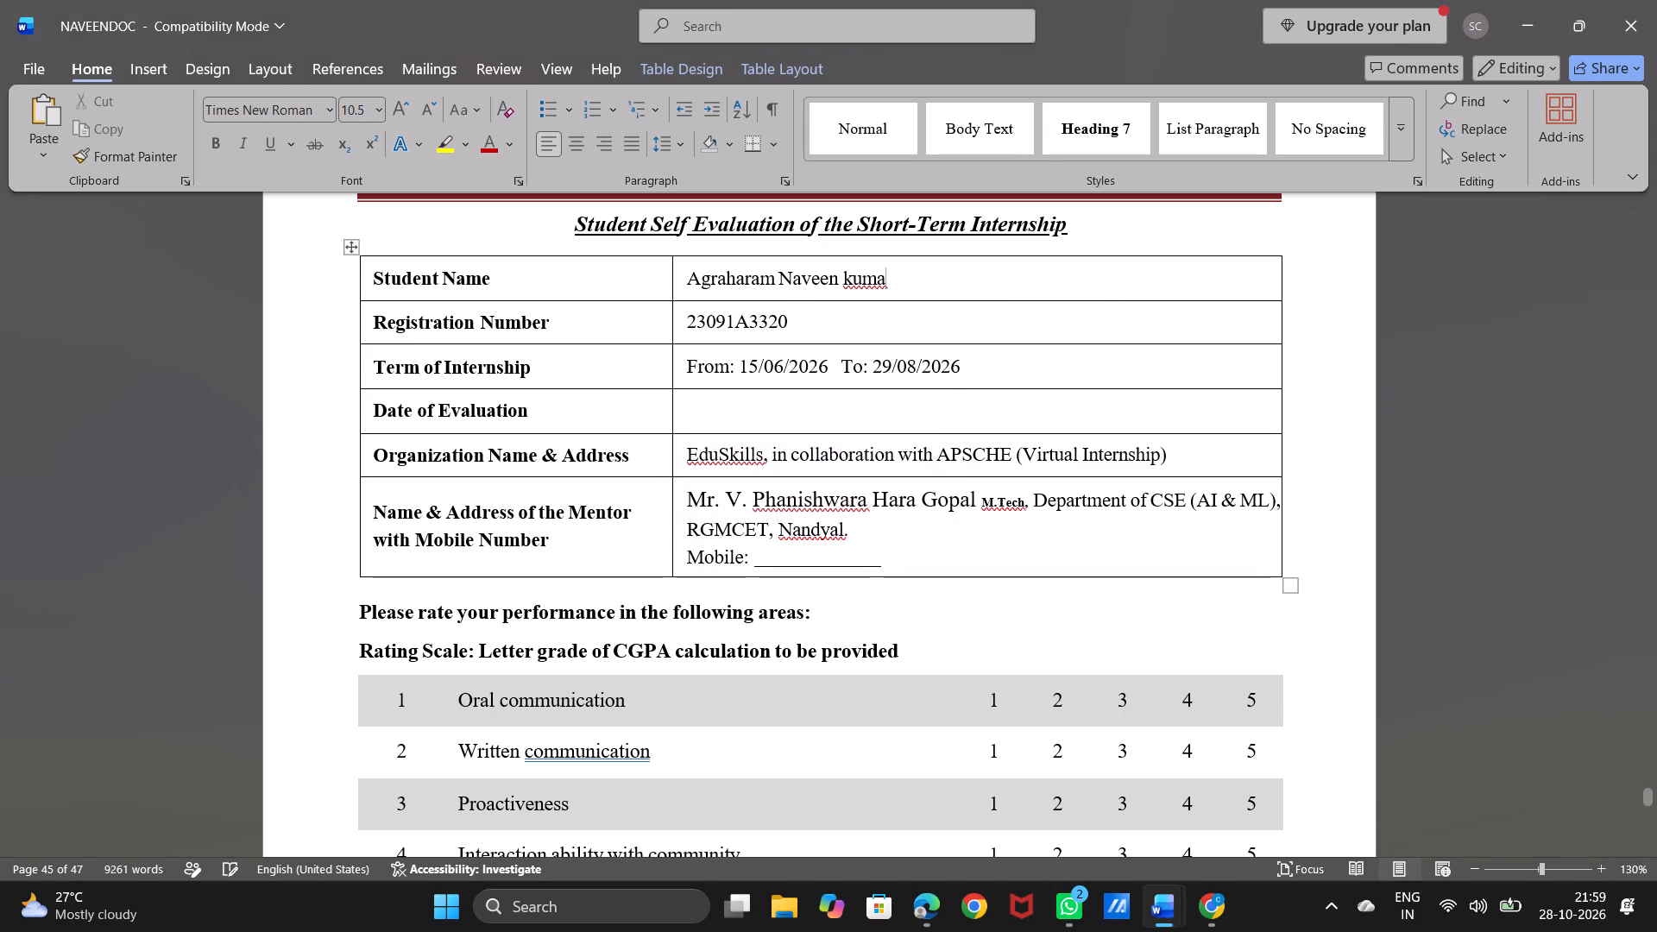
key(BackSpace)
key(BackSpace)
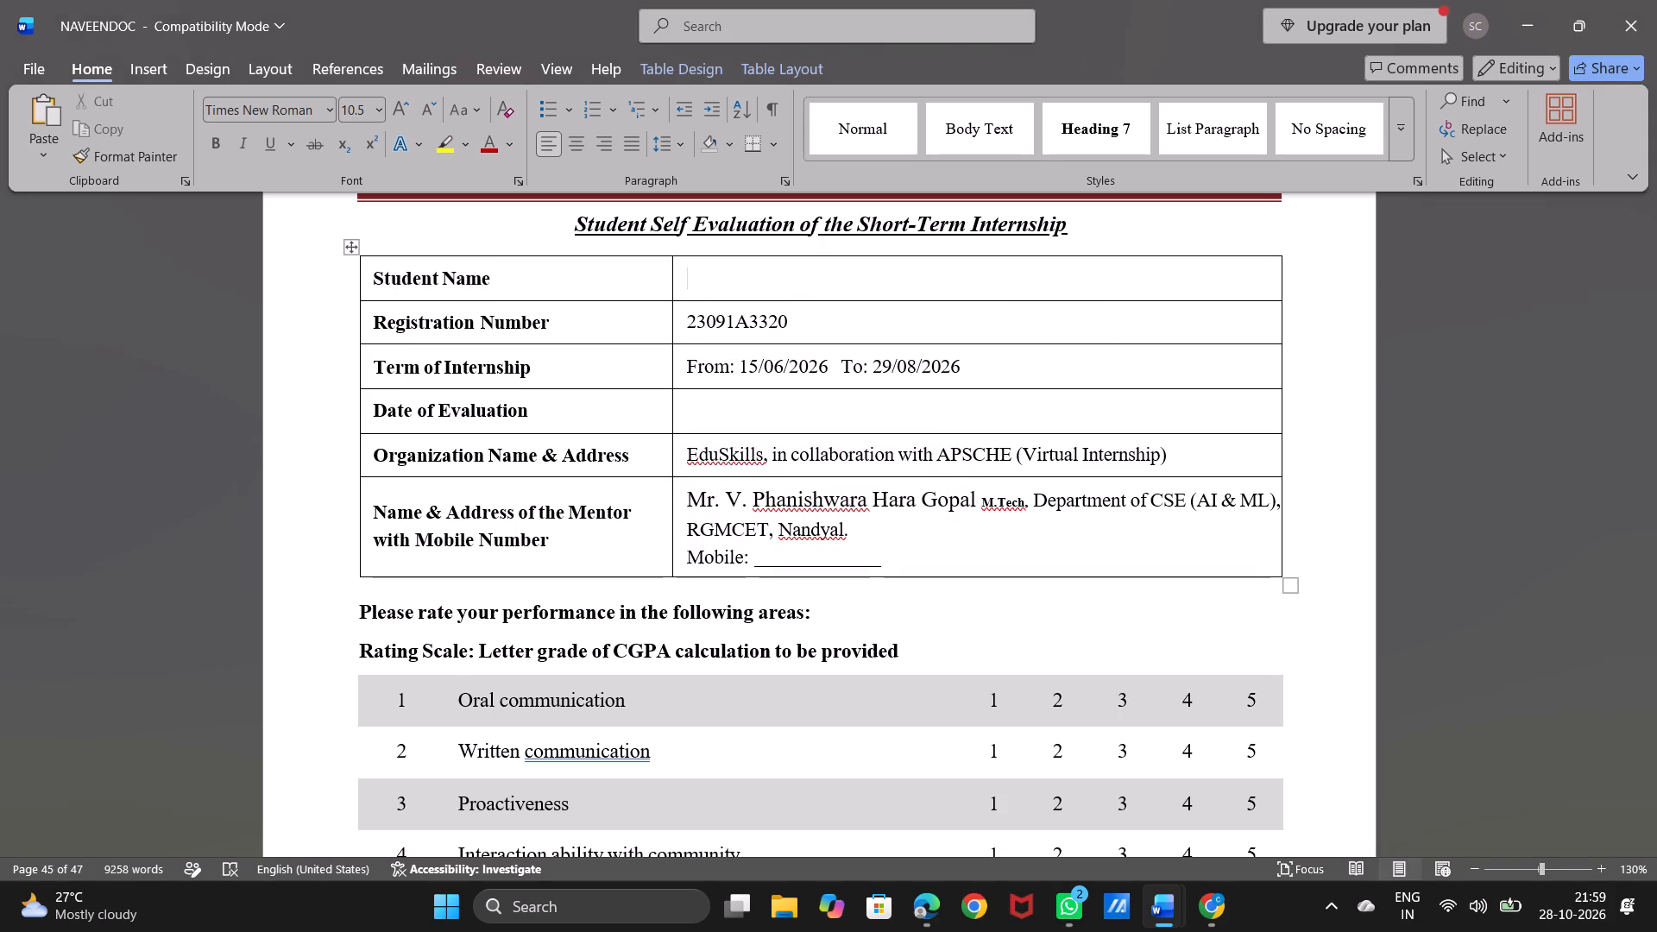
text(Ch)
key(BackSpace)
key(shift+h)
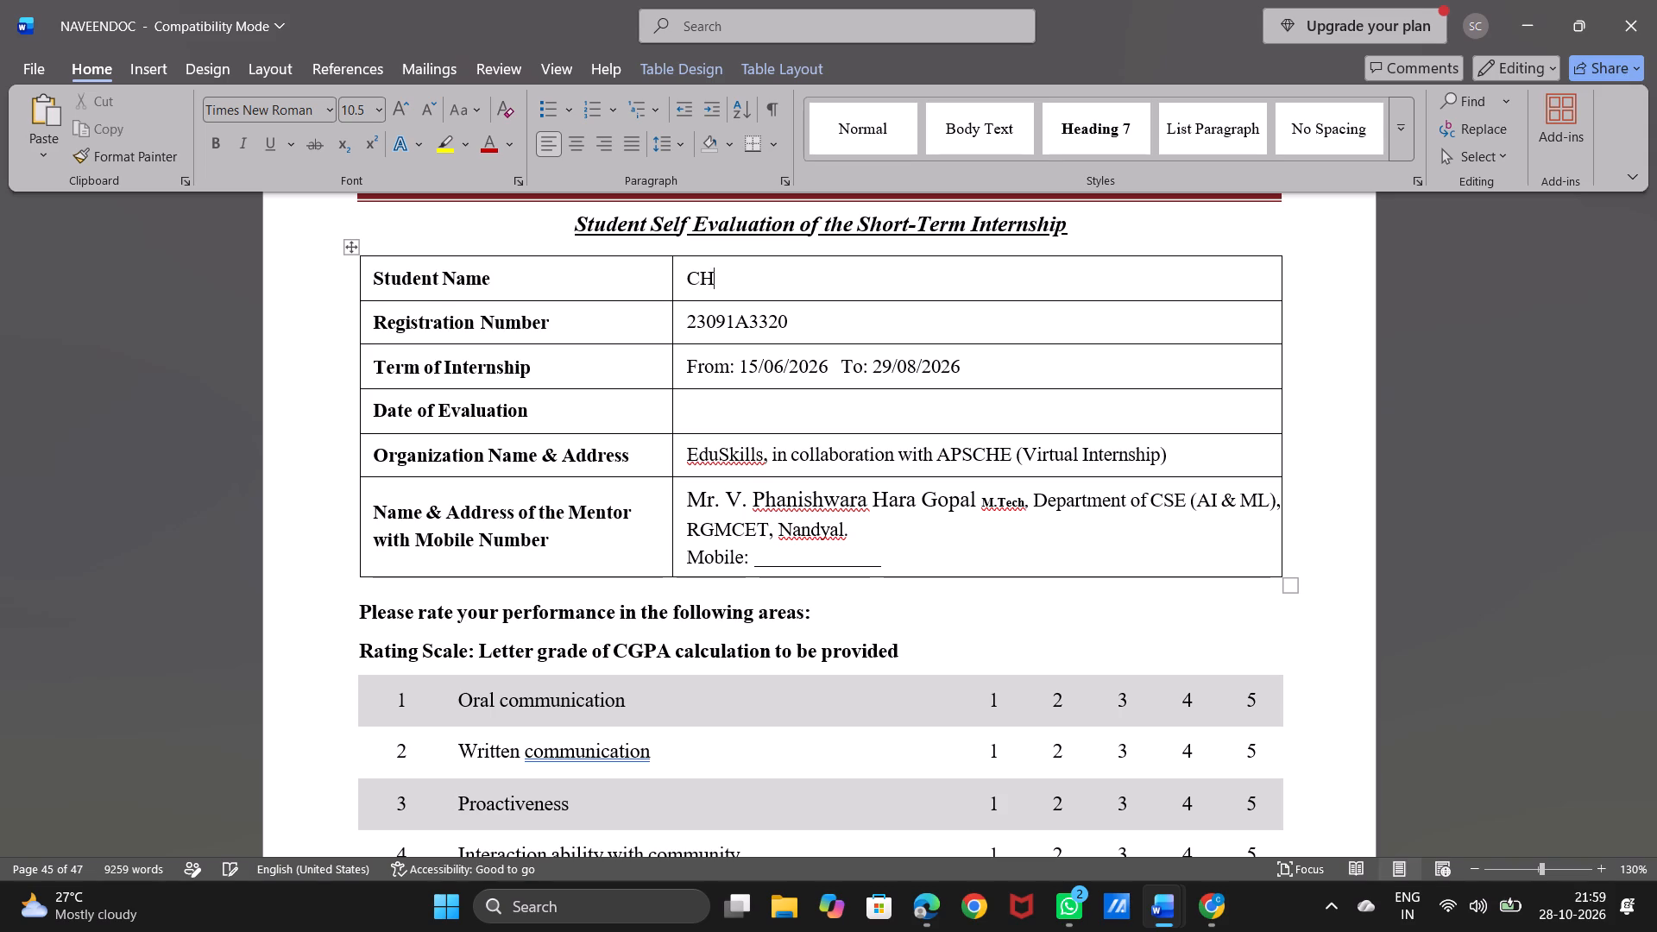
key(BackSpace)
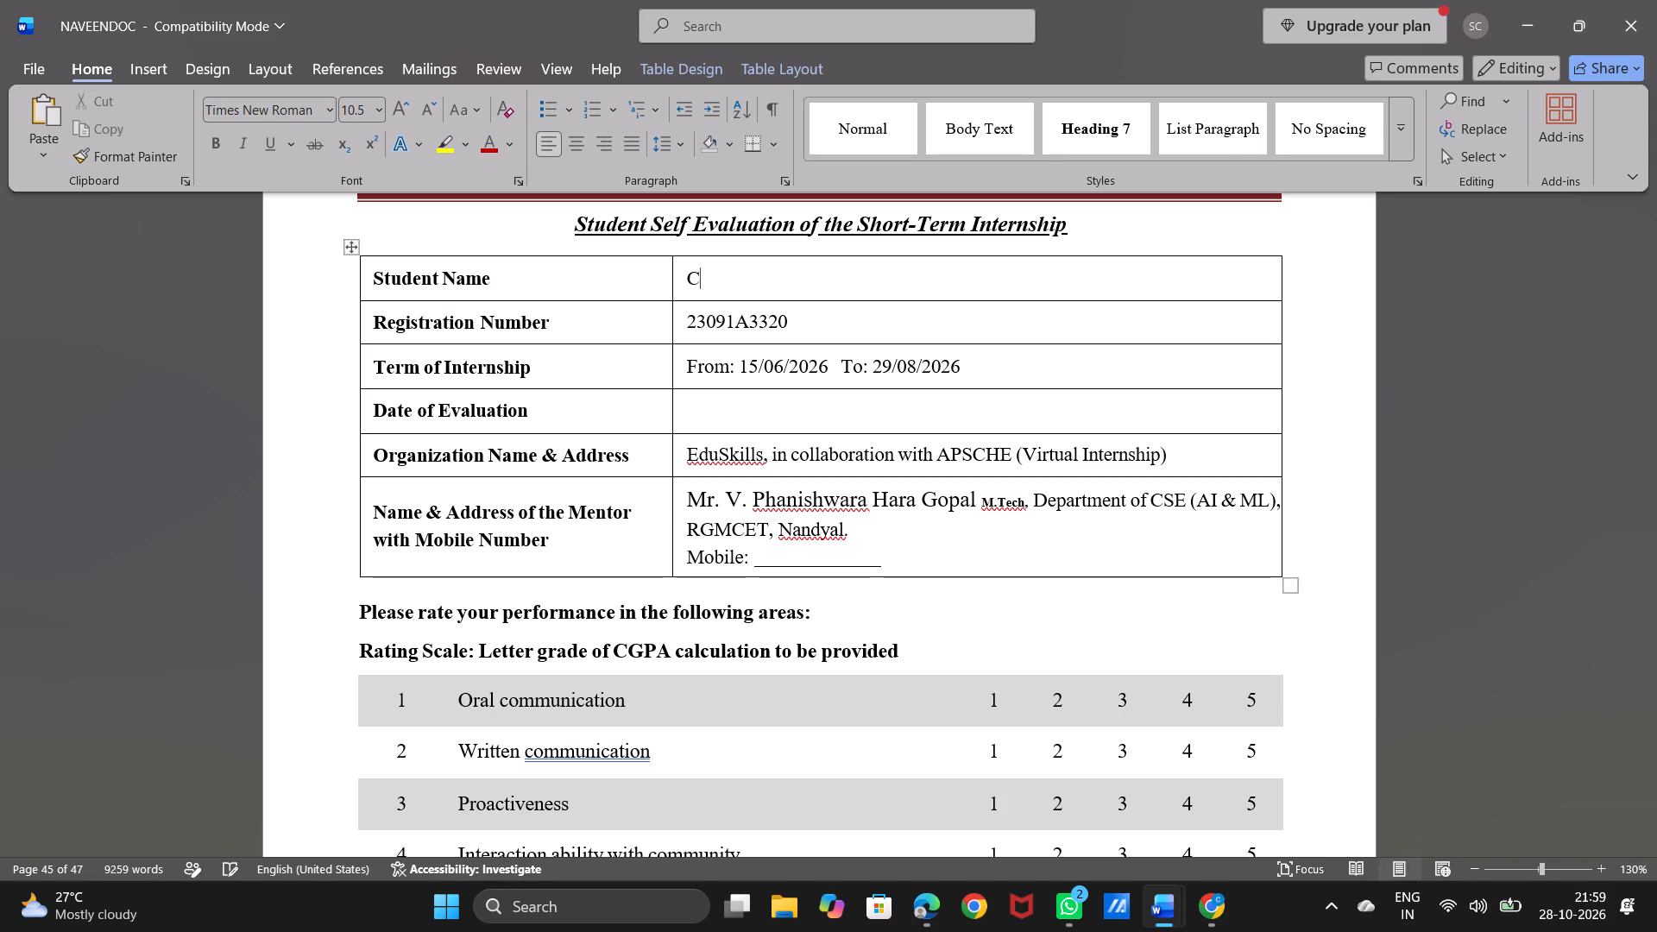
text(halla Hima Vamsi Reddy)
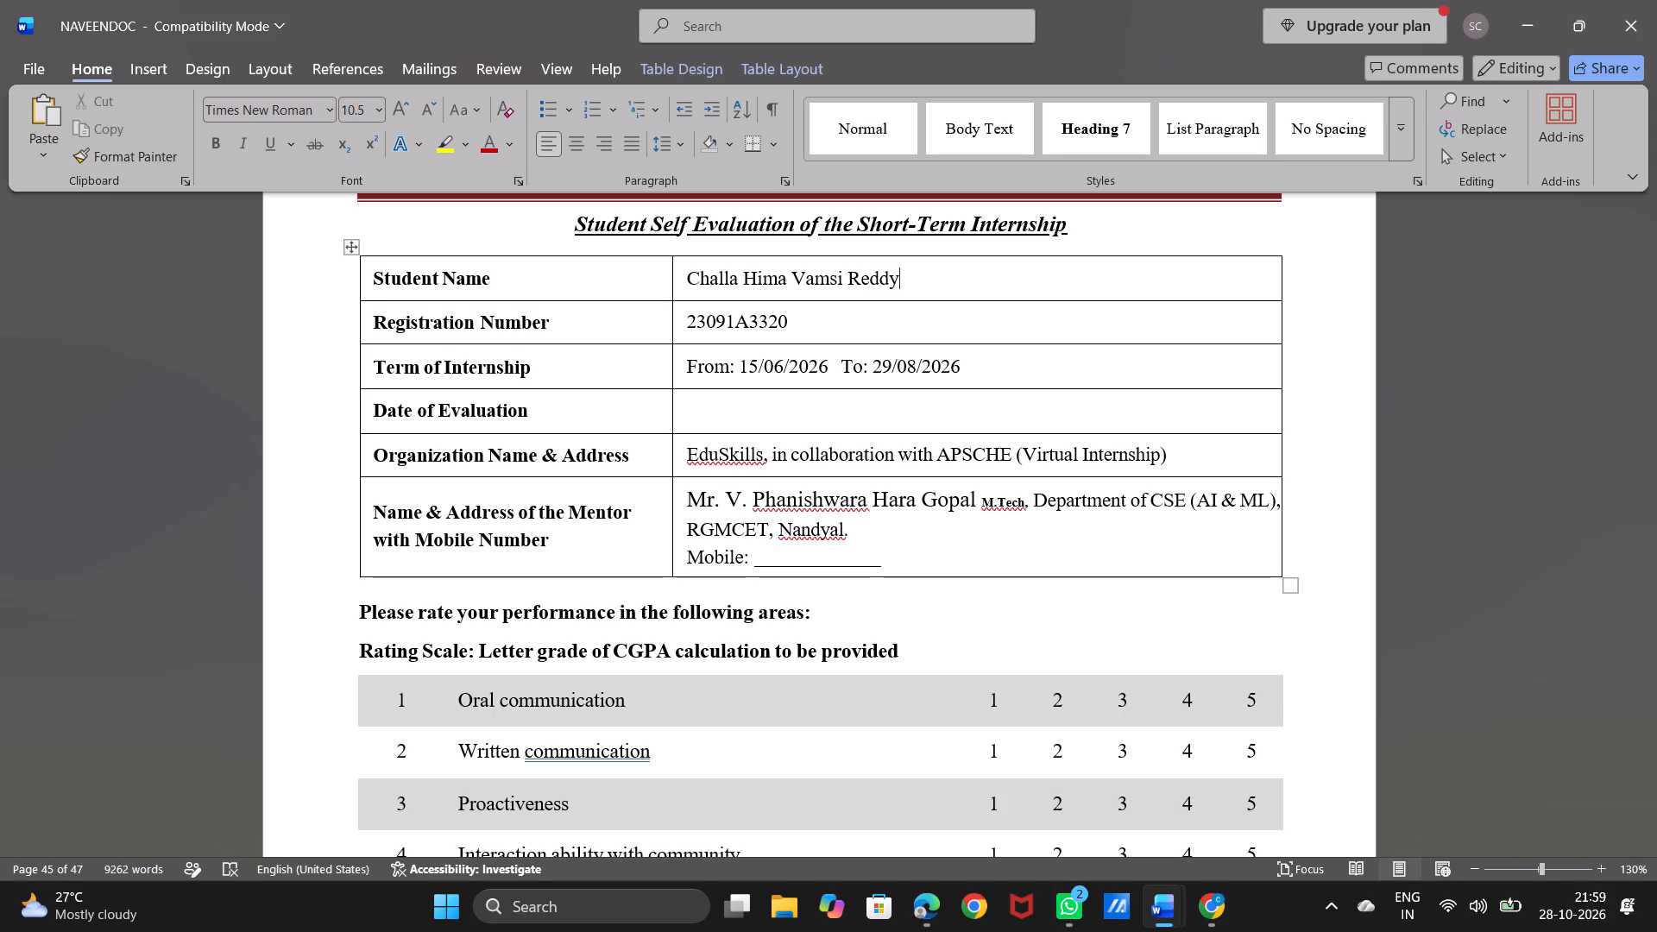
Review the pages before the self-evaluation form, covering the conclusion and the outcomes description chapters, for details needing adaptation.
scroll(903, 281, up, 2)
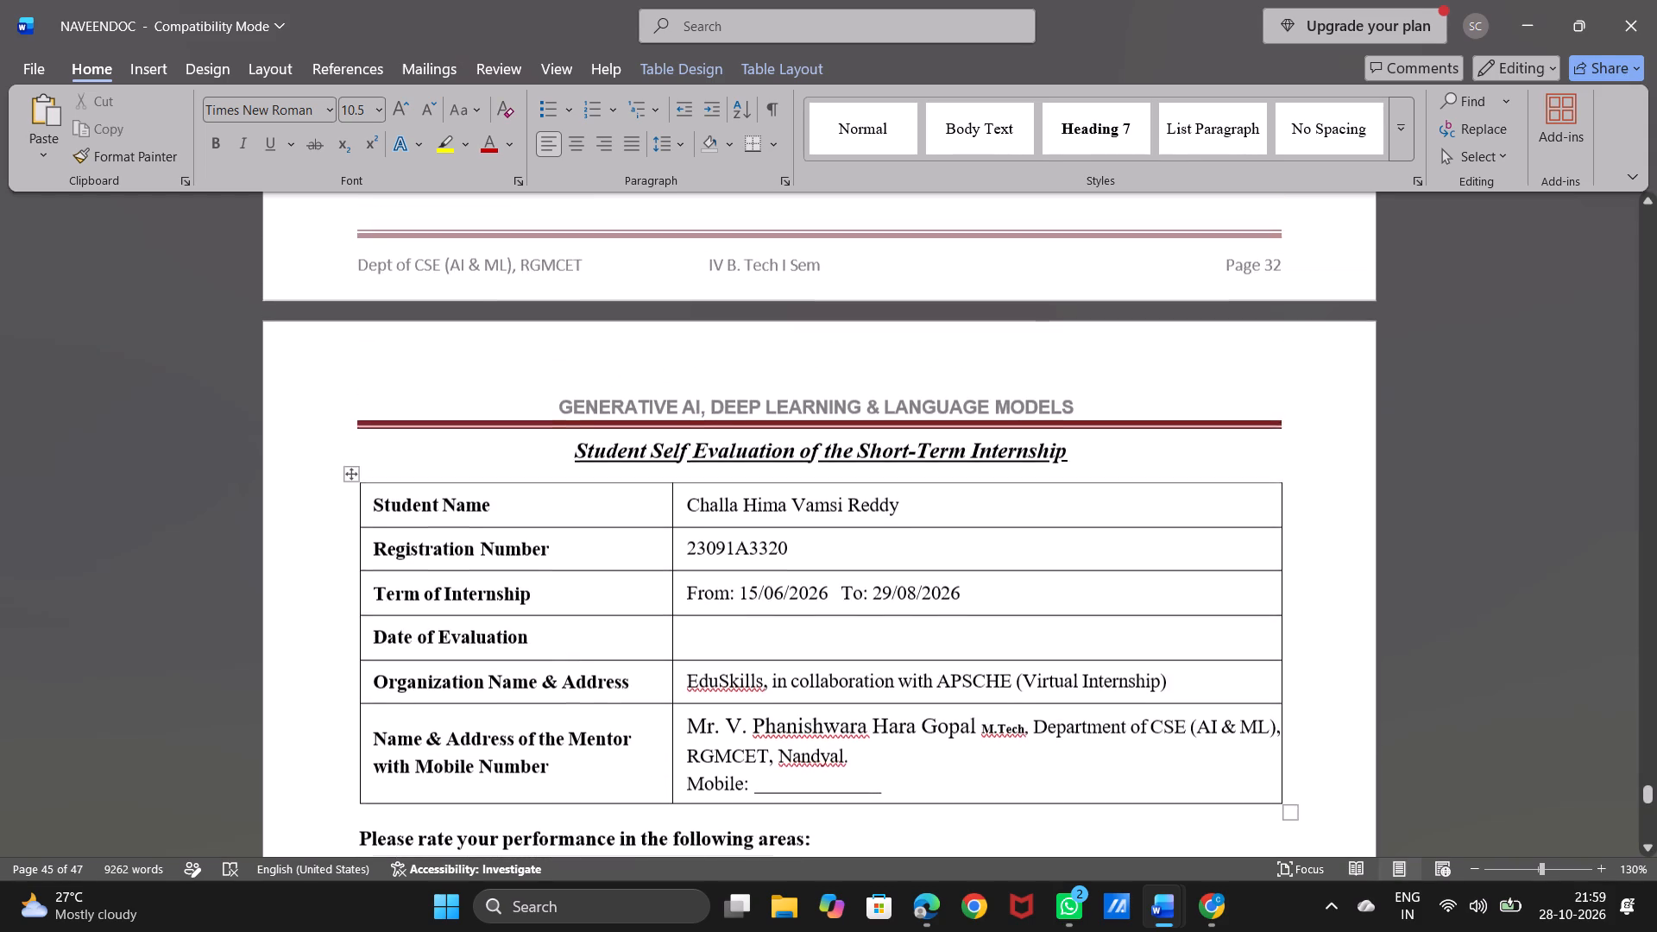
scroll(903, 281, up, 3)
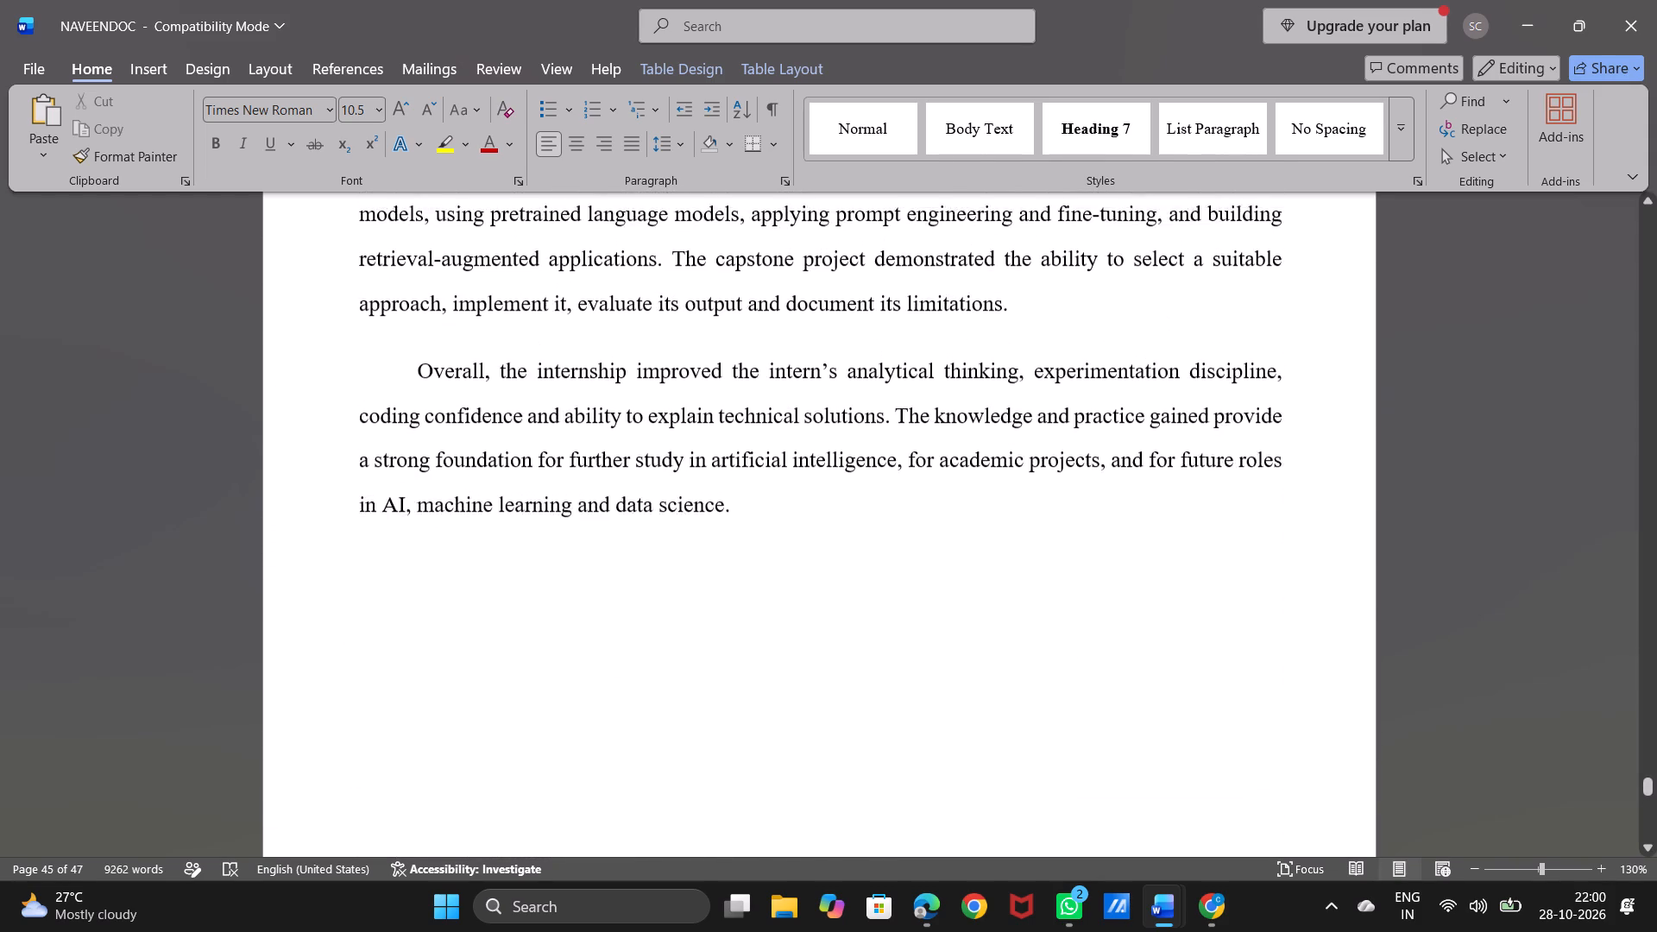
scroll(903, 281, up, 2)
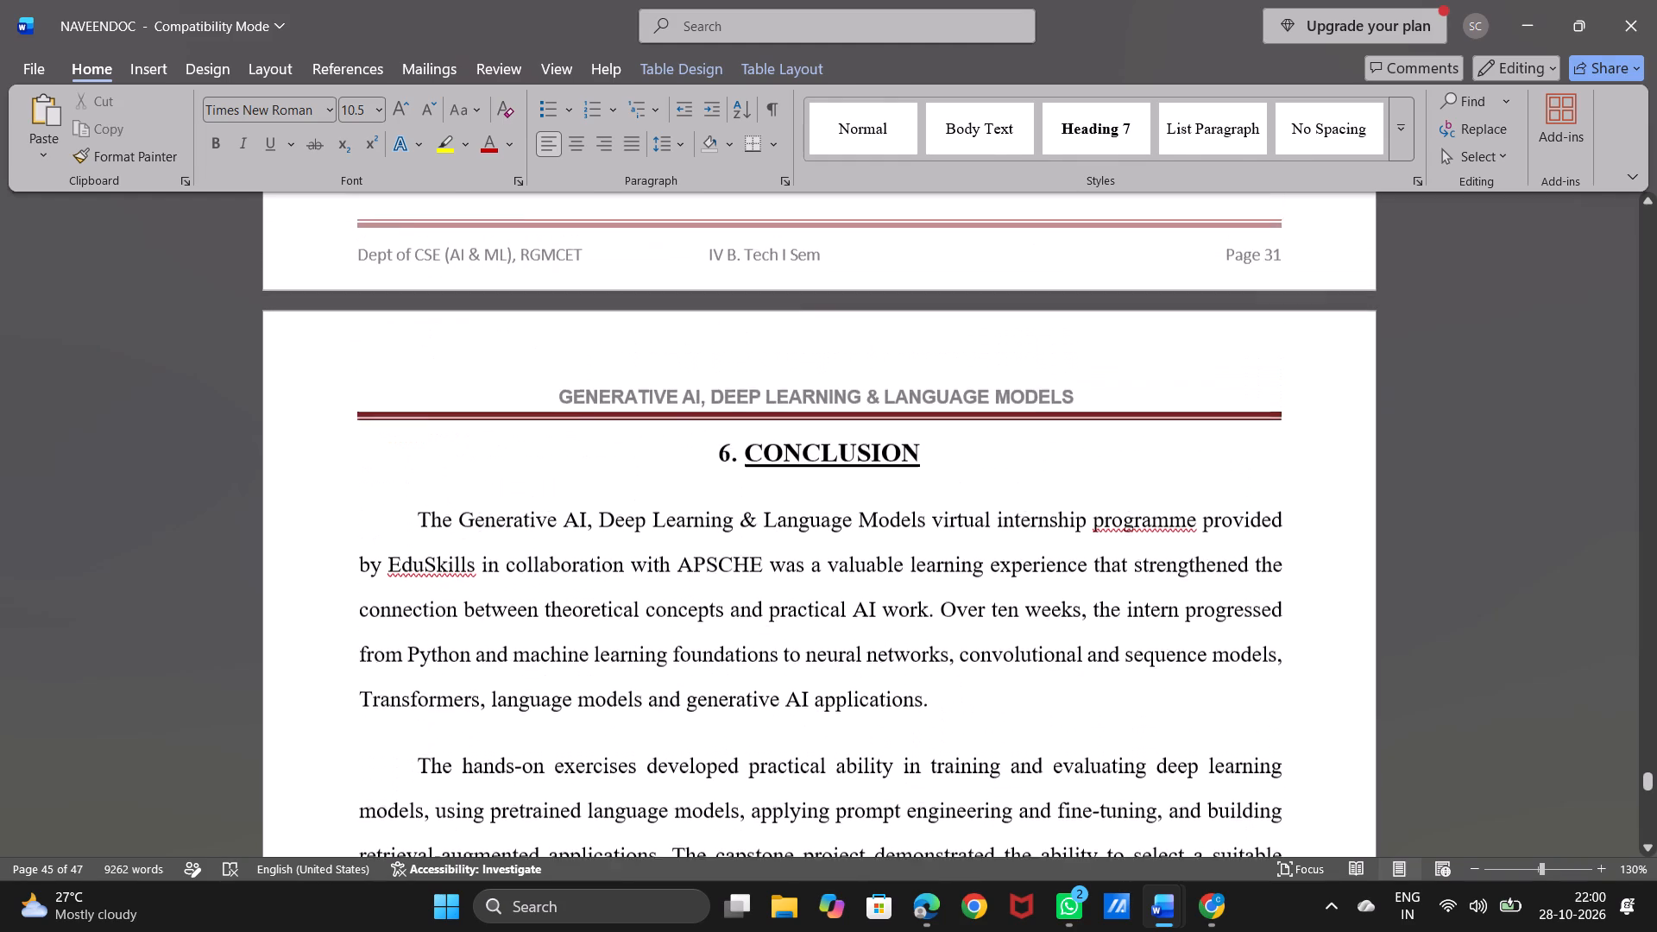
scroll(903, 281, up, 4)
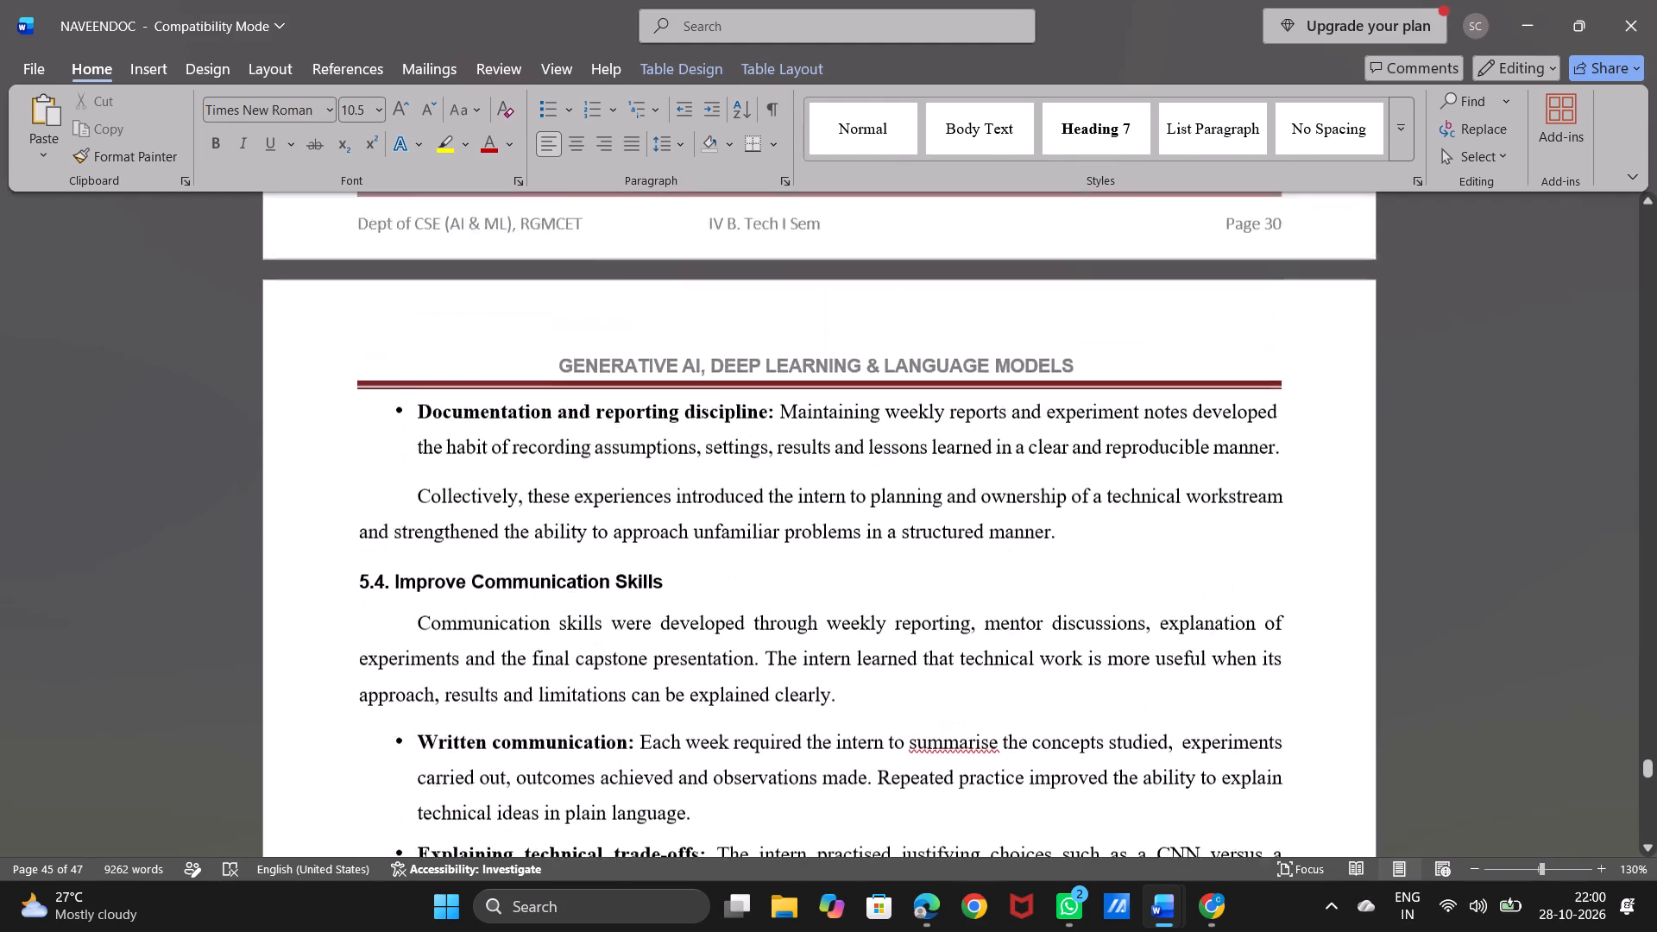
scroll(903, 281, up, 4)
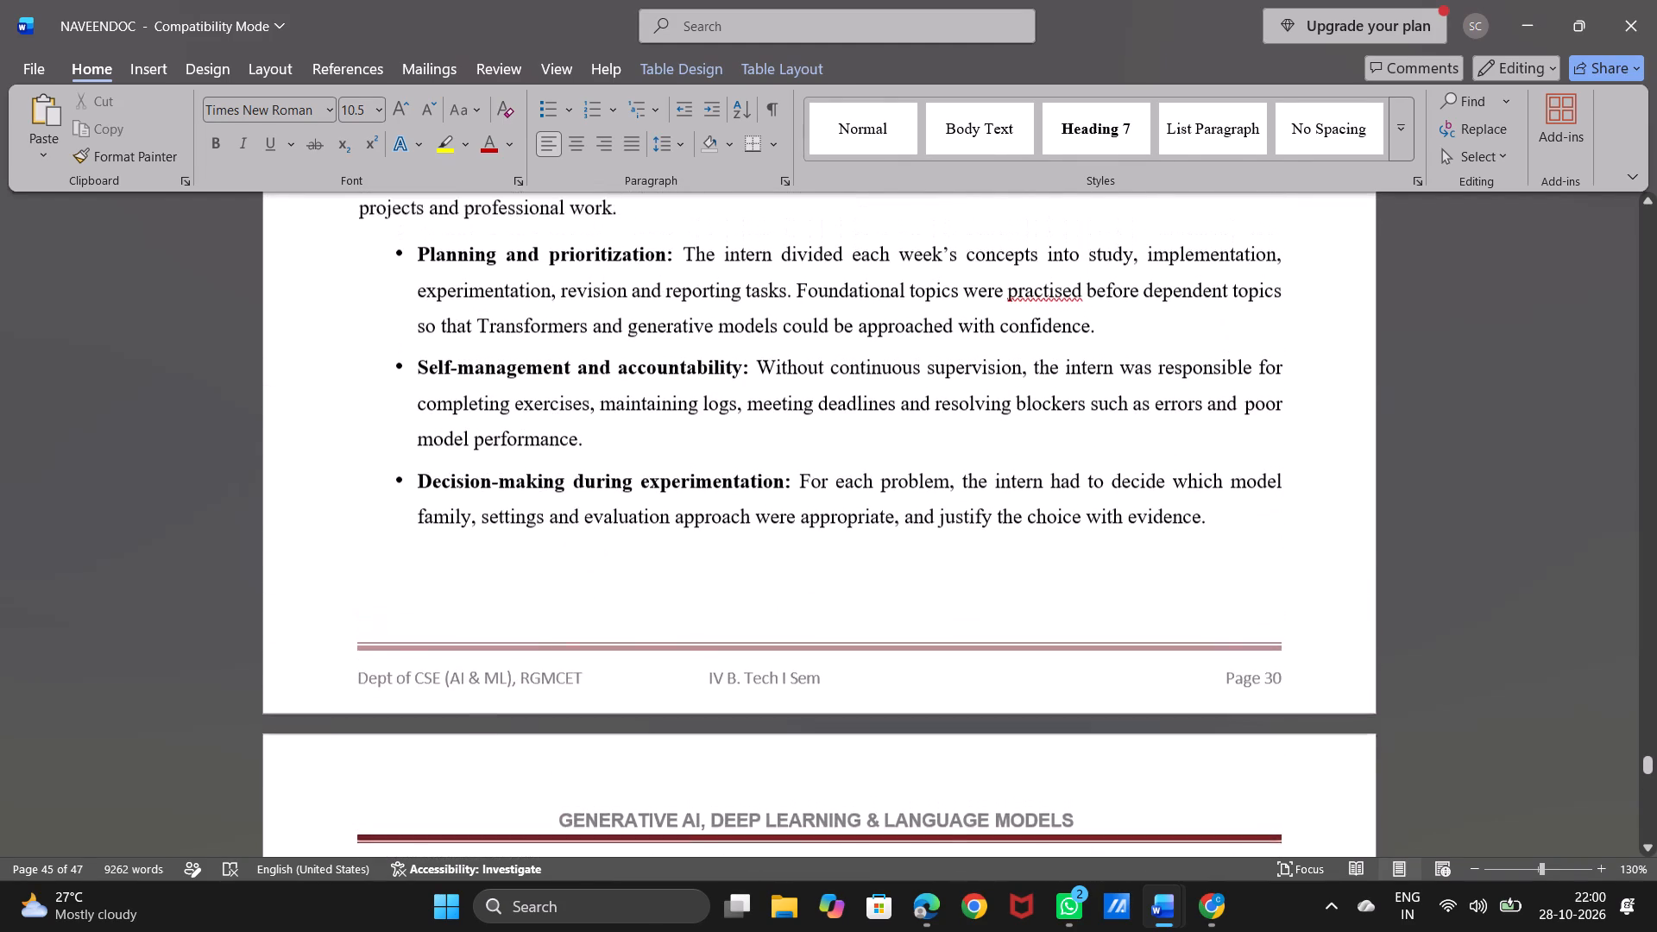
scroll(903, 281, up, 1)
scroll(903, 281, down, 4)
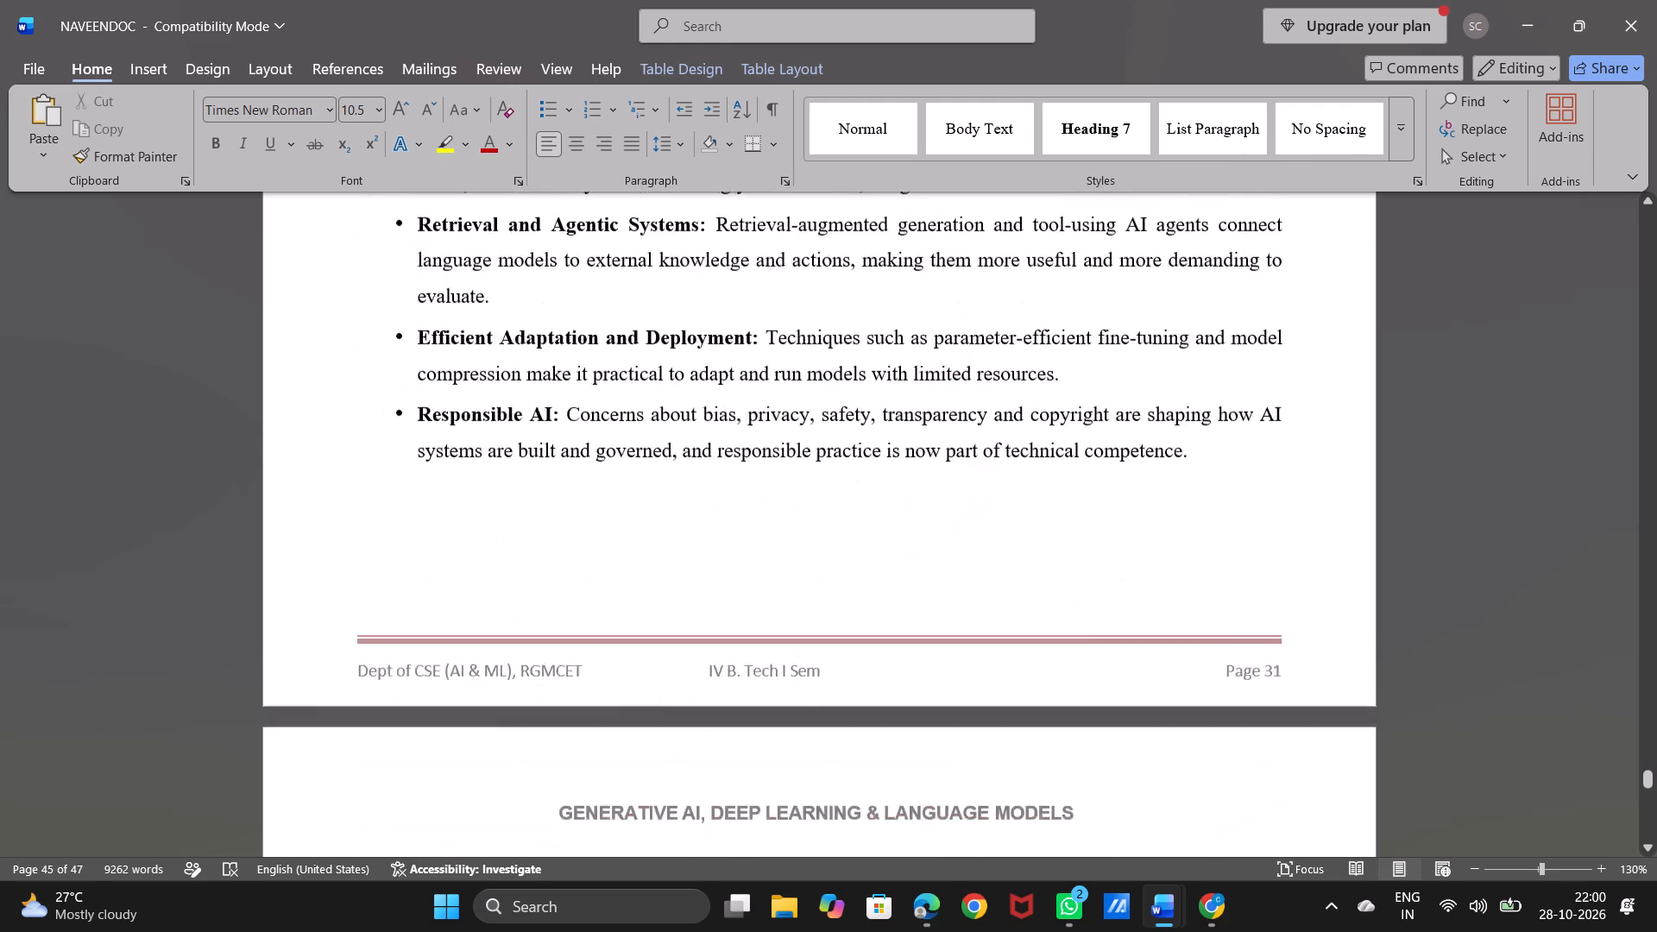
scroll(903, 281, down, 4)
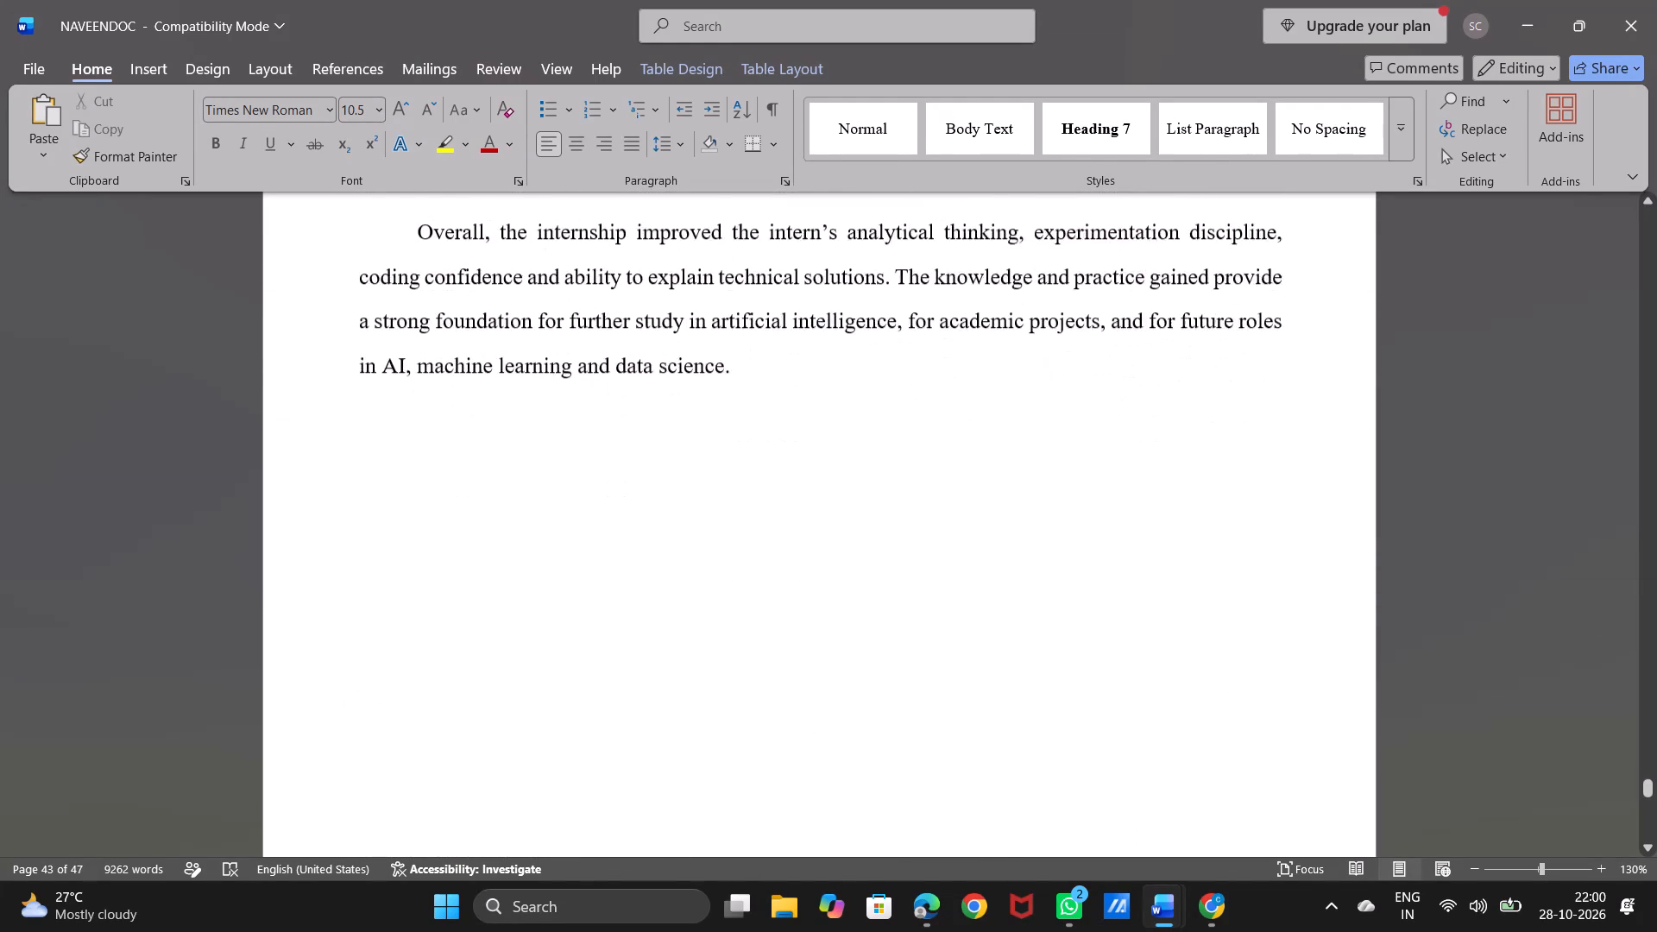
scroll(903, 281, down, 1)
scroll(903, 281, up, 7)
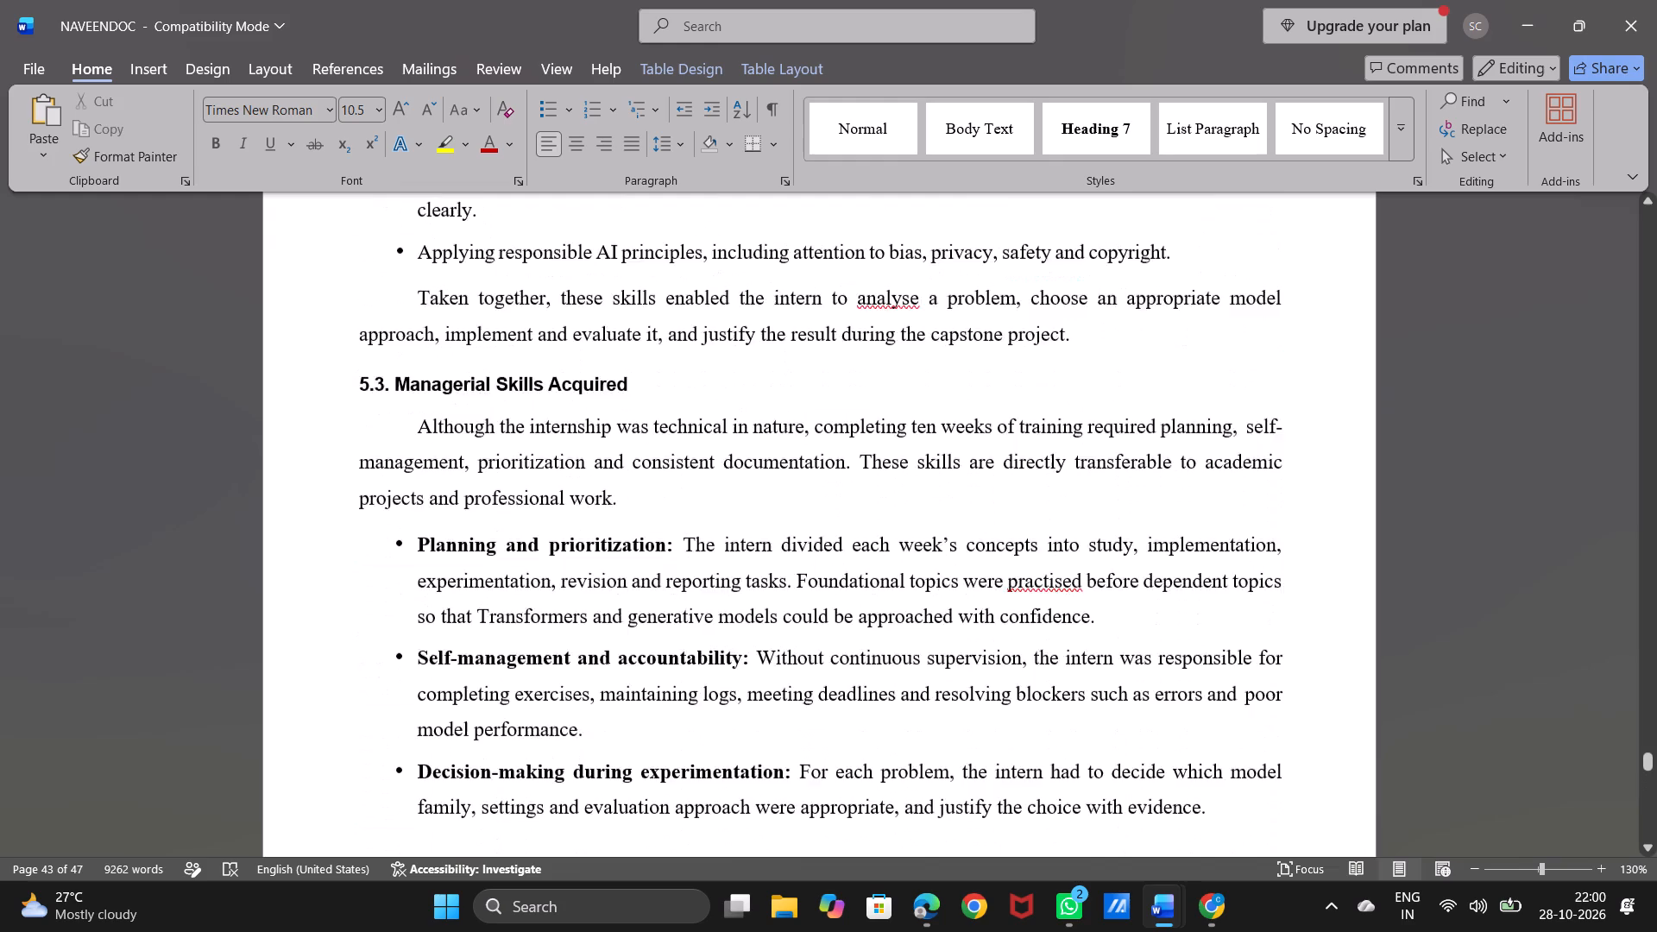
scroll(903, 281, up, 2)
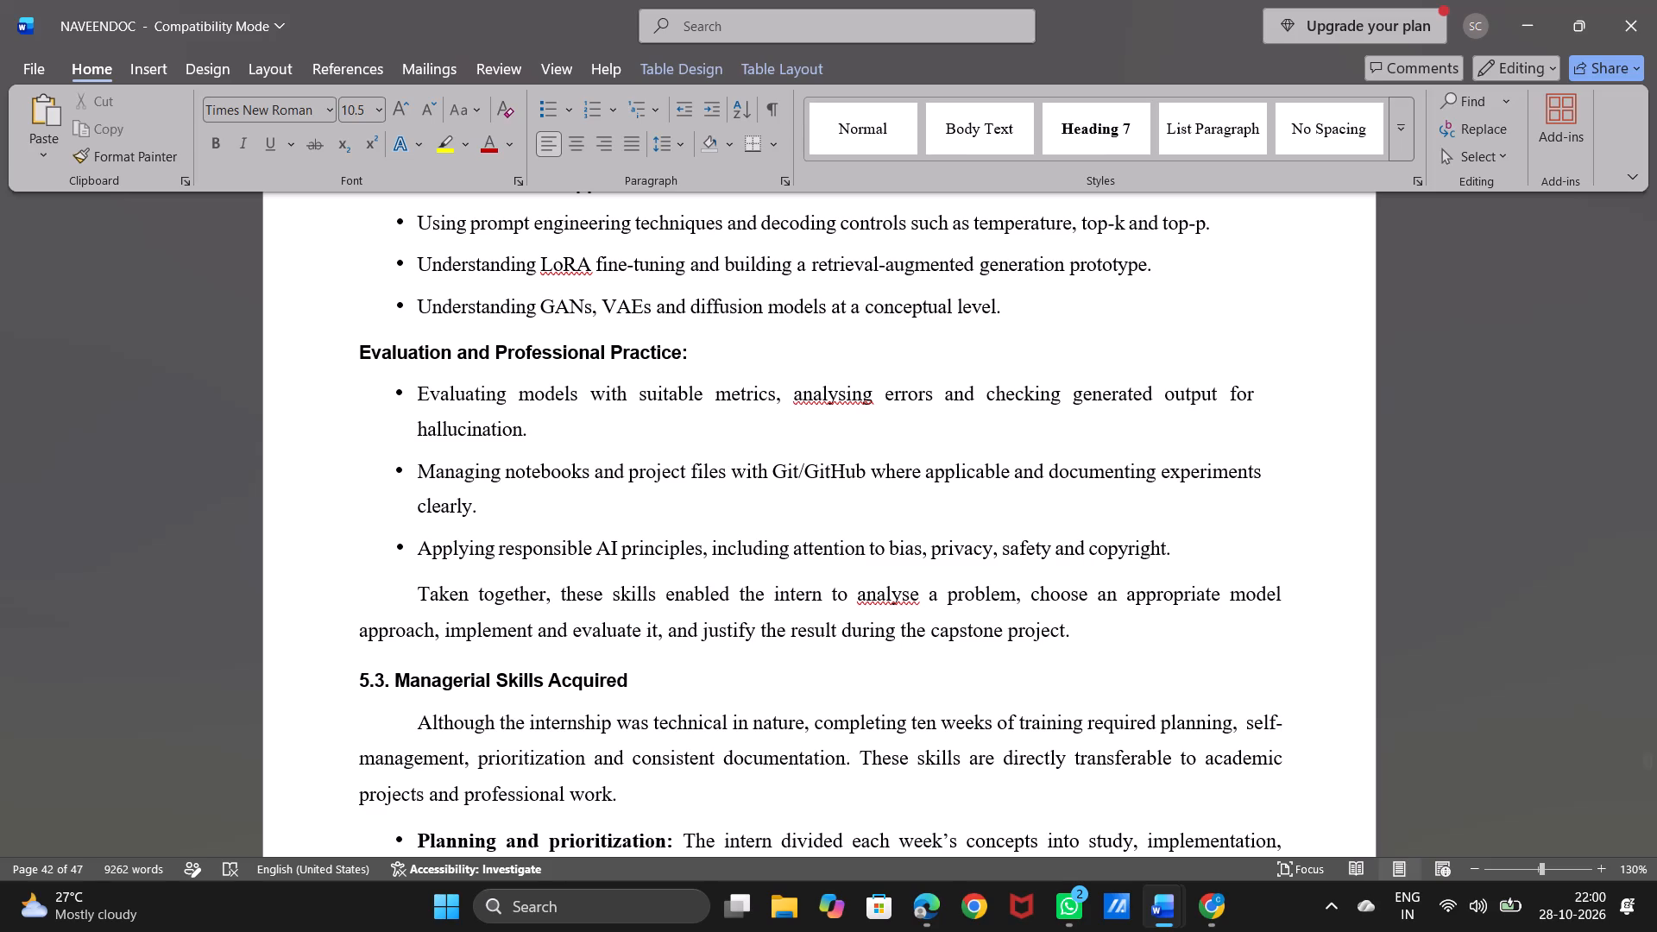
scroll(903, 281, up, 3)
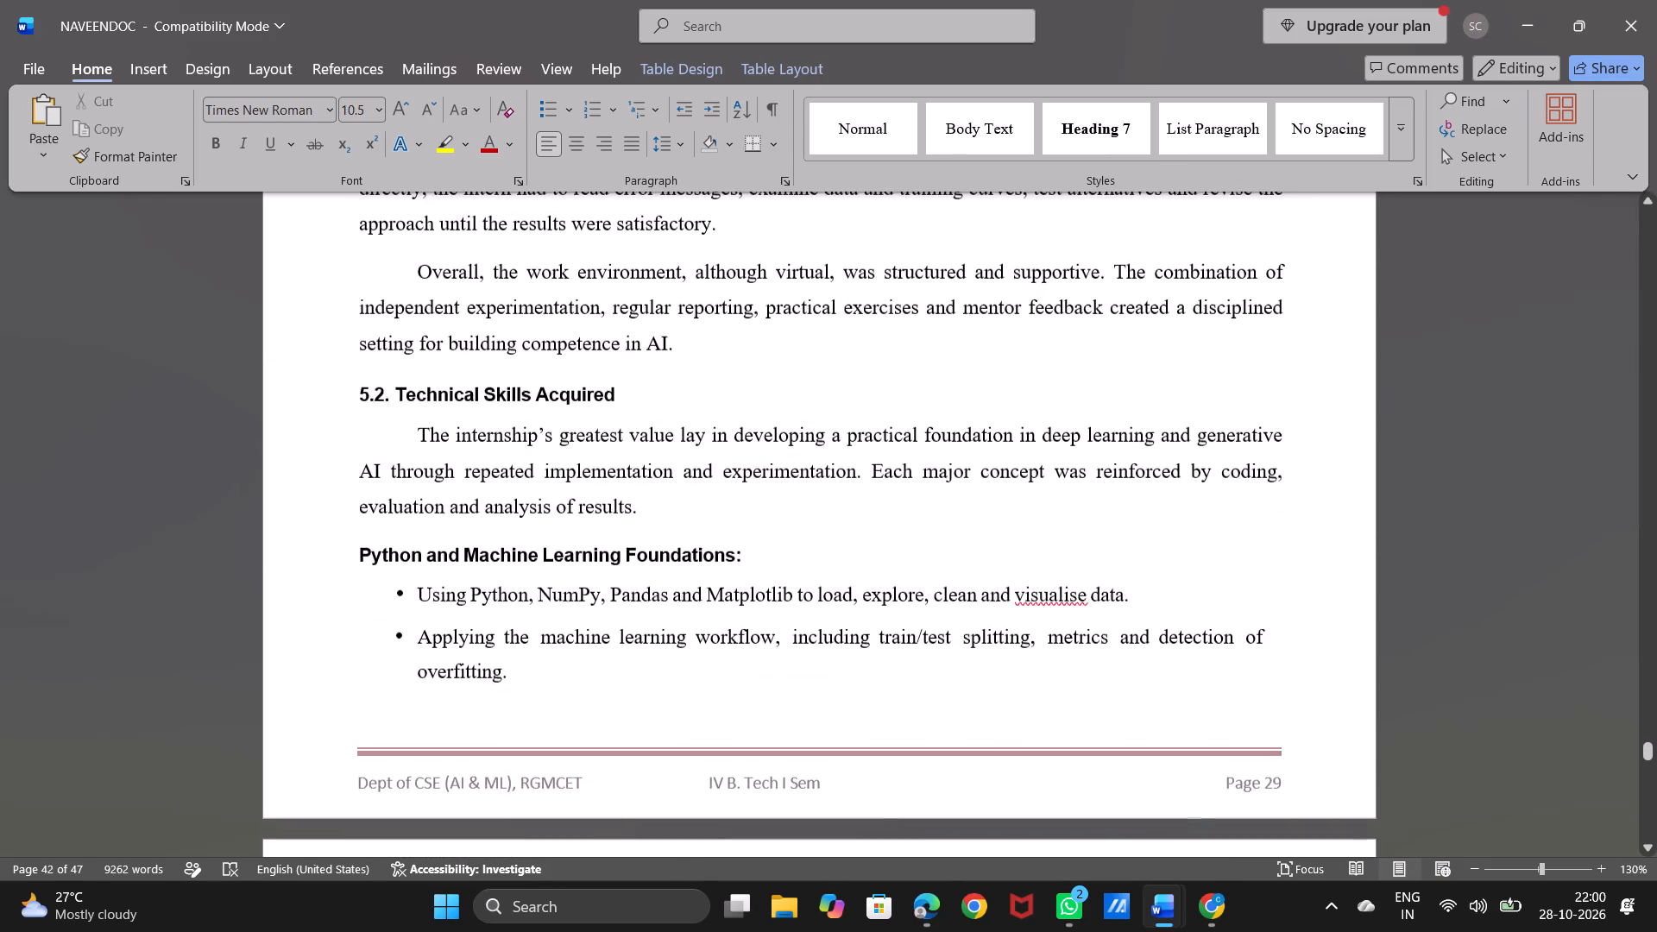
scroll(903, 281, up, 4)
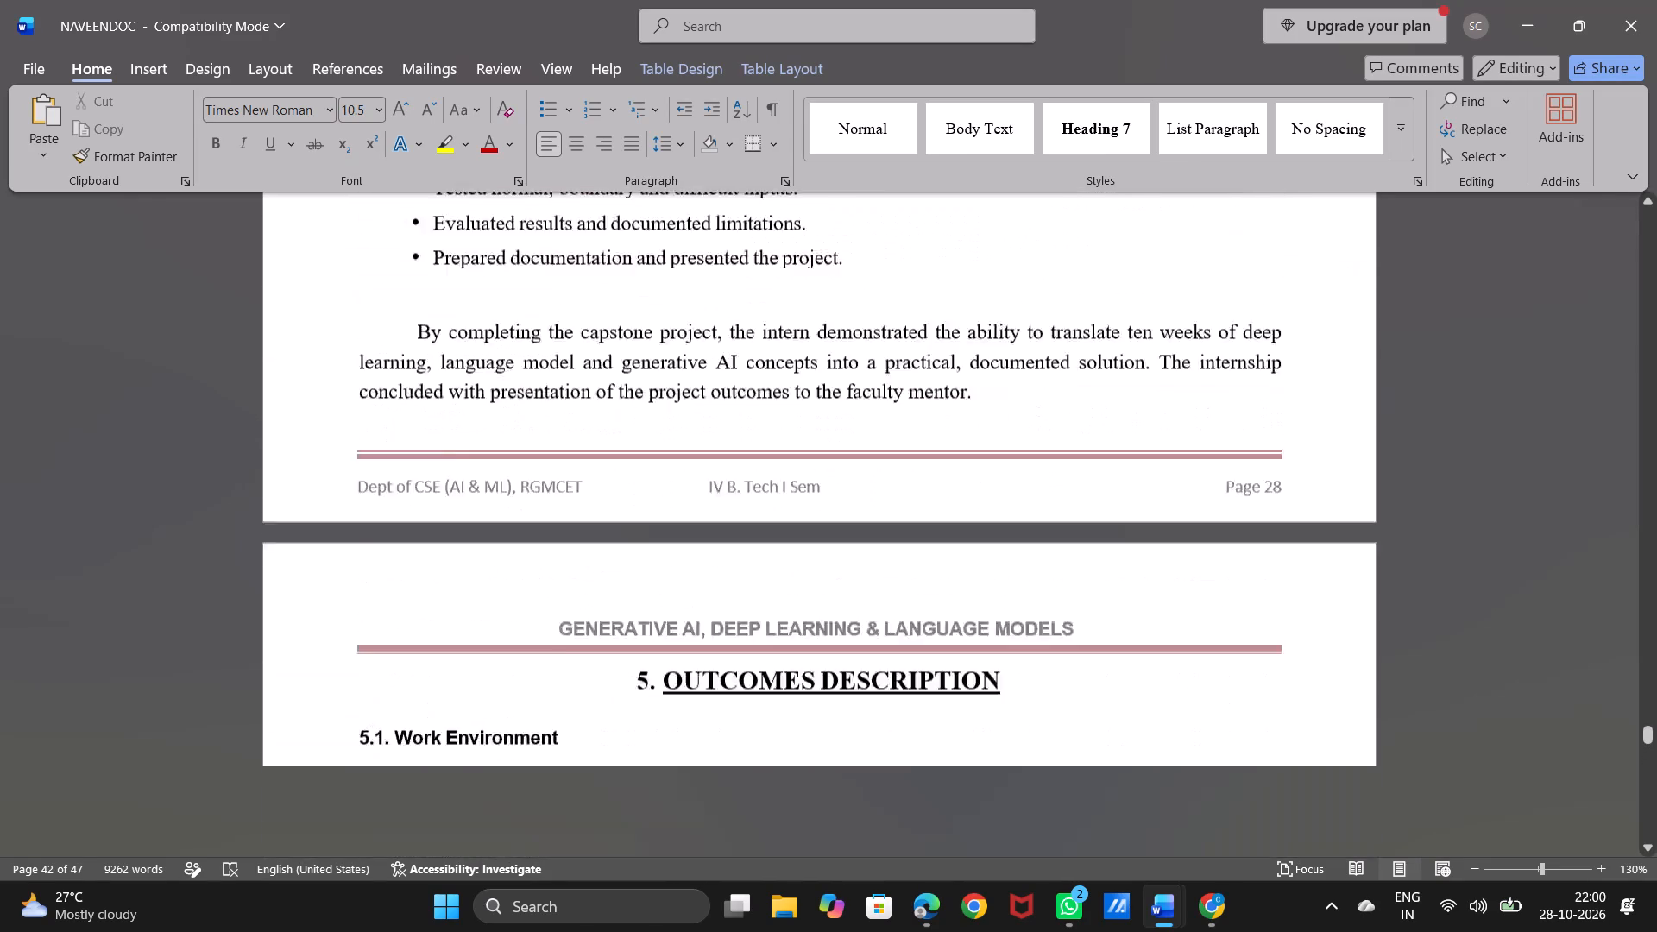
Skim backwards through the weekly reports and daily activity logs from week ten to the front pages.
scroll(903, 281, up, 3)
scroll(903, 281, down, 3)
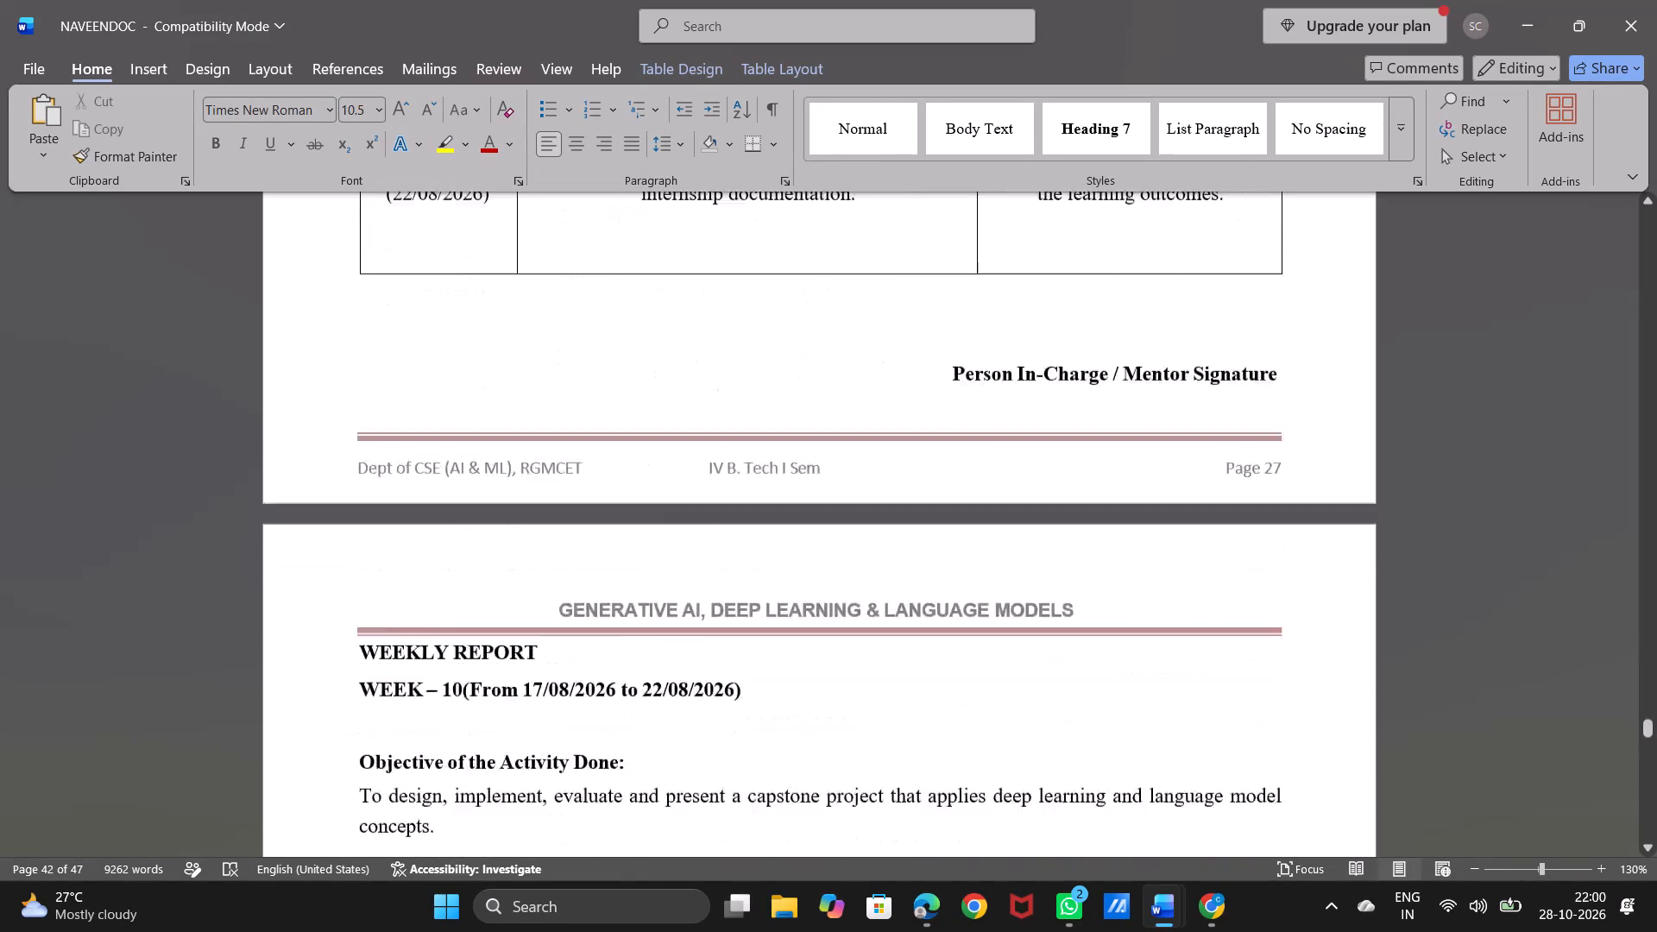
scroll(903, 281, up, 10)
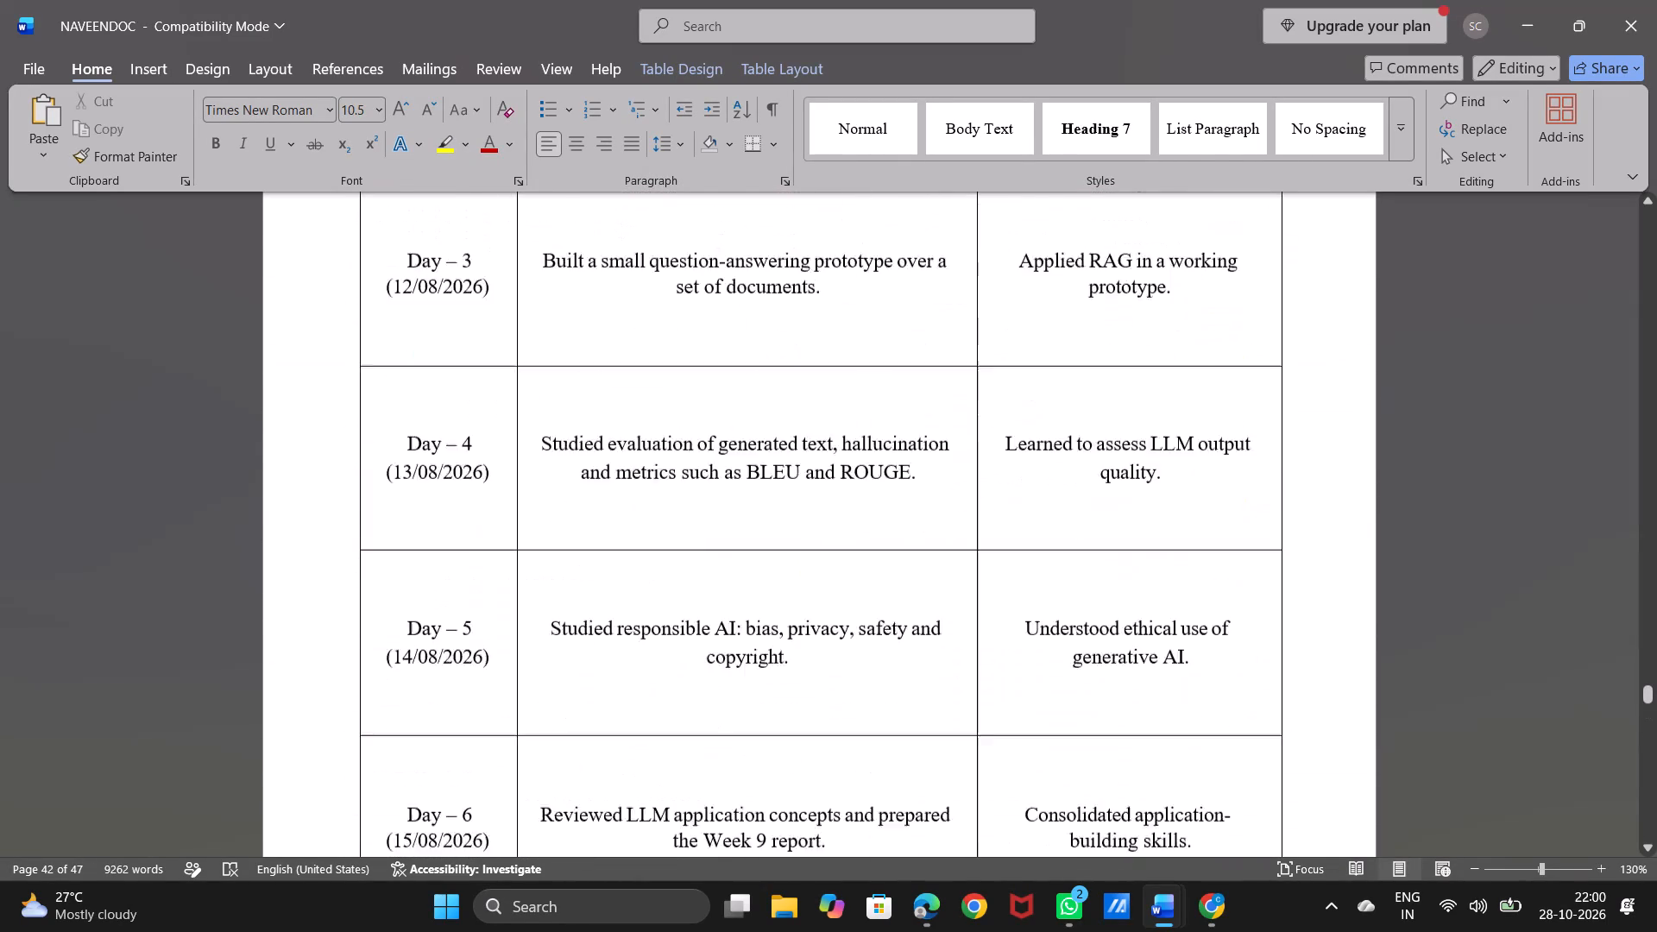
scroll(903, 281, up, 11)
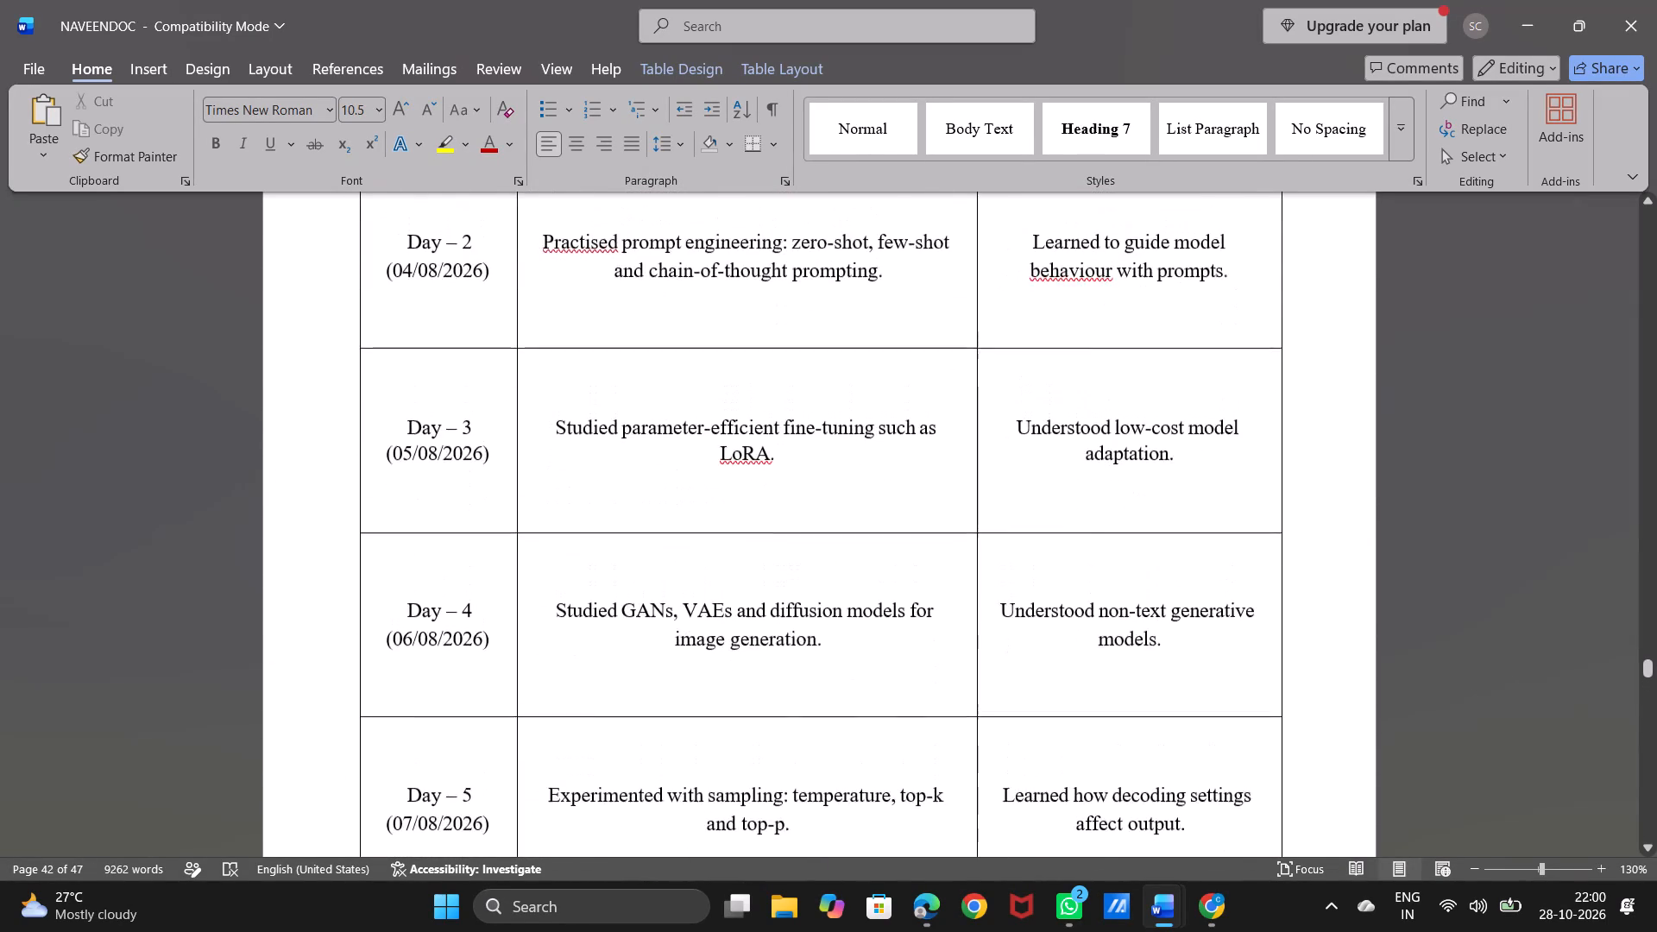
scroll(903, 281, up, 11)
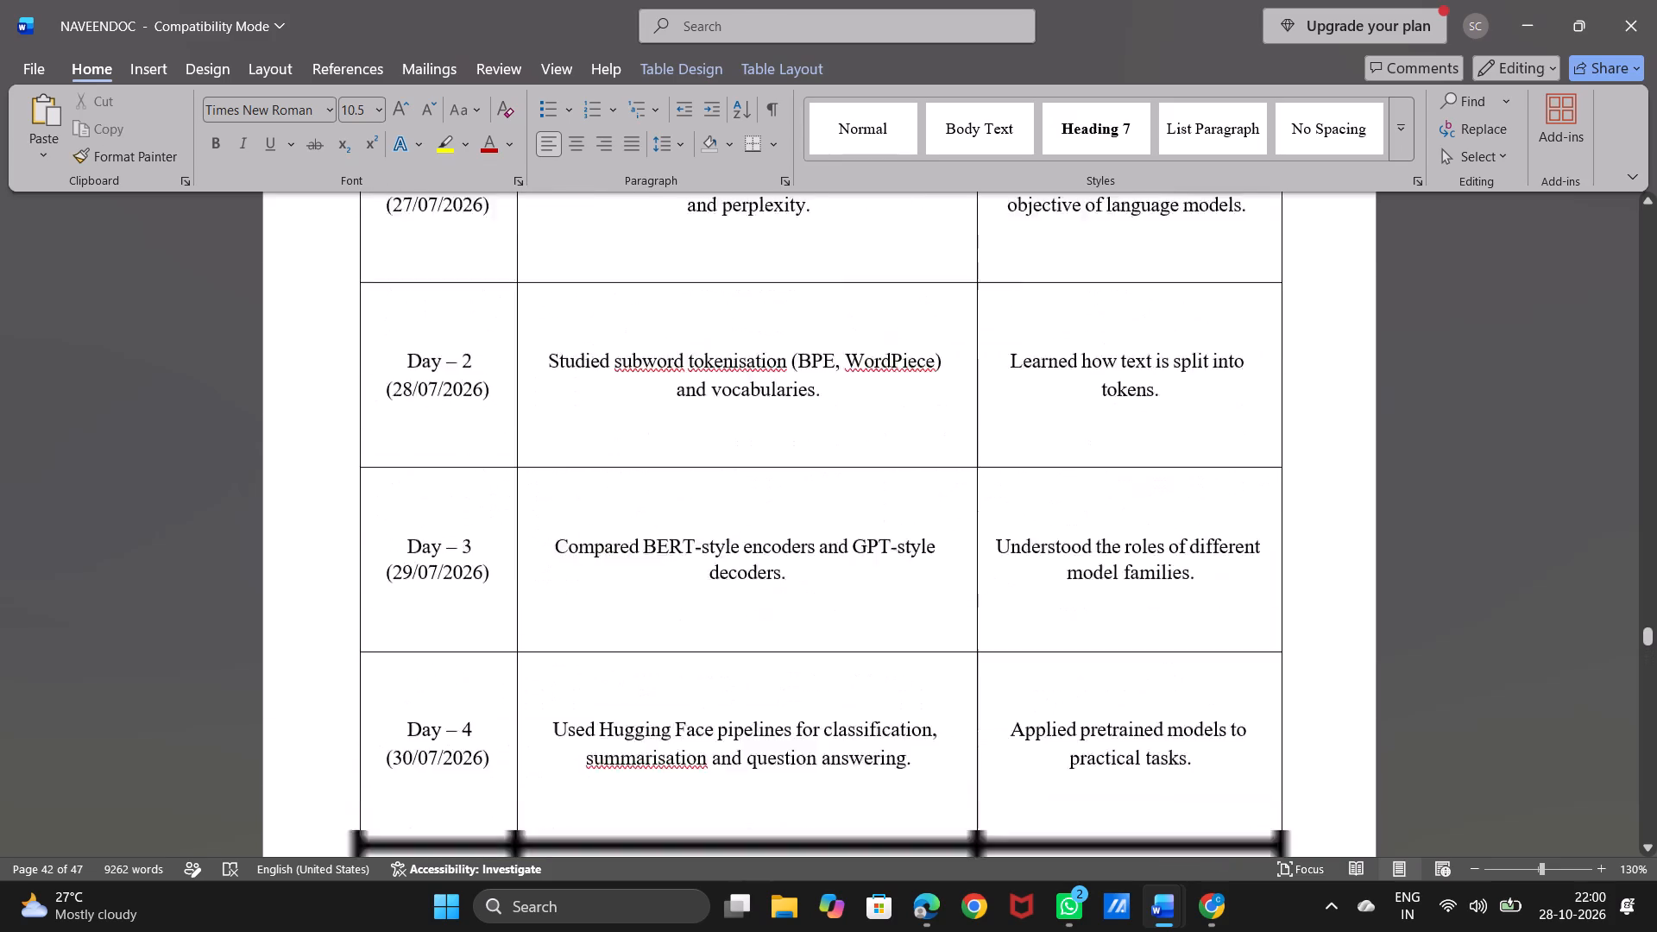
scroll(903, 281, up, 11)
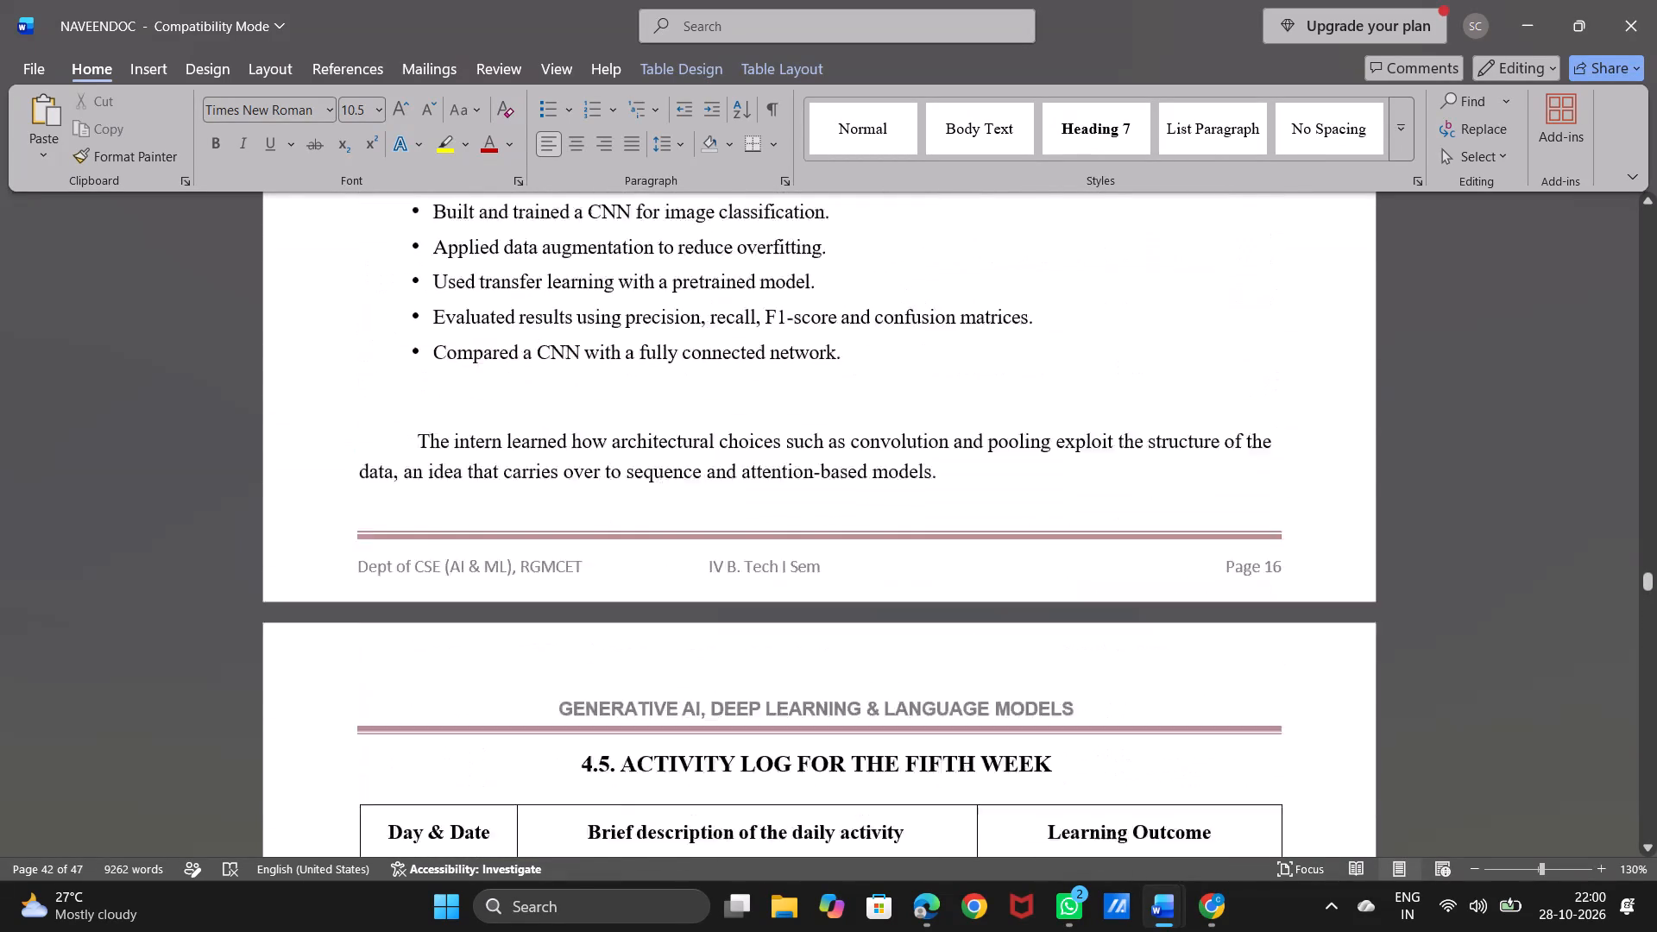
scroll(903, 281, up, 11)
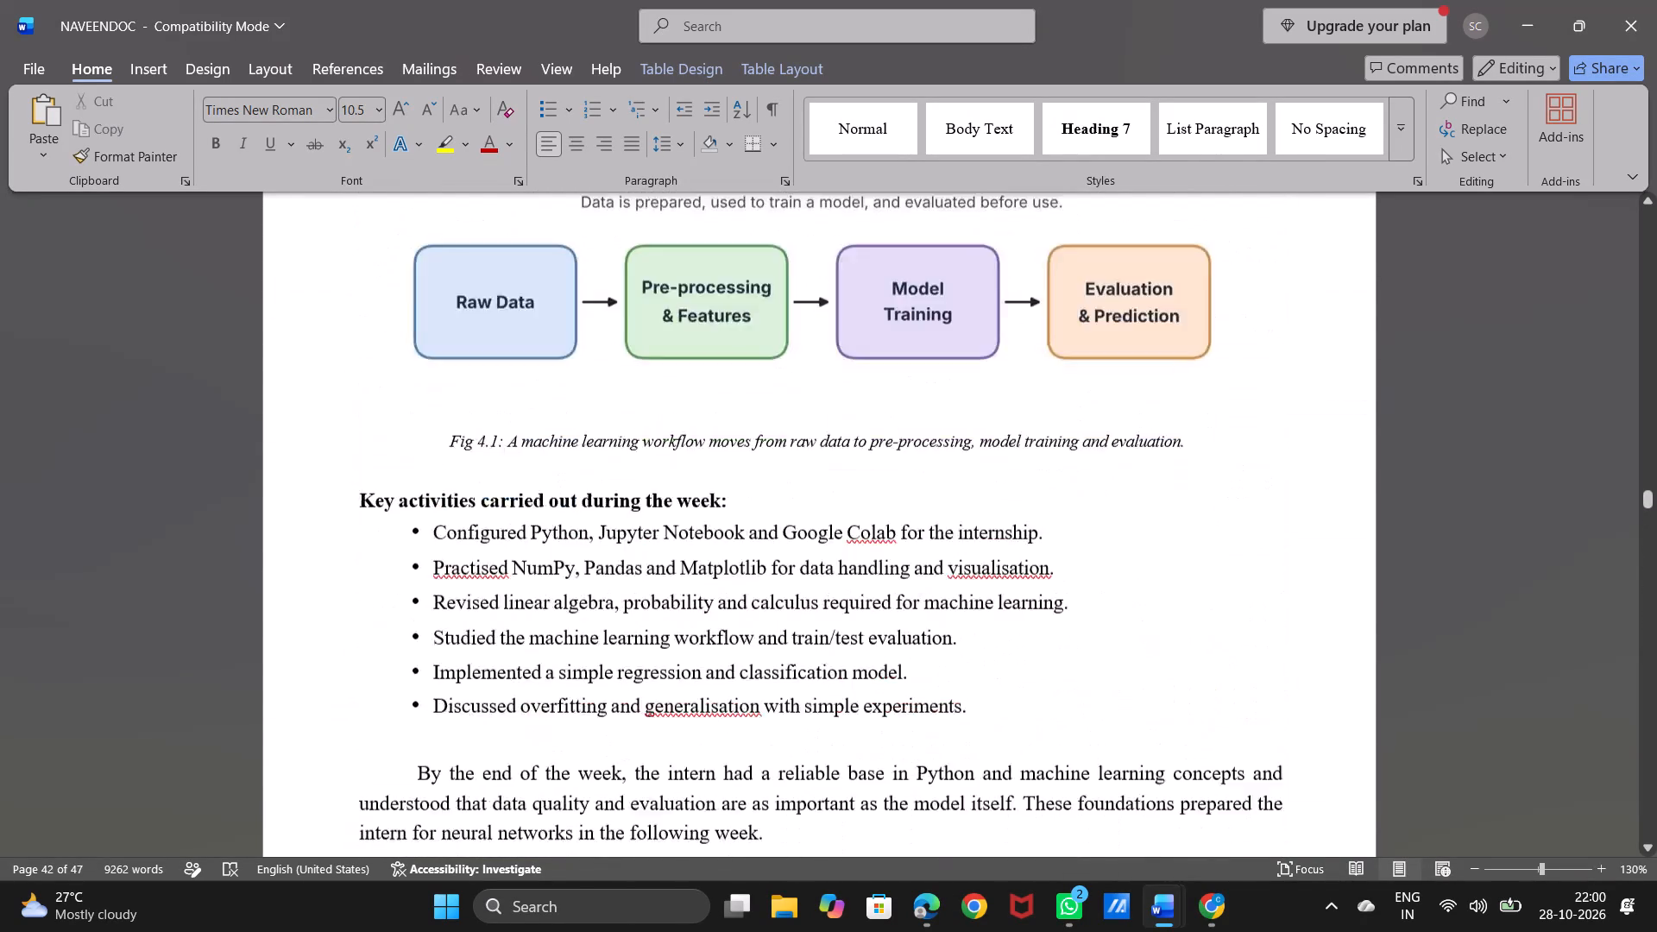
scroll(903, 281, up, 11)
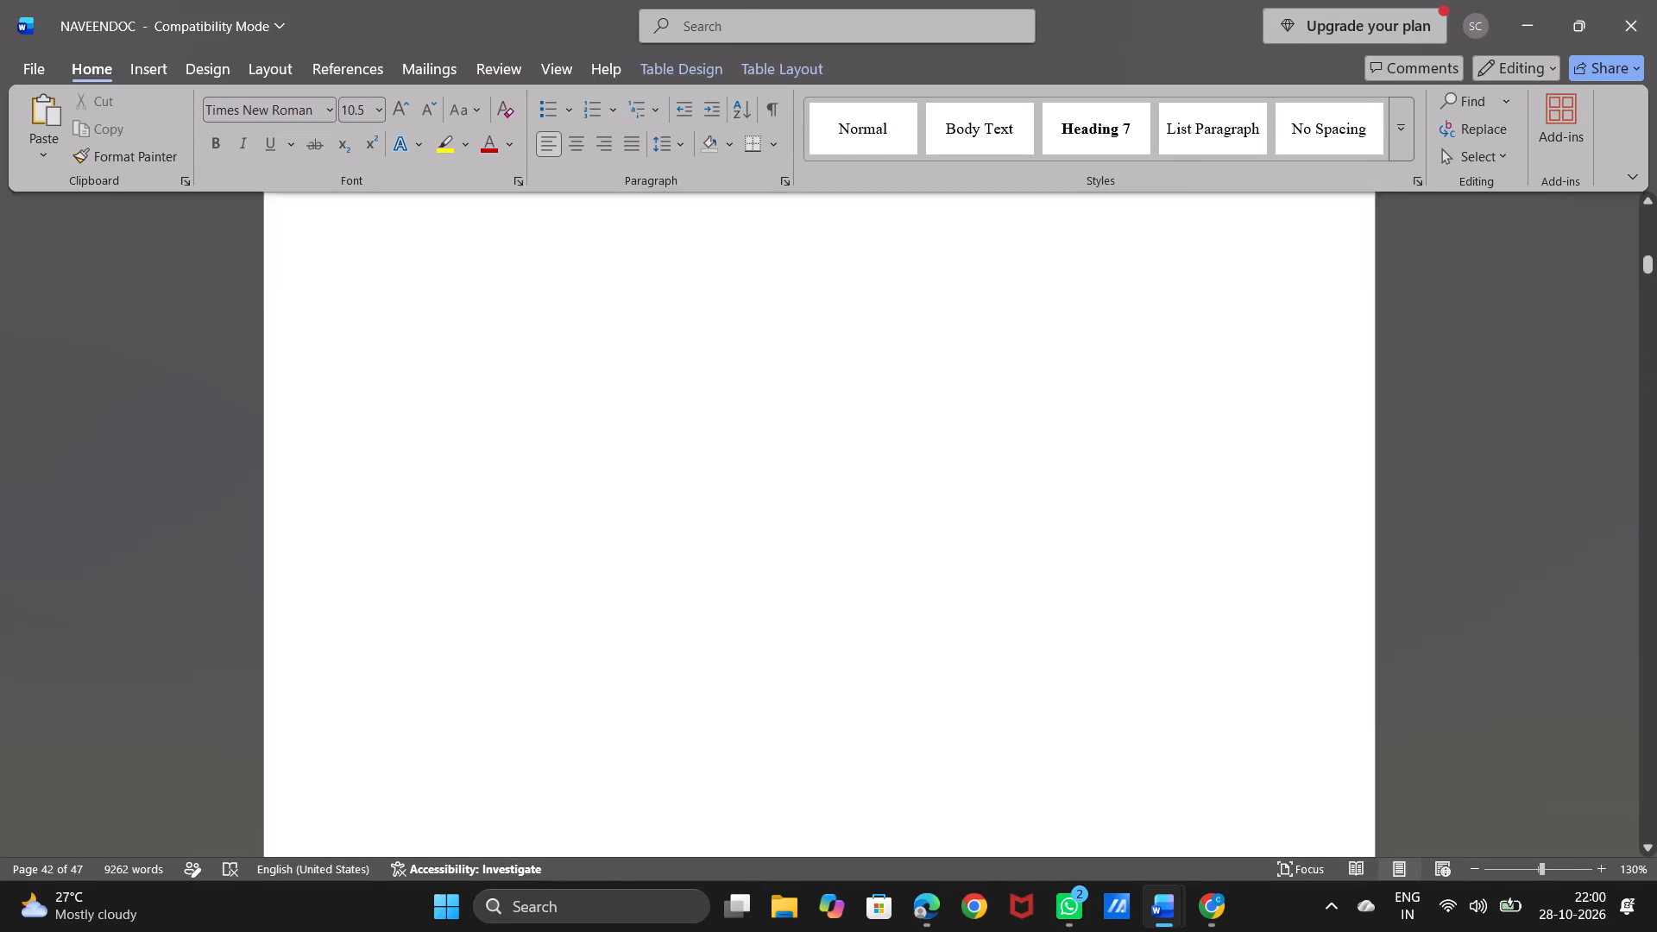
Examine the student name, register number, mentor details and batch on the program book's cover page.
scroll(903, 281, up, 5)
scroll(903, 281, down, 2)
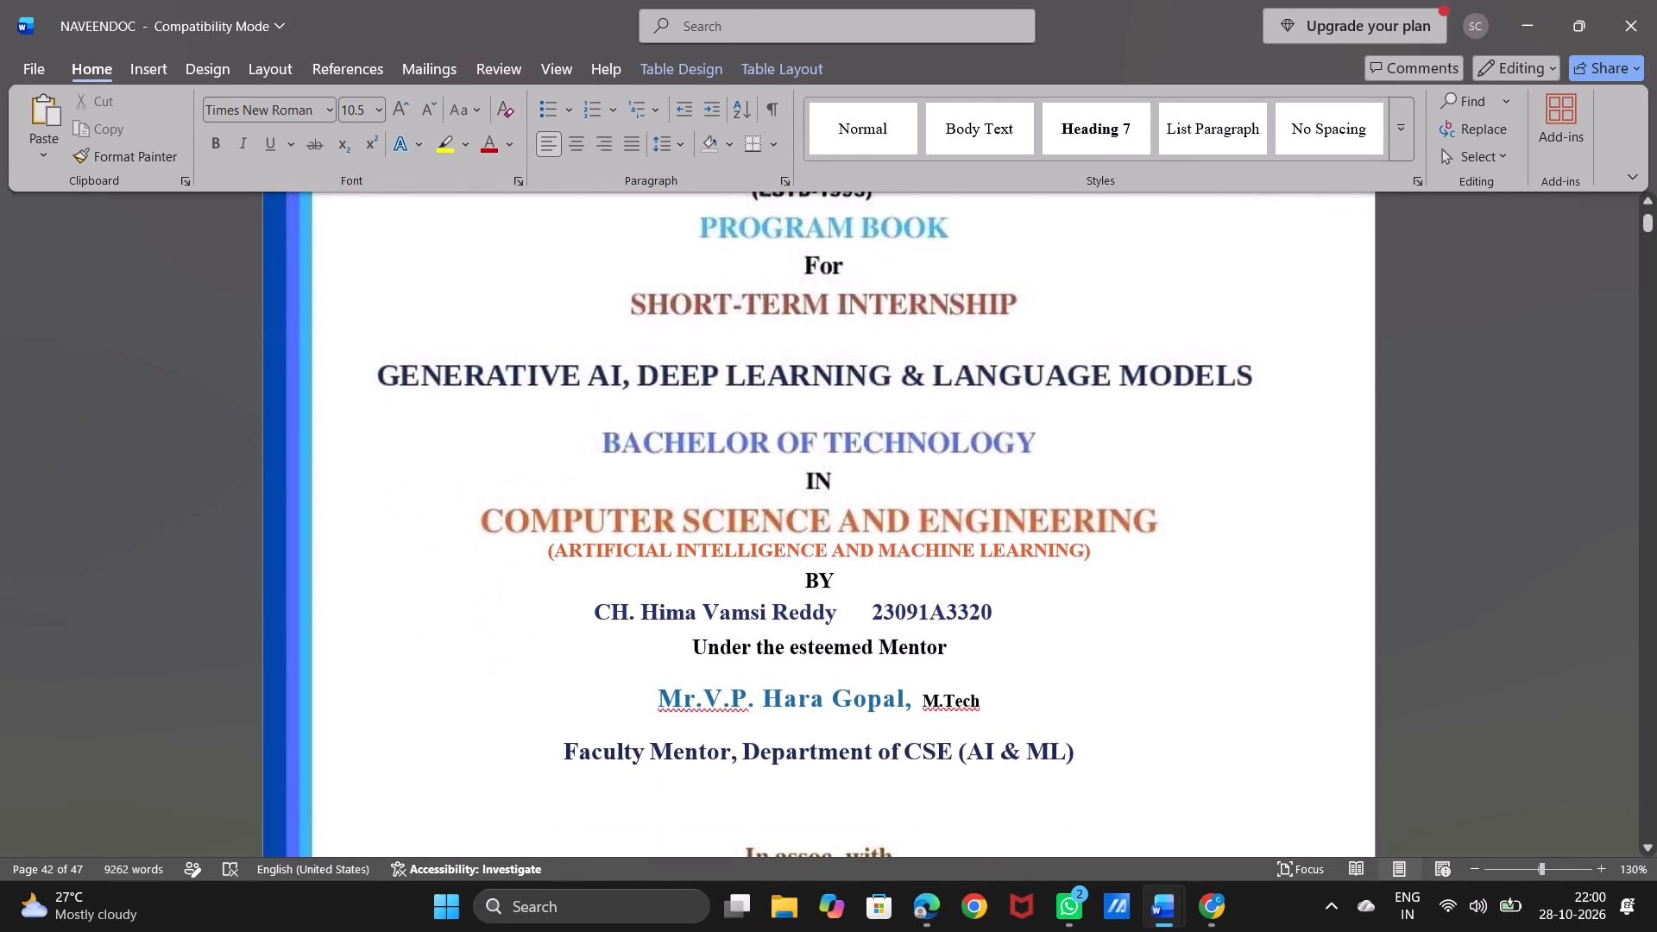
scroll(903, 281, down, 2)
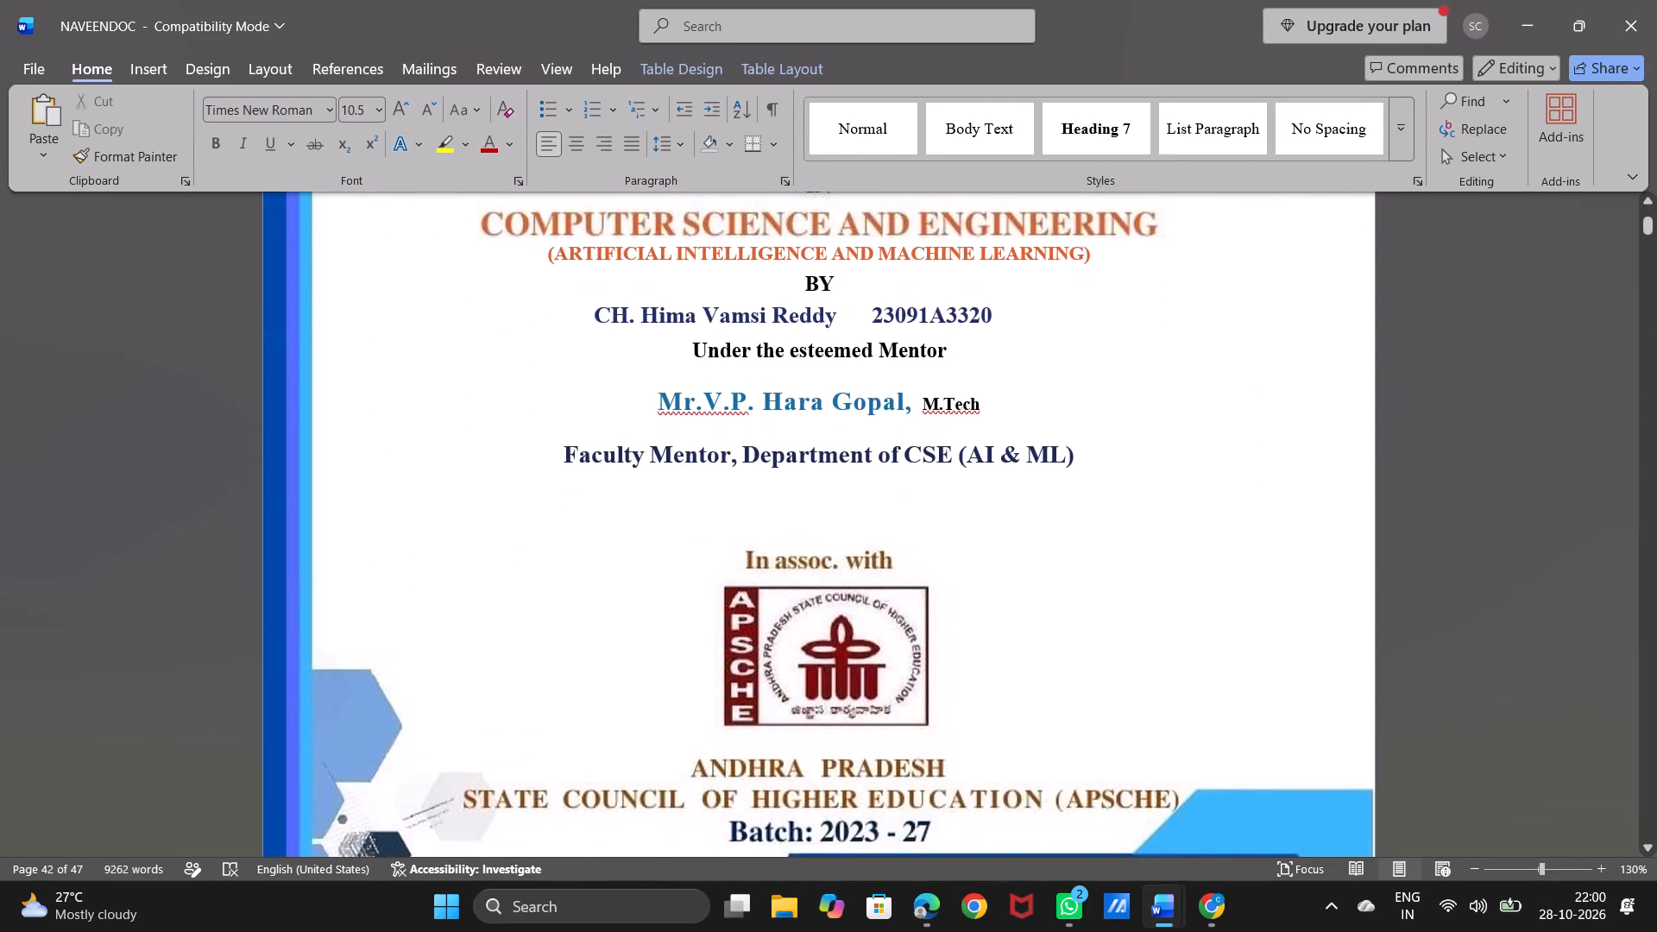
scroll(903, 281, up, 2)
scroll(903, 281, down, 1)
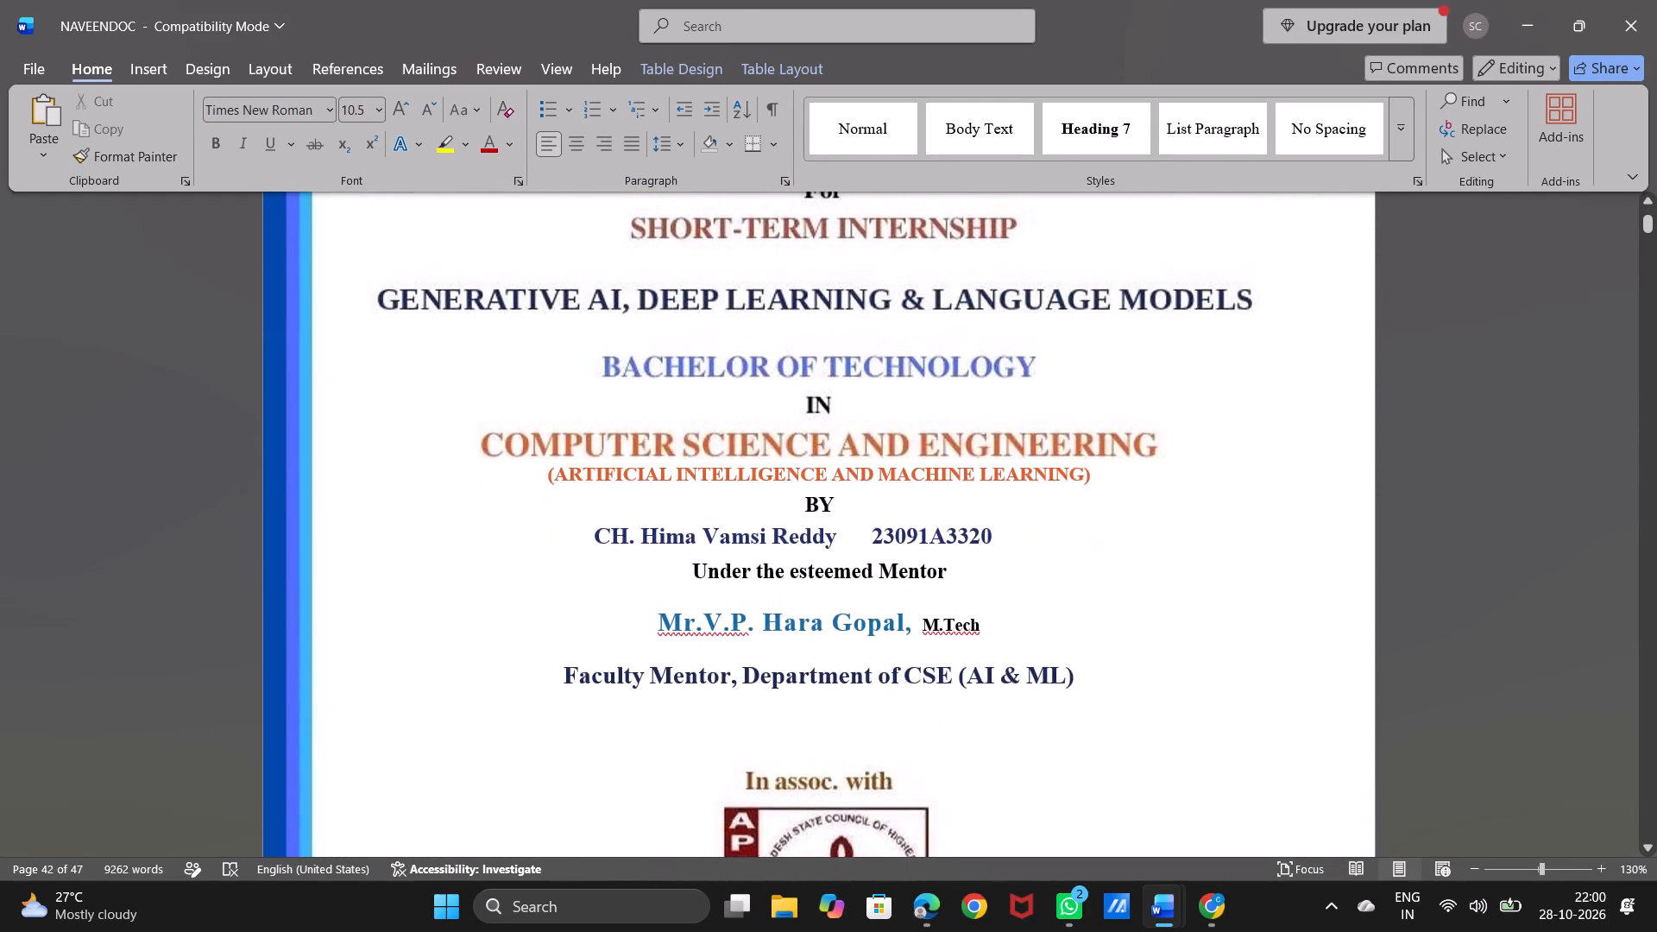
ctrl+scroll(903, 281, up, 7)
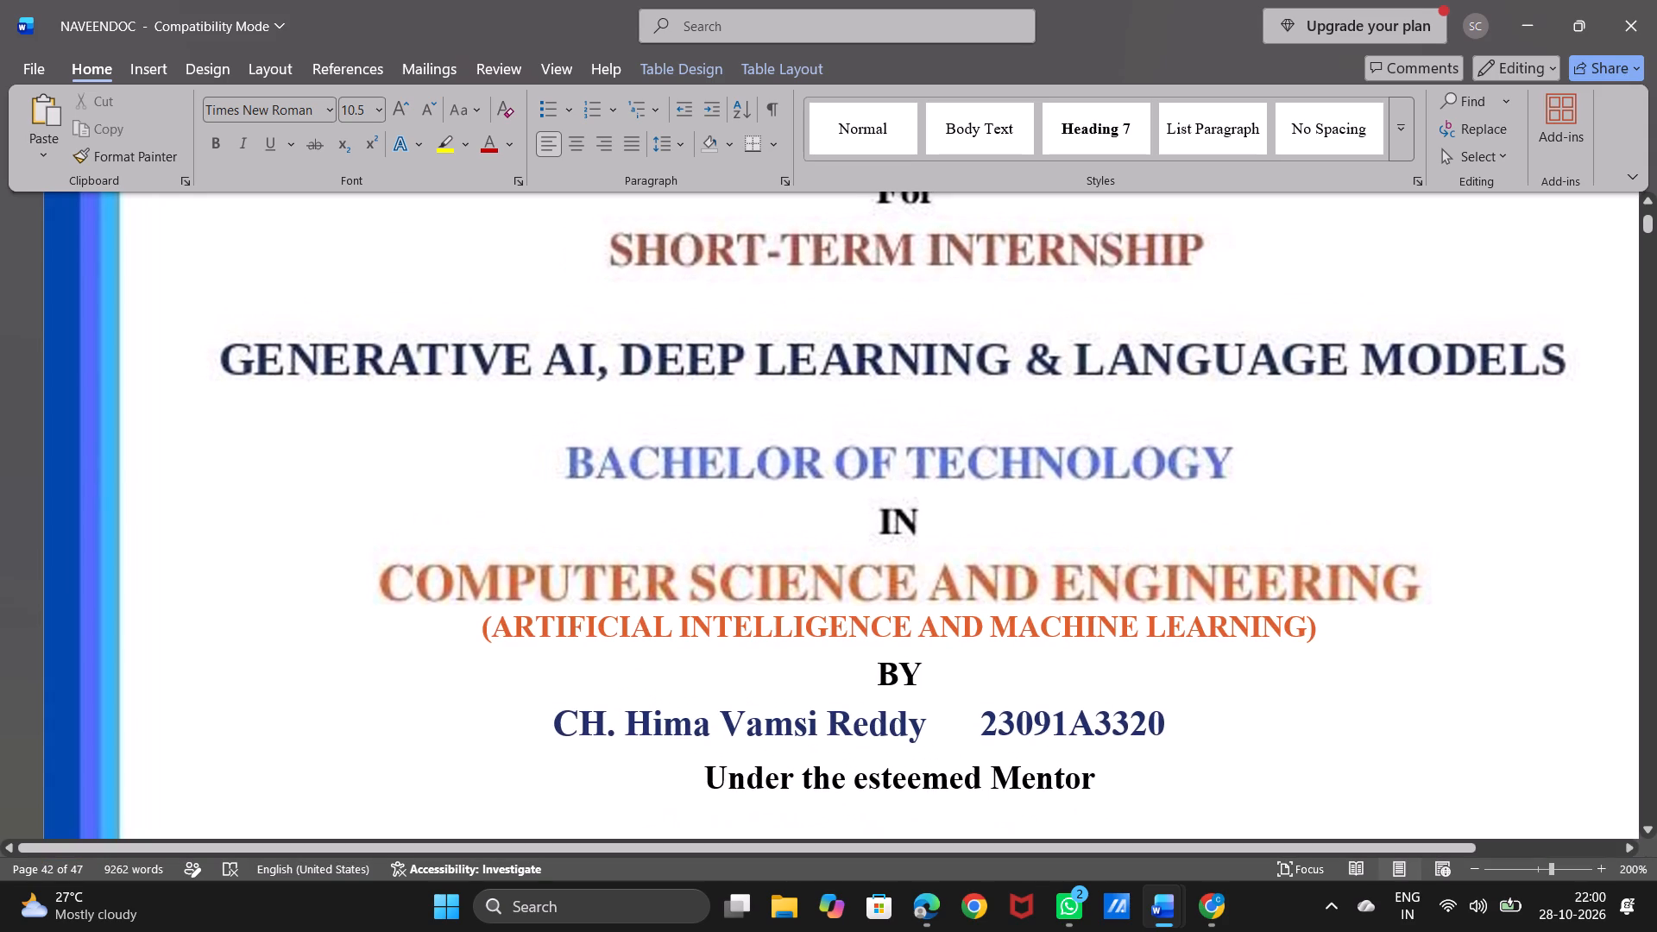
ctrl+scroll(903, 281, down, 11)
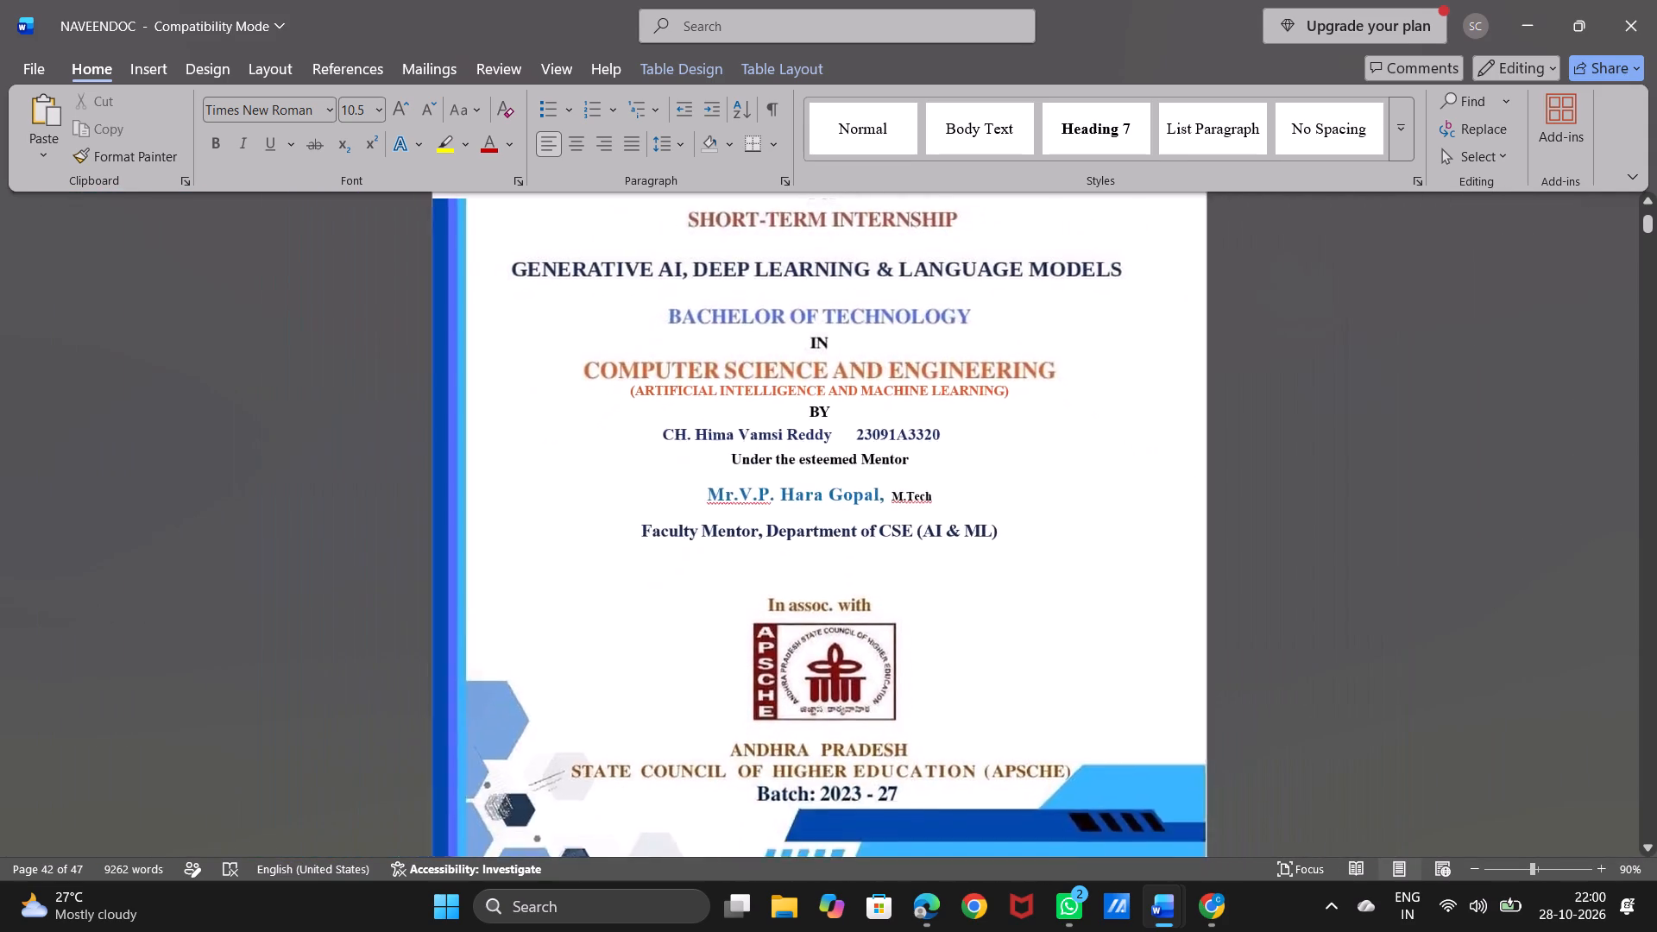
ctrl+scroll(903, 281, down, 1)
ctrl+scroll(903, 281, up, 3)
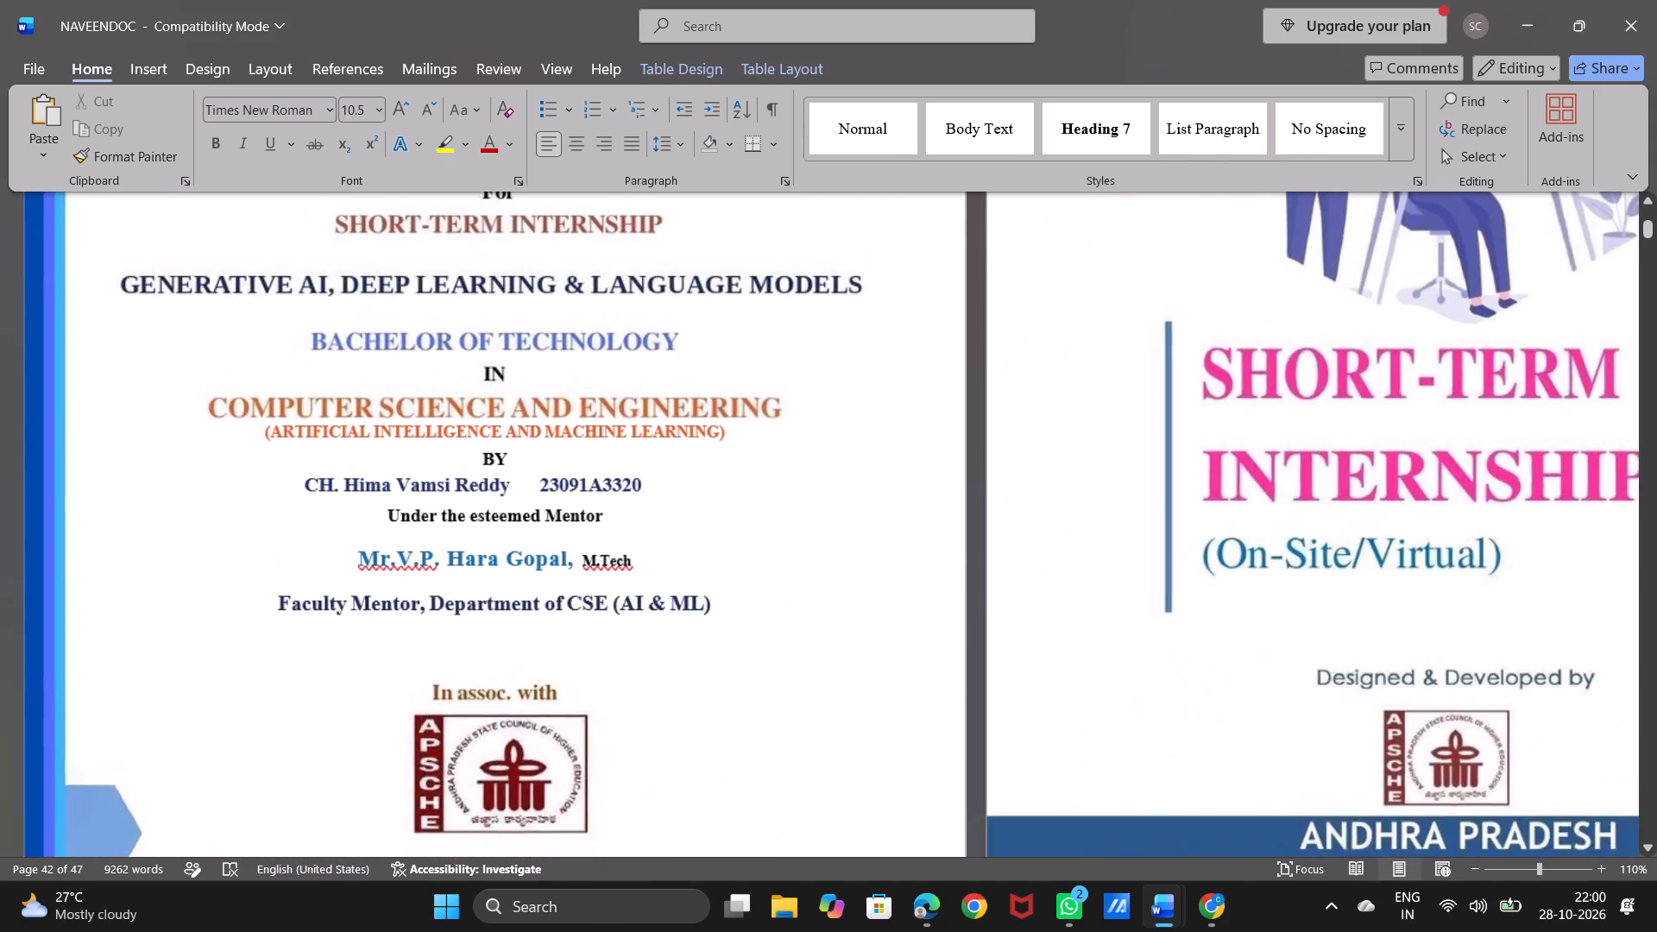
scroll(903, 281, down, 1)
scroll(903, 281, up, 1)
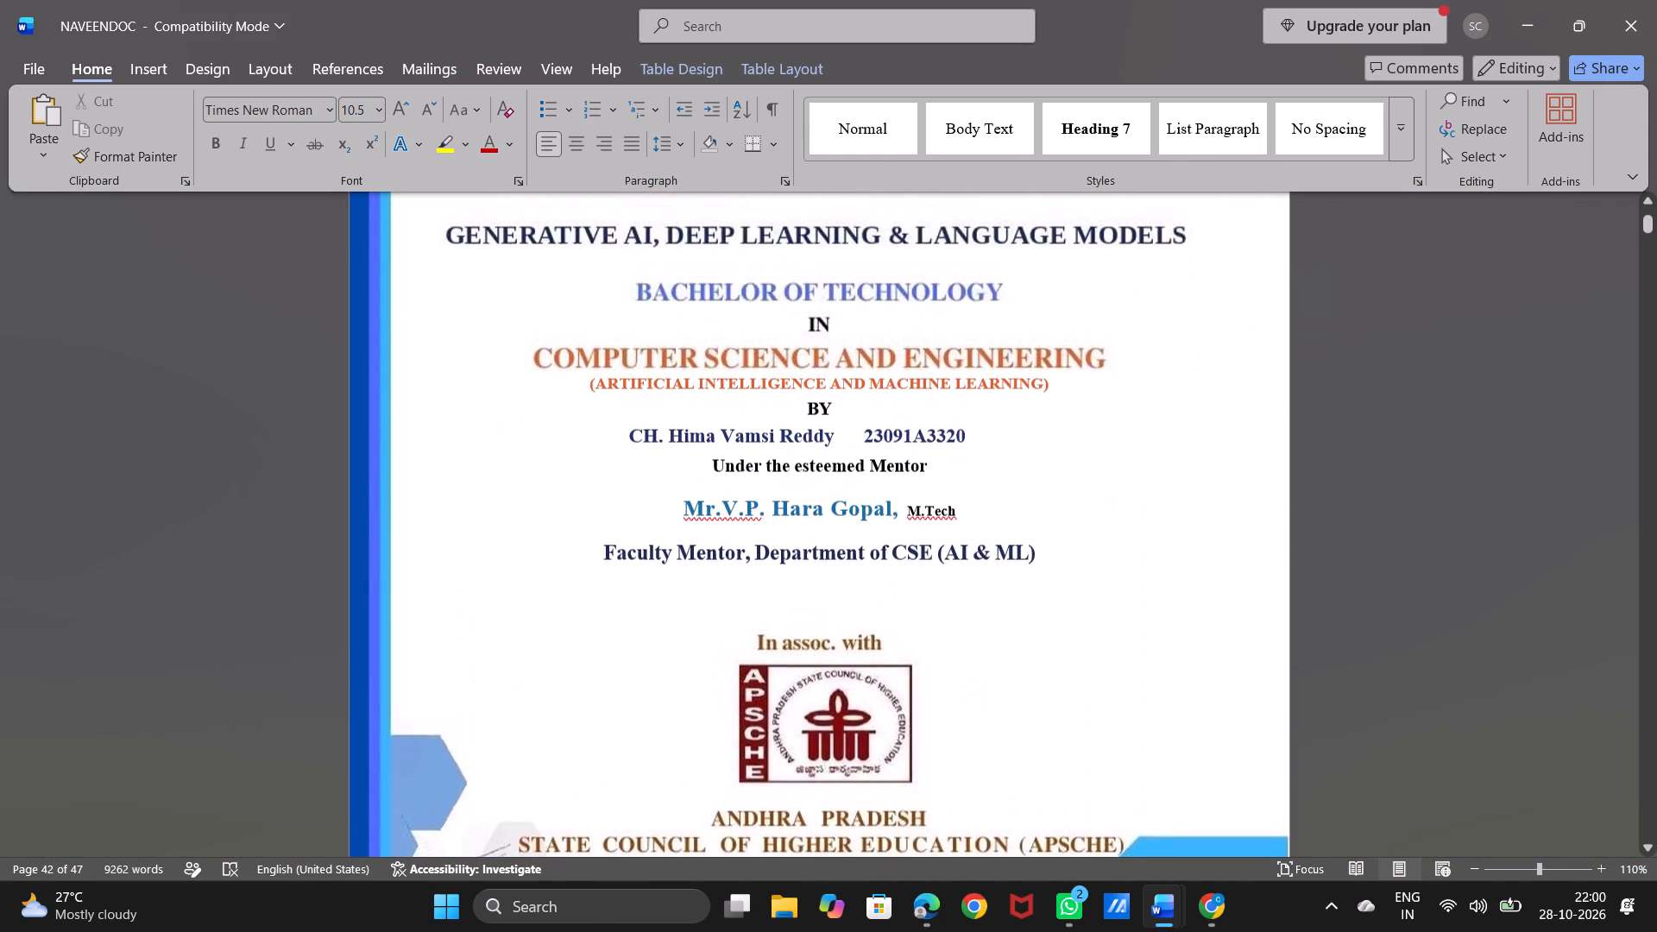
scroll(903, 281, down, 3)
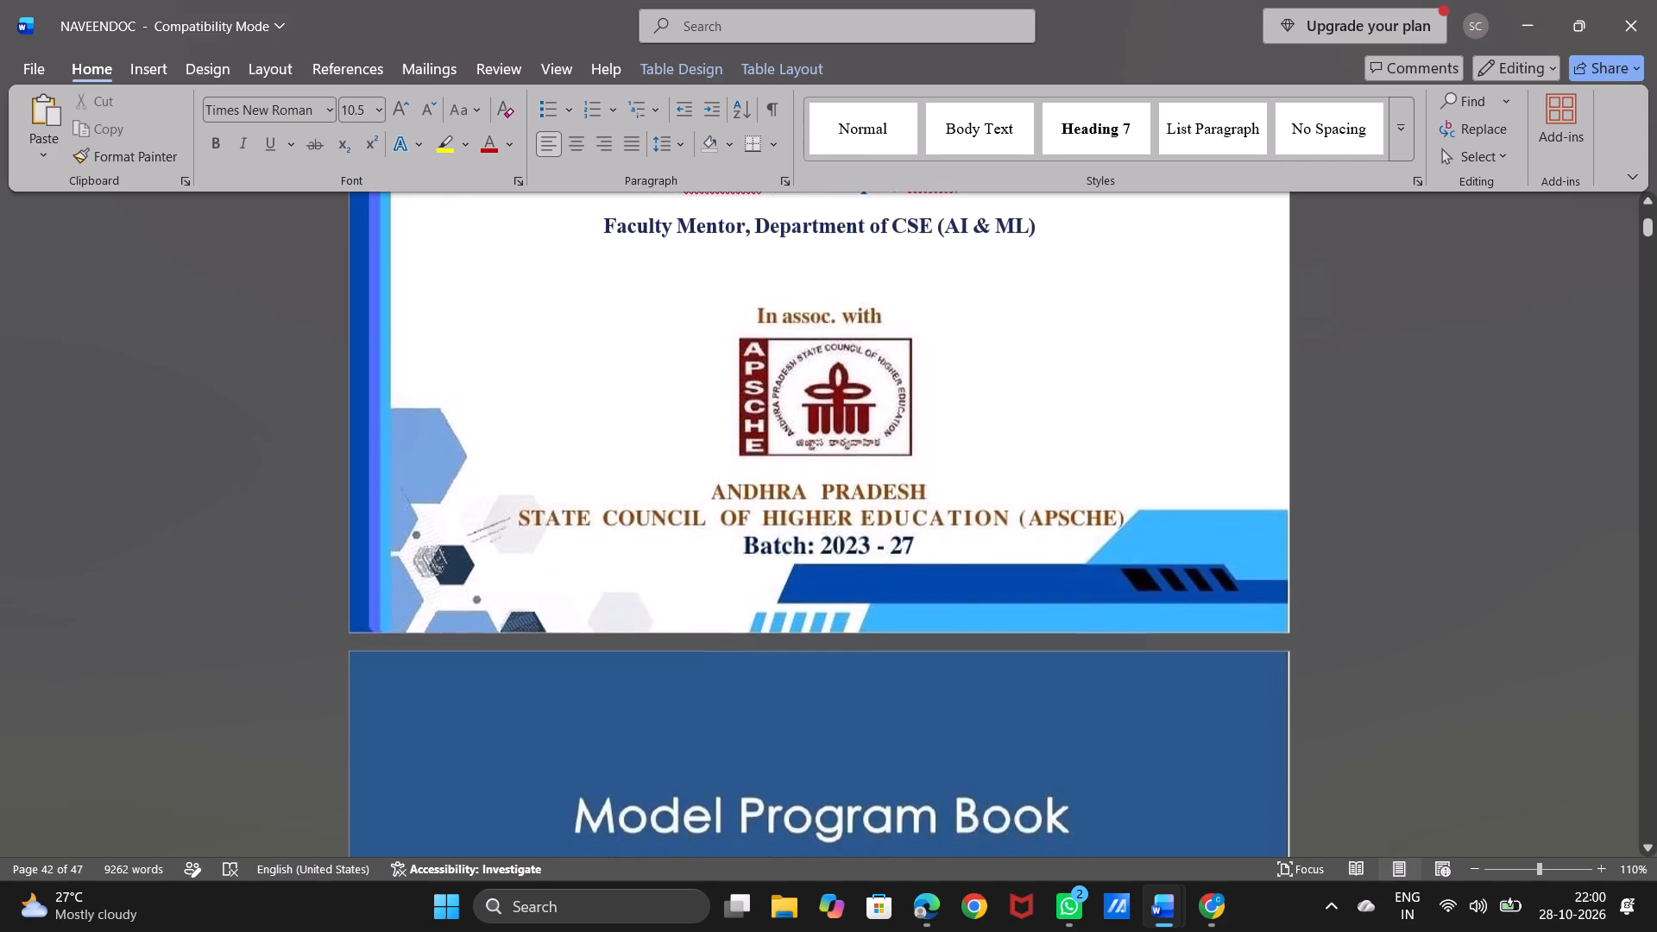
scroll(903, 281, down, 1)
scroll(903, 281, up, 1)
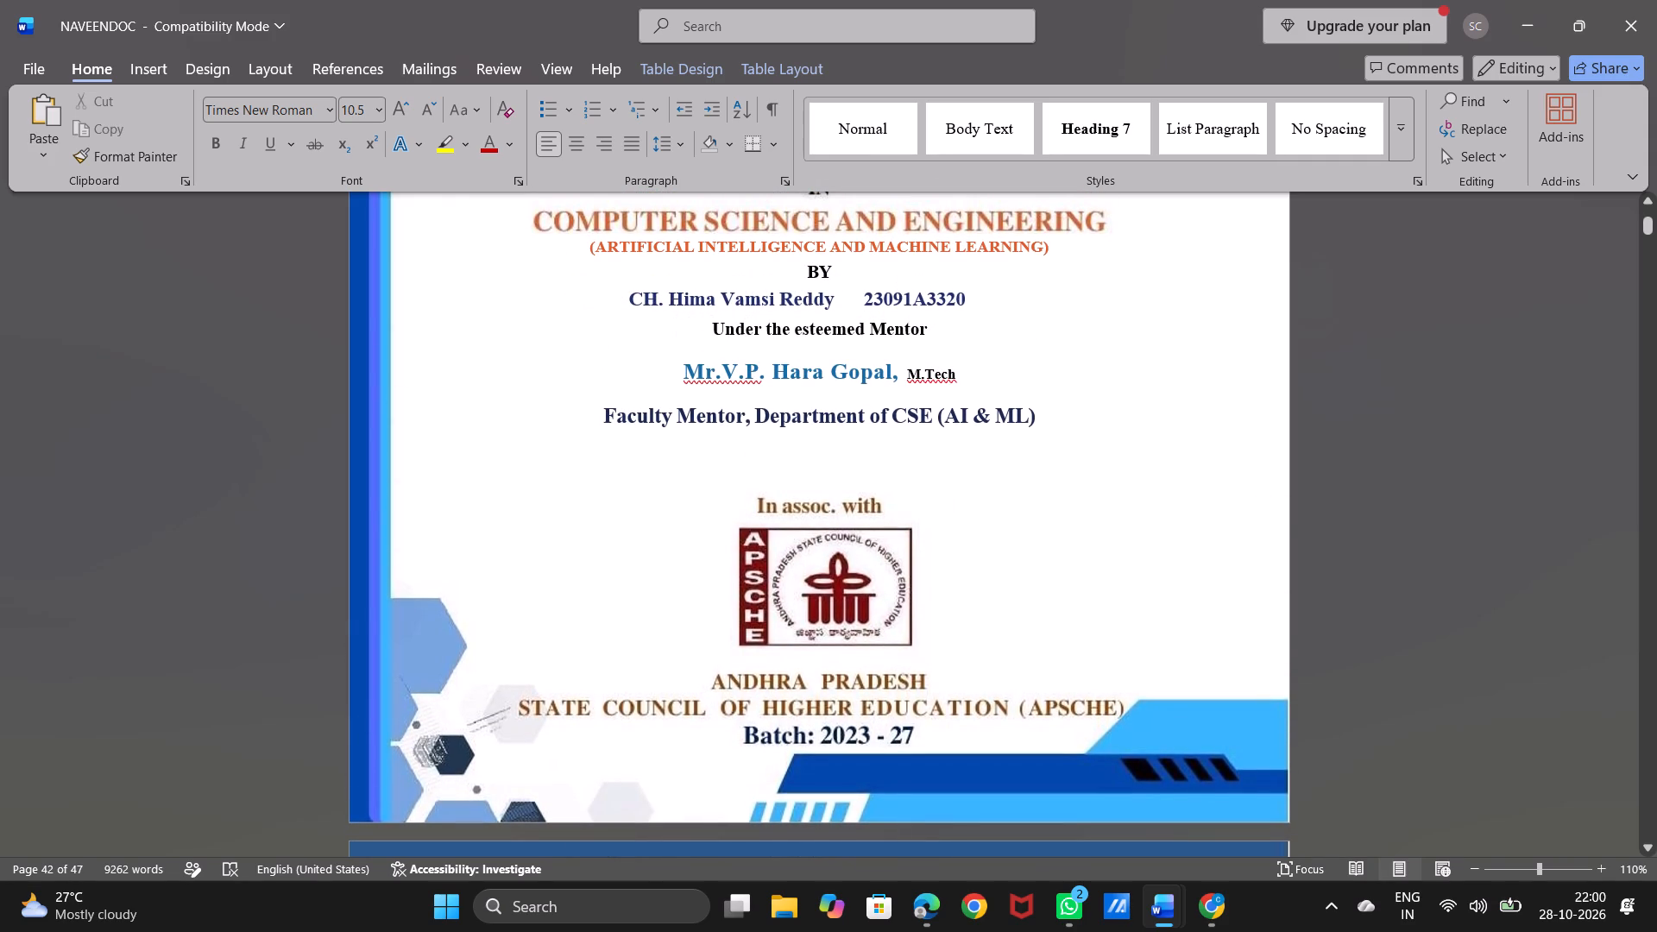
Compare the student and mentor details on the inner title page with those on the cover page.
scroll(894, 368, down, 5)
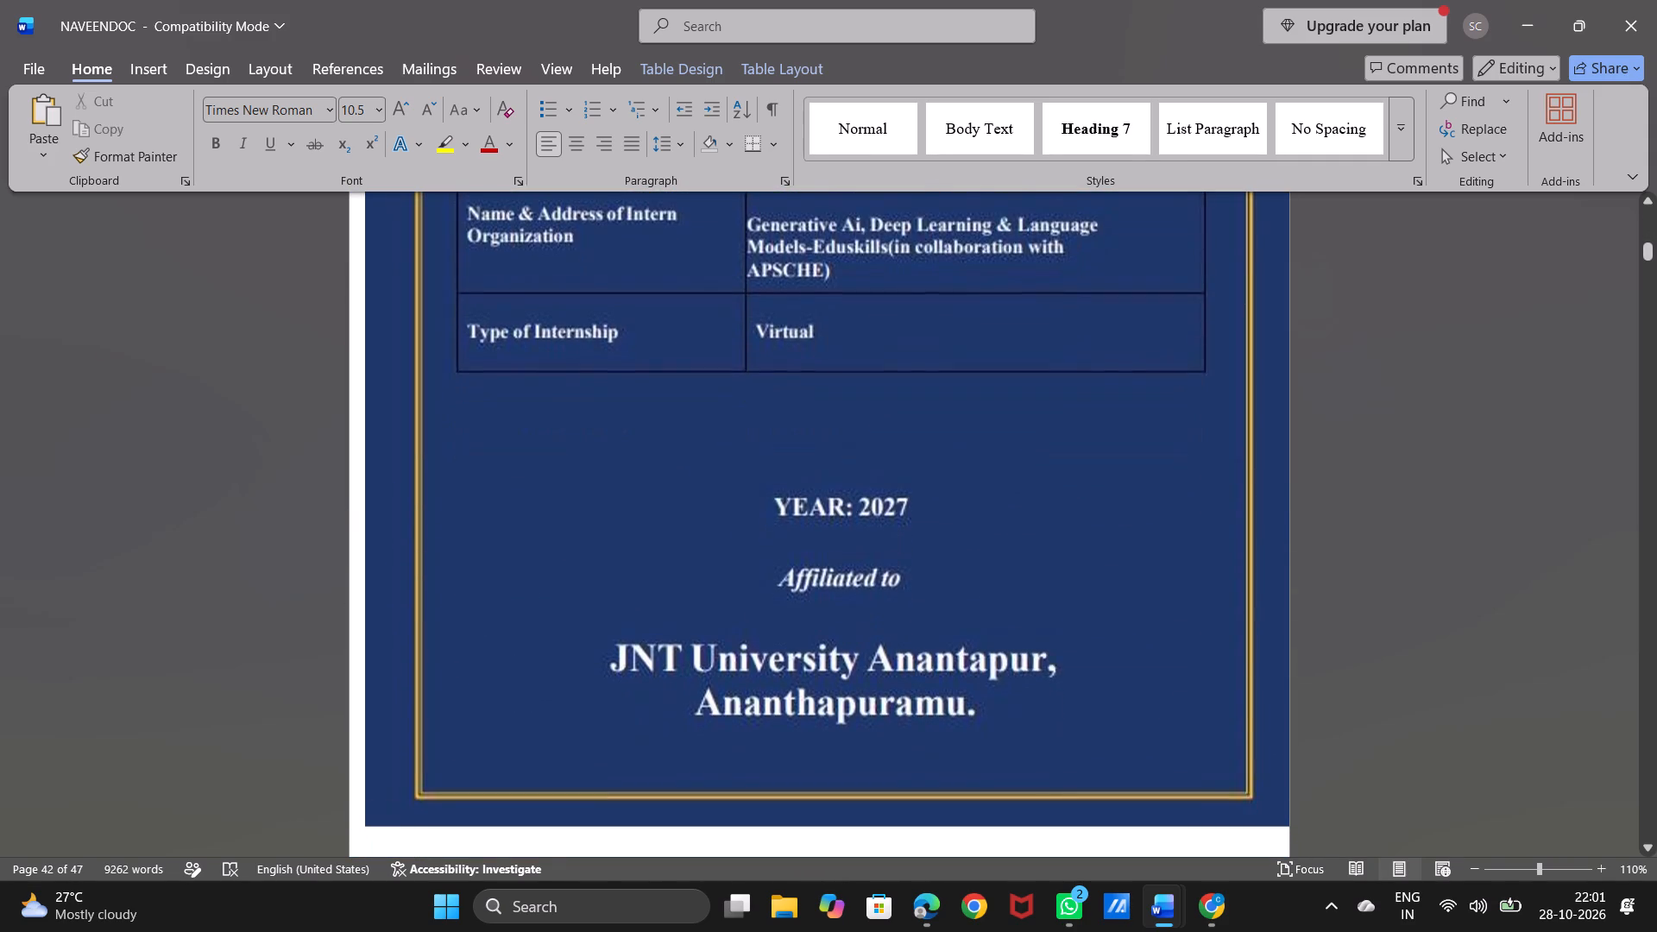
scroll(894, 368, down, 4)
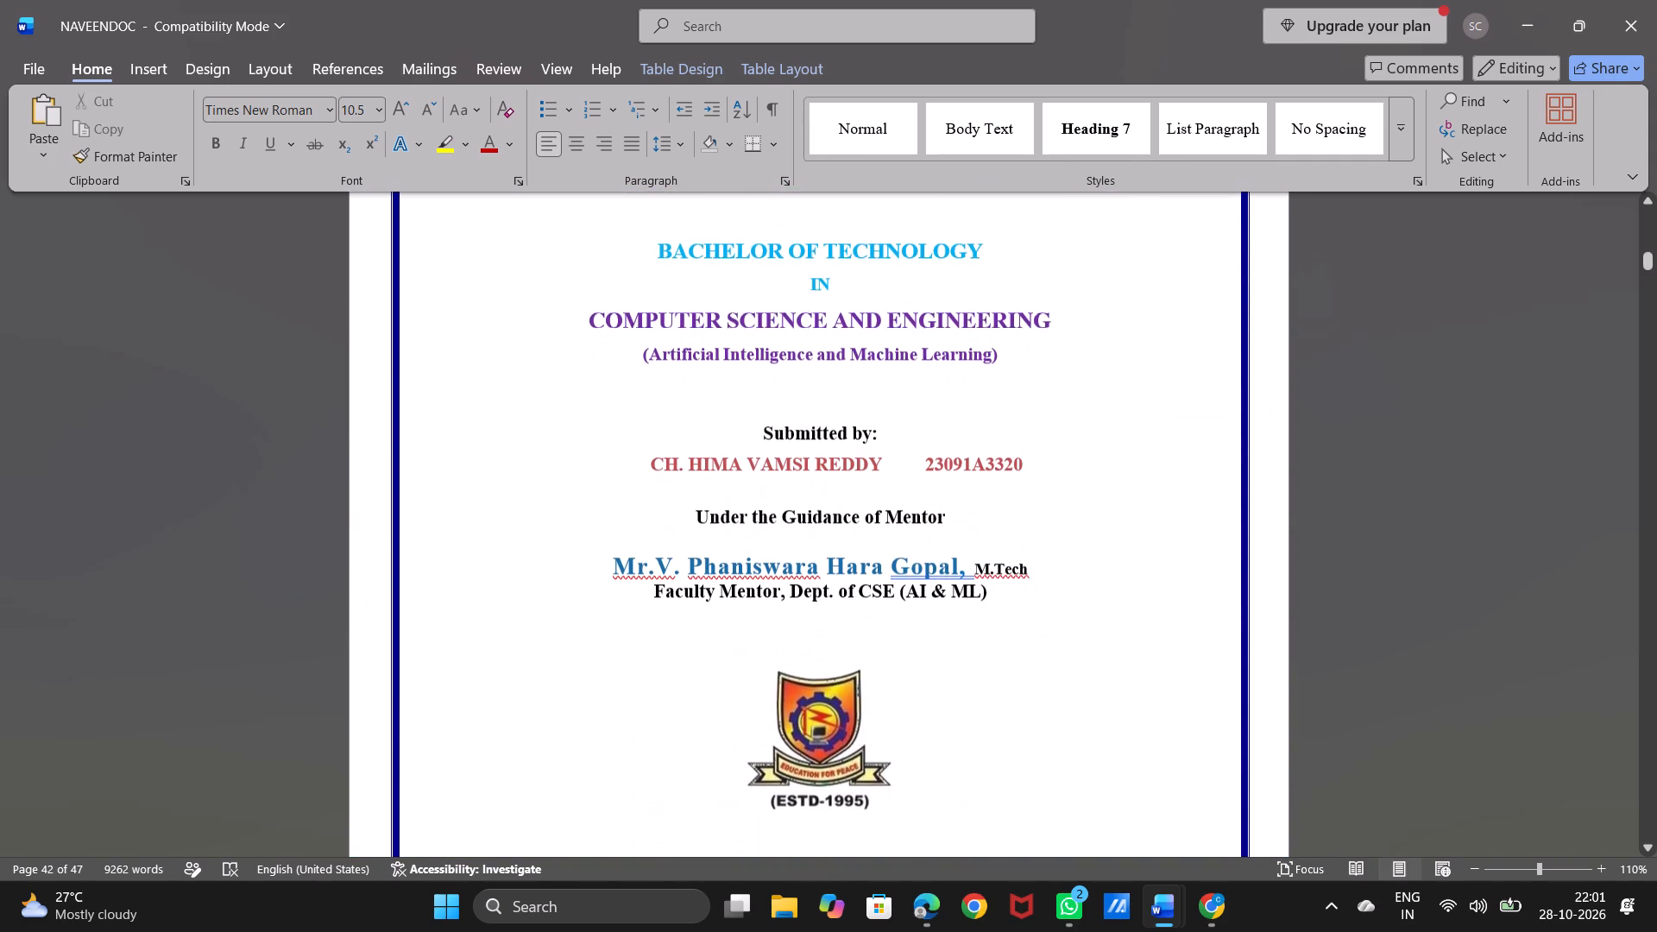
drag(963, 552, 978, 573)
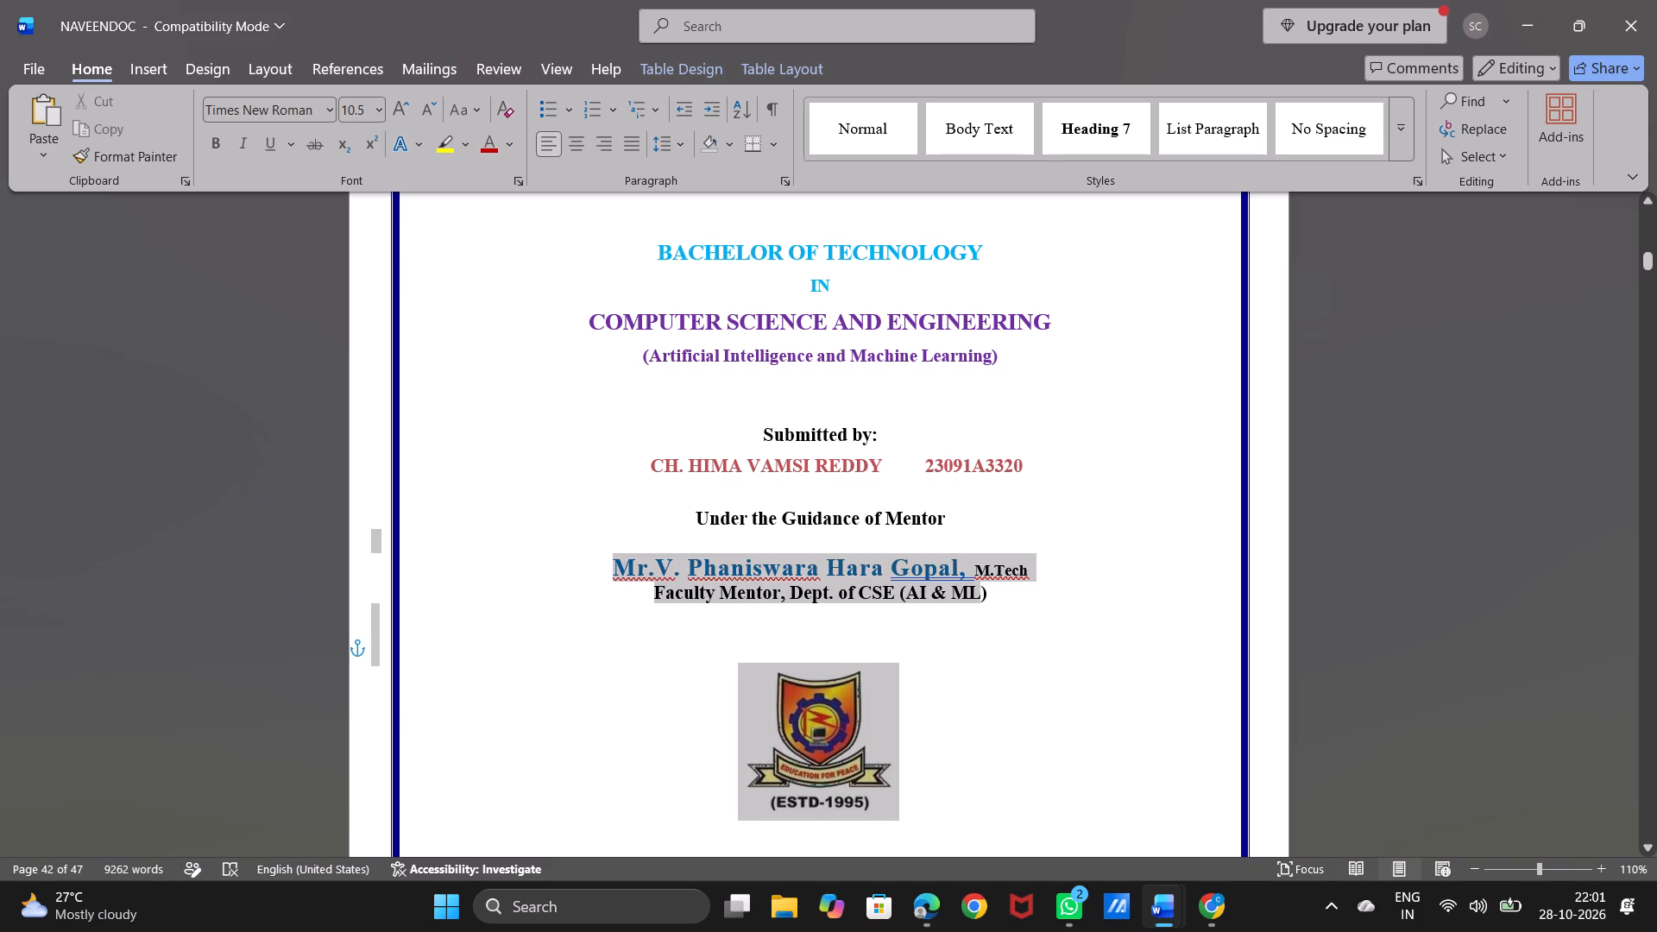
drag(978, 573, 1008, 533)
scroll(1008, 533, up, 1)
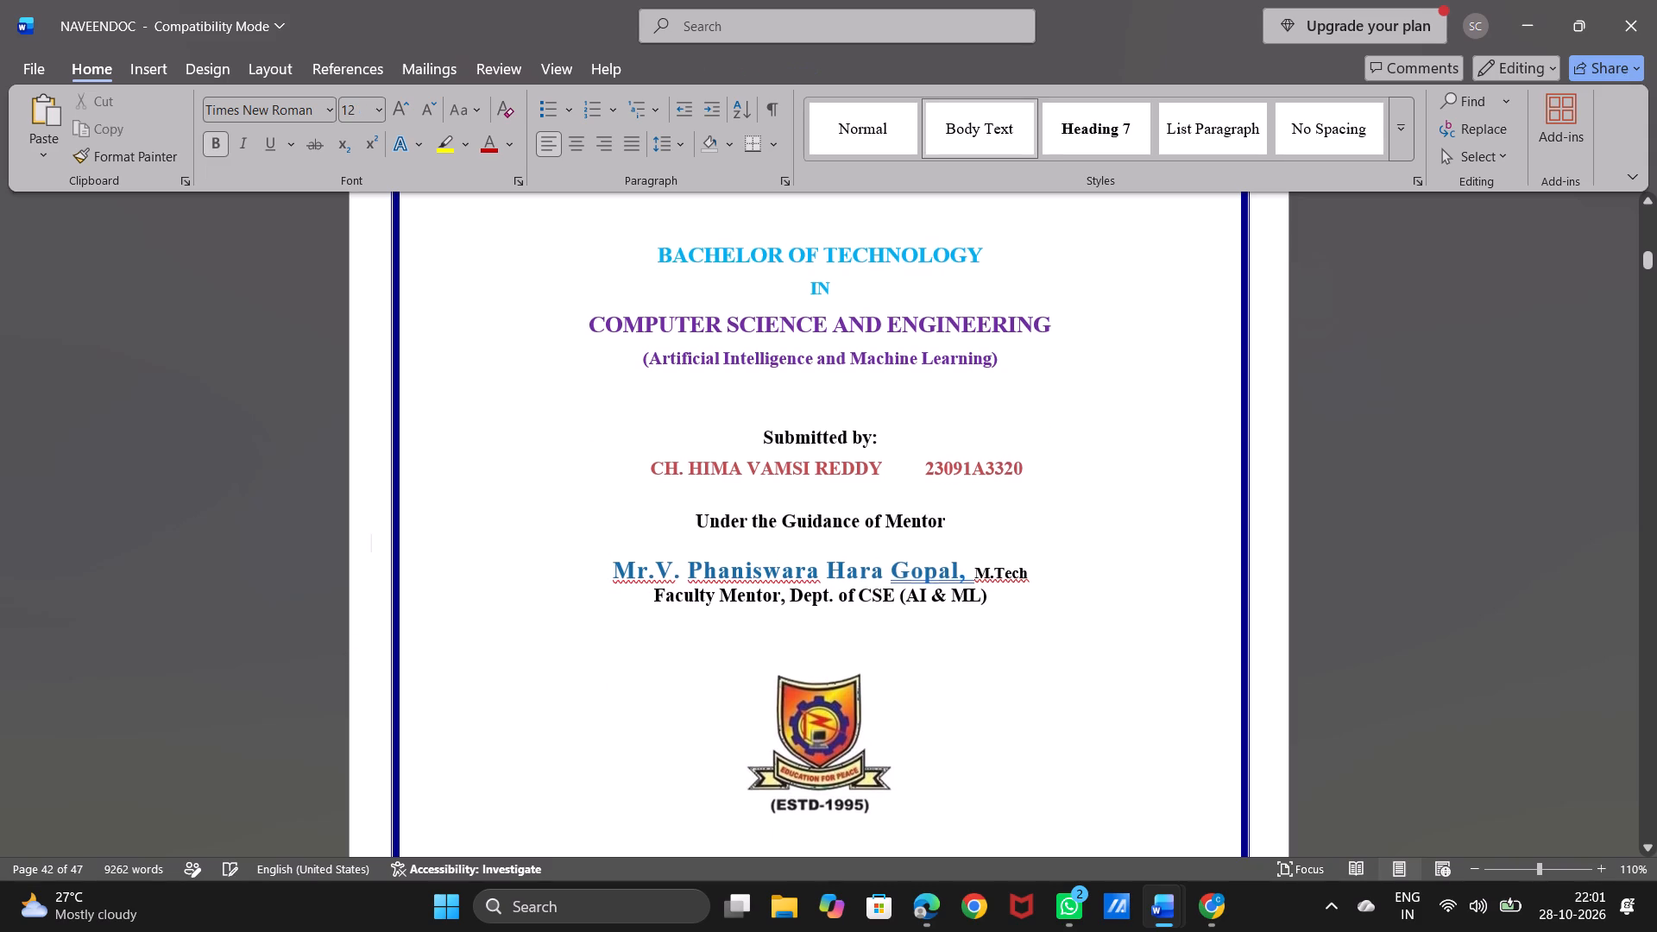
scroll(1008, 533, up, 7)
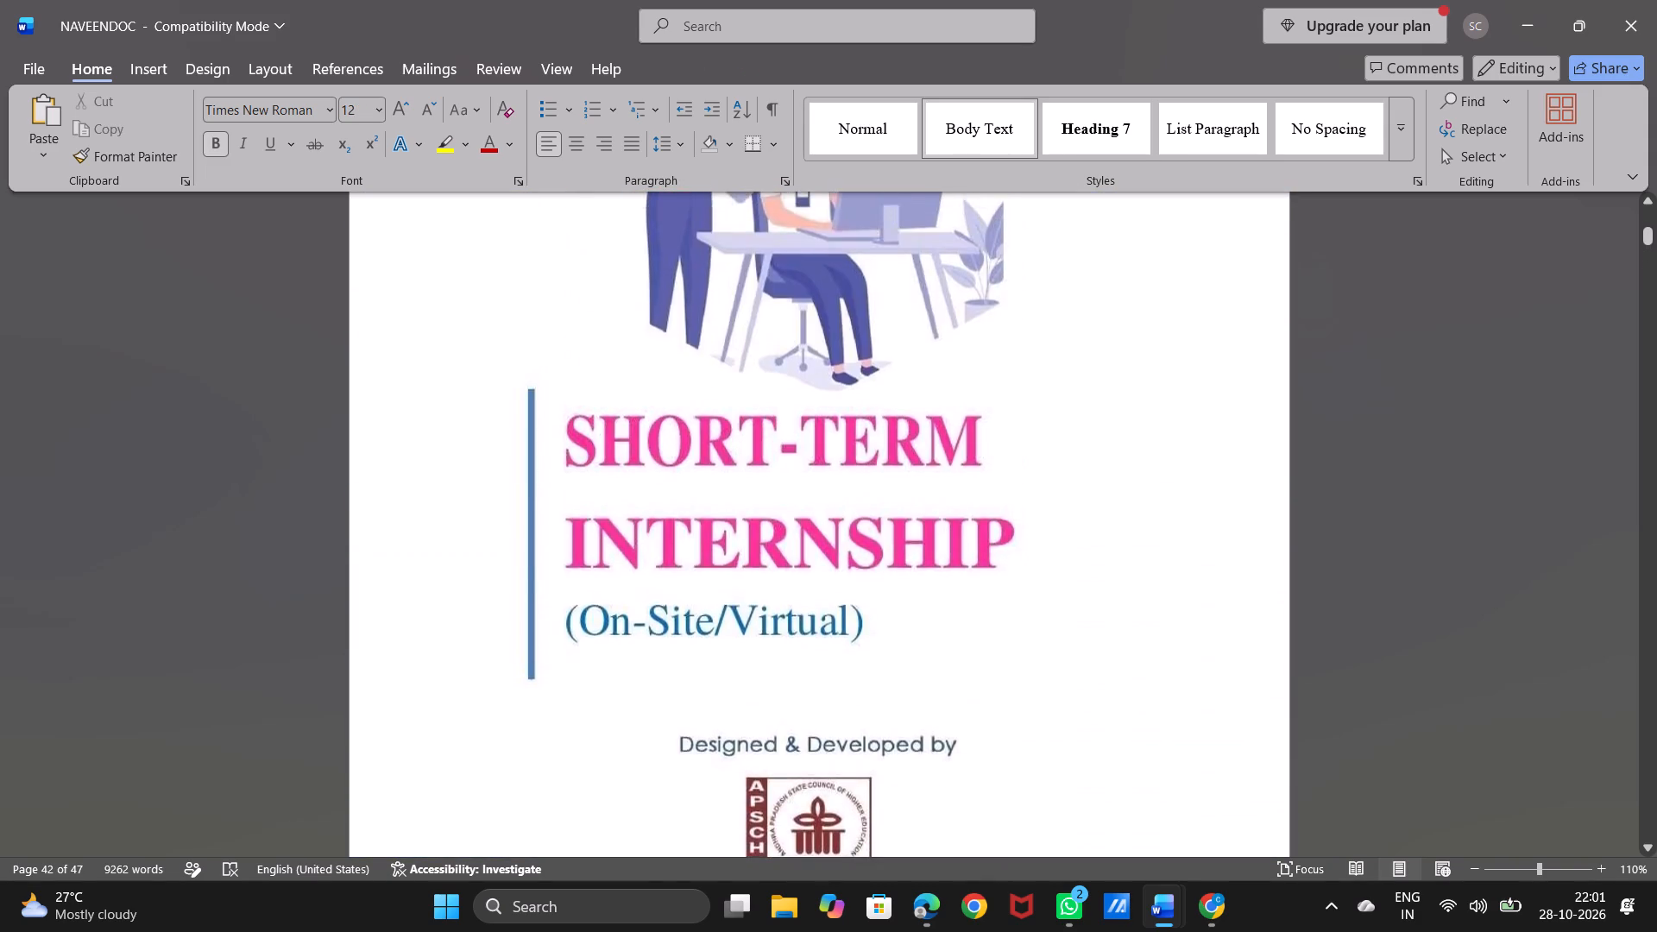
scroll(1008, 533, up, 3)
scroll(1008, 533, down, 2)
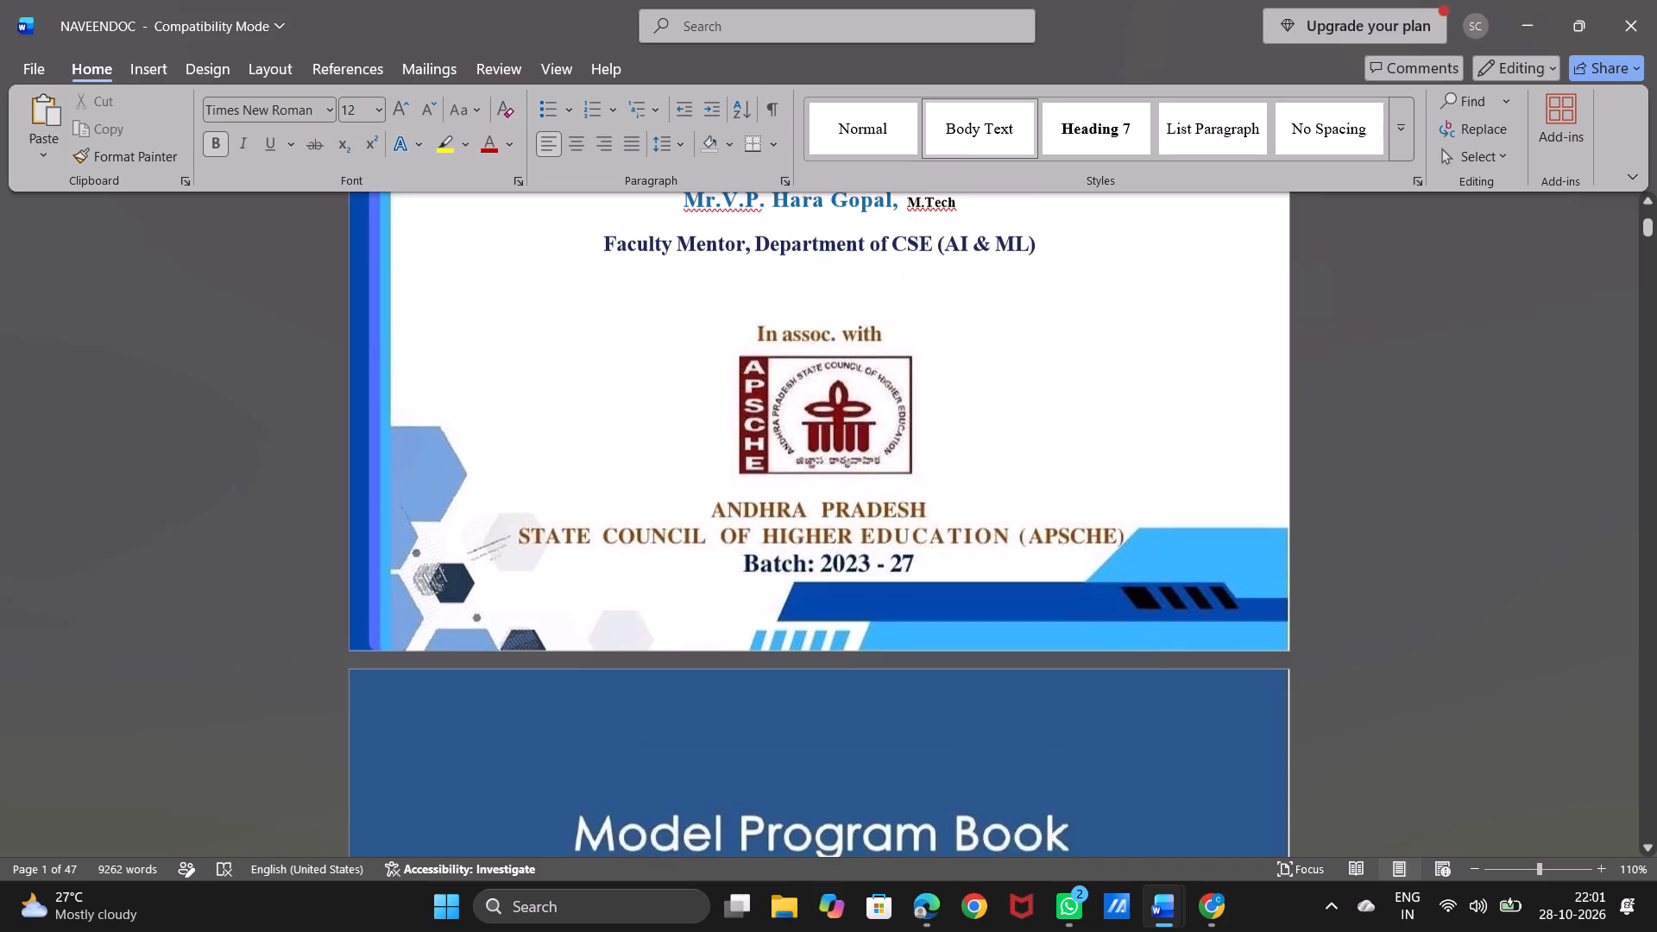
scroll(1008, 533, down, 5)
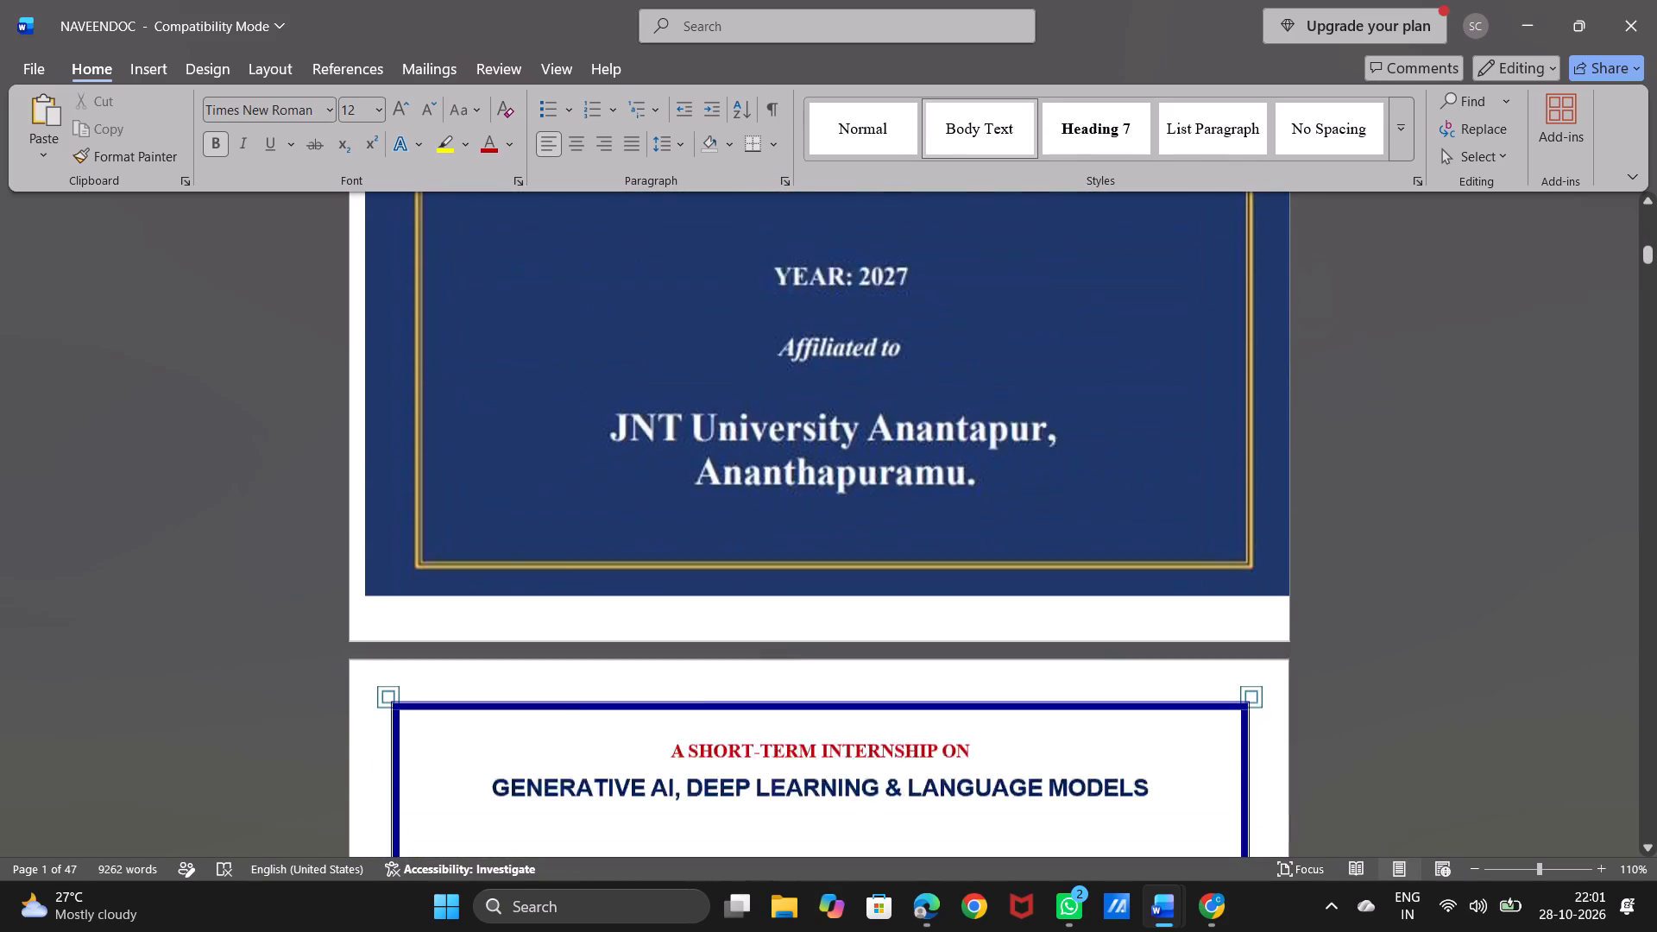
scroll(1008, 533, down, 2)
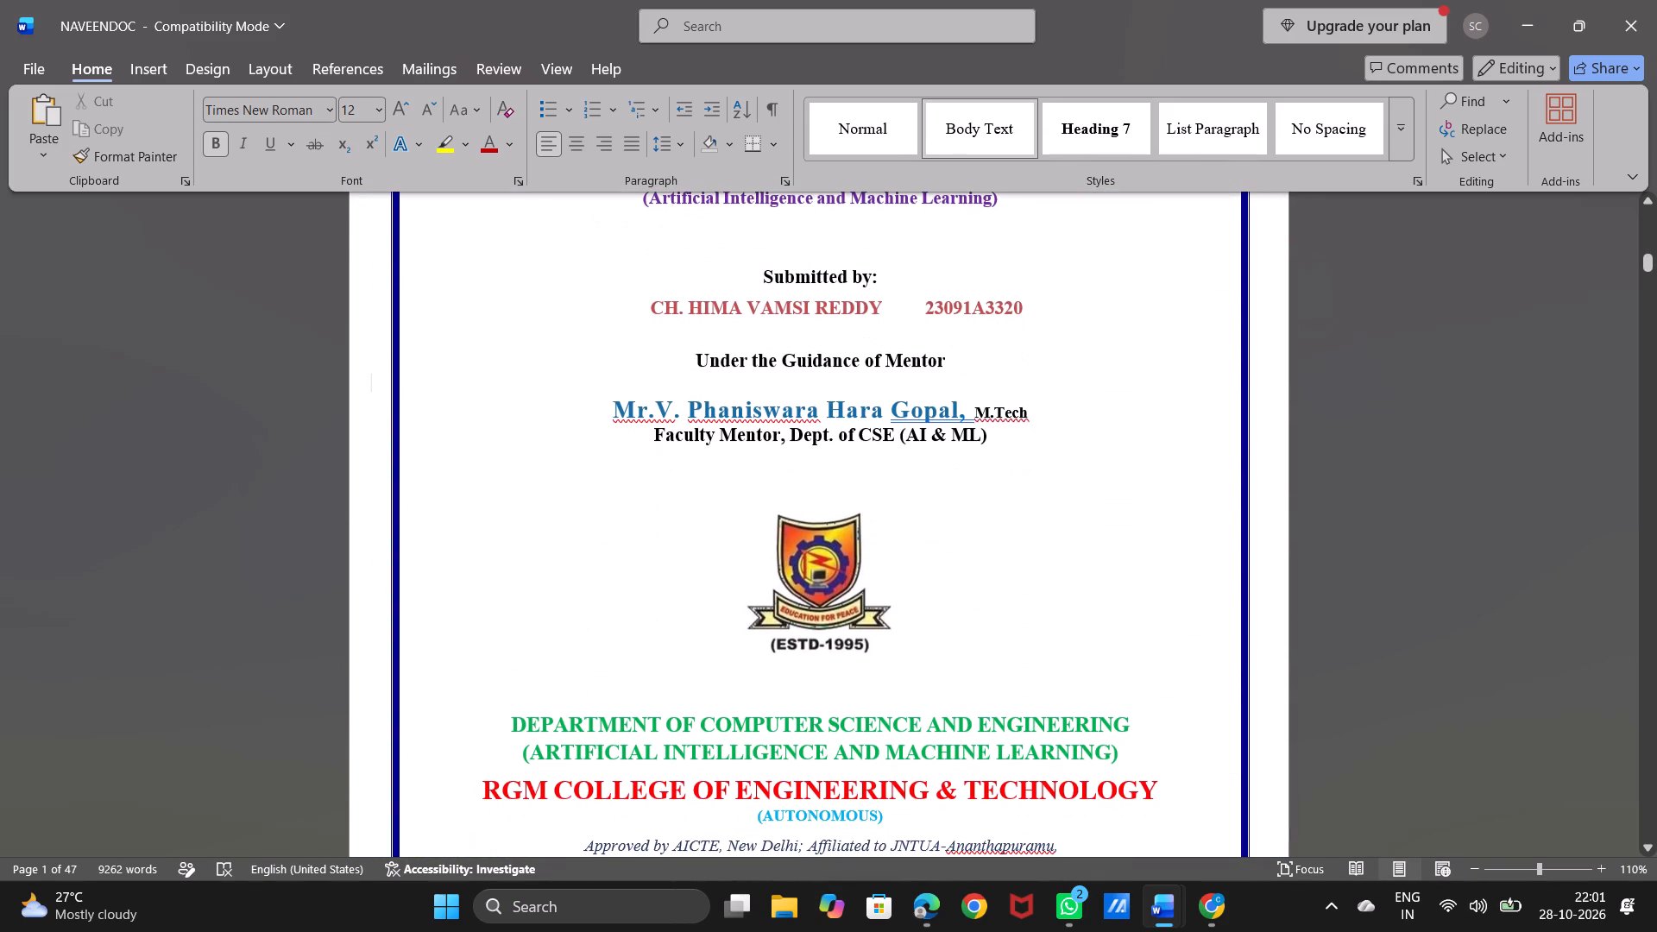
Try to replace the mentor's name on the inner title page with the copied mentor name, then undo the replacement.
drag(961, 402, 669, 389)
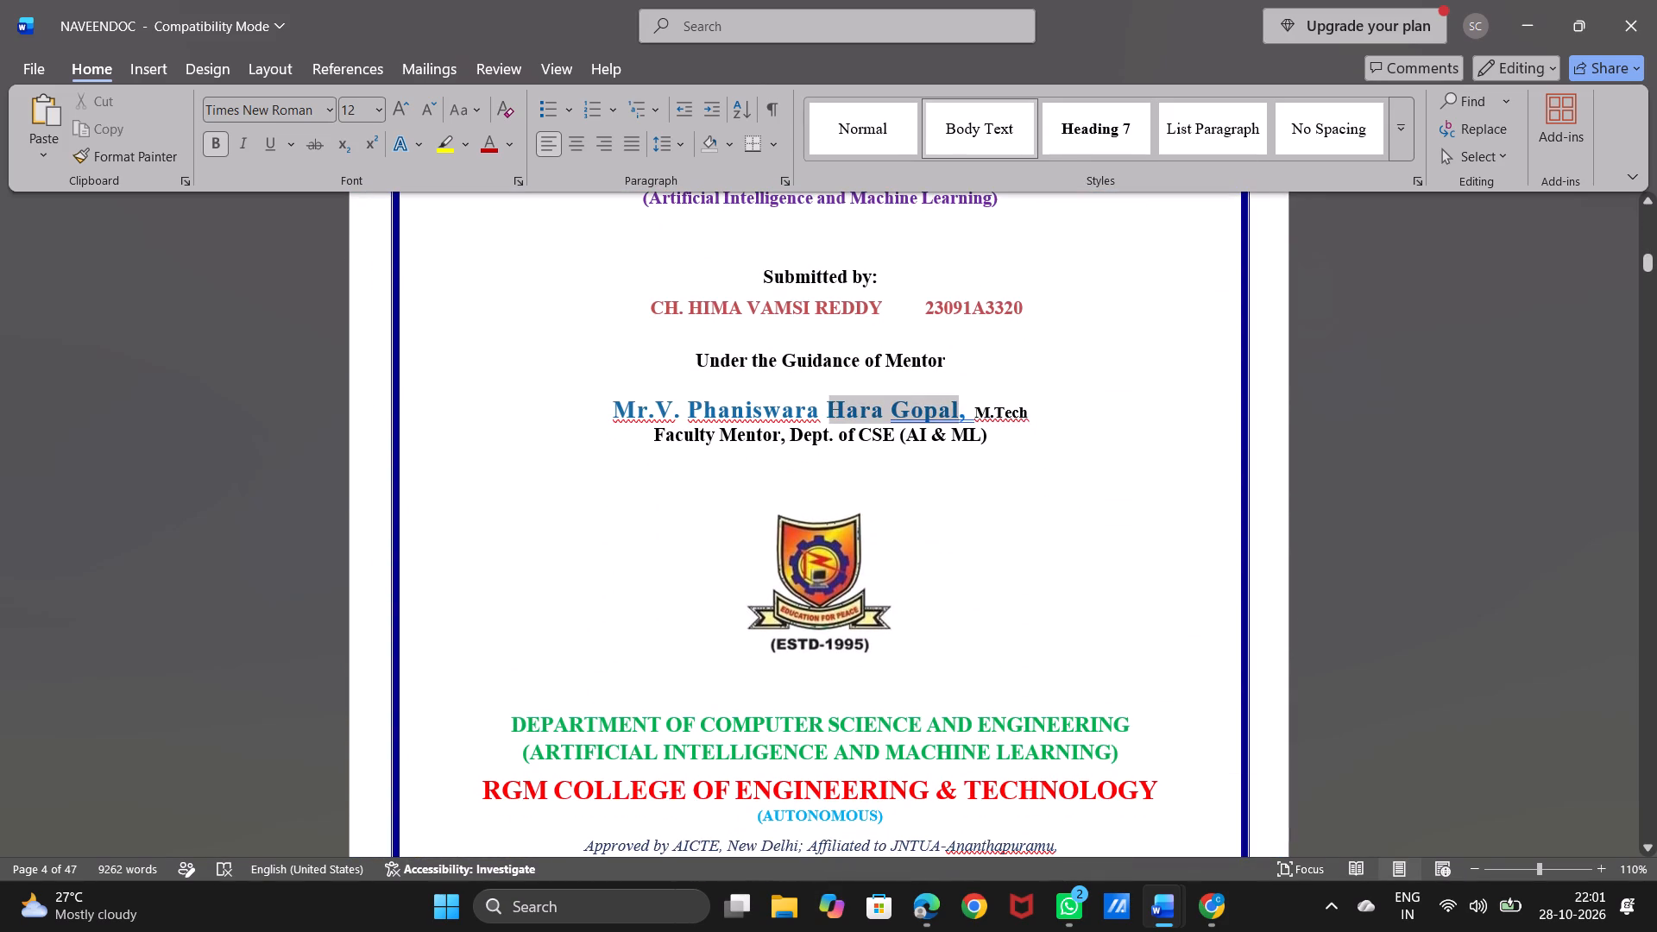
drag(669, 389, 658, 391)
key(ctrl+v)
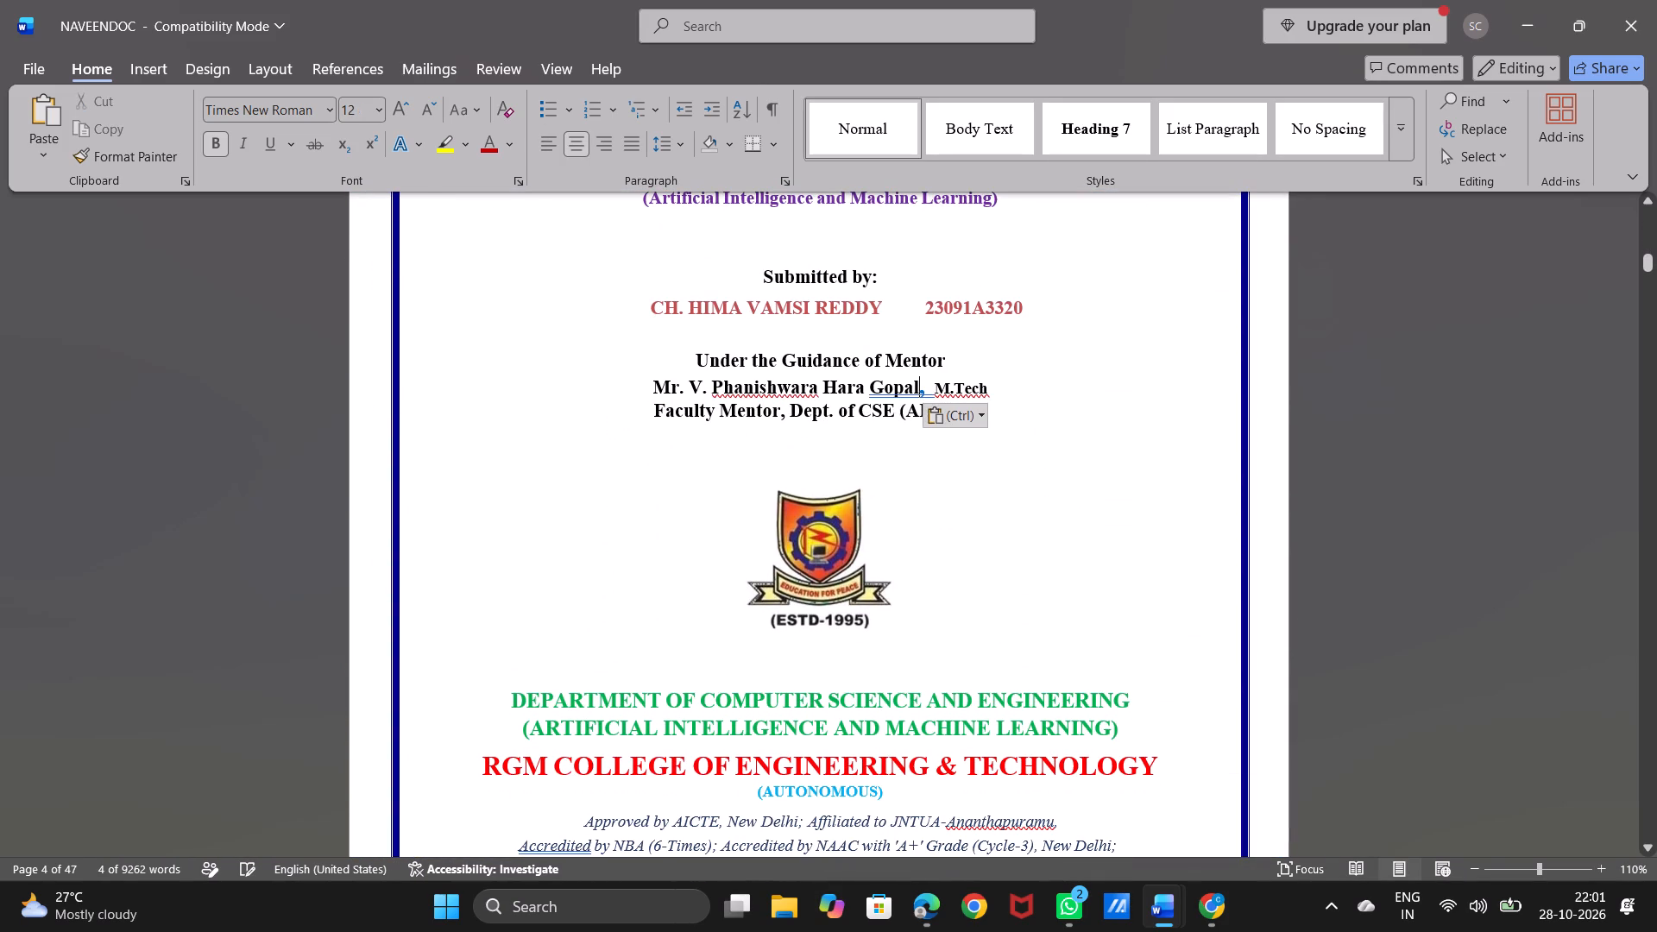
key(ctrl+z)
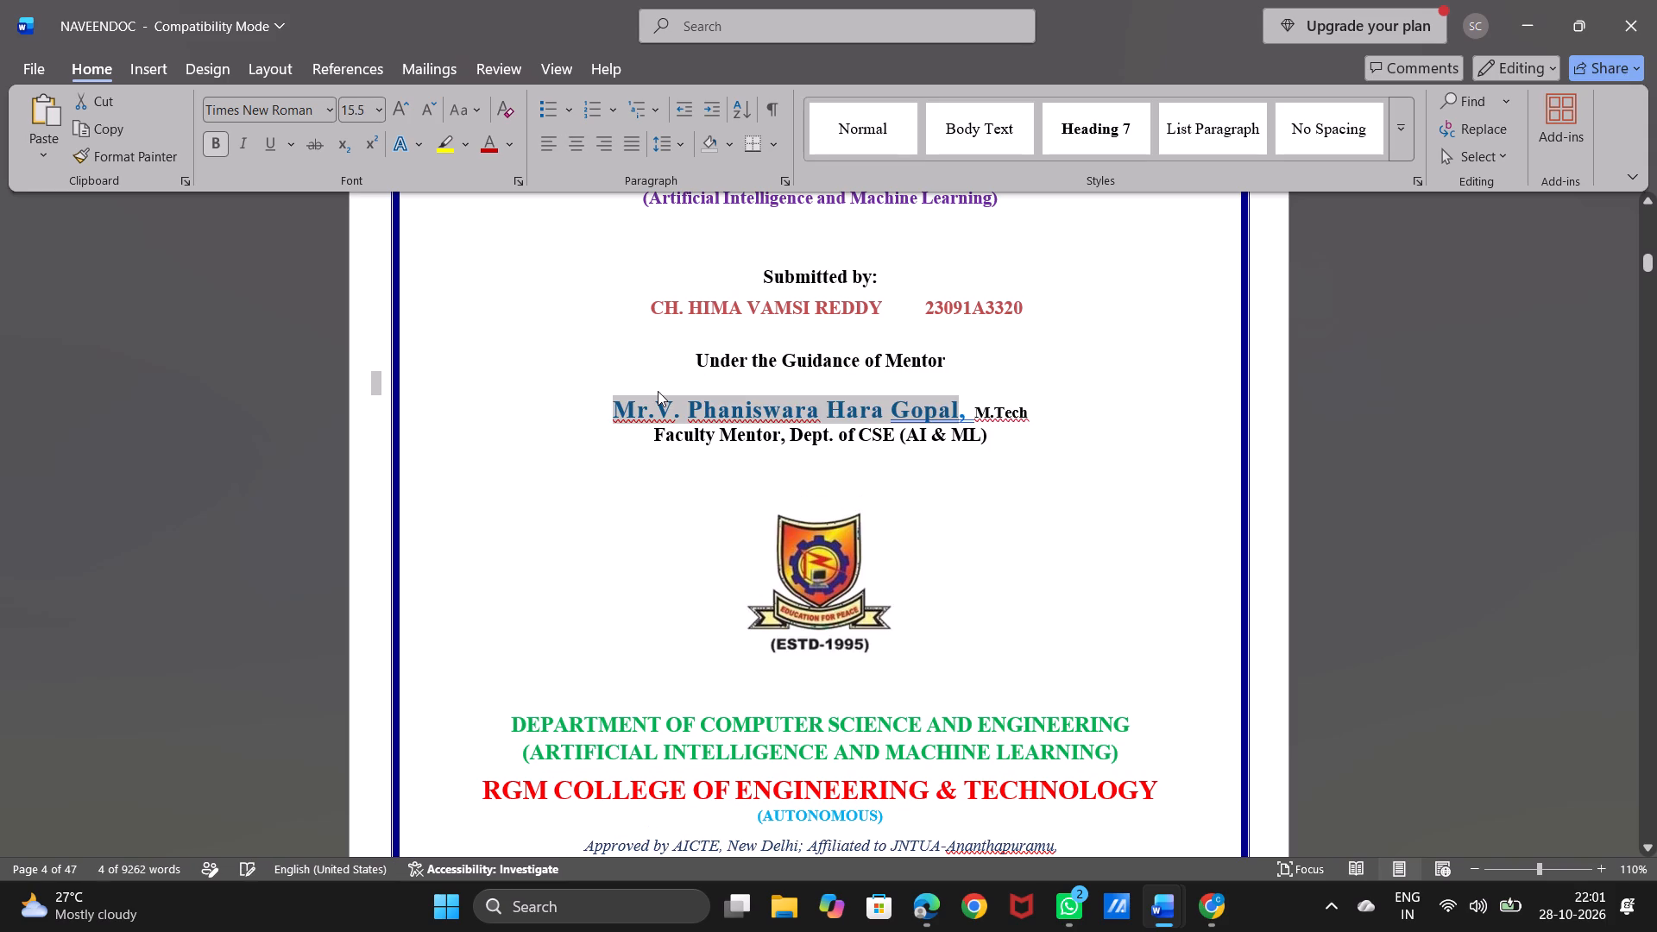
Copy the mentor's full name from the inner title page and return to the mentor line on the cover page.
key(ctrl+c)
click(599, 500)
scroll(599, 500, up, 1)
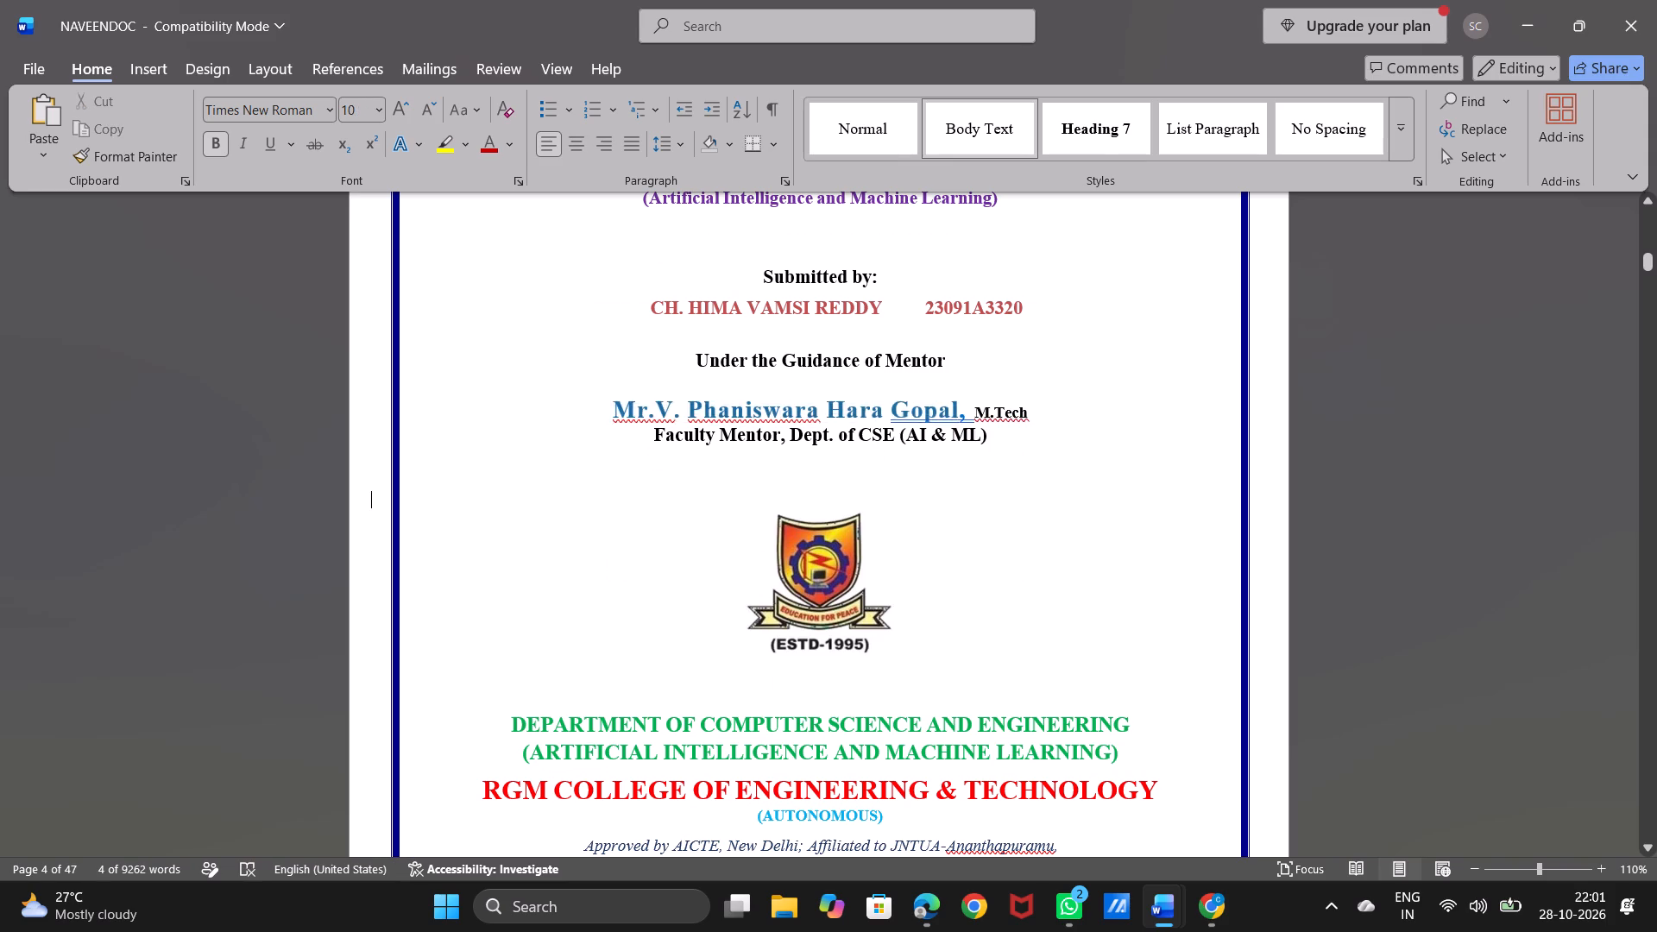
scroll(599, 500, up, 6)
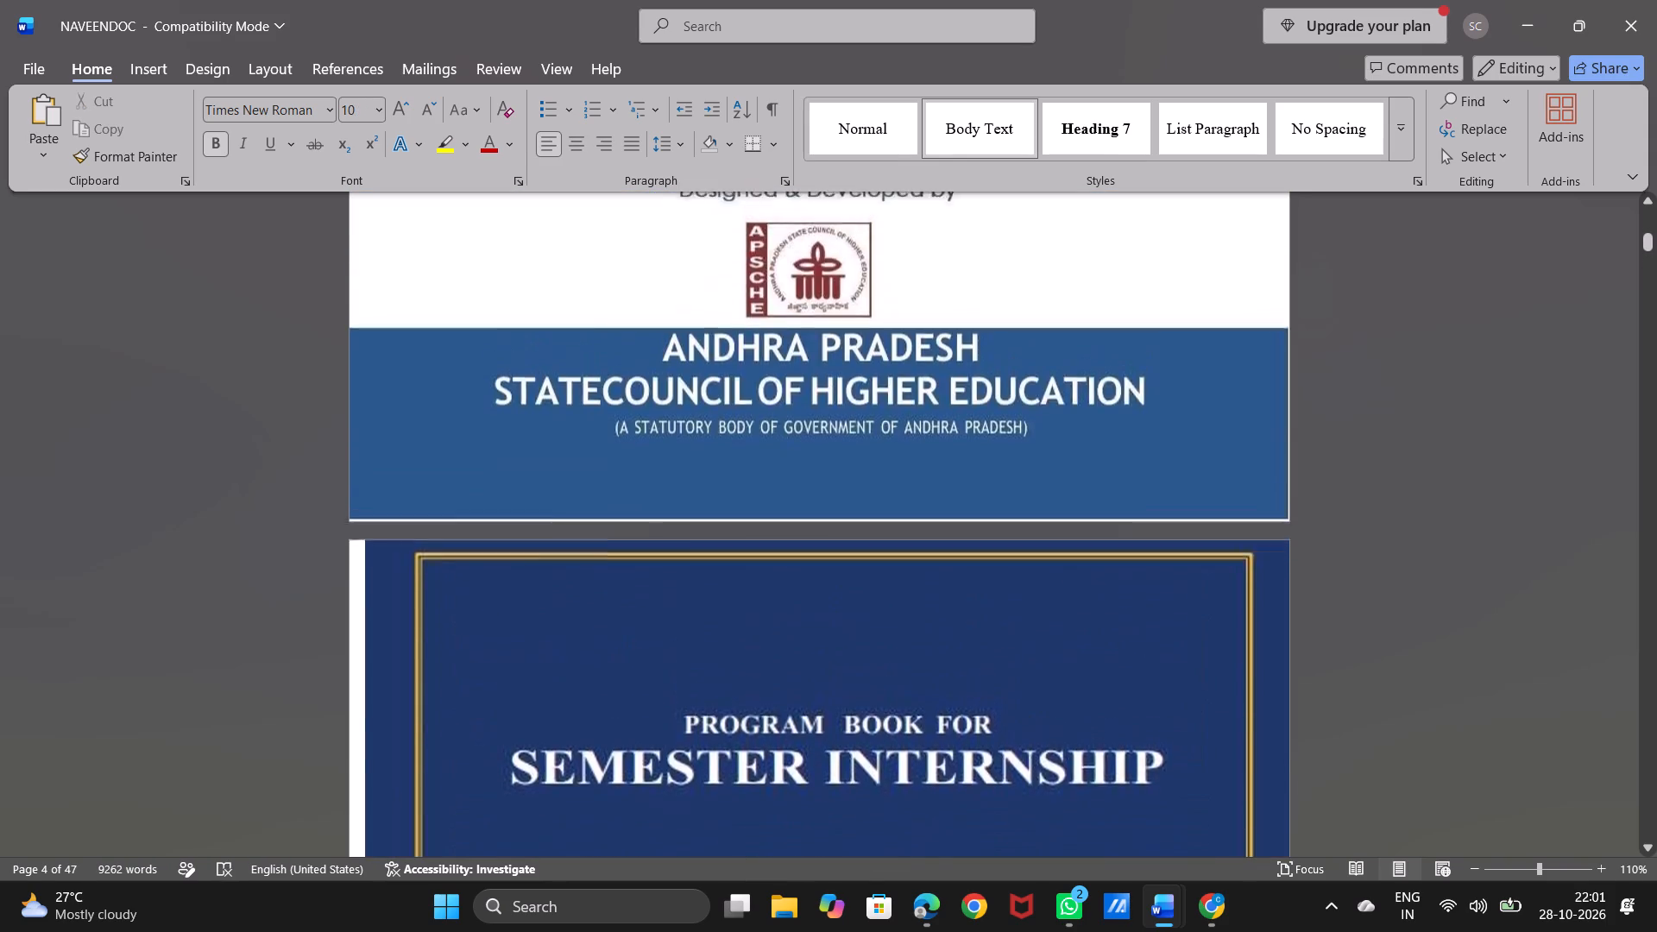
scroll(599, 500, up, 4)
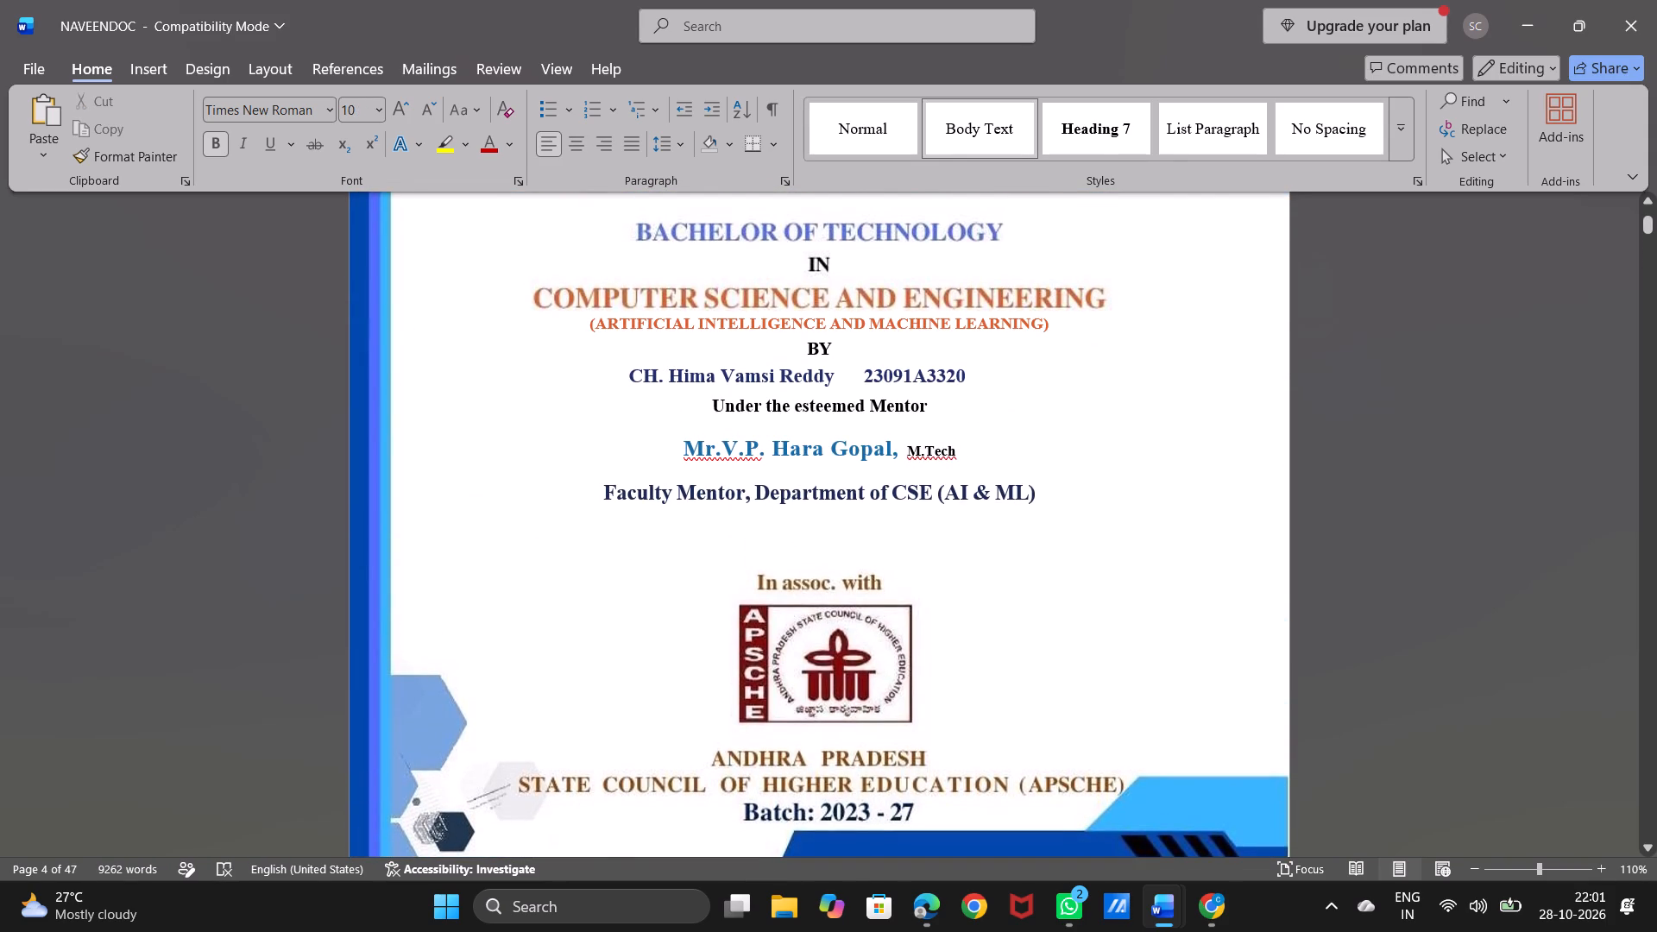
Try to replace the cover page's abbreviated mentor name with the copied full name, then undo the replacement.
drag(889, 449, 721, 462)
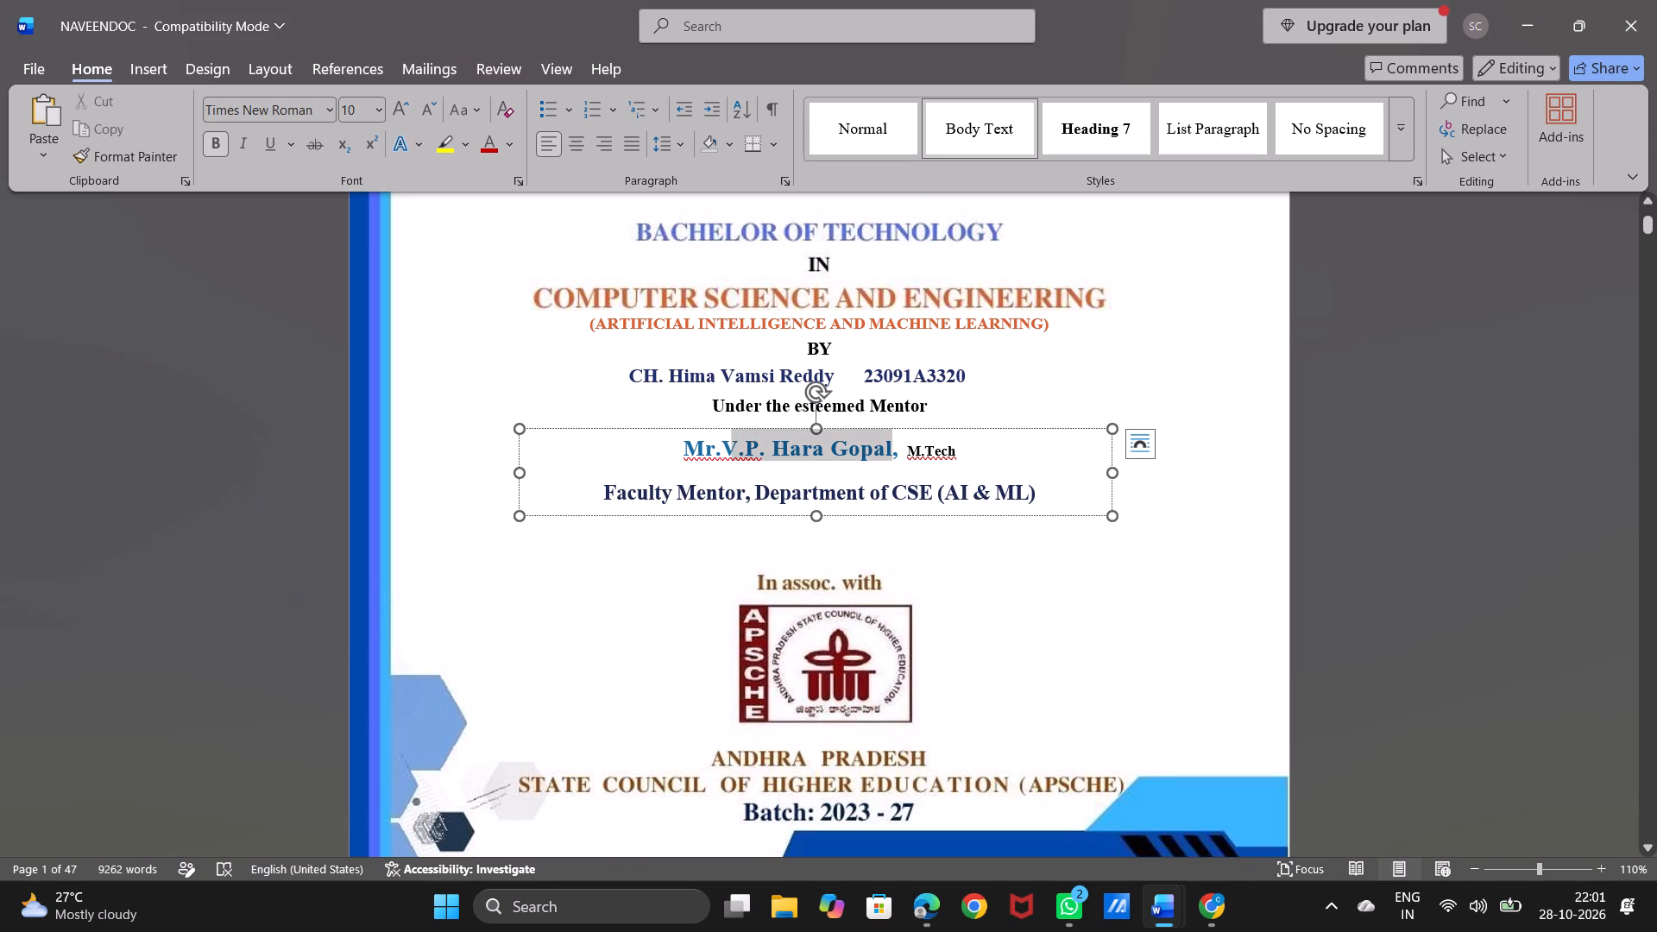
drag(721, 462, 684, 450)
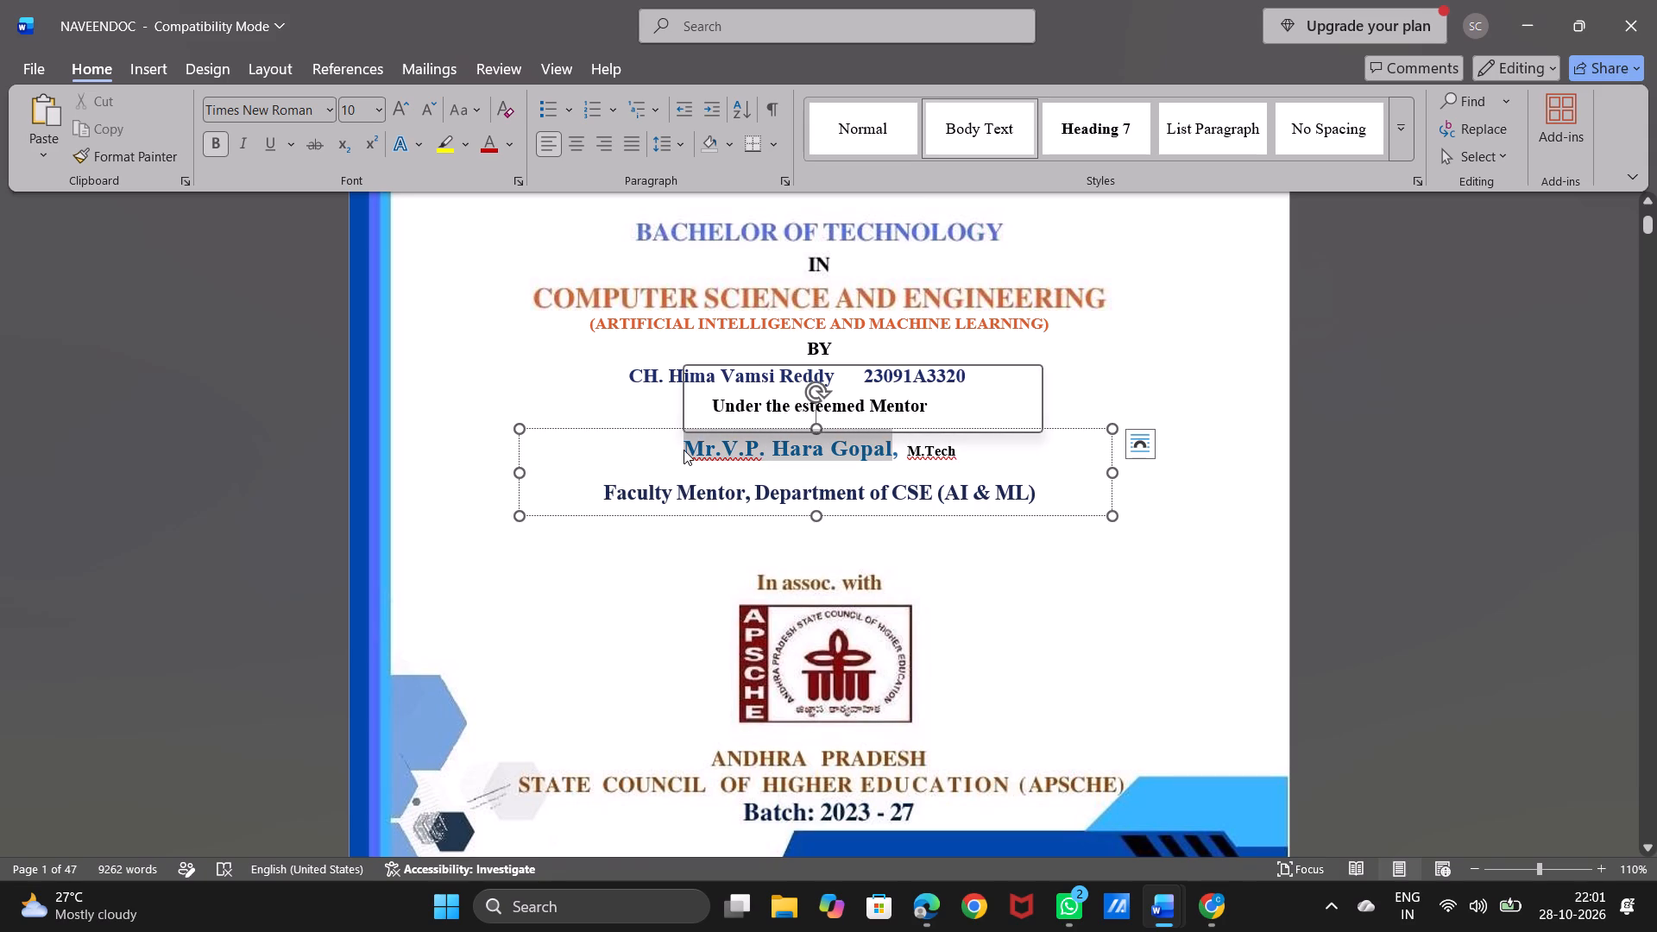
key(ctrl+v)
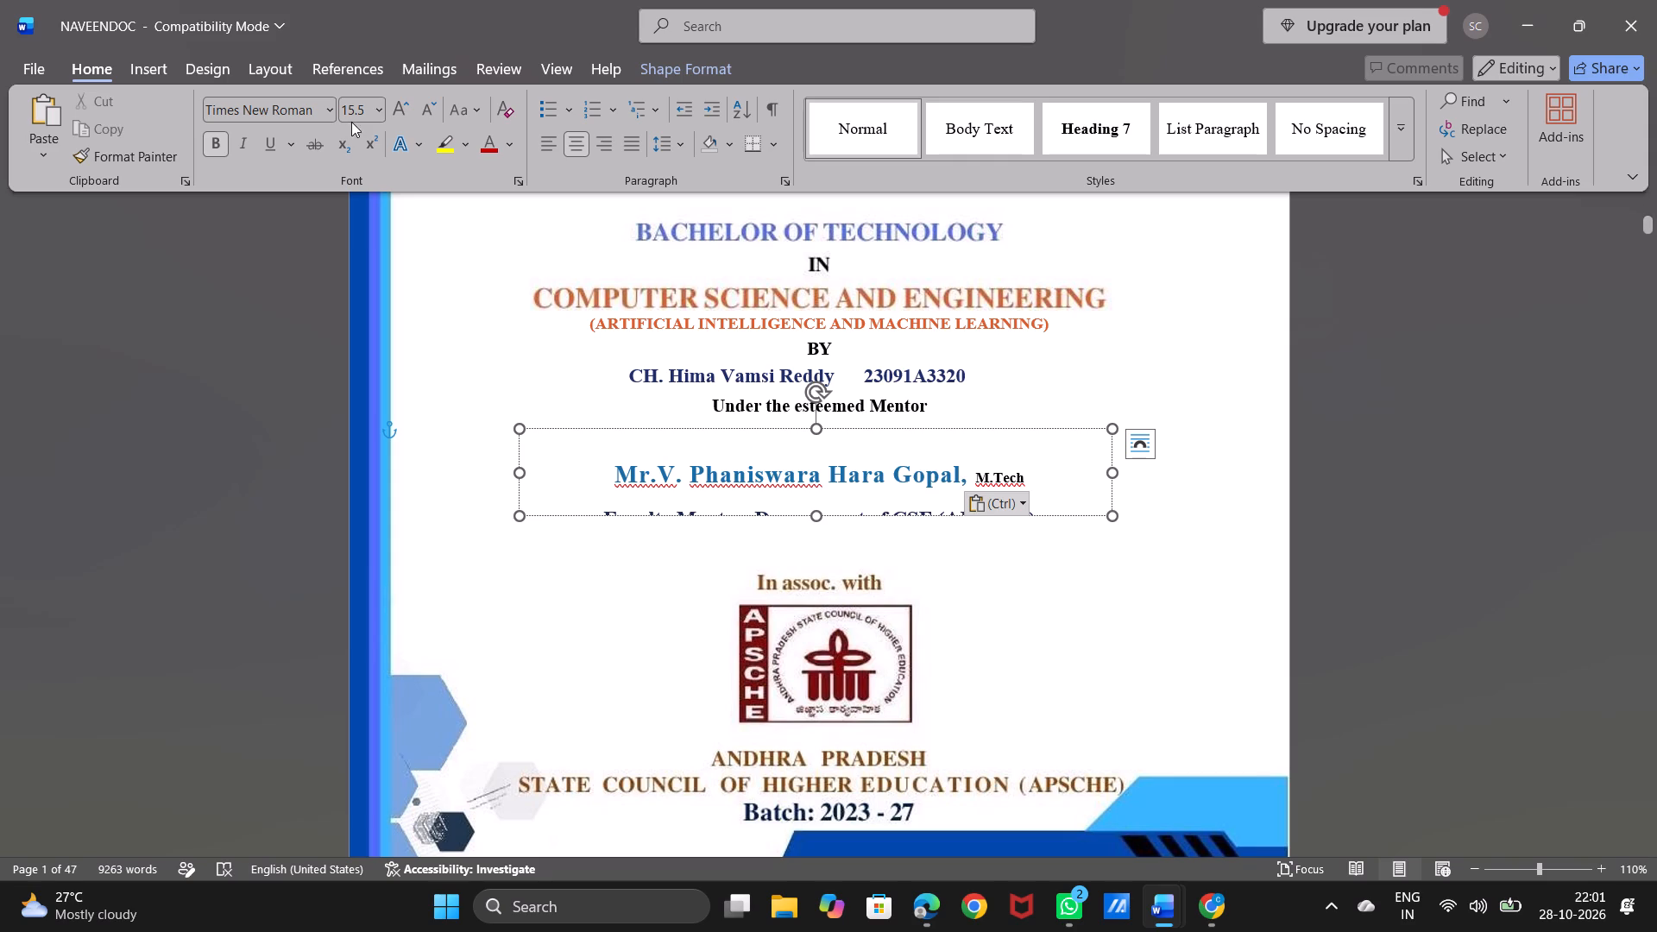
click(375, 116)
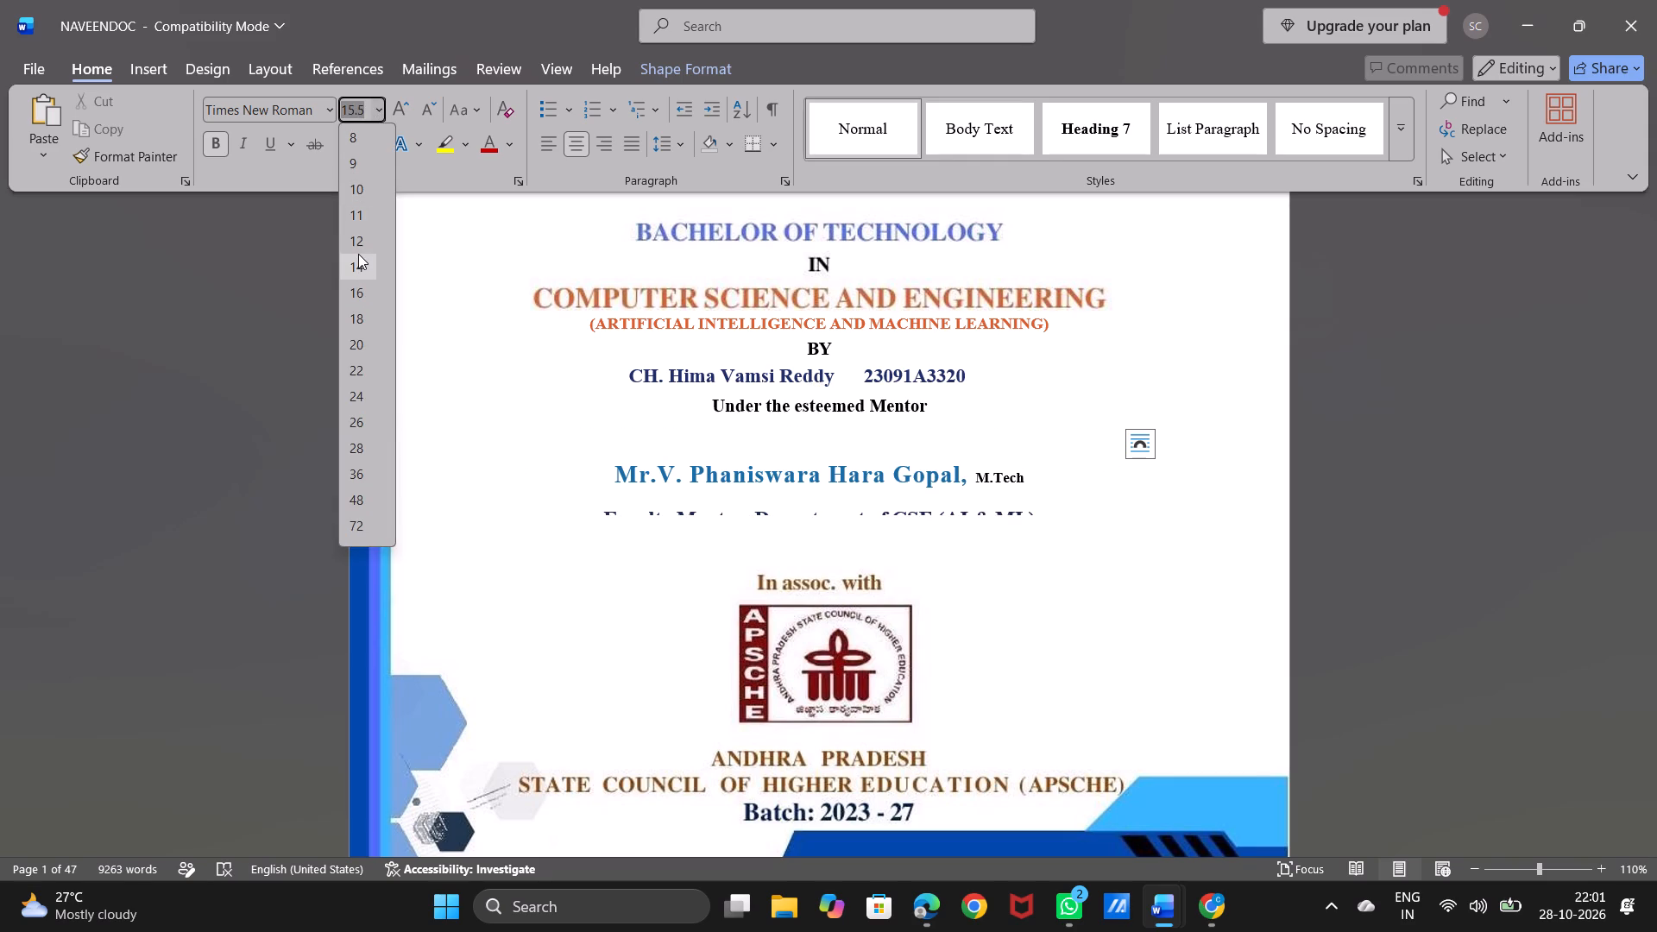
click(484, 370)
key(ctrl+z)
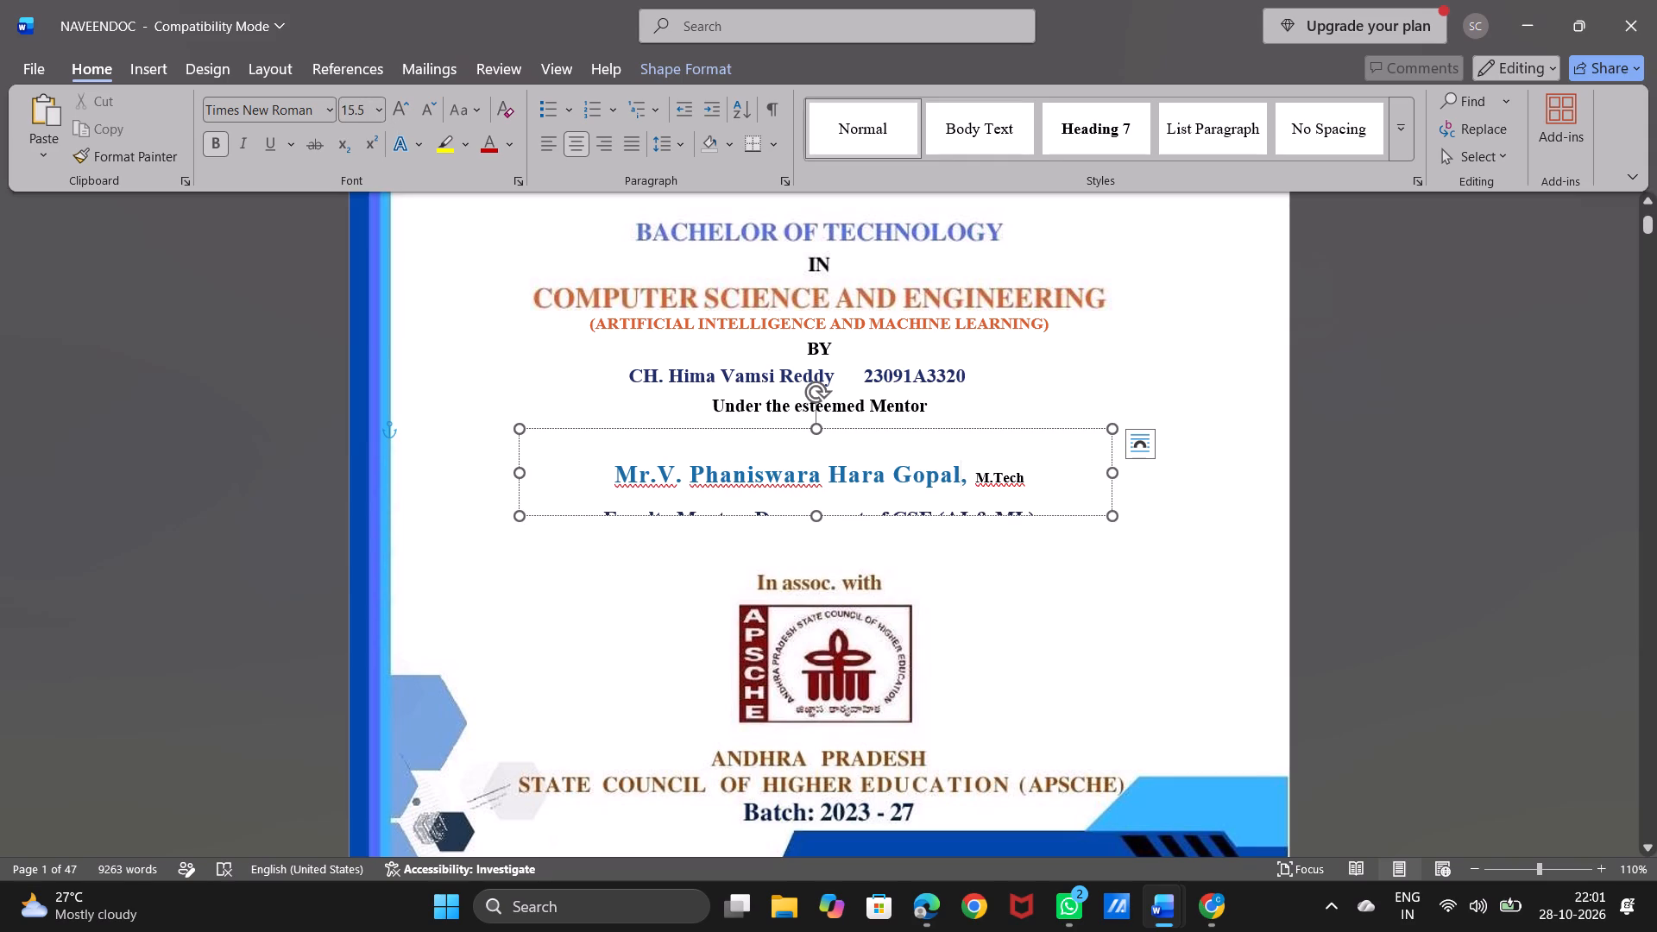
Replace the abbreviated mentor name on the cover page with the copied full mentor name, keeping the M.Tech suffix.
click(900, 474)
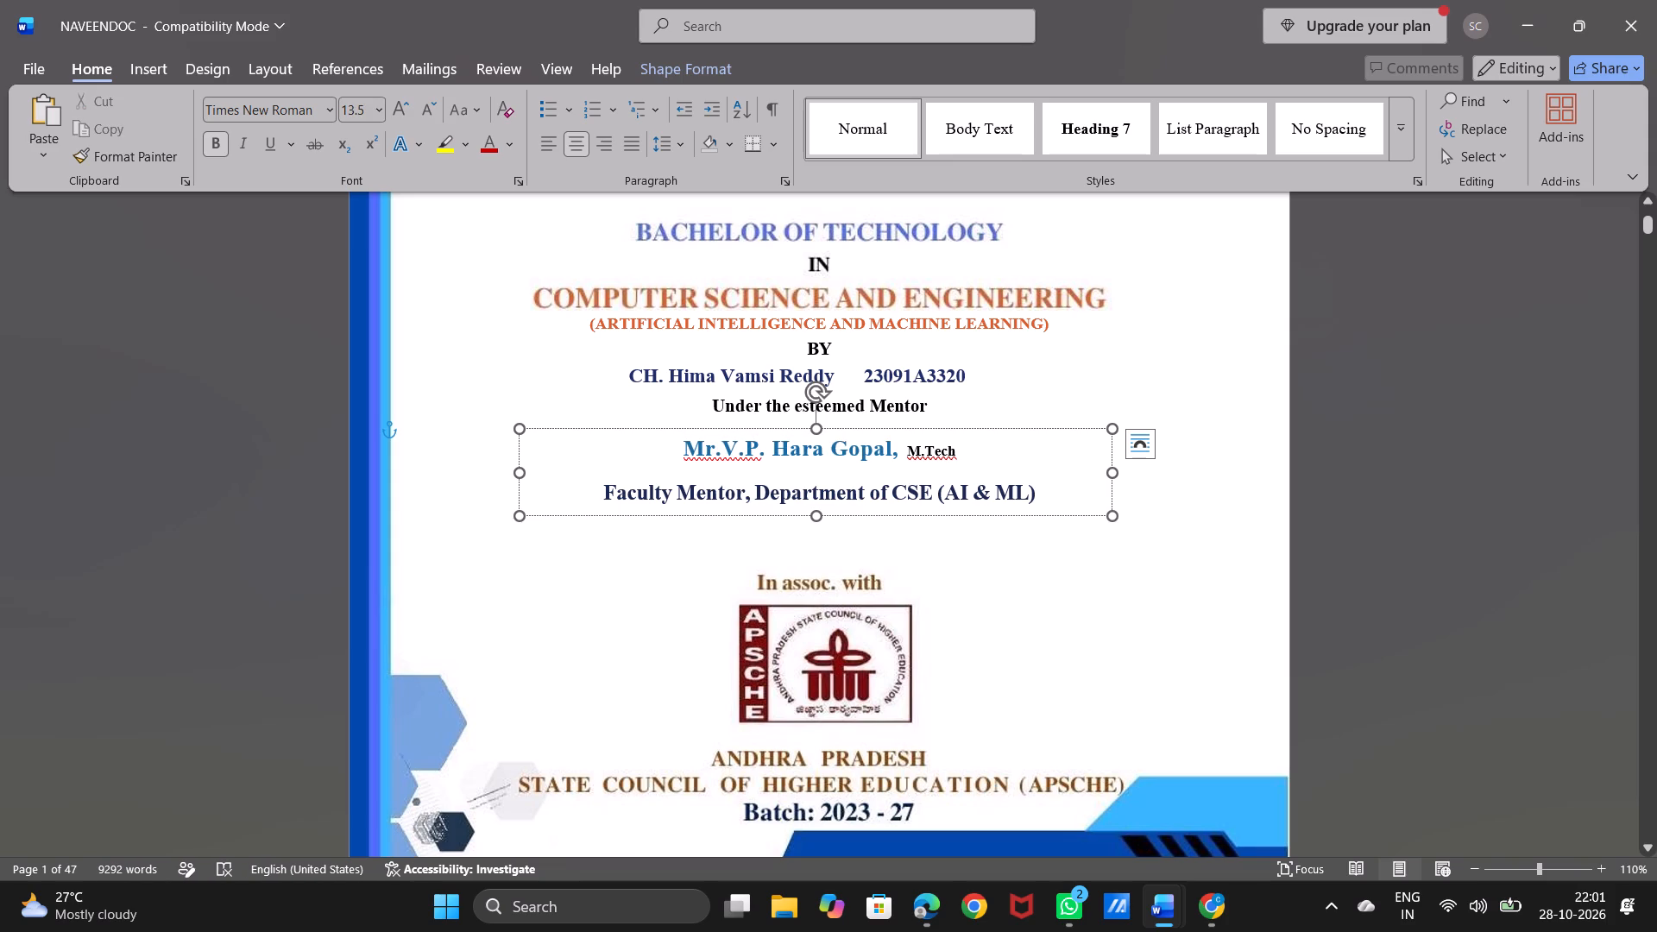
drag(892, 449, 692, 444)
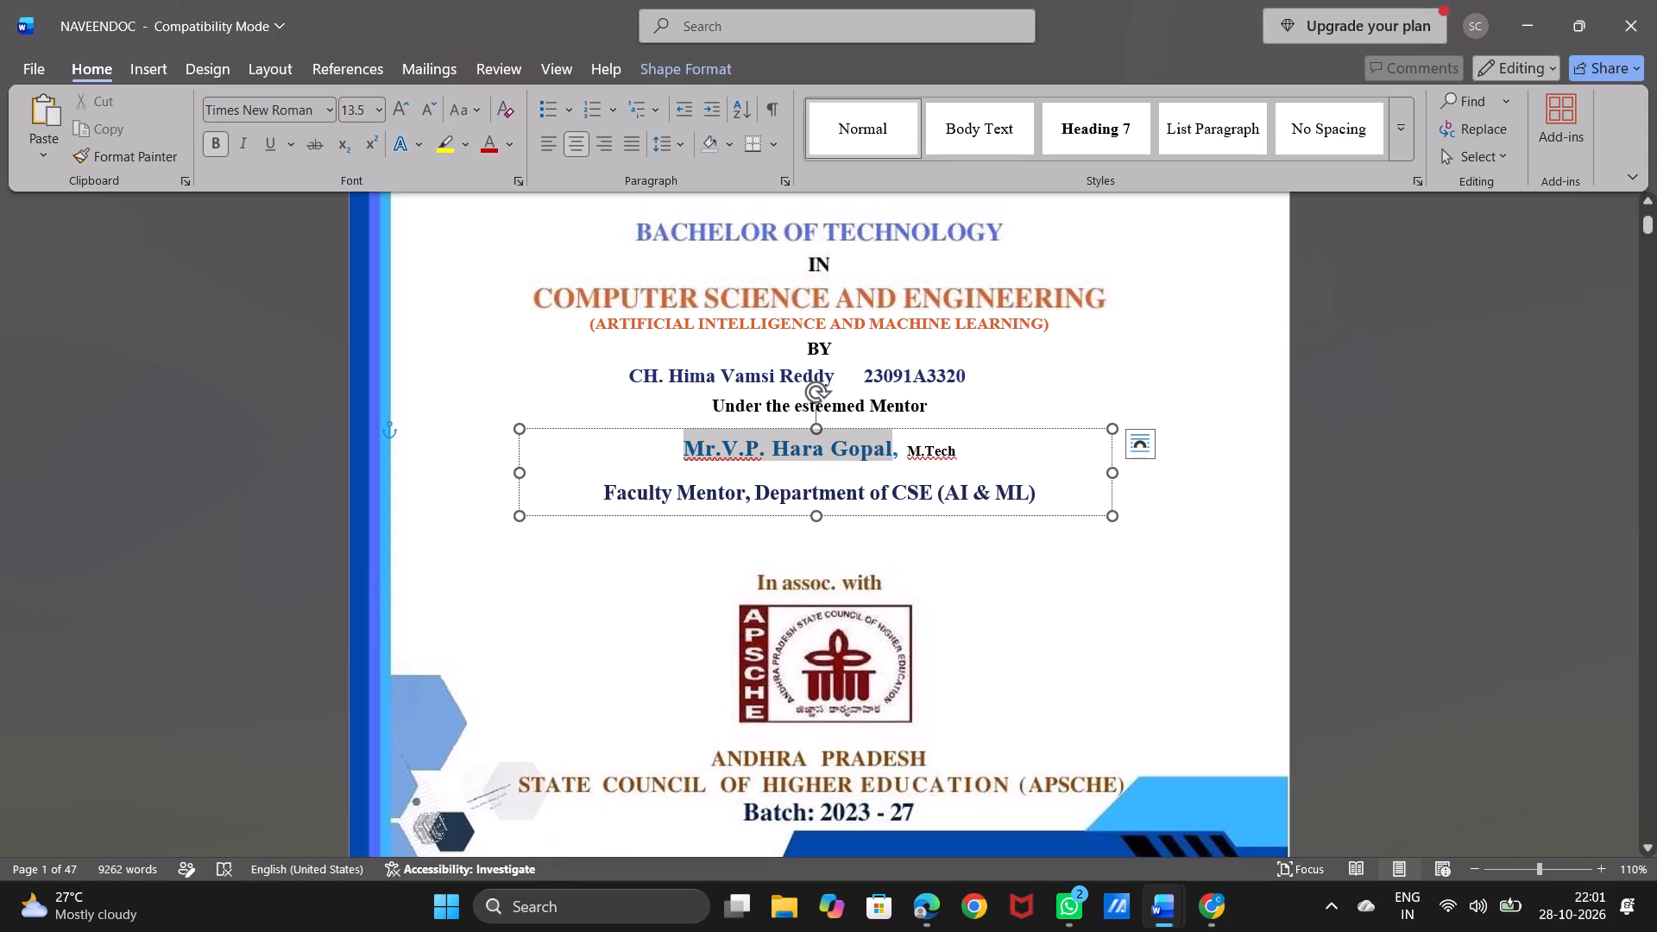
drag(692, 444, 693, 444)
key(ctrl+v)
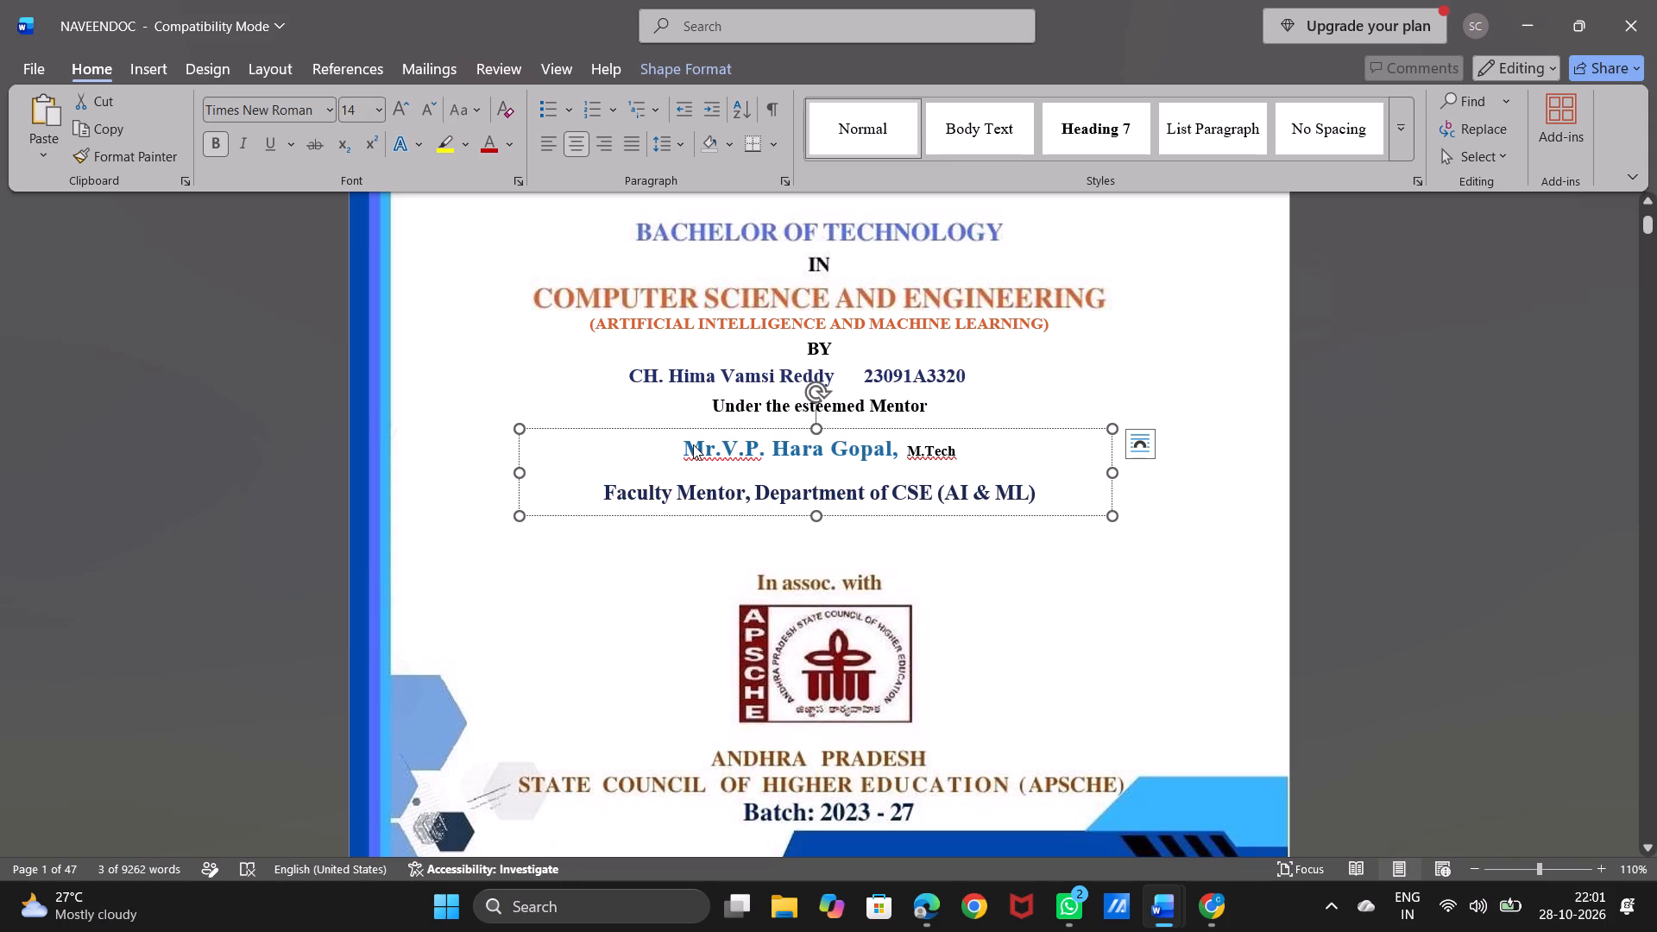
Extend the cover page's mentor text box downward so the faculty mentor and department line fits inside it.
scroll(693, 444, down, 1)
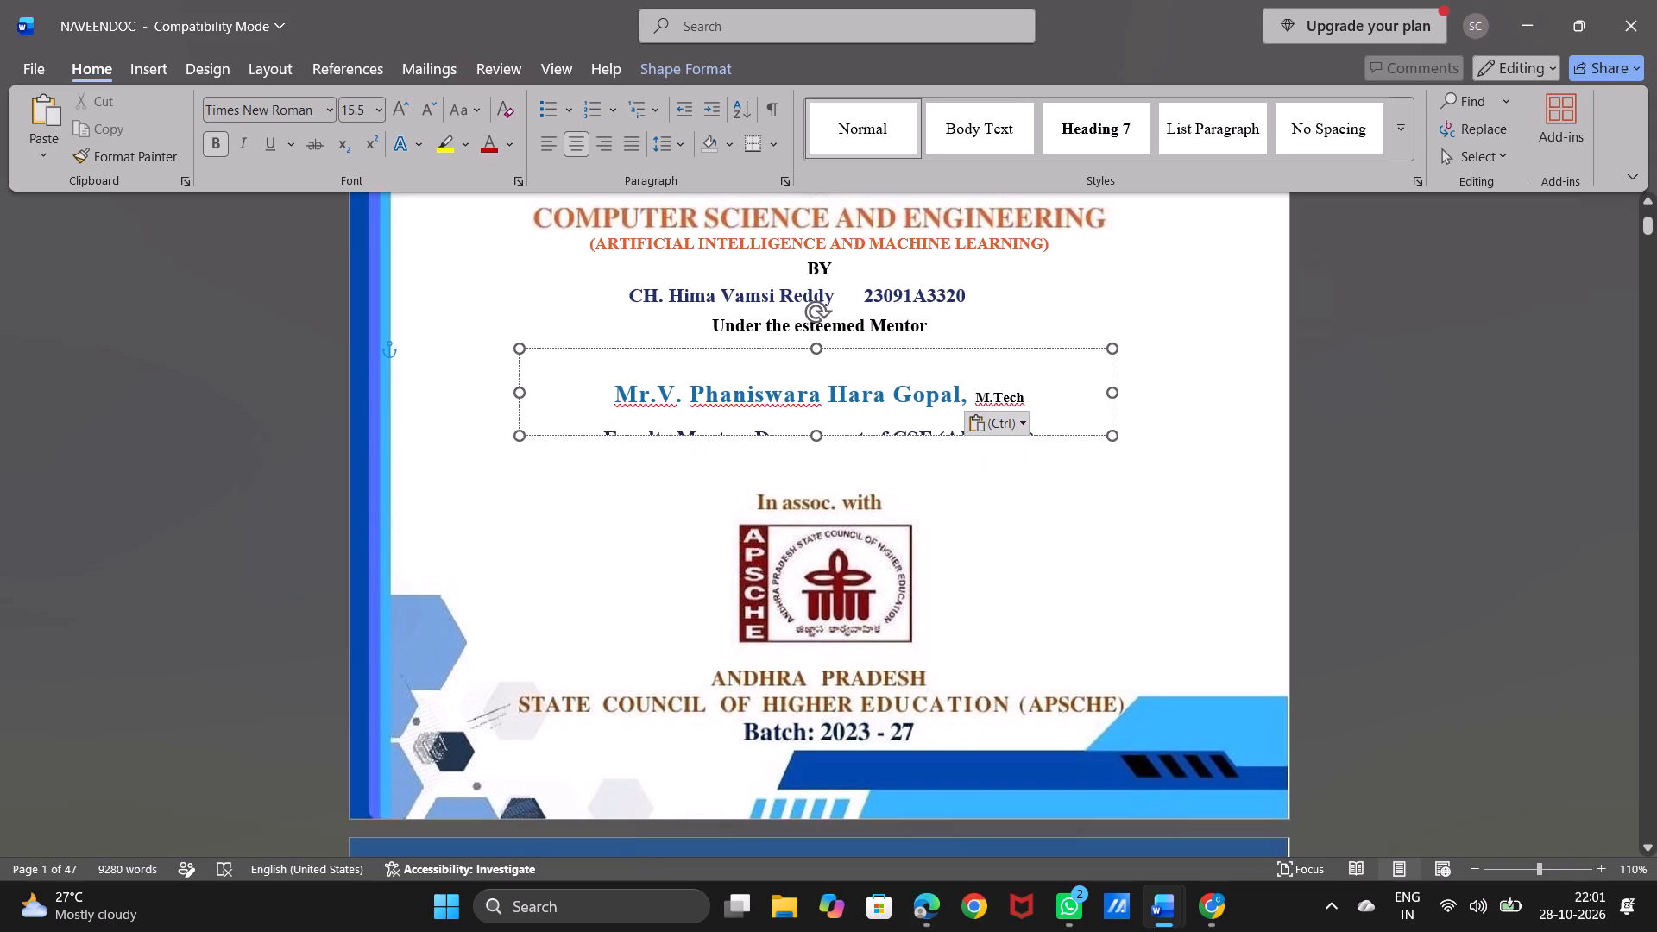
drag(813, 438, 817, 455)
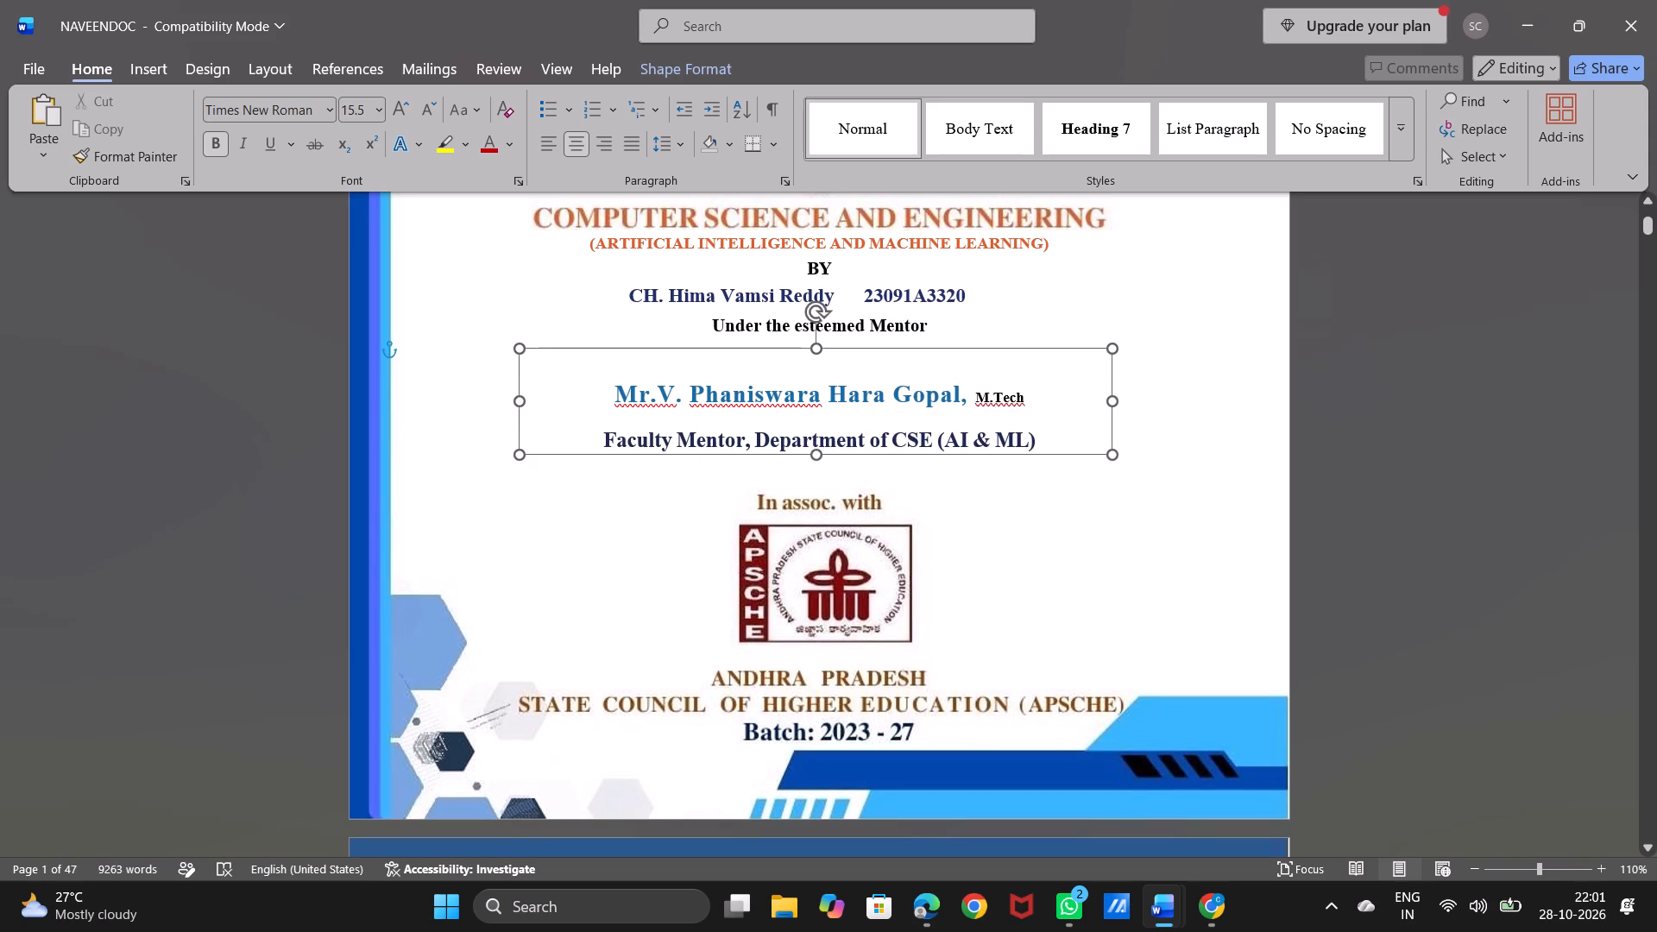
drag(817, 455, 817, 457)
click(1045, 415)
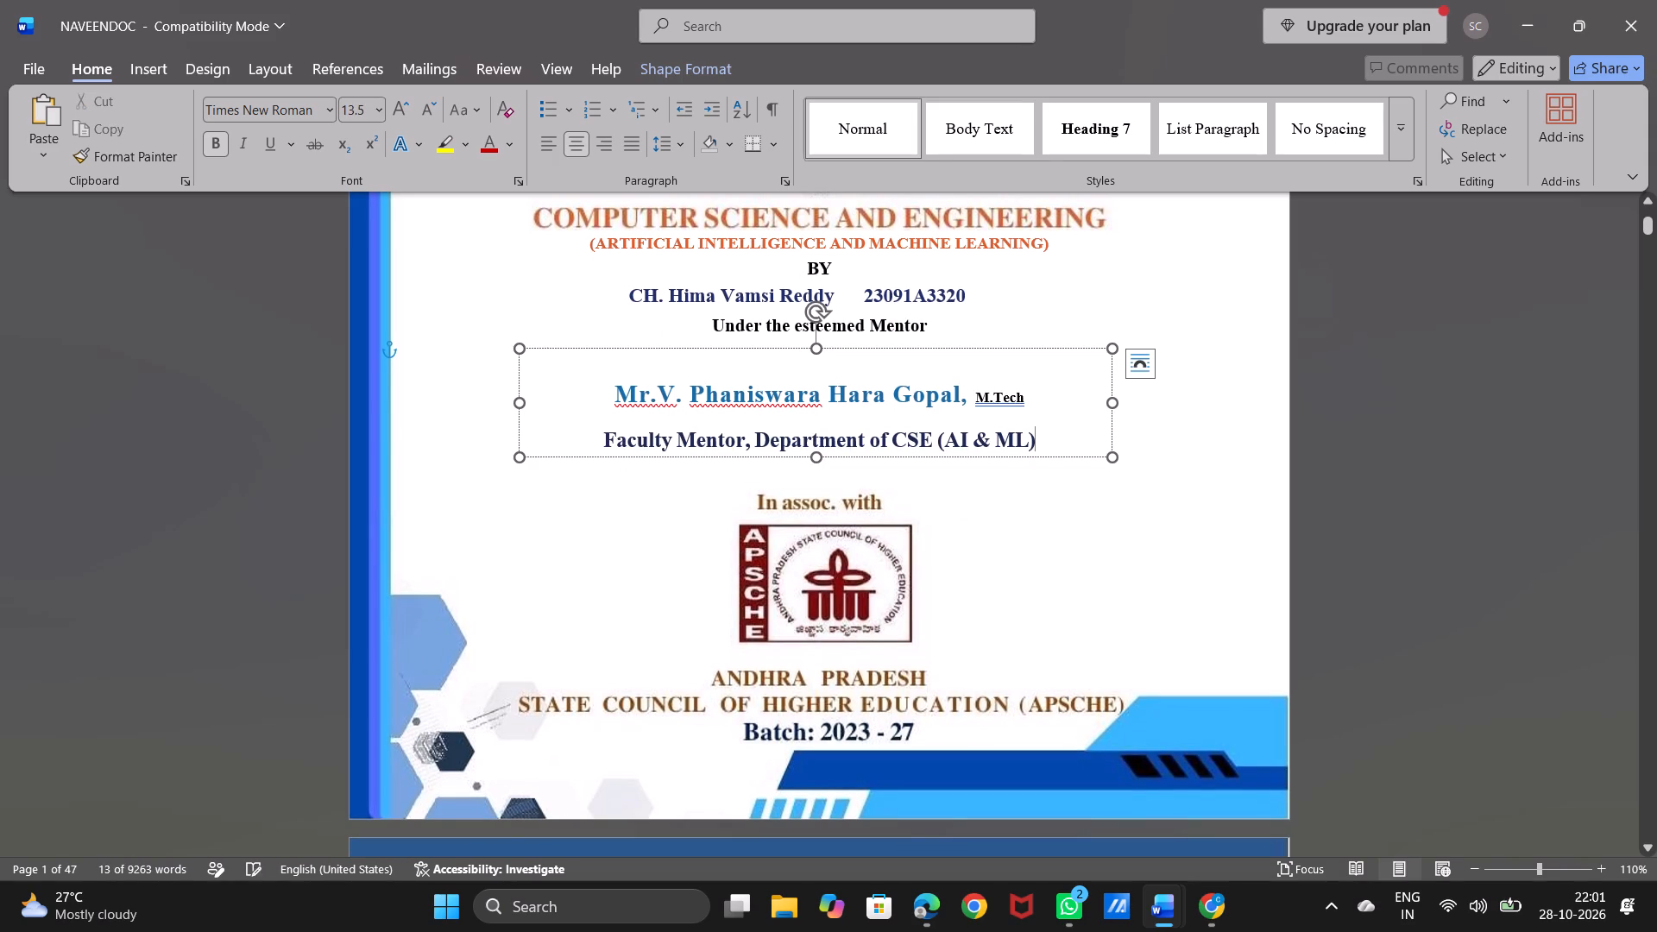
Set the font size of the mentor's name on the cover page to 14.
drag(961, 388, 726, 371)
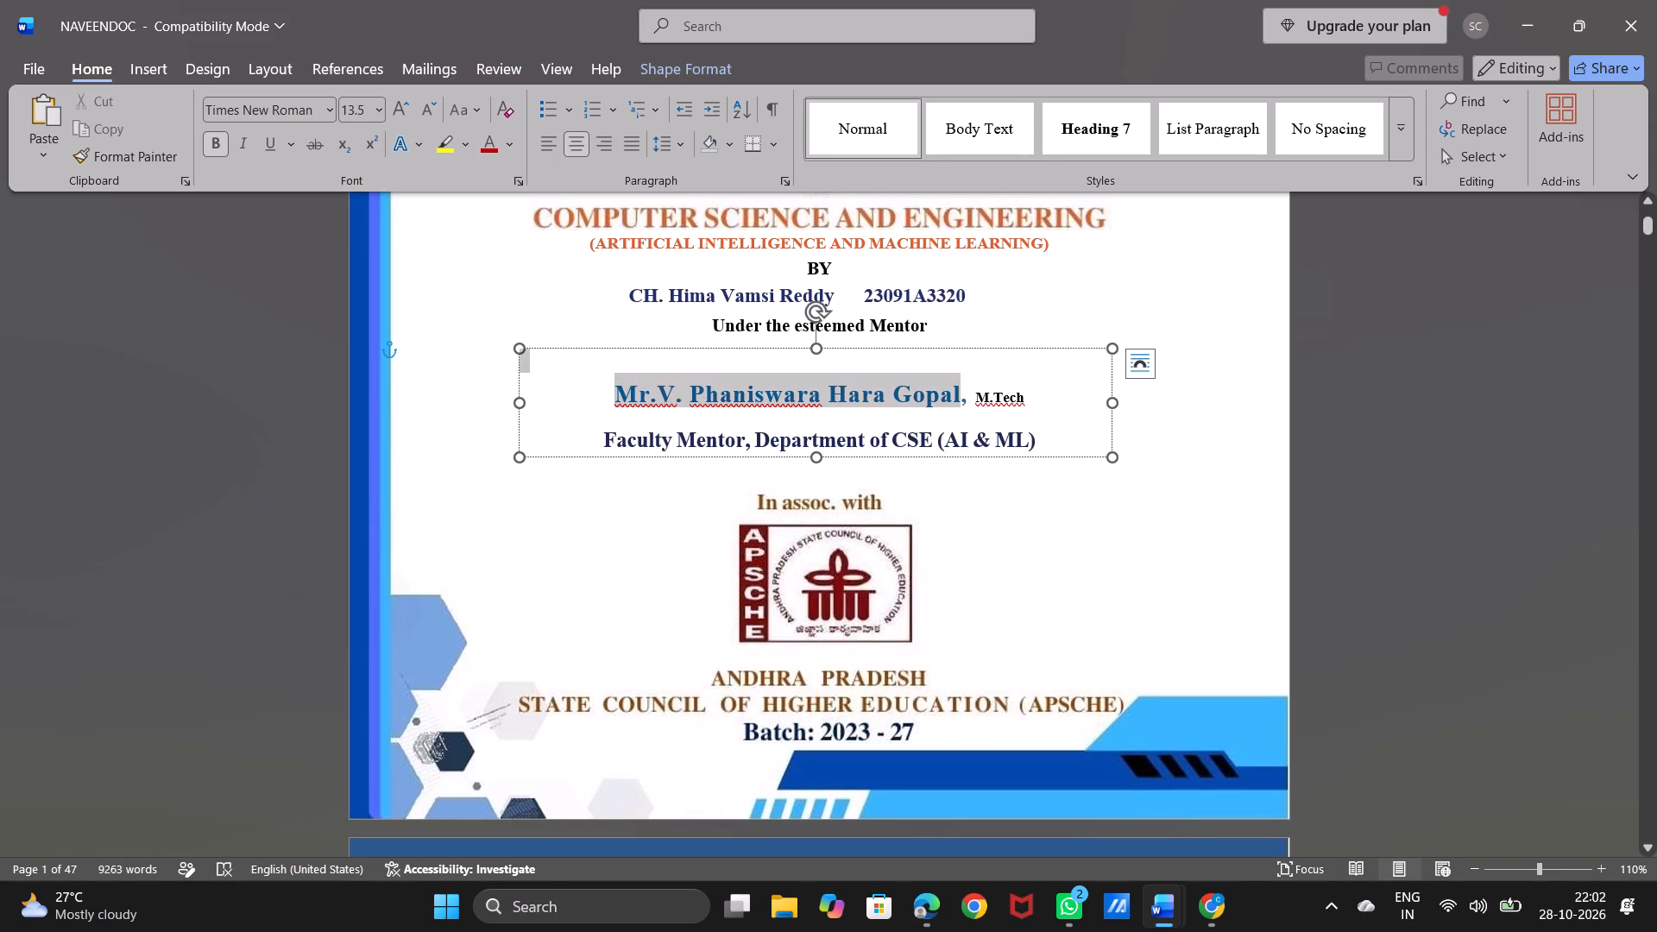
drag(726, 371, 634, 387)
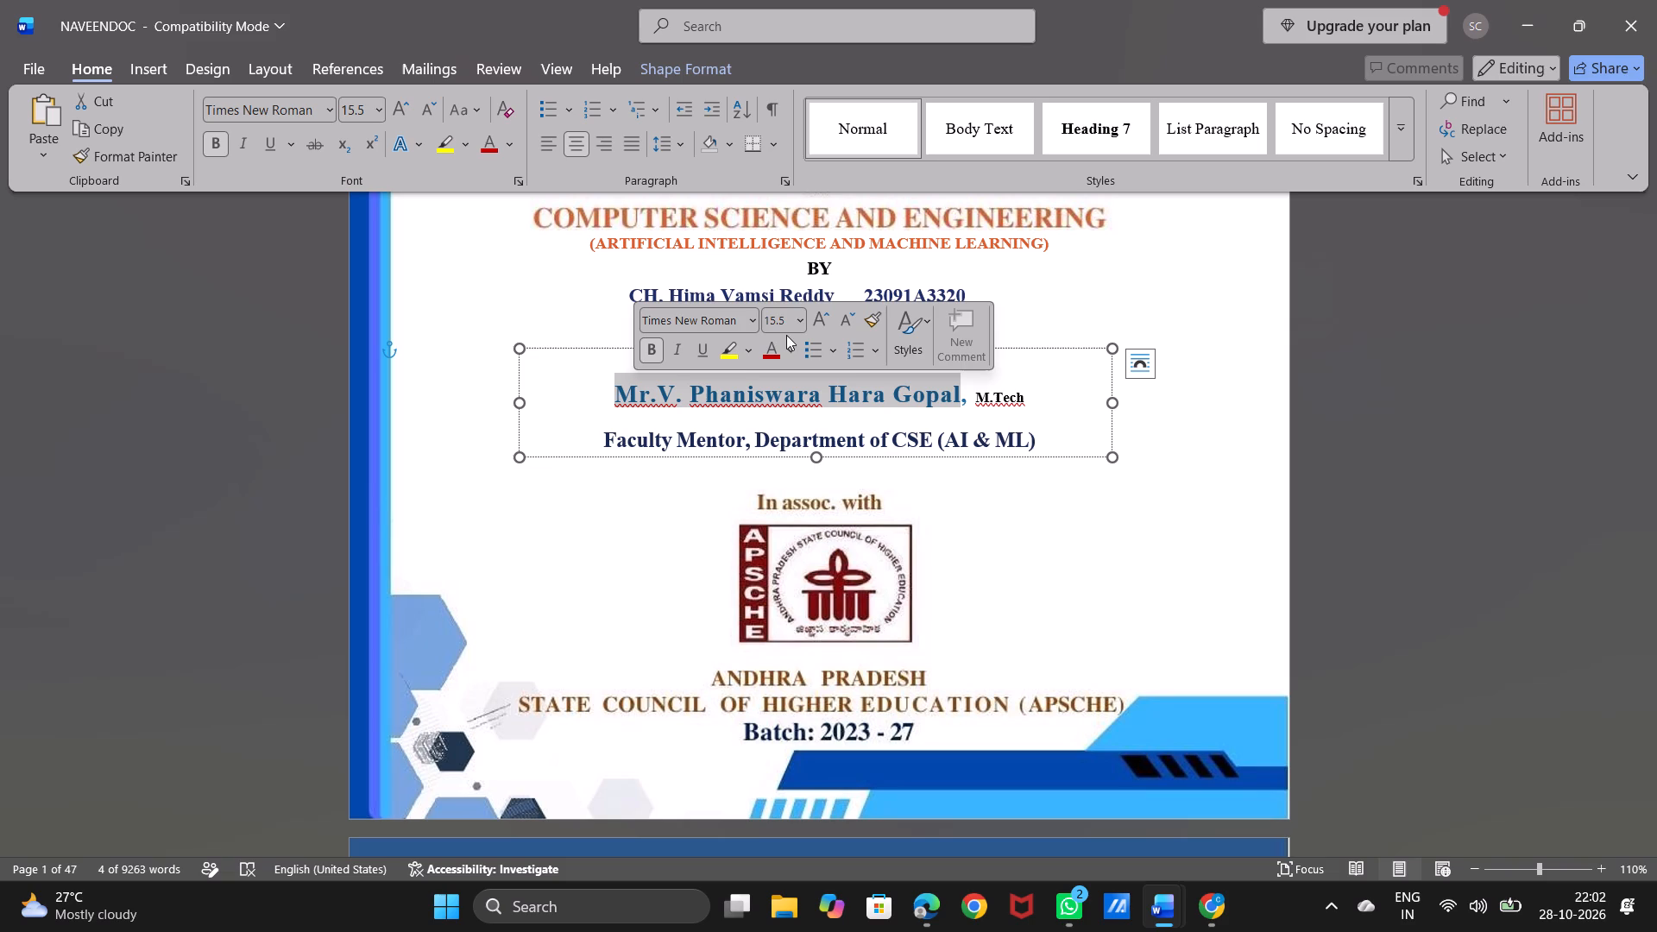
click(792, 322)
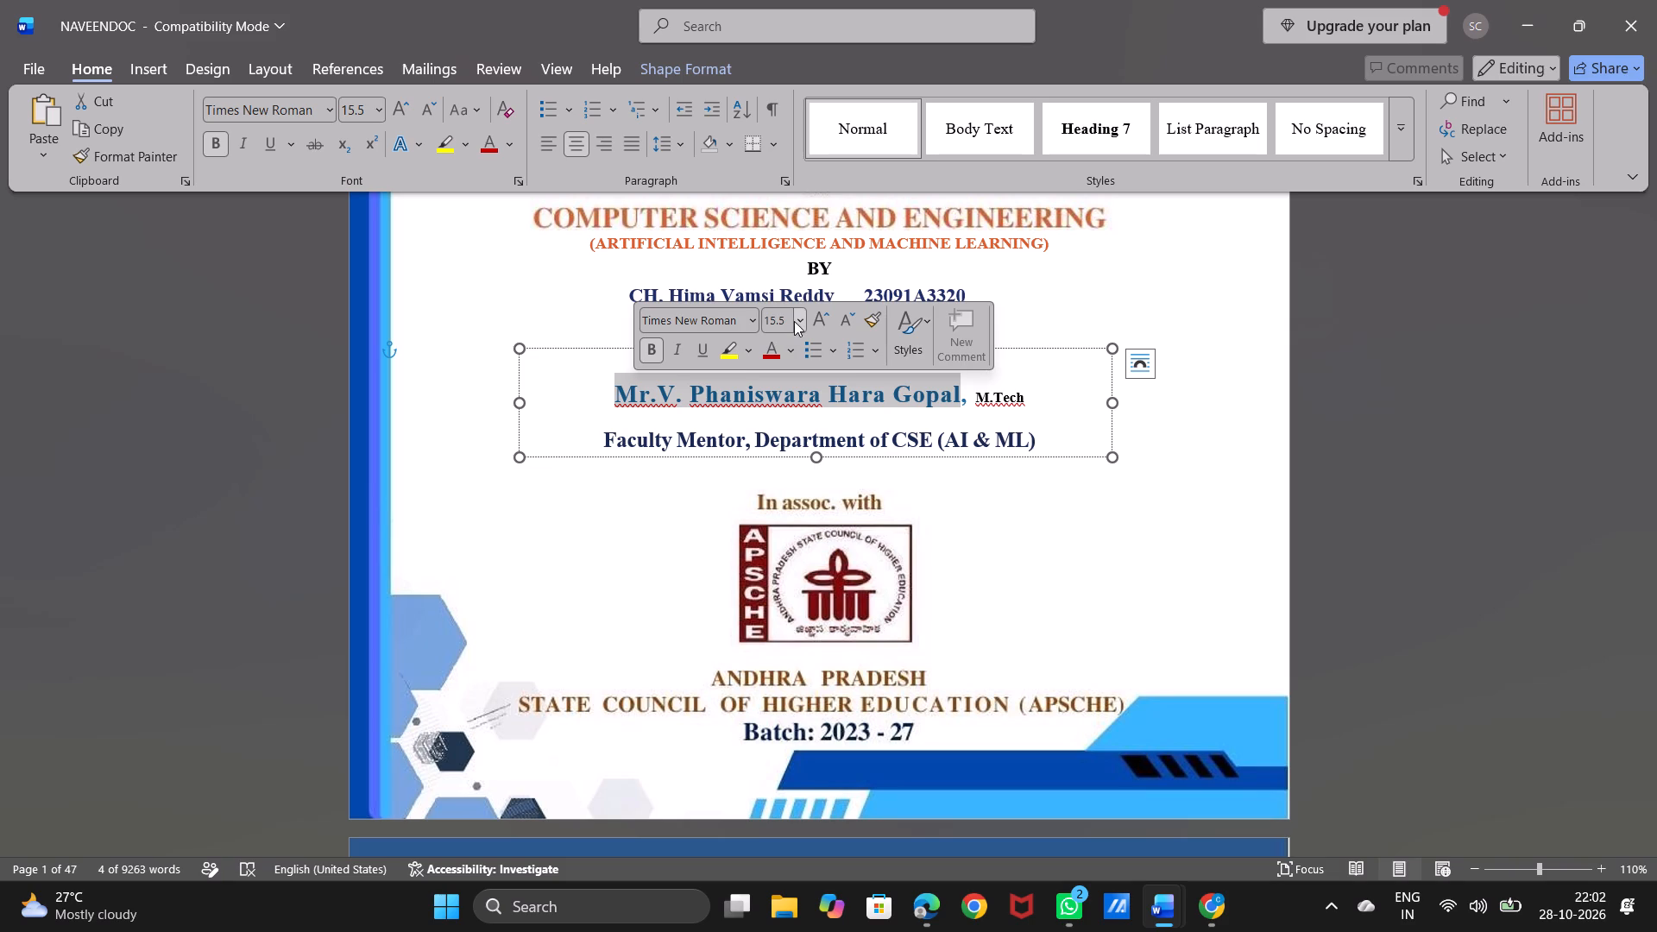
click(798, 319)
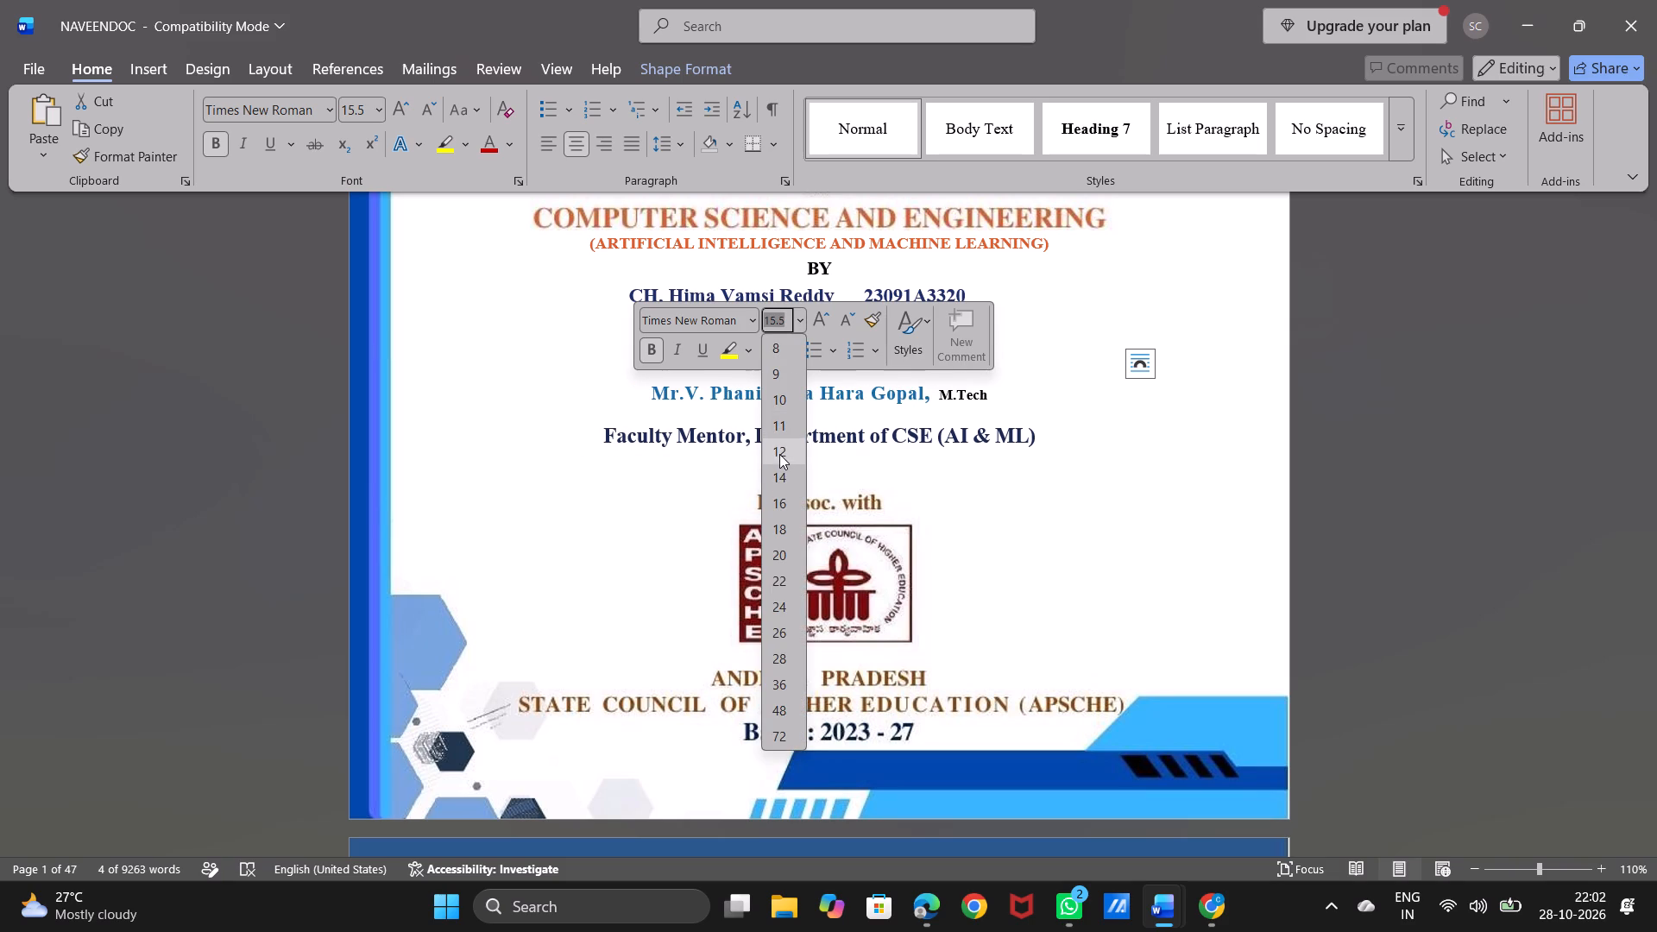
click(778, 468)
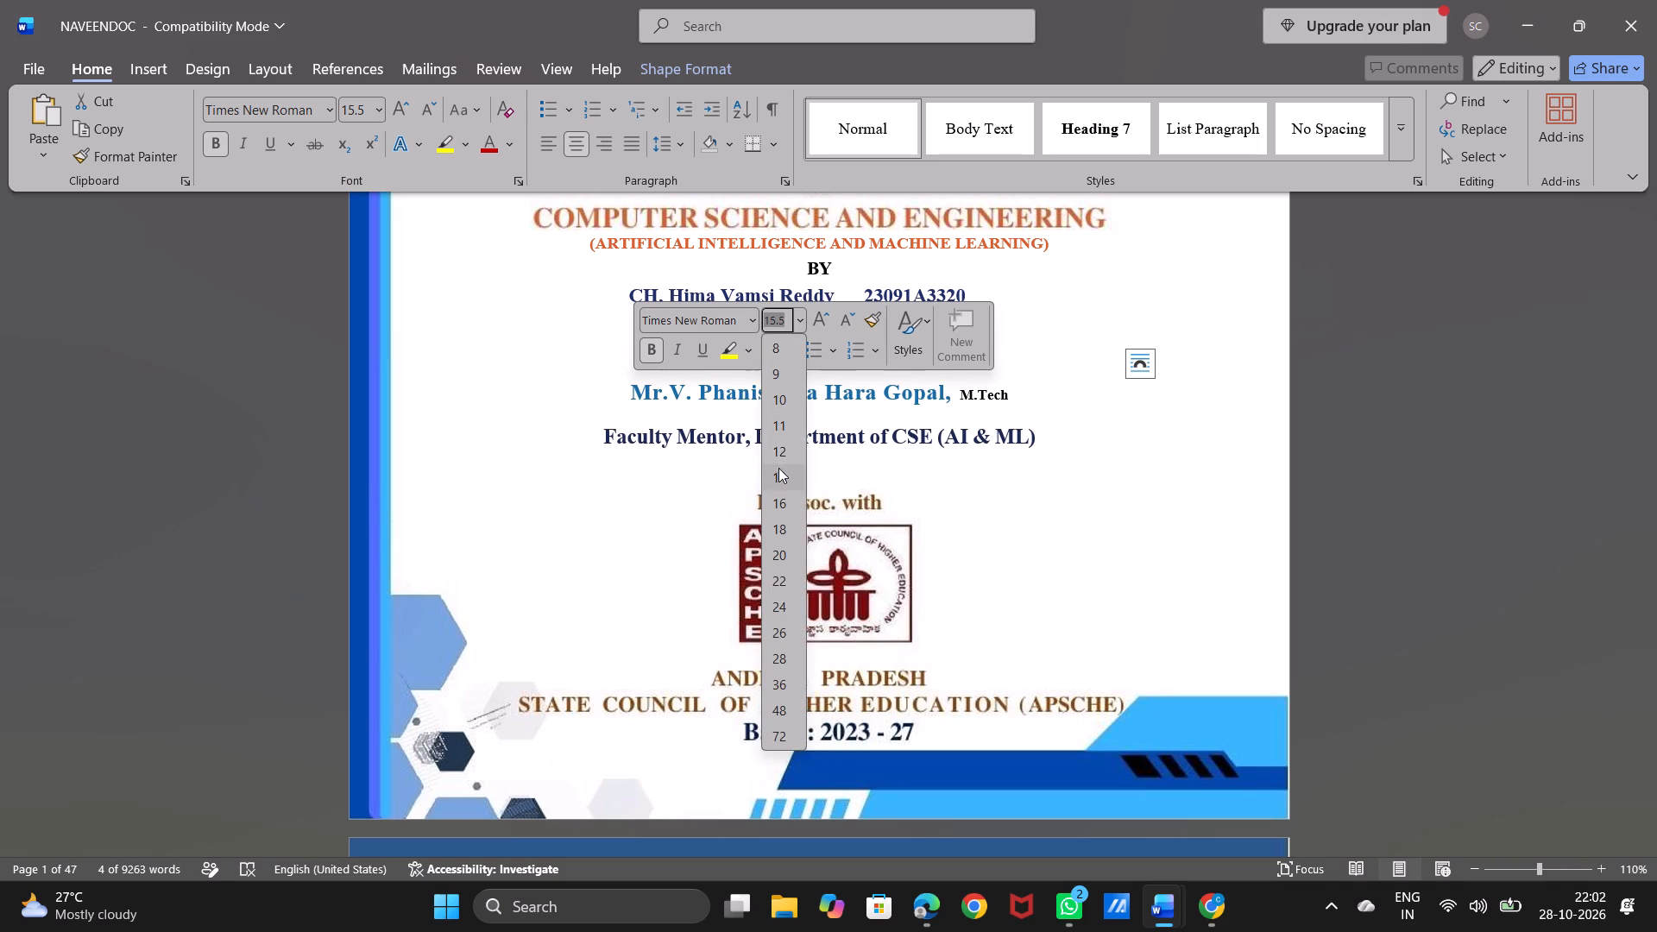
click(1037, 416)
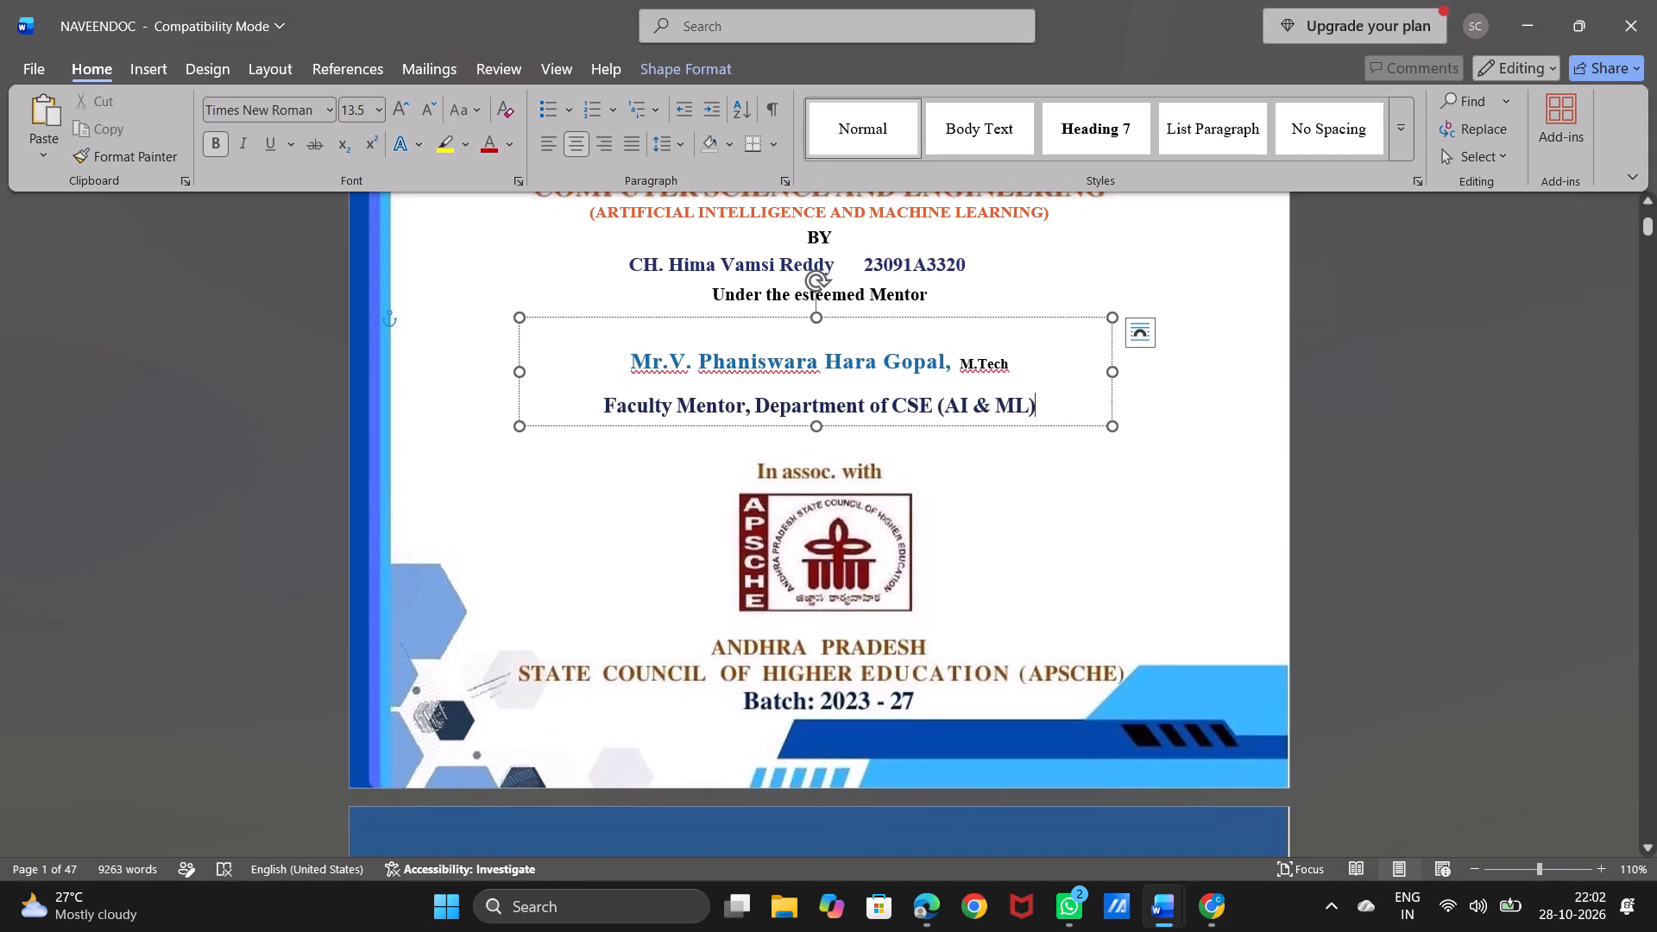
Change the font size of the "Faculty Mentor, Department of CSE (AI & ML)" line on the cover page.
drag(1031, 406, 732, 387)
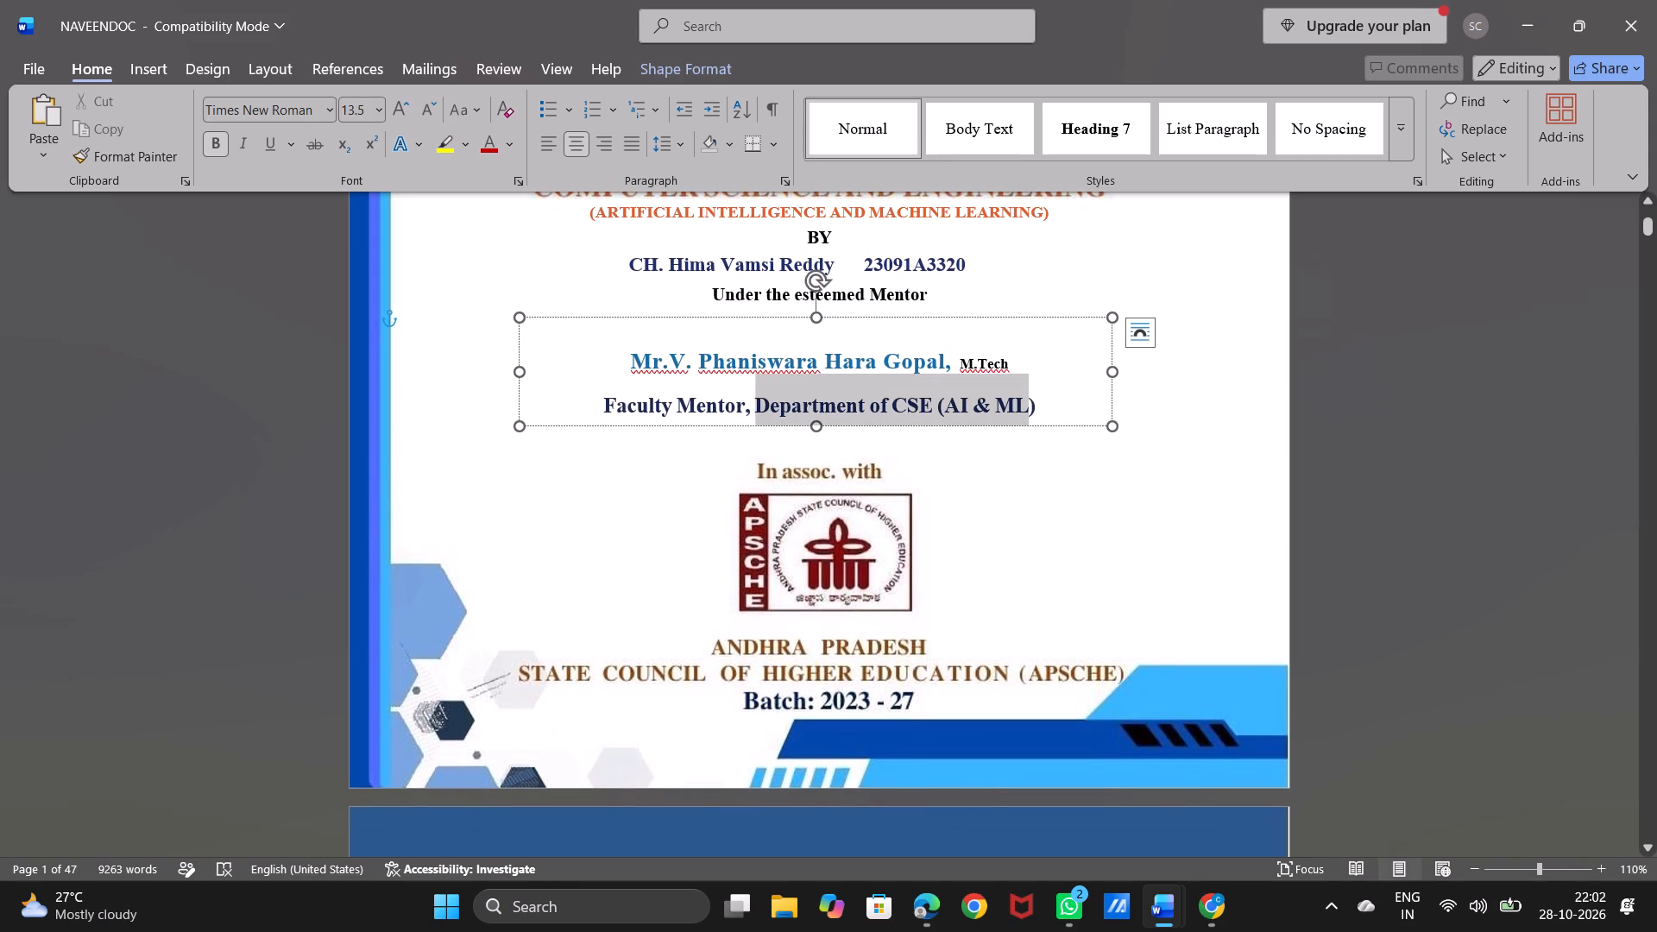
drag(732, 387, 627, 398)
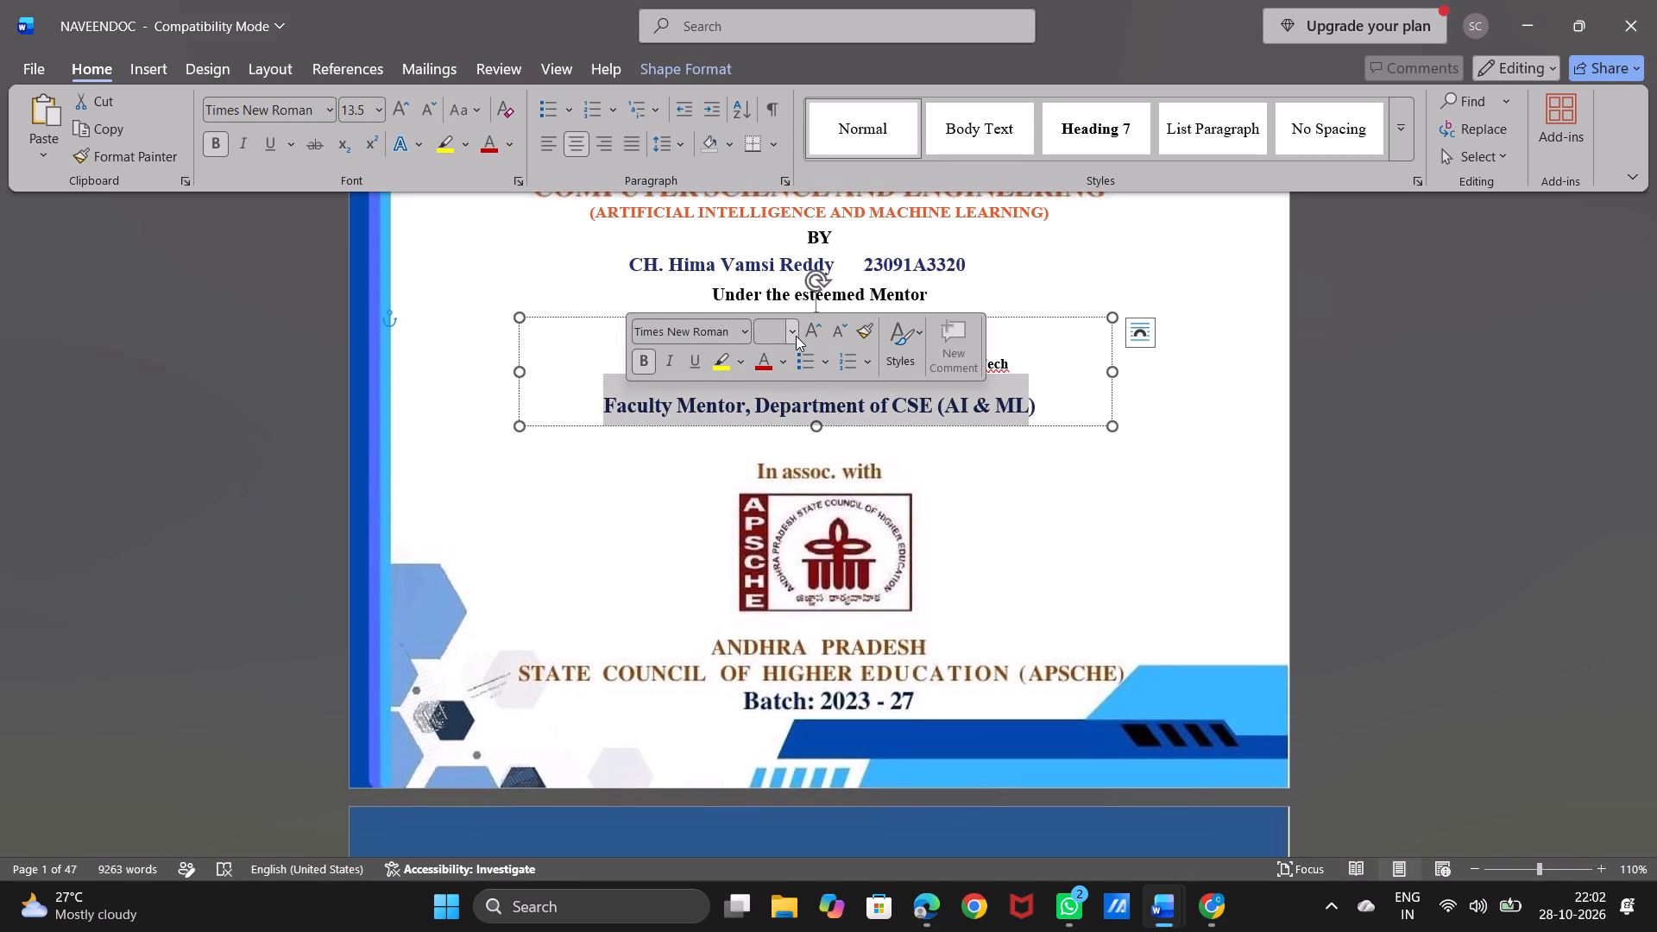
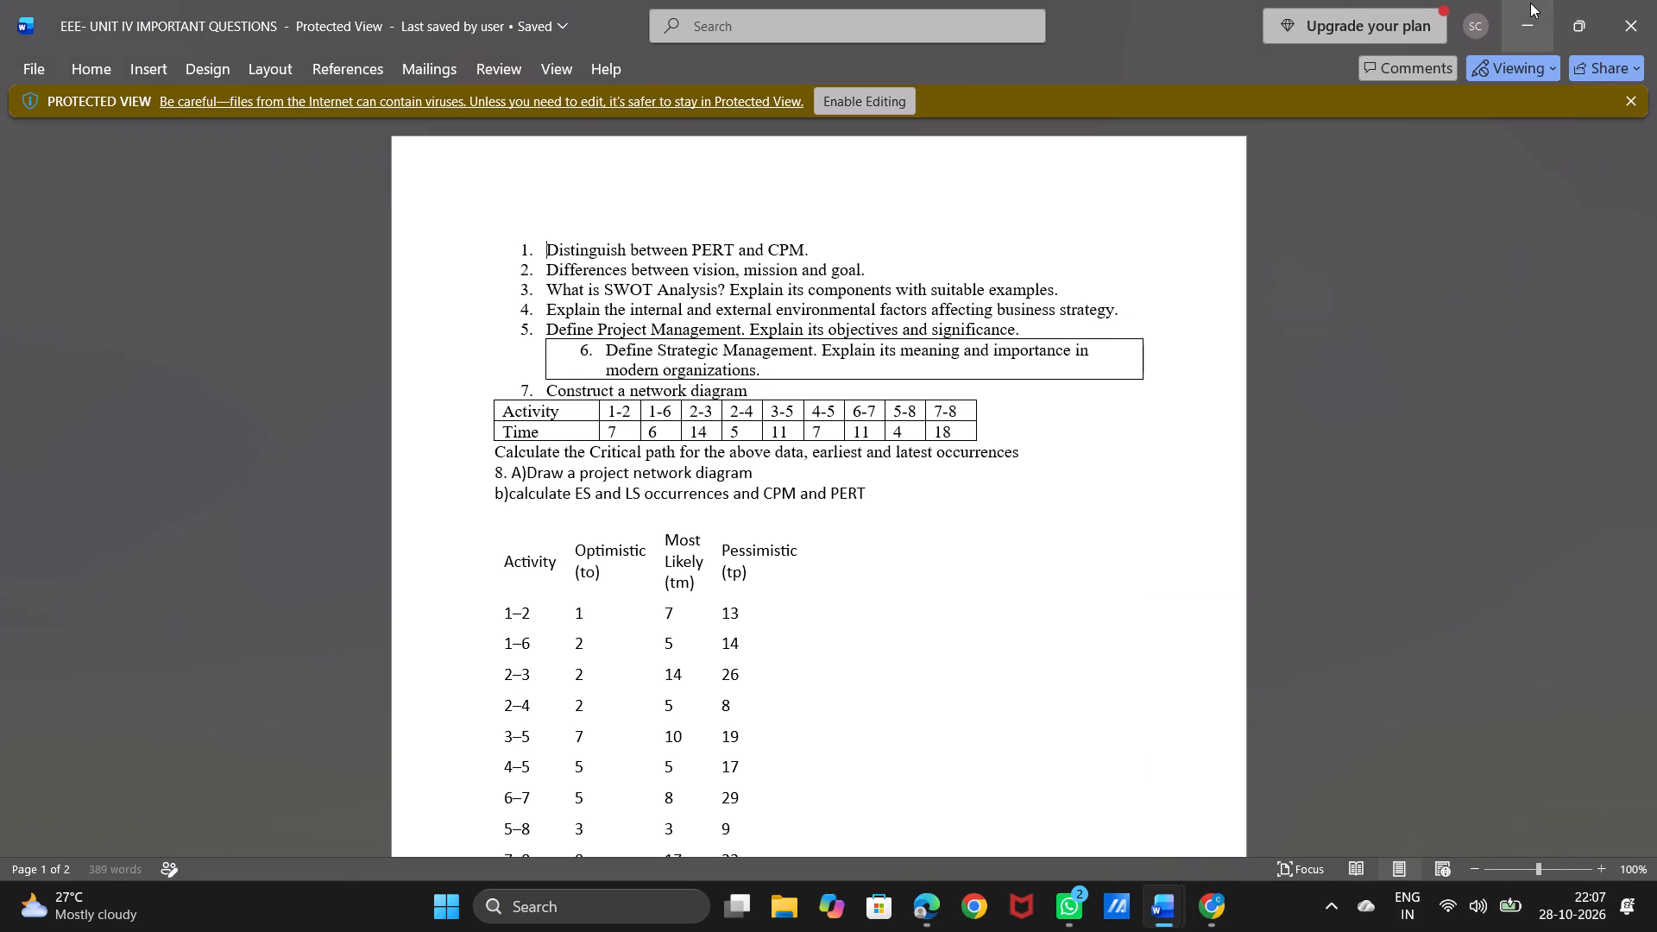
click(1530, 3)
click(1150, 908)
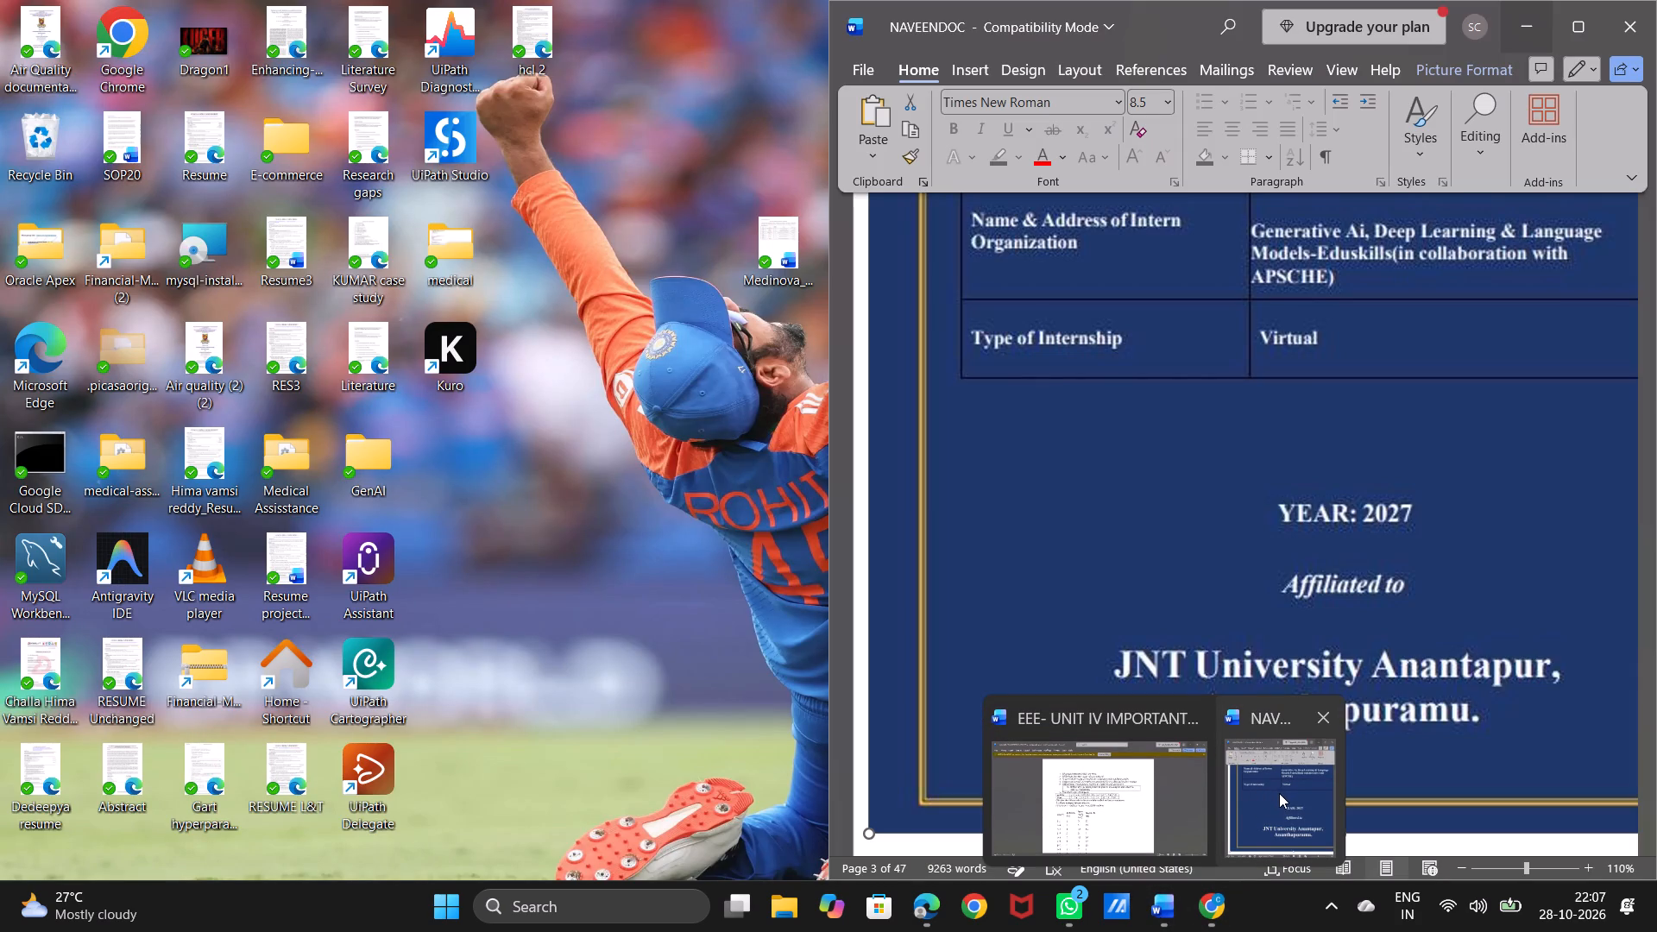
click(1279, 793)
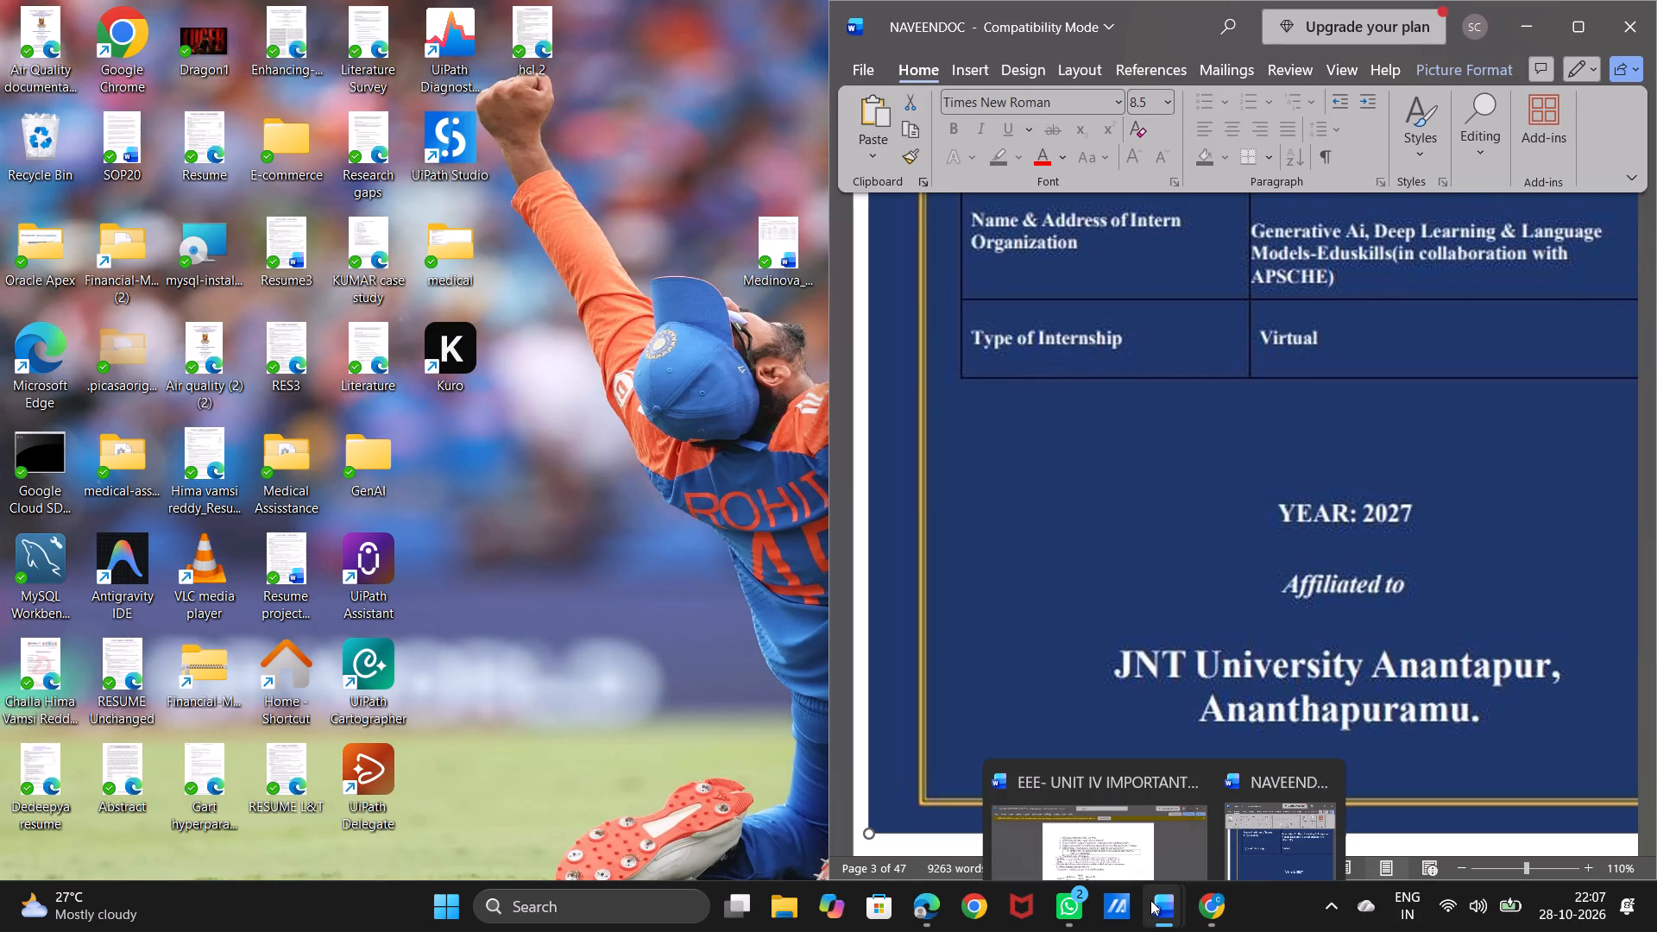
click(1191, 708)
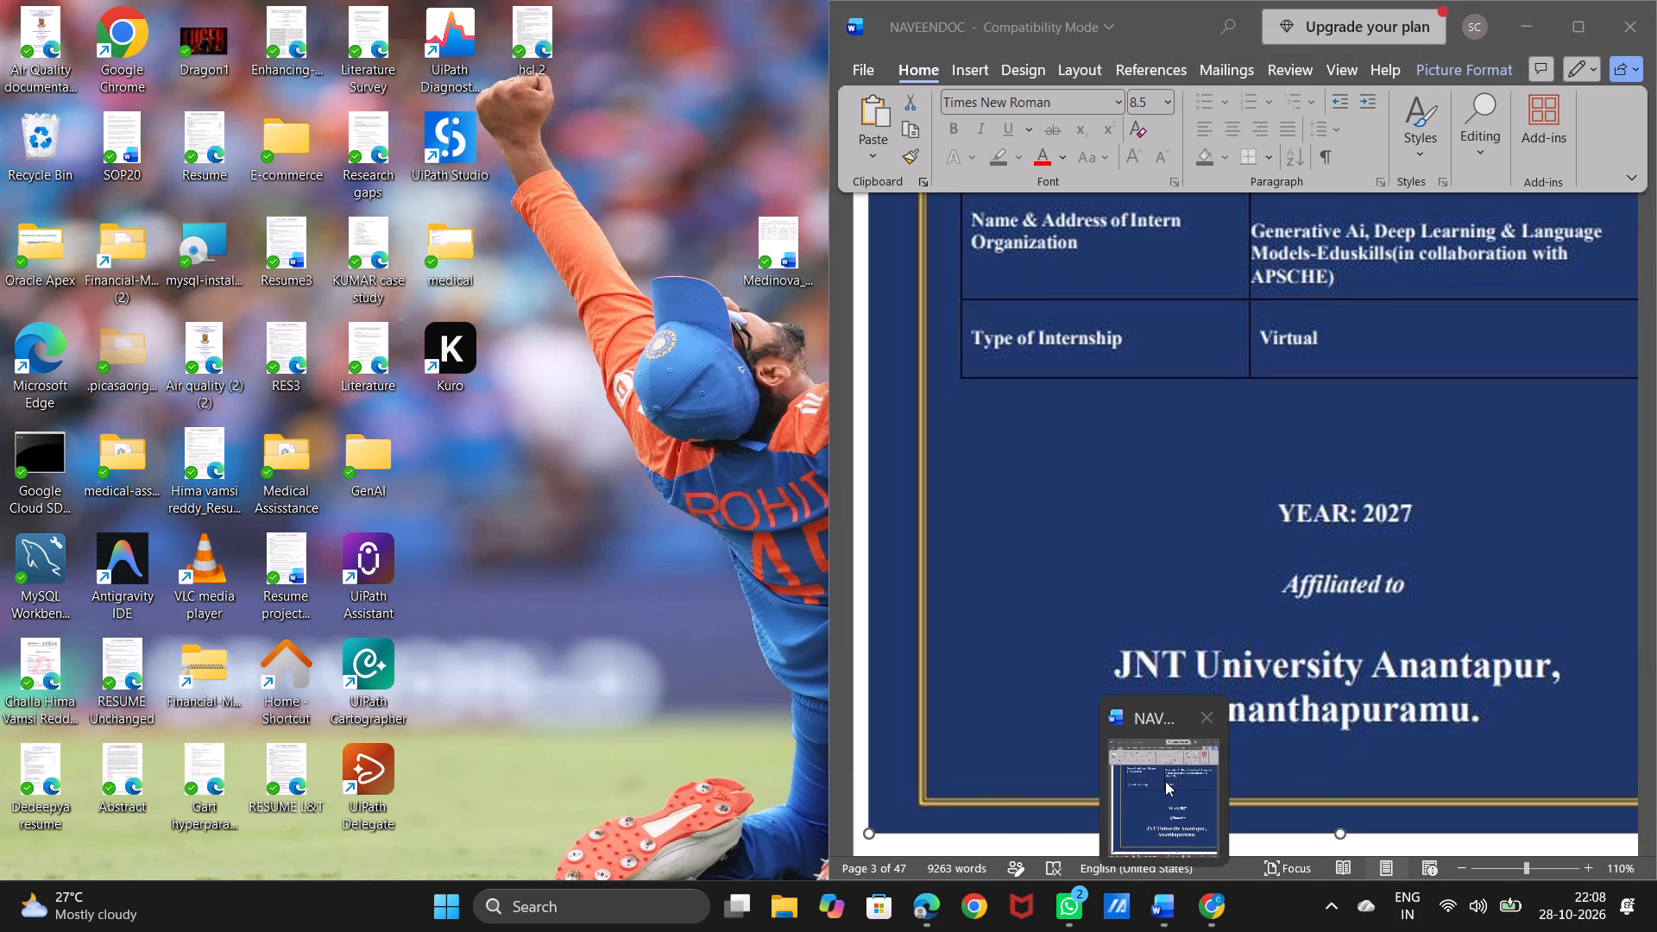
click(1159, 793)
click(1587, 15)
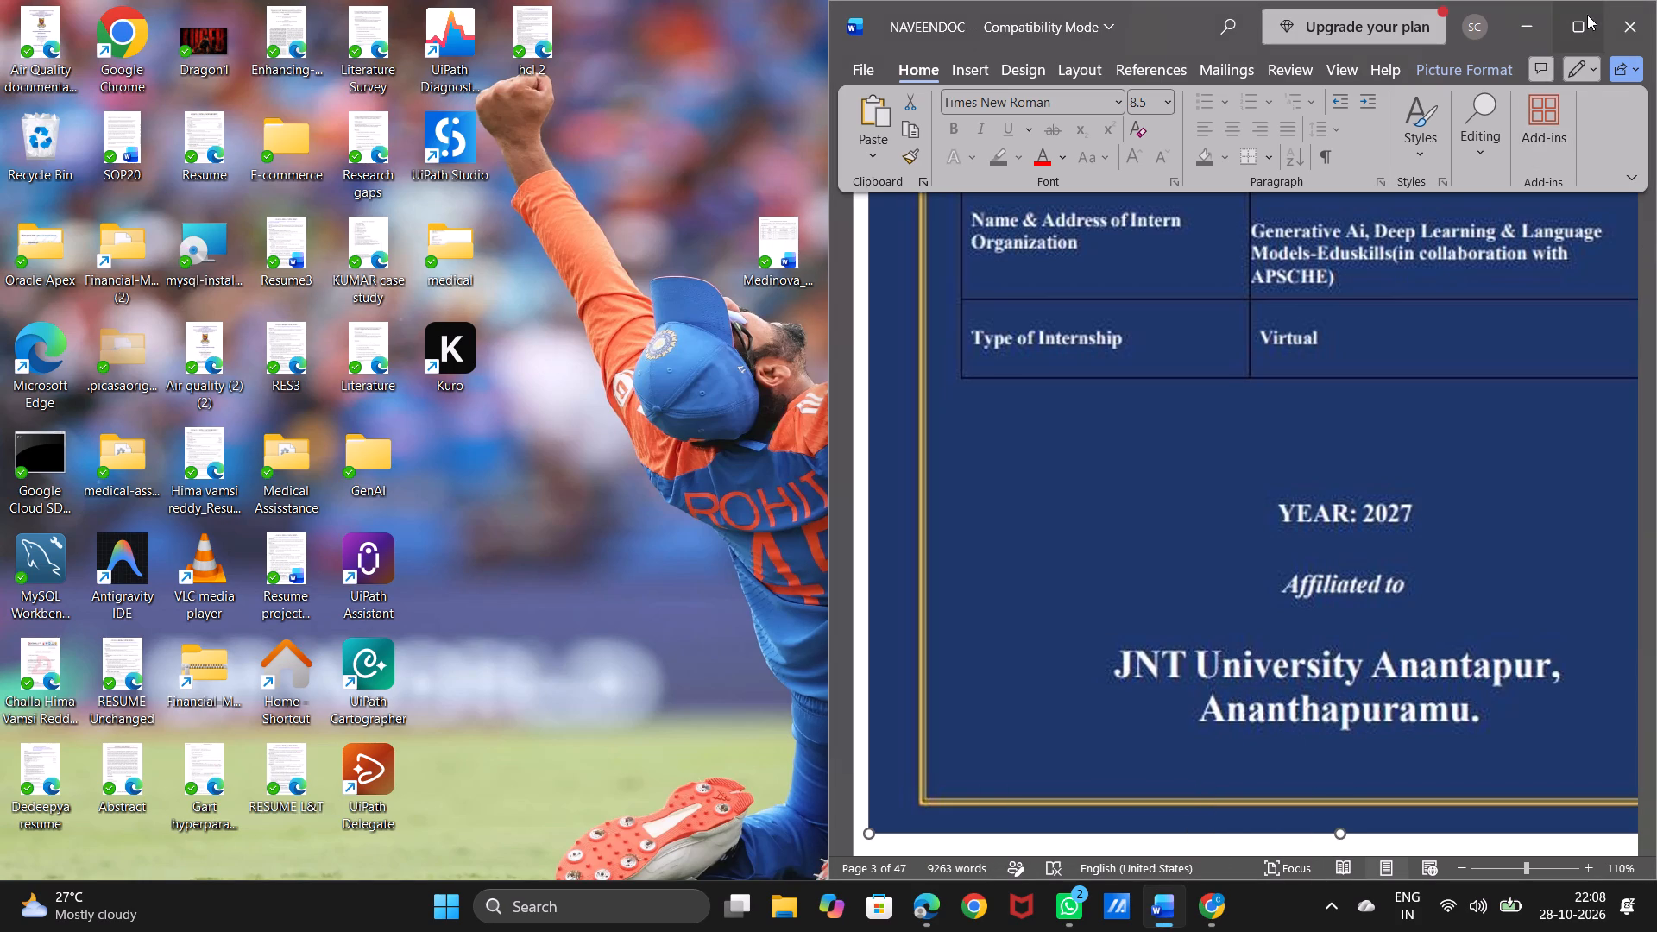
Replace the "Program Book for Semester Internship" picture on page 3 with Program_Book_Cover.jpg from the Downloads folder.
ctrl+scroll(1005, 291, down, 1)
scroll(1005, 291, up, 1)
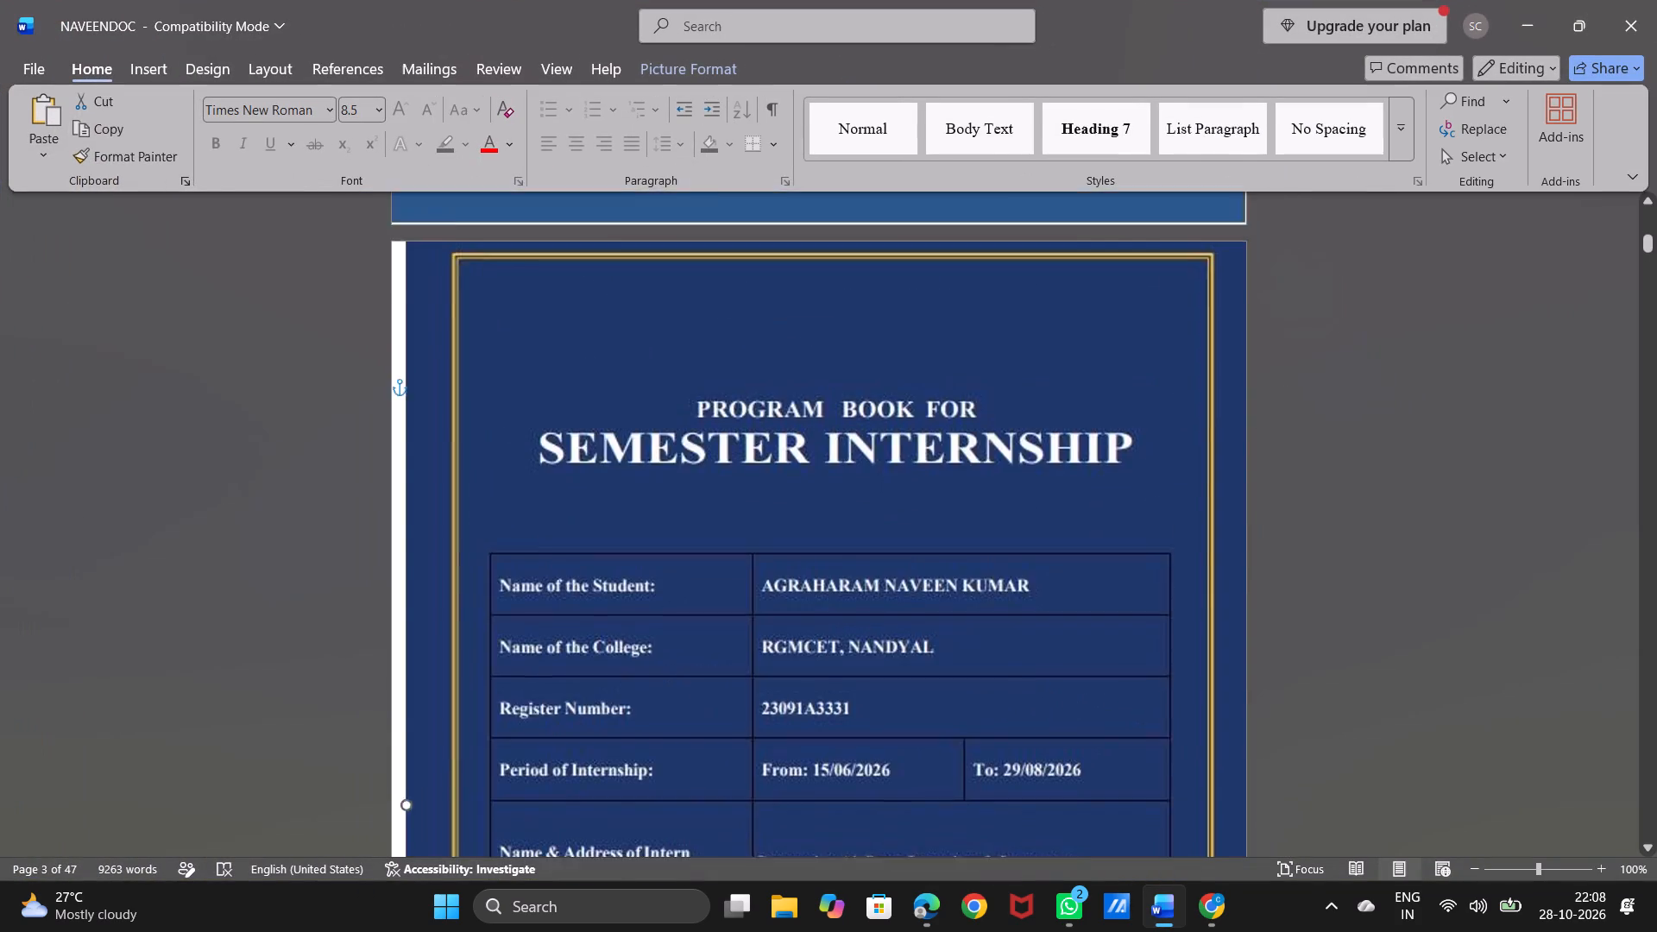
scroll(1005, 291, up, 1)
scroll(1005, 291, down, 2)
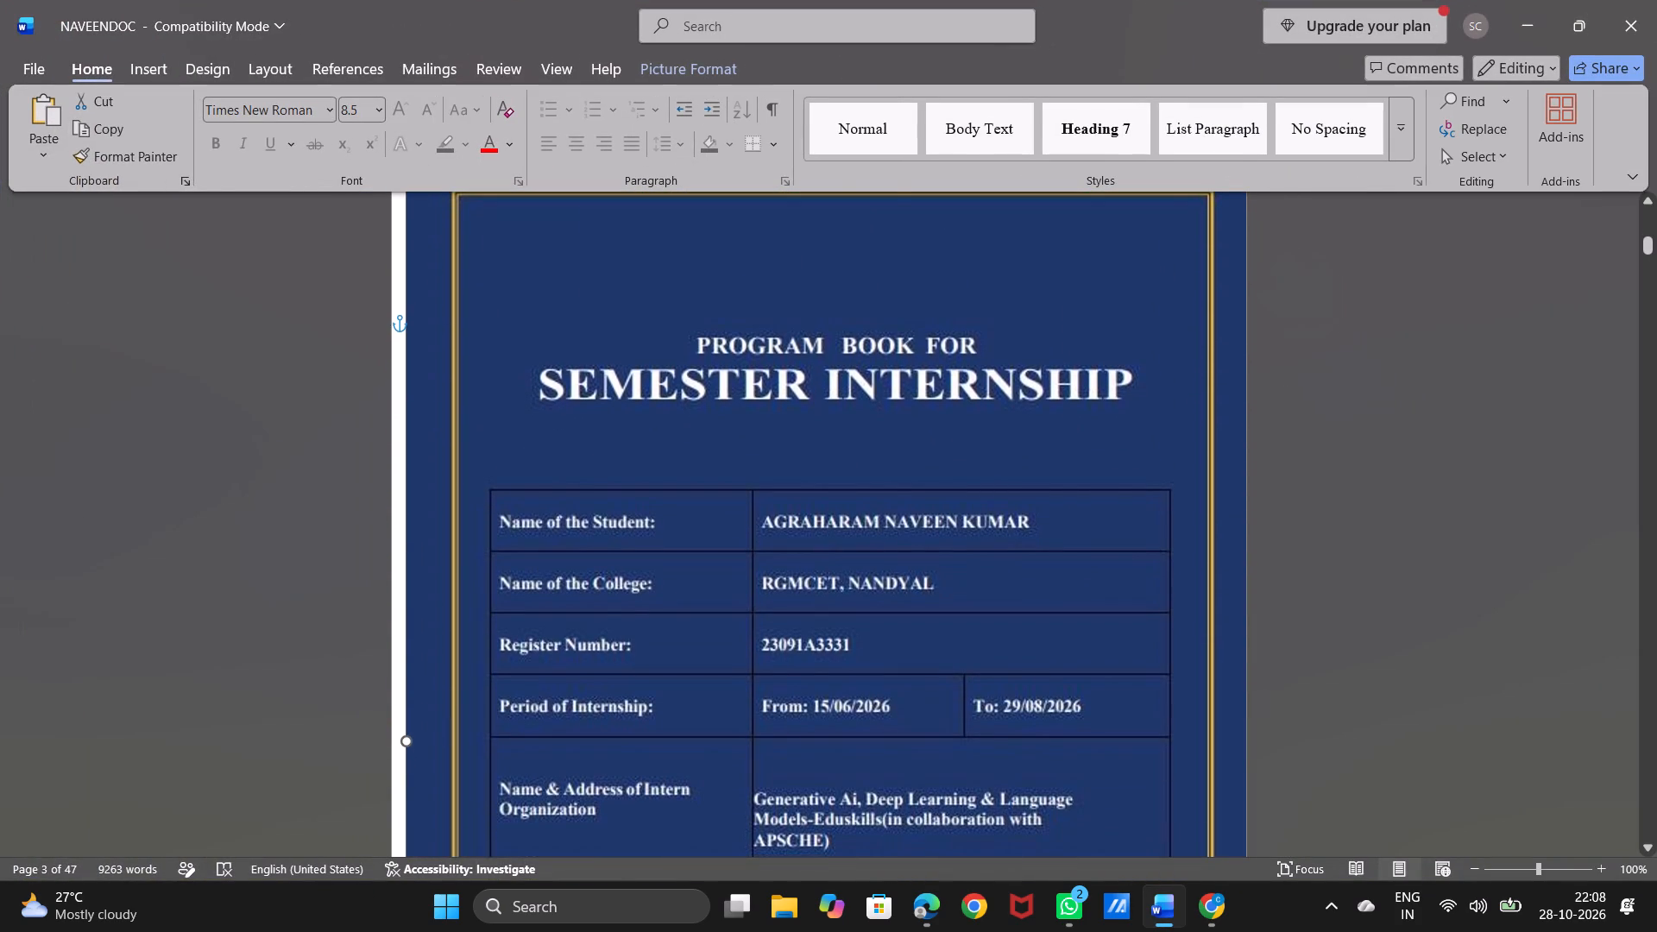
right_click(810, 437)
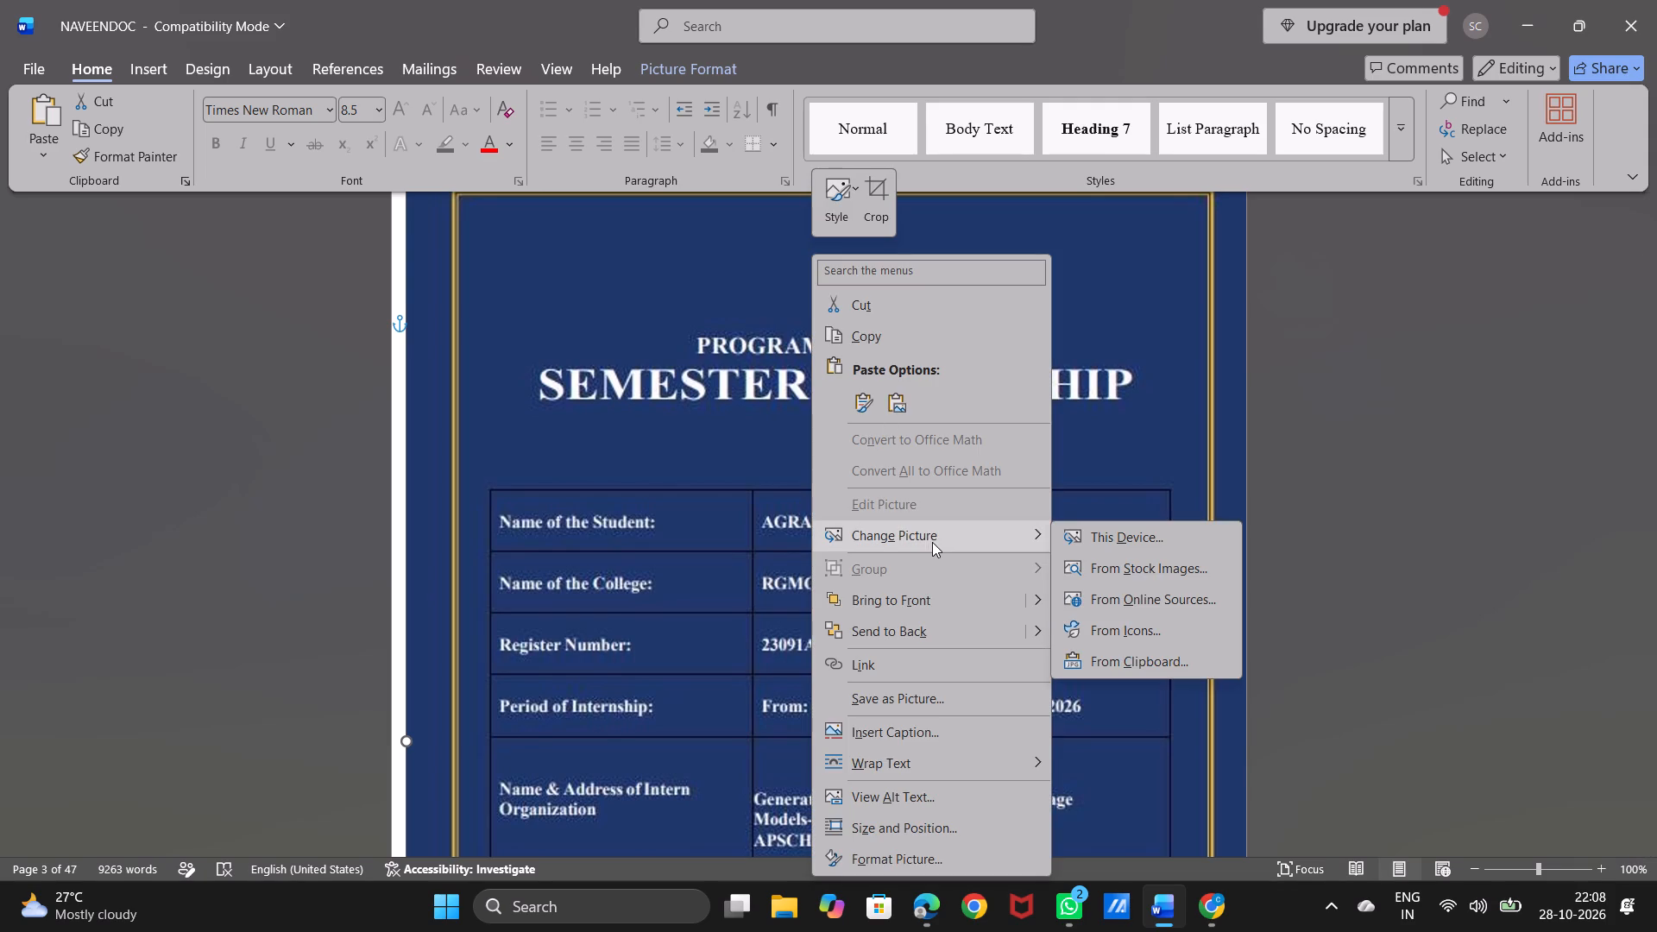
click(1103, 528)
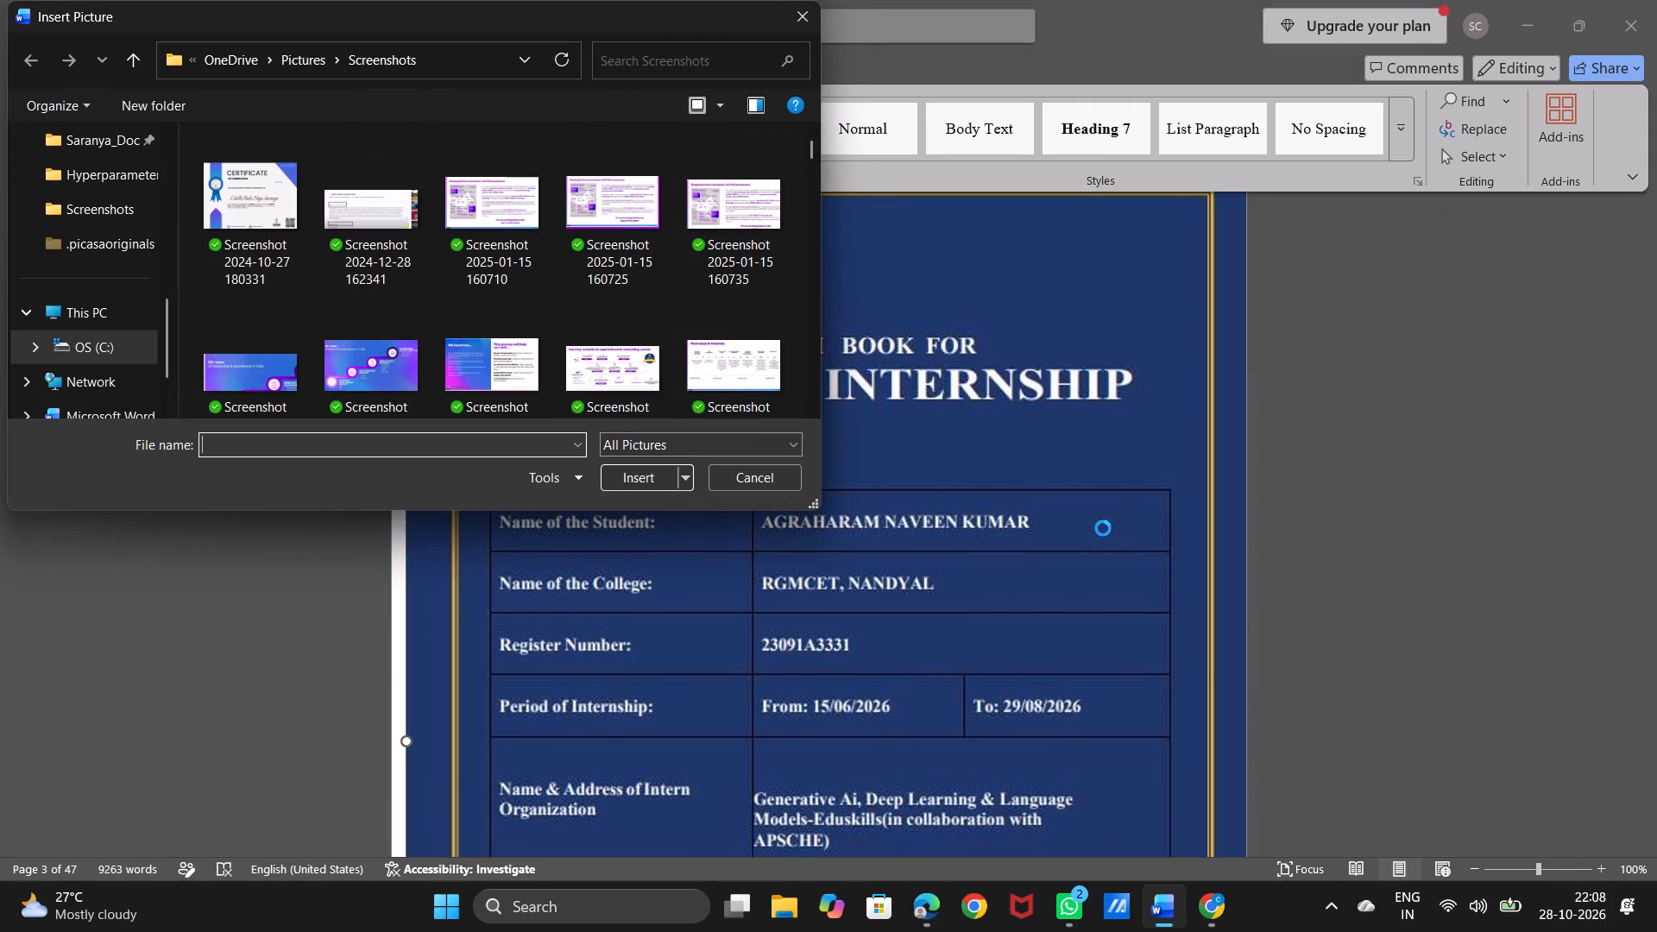
scroll(91, 169, up, 3)
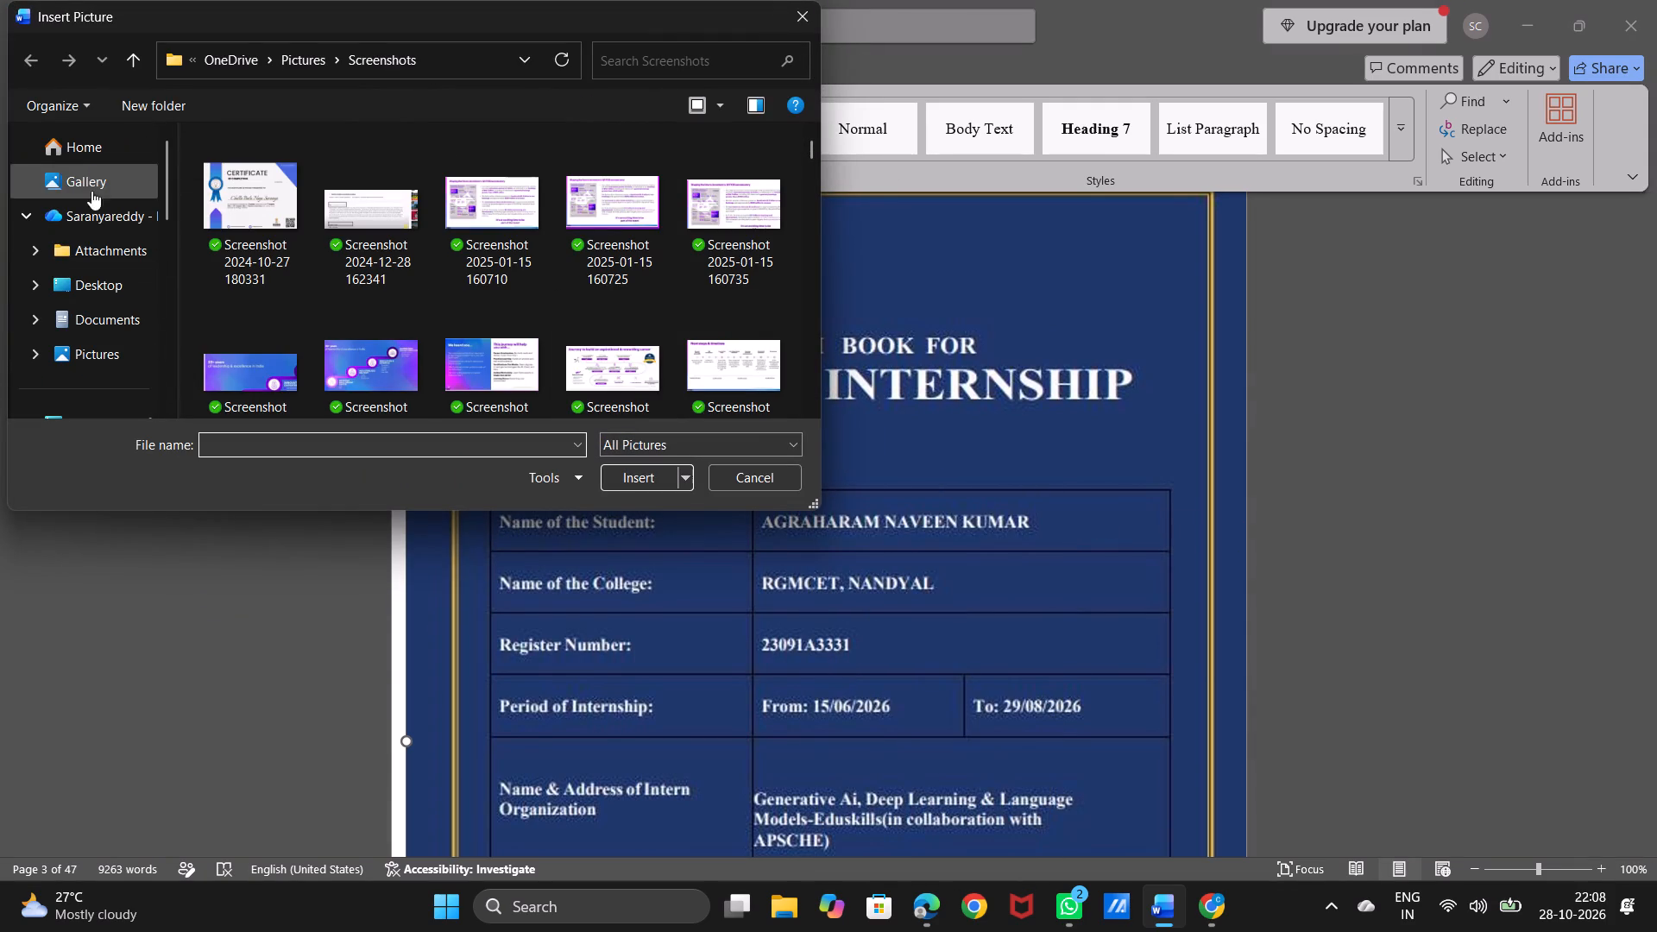
click(104, 303)
scroll(104, 303, down, 1)
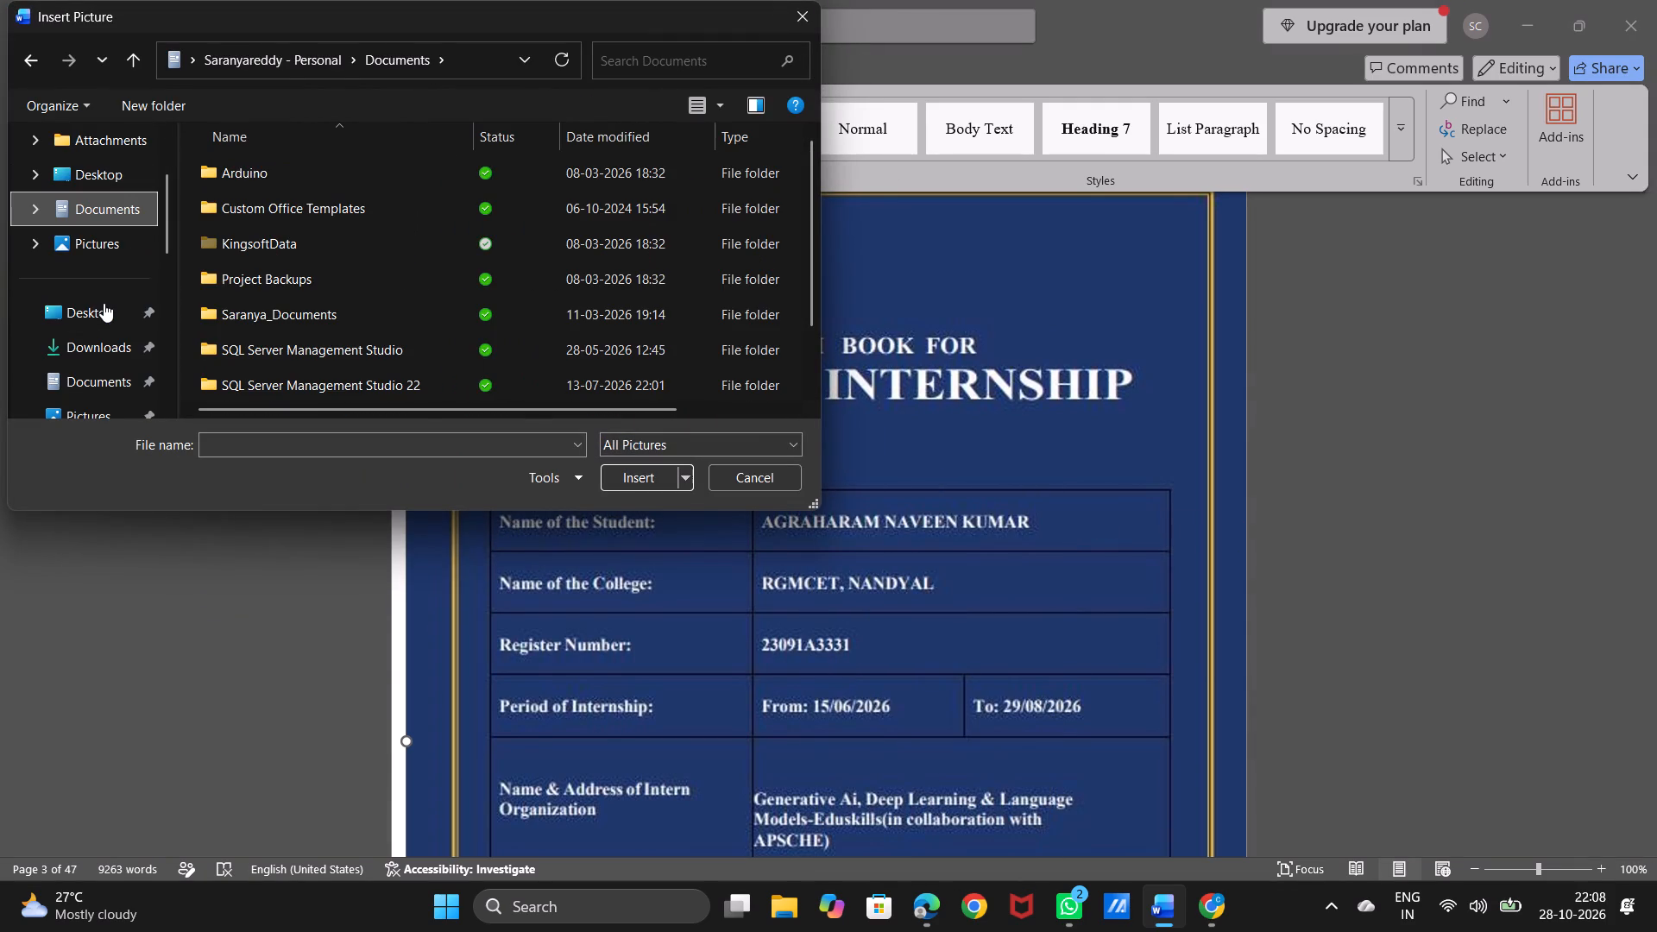
scroll(104, 303, down, 1)
click(103, 332)
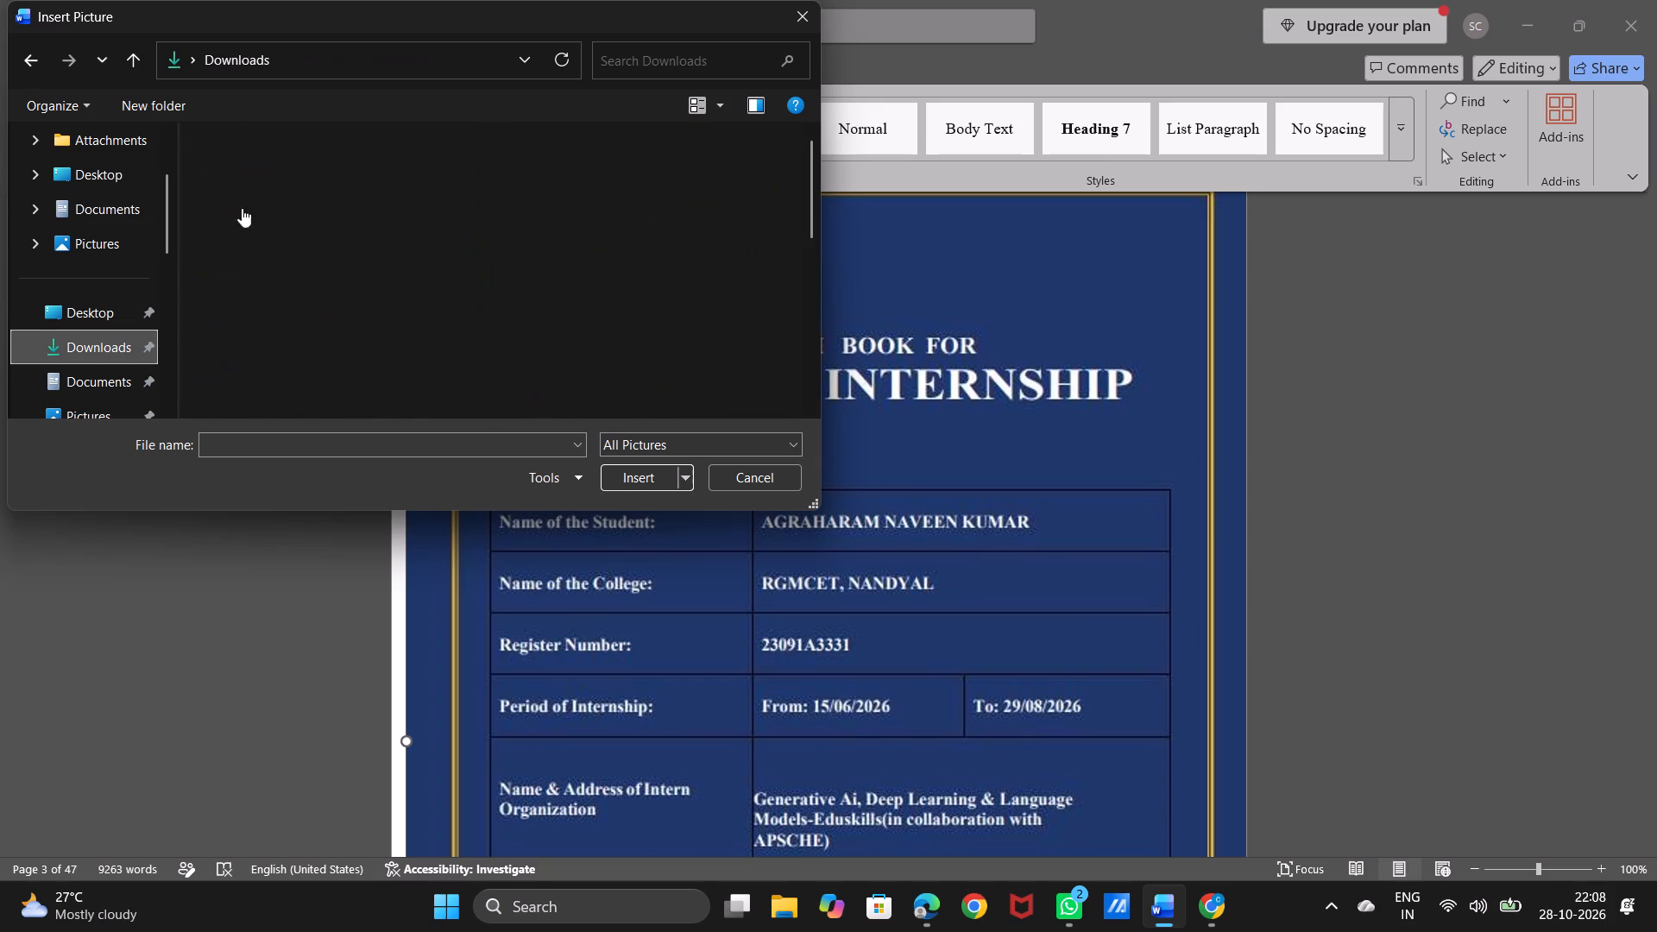
click(287, 189)
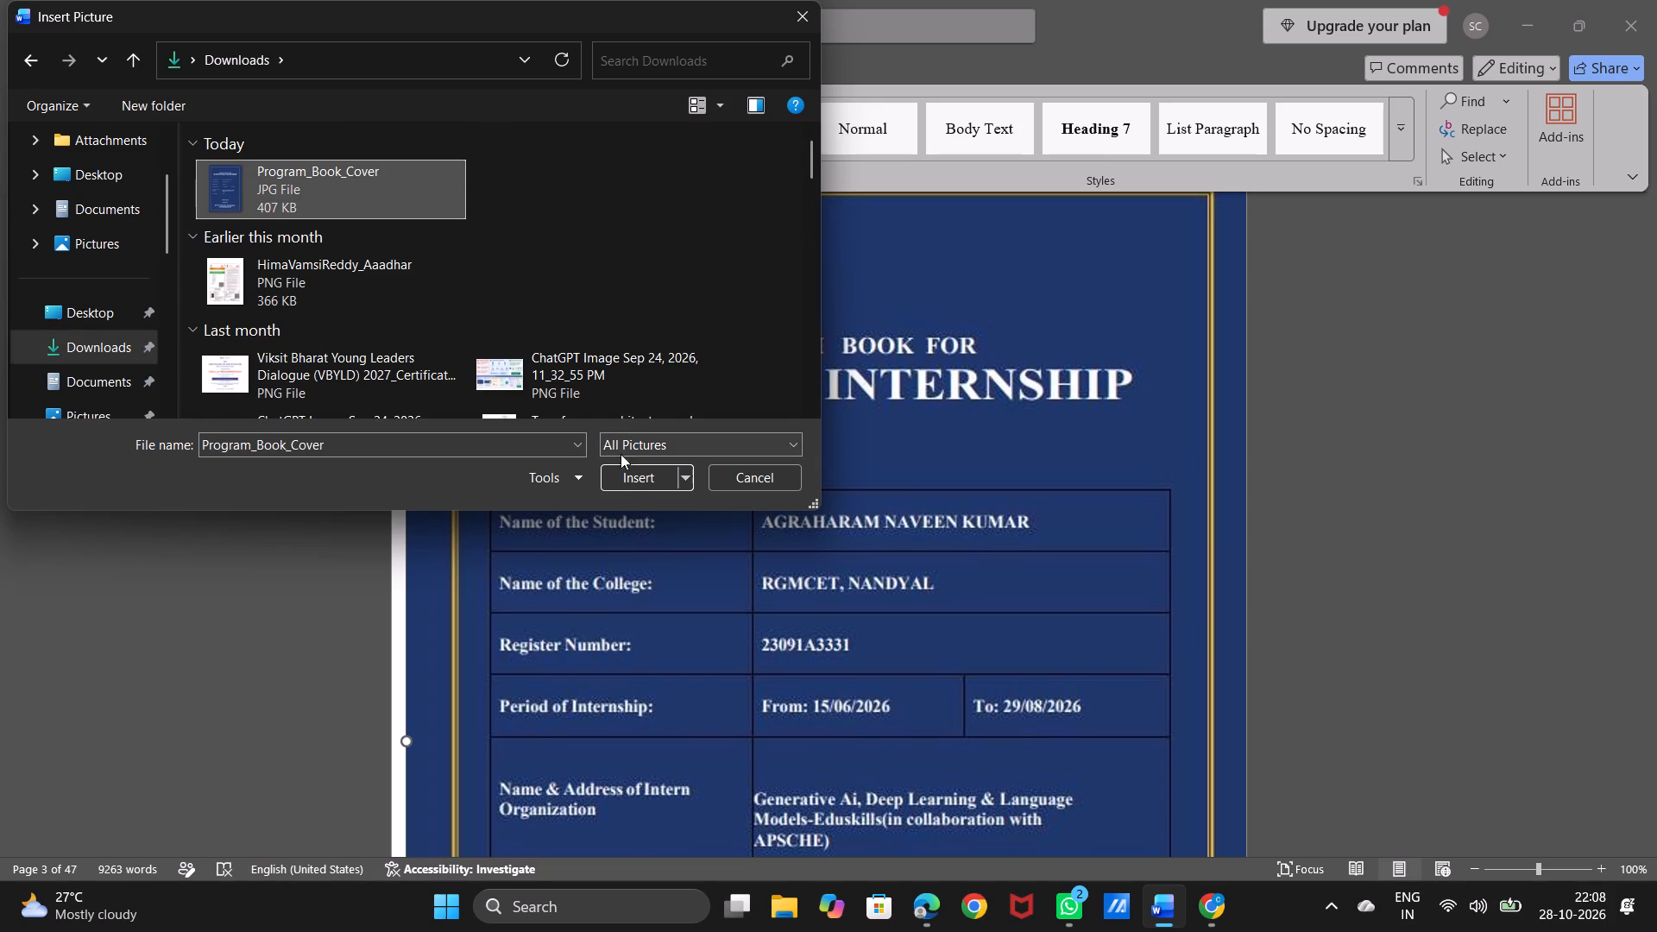
click(636, 479)
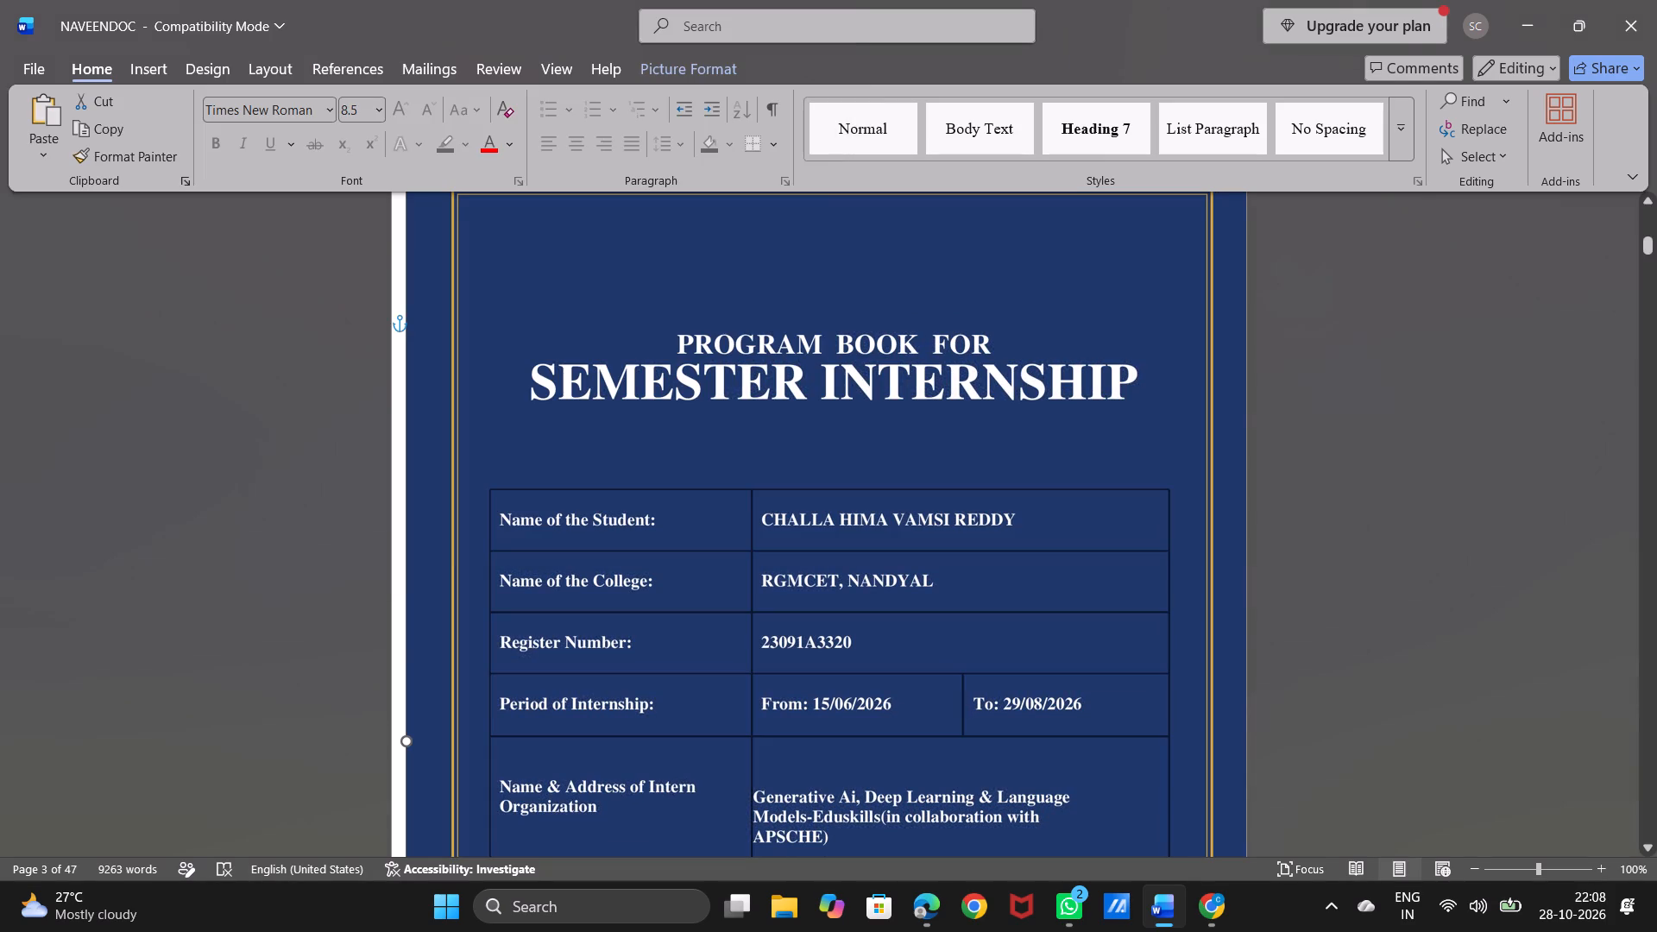
Enlarge the new cover picture from its lower-left corner so it fills the whole page, and deselect it.
scroll(636, 479, down, 3)
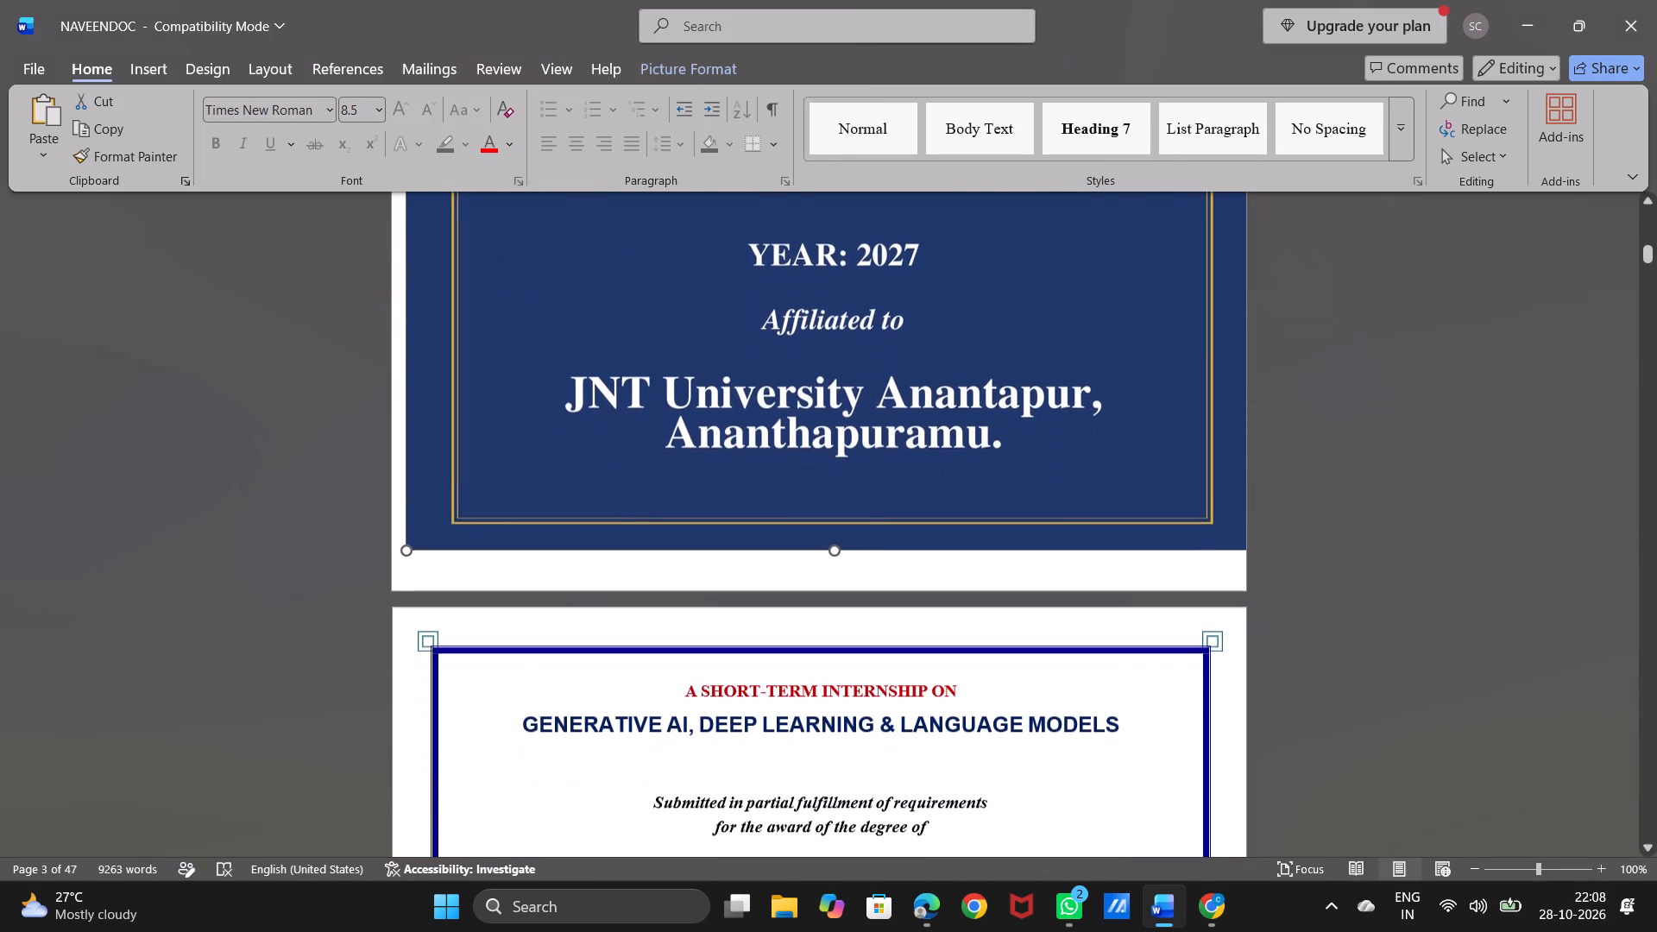
drag(410, 546, 408, 549)
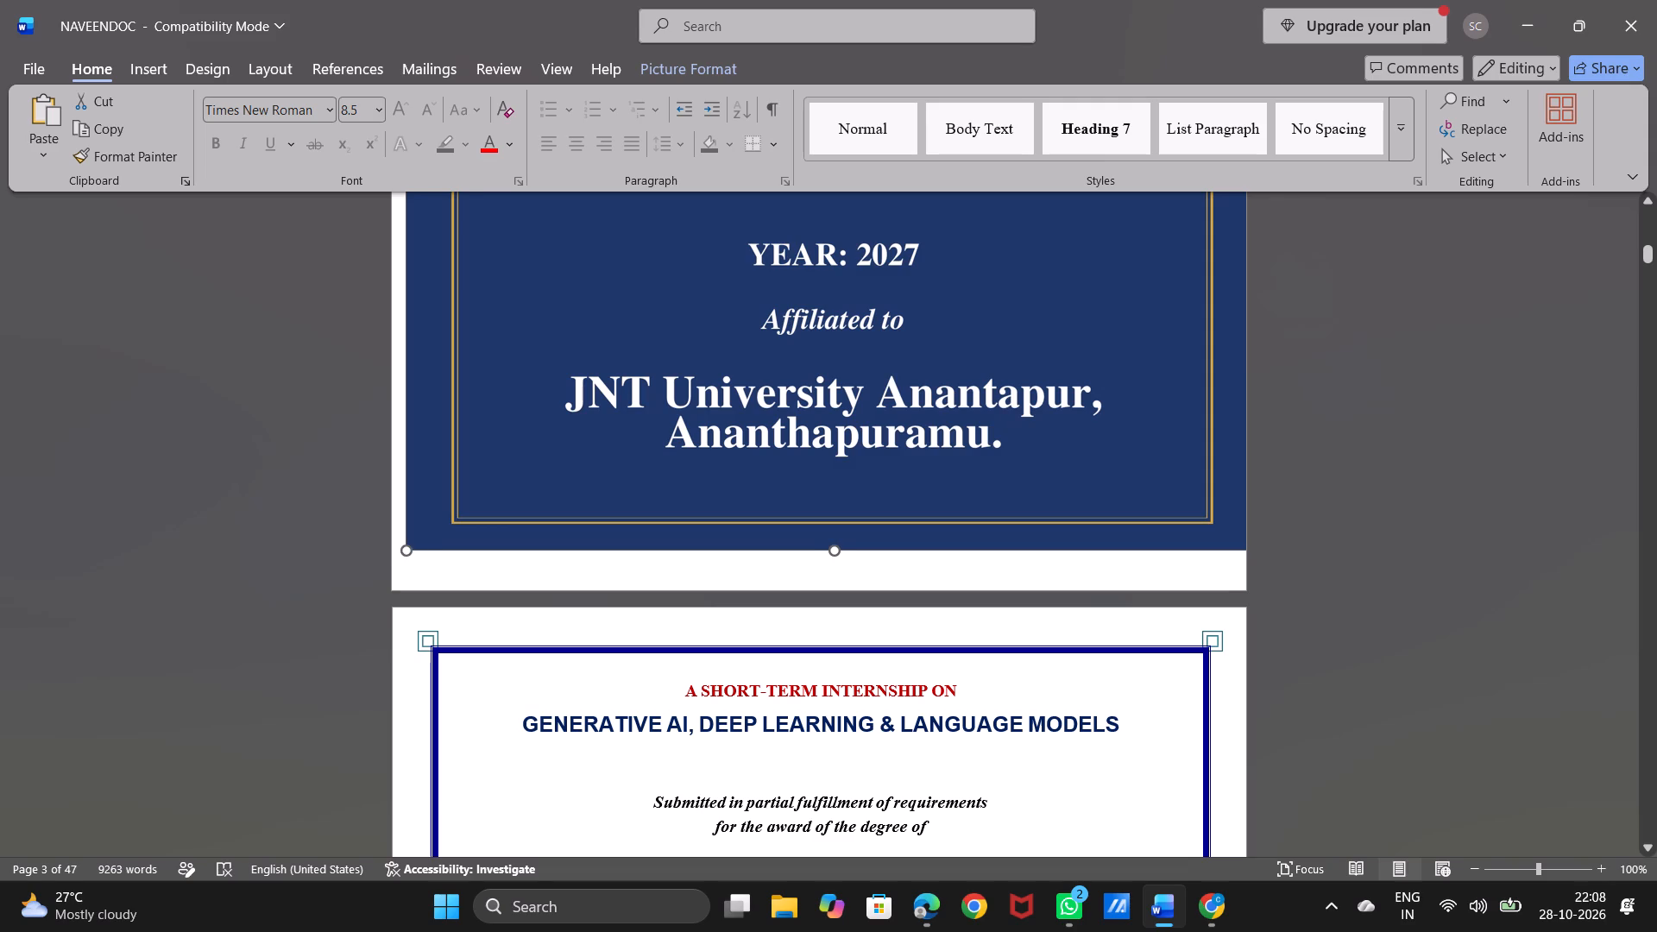
drag(408, 549, 396, 605)
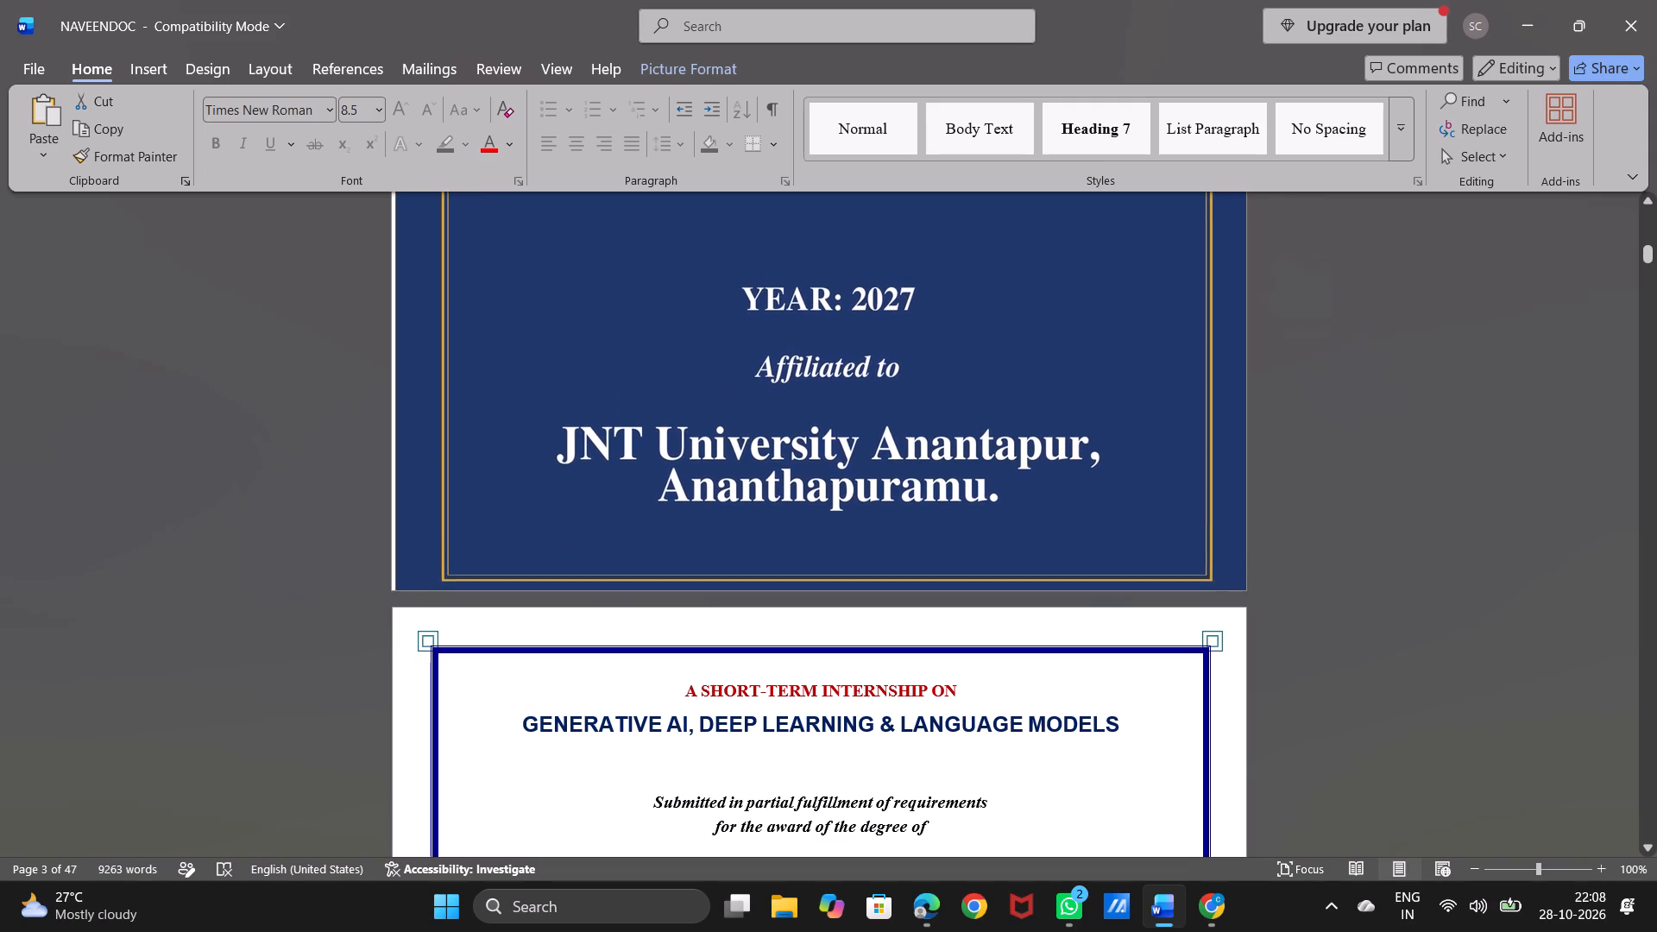
drag(396, 605, 392, 598)
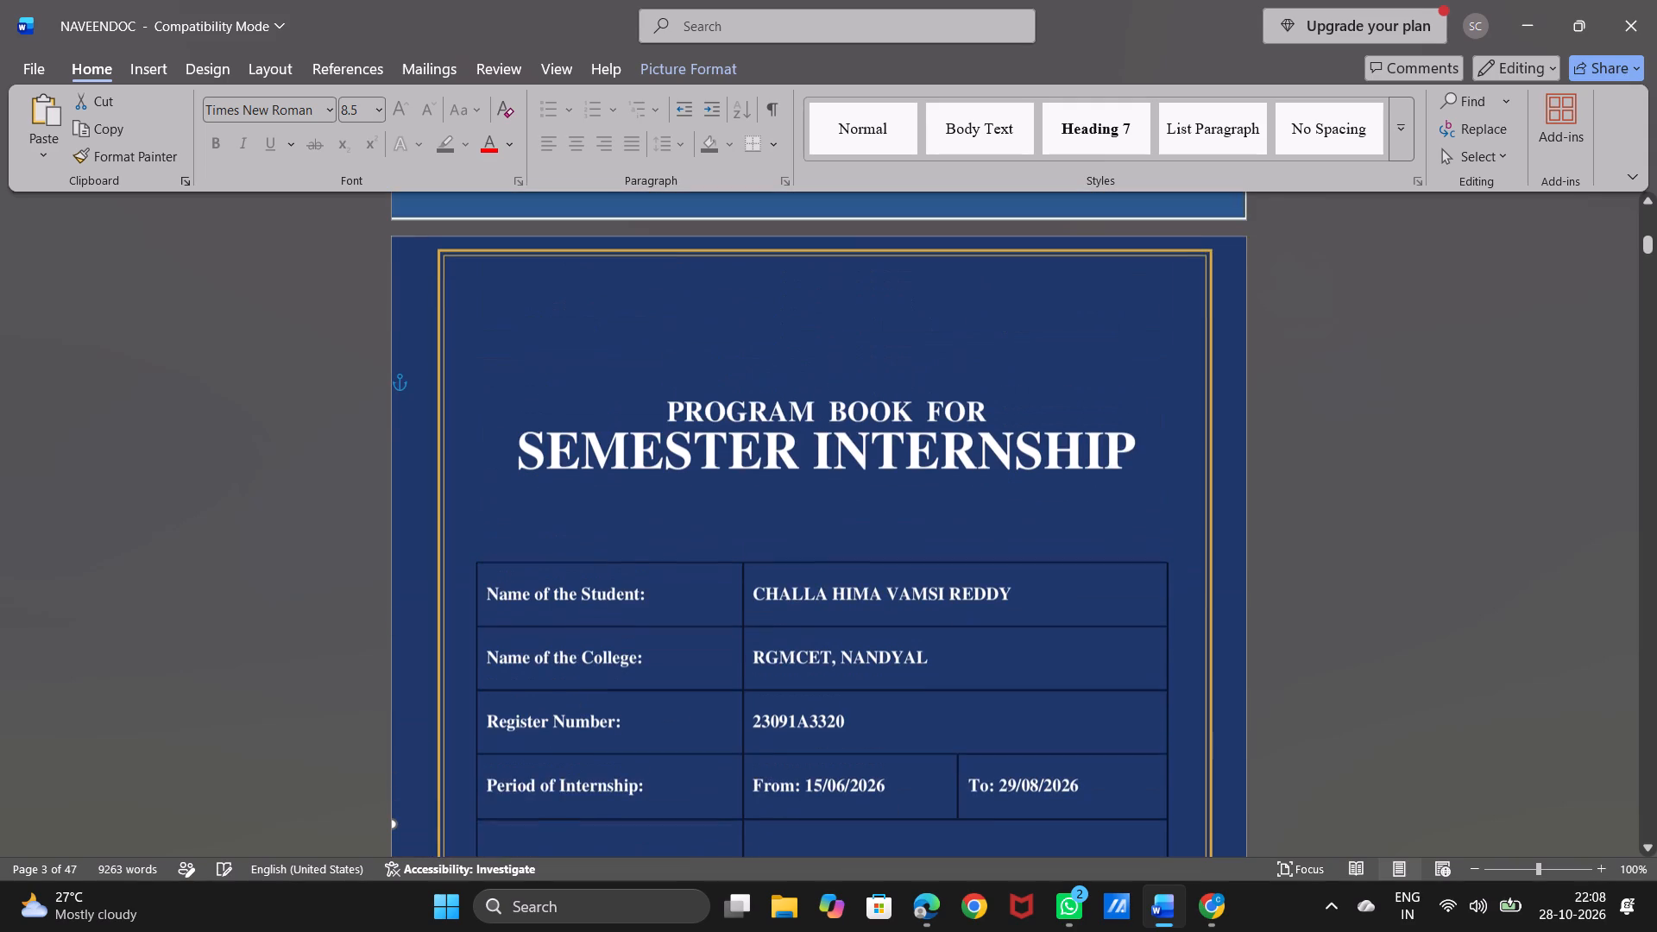
click(333, 452)
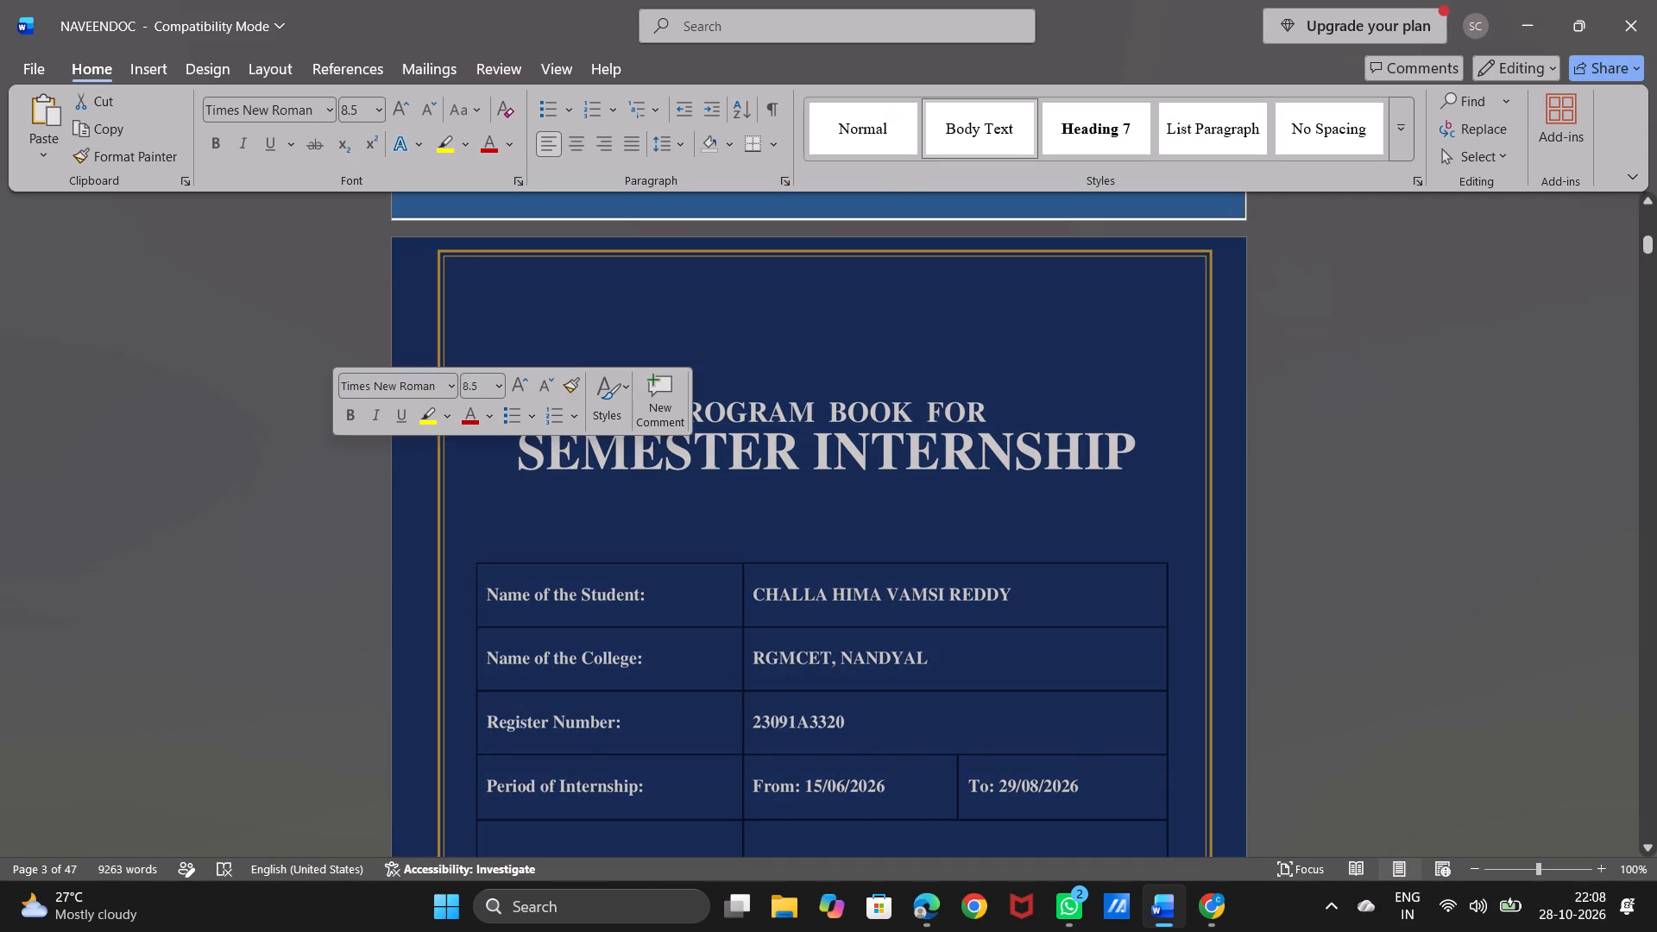
Examine the first three pages of the book, checking the student details and the fit of the replaced cover.
click(924, 219)
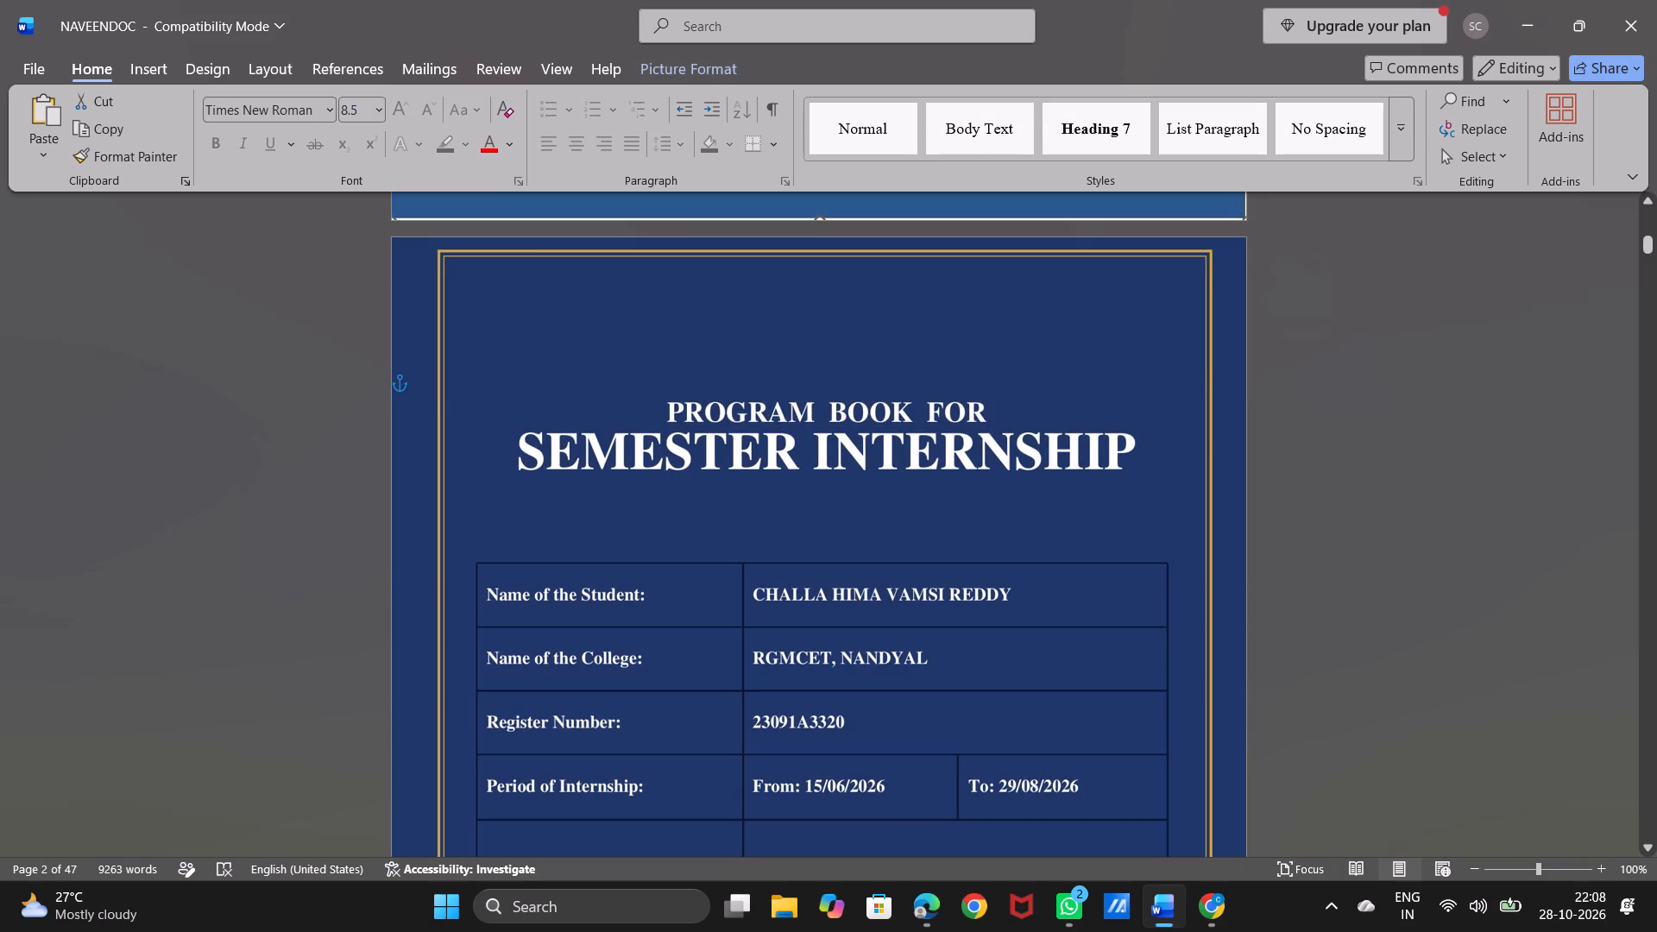
scroll(924, 219, up, 5)
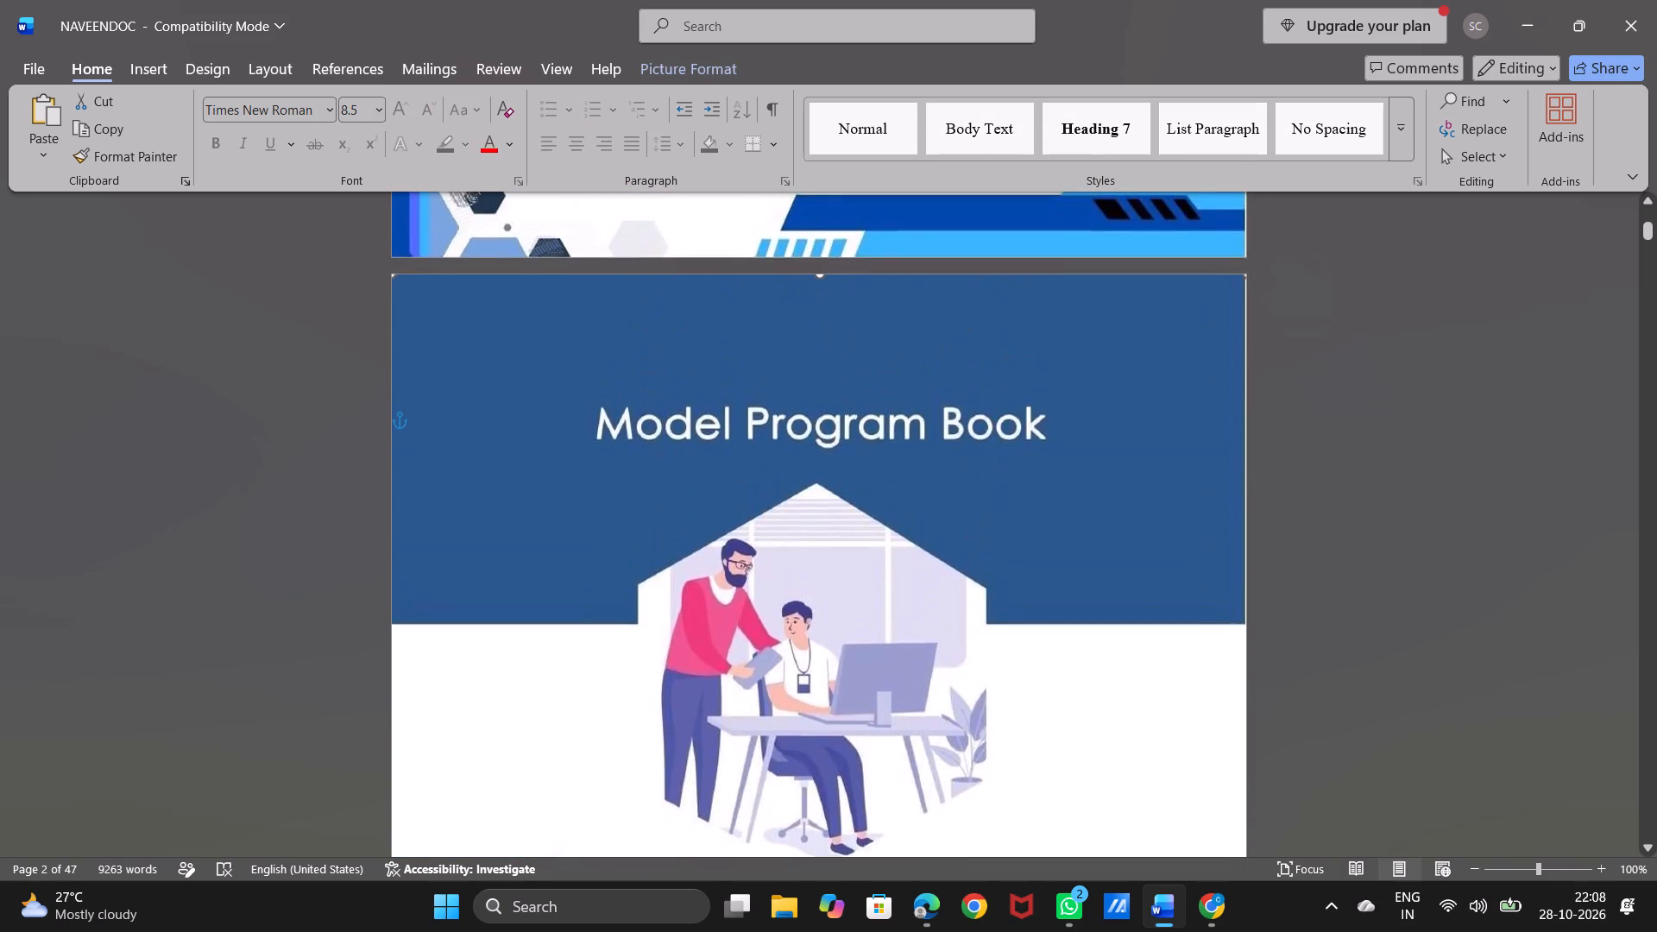
scroll(924, 219, up, 2)
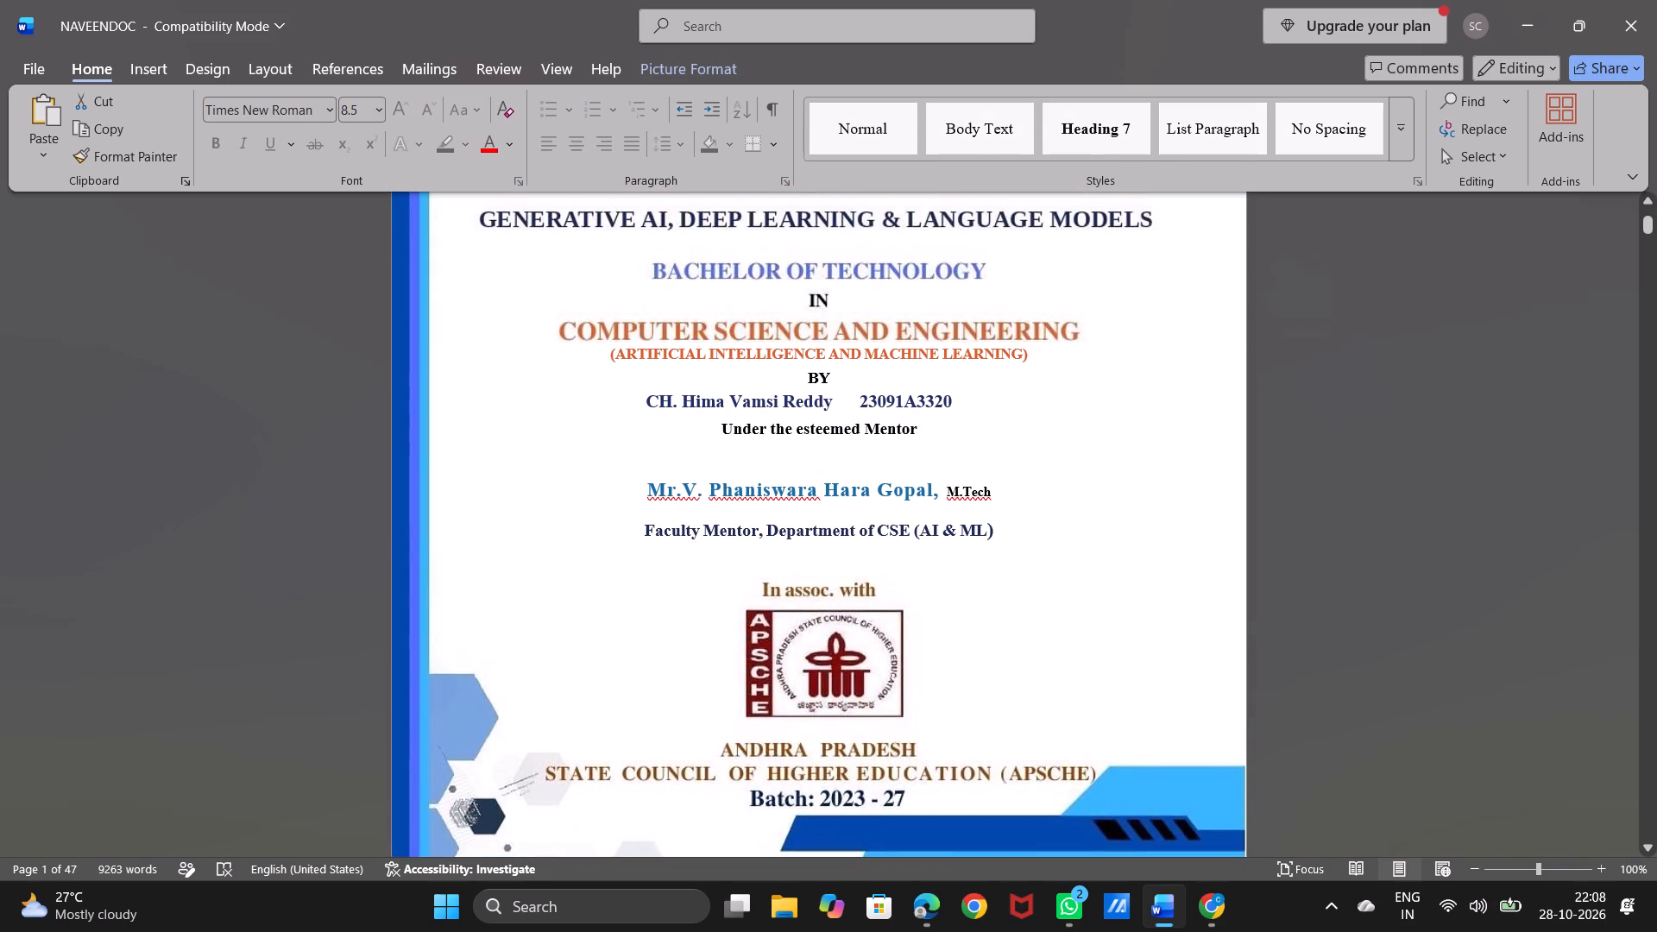
scroll(924, 219, down, 1)
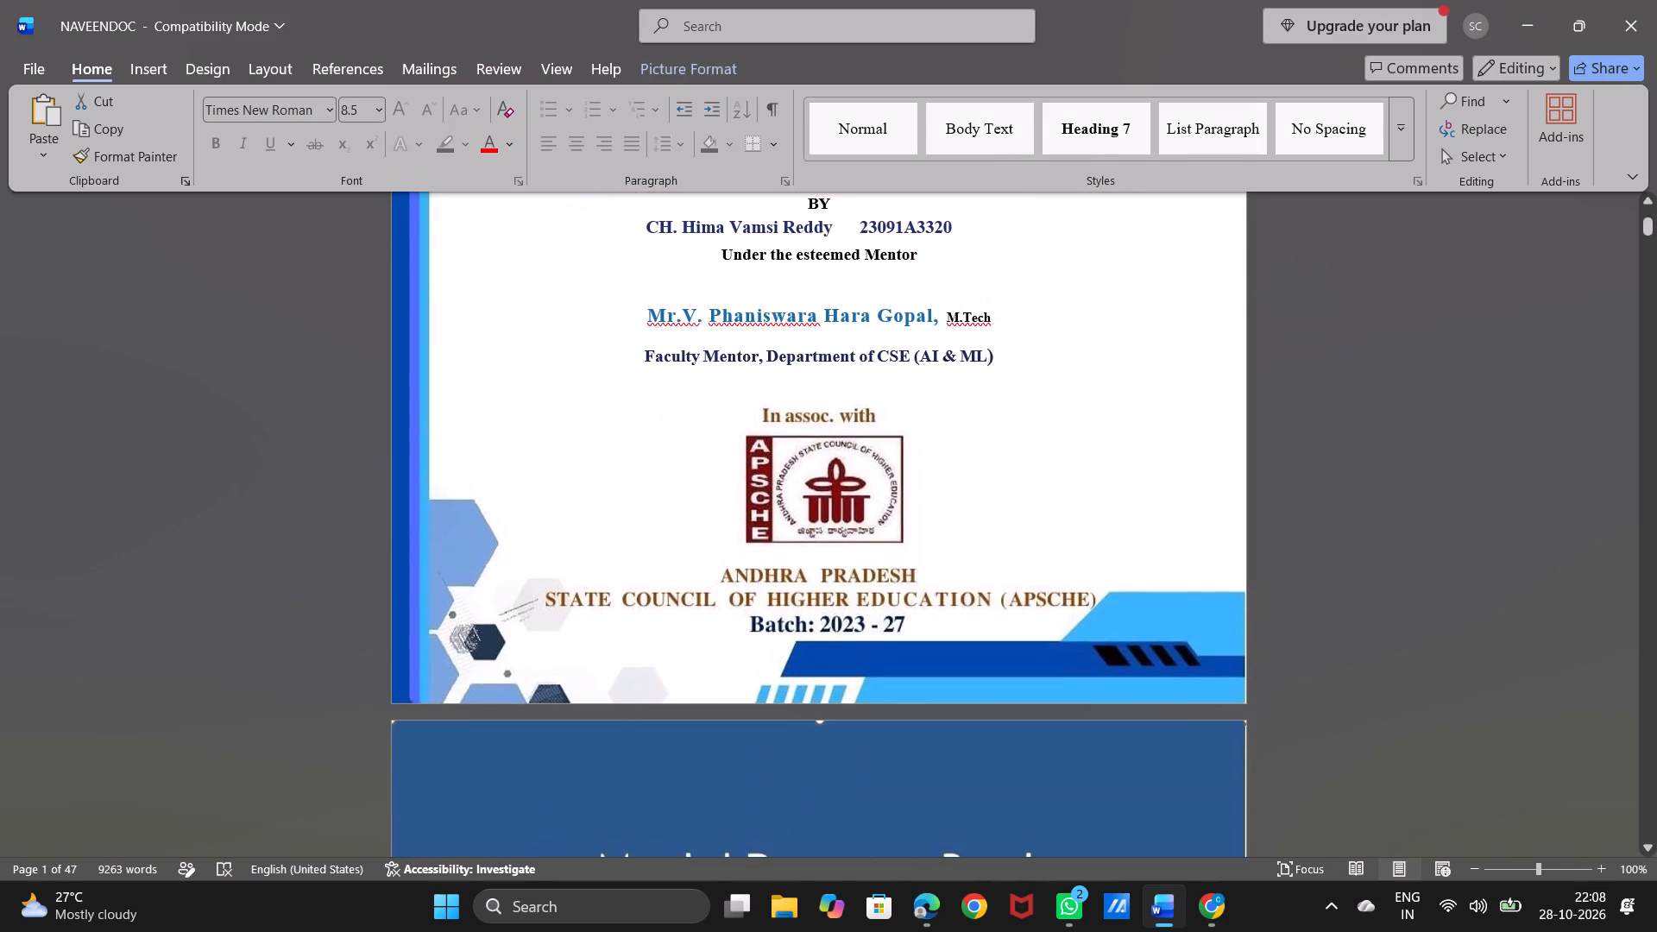
scroll(924, 219, down, 4)
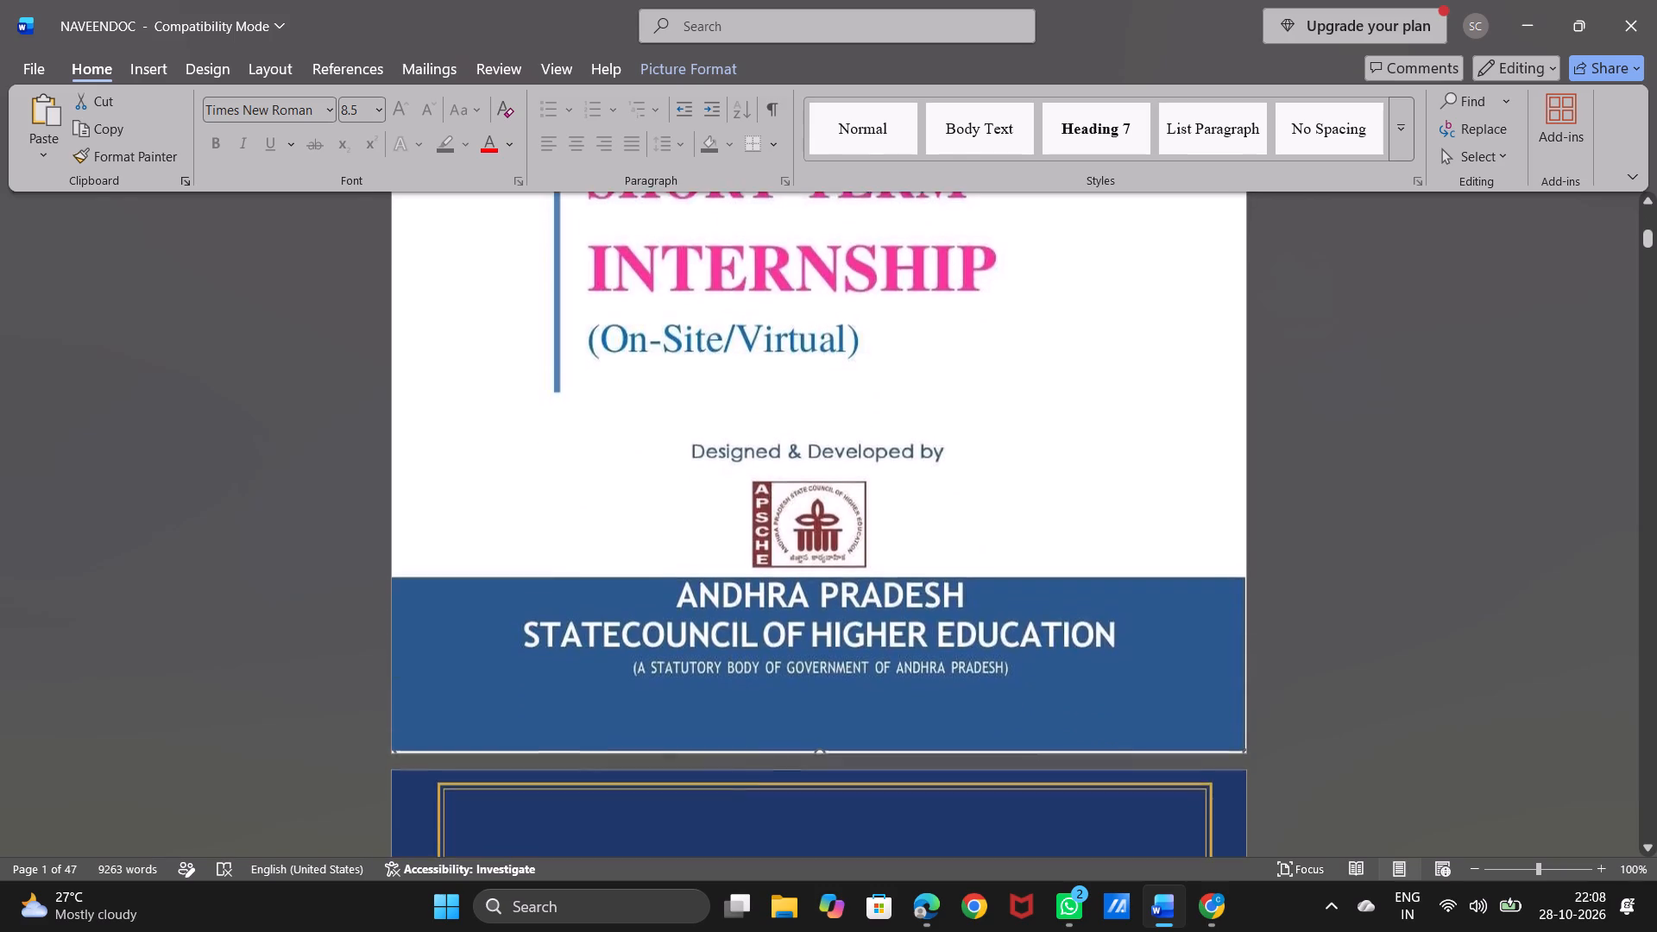
scroll(924, 219, down, 4)
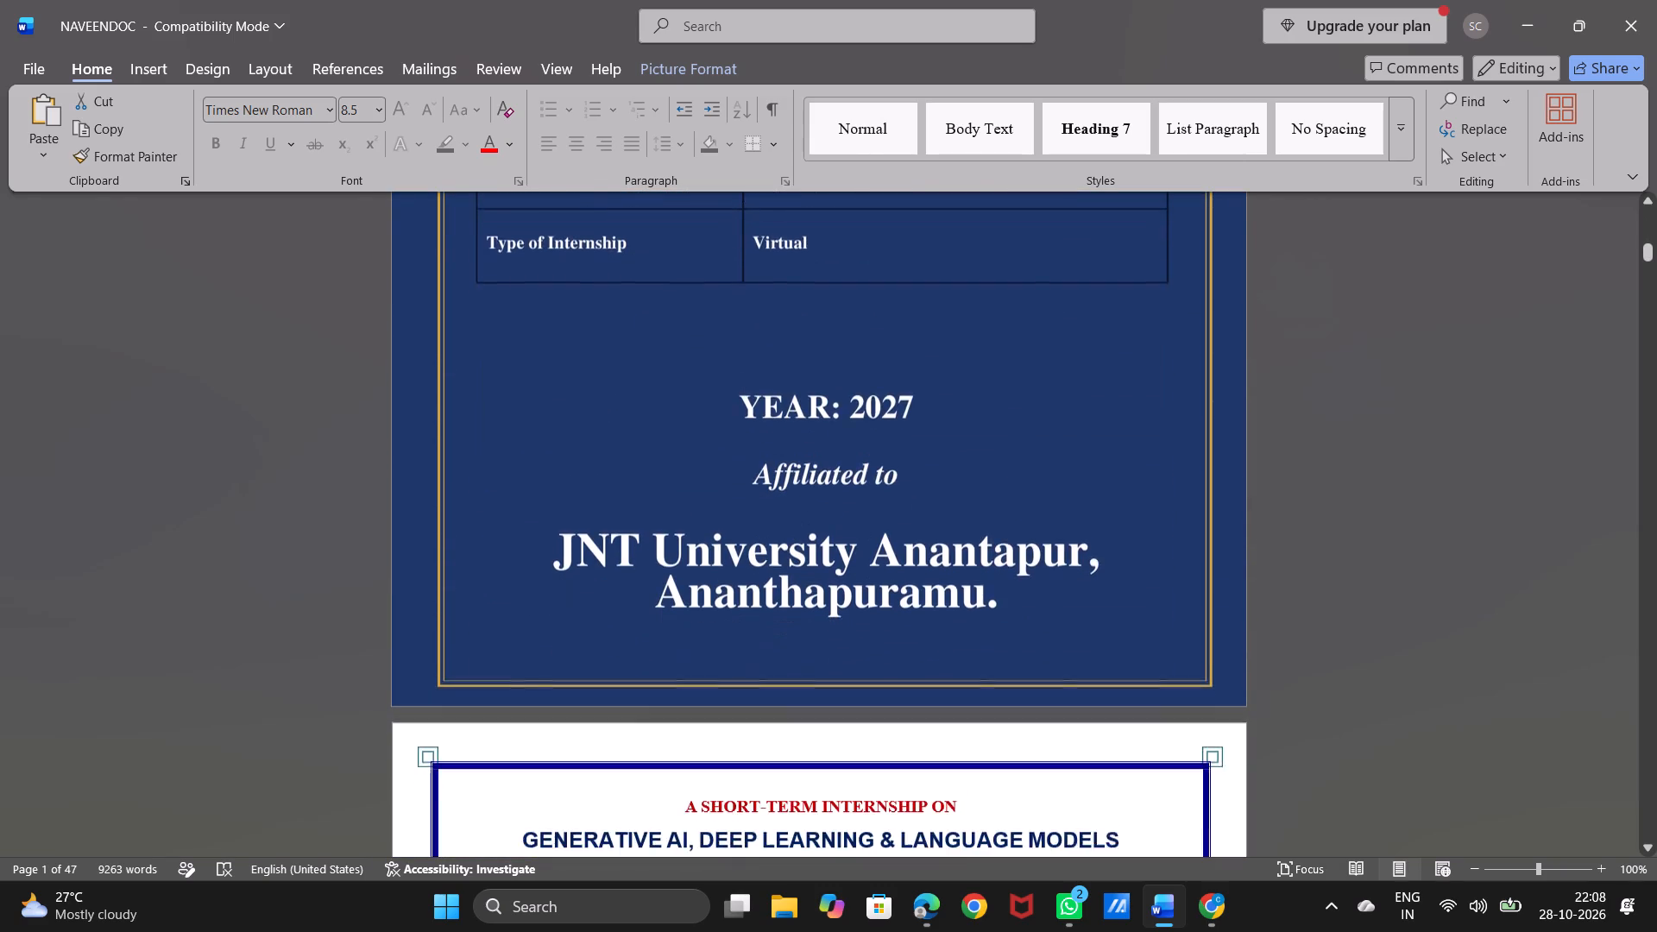
Set the font size of the student's name under "Submitted by:" on page 4 to 14.
scroll(924, 219, down, 3)
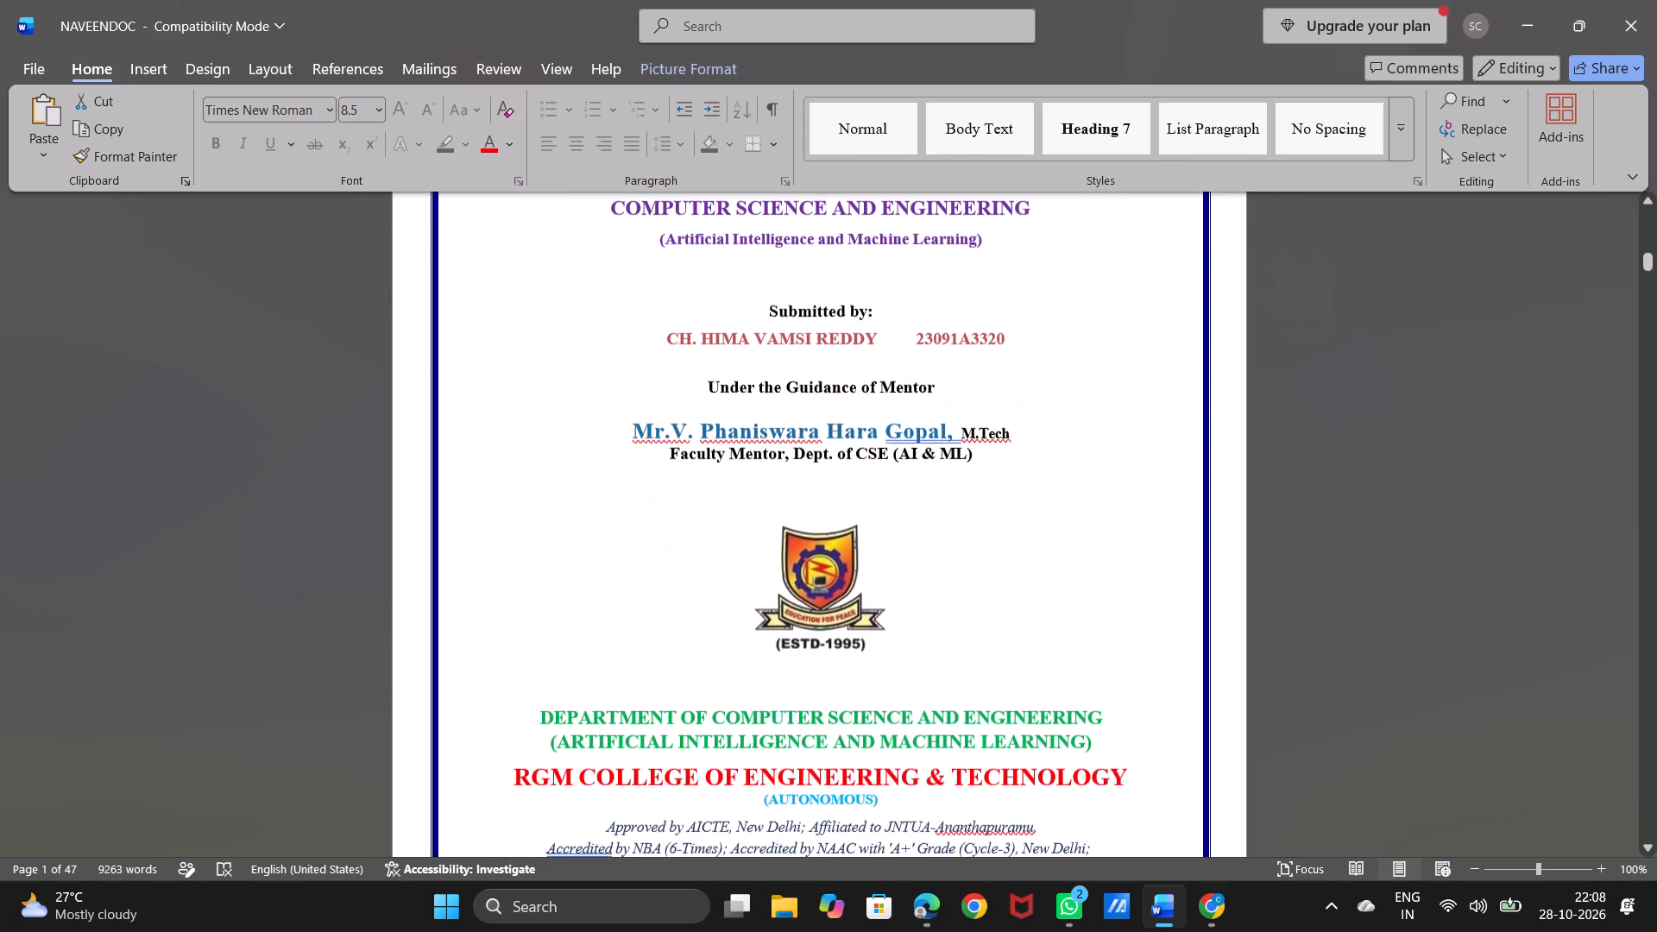
click(886, 344)
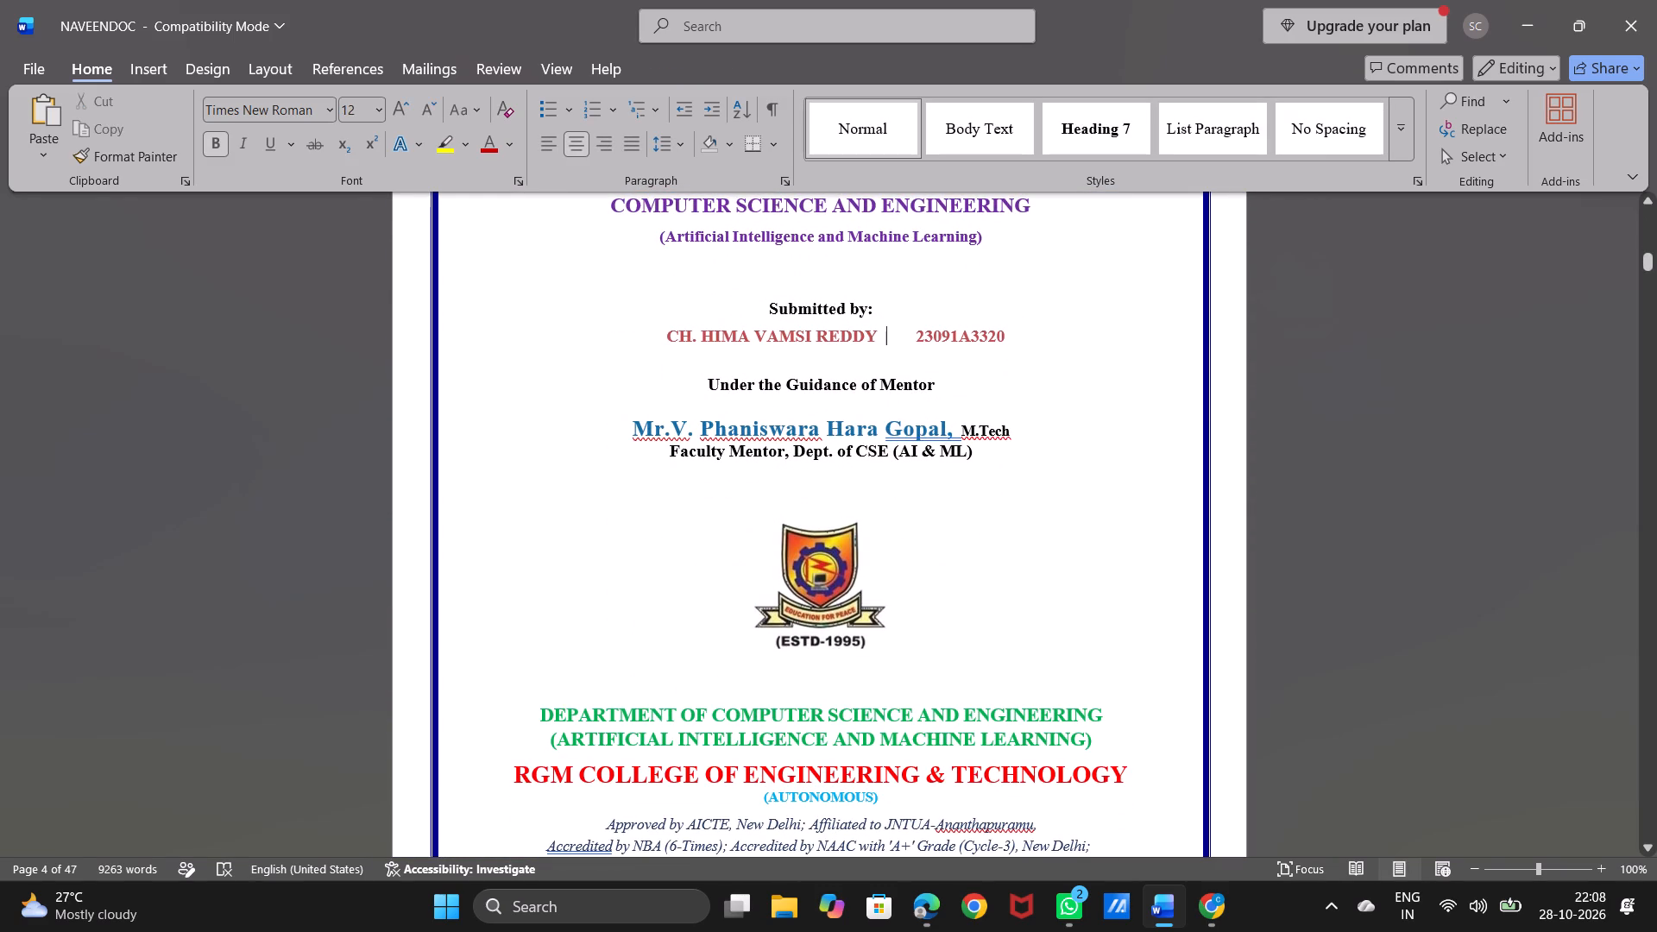
drag(879, 333, 695, 340)
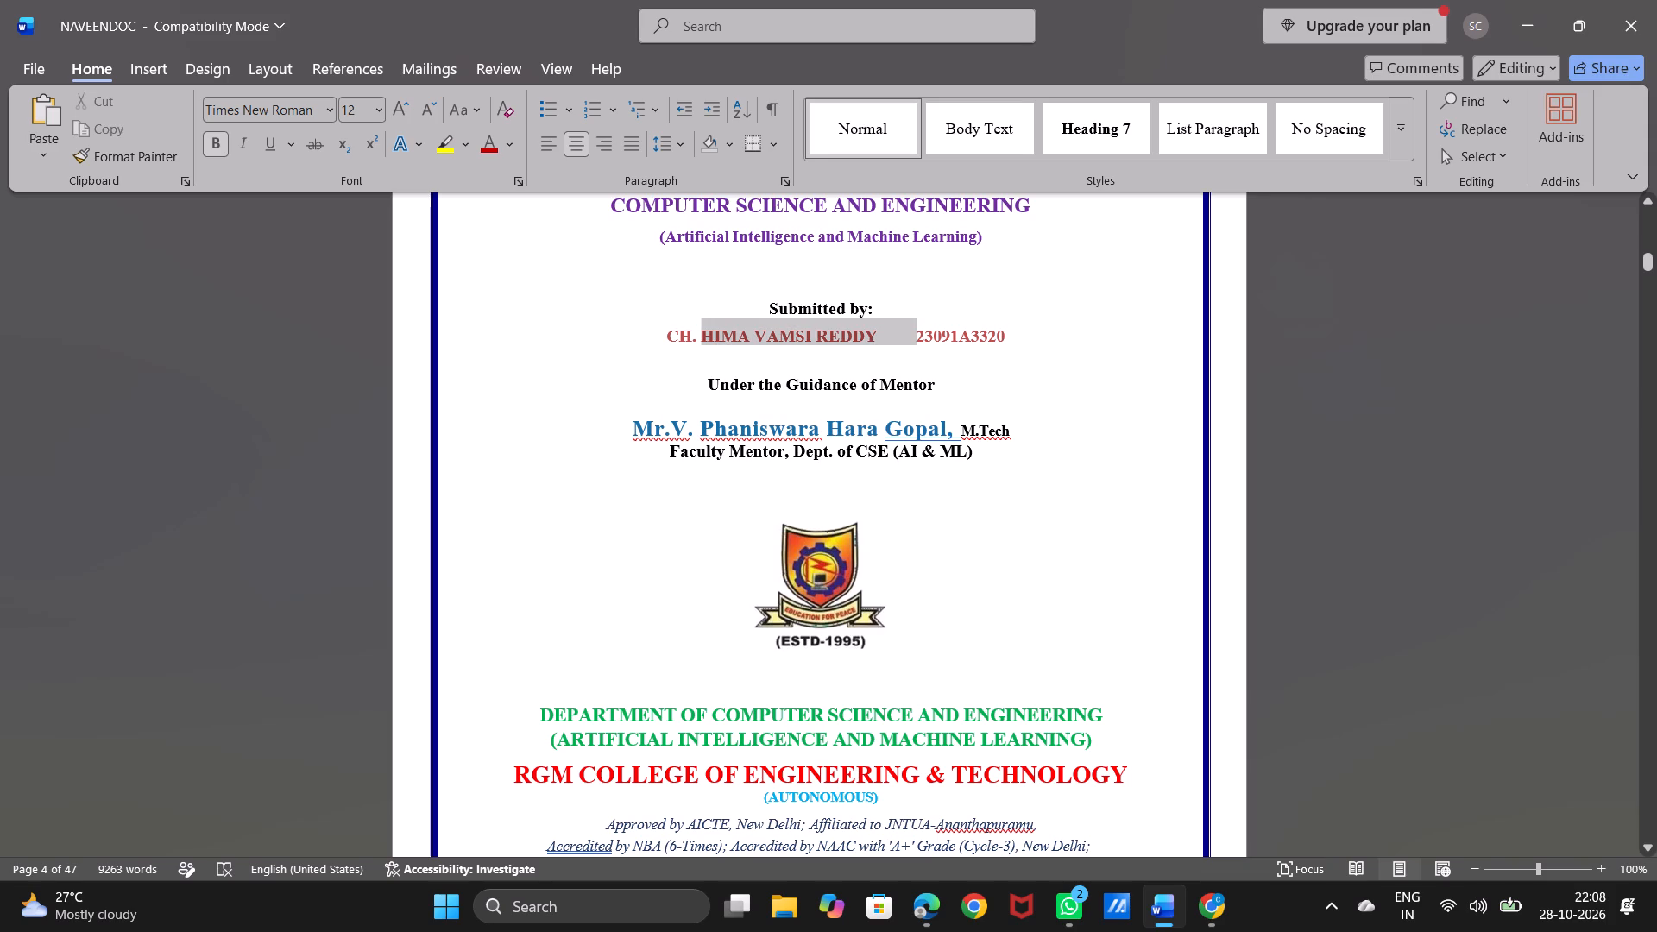
drag(695, 340, 675, 338)
click(840, 274)
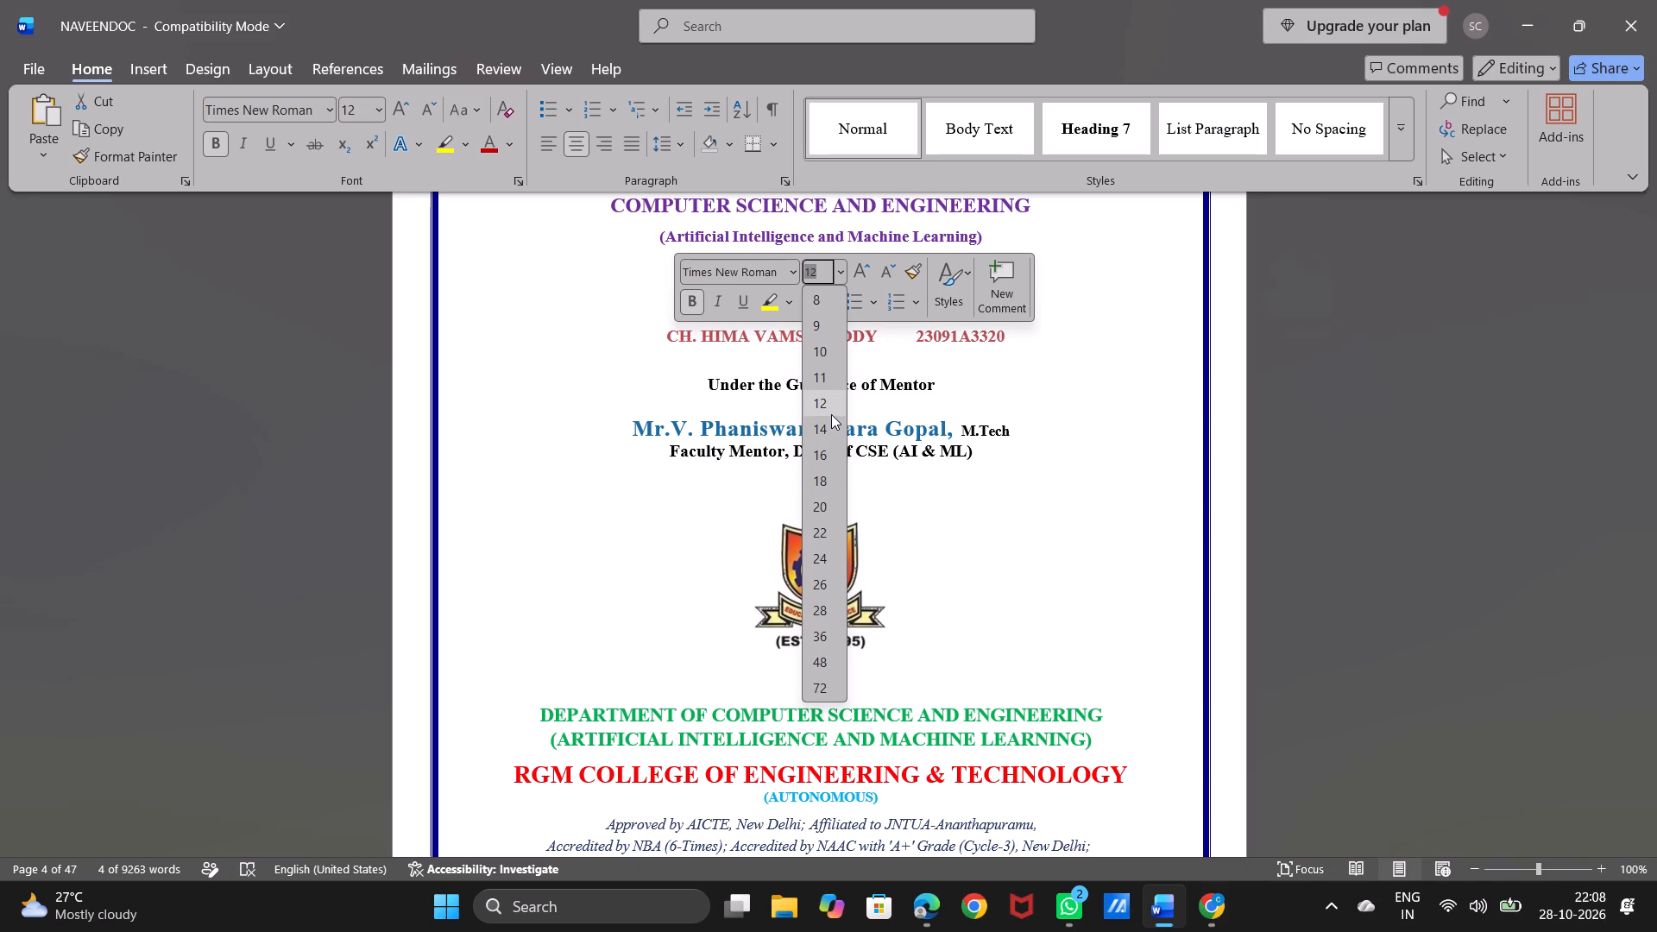
click(831, 425)
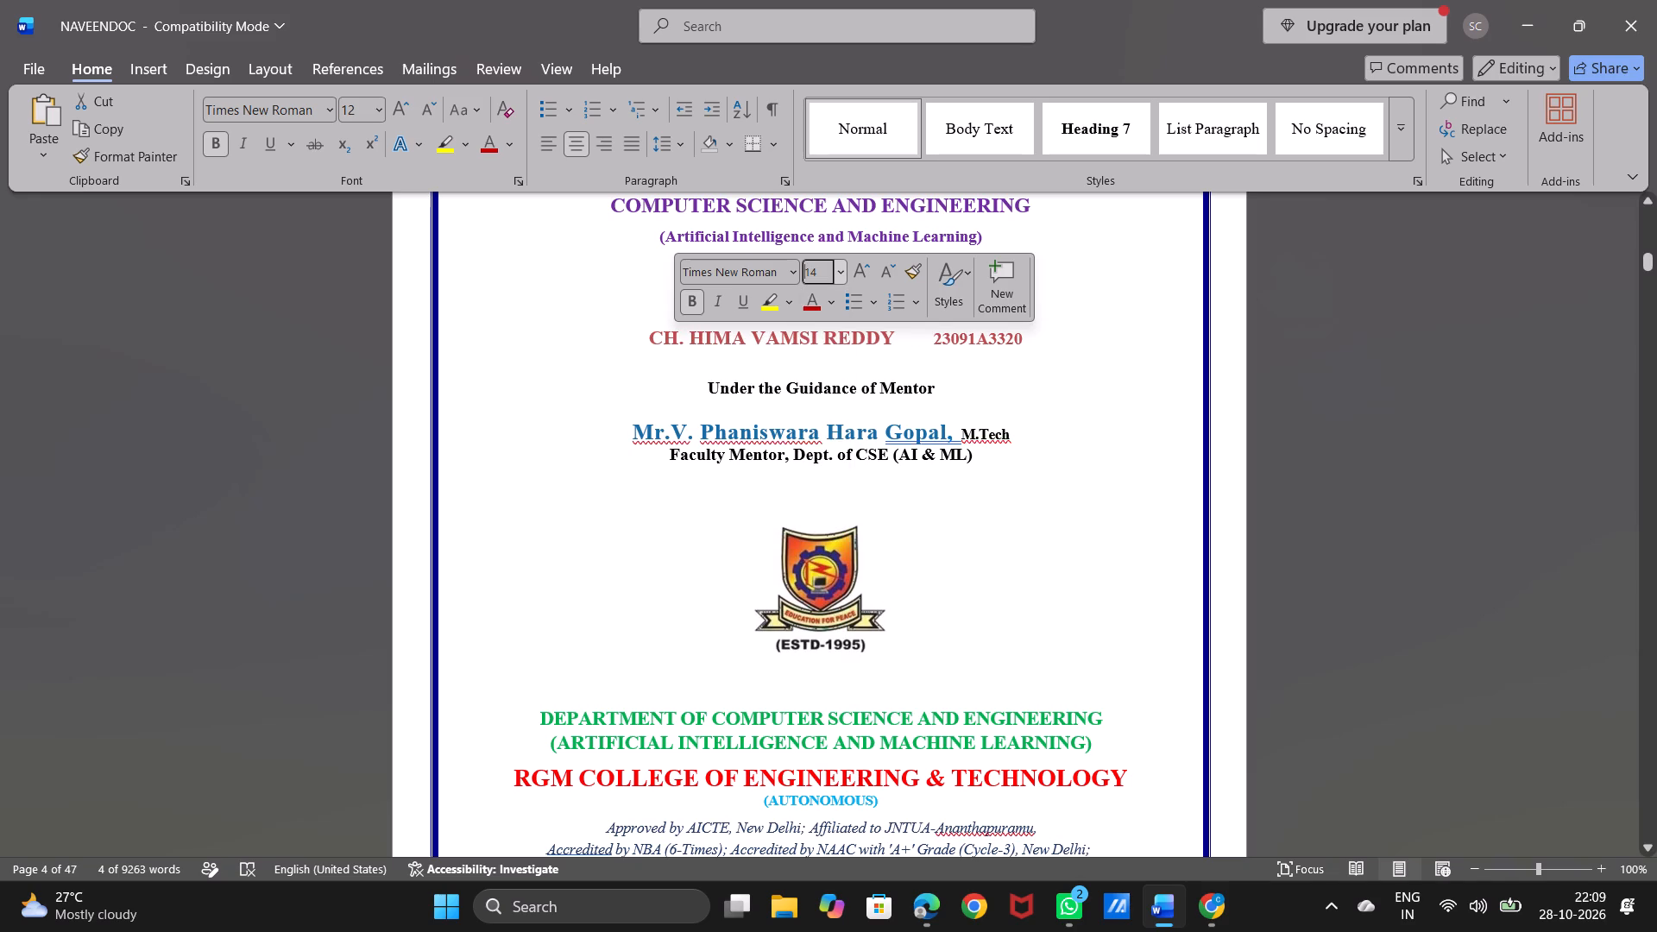
Set the font size of the student's register number under "Submitted by:" on page 4 to 14.
click(965, 438)
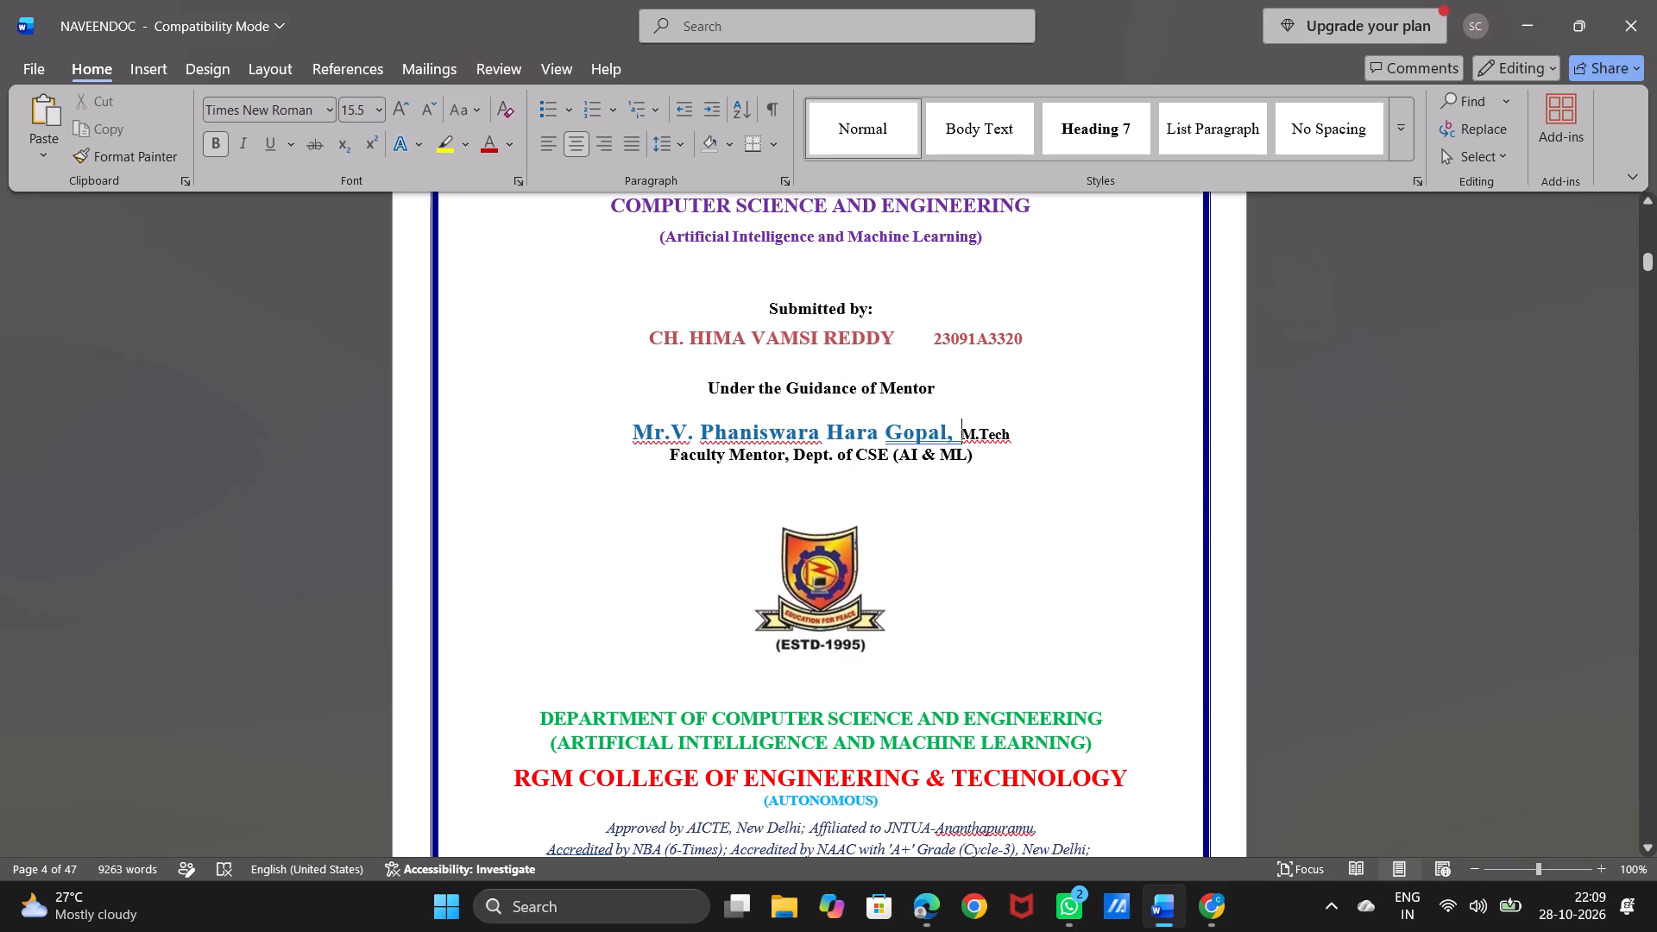
drag(947, 433, 715, 425)
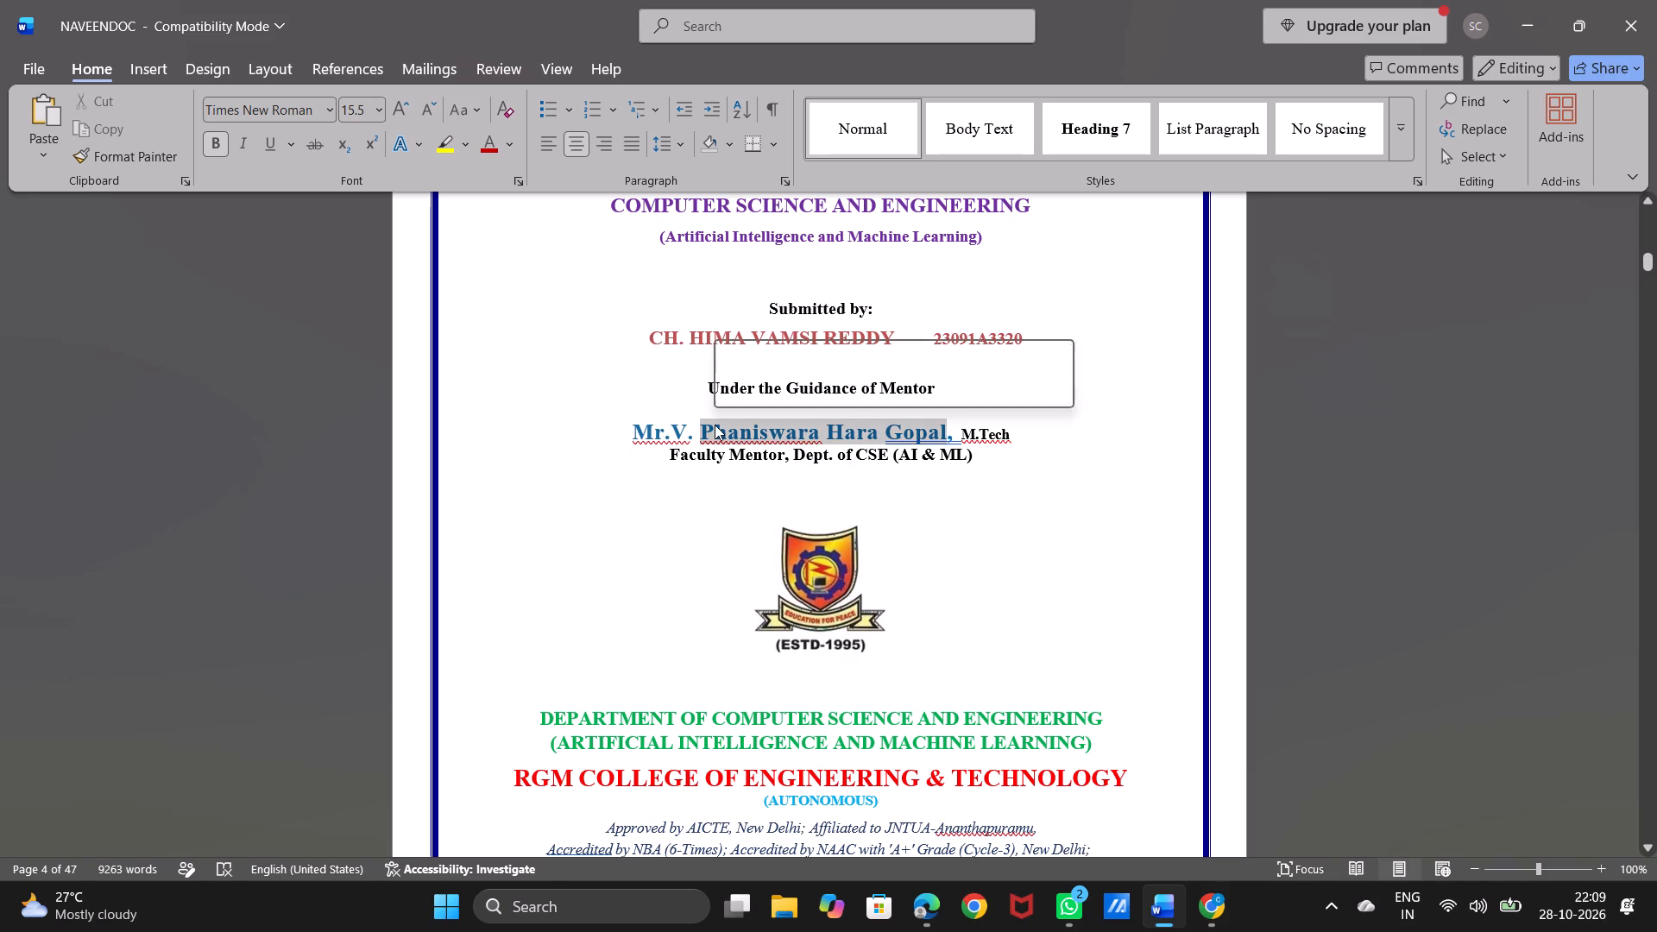
click(1003, 469)
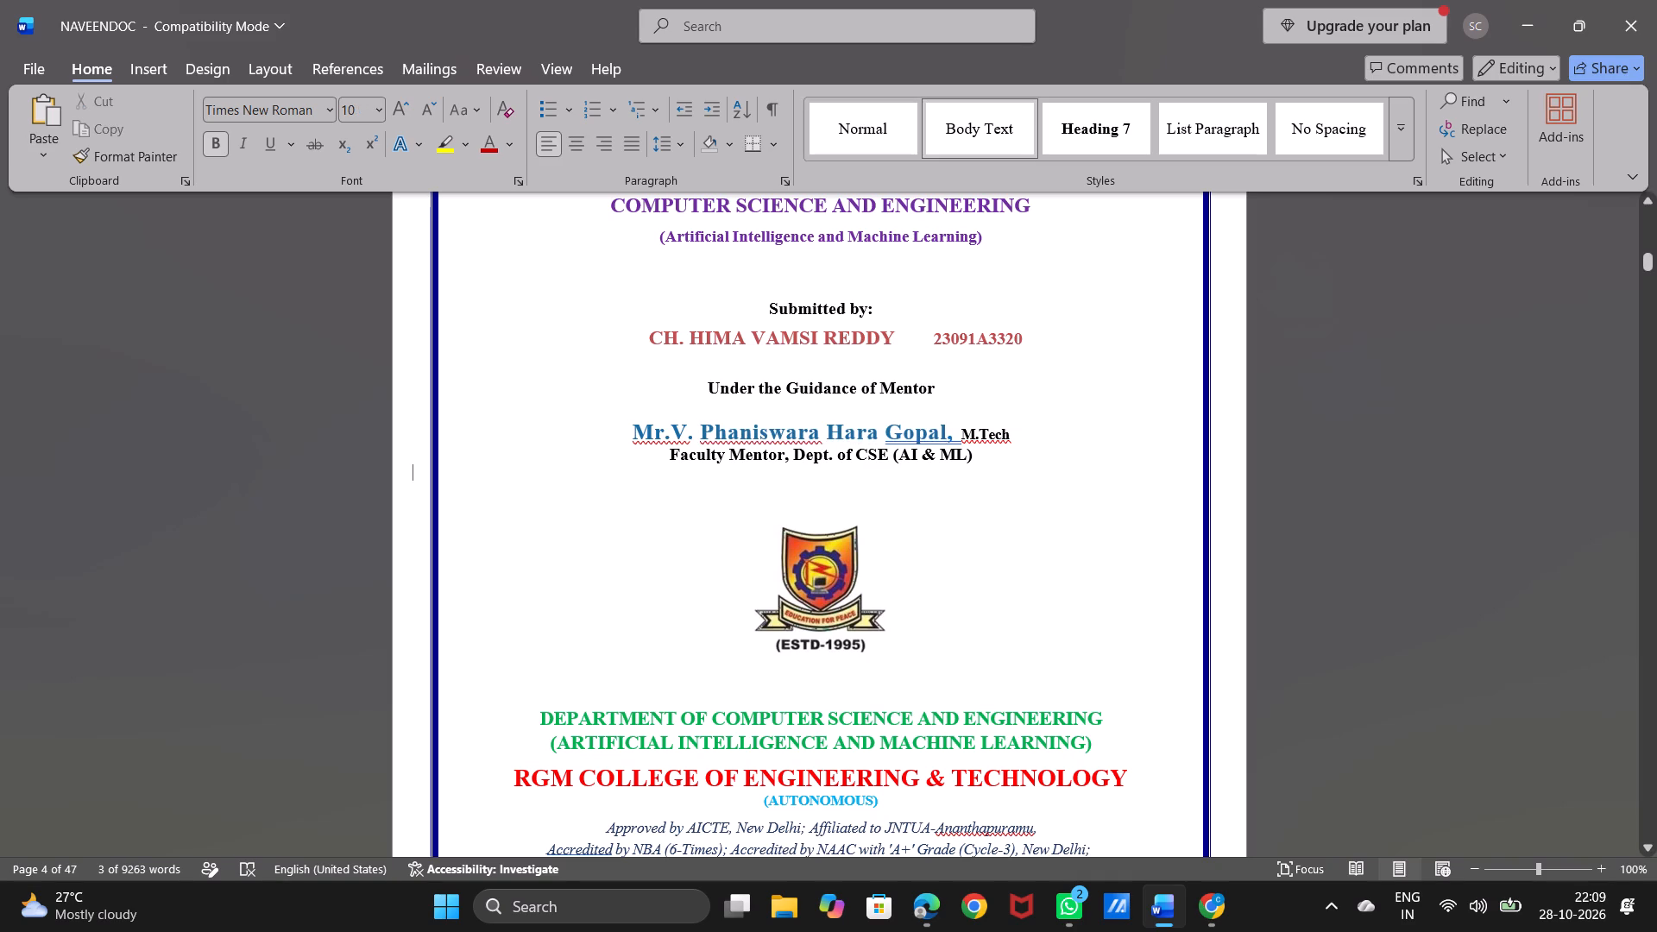
drag(1030, 338, 955, 344)
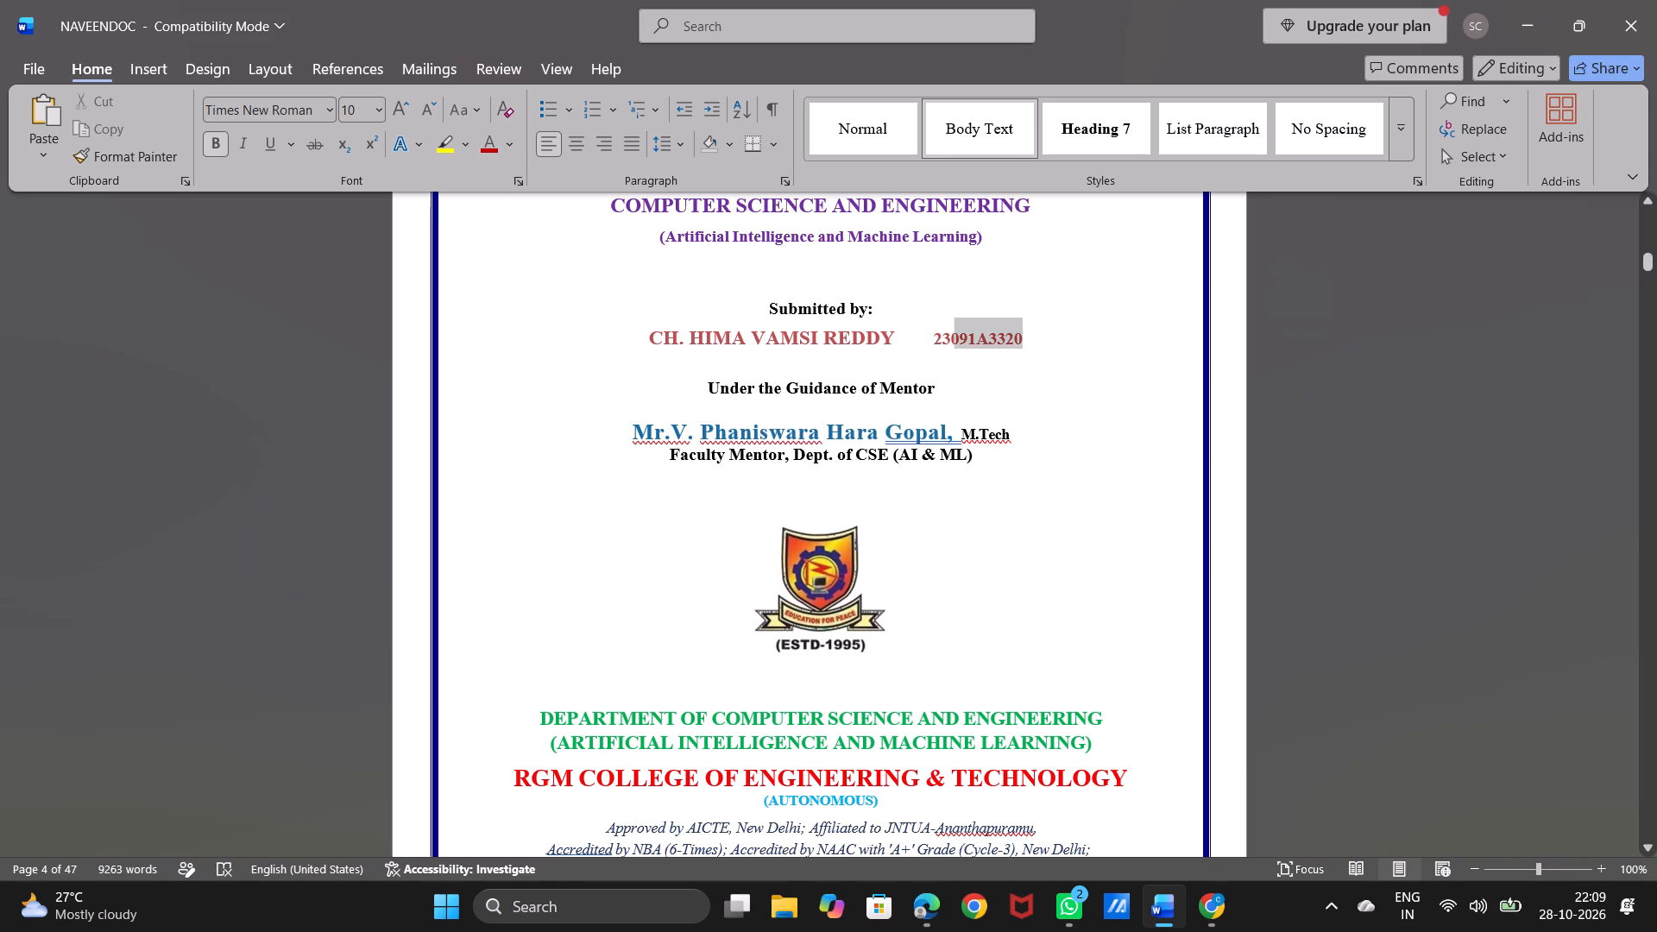
drag(955, 344, 933, 344)
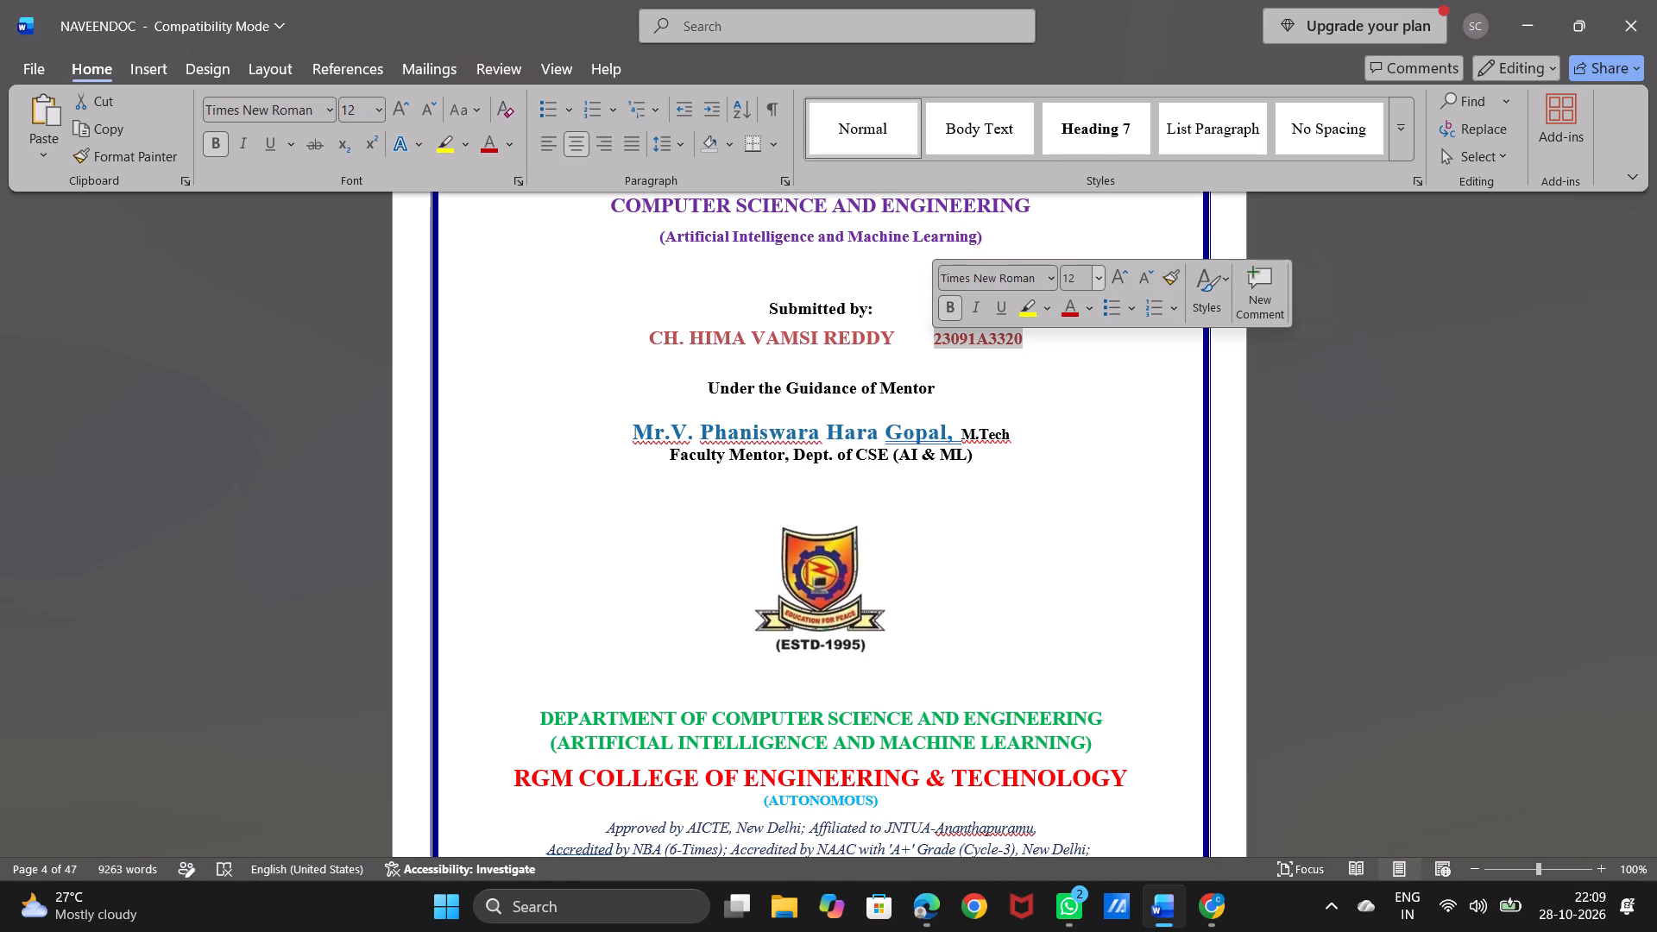
drag(1097, 280, 1078, 427)
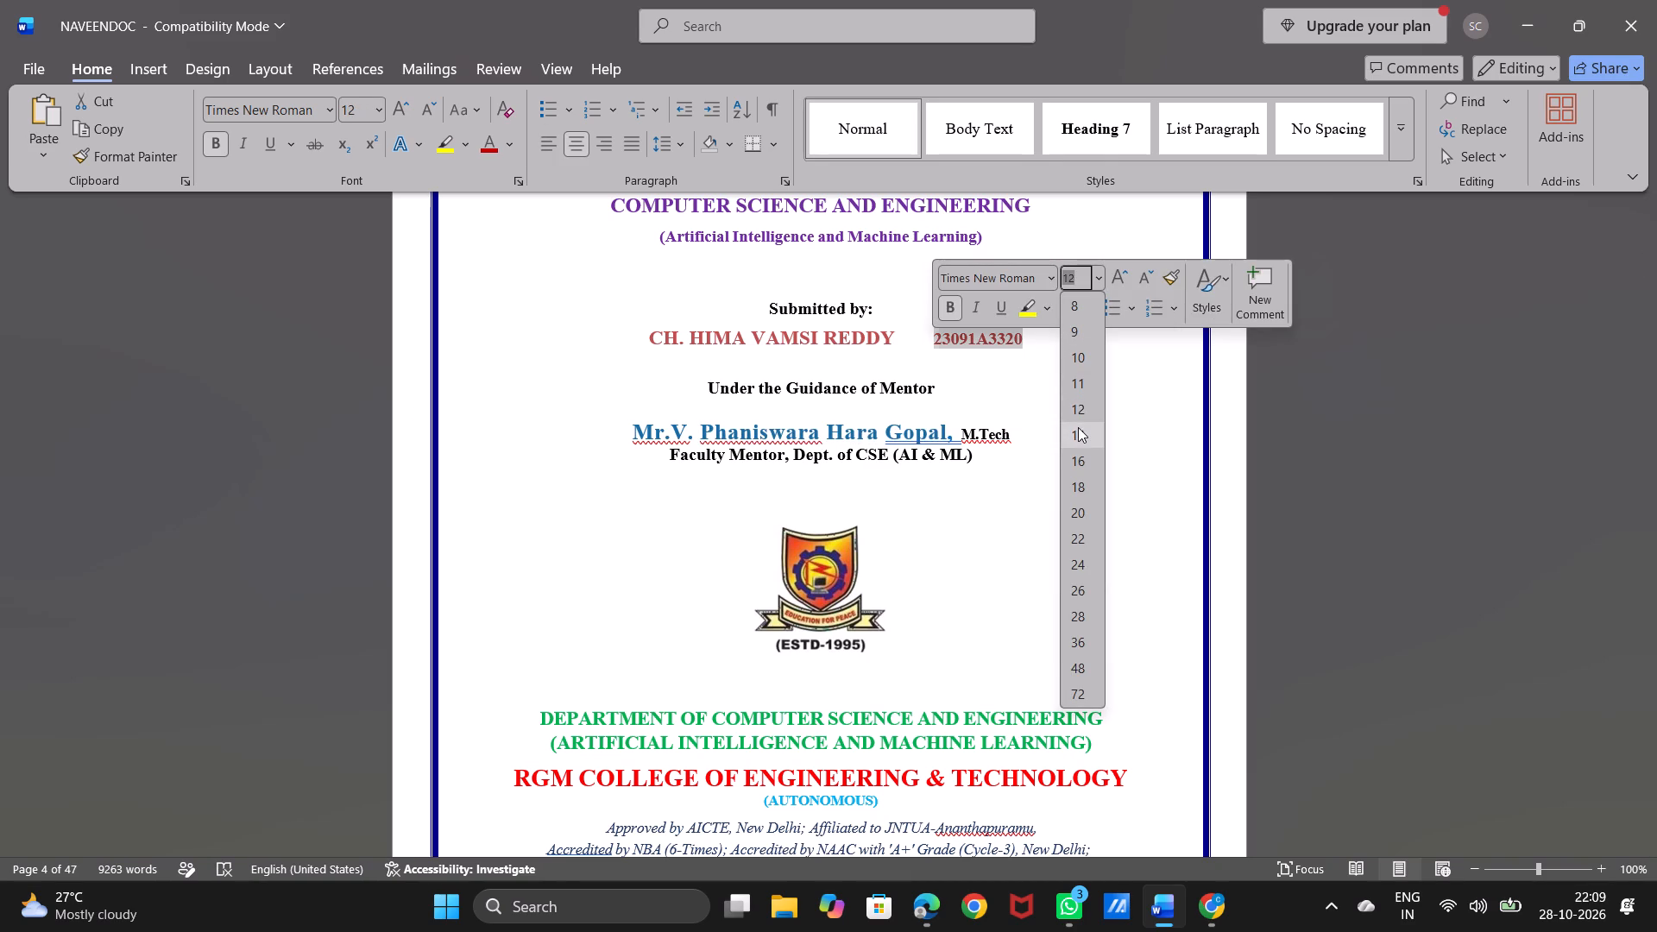
drag(1078, 427, 1079, 428)
click(1079, 428)
click(1030, 479)
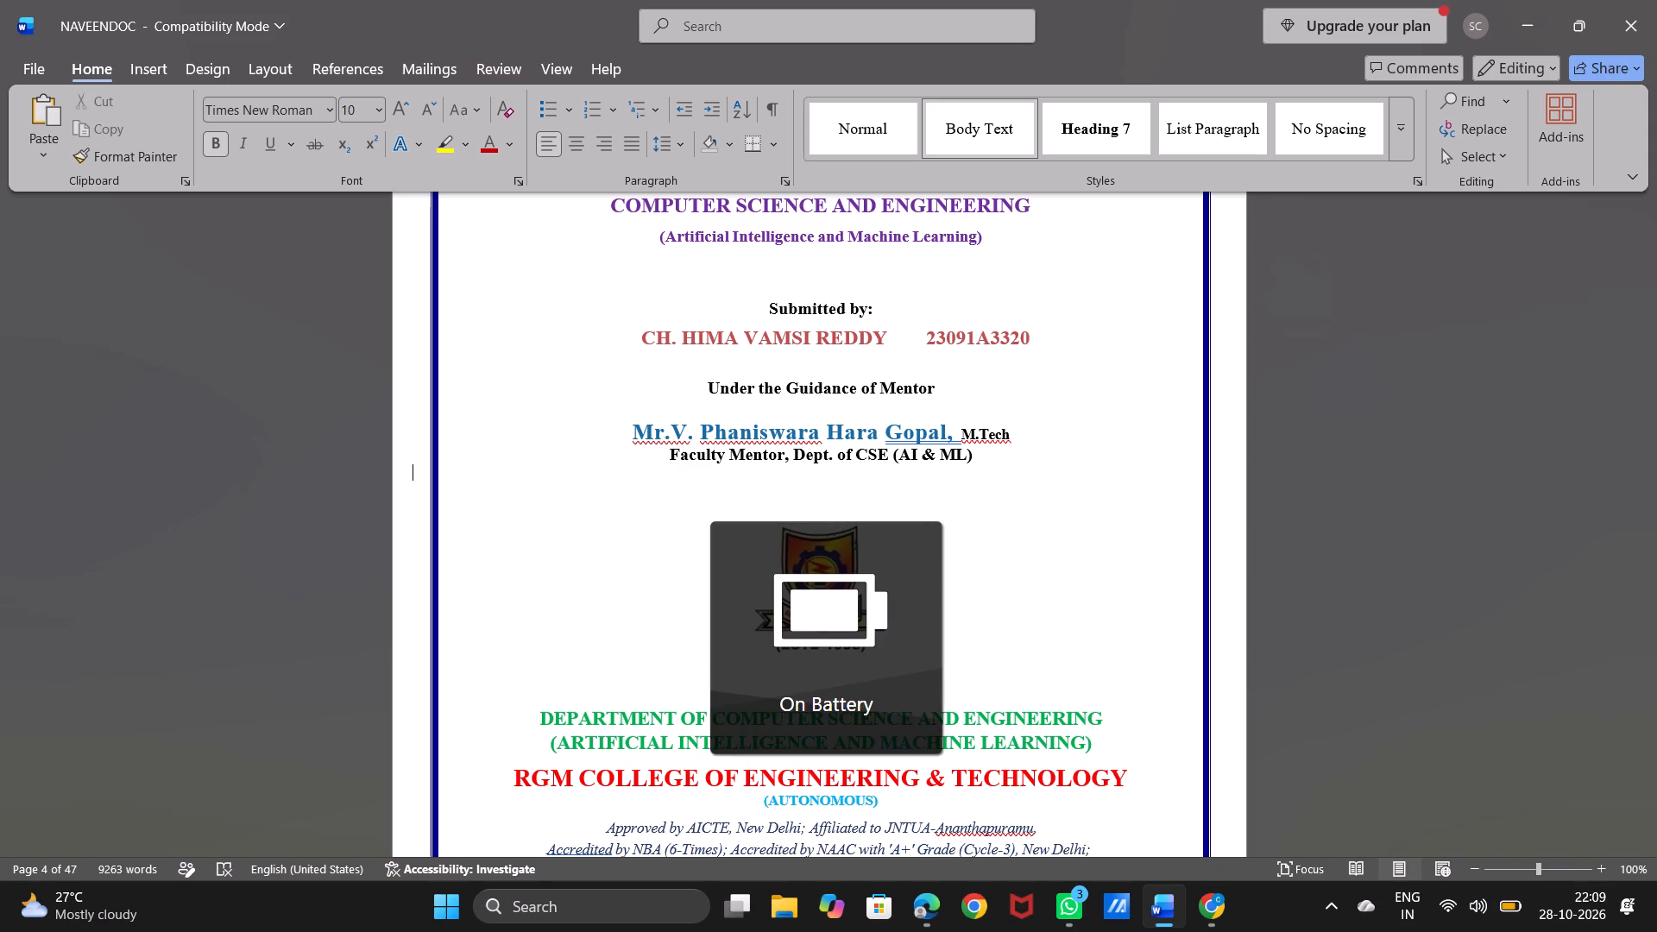
Set the font size of the student's name below "BY" on page 1 to 14, matching the mentor's name.
scroll(1030, 479, up, 4)
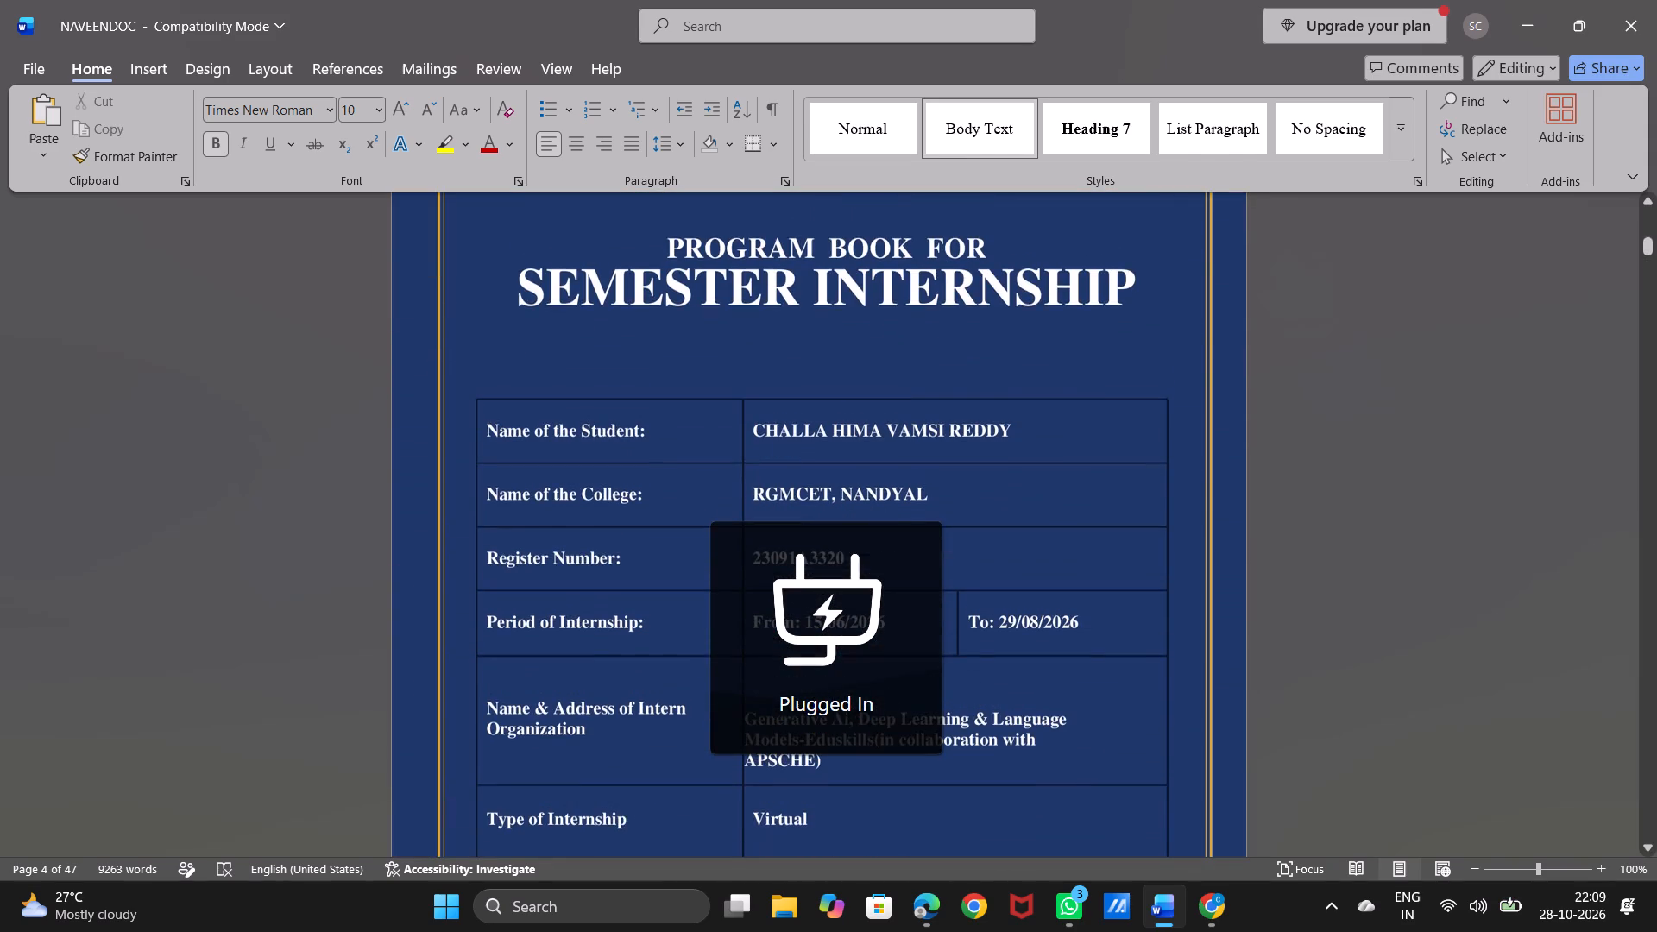
scroll(1030, 479, up, 6)
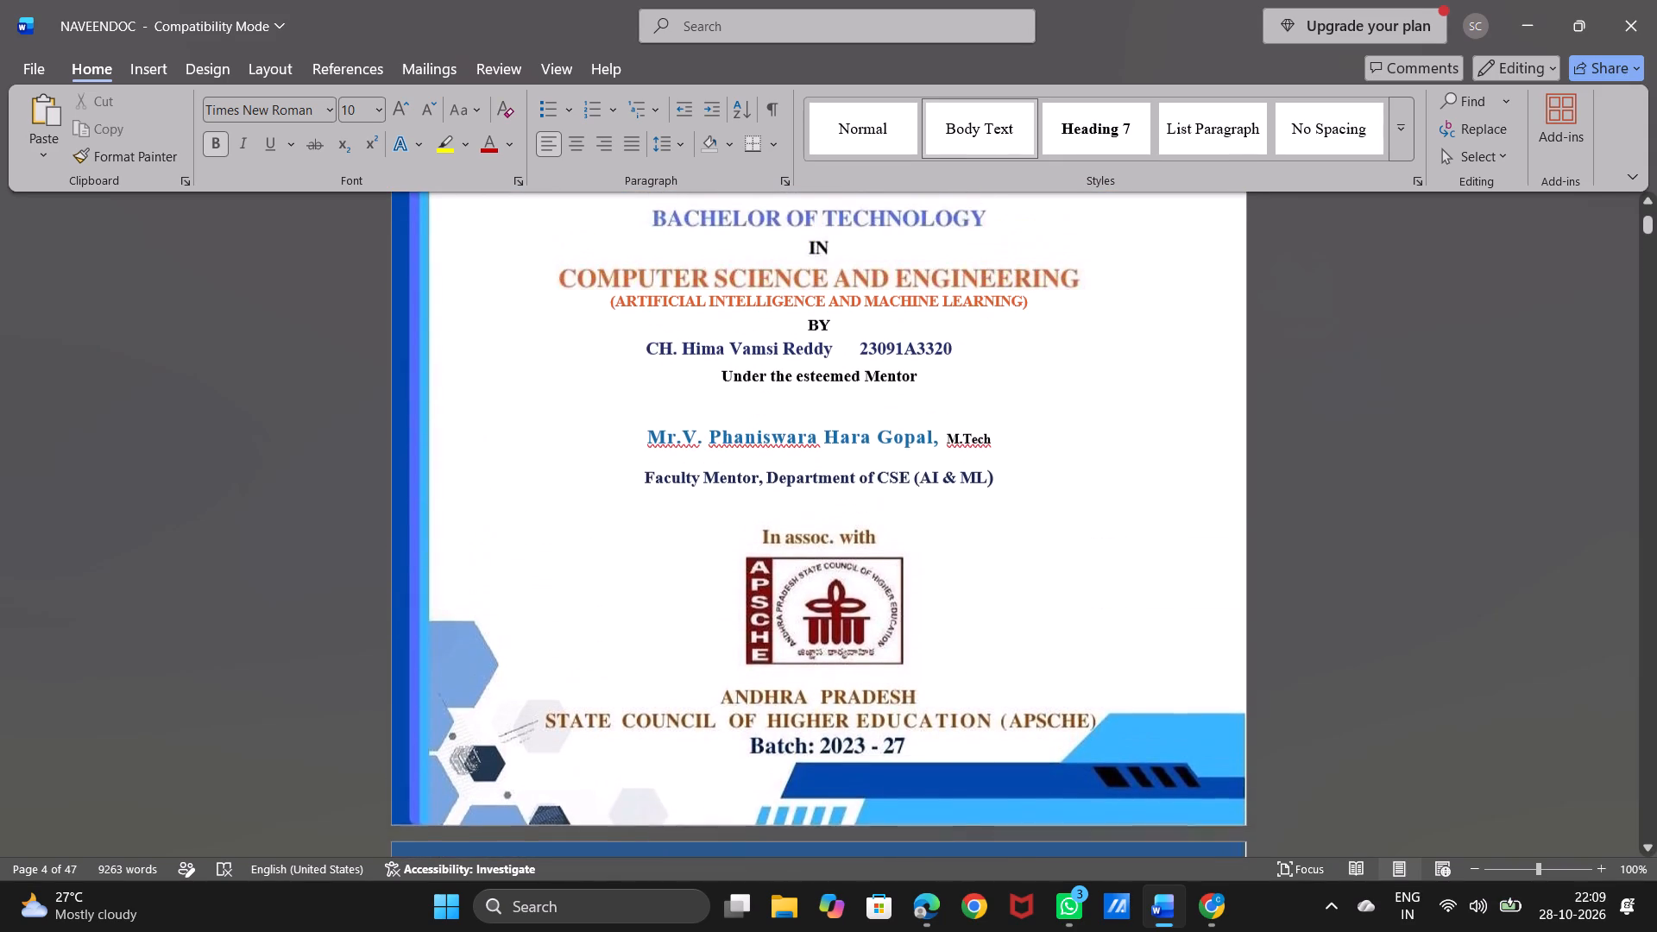
scroll(1030, 479, up, 1)
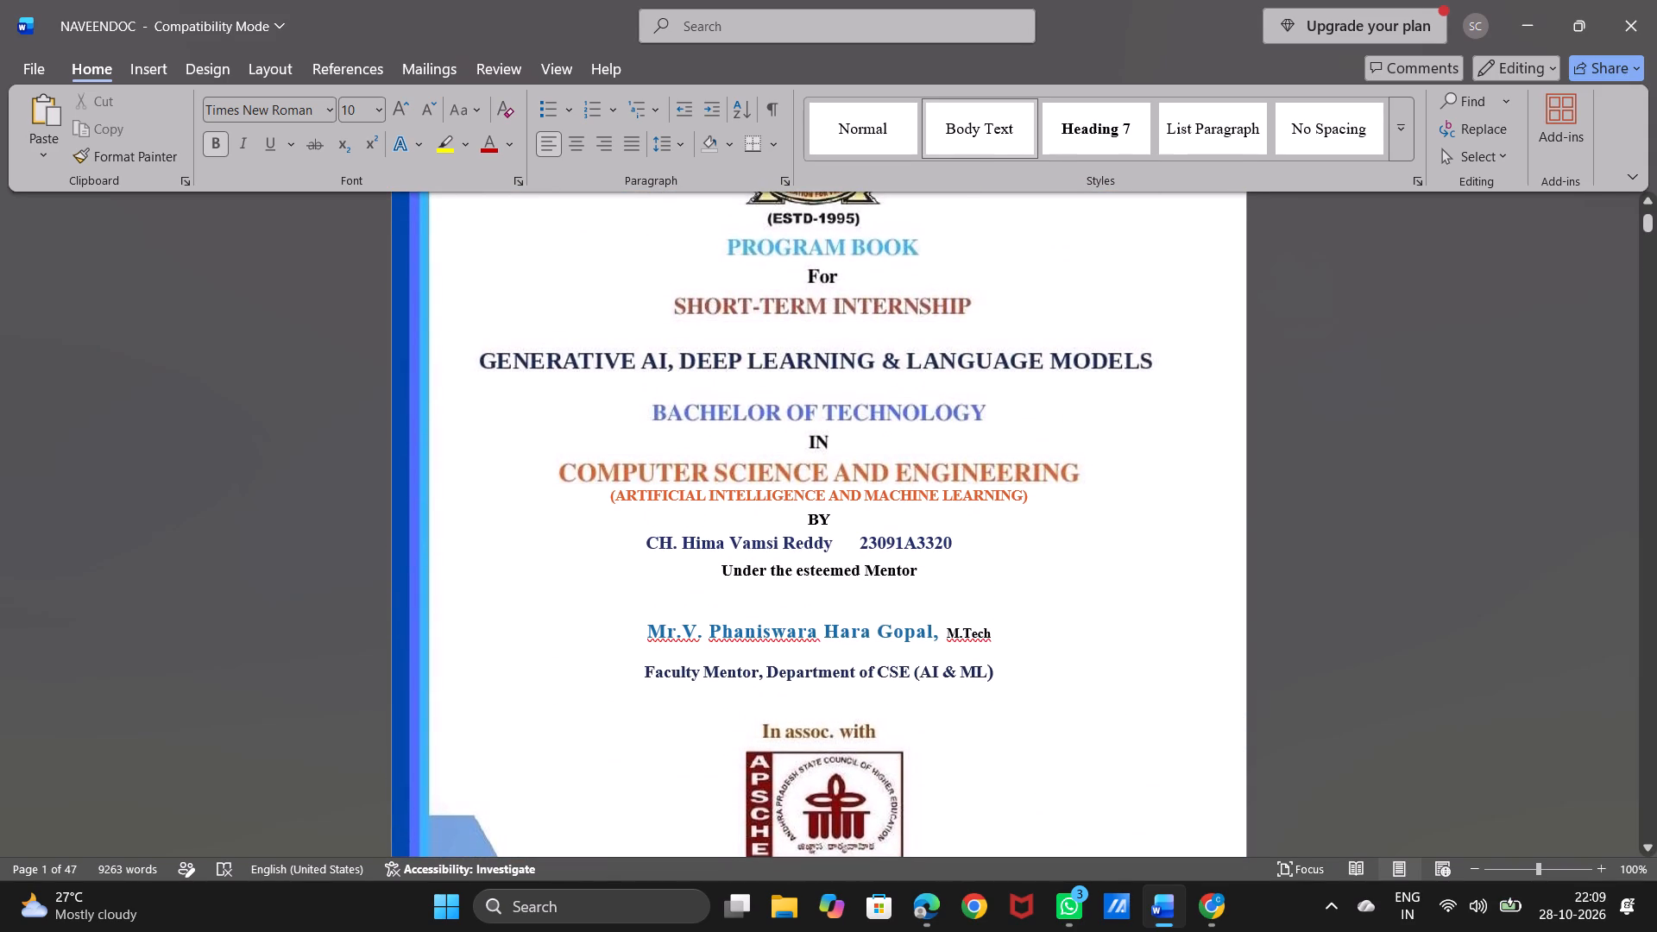
scroll(866, 563, up, 6)
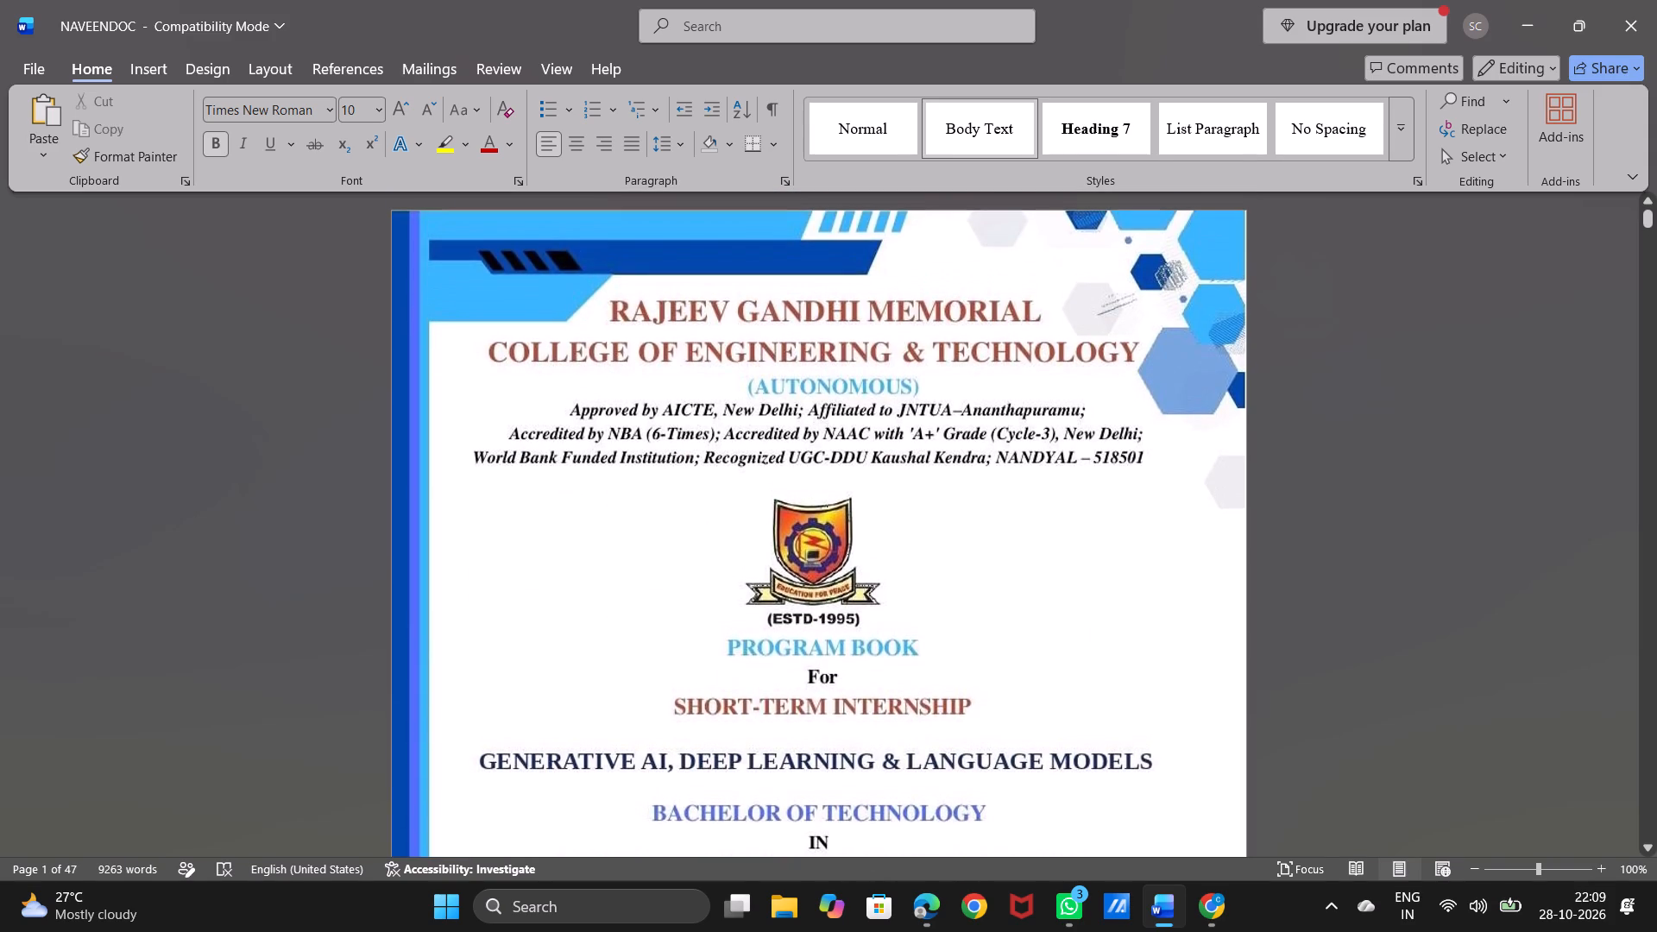
scroll(876, 419, down, 1)
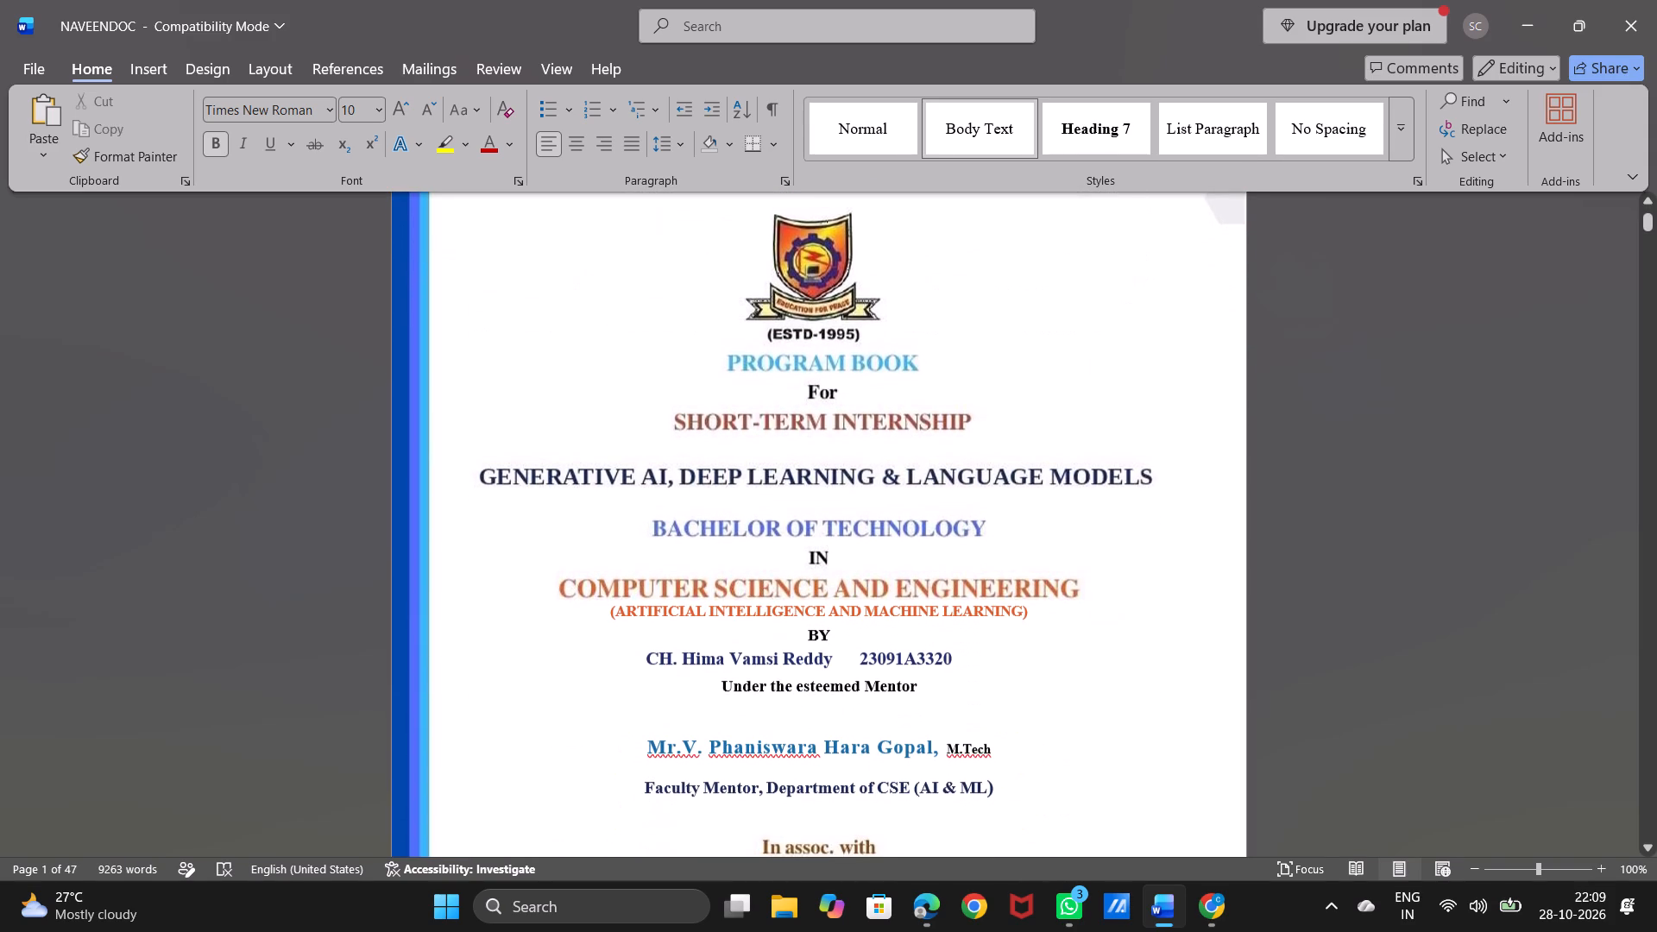
scroll(876, 419, down, 1)
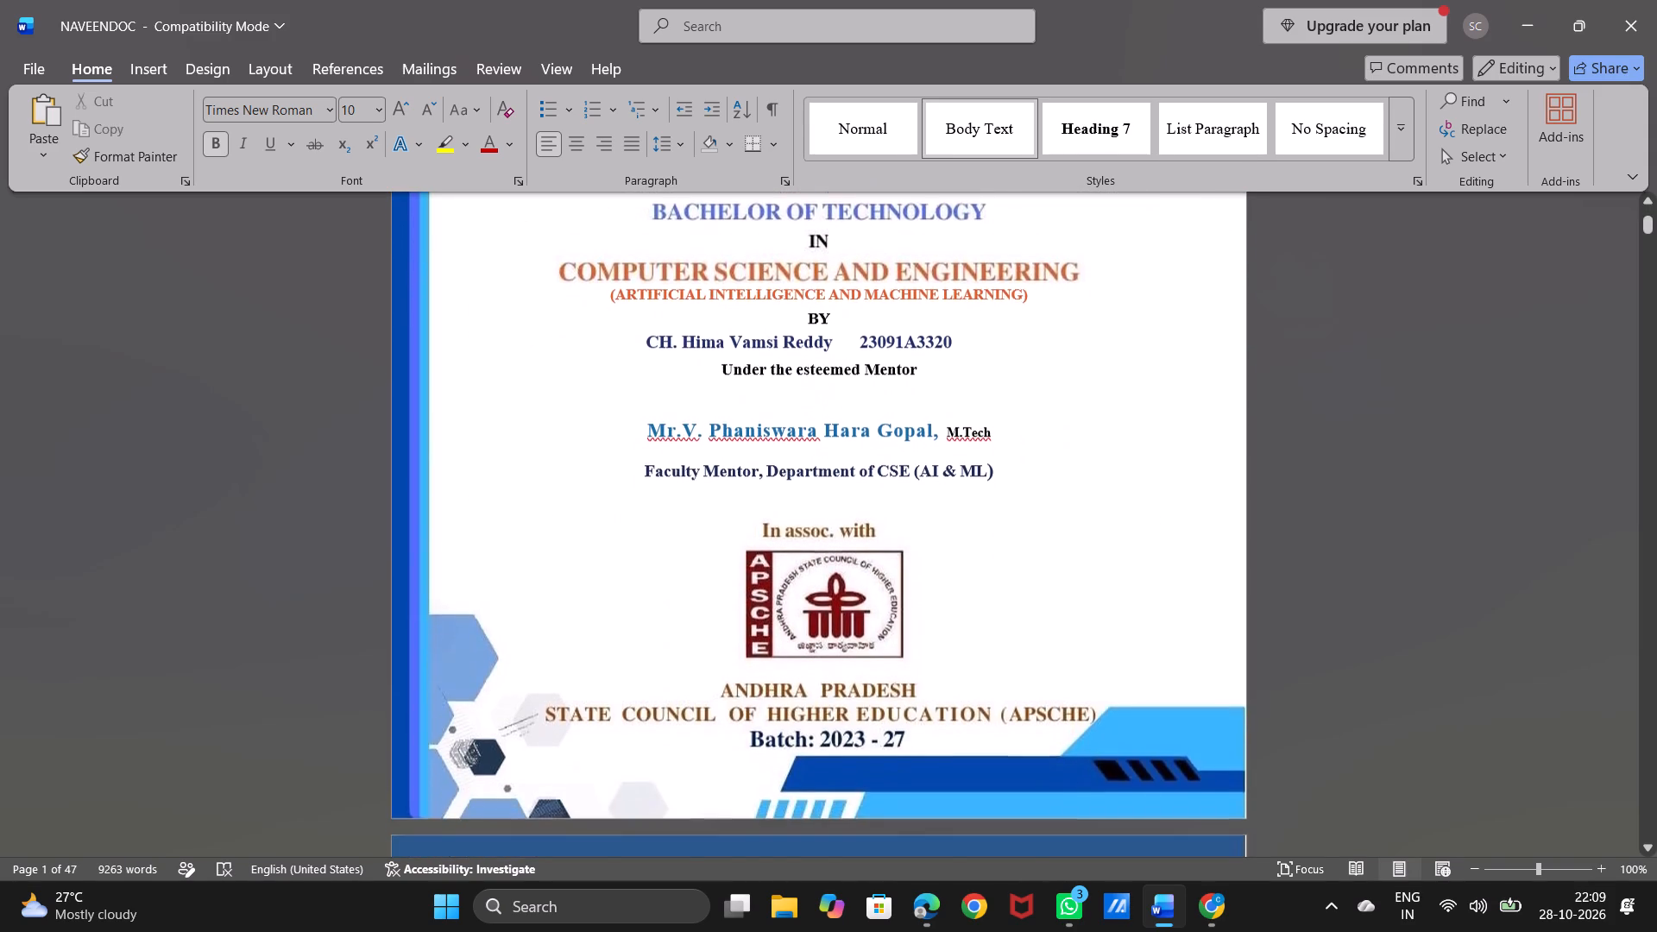
scroll(876, 419, down, 1)
click(821, 328)
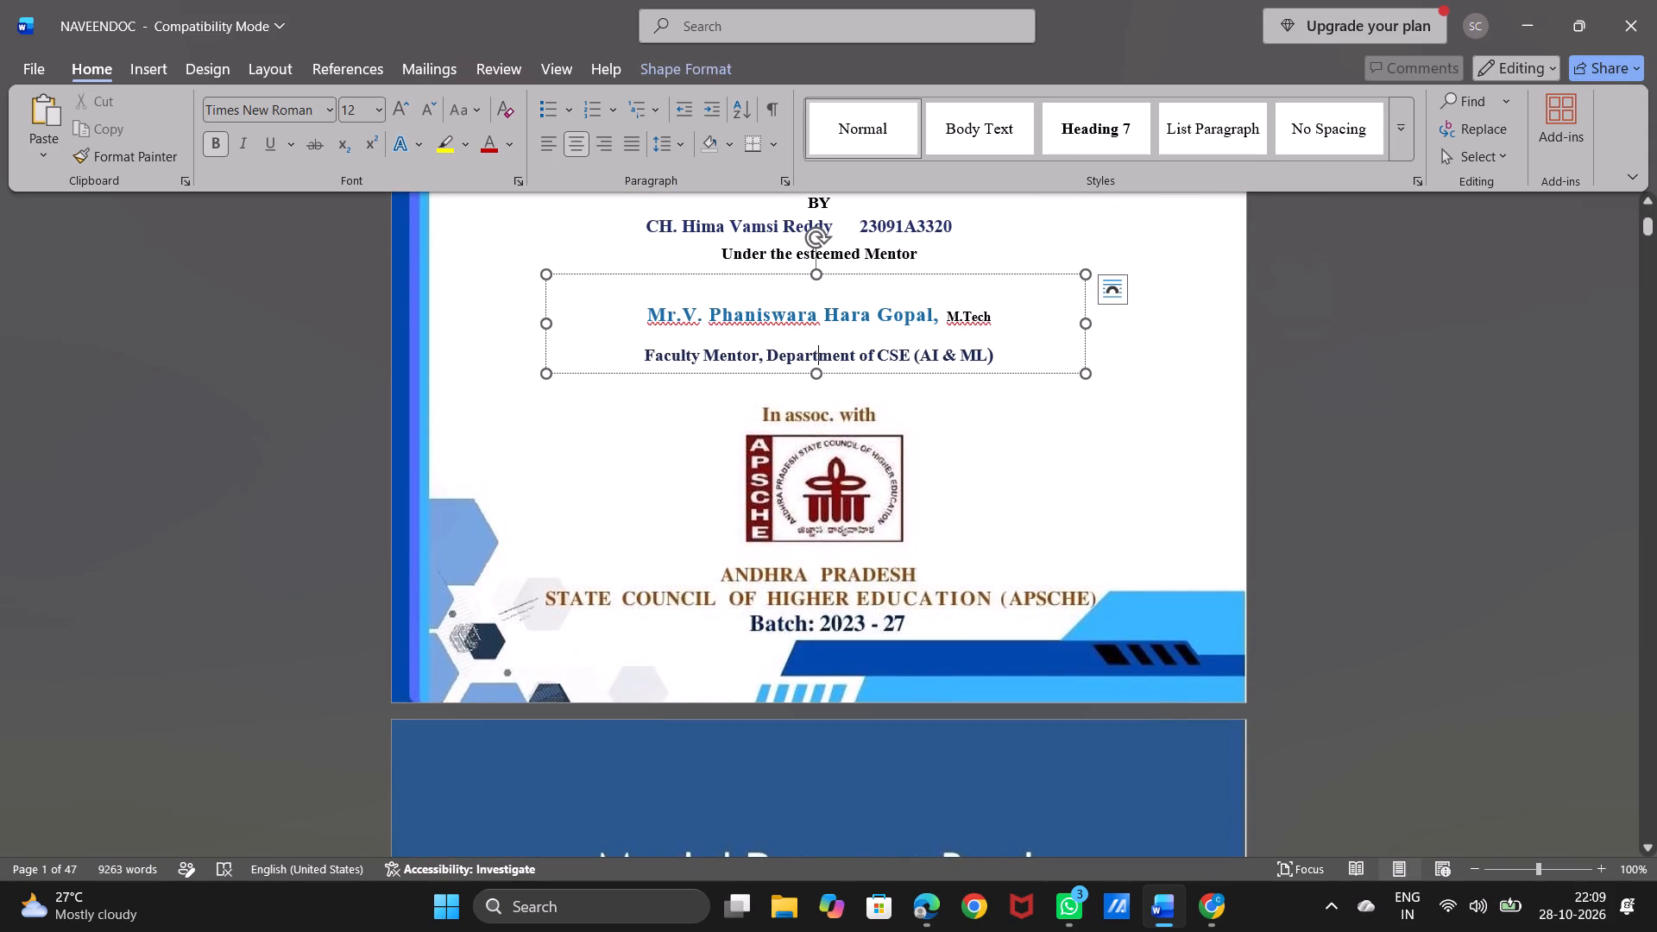
click(848, 314)
scroll(874, 261, up, 1)
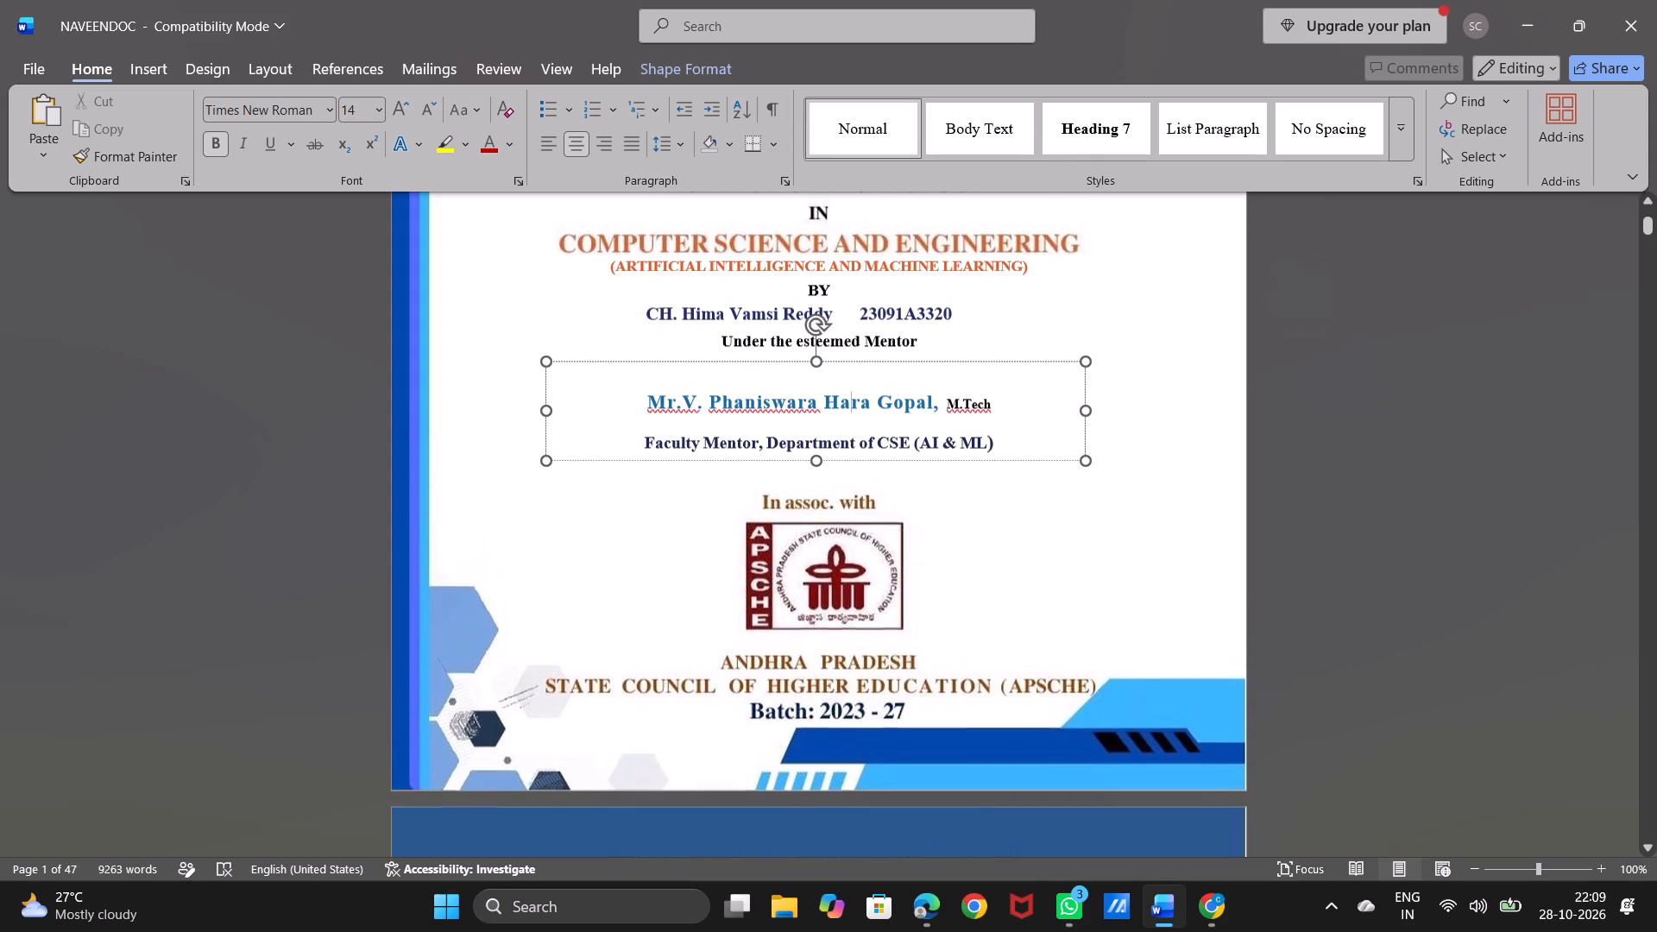
click(780, 314)
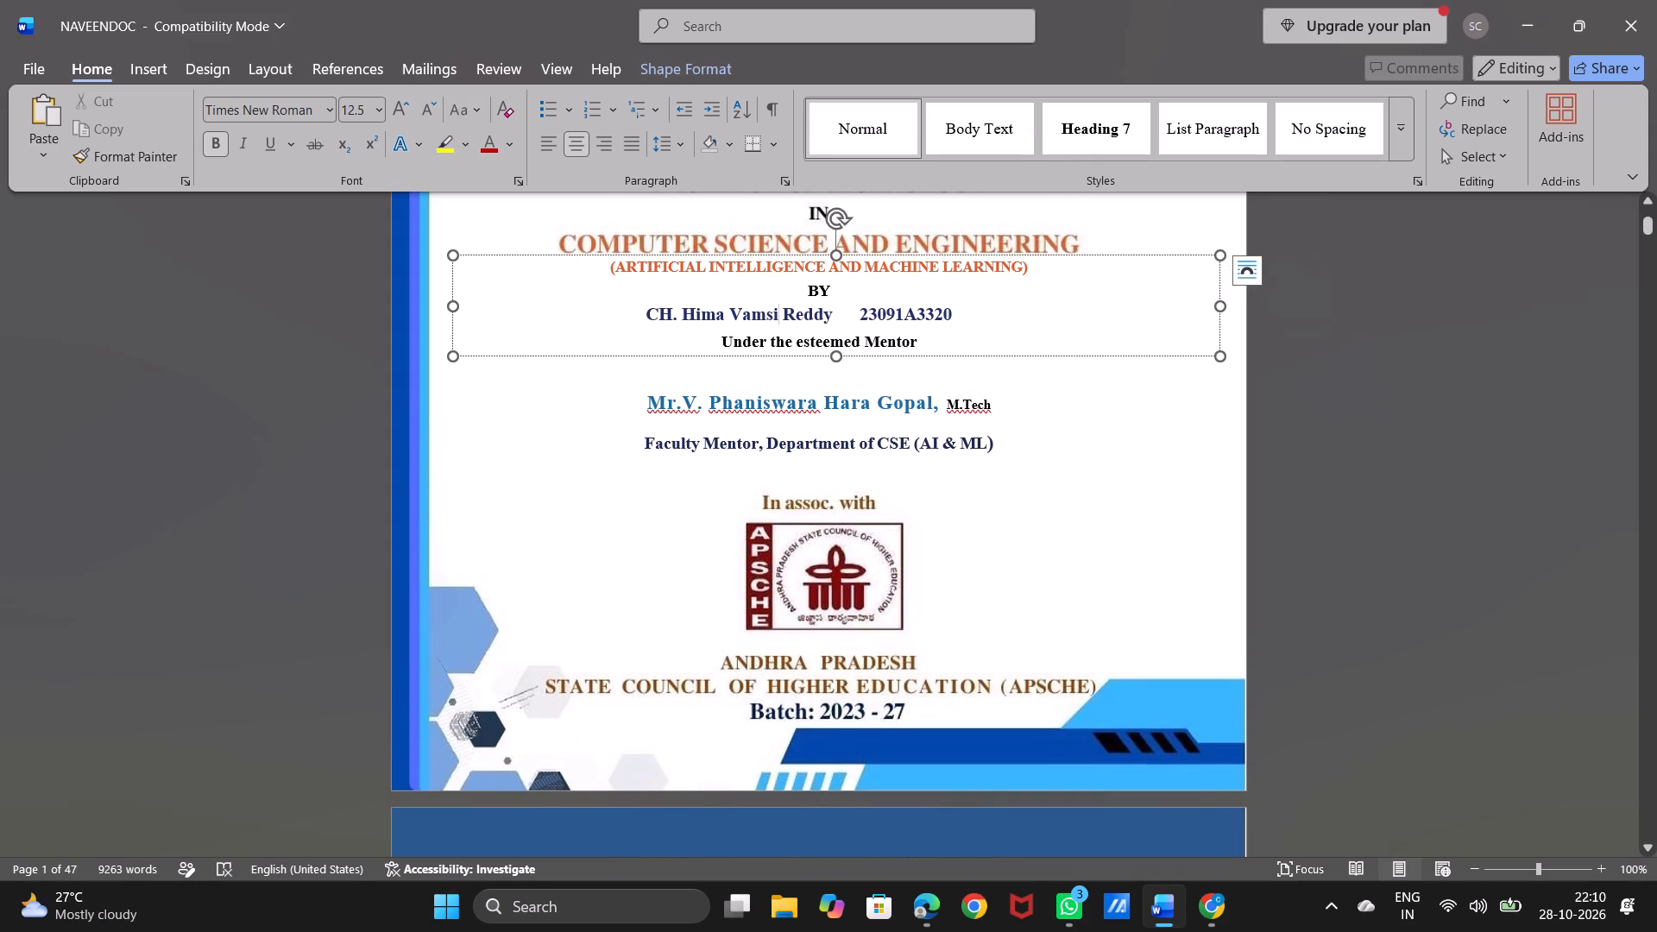
drag(838, 311, 655, 314)
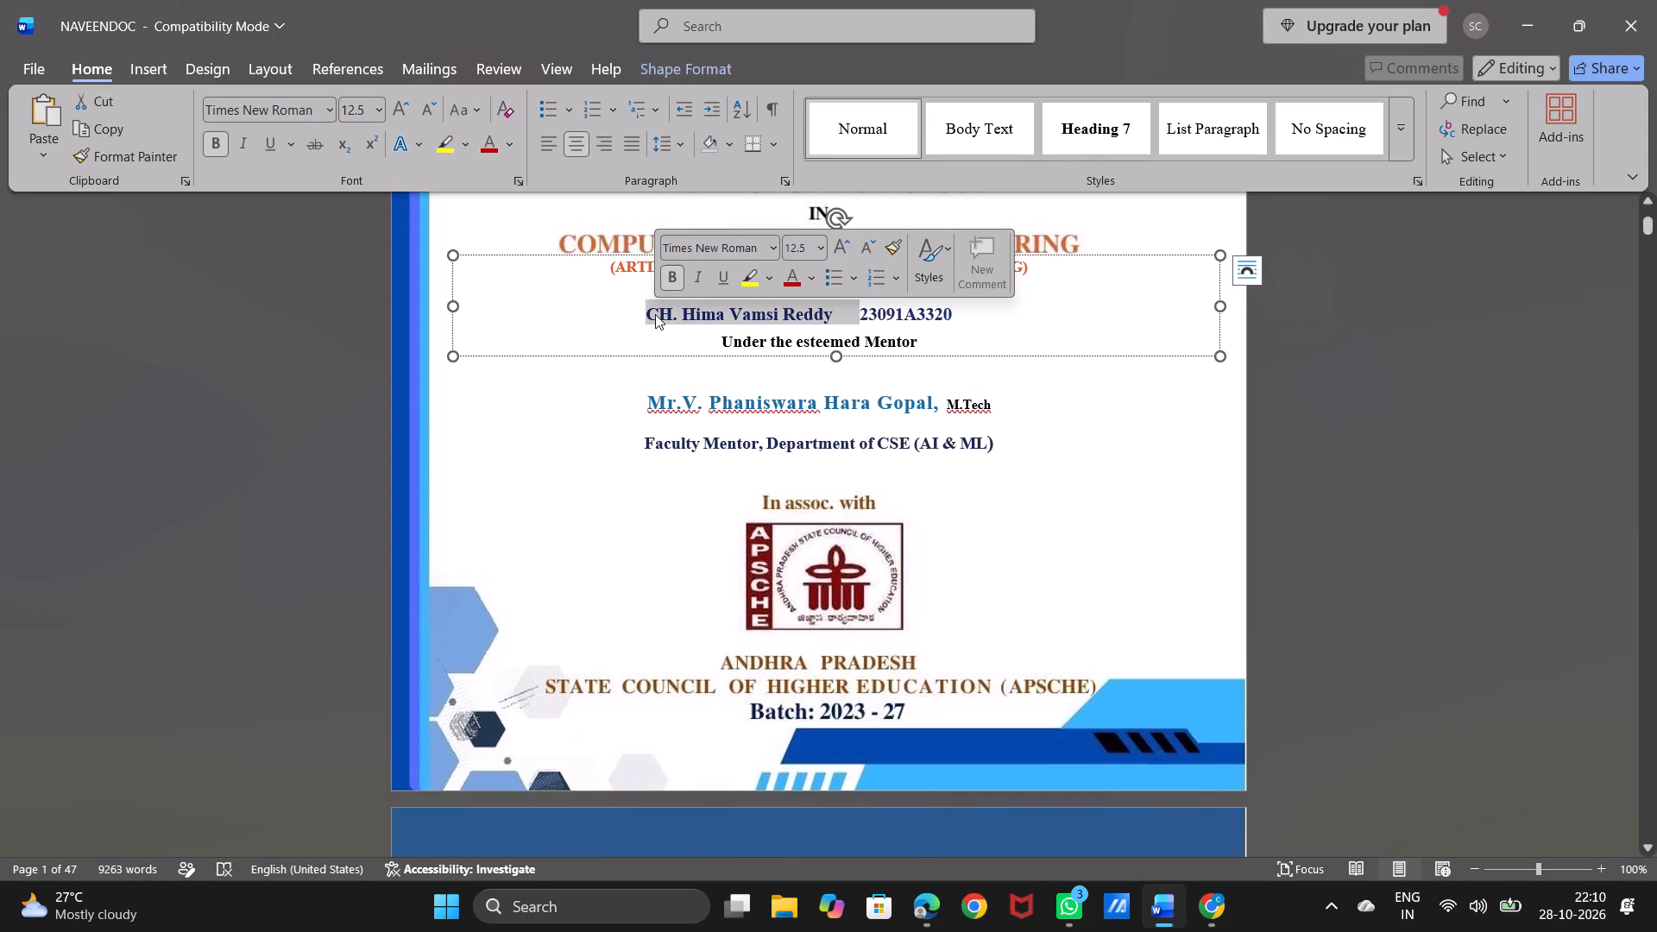
click(821, 245)
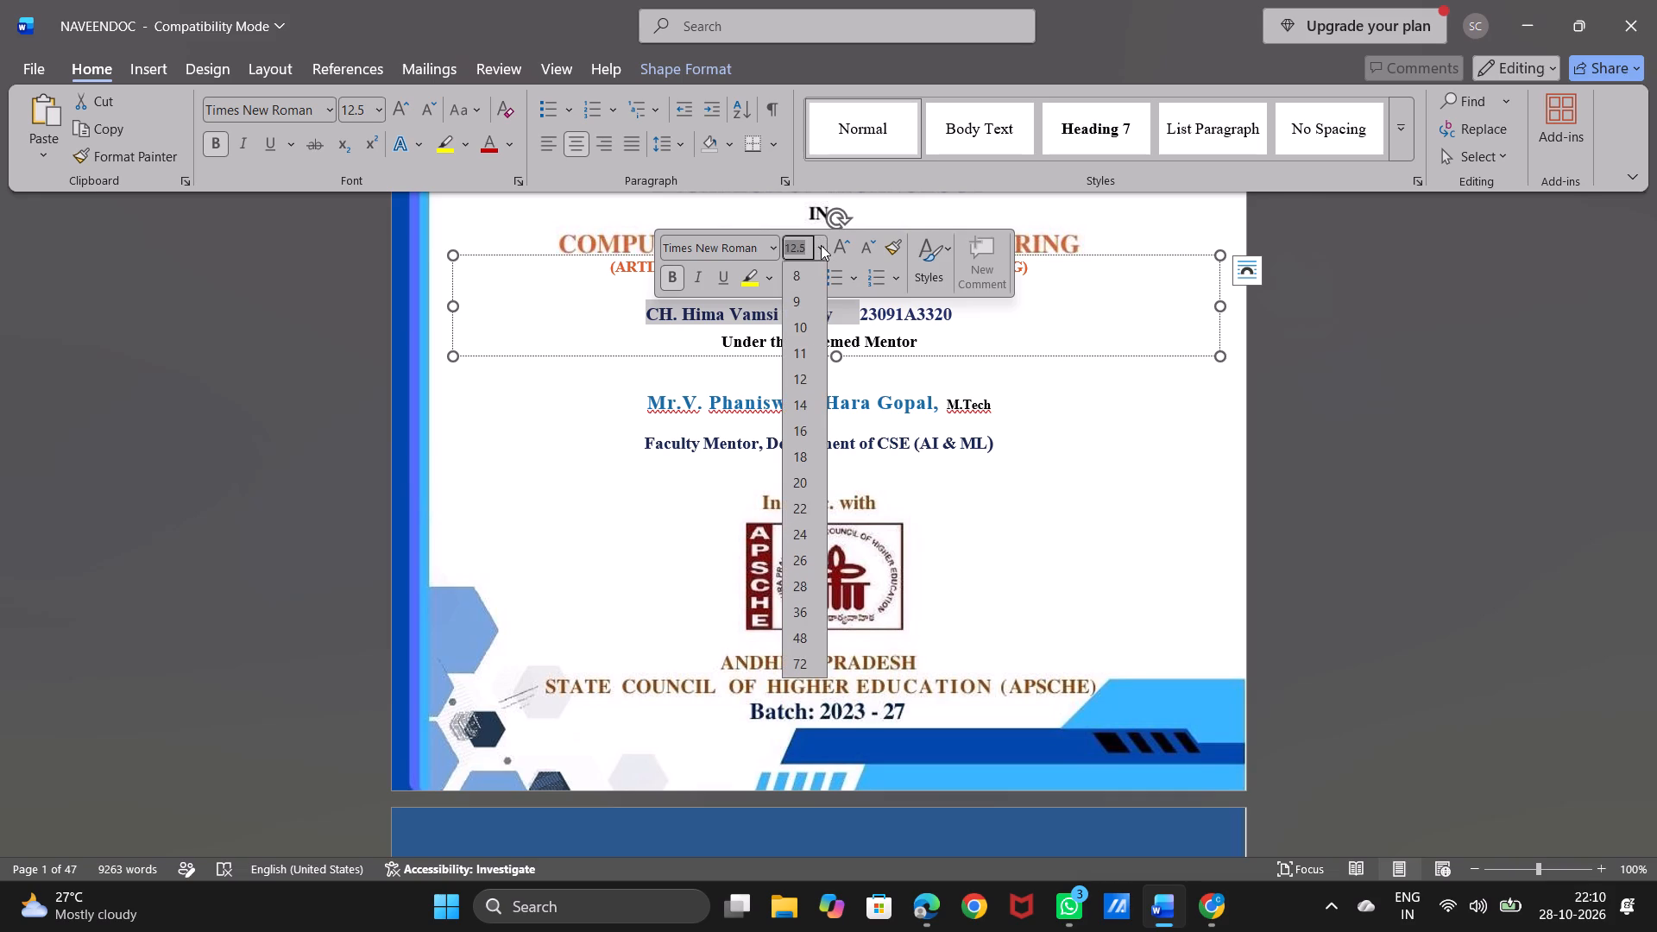
click(801, 406)
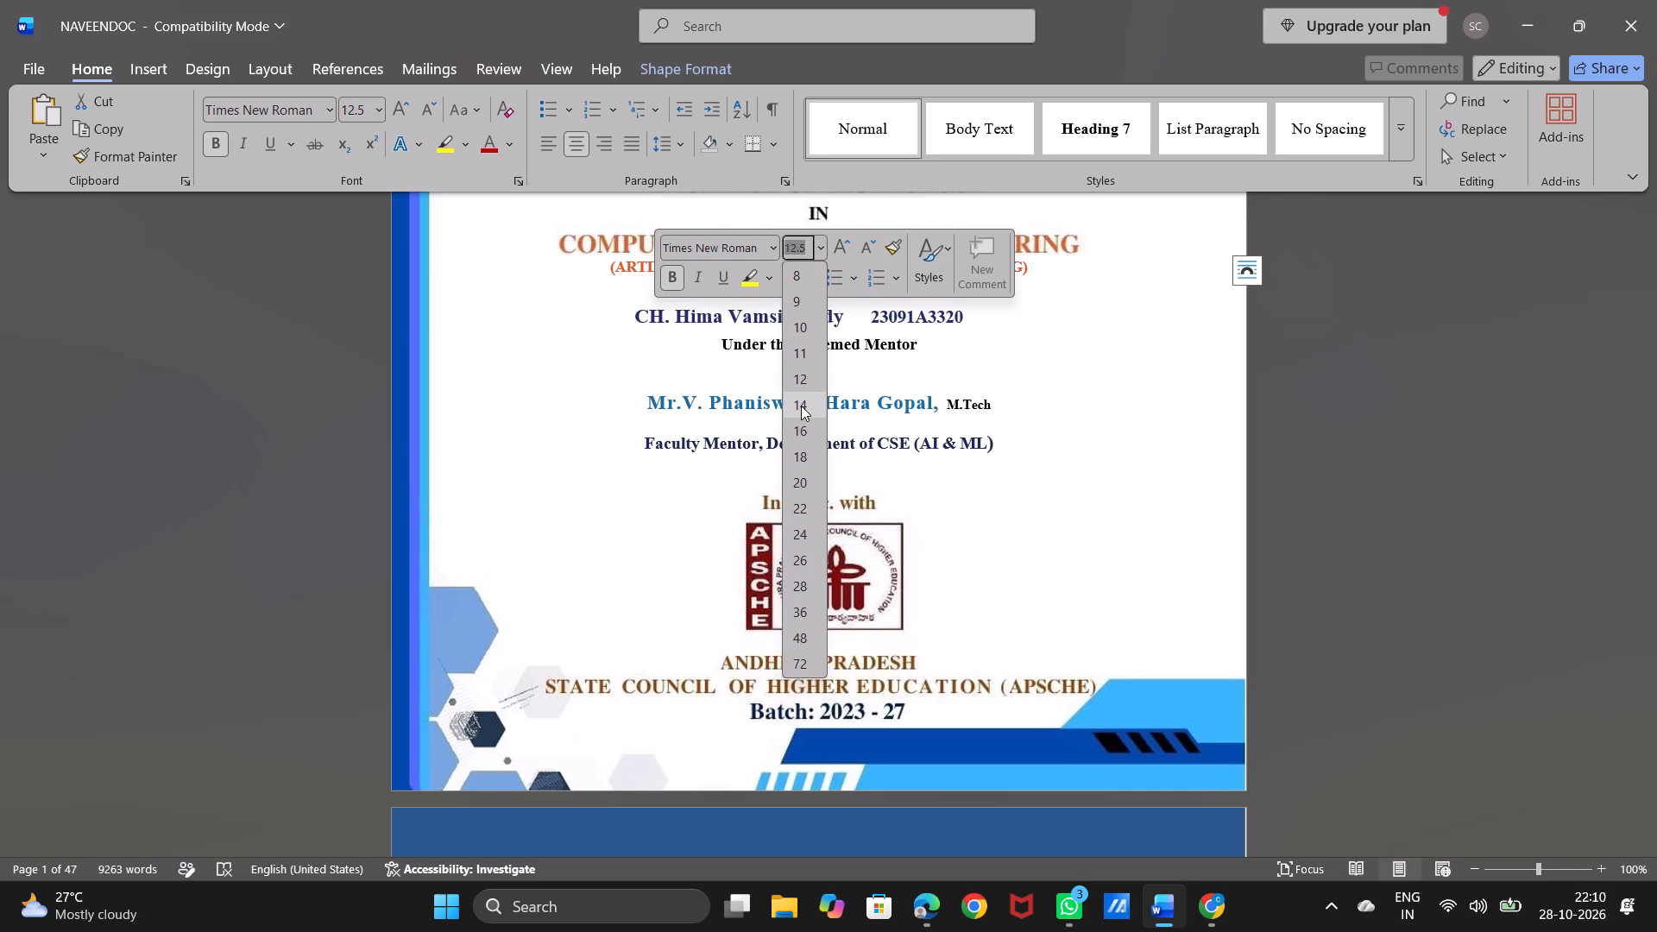
click(977, 362)
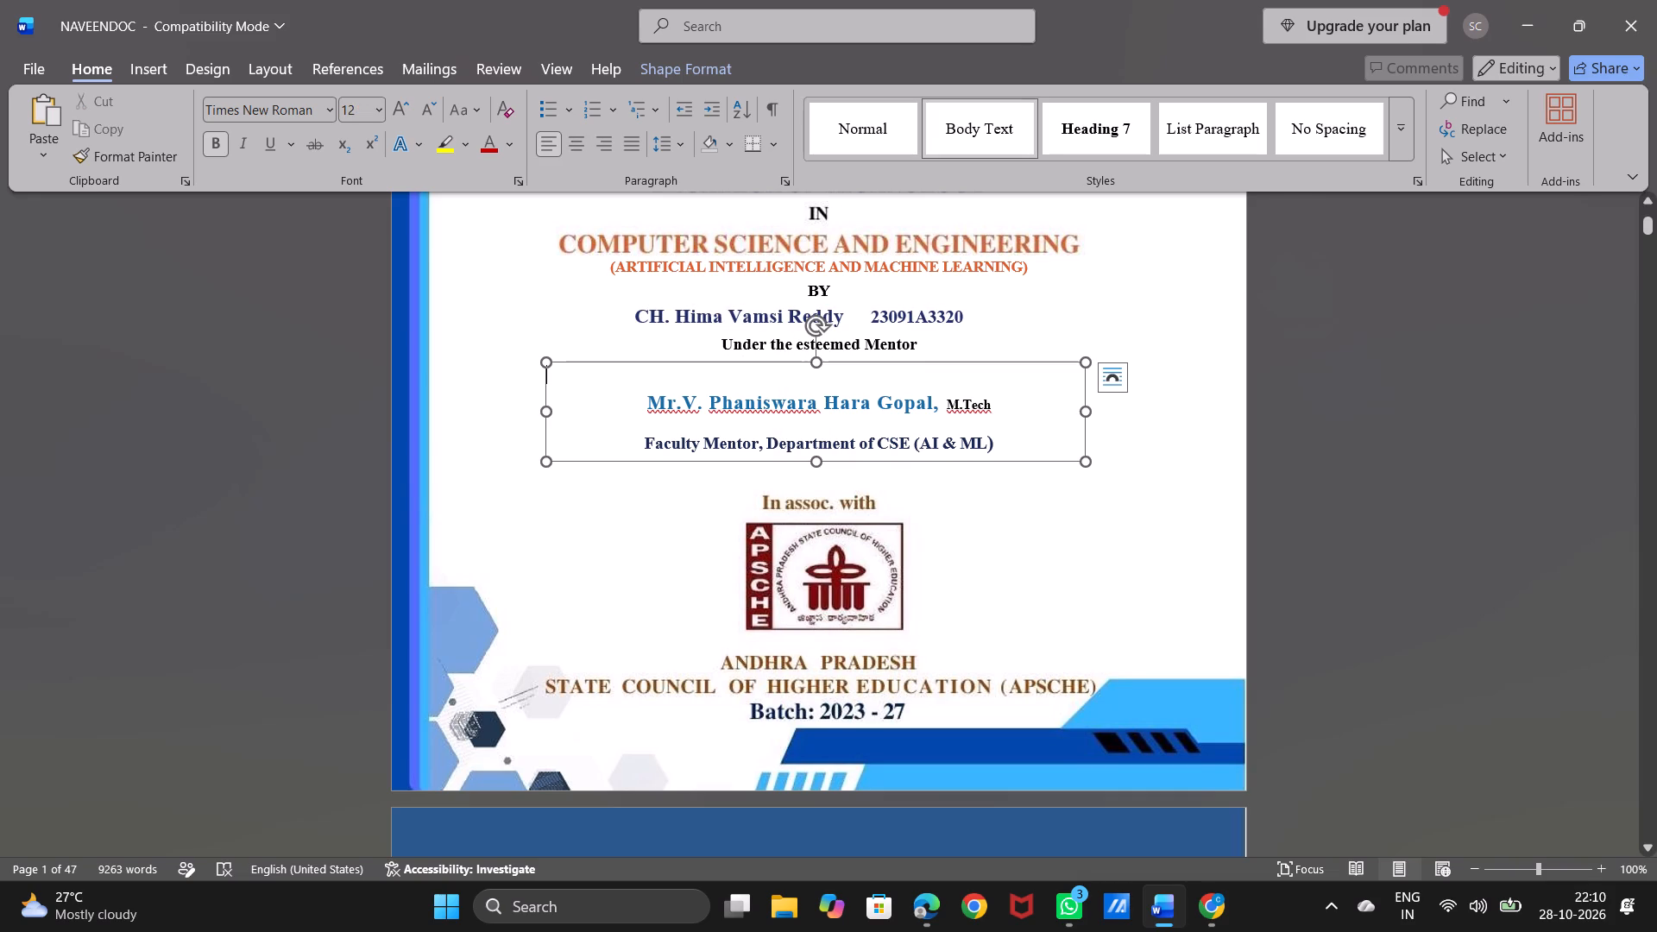
click(967, 327)
click(904, 414)
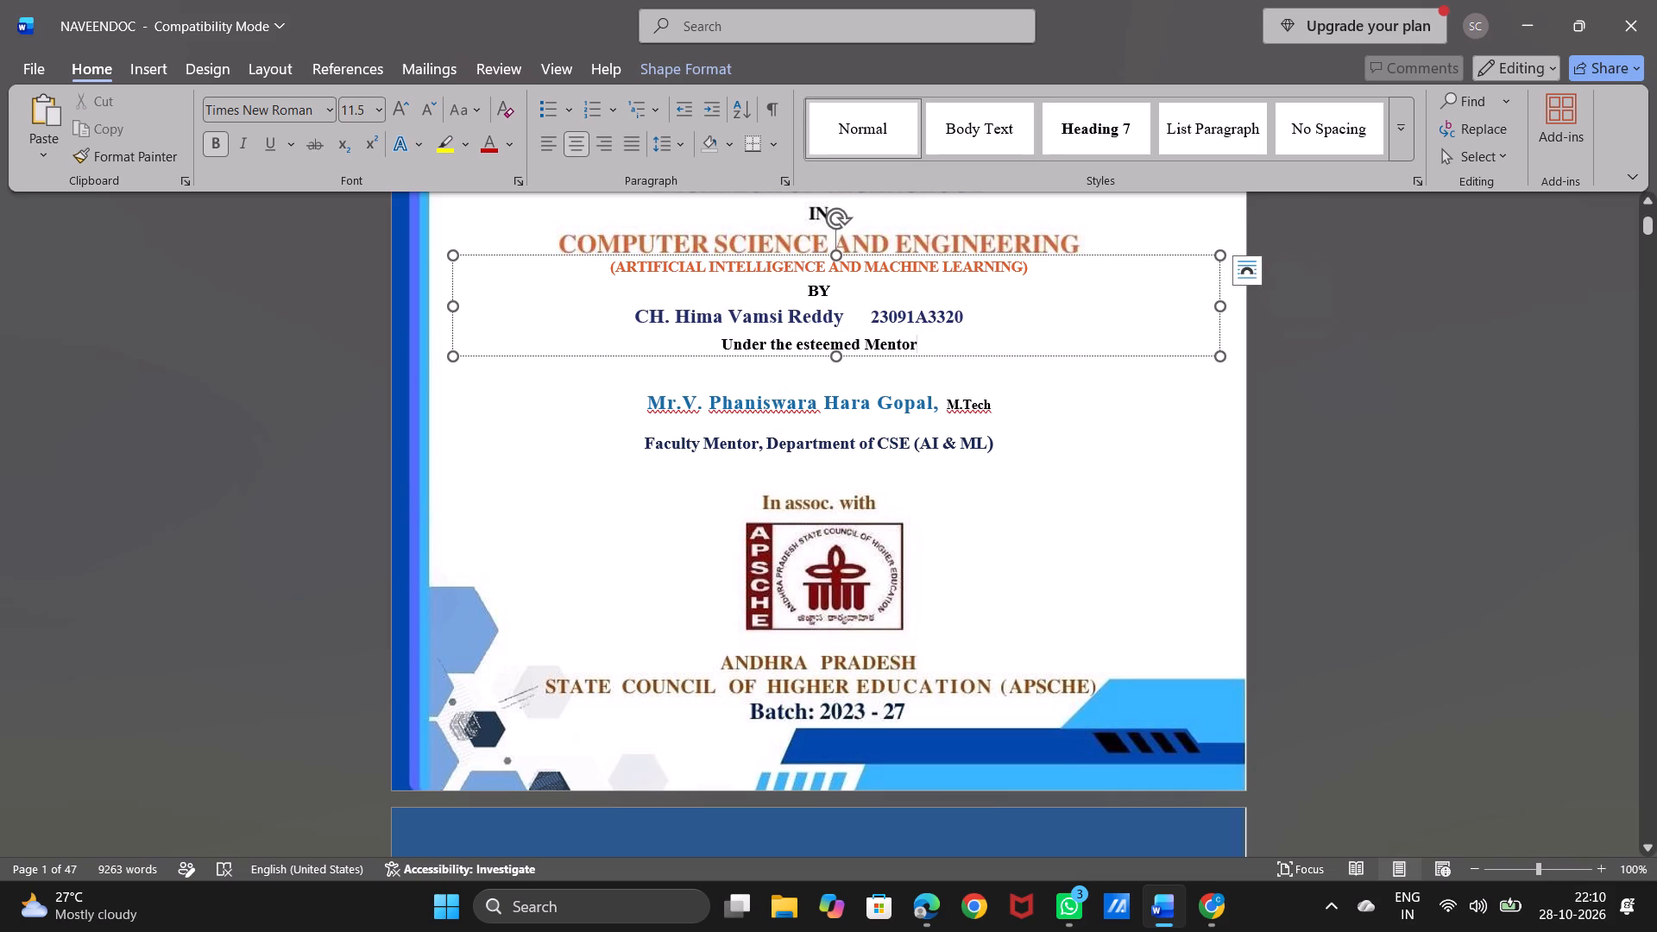
scroll(904, 414, up, 1)
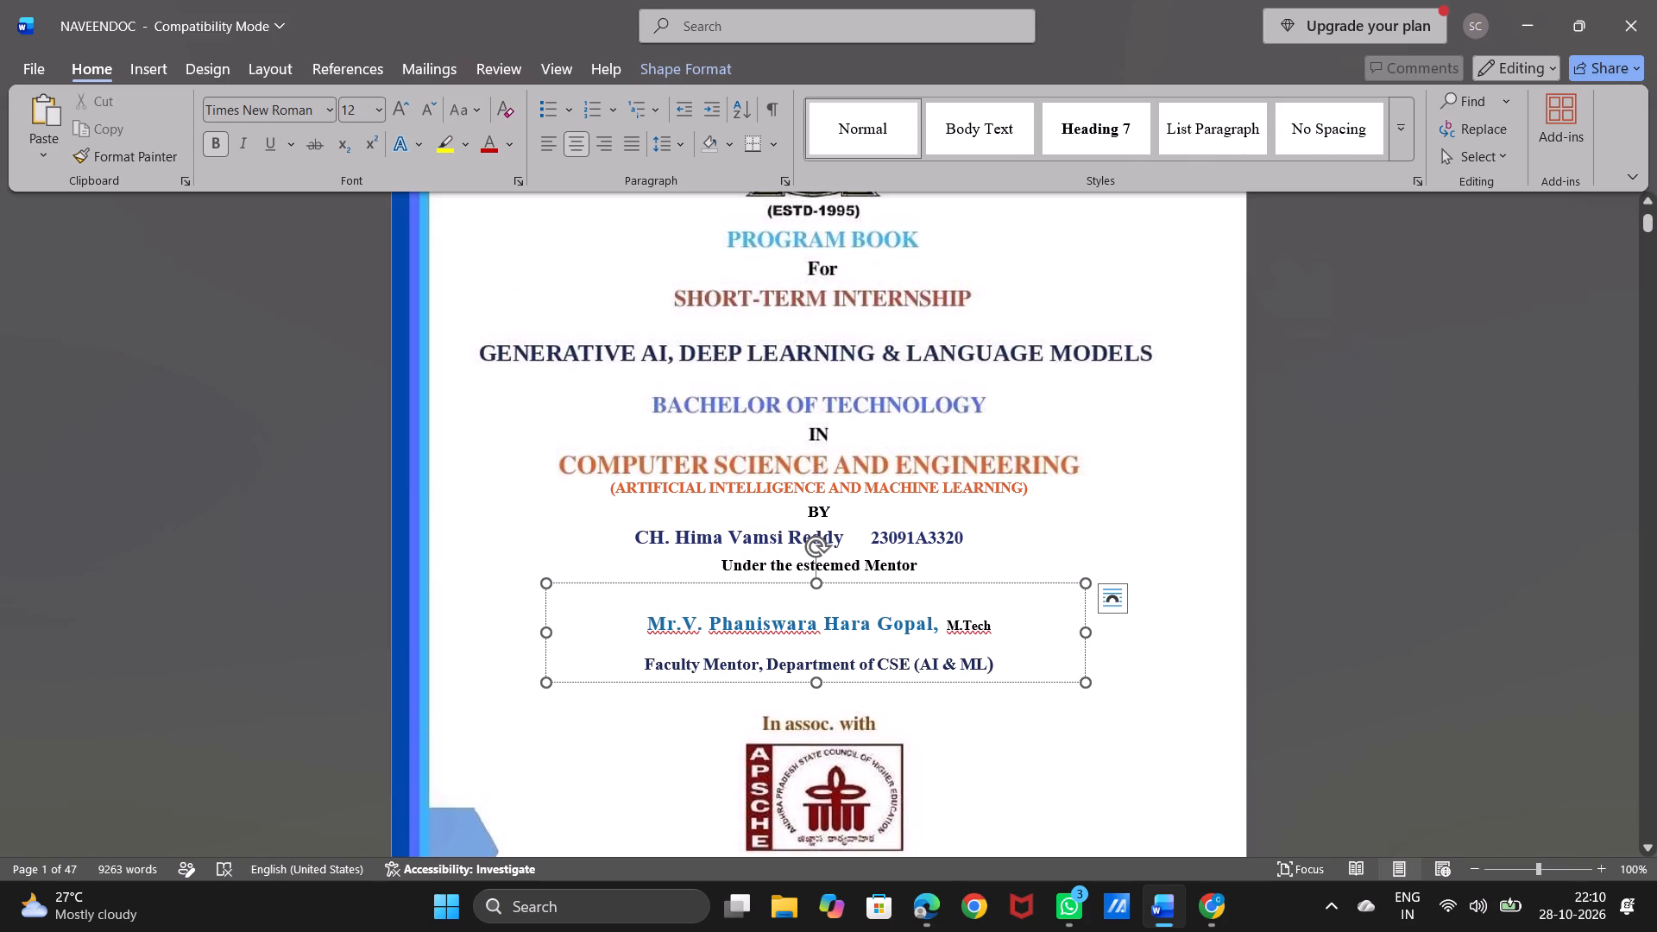
click(746, 535)
Save the program book document.
scroll(746, 535, down, 1)
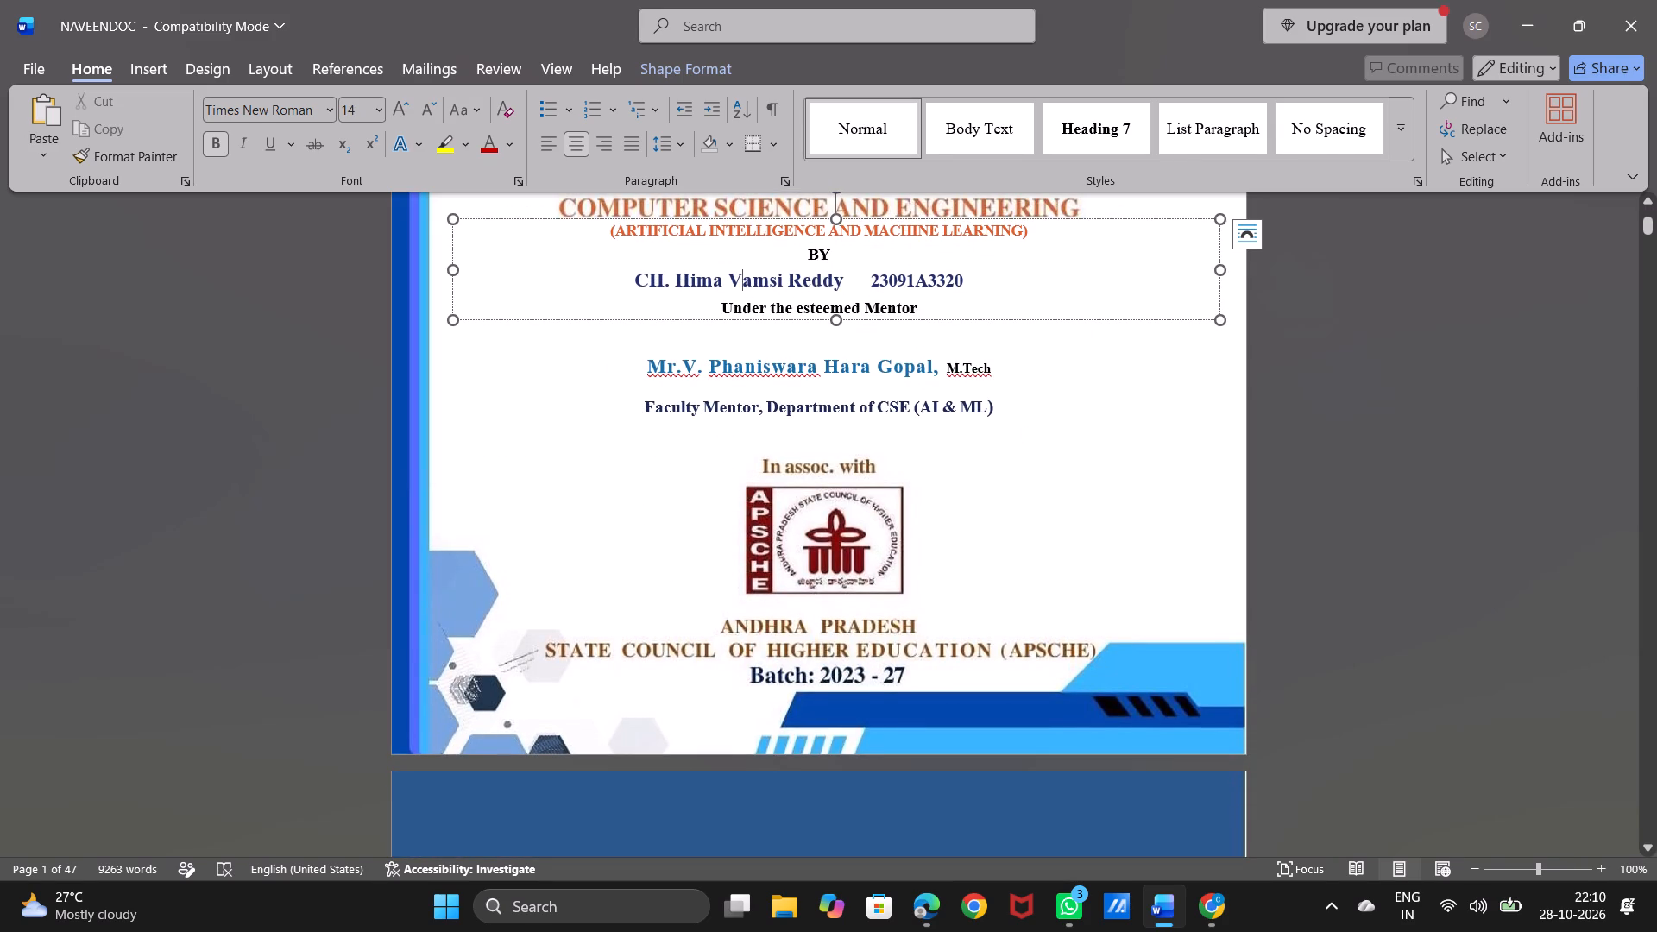
scroll(834, 340, down, 3)
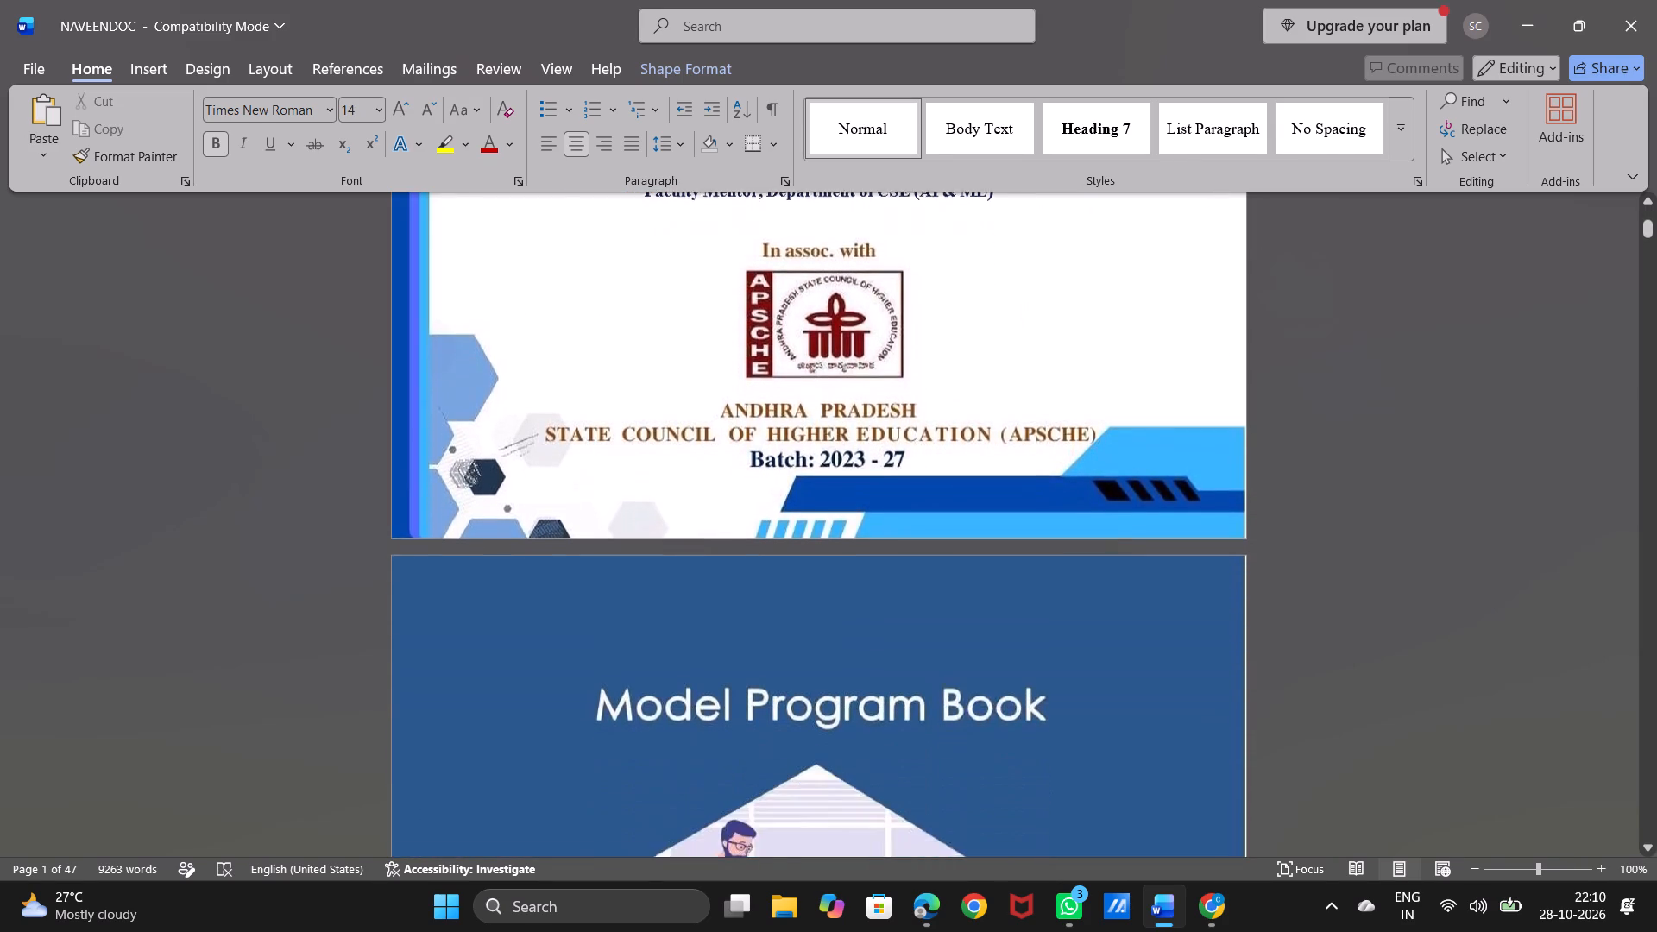
scroll(834, 340, down, 2)
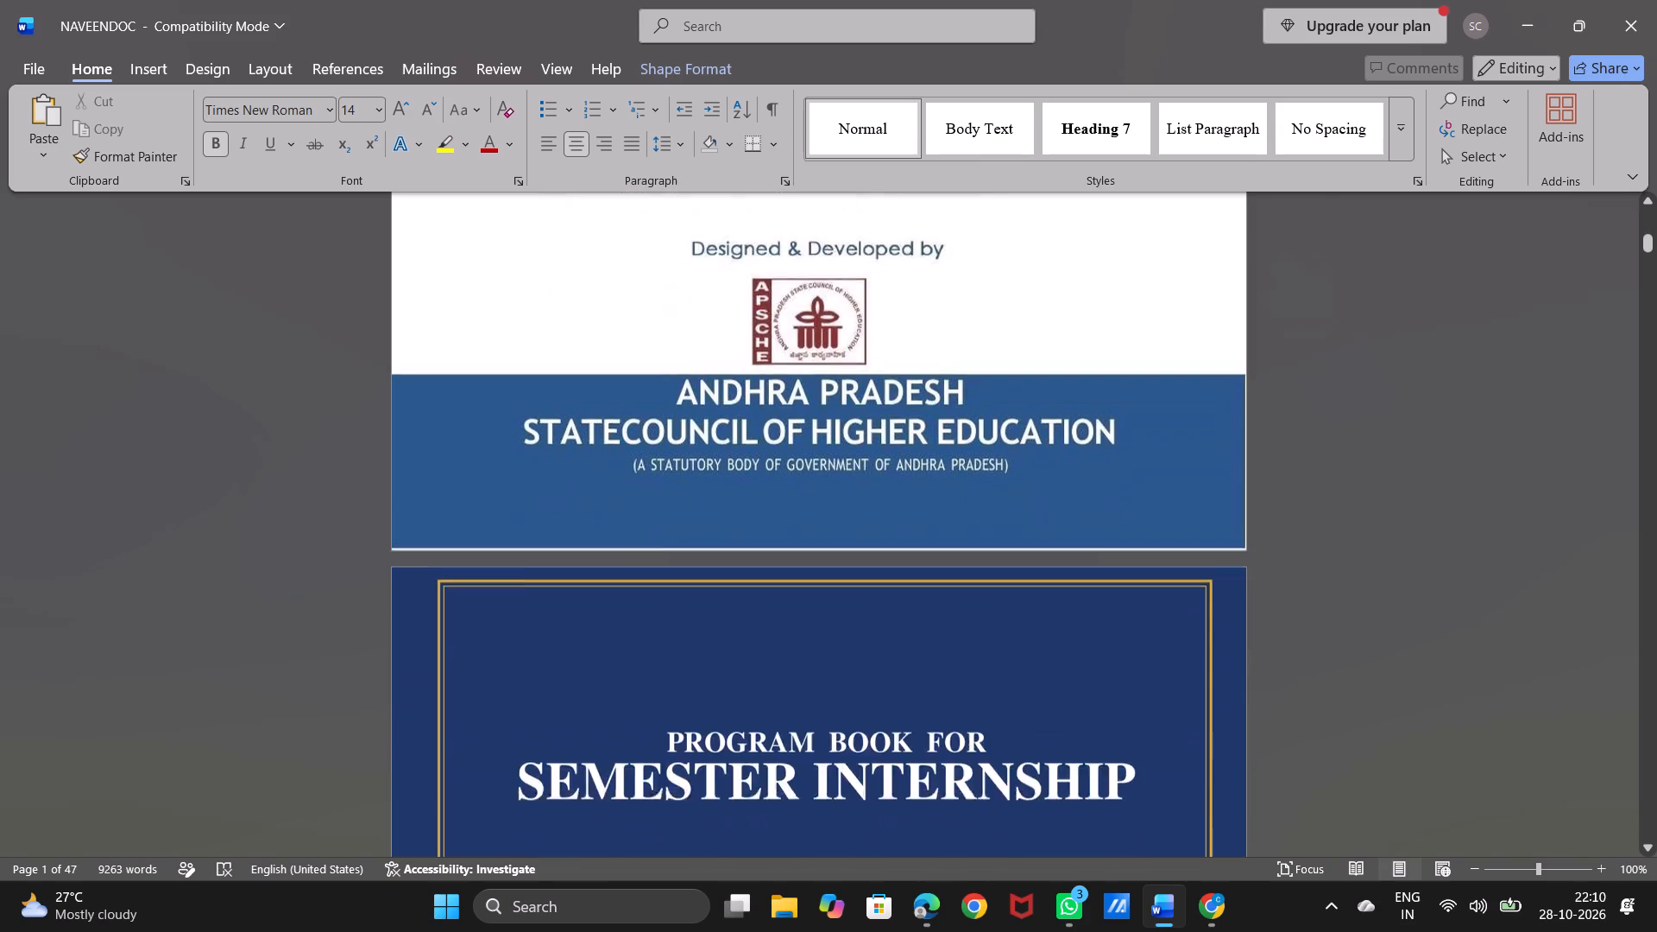
scroll(834, 340, down, 2)
key(ctrl+s)
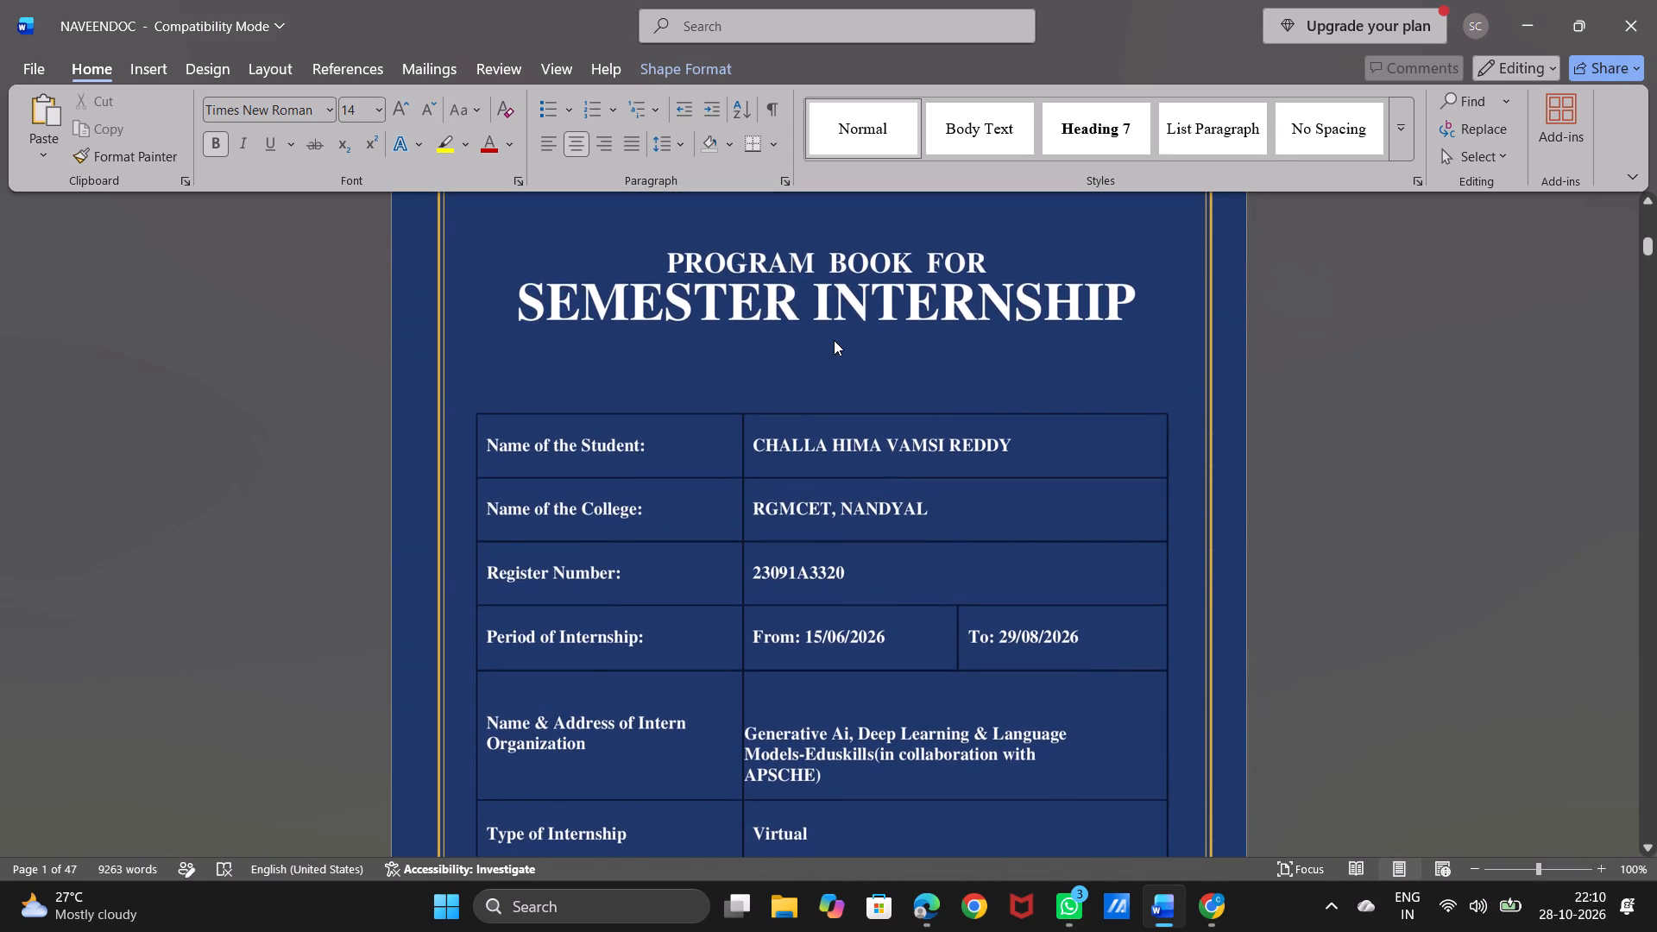
Examine pages 3 to 6, checking the student and mentor details on the title and certificate pages.
scroll(834, 340, down, 2)
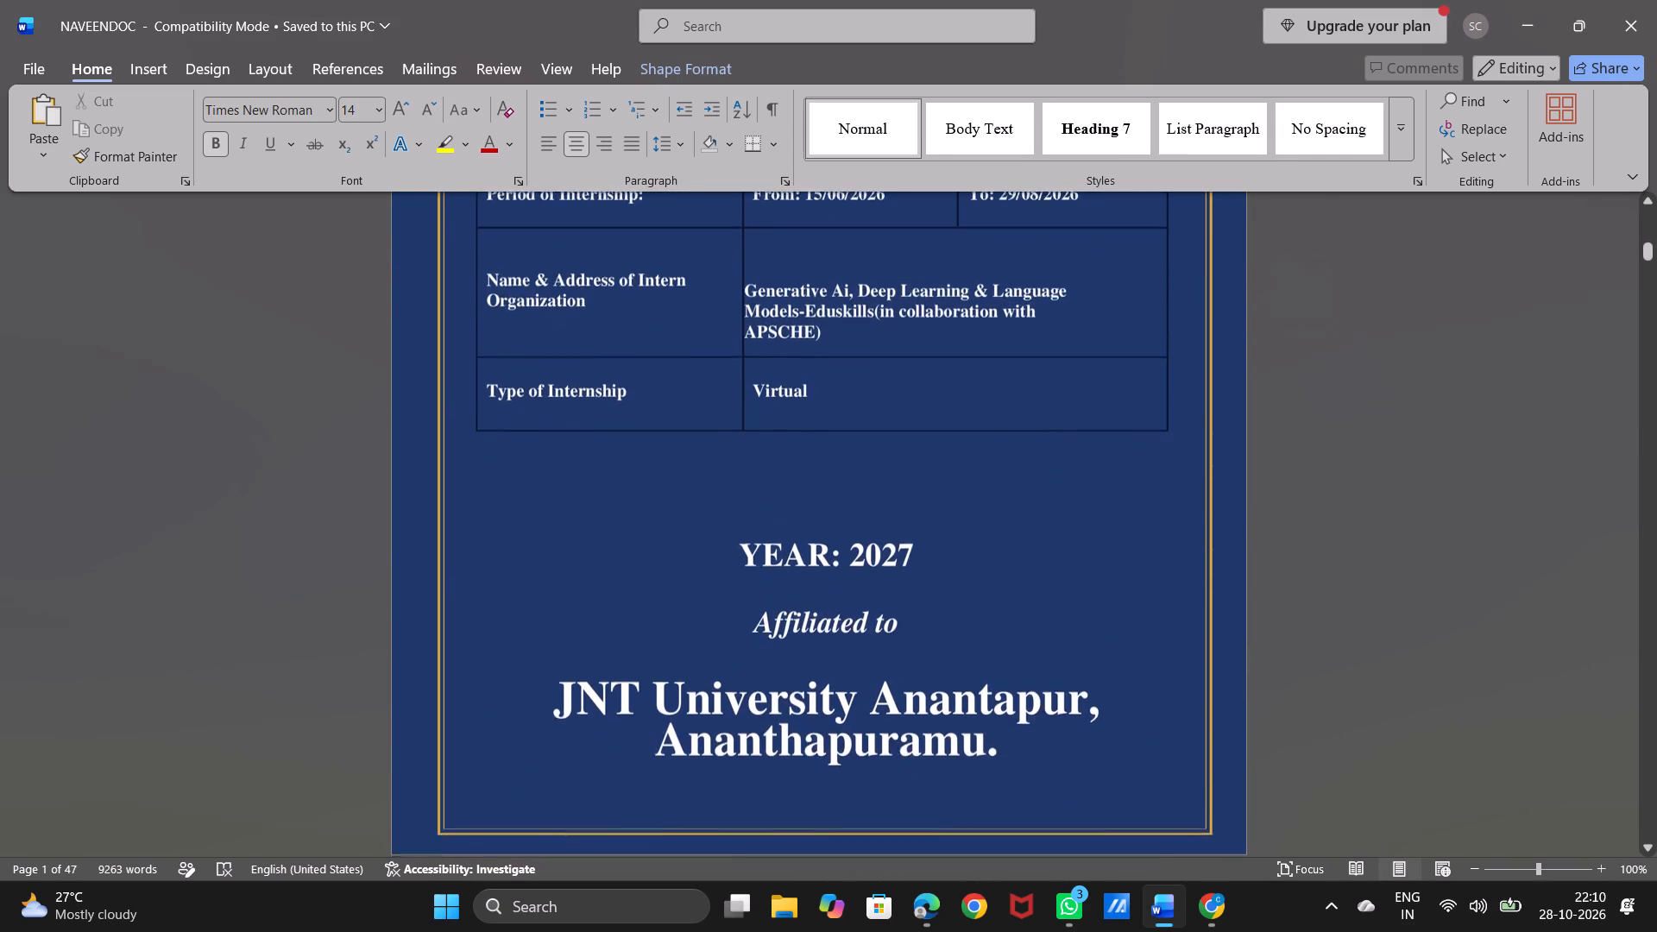
scroll(834, 340, down, 4)
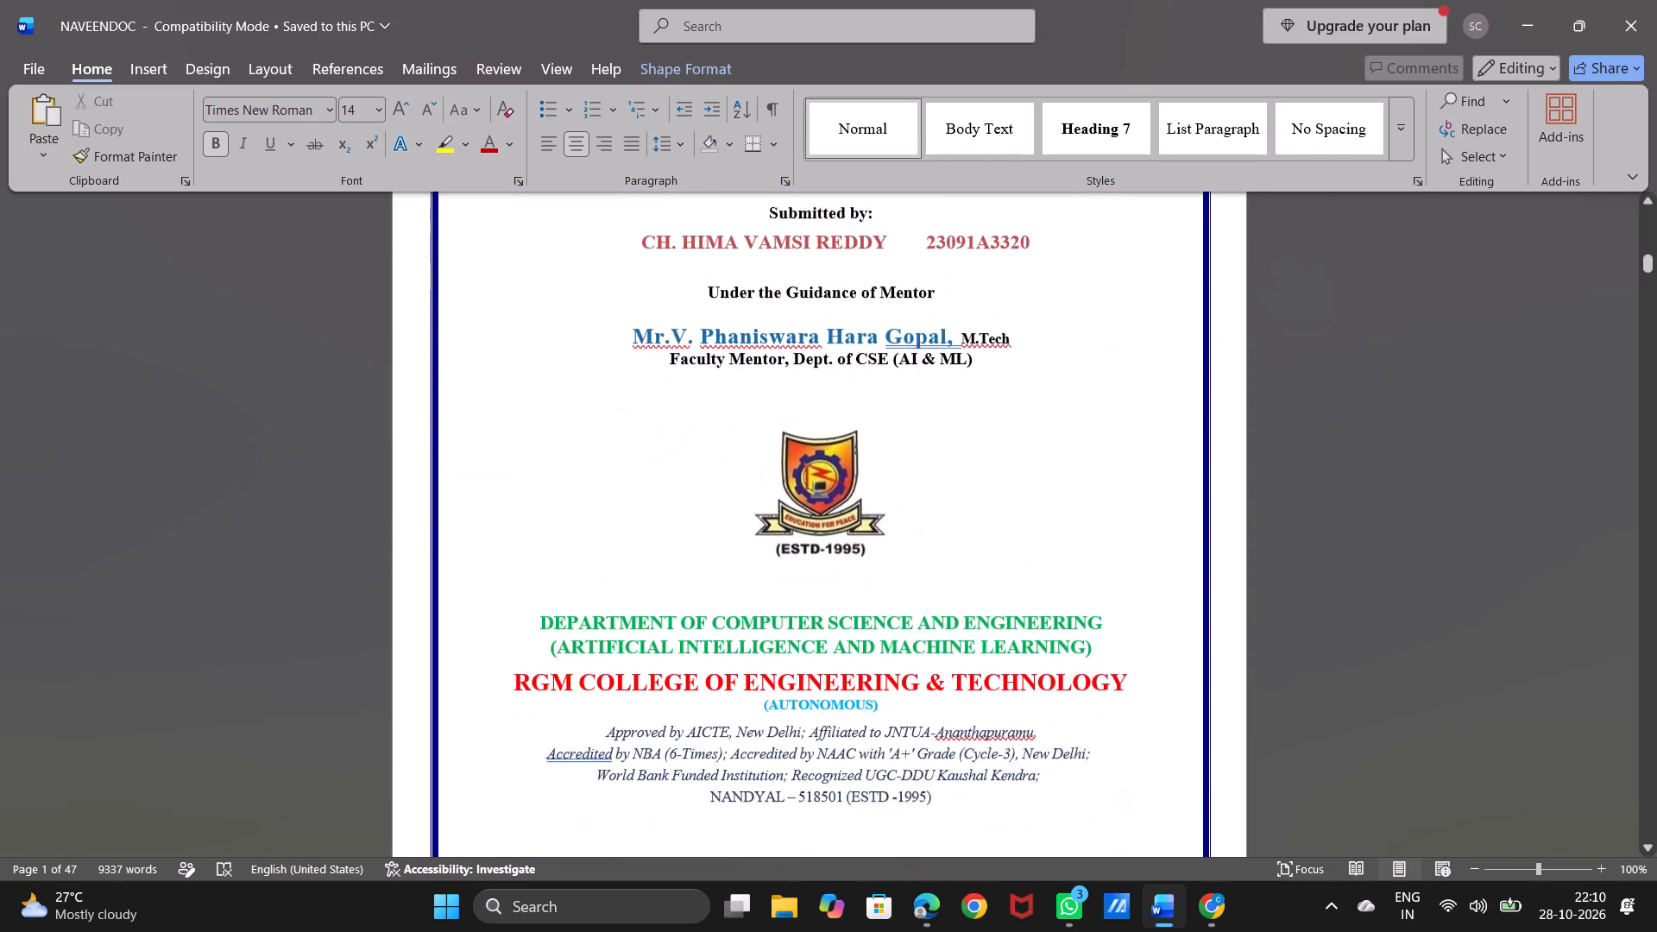
scroll(834, 340, down, 1)
scroll(834, 340, up, 1)
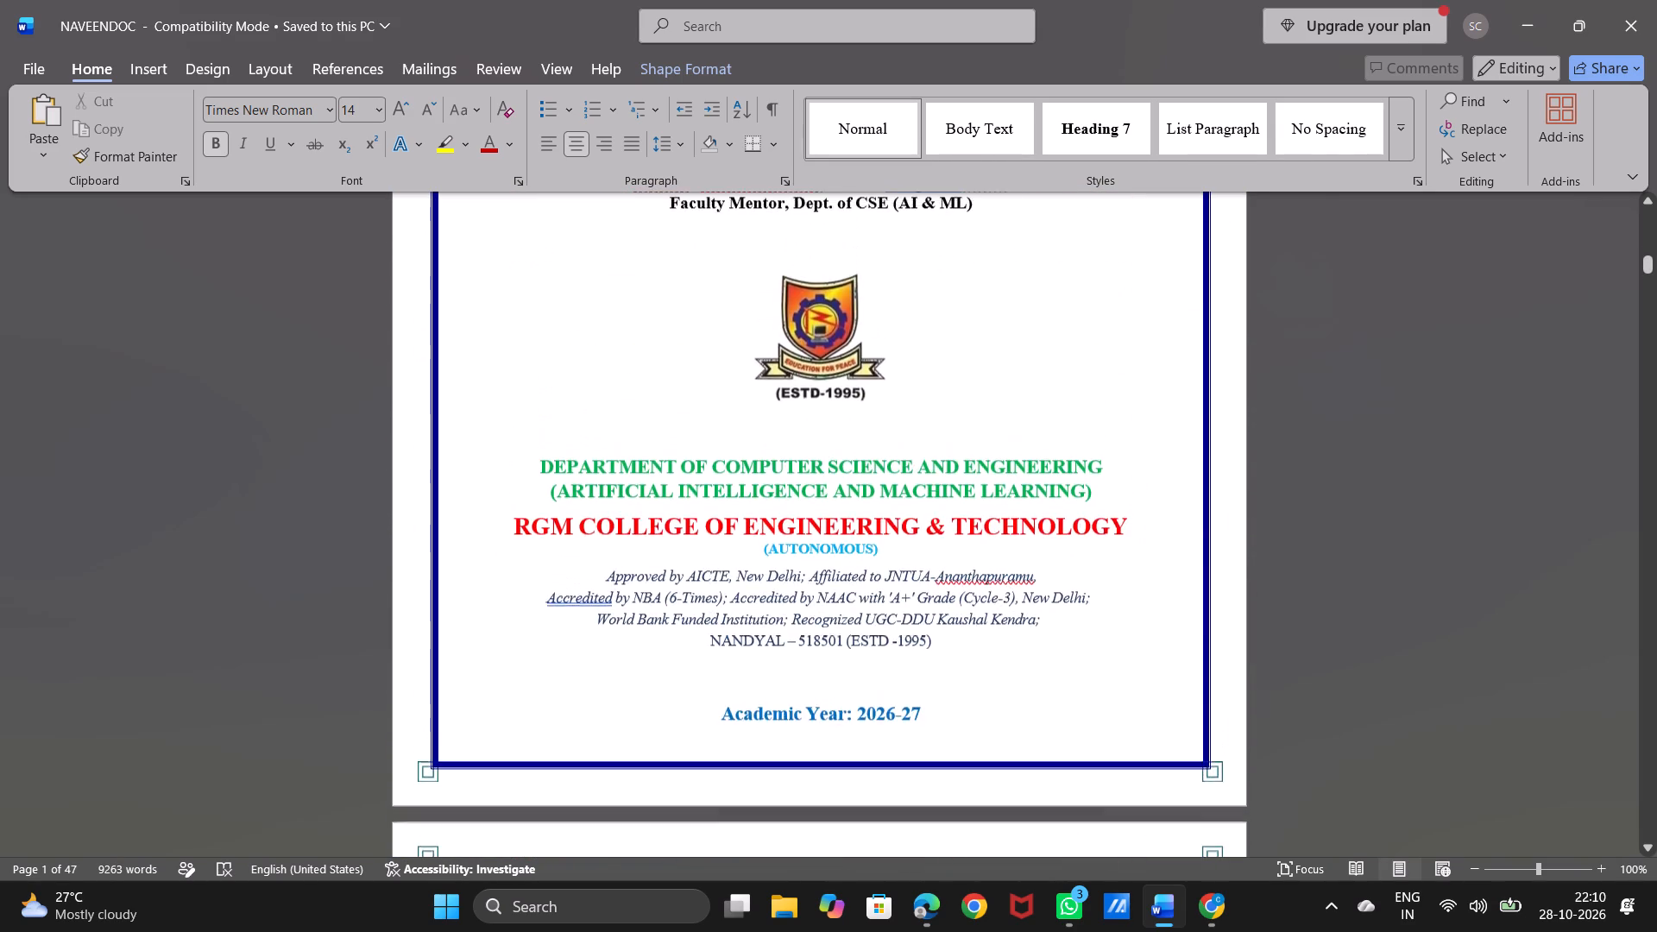
scroll(834, 340, up, 2)
scroll(834, 340, down, 1)
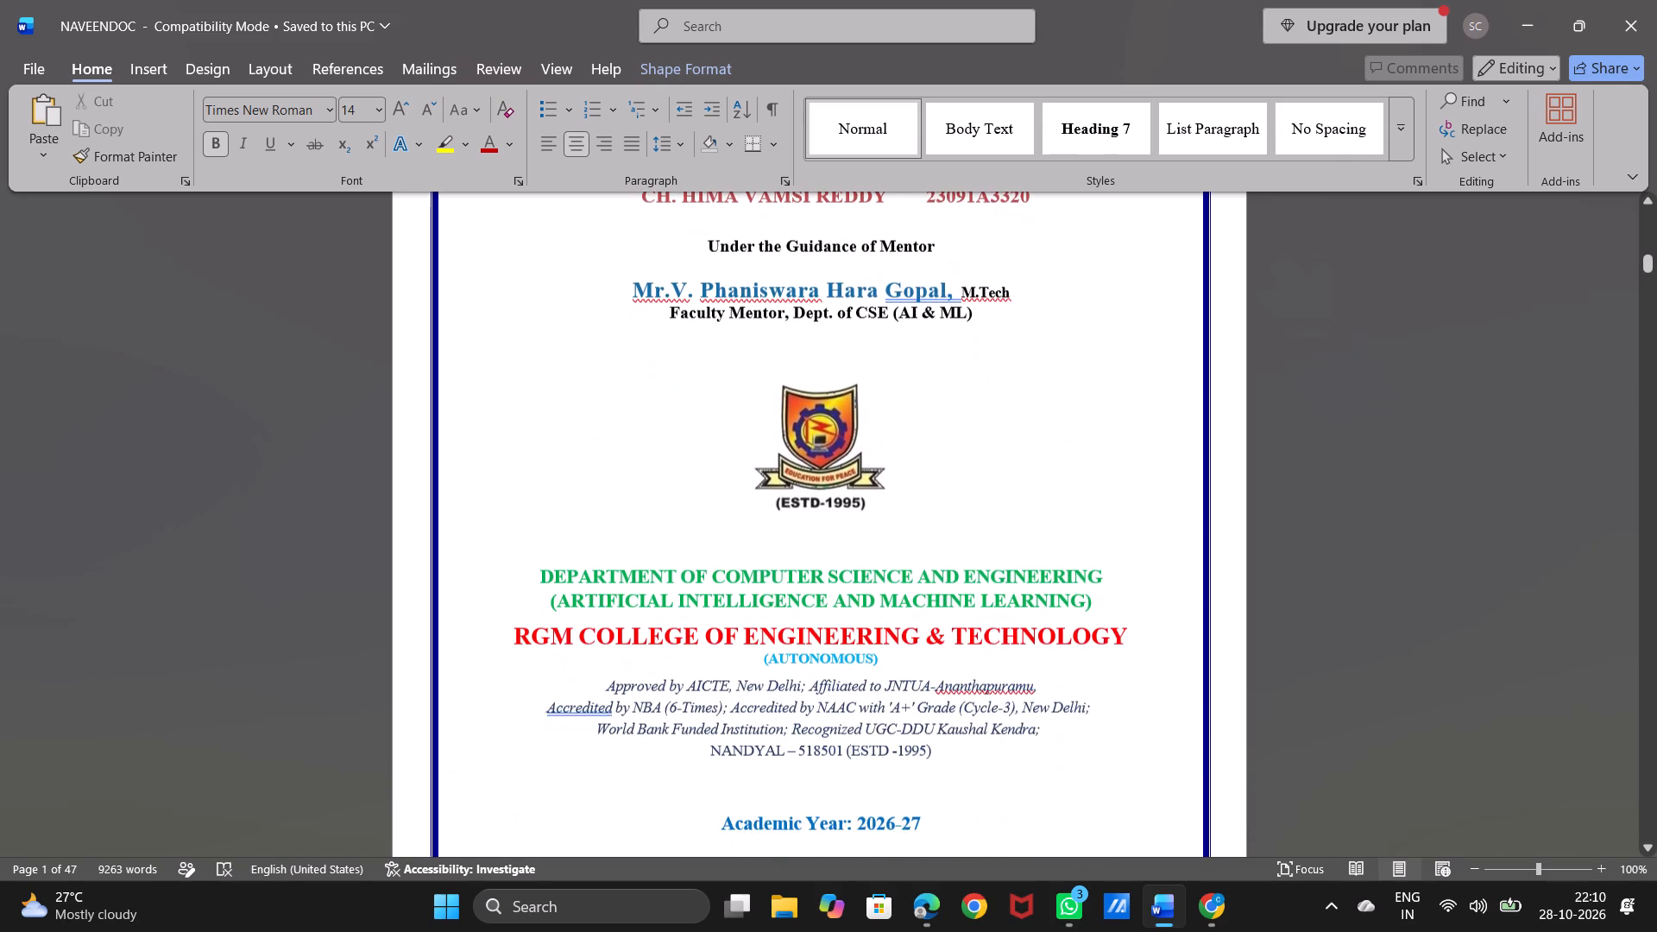
scroll(834, 340, down, 3)
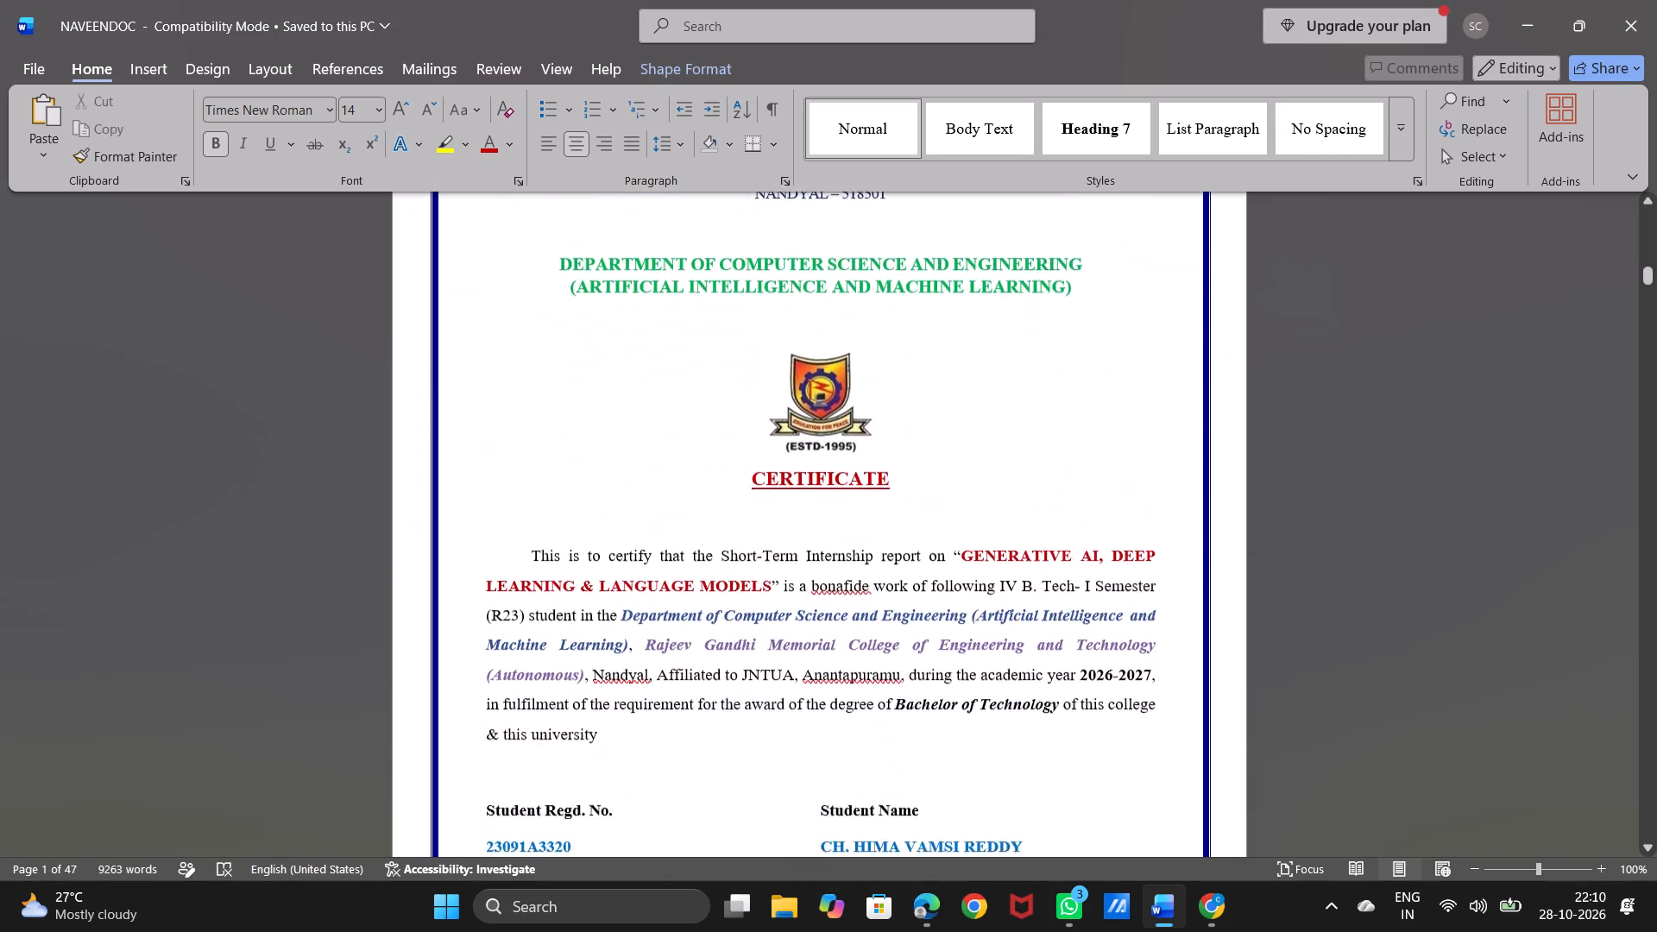
scroll(834, 340, down, 1)
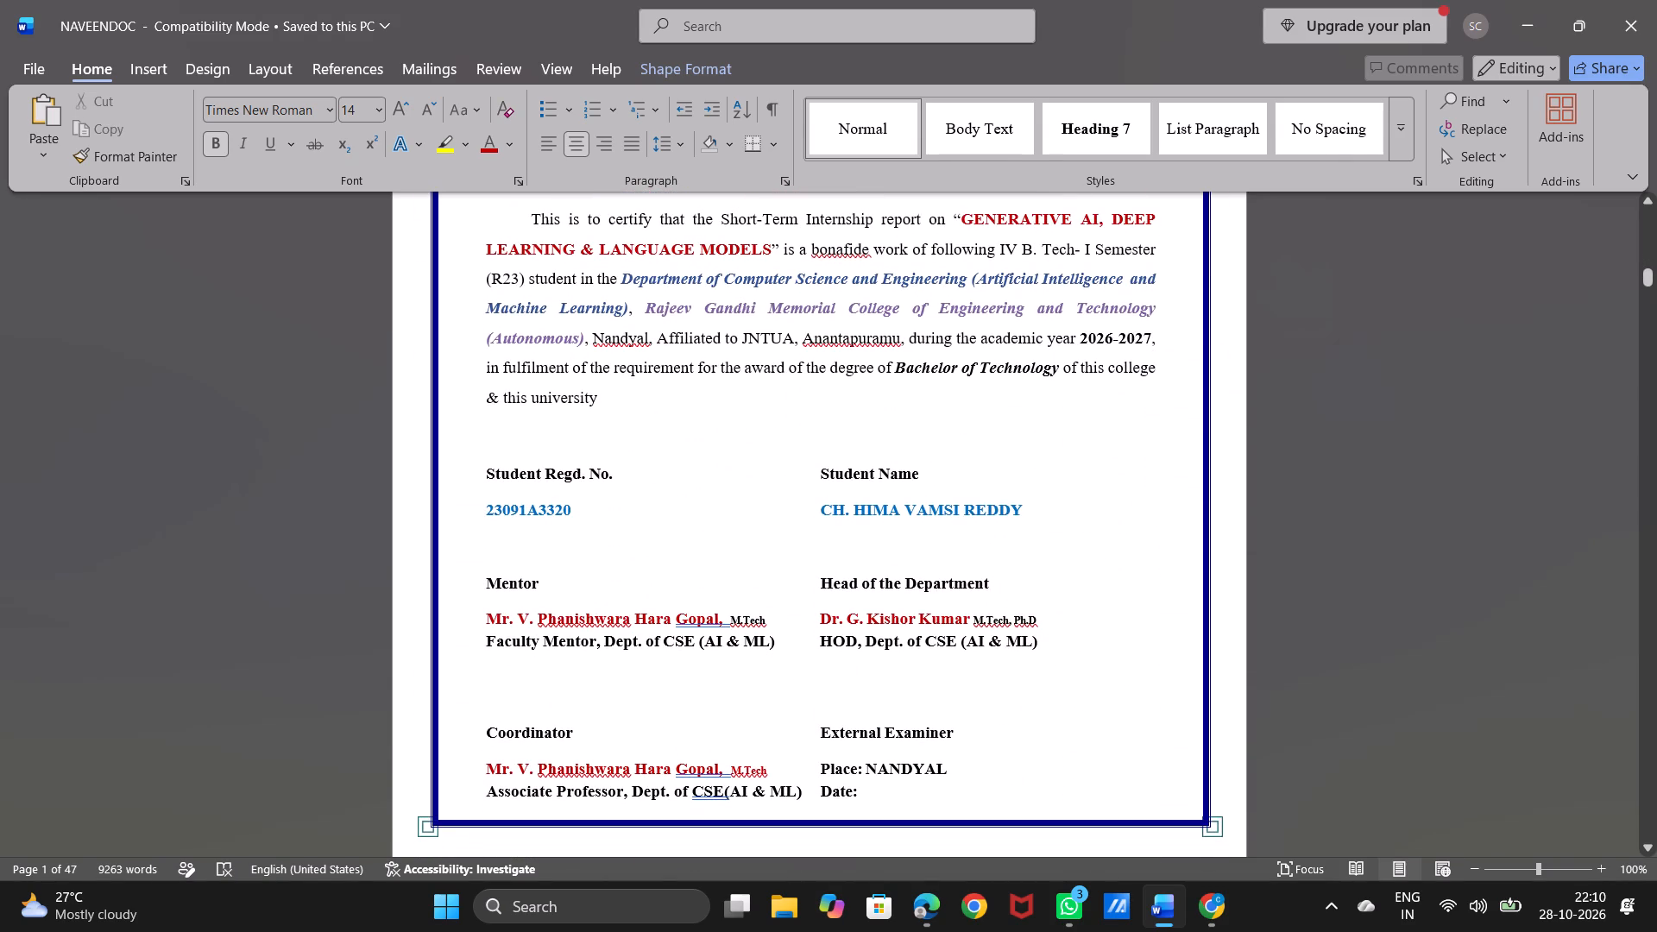
scroll(834, 340, down, 1)
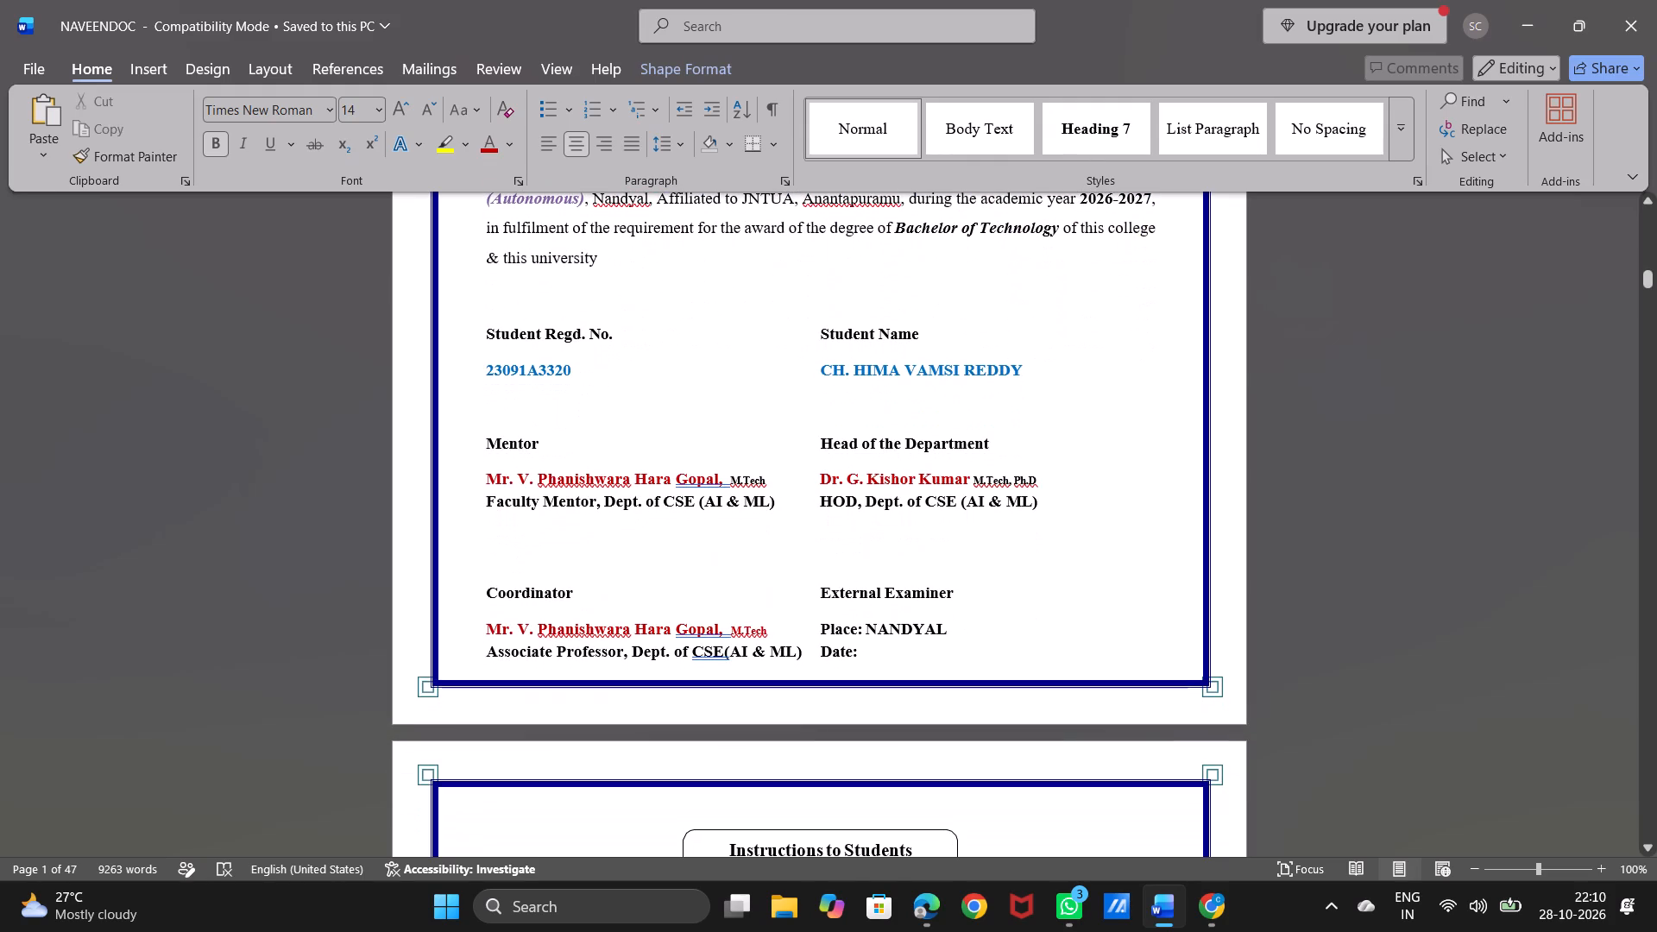
scroll(834, 340, down, 2)
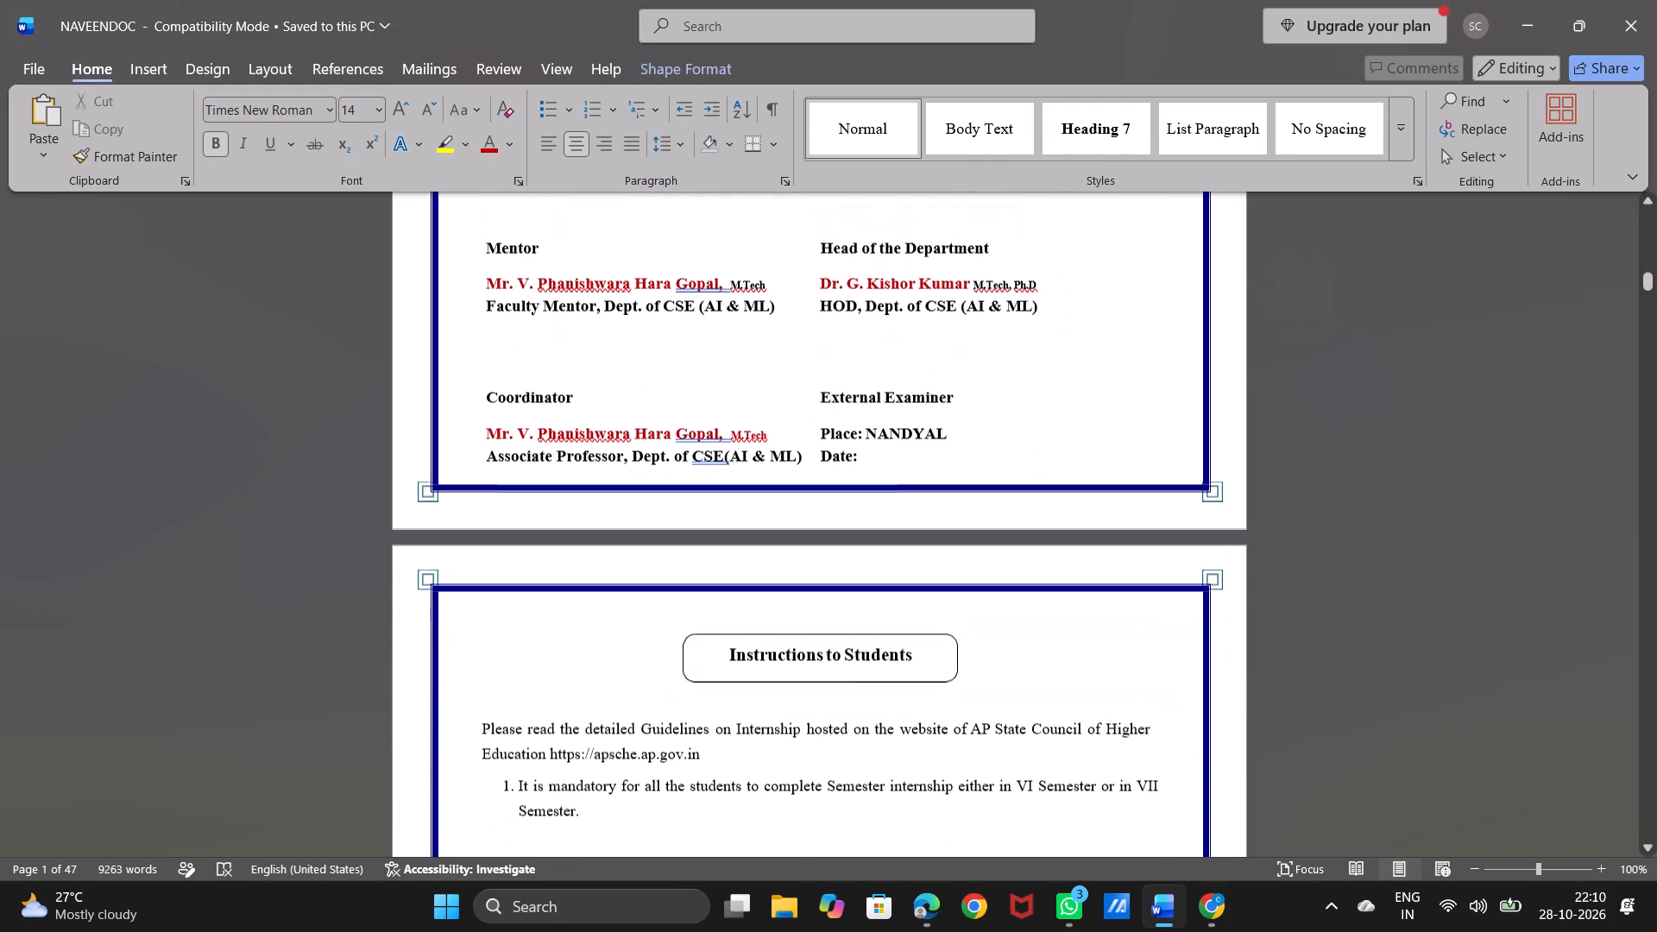
Examine the Instructions to Students pages and the Student's Declaration, checking the student, register number, internship and mentor details.
scroll(834, 340, down, 1)
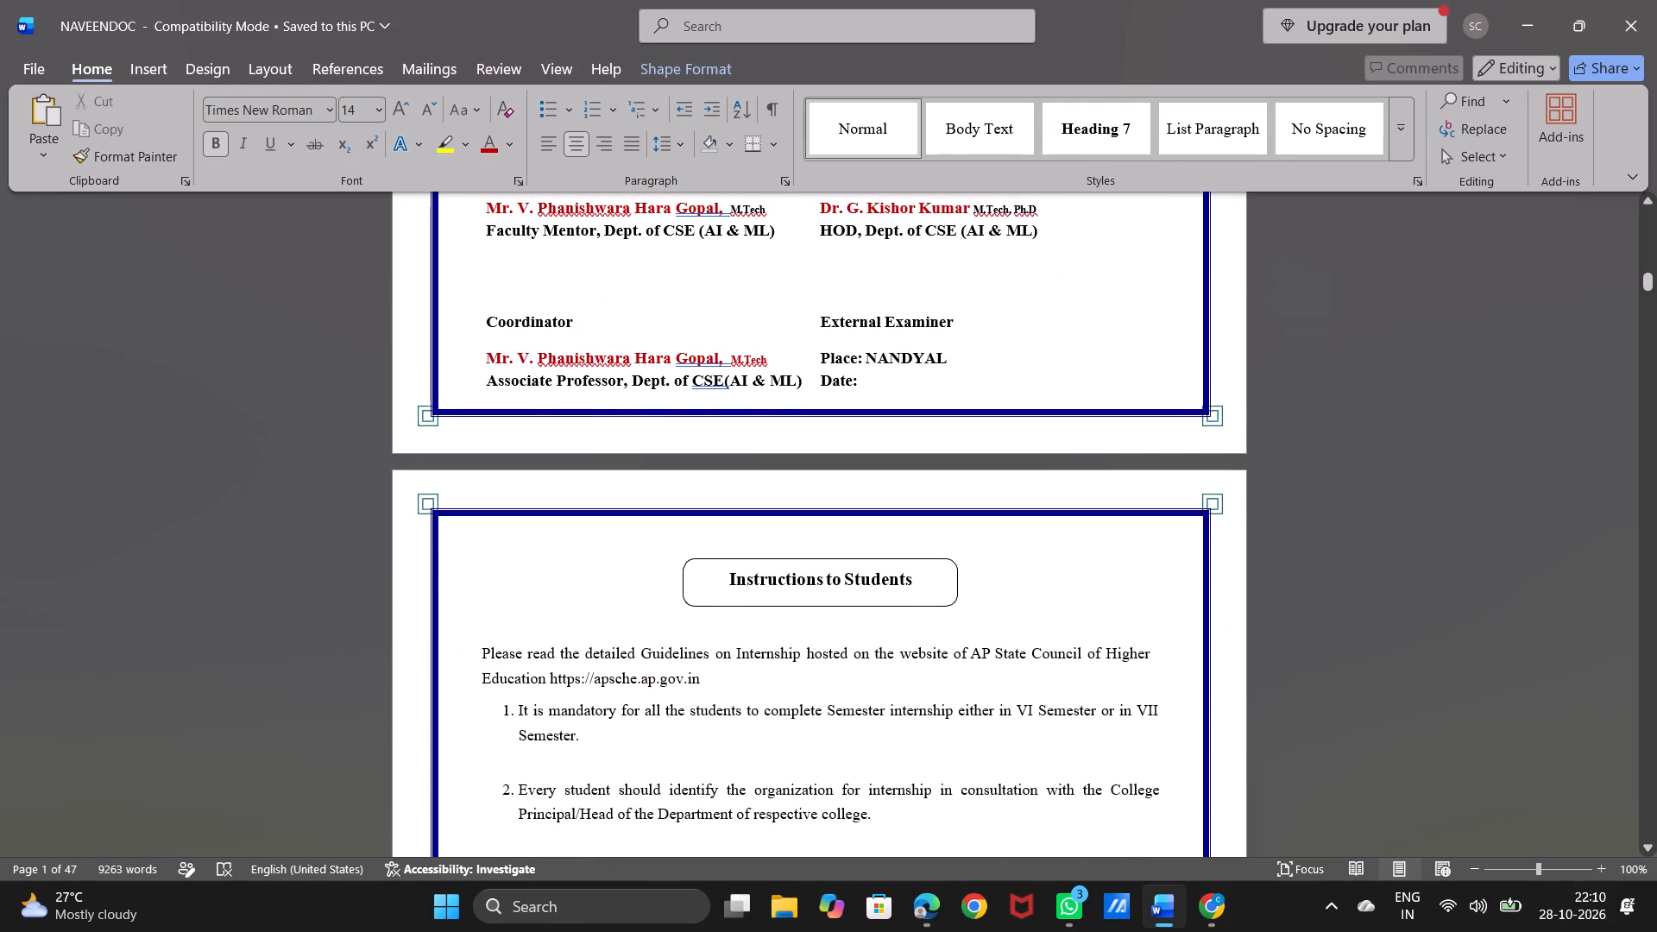
scroll(834, 340, down, 3)
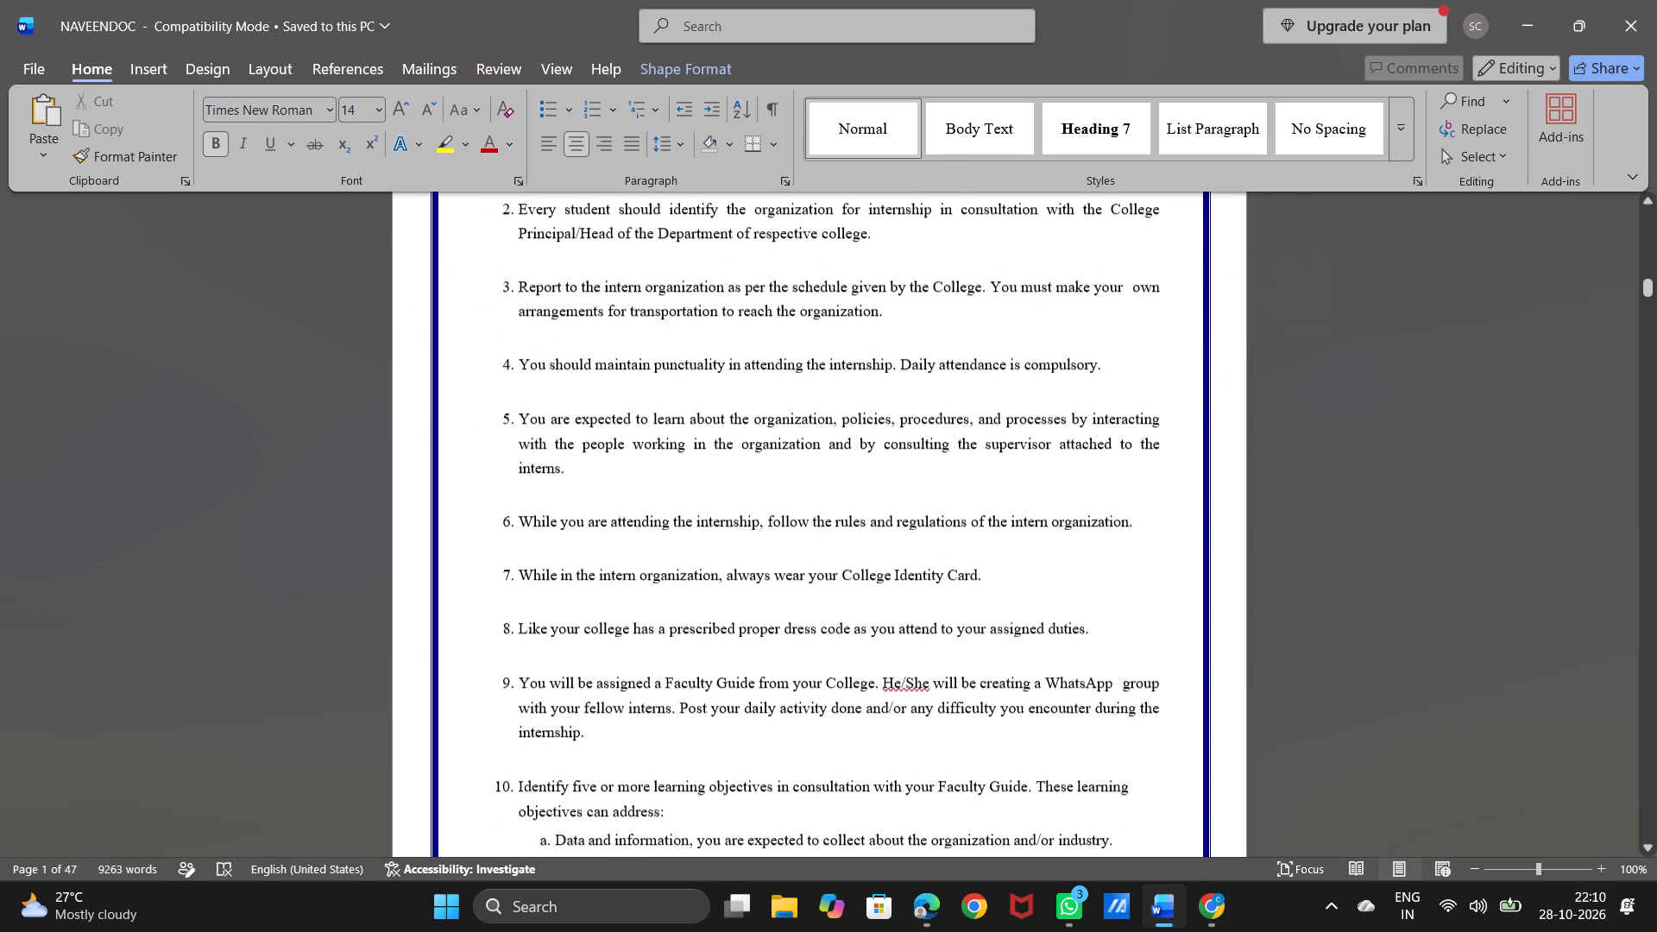
scroll(834, 340, down, 3)
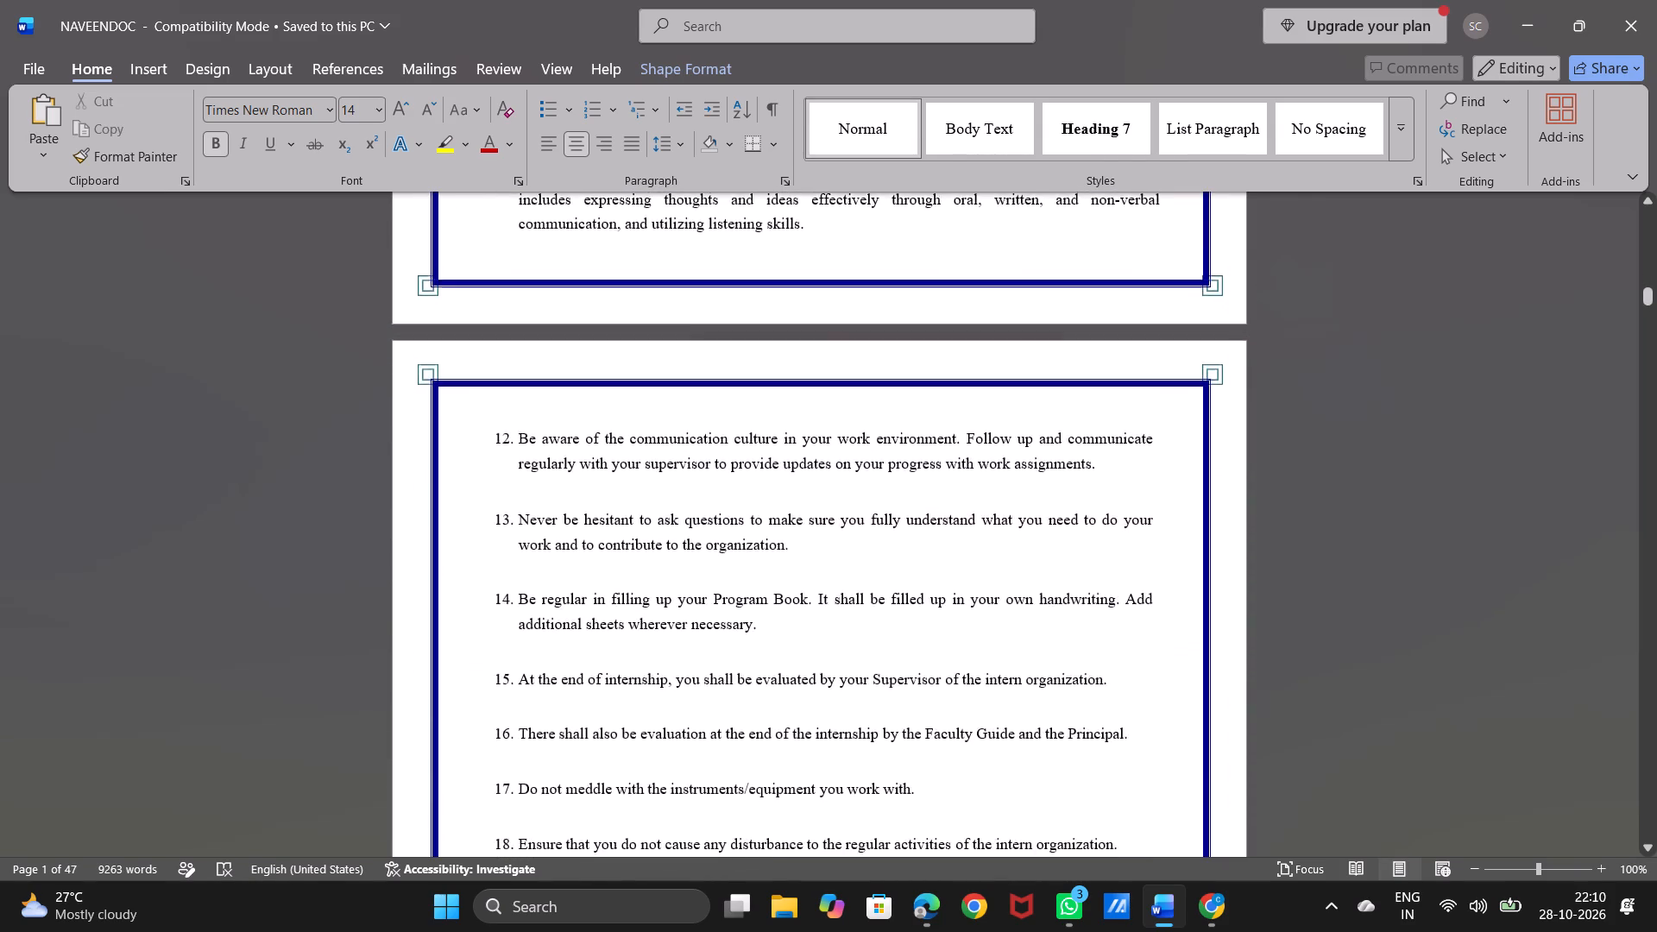
scroll(834, 340, down, 2)
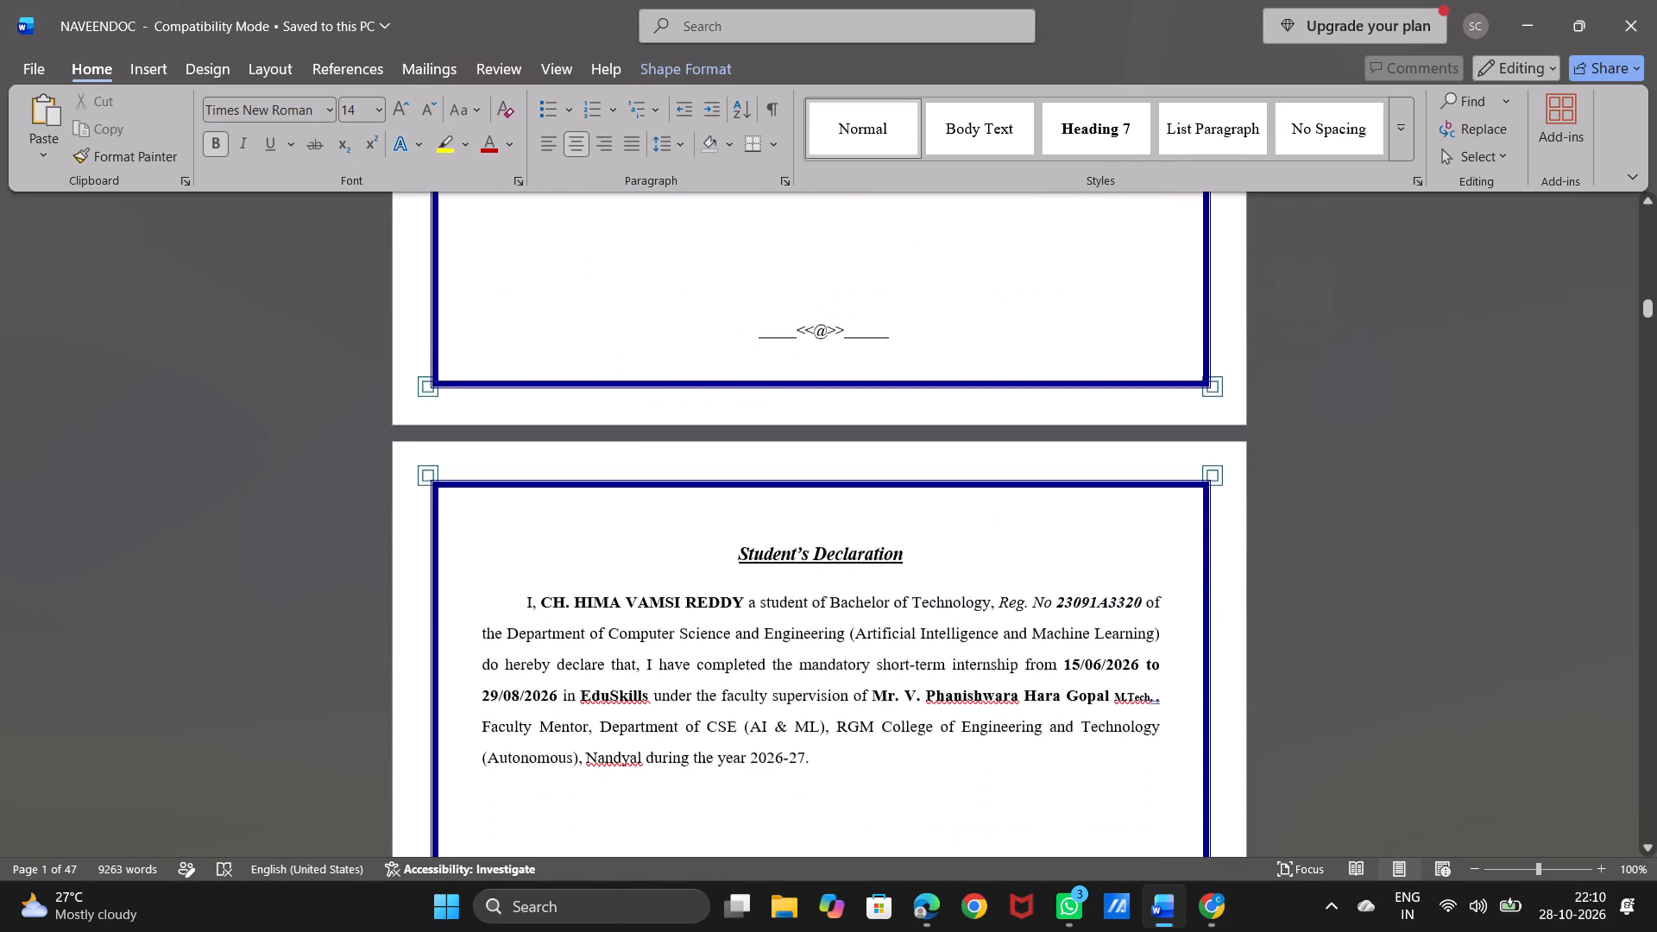
scroll(834, 340, down, 3)
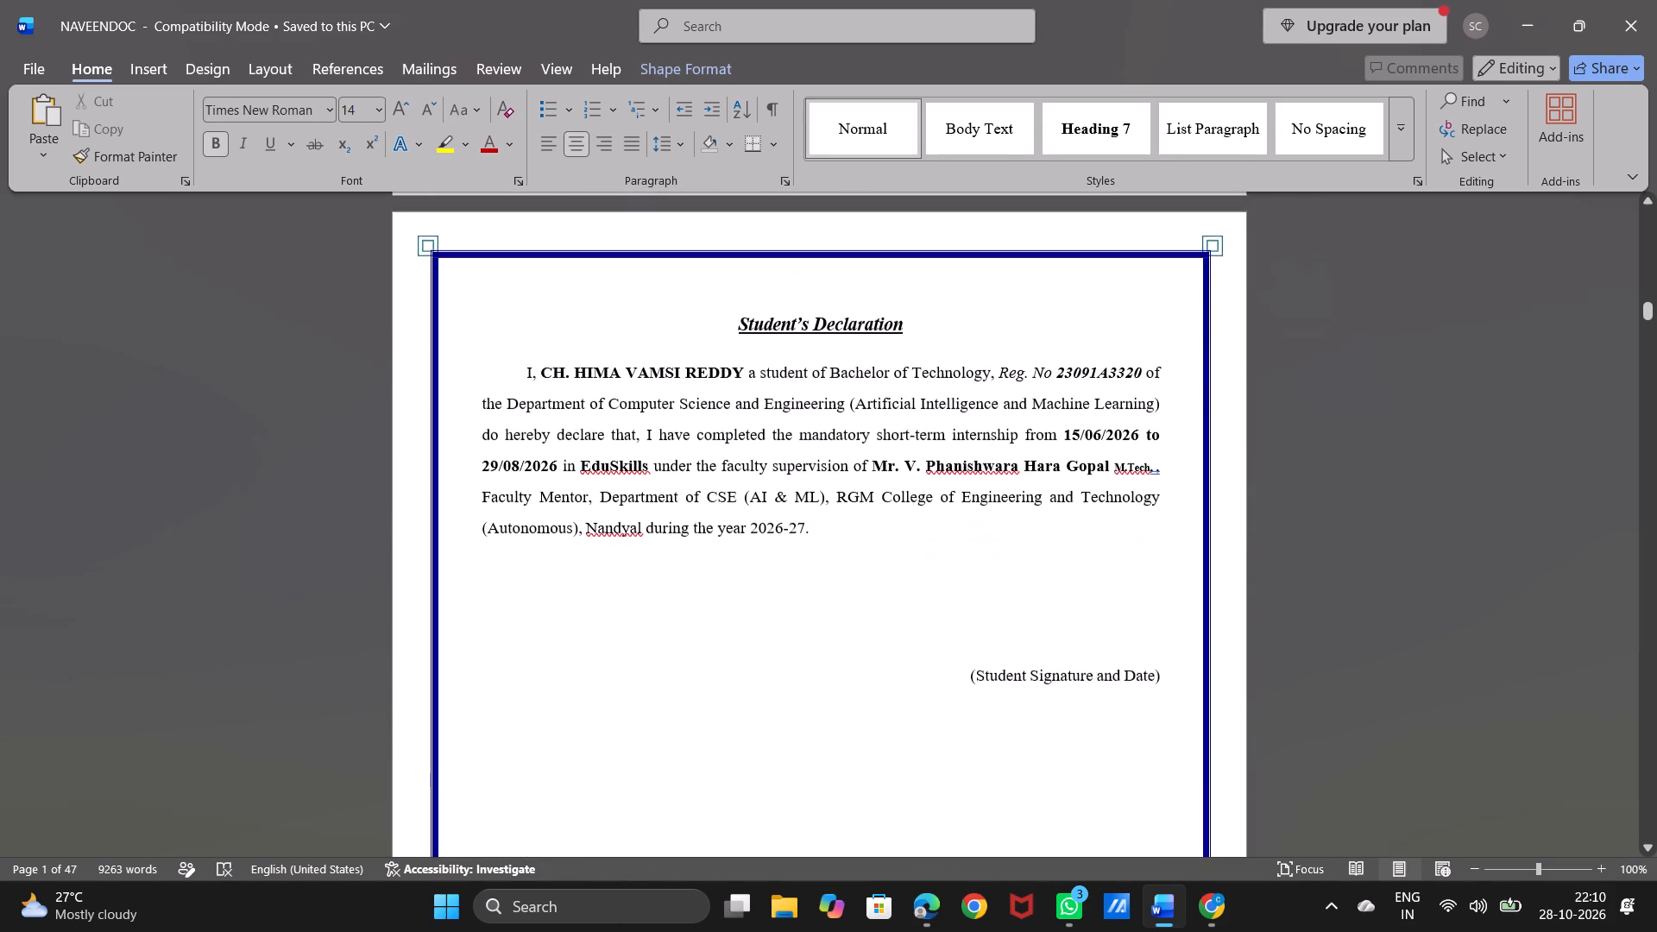
Examine the Official Certification page, checking the student details in the certifying paragraph and the endorsements by mentor, department head and principal.
scroll(832, 287, down, 7)
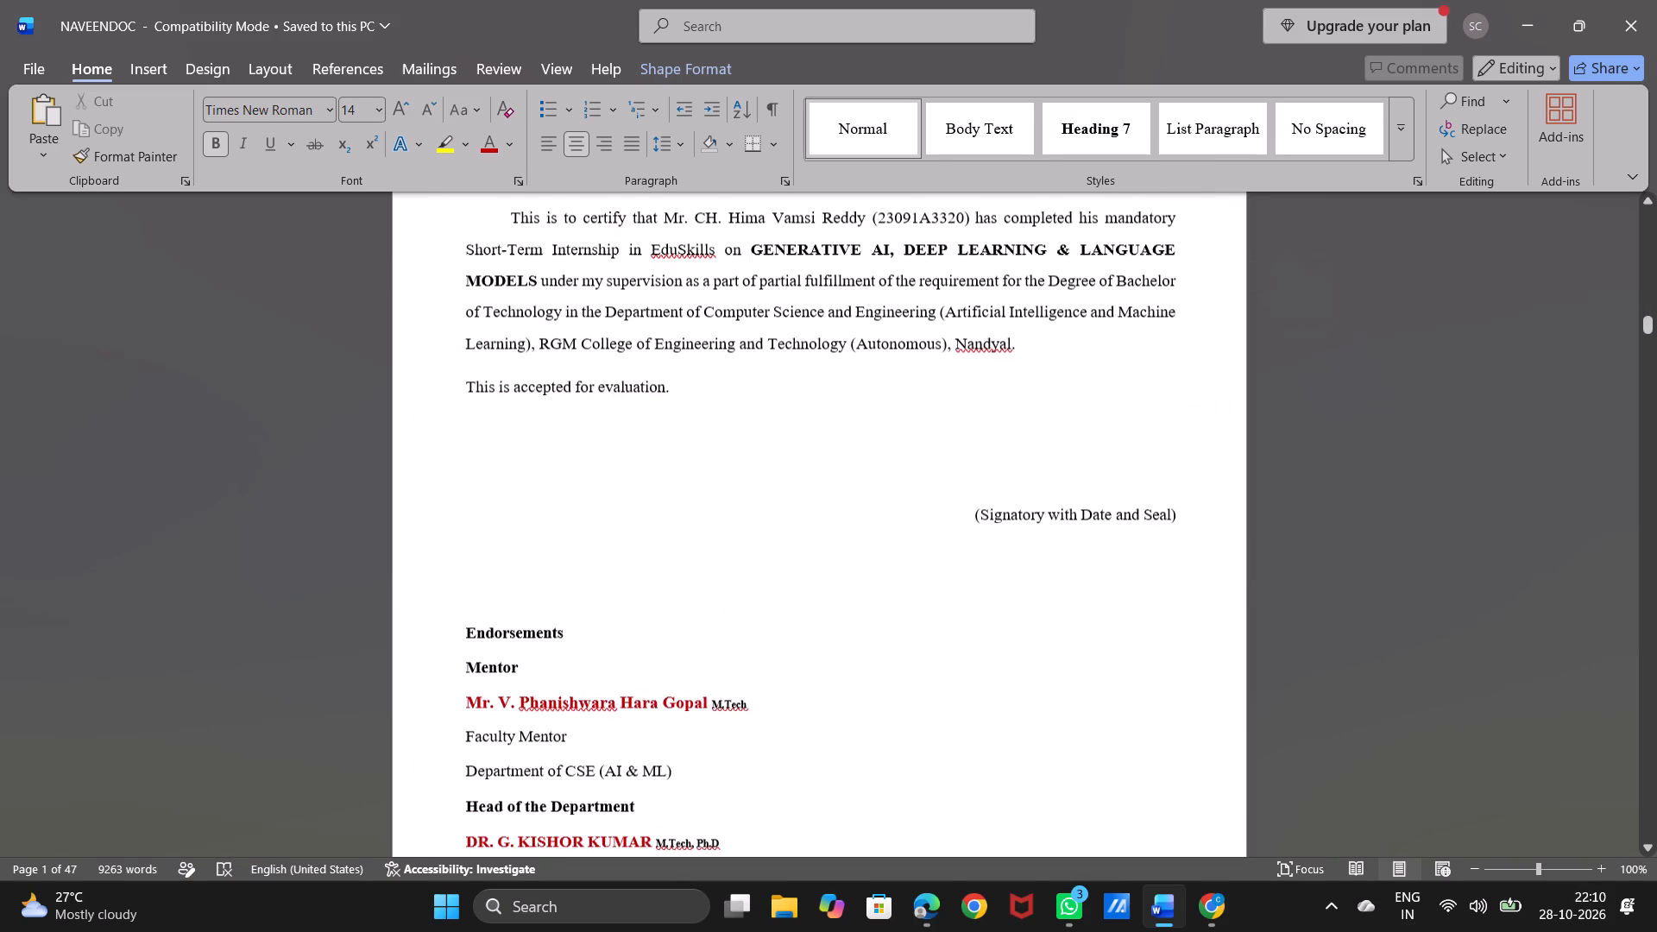
scroll(832, 287, up, 1)
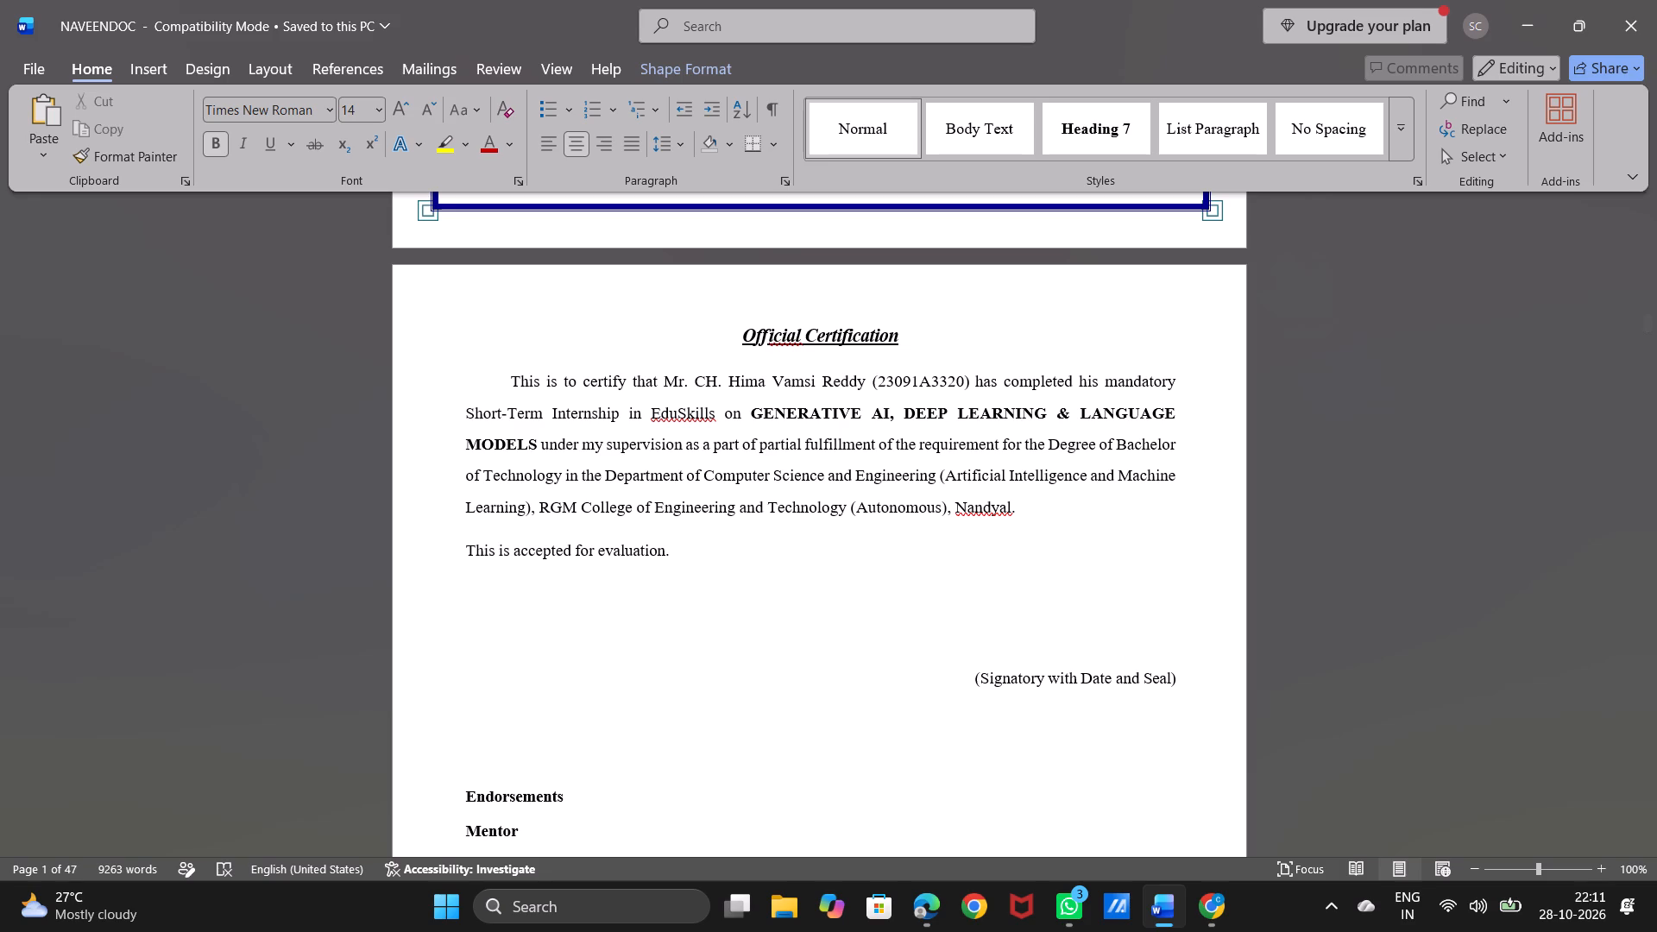
scroll(832, 287, down, 1)
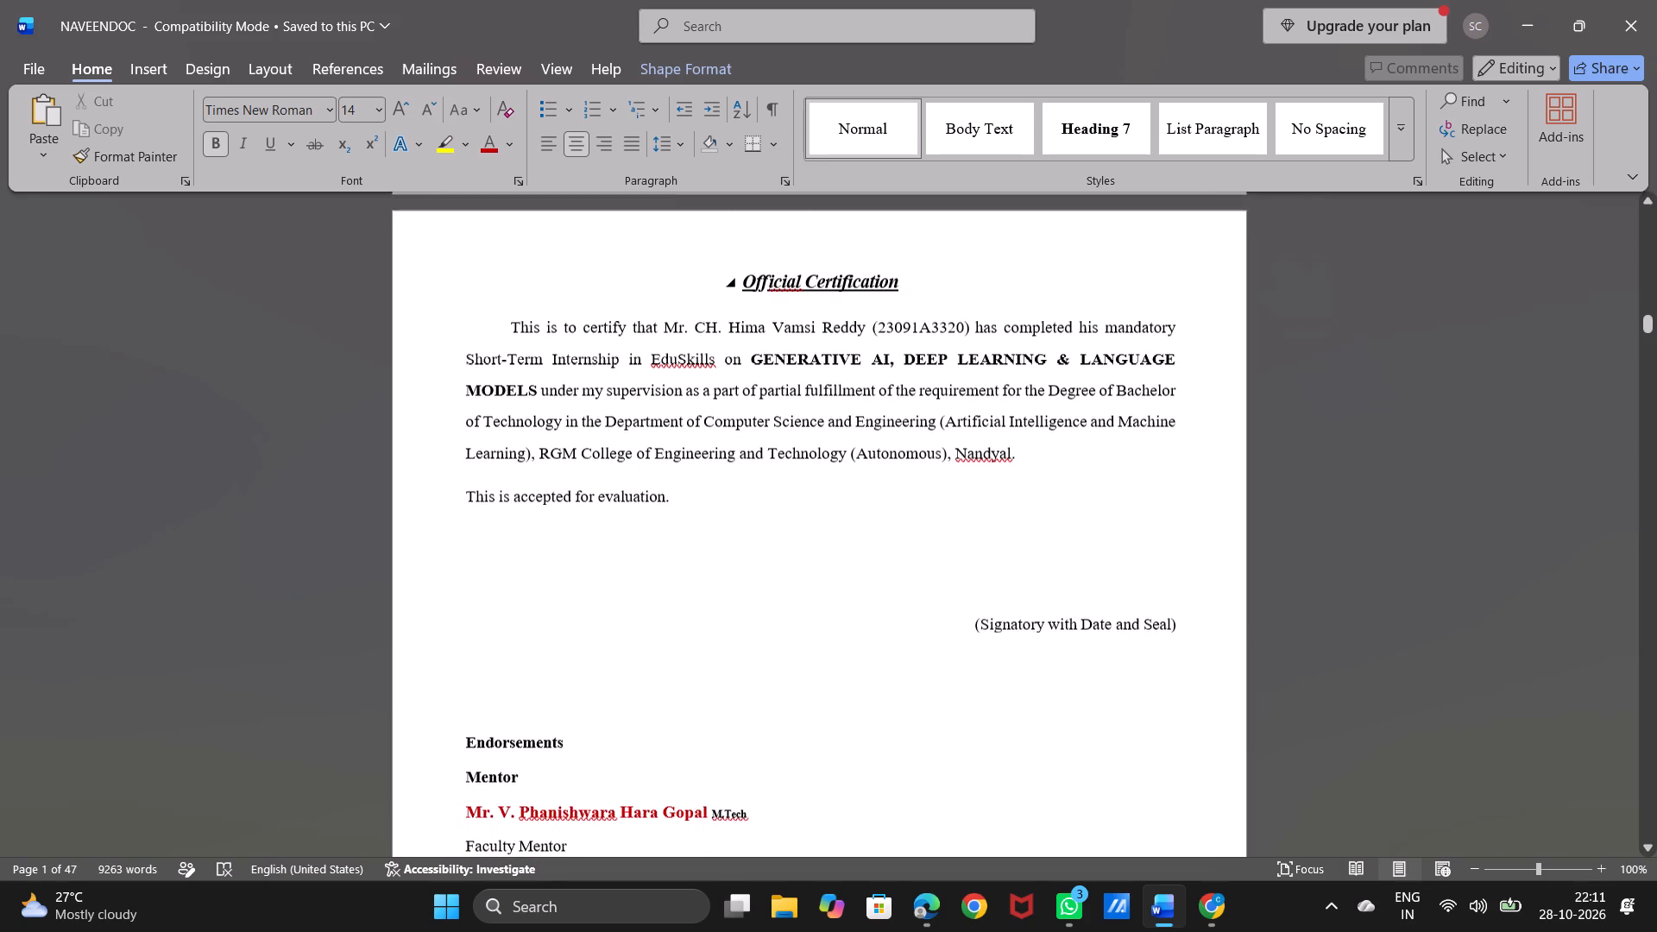
scroll(832, 287, down, 2)
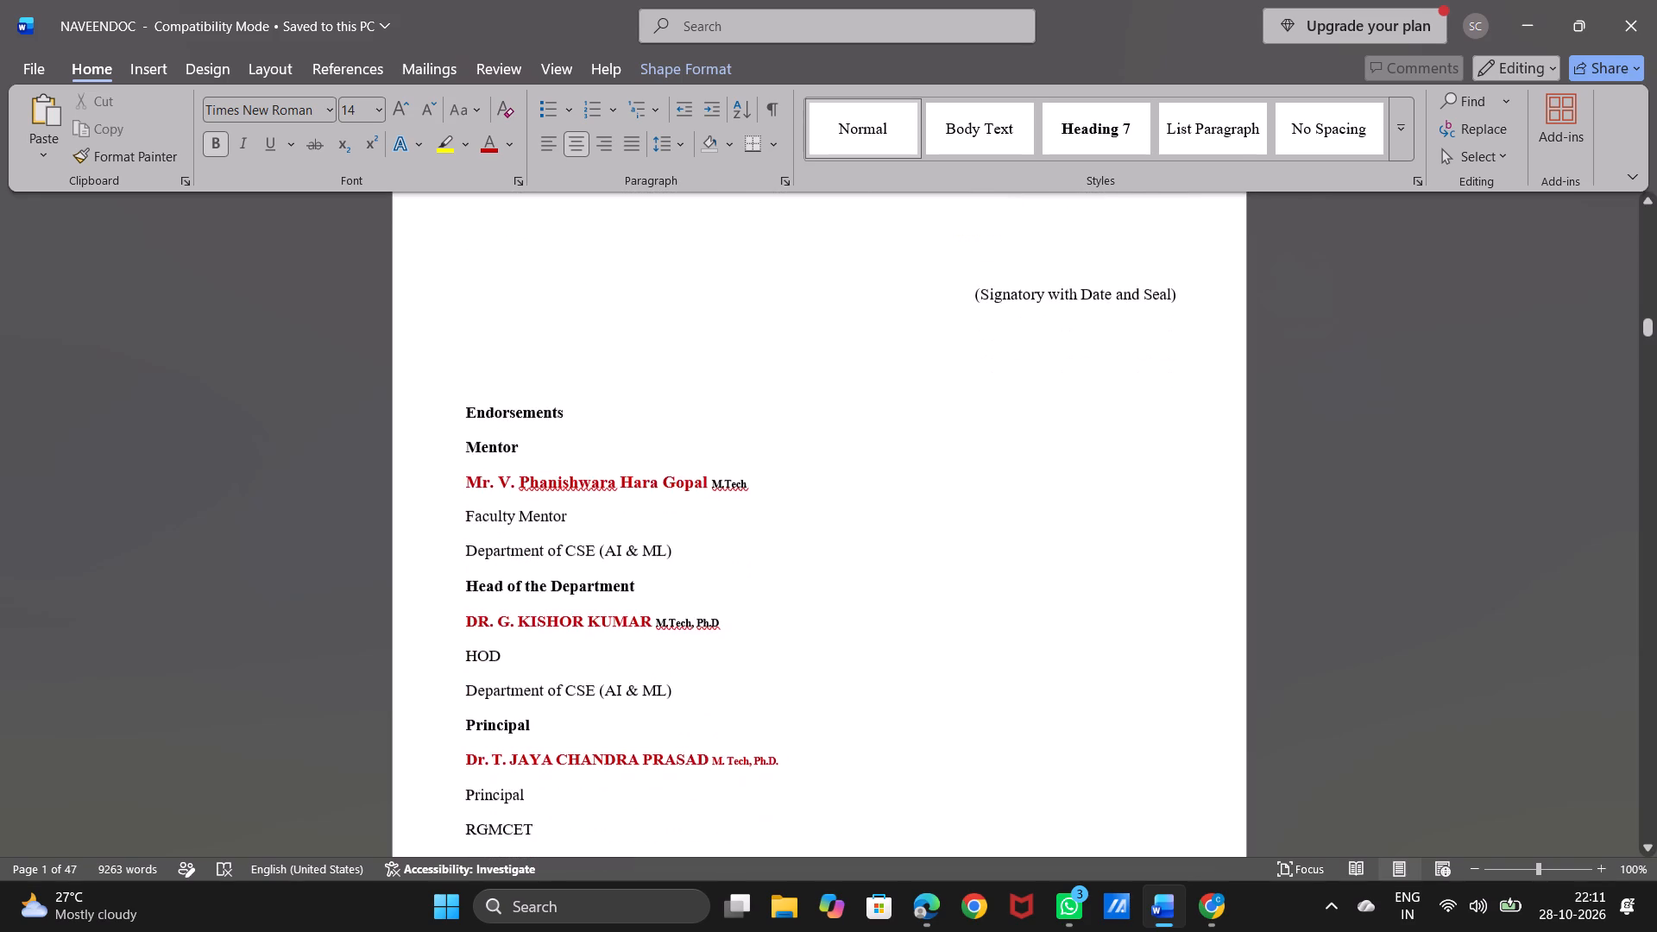
scroll(832, 287, down, 1)
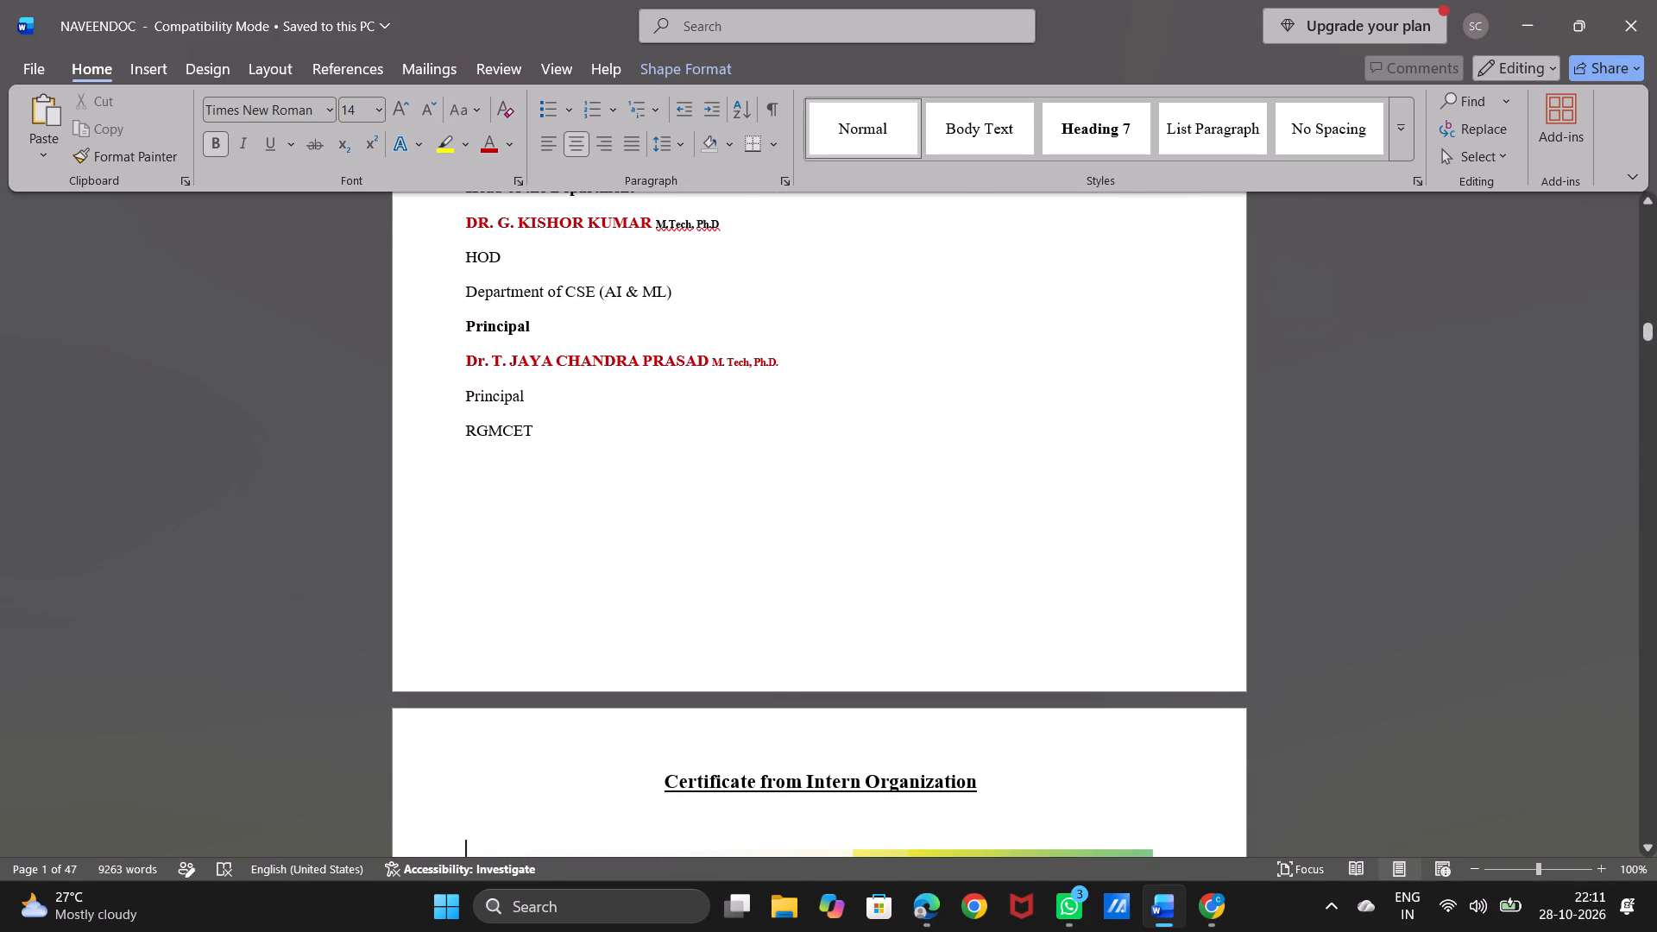
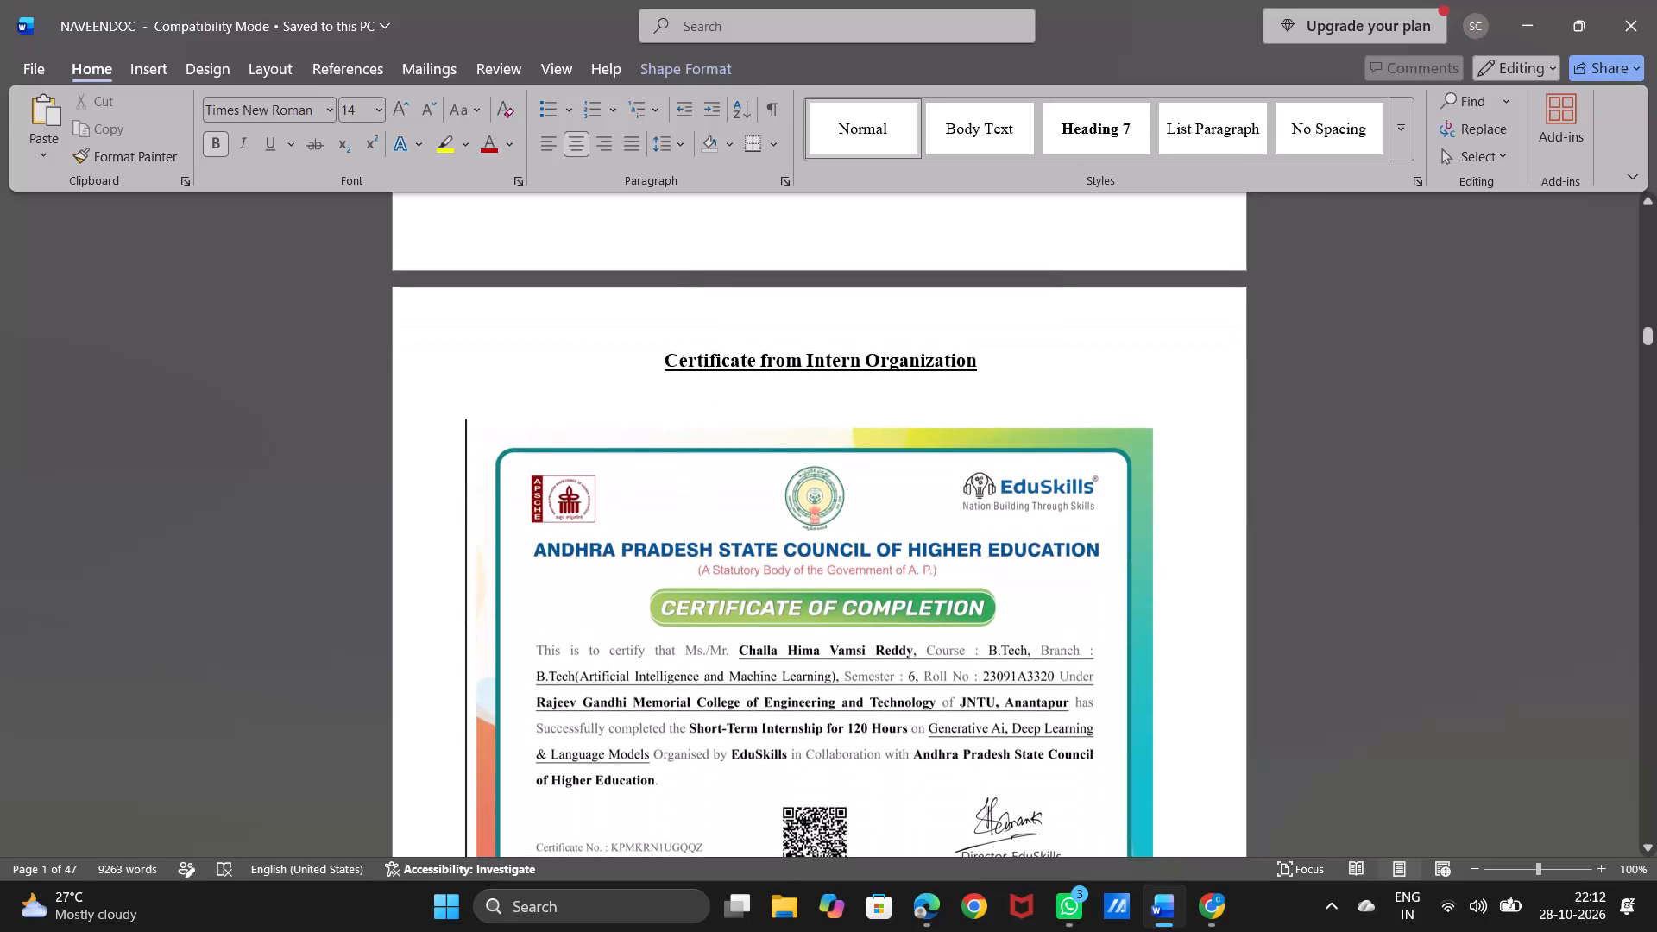
Examine the Certificate from Intern Organization and the Acknowledgement page, checking the student, register number and mentor details.
scroll(832, 287, down, 1)
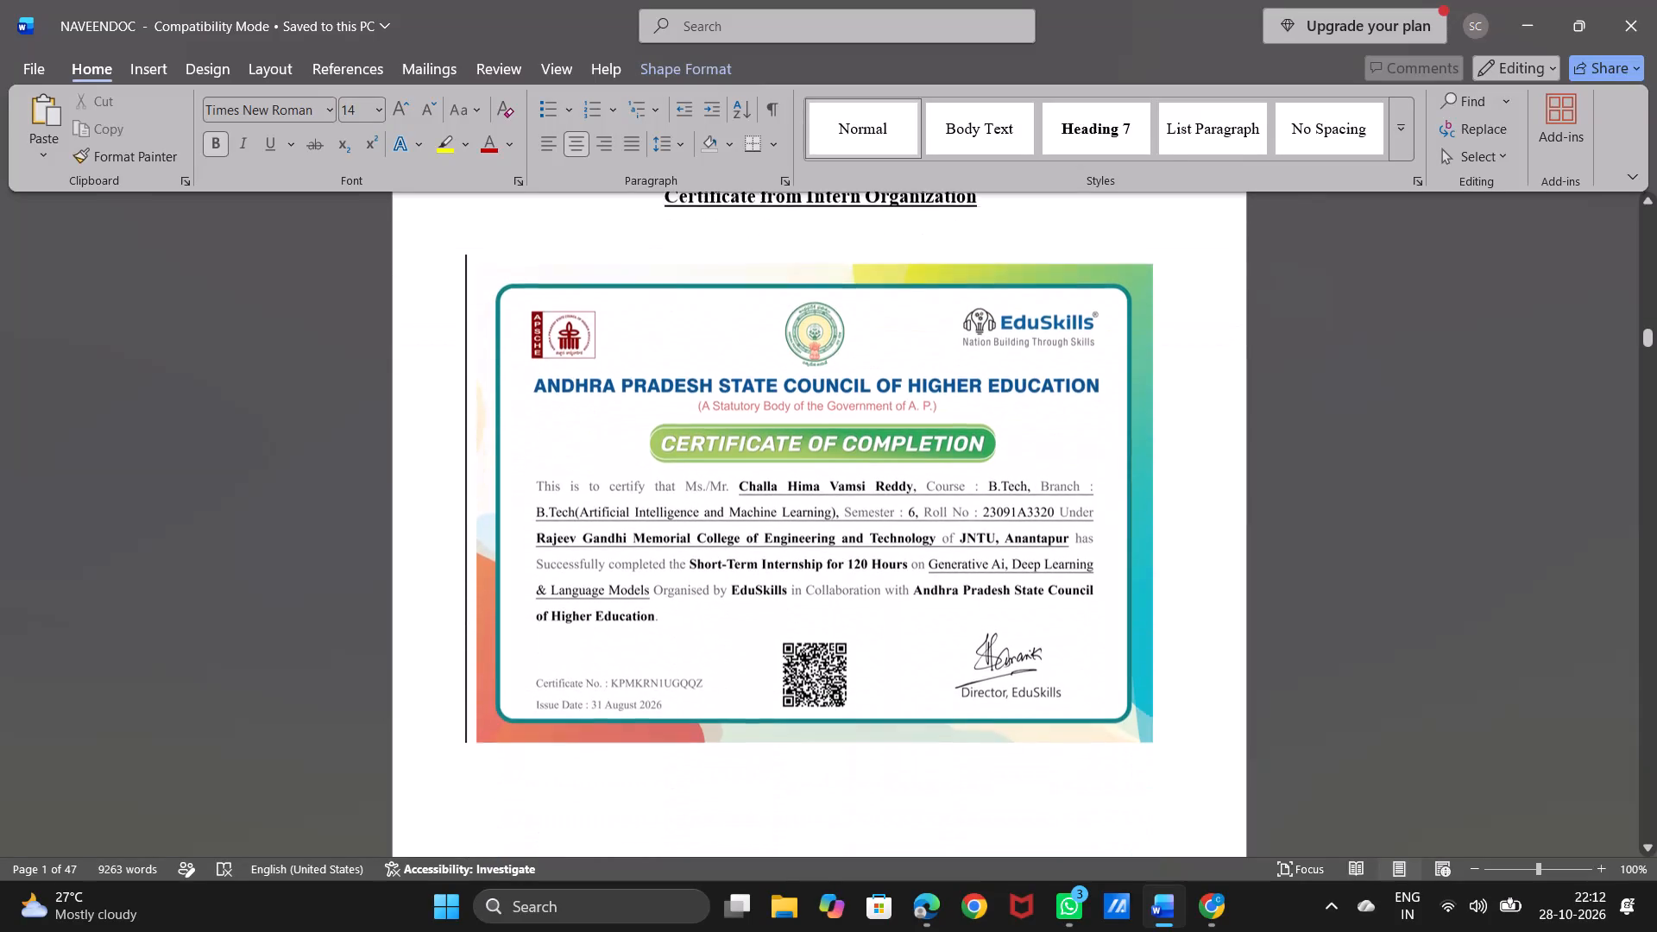
scroll(832, 287, down, 1)
scroll(832, 287, up, 2)
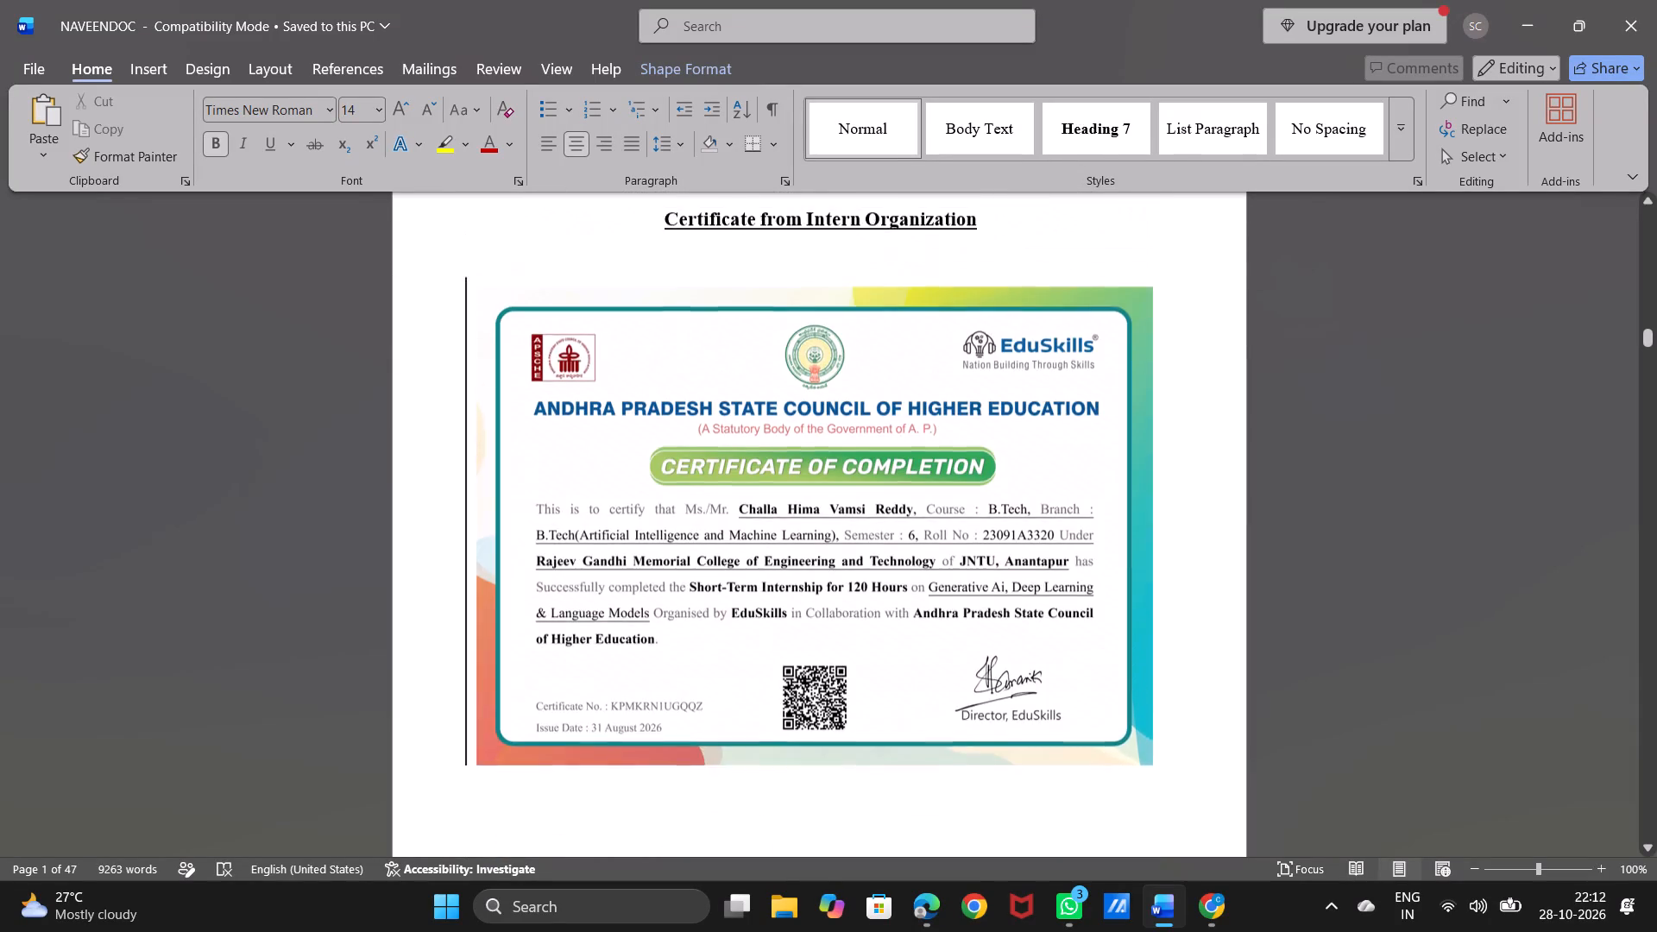
scroll(832, 287, up, 1)
scroll(832, 287, down, 3)
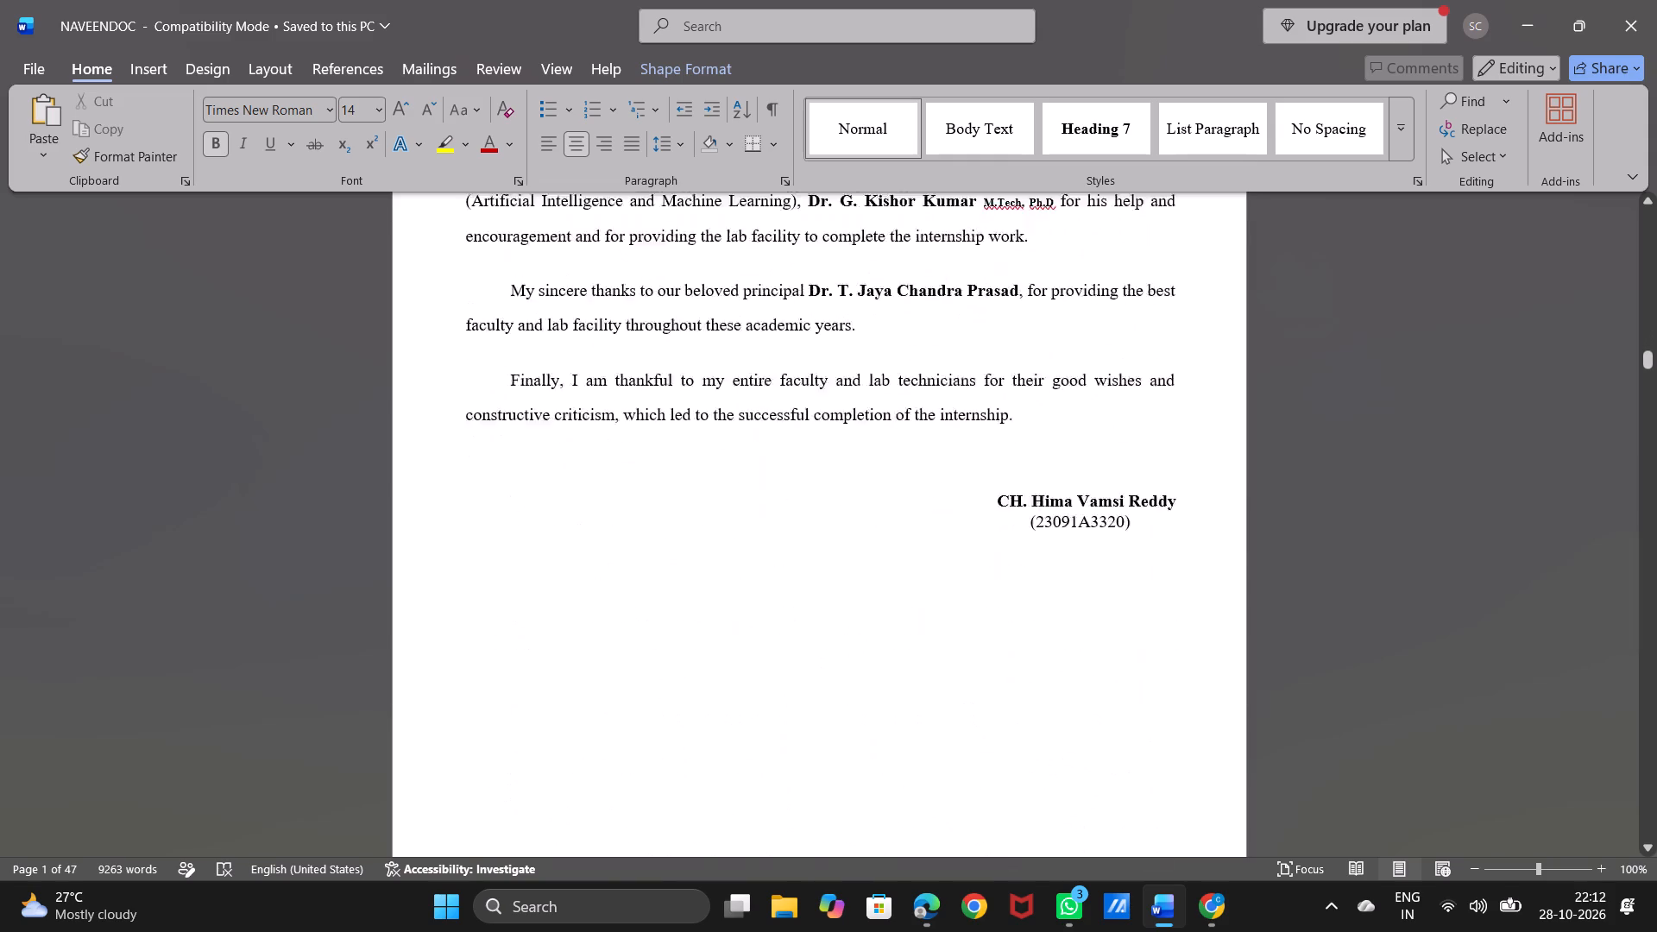
scroll(832, 287, down, 1)
scroll(832, 287, up, 3)
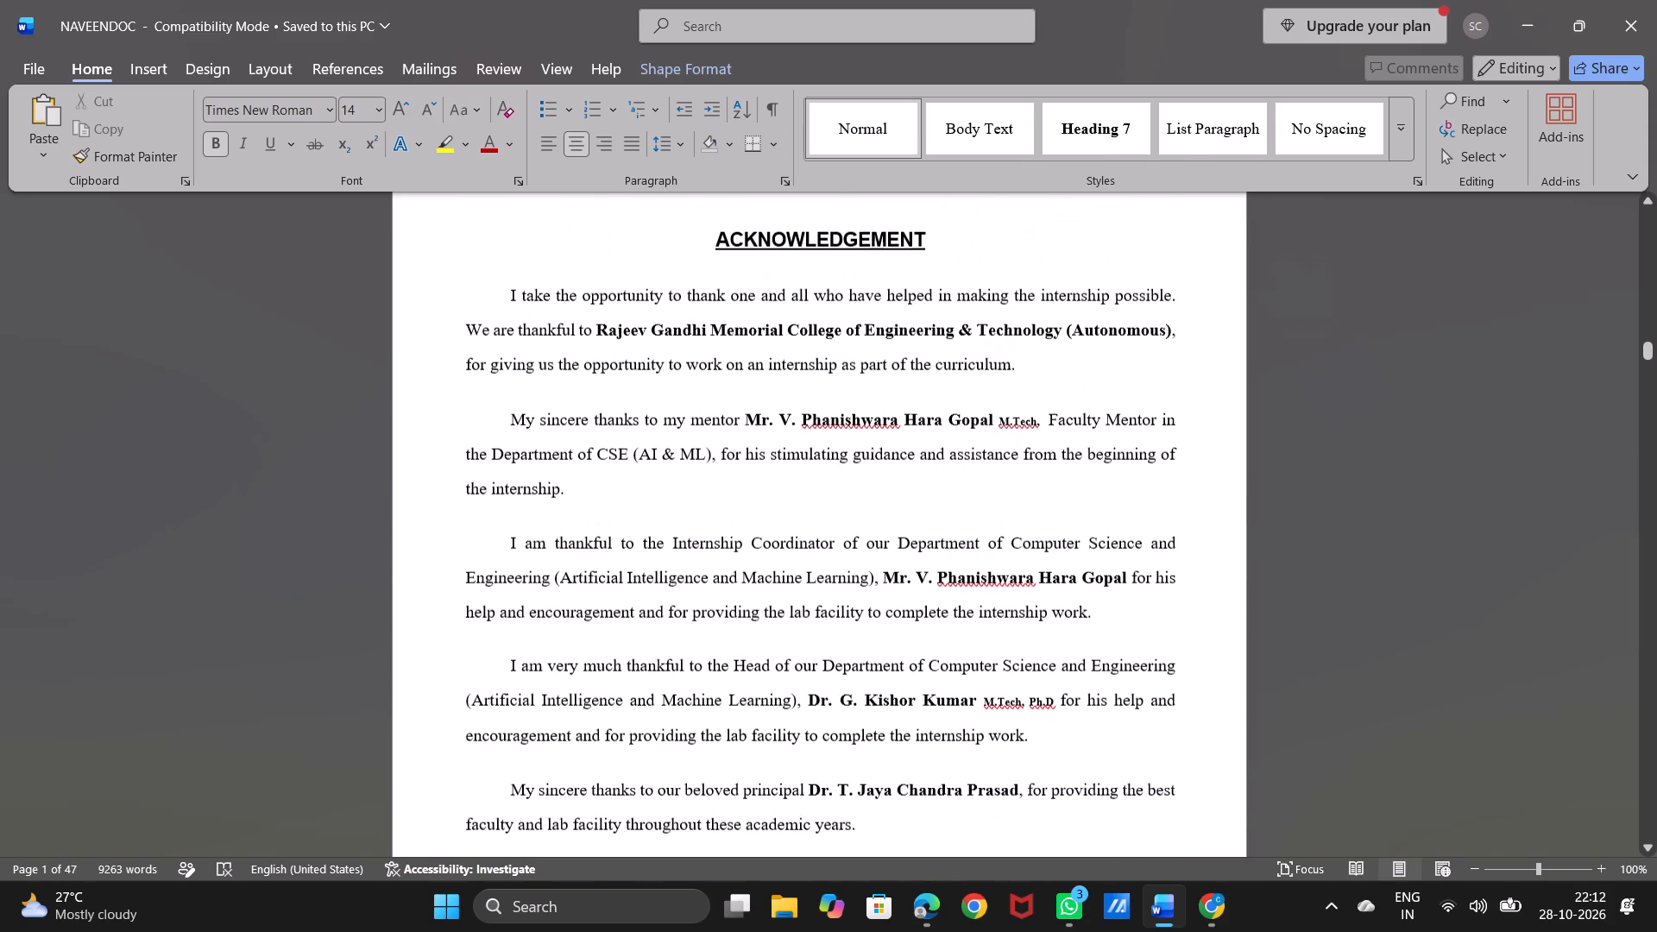
scroll(832, 287, down, 2)
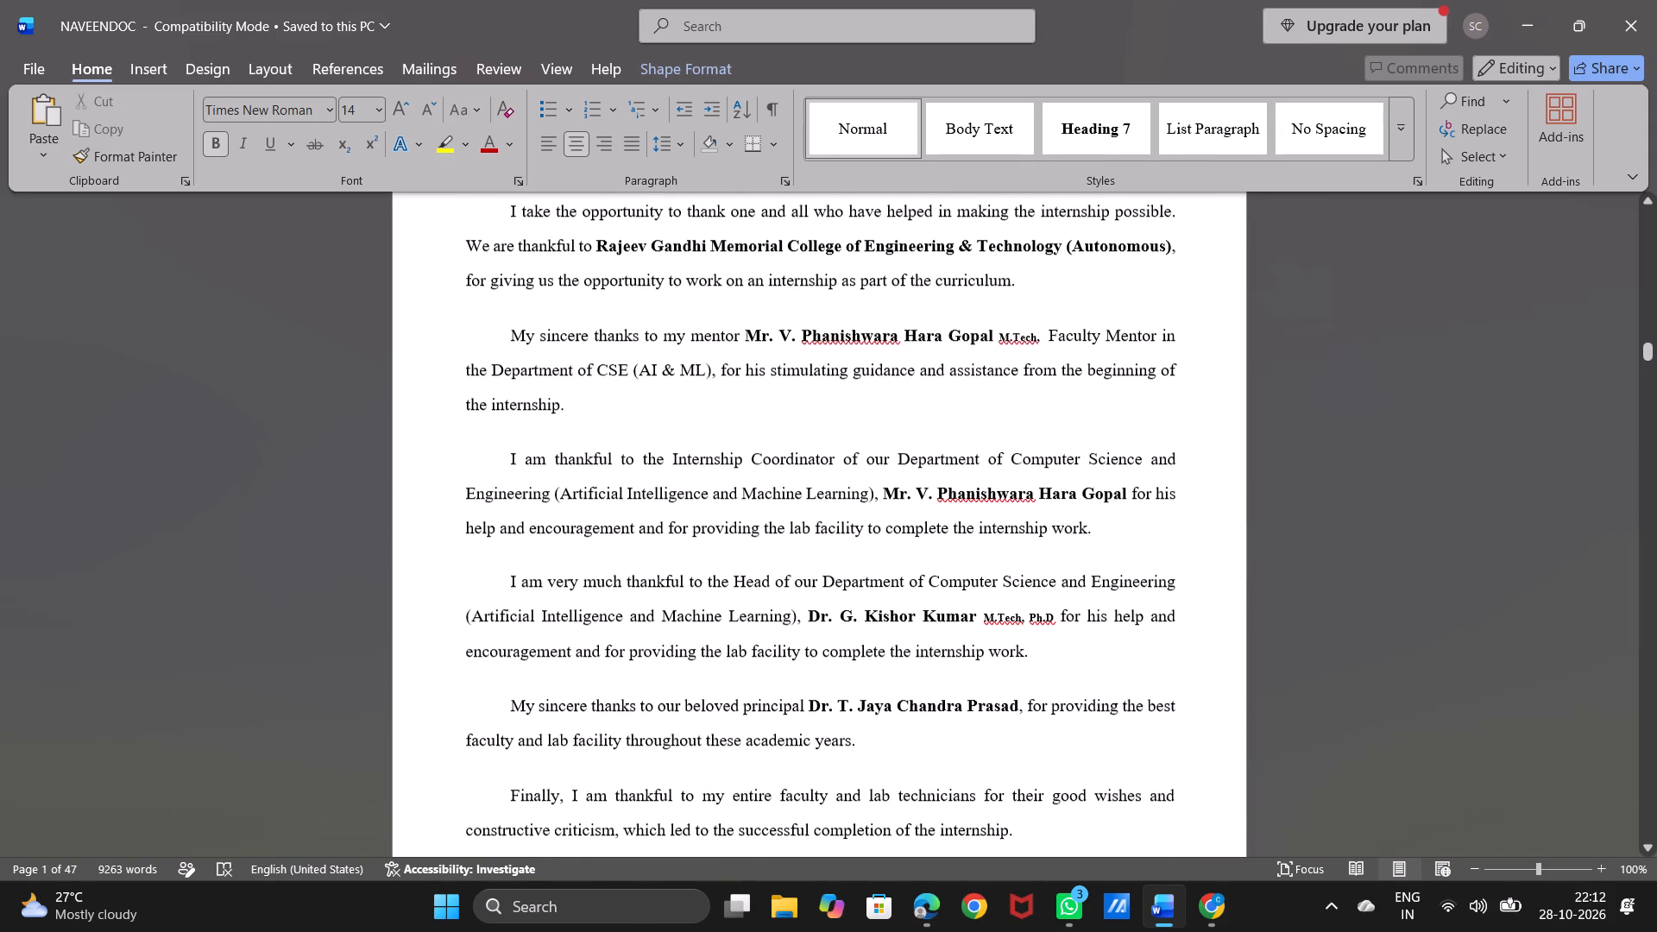
scroll(834, 273, down, 1)
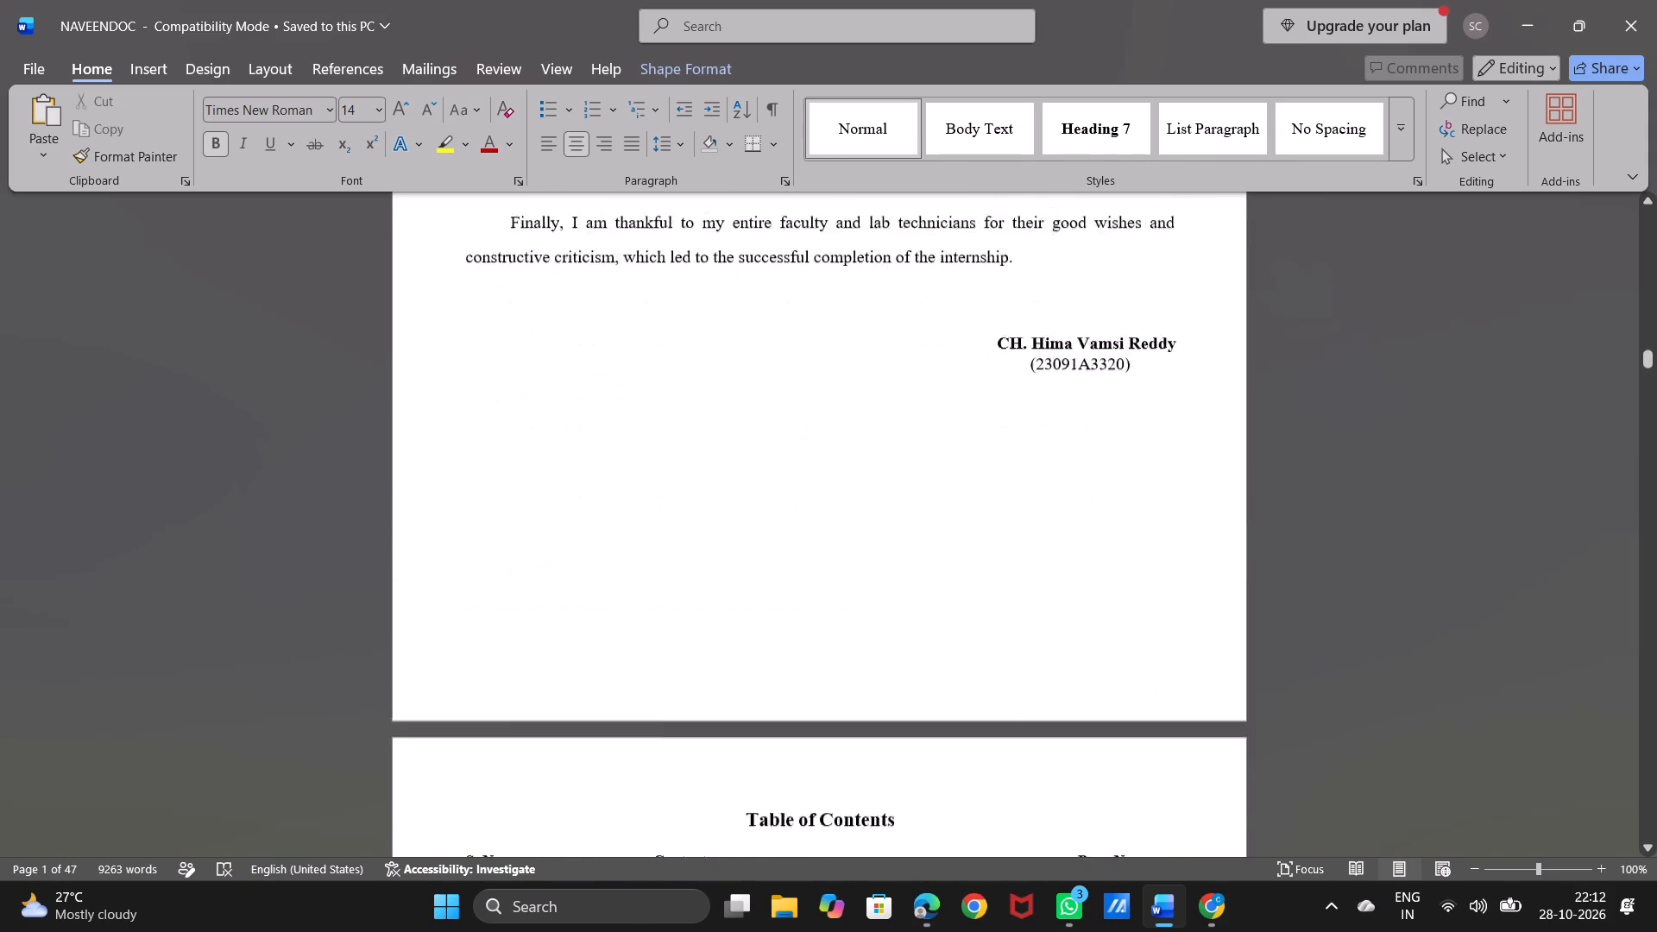
Examine the Table of Contents and the Executive Summary chapter, checking the section listing, summary text, learning objectives and page layout.
scroll(834, 273, down, 1)
scroll(834, 273, up, 1)
scroll(834, 273, down, 3)
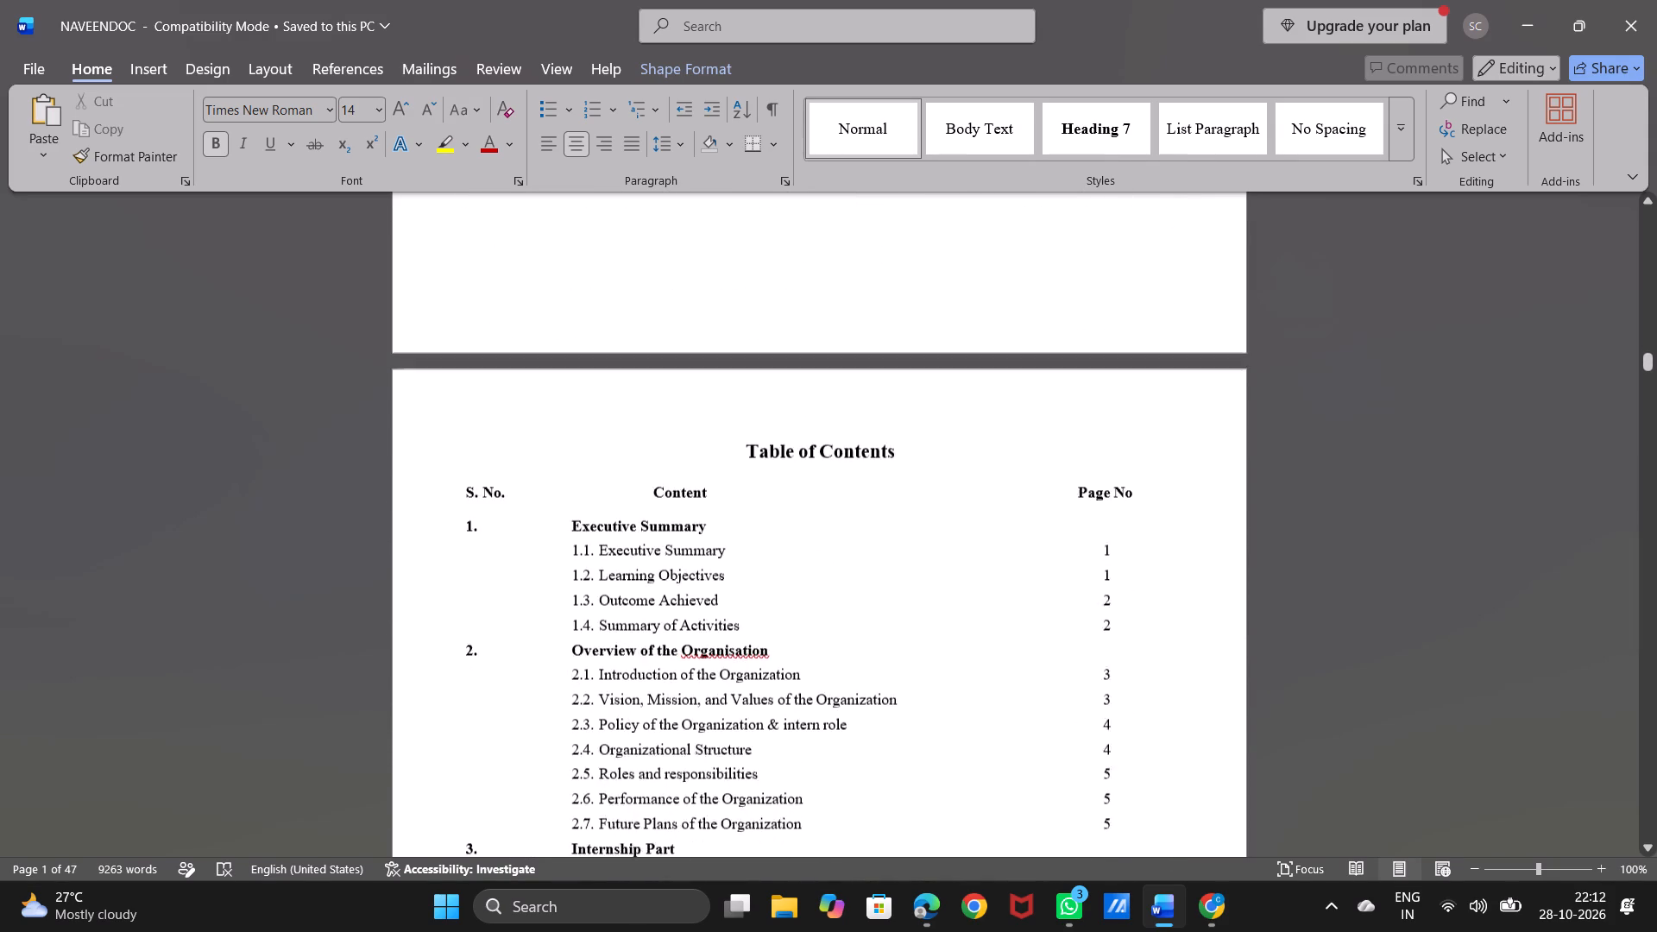
scroll(834, 273, down, 7)
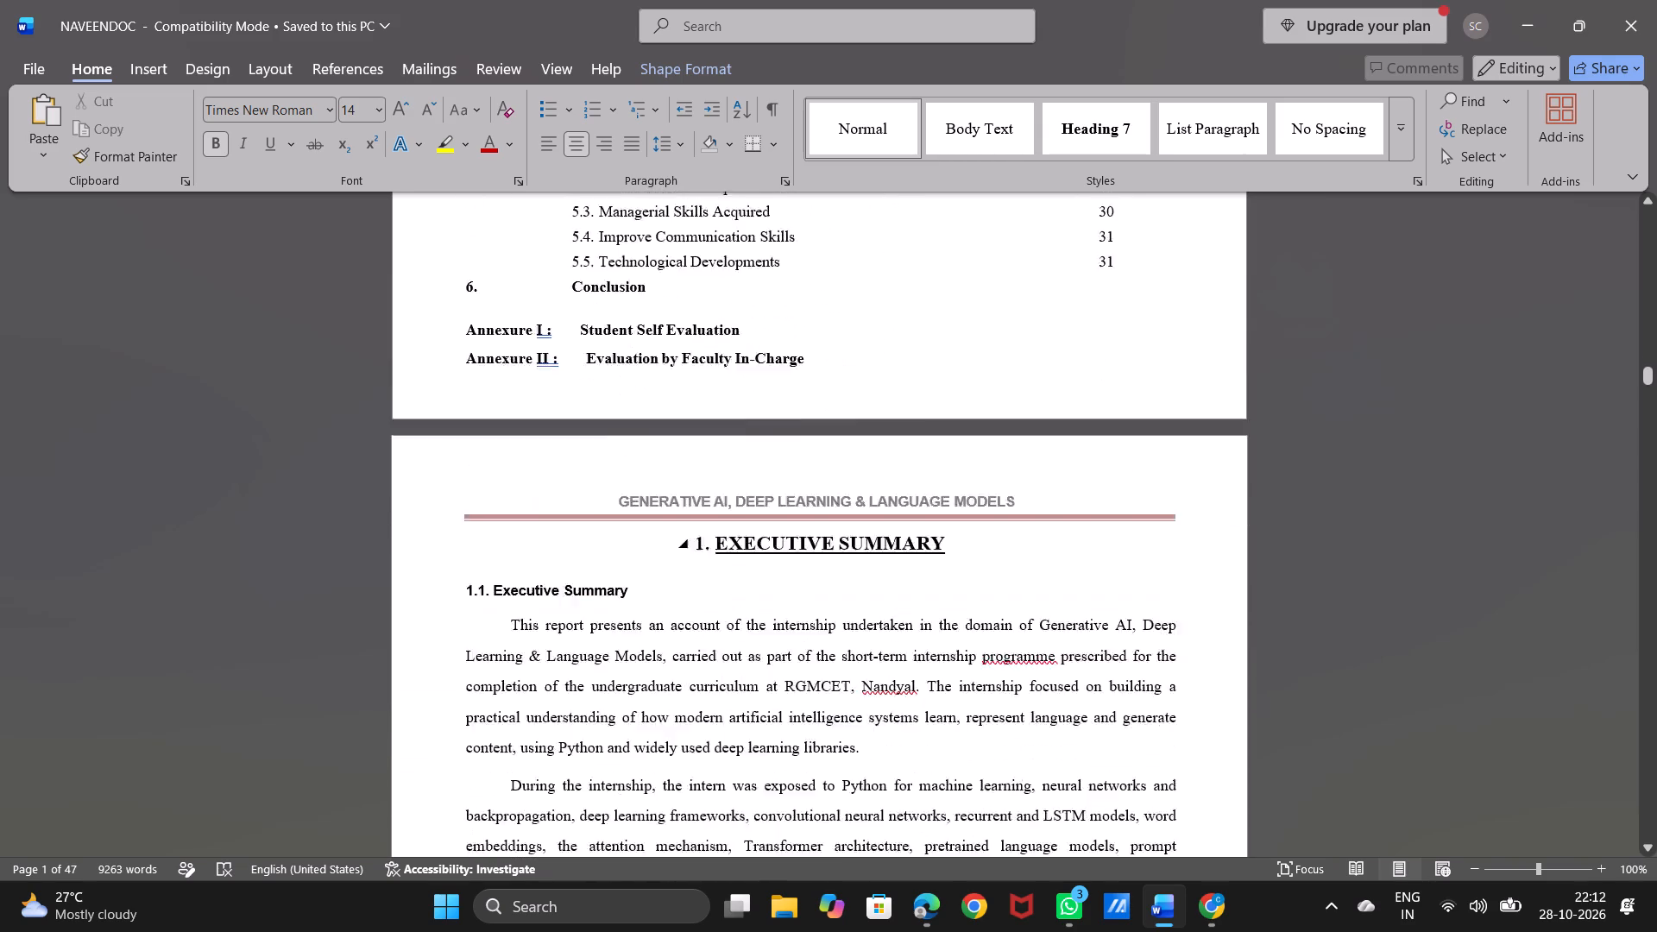
scroll(834, 273, down, 1)
scroll(834, 273, up, 2)
scroll(834, 273, down, 3)
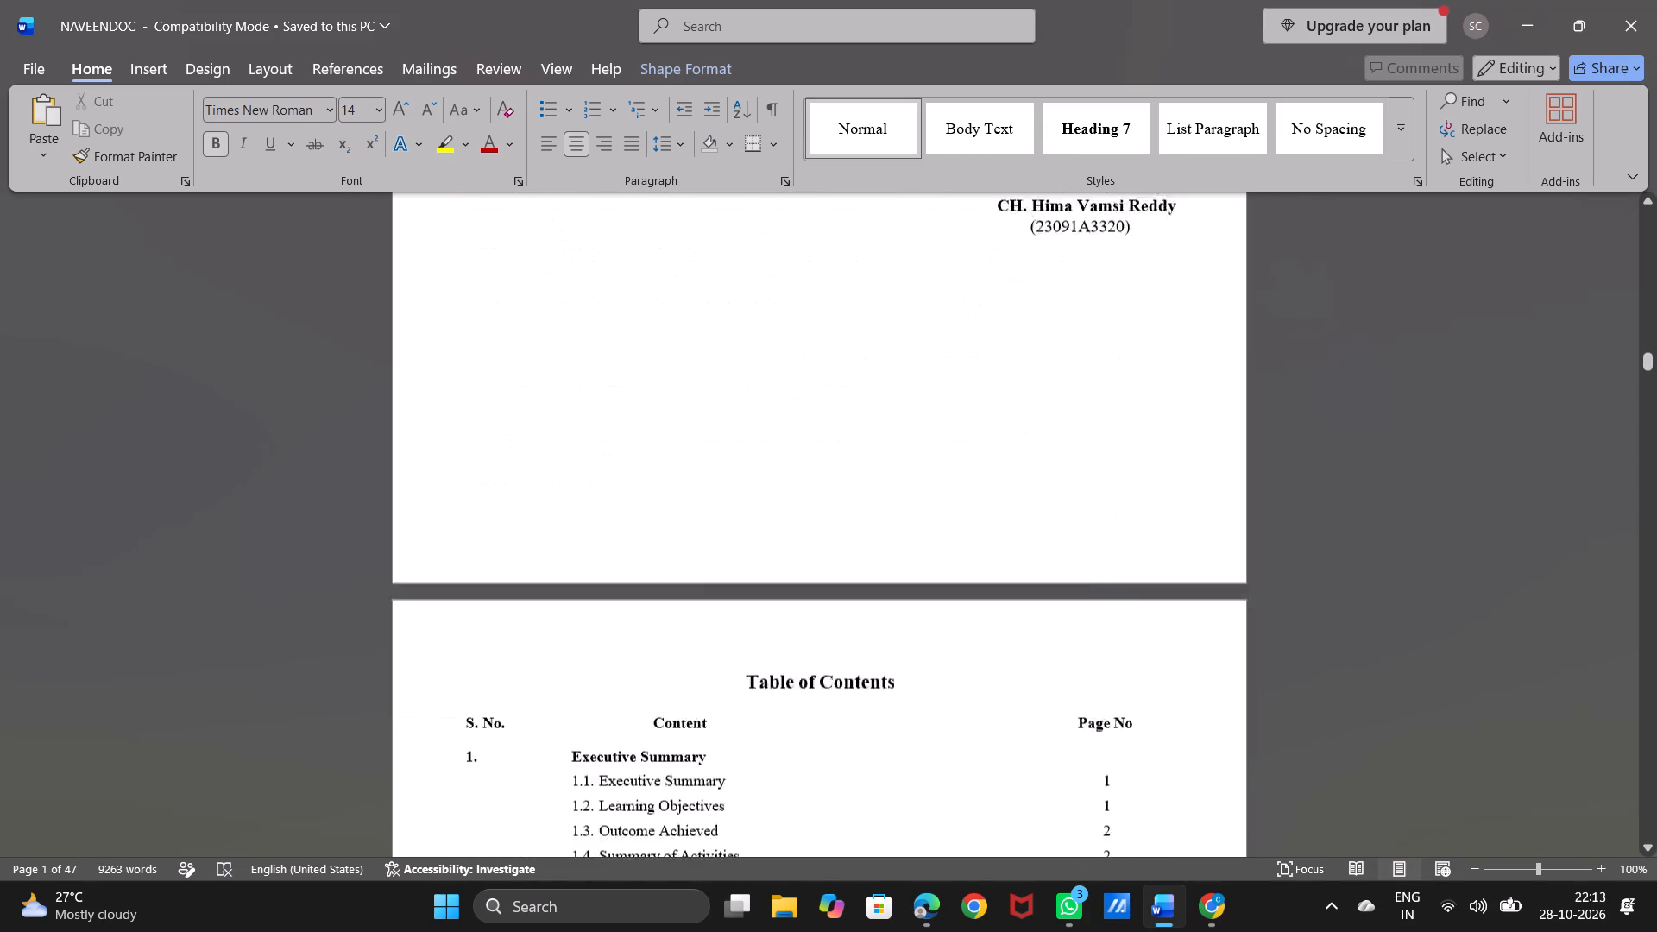
scroll(834, 273, down, 3)
scroll(834, 273, up, 1)
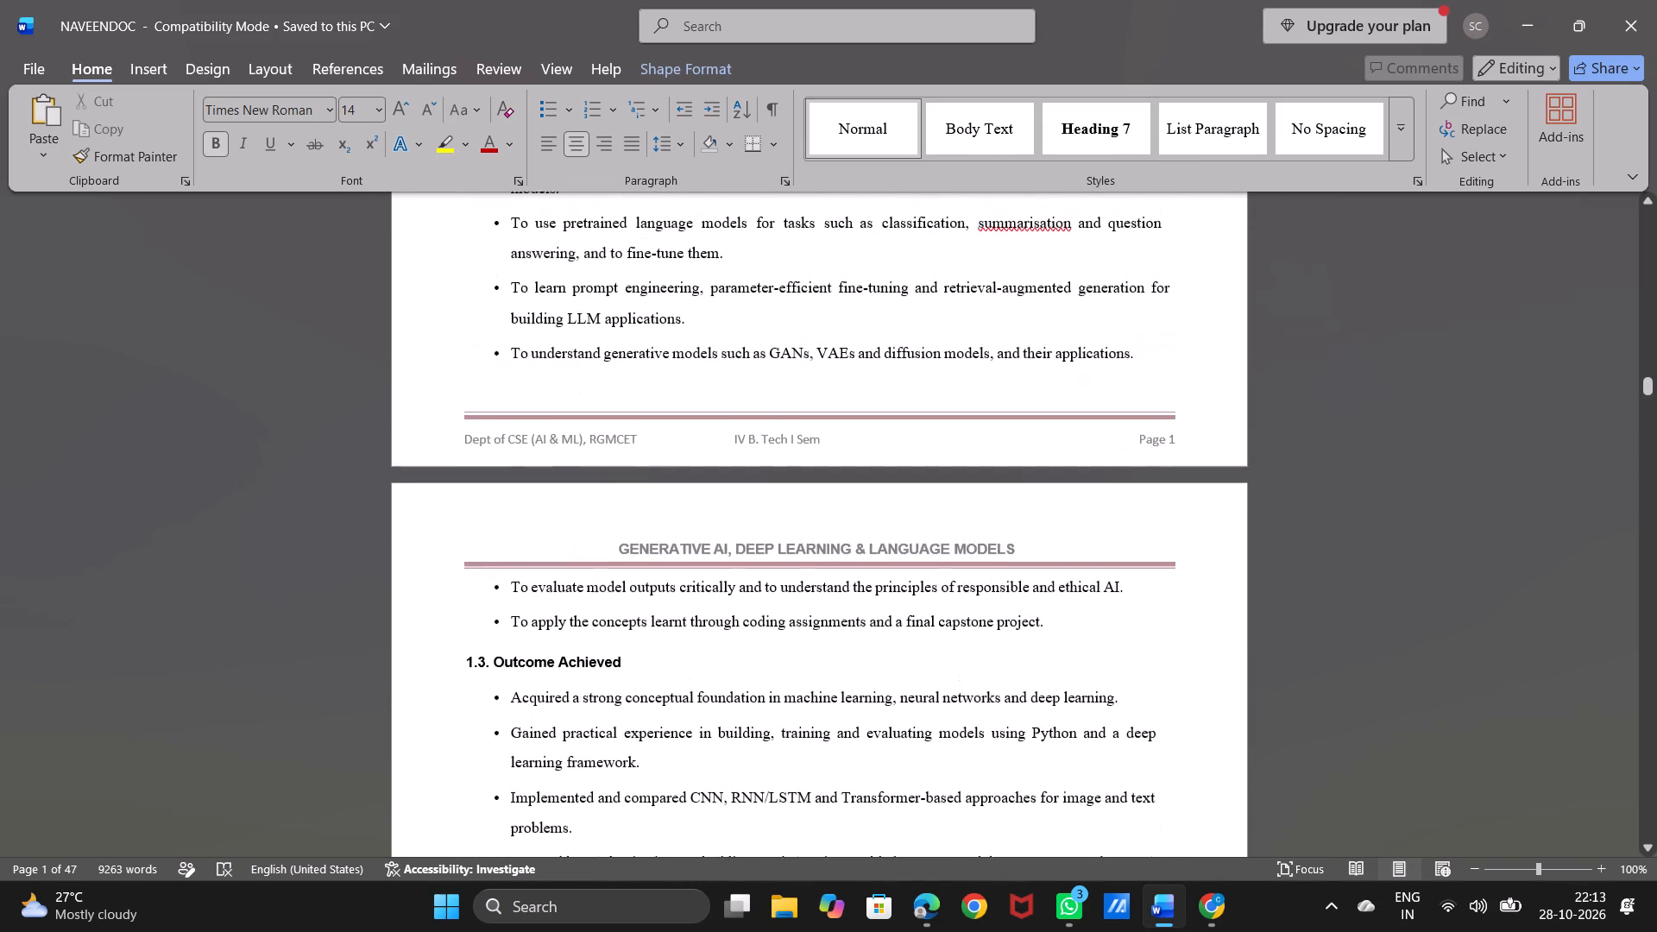
scroll(834, 273, up, 3)
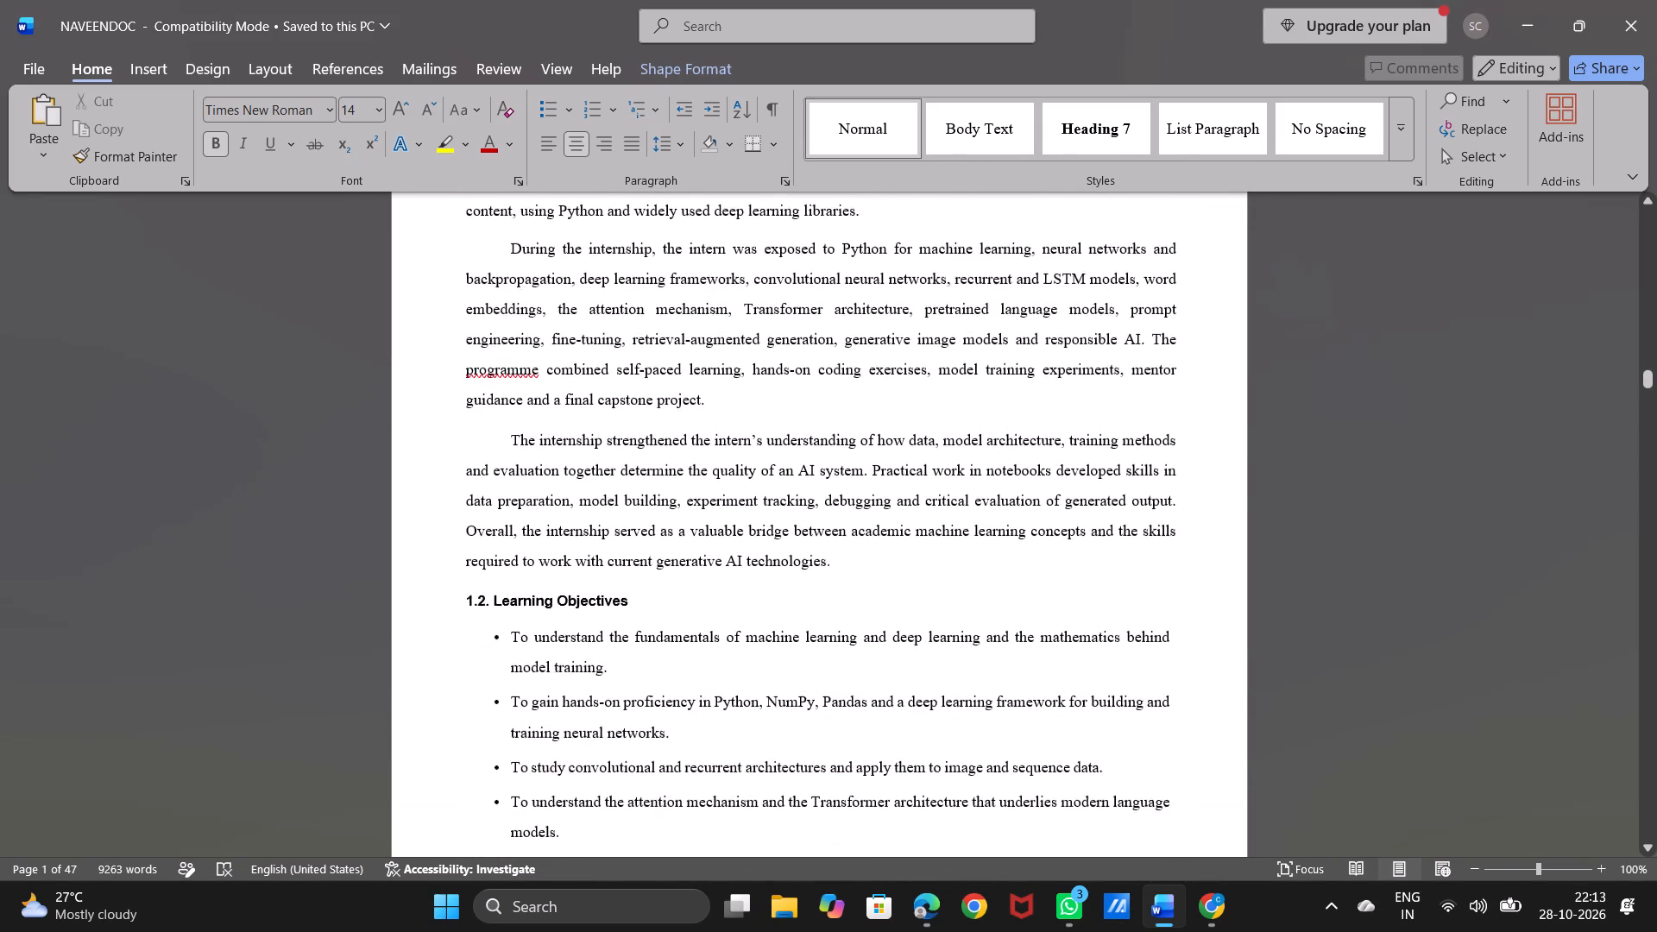
scroll(834, 273, up, 1)
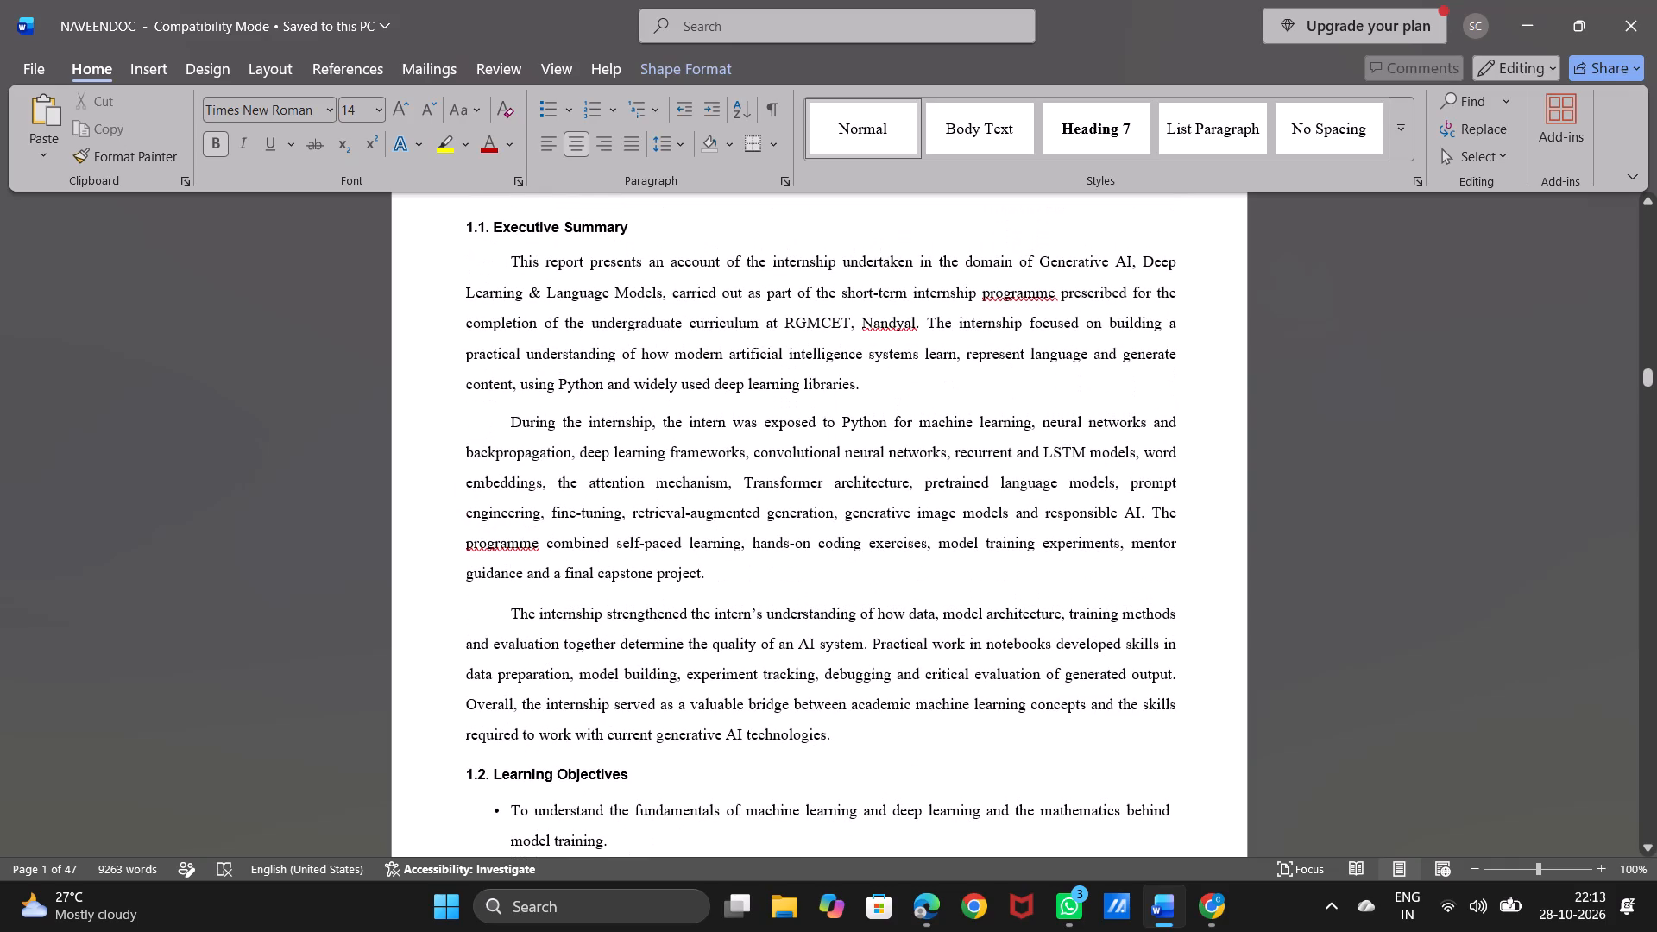
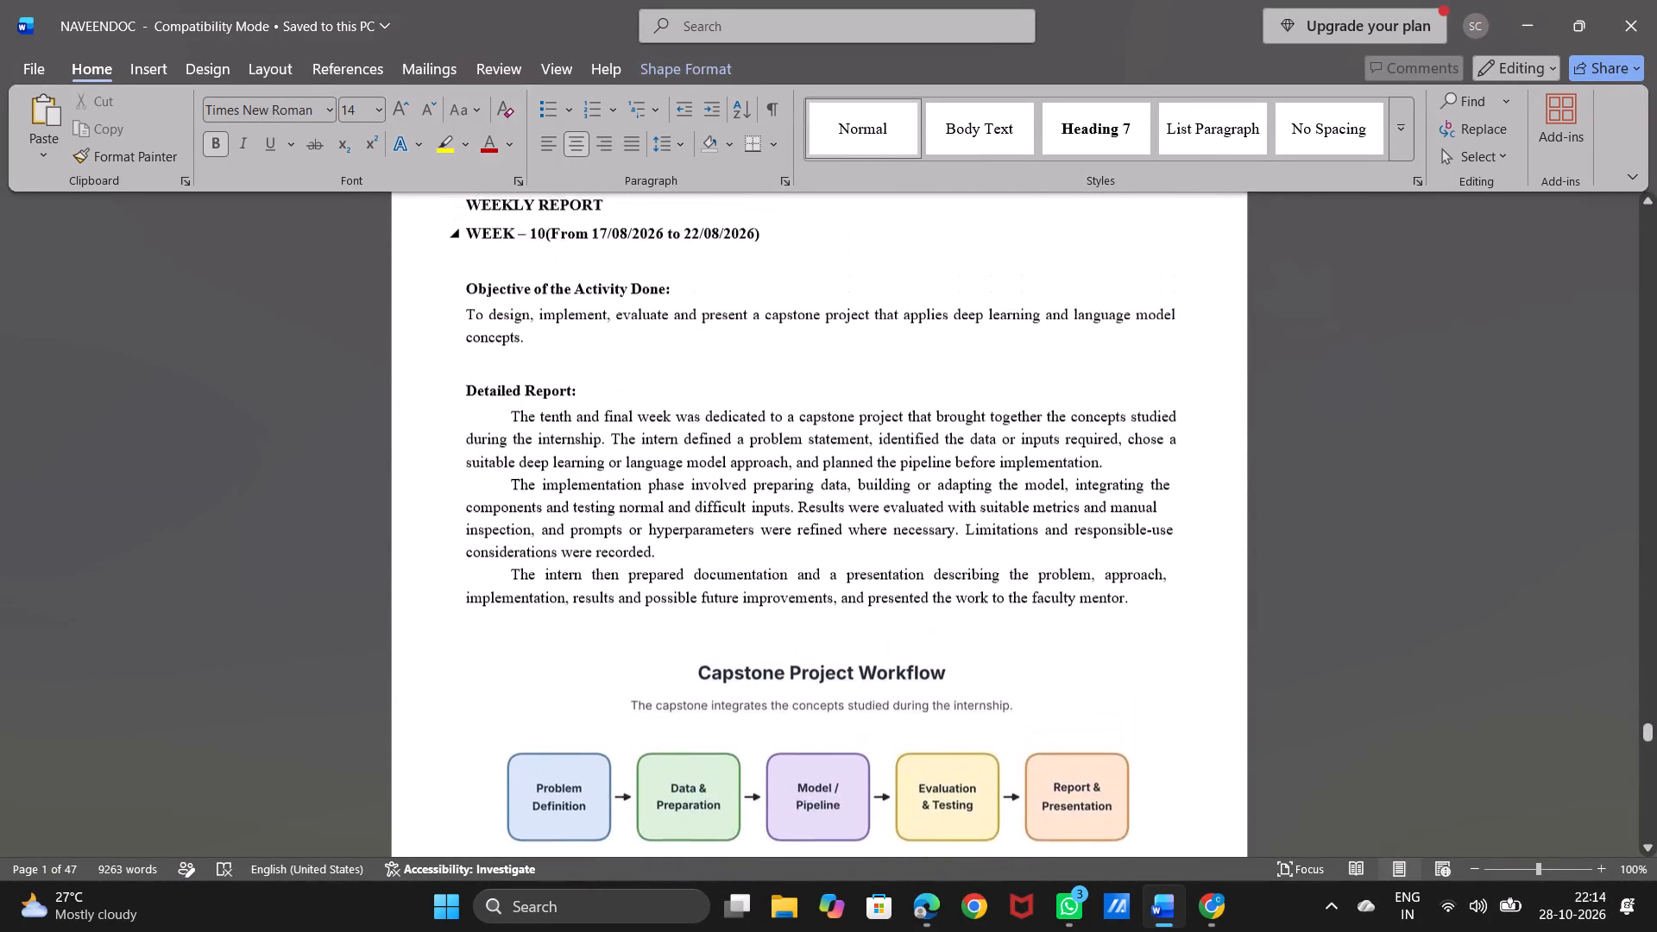
Look through the Week 10 report, the outcomes chapter and the evaluation forms to the back cover, checking content and layout.
scroll(845, 247, up, 2)
scroll(845, 247, down, 3)
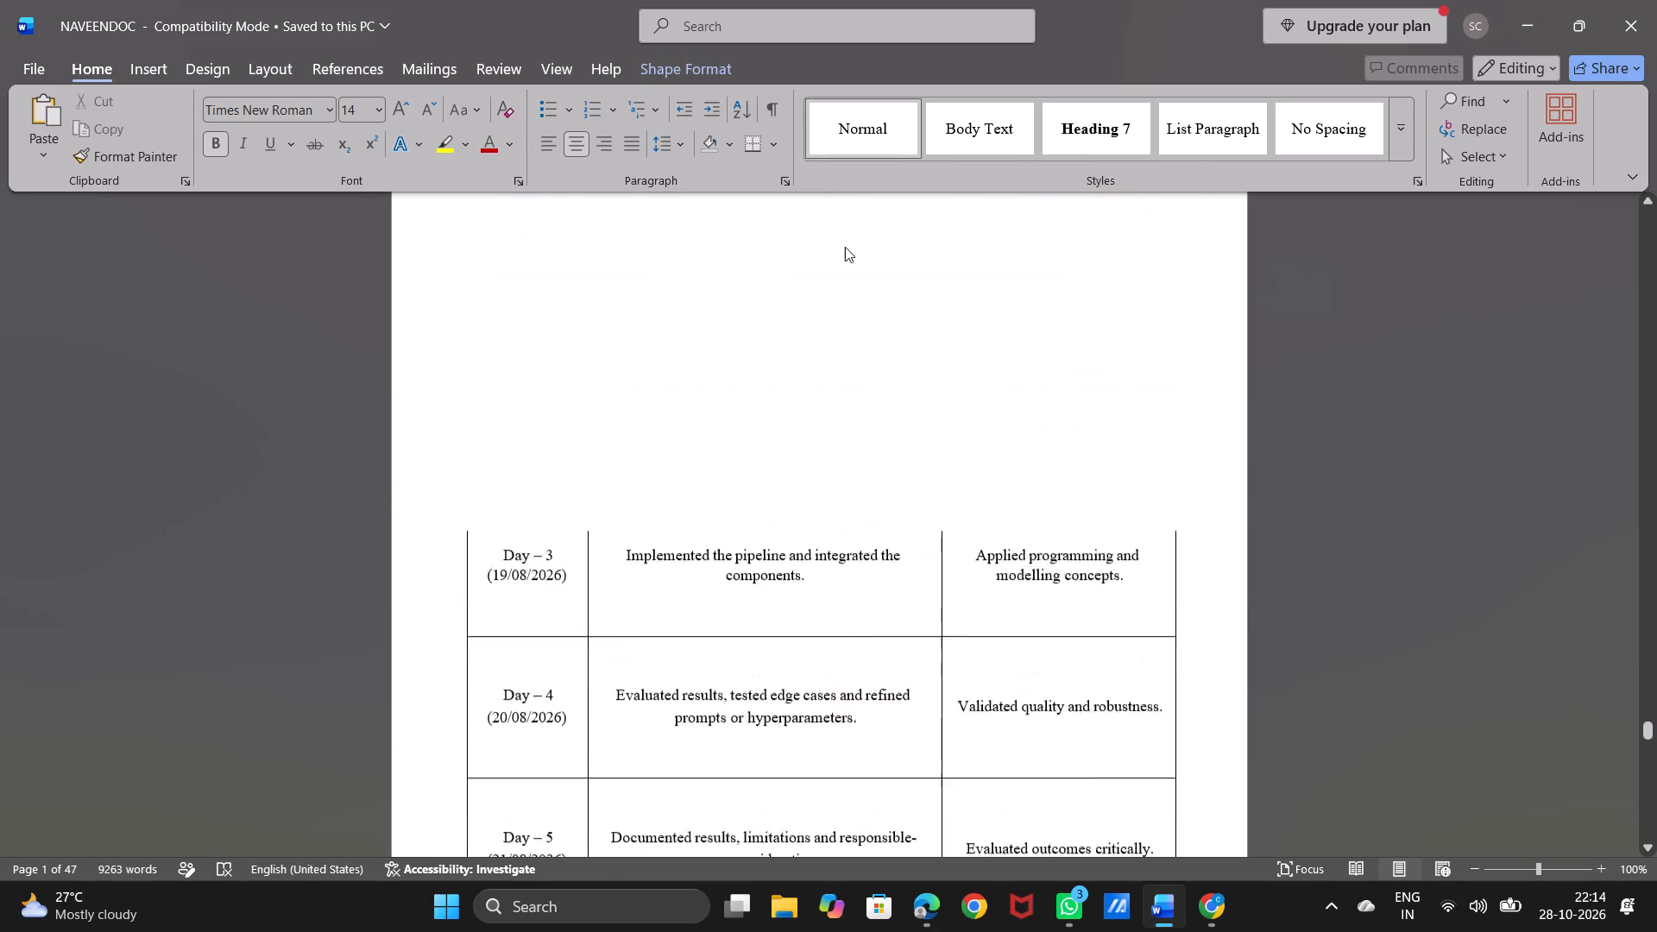
scroll(845, 247, down, 5)
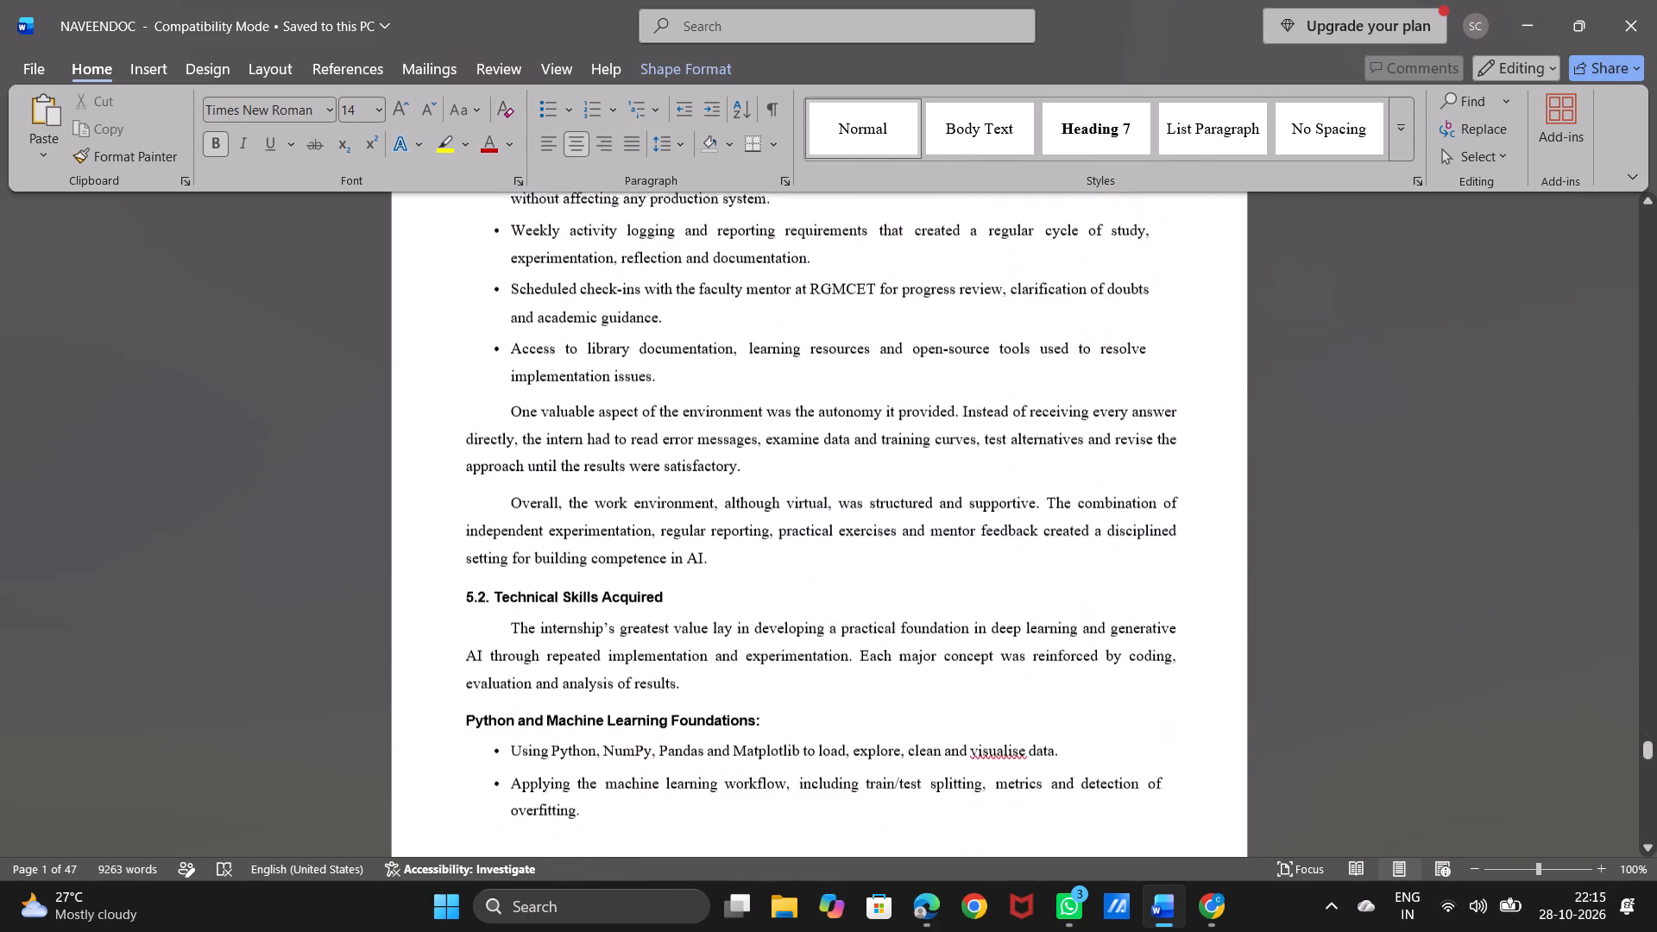
scroll(845, 247, down, 5)
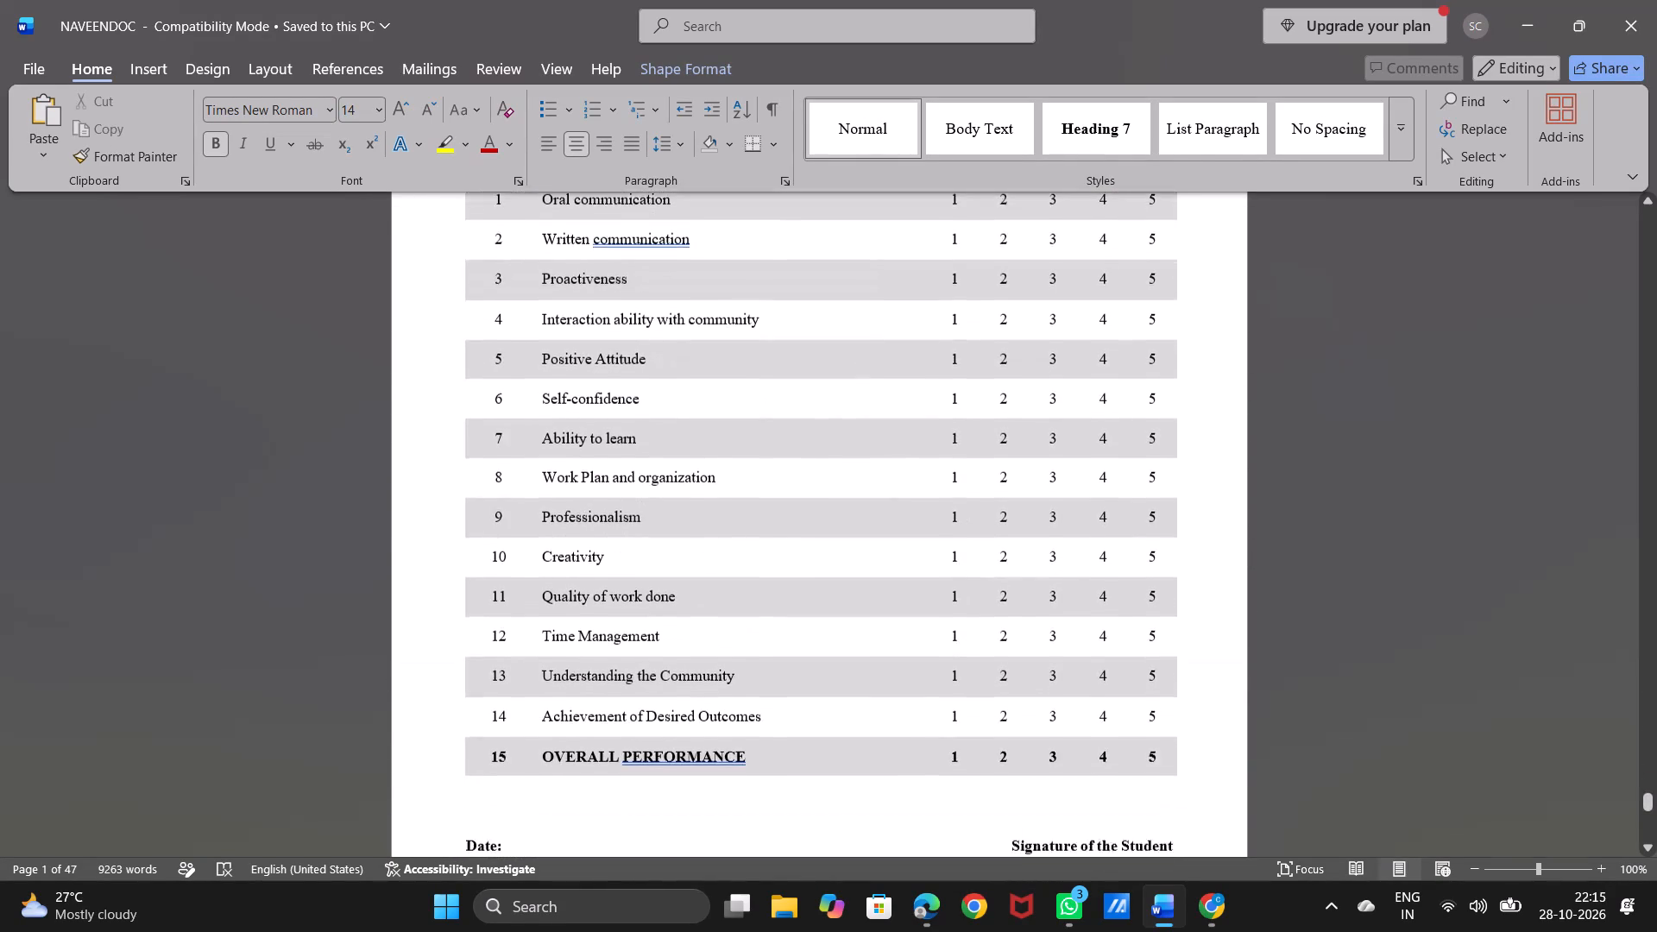
scroll(845, 247, down, 4)
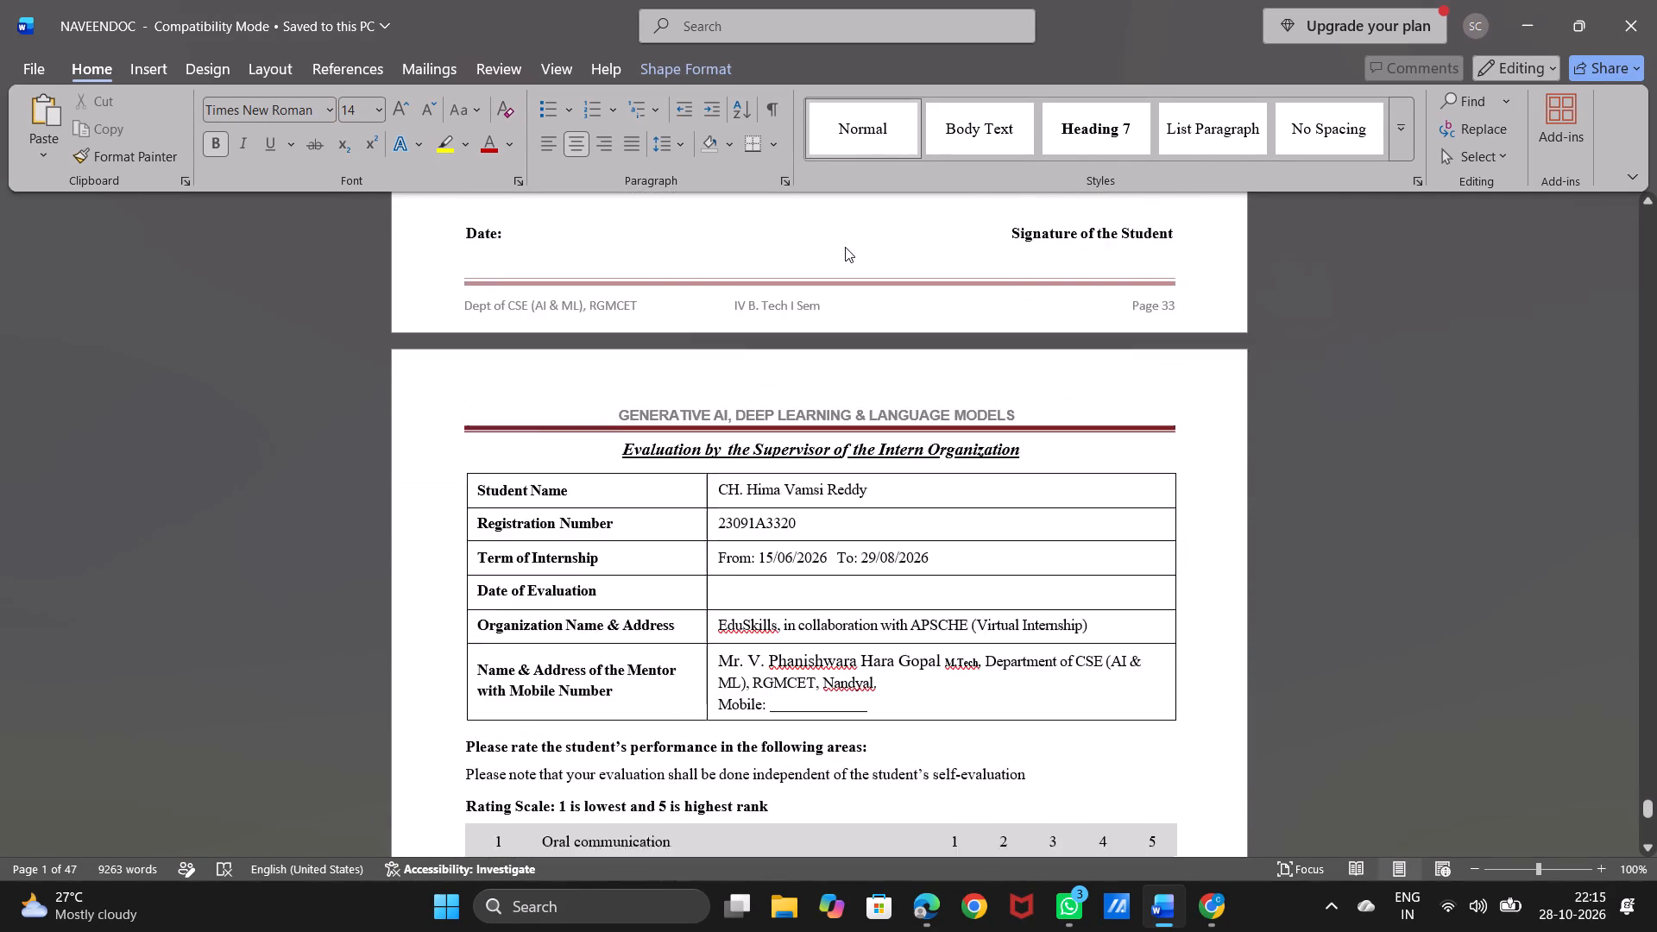
scroll(845, 247, down, 4)
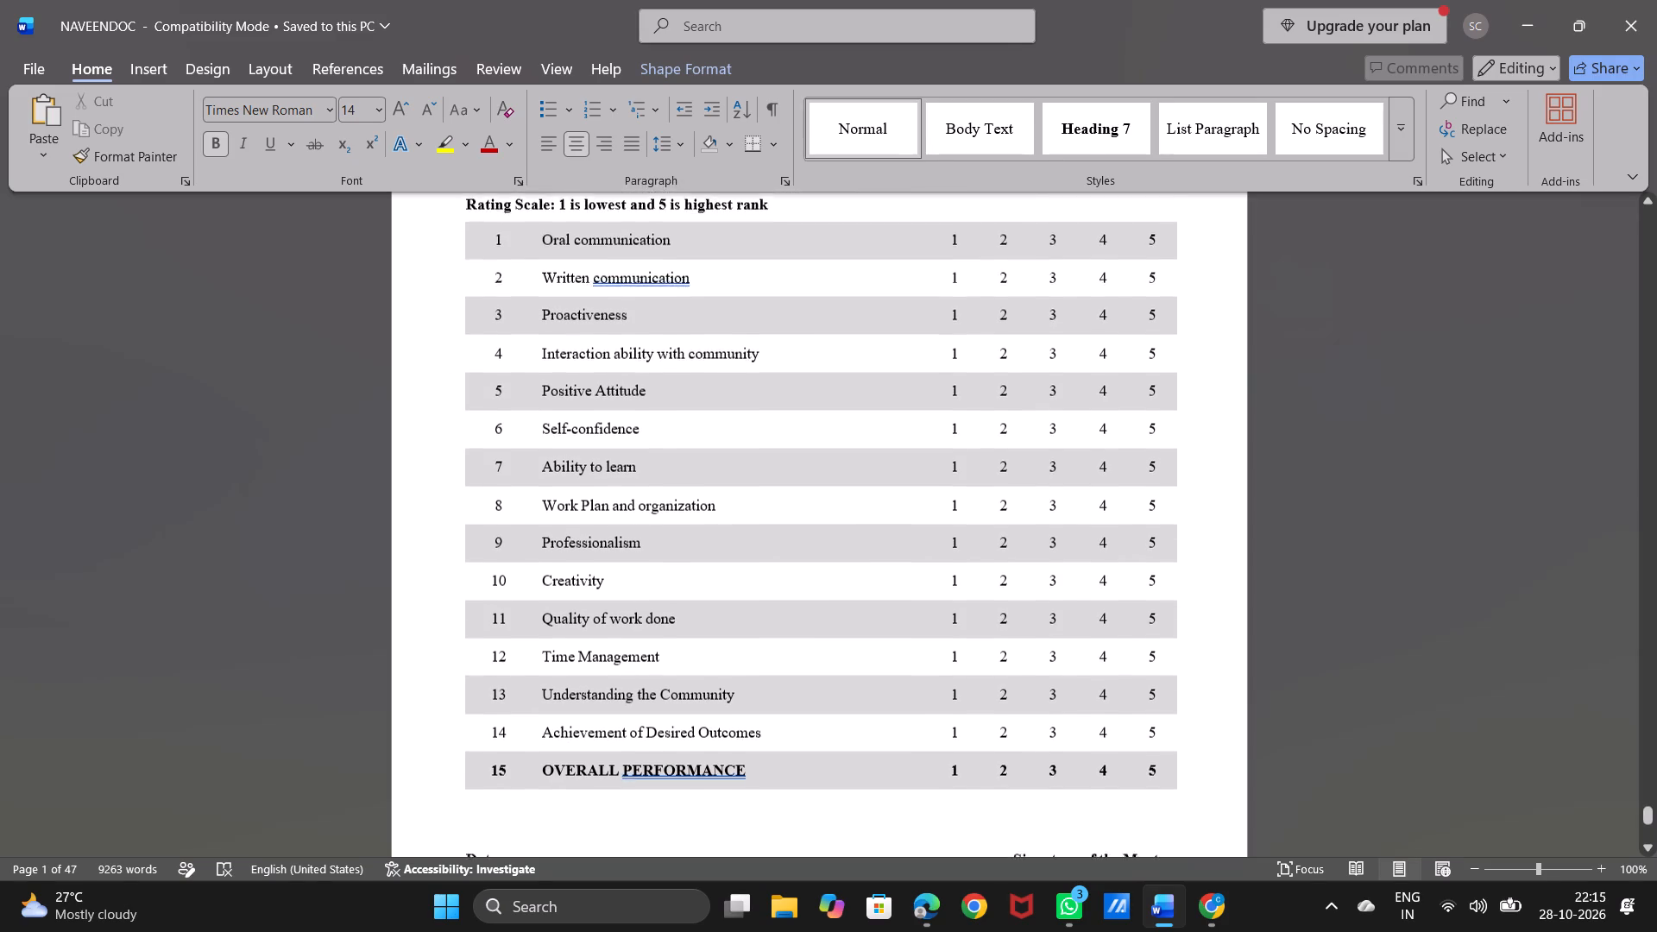
scroll(845, 247, down, 4)
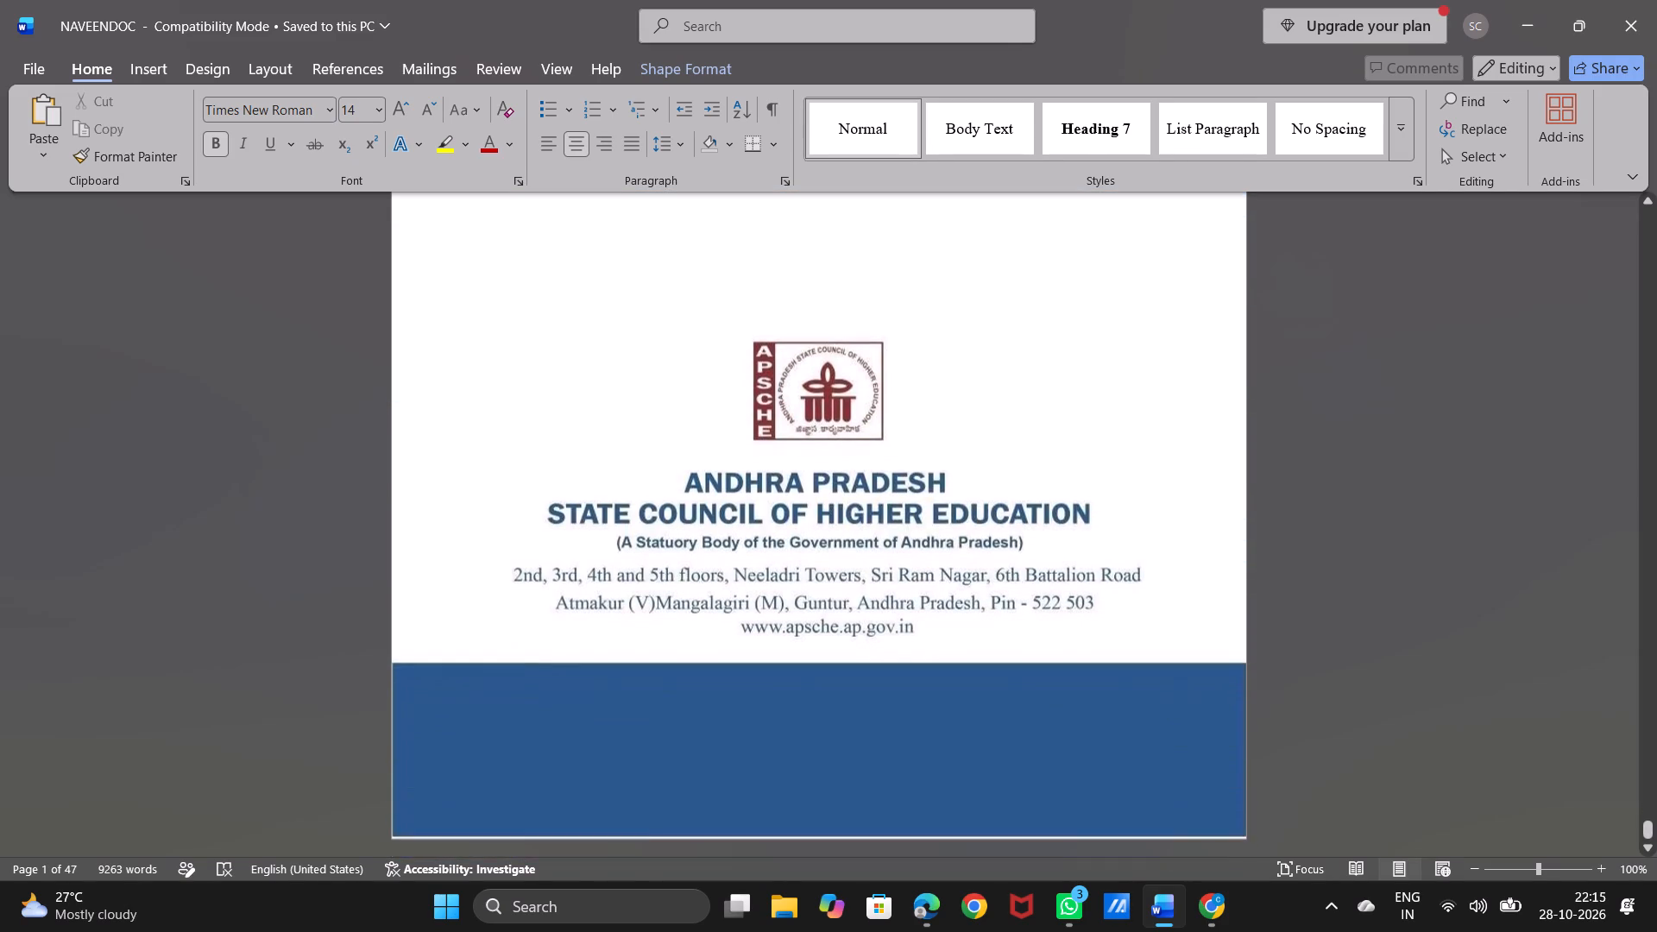
Examine the supervisor's evaluation and student self-evaluation forms, checking the student name, registration number, internship term and mentor details.
scroll(845, 247, up, 5)
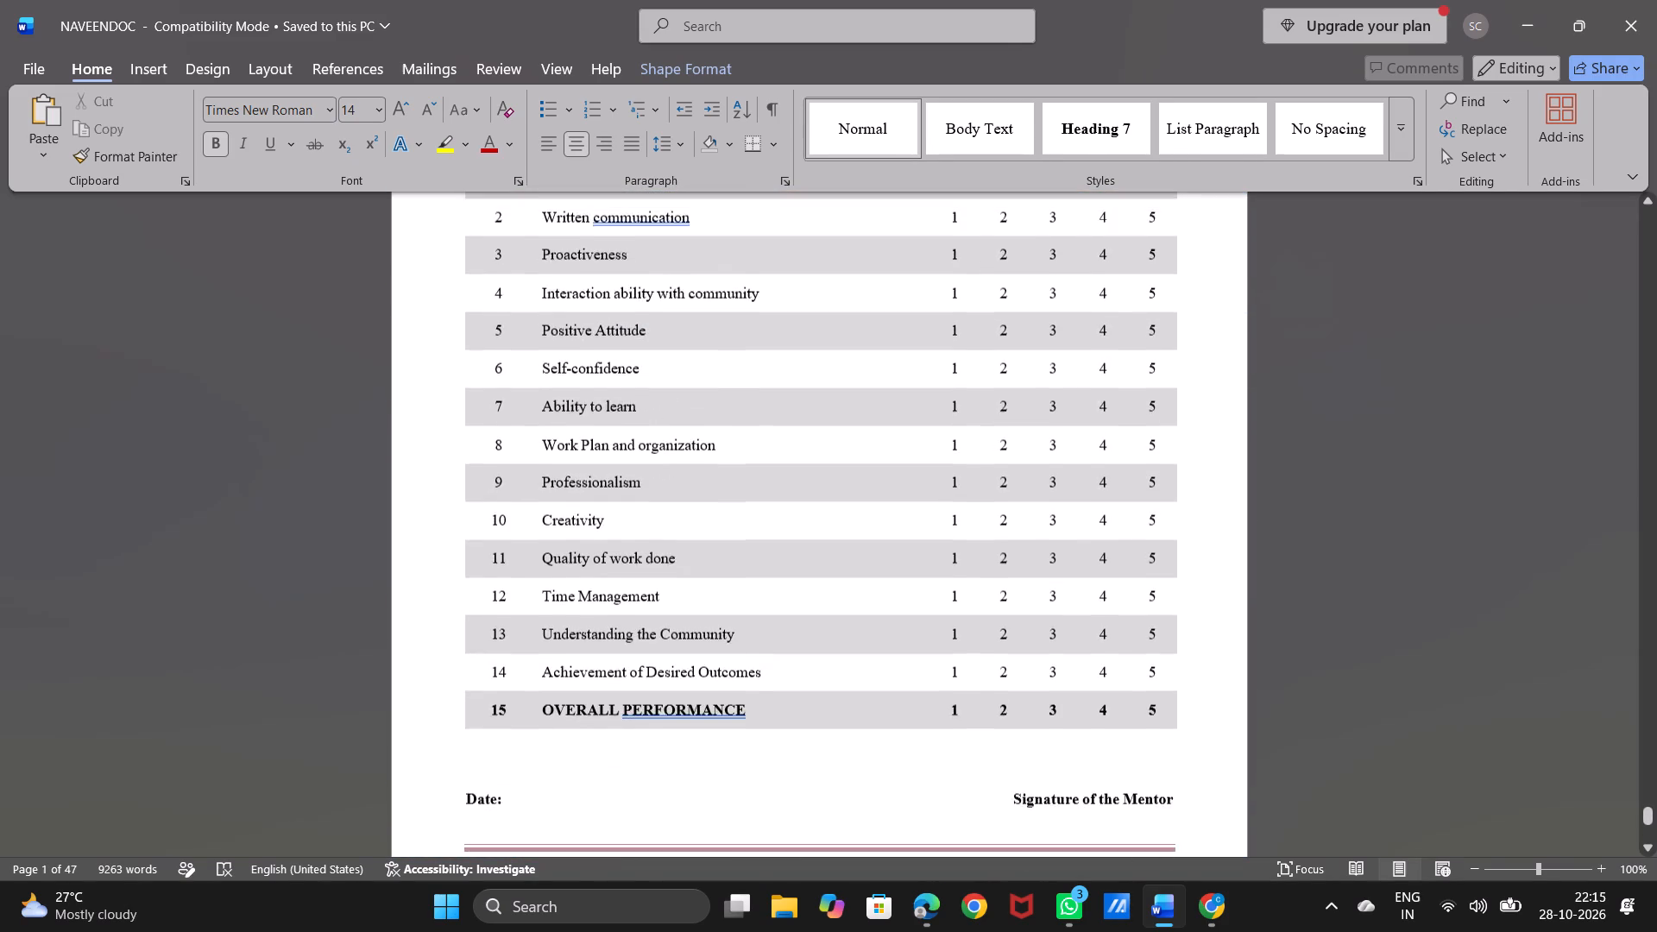
scroll(845, 247, up, 2)
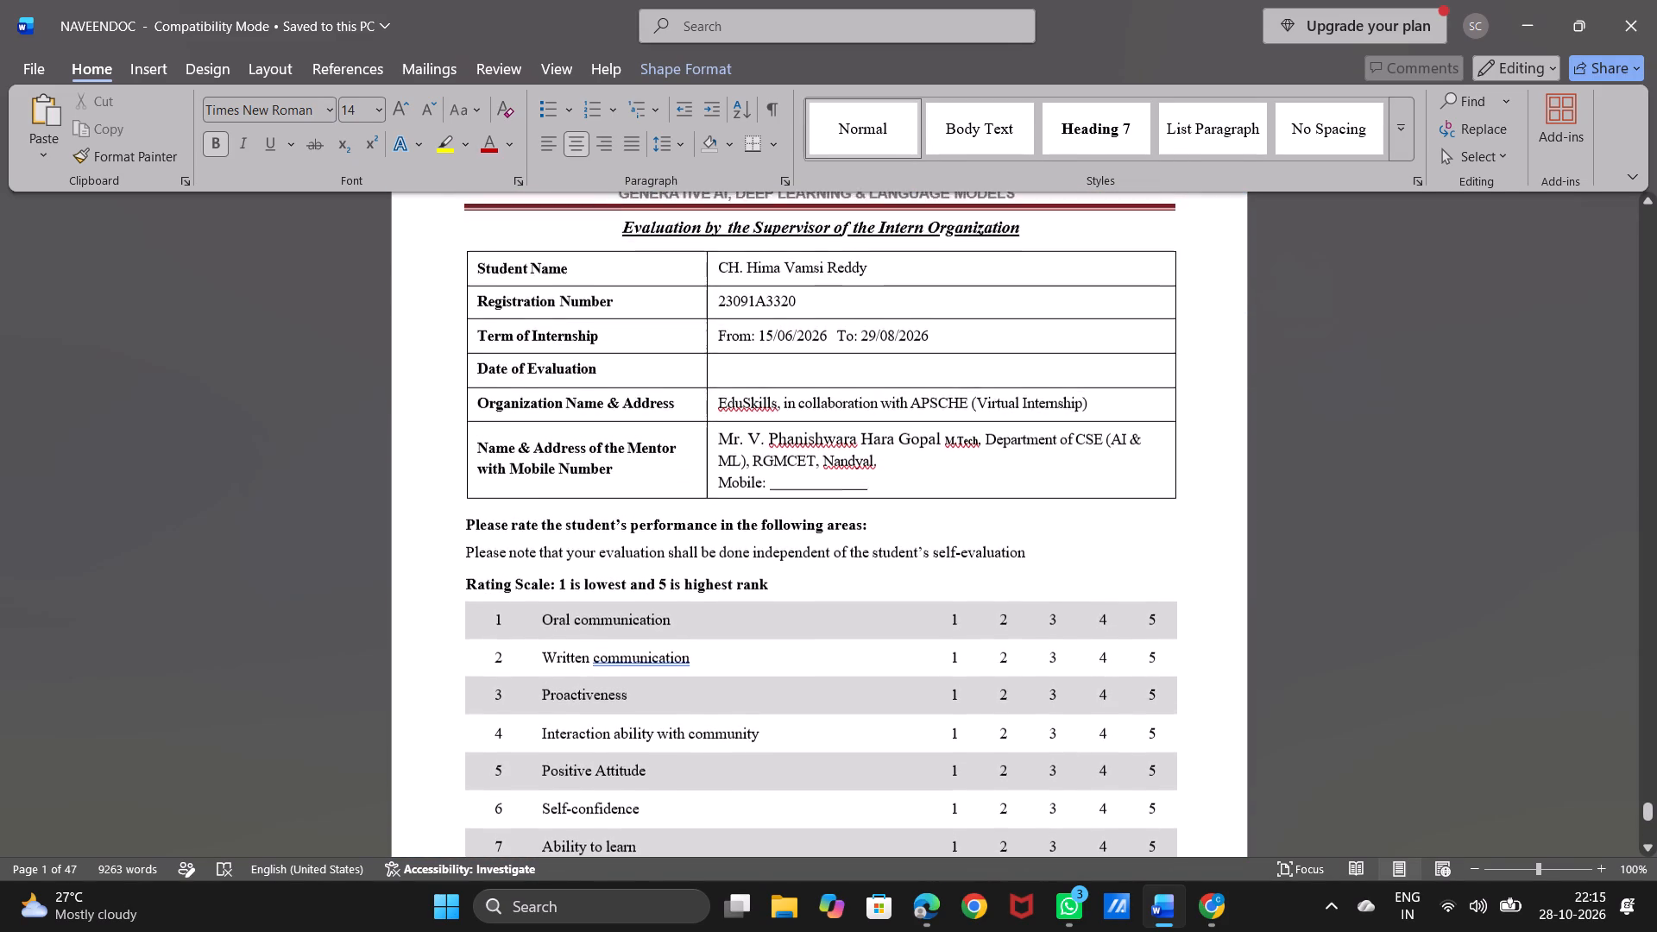
scroll(845, 247, up, 3)
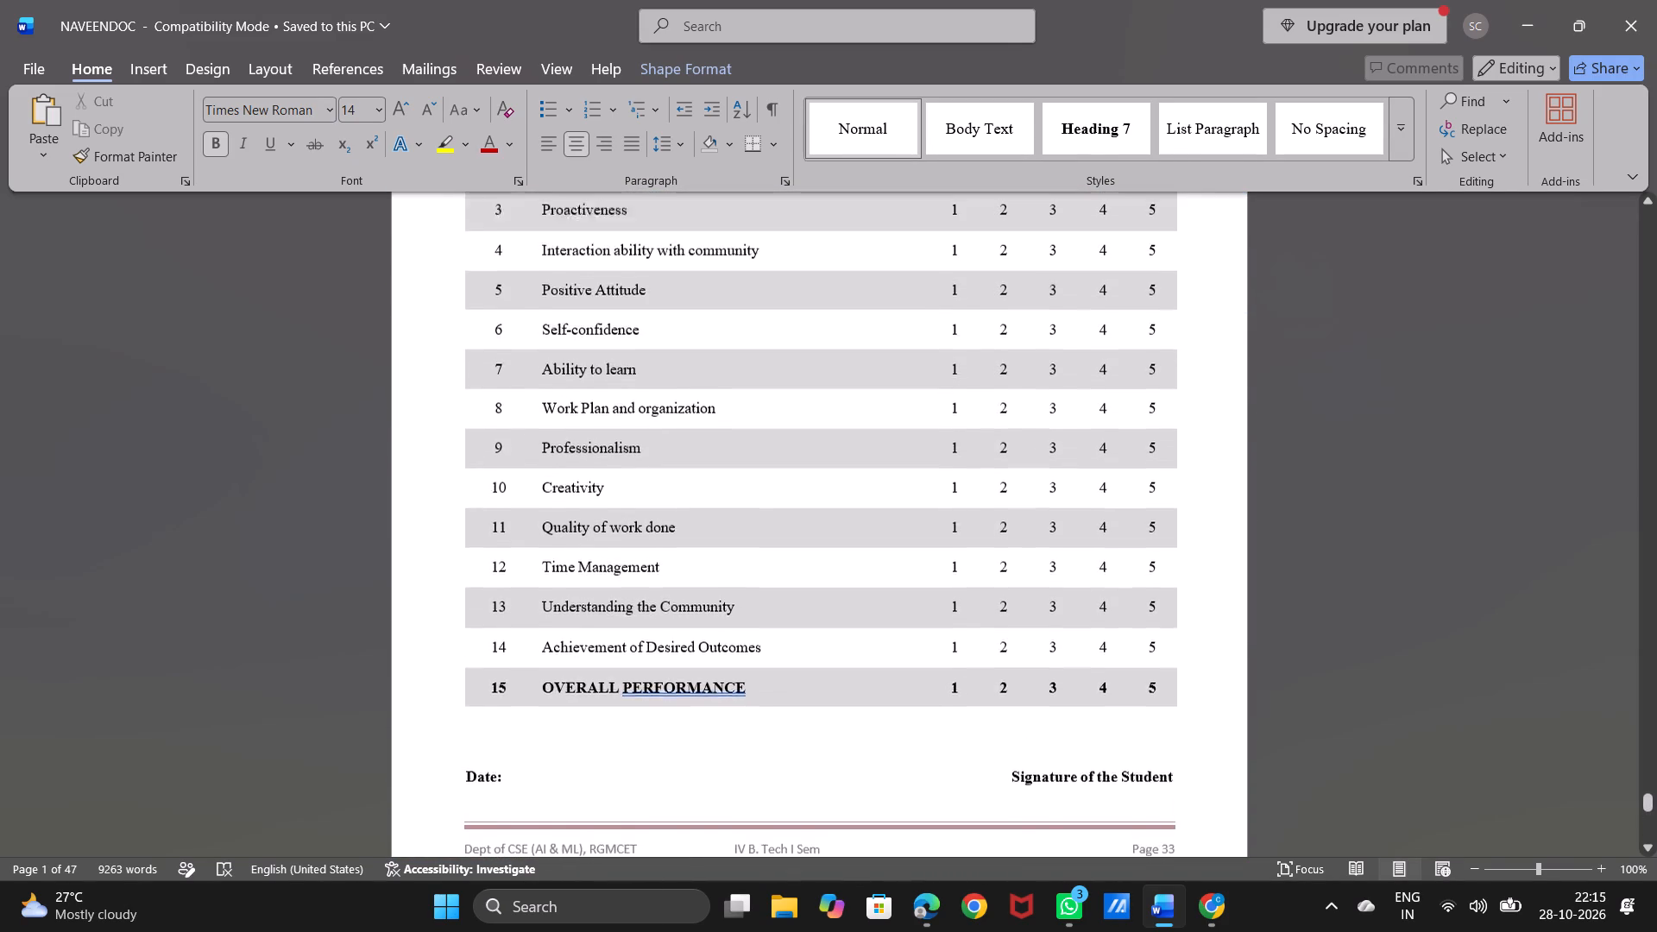
scroll(845, 247, up, 3)
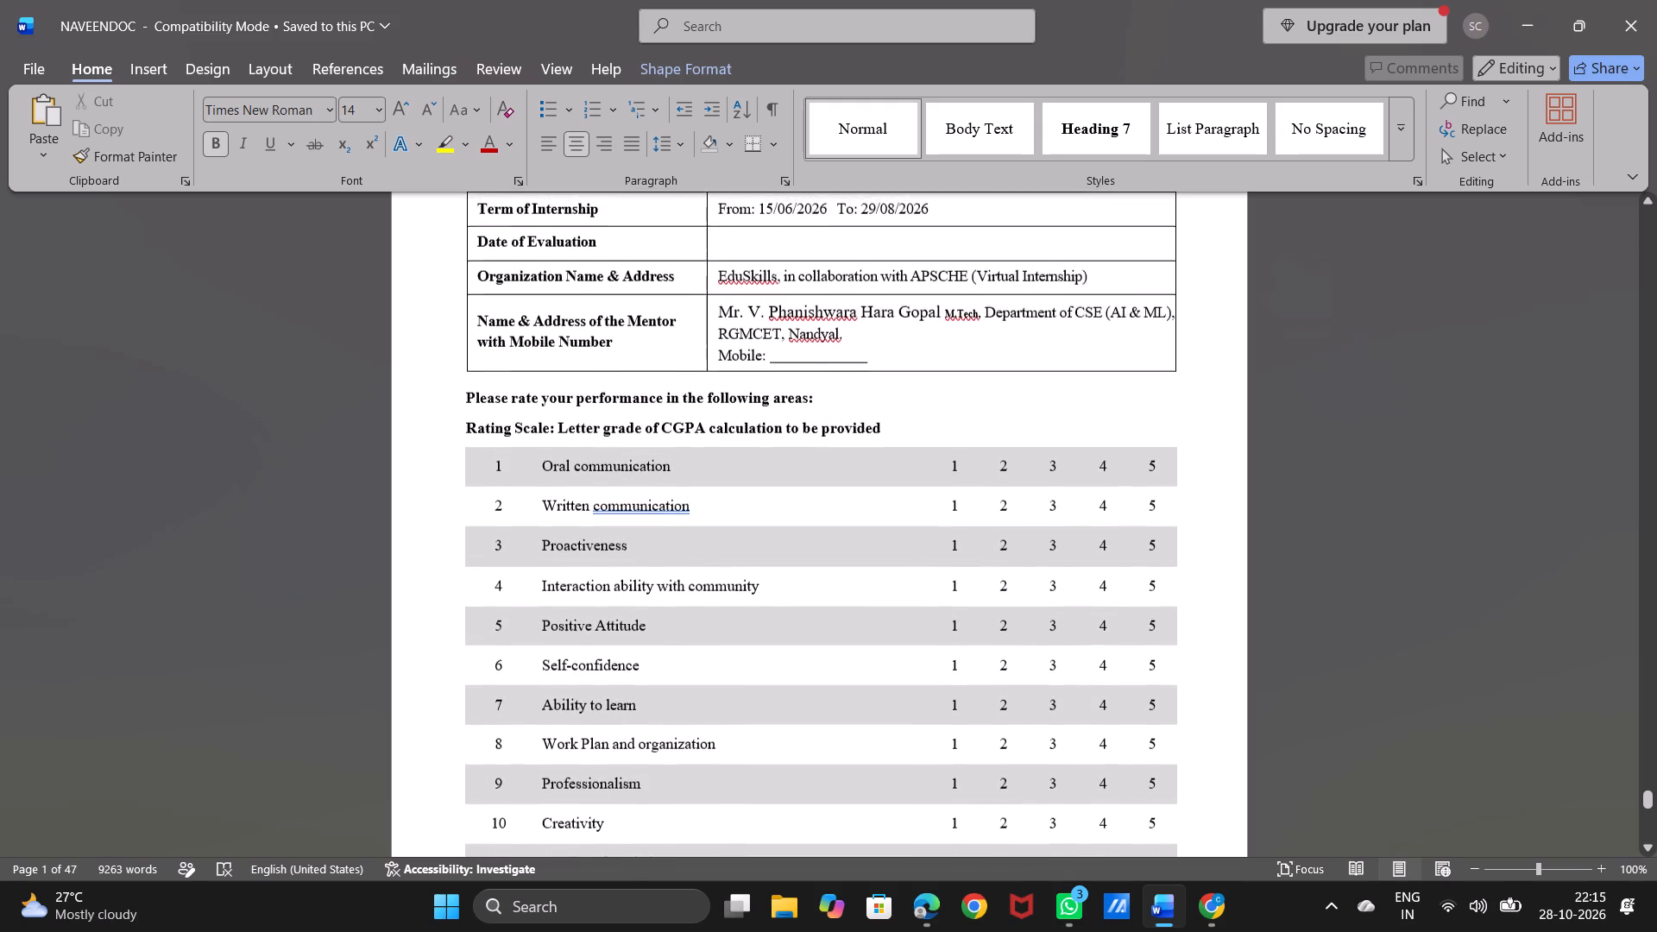
scroll(845, 247, up, 4)
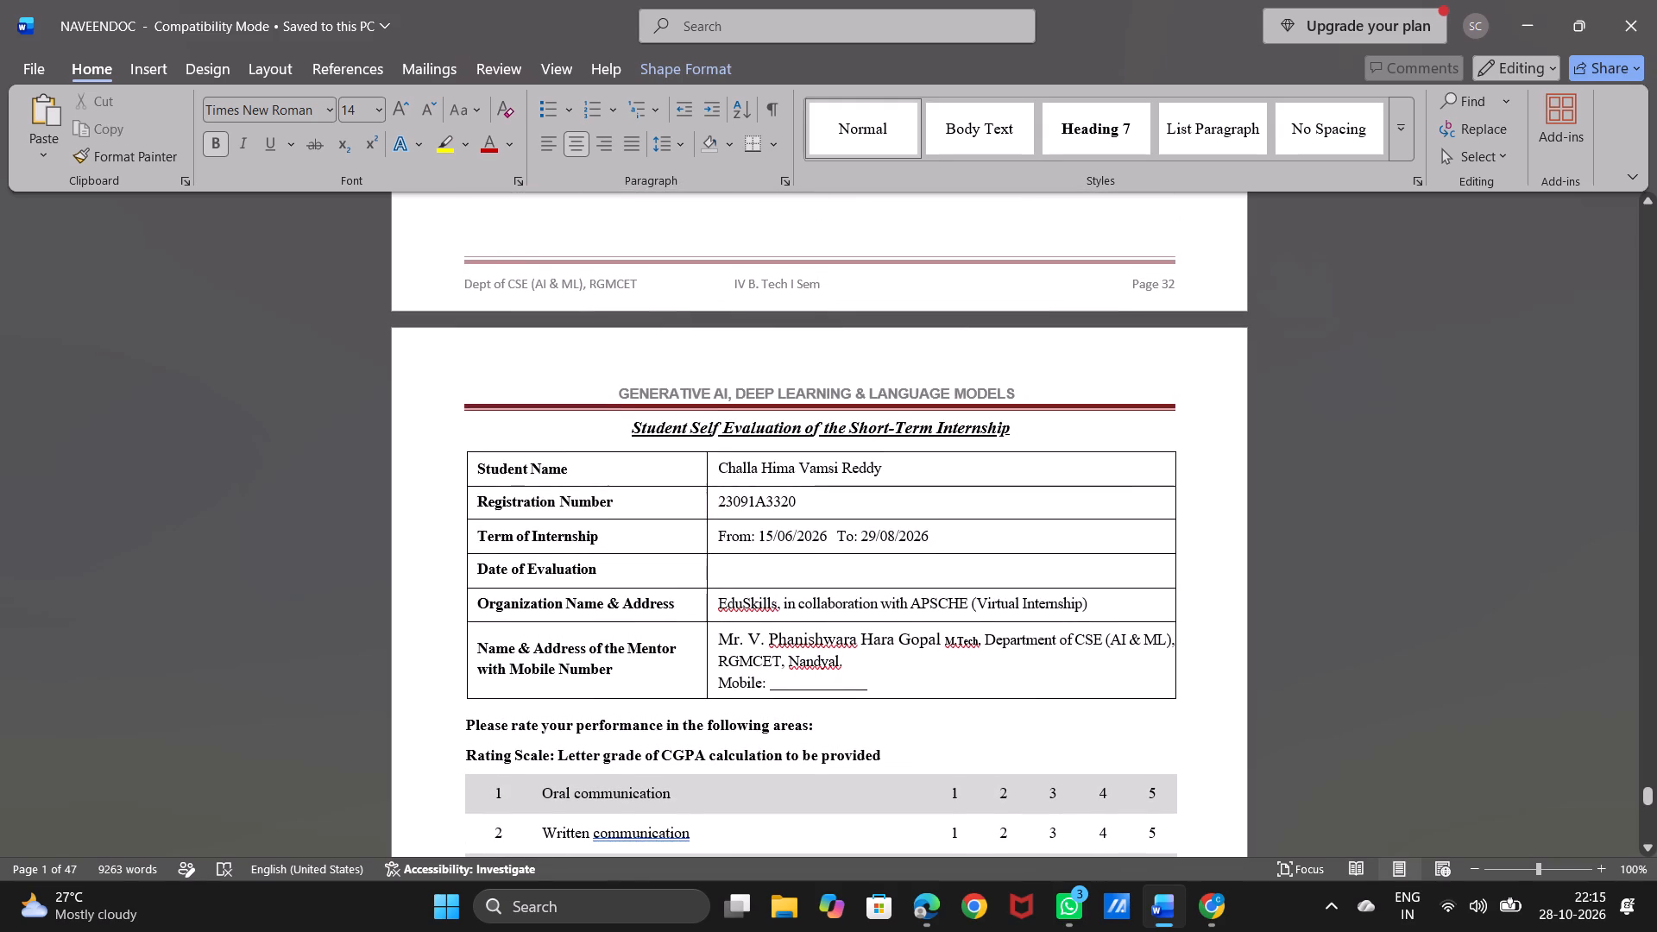
Recheck the conclusion page and both evaluation forms through to the back cover, checking the student details and page layout.
click(846, 664)
scroll(819, 576, up, 1)
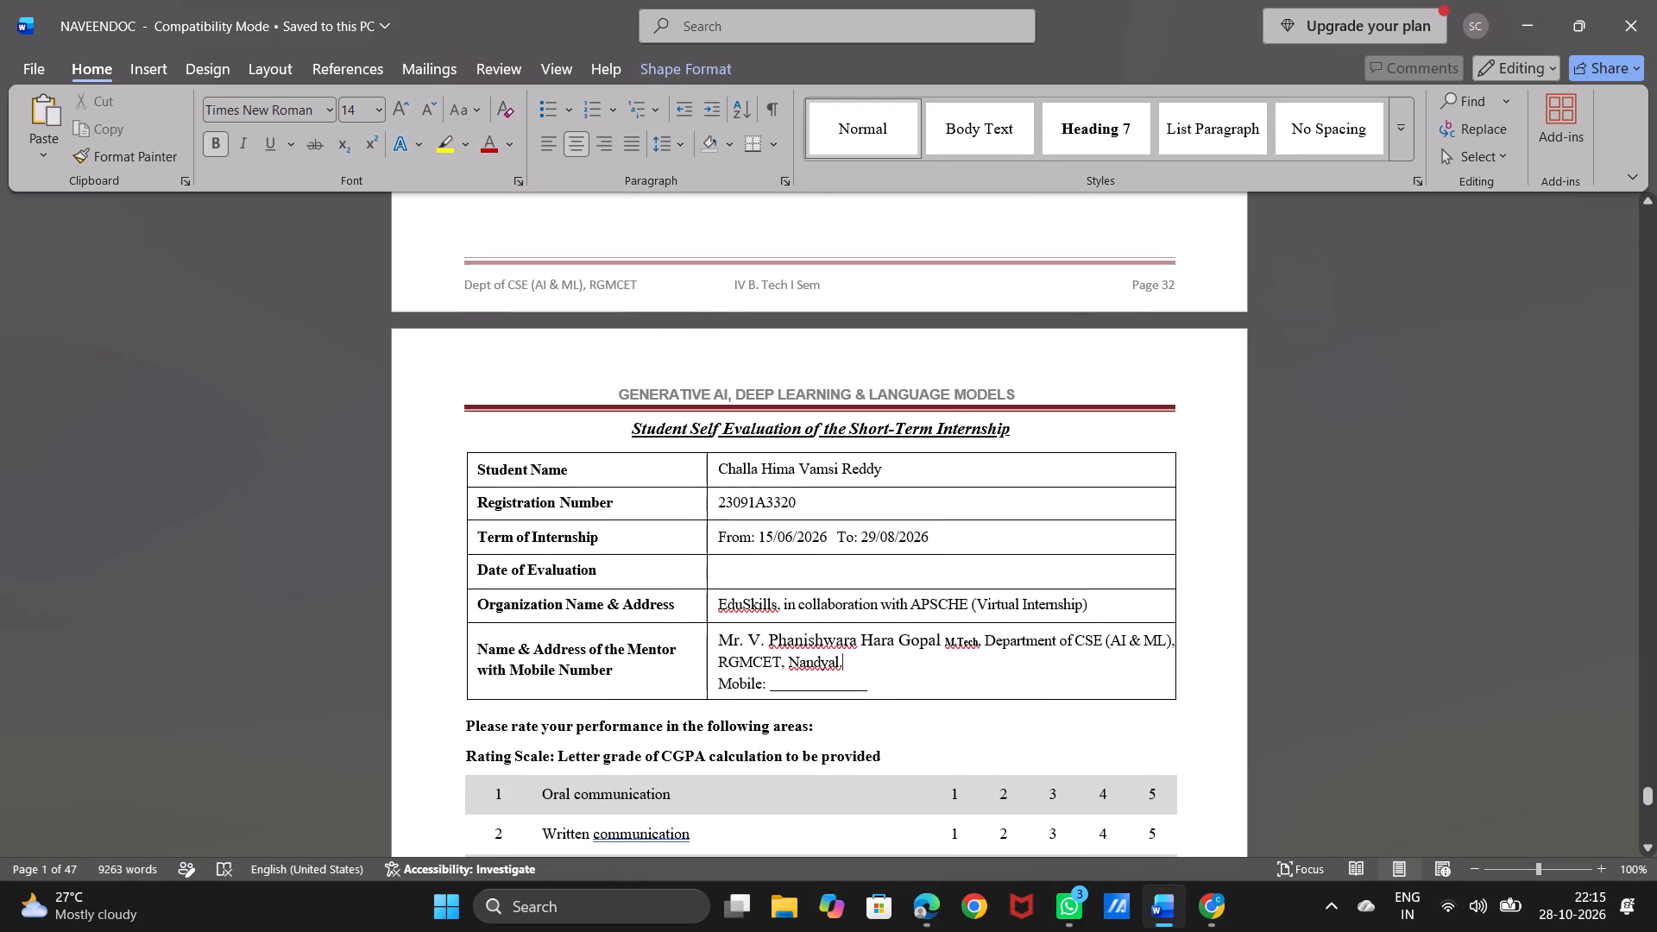
scroll(819, 576, up, 1)
scroll(804, 410, up, 10)
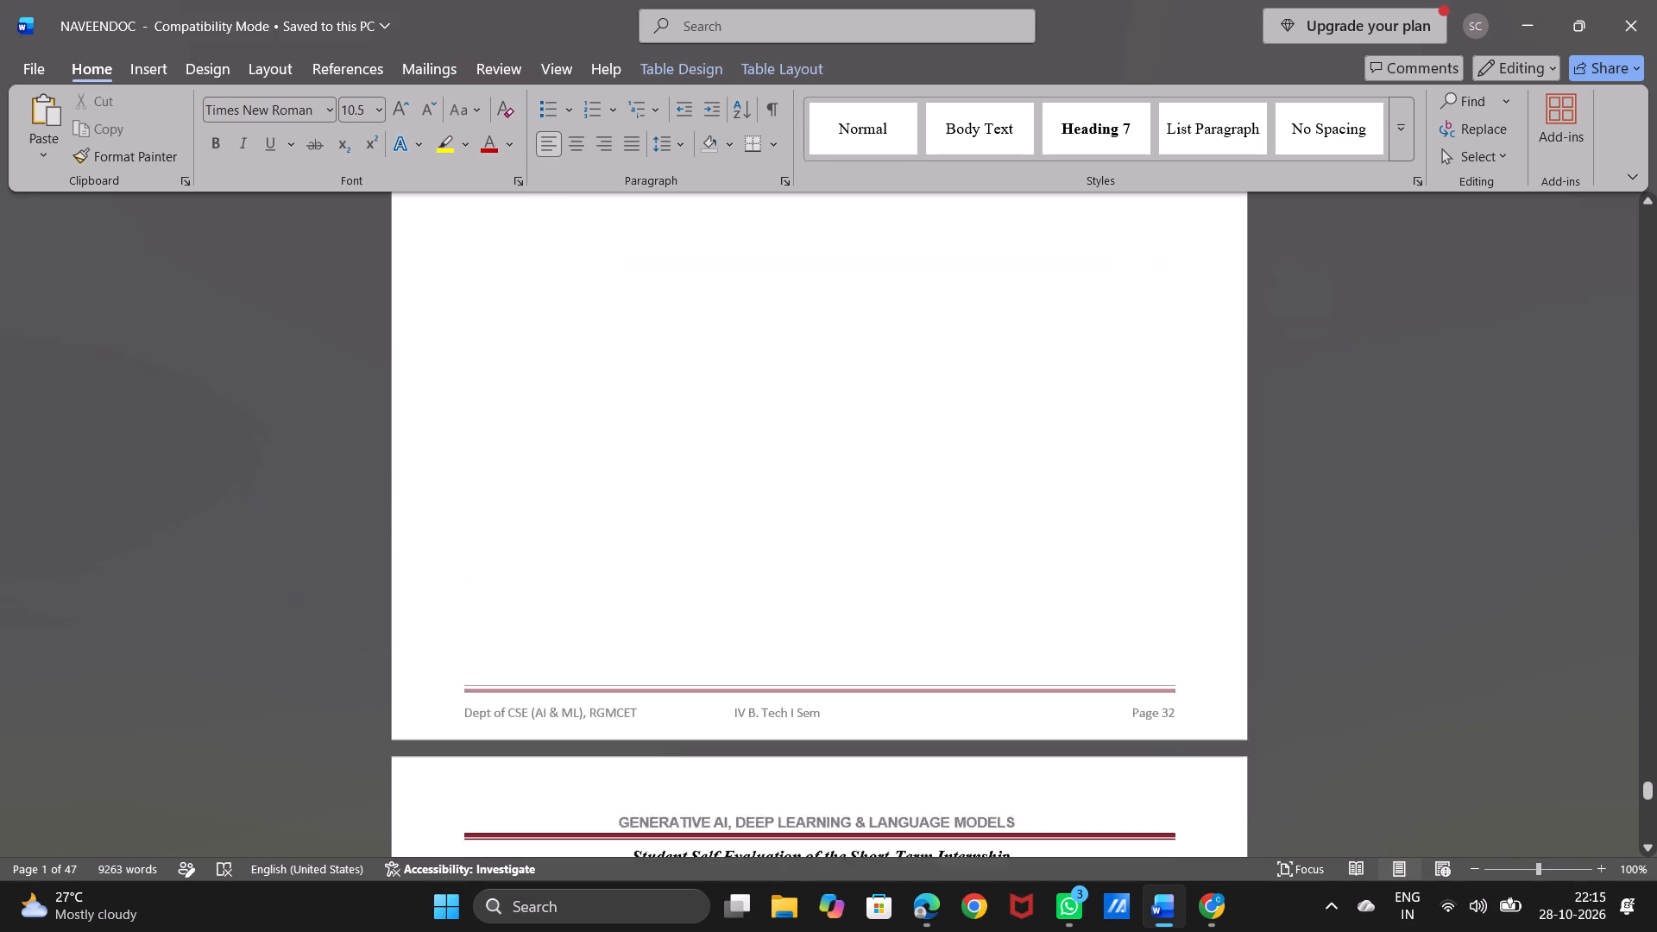
scroll(804, 410, up, 3)
scroll(804, 410, down, 3)
scroll(804, 410, up, 1)
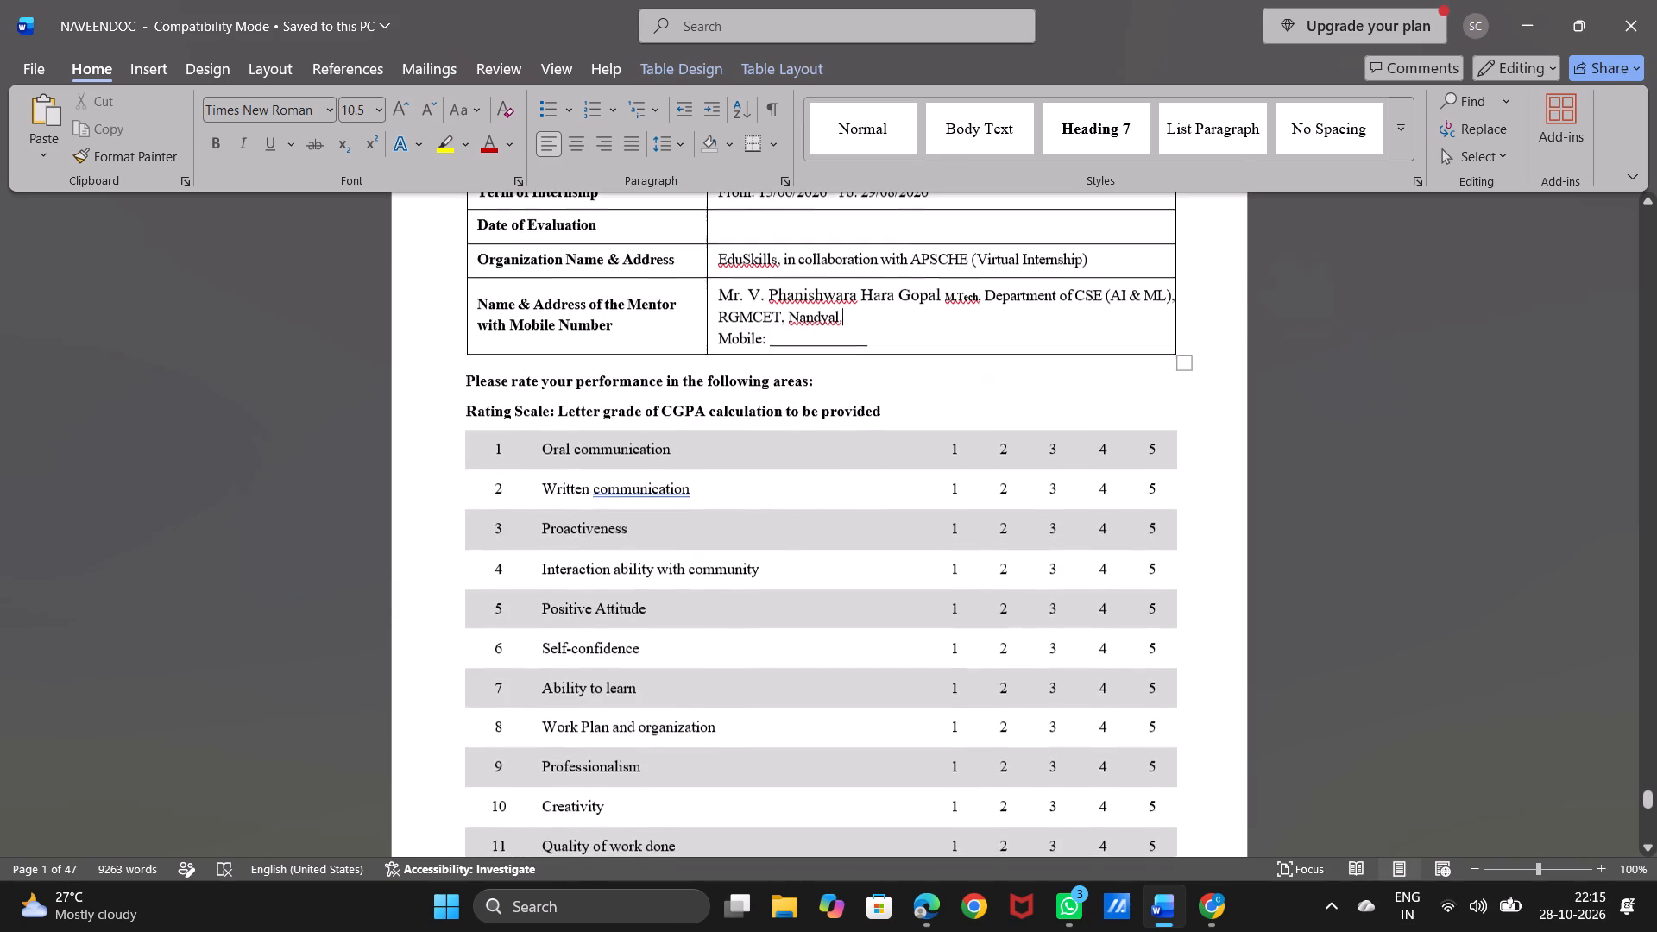
scroll(804, 410, up, 3)
scroll(804, 410, down, 1)
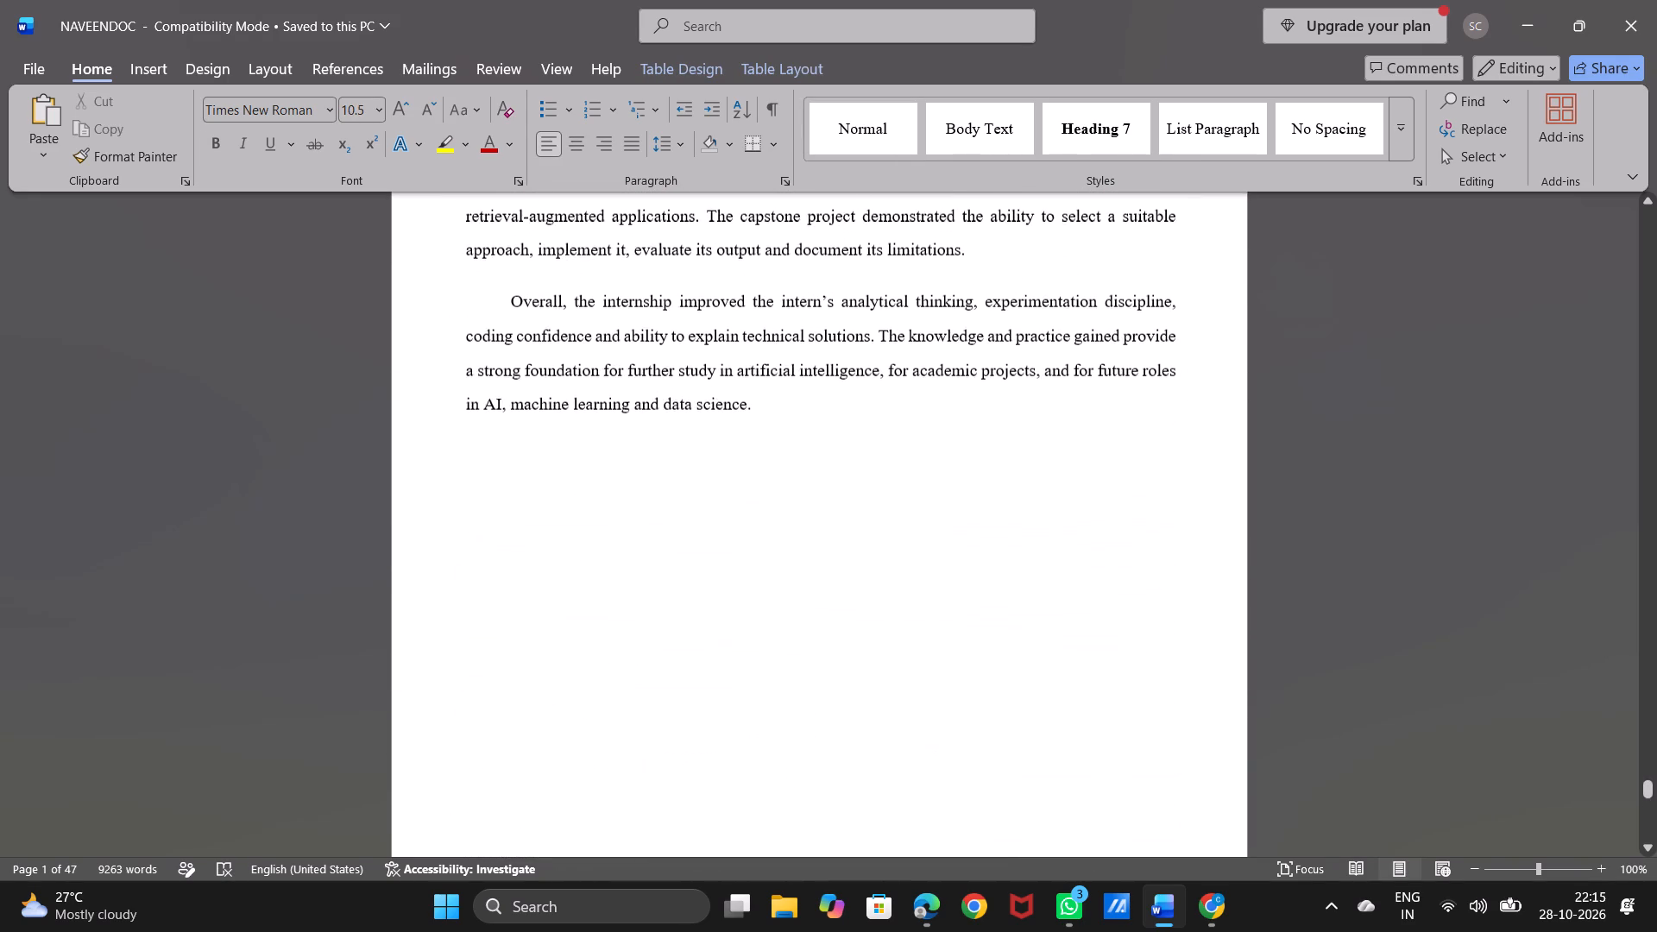
scroll(804, 410, down, 4)
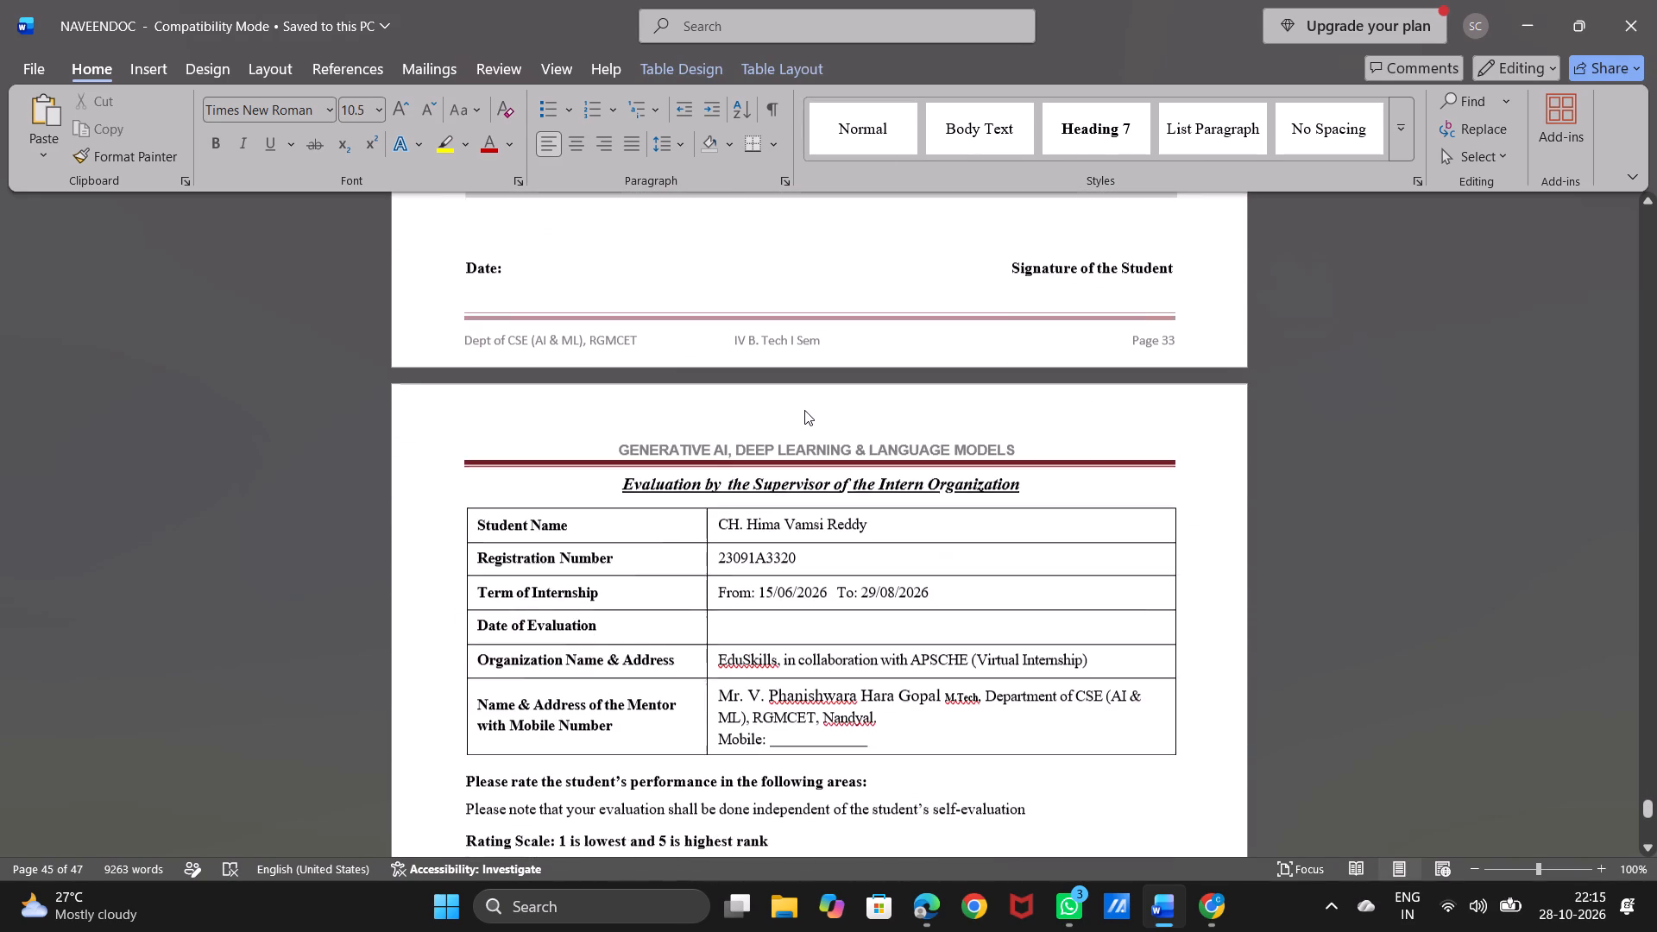
scroll(804, 410, down, 9)
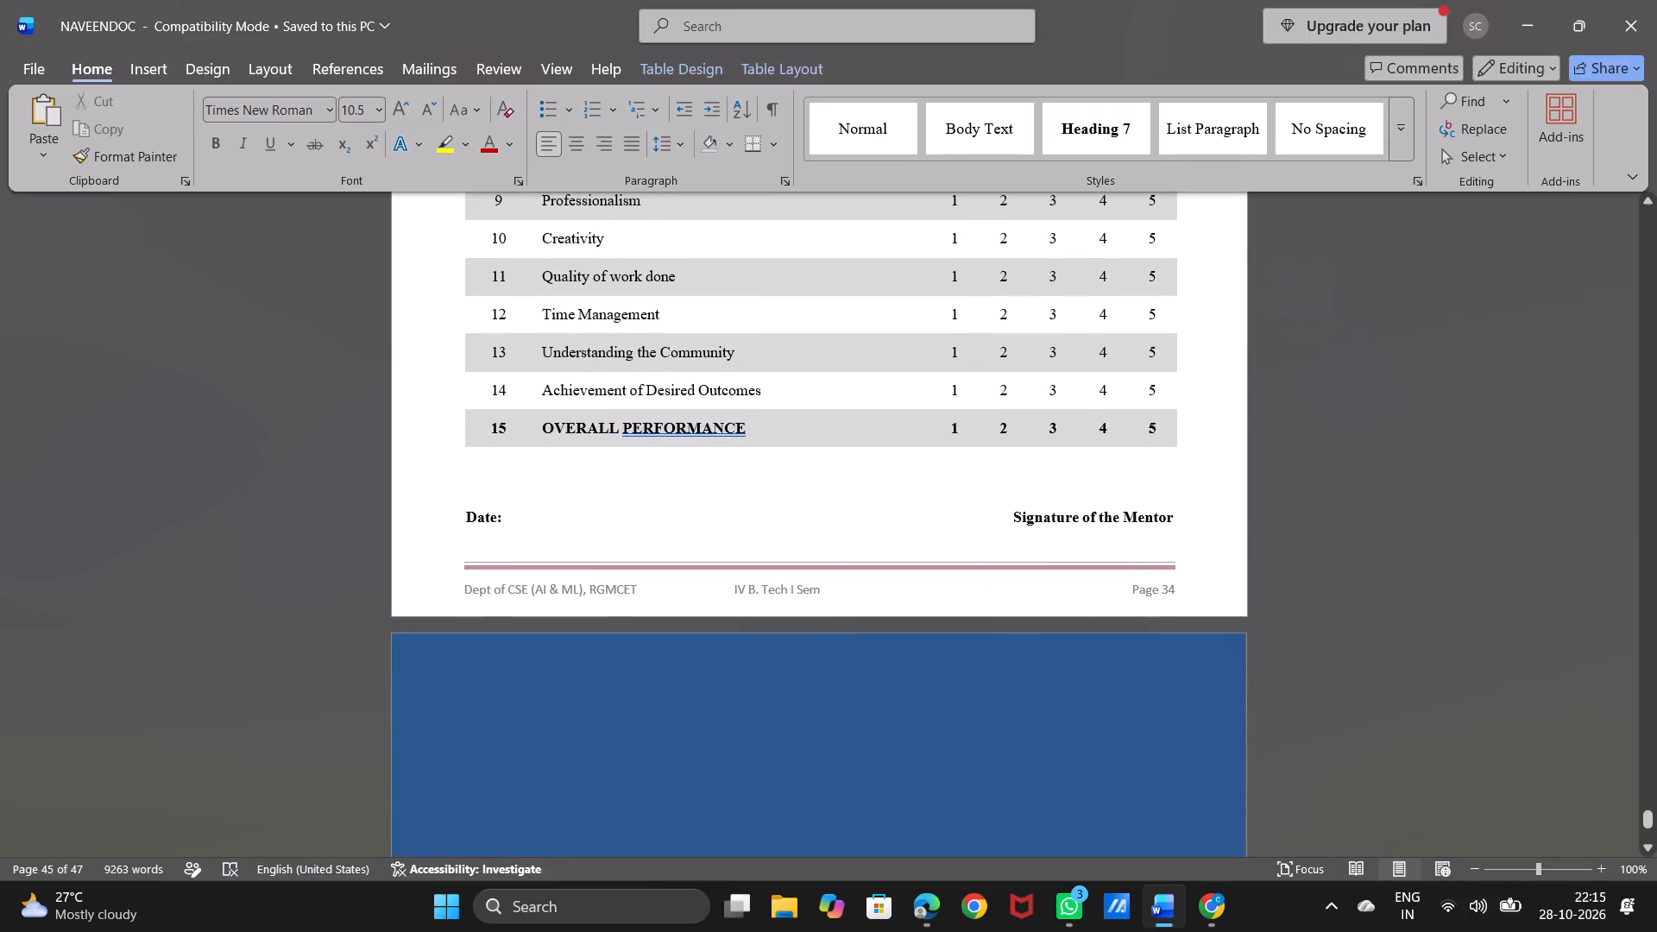
Save the program book.
key(ctrl+s)
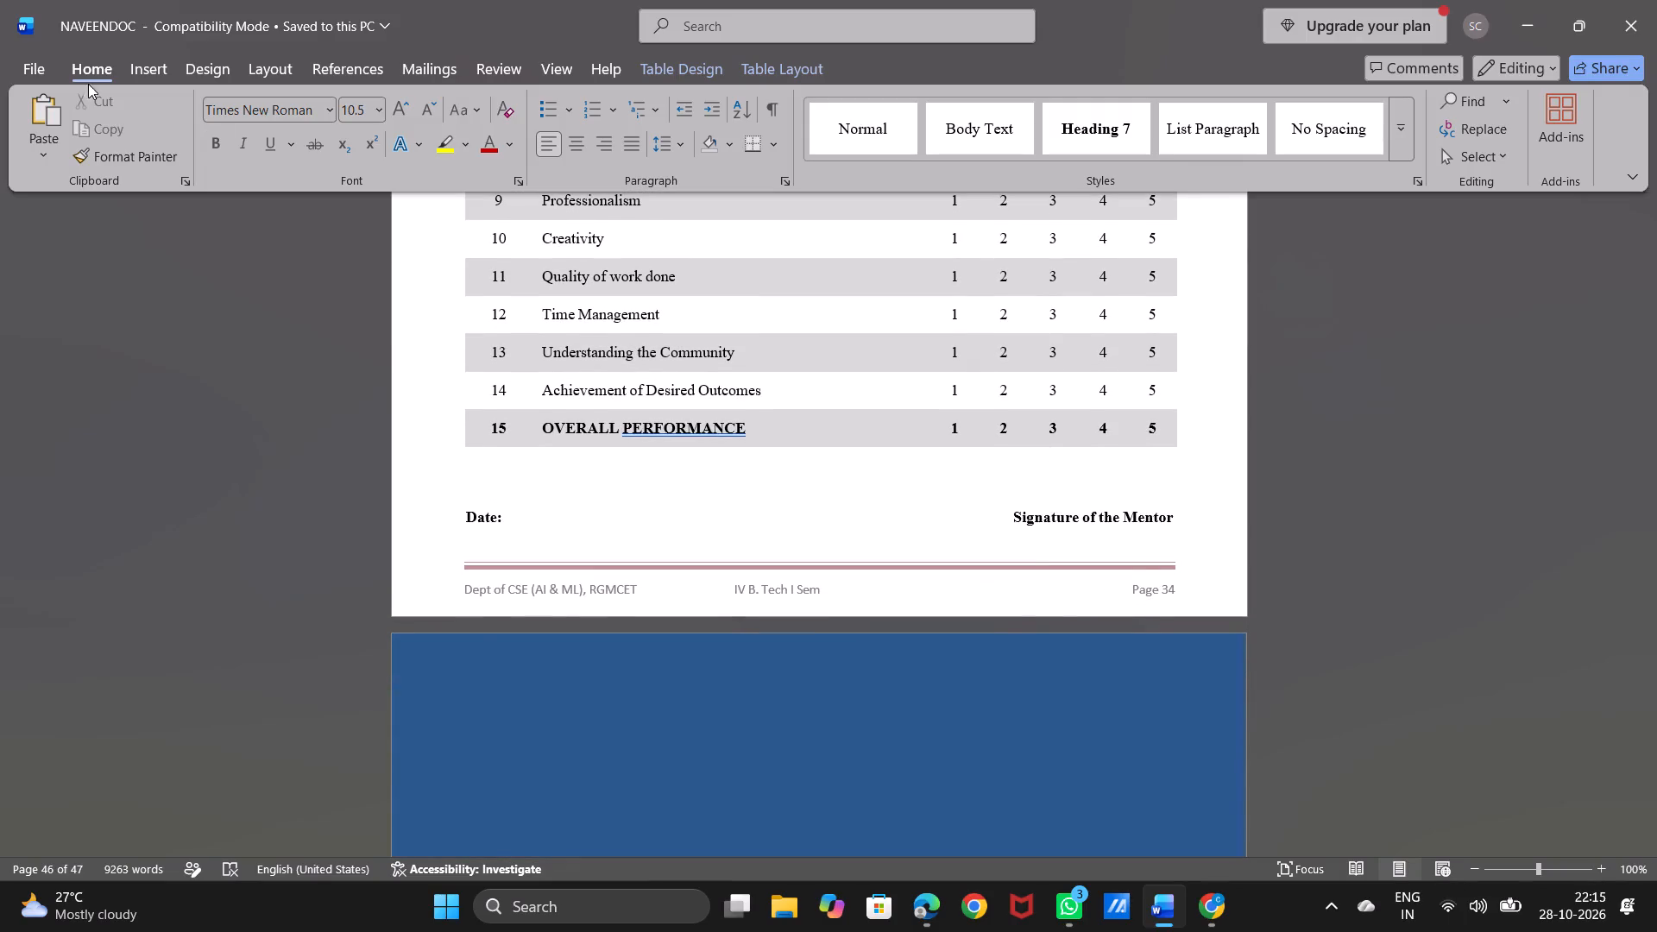
Save a Word Document copy in Downloads, named with the student's name followed by STI, accepting the upgrade to the newest file format.
click(30, 72)
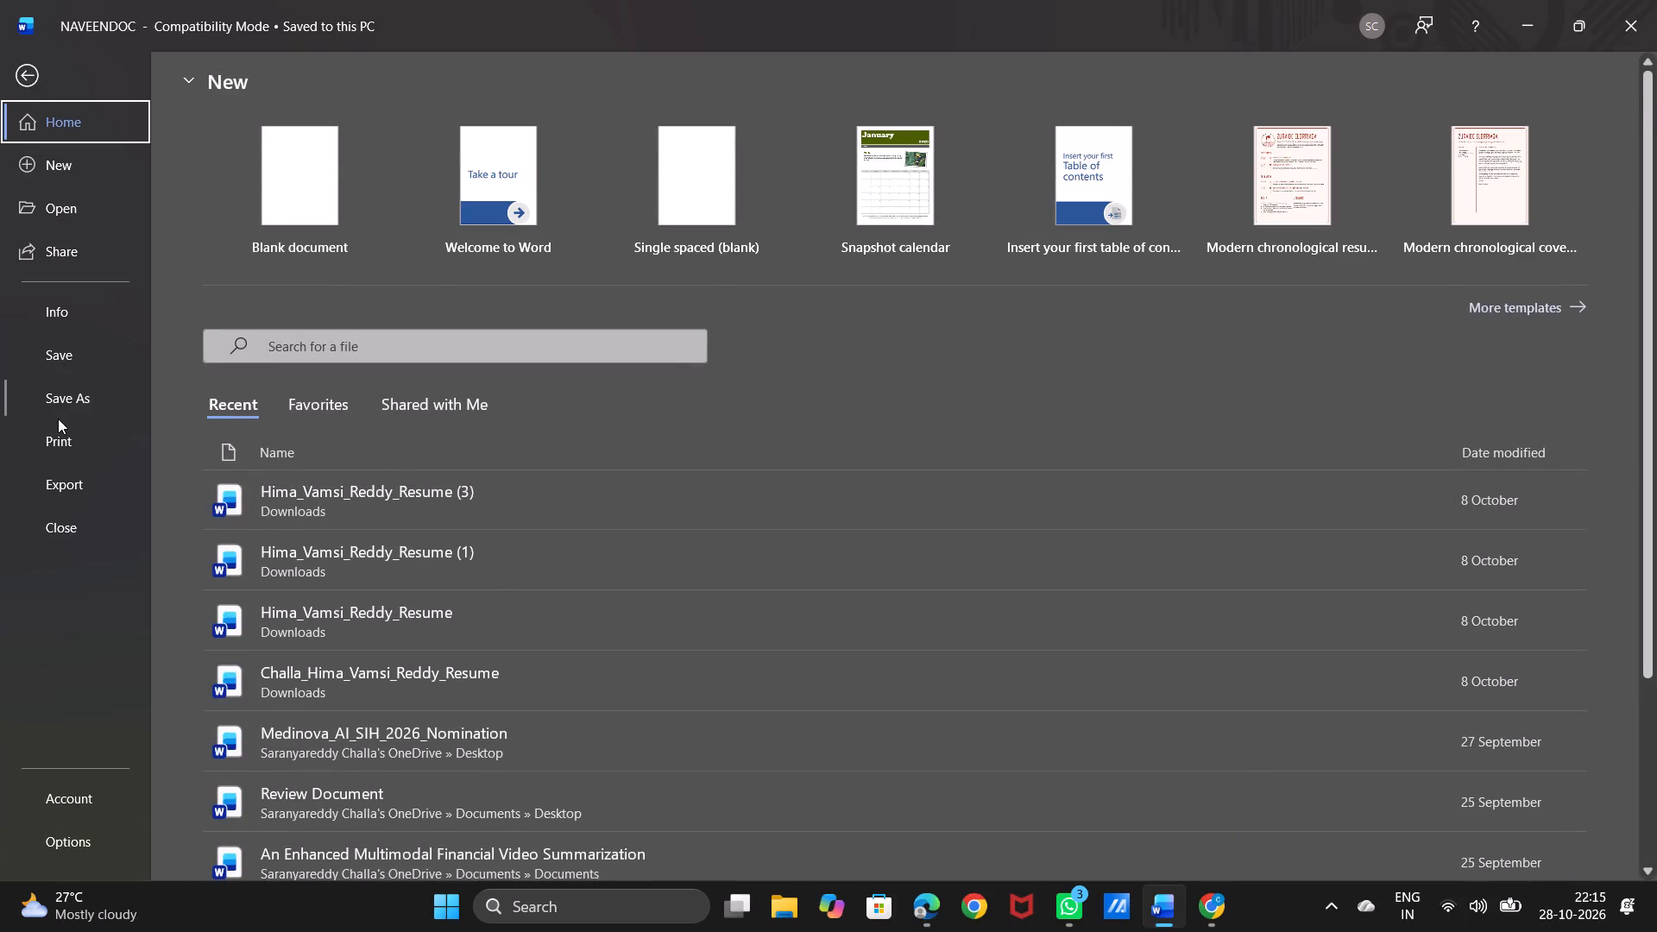
click(70, 391)
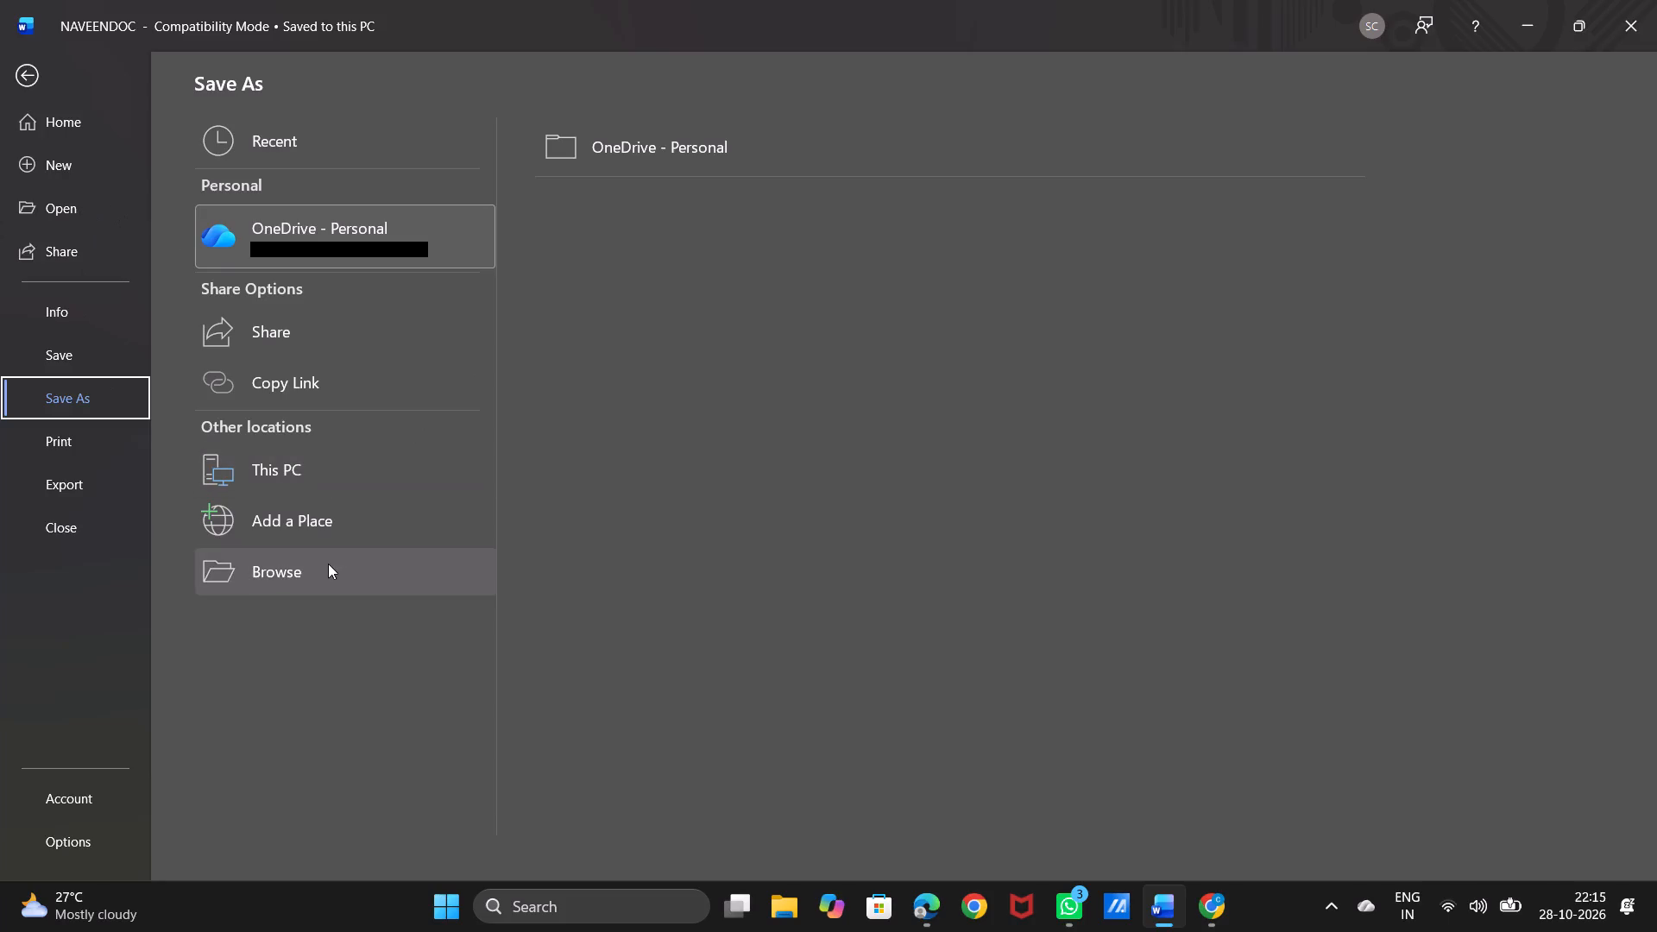
click(337, 464)
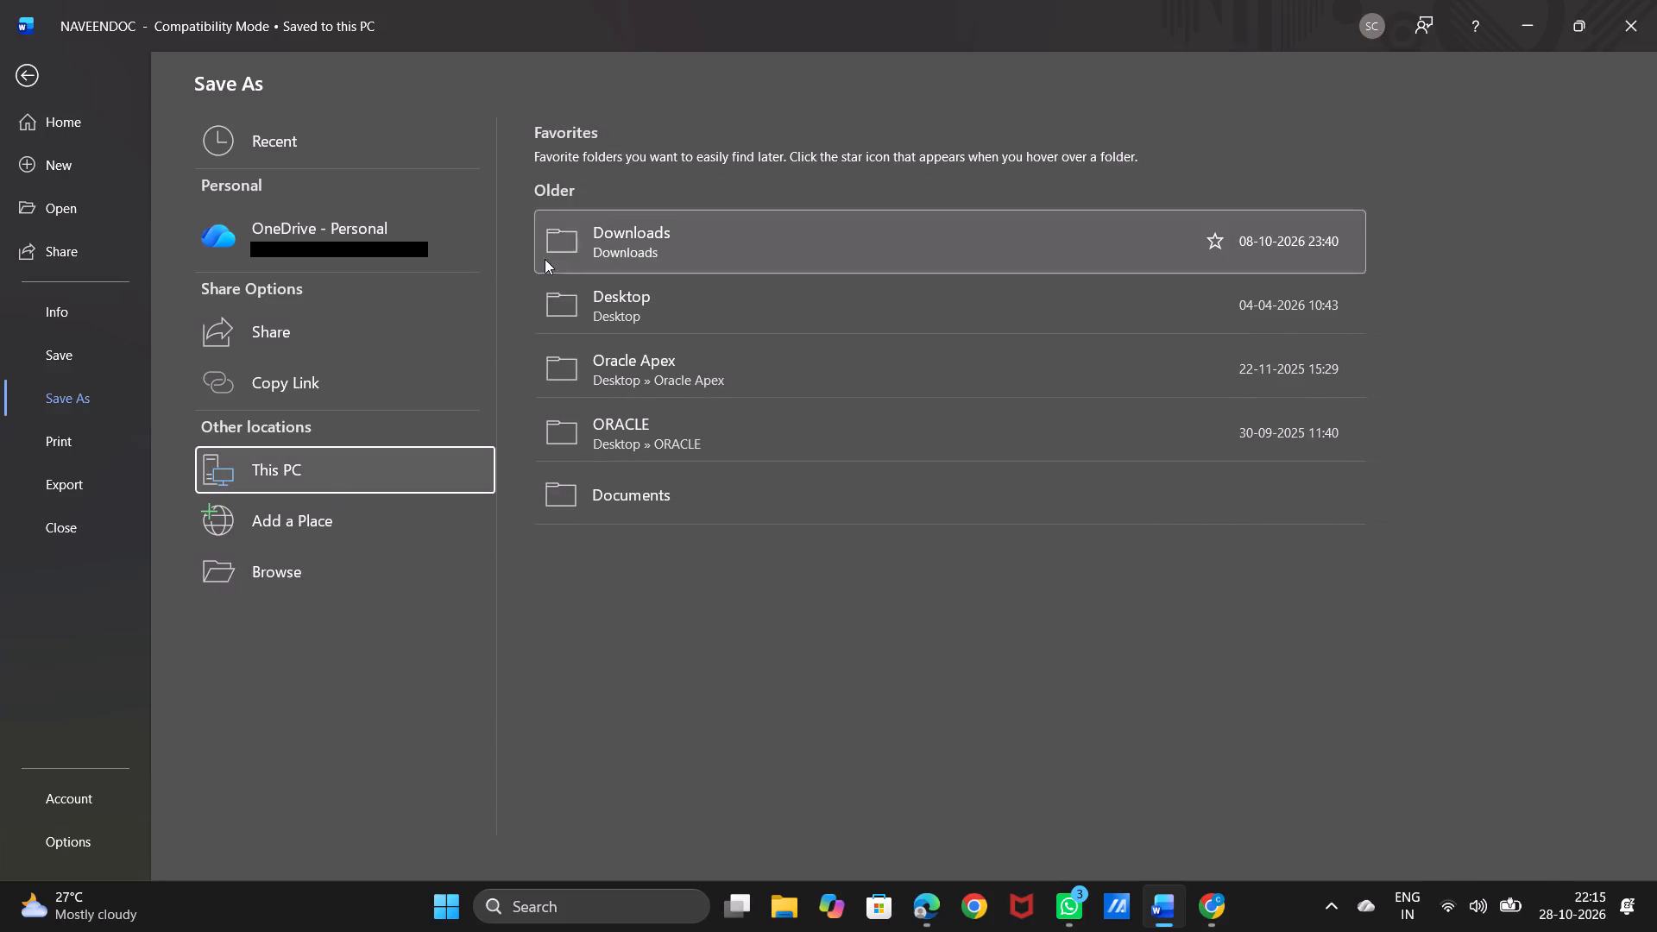
click(656, 247)
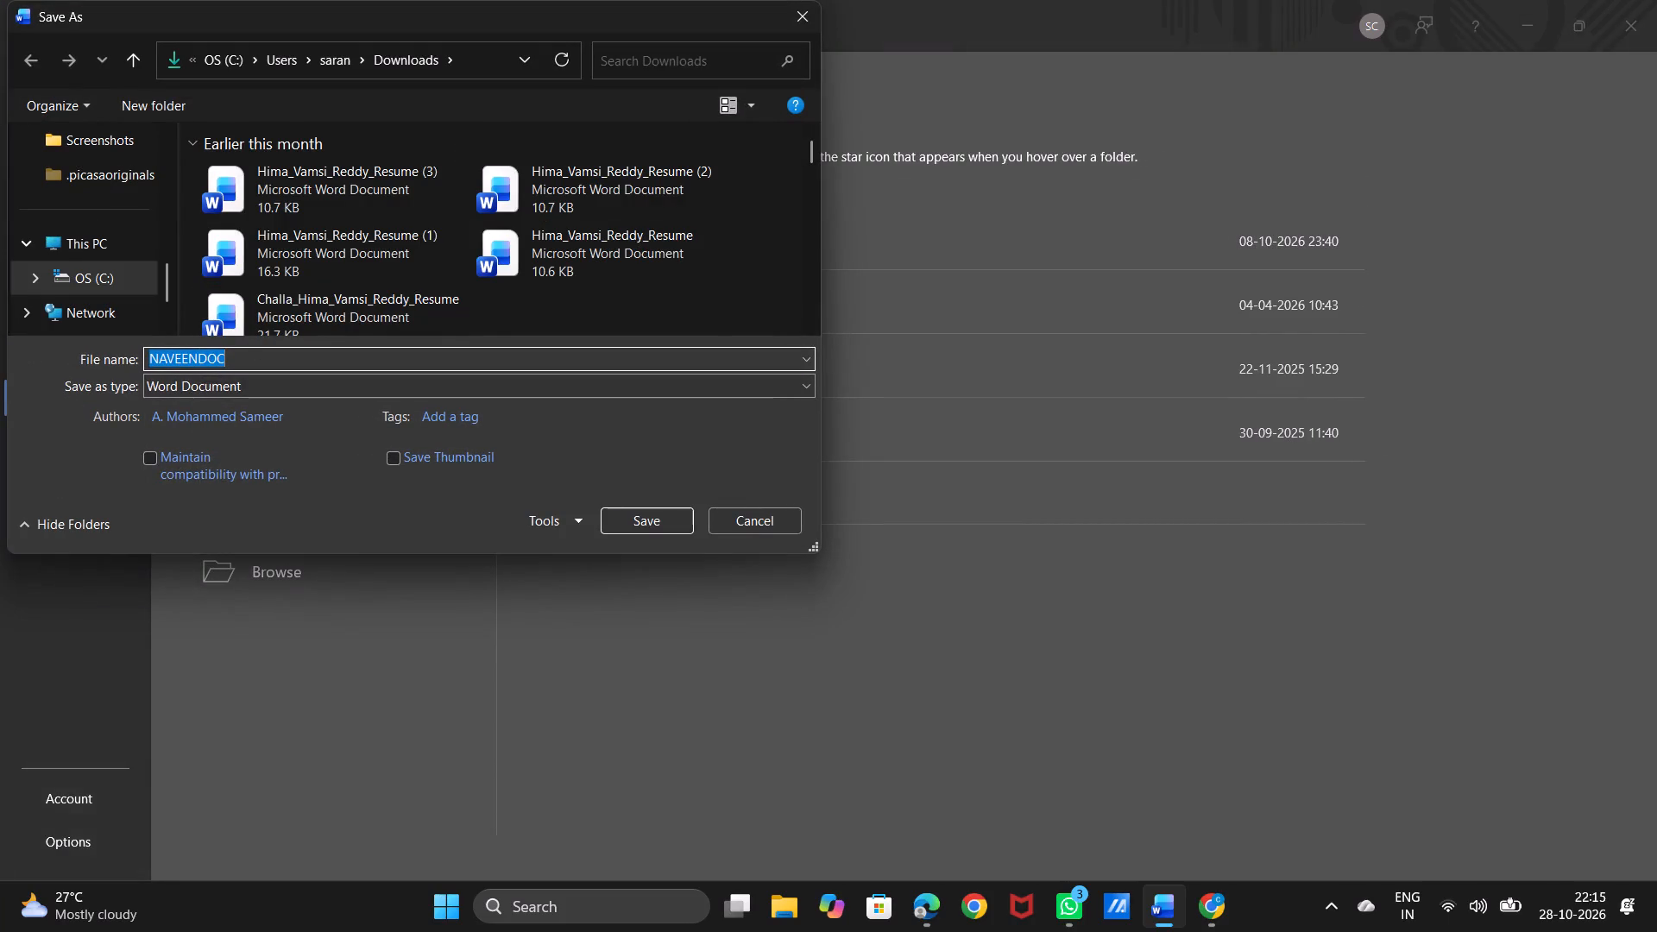
key(BackSpace)
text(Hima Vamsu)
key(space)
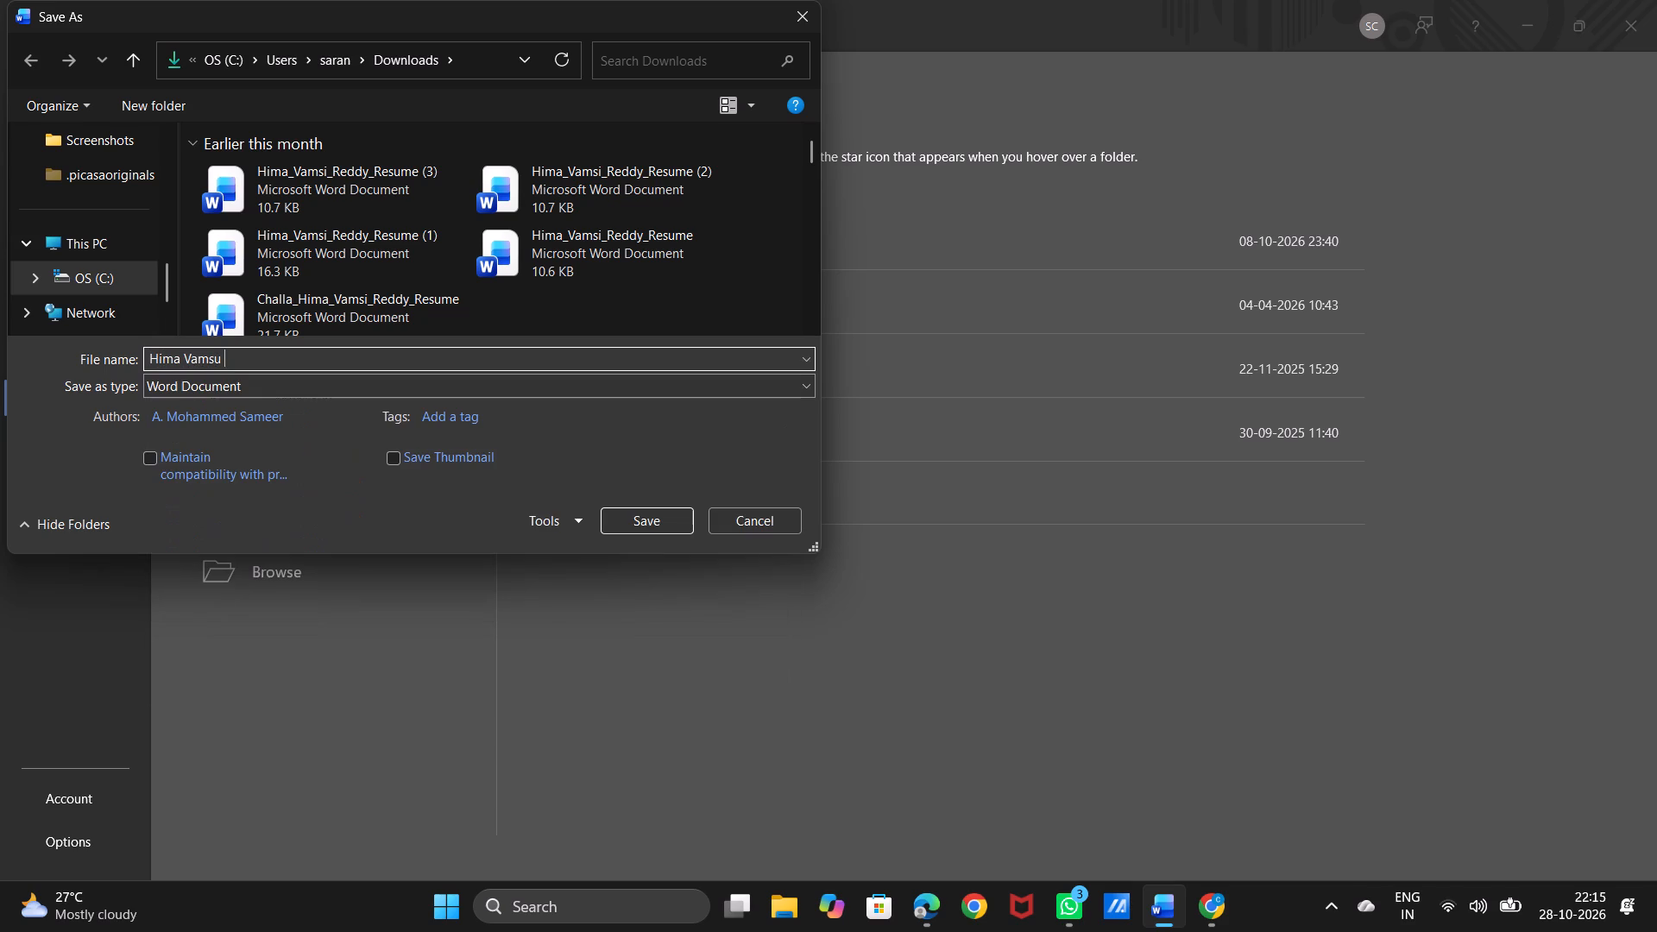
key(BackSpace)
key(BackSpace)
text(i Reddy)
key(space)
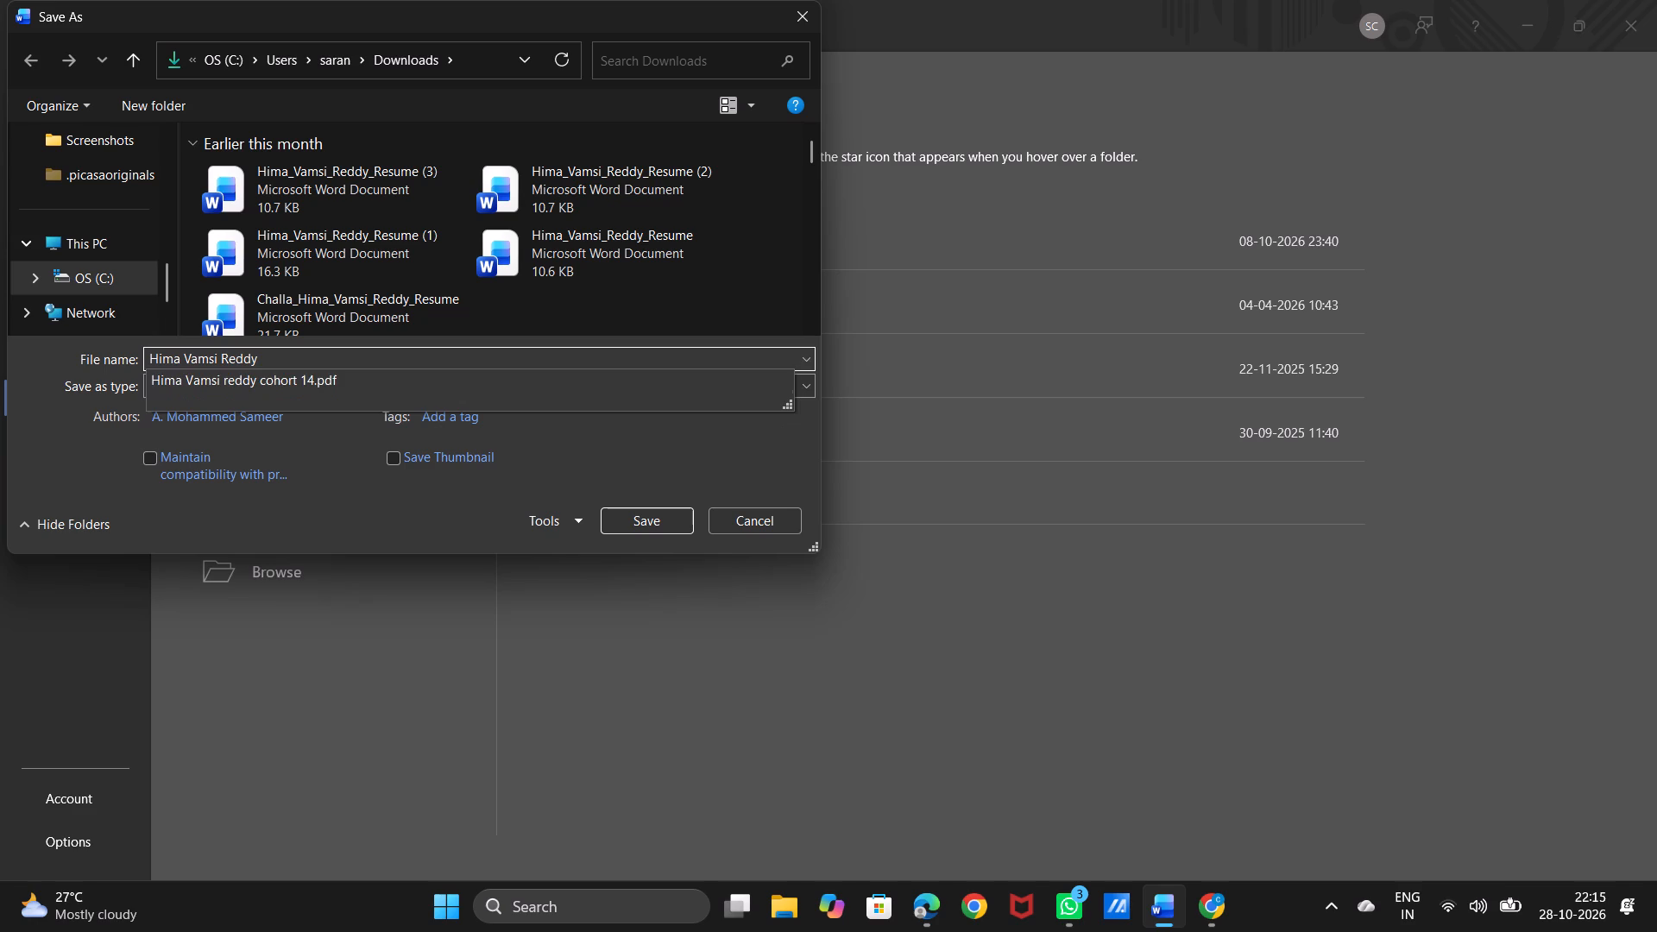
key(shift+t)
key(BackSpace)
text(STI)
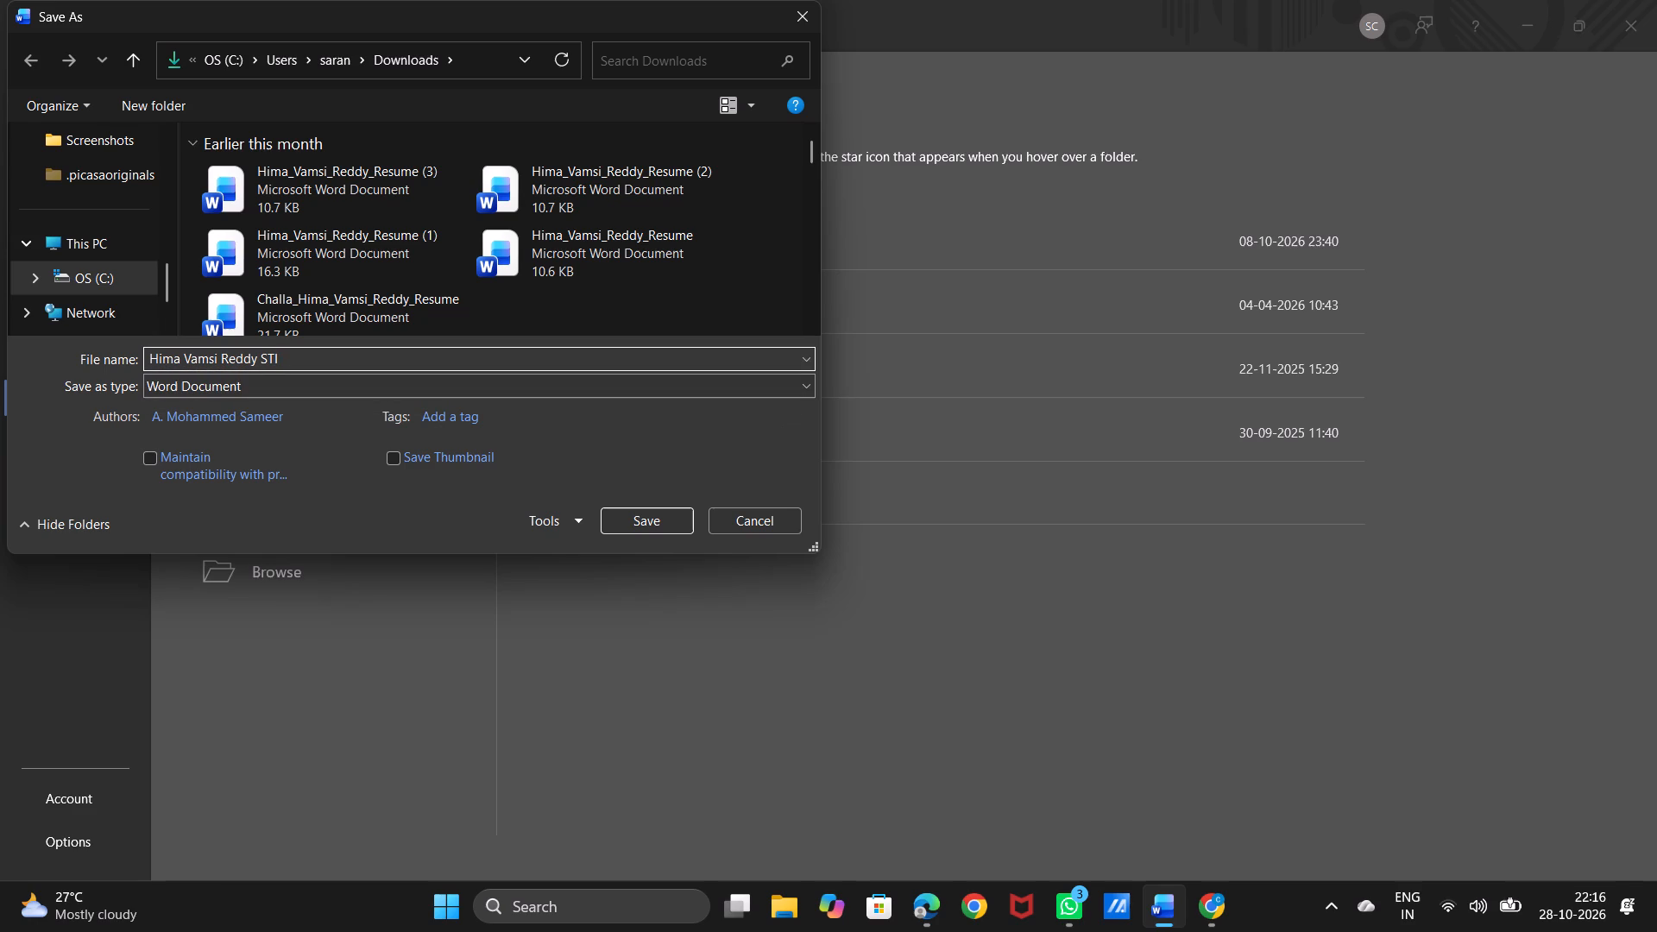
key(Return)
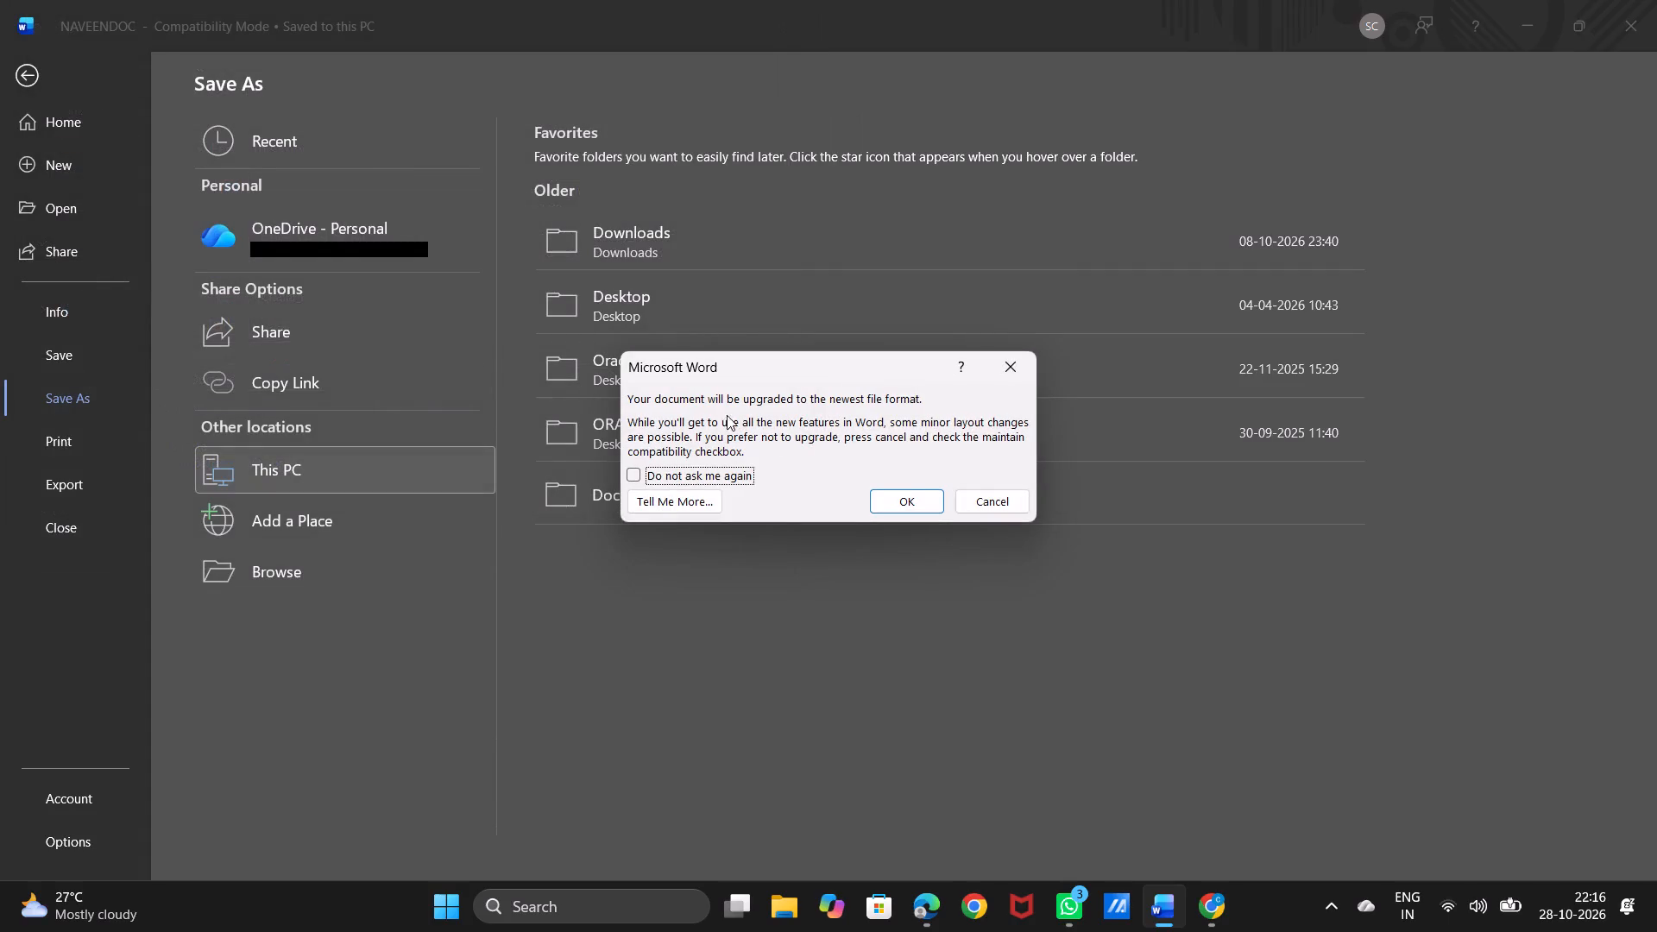
click(916, 499)
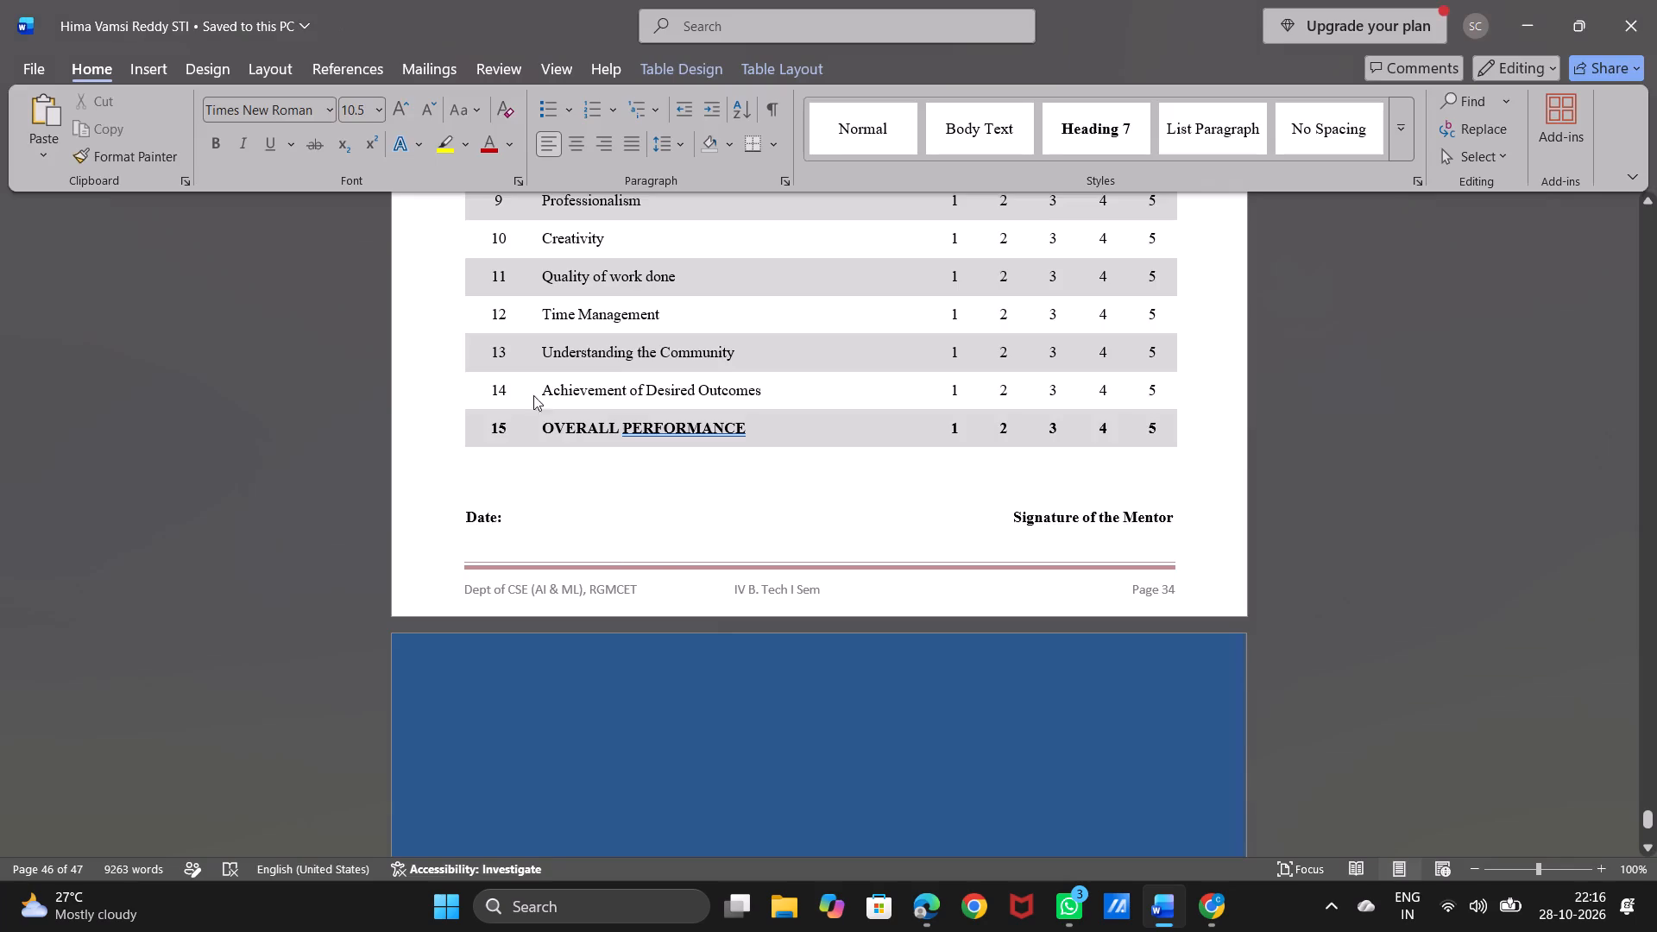
Check the print preview back to the cover page and print all pages single-sided on A4 with Microsoft Print to PDF.
click(33, 63)
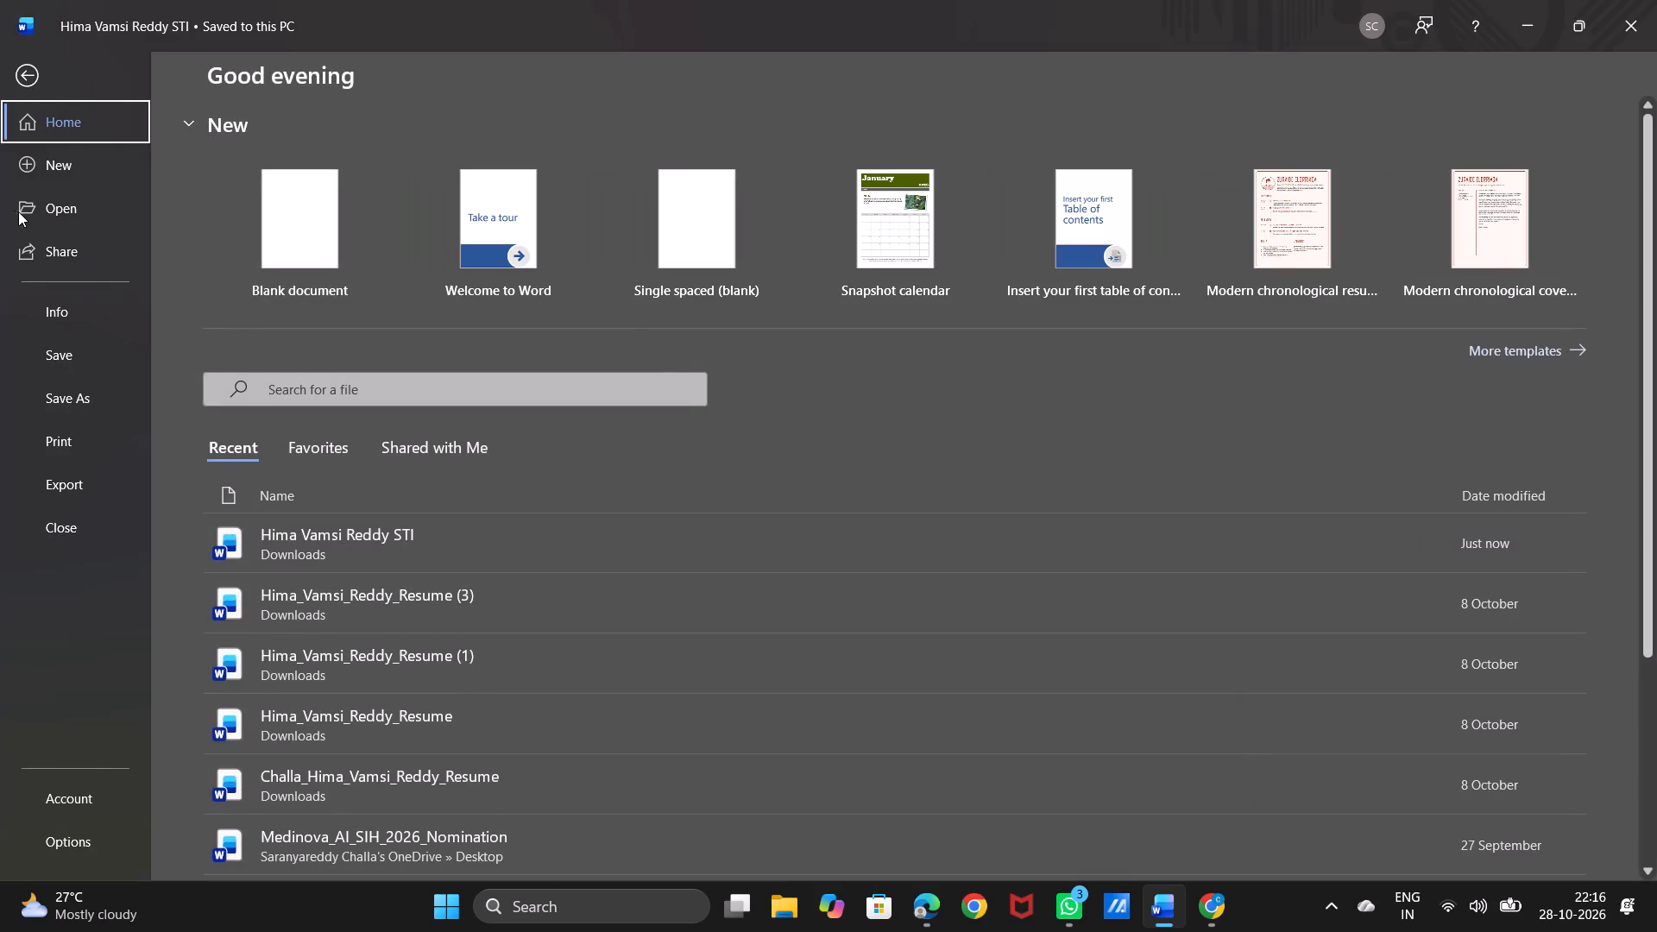
click(73, 440)
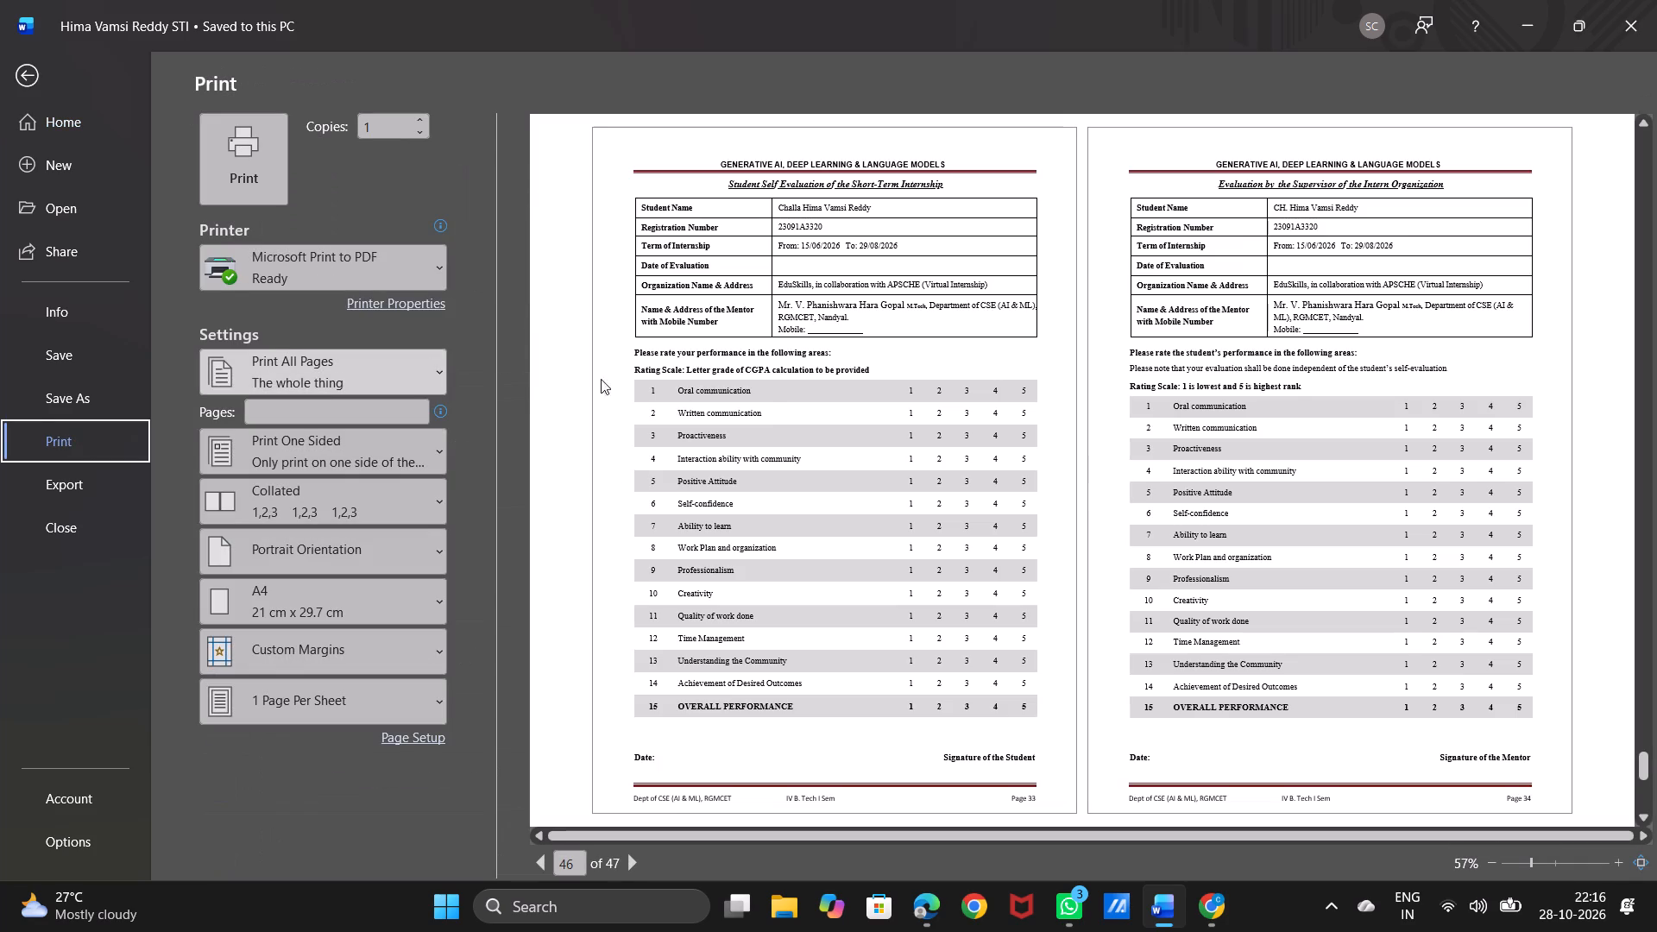
scroll(772, 387, up, 12)
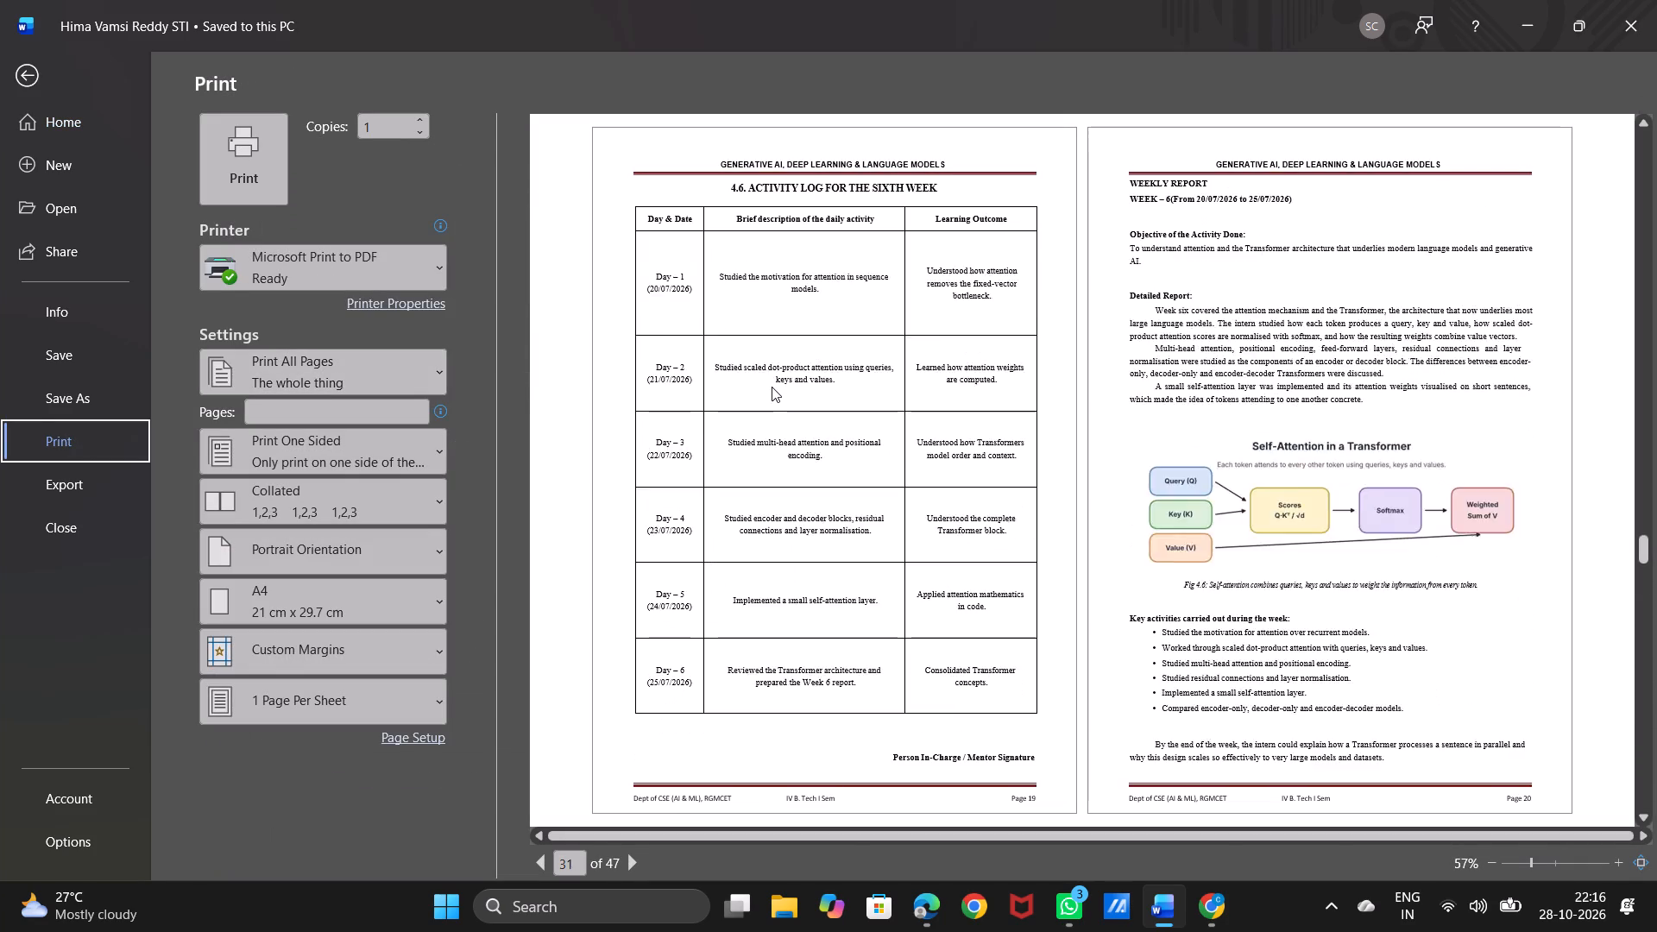
scroll(772, 387, up, 14)
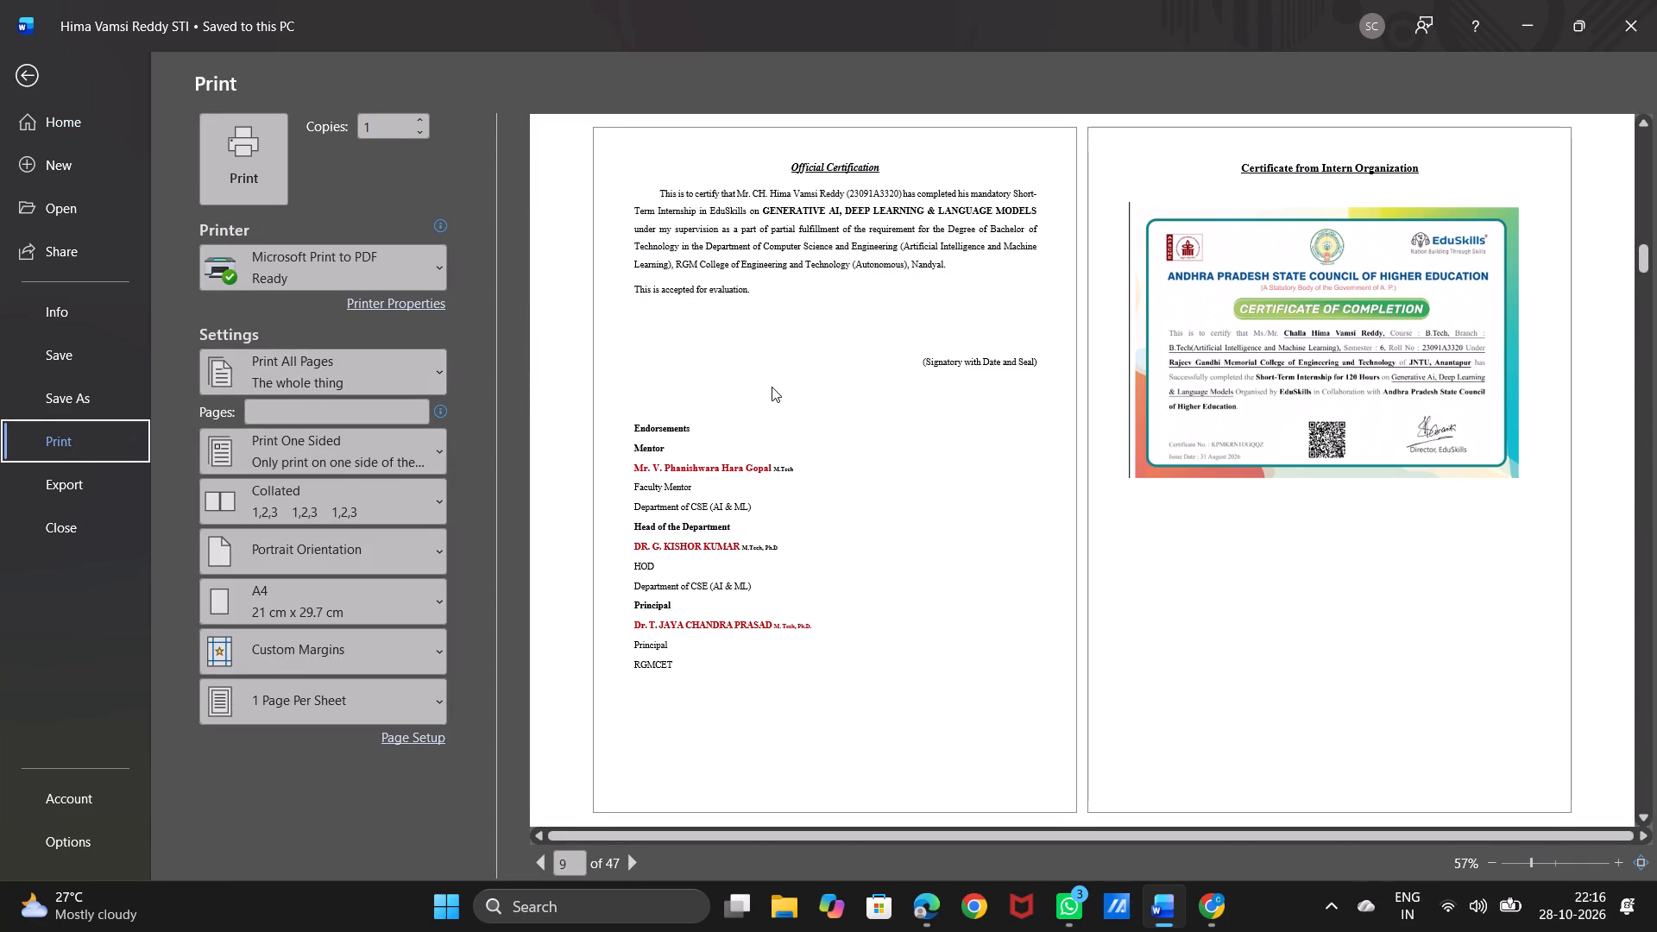
scroll(772, 387, up, 2)
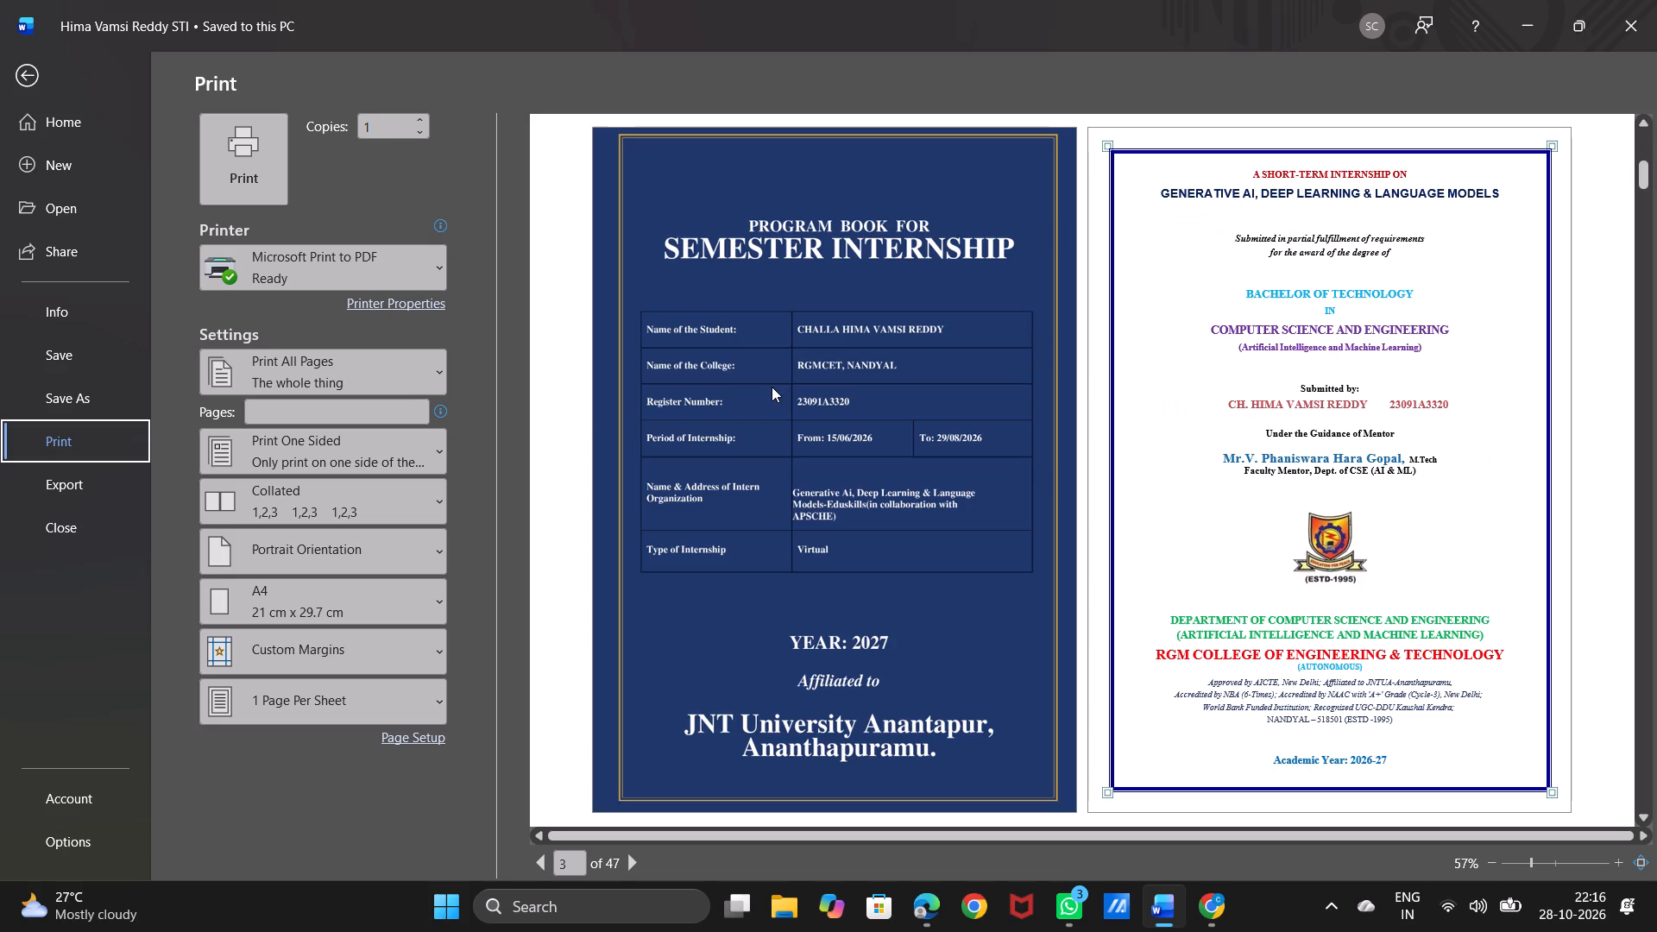
scroll(772, 387, up, 1)
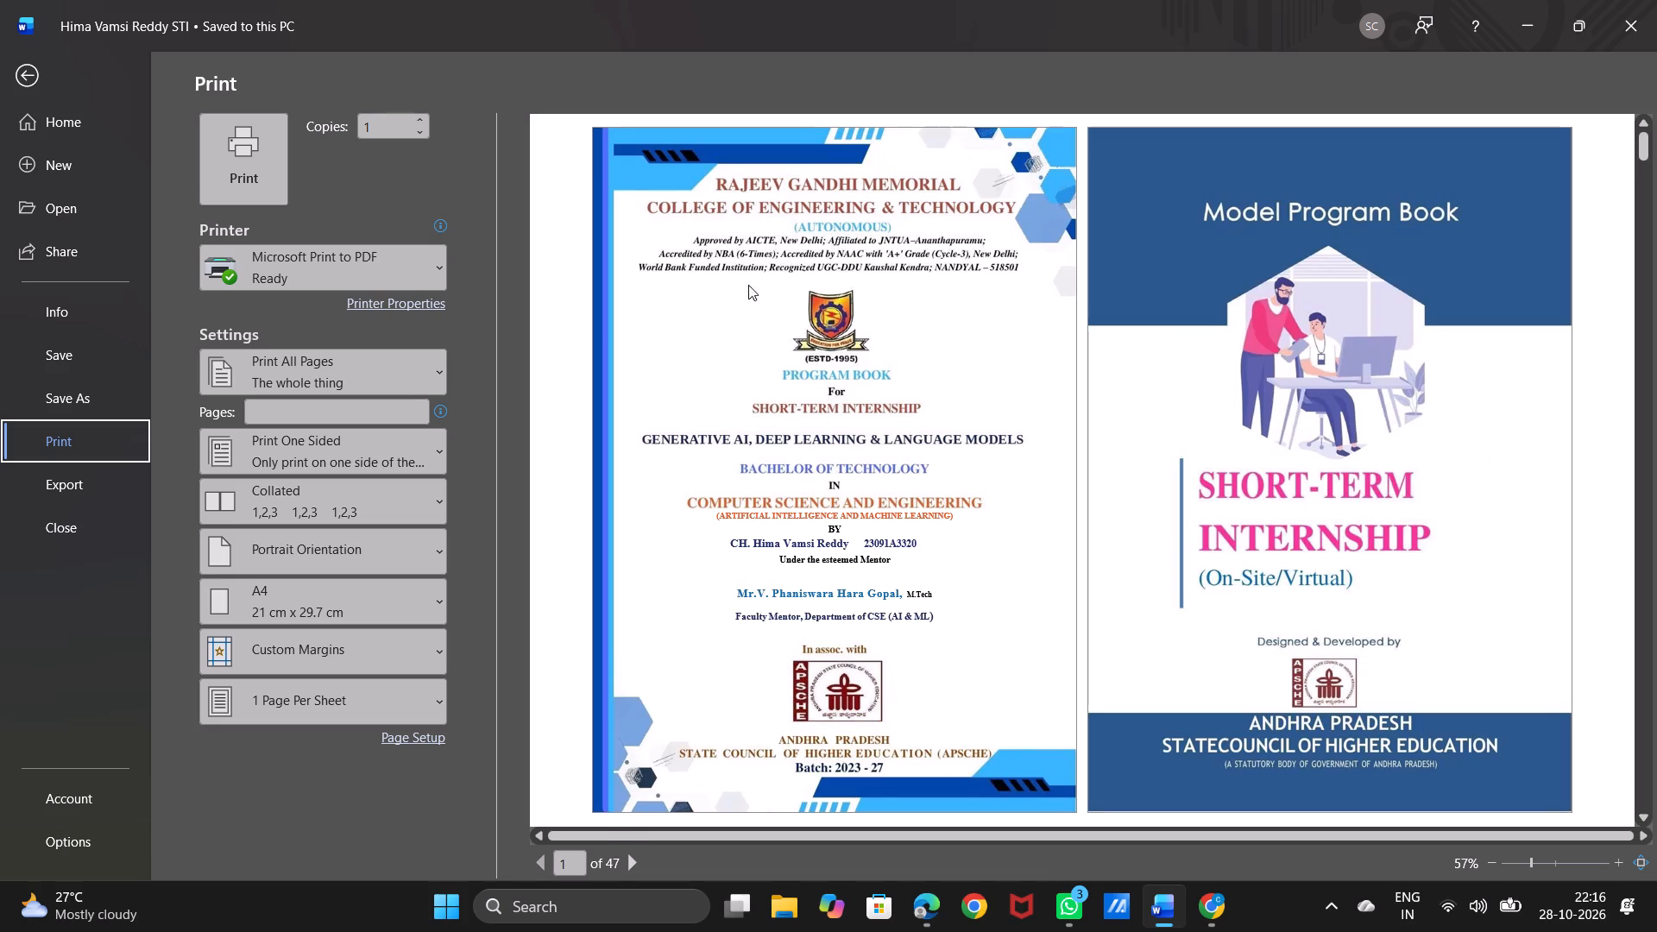
click(245, 175)
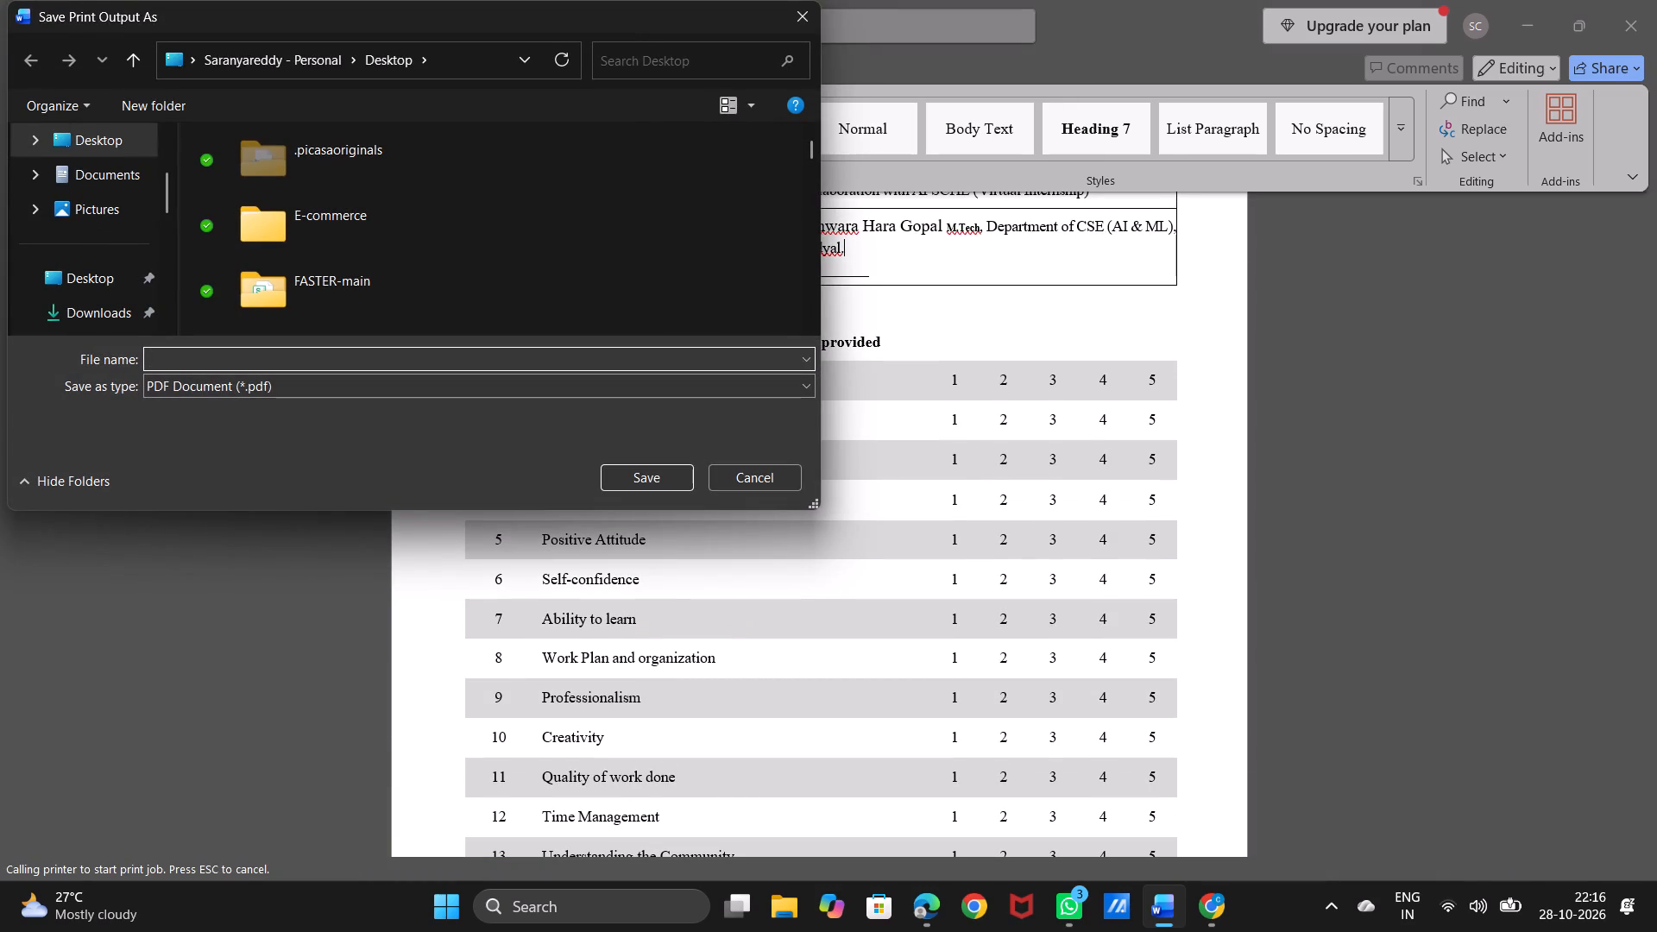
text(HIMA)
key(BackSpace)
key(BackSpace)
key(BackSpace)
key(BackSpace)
Name the PDF print output Short_Term_Internship and save it to the Desktop.
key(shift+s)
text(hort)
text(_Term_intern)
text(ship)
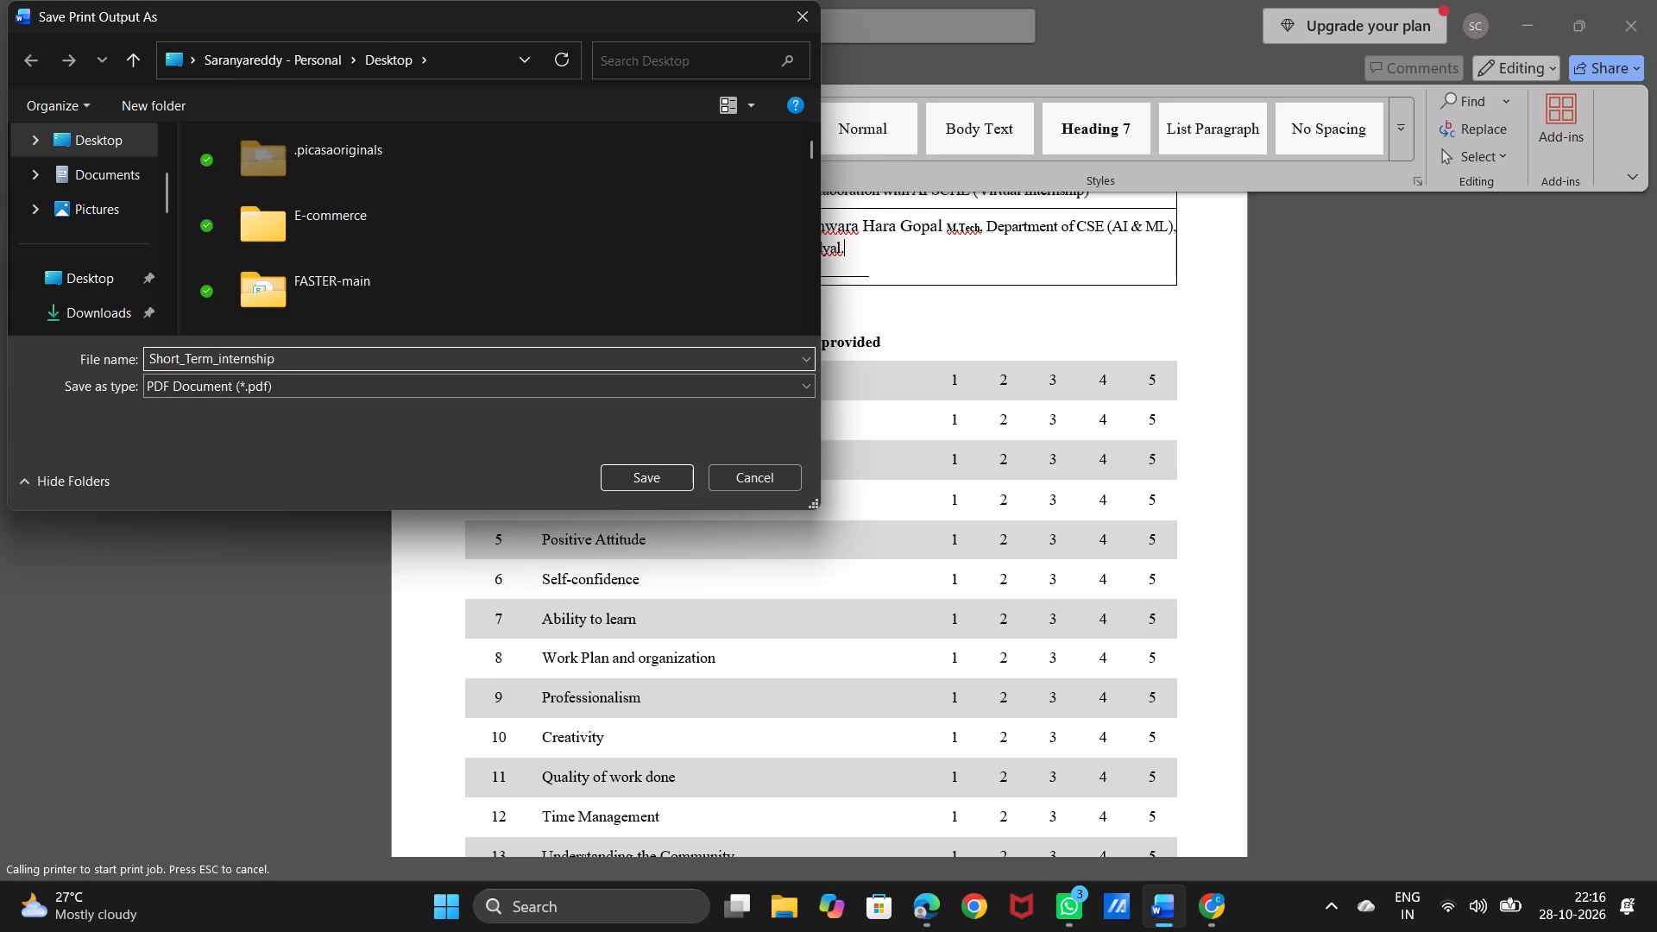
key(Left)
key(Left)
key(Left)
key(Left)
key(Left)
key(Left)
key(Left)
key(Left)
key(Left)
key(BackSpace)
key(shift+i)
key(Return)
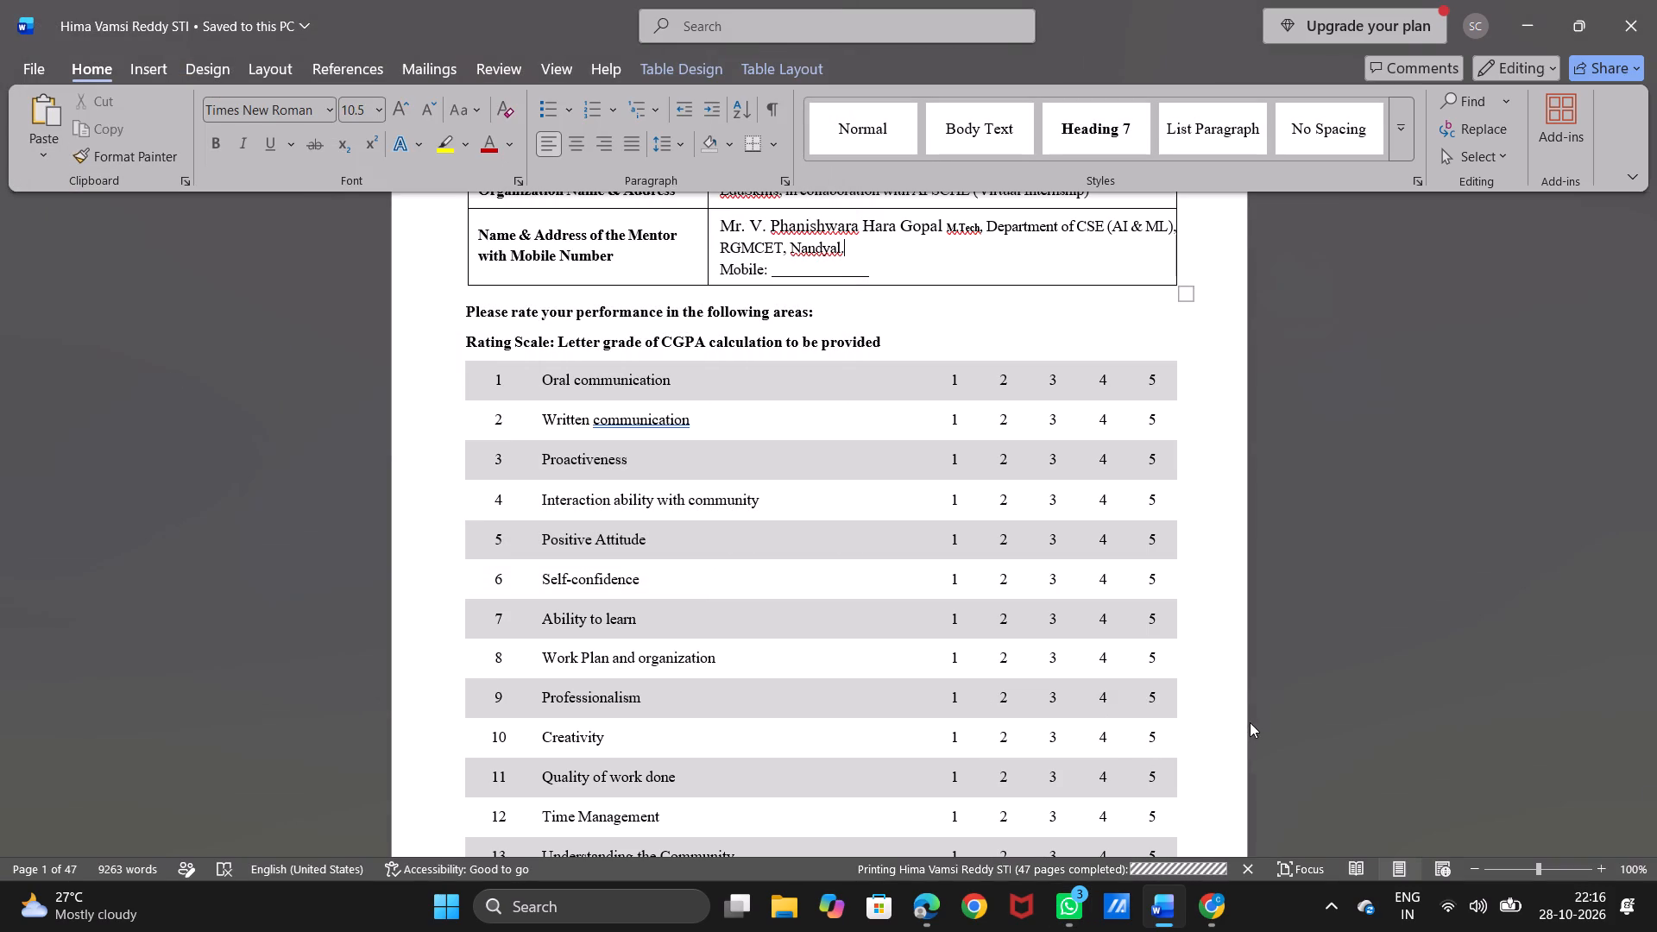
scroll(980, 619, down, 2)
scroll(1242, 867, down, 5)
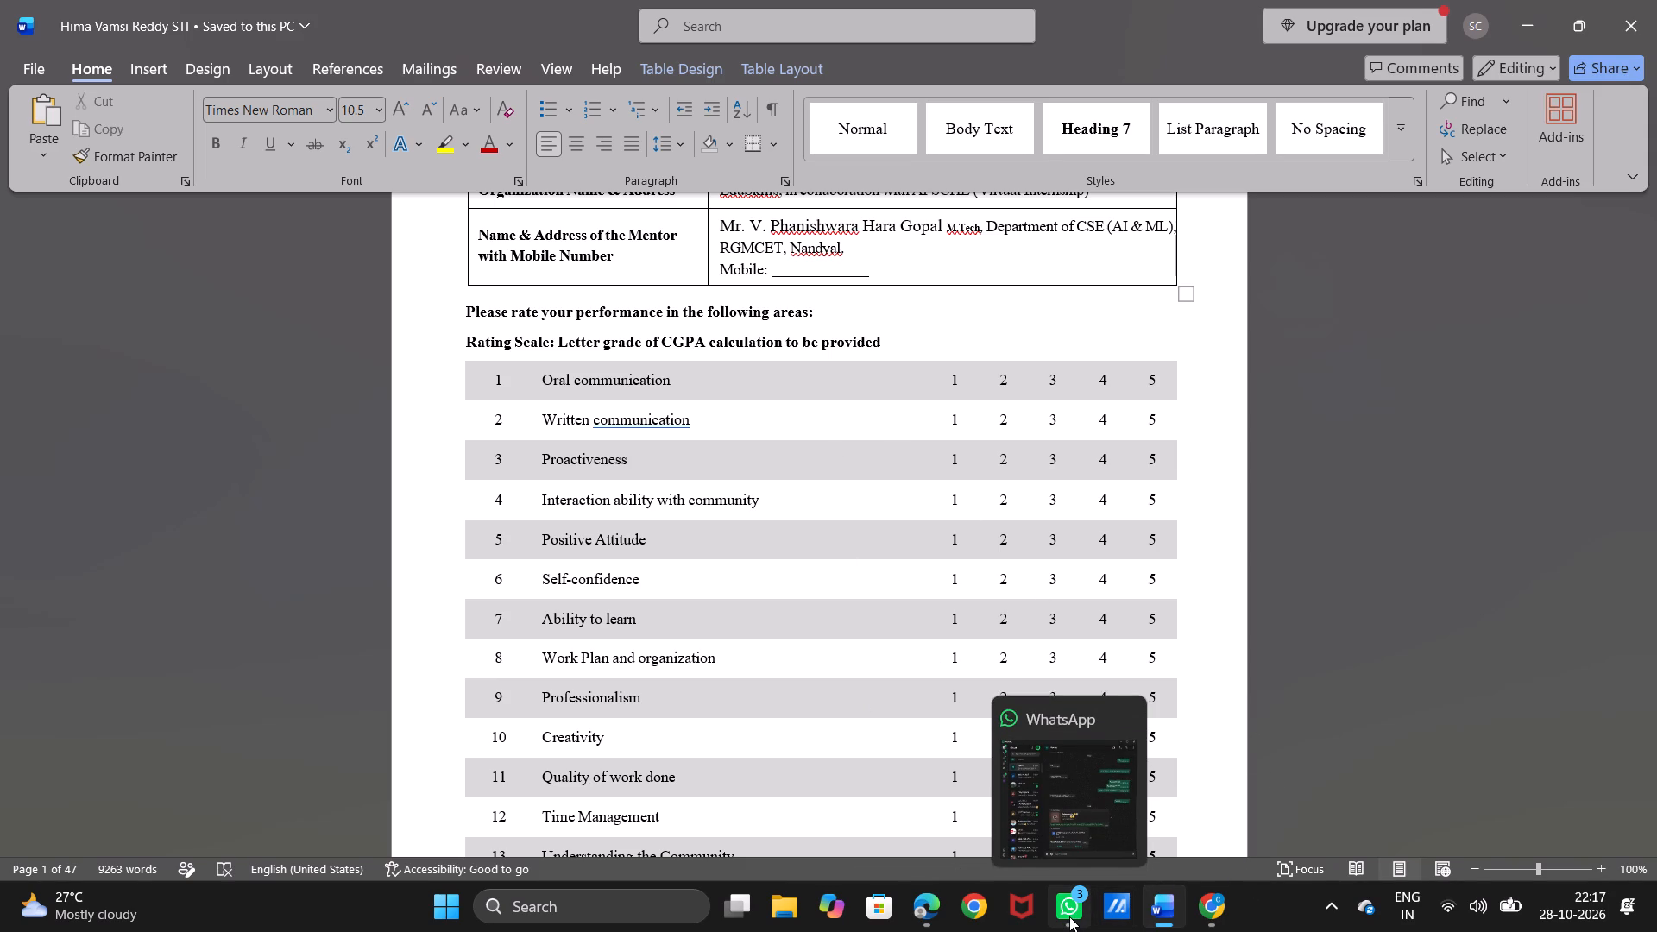
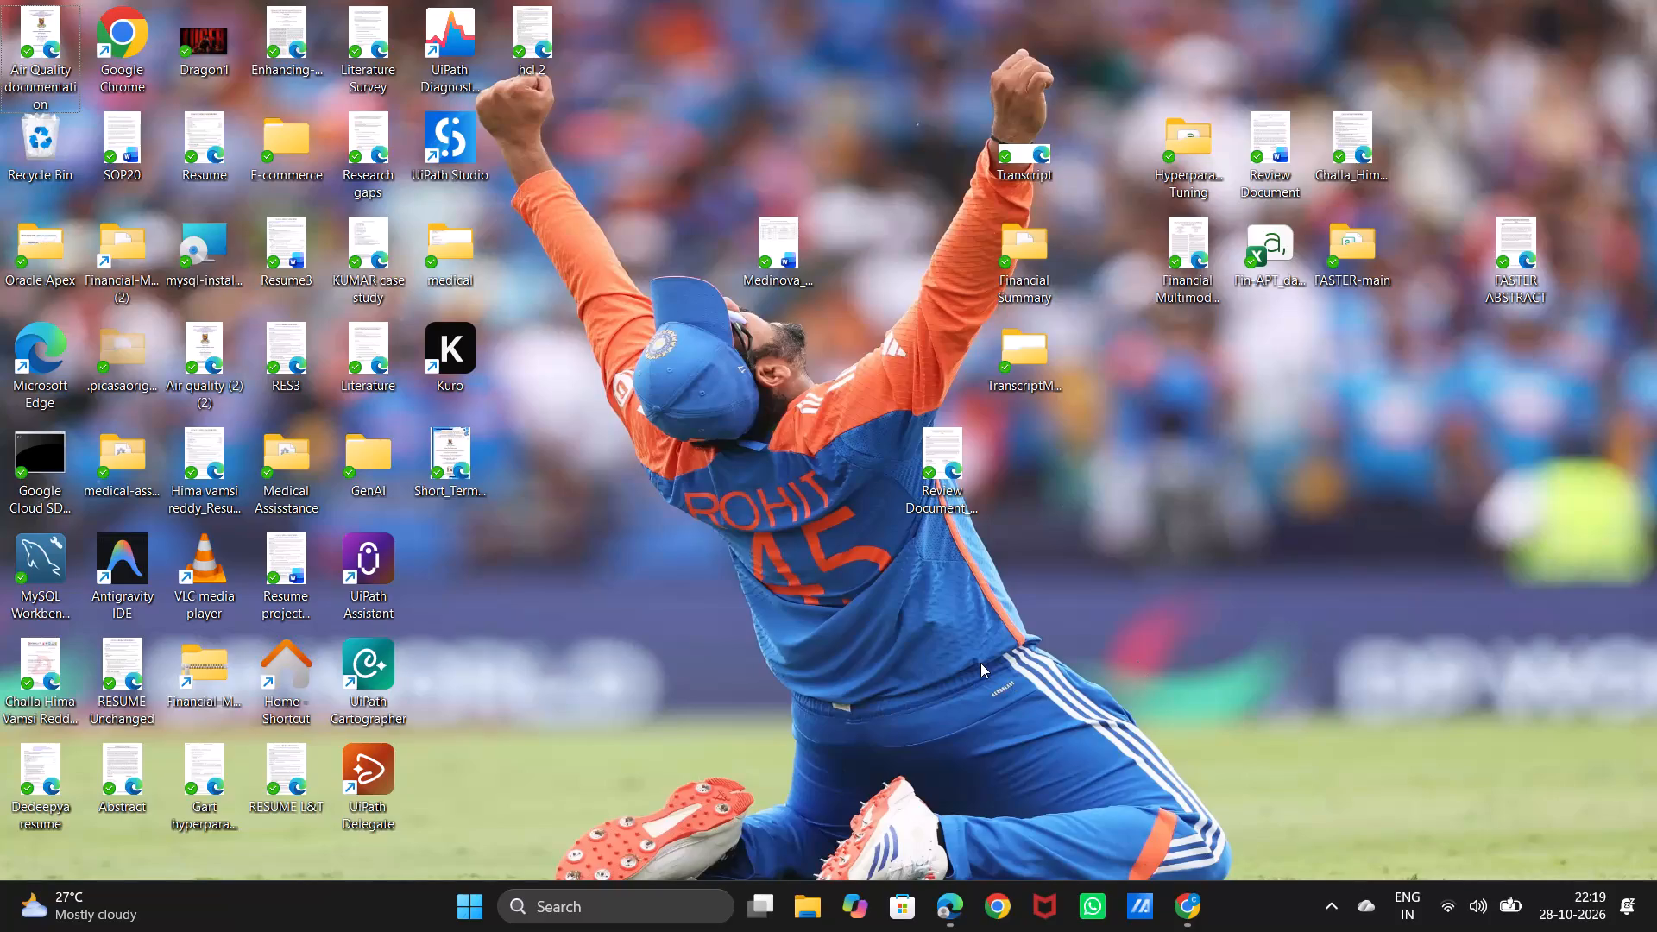
Refresh the Windows desktop twice so that its icons and file thumbnails reload.
right_click(980, 663)
right_click(980, 663)
double_click(1049, 414)
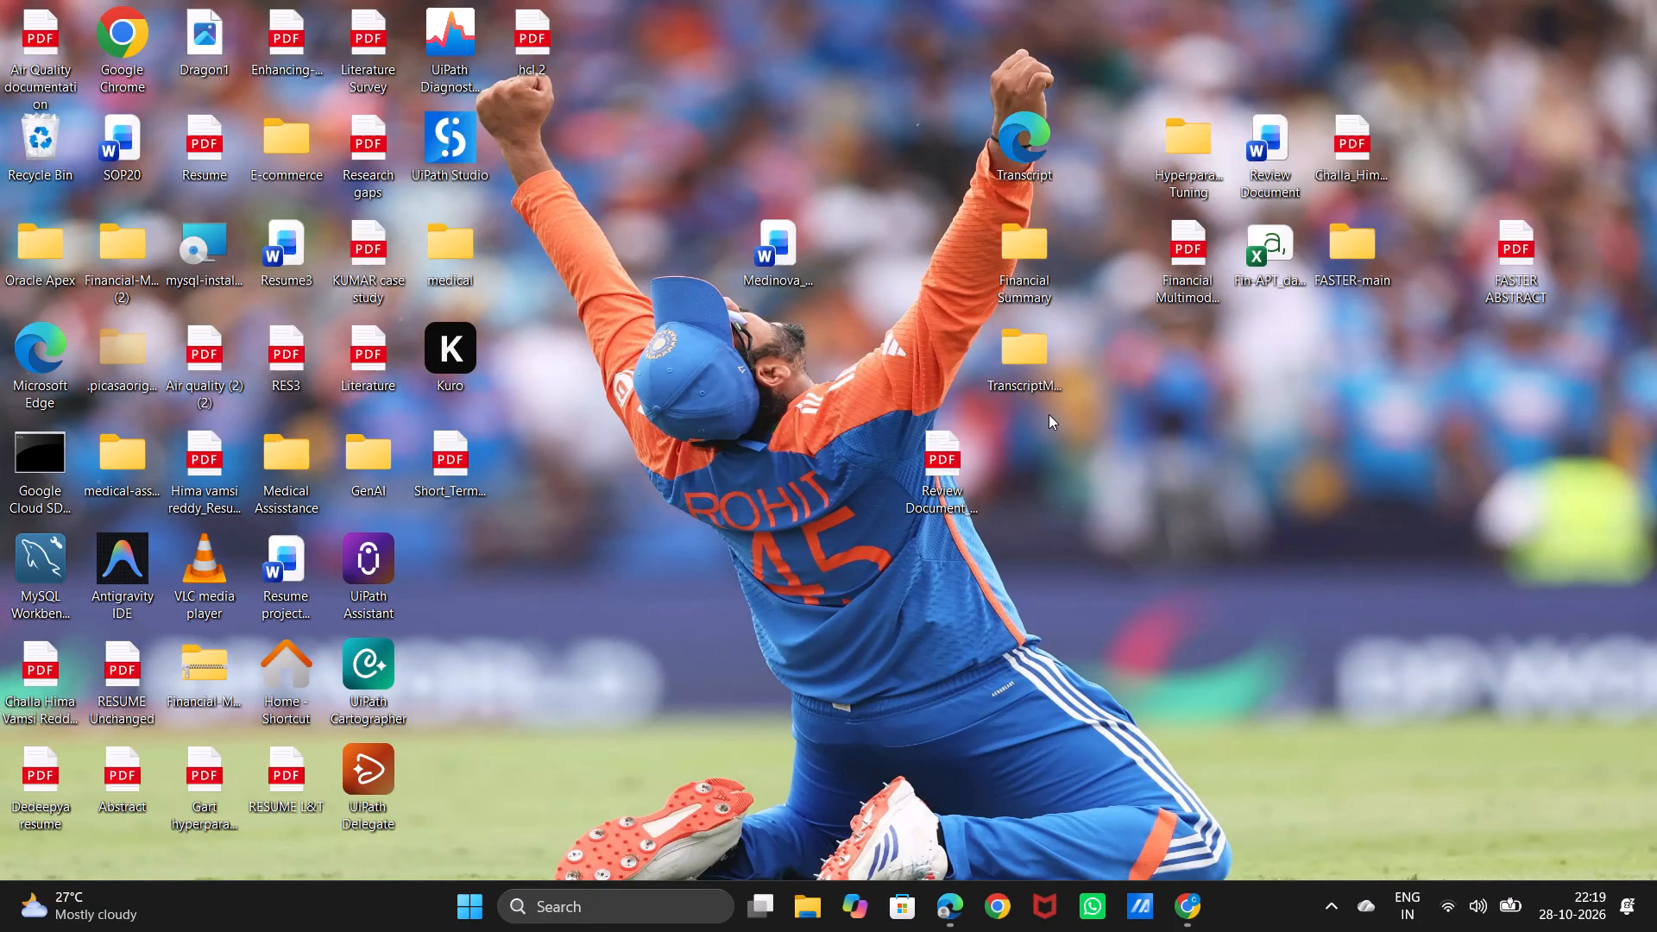
right_click(1079, 462)
right_click(1079, 462)
click(1169, 229)
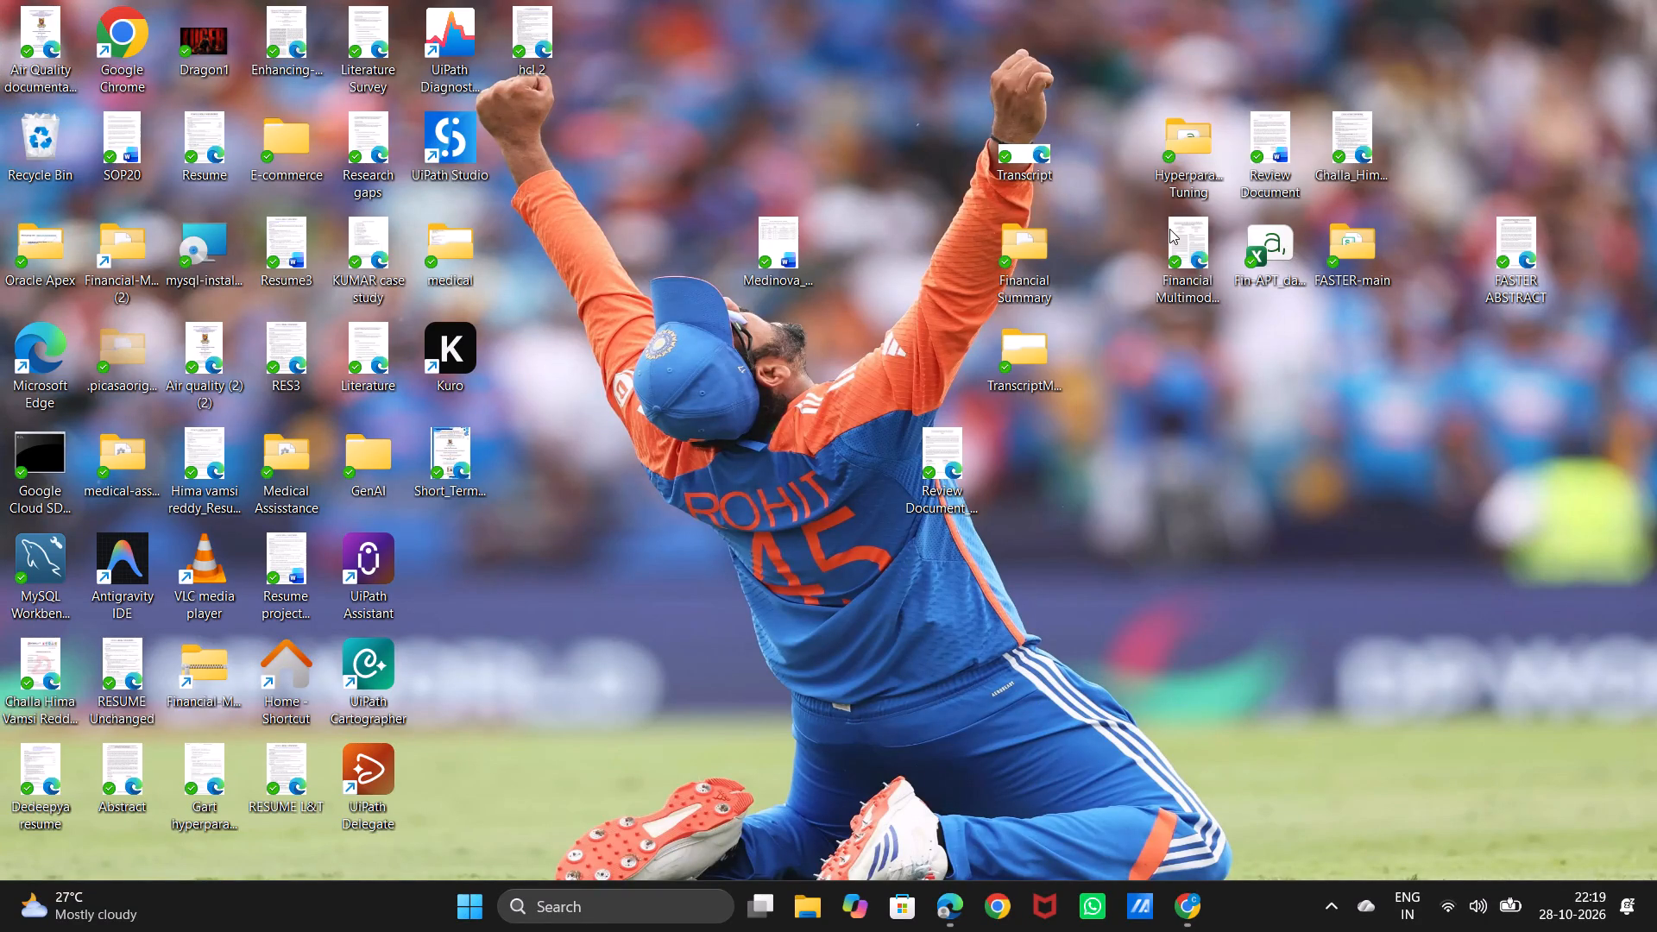